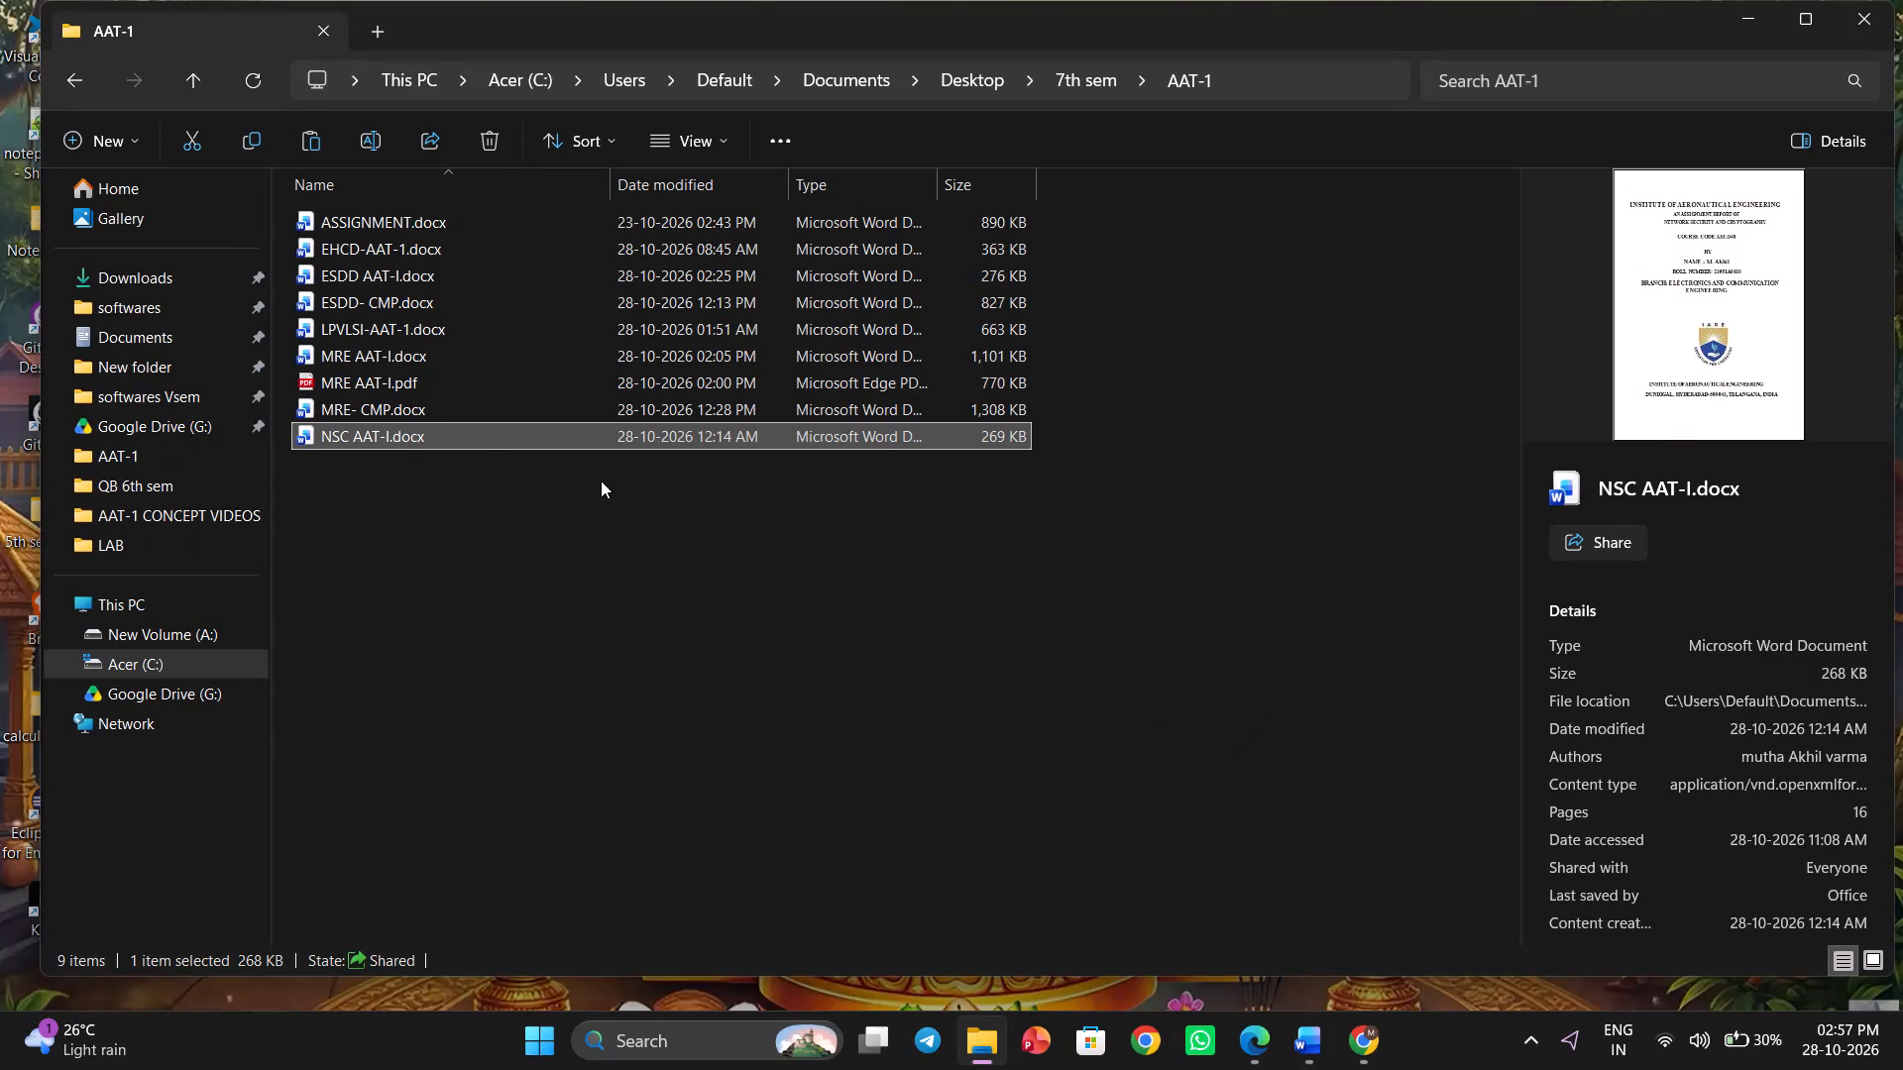
Open the LPVLSI-AAT-1.docx document from the AAT-1 folder in Word and maximize its window.
{"action": "double_click", "coordinate": [366, 334]}
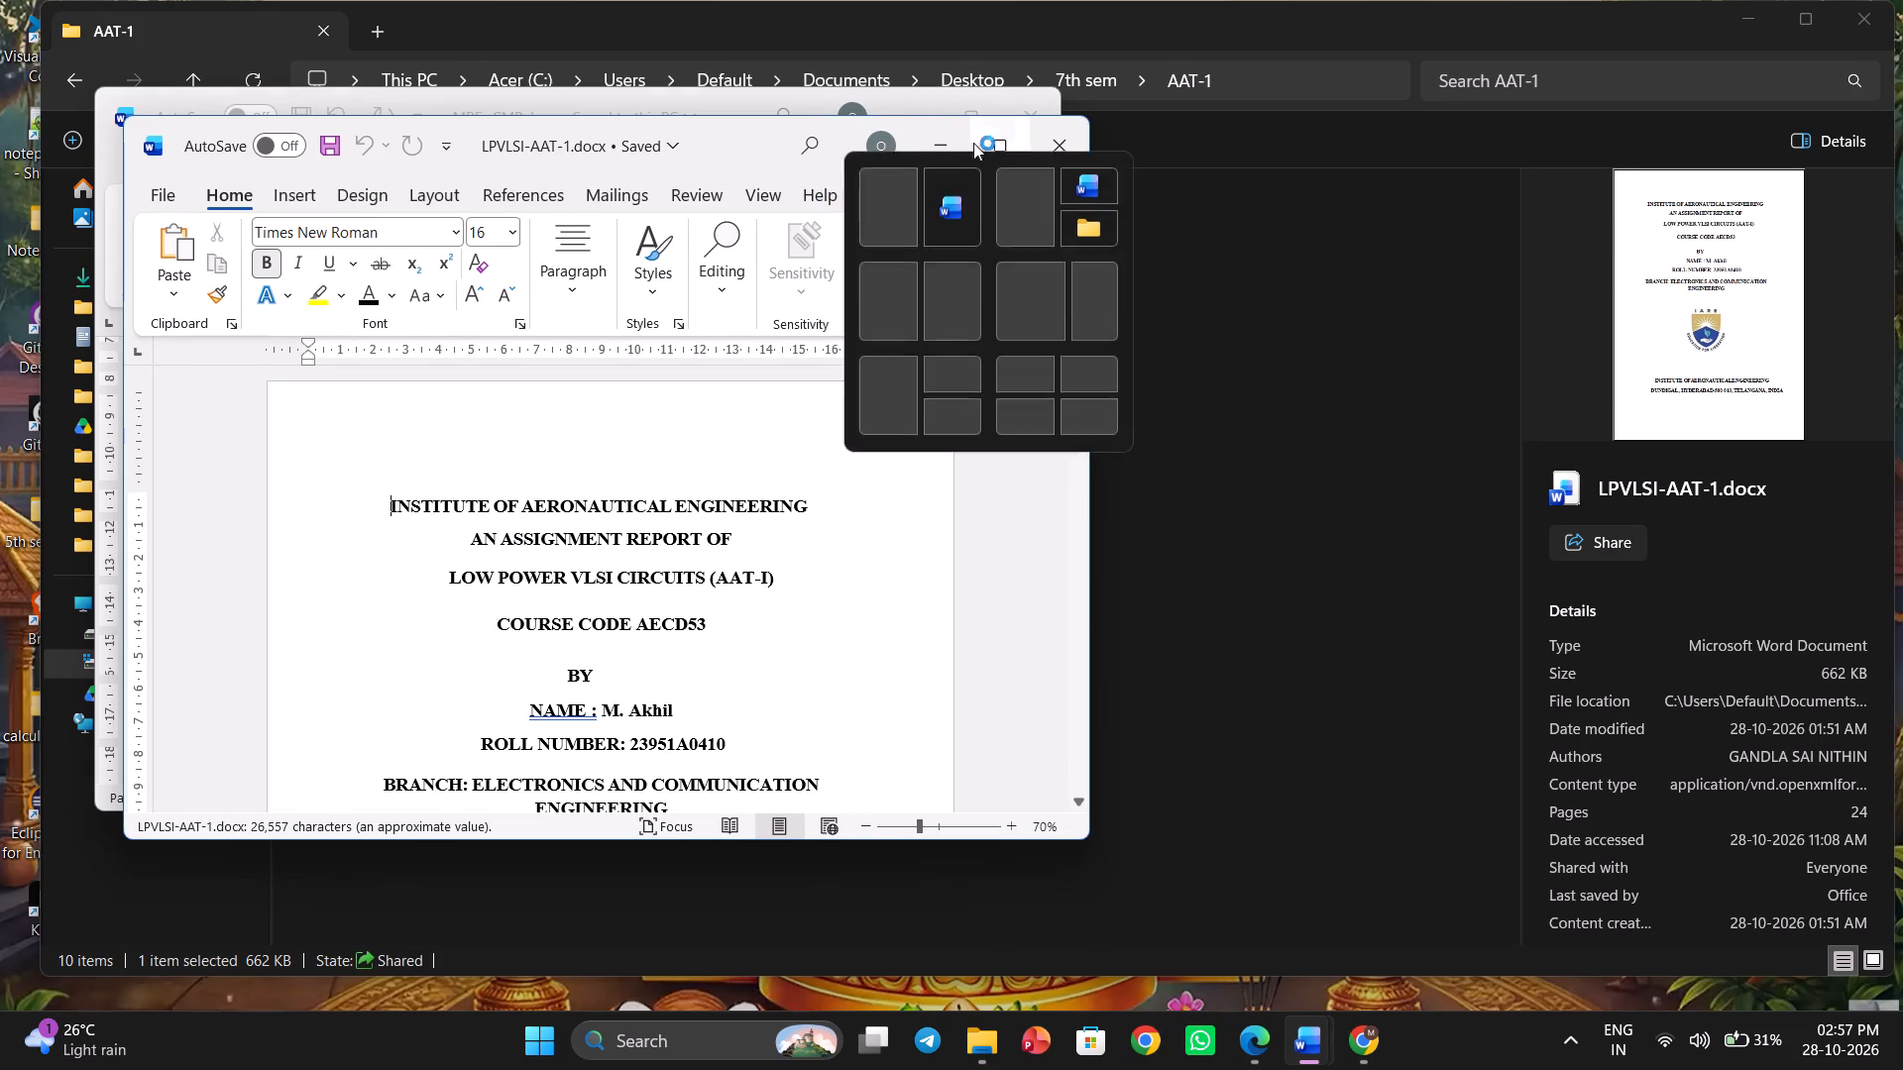
{"action": "left_click", "coordinate": [922, 96]}
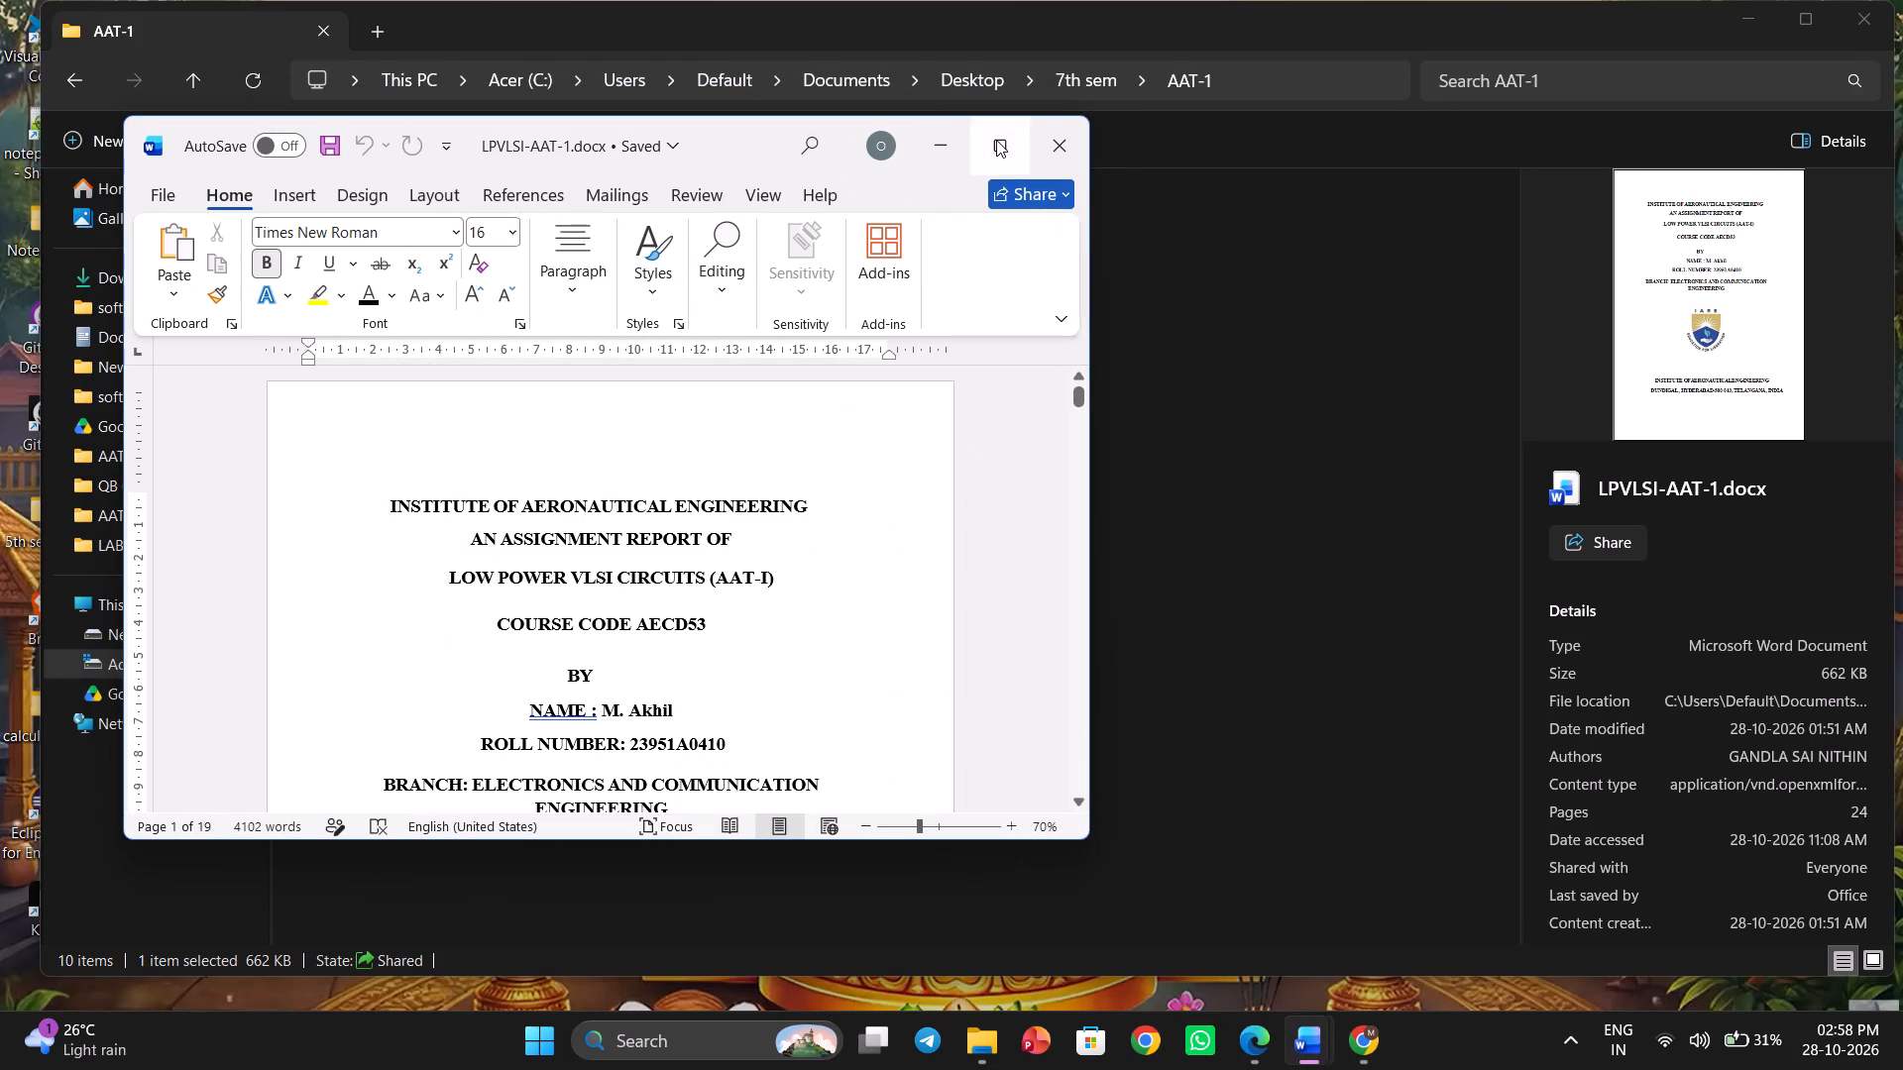
{"action": "left_click", "coordinate": [996, 140]}
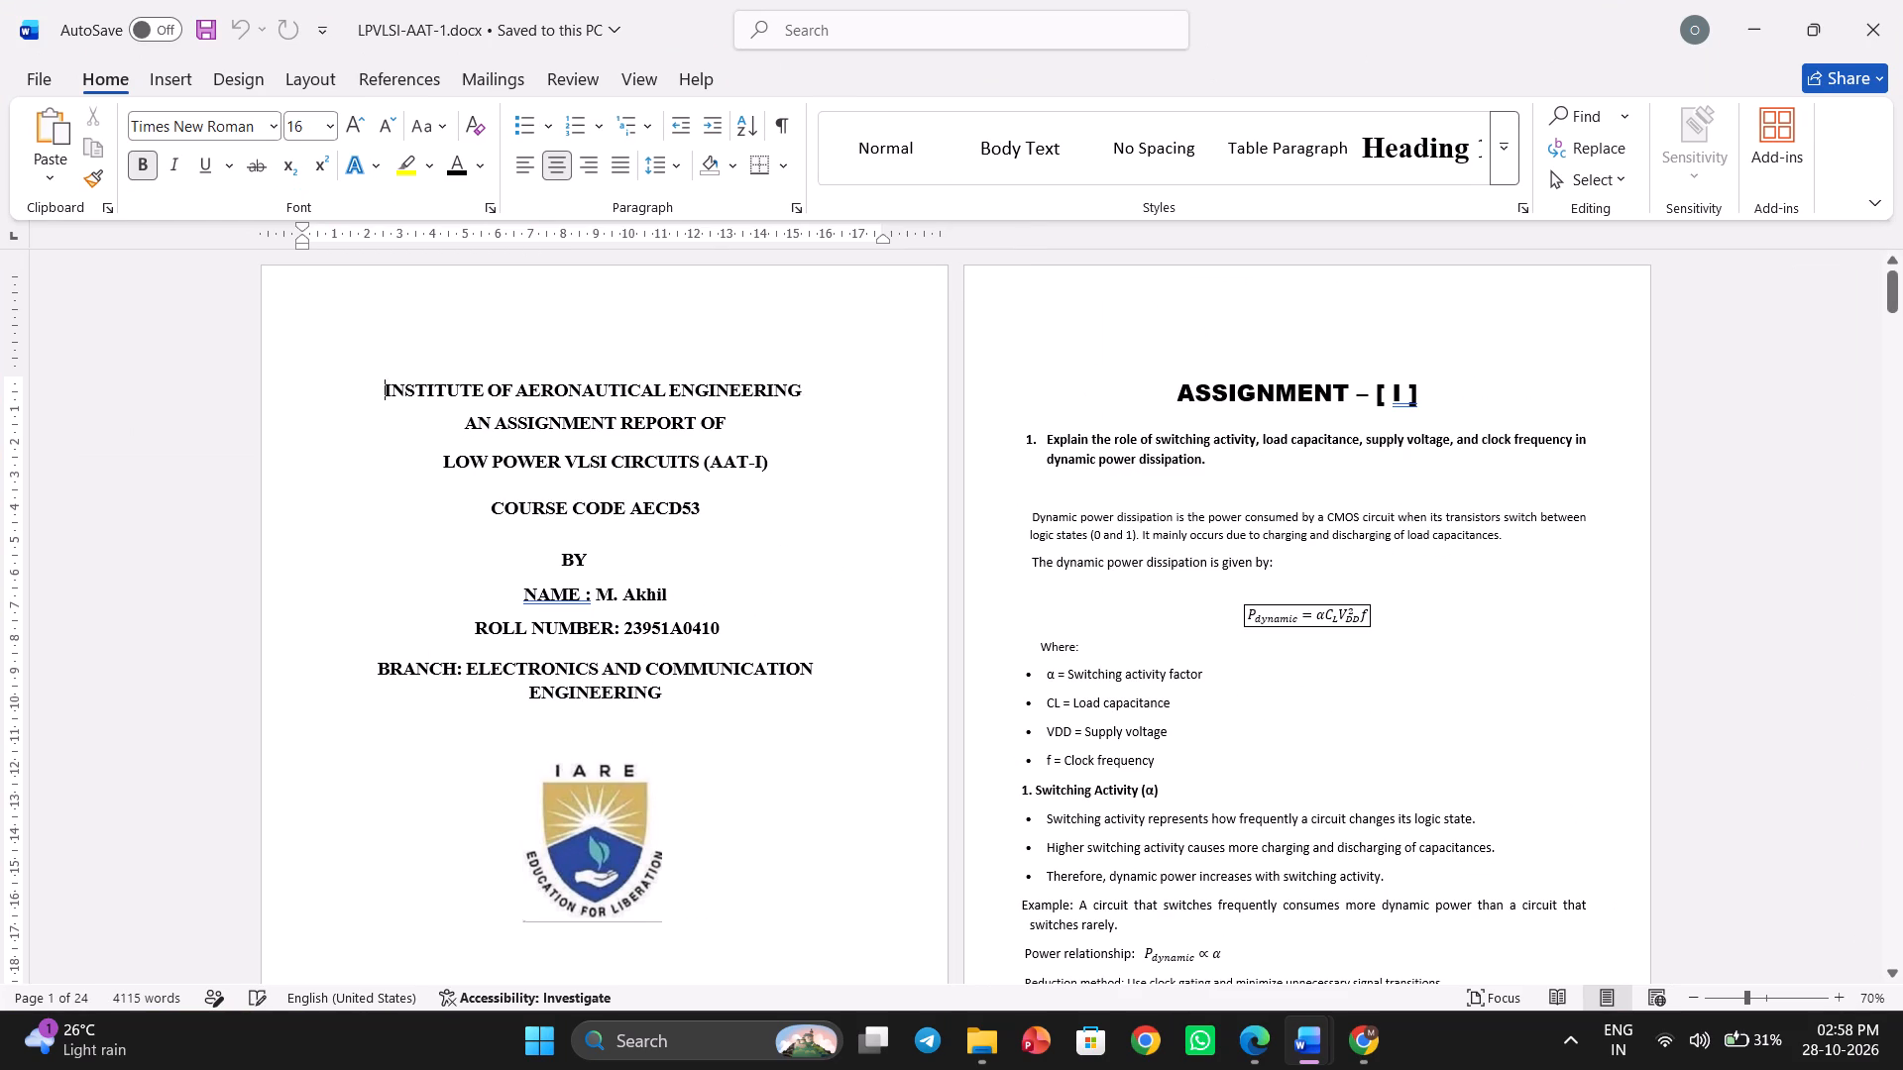
Format the question 1 heading under the ASSIGNMENT title in Times New Roman, size 14.
{"action": "left_click_drag", "start_coordinate": [1212, 458], "coordinate": [1018, 440]}
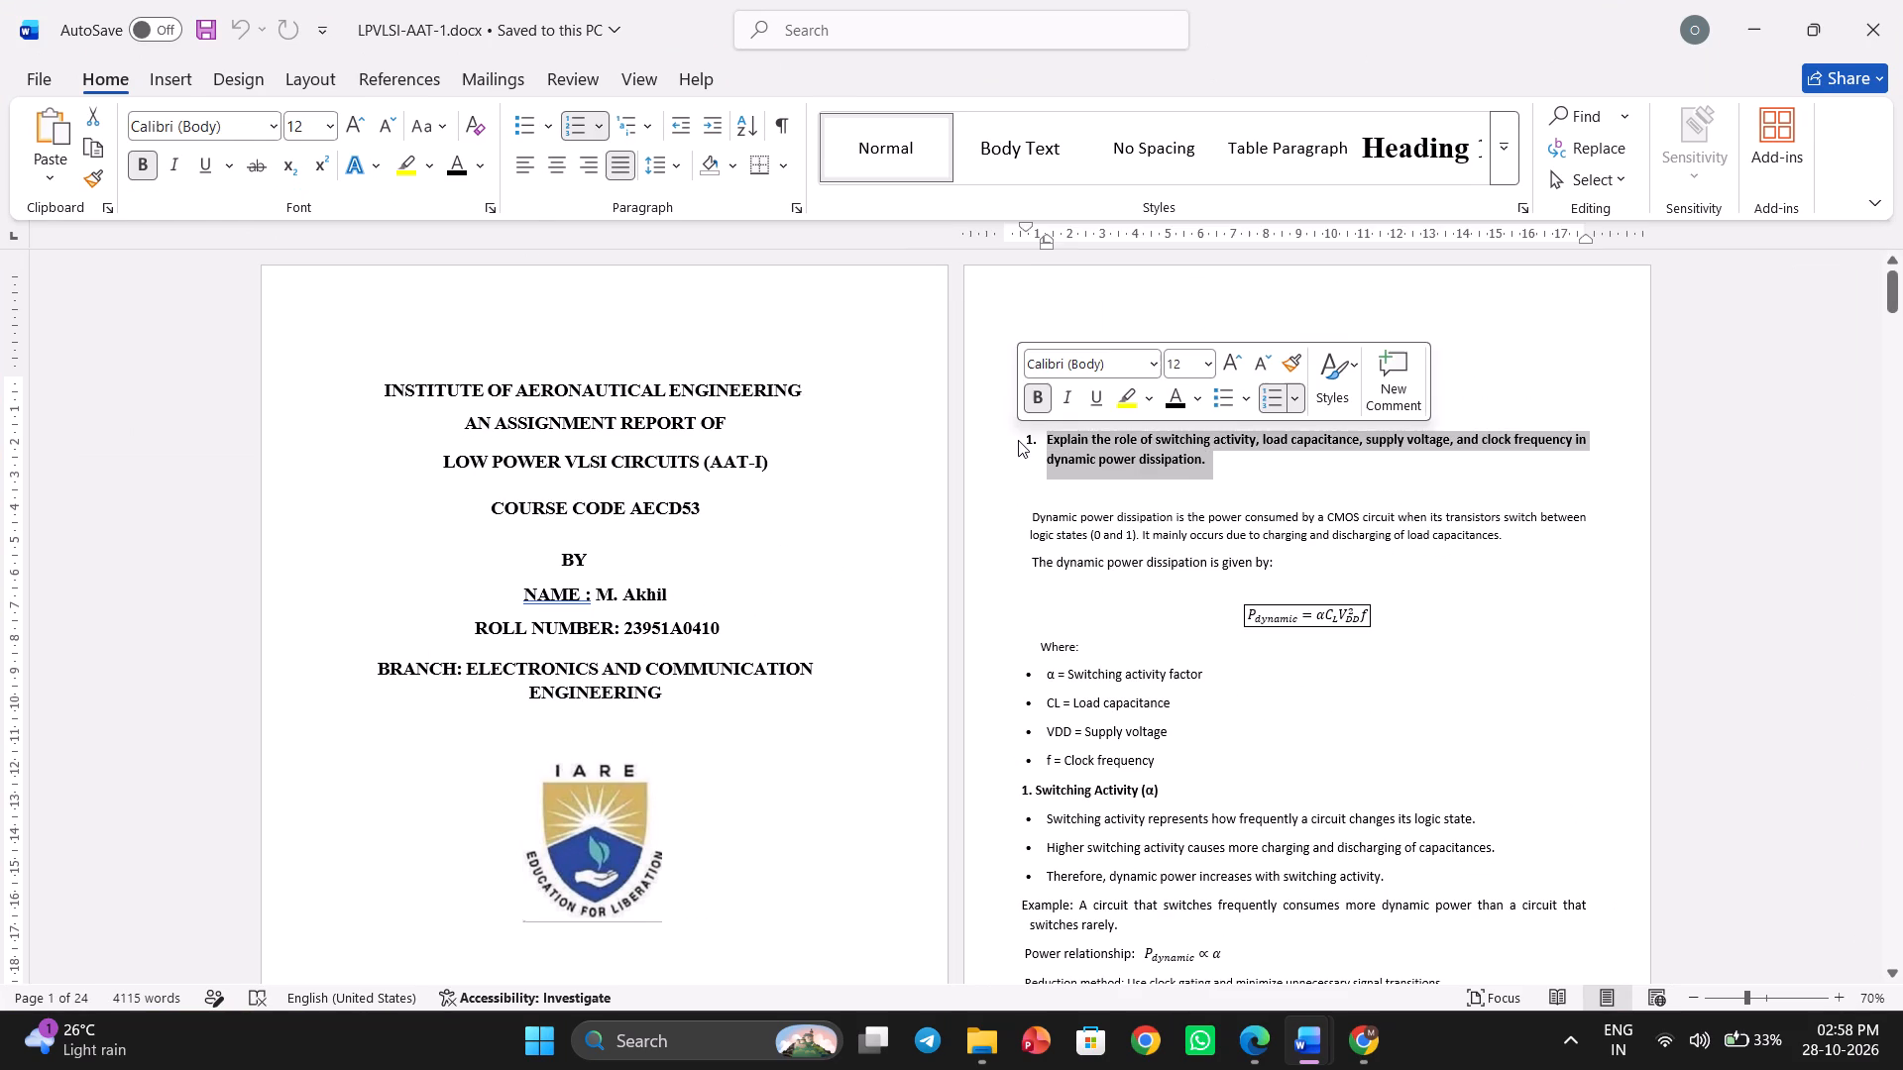
{"action": "left_click", "coordinate": [1158, 354]}
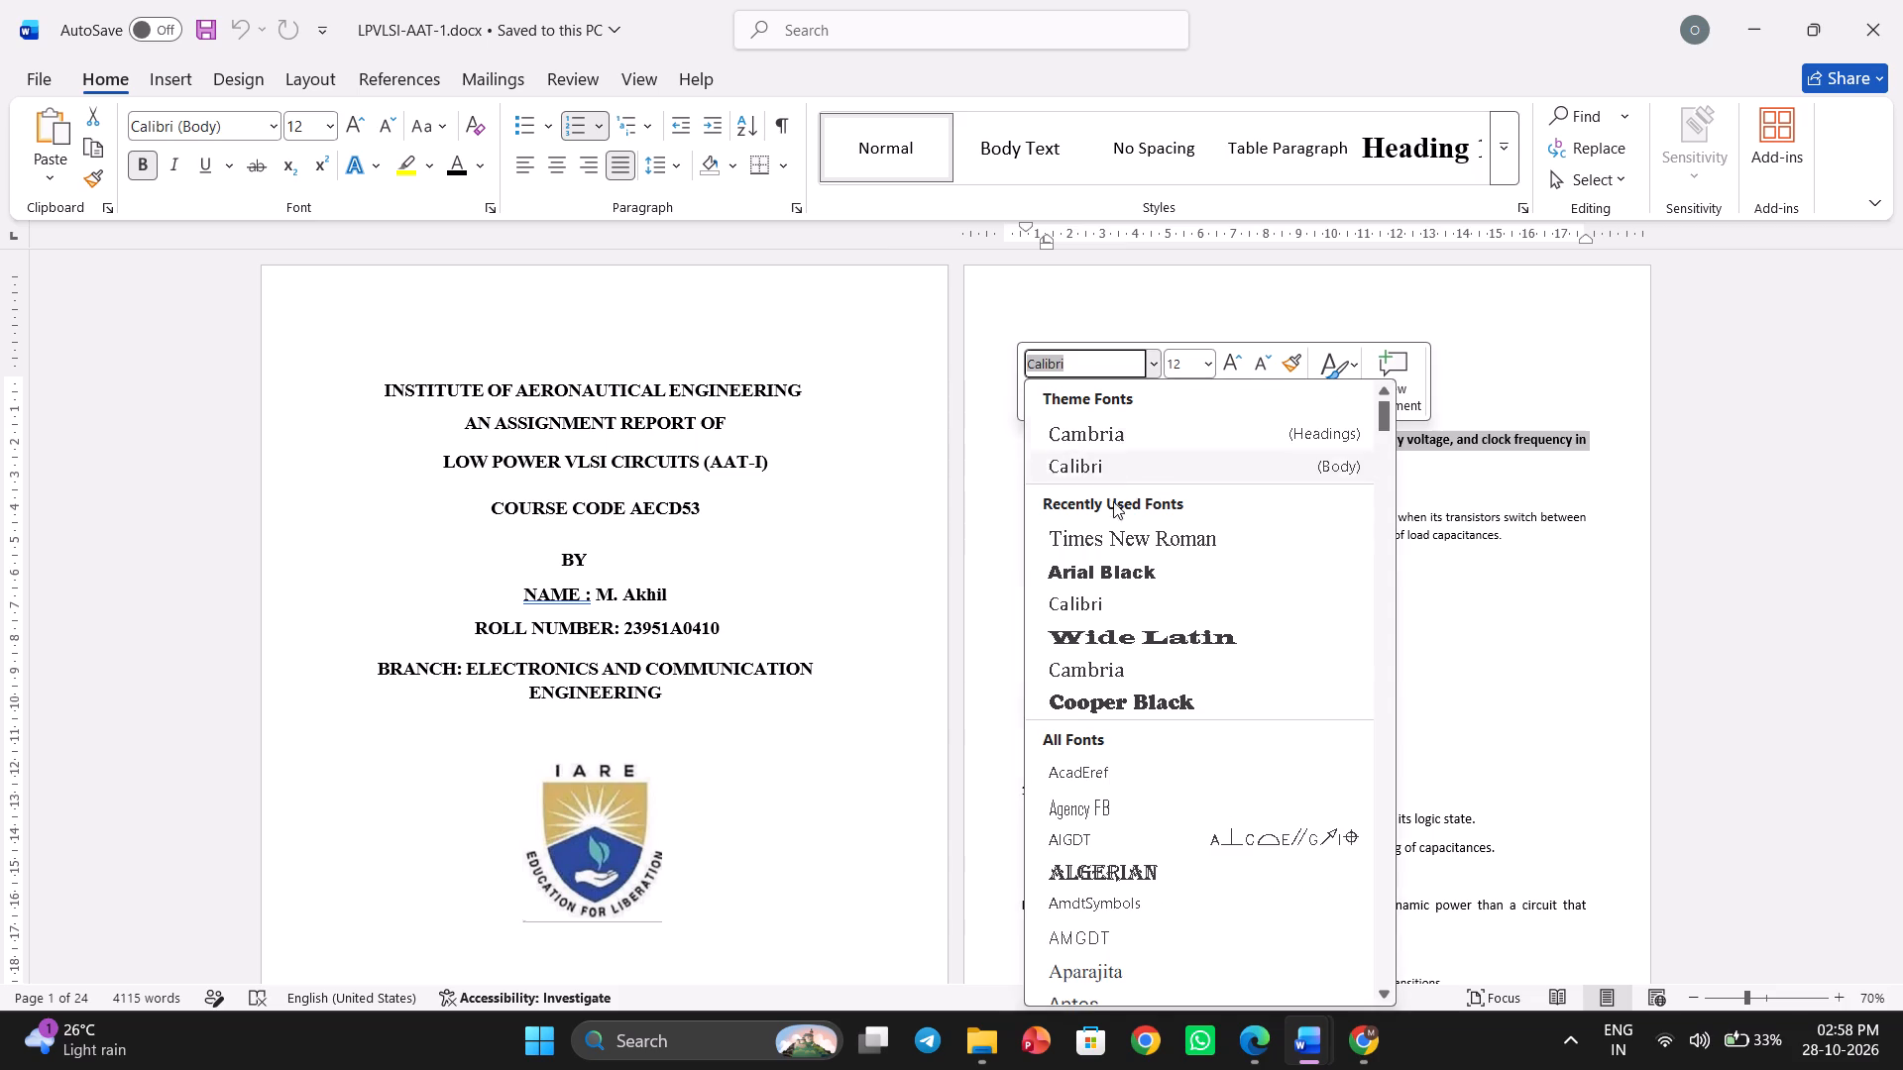
{"action": "left_click", "coordinate": [1099, 550]}
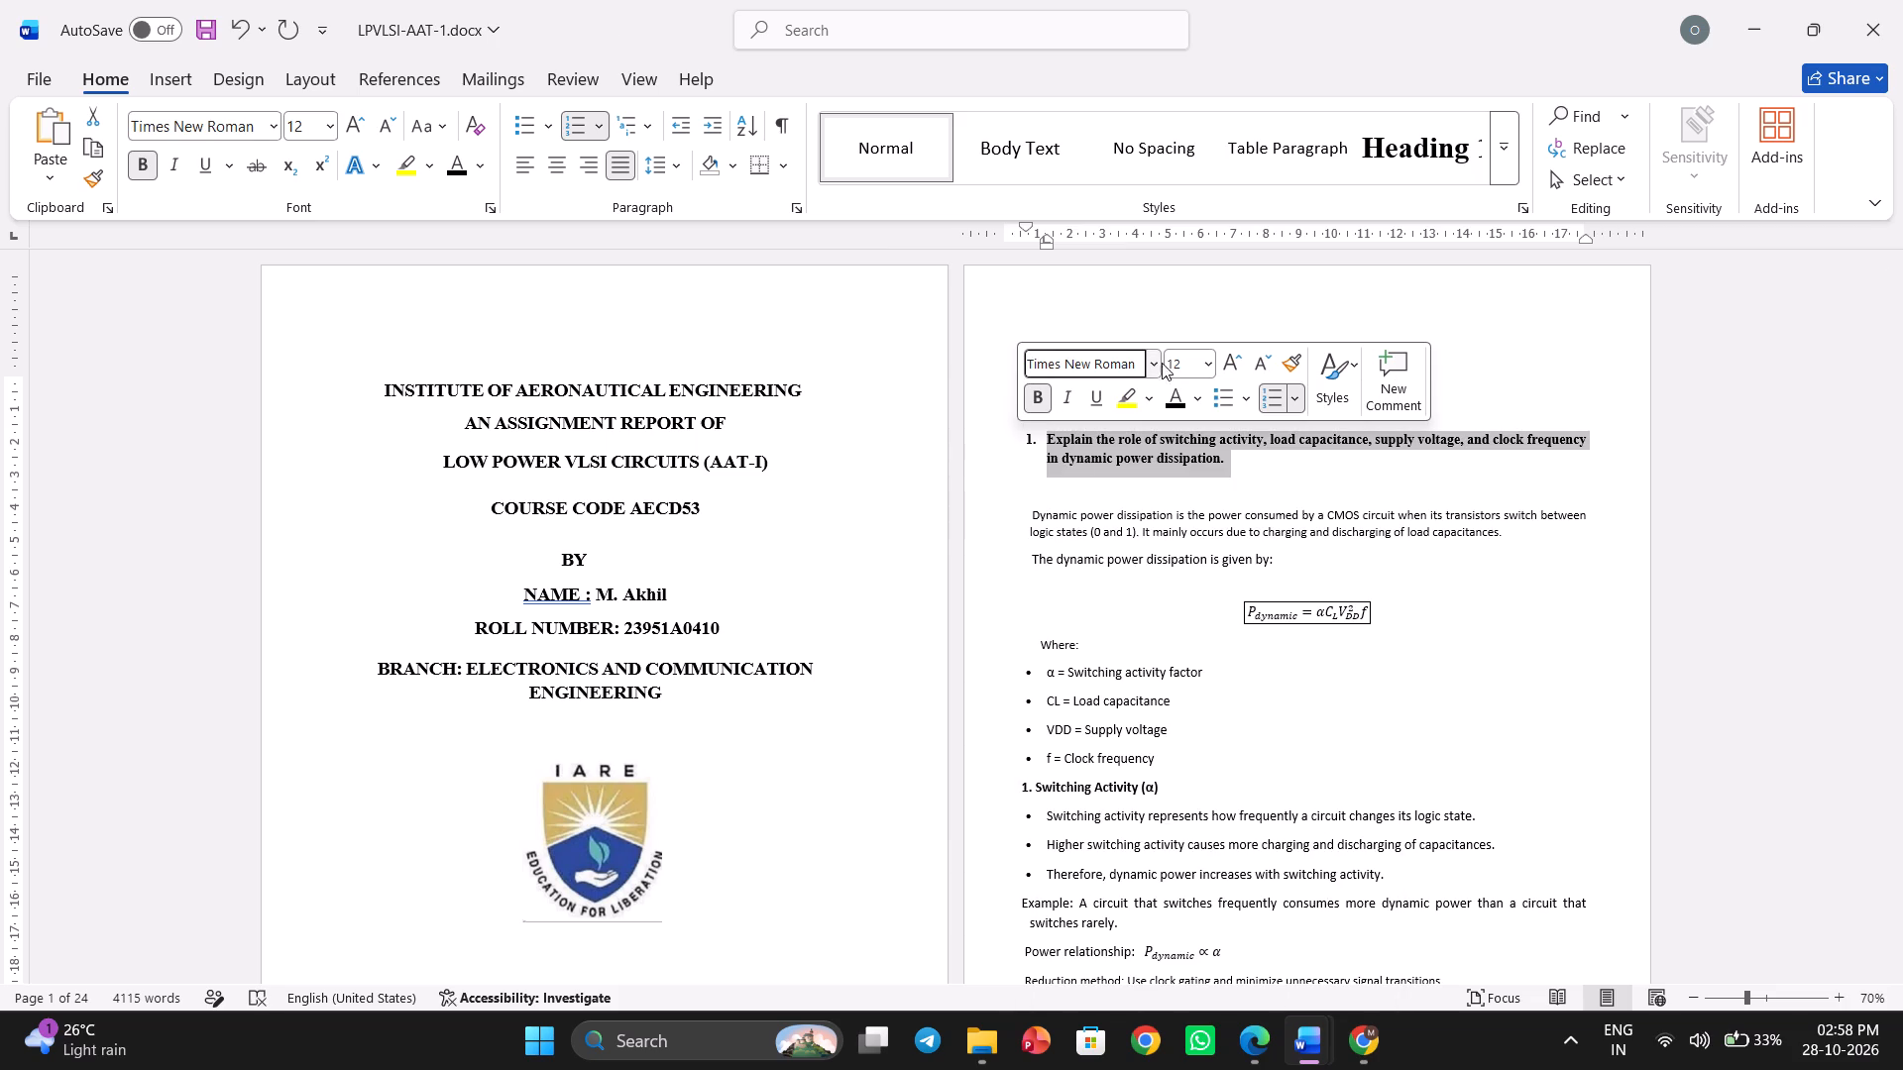
{"action": "left_click", "coordinate": [1228, 366]}
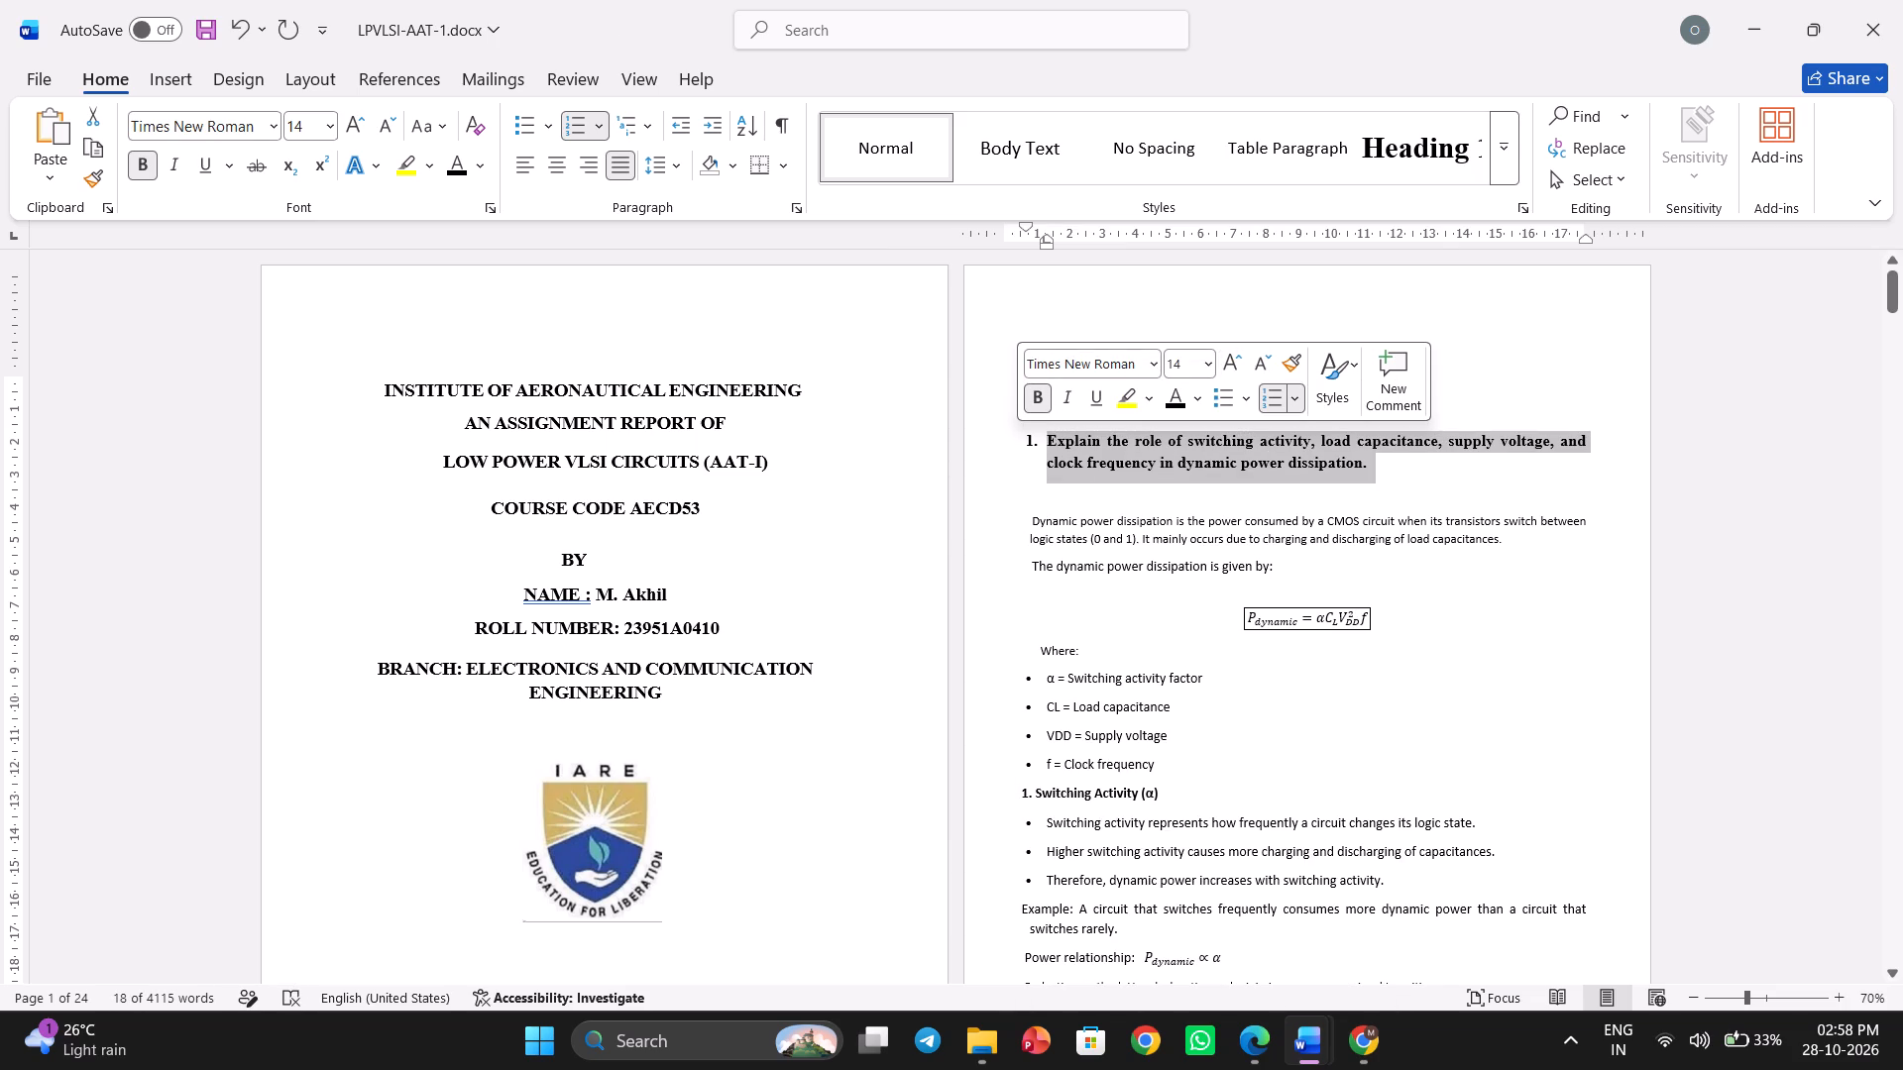
Format the dynamic power dissipation introduction, through "is given by:", in Times New Roman, size 12, with 1.5 line spacing.
{"action": "left_click", "coordinate": [1168, 520]}
{"action": "left_click_drag", "start_coordinate": [1018, 519], "coordinate": [1243, 580]}
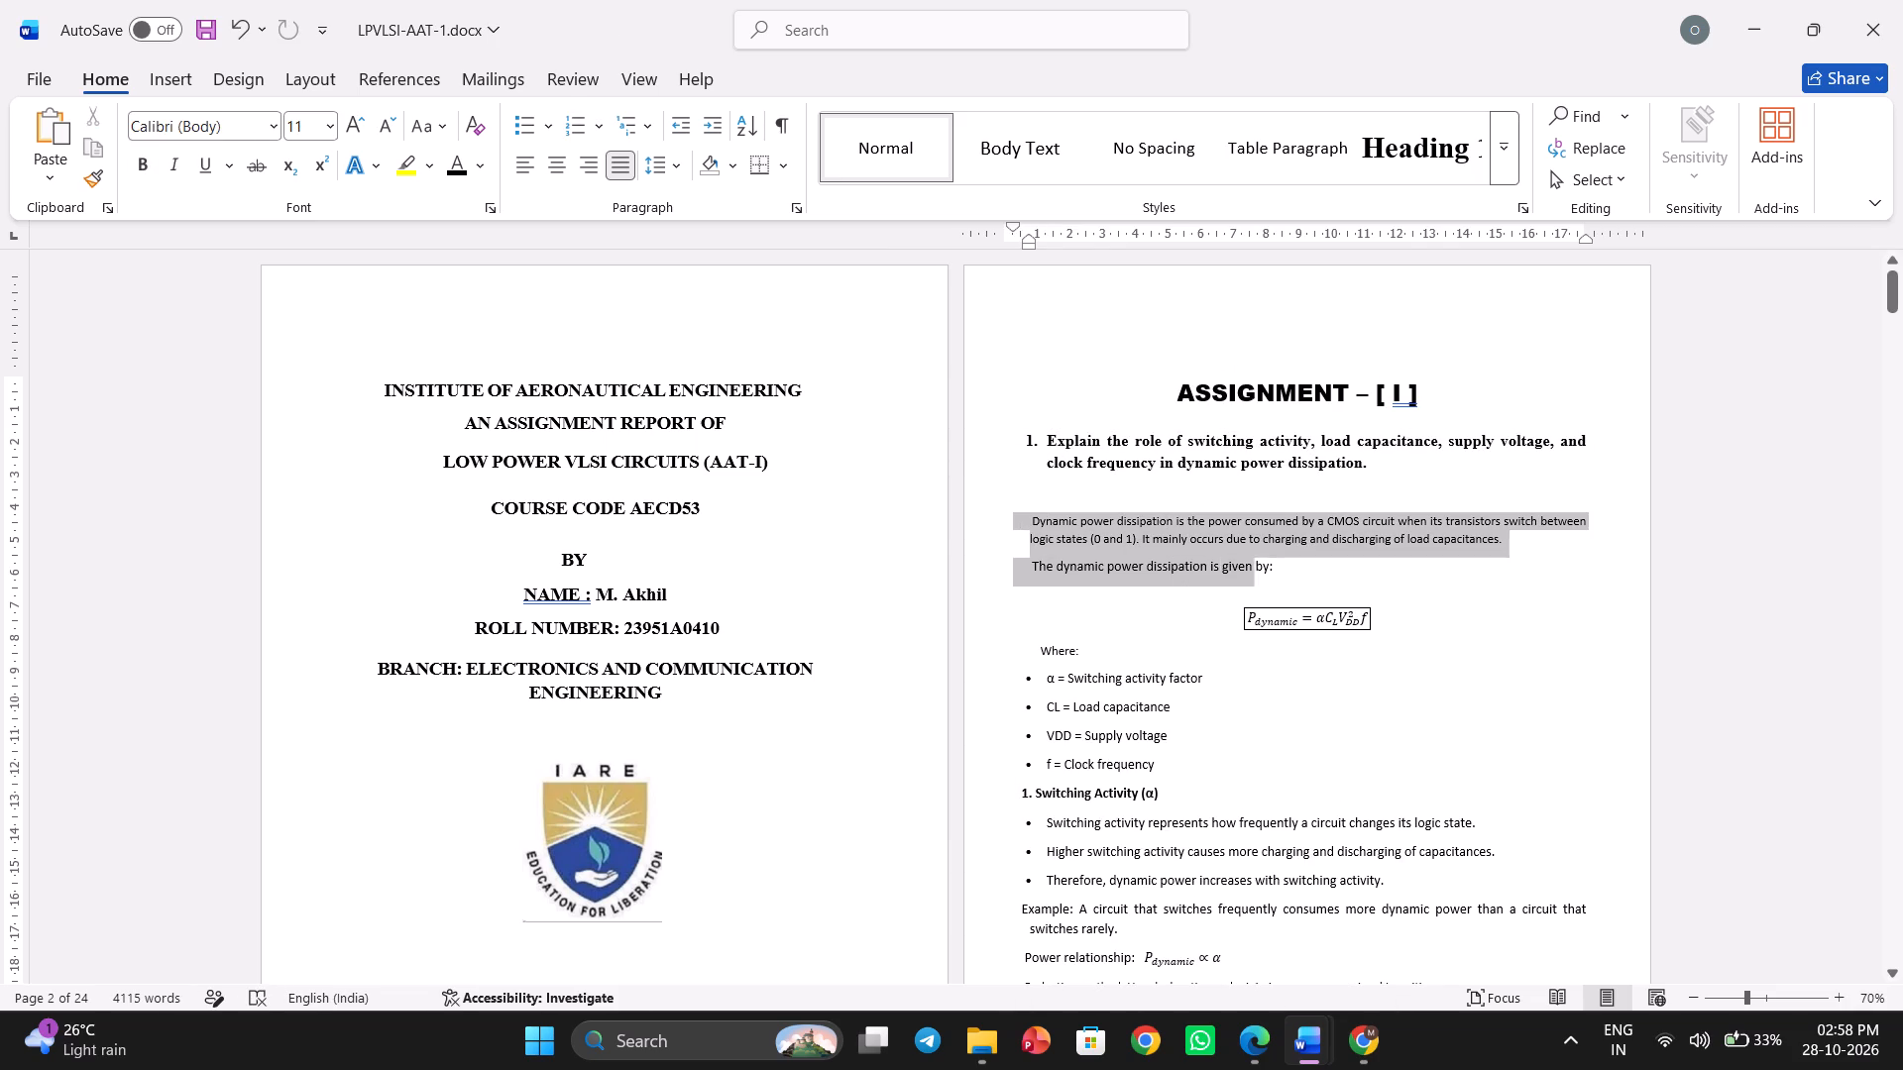
{"action": "left_click_drag", "start_coordinate": [1243, 580], "coordinate": [1286, 578]}
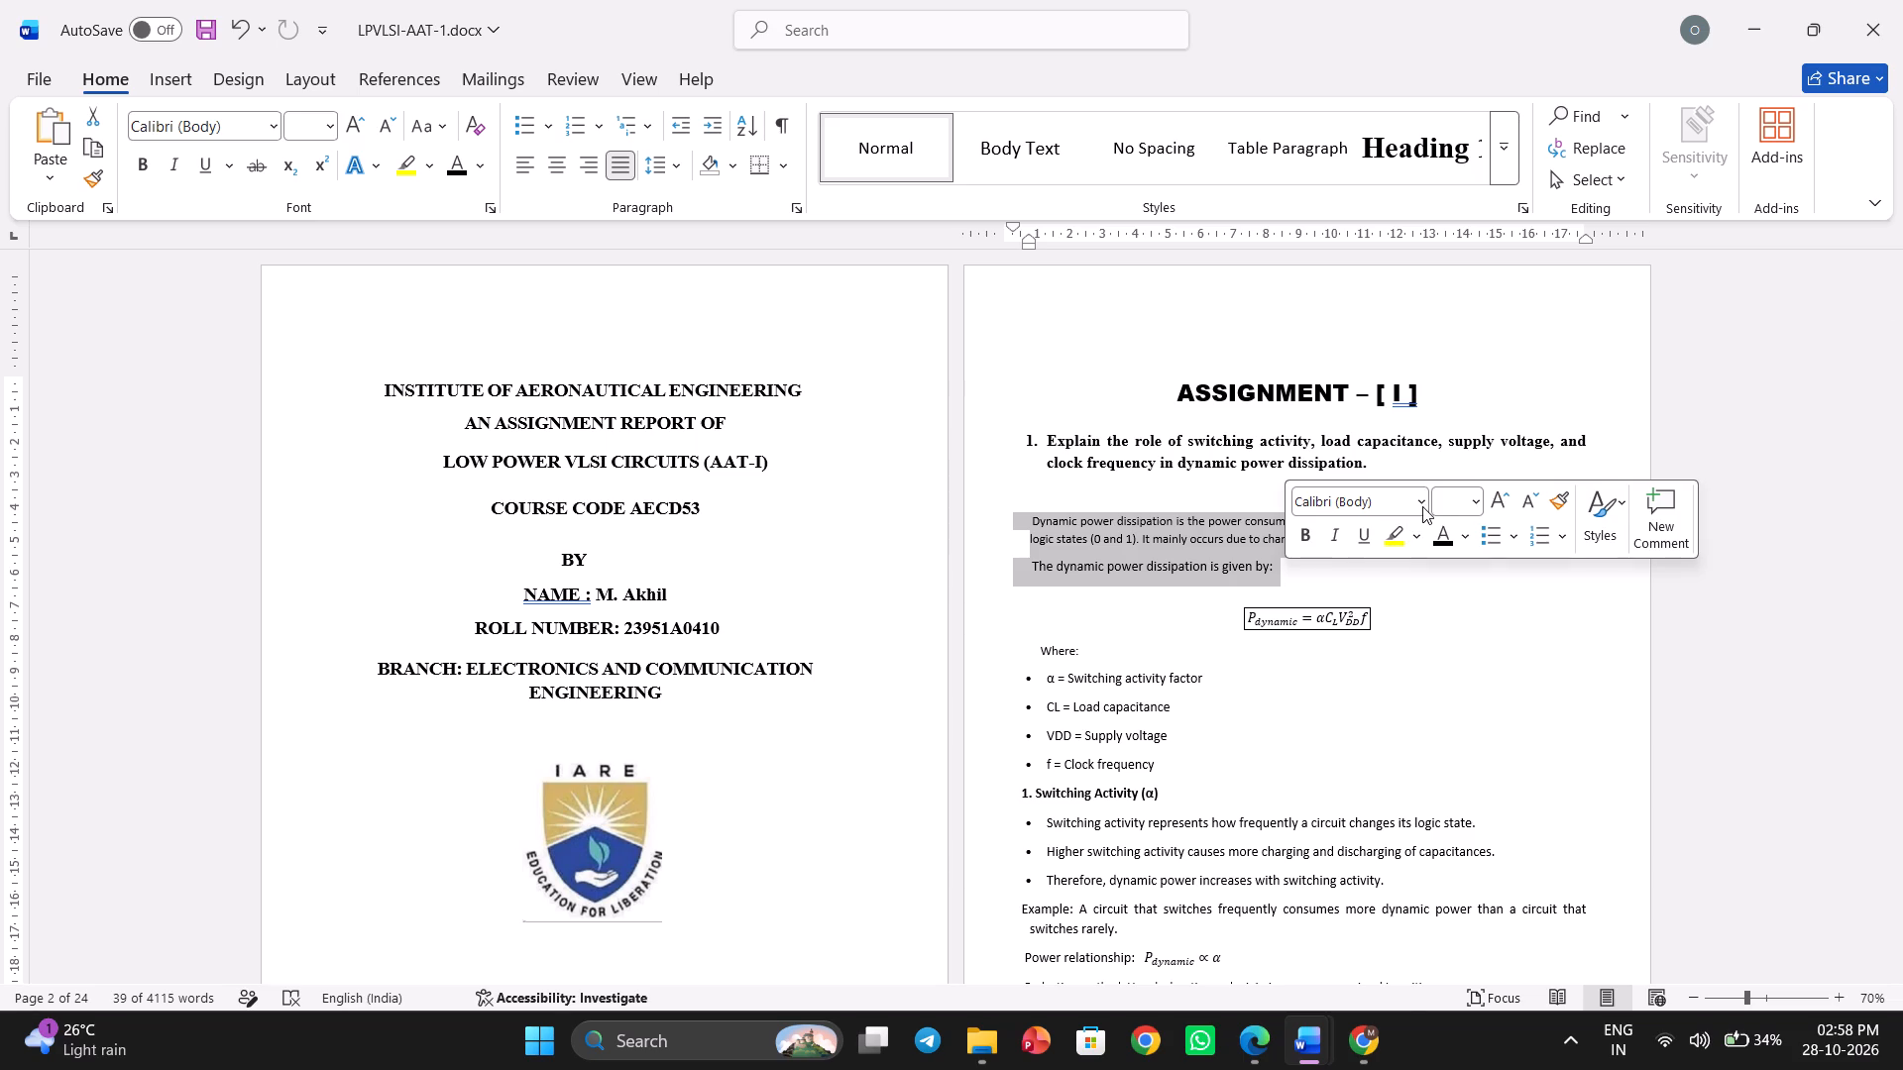
{"action": "left_click", "coordinate": [1422, 505]}
{"action": "left_click", "coordinate": [1413, 669]}
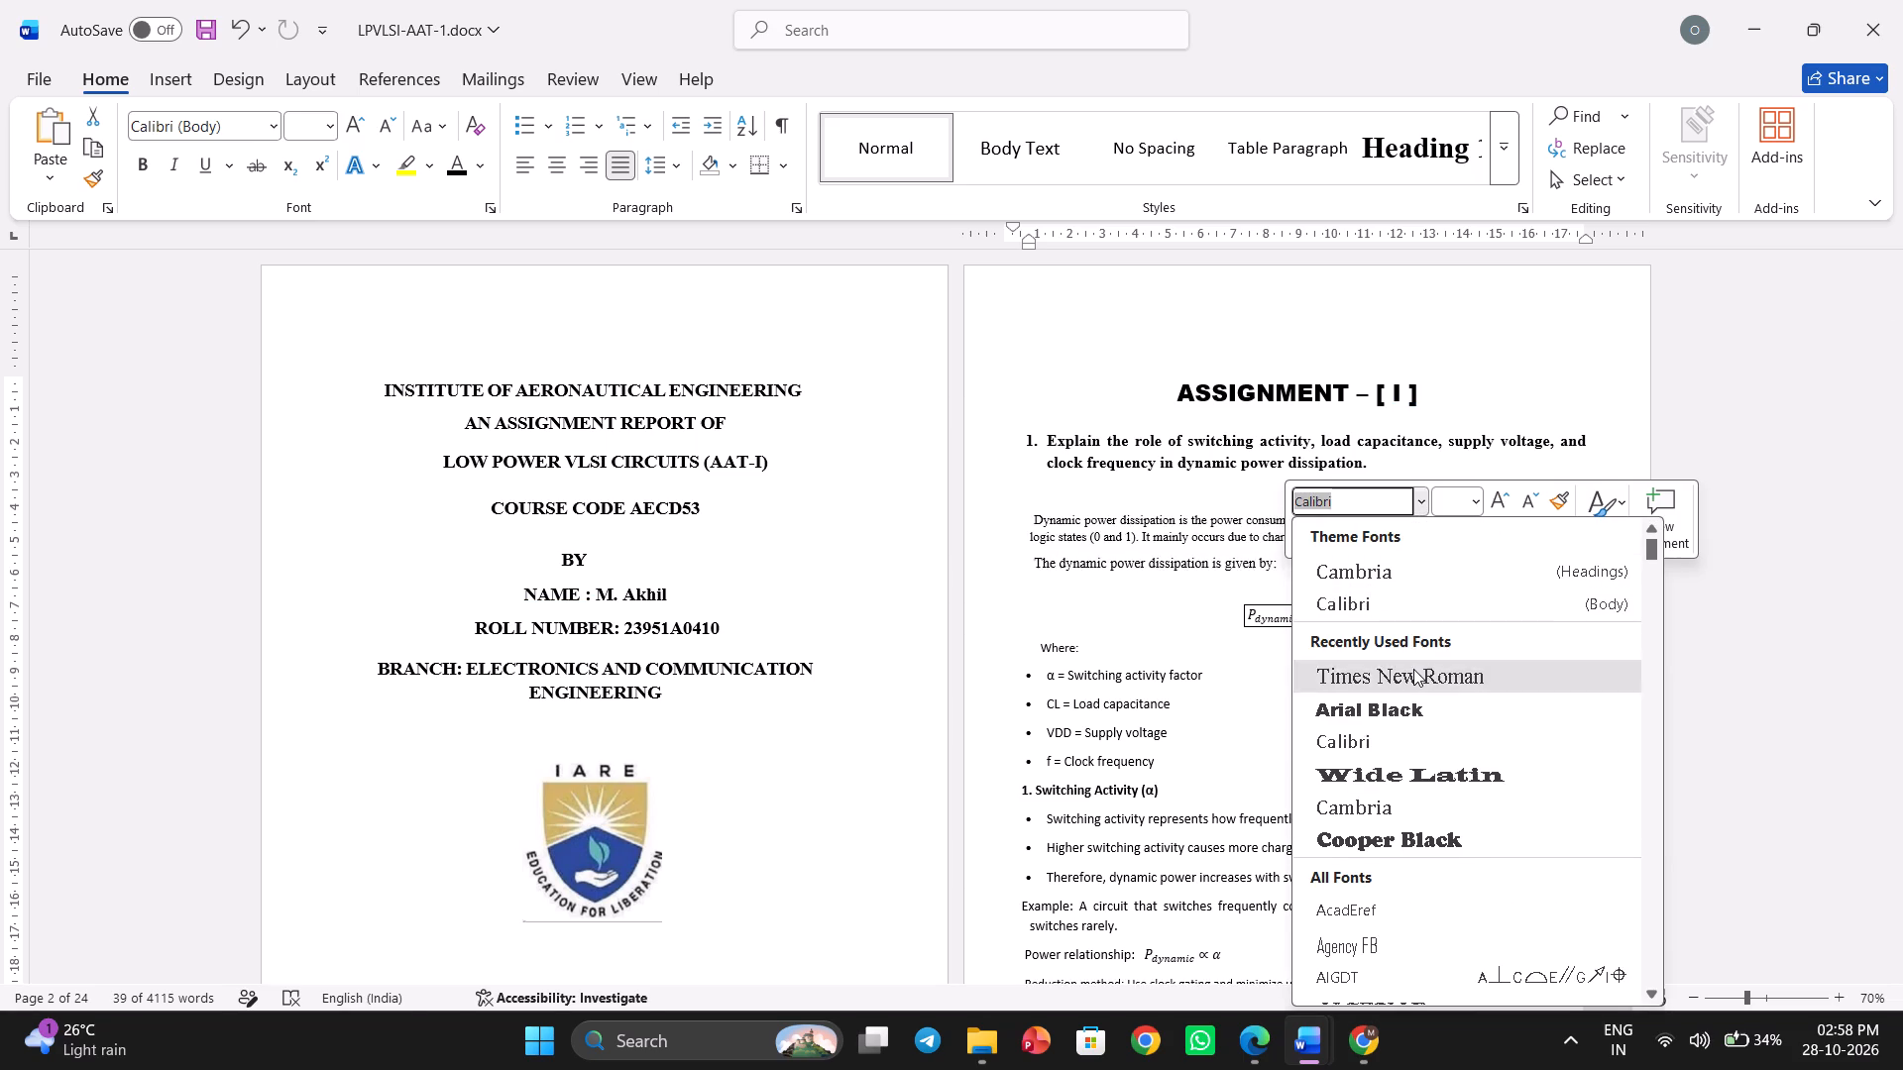
{"action": "left_click", "coordinate": [1477, 504]}
{"action": "left_click", "coordinate": [1465, 652]}
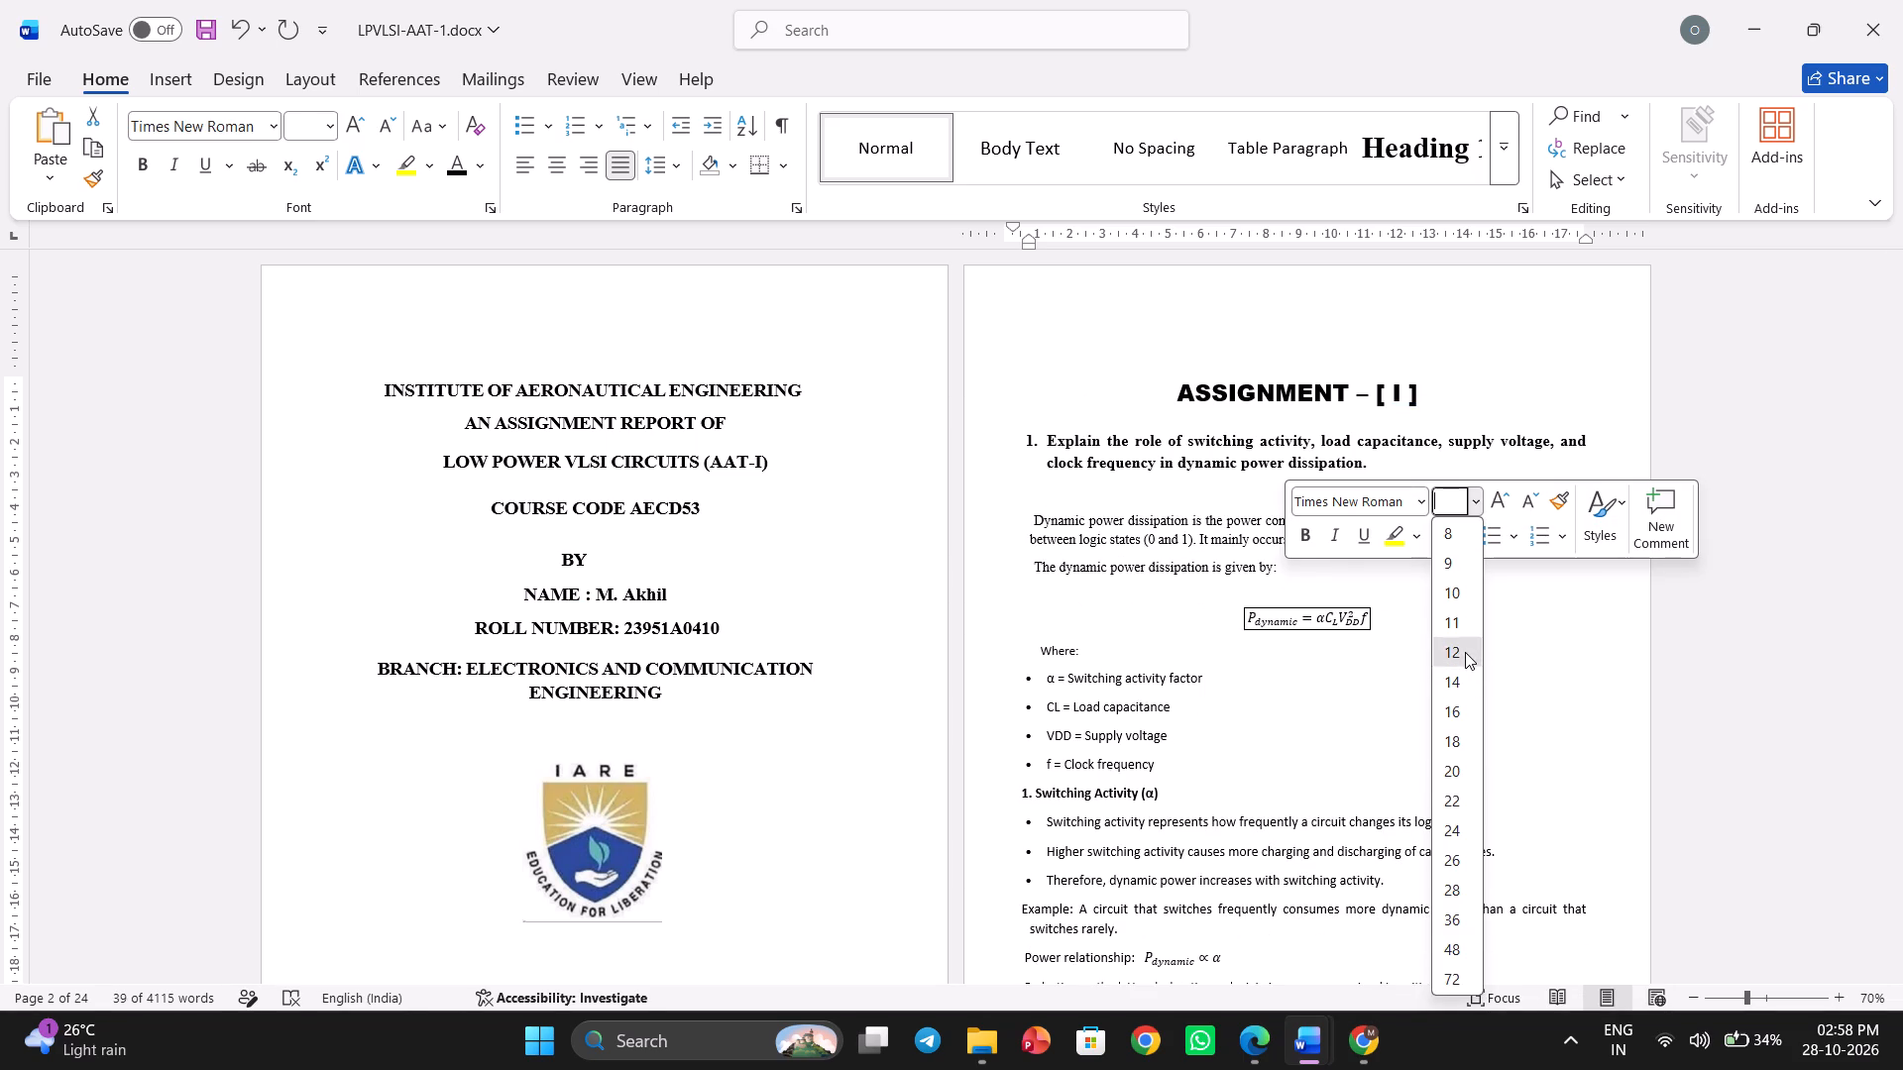
{"action": "left_click", "coordinate": [664, 165]}
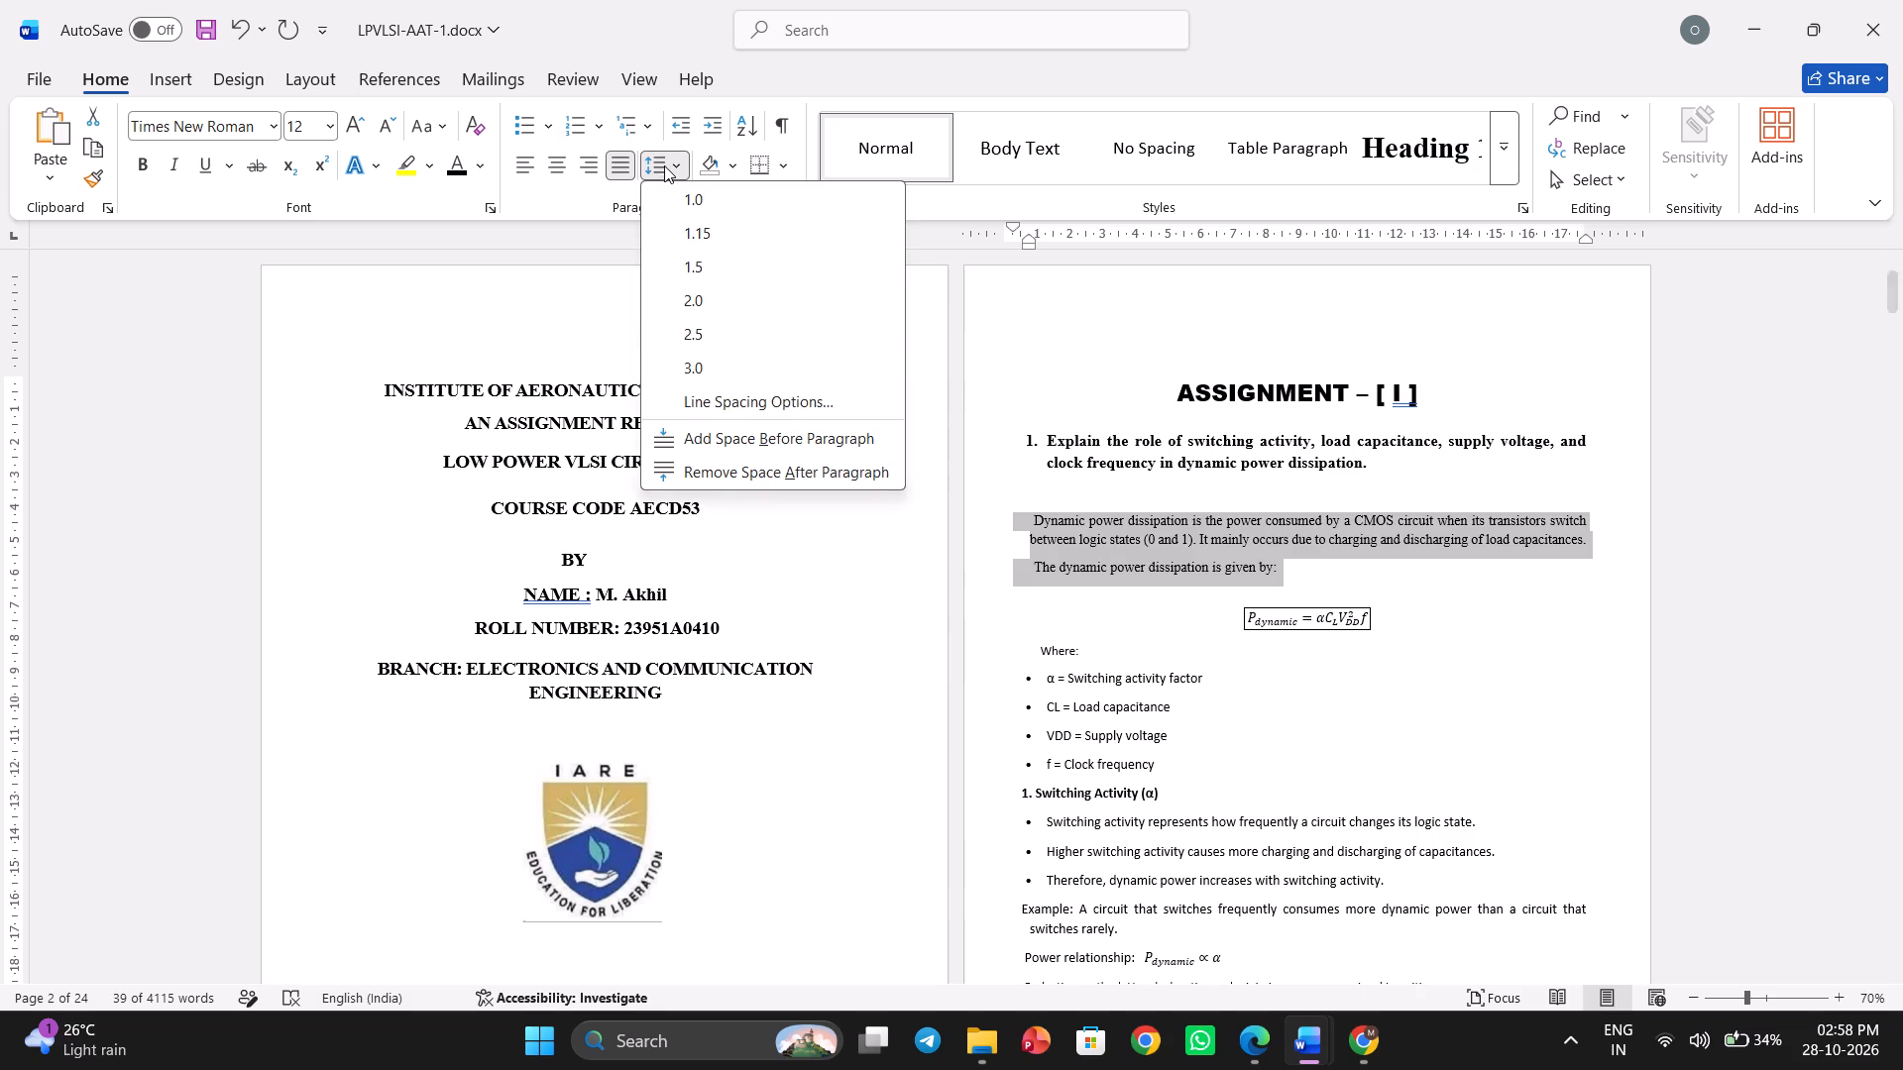
{"action": "left_click", "coordinate": [694, 266]}
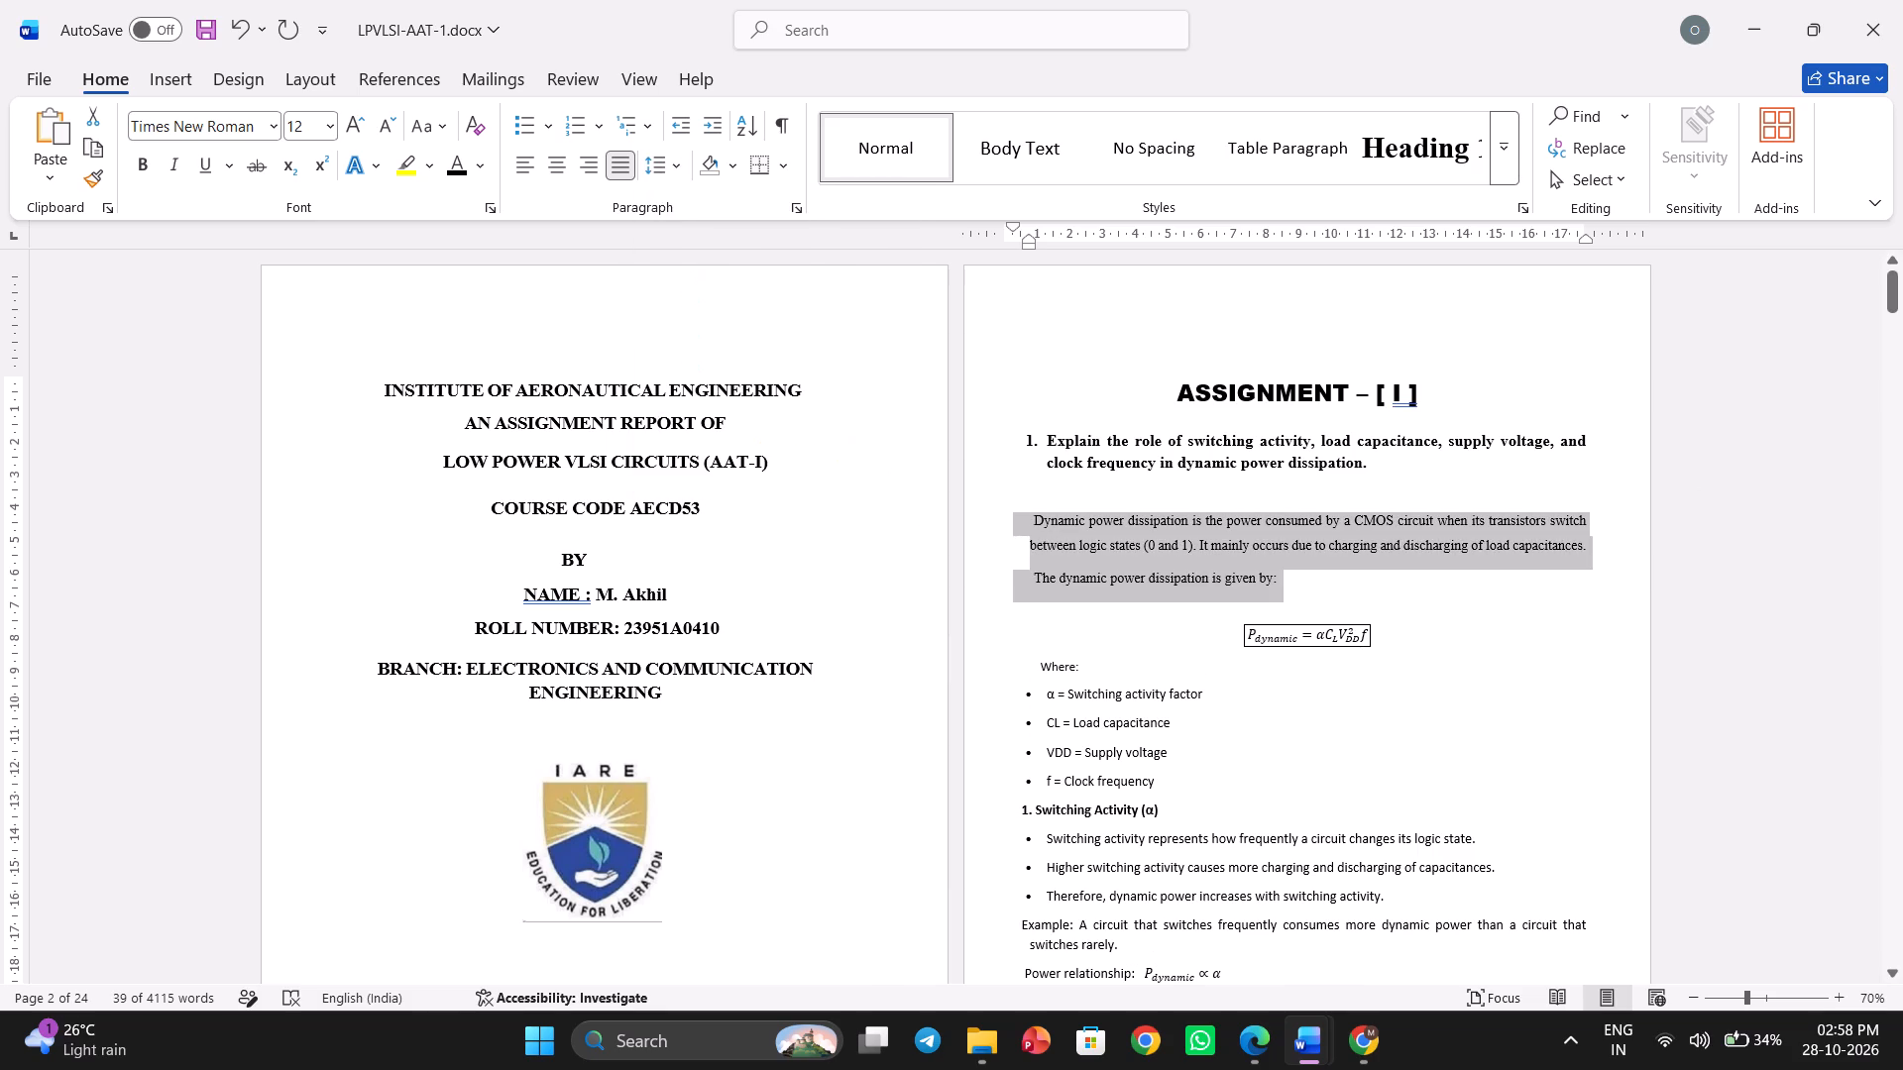
Apply Times New Roman and 1.5 line spacing to the text from "Where:" through the last Load Capacitance bullet.
{"action": "left_click", "coordinate": [1032, 665]}
{"action": "scroll", "coordinate": [1032, 665], "scroll_direction": "down", "scroll_amount": 1}
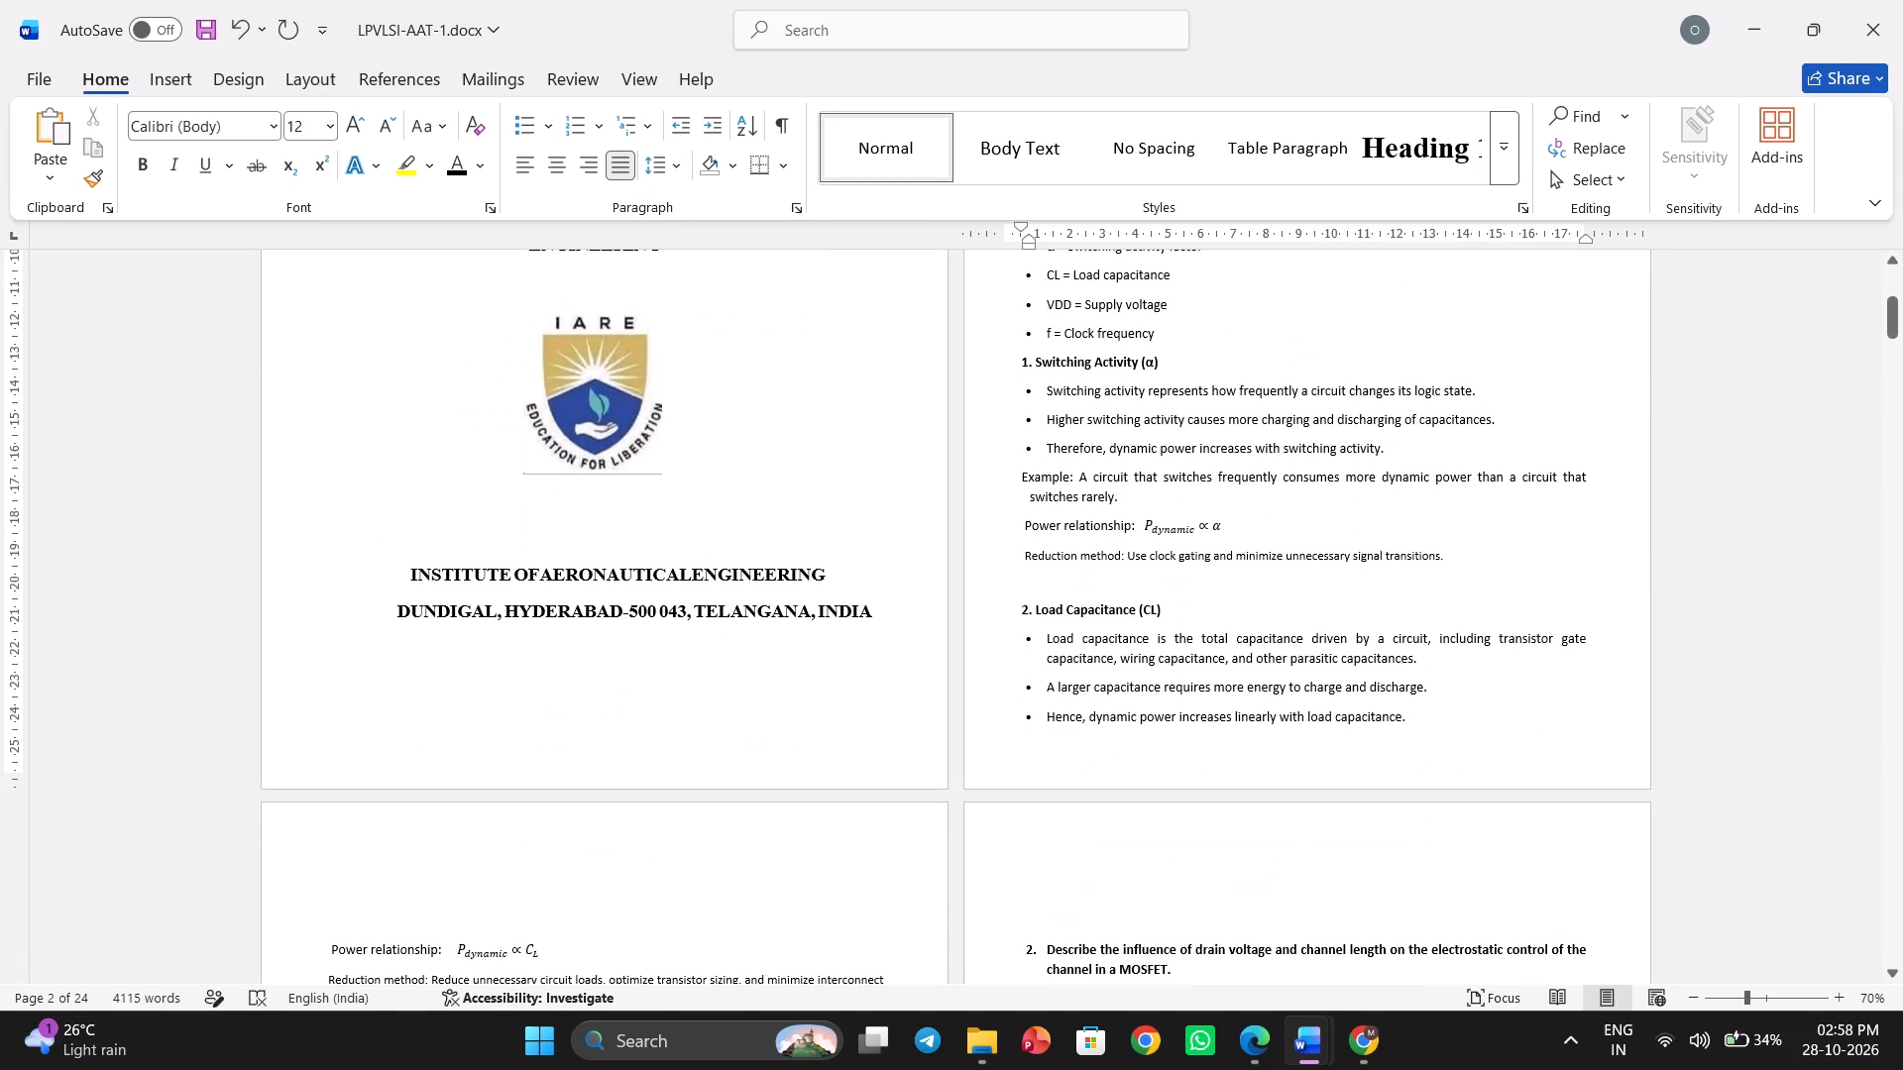
{"action": "left_click_drag", "start_coordinate": [1400, 726], "coordinate": [1038, 276]}
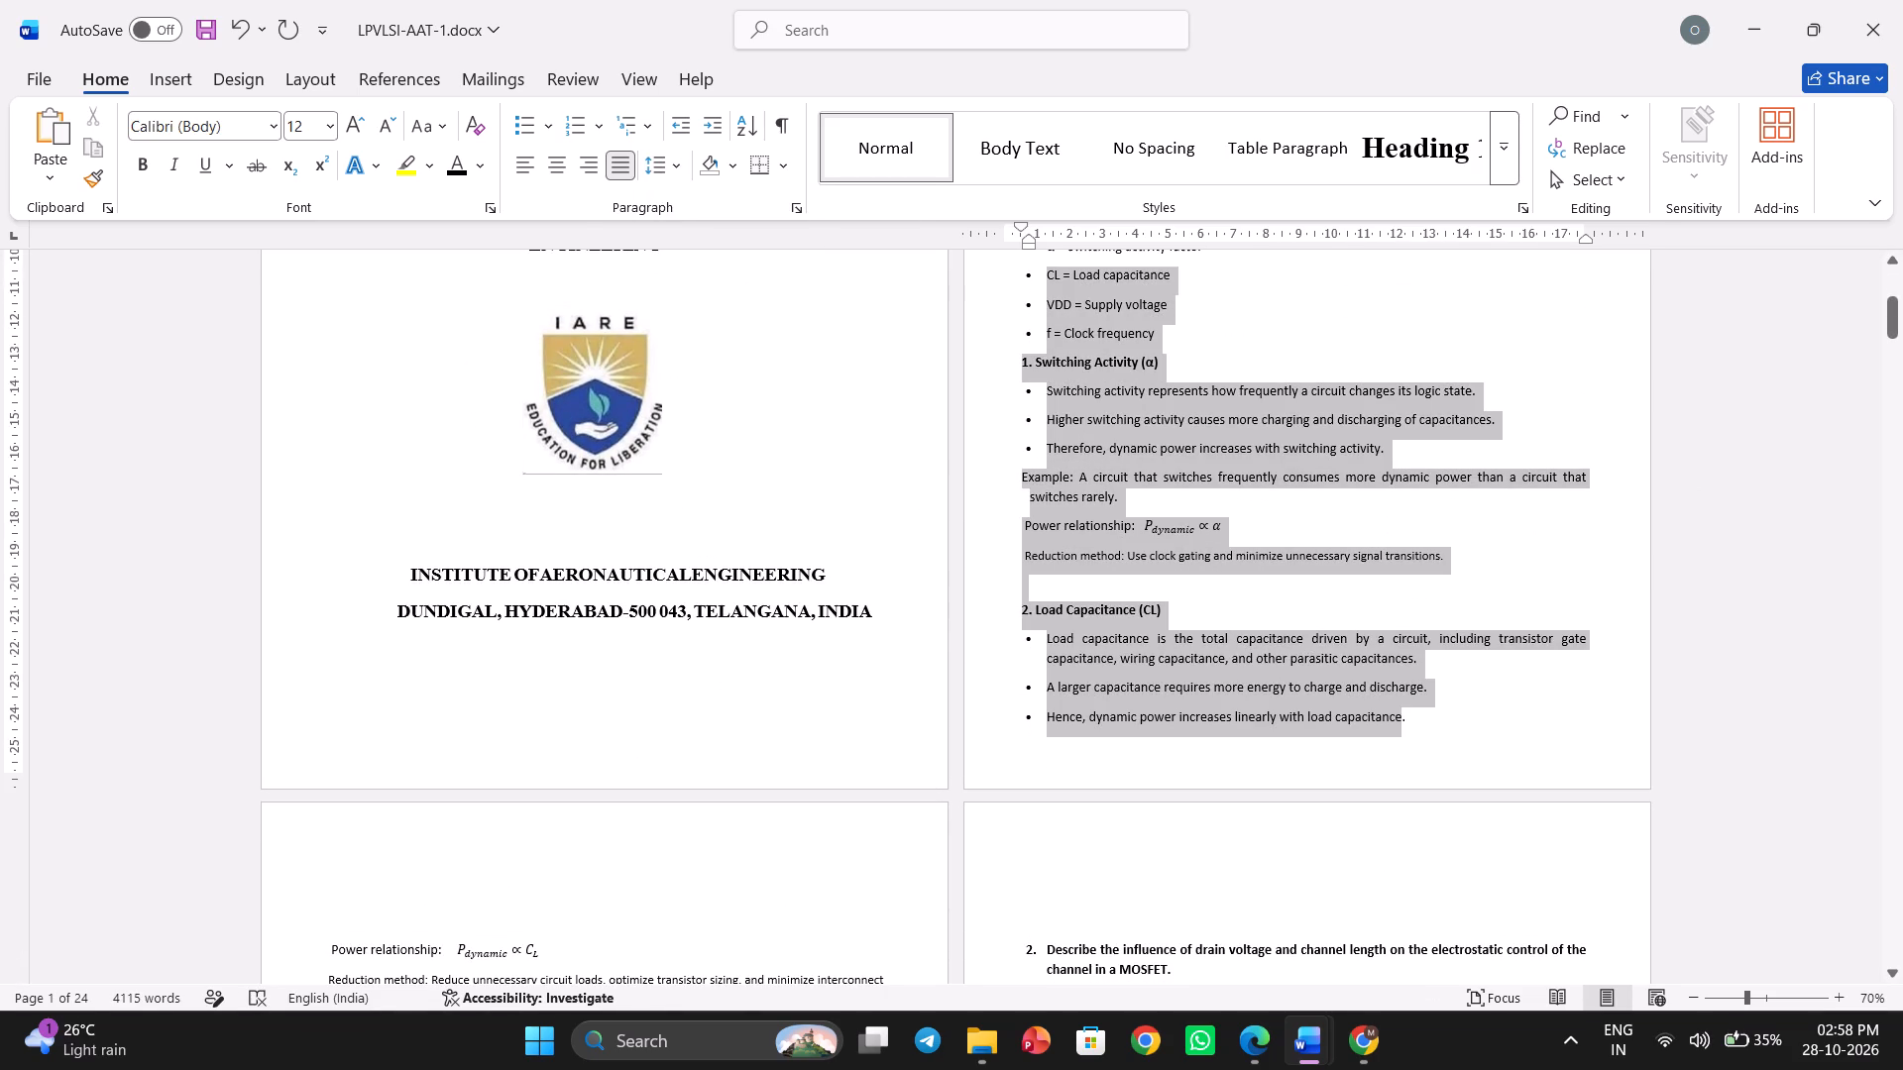
{"action": "left_click_drag", "start_coordinate": [1038, 276], "coordinate": [1047, 414]}
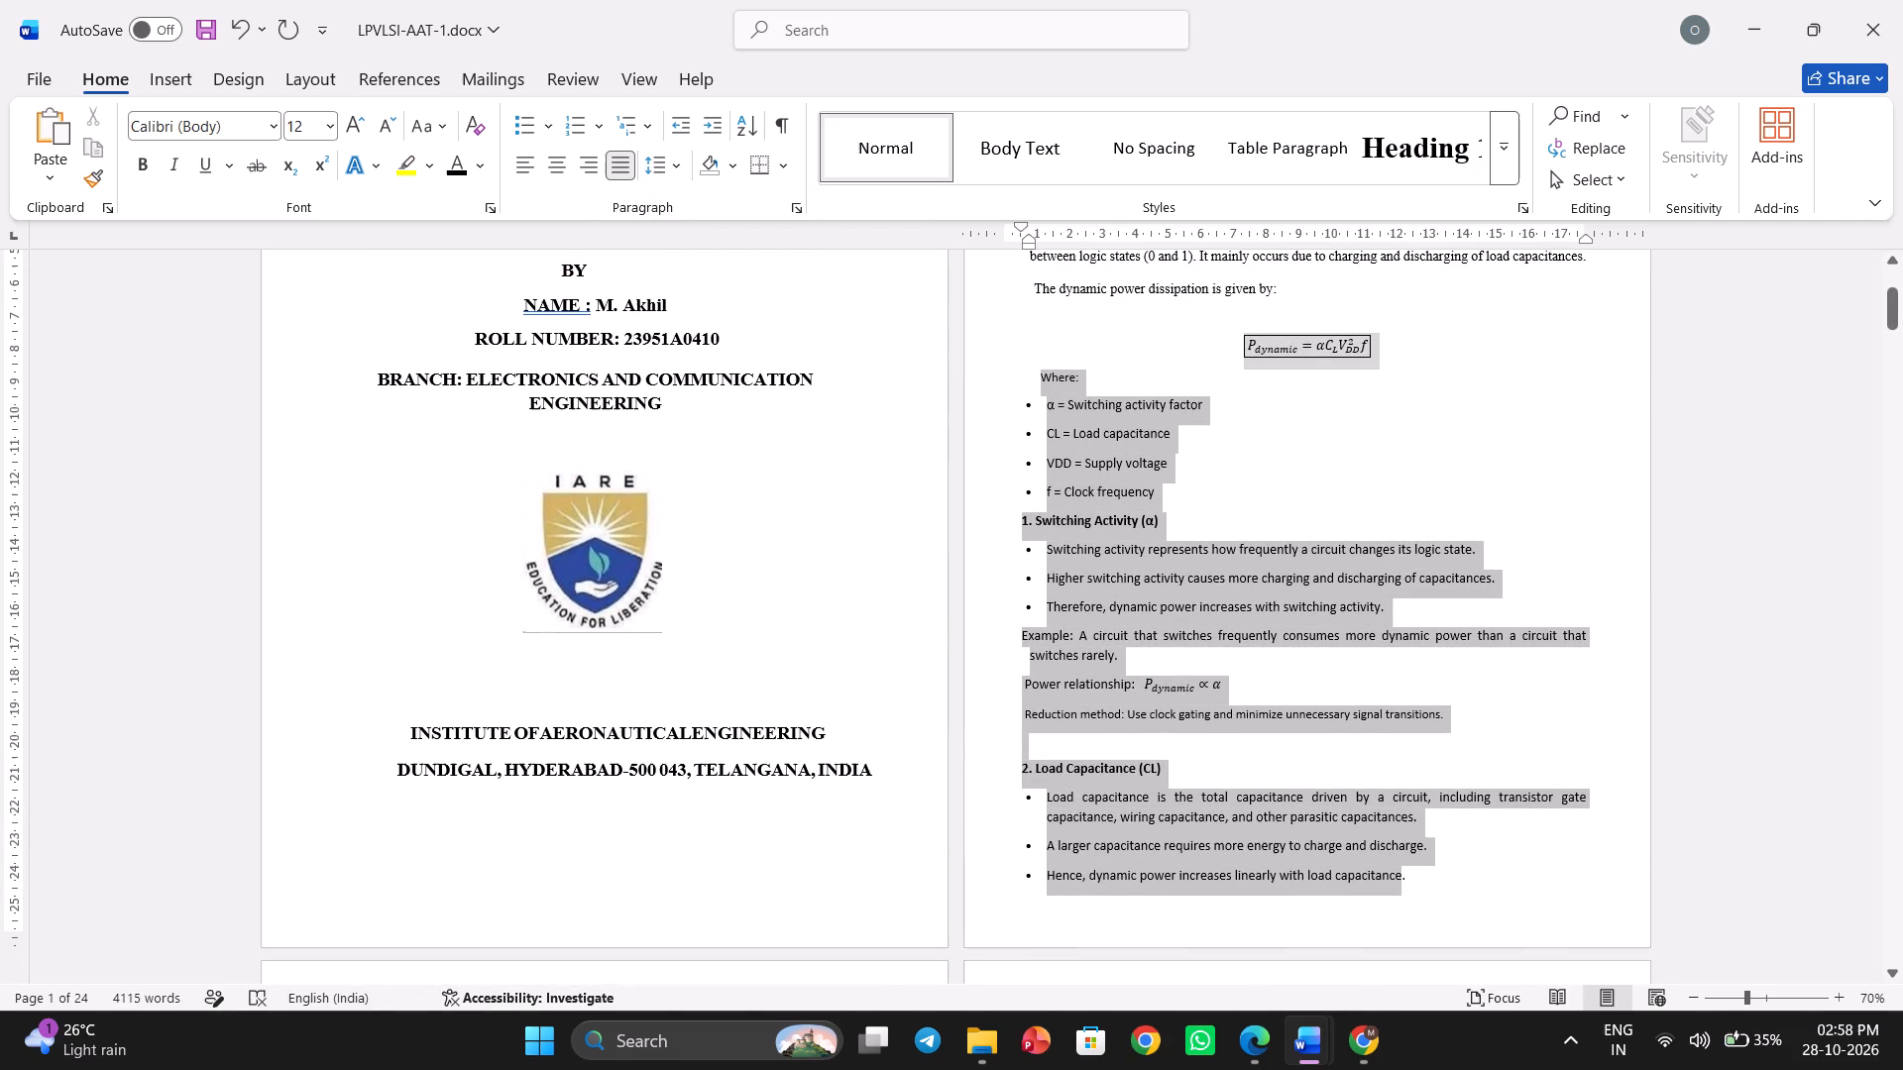
{"action": "left_click_drag", "start_coordinate": [1047, 414], "coordinate": [1024, 385]}
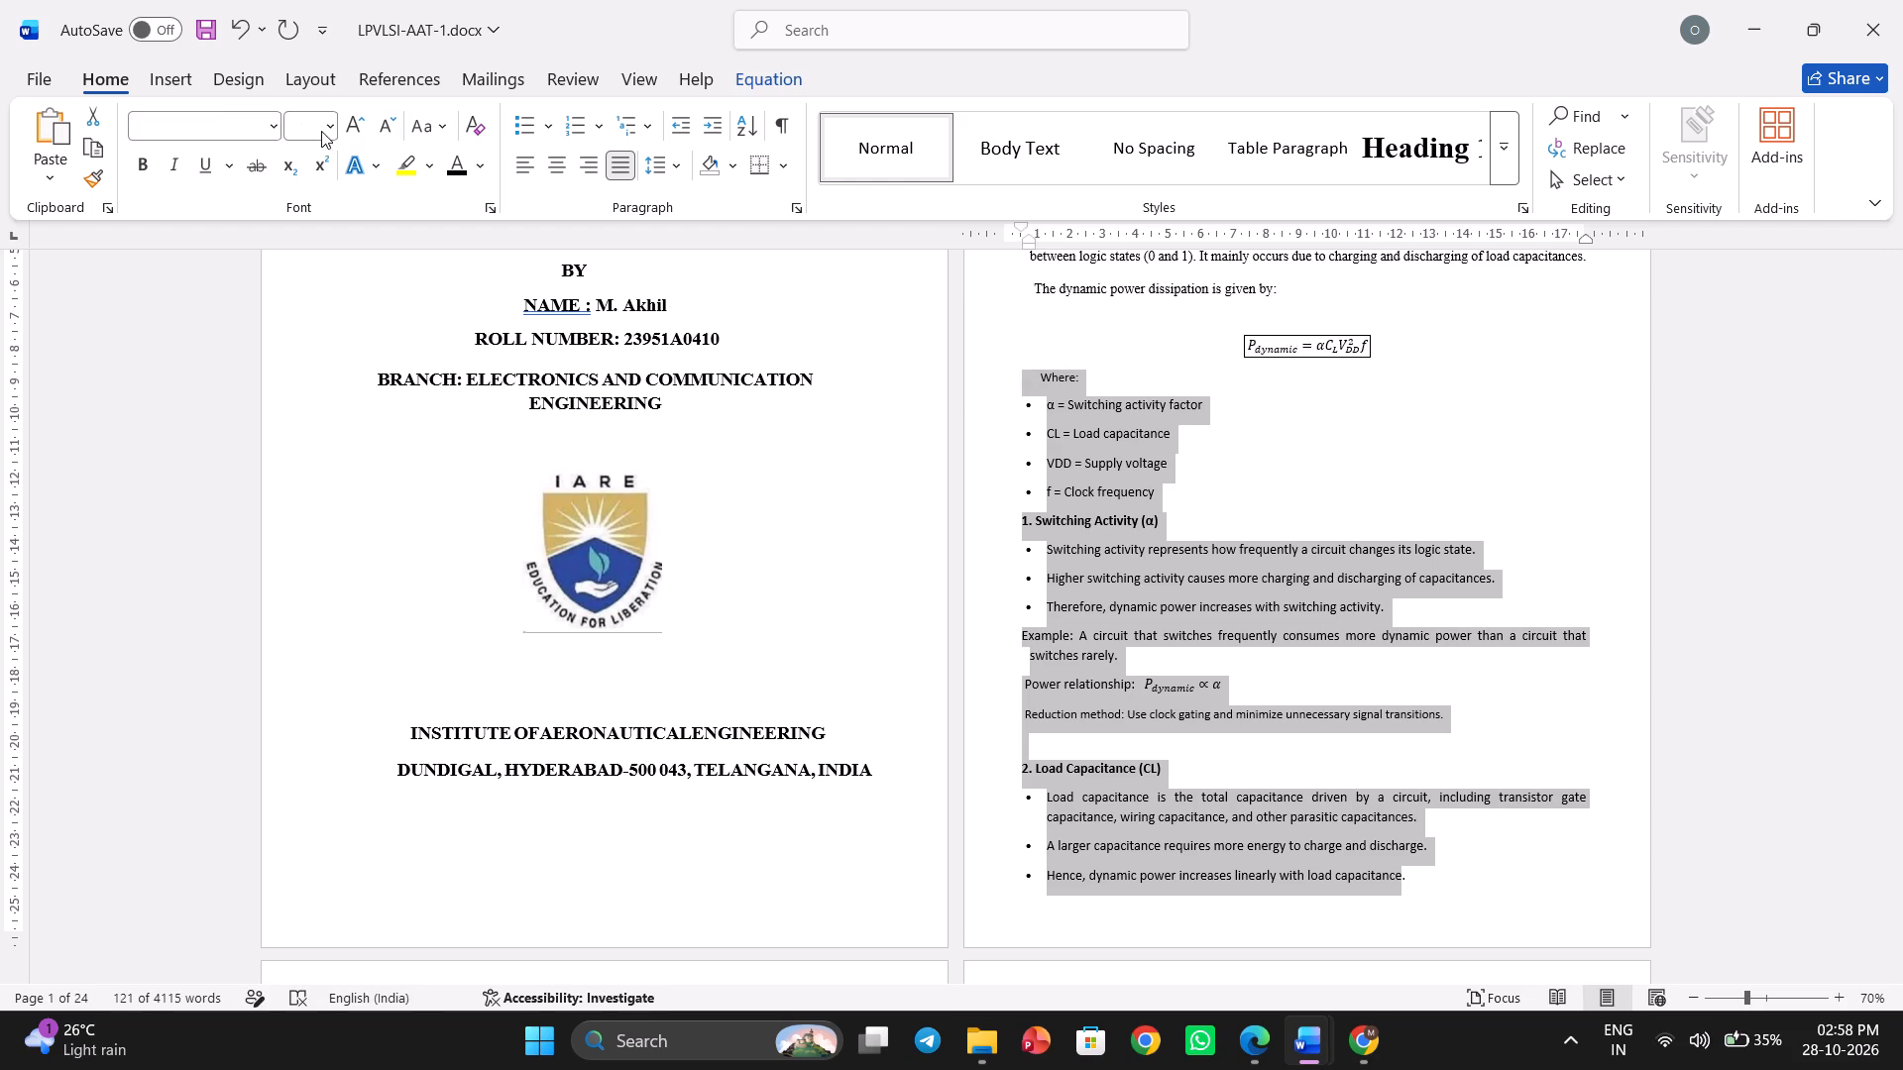
{"action": "left_click", "coordinate": [268, 130]}
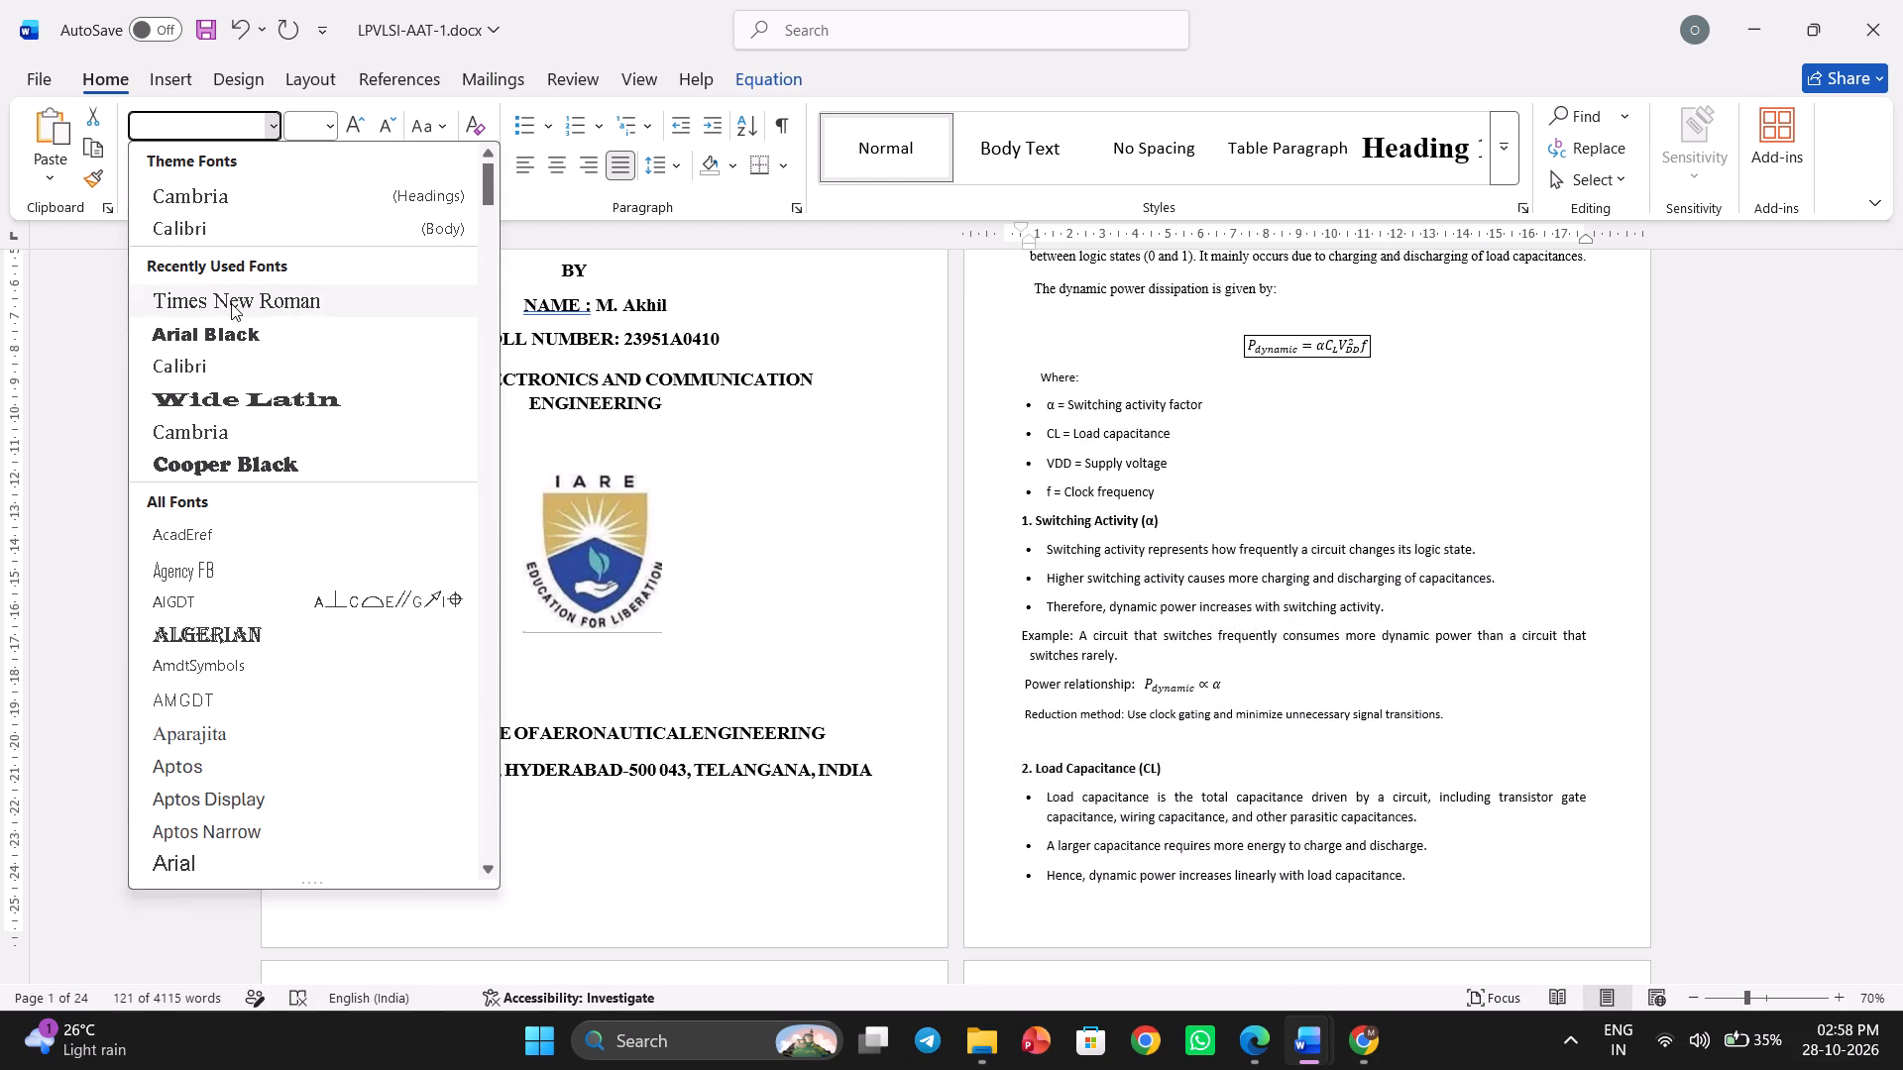
{"action": "left_click", "coordinate": [231, 303]}
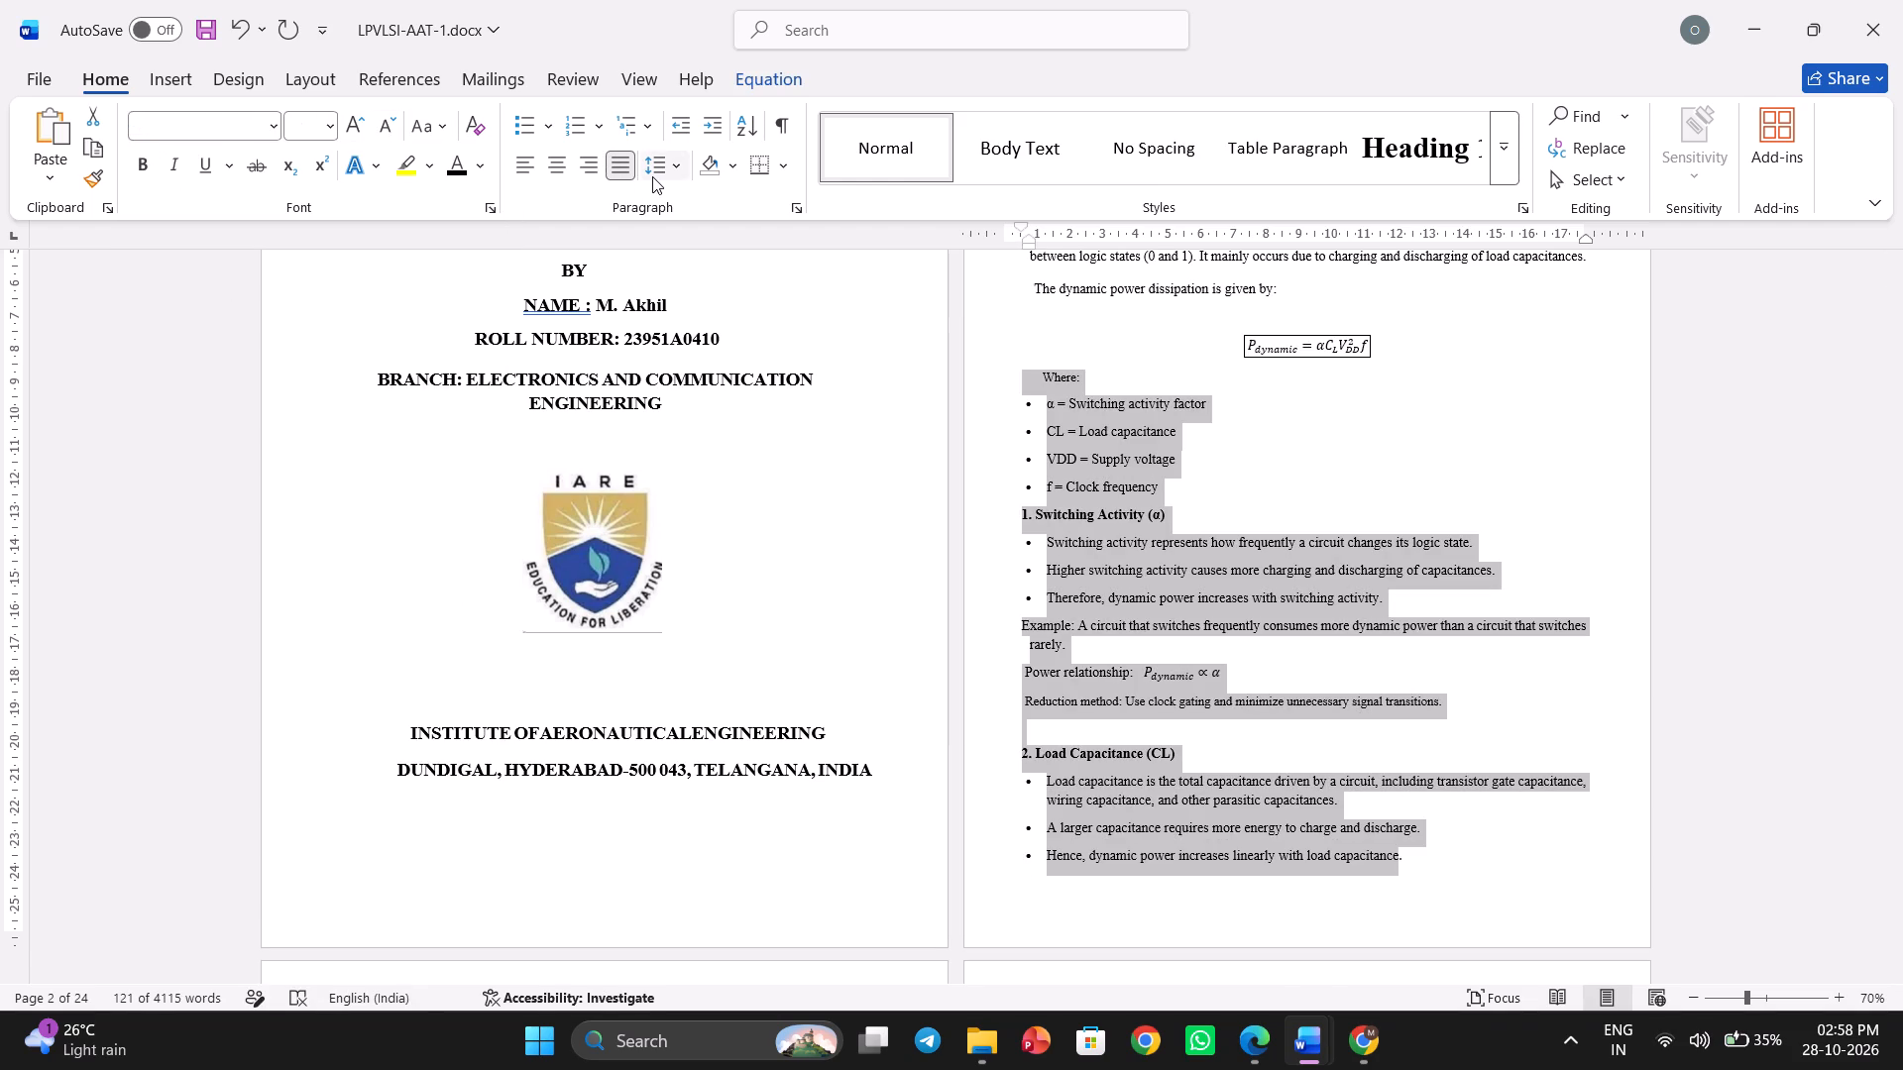
{"action": "left_click", "coordinate": [656, 175]}
{"action": "left_click", "coordinate": [693, 260]}
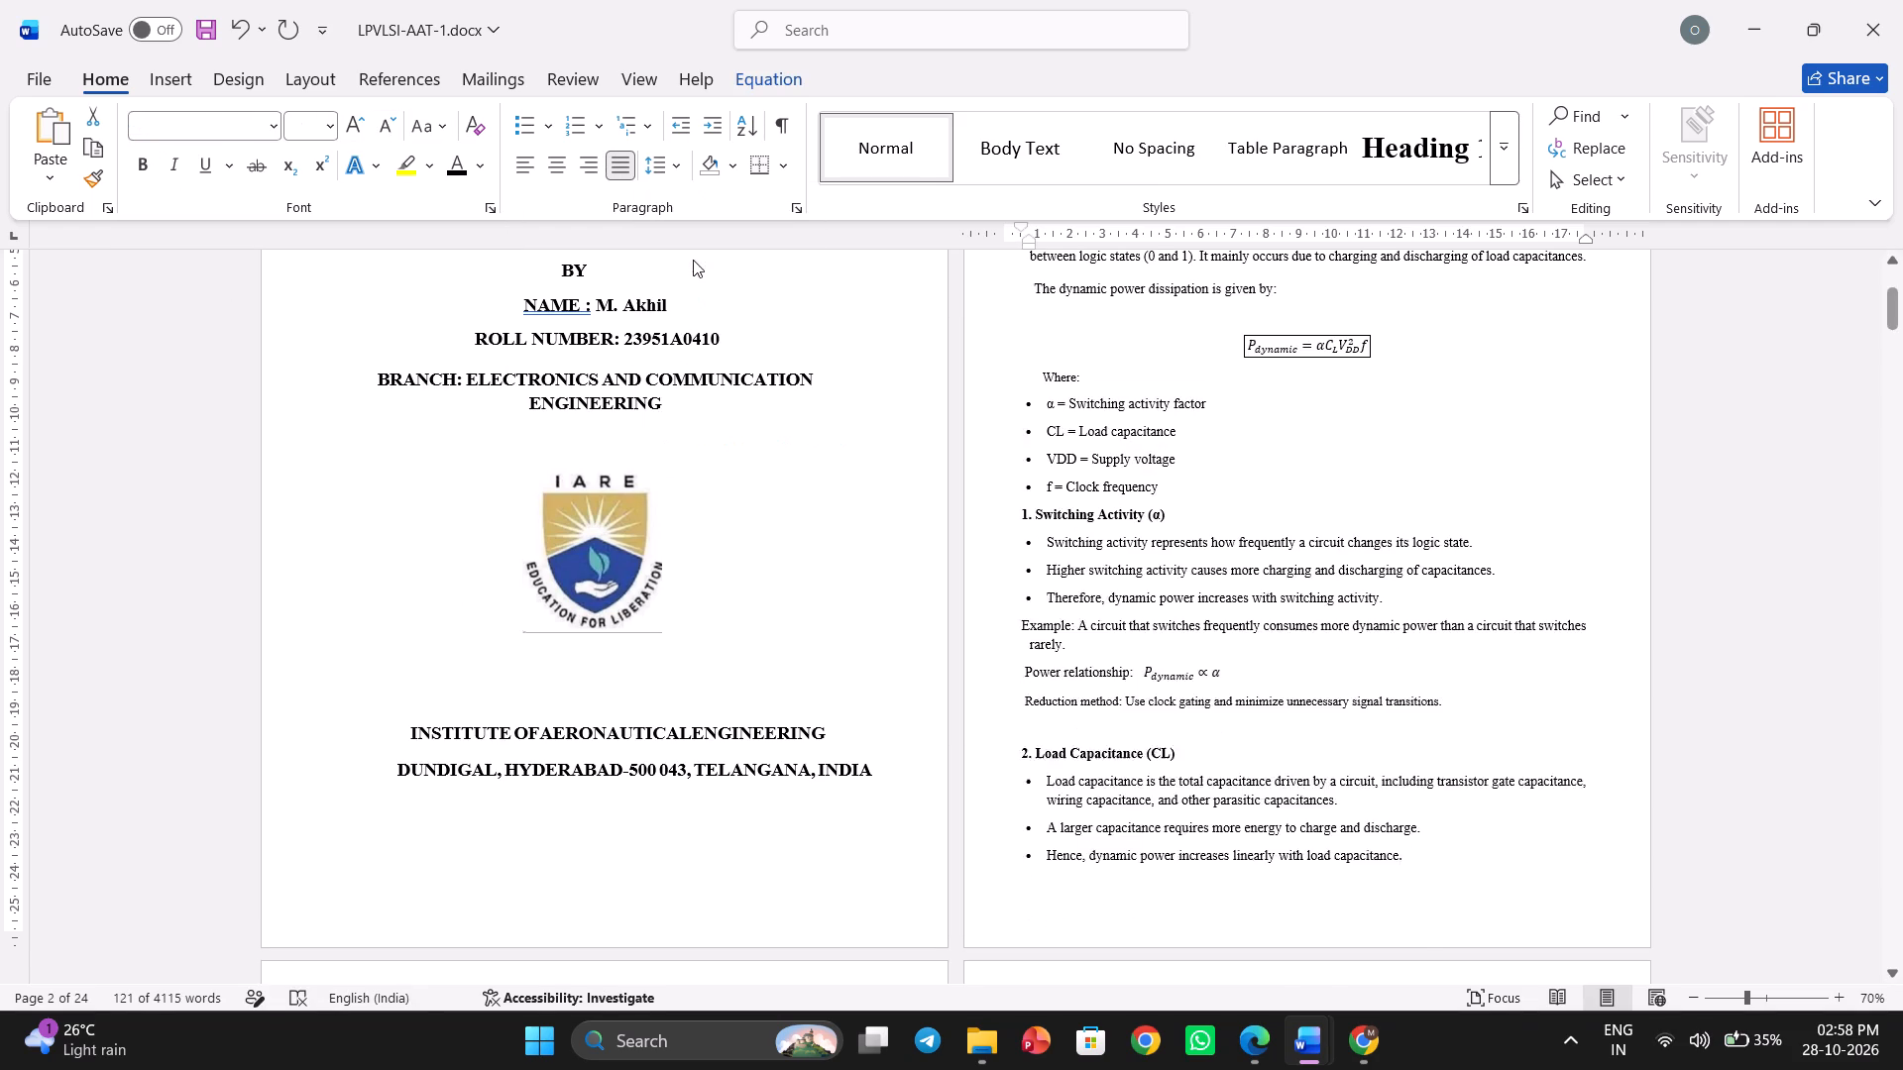
Insert four blank lines above the "2. Load Capacitance (CL)" heading to push that section onto the following page.
{"action": "left_click", "coordinate": [1012, 649]}
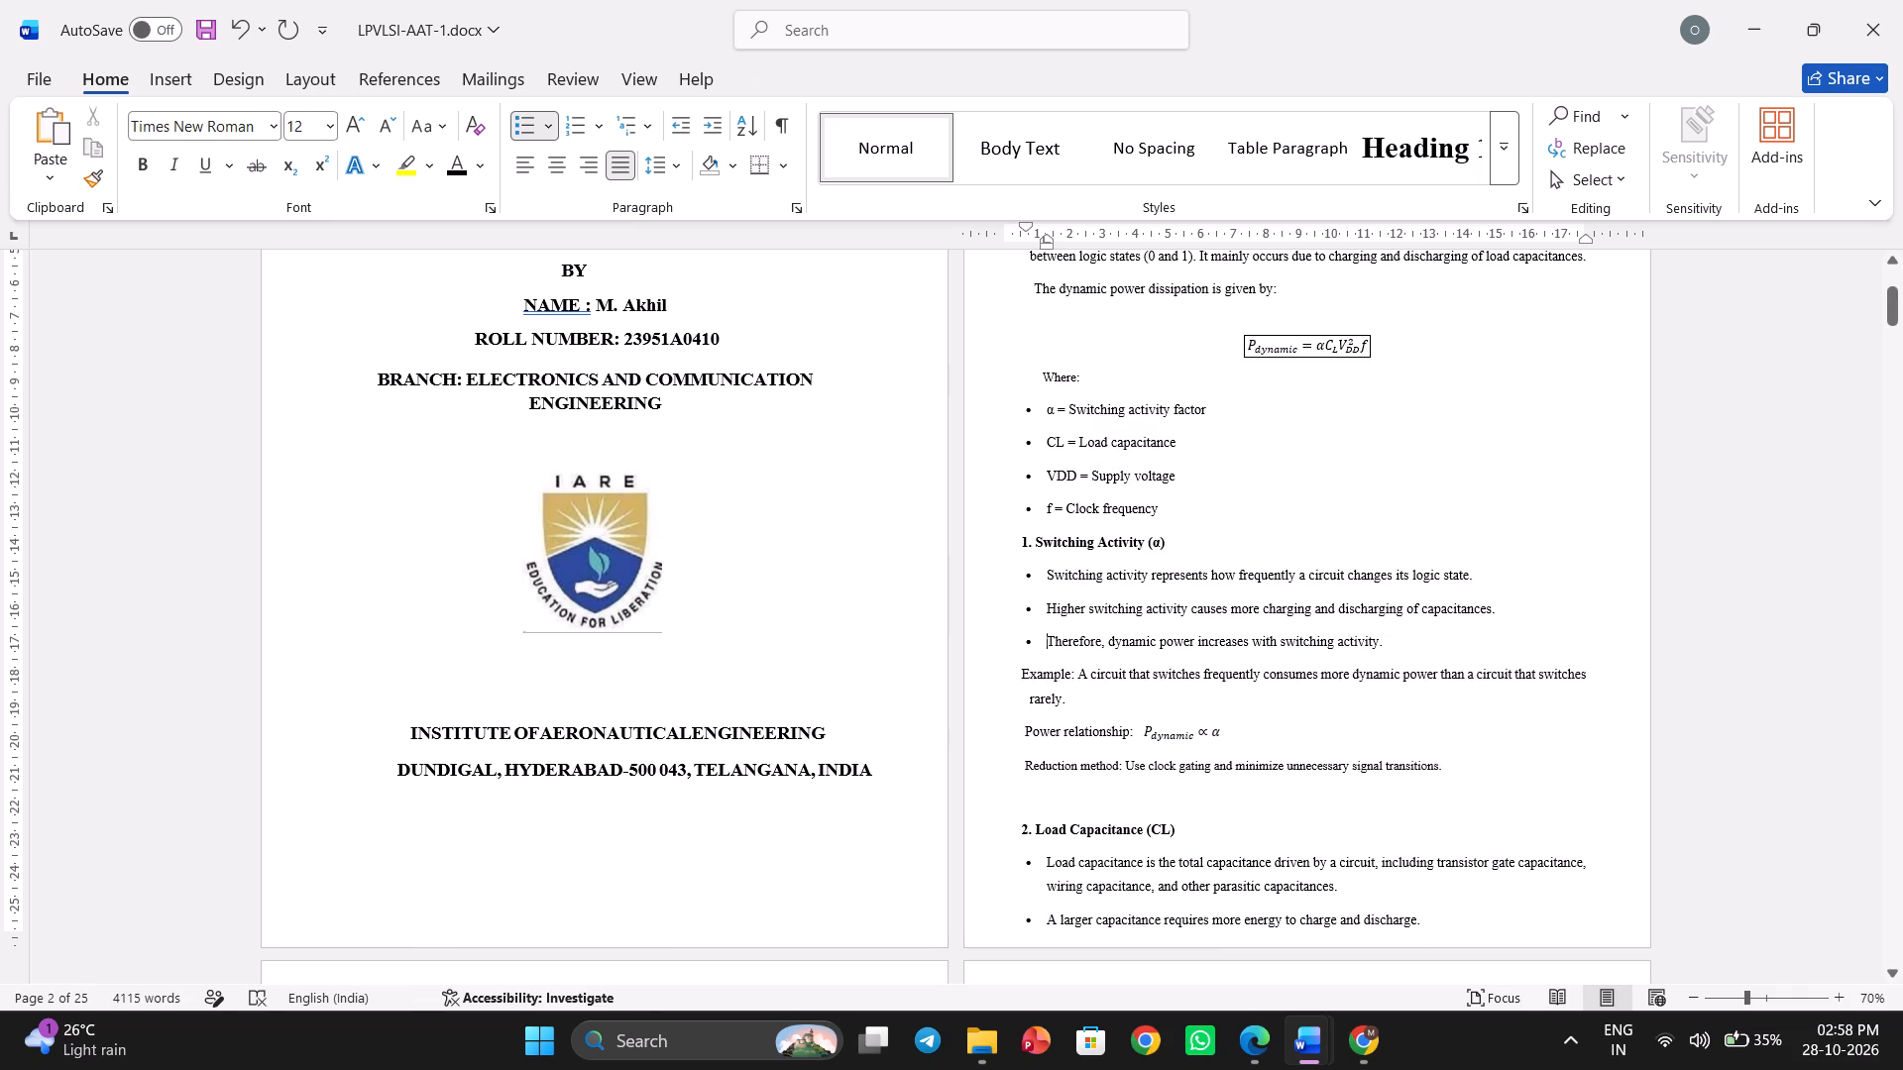
{"action": "scroll", "coordinate": [1057, 731], "scroll_direction": "down", "scroll_amount": 1}
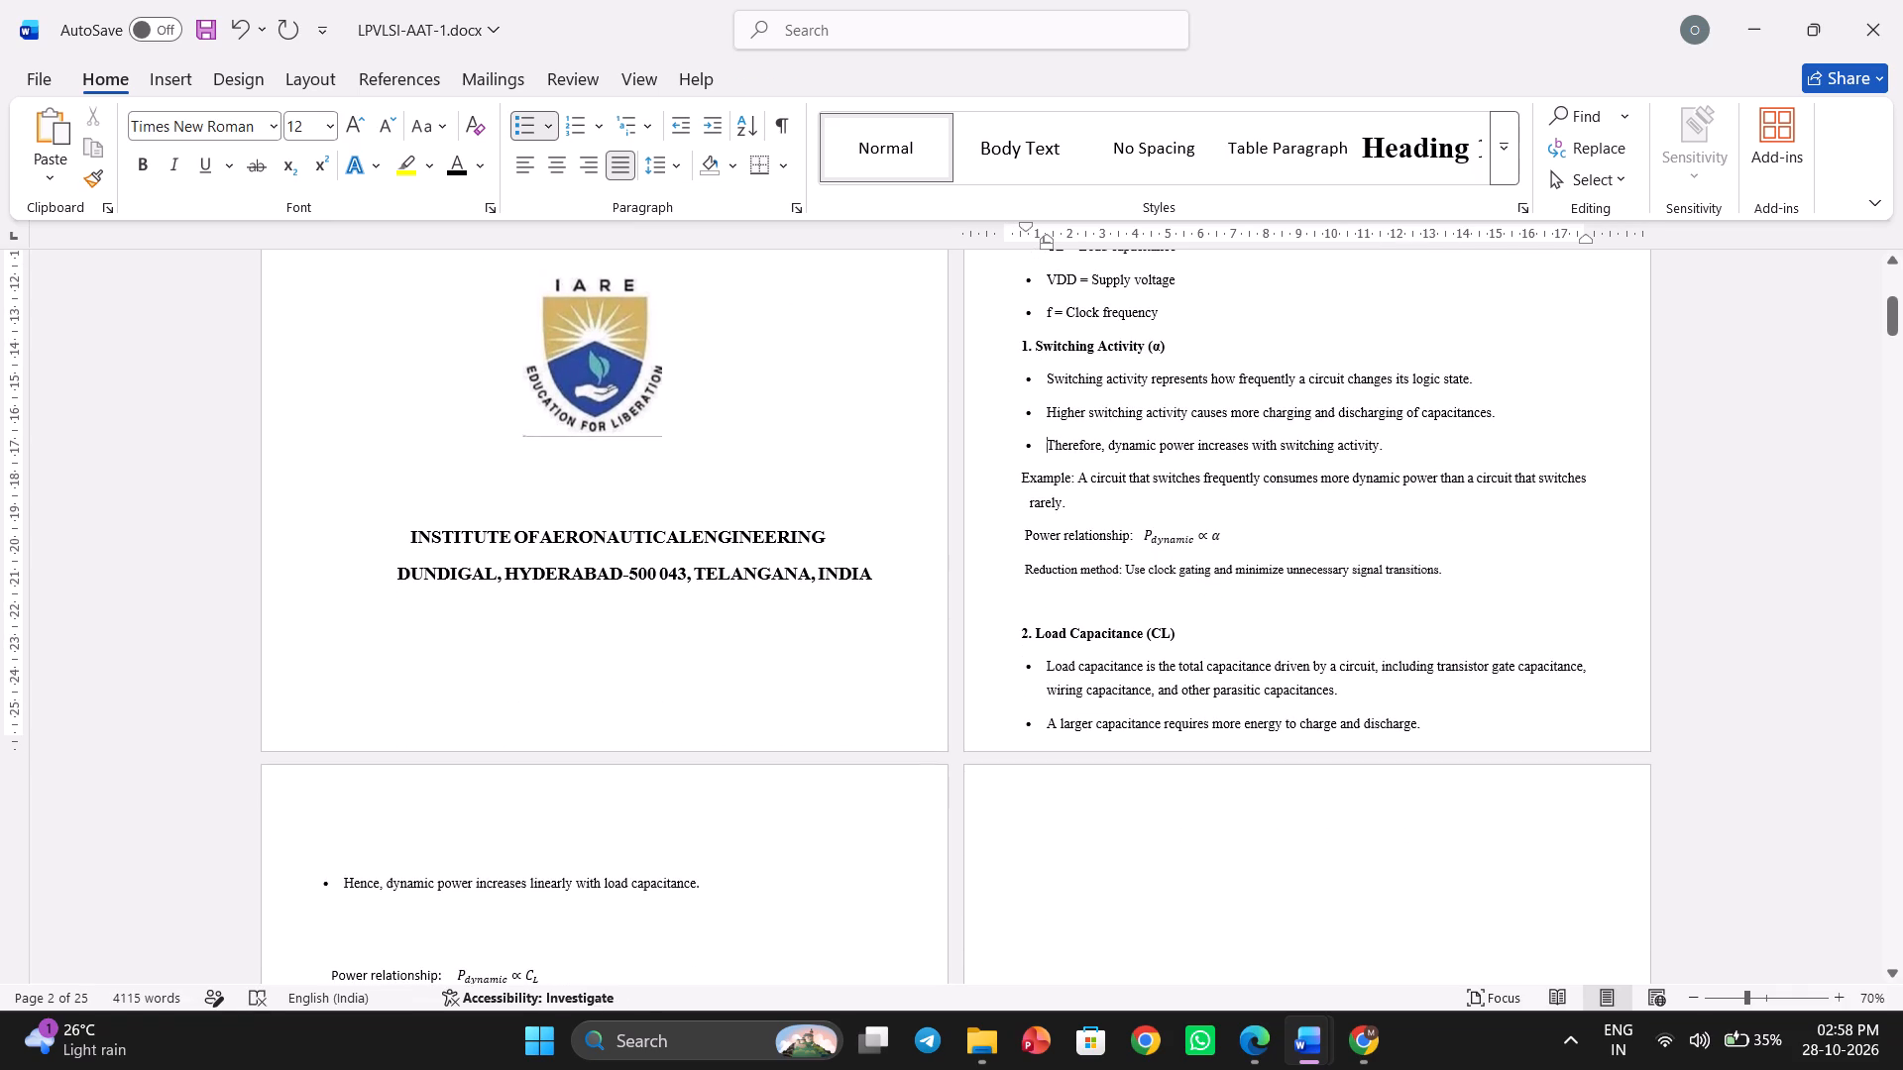
{"action": "left_click", "coordinate": [1032, 587]}
{"action": "left_click", "coordinate": [1039, 601]}
{"action": "key", "text": "Return"}
{"action": "key", "text": "Return"}
{"action": "key", "text": "Return"}
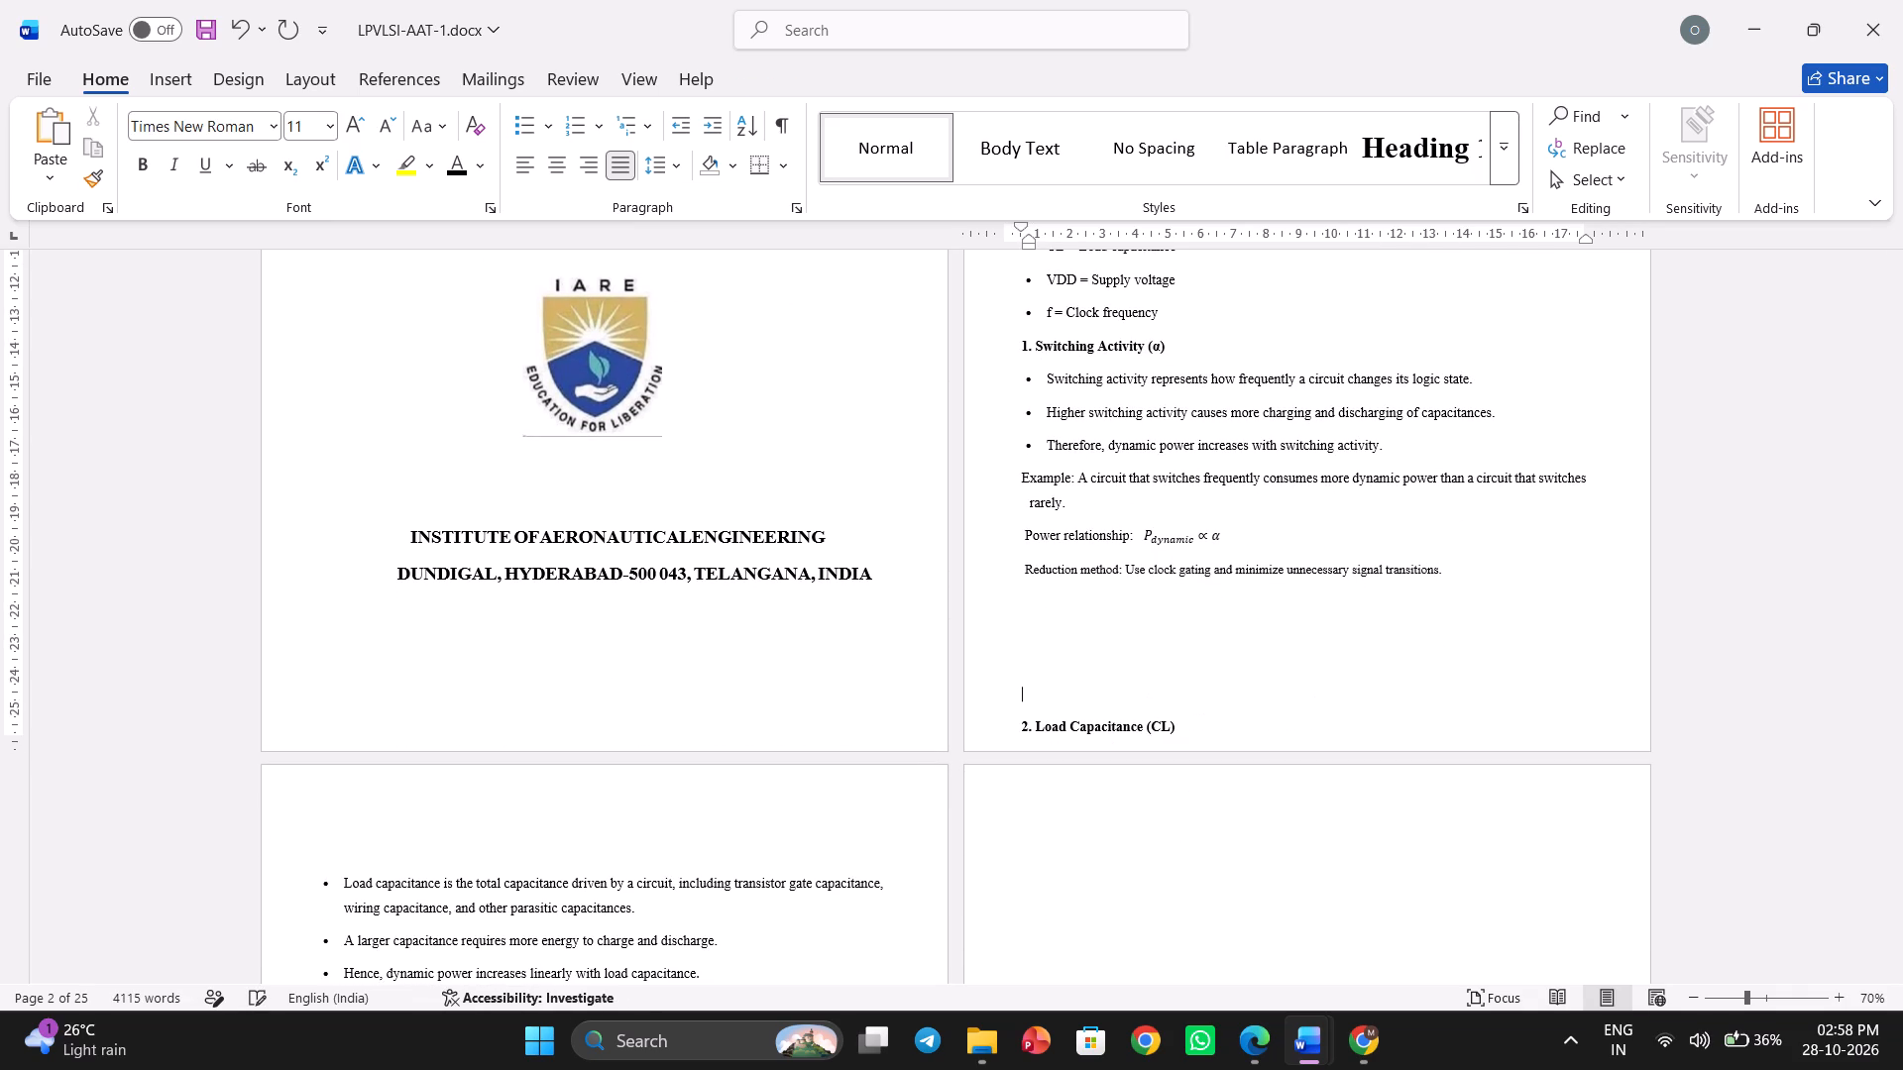
{"action": "key", "text": "Return"}
Delete the blank lines between the last Load Capacitance bullet and its "Power relationship" line.
{"action": "scroll", "coordinate": [1039, 601], "scroll_direction": "down", "scroll_amount": 1}
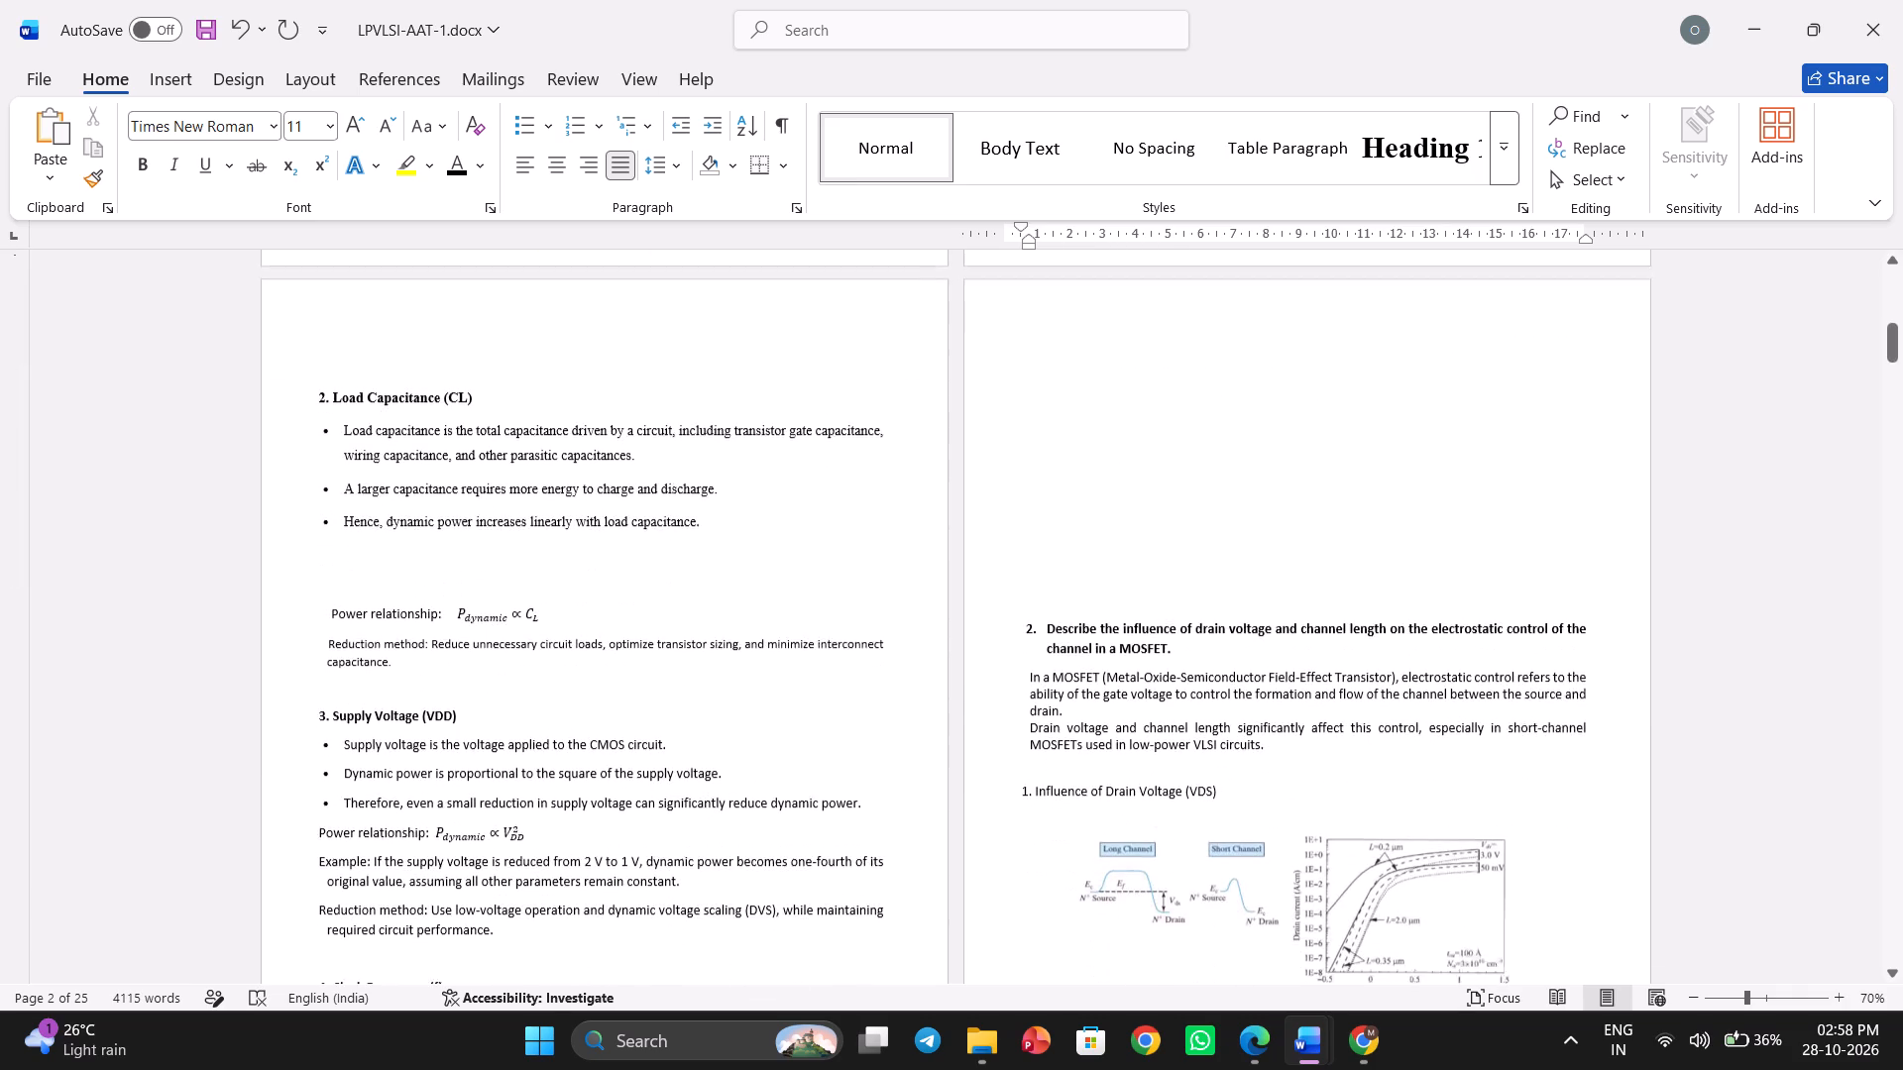
{"action": "scroll", "coordinate": [1039, 601], "scroll_direction": "down", "scroll_amount": 1}
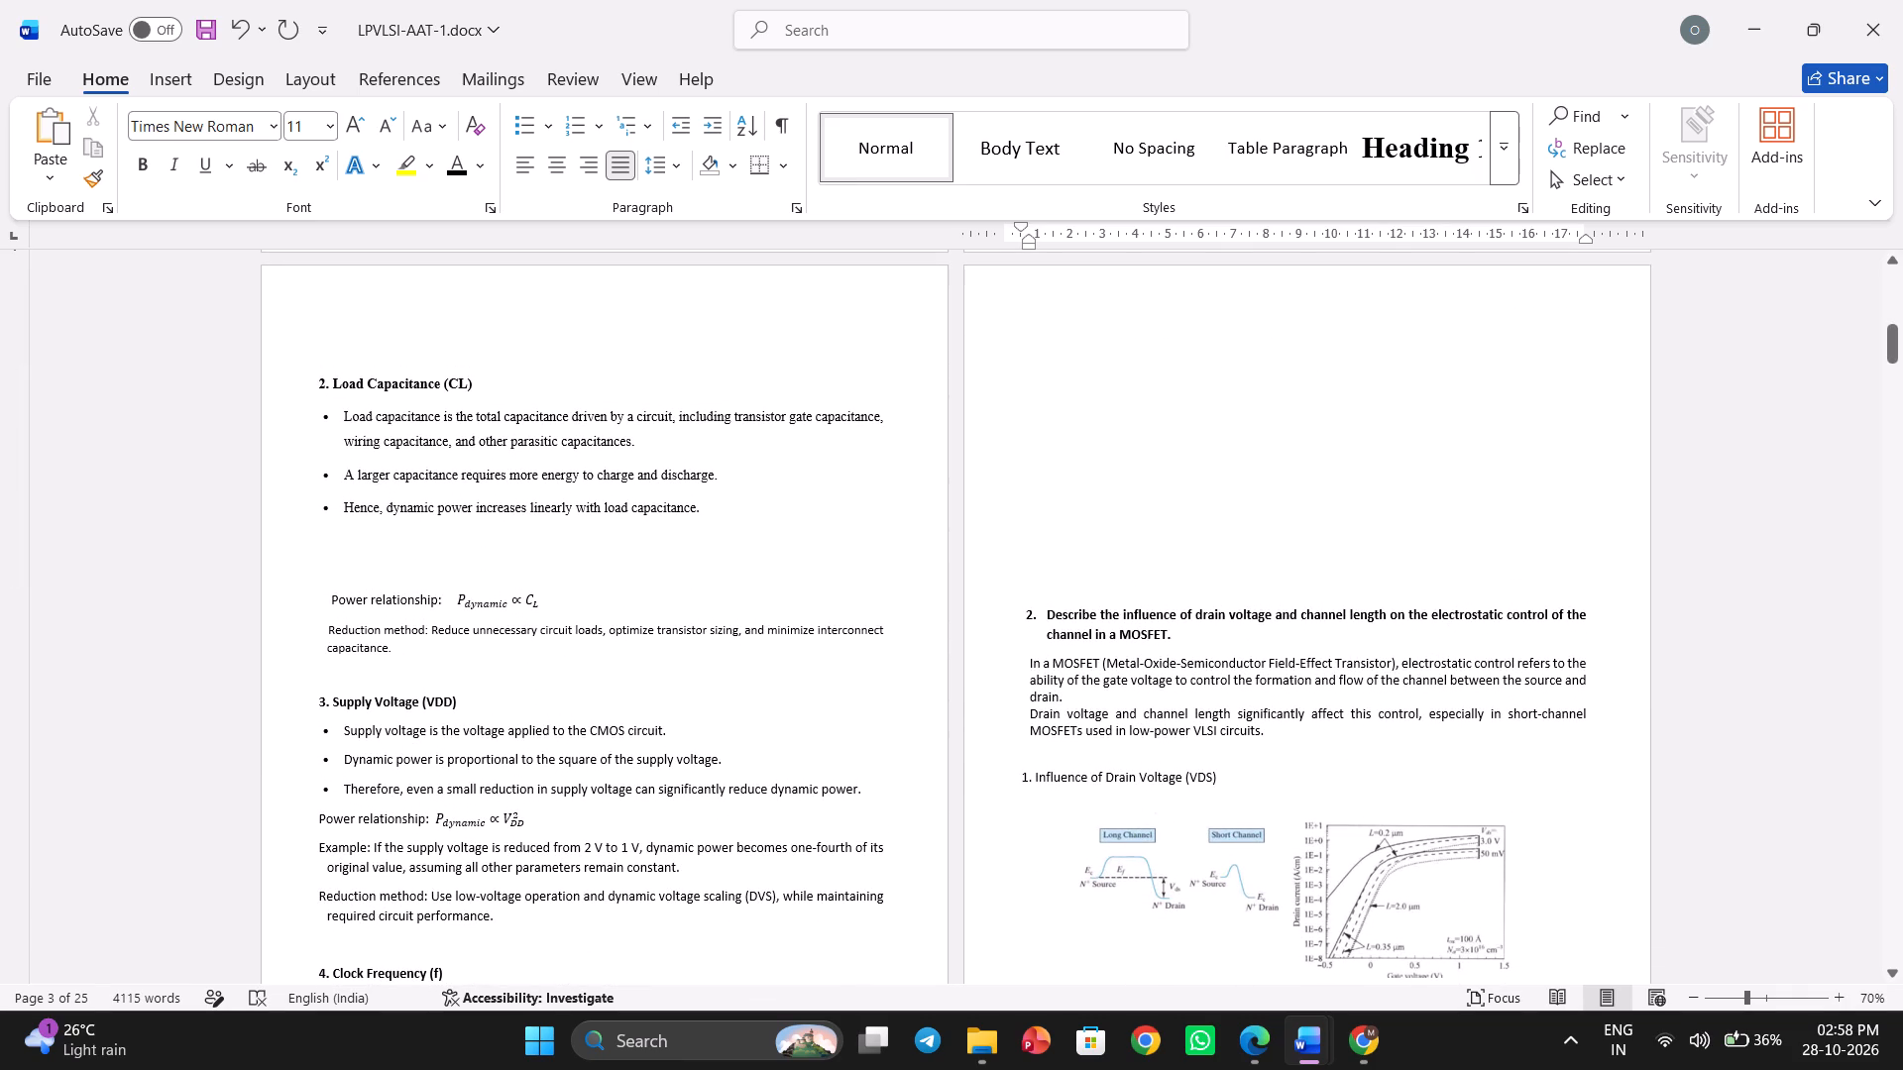
{"action": "scroll", "coordinate": [753, 571], "scroll_direction": "down", "scroll_amount": 1}
{"action": "left_click_drag", "start_coordinate": [351, 553], "coordinate": [315, 545]}
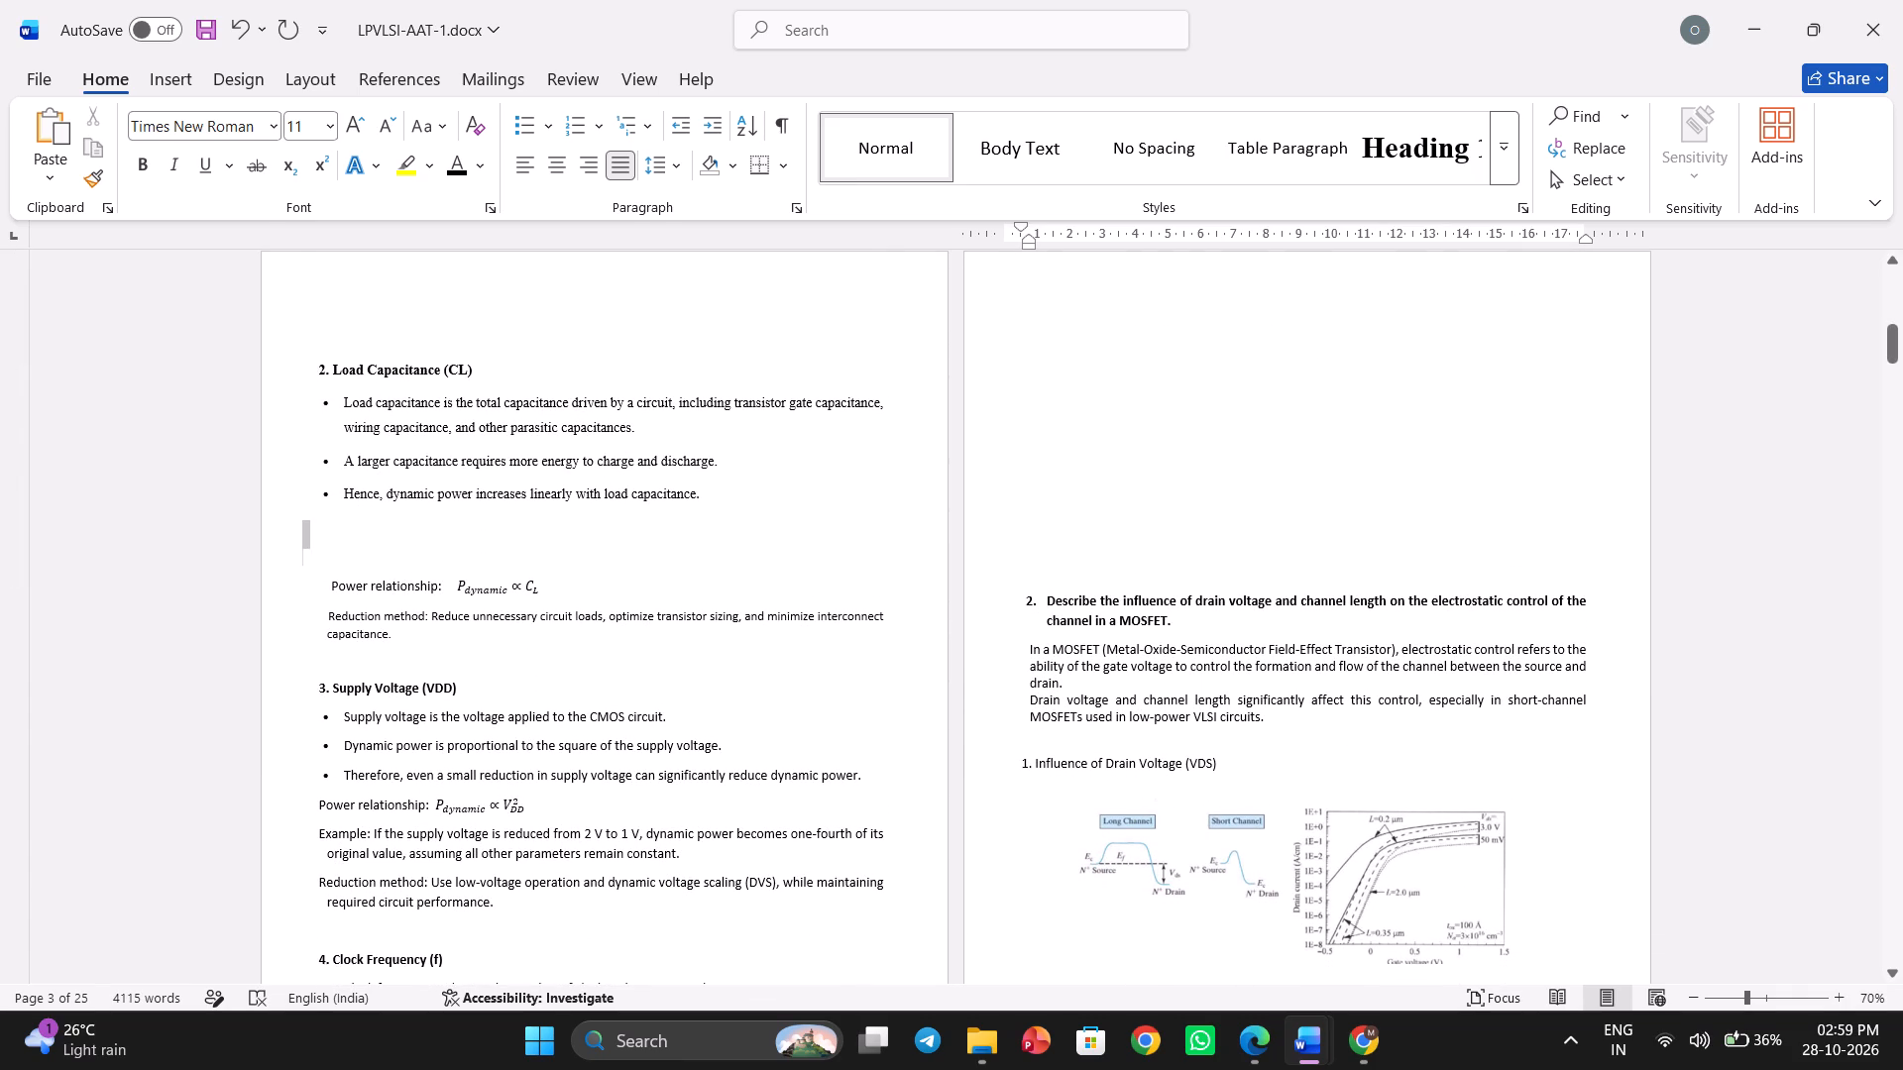
{"action": "left_click_drag", "start_coordinate": [315, 545], "coordinate": [313, 541]}
{"action": "key", "text": "BackSpace"}
{"action": "key", "text": "BackSpace"}
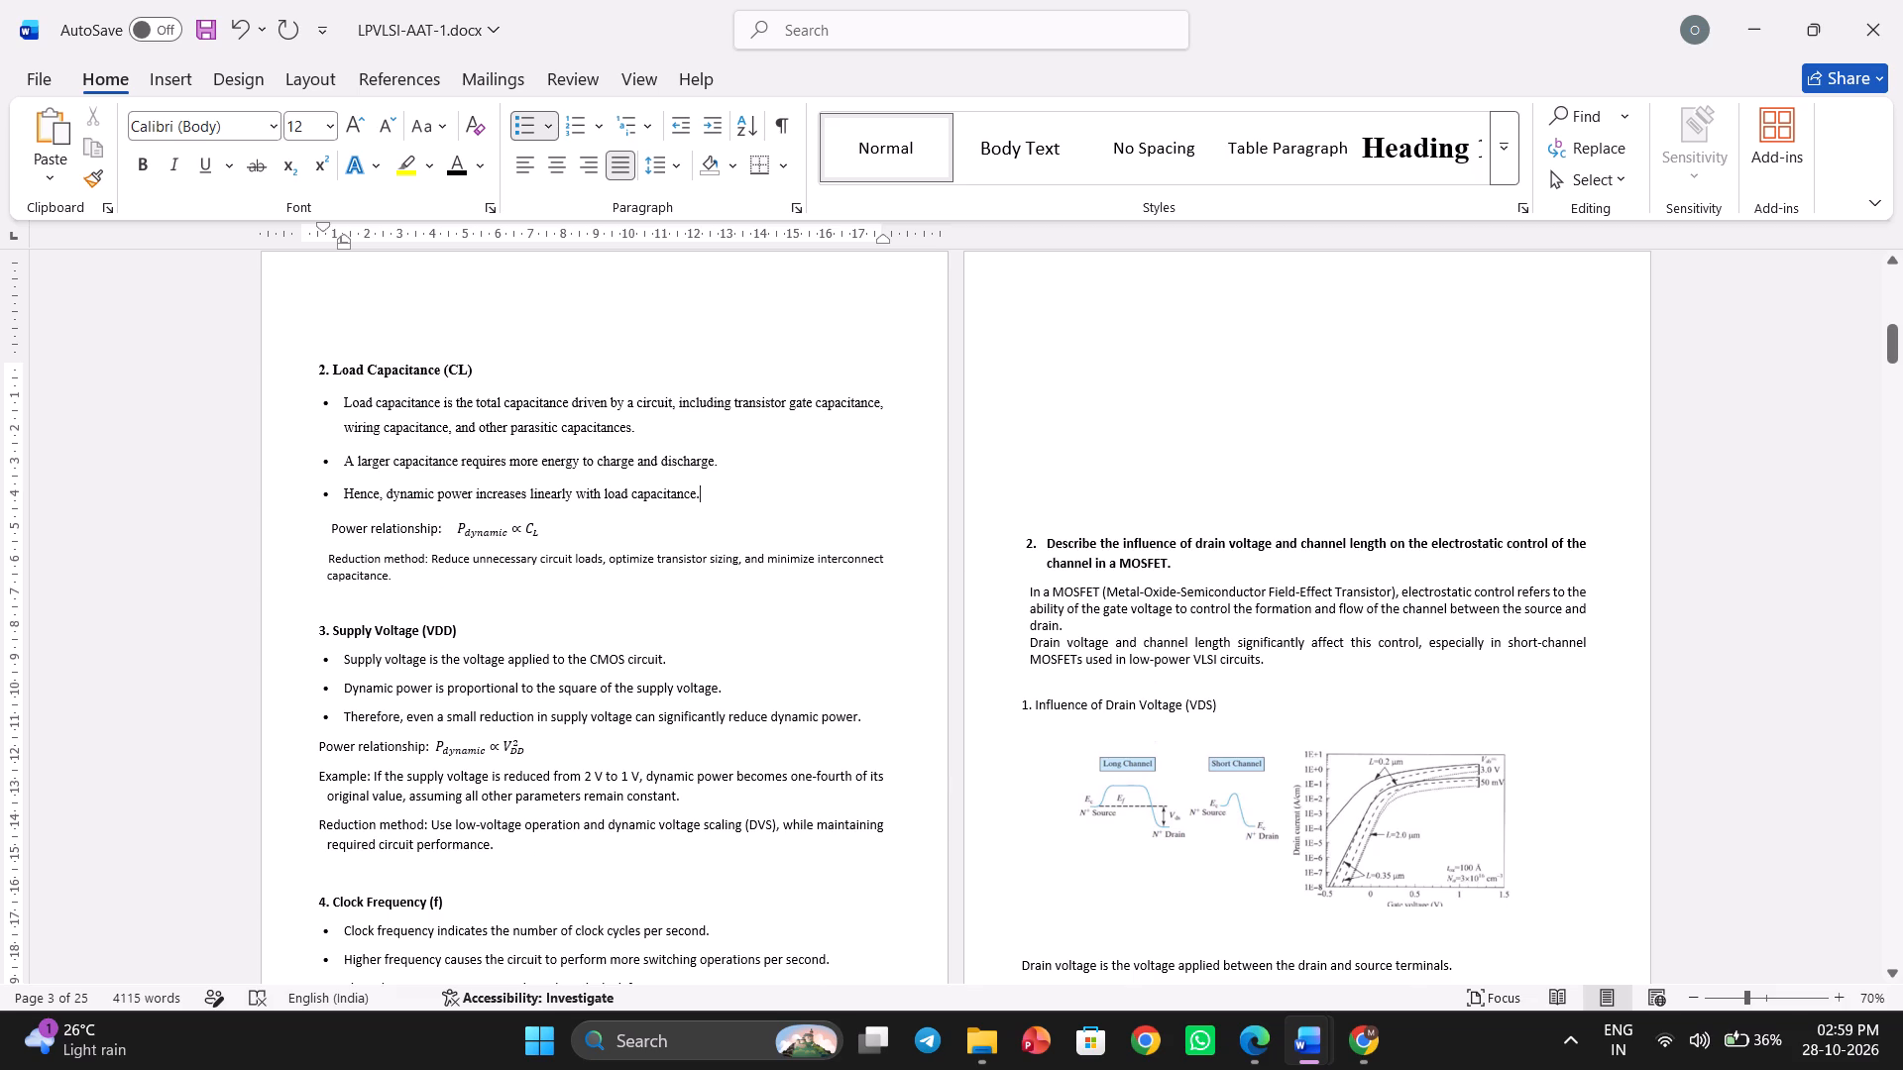
Set the text from the dynamic power dissipation introduction through the Switching Activity reduction method to Times New Roman, size 12.
{"action": "left_click_drag", "start_coordinate": [401, 579], "coordinate": [328, 392]}
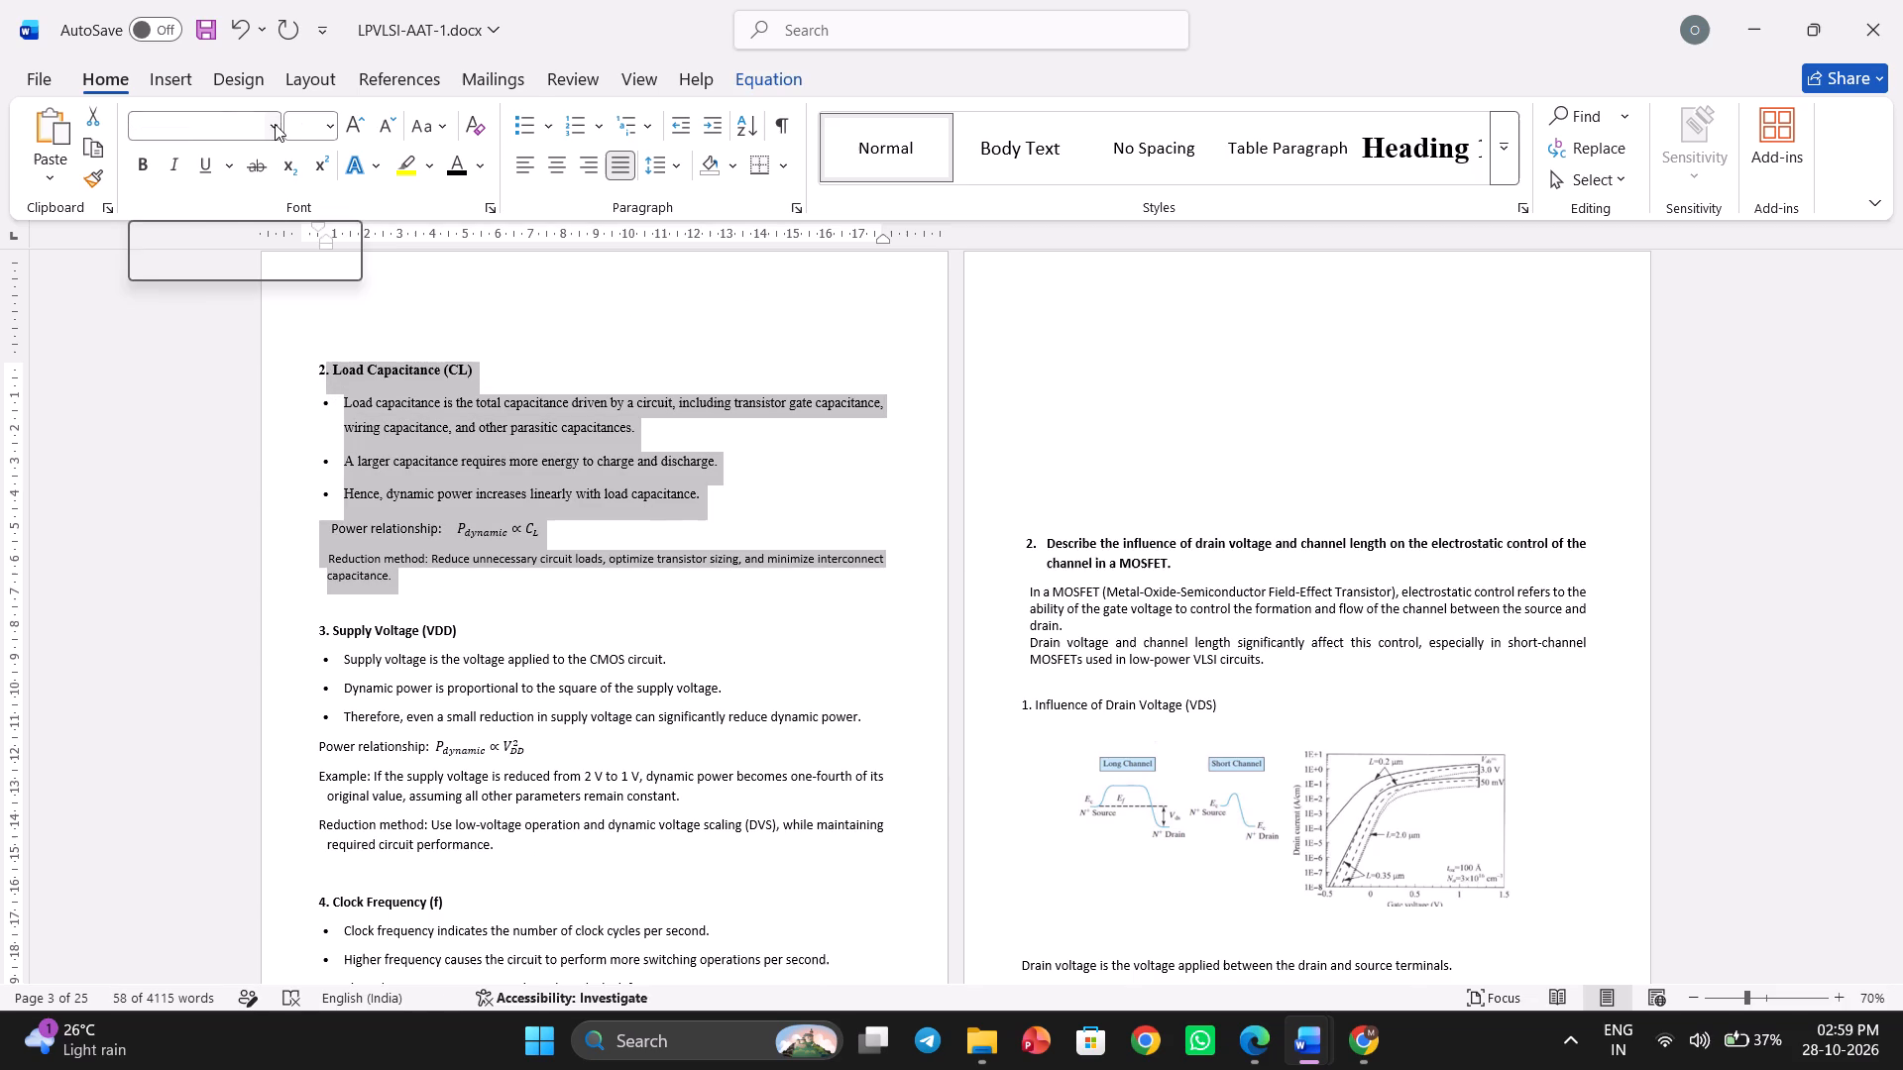
{"action": "scroll", "coordinate": [772, 641], "scroll_direction": "up", "scroll_amount": 1}
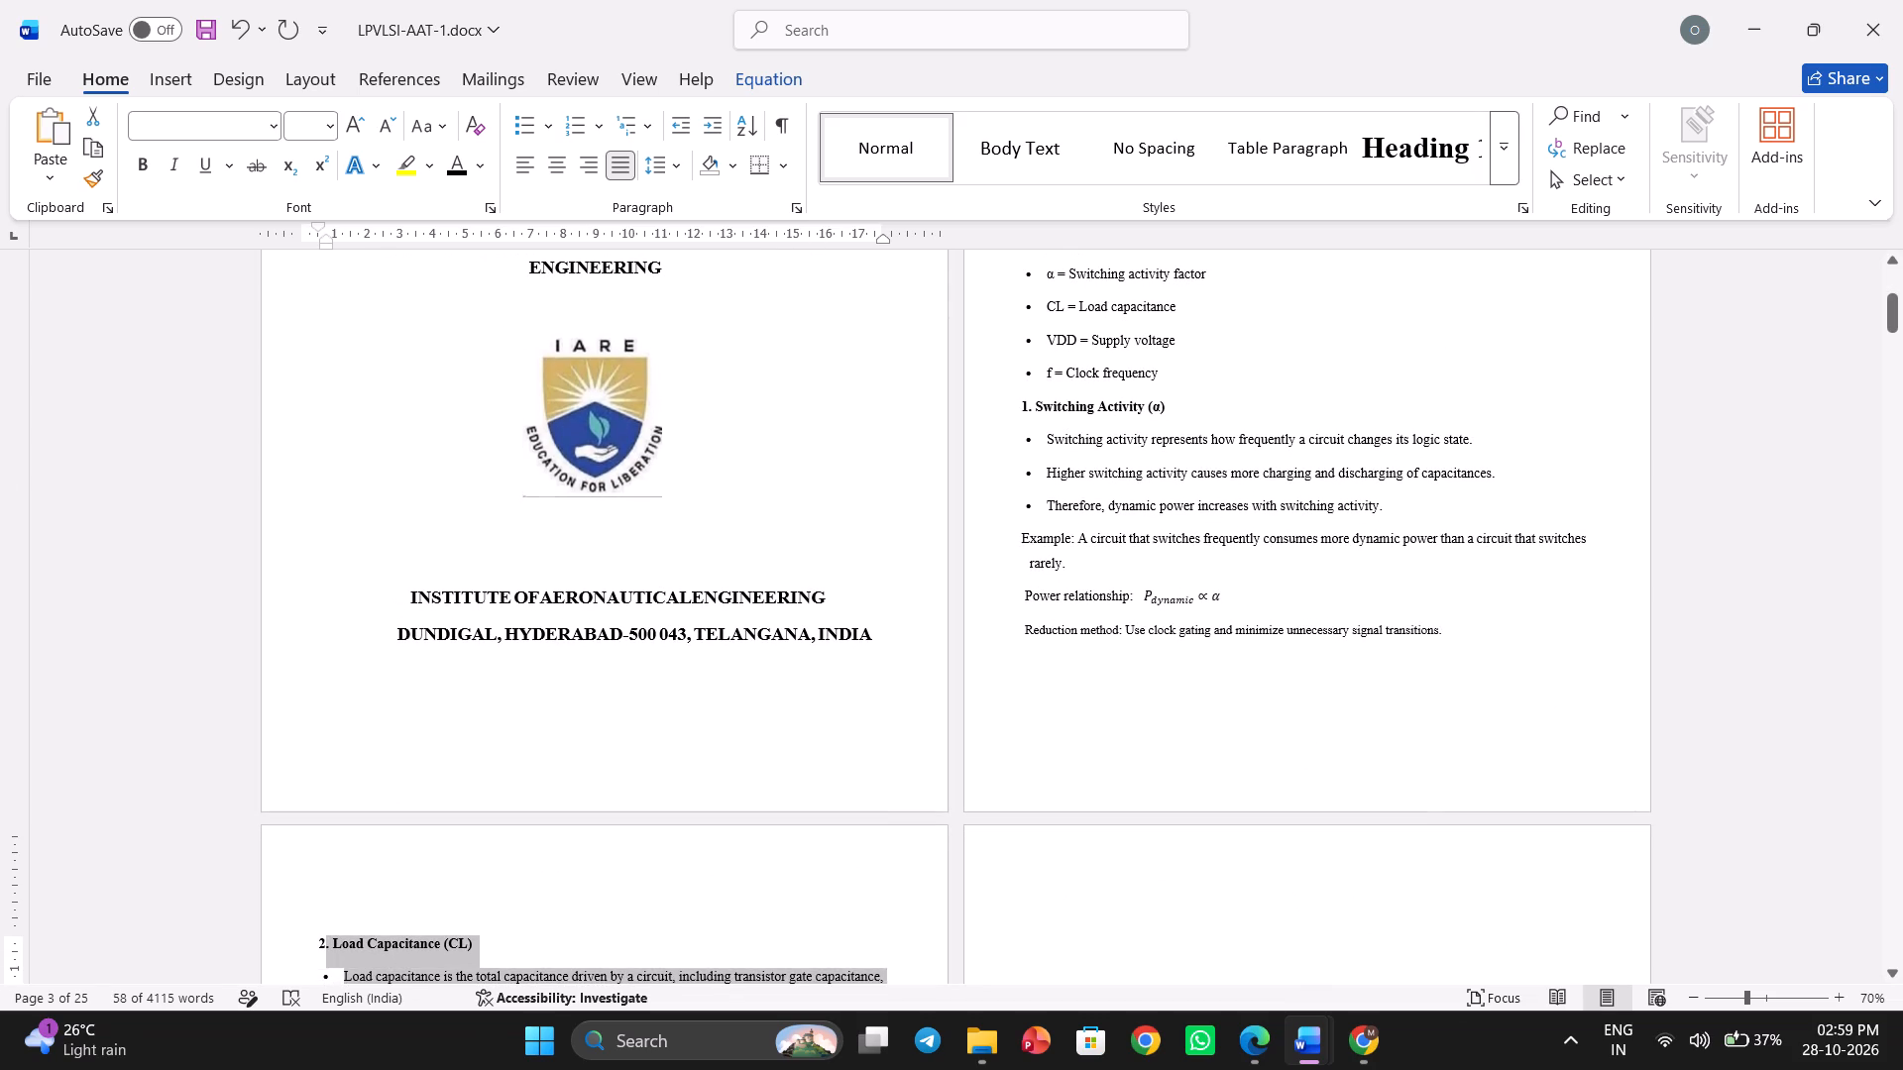
{"action": "left_click_drag", "start_coordinate": [1388, 744], "coordinate": [1067, 641]}
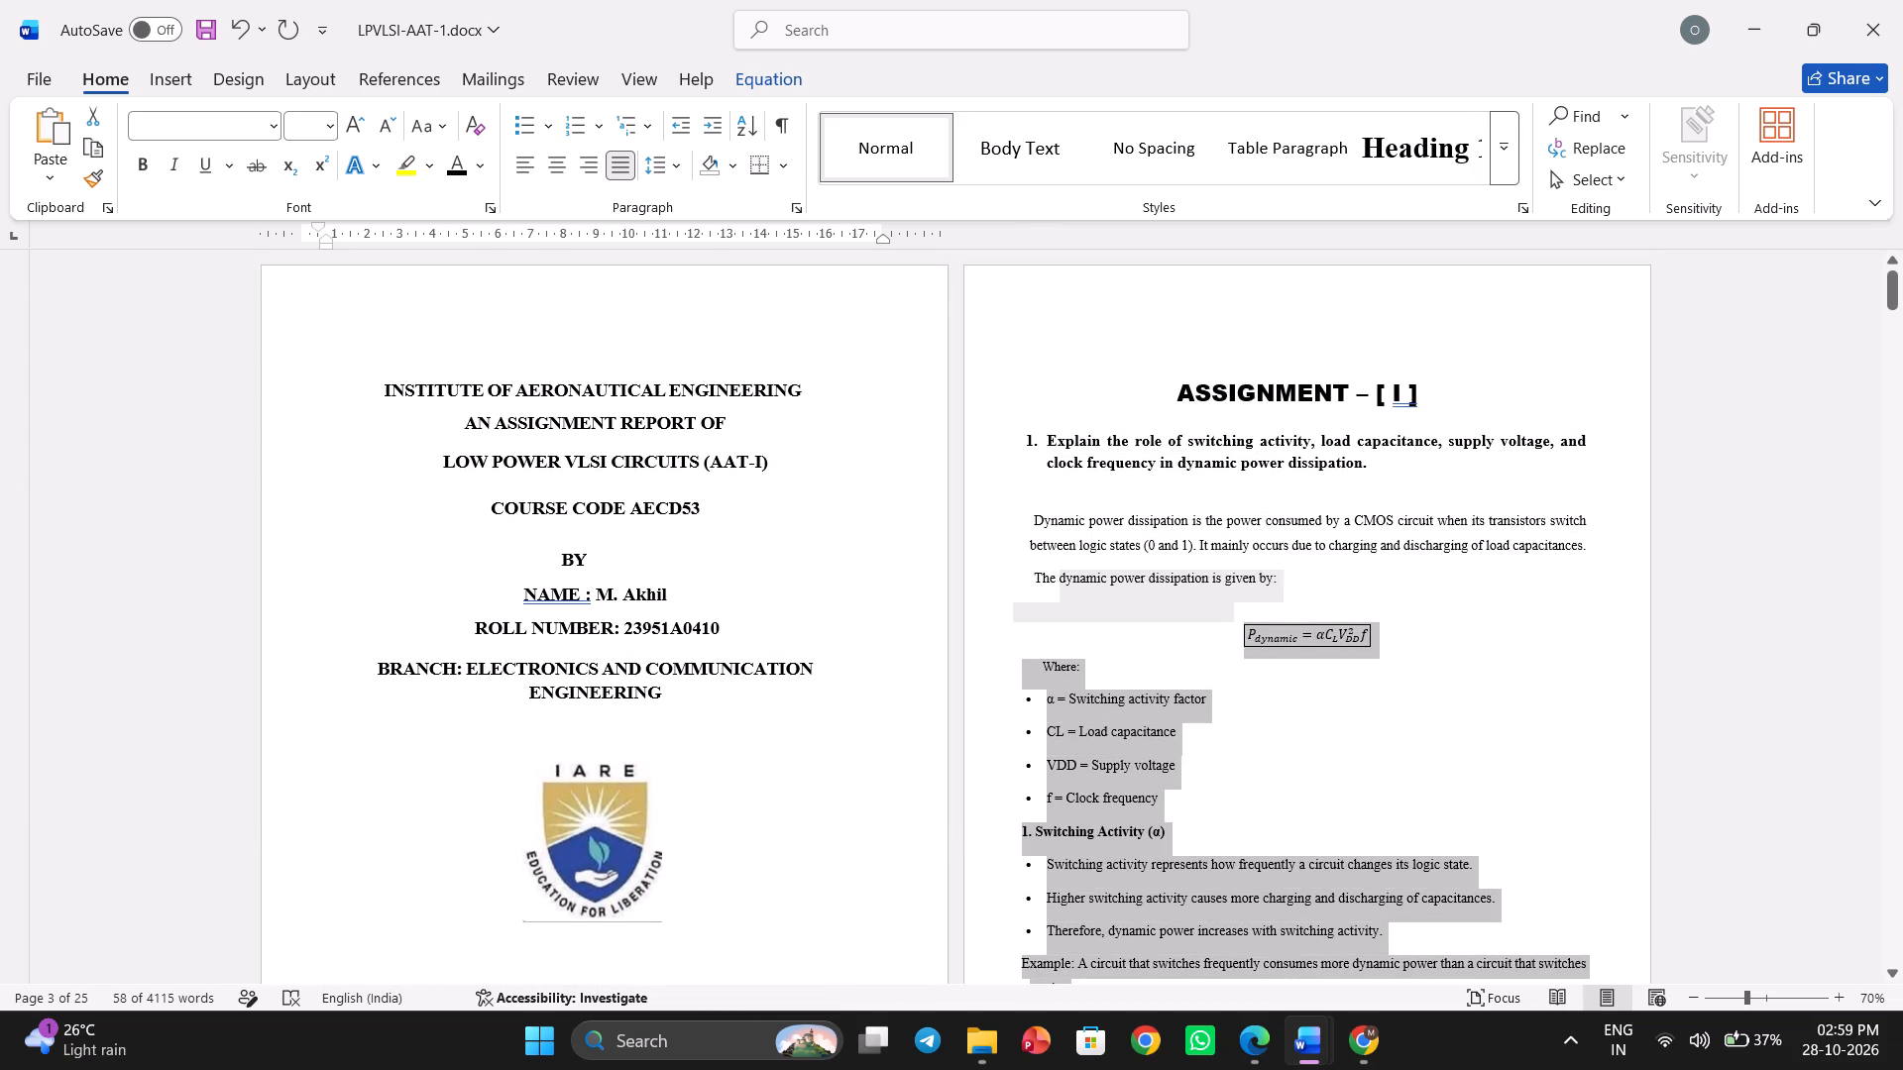
{"action": "left_click_drag", "start_coordinate": [1067, 641], "coordinate": [1019, 533]}
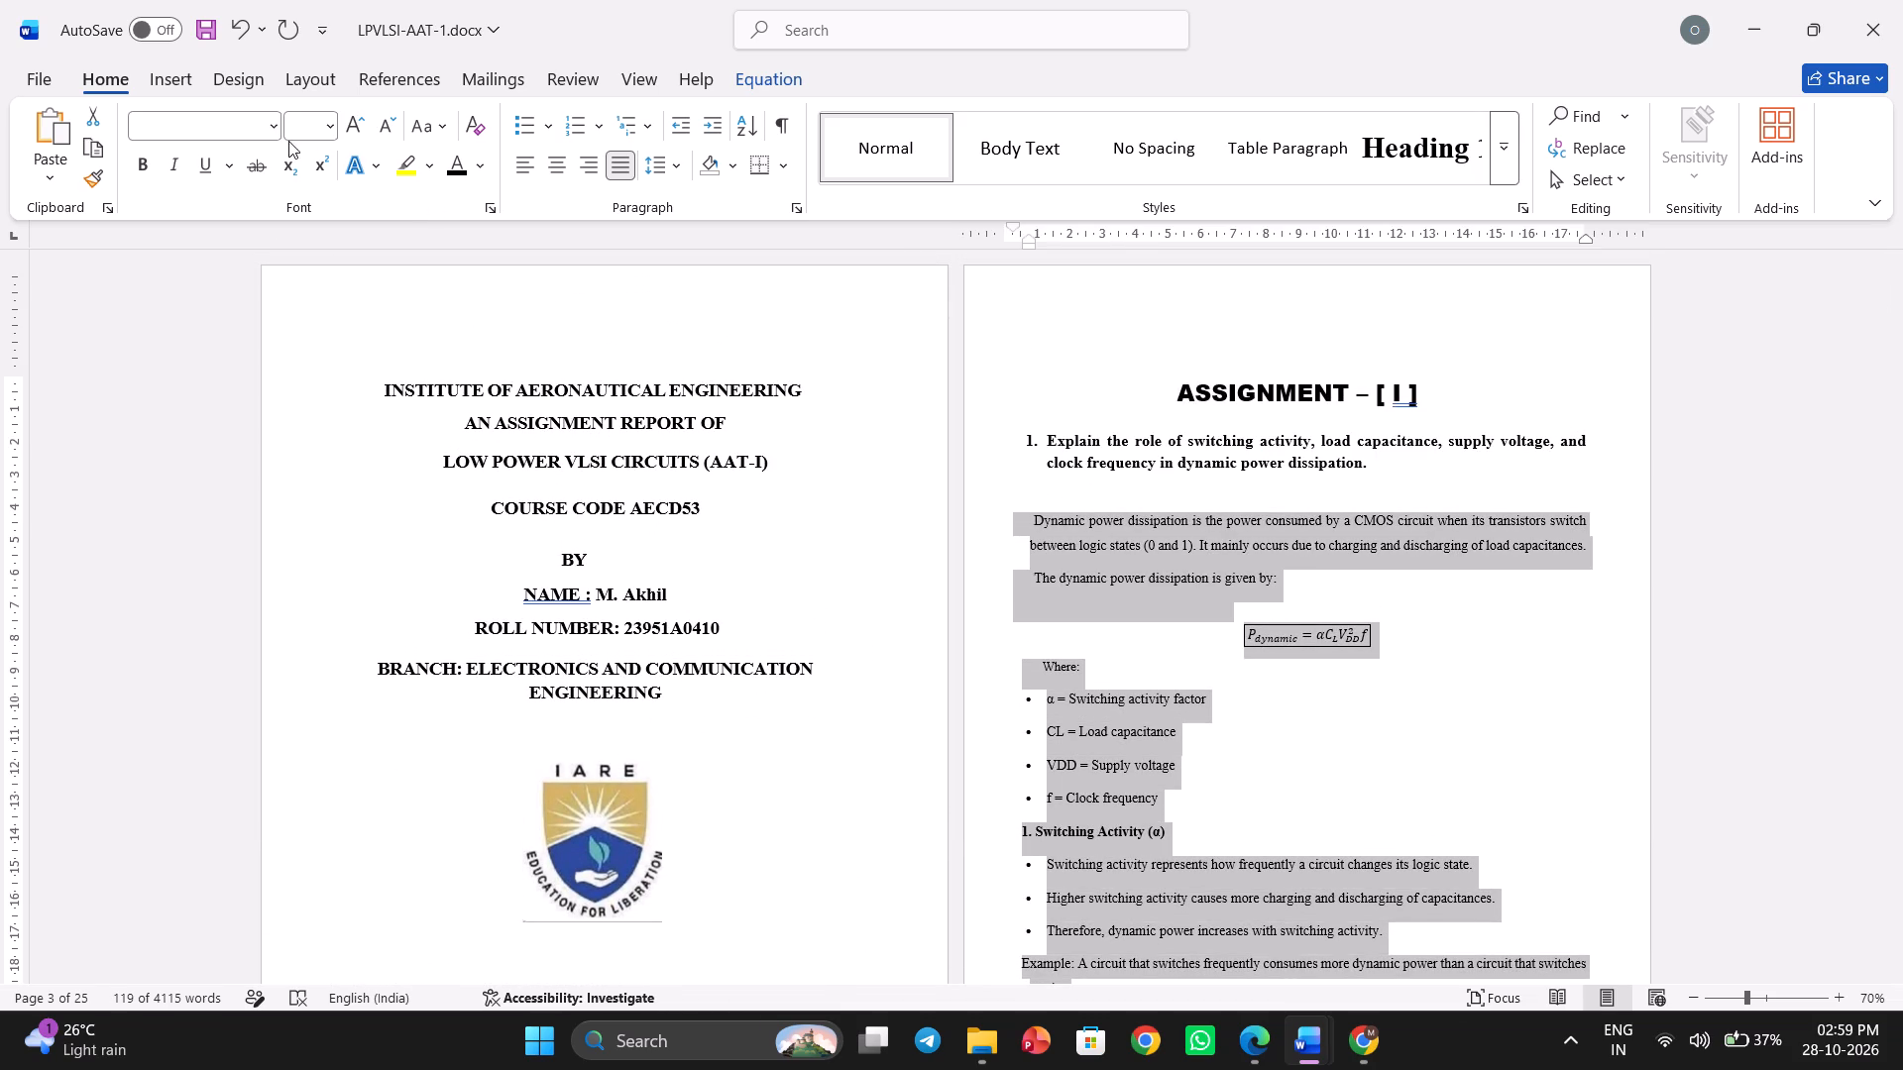
{"action": "left_click", "coordinate": [273, 131]}
{"action": "left_click", "coordinate": [227, 302]}
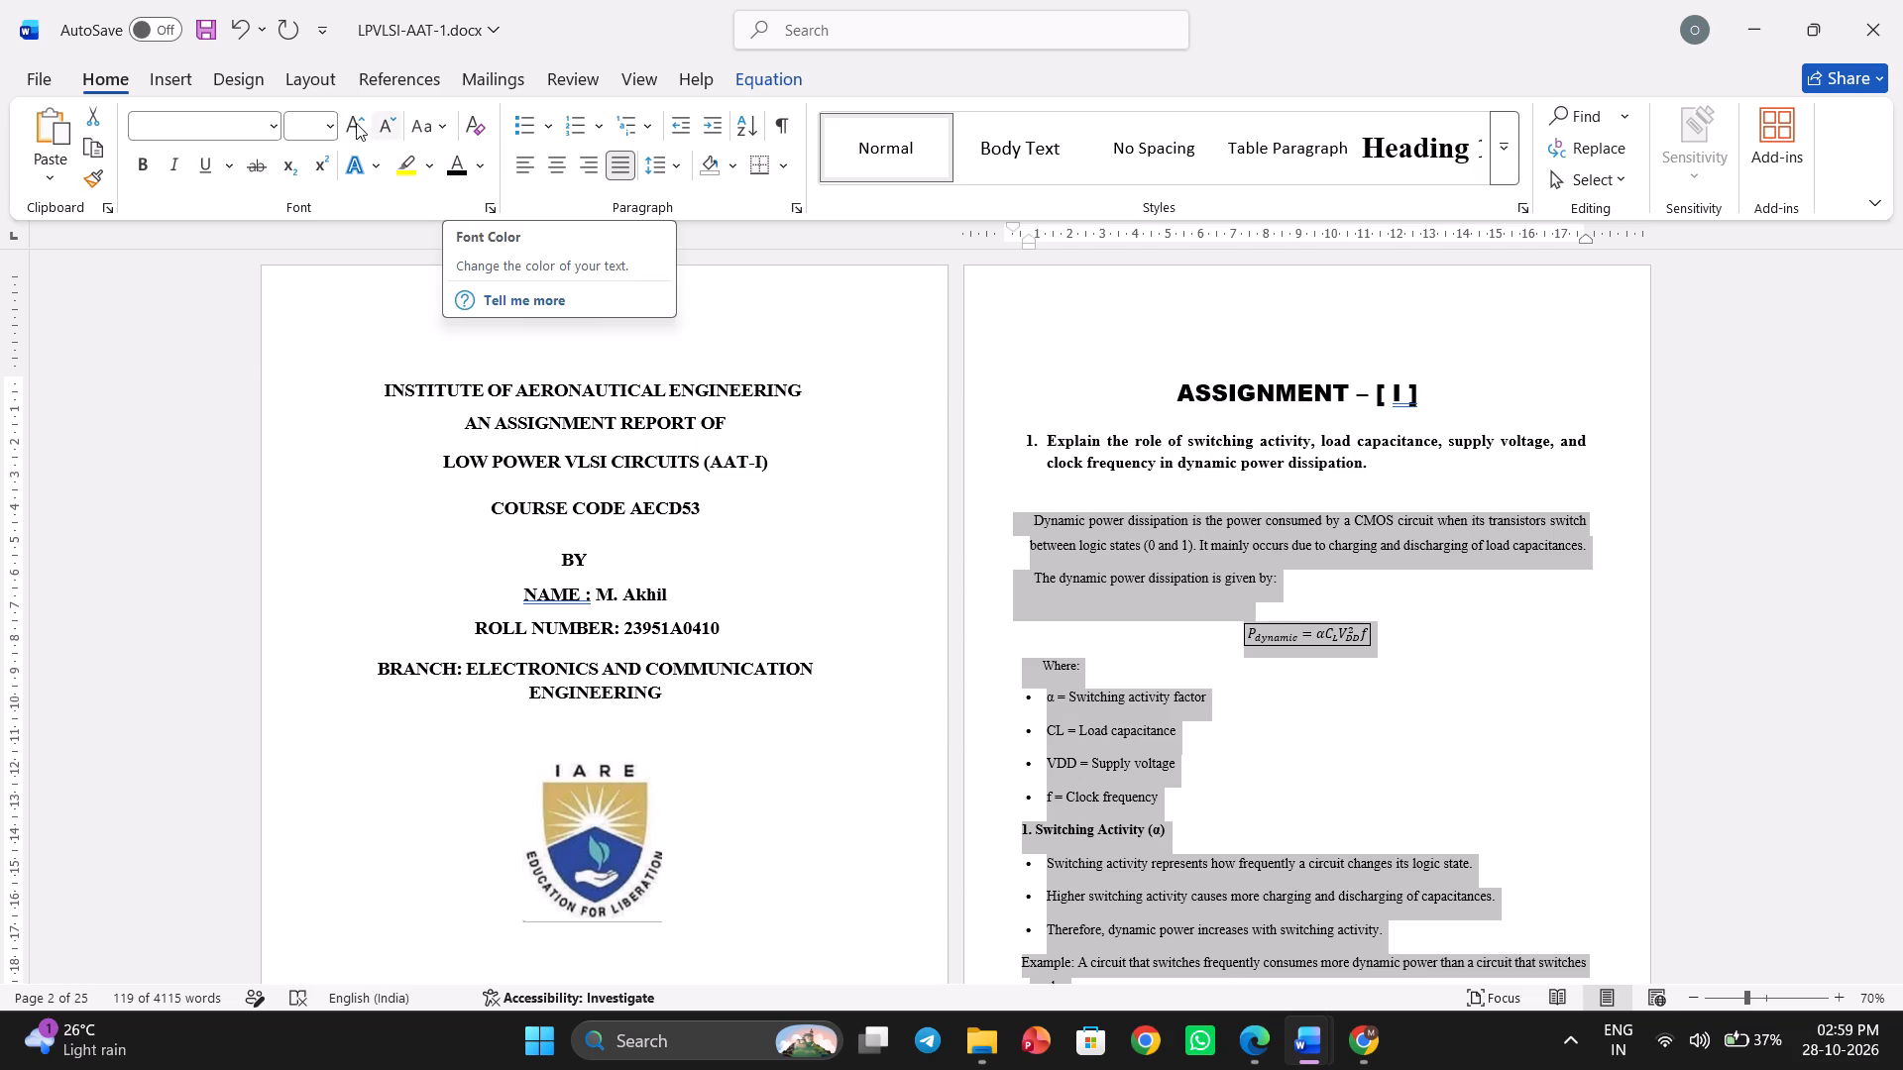
{"action": "left_click", "coordinate": [257, 129]}
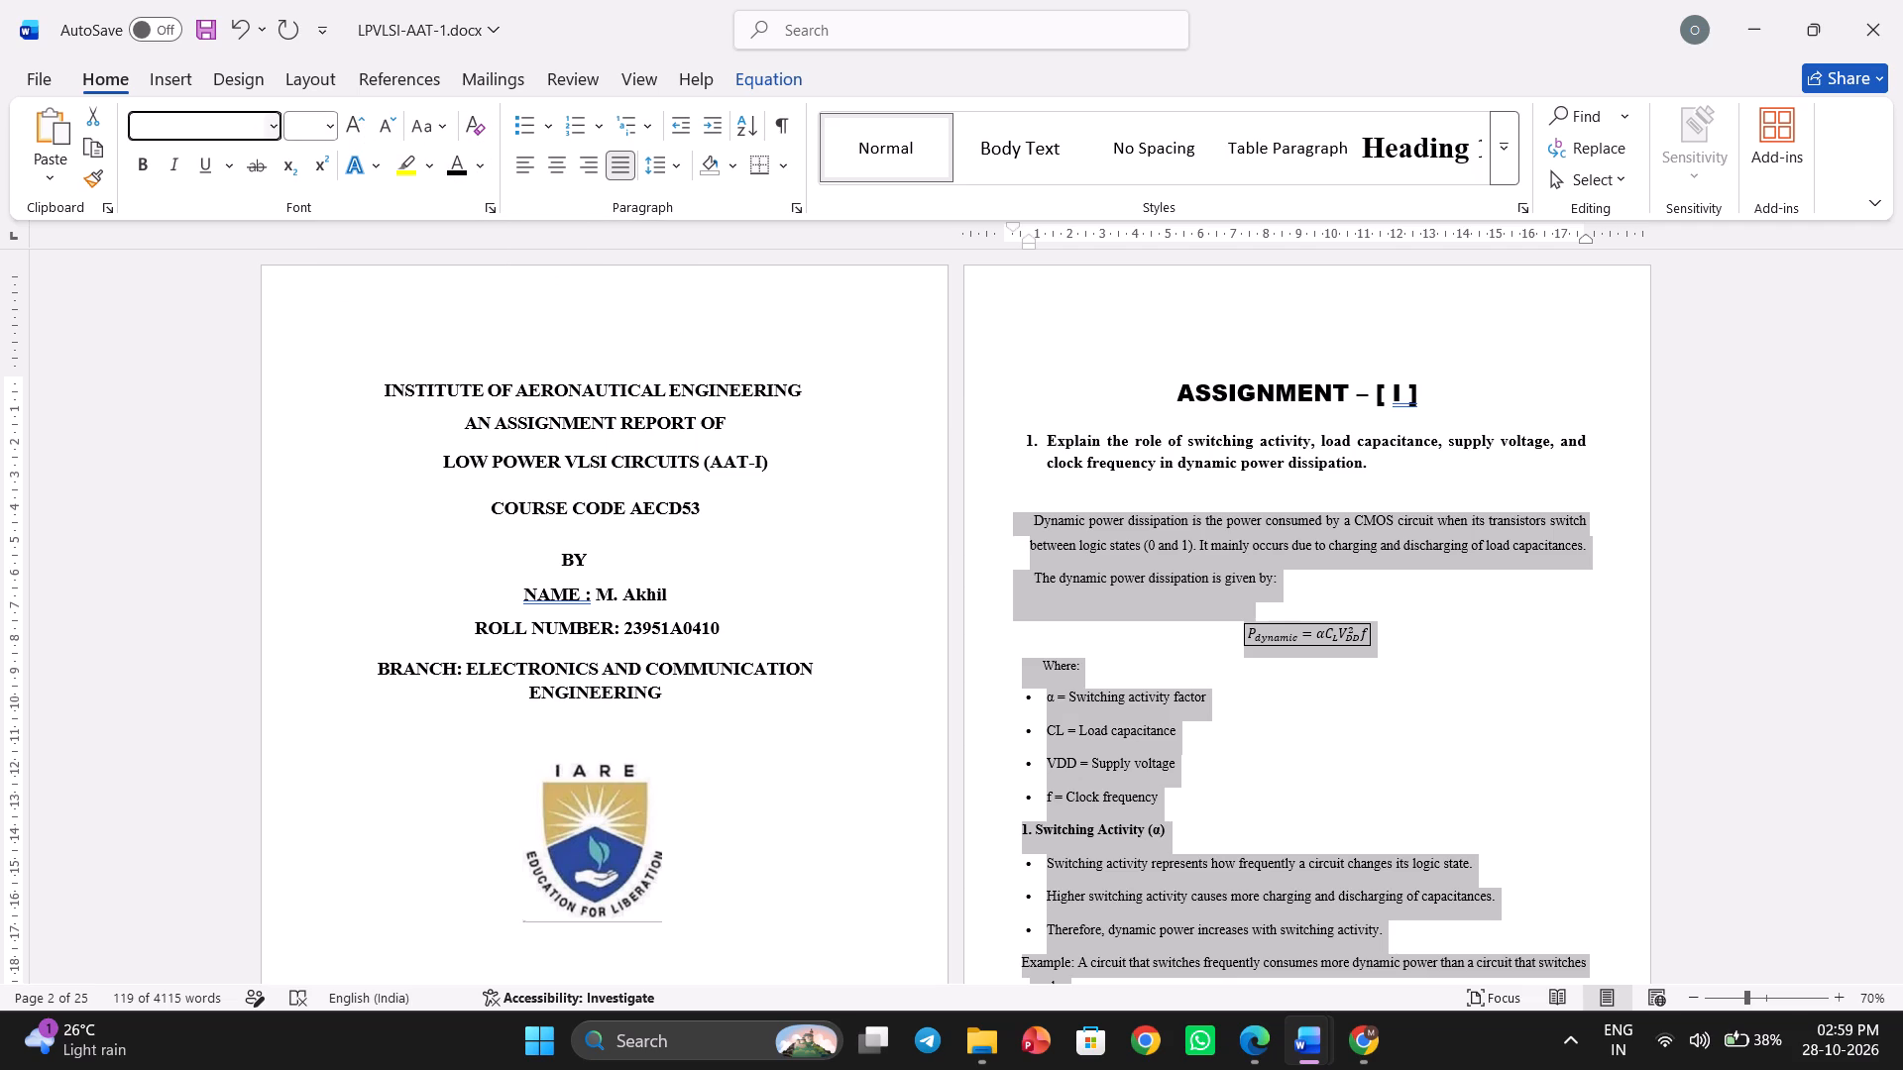
{"action": "left_click", "coordinate": [272, 130]}
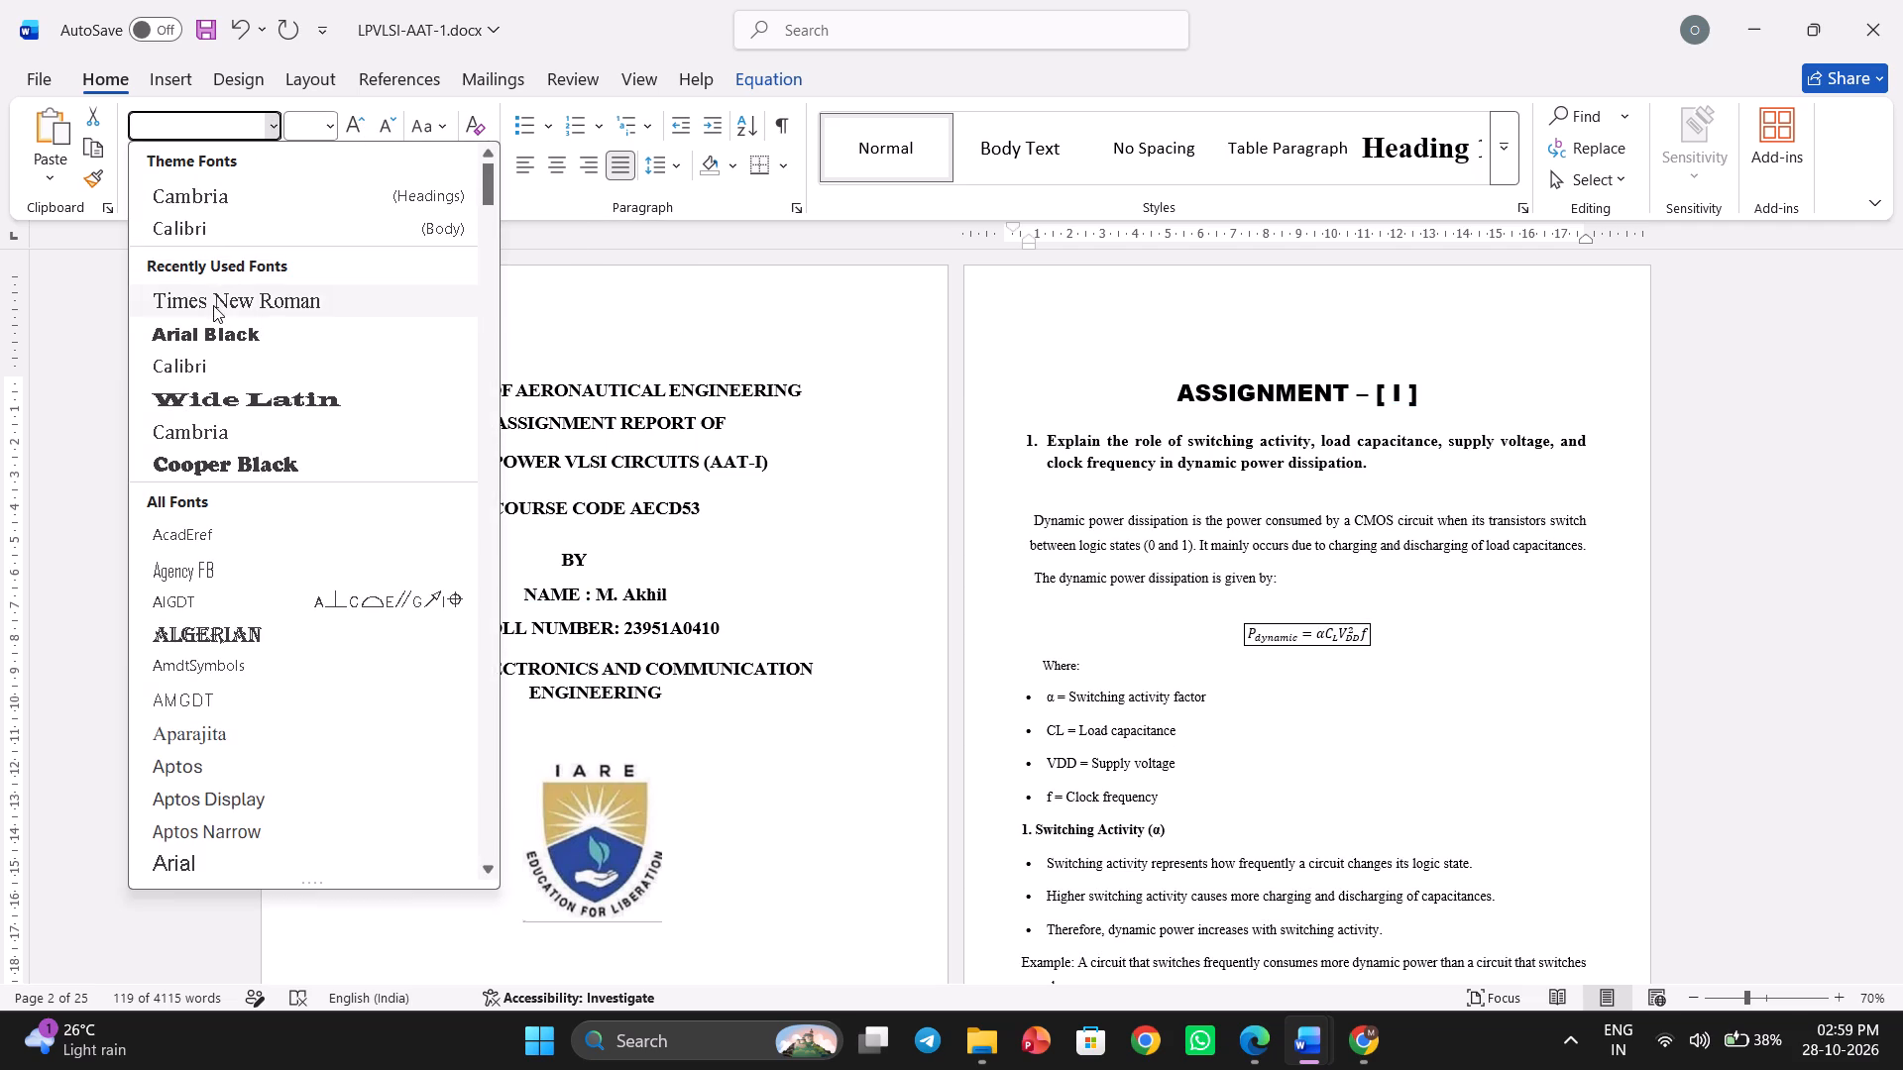
{"action": "left_click", "coordinate": [213, 305]}
{"action": "left_click", "coordinate": [331, 126]}
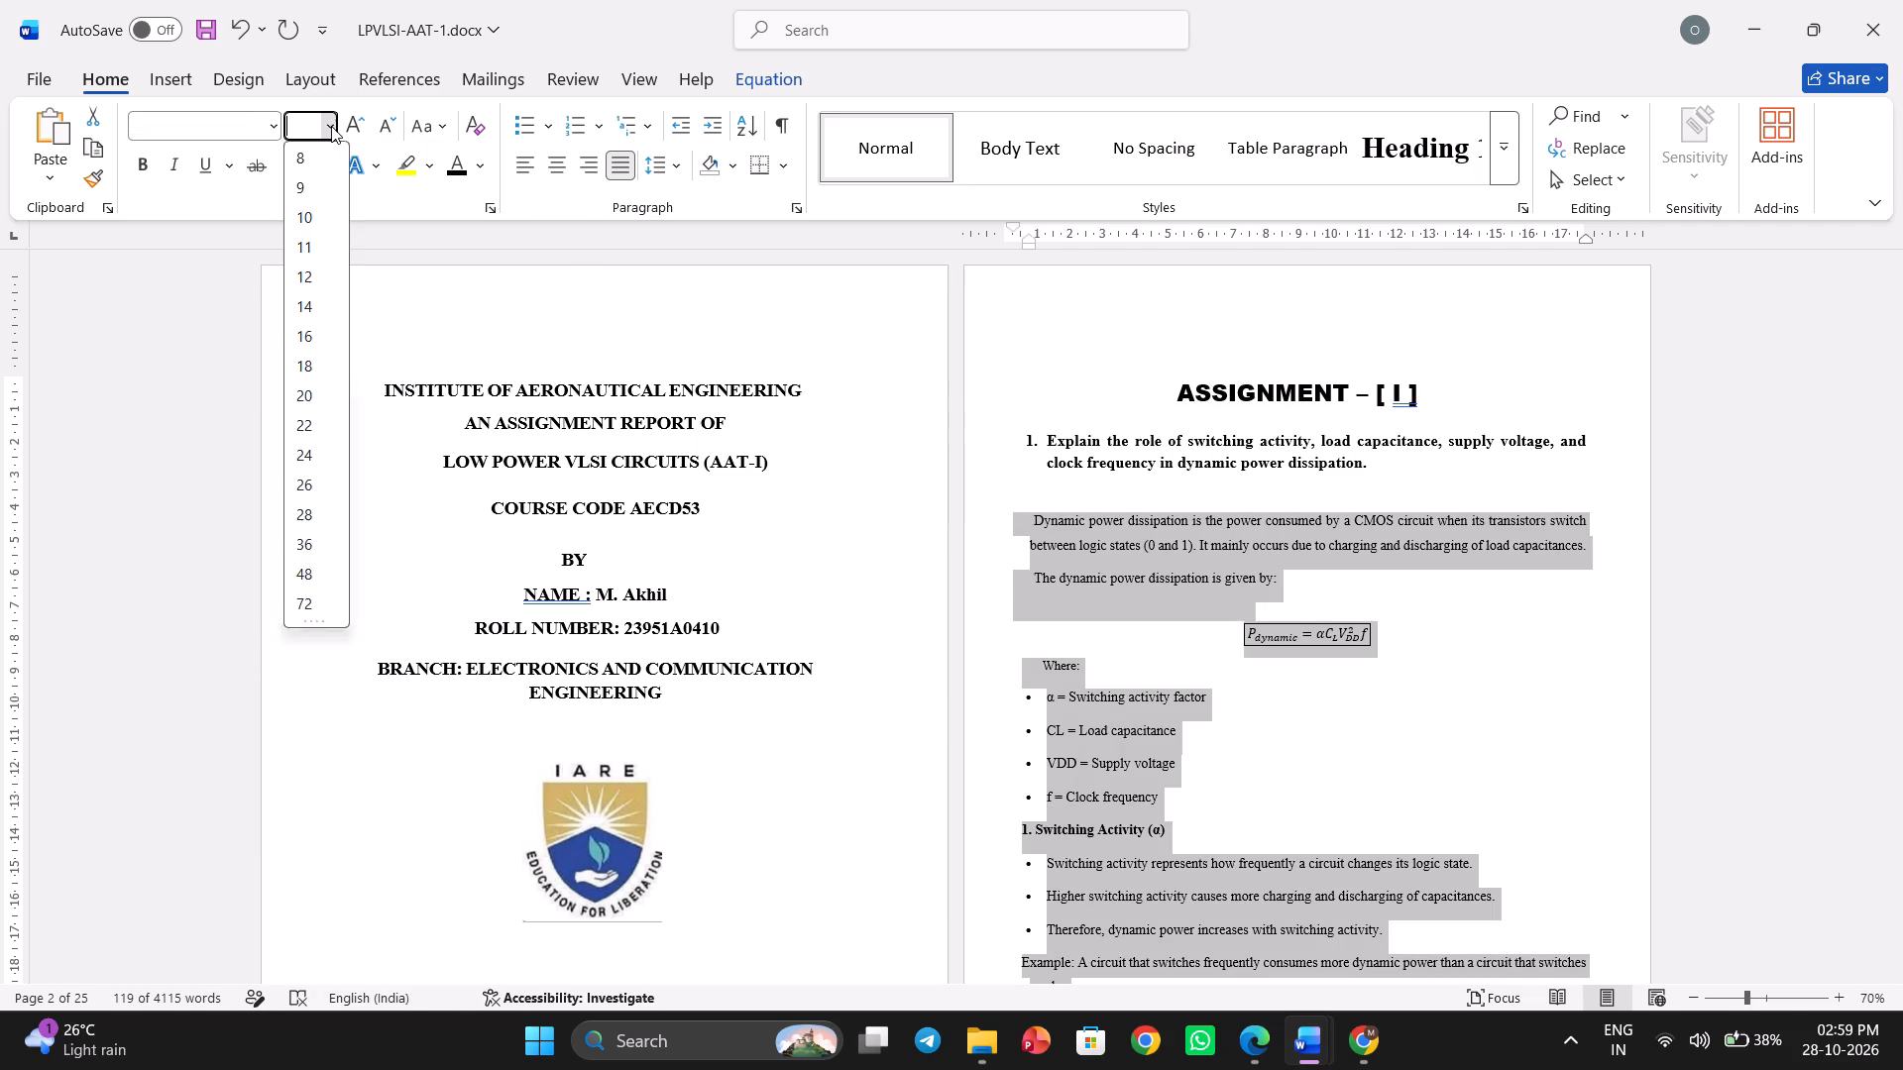
{"action": "left_click", "coordinate": [314, 279]}
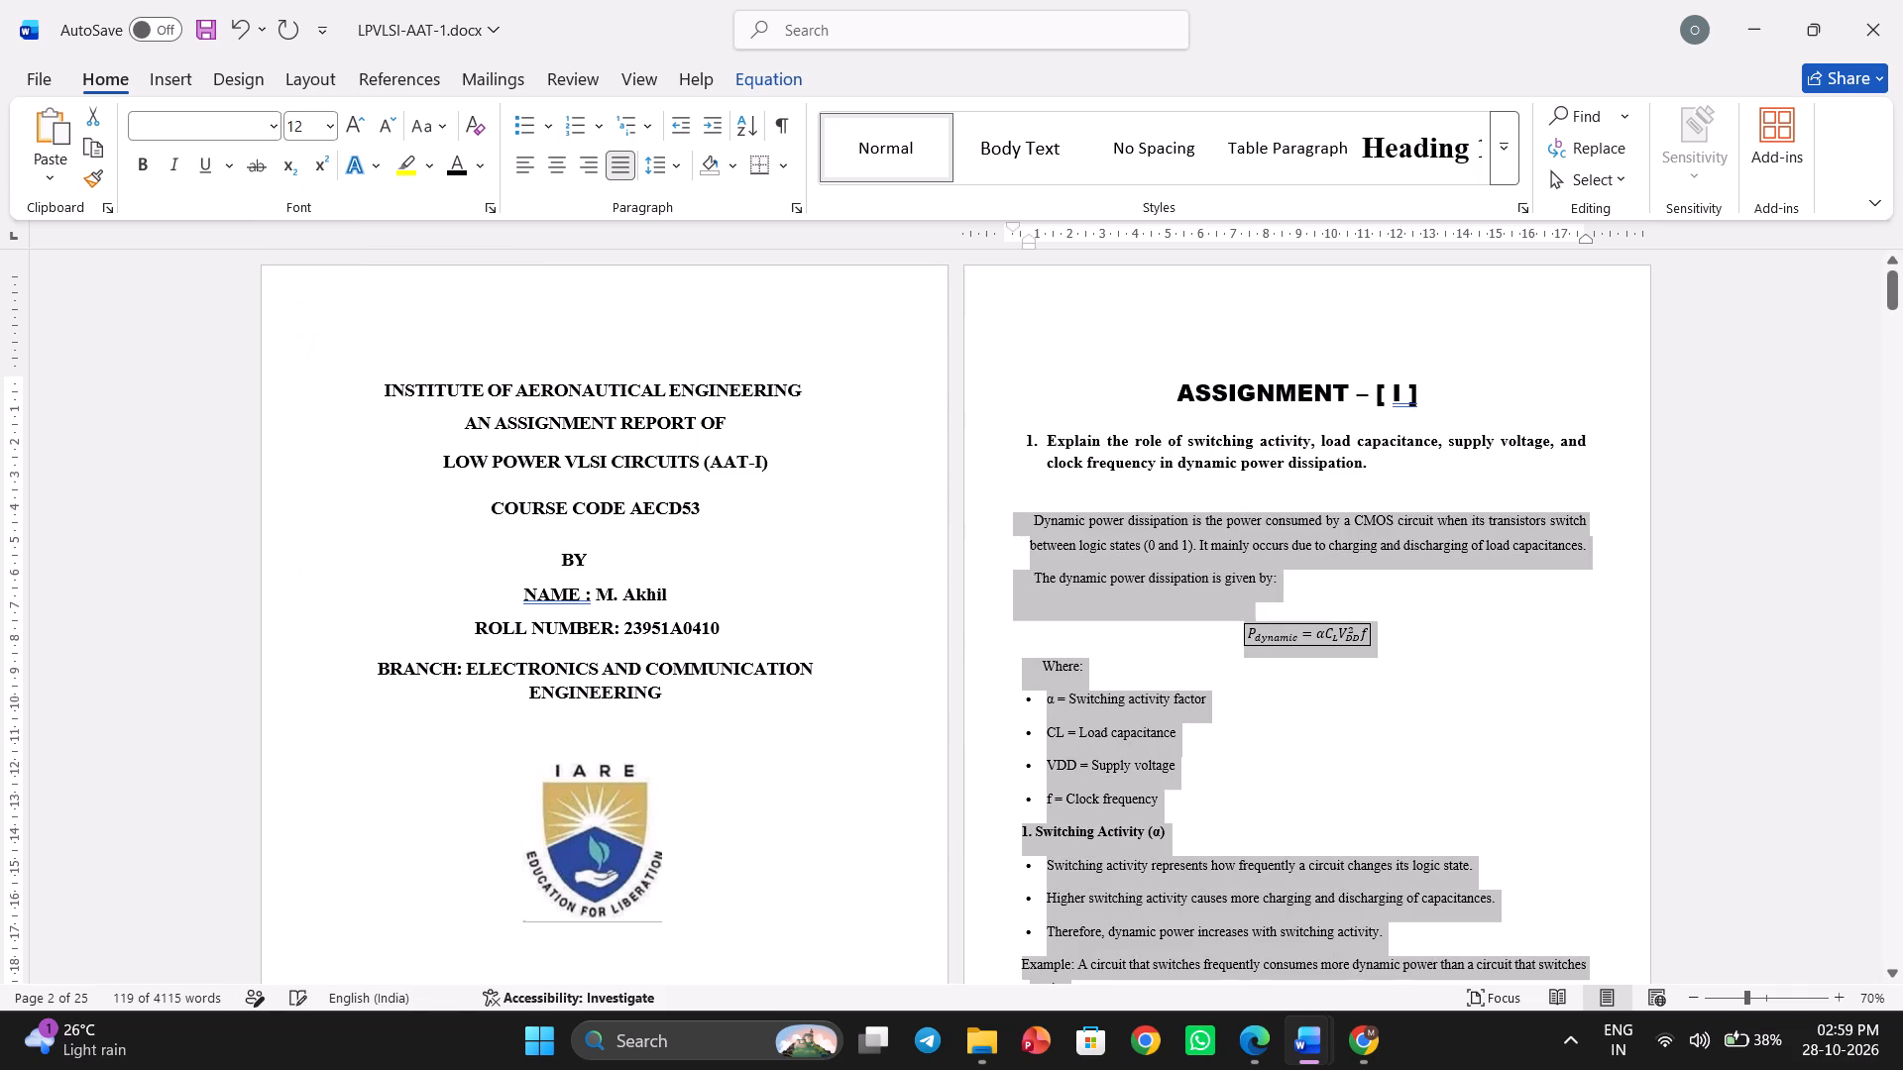
Set the Load Capacitance, Supply Voltage and Clock Frequency sections on page 3 to Times New Roman, size 12.
{"action": "scroll", "coordinate": [993, 742], "scroll_direction": "down", "scroll_amount": 1}
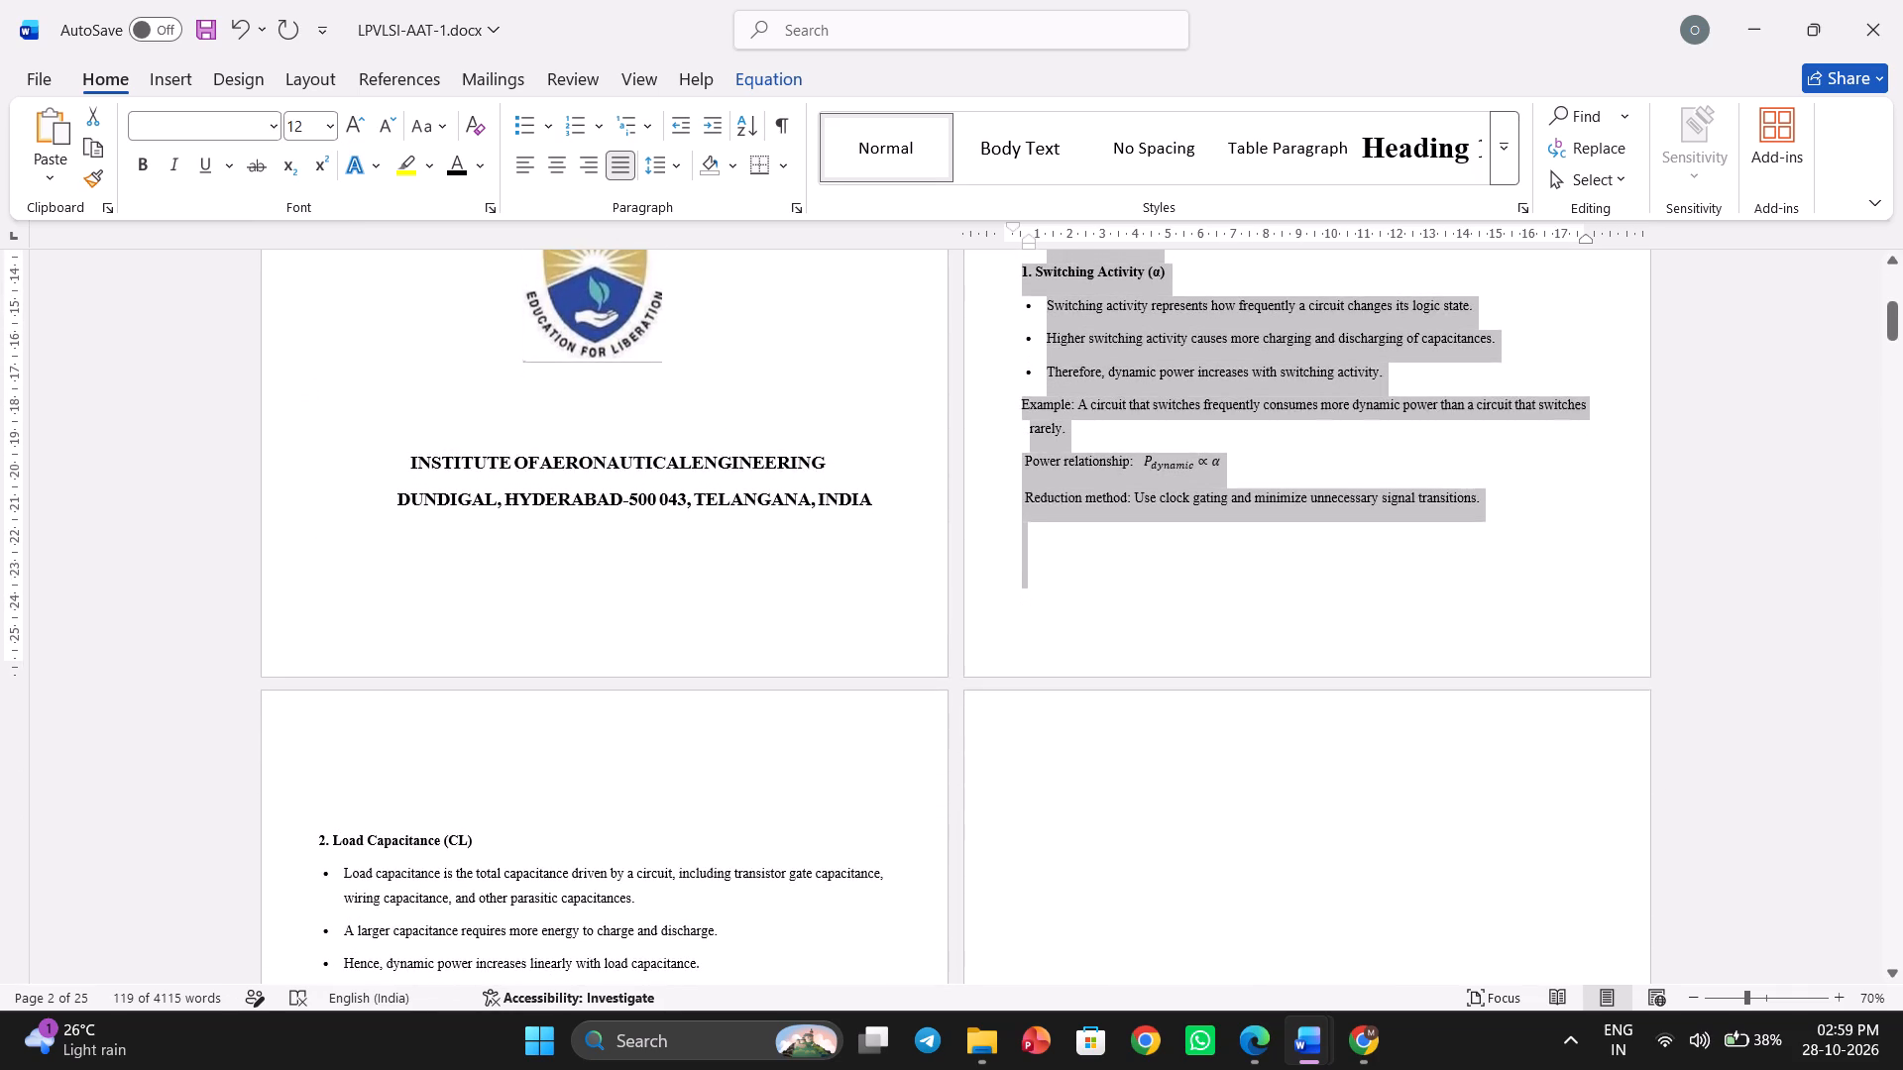
{"action": "scroll", "coordinate": [993, 739], "scroll_direction": "down", "scroll_amount": 1}
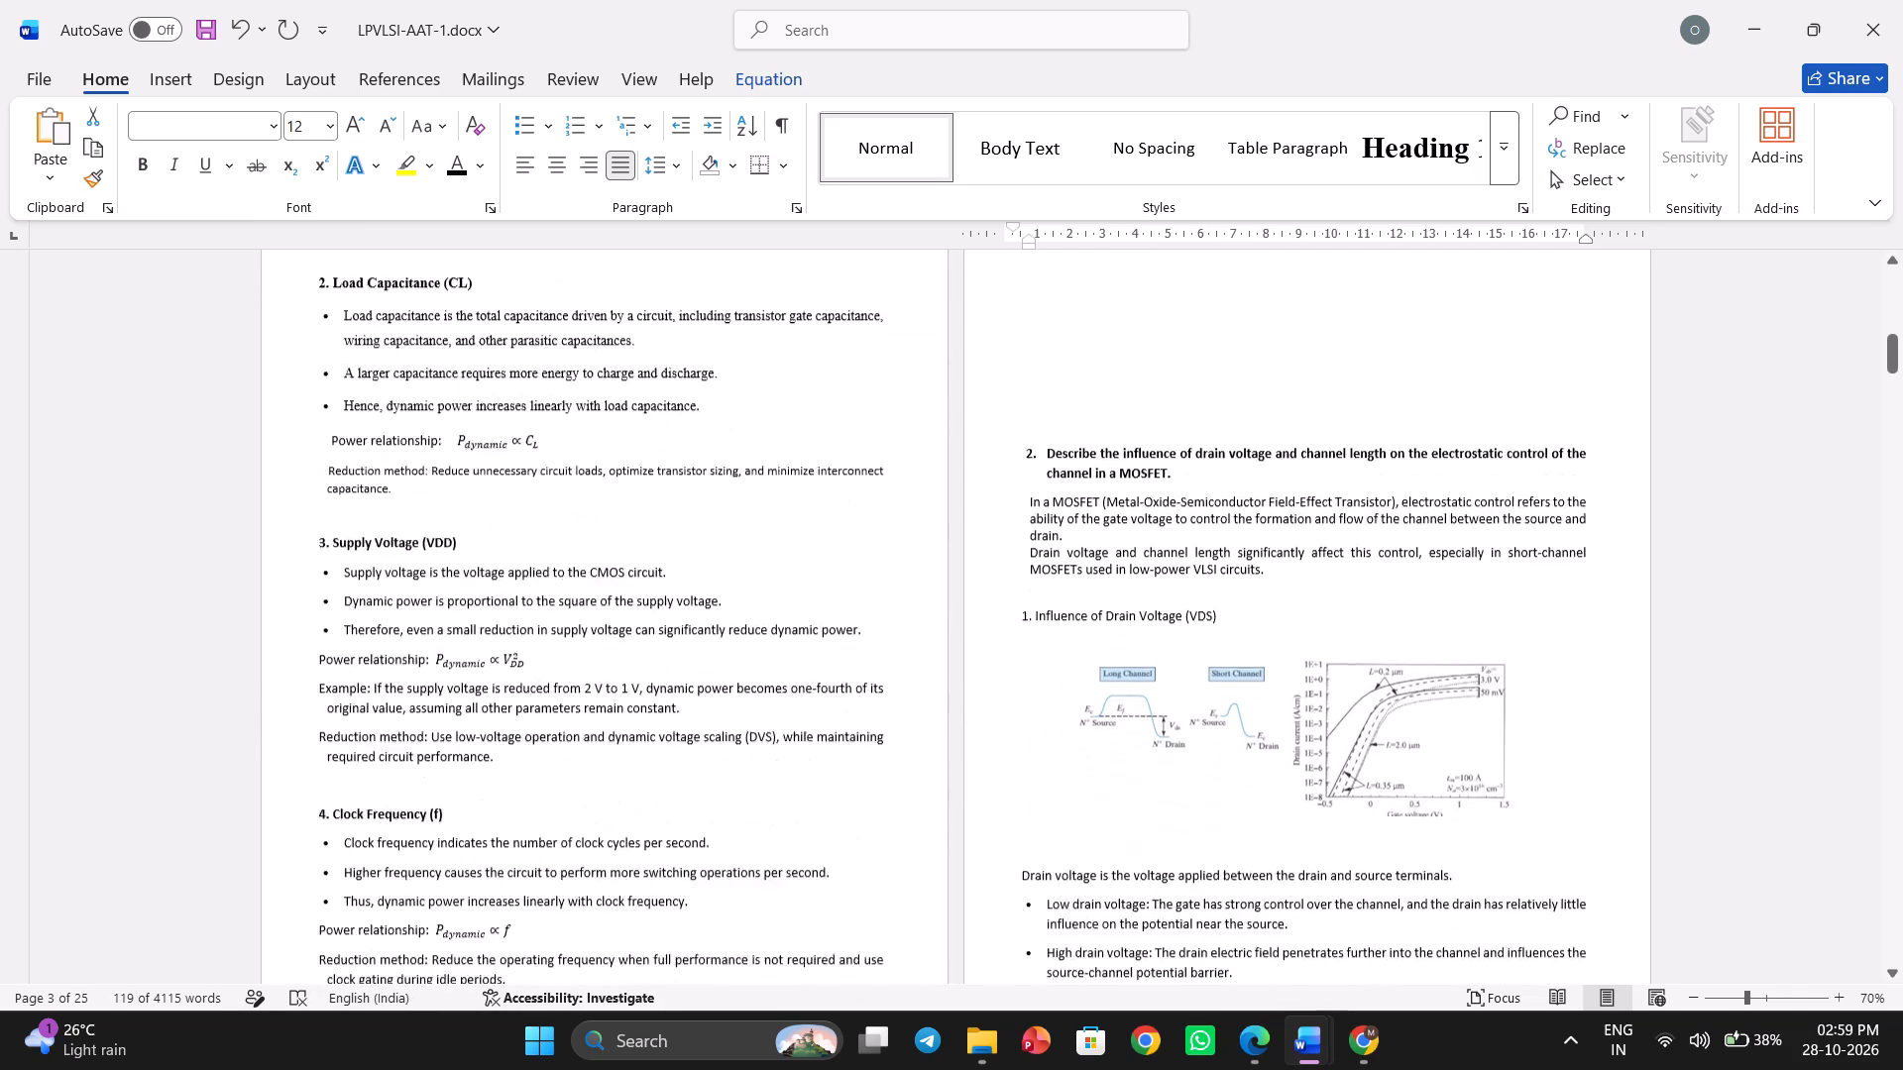
{"action": "left_click_drag", "start_coordinate": [549, 888], "coordinate": [354, 459]}
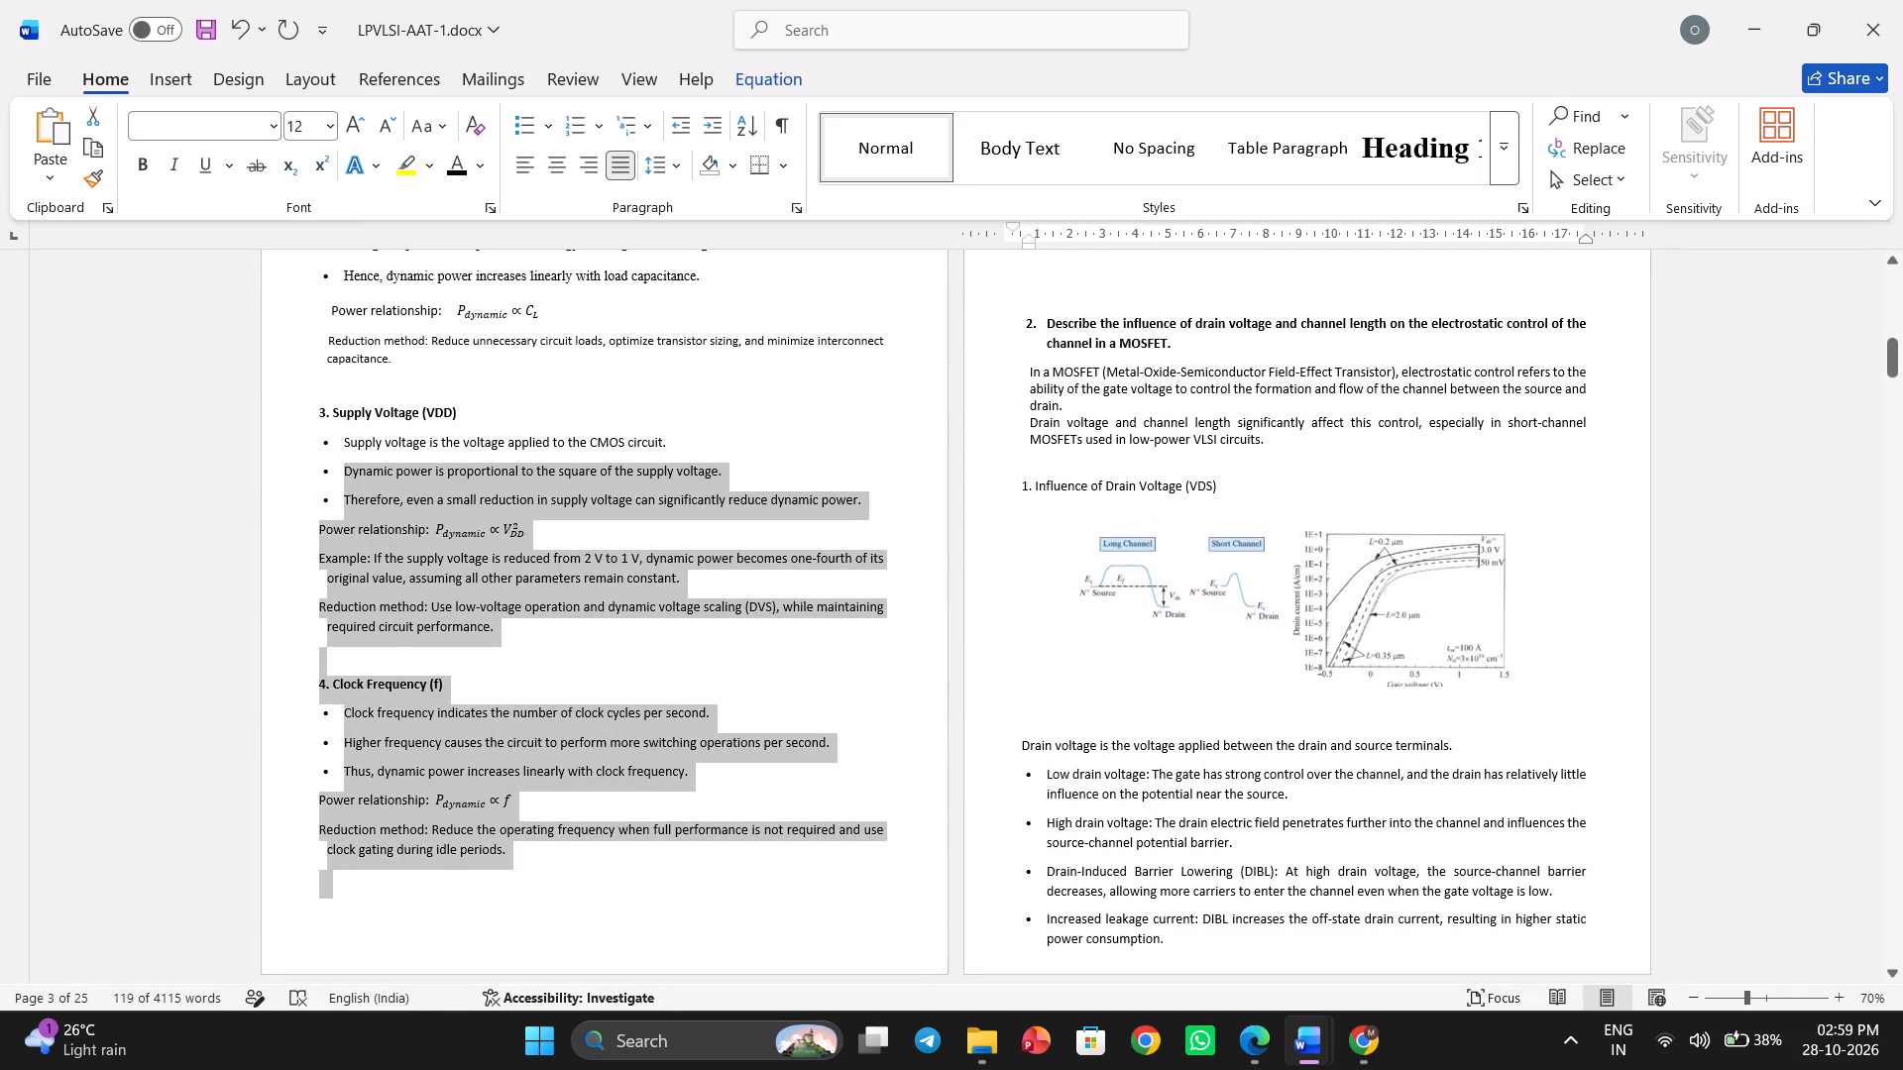
{"action": "left_click_drag", "start_coordinate": [354, 459], "coordinate": [324, 218]}
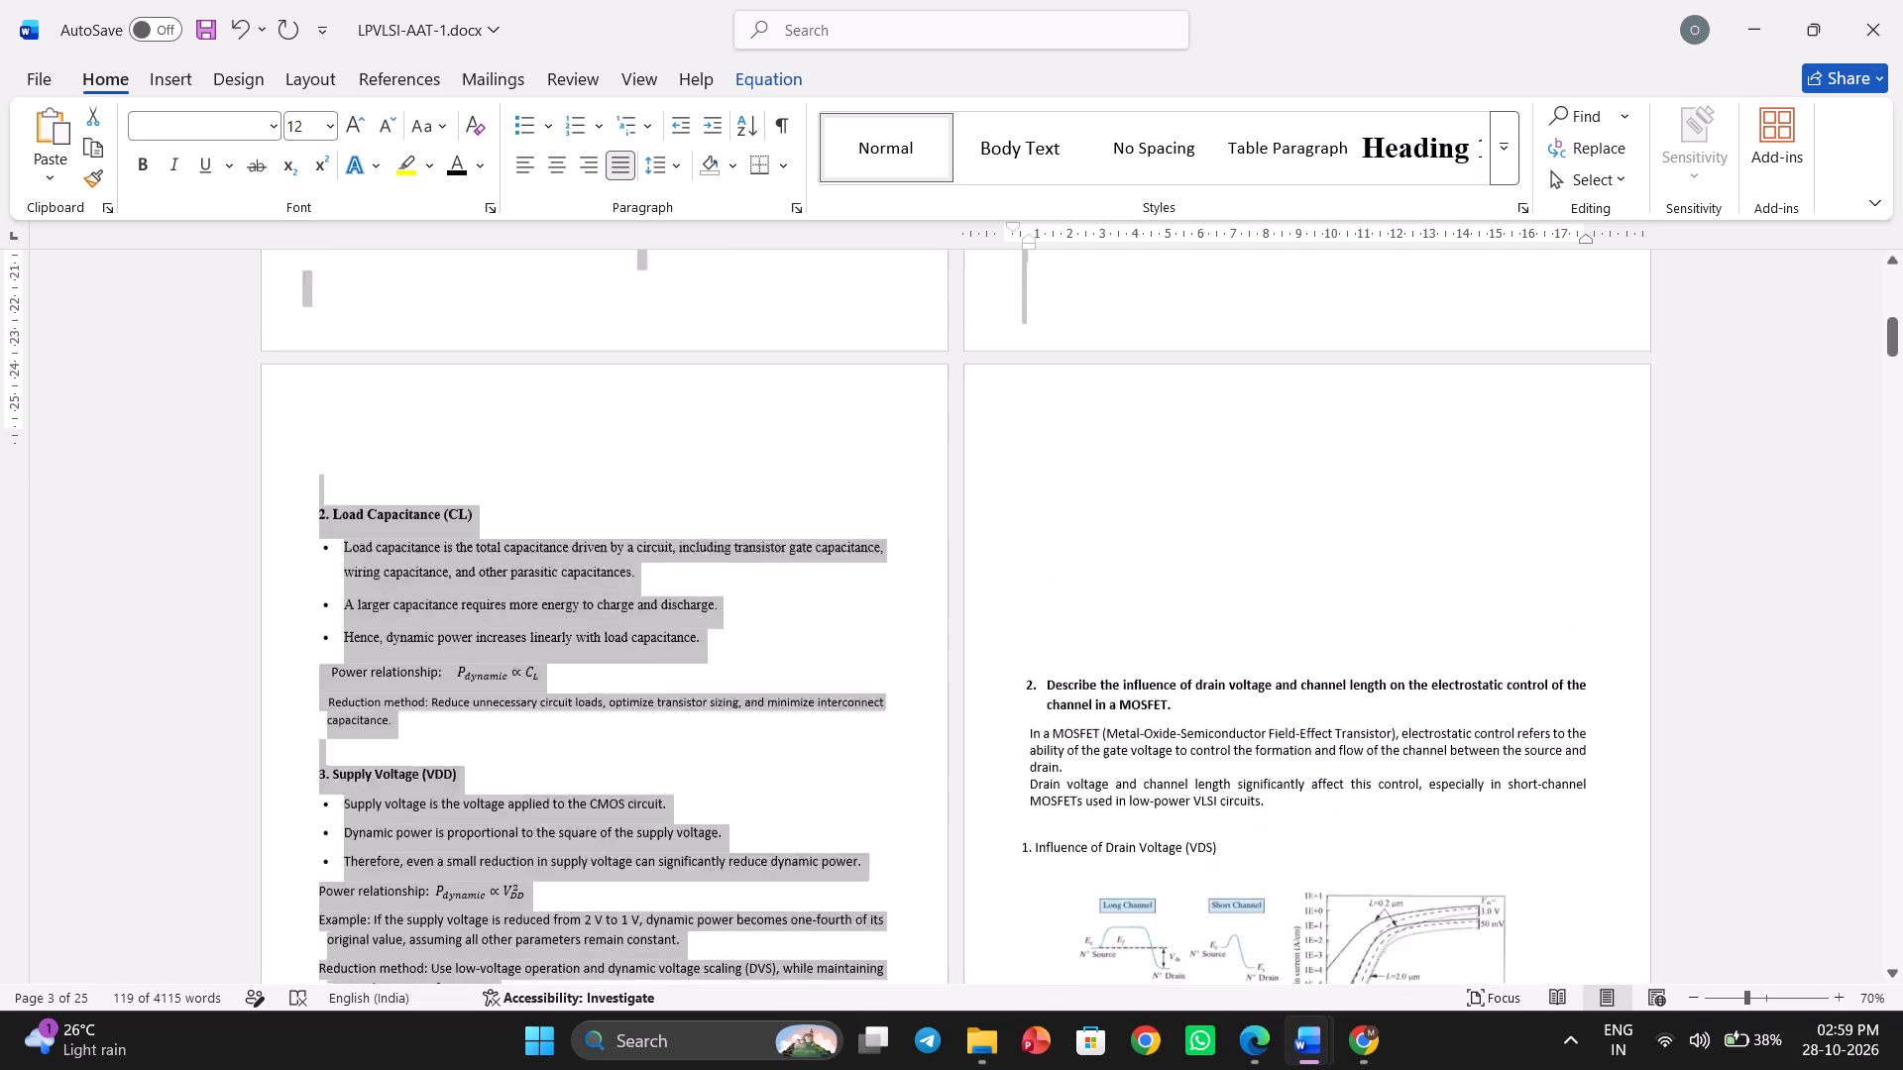
{"action": "left_click_drag", "start_coordinate": [324, 218], "coordinate": [313, 636]}
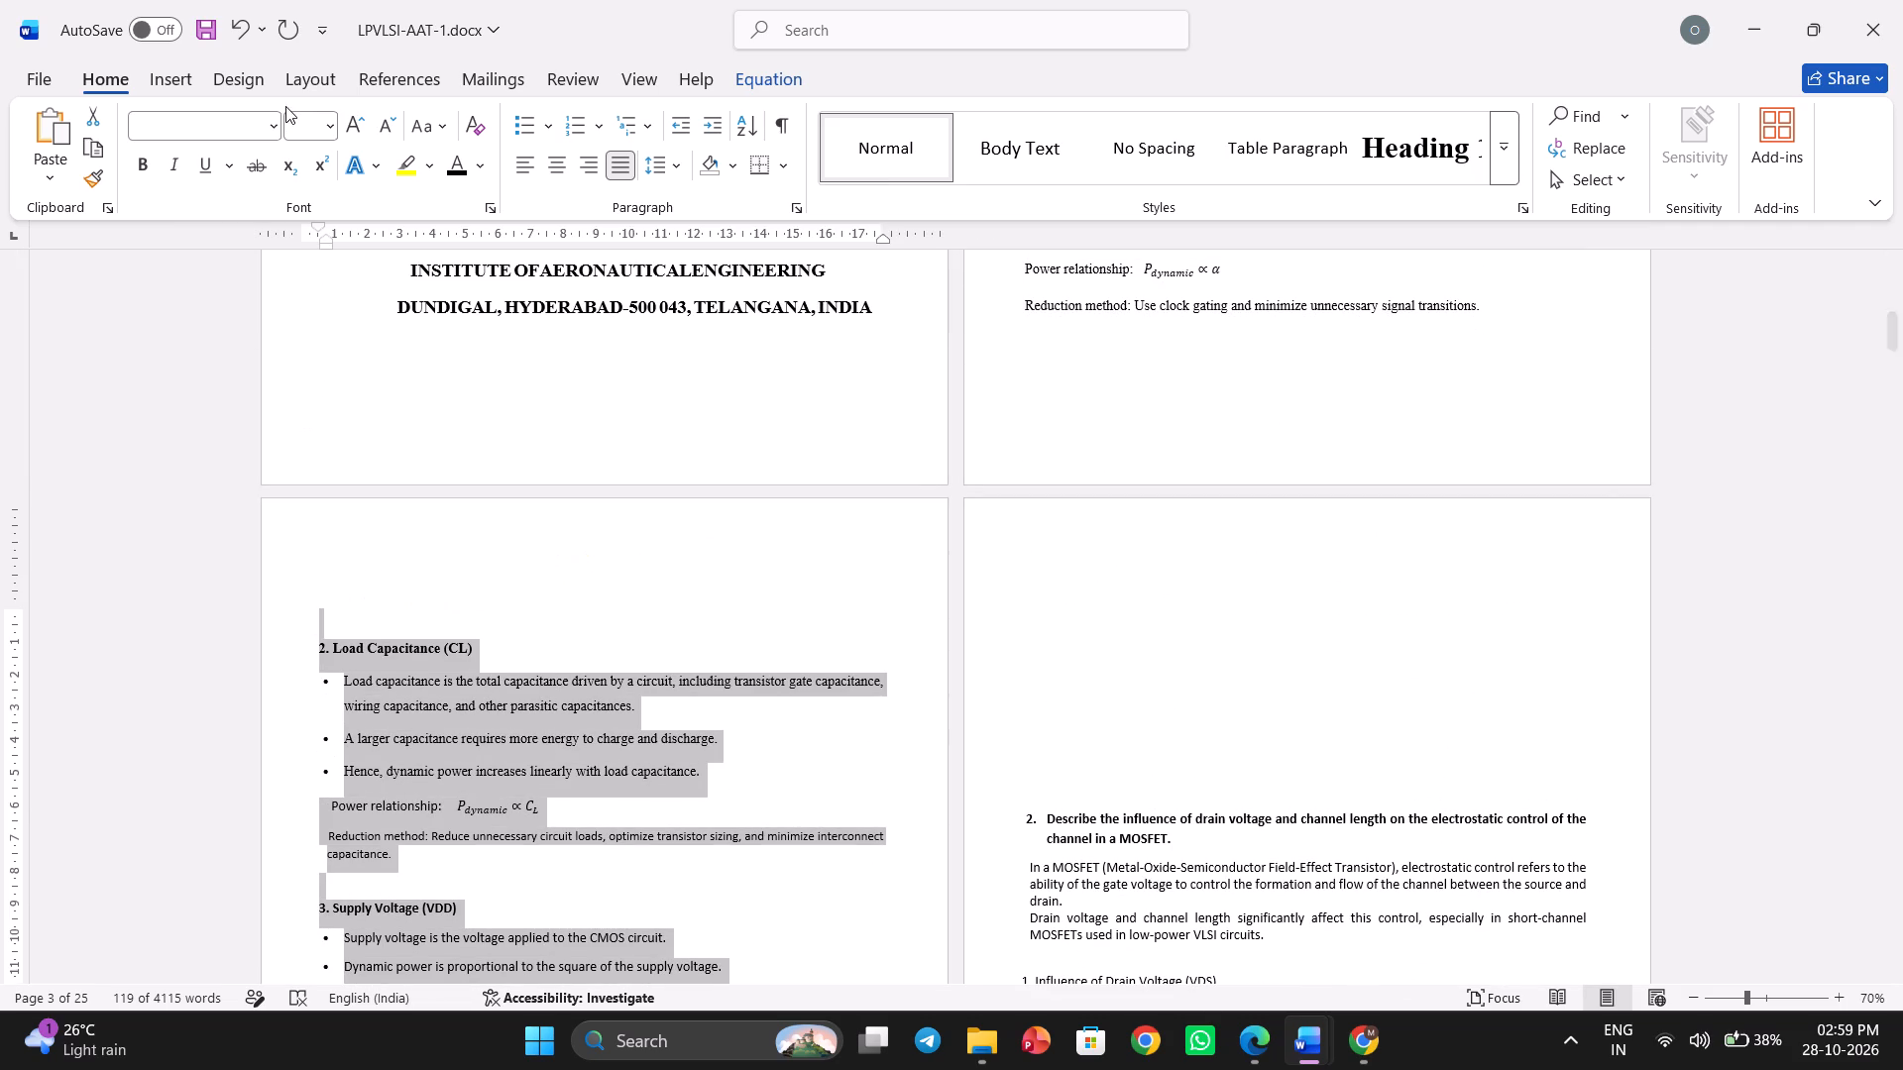
{"action": "left_click", "coordinate": [270, 122]}
{"action": "left_click", "coordinate": [236, 301]}
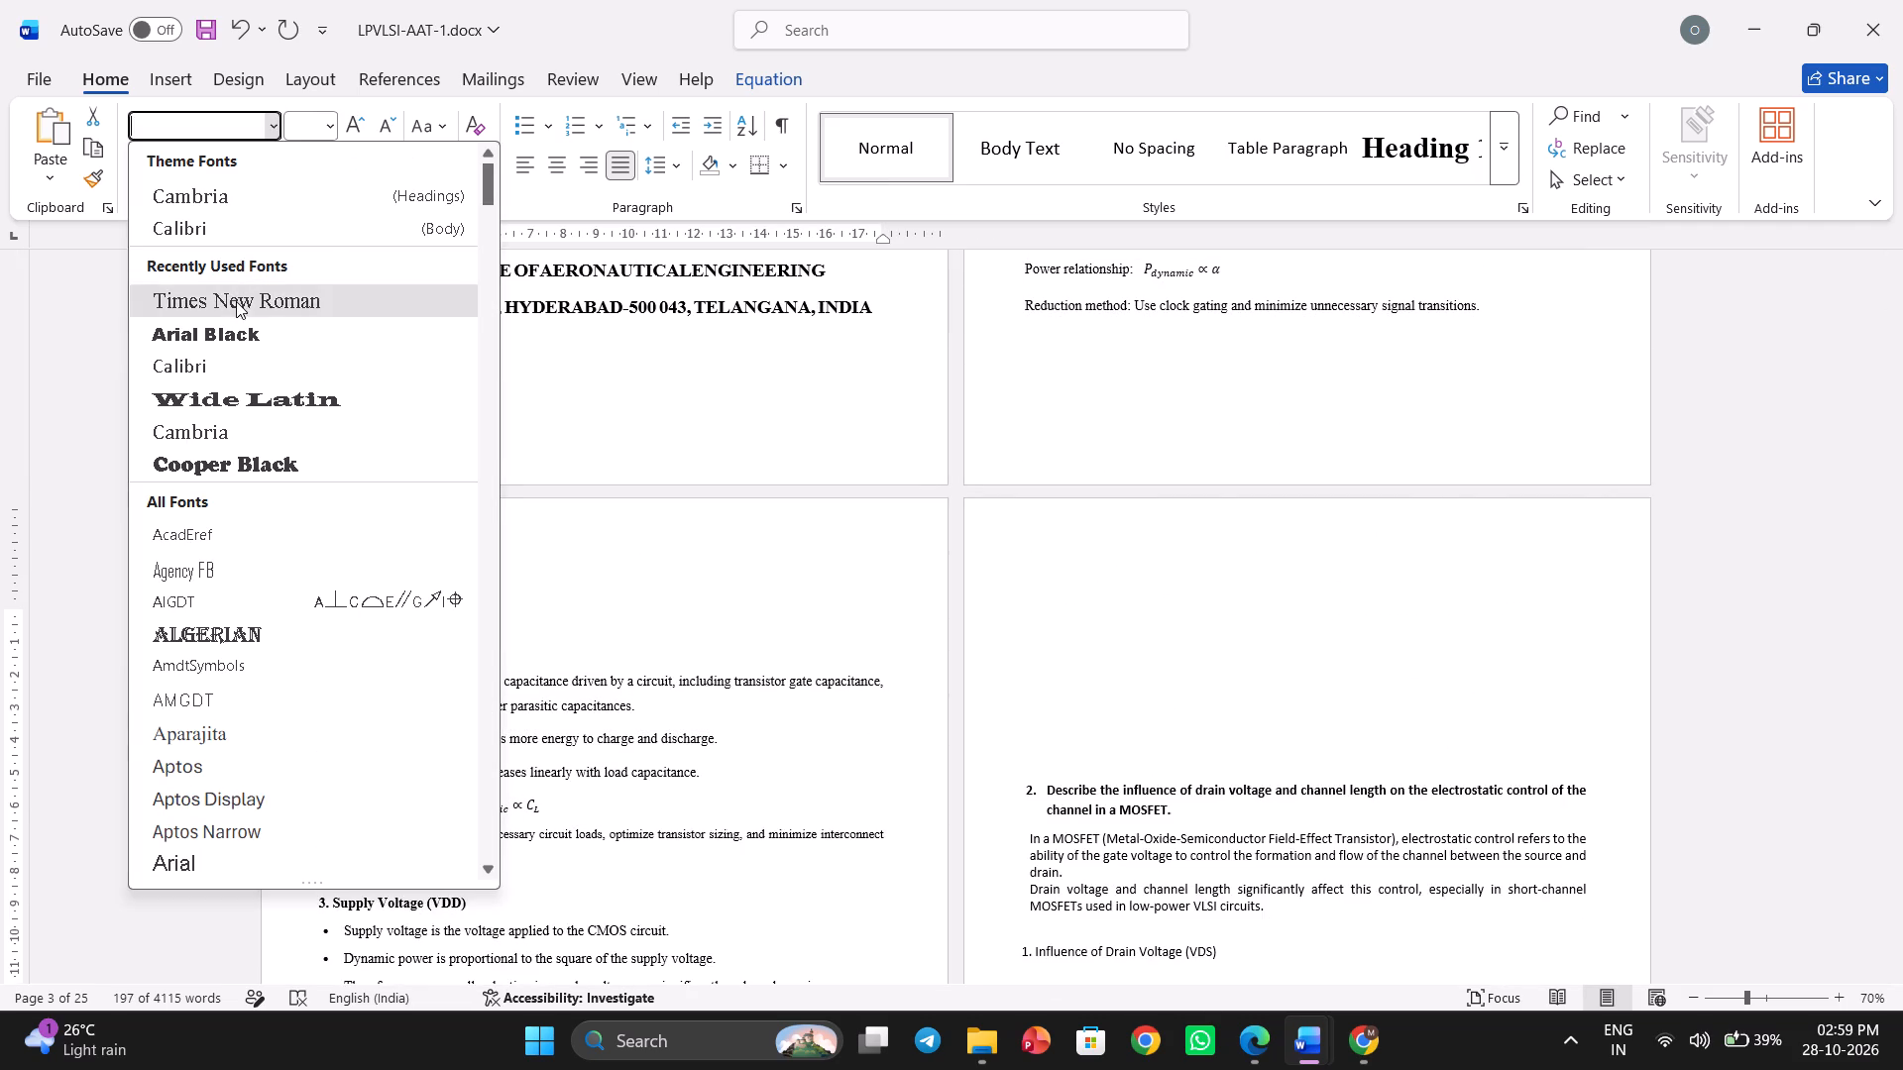
{"action": "left_click", "coordinate": [329, 122]}
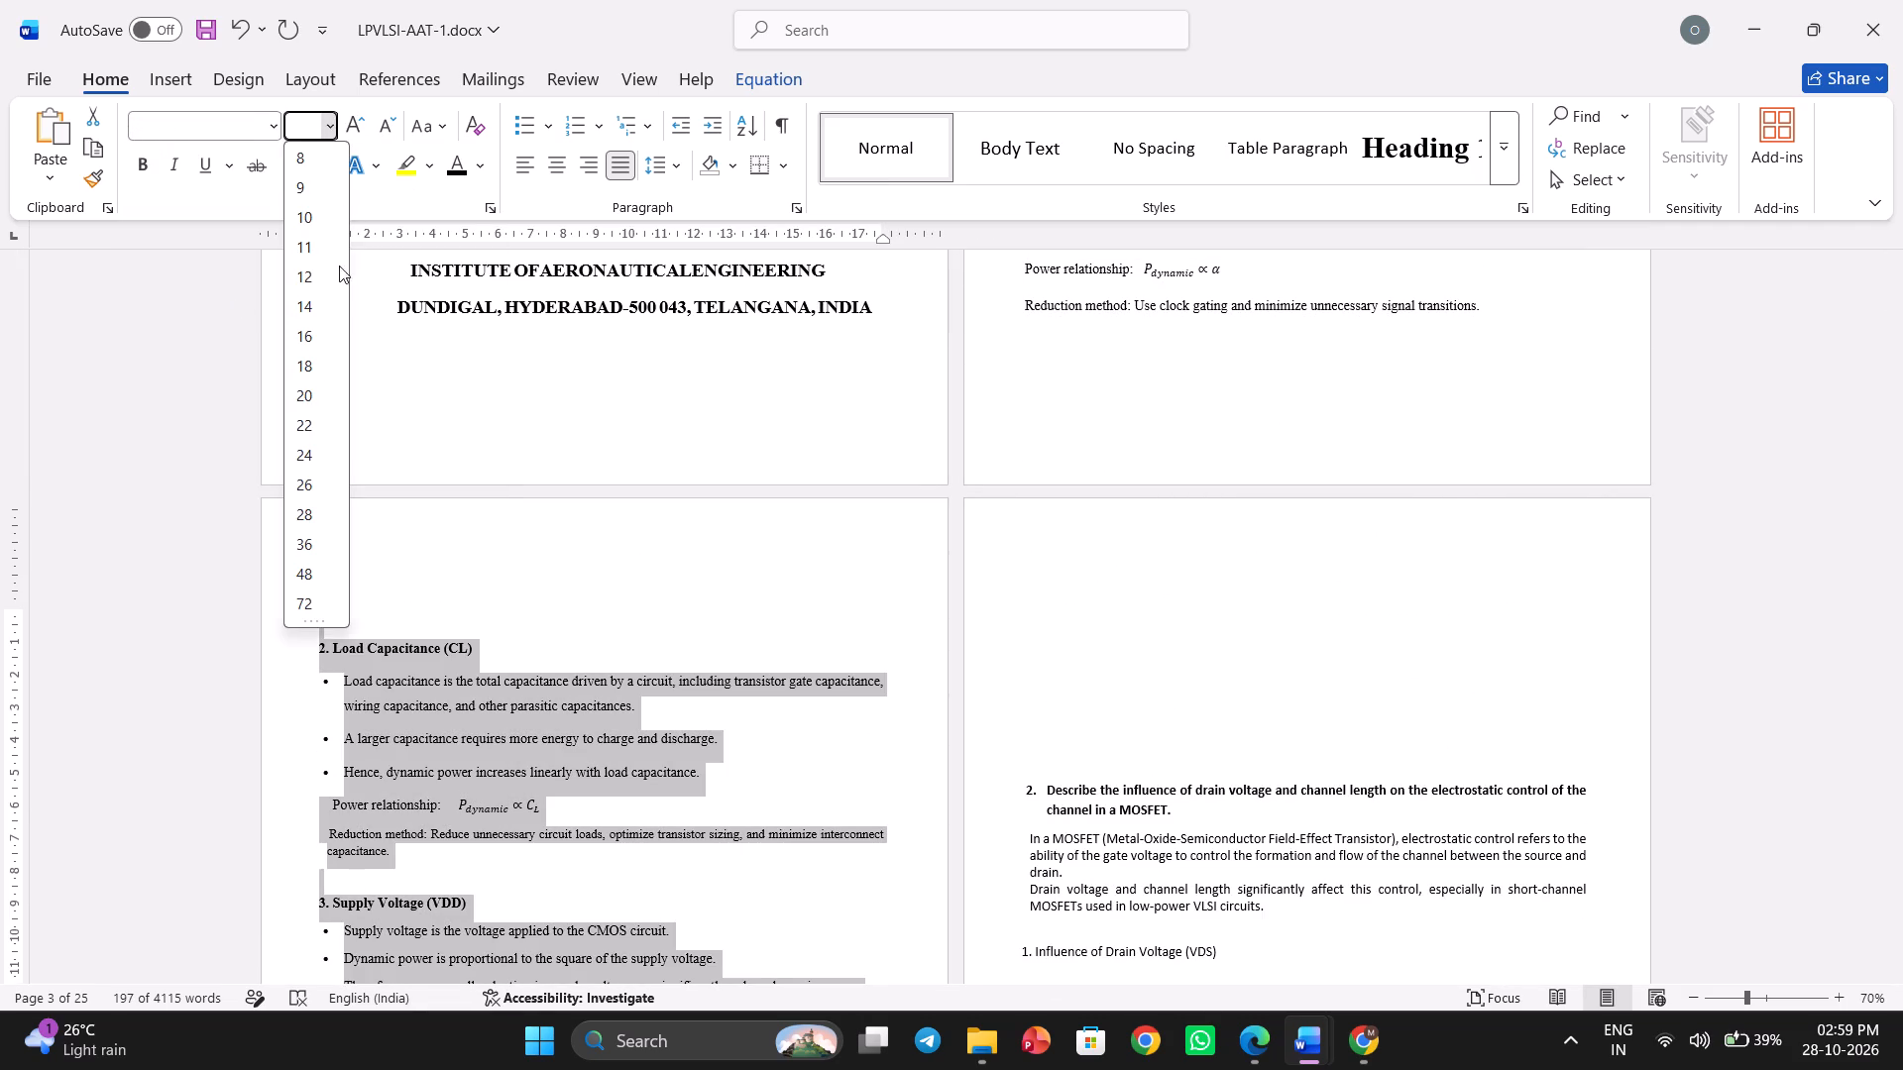
{"action": "left_click", "coordinate": [320, 281]}
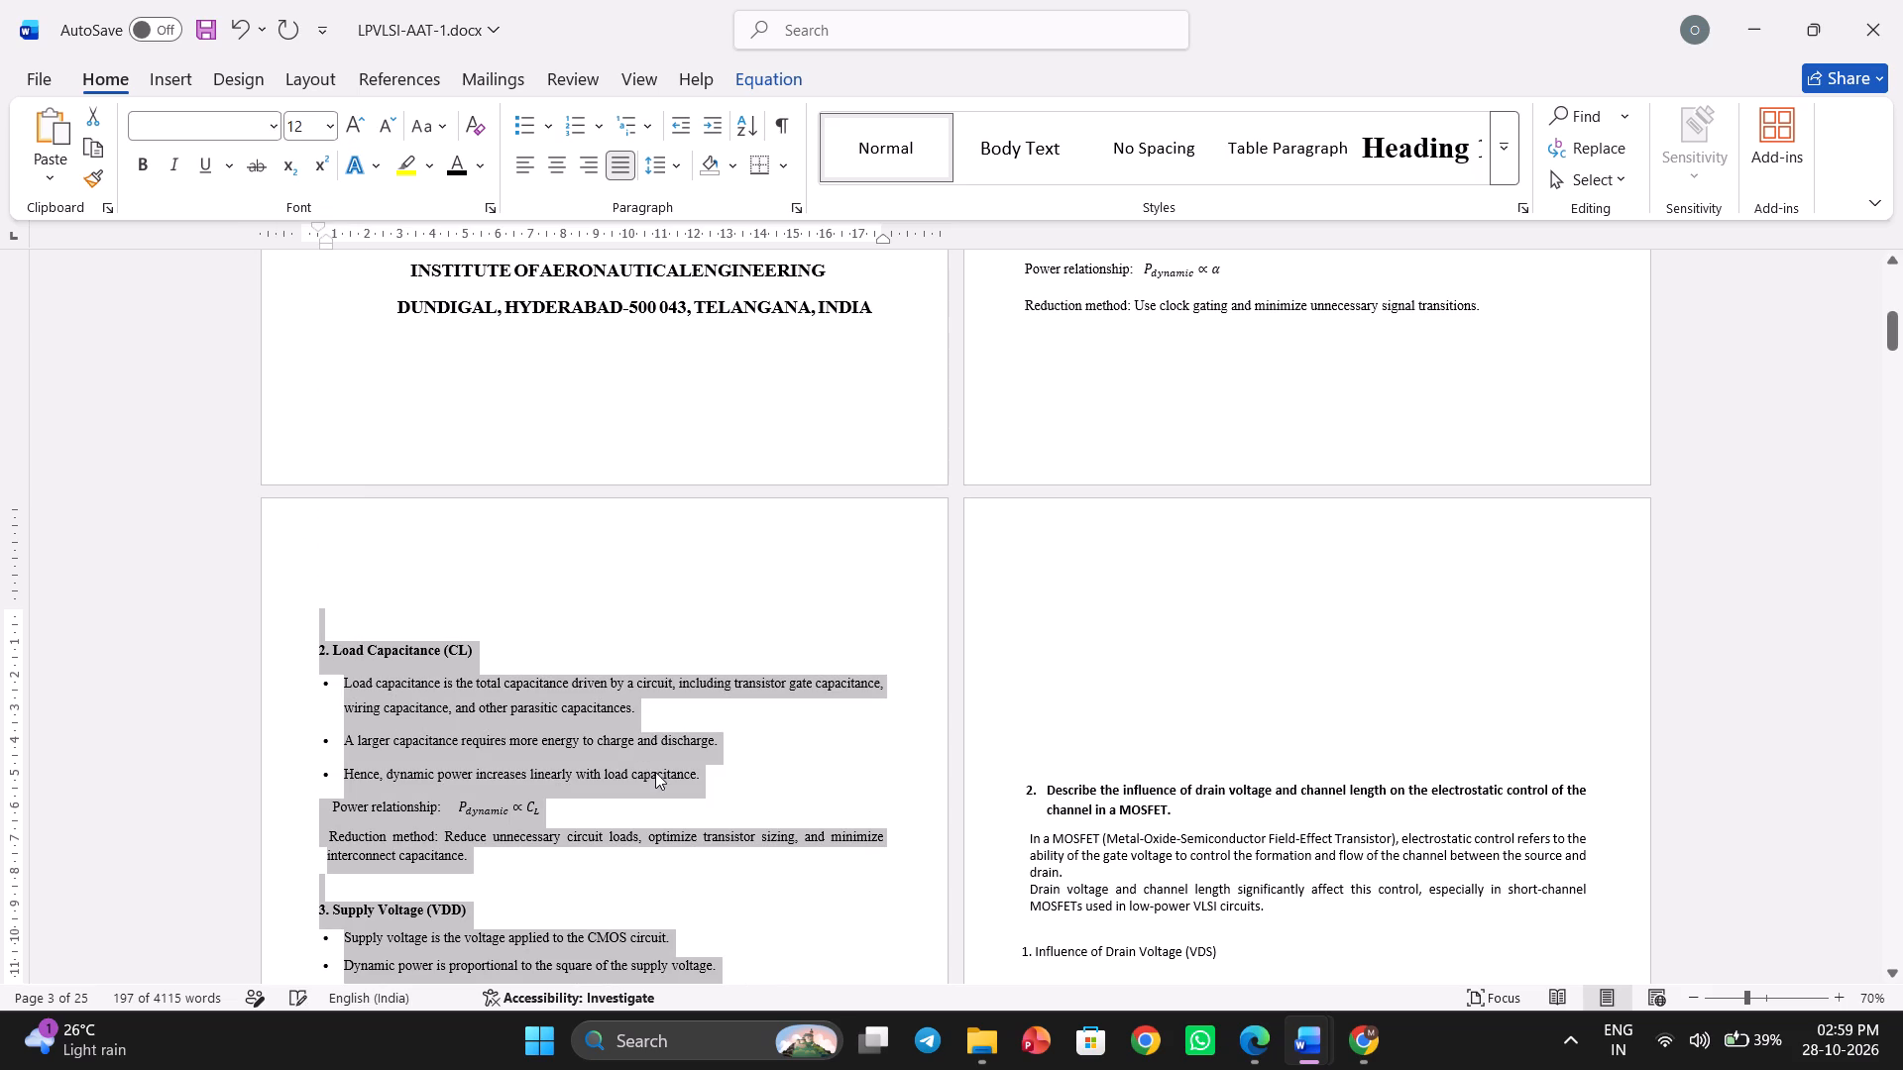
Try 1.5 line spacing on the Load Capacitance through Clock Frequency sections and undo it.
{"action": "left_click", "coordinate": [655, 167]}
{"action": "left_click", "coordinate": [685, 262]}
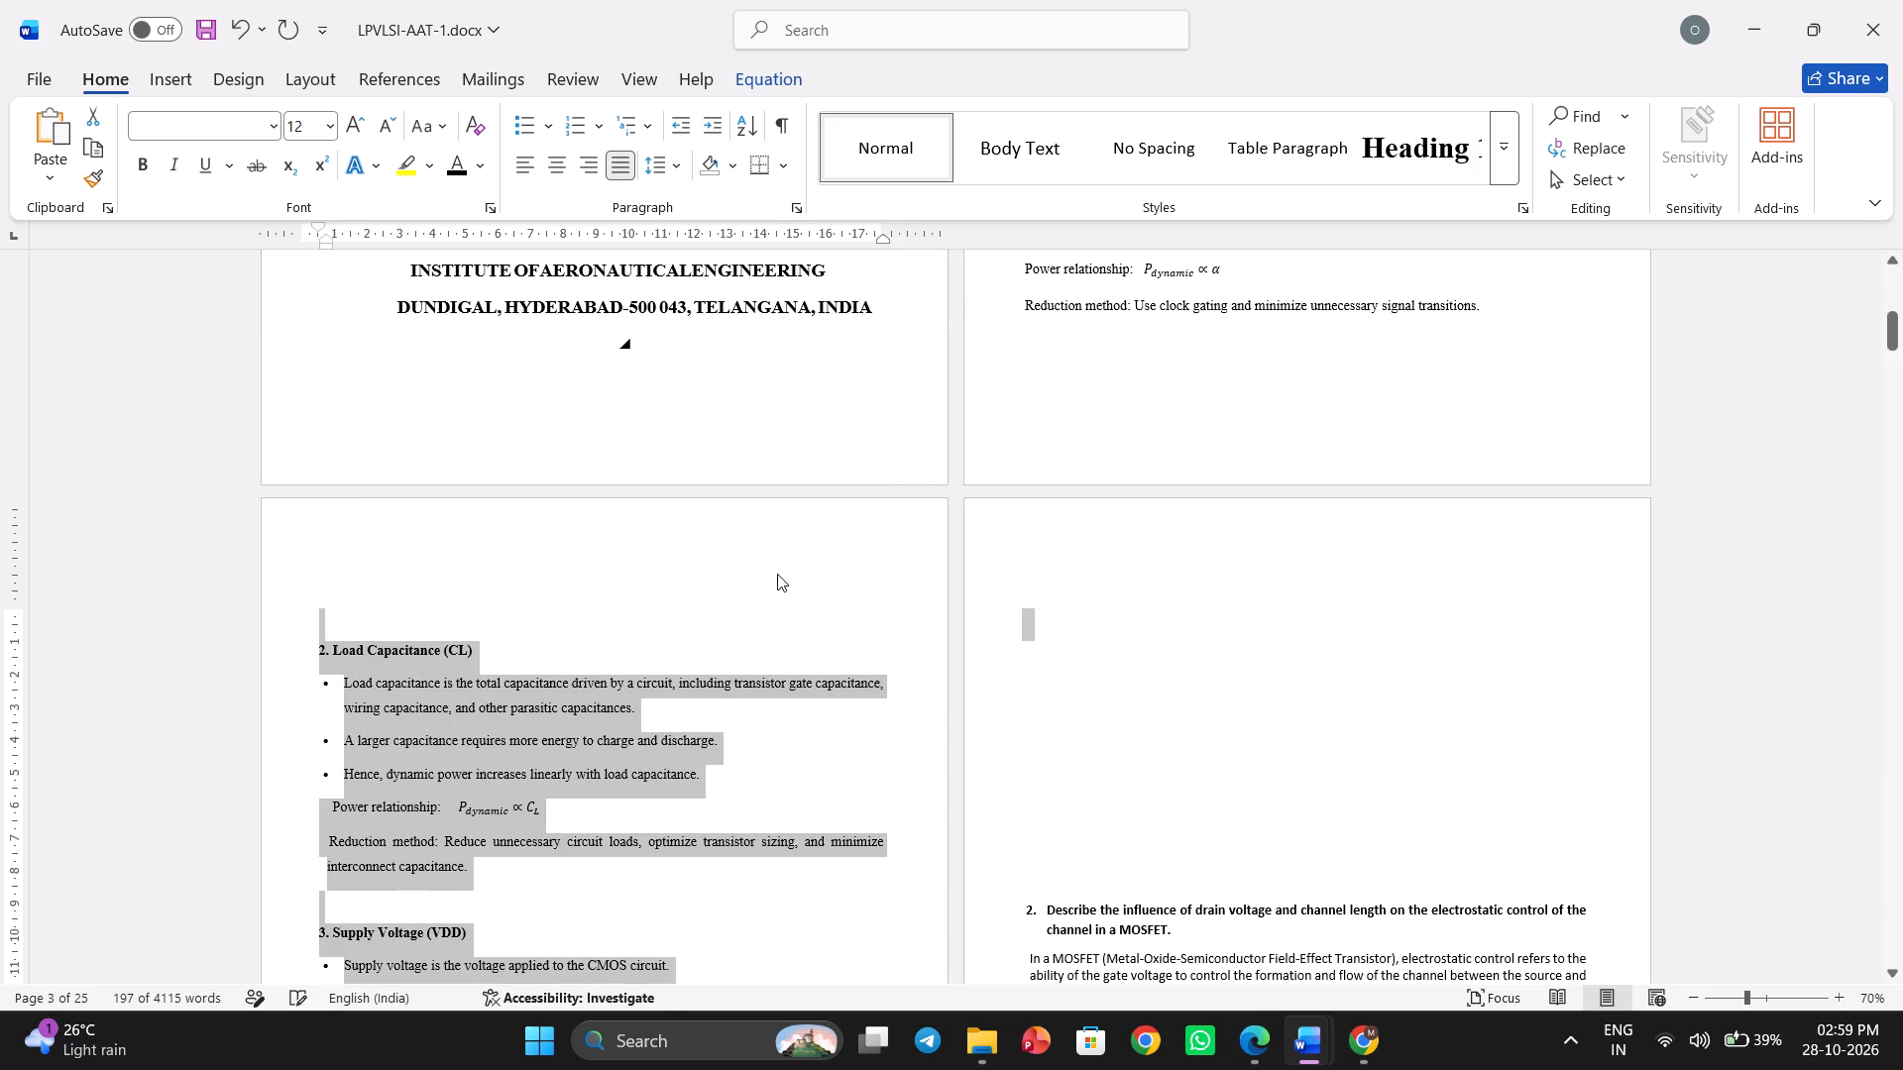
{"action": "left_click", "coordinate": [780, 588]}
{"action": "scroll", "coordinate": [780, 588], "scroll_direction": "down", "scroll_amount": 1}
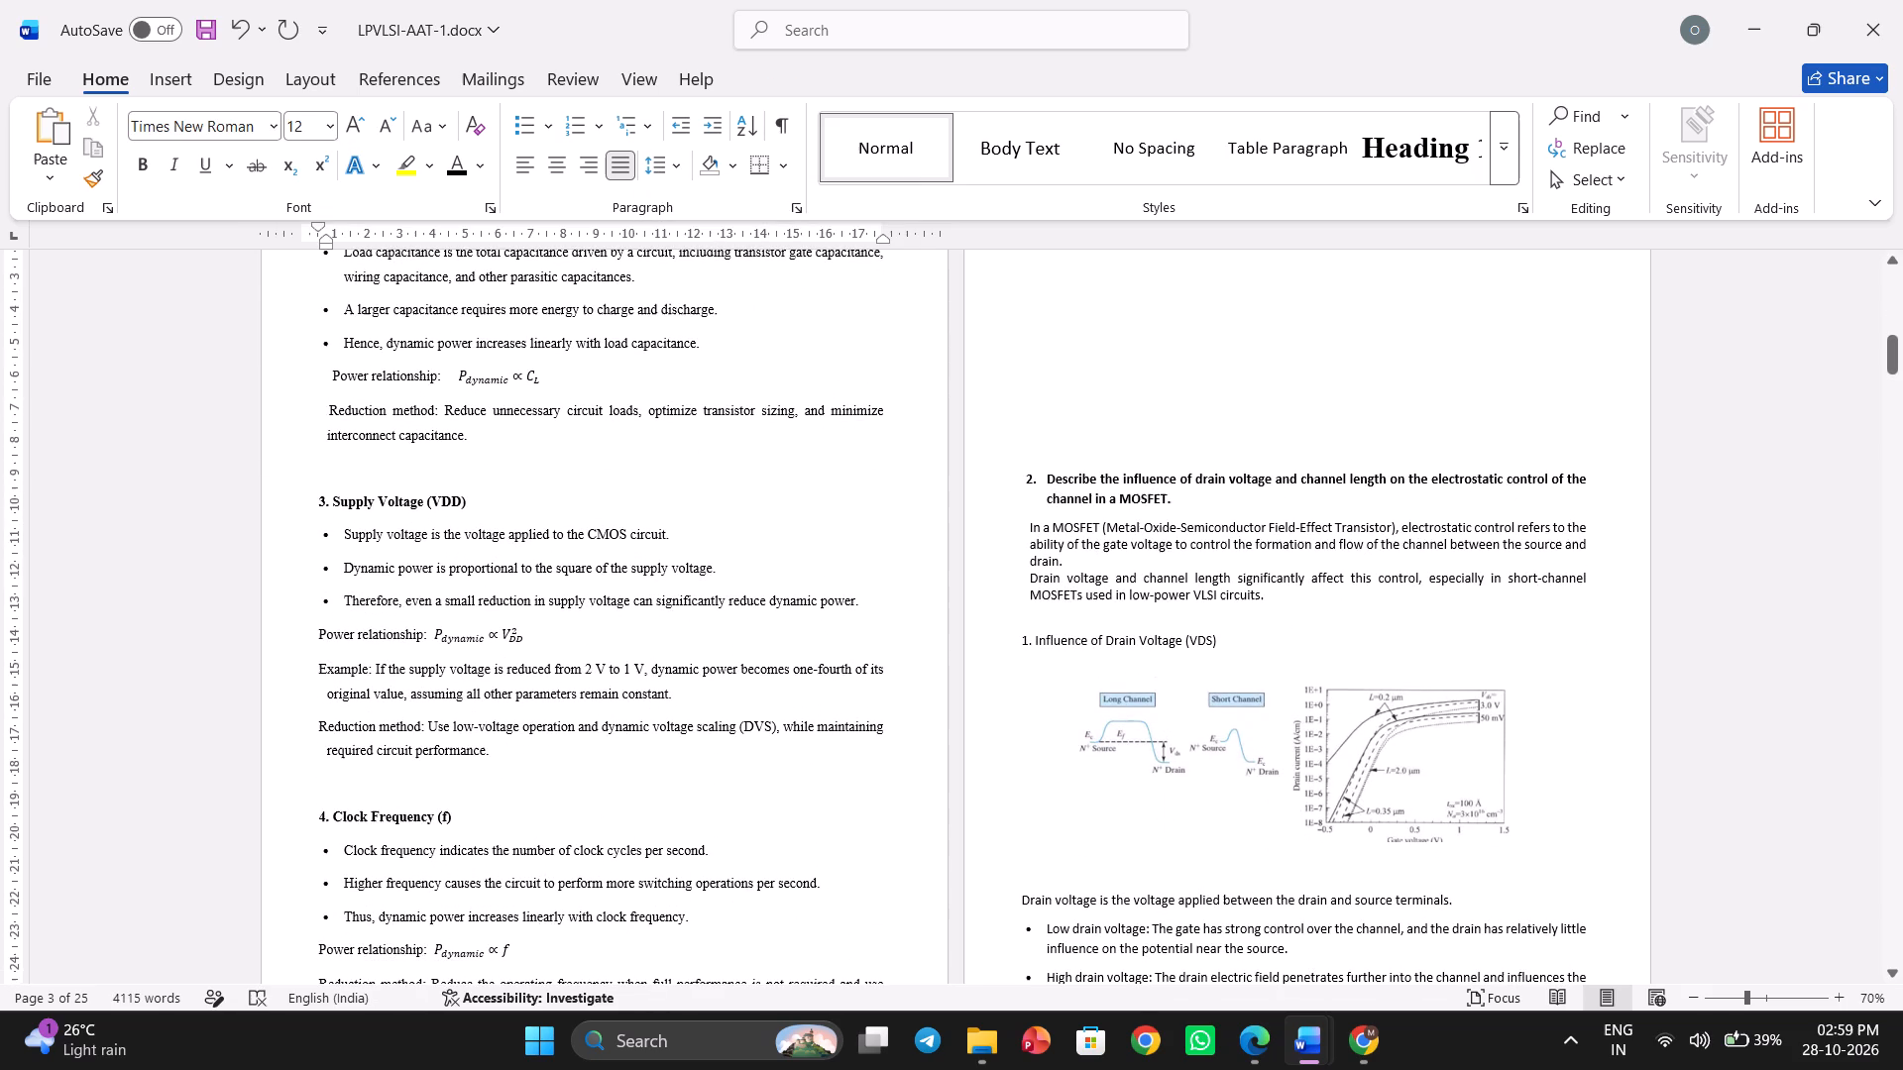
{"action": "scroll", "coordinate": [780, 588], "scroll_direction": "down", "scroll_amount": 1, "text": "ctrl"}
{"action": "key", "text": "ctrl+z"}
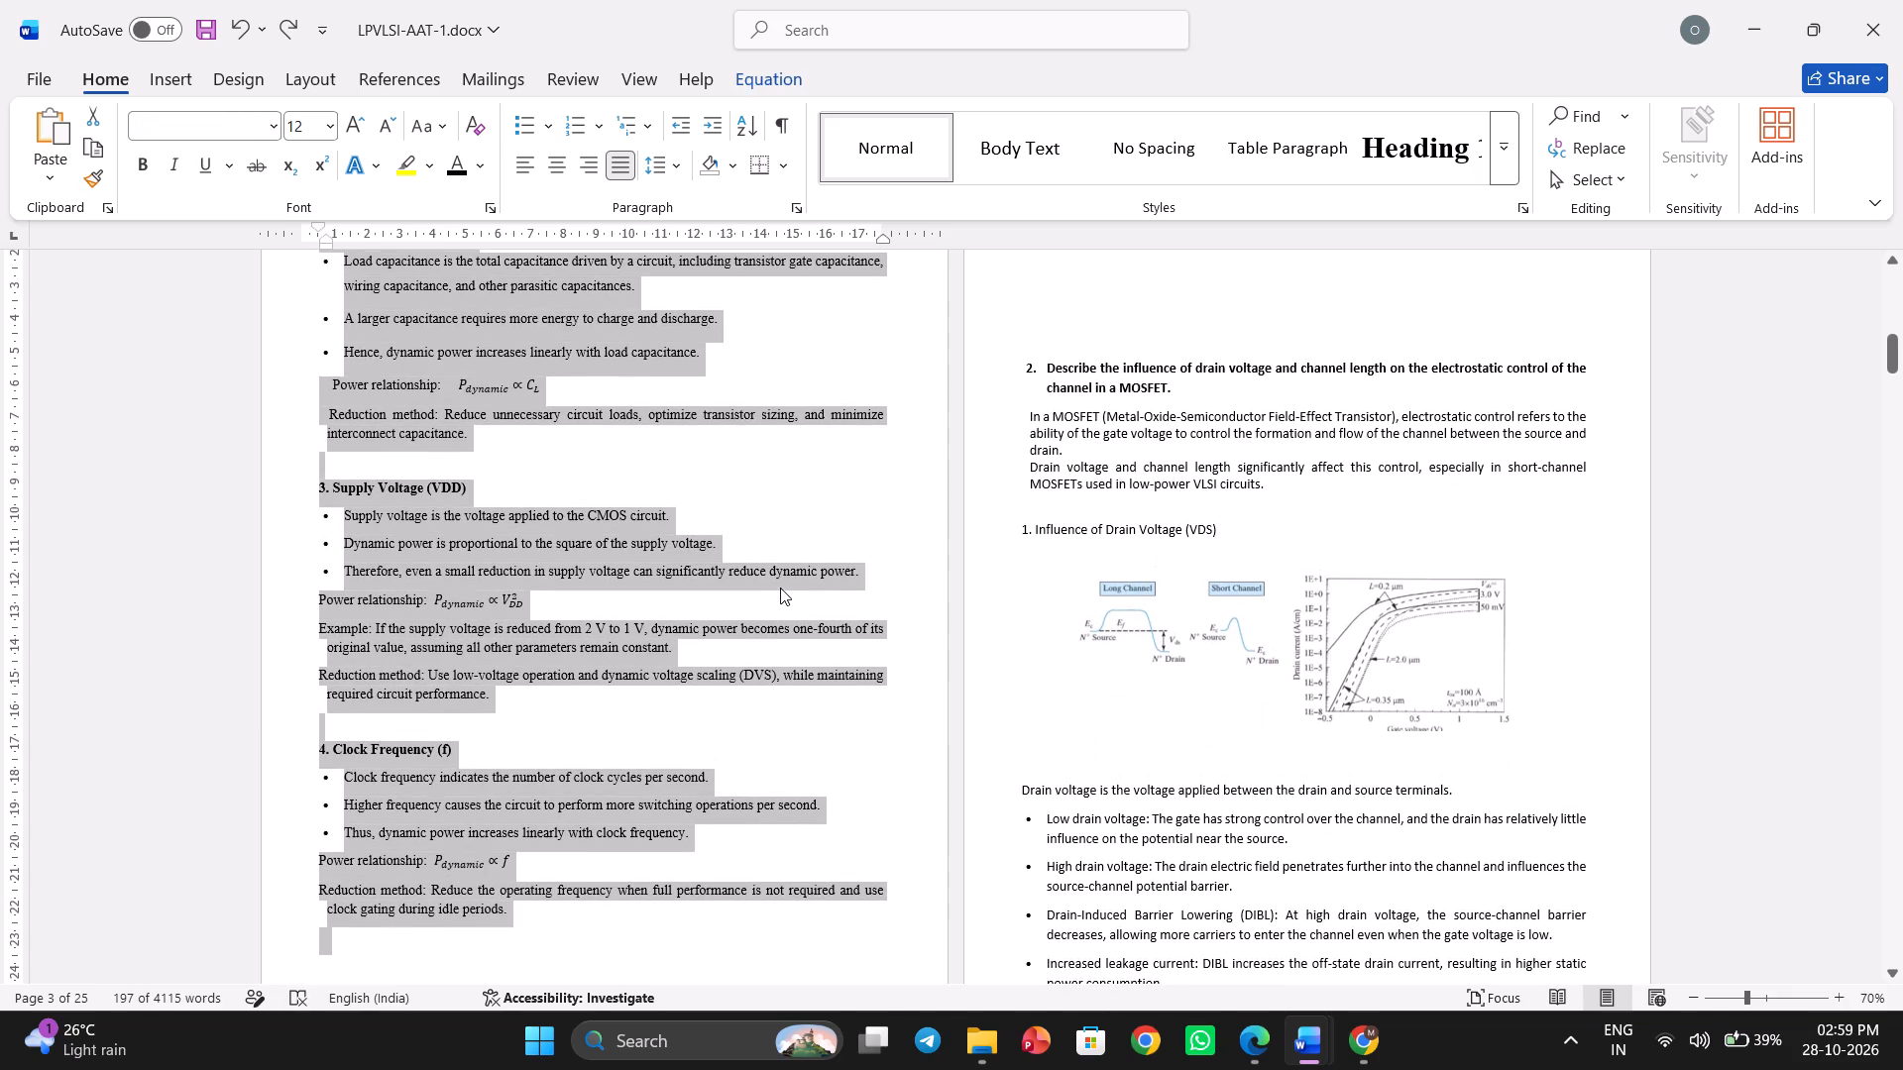
Delete the blank lines above the question 2 heading about drain voltage and channel length.
{"action": "left_click", "coordinate": [1064, 539]}
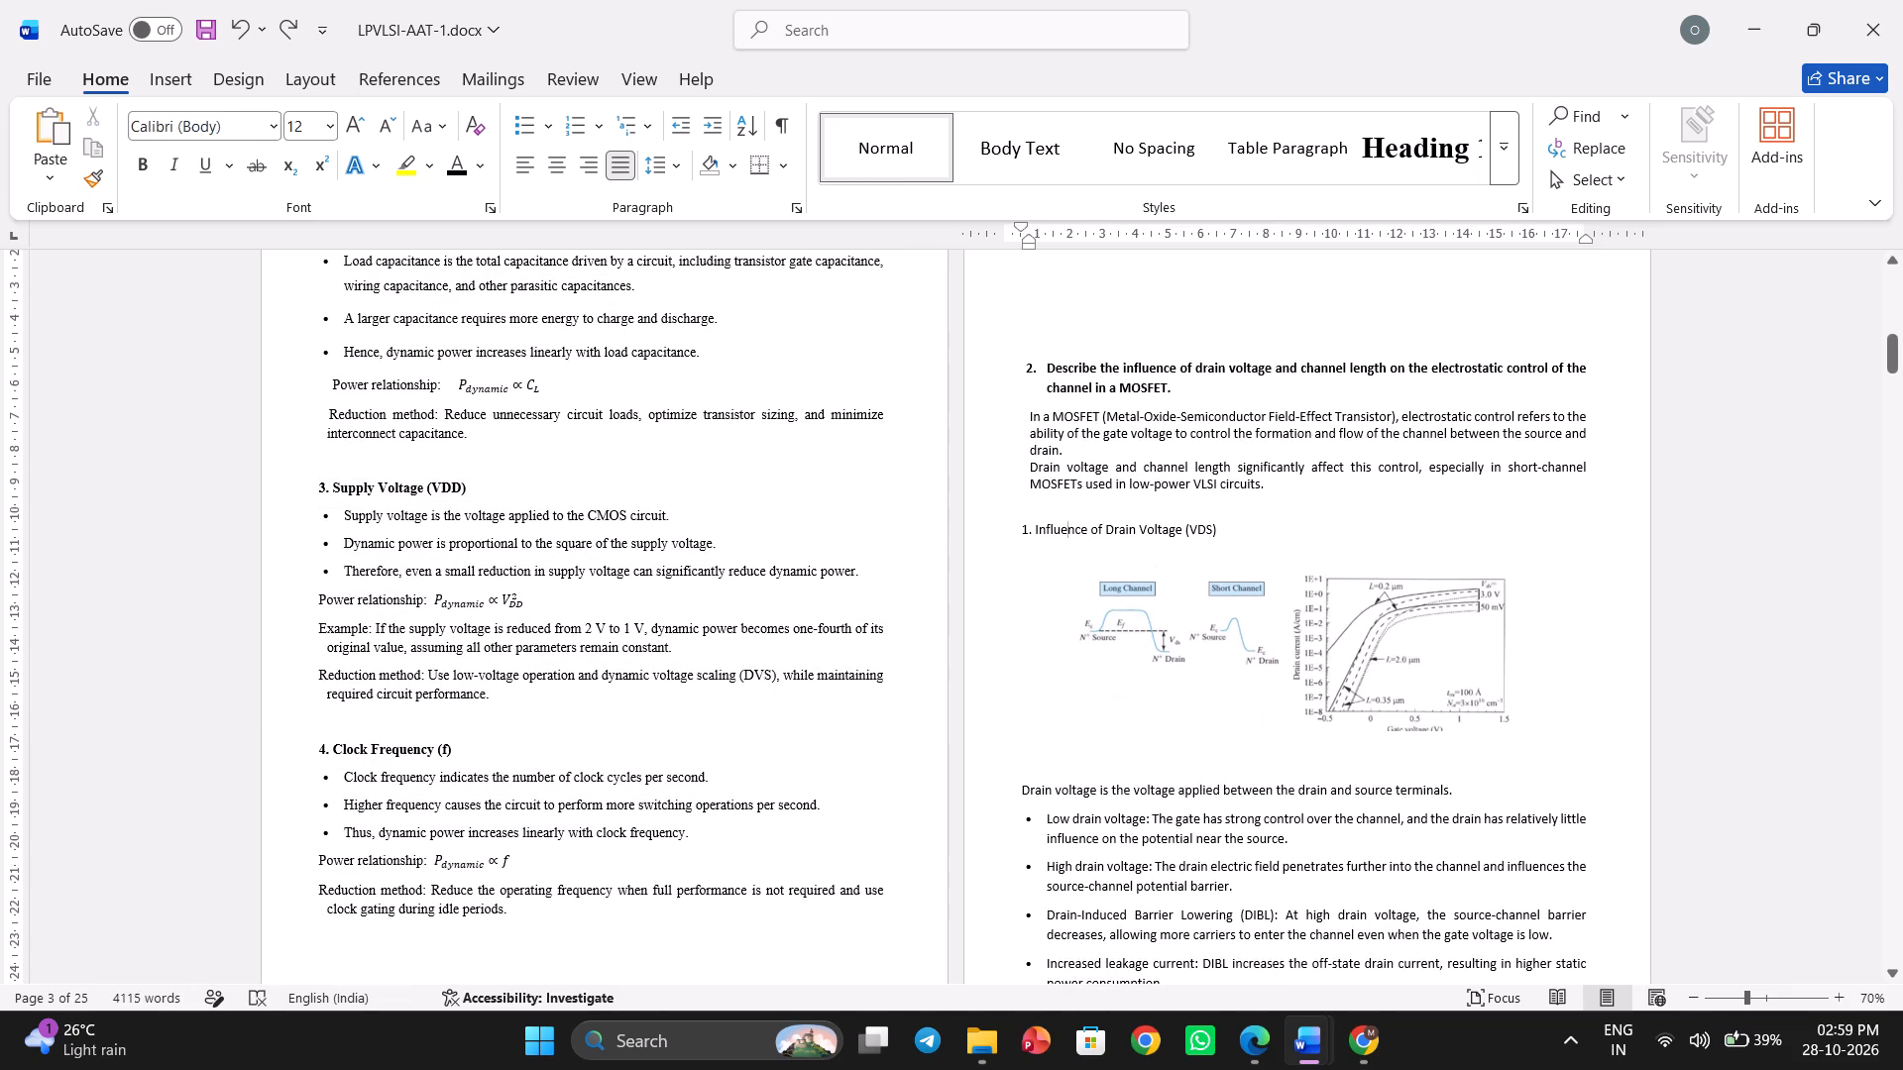
{"action": "left_click_drag", "start_coordinate": [1043, 328], "coordinate": [1025, 278]}
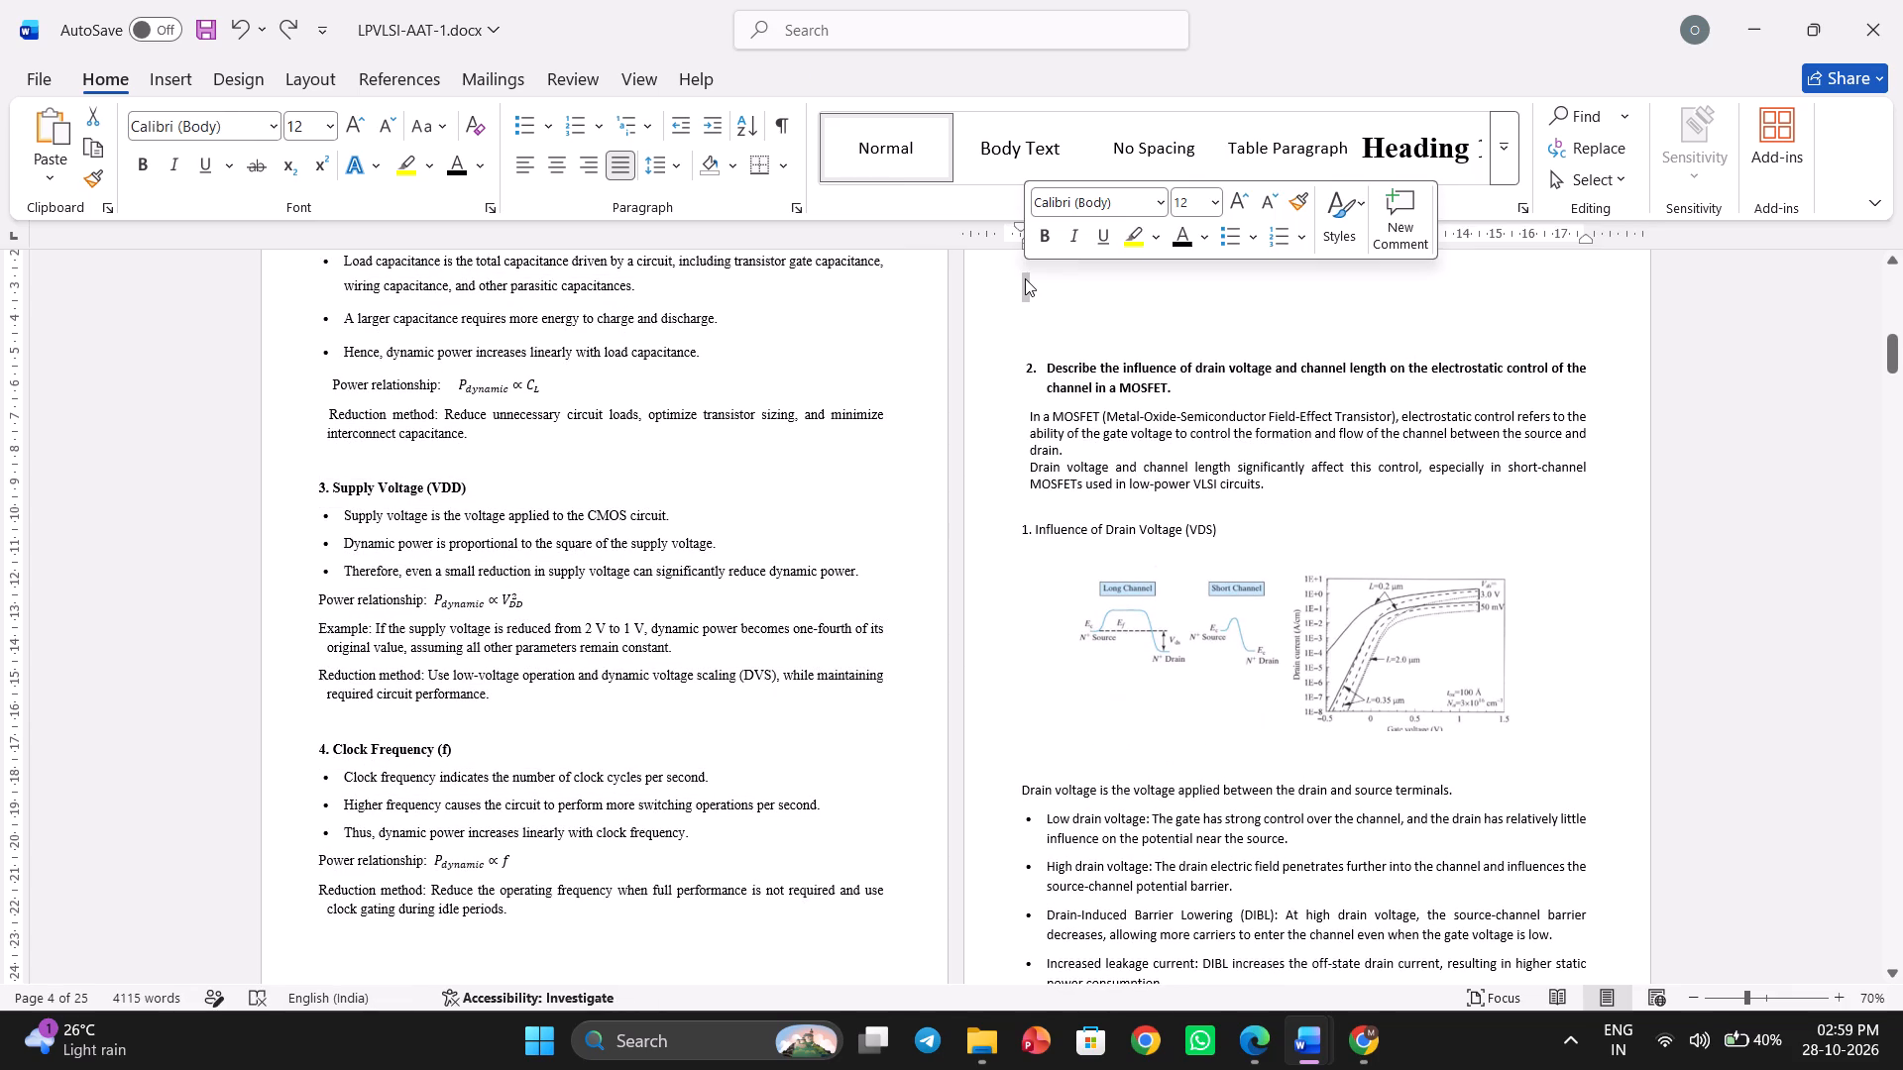
{"action": "key", "text": "Down"}
{"action": "key", "text": "BackSpace"}
{"action": "key", "text": "BackSpace"}
{"action": "key", "text": "BackSpace"}
{"action": "key", "text": "BackSpace"}
{"action": "key", "text": "BackSpace"}
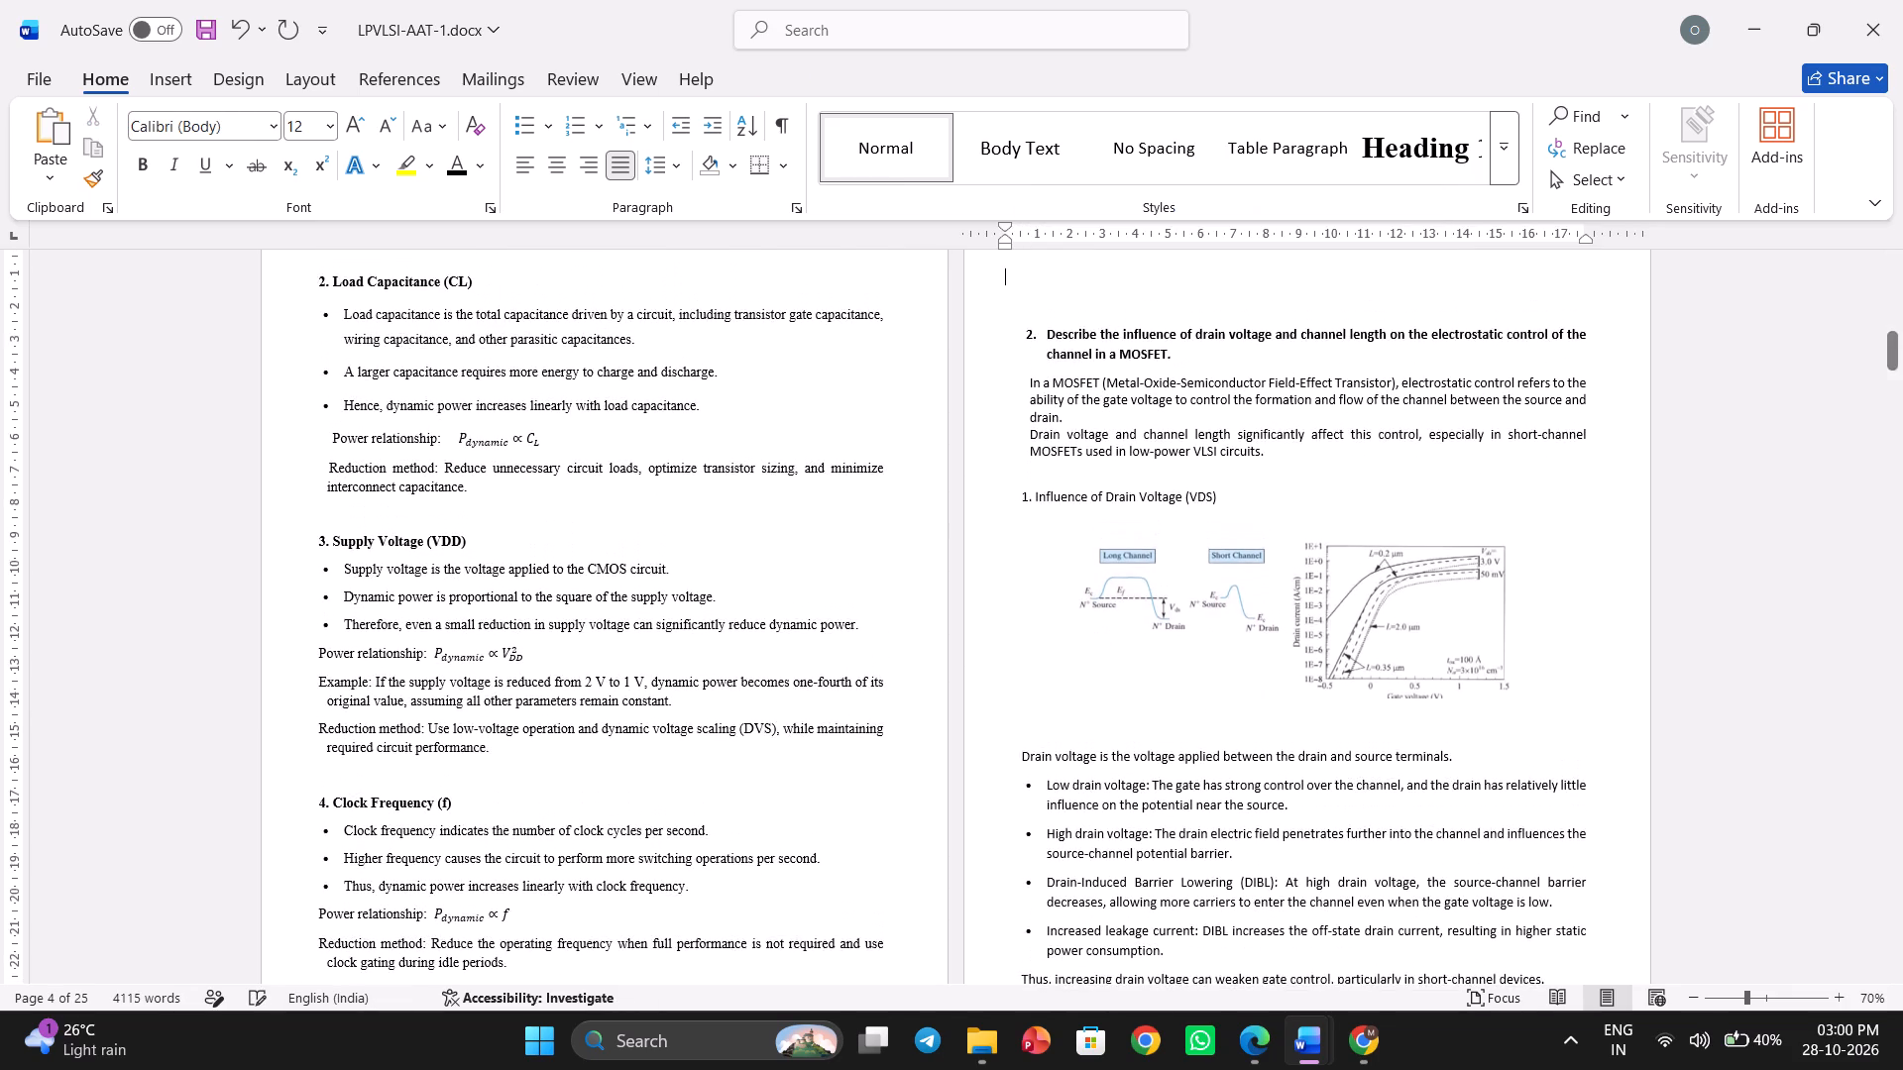
{"action": "key", "text": "BackSpace"}
{"action": "key", "text": "BackSpace"}
{"action": "scroll", "coordinate": [1025, 278], "scroll_direction": "up", "scroll_amount": 1}
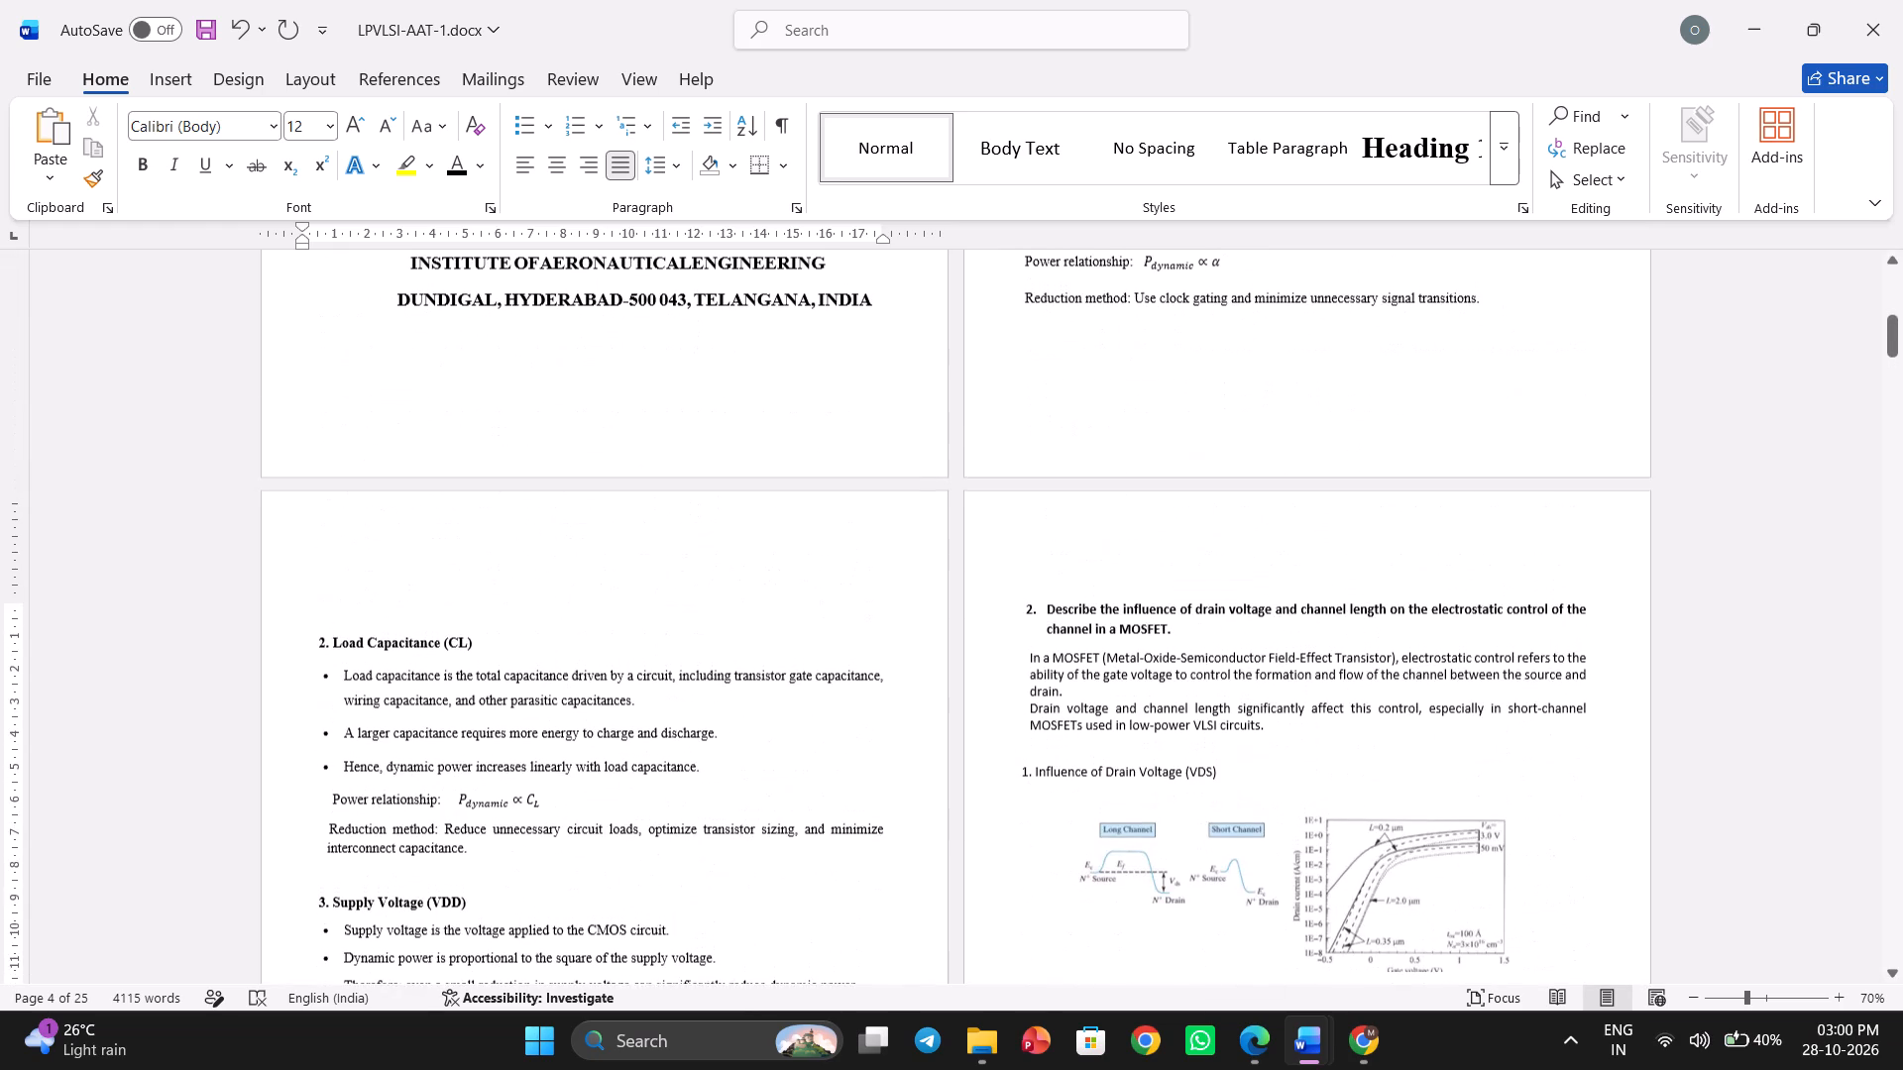
{"action": "left_click_drag", "start_coordinate": [1021, 583], "coordinate": [1017, 541]}
Format the question 2 heading, "Describe the influence of drain voltage and channel length…", in Times New Roman, size 14.
{"action": "left_click_drag", "start_coordinate": [1181, 633], "coordinate": [1032, 610]}
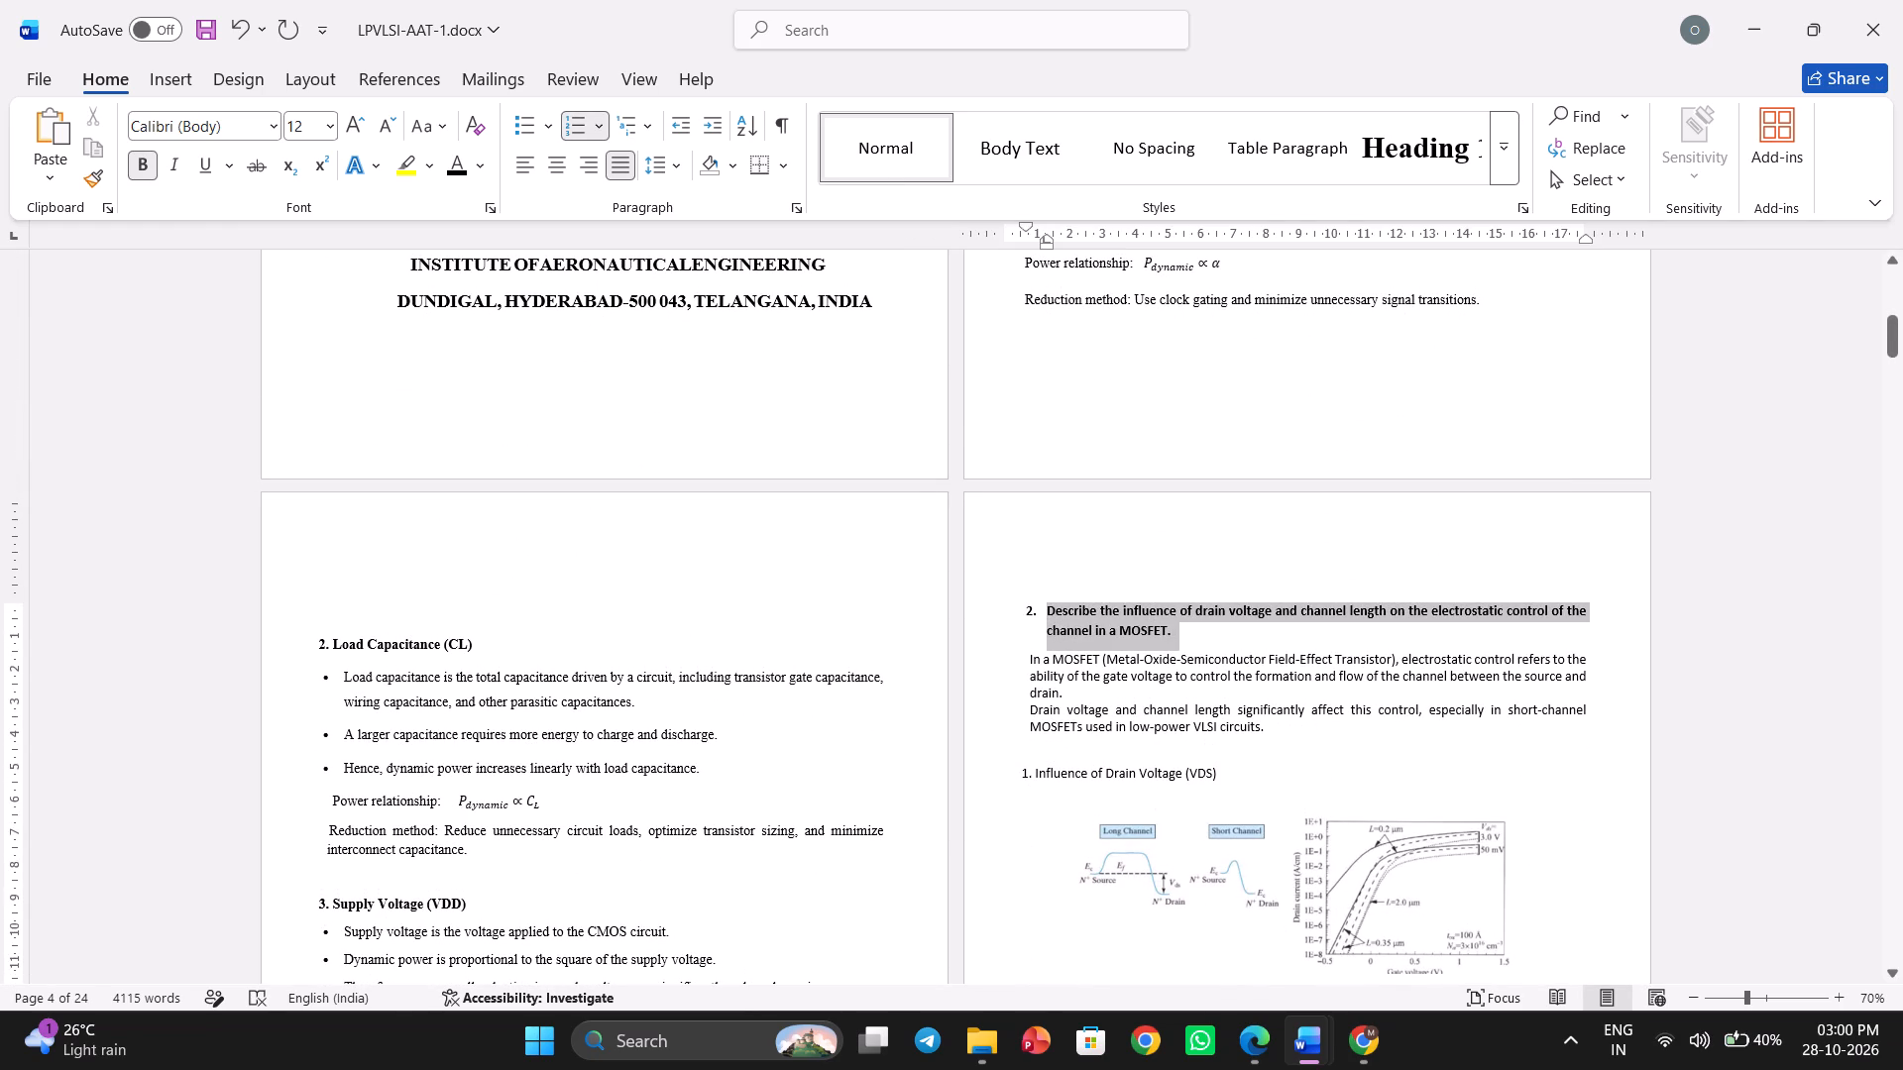
{"action": "left_click_drag", "start_coordinate": [1032, 610], "coordinate": [1024, 602]}
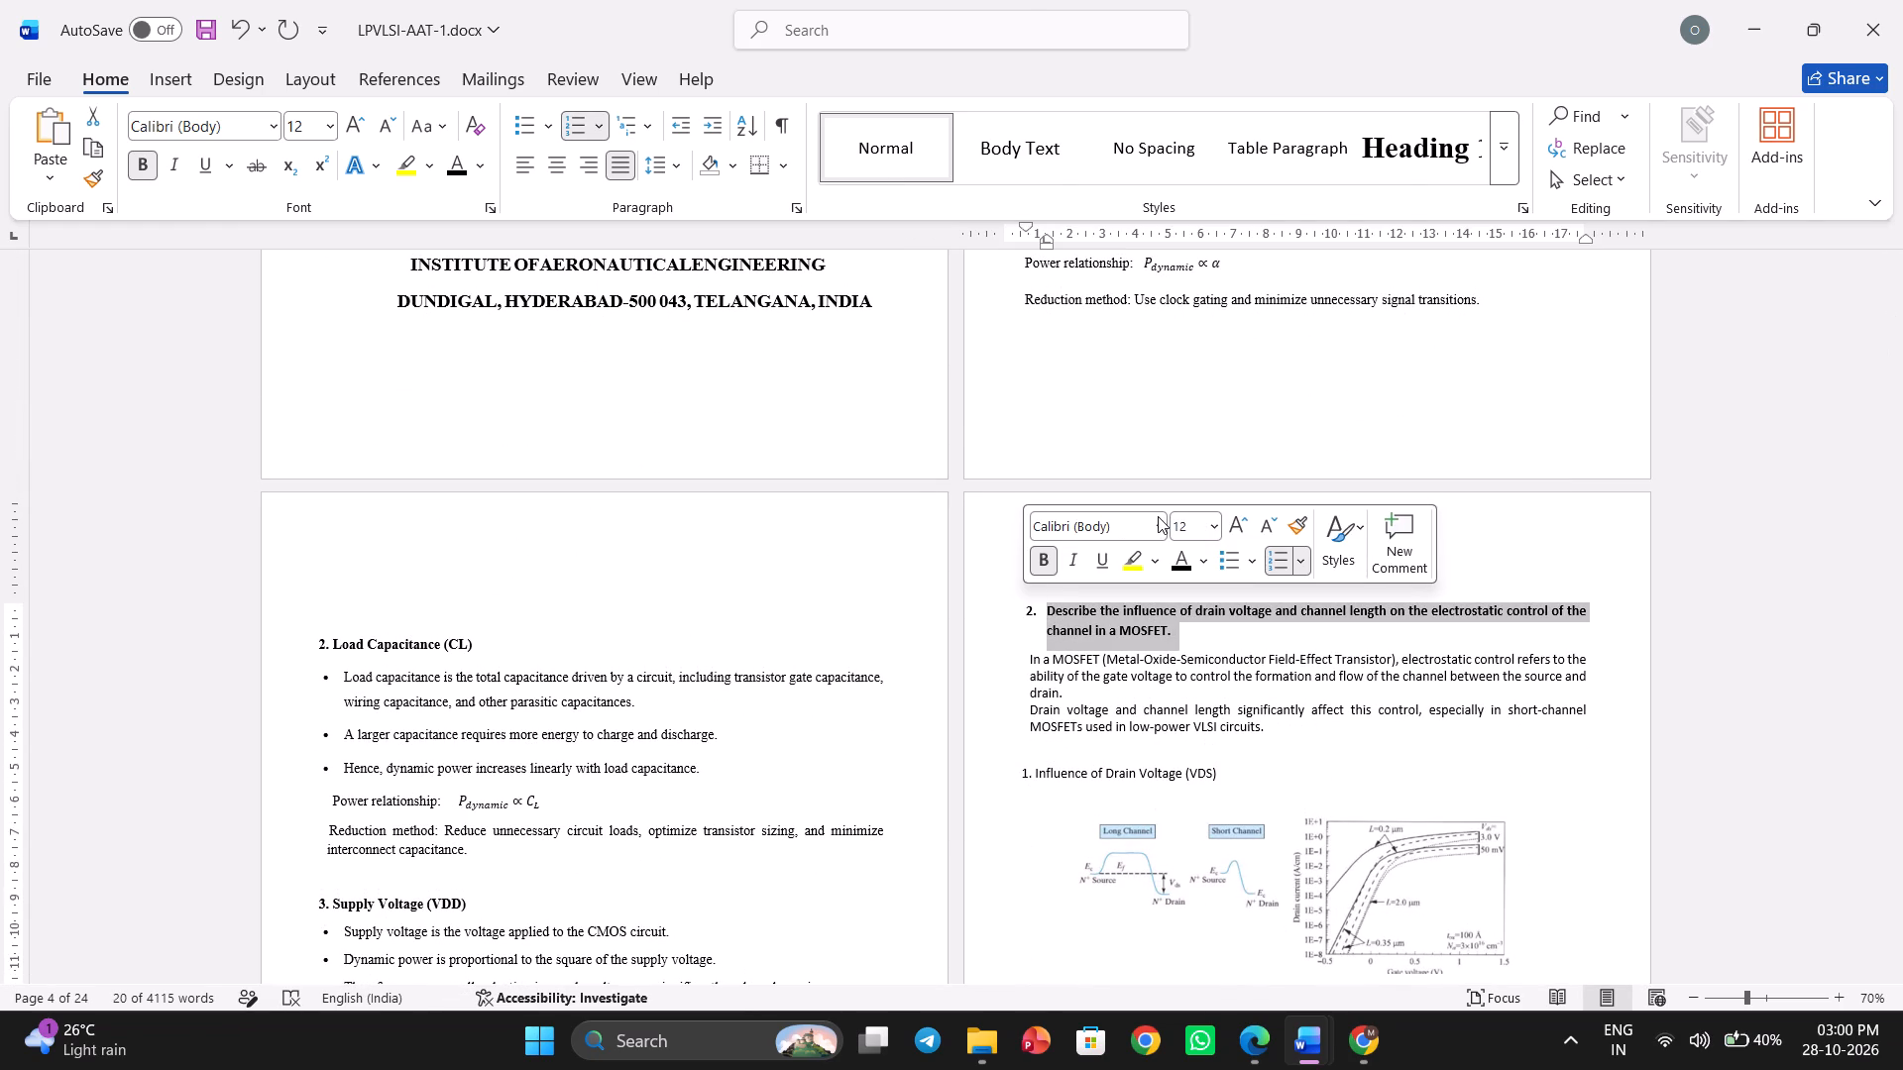
{"action": "left_click", "coordinate": [1158, 516]}
{"action": "left_click", "coordinate": [1085, 154]}
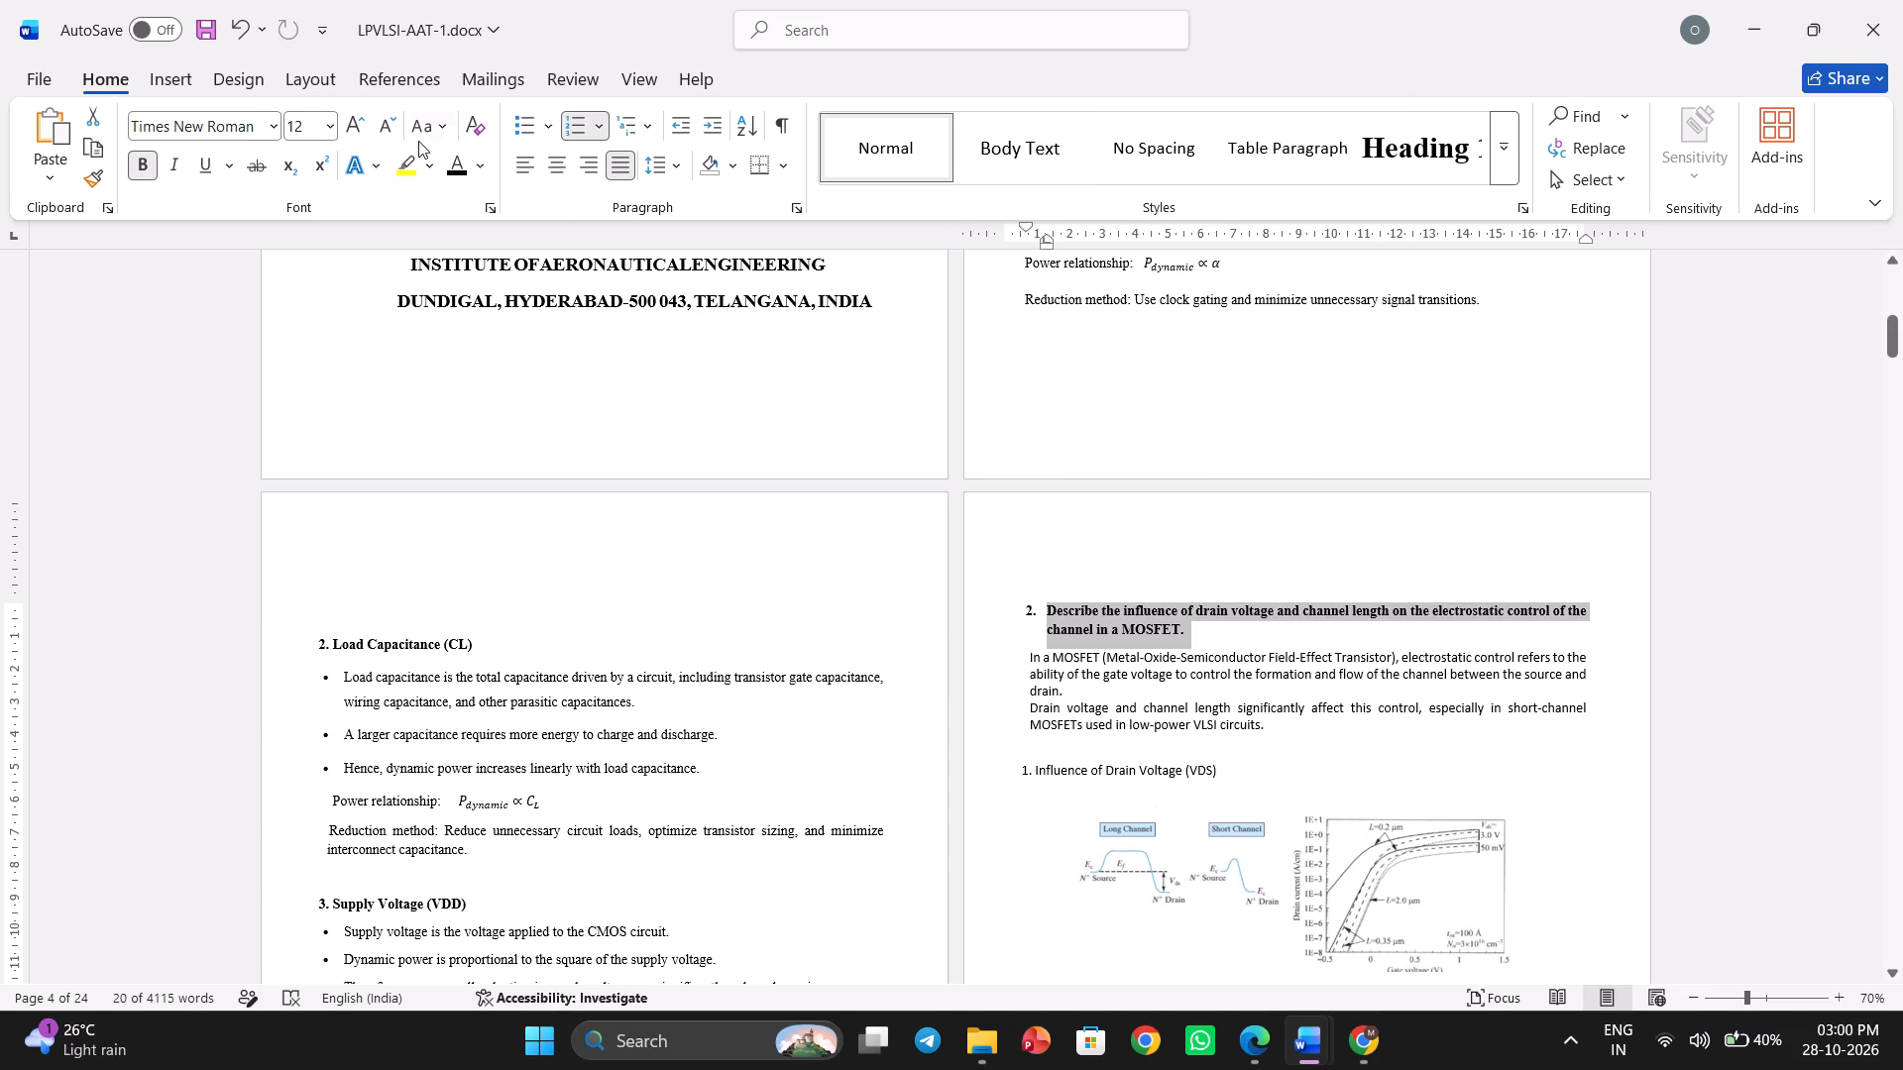
{"action": "left_click", "coordinate": [357, 118]}
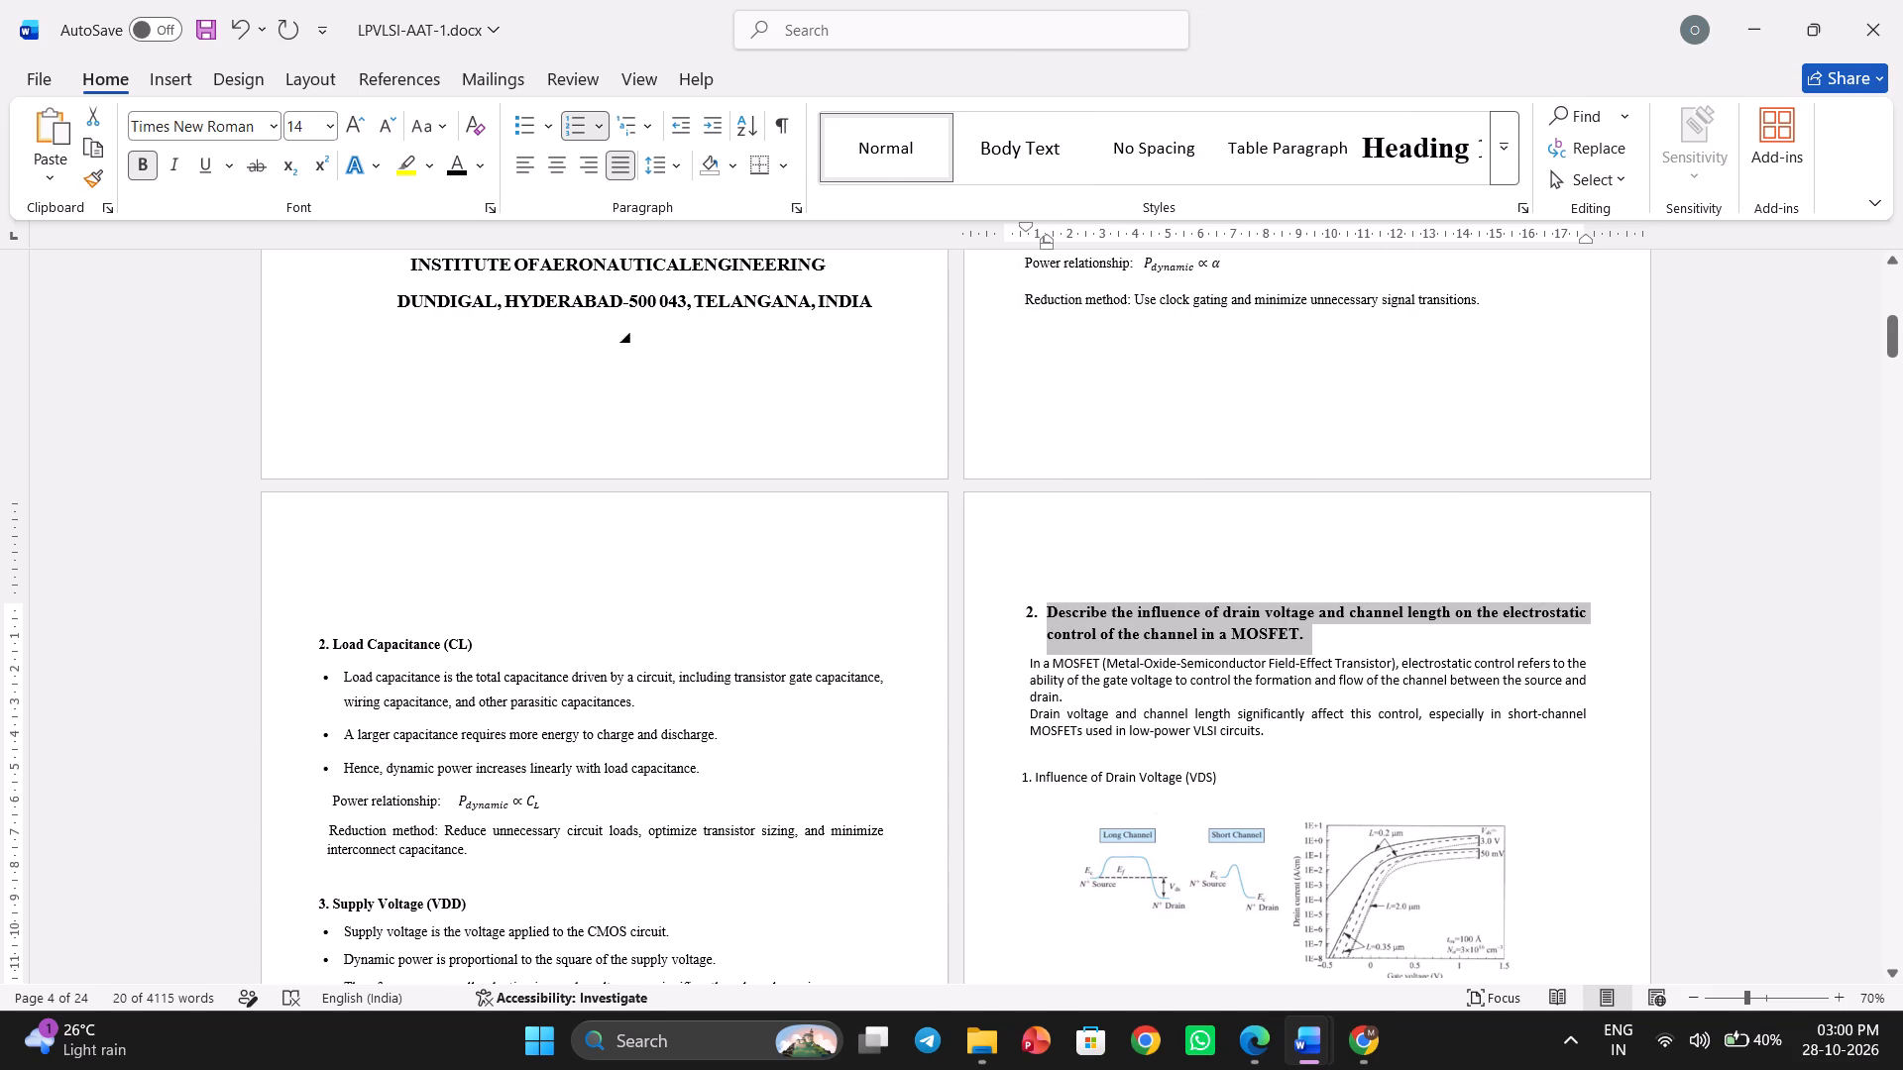
{"action": "left_click", "coordinate": [1108, 637]}
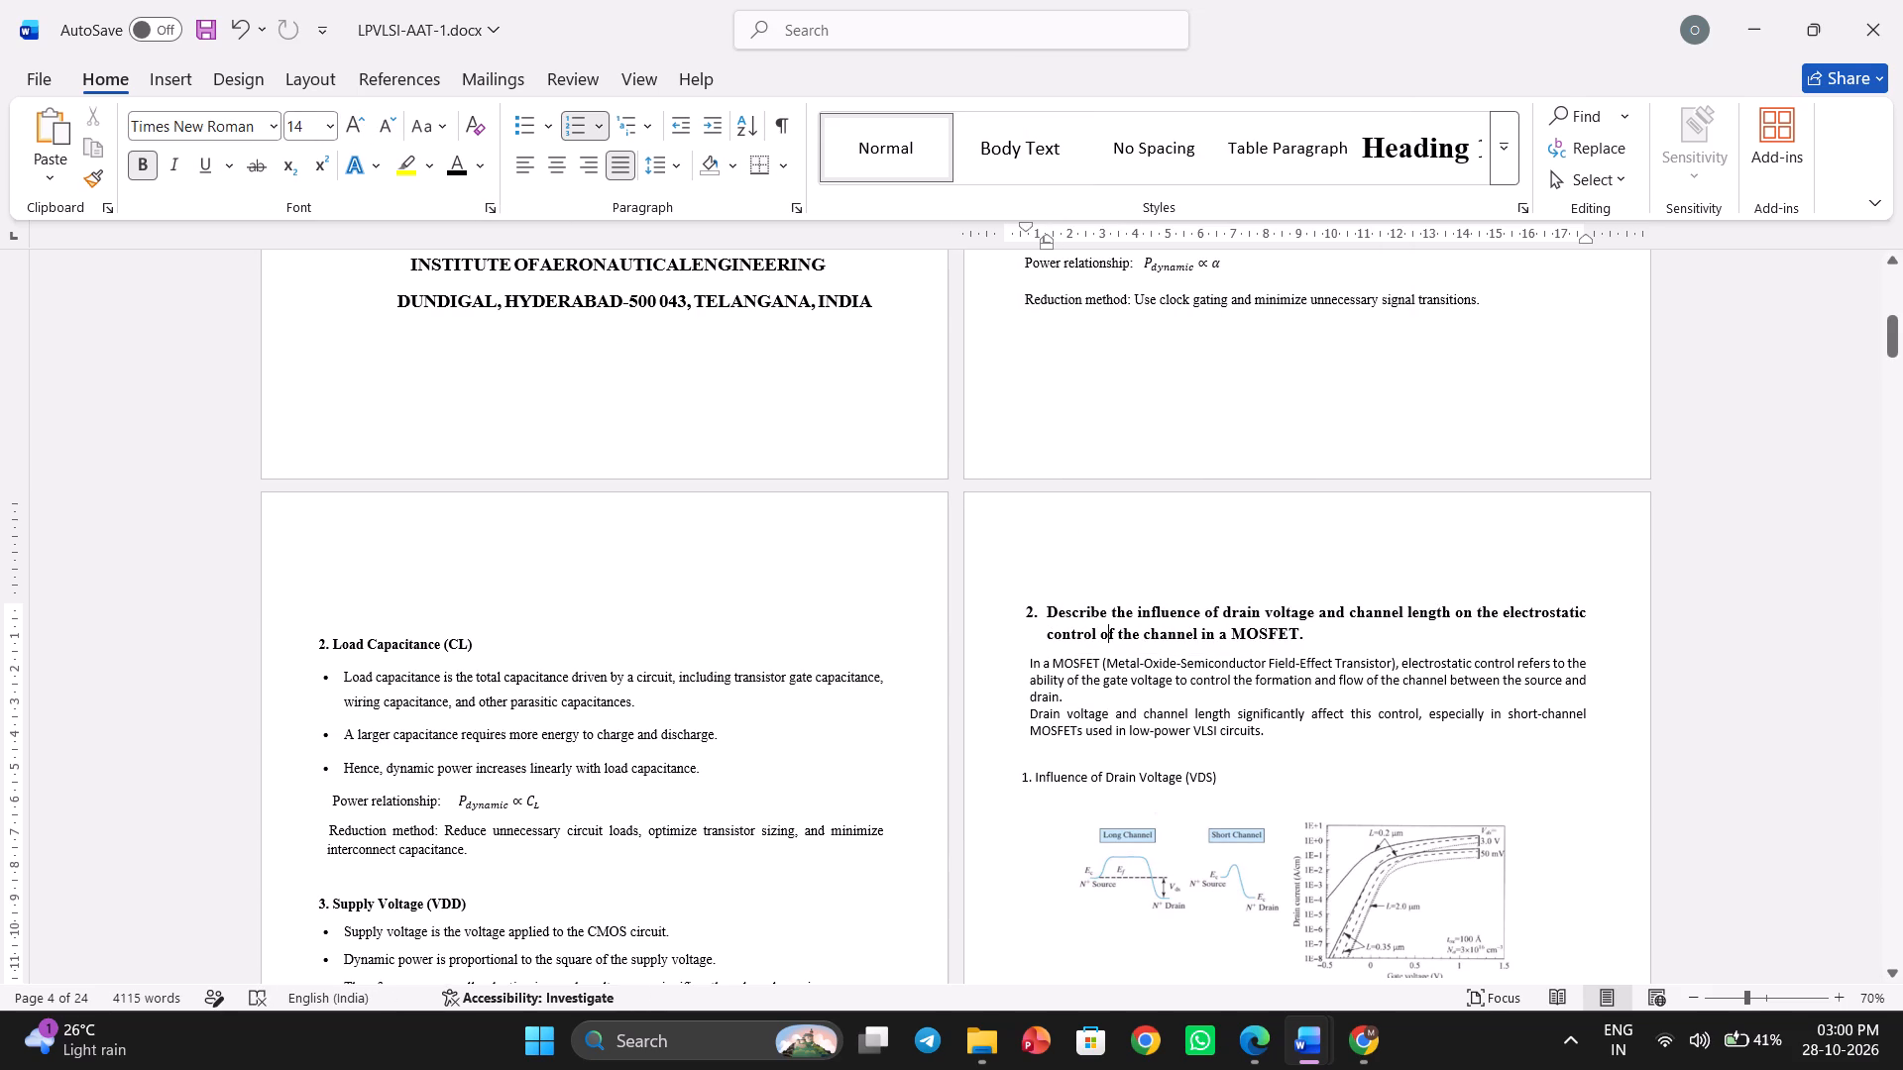
Insert one blank, unnumbered line below the question 2 heading.
{"action": "left_click", "coordinate": [1324, 626]}
{"action": "key", "text": "Return"}
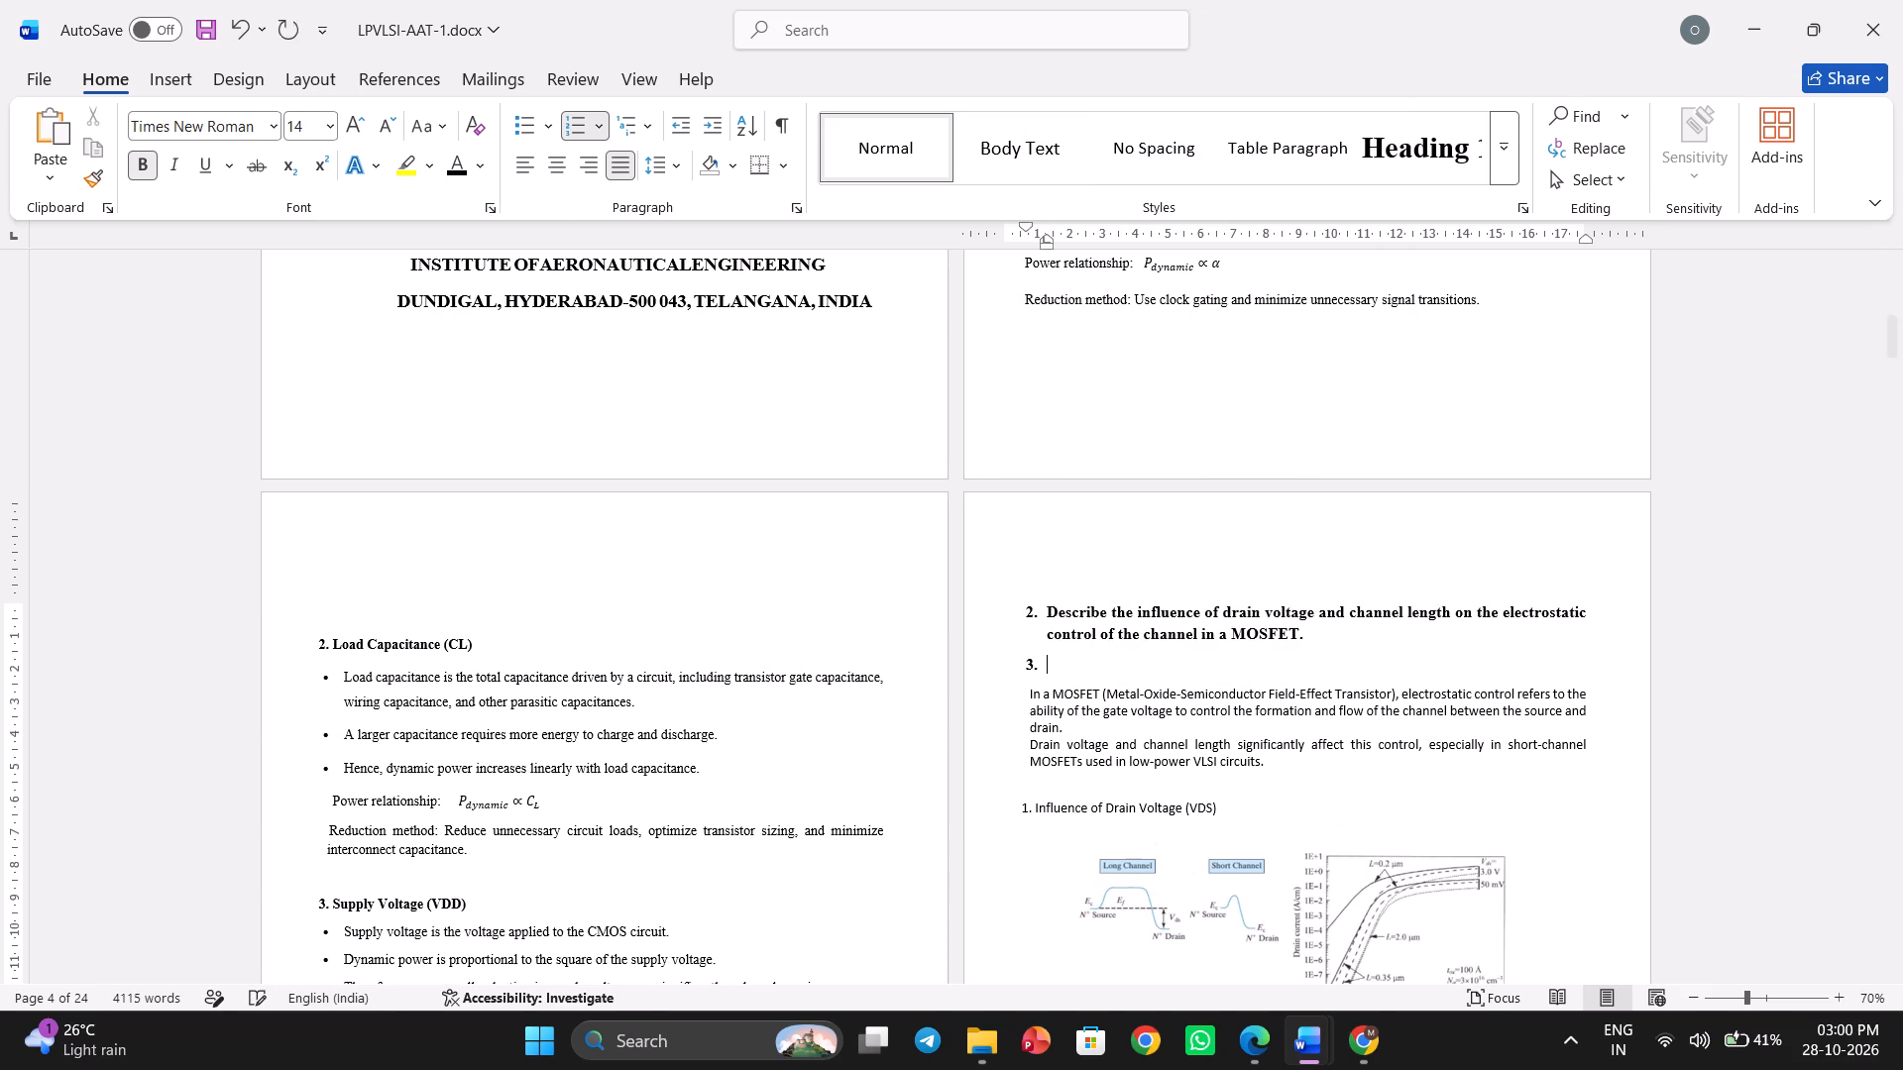
{"action": "key", "text": "BackSpace"}
Format the question 2 introduction through the "1. Influence of Drain Voltage (VDS)" heading in Times New Roman, size 12, with 1.5 line spacing.
{"action": "scroll", "coordinate": [1324, 626], "scroll_direction": "down", "scroll_amount": 1}
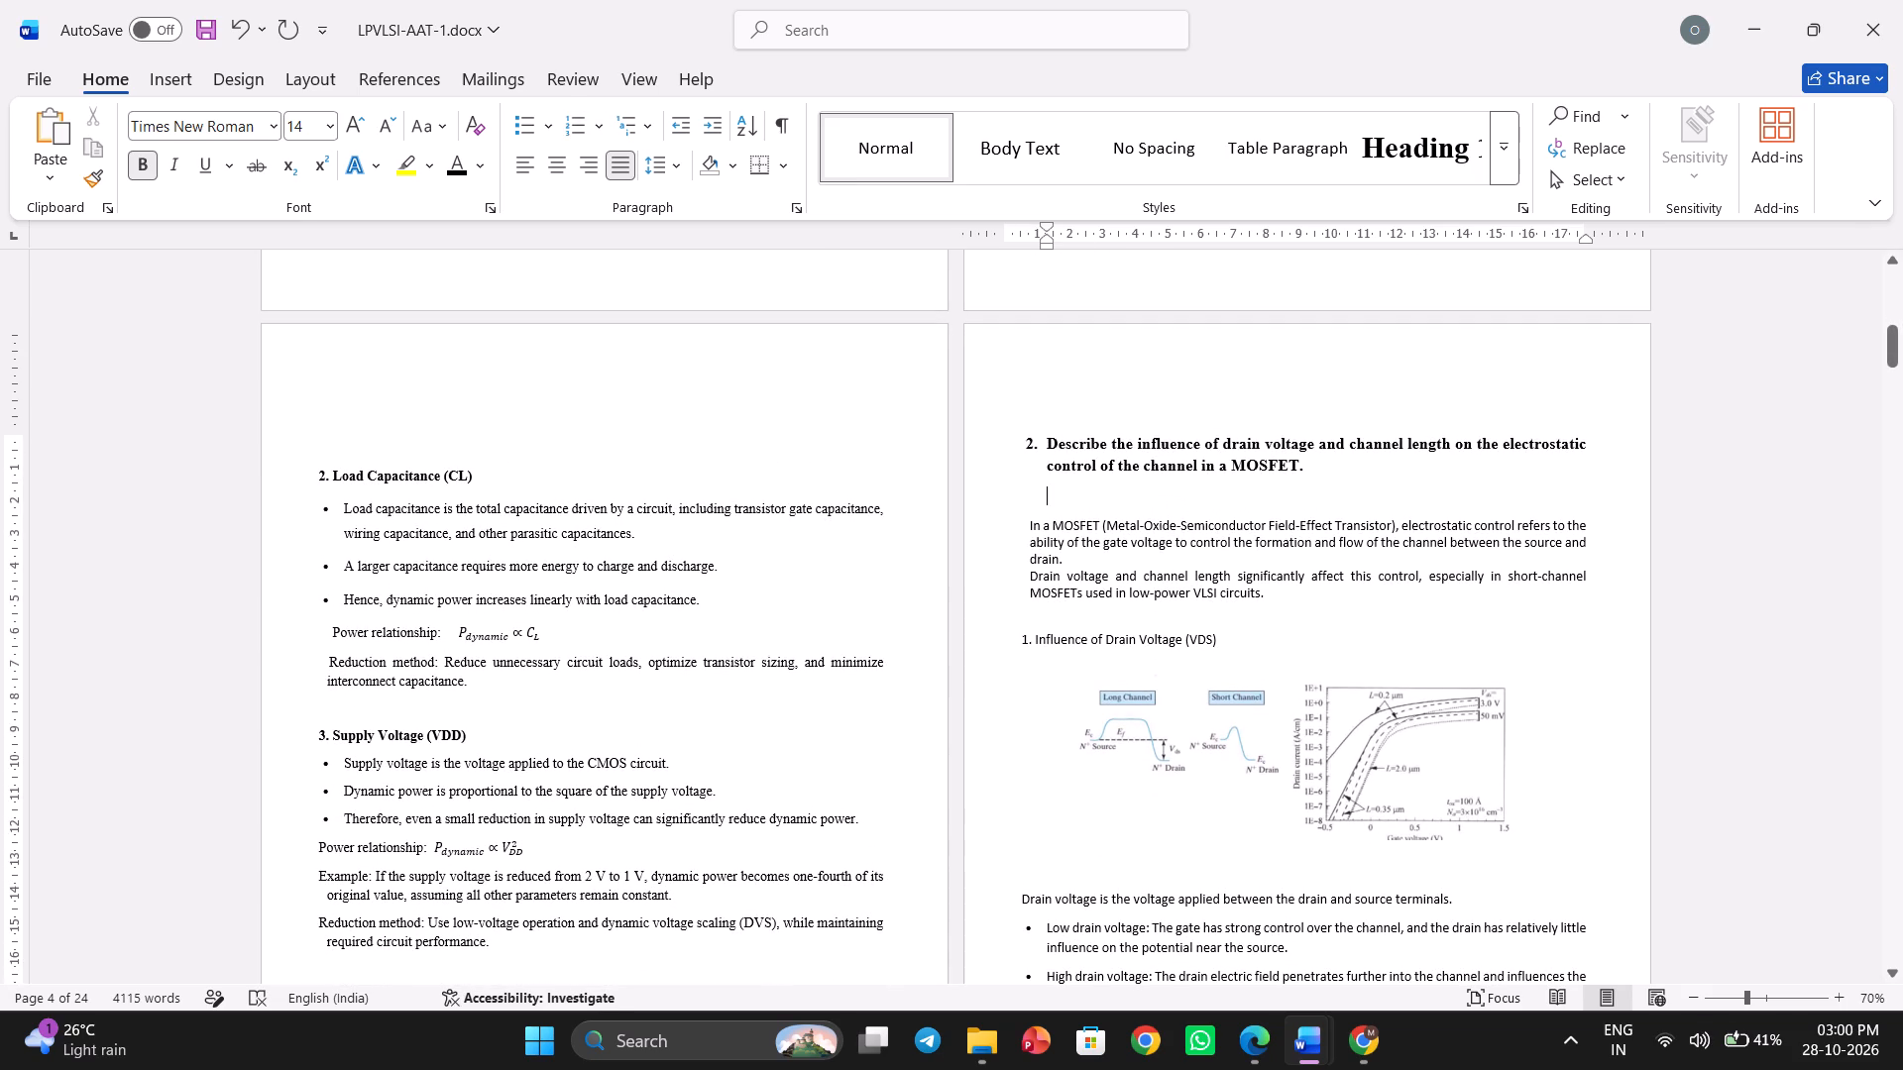
{"action": "left_click_drag", "start_coordinate": [1019, 521], "coordinate": [1270, 642]}
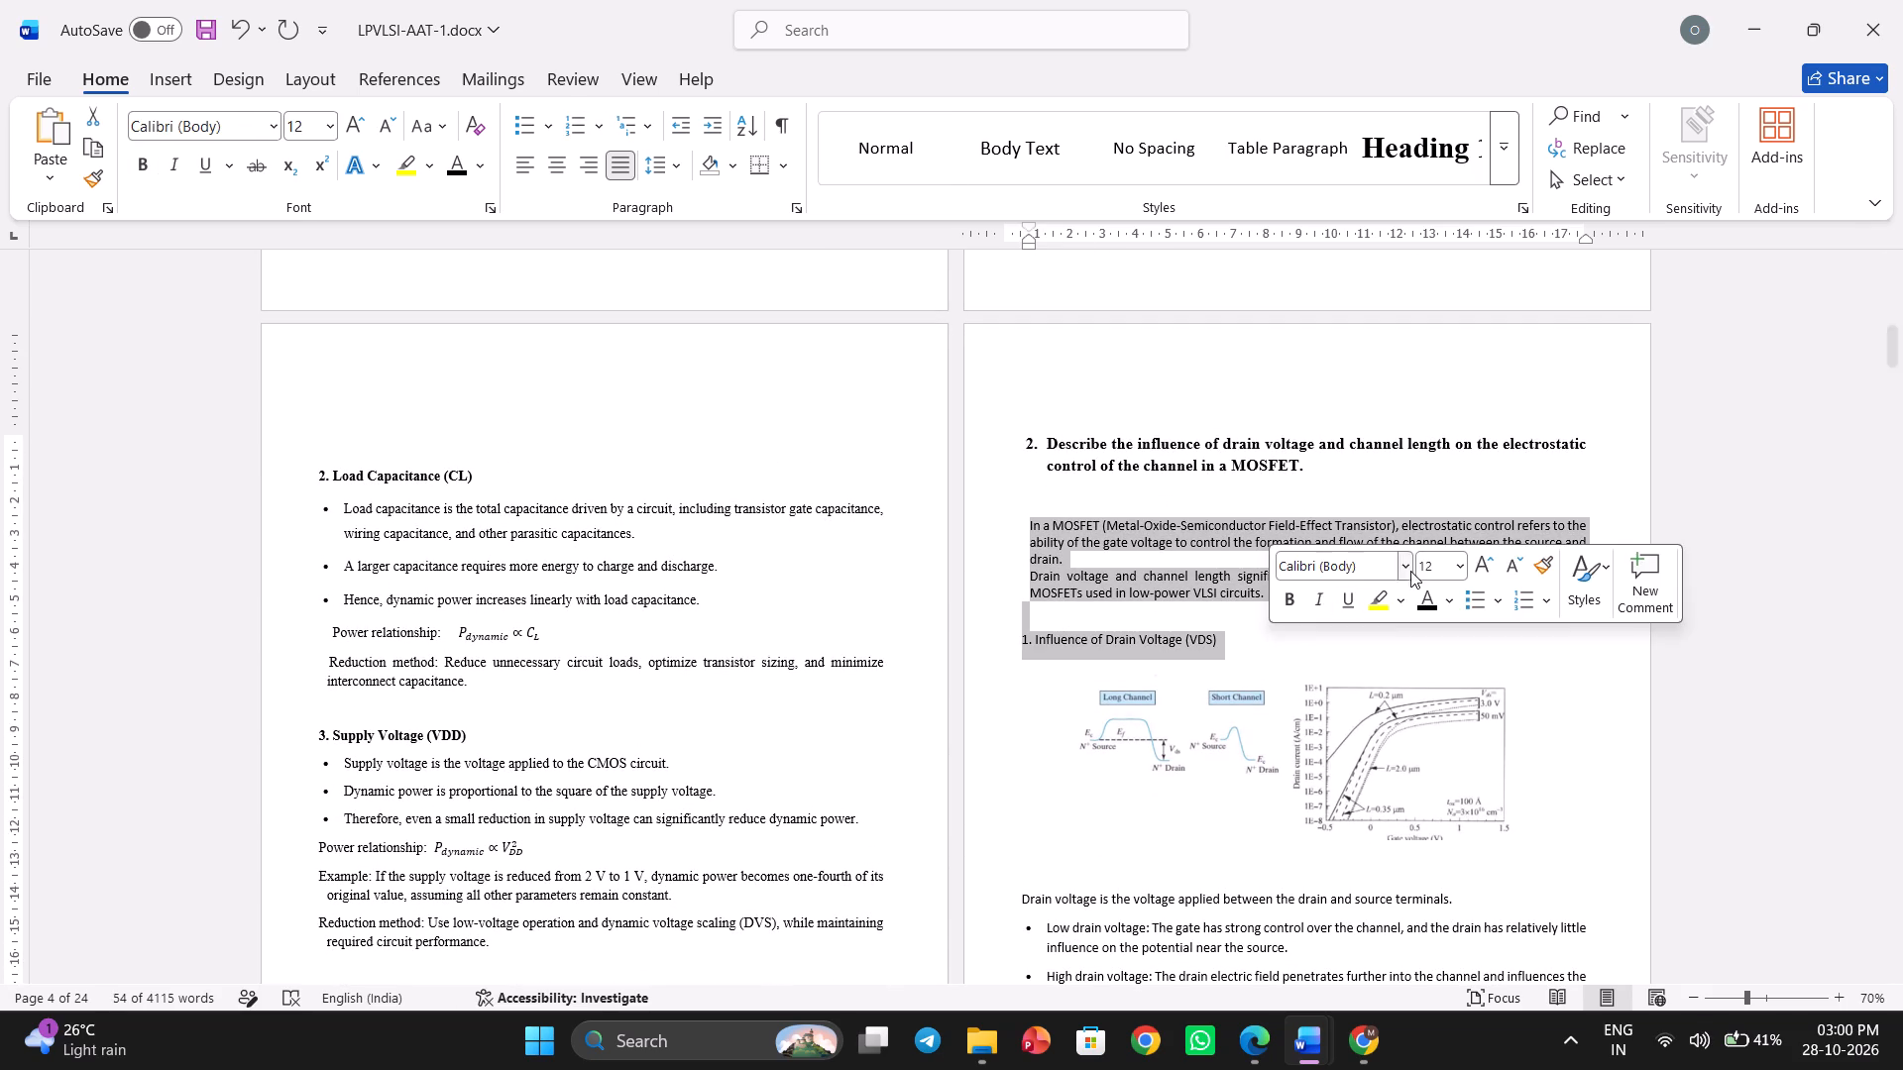
{"action": "left_click", "coordinate": [1480, 571]}
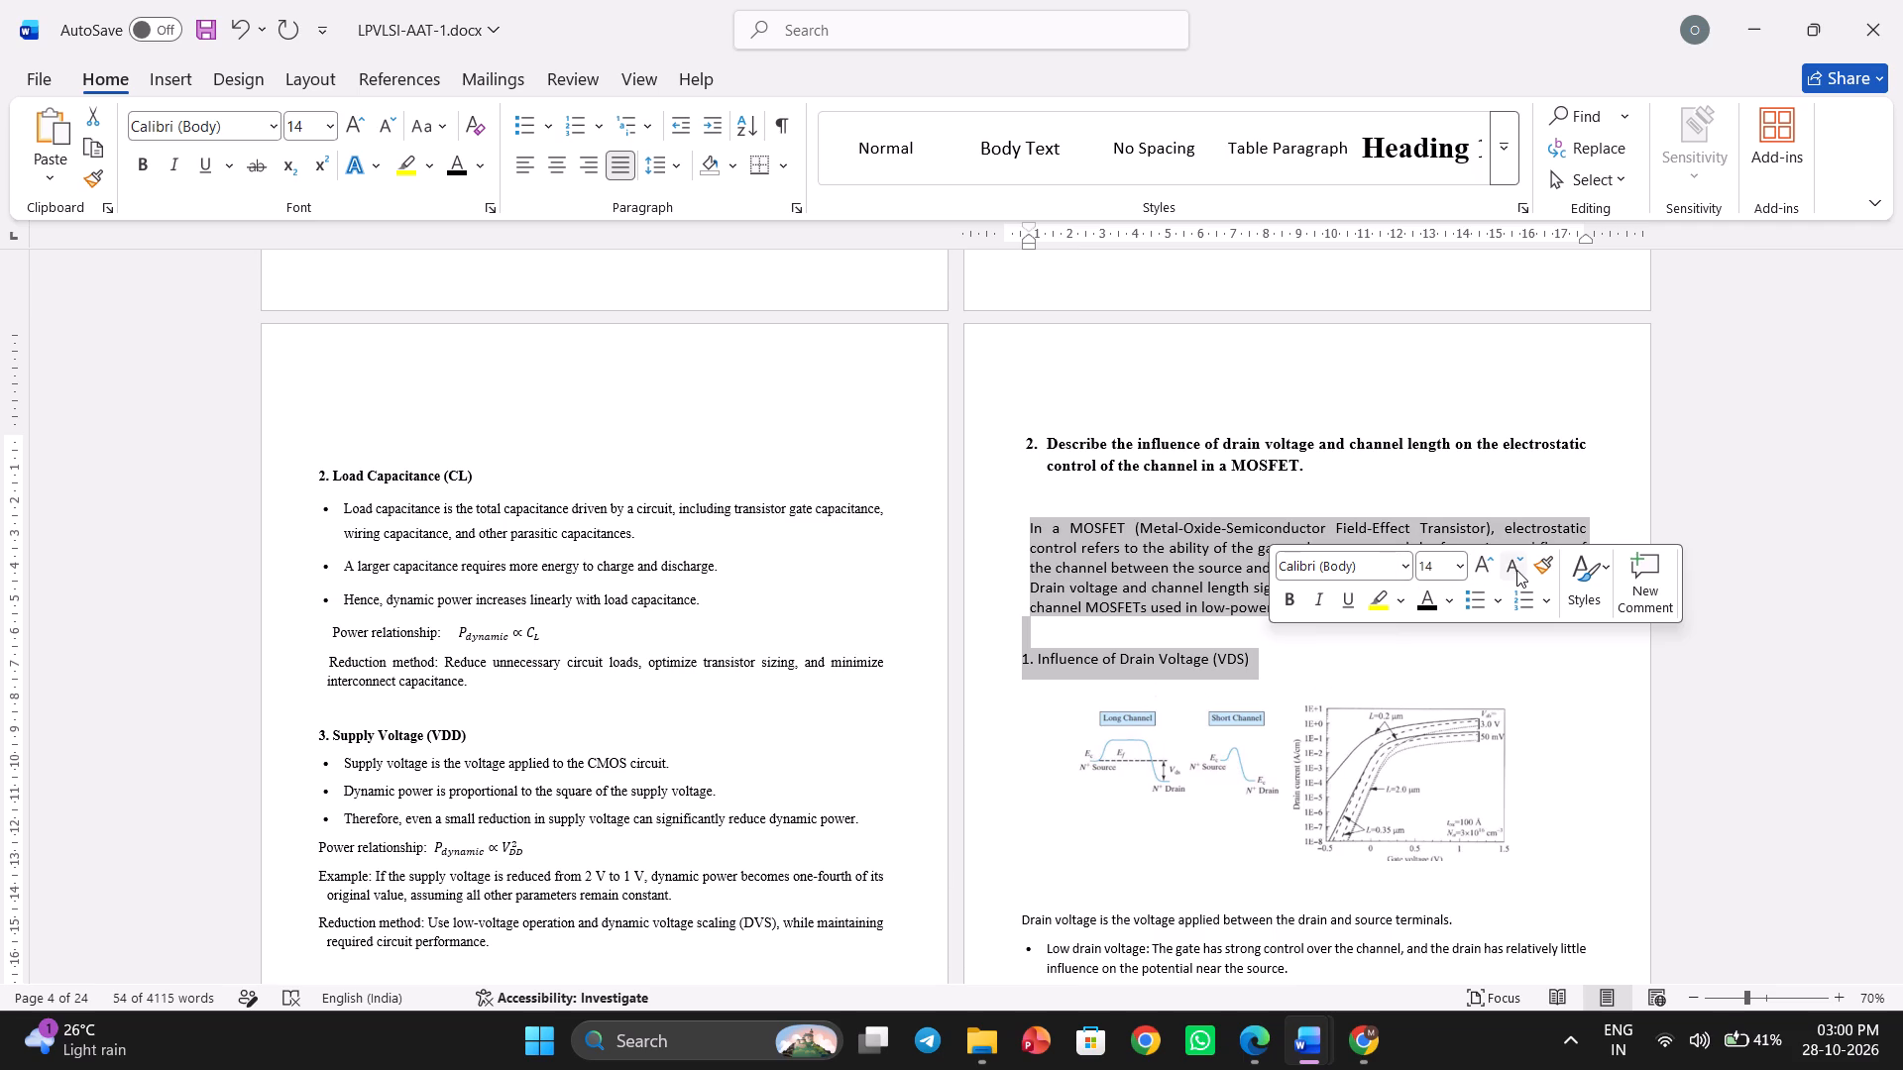
{"action": "left_click", "coordinate": [1517, 570]}
{"action": "left_click", "coordinate": [1399, 574]}
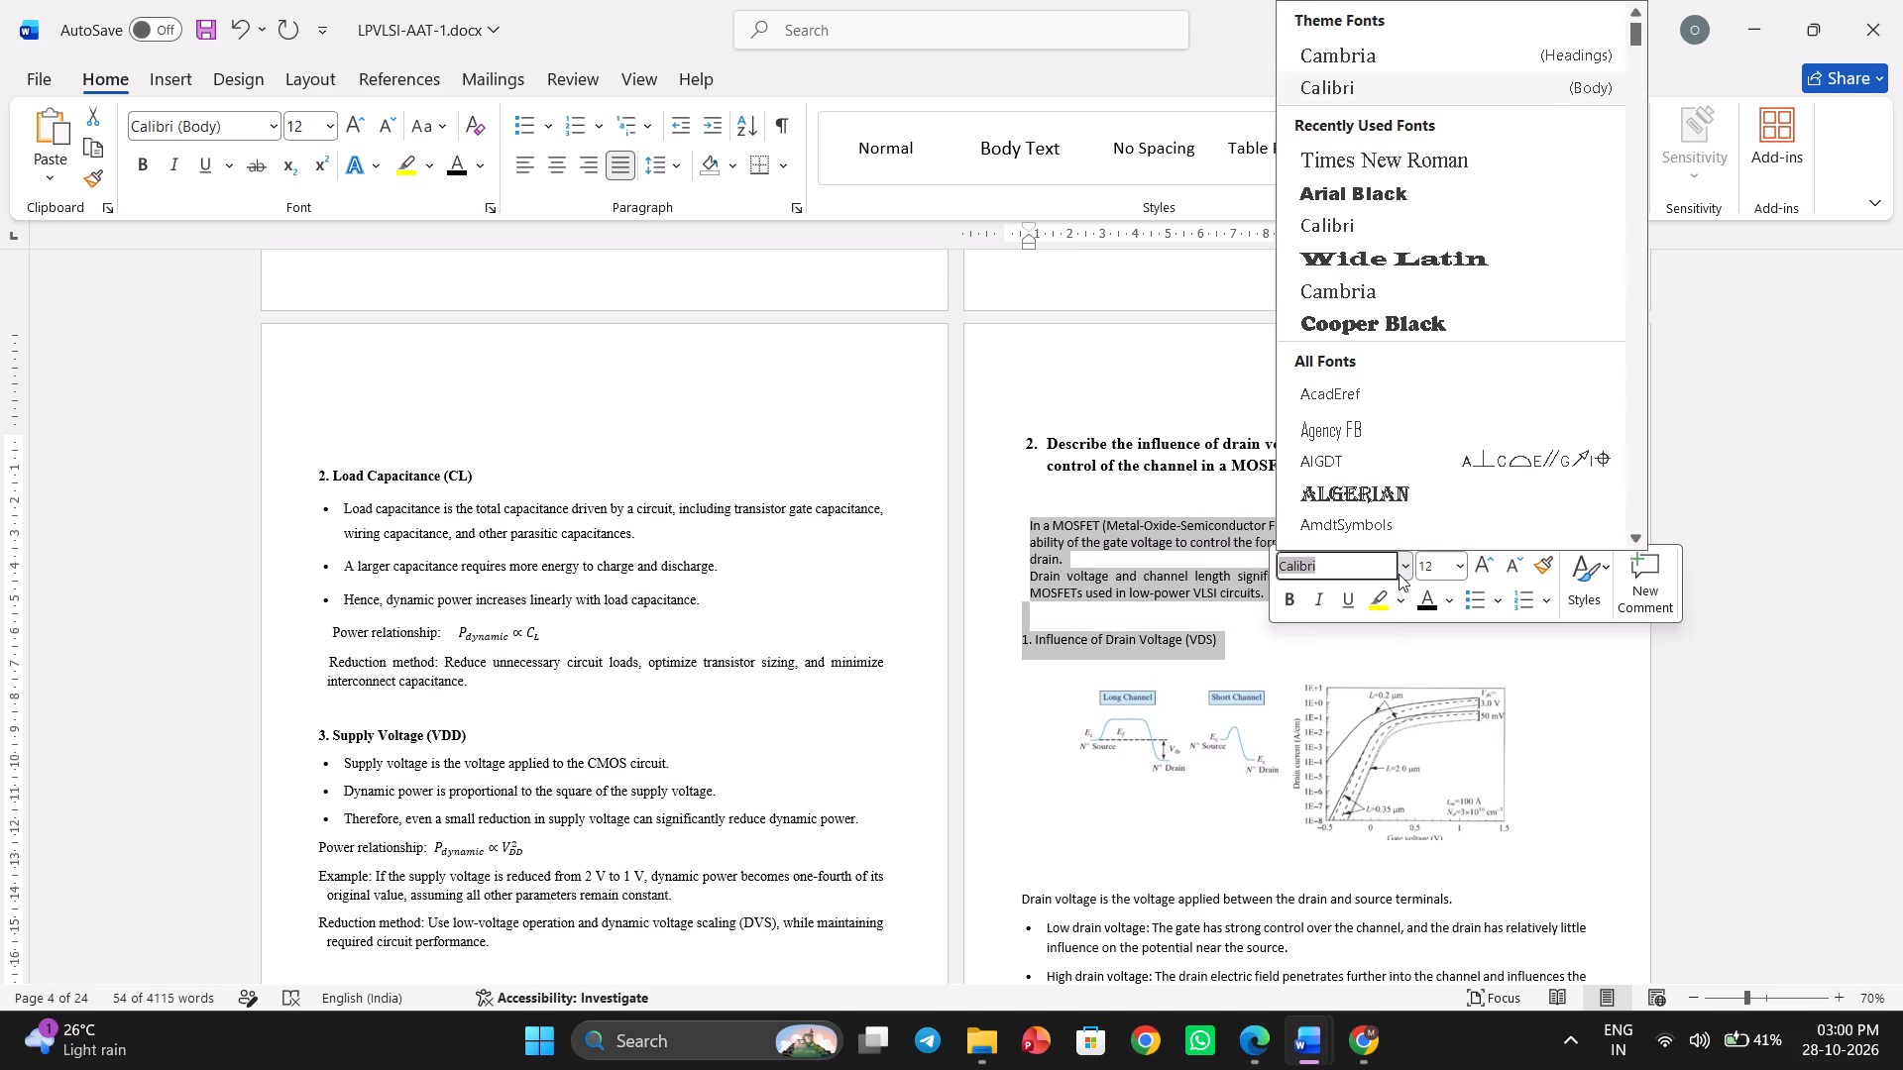
{"action": "left_click", "coordinate": [1350, 157]}
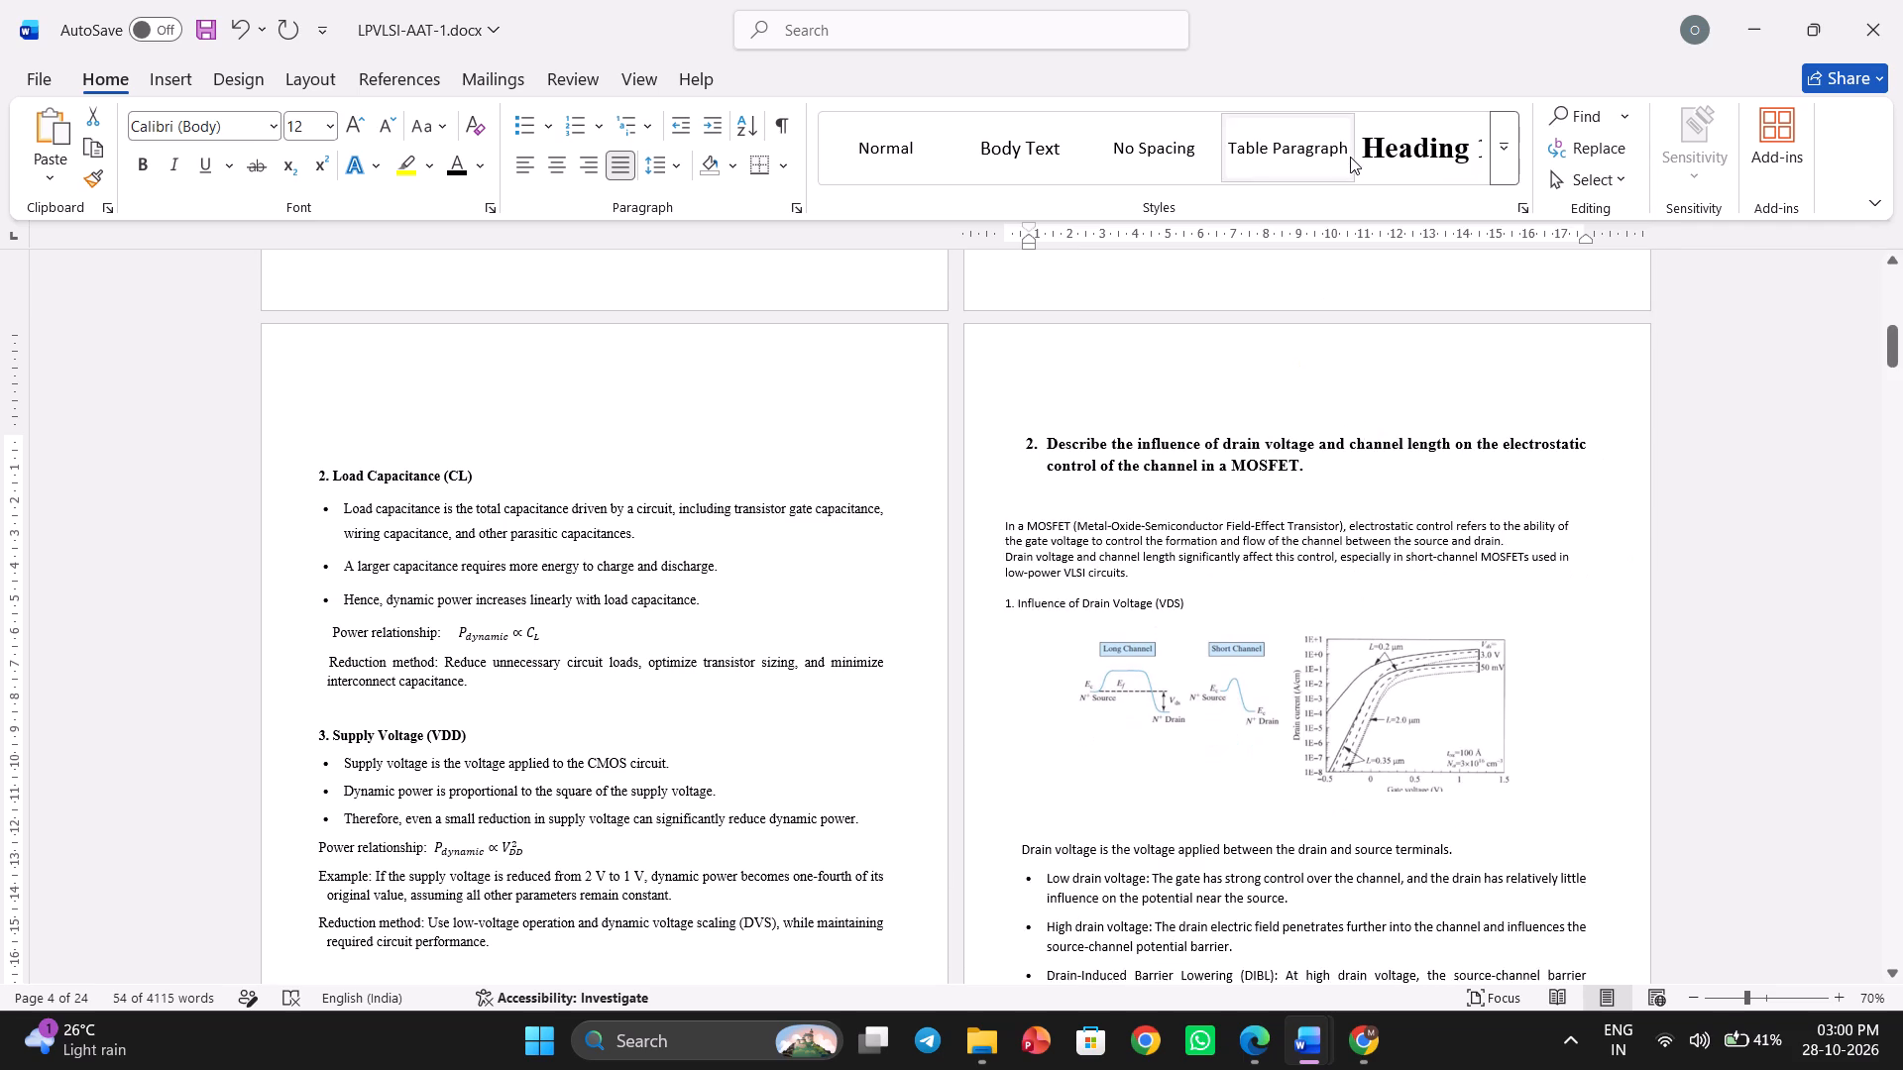
{"action": "left_click", "coordinate": [647, 161]}
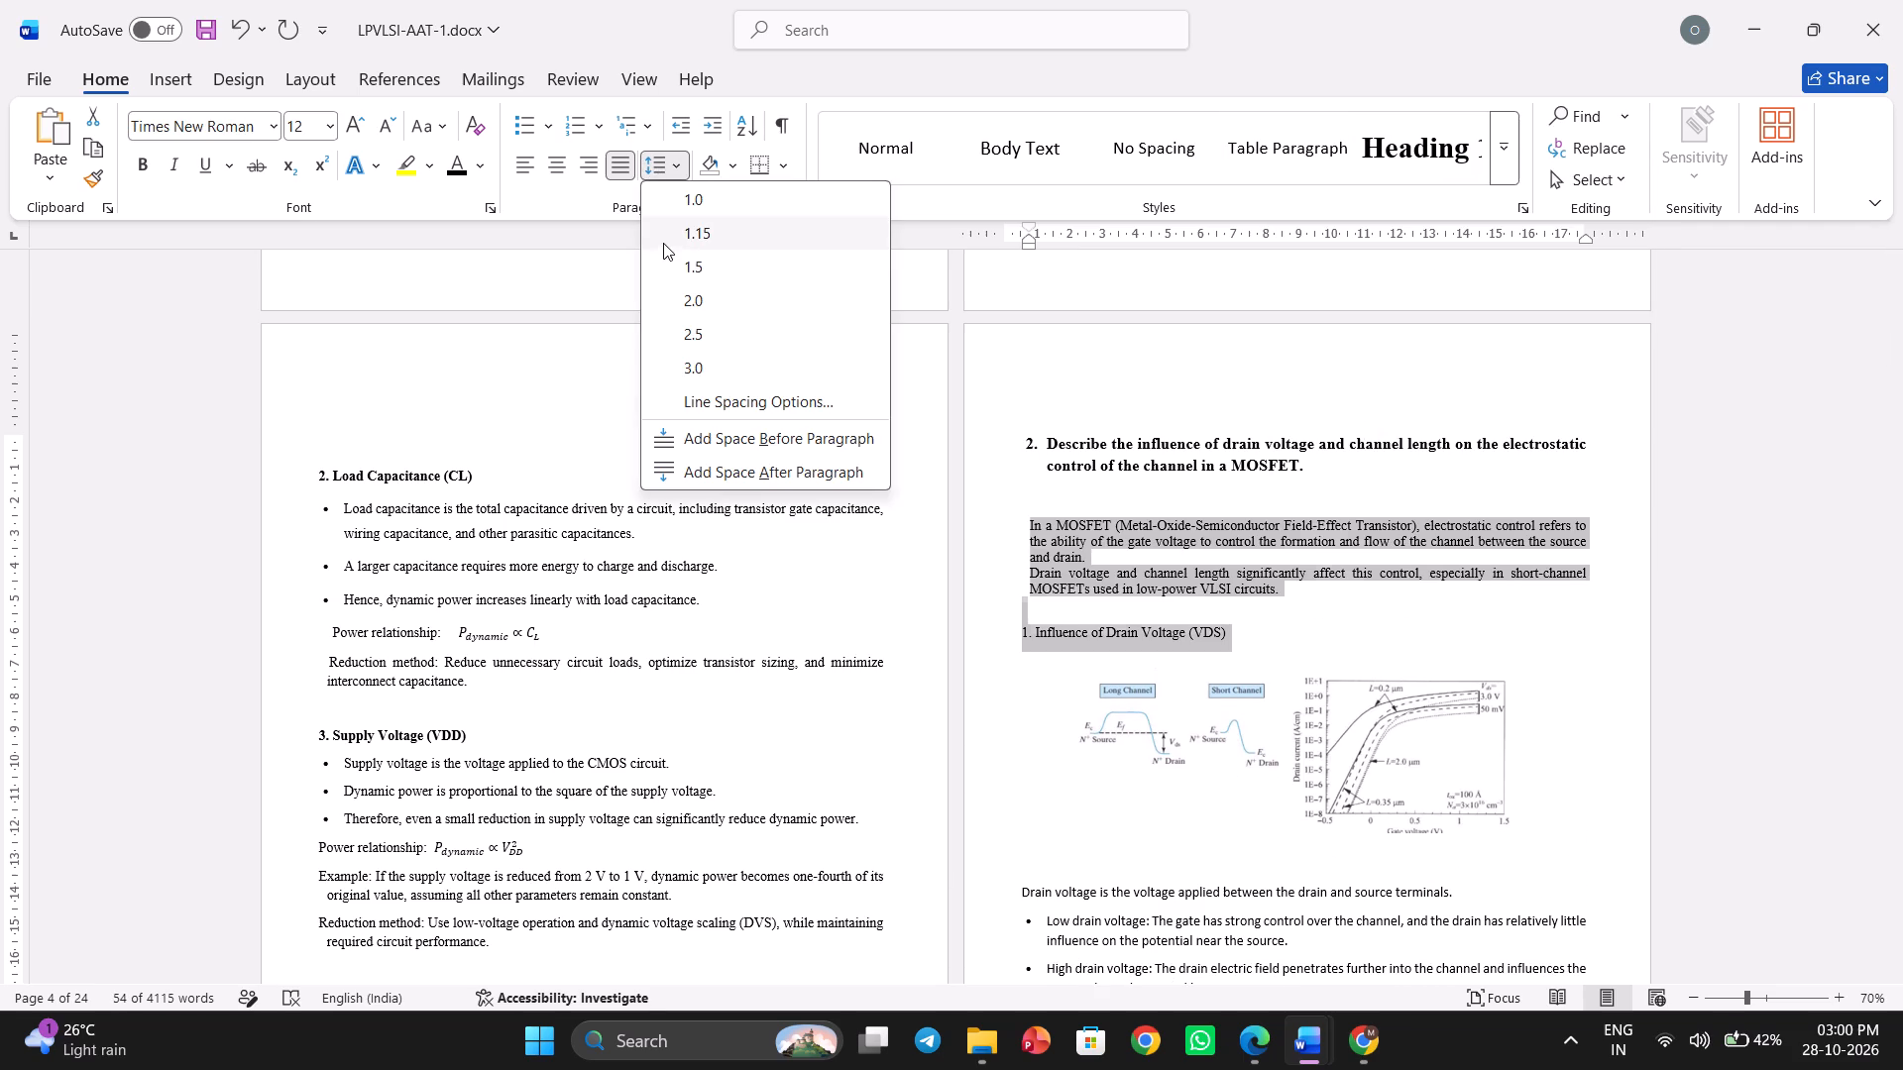
{"action": "left_click", "coordinate": [675, 256]}
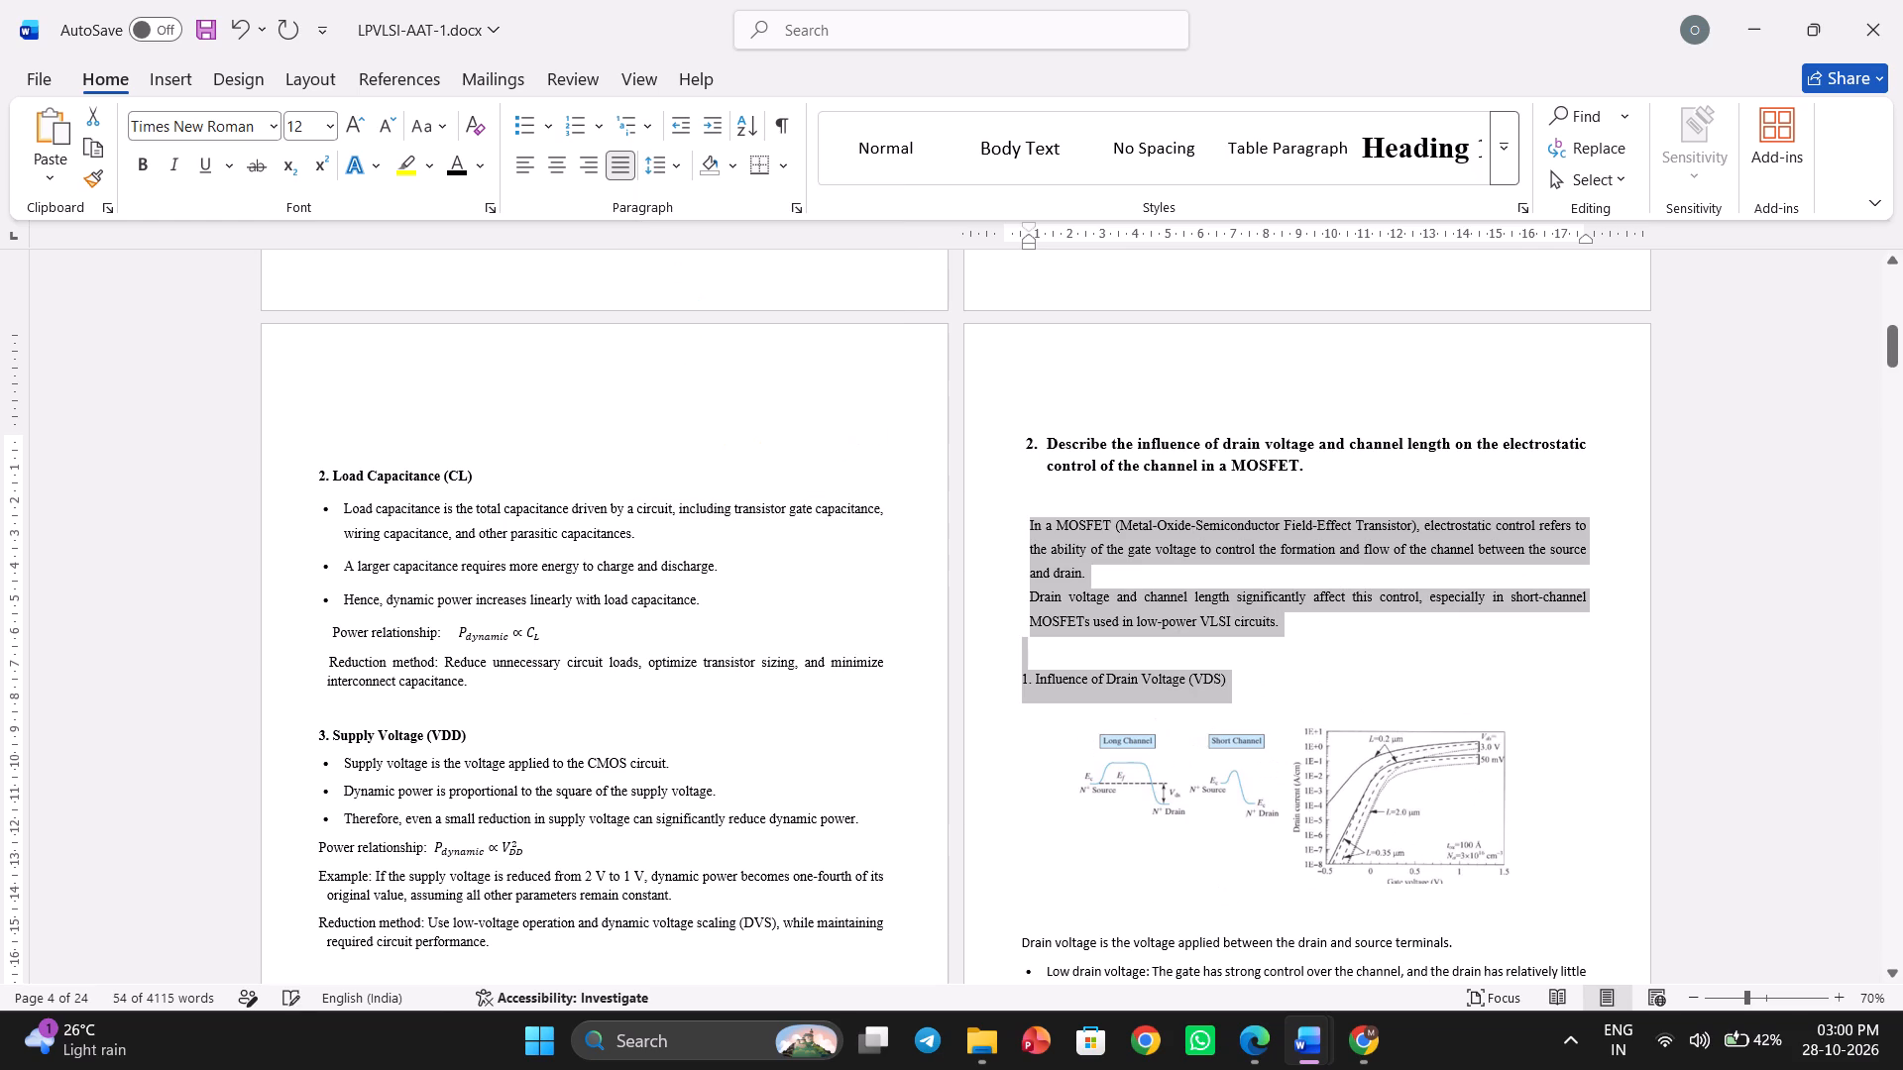
{"action": "left_click", "coordinate": [735, 635]}
Justify all text from the question 1 answer to the end of the report and set its line spacing to 1.5.
{"action": "scroll", "coordinate": [735, 635], "scroll_direction": "up", "scroll_amount": 1}
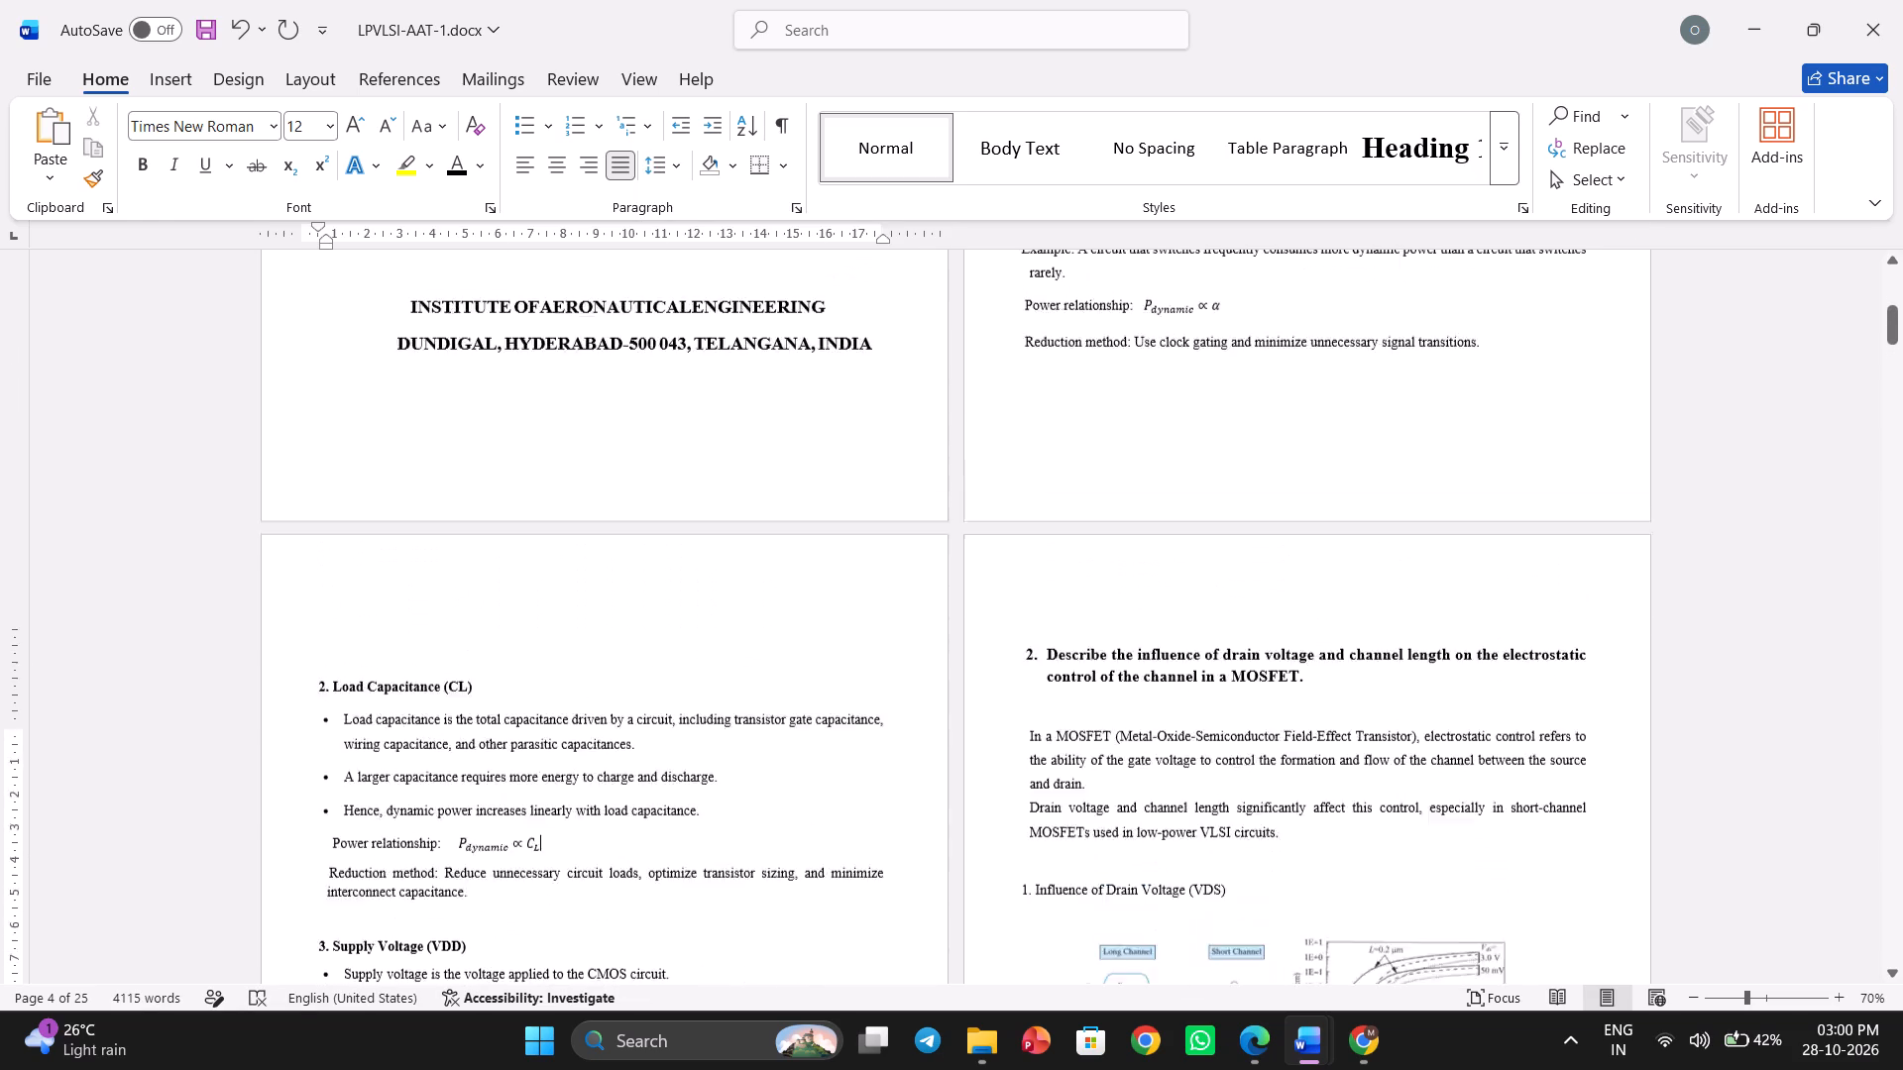
{"action": "scroll", "coordinate": [735, 635], "scroll_direction": "up", "scroll_amount": 1}
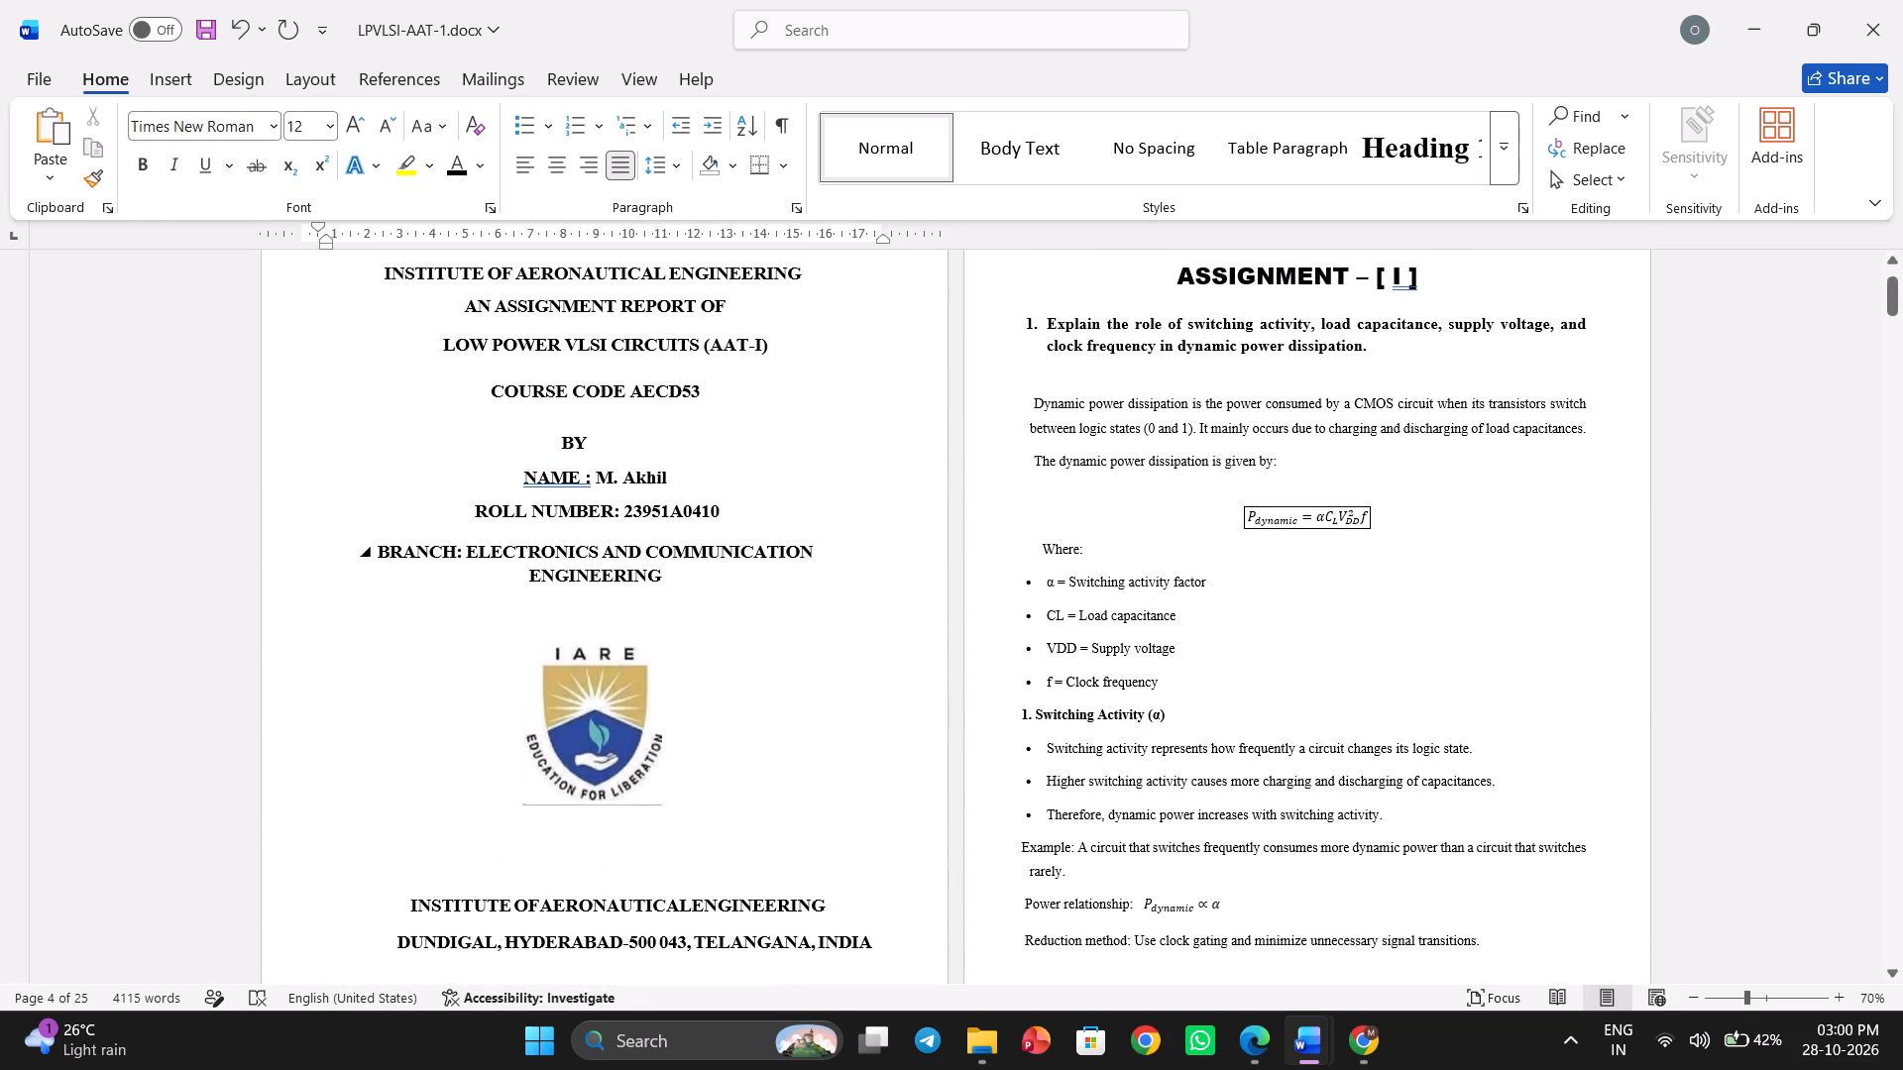
{"action": "left_click_drag", "start_coordinate": [1025, 397], "coordinate": [1132, 1016]}
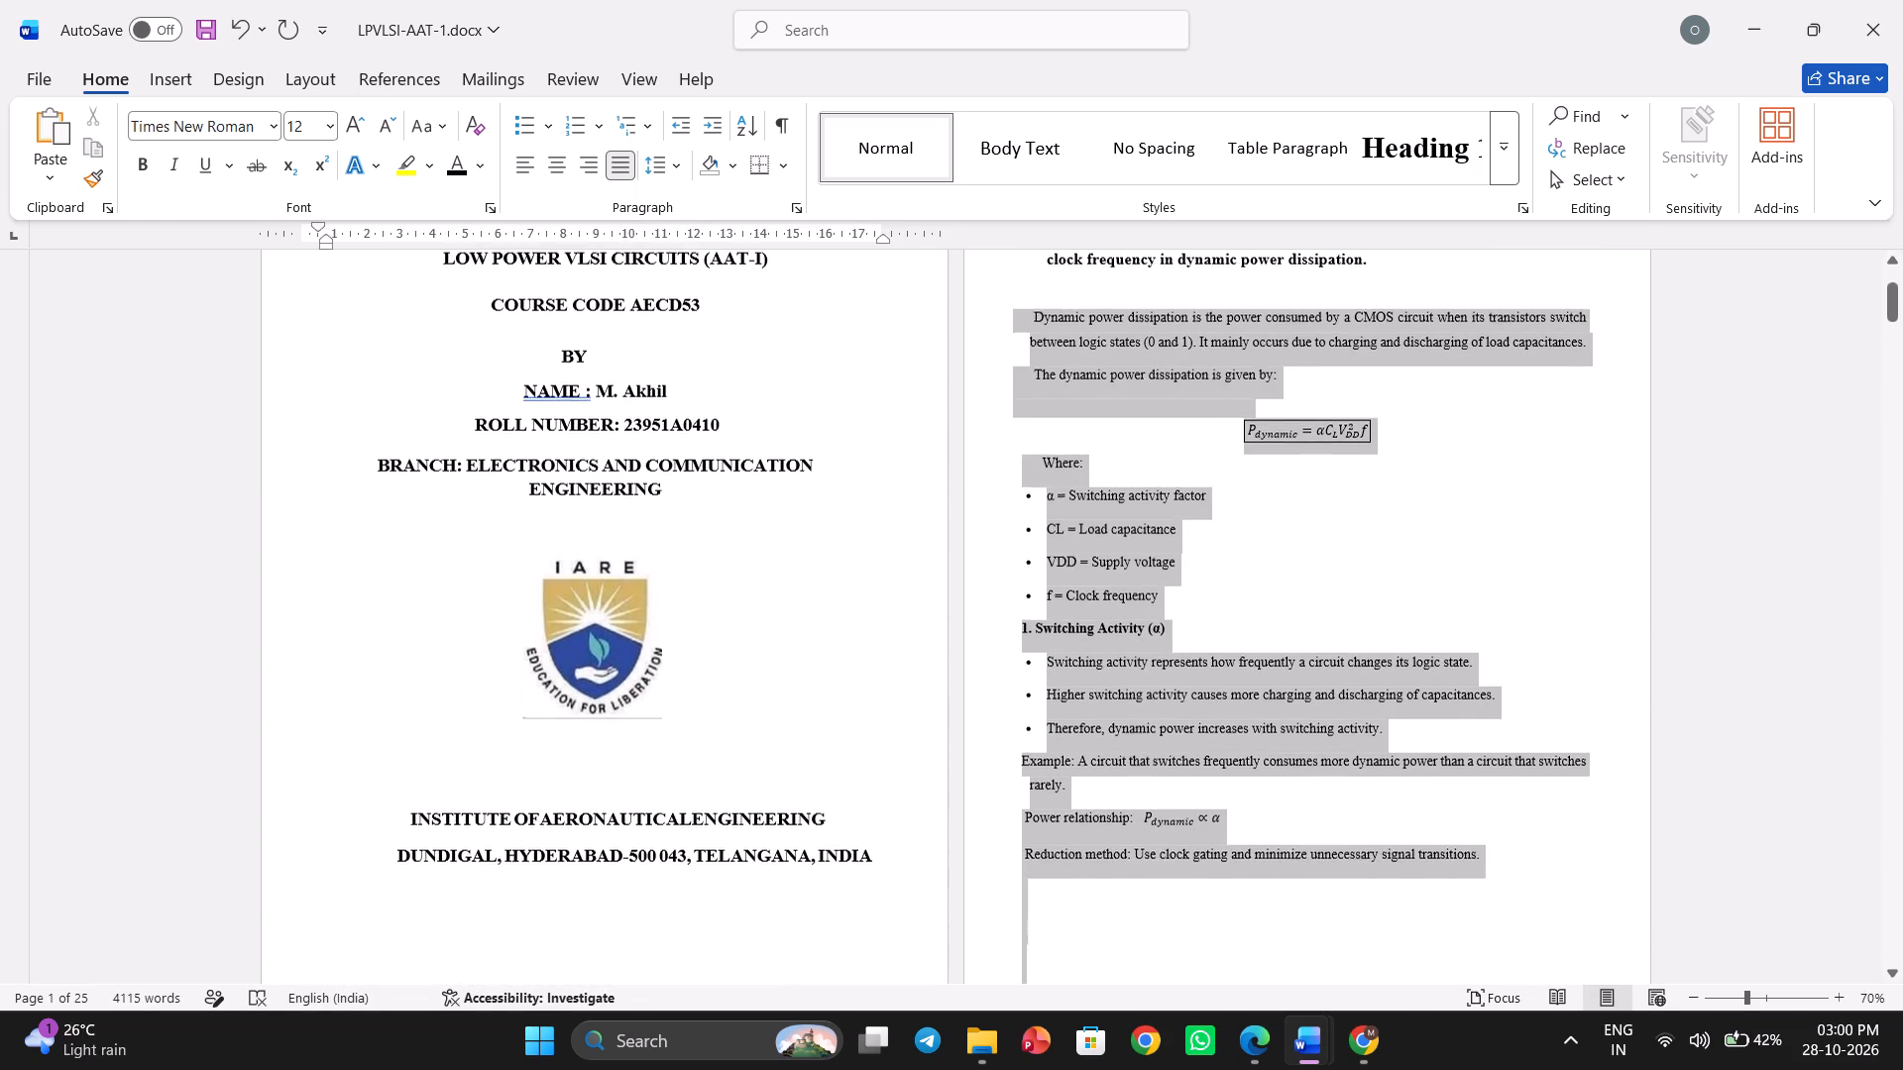
{"action": "left_click_drag", "start_coordinate": [1132, 1016], "coordinate": [1128, 1027]}
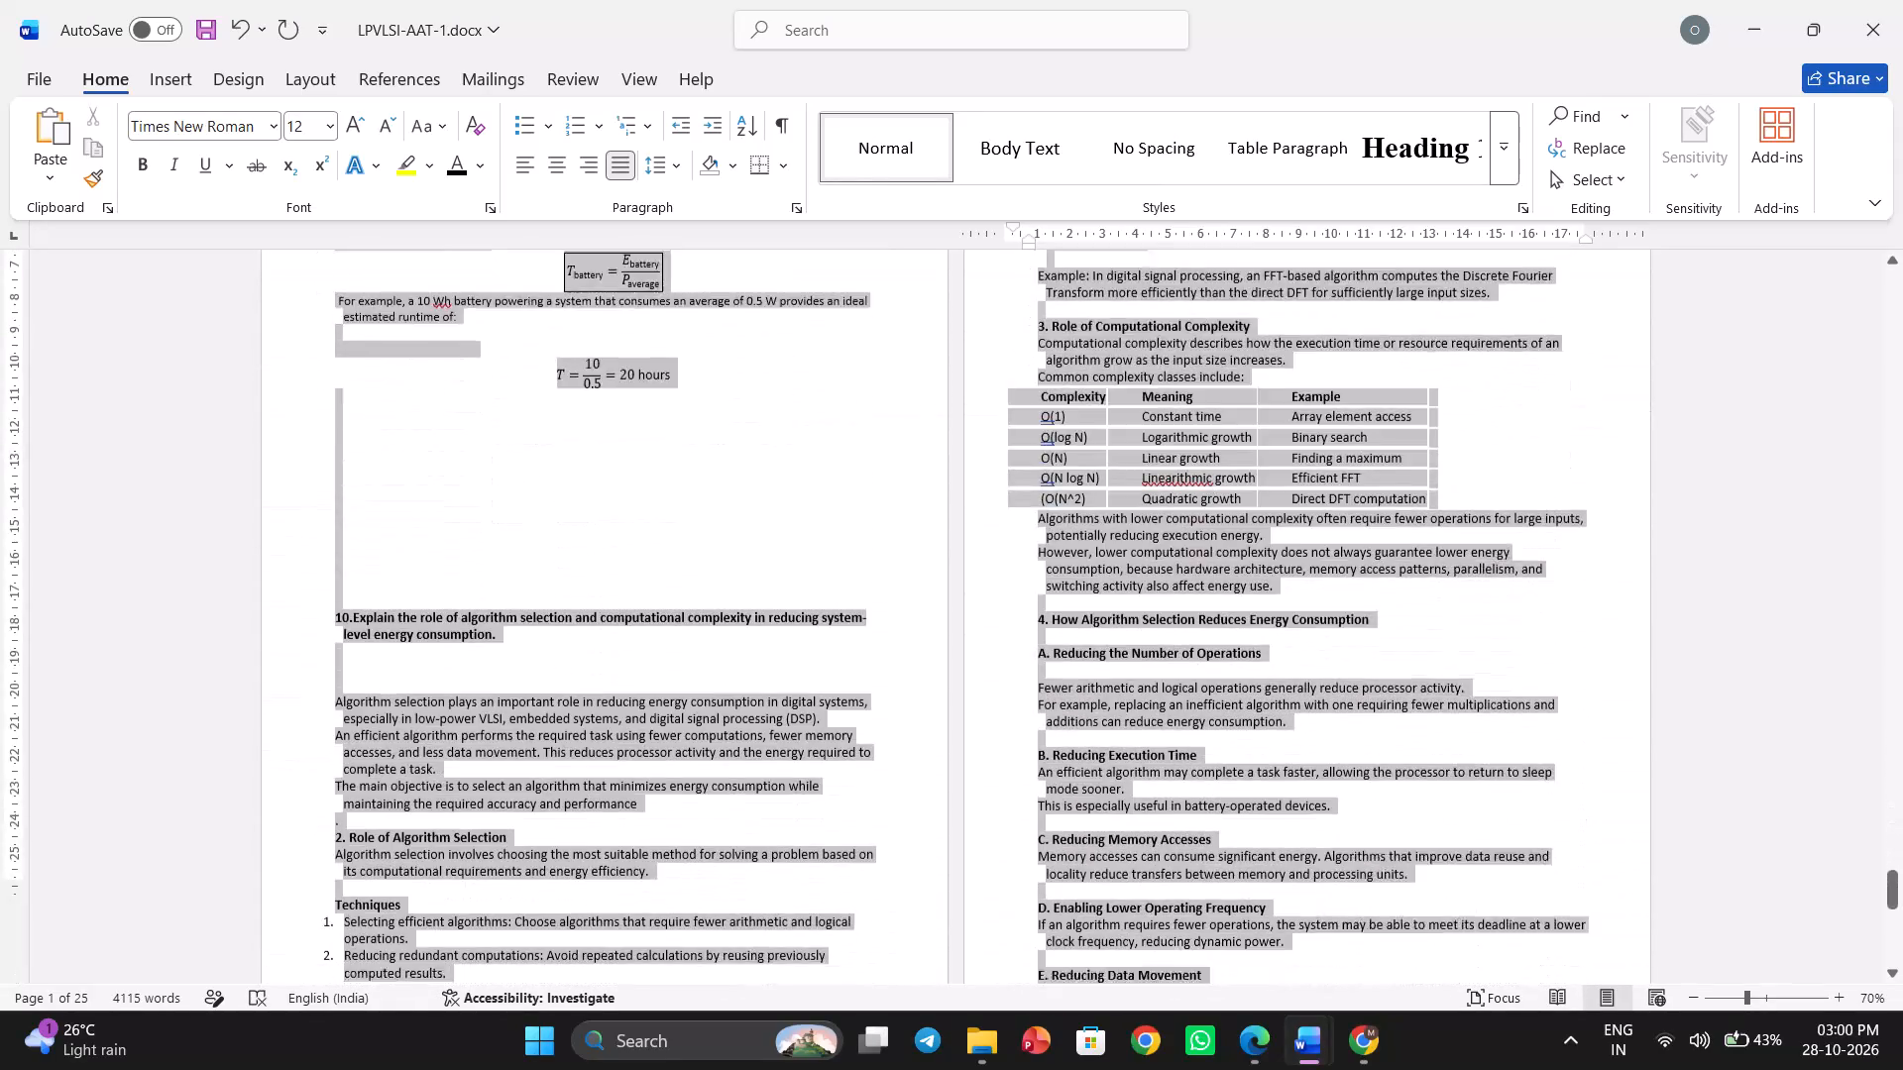
{"action": "left_click_drag", "start_coordinate": [1128, 1027], "coordinate": [851, 406]}
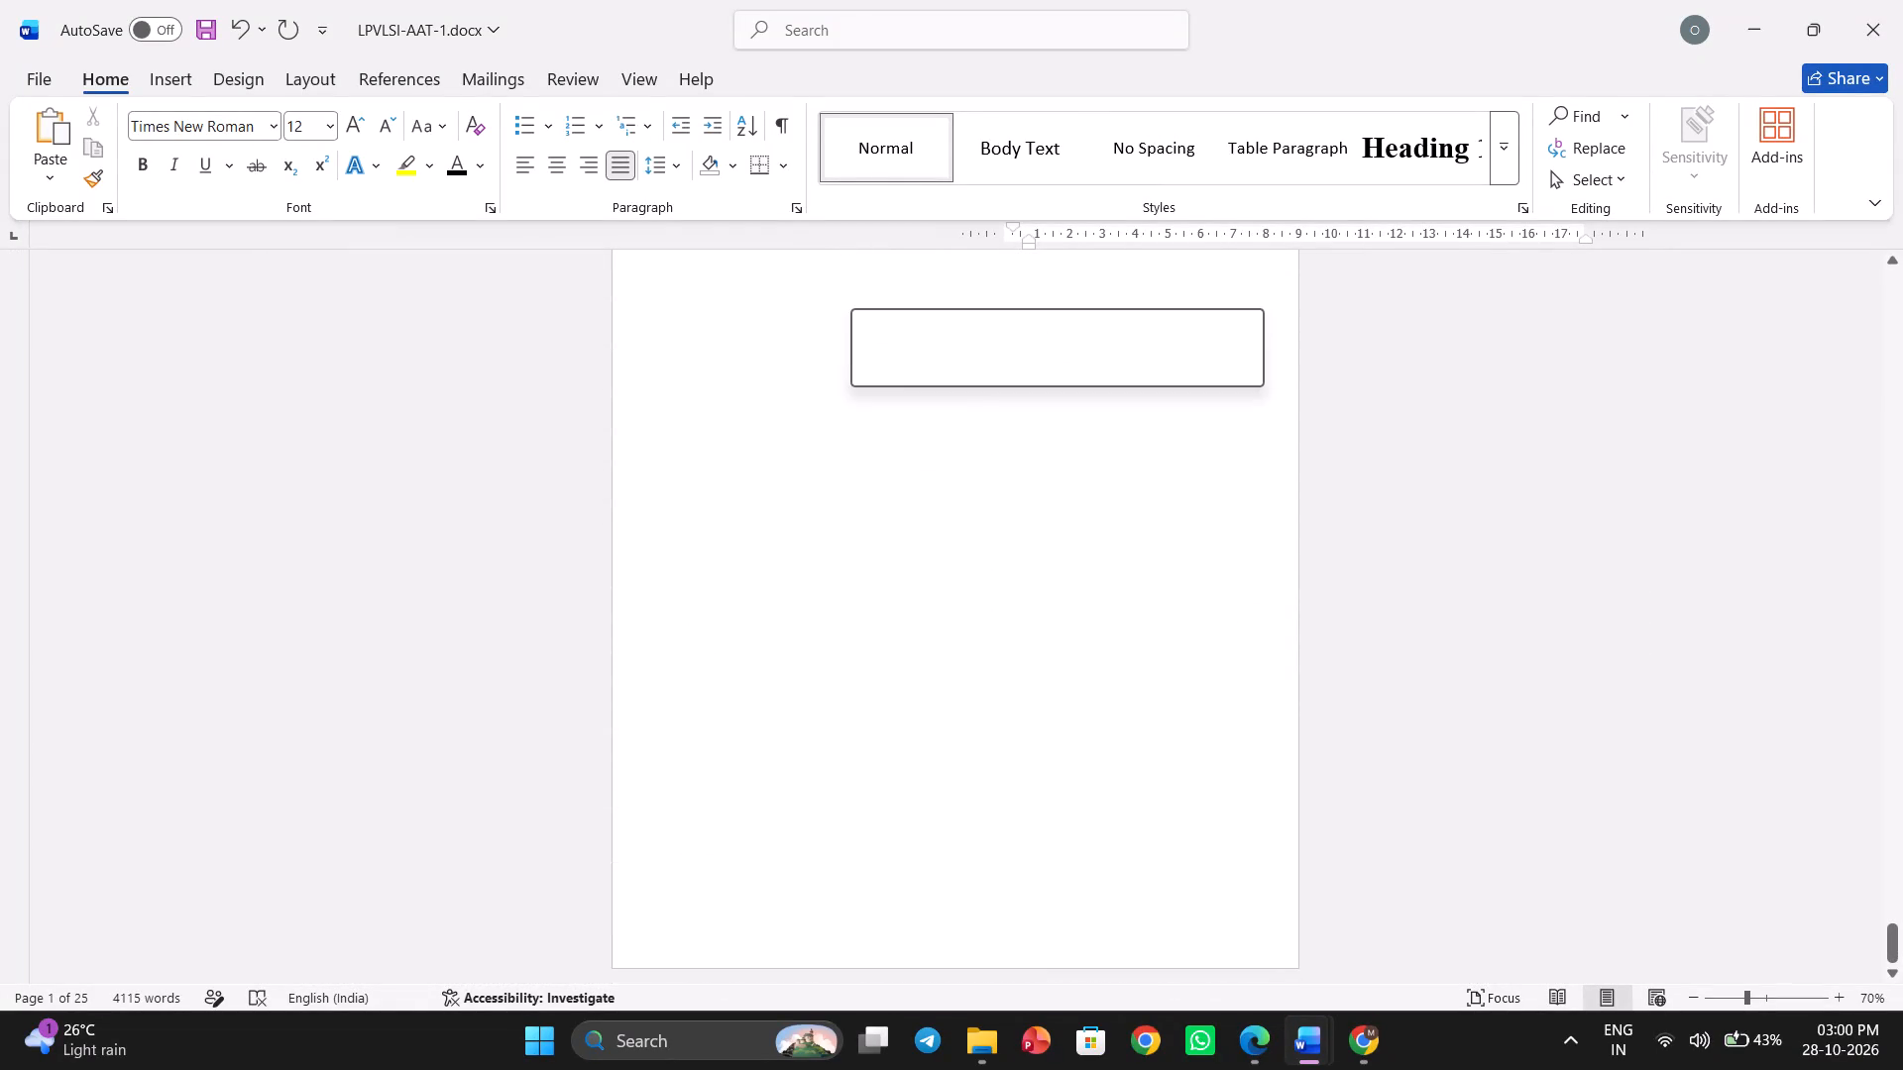
{"action": "scroll", "coordinate": [851, 406], "scroll_direction": "up", "scroll_amount": 1}
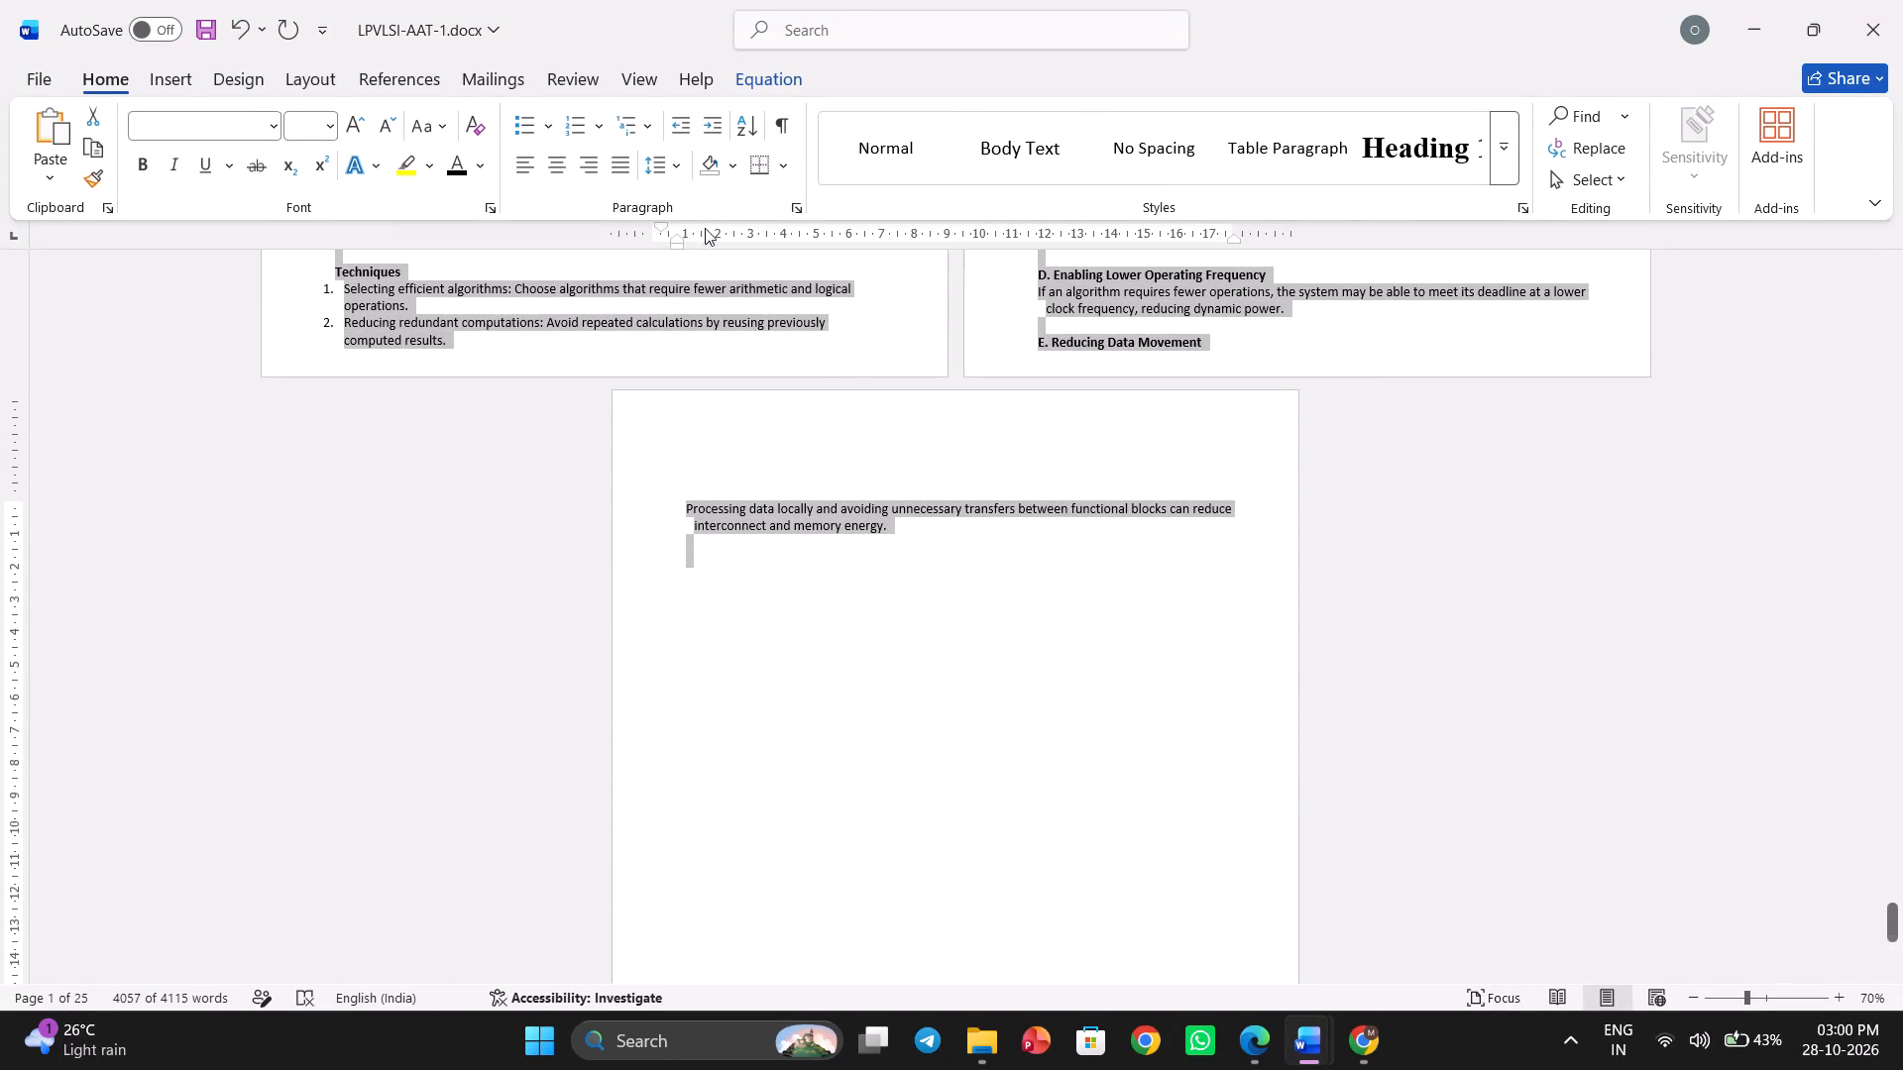
{"action": "left_click", "coordinate": [626, 162]}
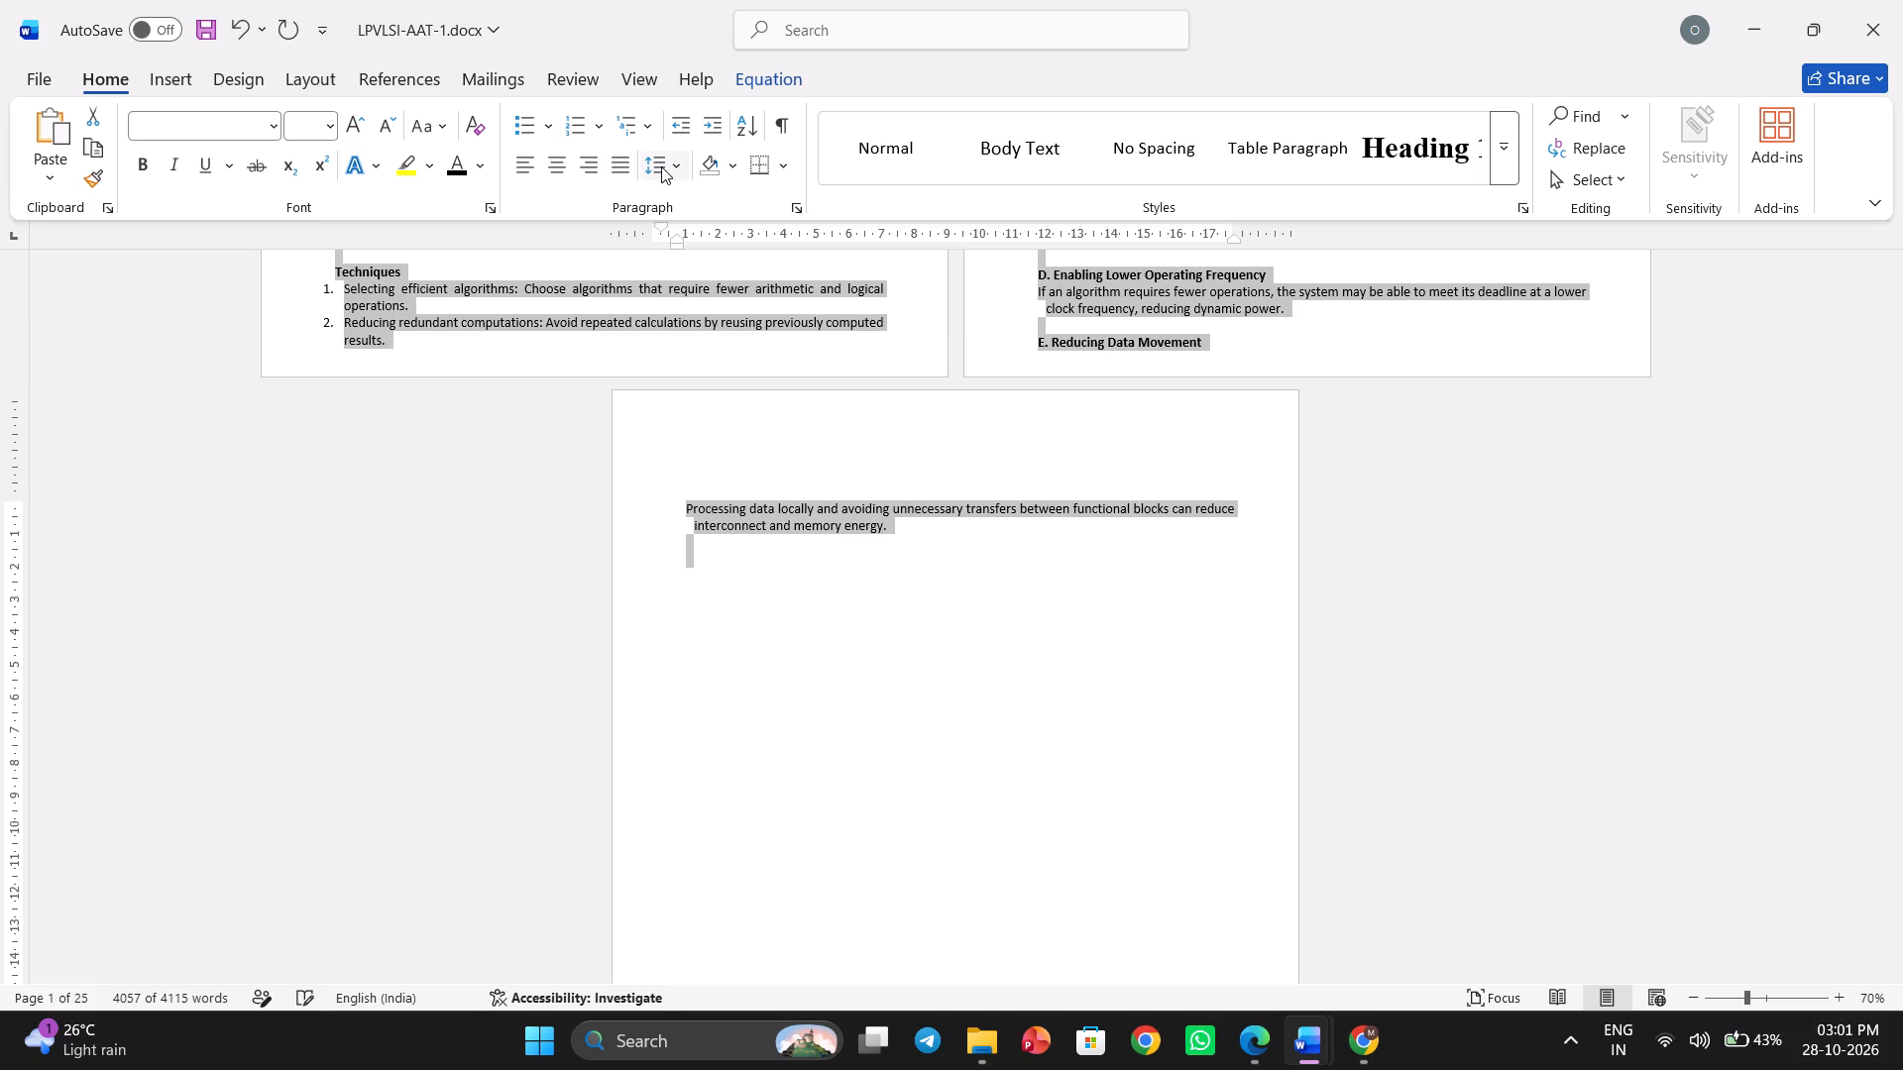
{"action": "left_click", "coordinate": [661, 166]}
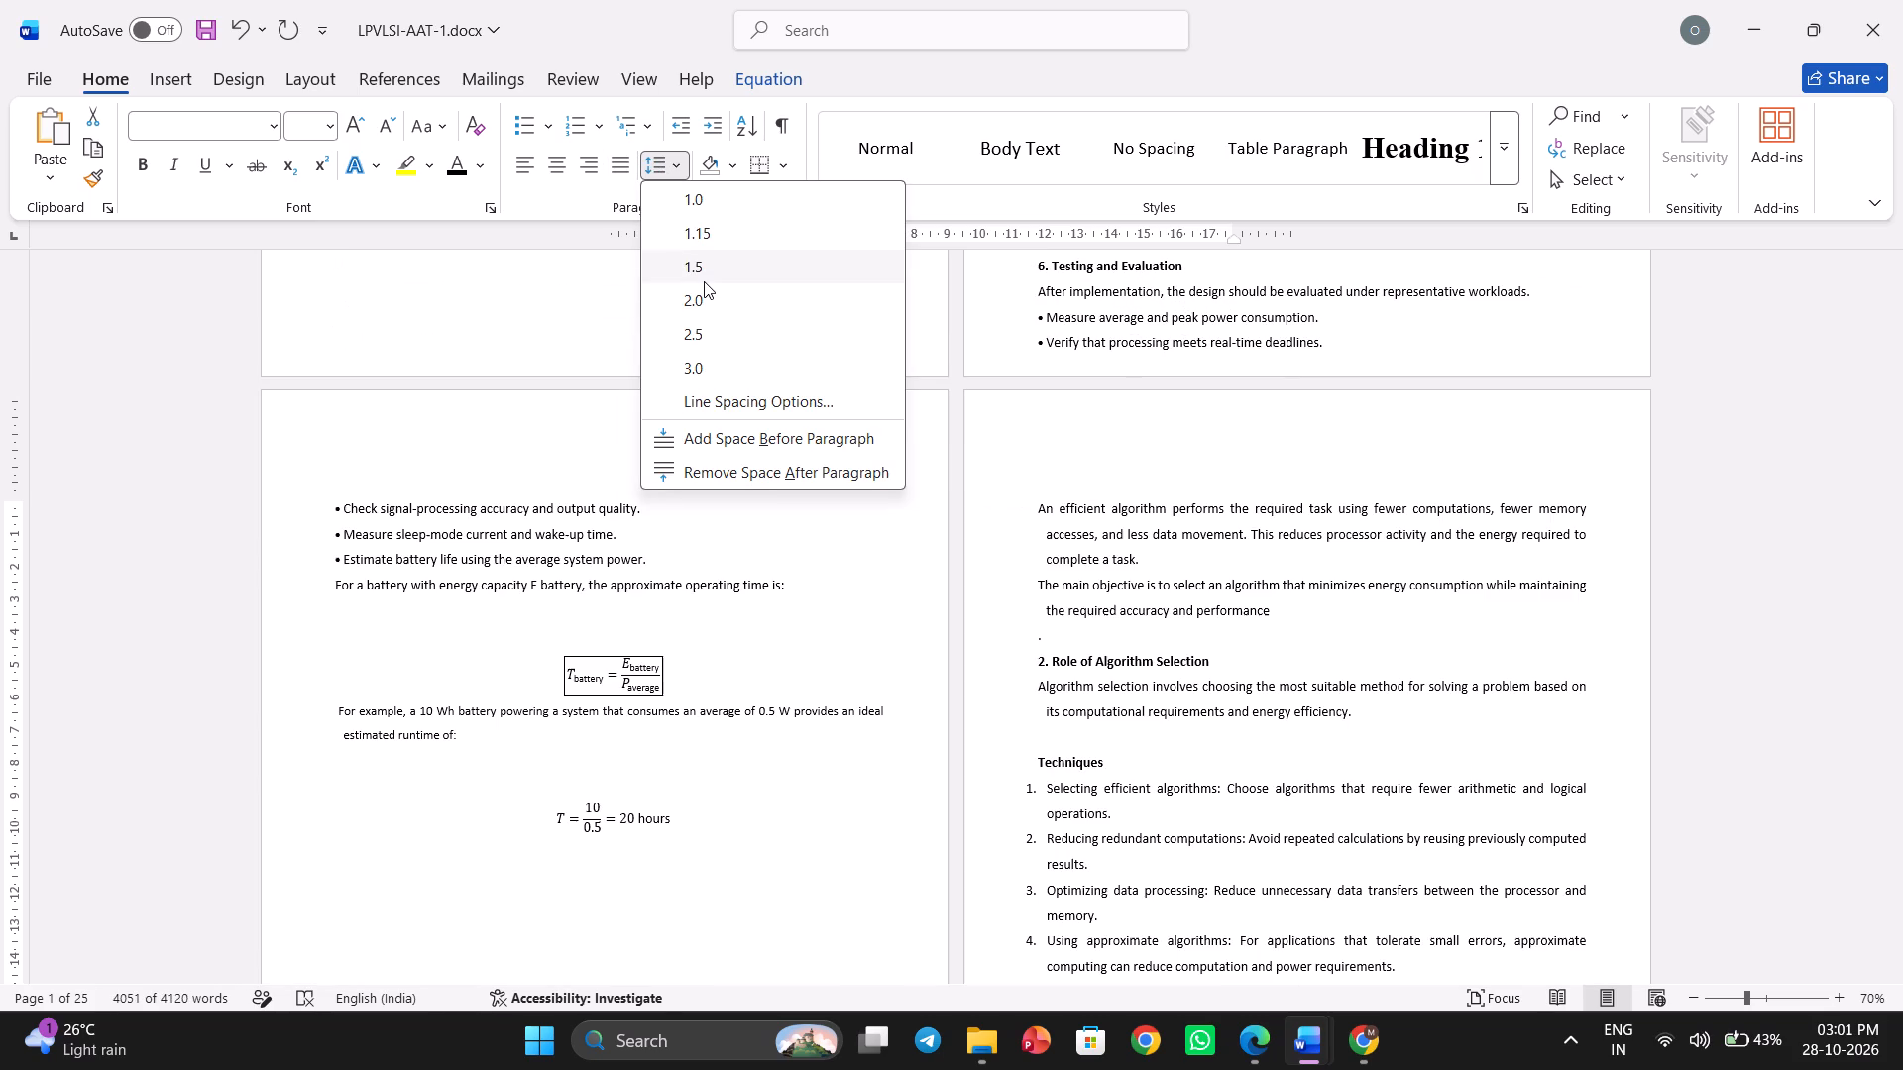
{"action": "left_click", "coordinate": [703, 279]}
Review the spacing and page layout from the end of the report back to the question 1 answer.
{"action": "scroll", "coordinate": [754, 448], "scroll_direction": "up", "scroll_amount": 2}
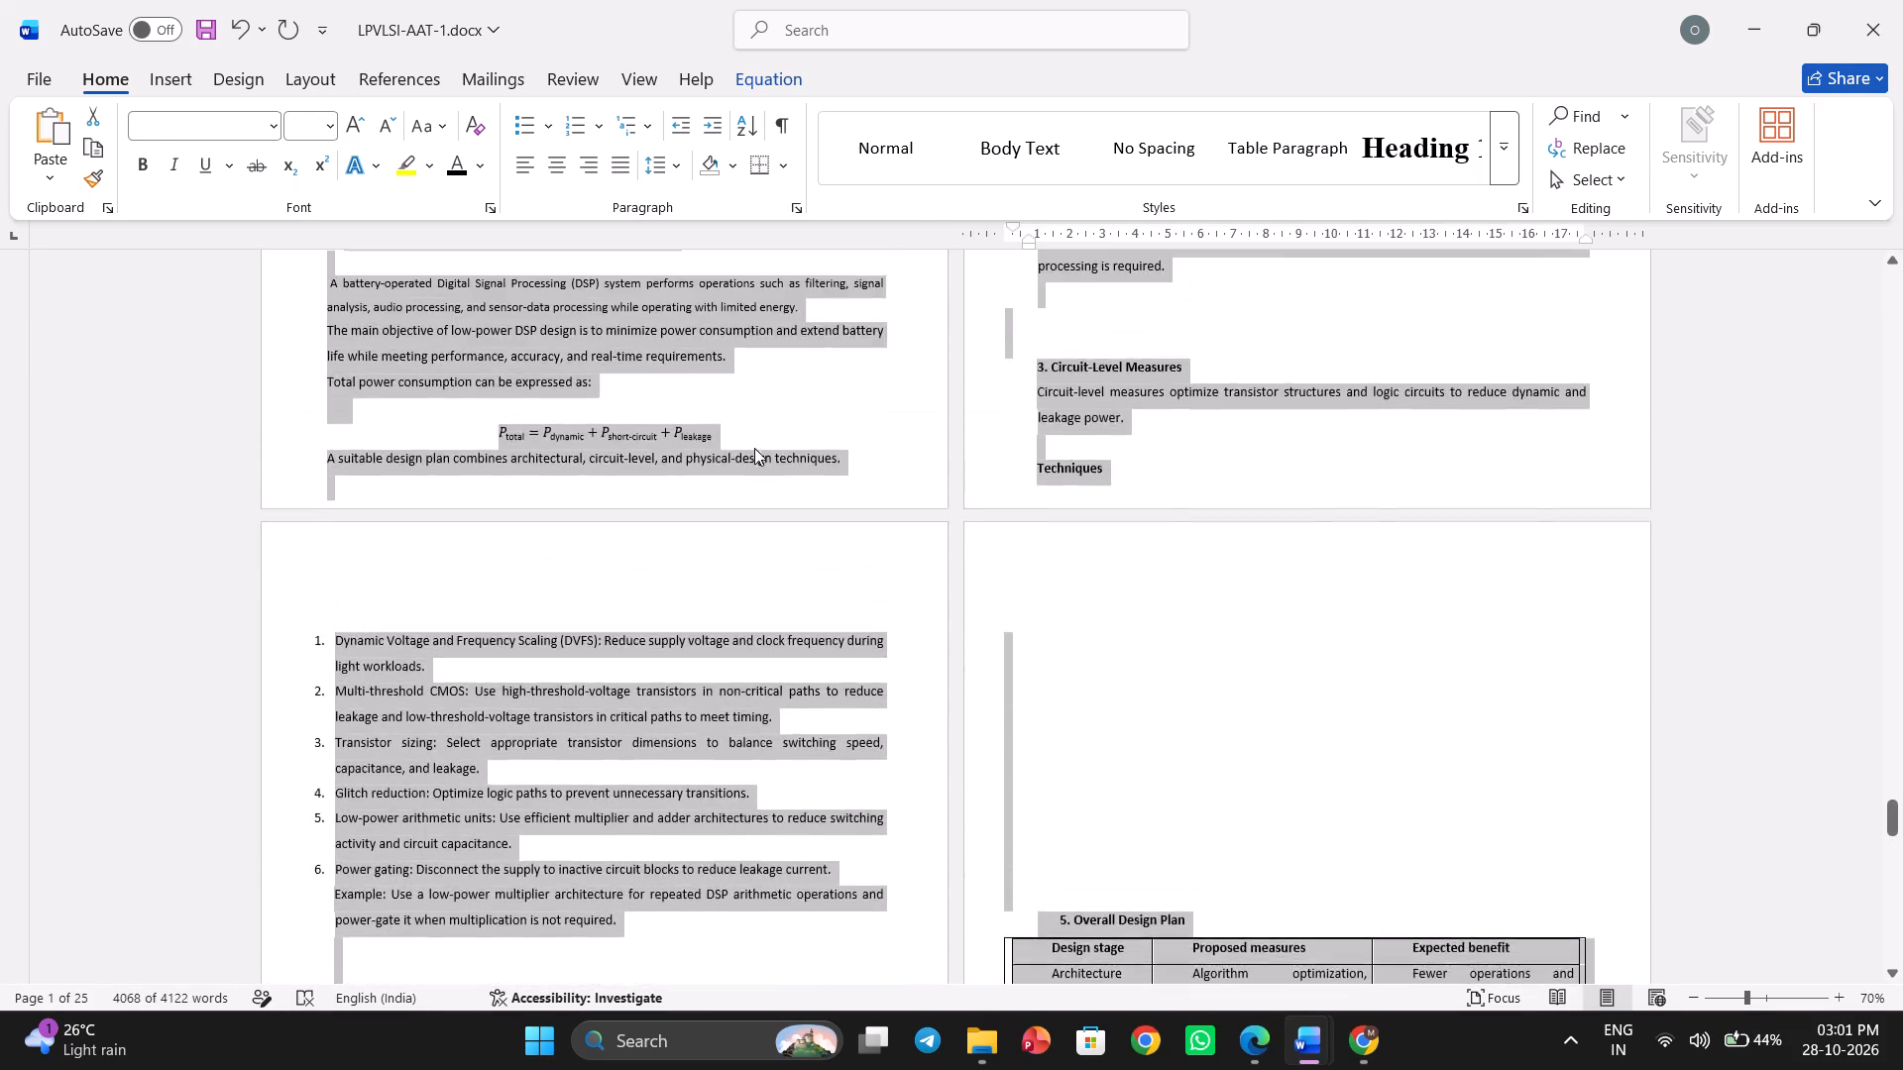
{"action": "scroll", "coordinate": [754, 448], "scroll_direction": "up", "scroll_amount": 2}
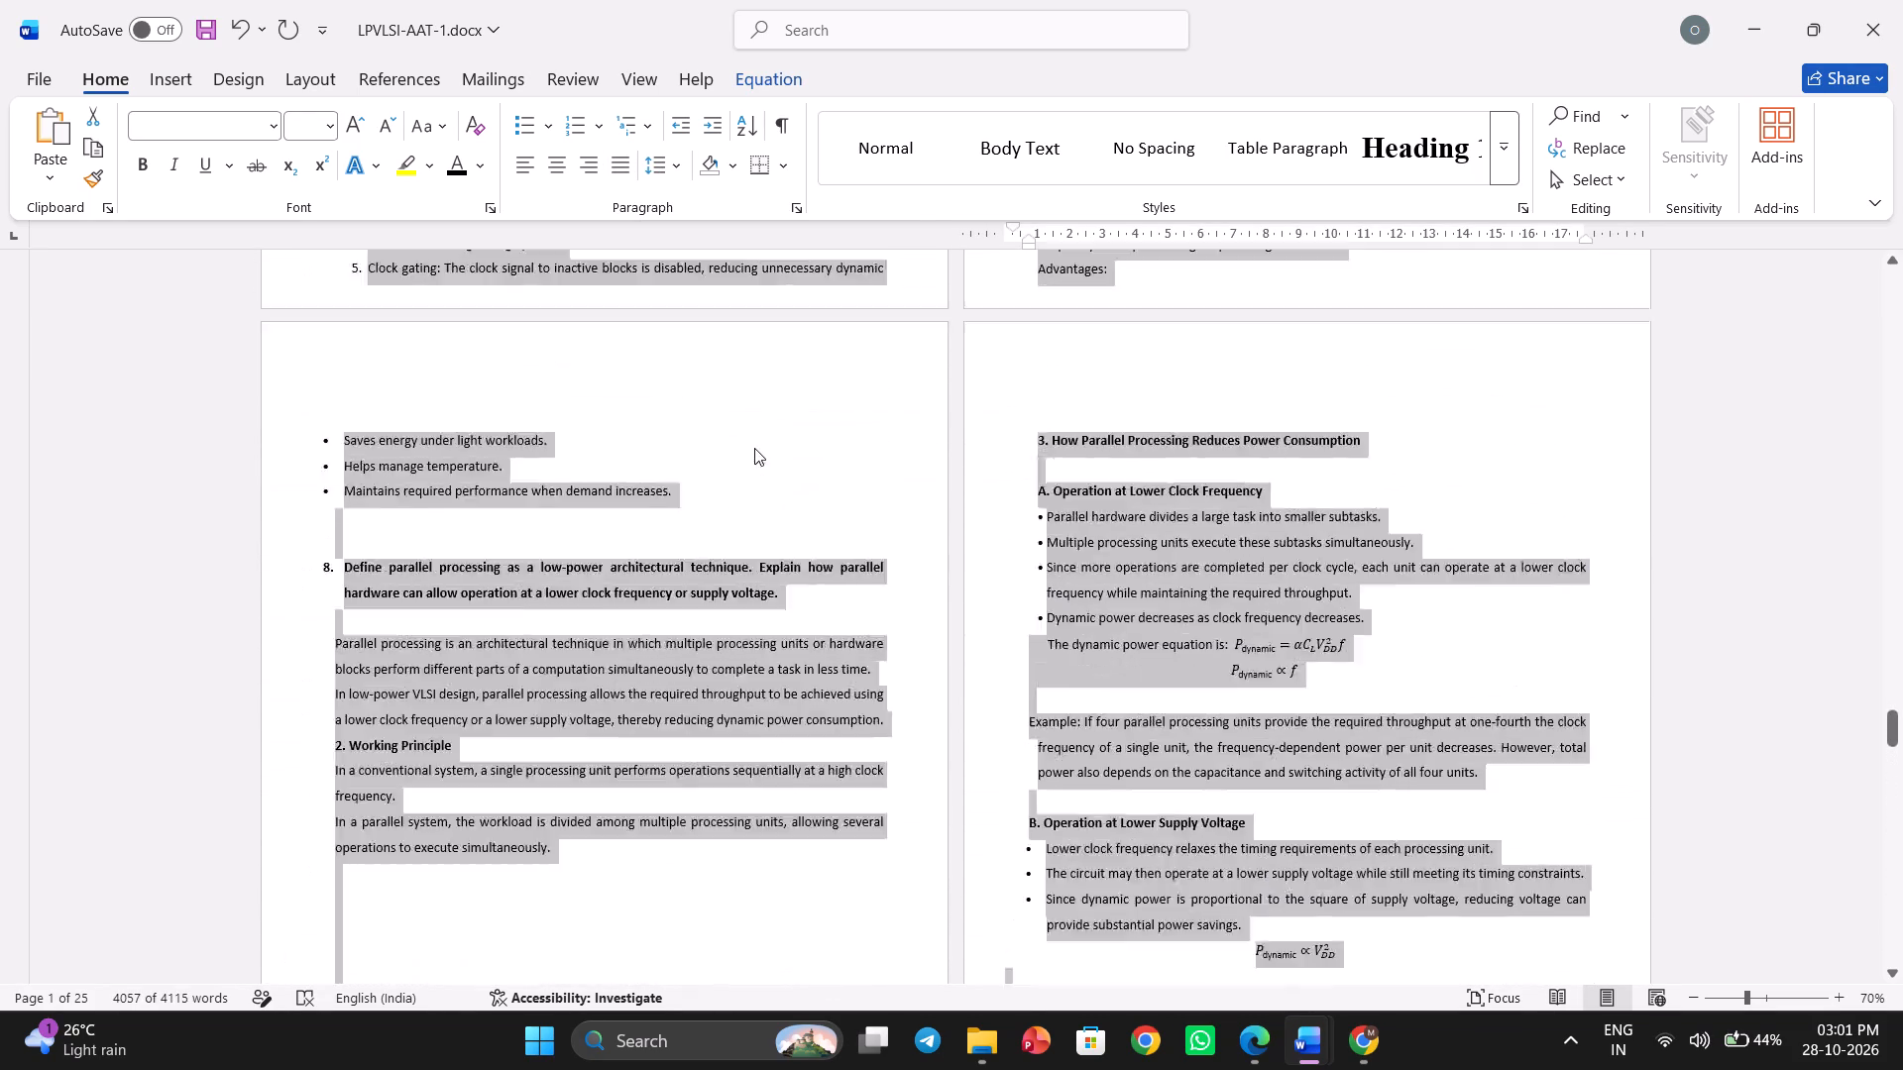
{"action": "scroll", "coordinate": [754, 448], "scroll_direction": "up", "scroll_amount": 1}
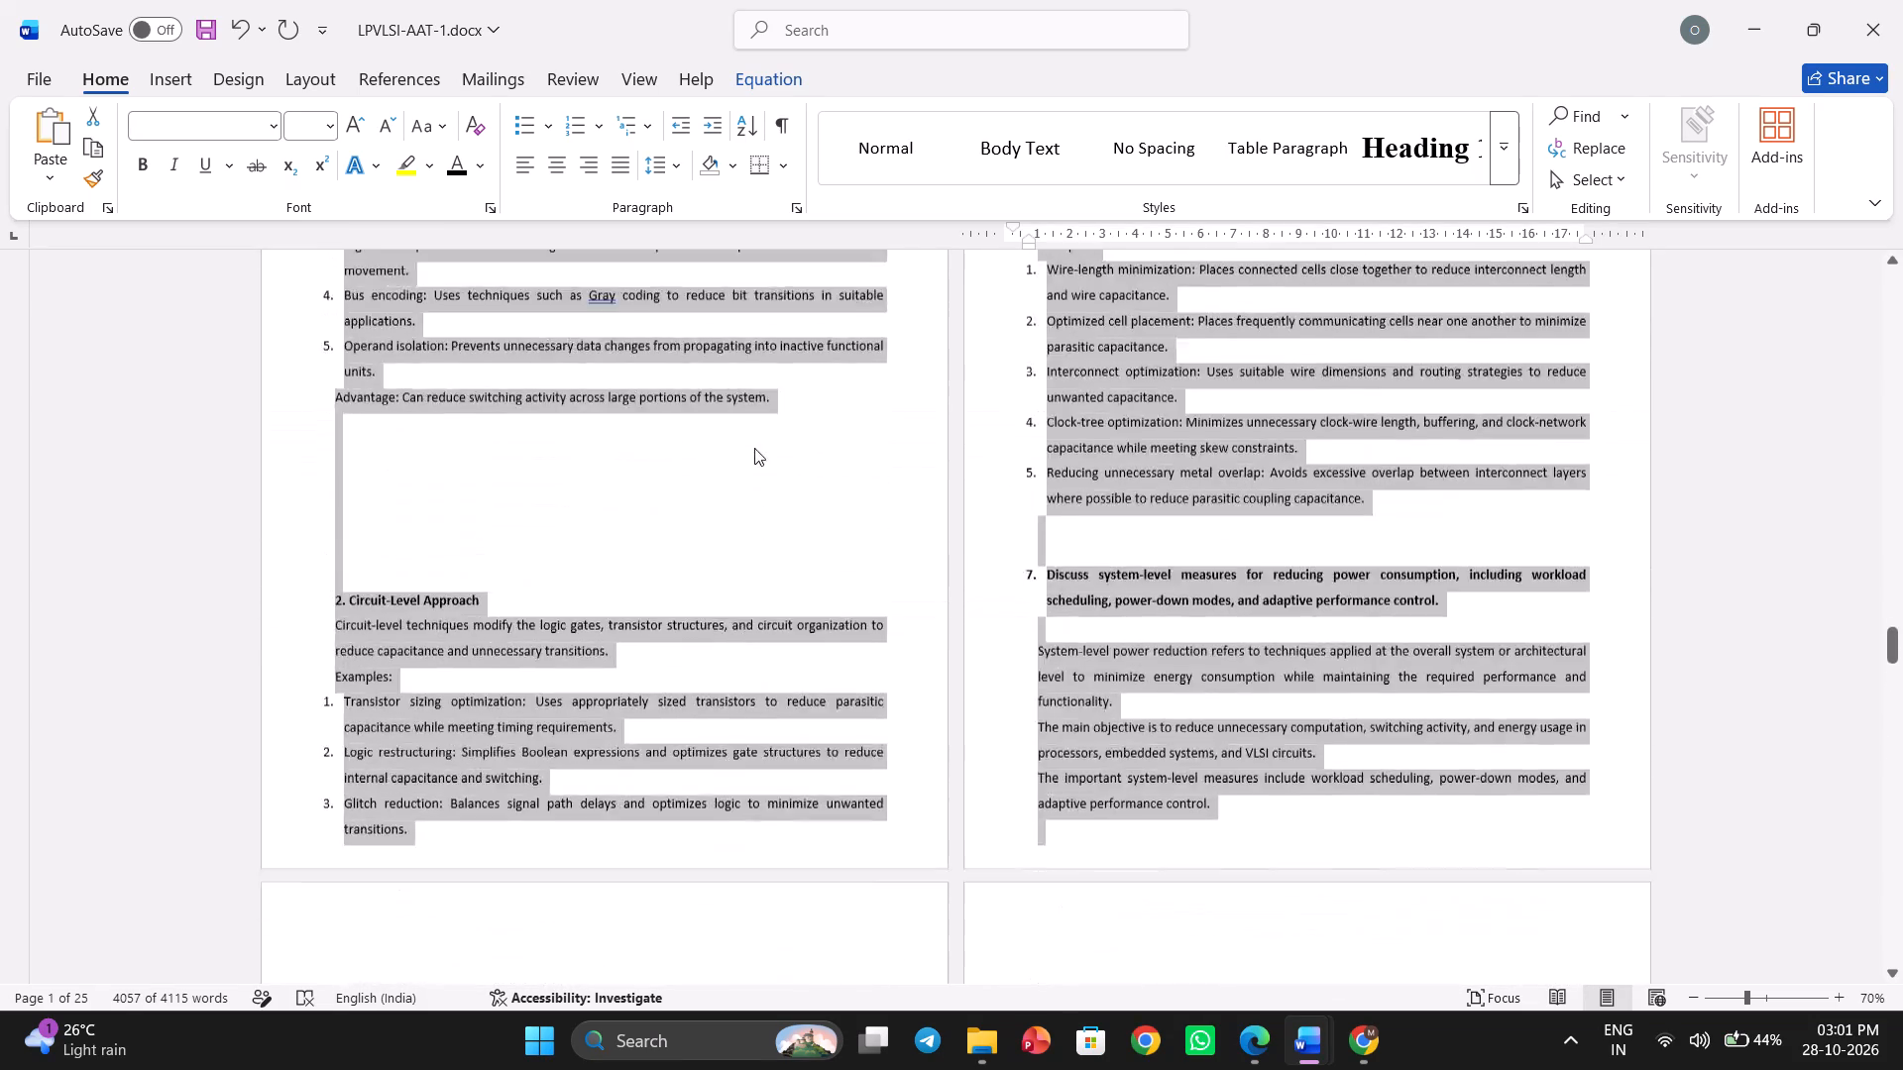
{"action": "scroll", "coordinate": [754, 448], "scroll_direction": "up", "scroll_amount": 2}
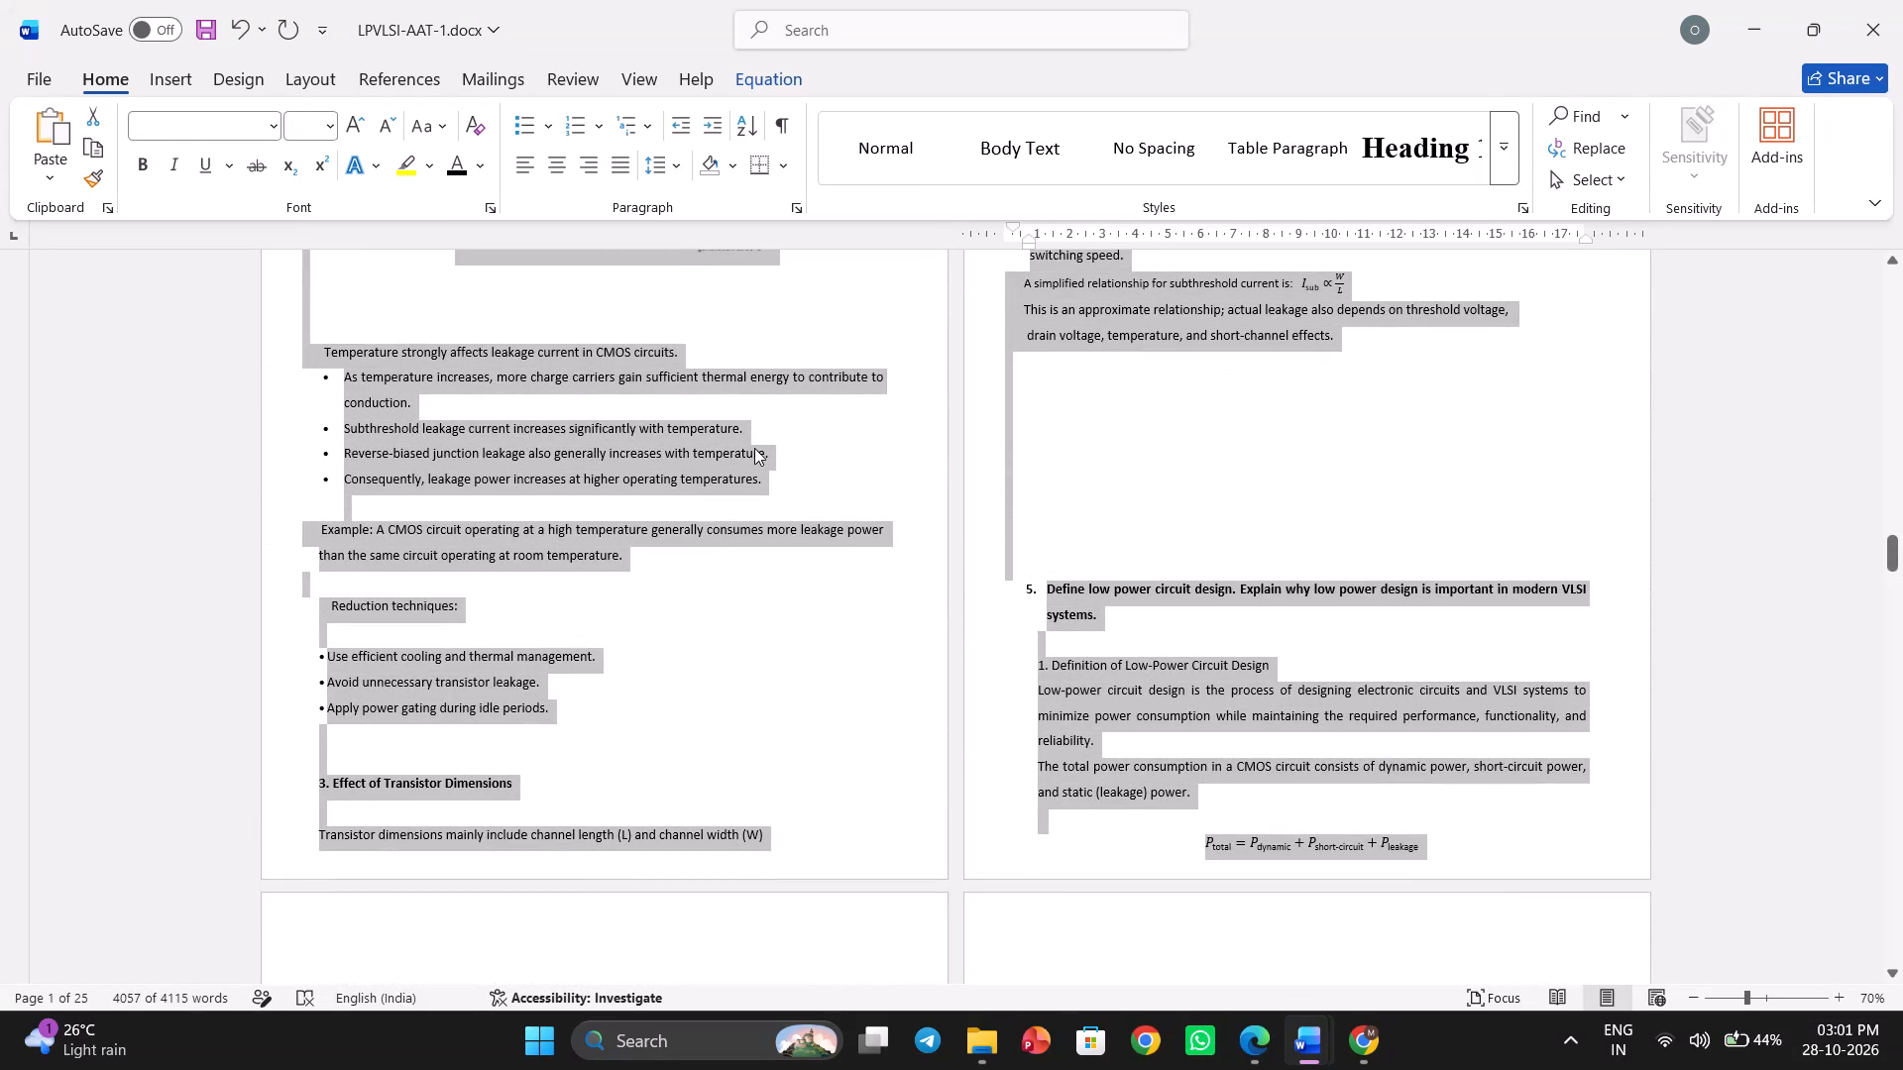
{"action": "scroll", "coordinate": [765, 439], "scroll_direction": "up", "scroll_amount": 1}
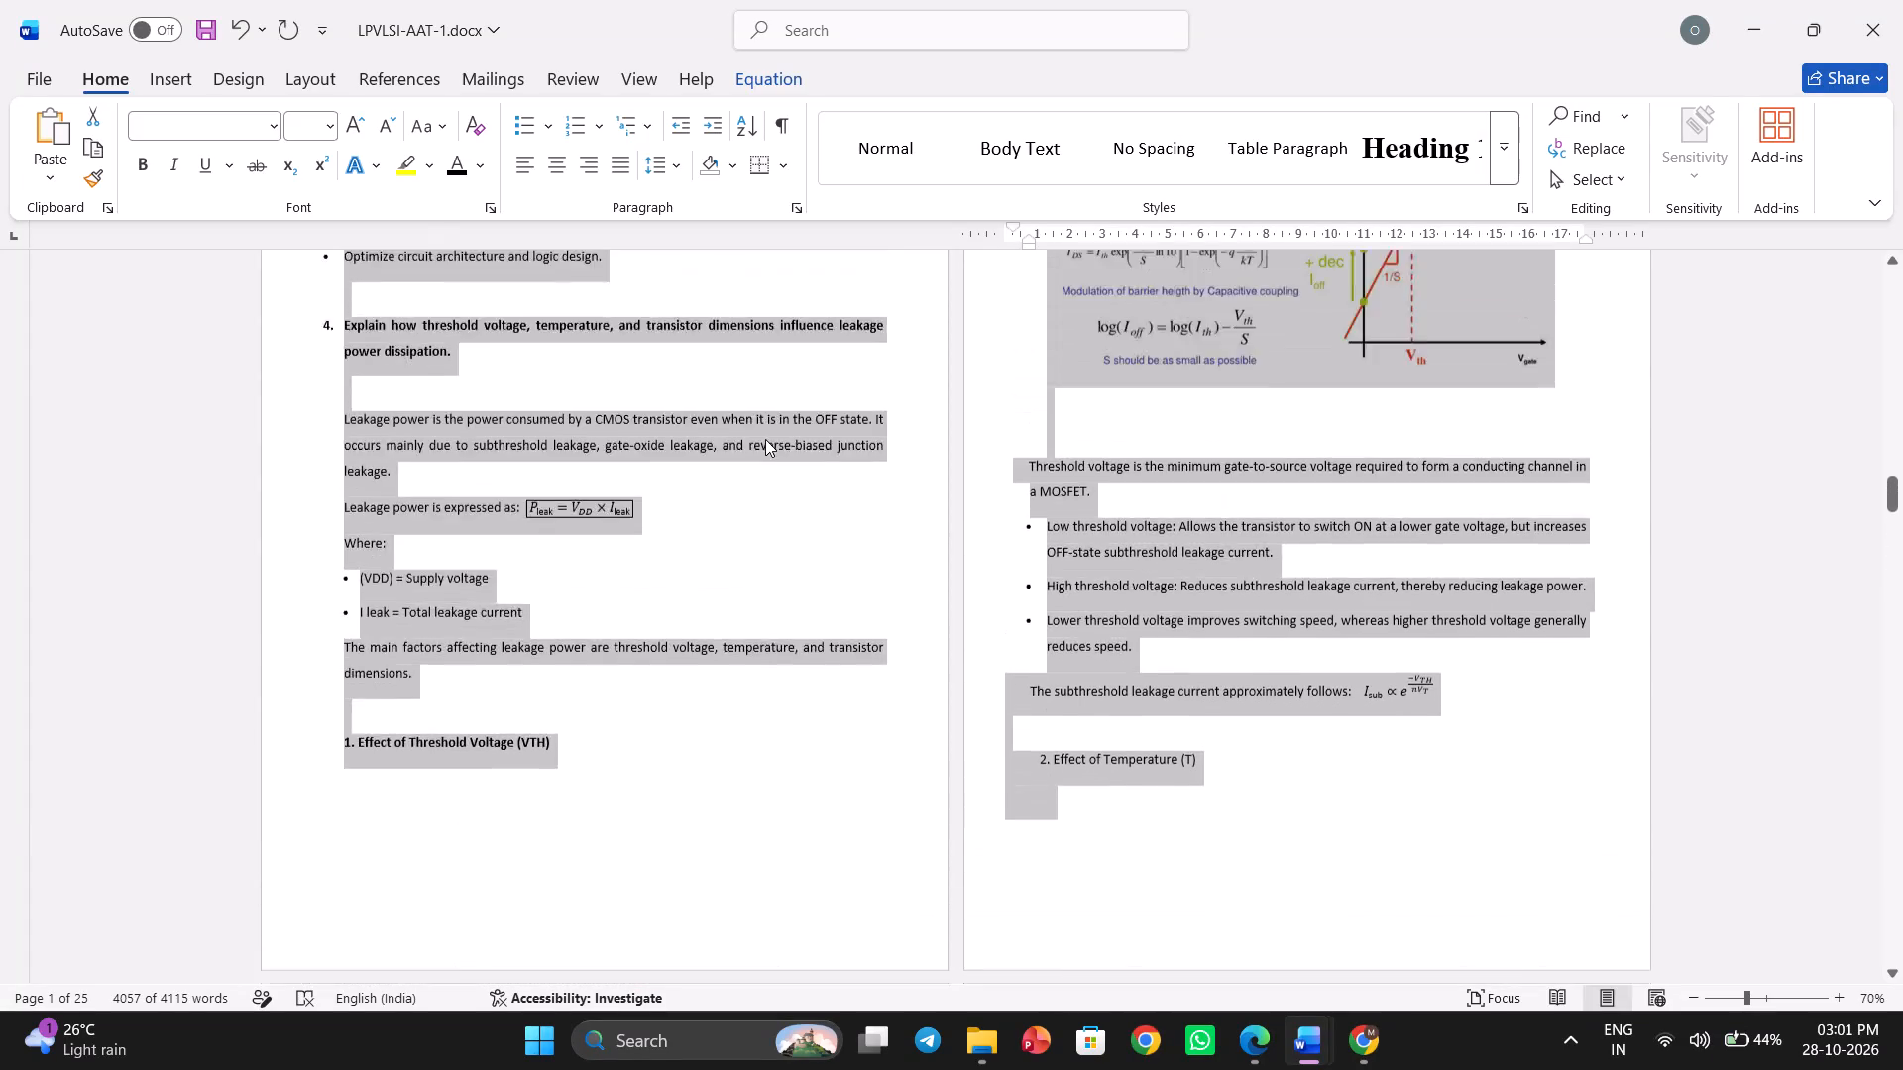
{"action": "scroll", "coordinate": [765, 439], "scroll_direction": "up", "scroll_amount": 1}
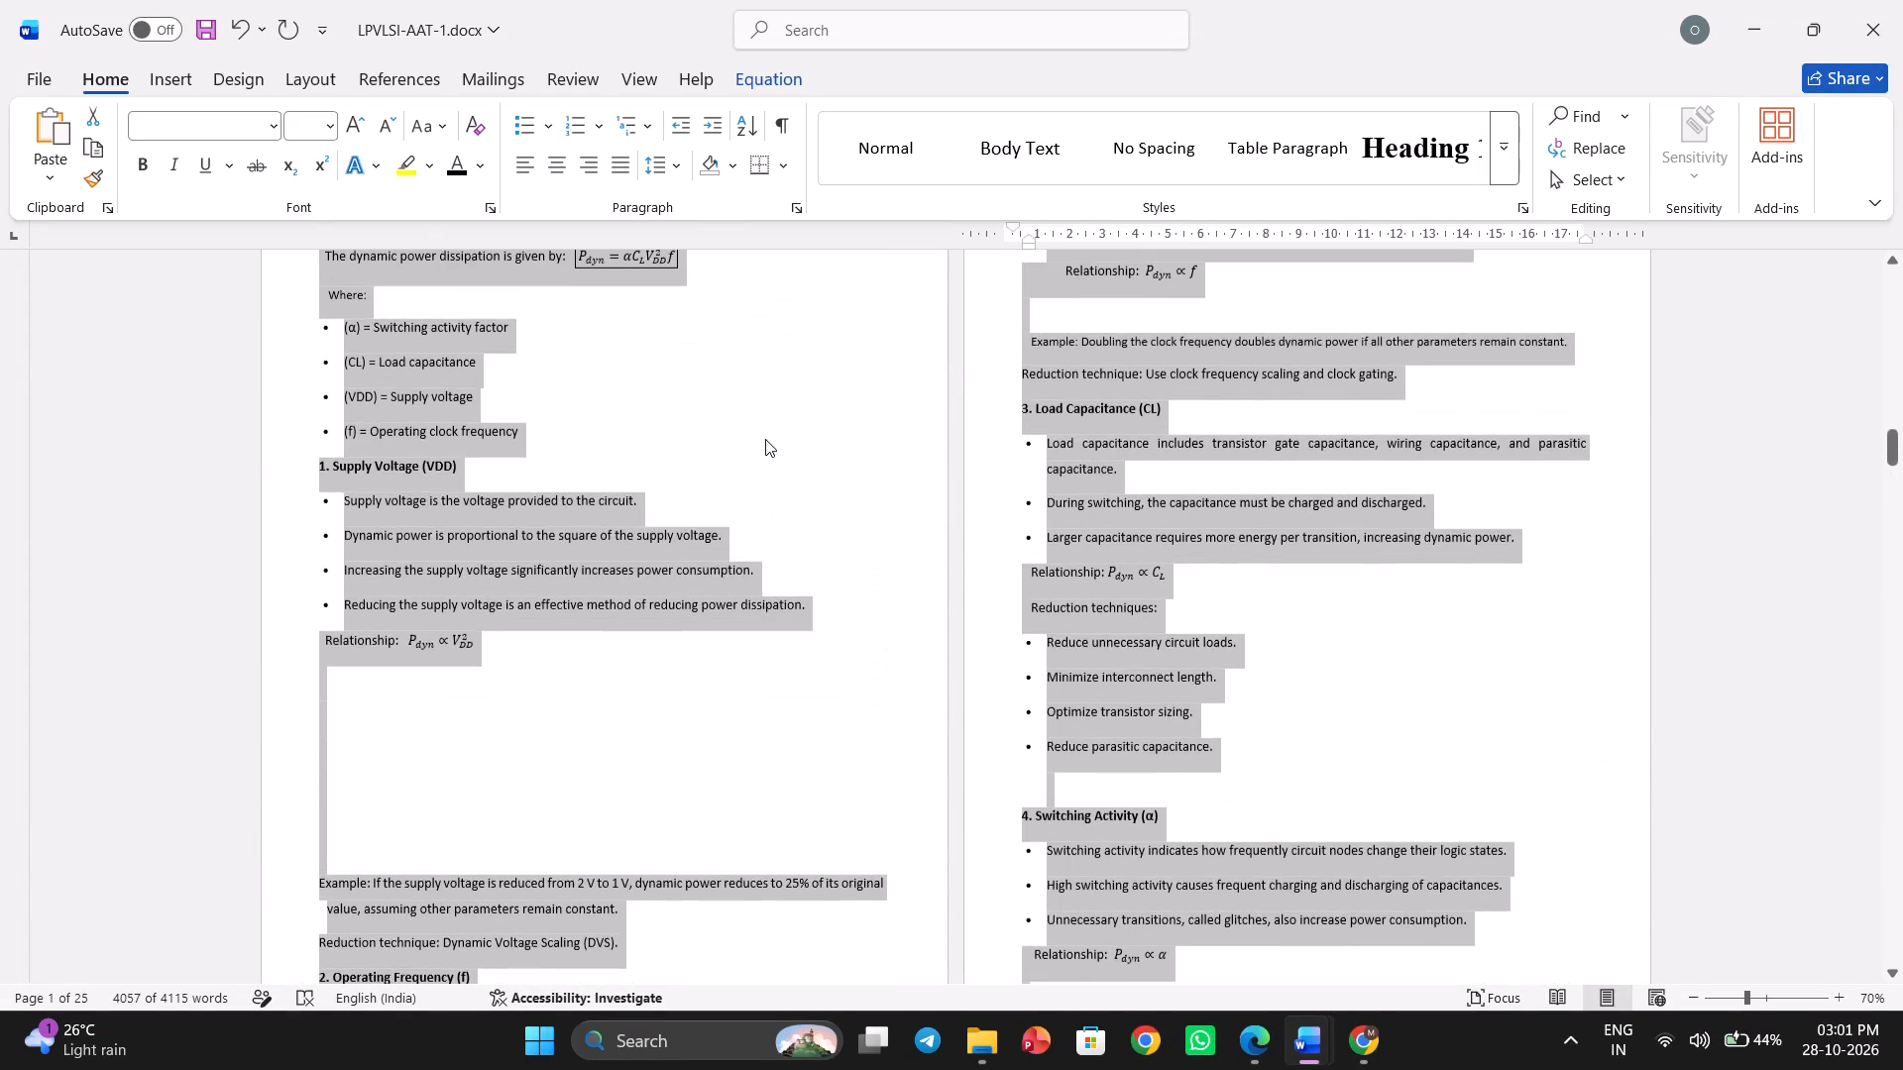
{"action": "scroll", "coordinate": [765, 439], "scroll_direction": "up", "scroll_amount": 2}
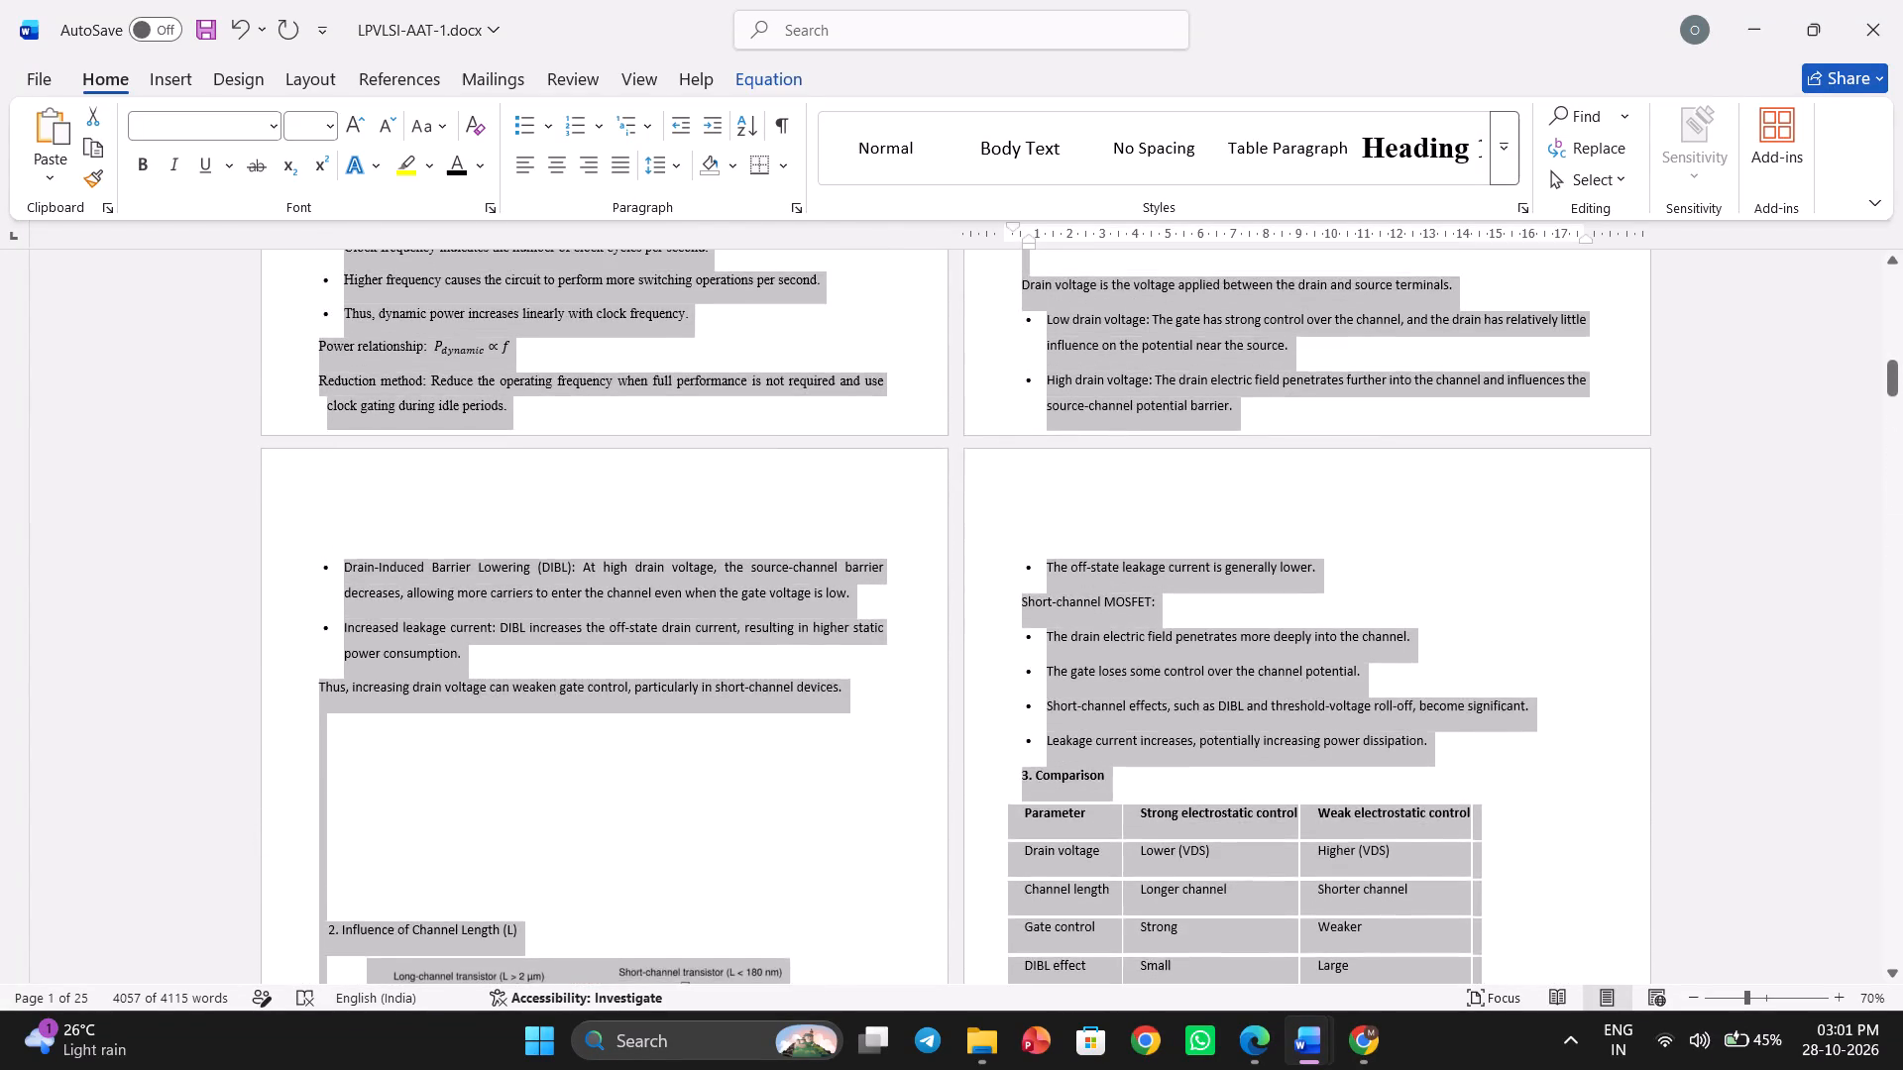
{"action": "scroll", "coordinate": [765, 439], "scroll_direction": "up", "scroll_amount": 1}
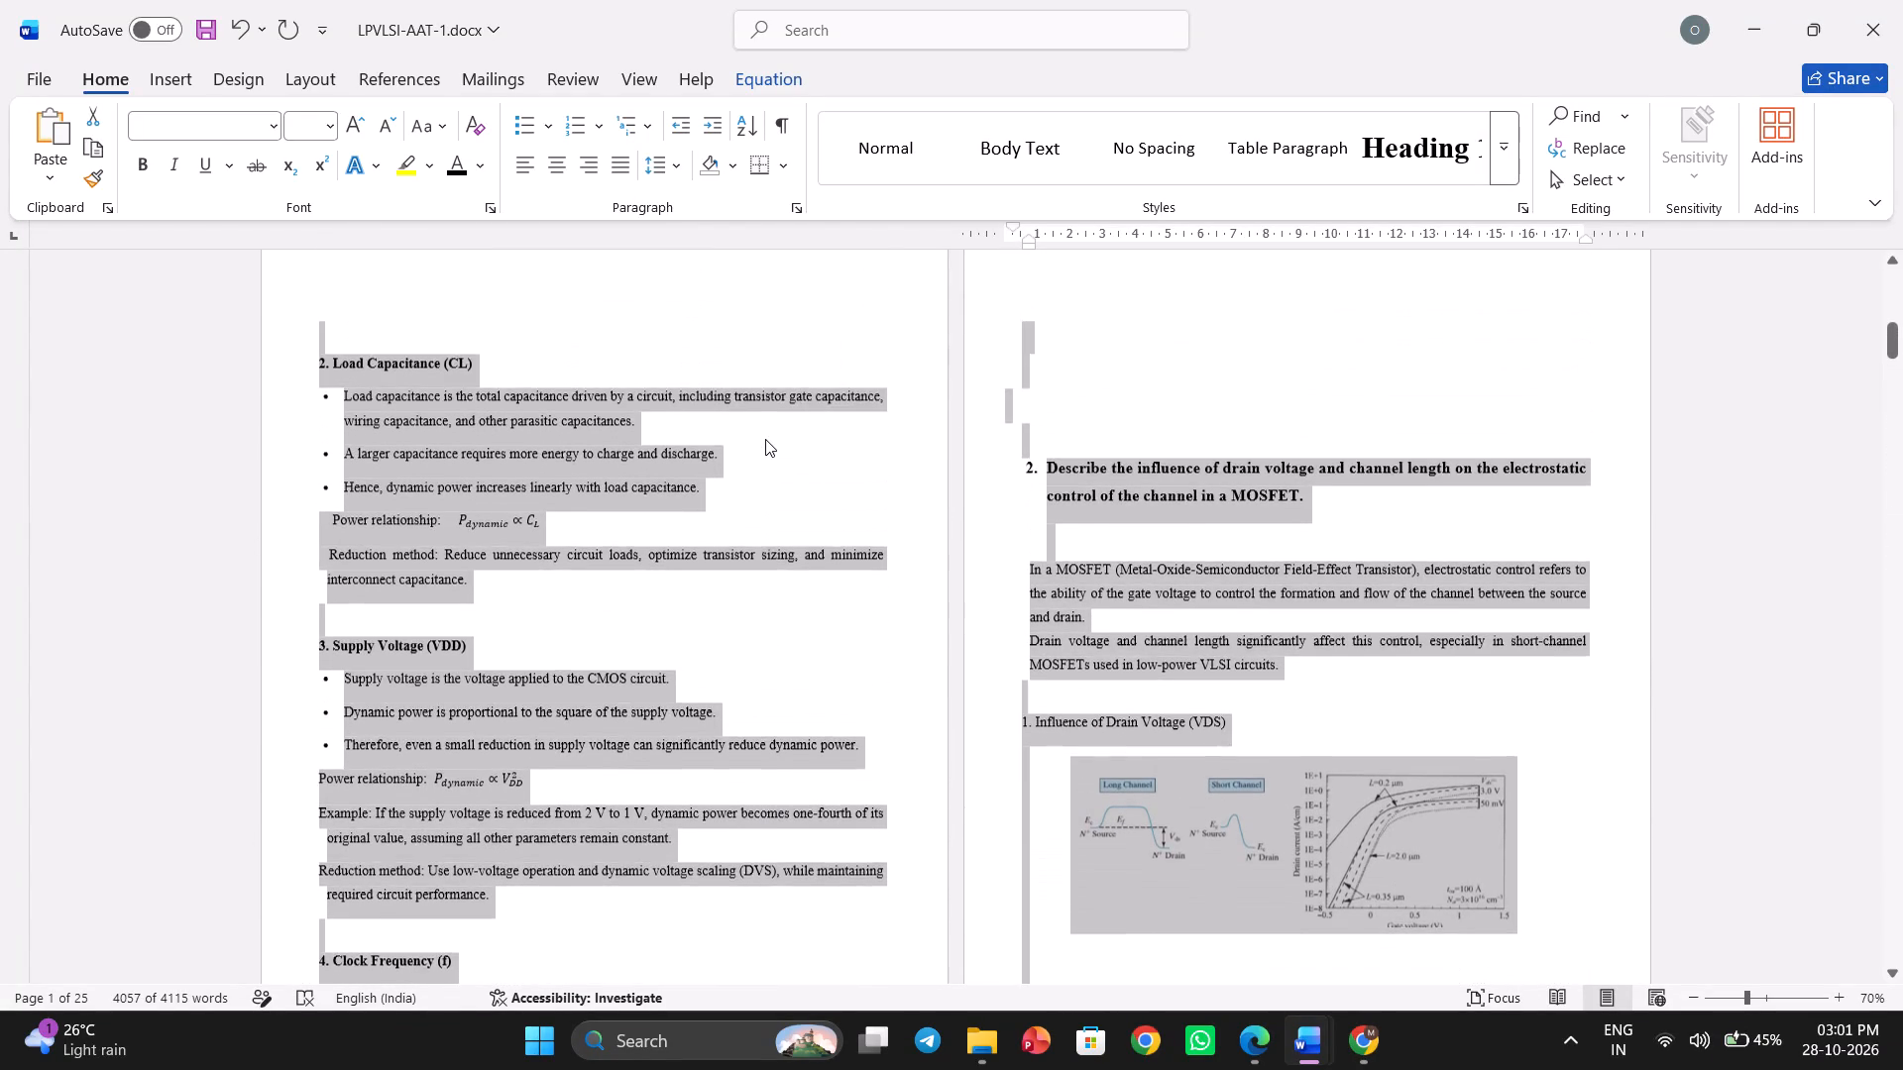
{"action": "scroll", "coordinate": [1007, 394], "scroll_direction": "up", "scroll_amount": 1}
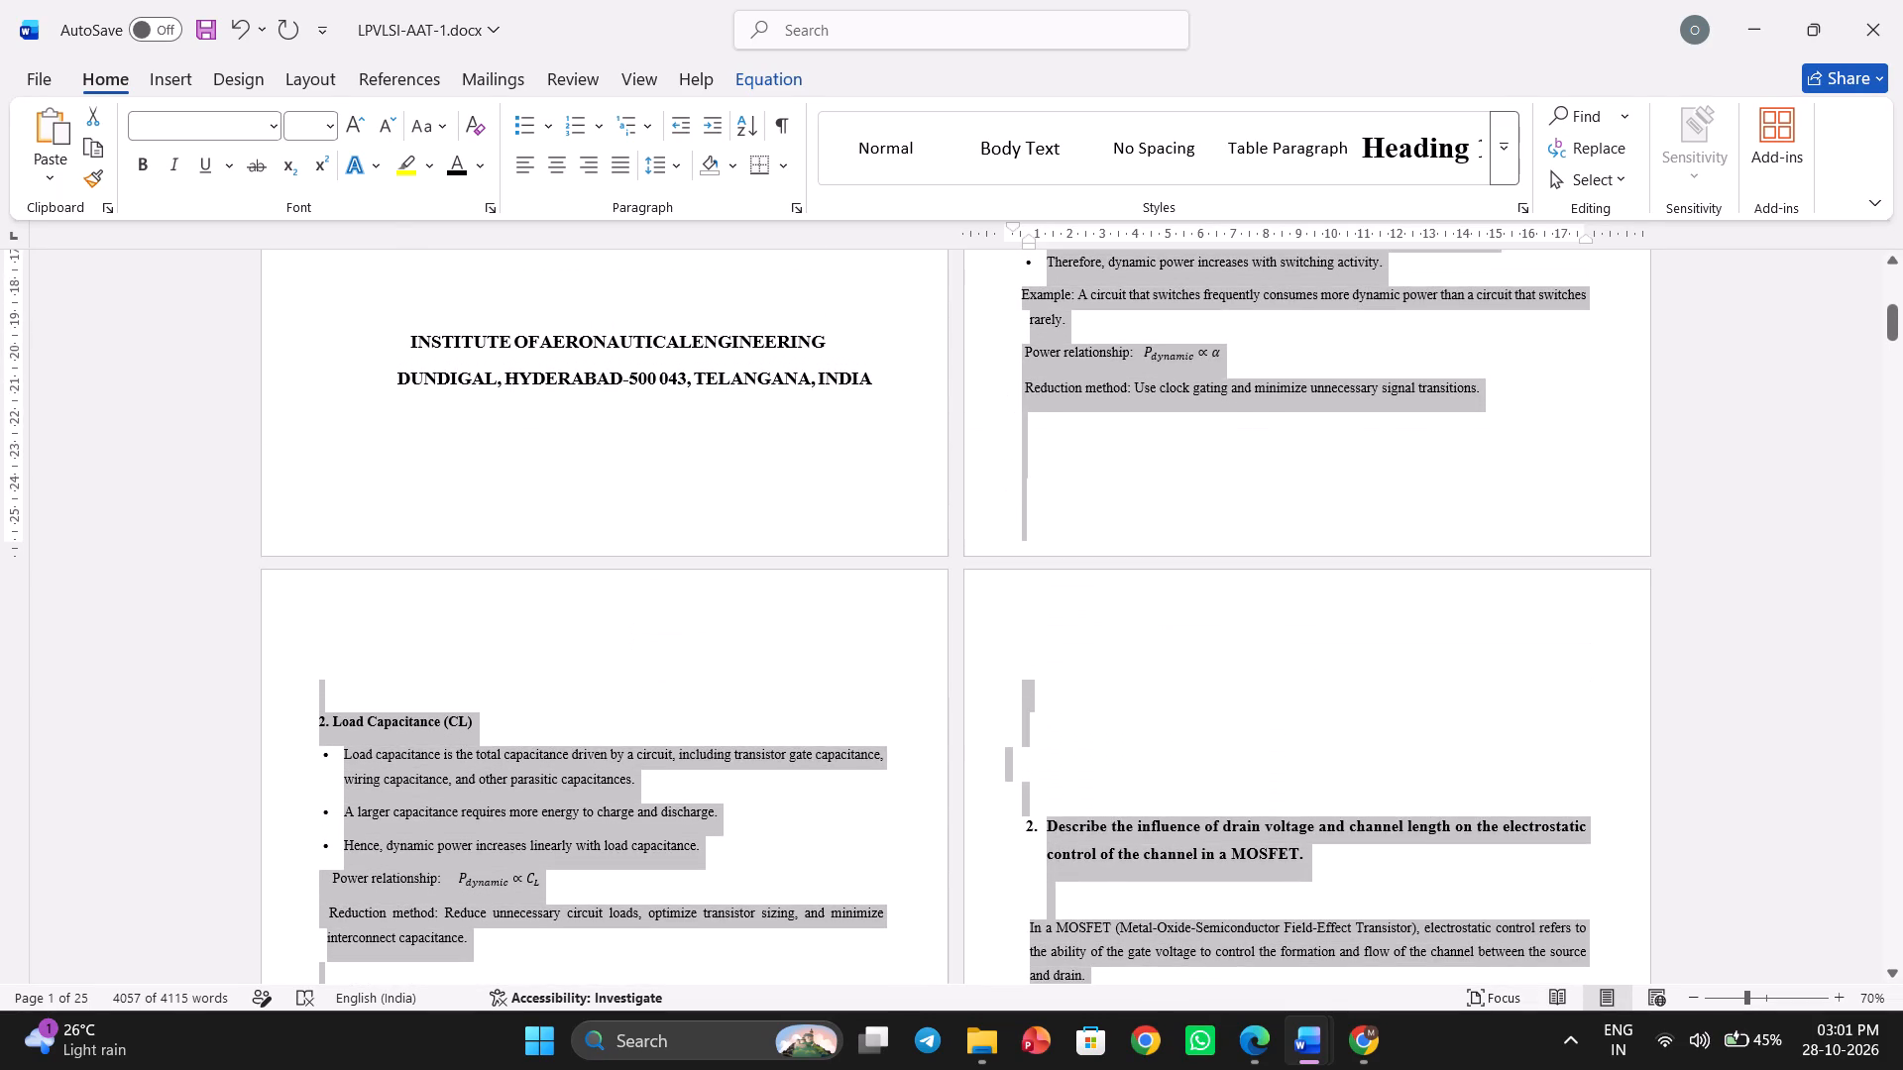
Delete the blank lines above the question 2 heading about drain voltage and channel length.
{"action": "left_click", "coordinate": [1073, 744]}
{"action": "left_click_drag", "start_coordinate": [1046, 778], "coordinate": [1045, 772]}
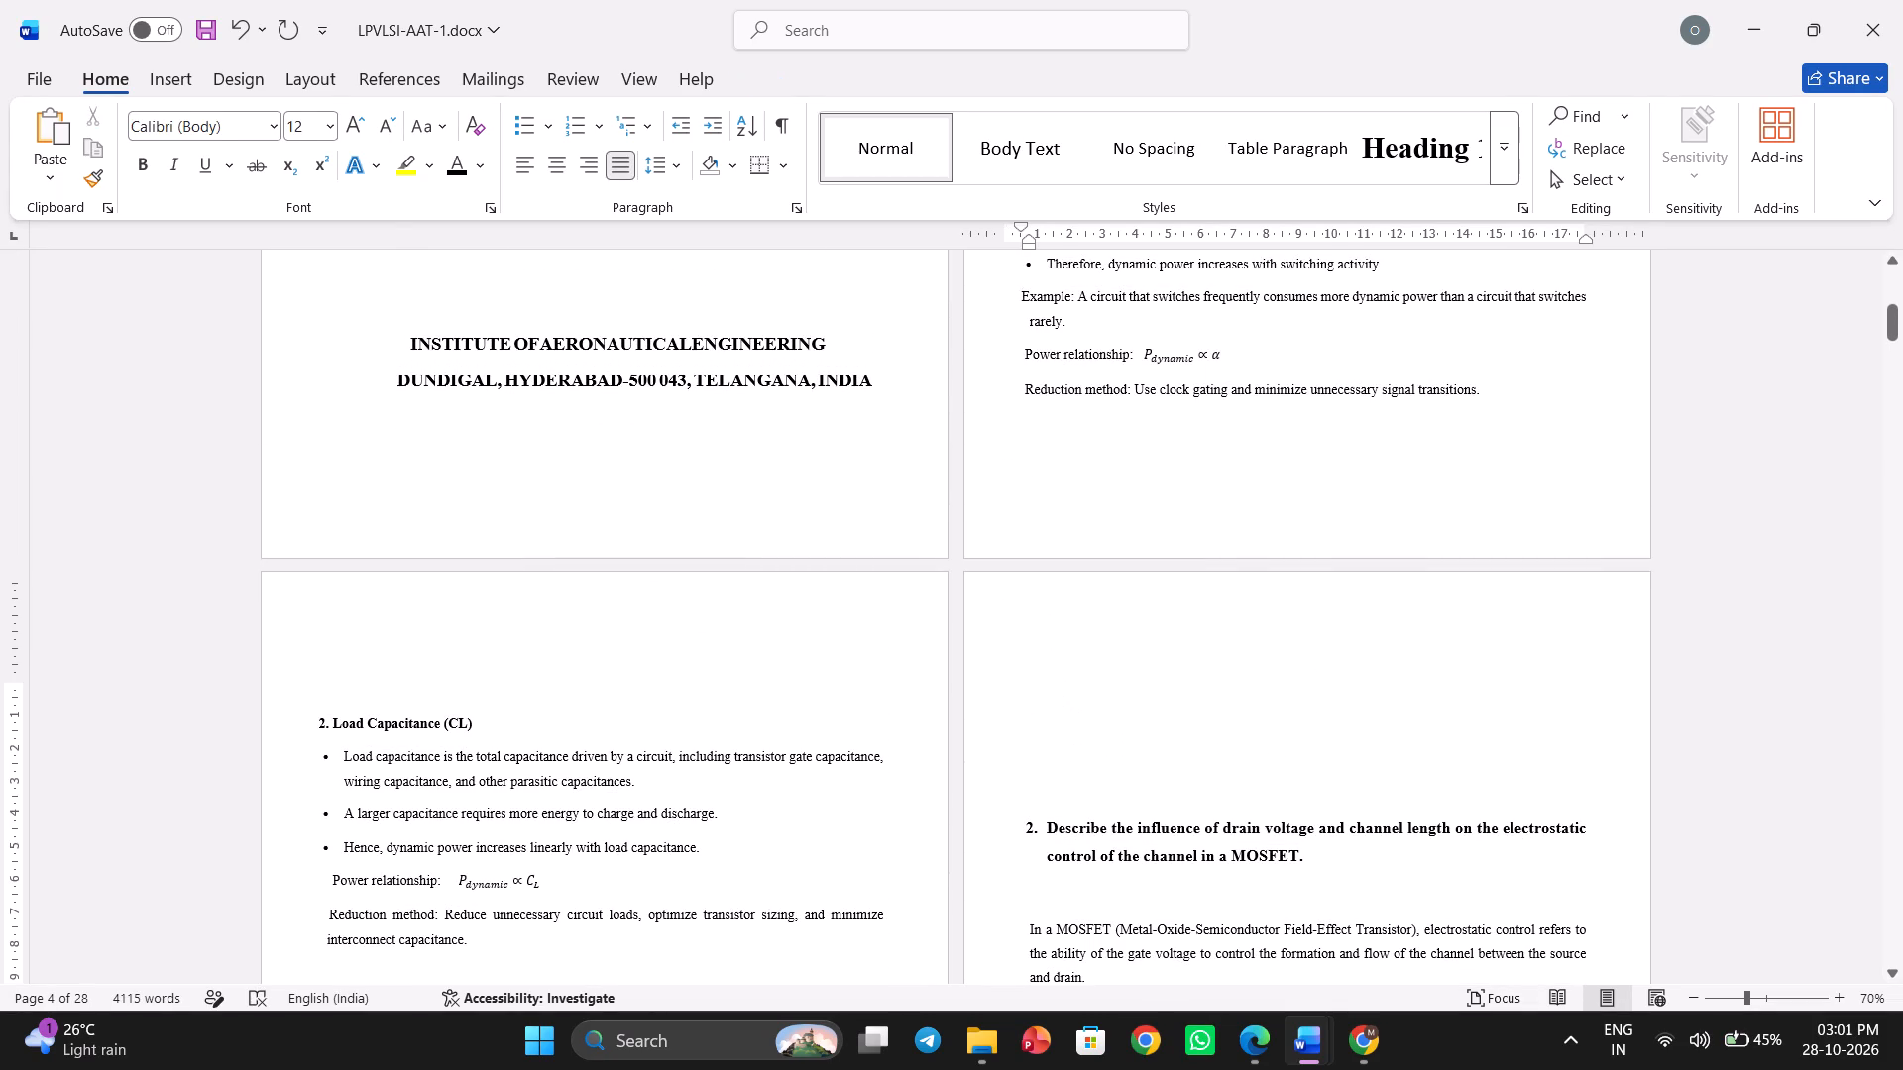
{"action": "left_click_drag", "start_coordinate": [1045, 772], "coordinate": [1017, 649]}
{"action": "key", "text": "BackSpace"}
{"action": "key", "text": "BackSpace"}
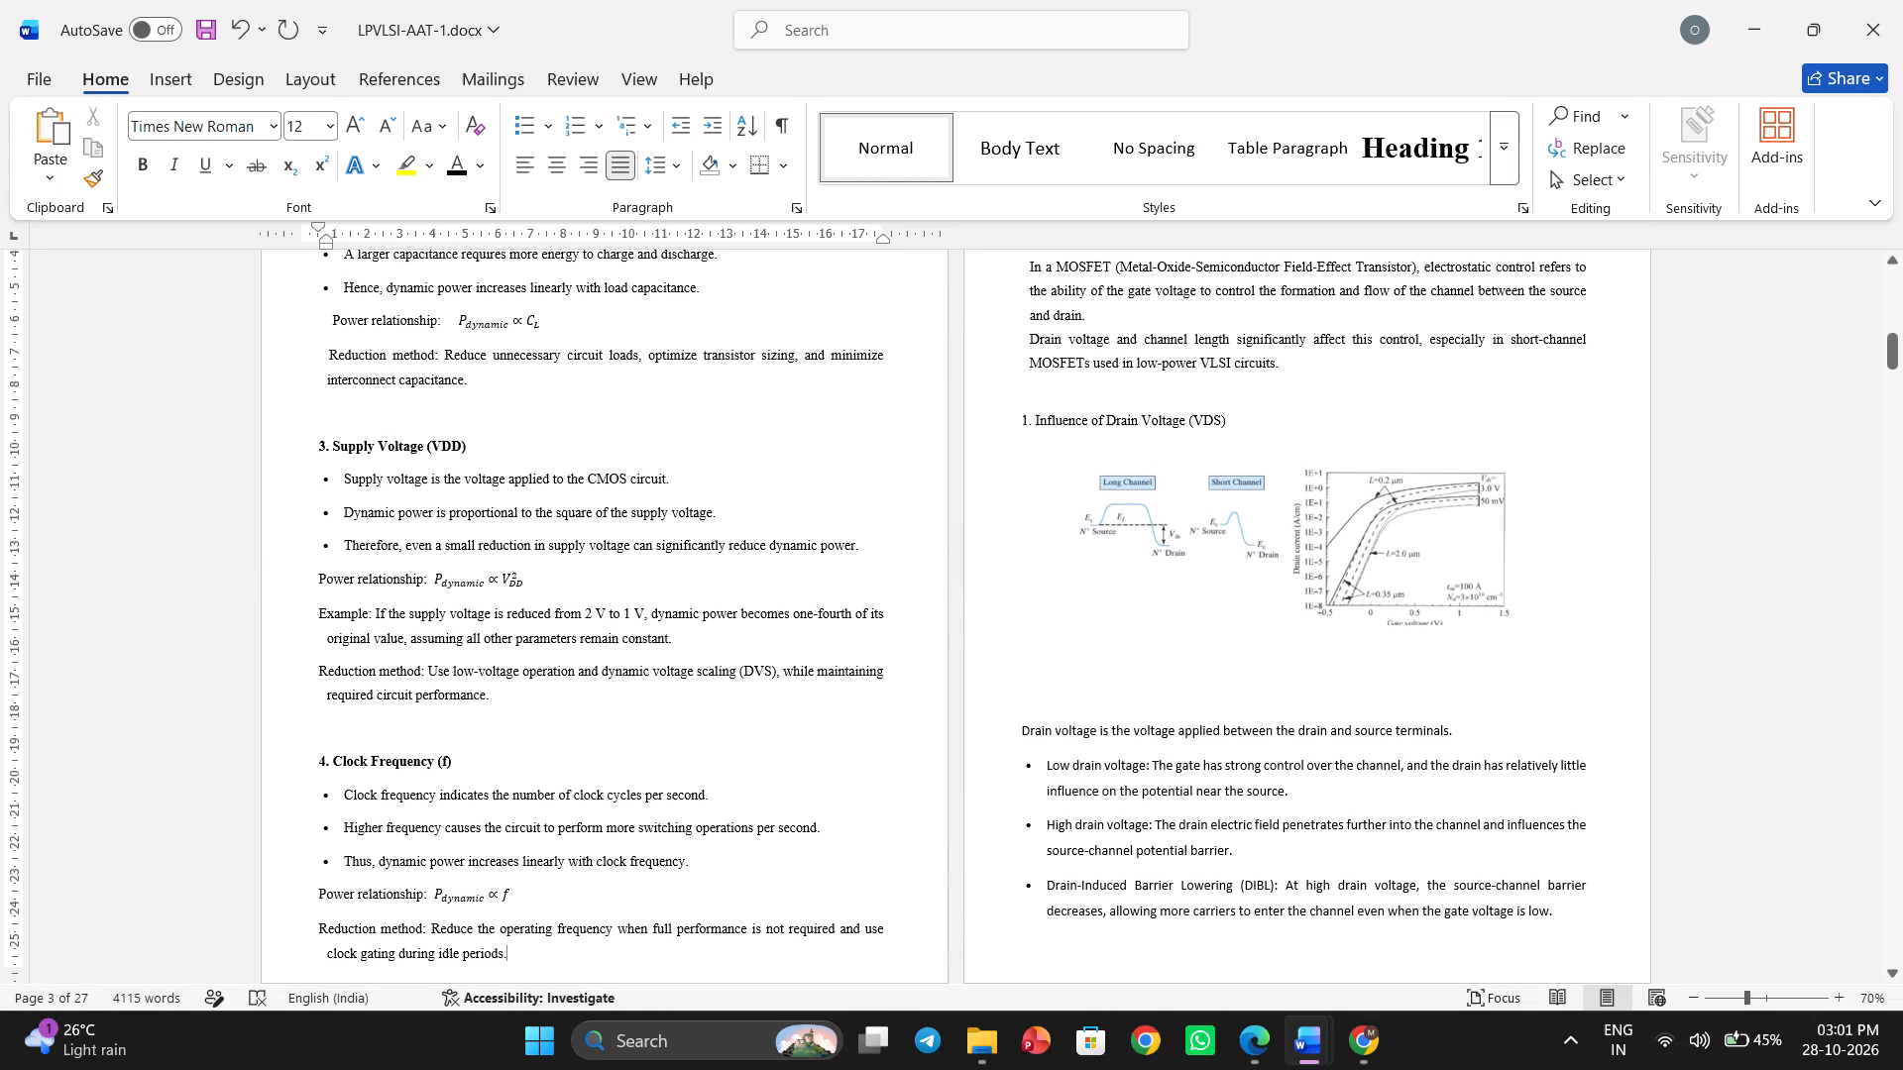
Delete the blank line between the question 2 heading and its introductory paragraph.
{"action": "scroll", "coordinate": [1217, 631], "scroll_direction": "up", "scroll_amount": 1}
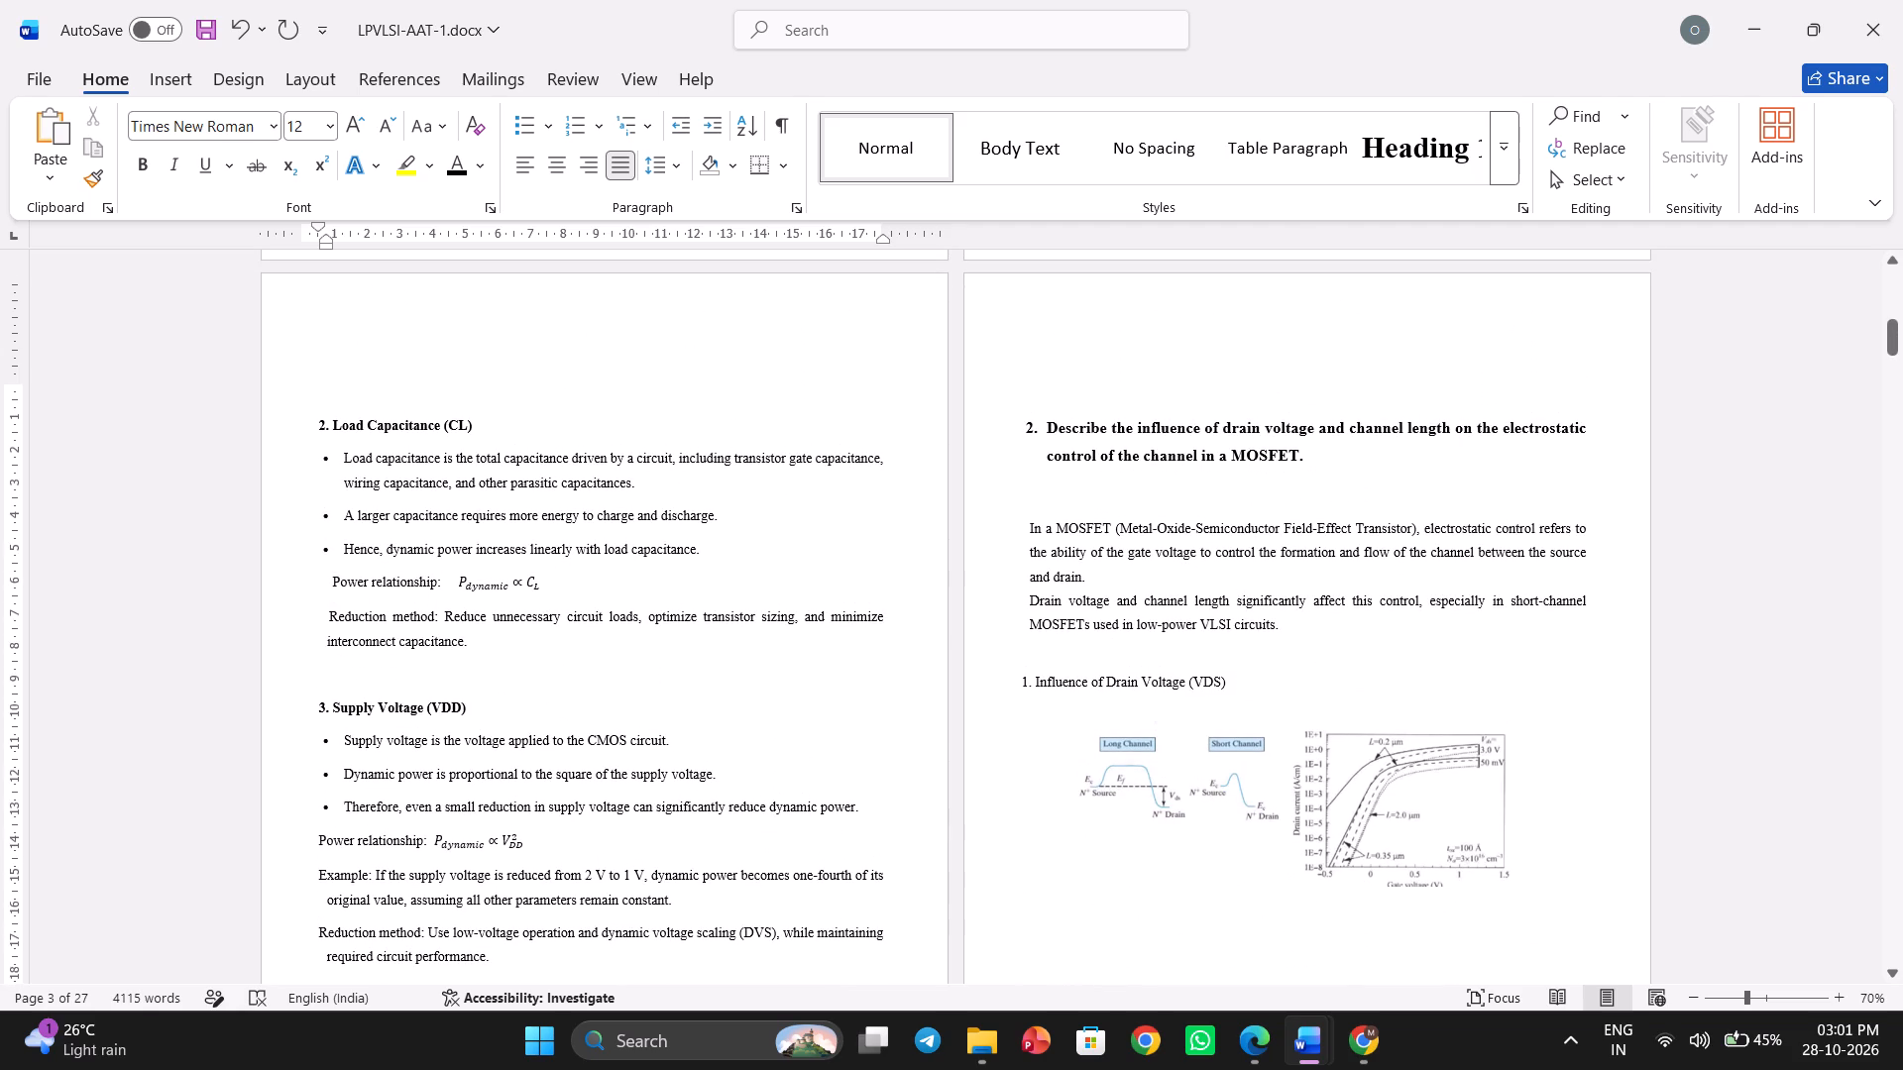
{"action": "left_click", "coordinate": [1020, 506]}
{"action": "key", "text": "BackSpace"}
{"action": "key", "text": "BackSpace"}
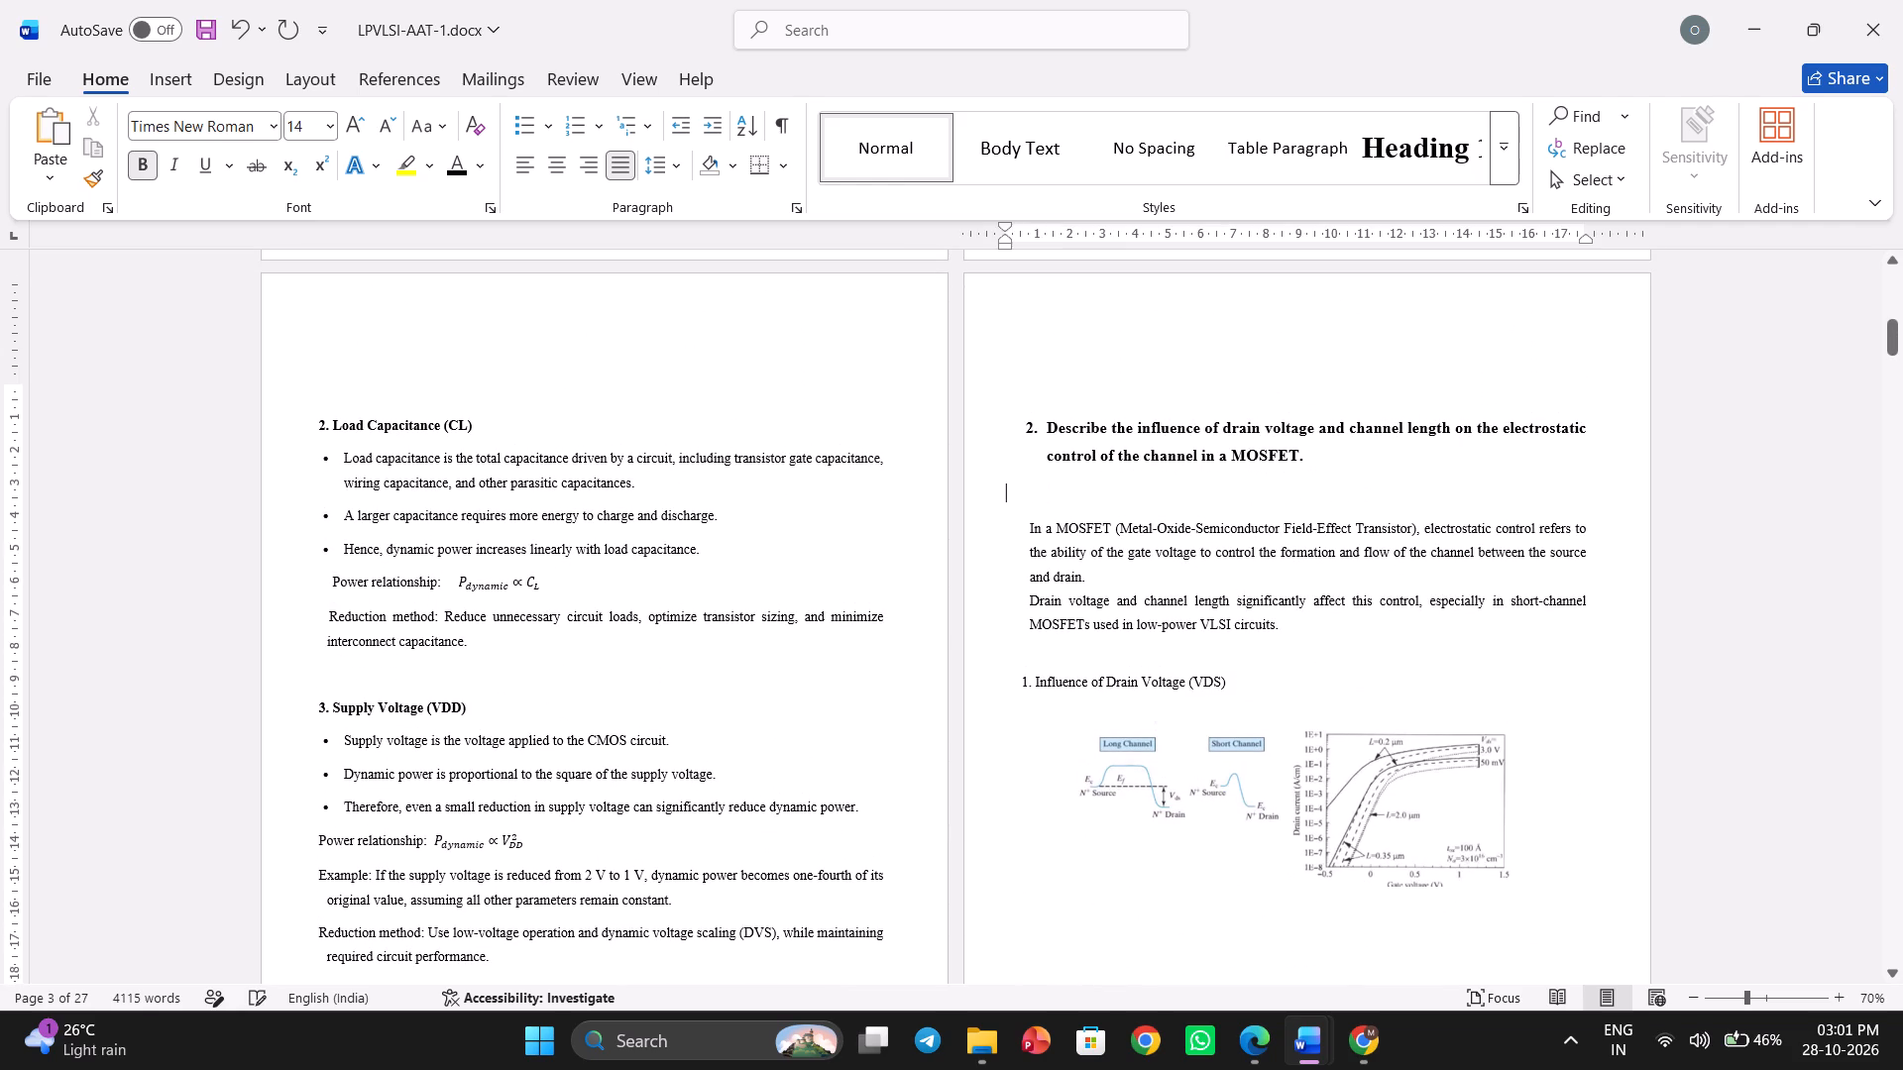
{"action": "key", "text": "BackSpace"}
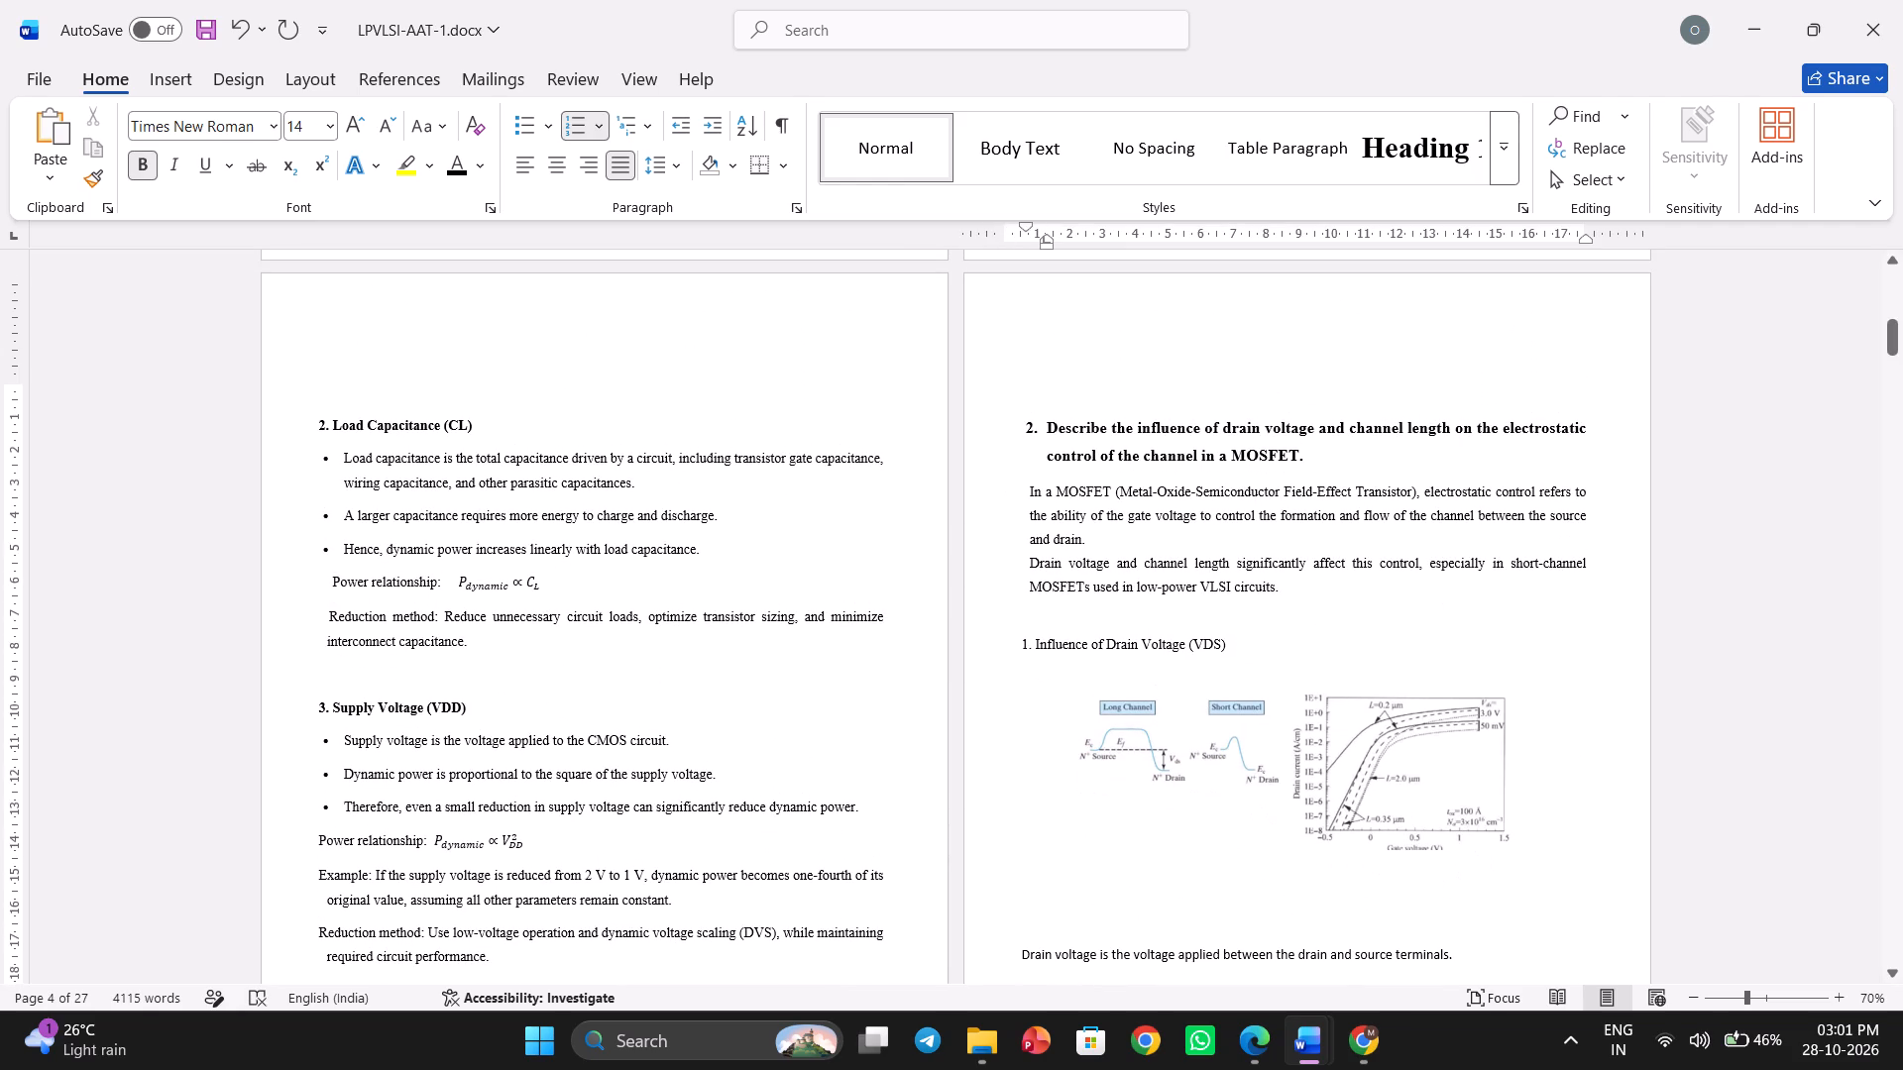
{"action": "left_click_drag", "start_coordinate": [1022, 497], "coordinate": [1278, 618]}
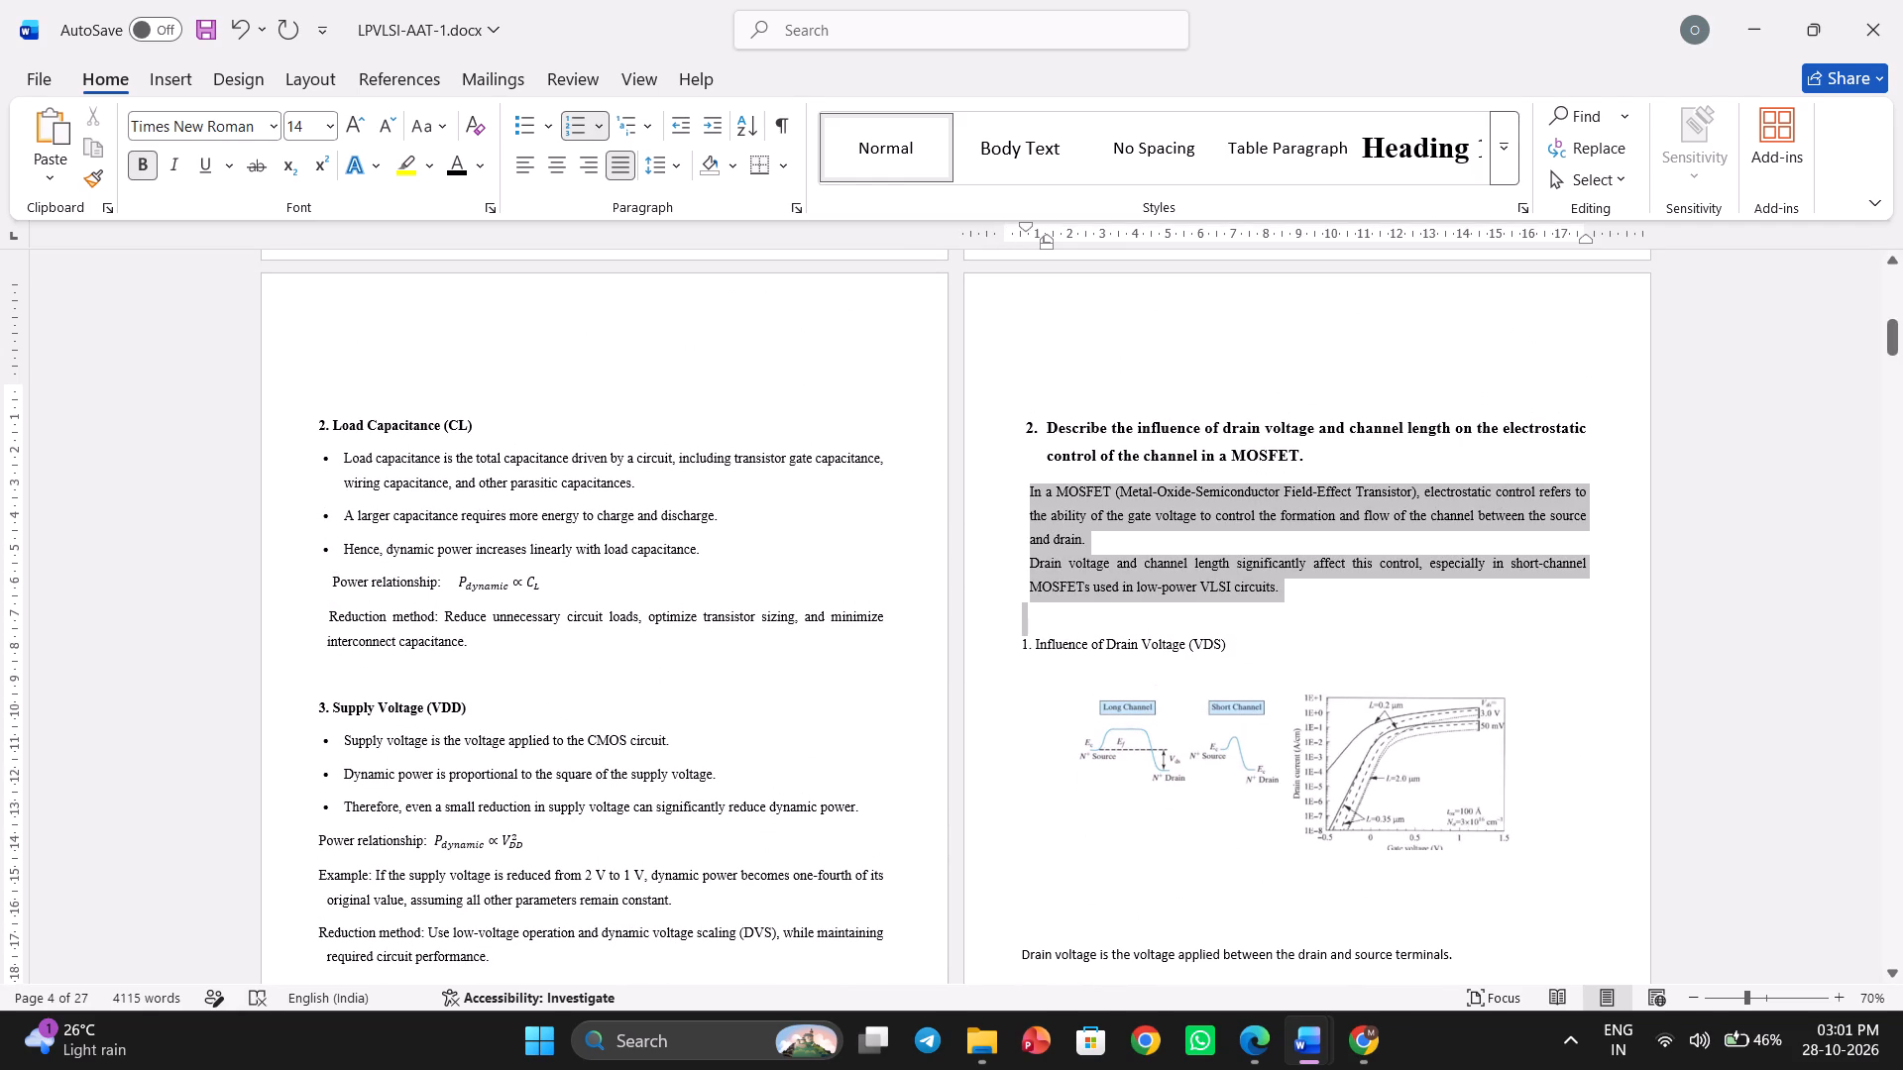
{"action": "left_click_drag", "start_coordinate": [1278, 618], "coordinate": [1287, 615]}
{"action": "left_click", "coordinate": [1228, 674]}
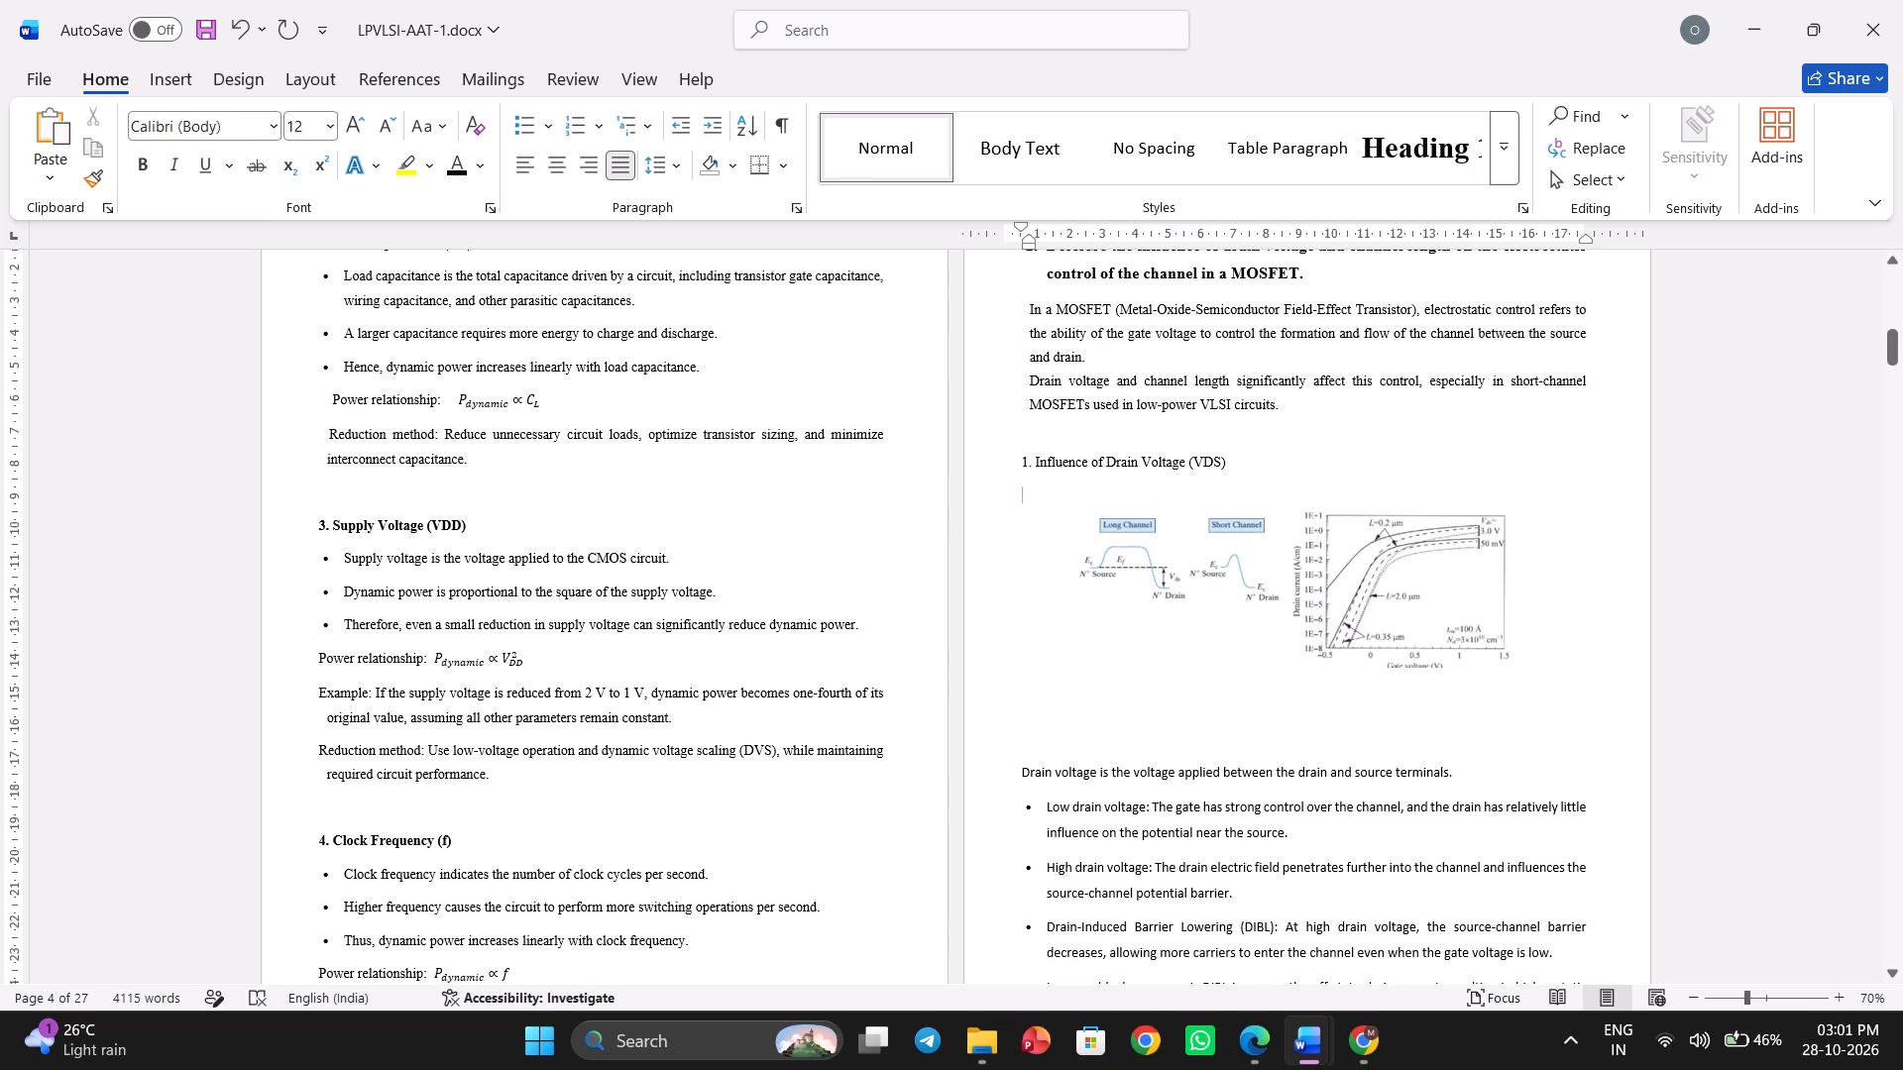
Set the drain voltage explanation, from its definition through the "Thus, increasing drain voltage" sentence, to Times New Roman with 1.5 line spacing.
{"action": "left_click_drag", "start_coordinate": [1022, 771], "coordinate": [1212, 1000]}
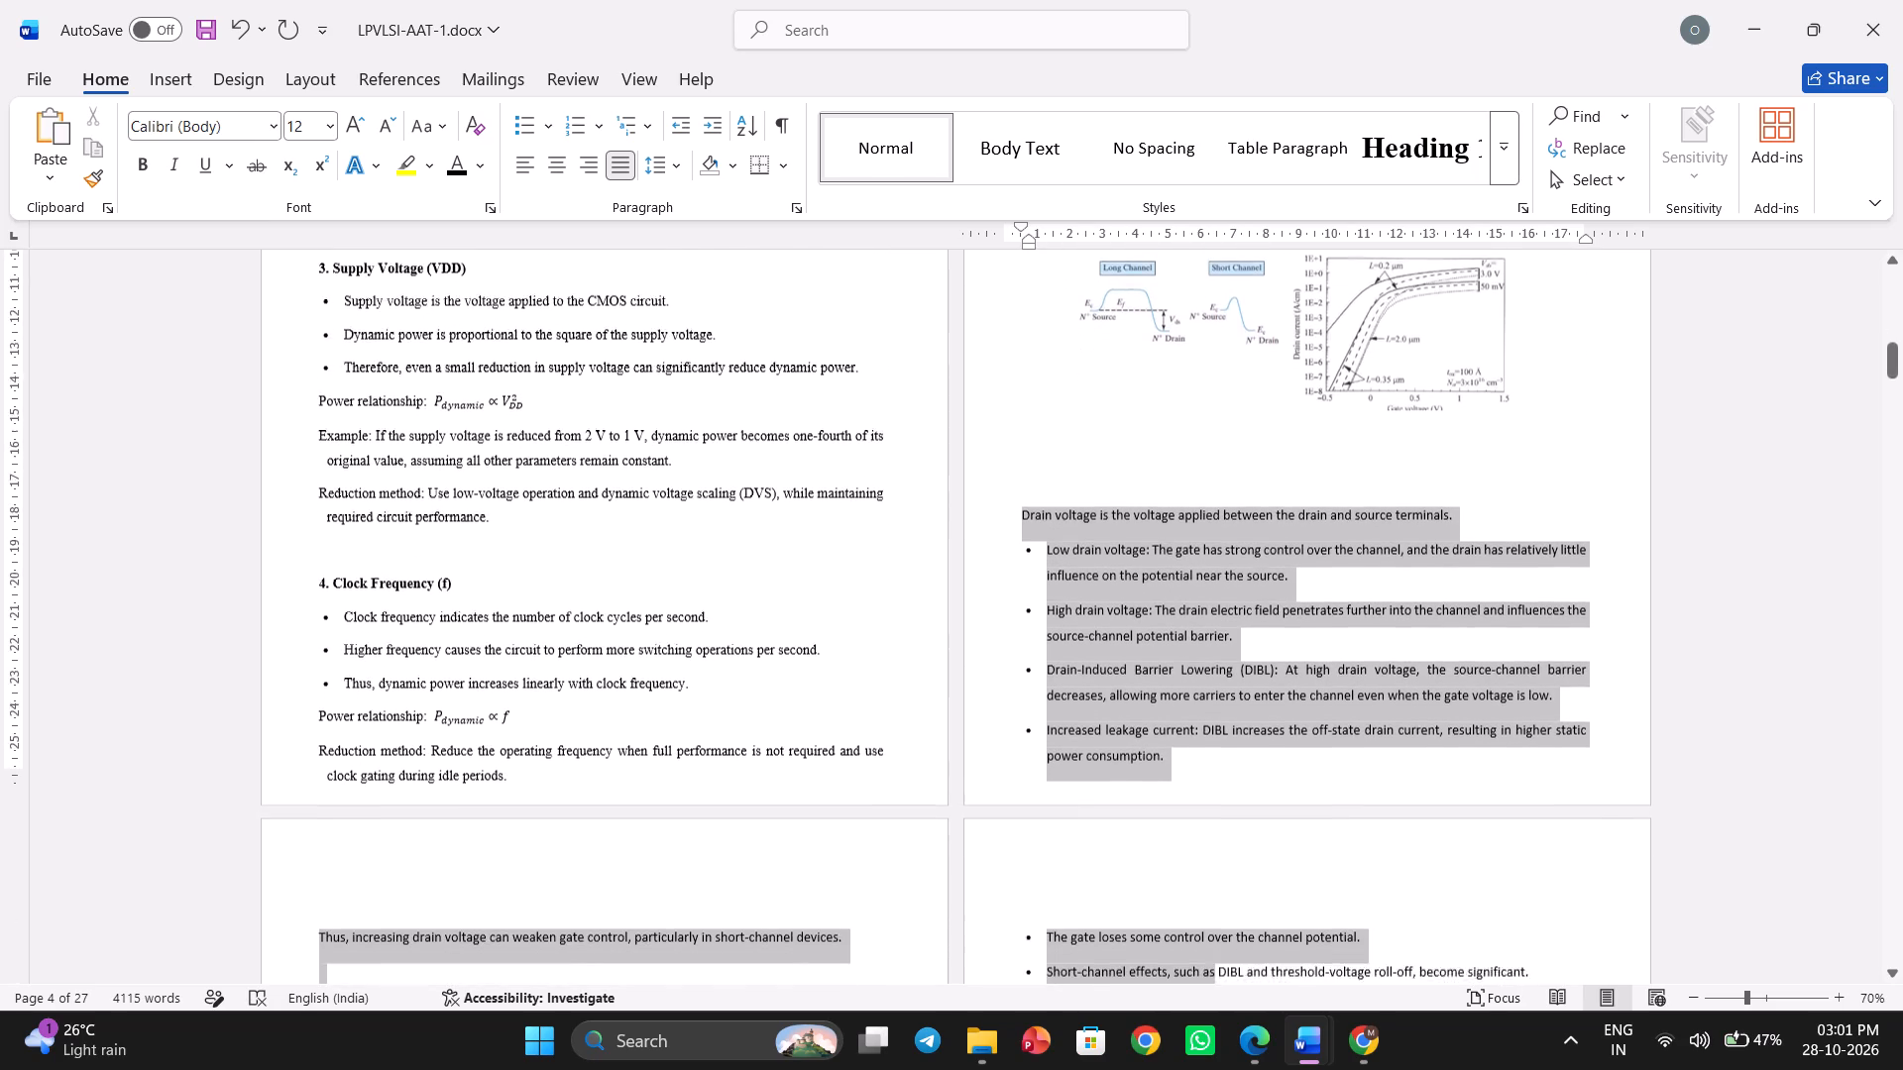
{"action": "left_click_drag", "start_coordinate": [1212, 1000], "coordinate": [780, 759]}
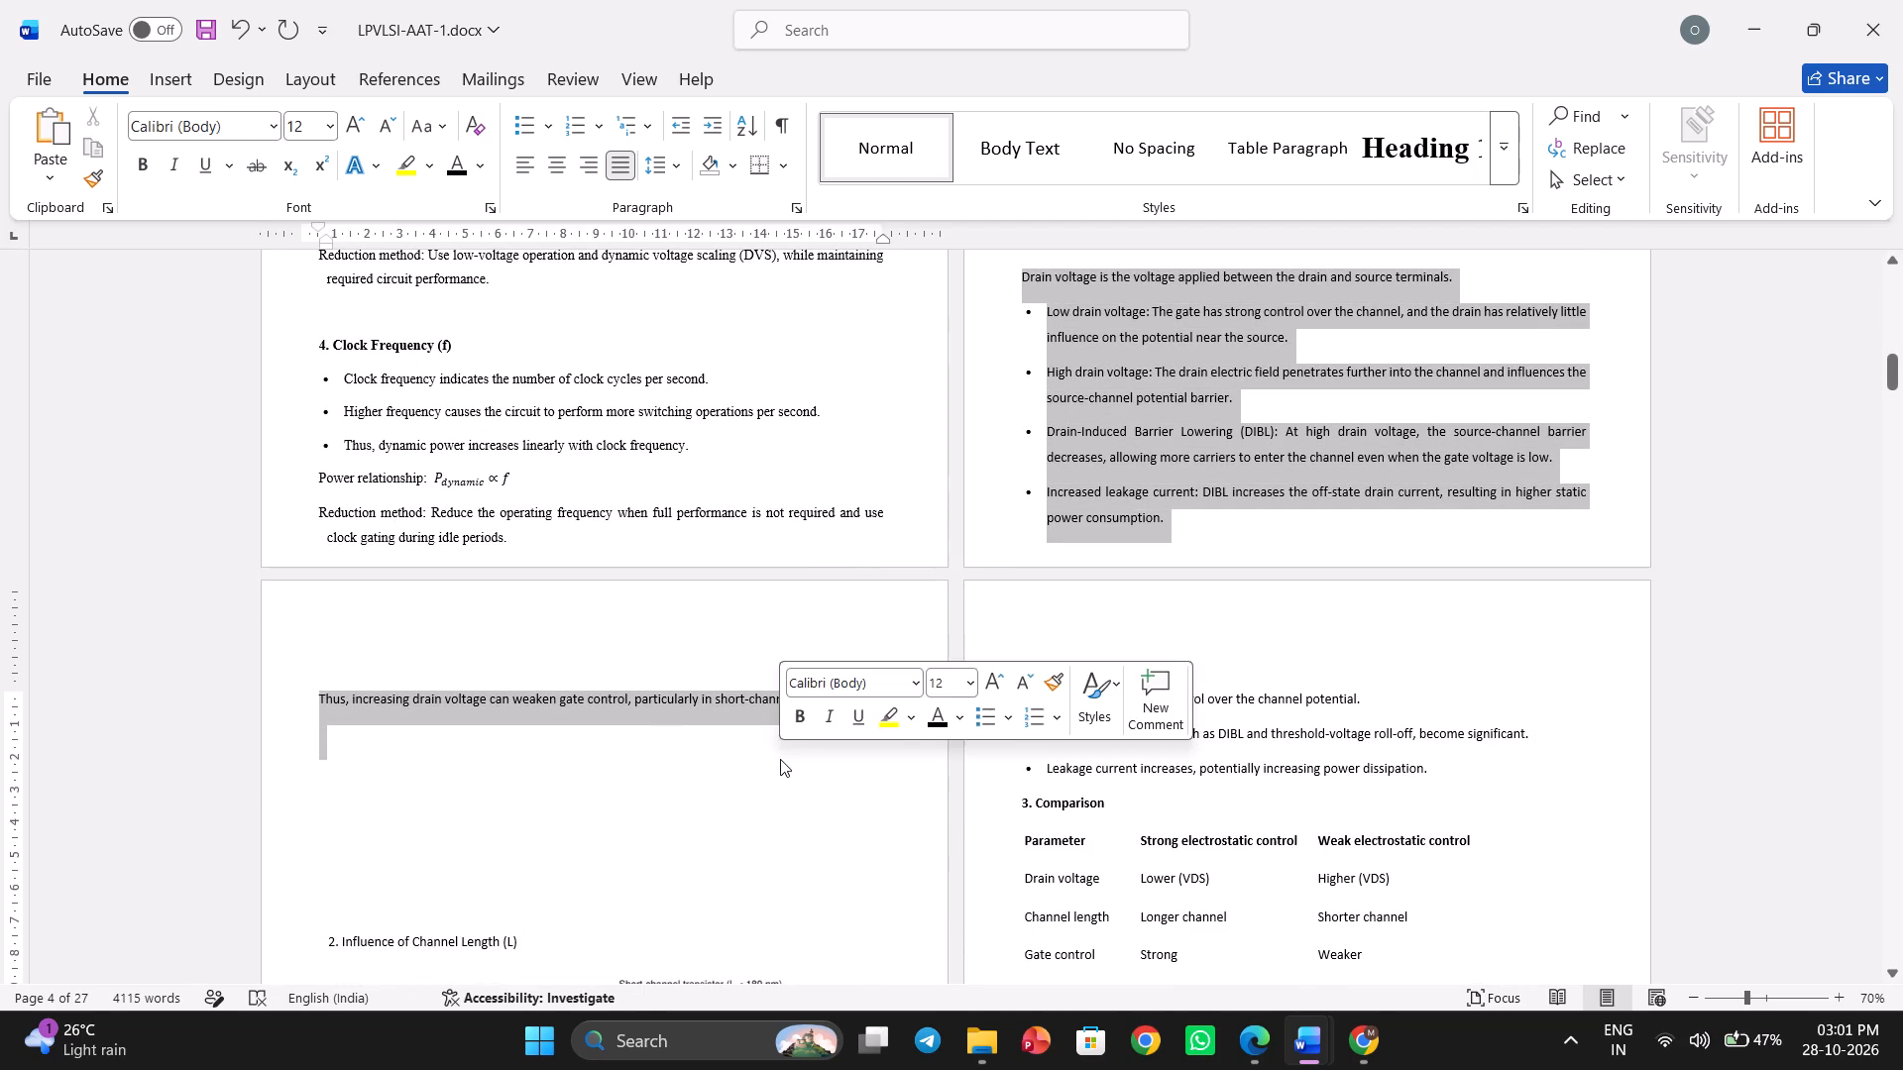
{"action": "left_click", "coordinate": [270, 119]}
{"action": "left_click", "coordinate": [237, 309]}
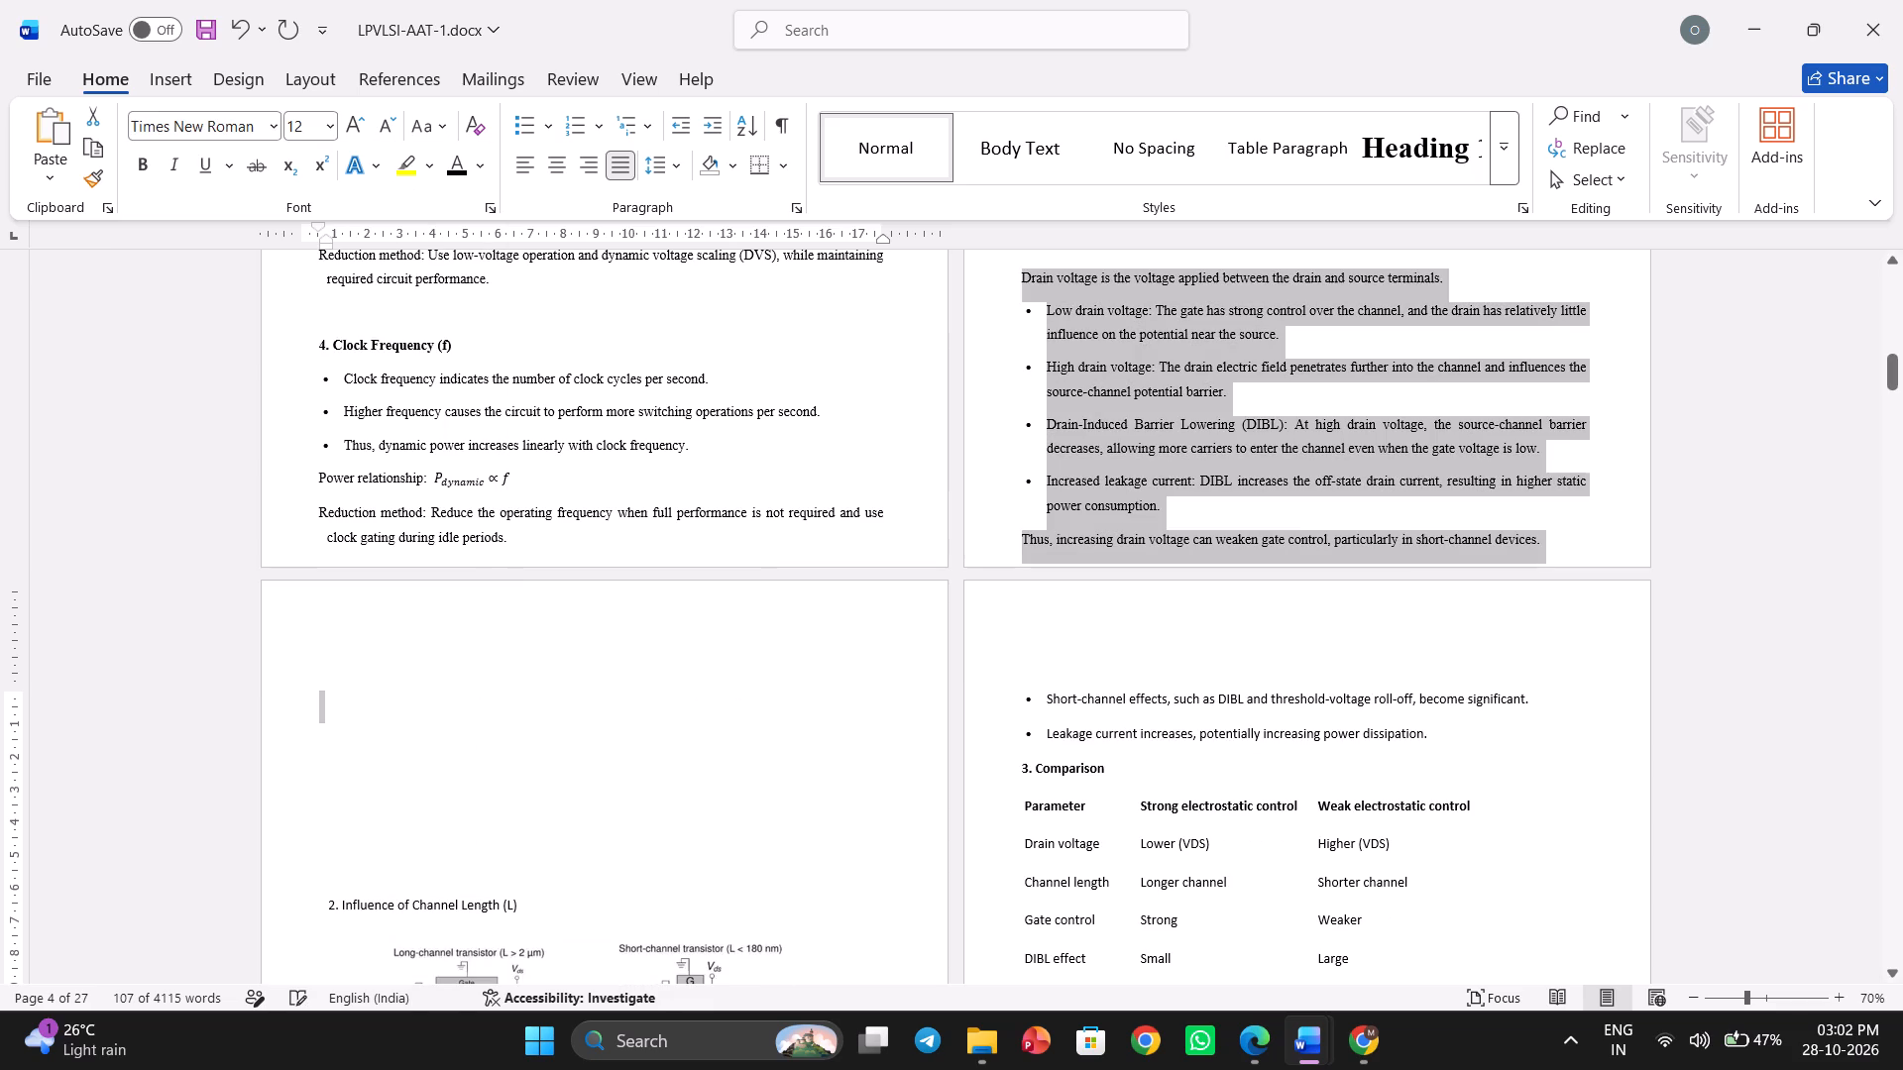
{"action": "left_click", "coordinate": [669, 173]}
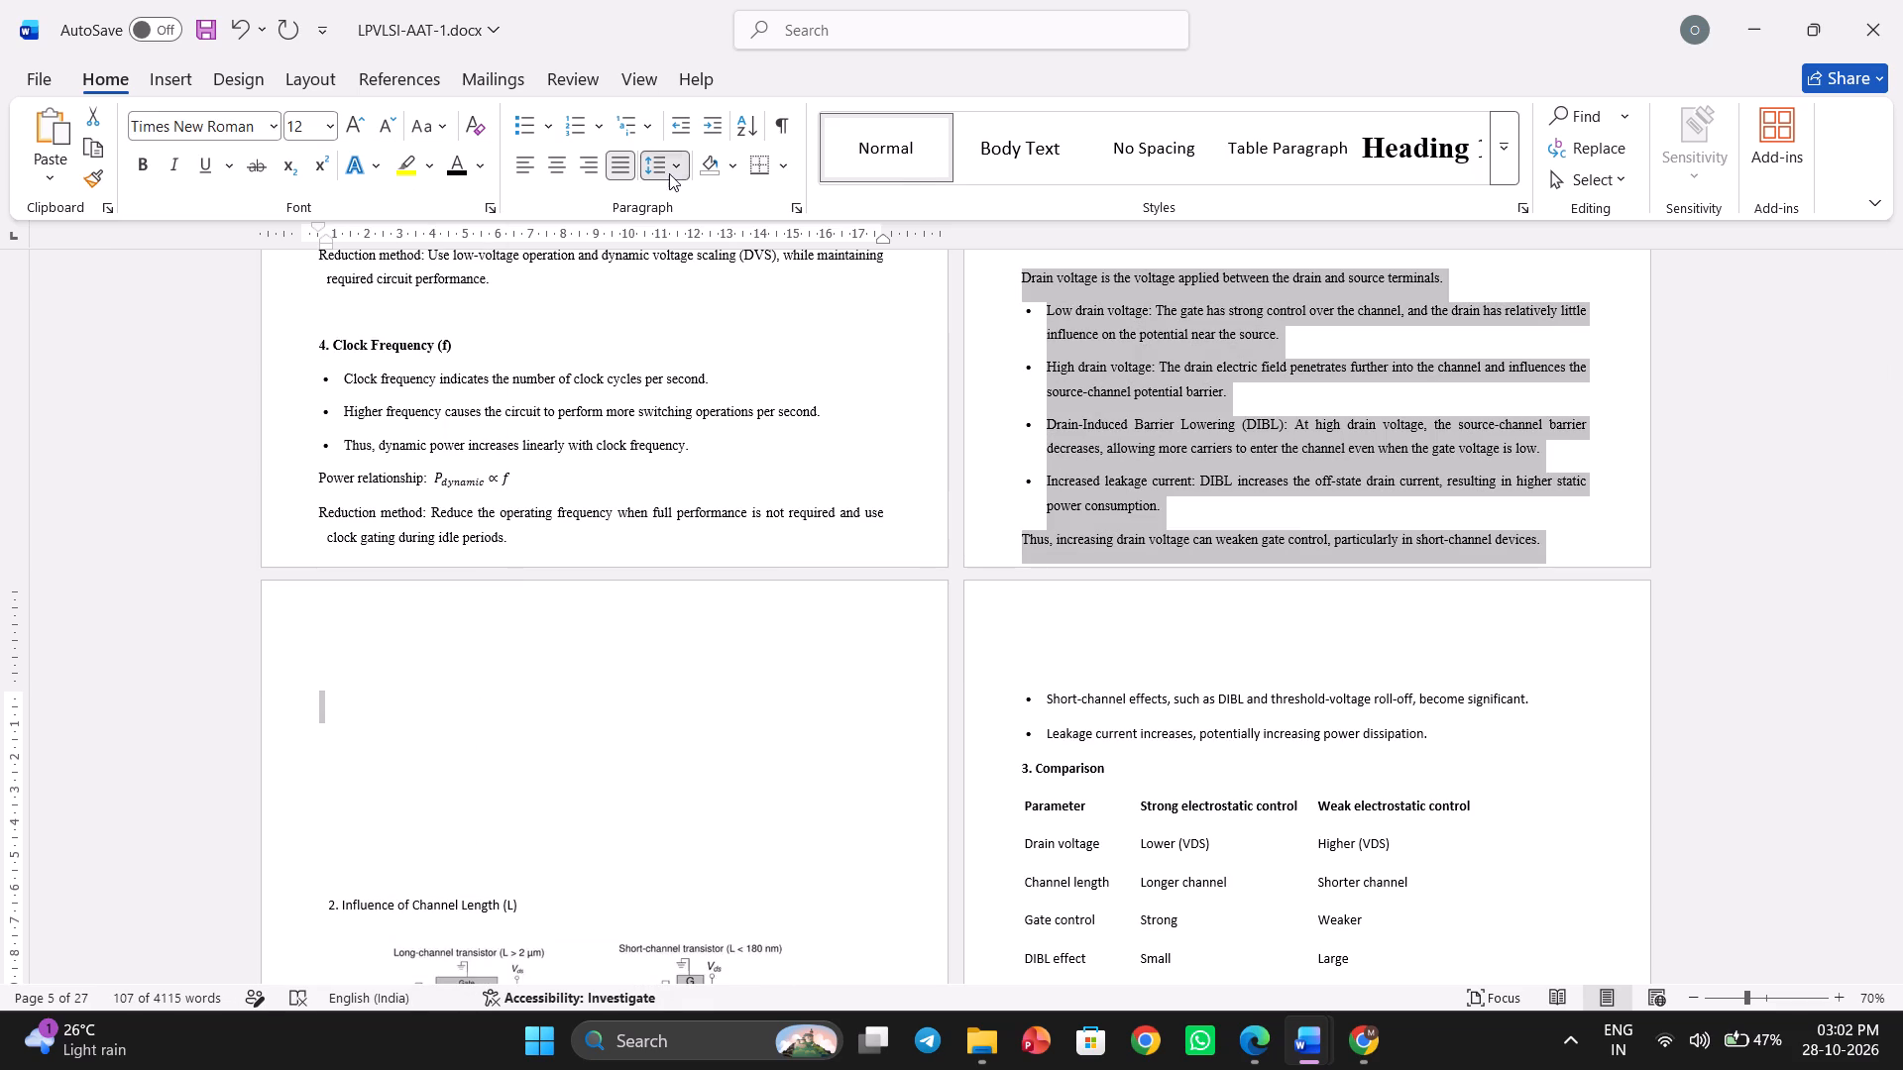
{"action": "left_click", "coordinate": [696, 273]}
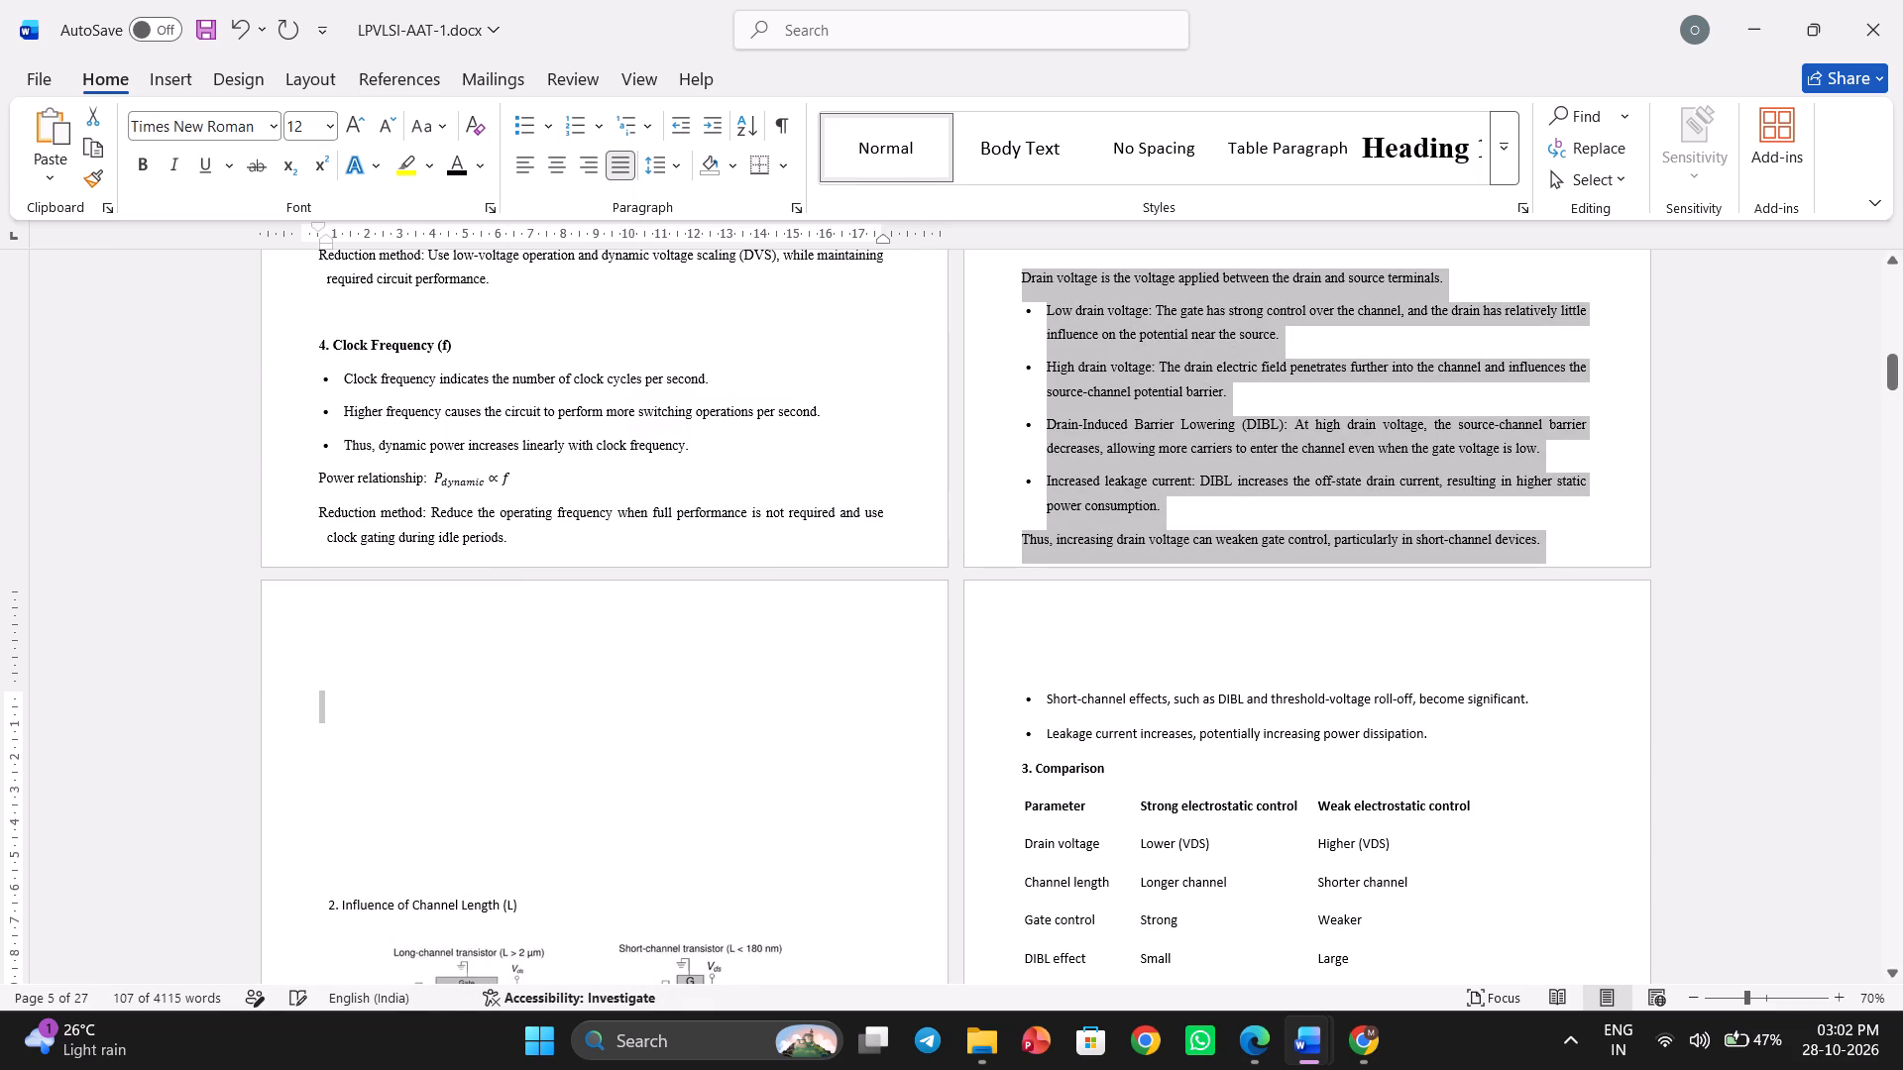
Add a blank line between the "Increased leakage current" bullet and the concluding "Thus, increasing drain voltage" sentence.
{"action": "left_click", "coordinate": [1237, 517]}
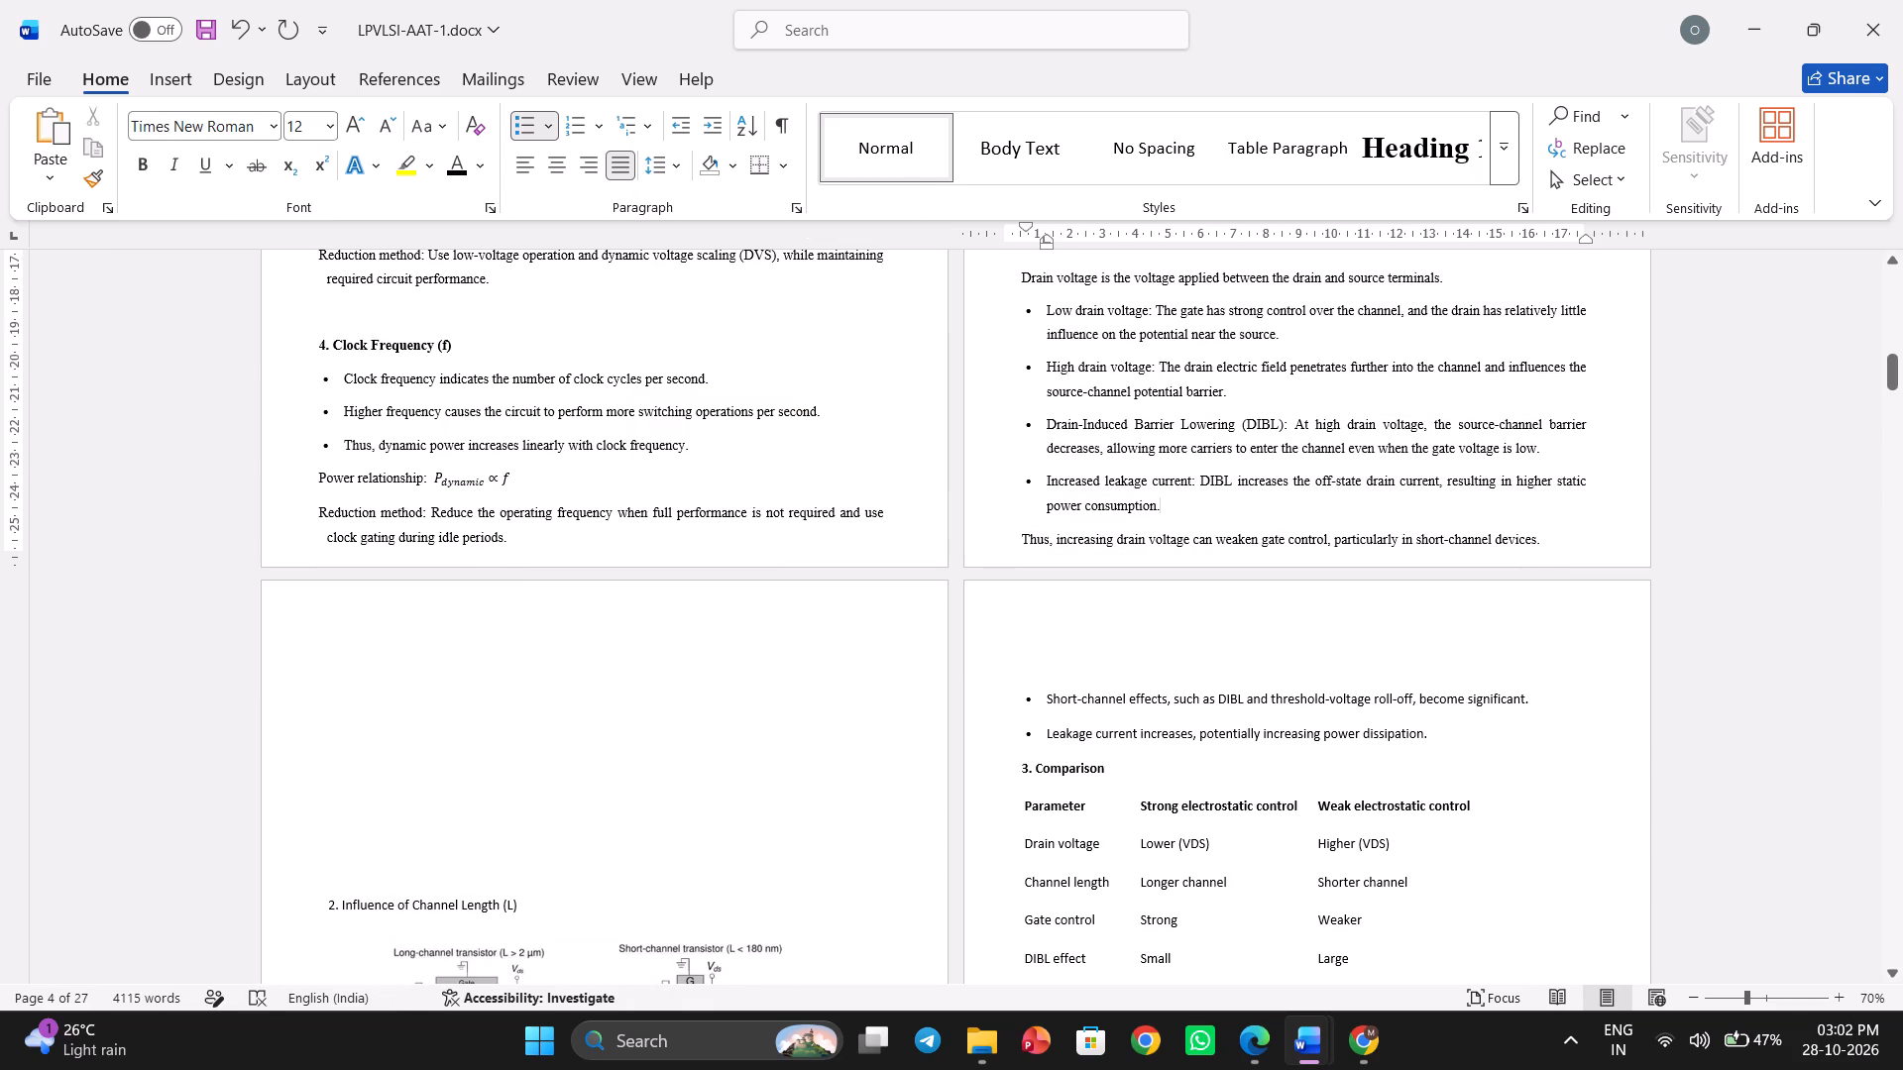
{"action": "key", "text": "Return"}
{"action": "key", "text": "Return"}
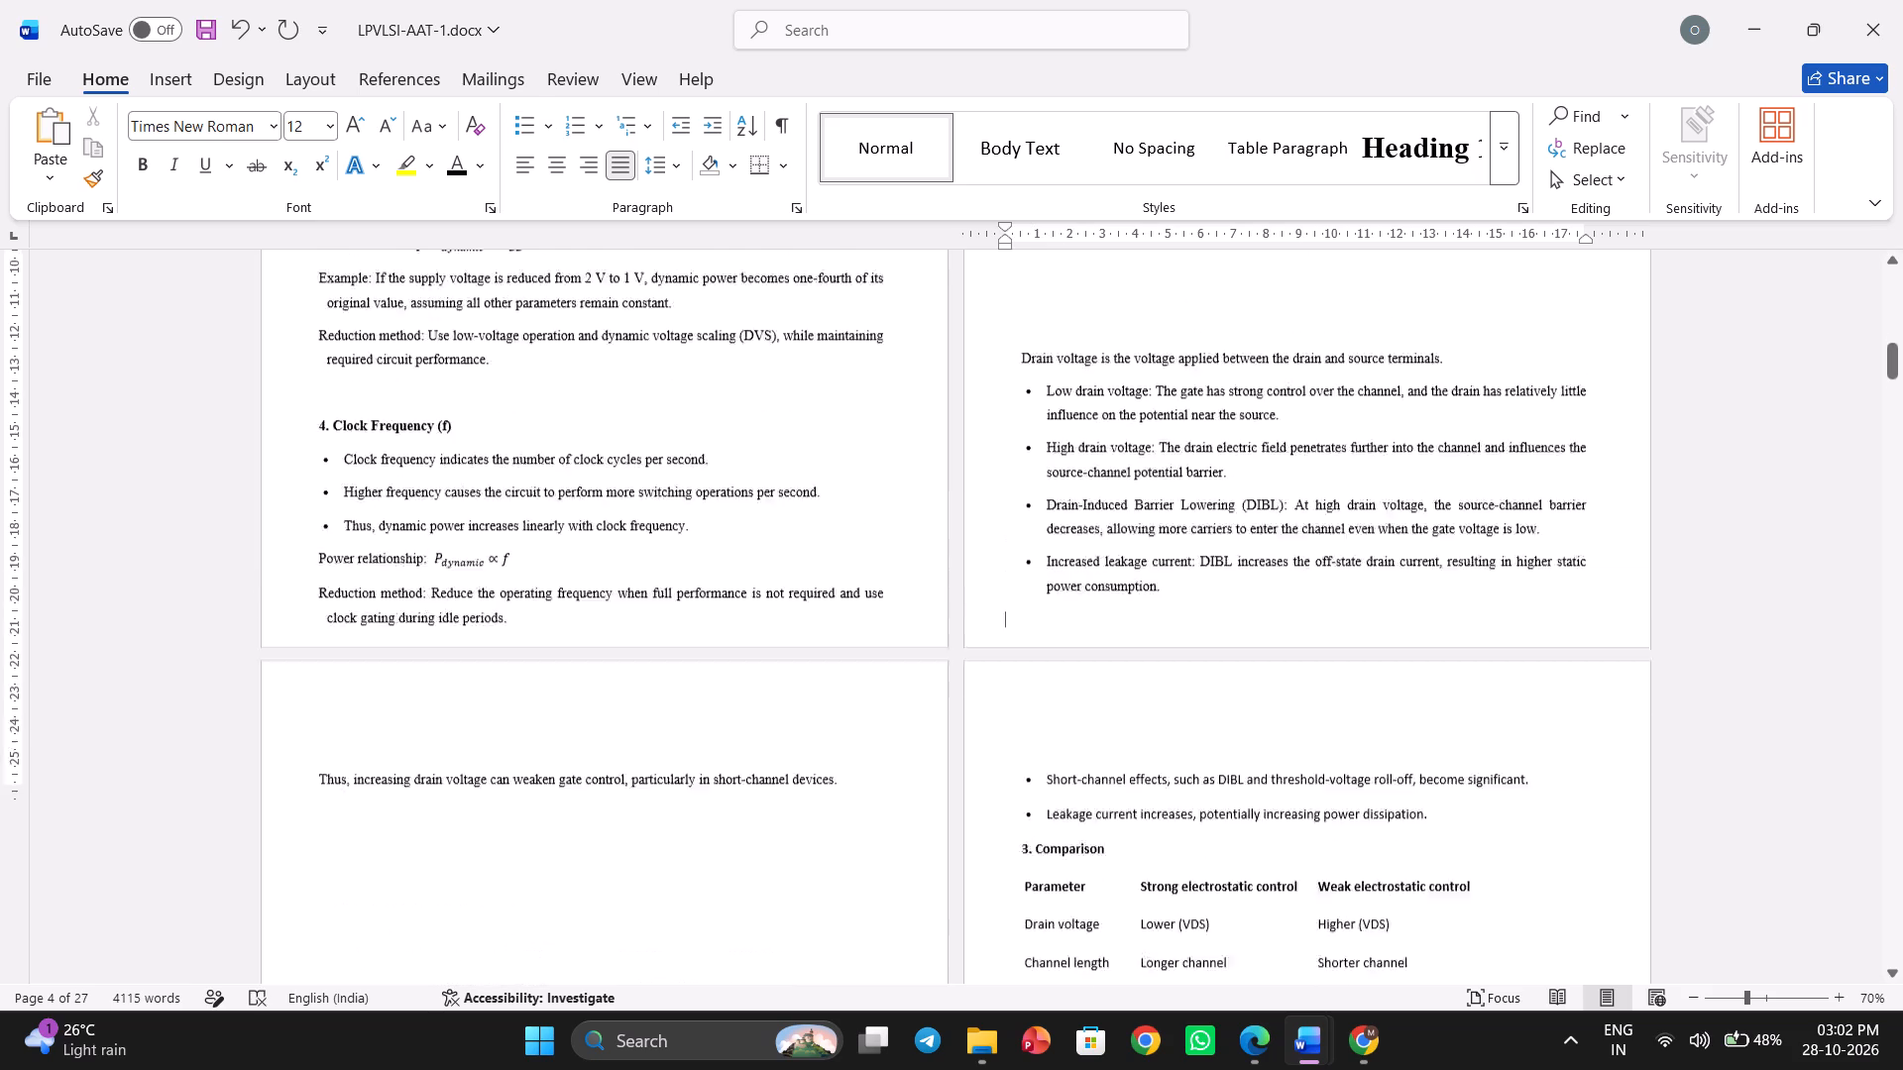
Delete the blank lines between the drain voltage figure and the paragraph defining drain voltage.
{"action": "left_click", "coordinate": [1167, 475]}
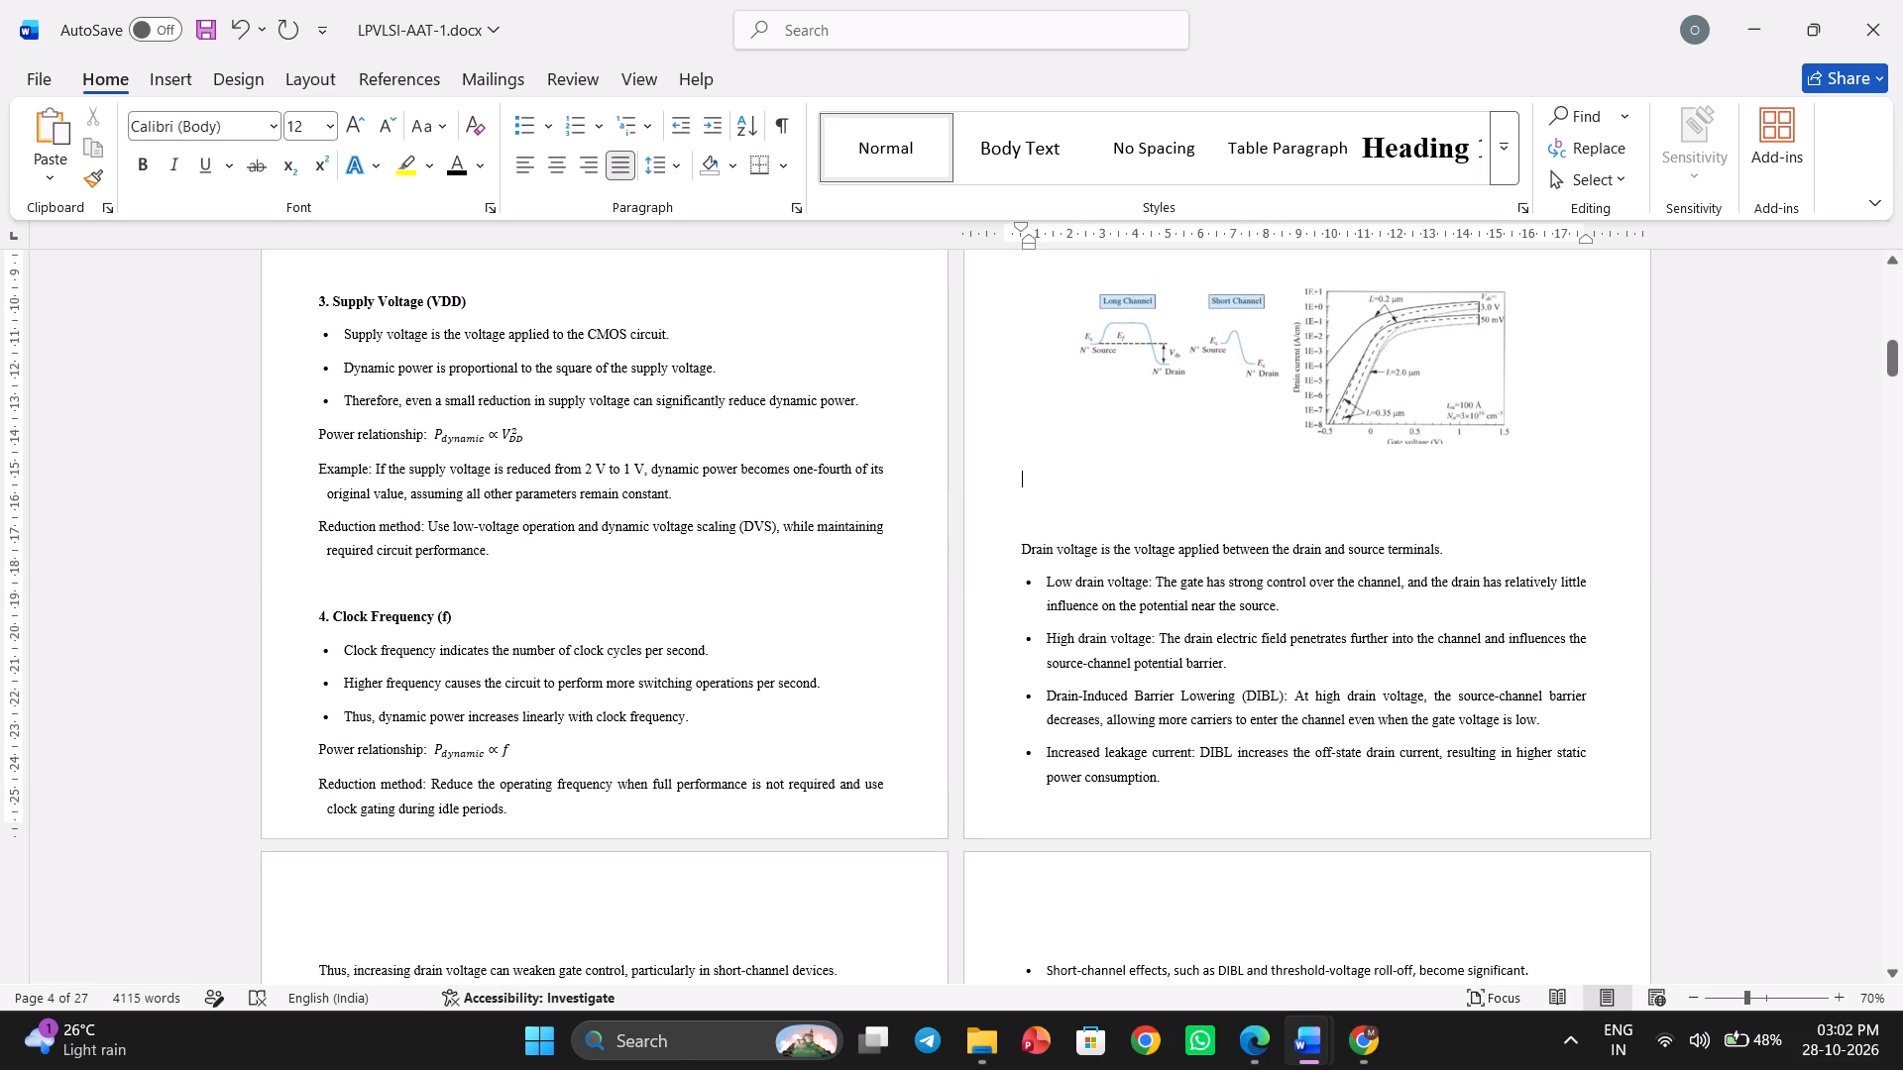
{"action": "key", "text": "BackSpace"}
{"action": "key", "text": "BackSpace"}
{"action": "key", "text": "BackSpace"}
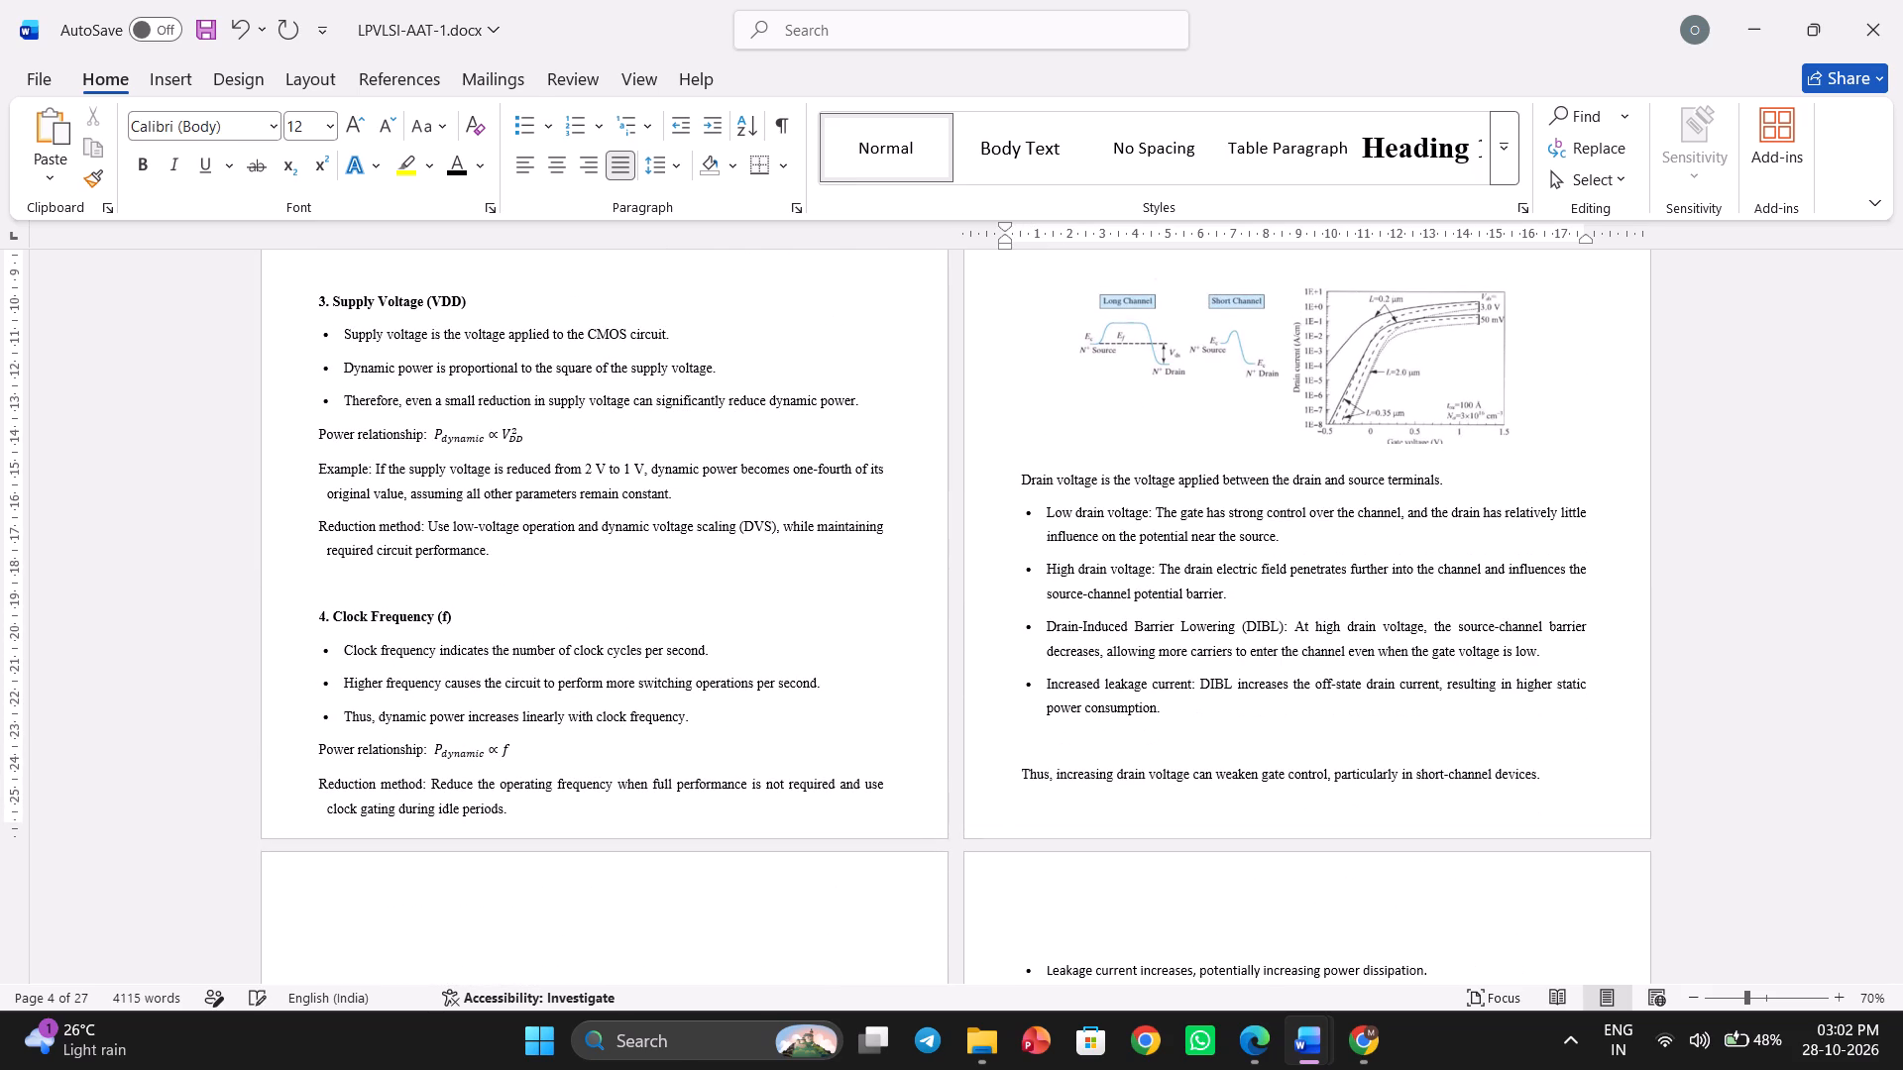
Add blank lines after the "Increased leakage current" bullet to move the concluding "Thus, increasing drain voltage" sentence onto the next page.
{"action": "left_click", "coordinate": [1188, 724]}
{"action": "key", "text": "Return"}
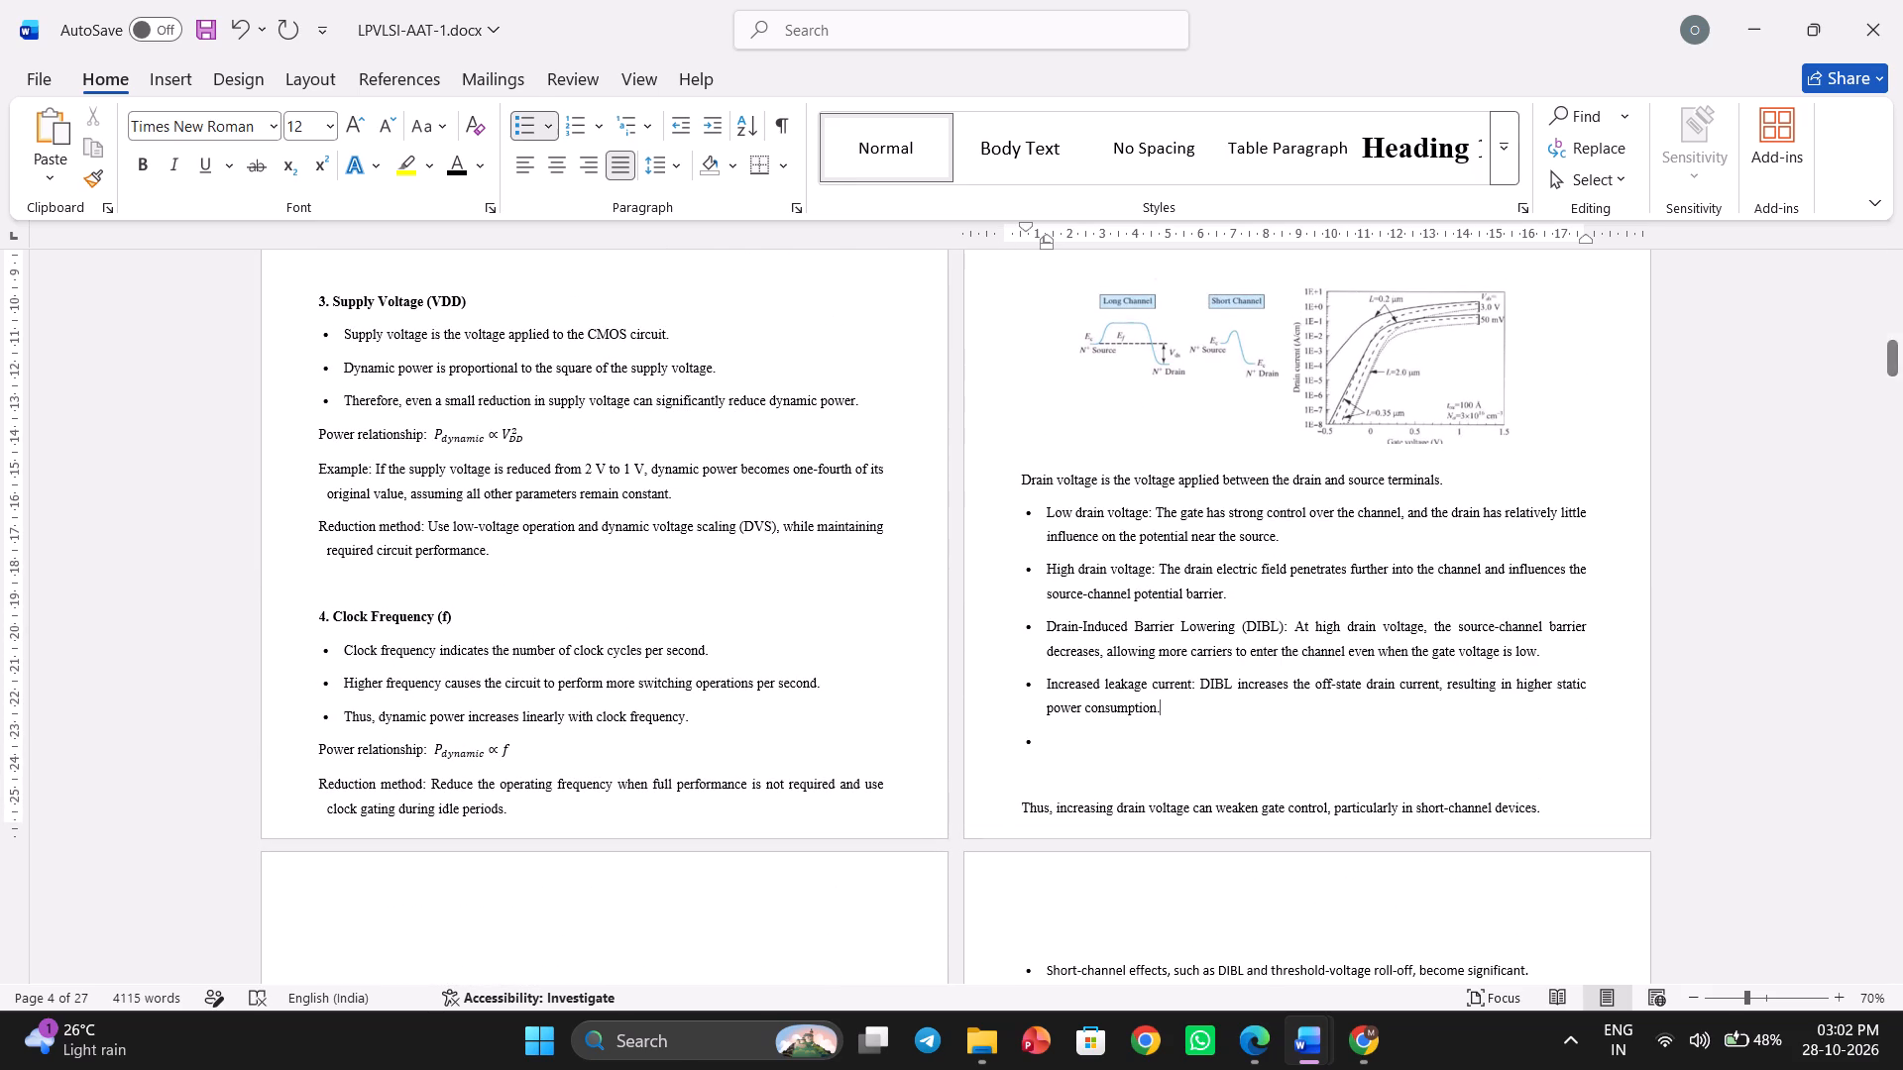
{"action": "key", "text": "Return"}
{"action": "key", "text": "Return"}
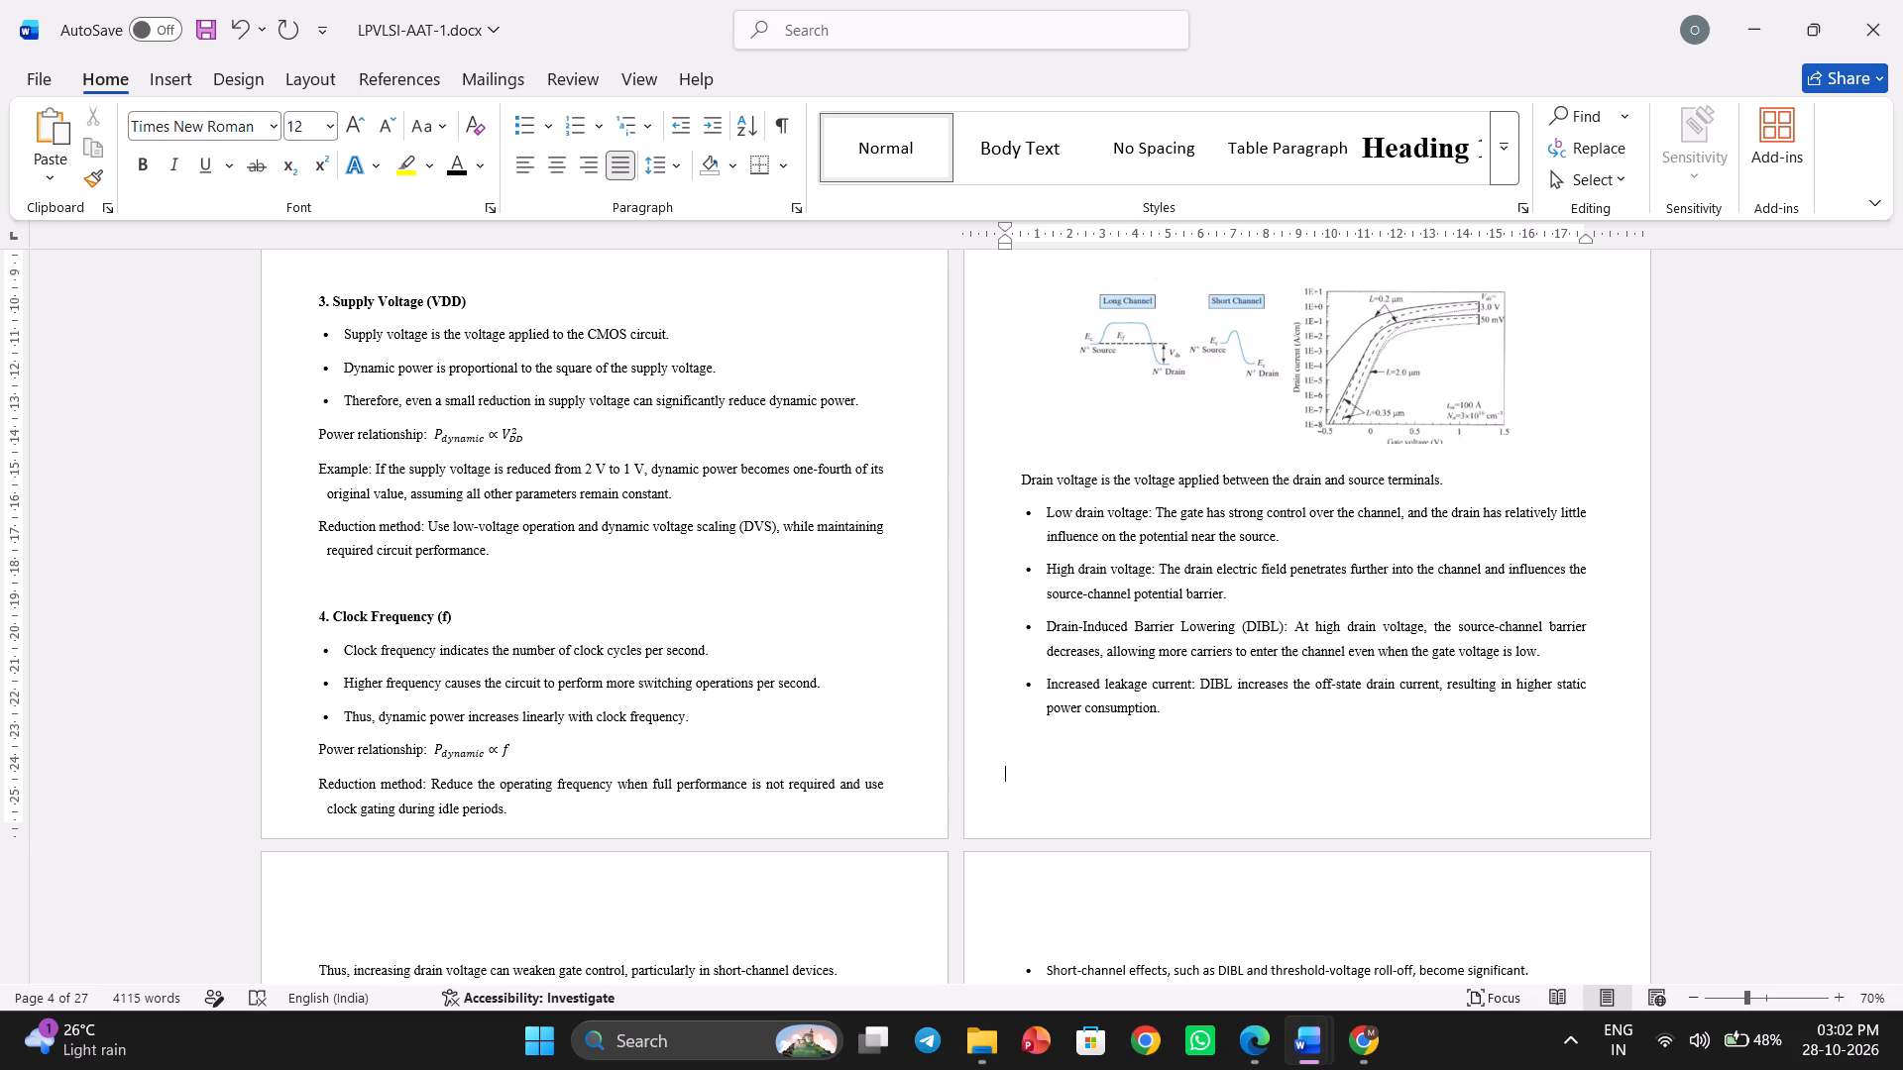
Delete the blank line above the "4. Clock Frequency (f)" heading in the question 1 answer.
{"action": "scroll", "coordinate": [1188, 724], "scroll_direction": "down", "scroll_amount": 1}
{"action": "left_click", "coordinate": [433, 456]}
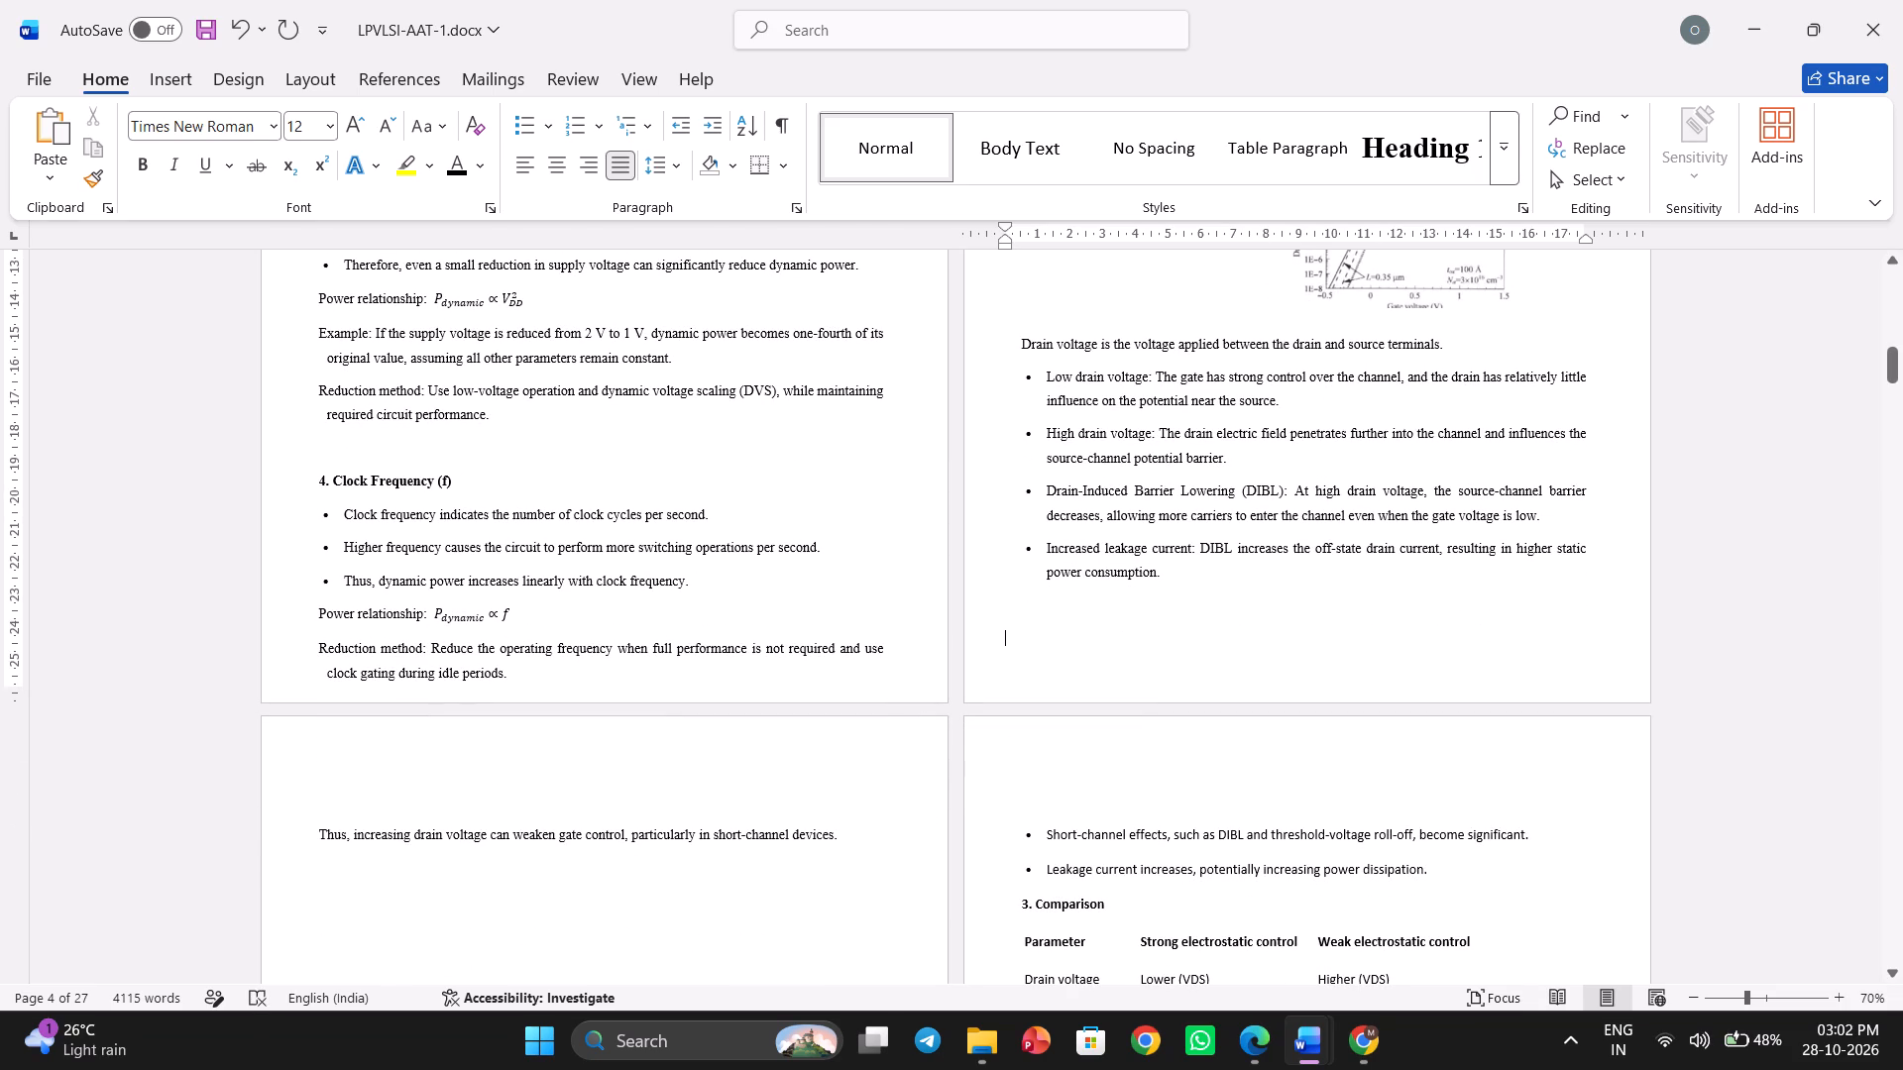
{"action": "key", "text": "BackSpace"}
{"action": "key", "text": "BackSpace"}
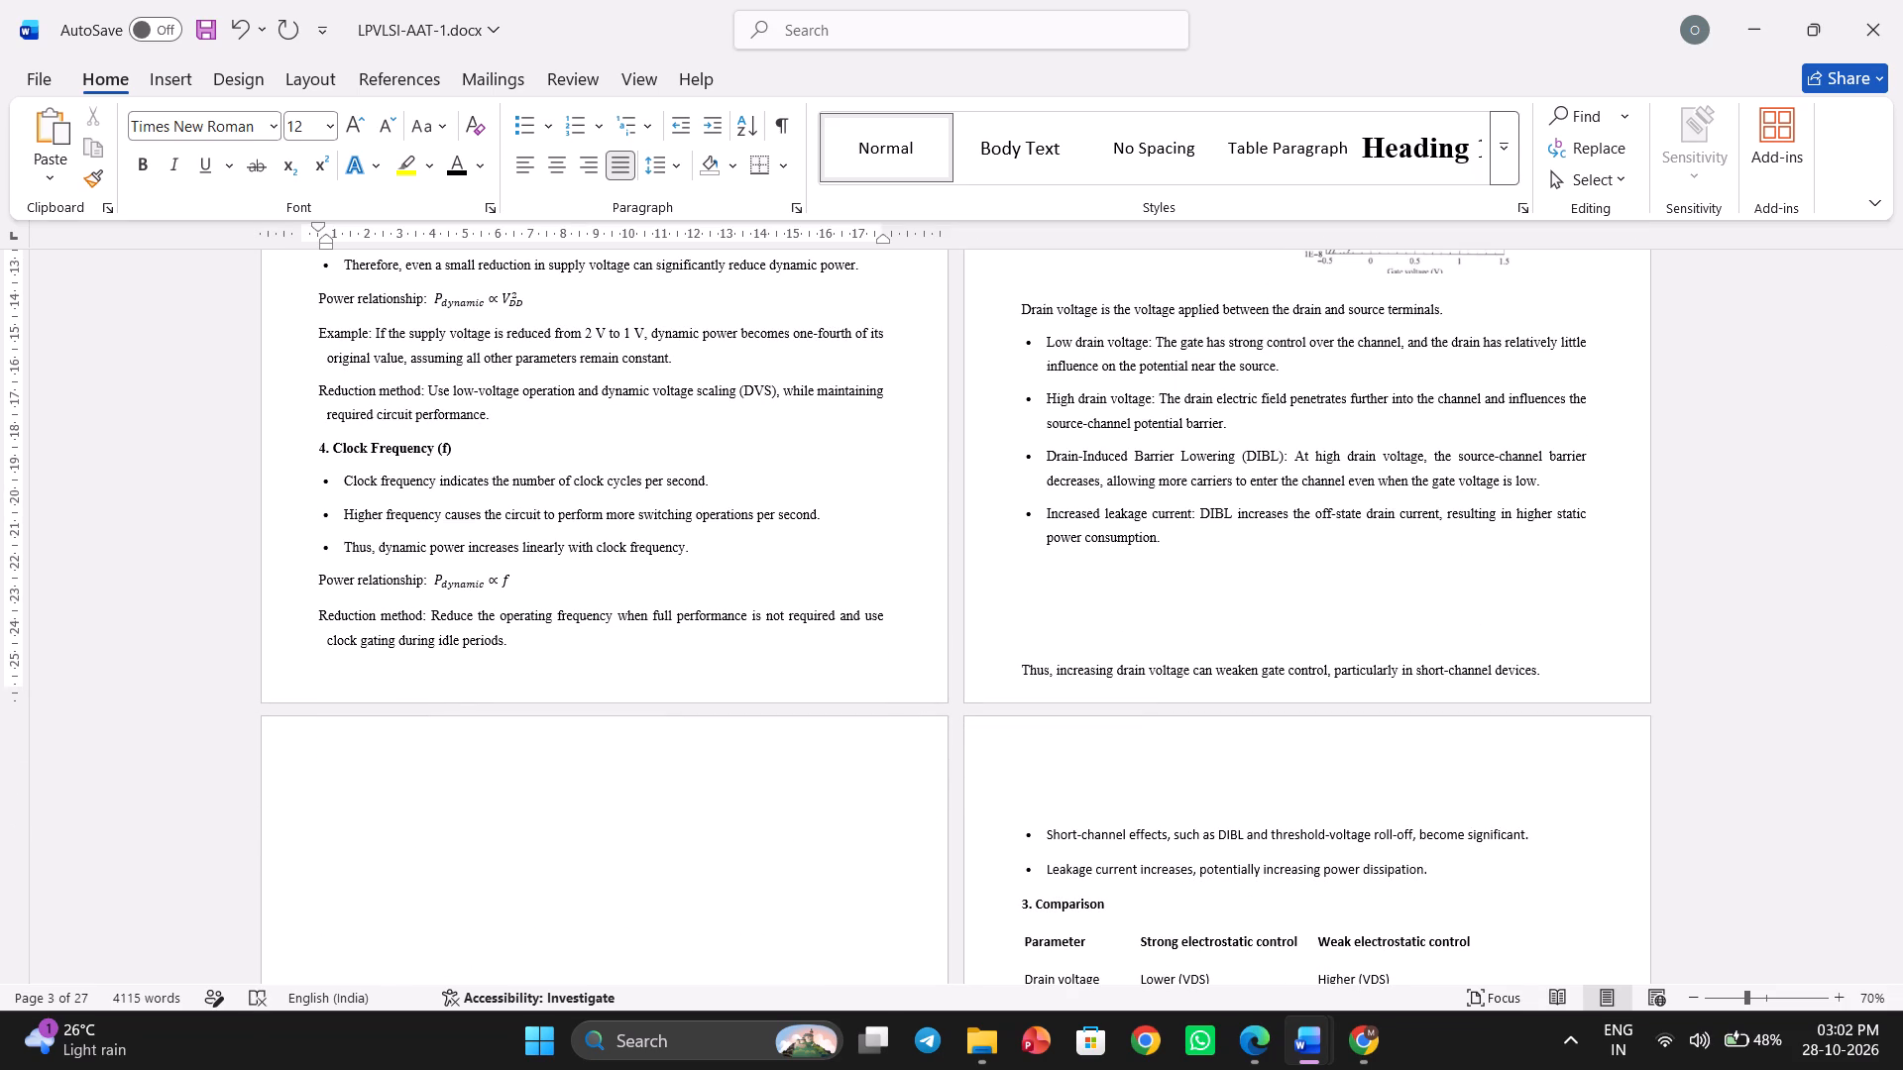
Add another blank line above the "Thus, increasing drain voltage" sentence to push it back onto the next page.
{"action": "left_click", "coordinate": [1019, 617]}
{"action": "key", "text": "Return"}
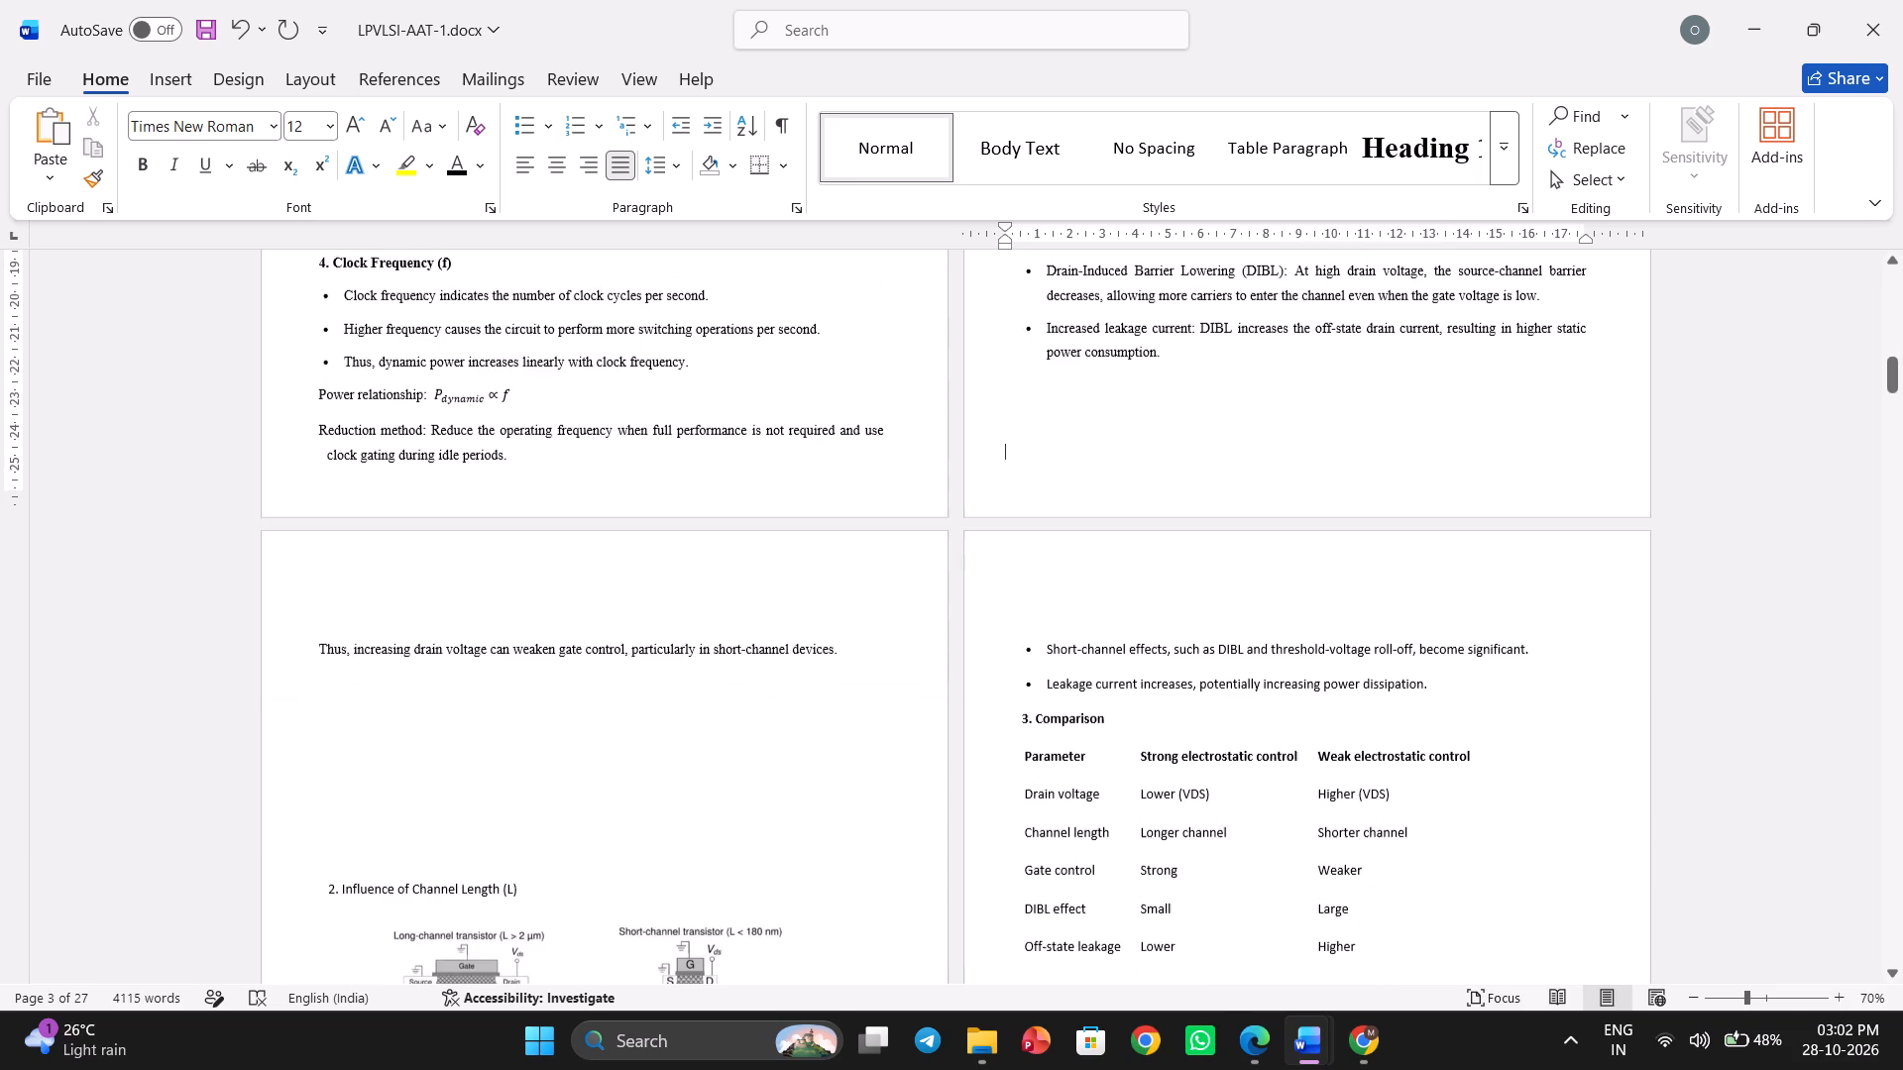
Delete all blank lines between the "Thus, increasing drain voltage" sentence and the "2. Influence of Channel Length (L)" heading.
{"action": "left_click_drag", "start_coordinate": [348, 838], "coordinate": [329, 727]}
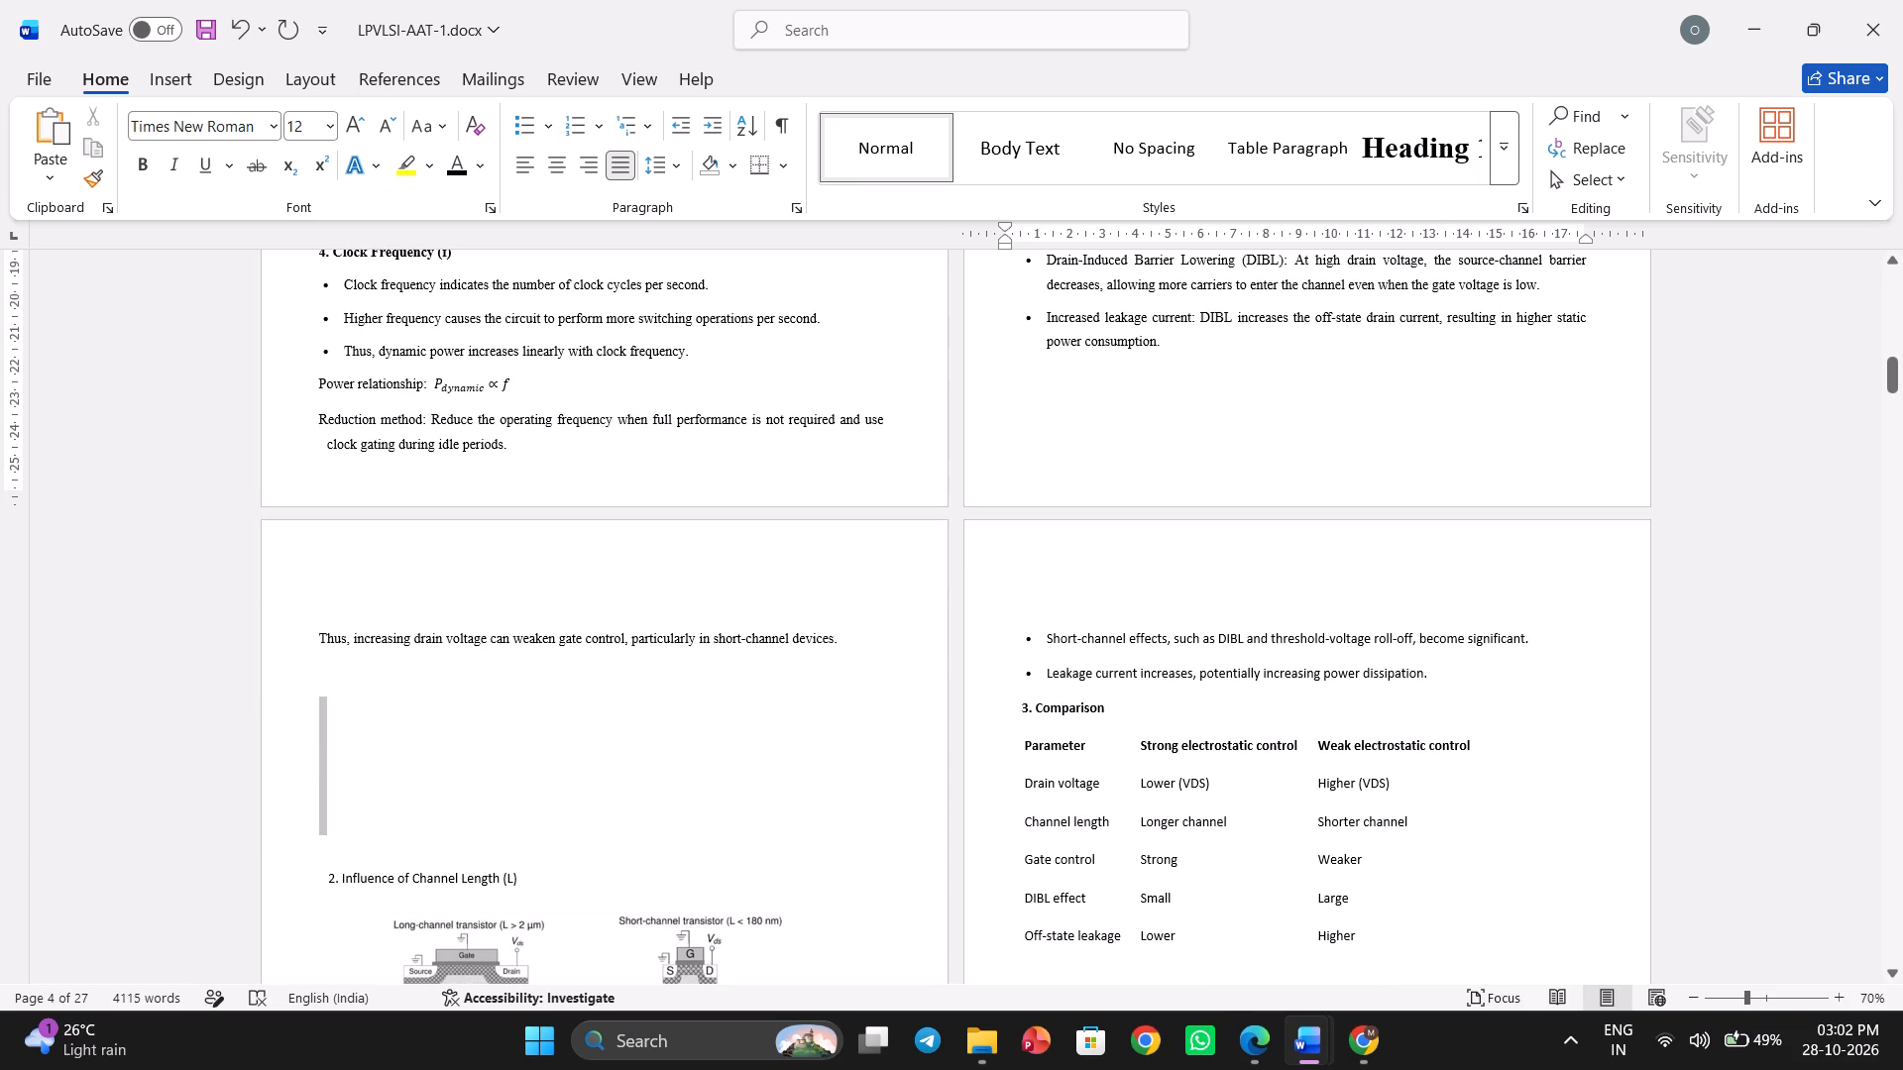
{"action": "left_click_drag", "start_coordinate": [329, 727], "coordinate": [324, 705]}
{"action": "key", "text": "BackSpace"}
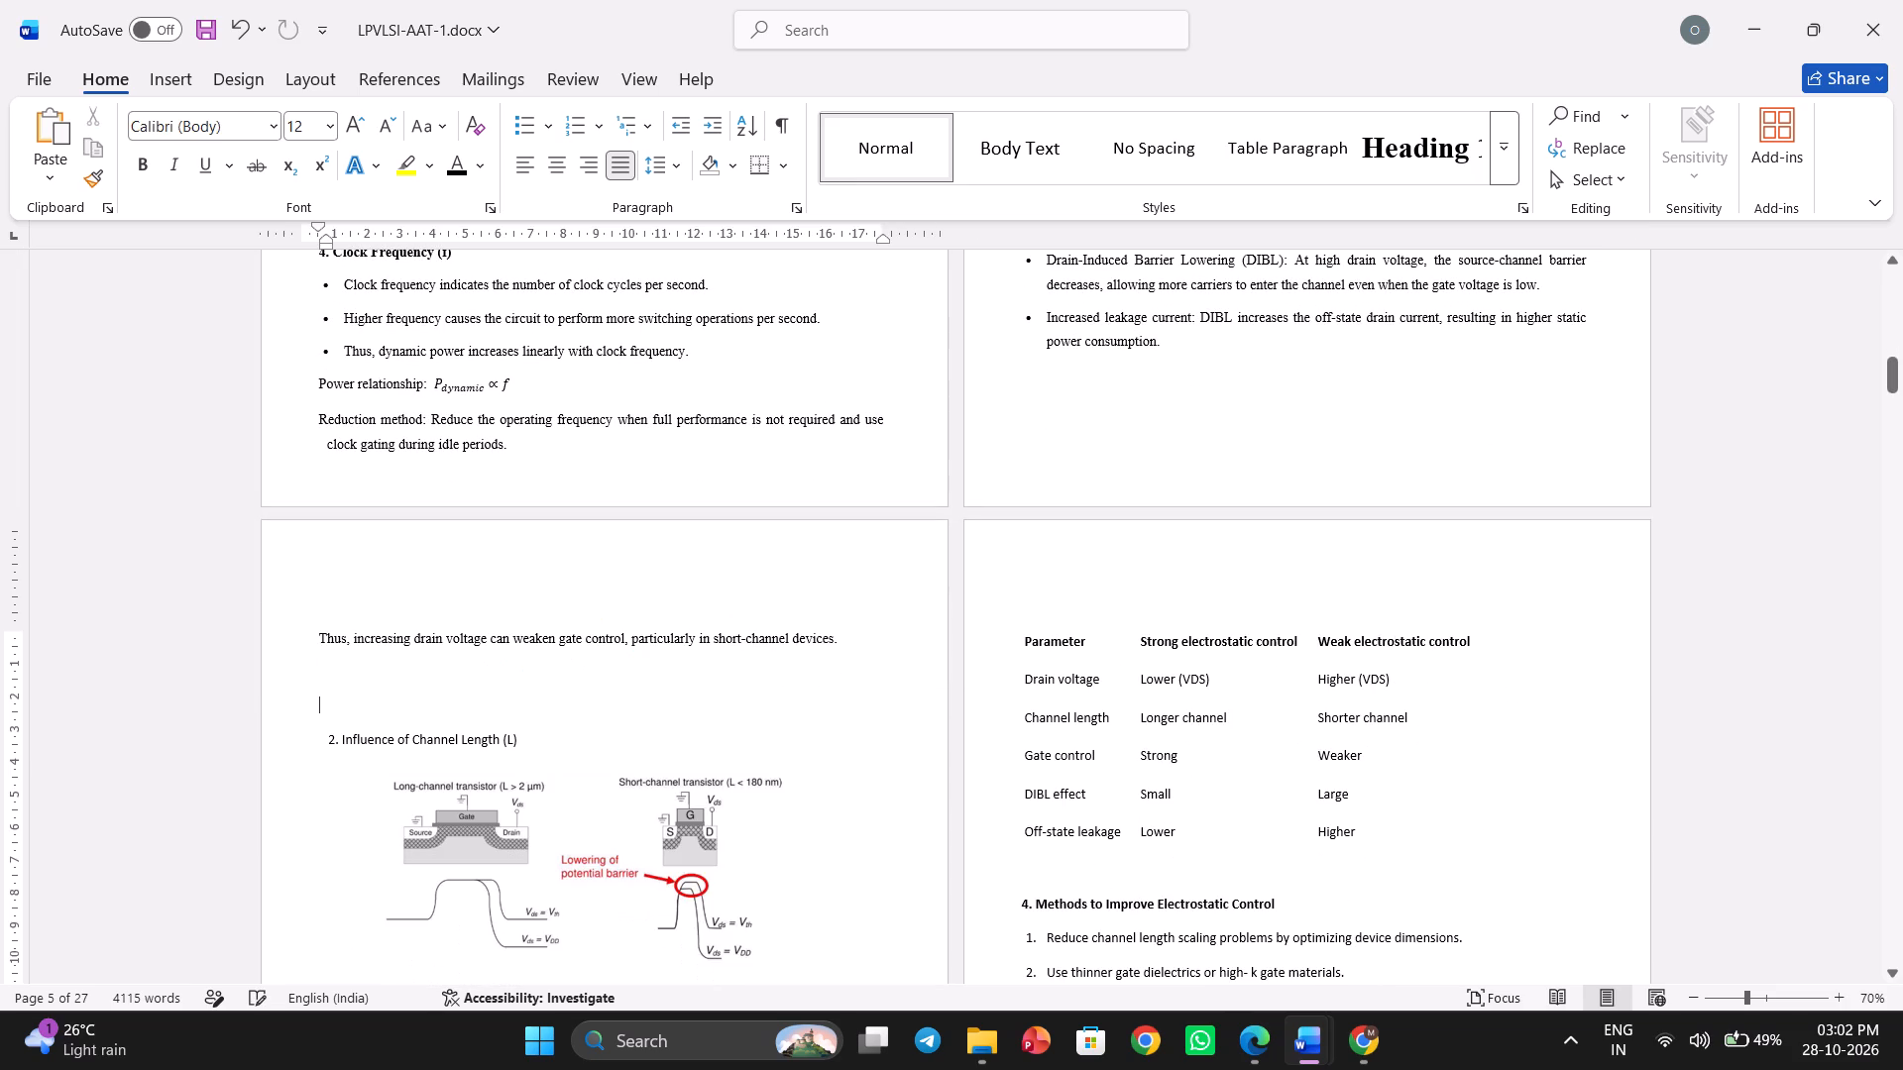
{"action": "key", "text": "BackSpace"}
{"action": "key", "text": "BackSpace"}
{"action": "key", "text": "BackSpace"}
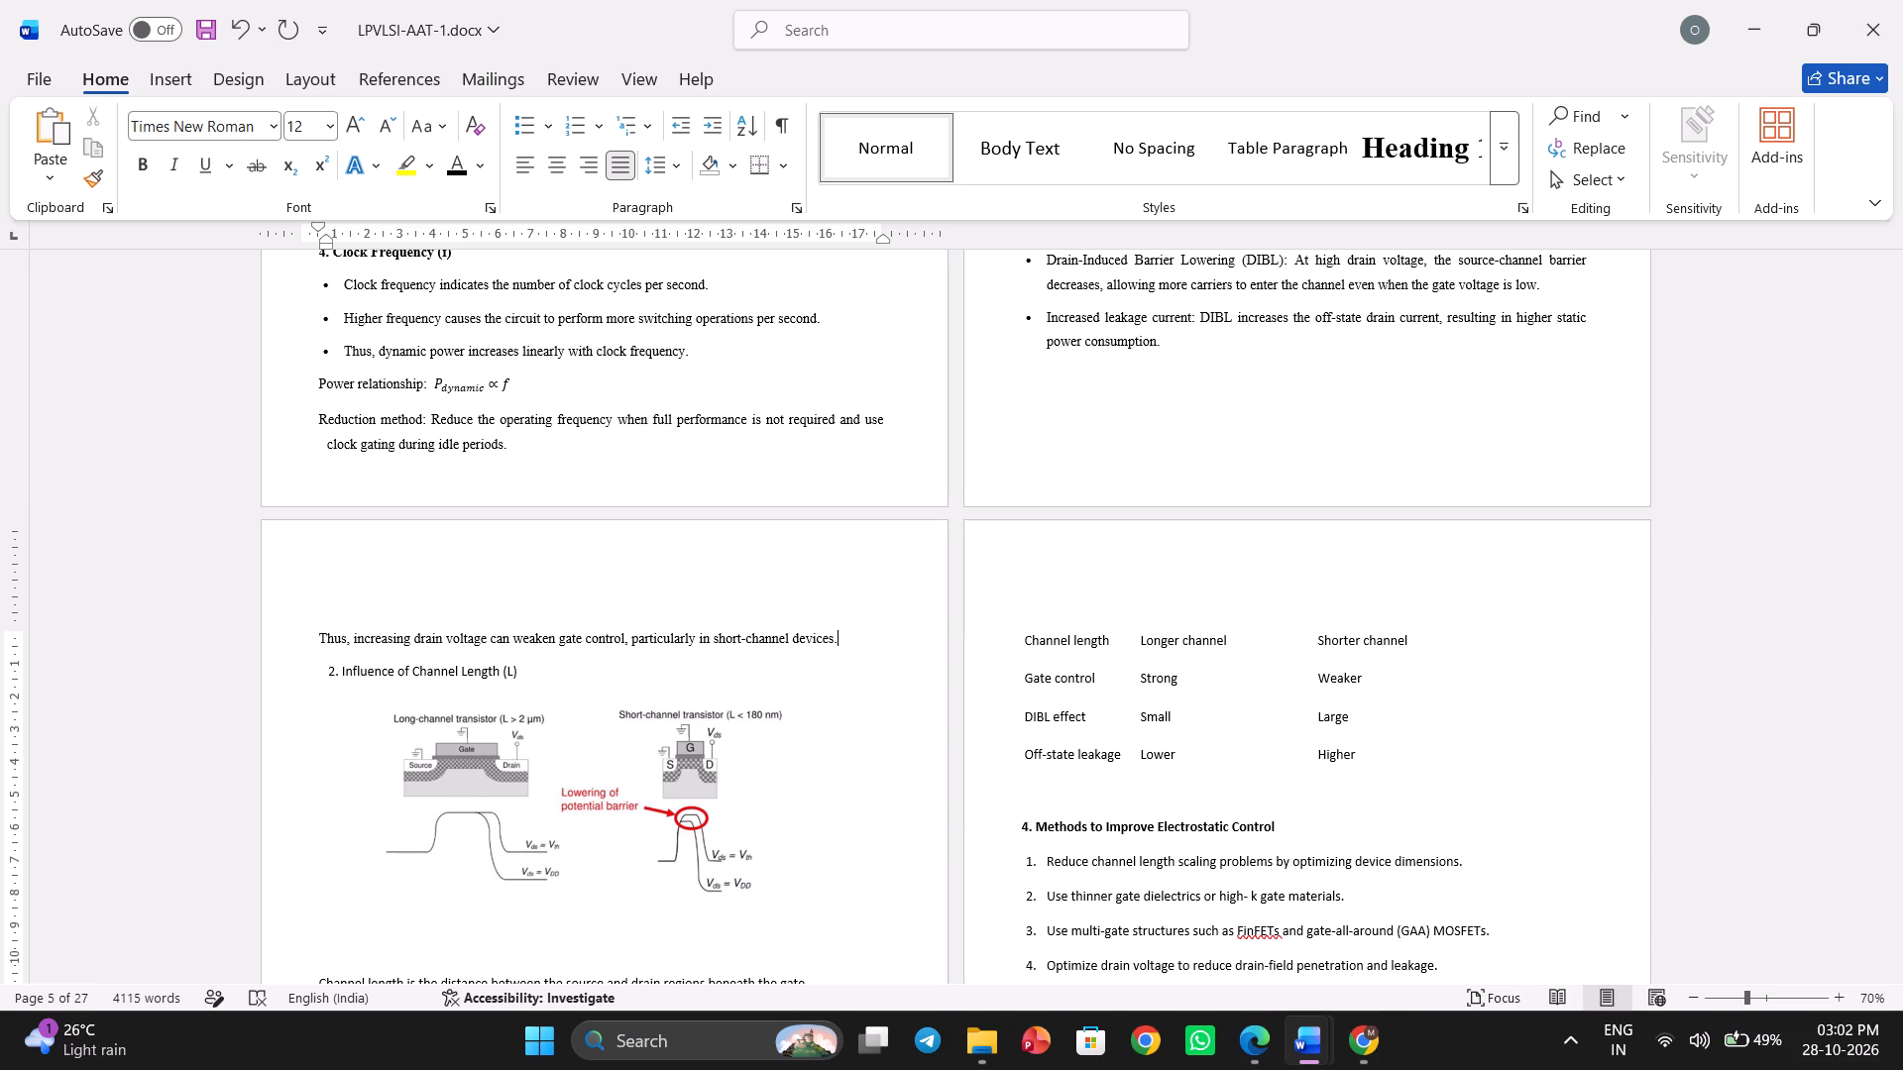
Set the channel length definition and the long-channel and short-channel MOSFET lists to Times New Roman with 1.5 line spacing.
{"action": "scroll", "coordinate": [324, 705], "scroll_direction": "down", "scroll_amount": 1}
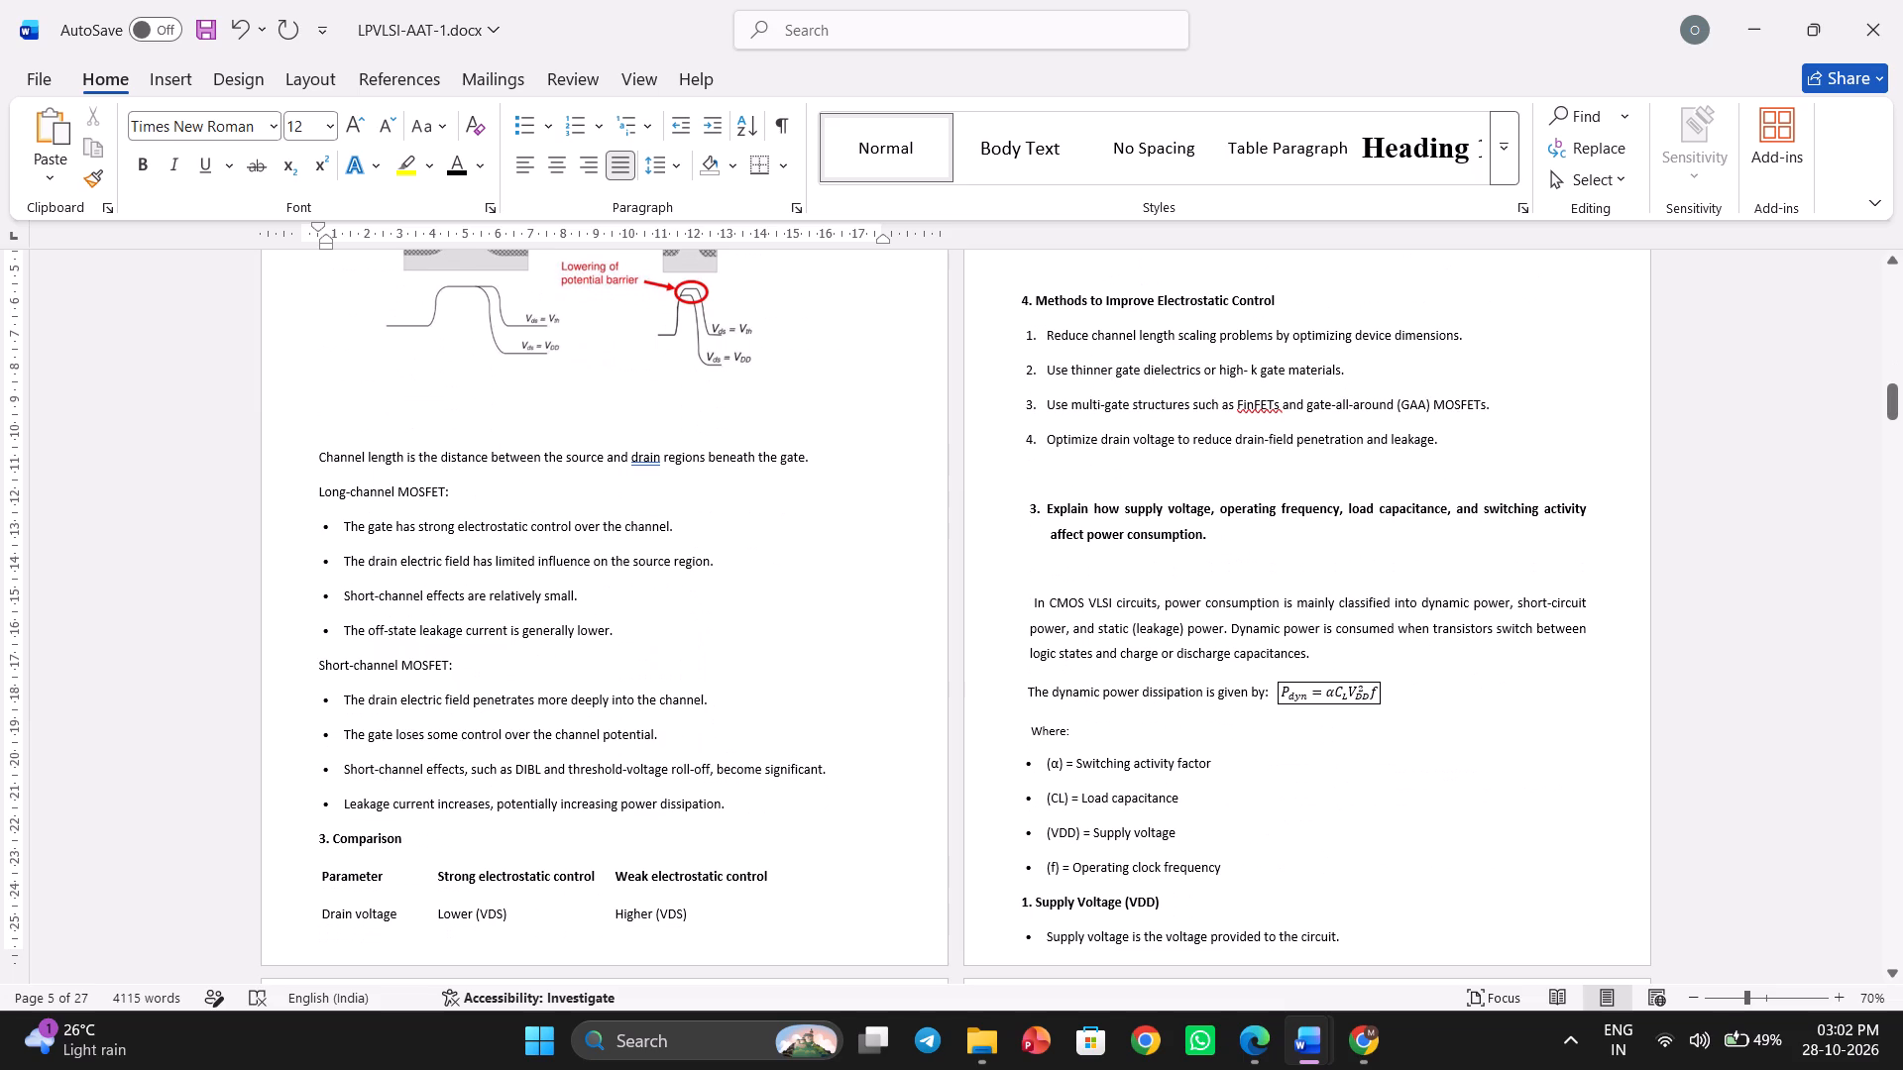
{"action": "left_click_drag", "start_coordinate": [320, 461], "coordinate": [594, 687]}
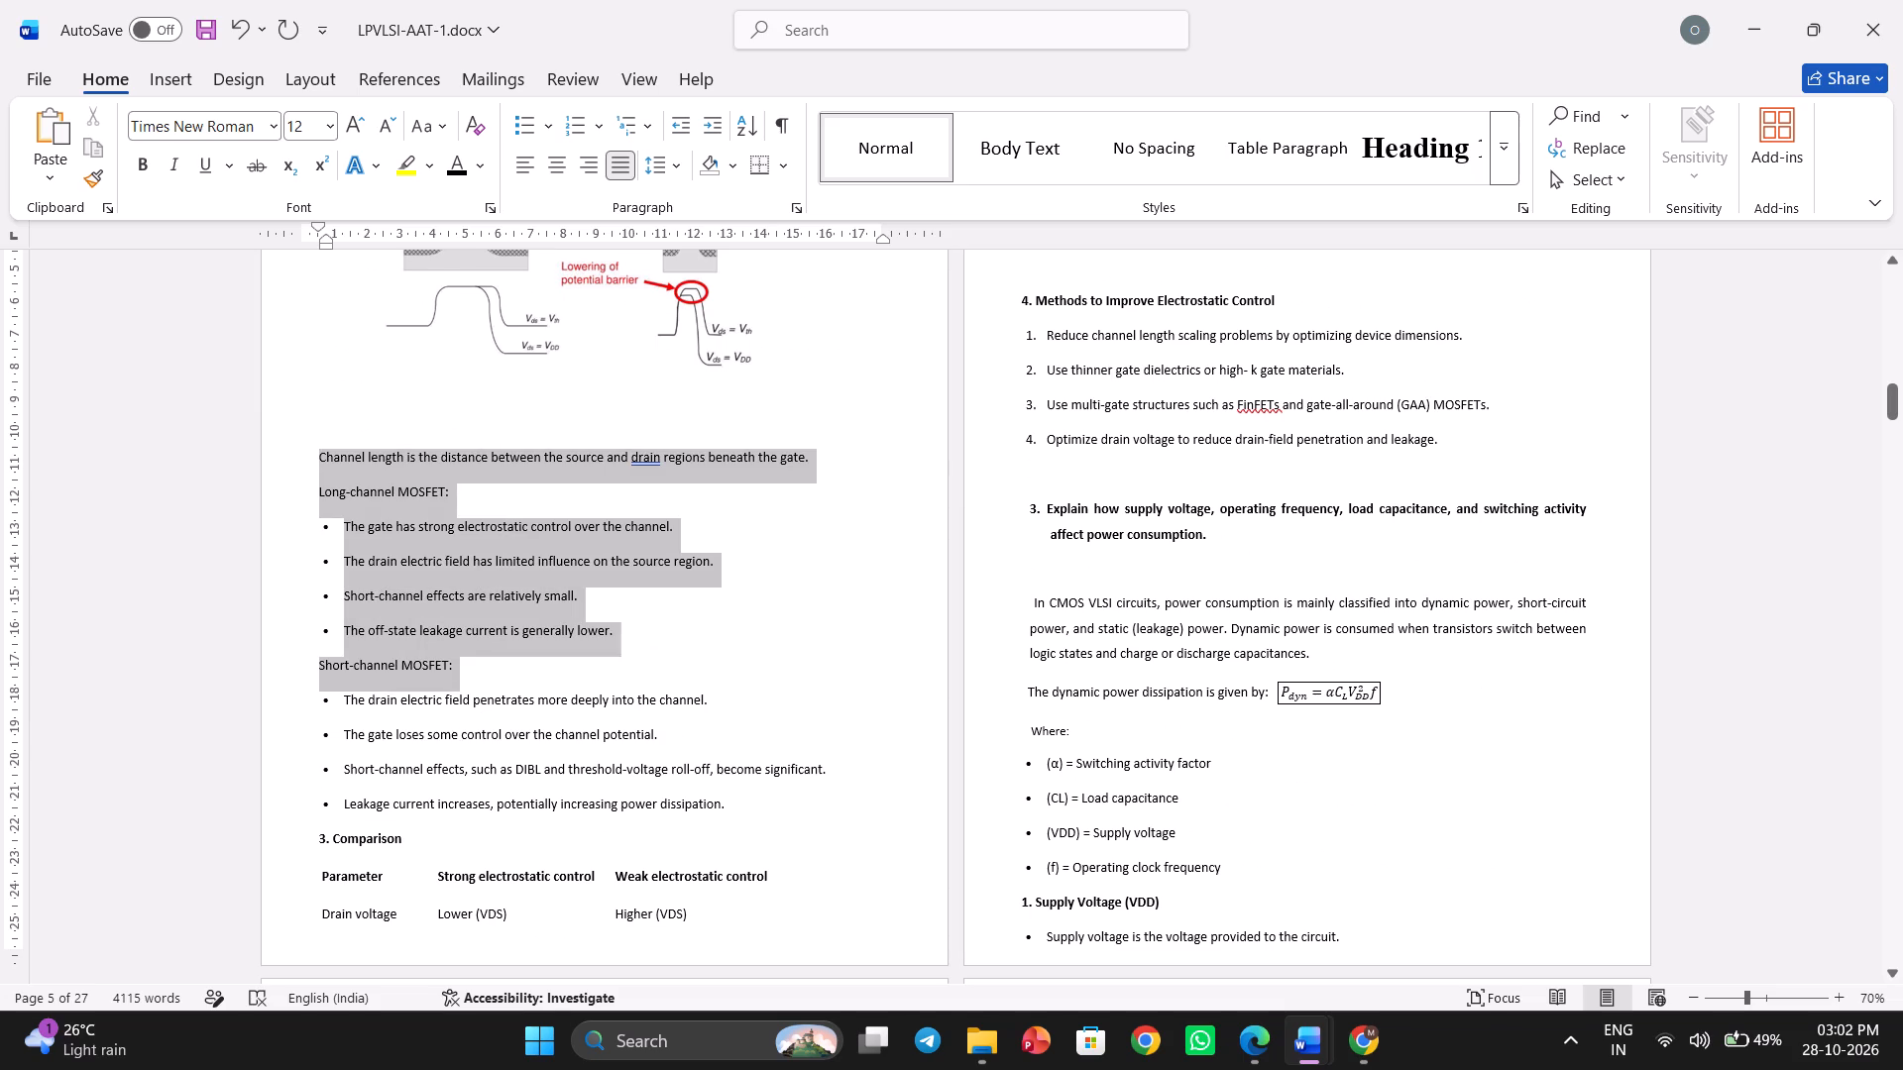
{"action": "left_click_drag", "start_coordinate": [594, 687], "coordinate": [686, 846]}
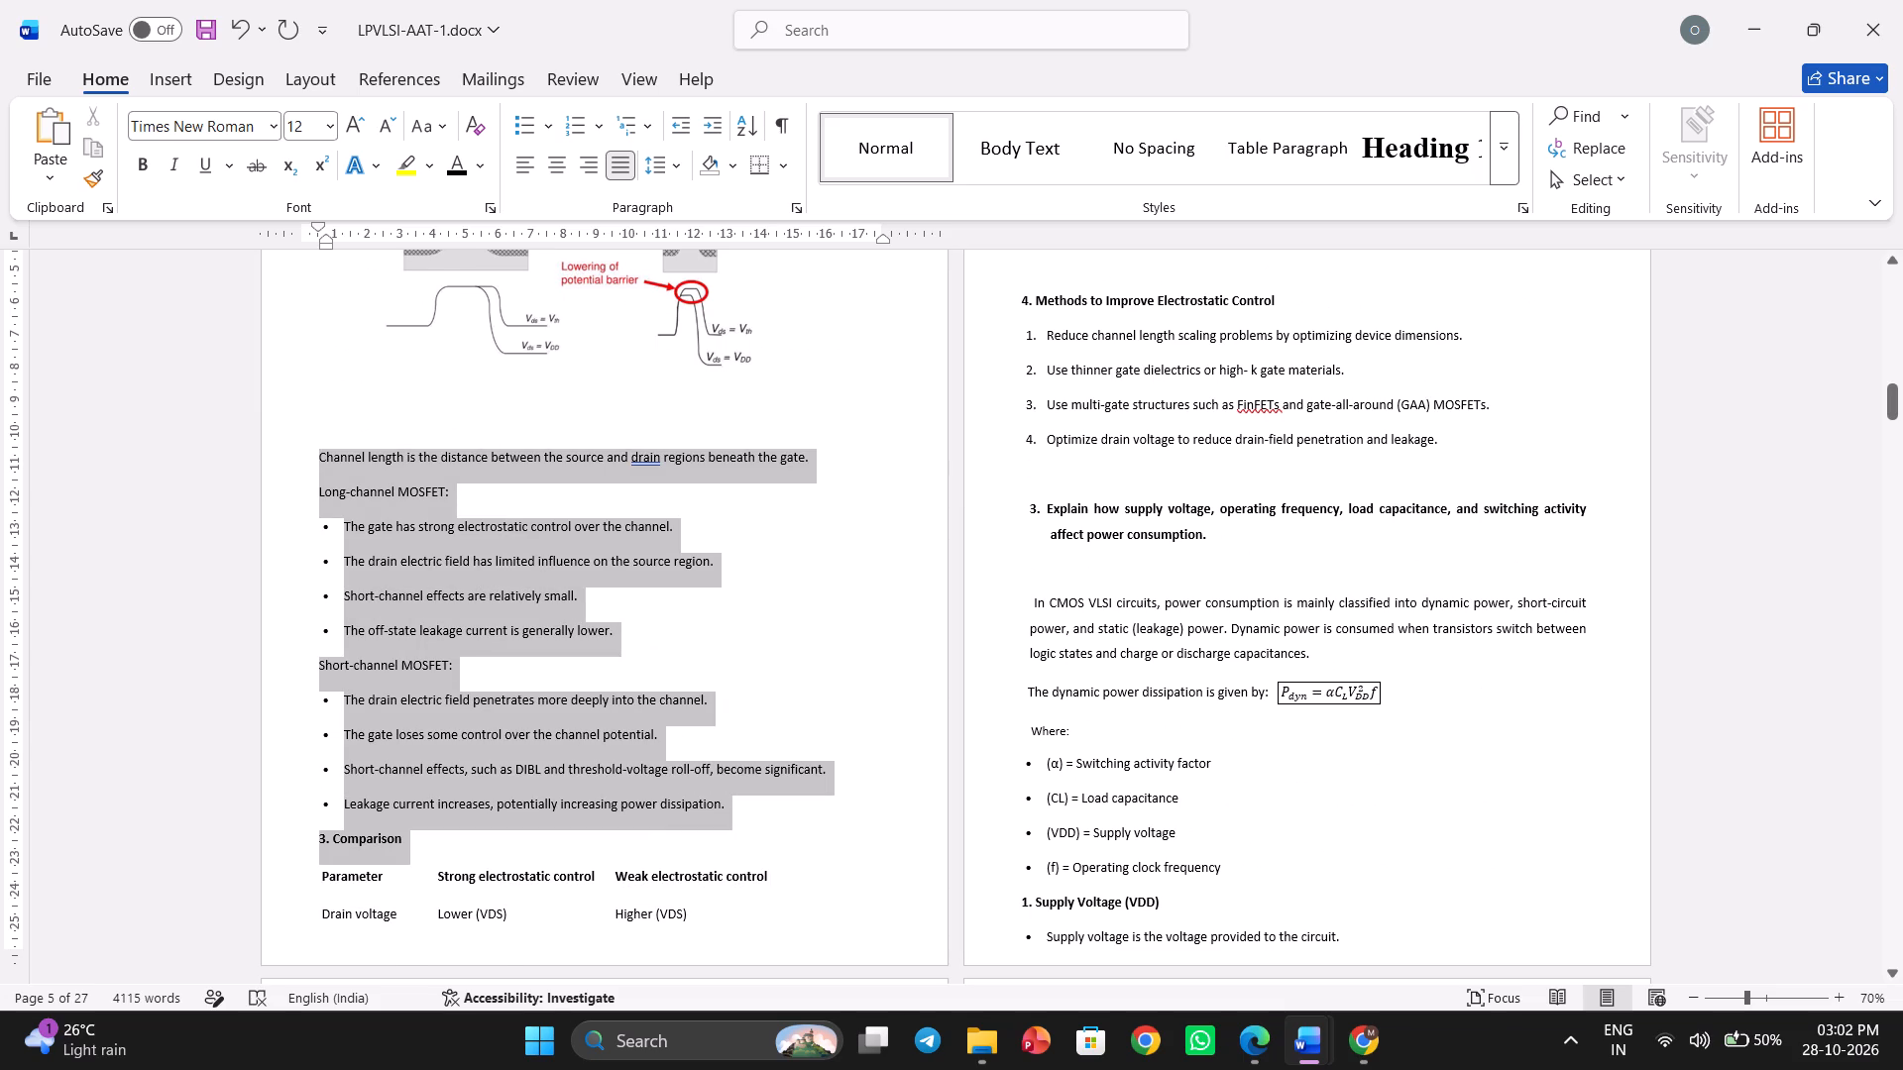
{"action": "left_click_drag", "start_coordinate": [686, 846], "coordinate": [728, 805]}
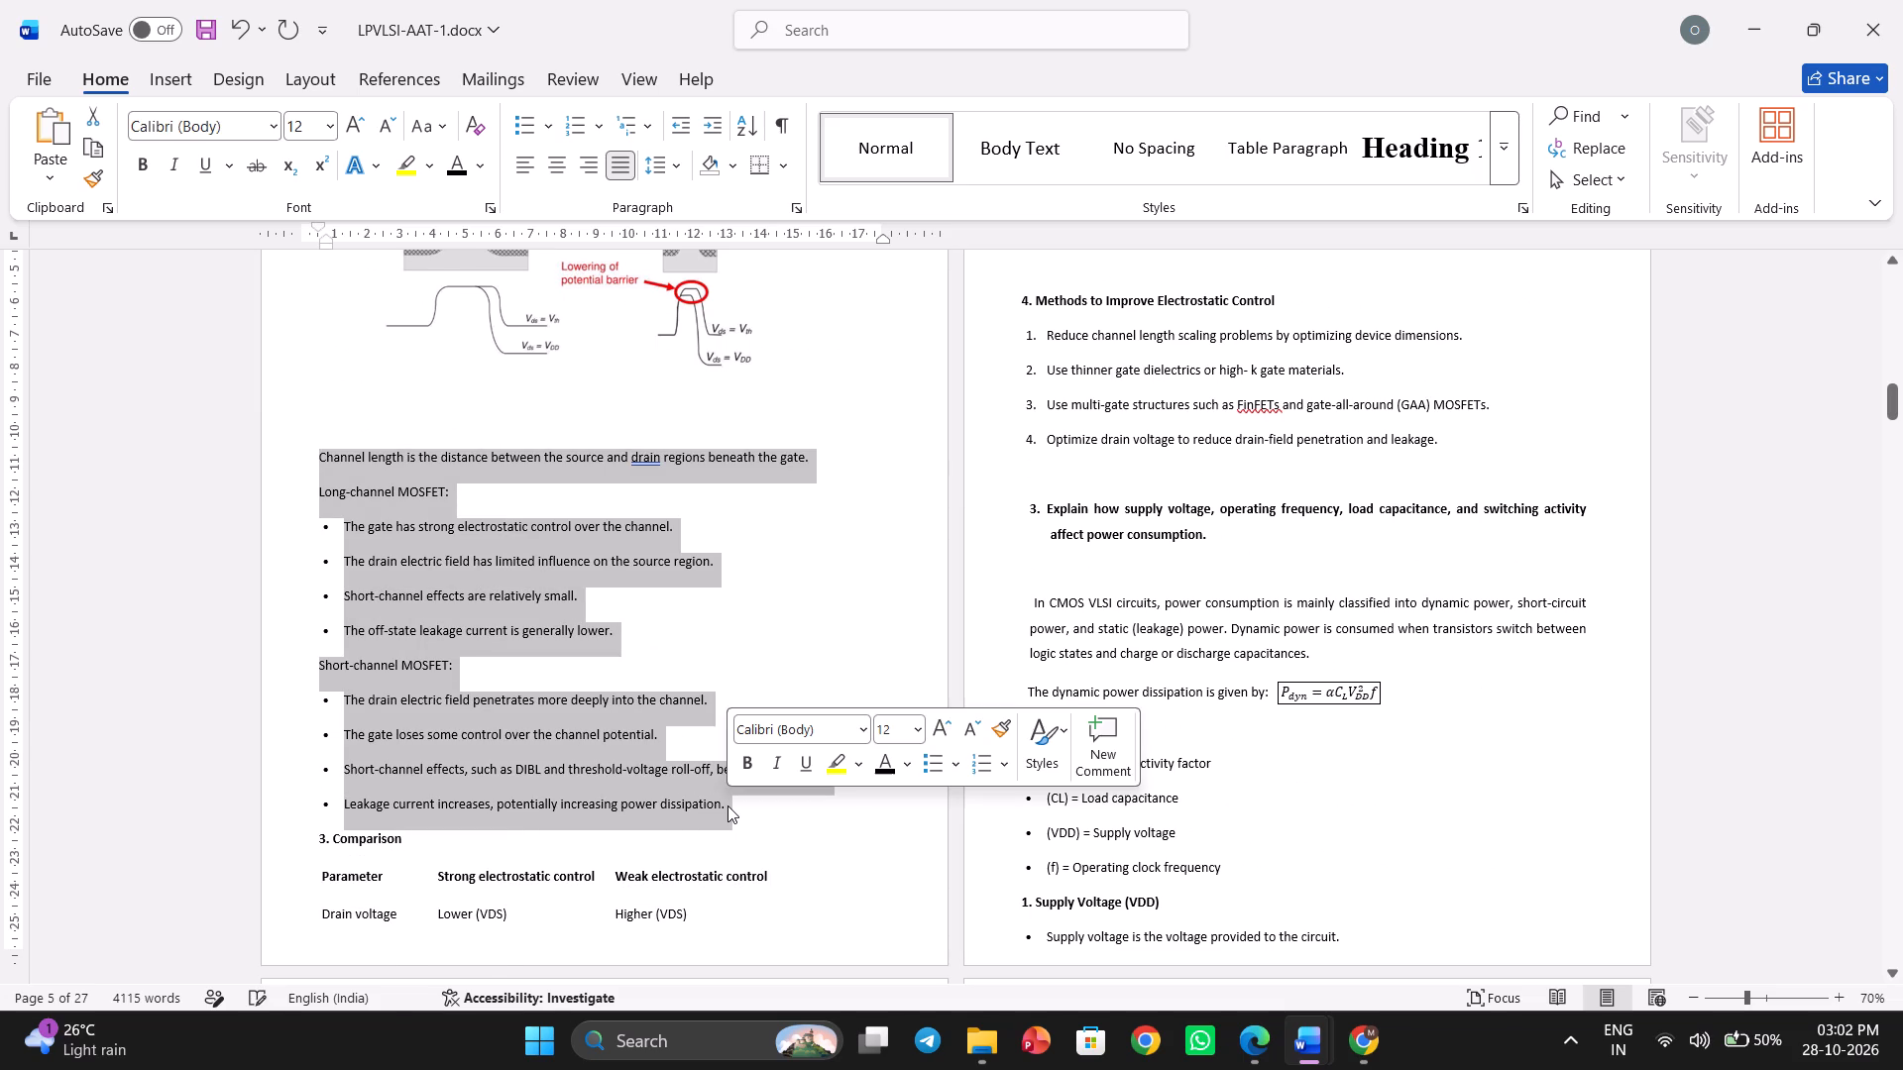
{"action": "left_click", "coordinate": [277, 130]}
{"action": "left_click", "coordinate": [277, 312]}
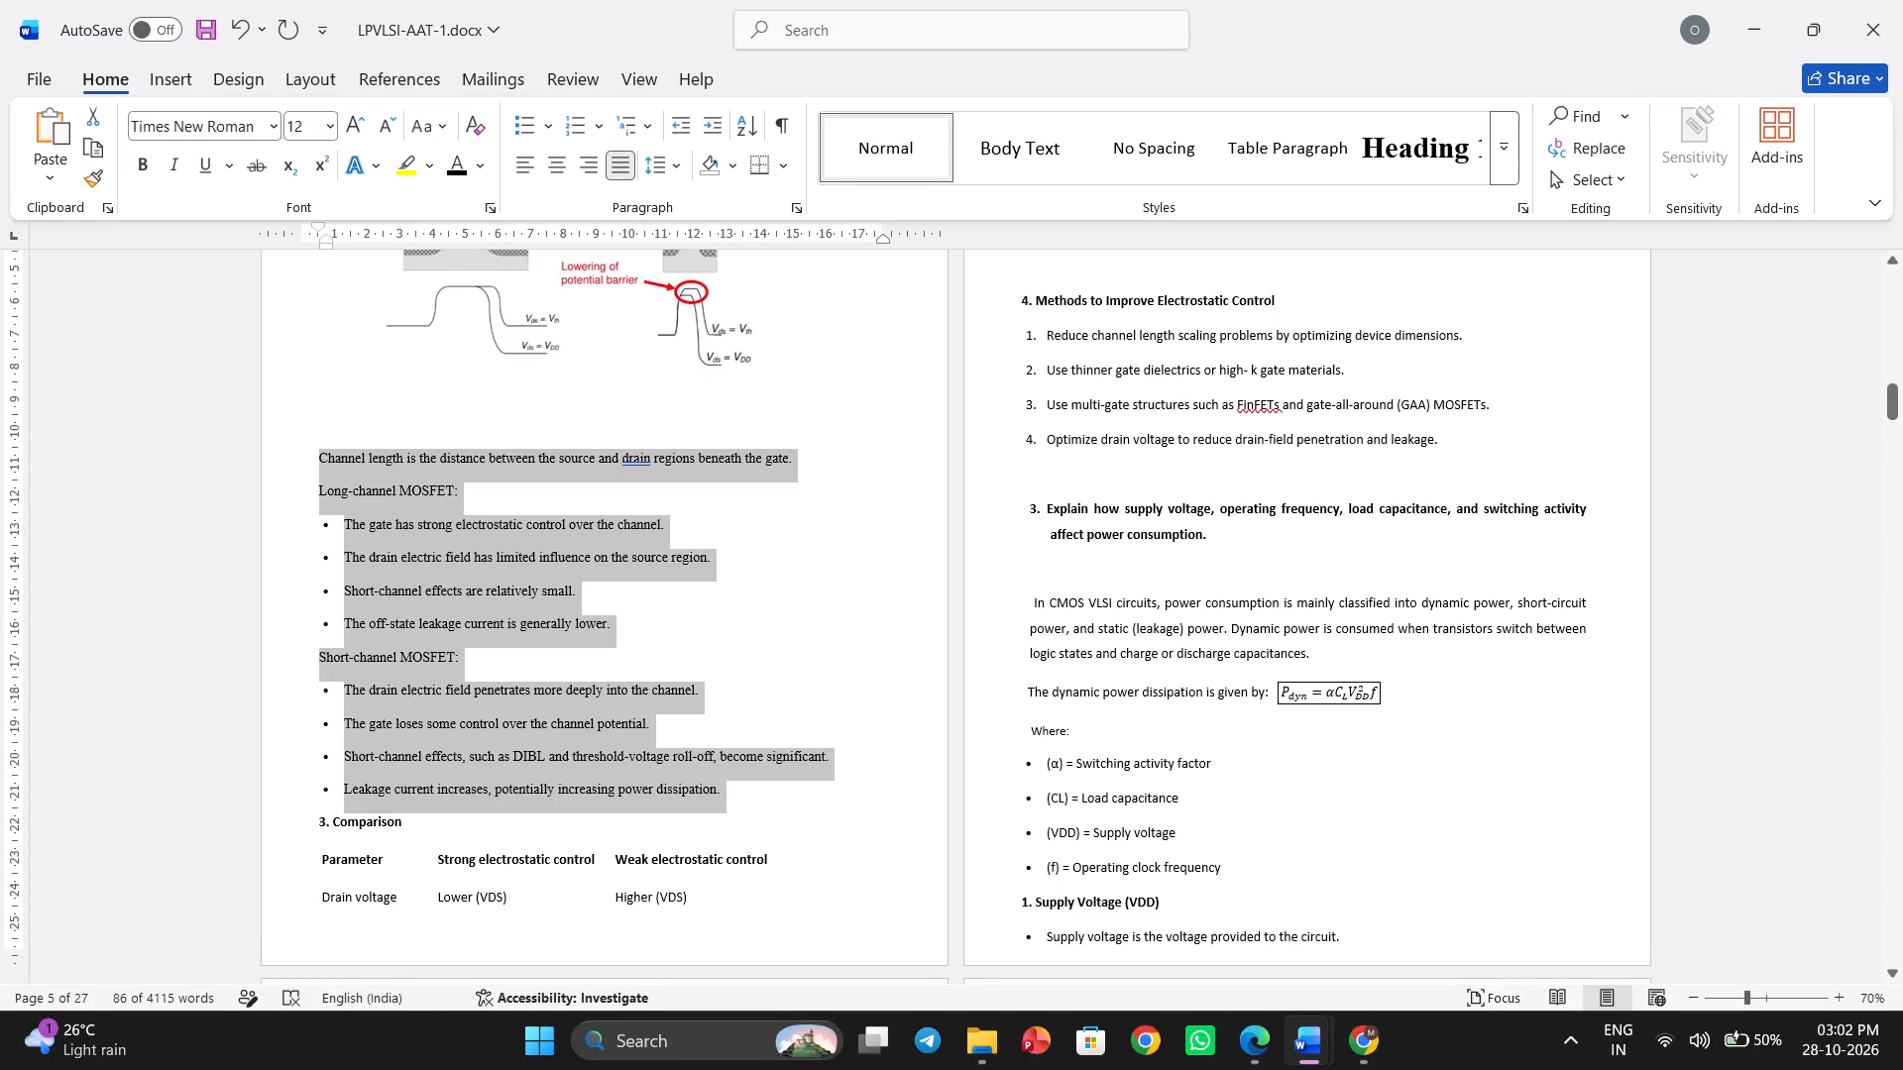
{"action": "left_click", "coordinate": [661, 157]}
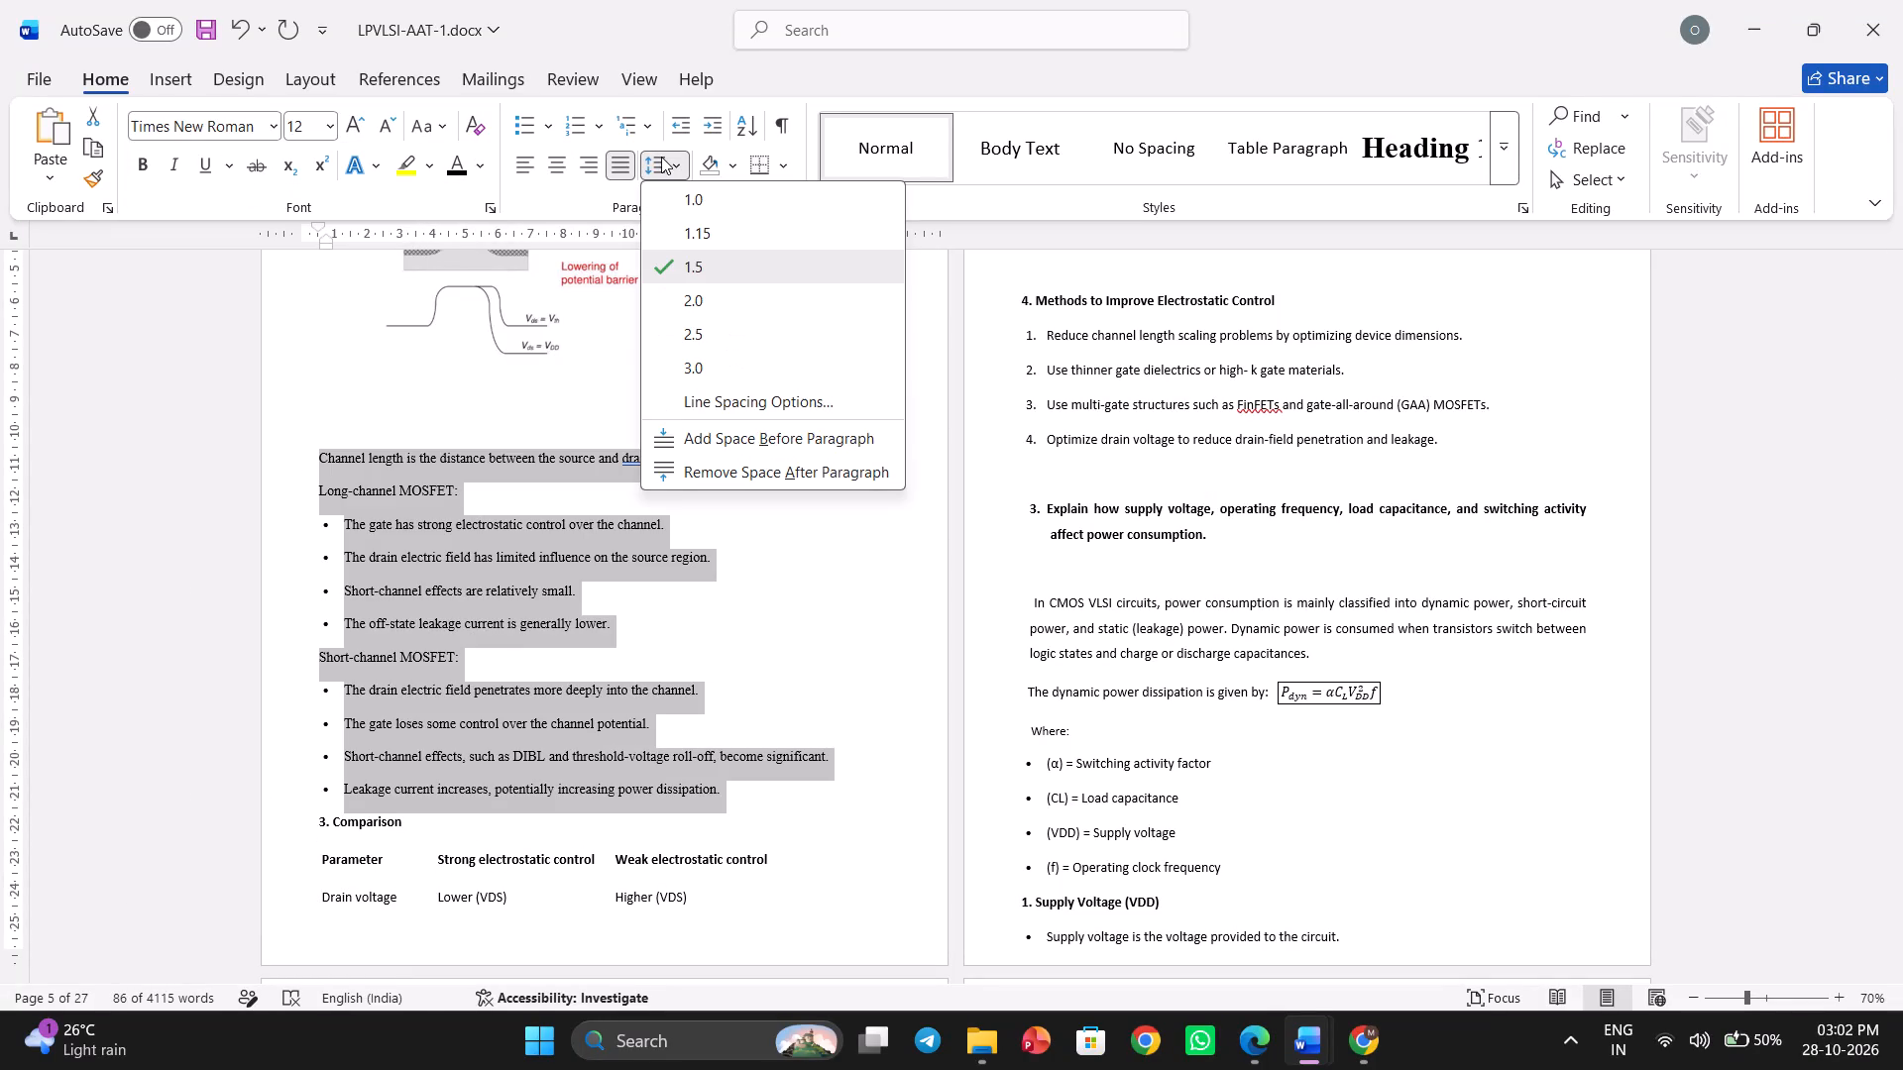
{"action": "left_click", "coordinate": [688, 269]}
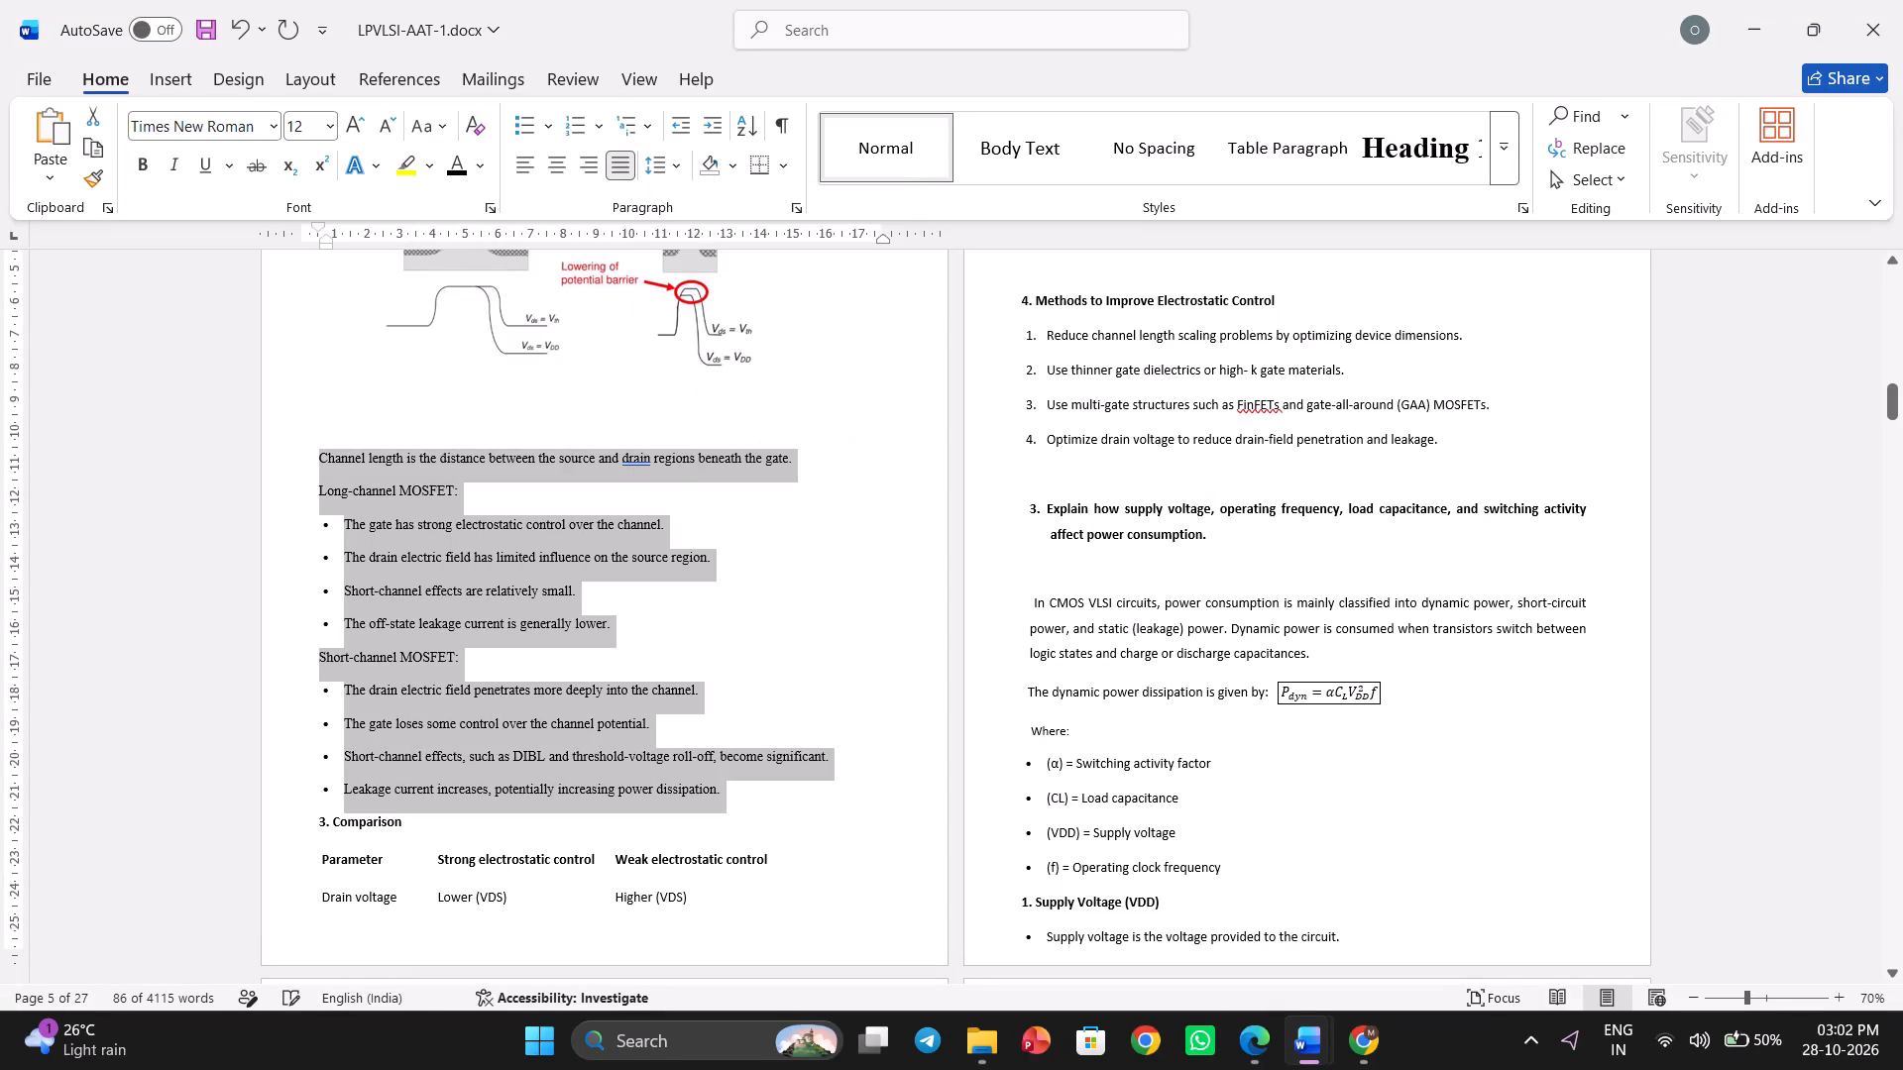
Delete a blank line between the channel length figure and the paragraph defining channel length.
{"action": "left_click", "coordinate": [411, 406]}
{"action": "key", "text": "BackSpace"}
{"action": "key", "text": "BackSpace"}
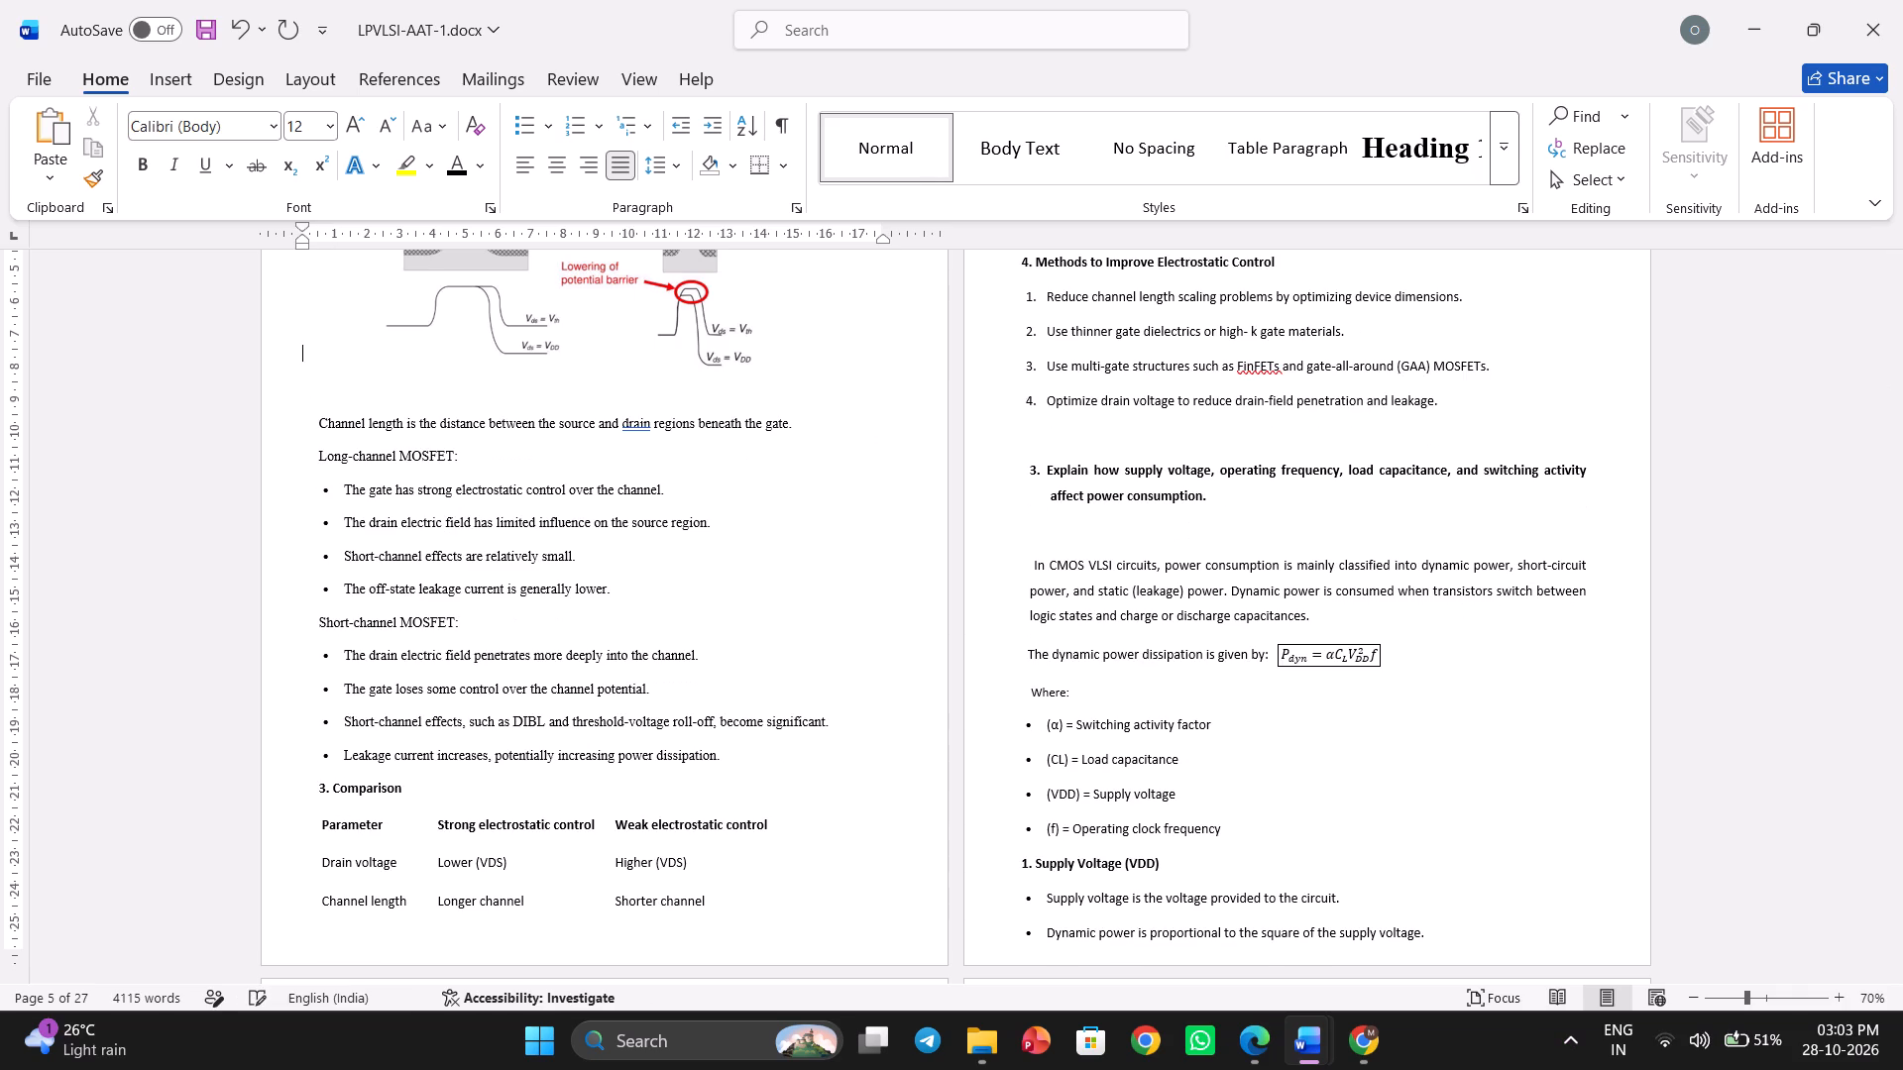
Add blank lines after the "Leakage current increases" bullet to move the "3. Comparison" heading and its table onto the next page.
{"action": "scroll", "coordinate": [411, 406], "scroll_direction": "down", "scroll_amount": 1}
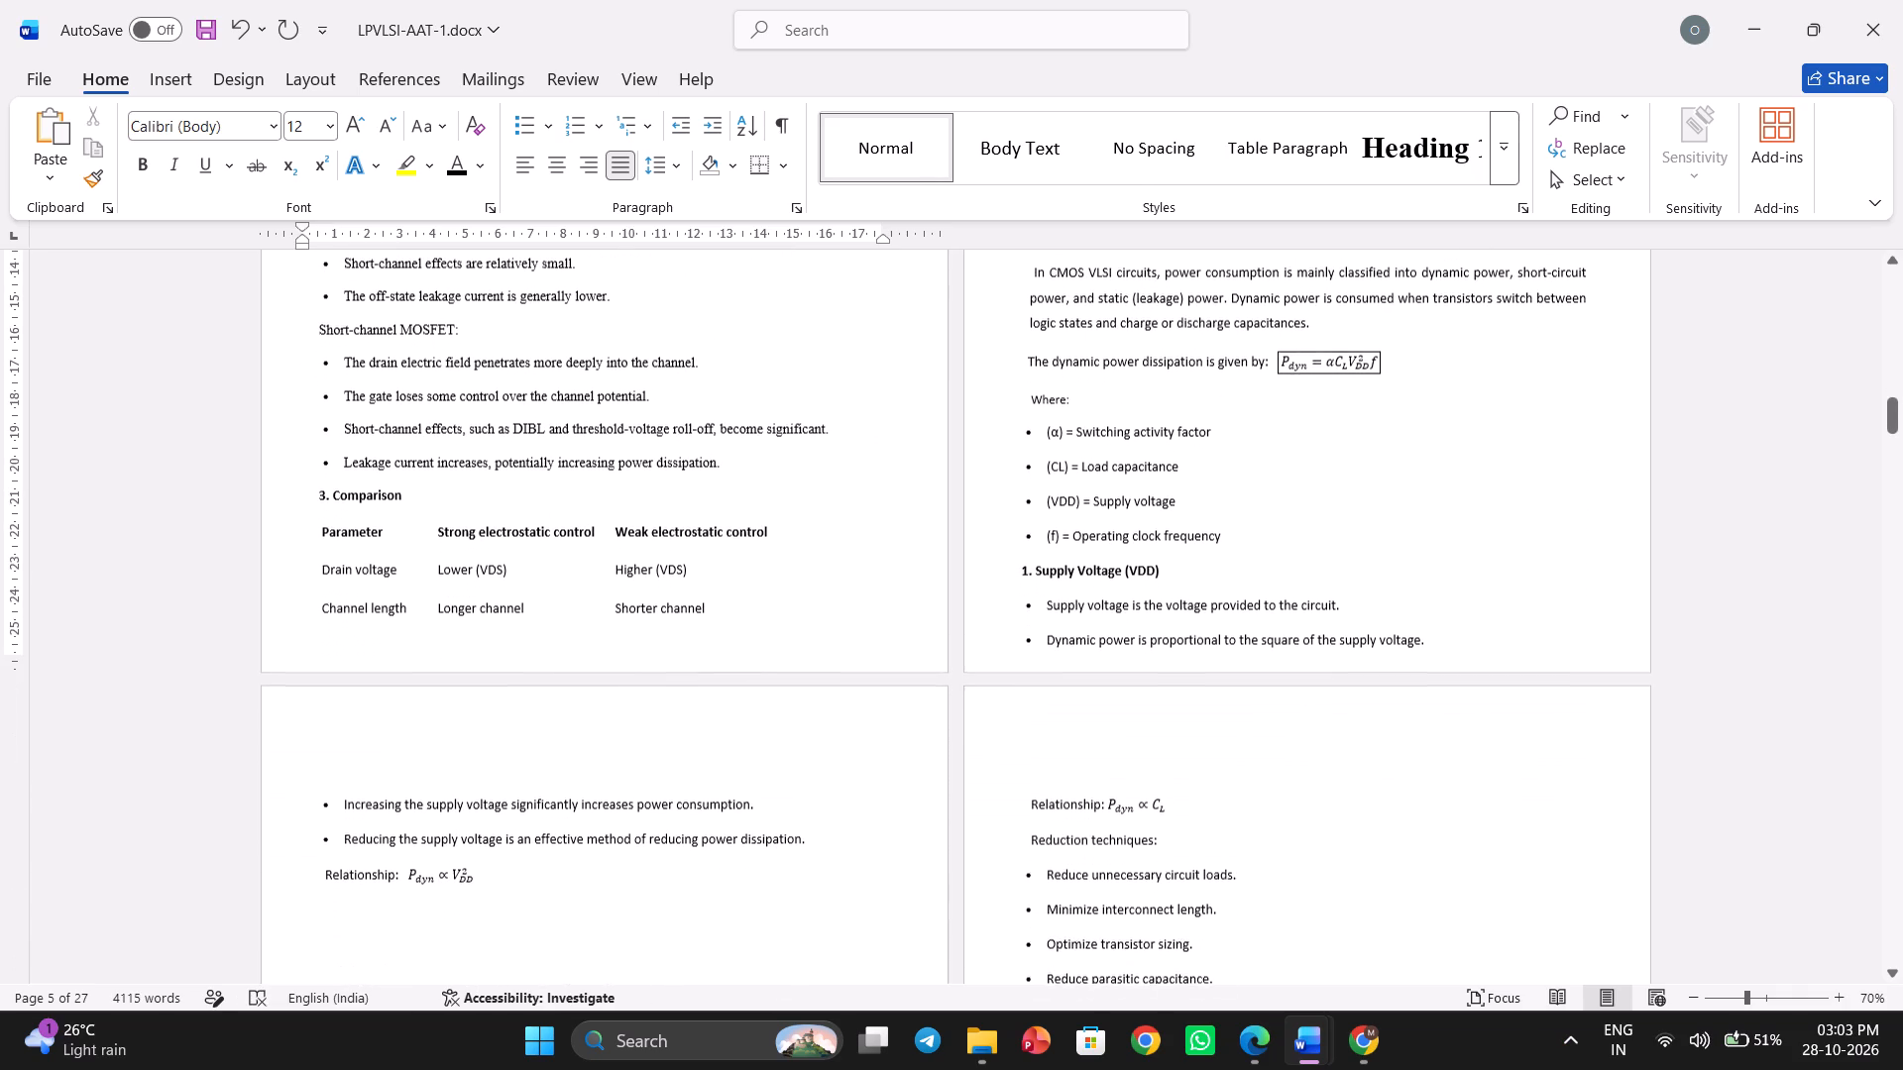
{"action": "left_click", "coordinate": [731, 463]}
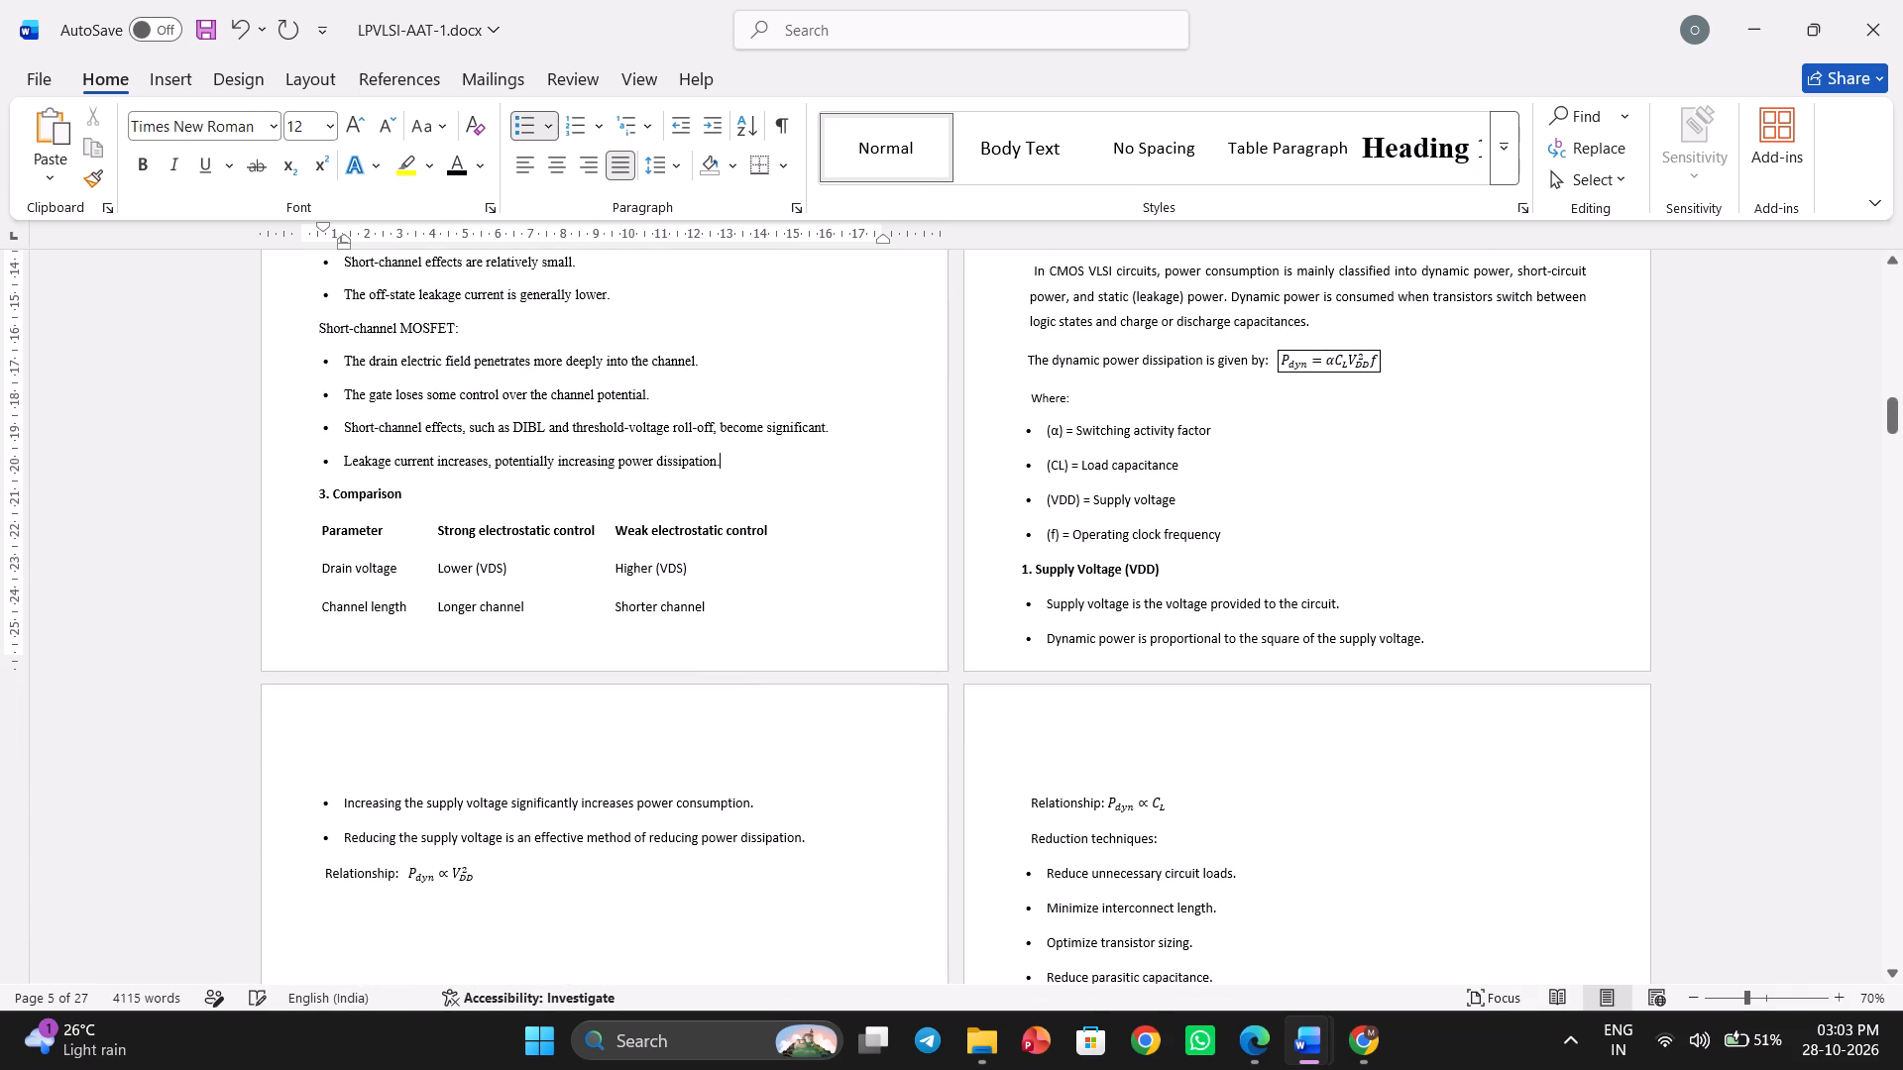
{"action": "key", "text": "Return"}
{"action": "key", "text": "Return"}
{"action": "key", "text": "Return"}
{"action": "key", "text": "Return"}
{"action": "key", "text": "Return"}
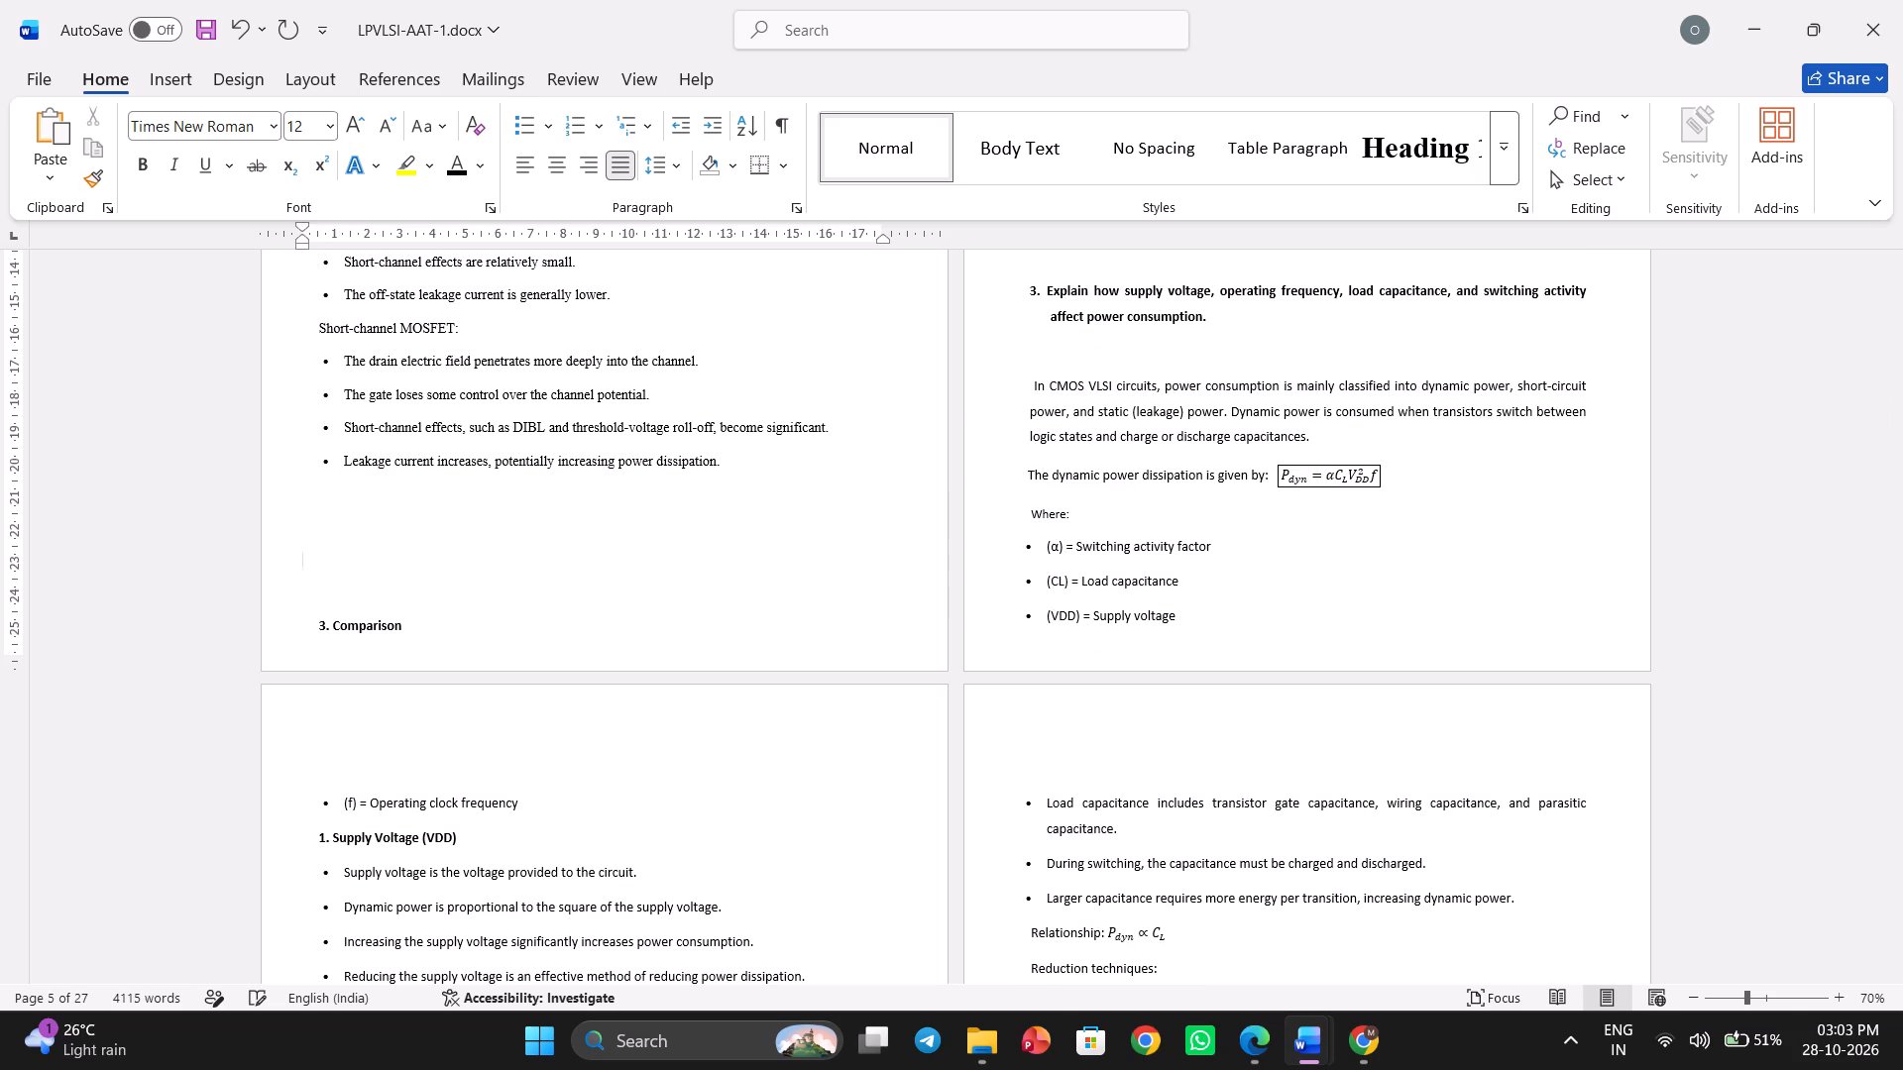
{"action": "key", "text": "Return"}
Set the "3. Comparison" heading and its parameter table to Times New Roman with 1.5 line spacing.
{"action": "scroll", "coordinate": [731, 463], "scroll_direction": "up", "scroll_amount": 1}
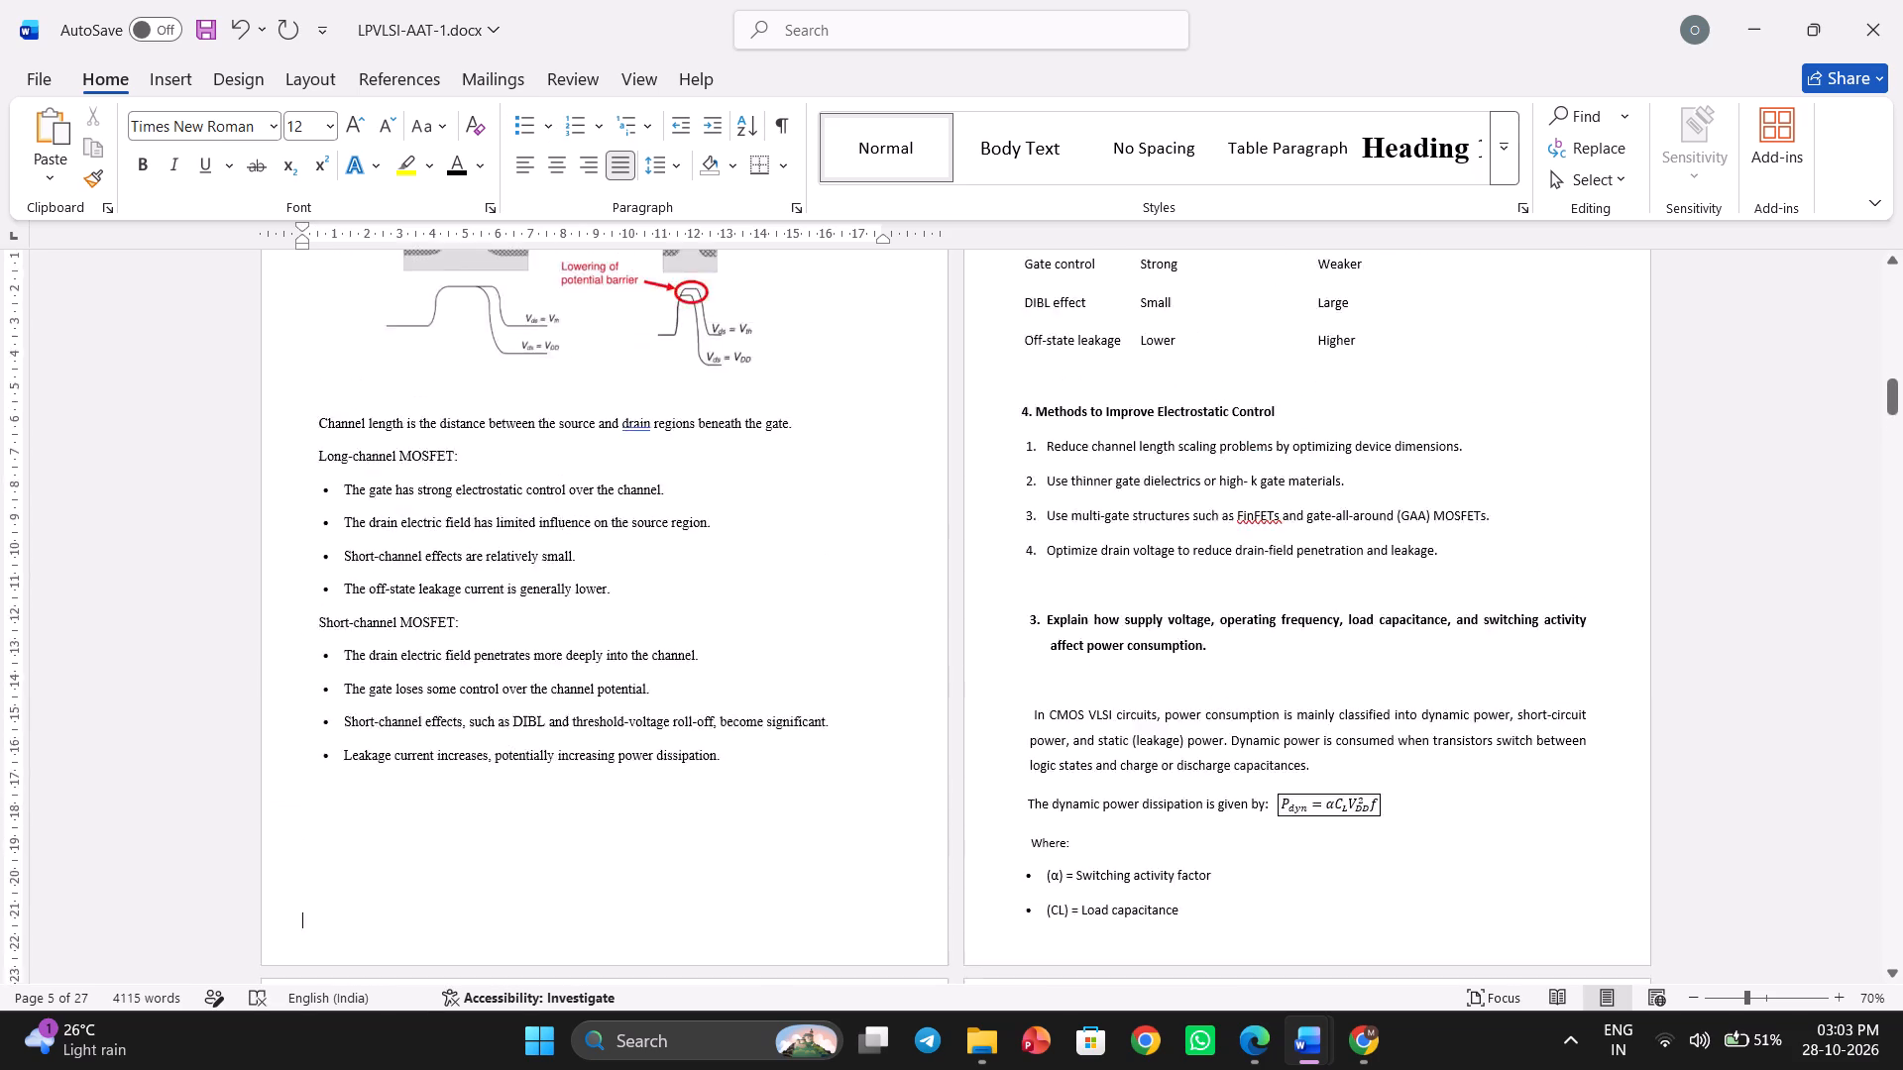
{"action": "scroll", "coordinate": [731, 463], "scroll_direction": "up", "scroll_amount": 1}
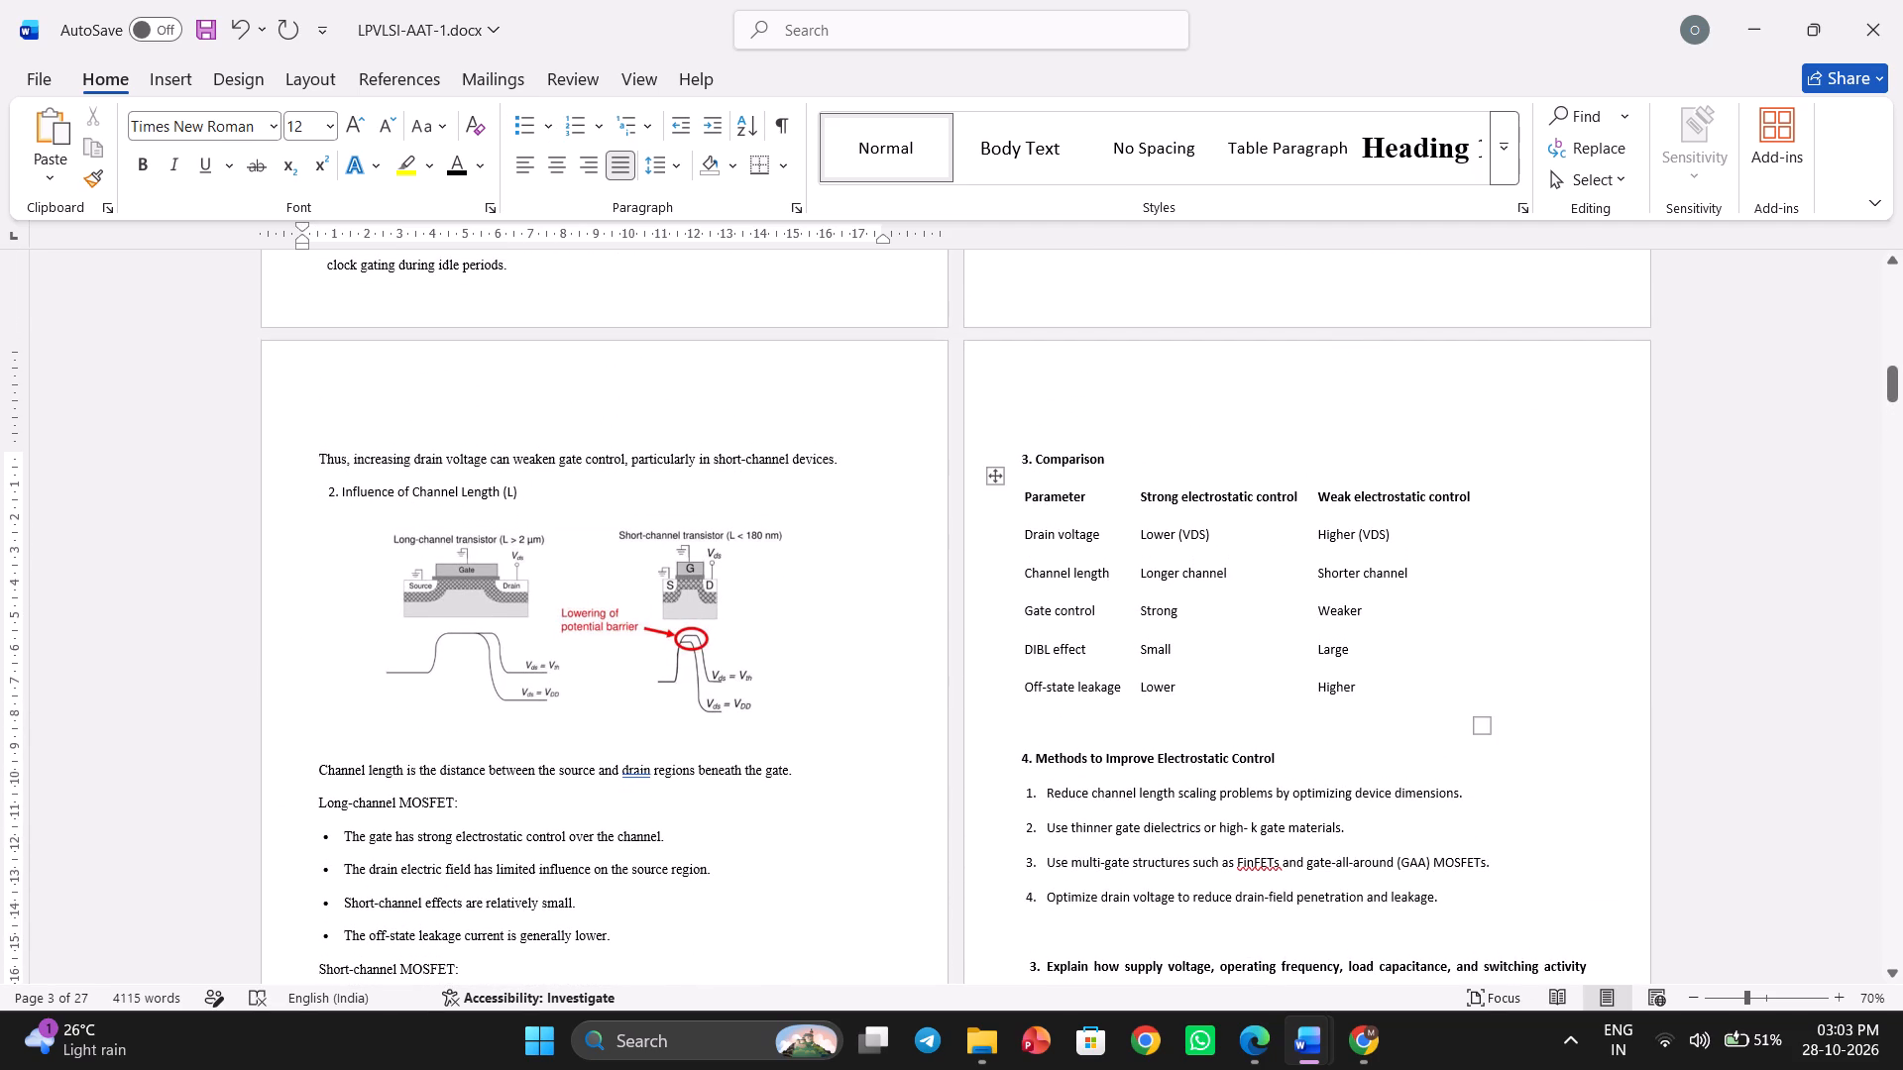
{"action": "left_click_drag", "start_coordinate": [1382, 713], "coordinate": [1370, 703]}
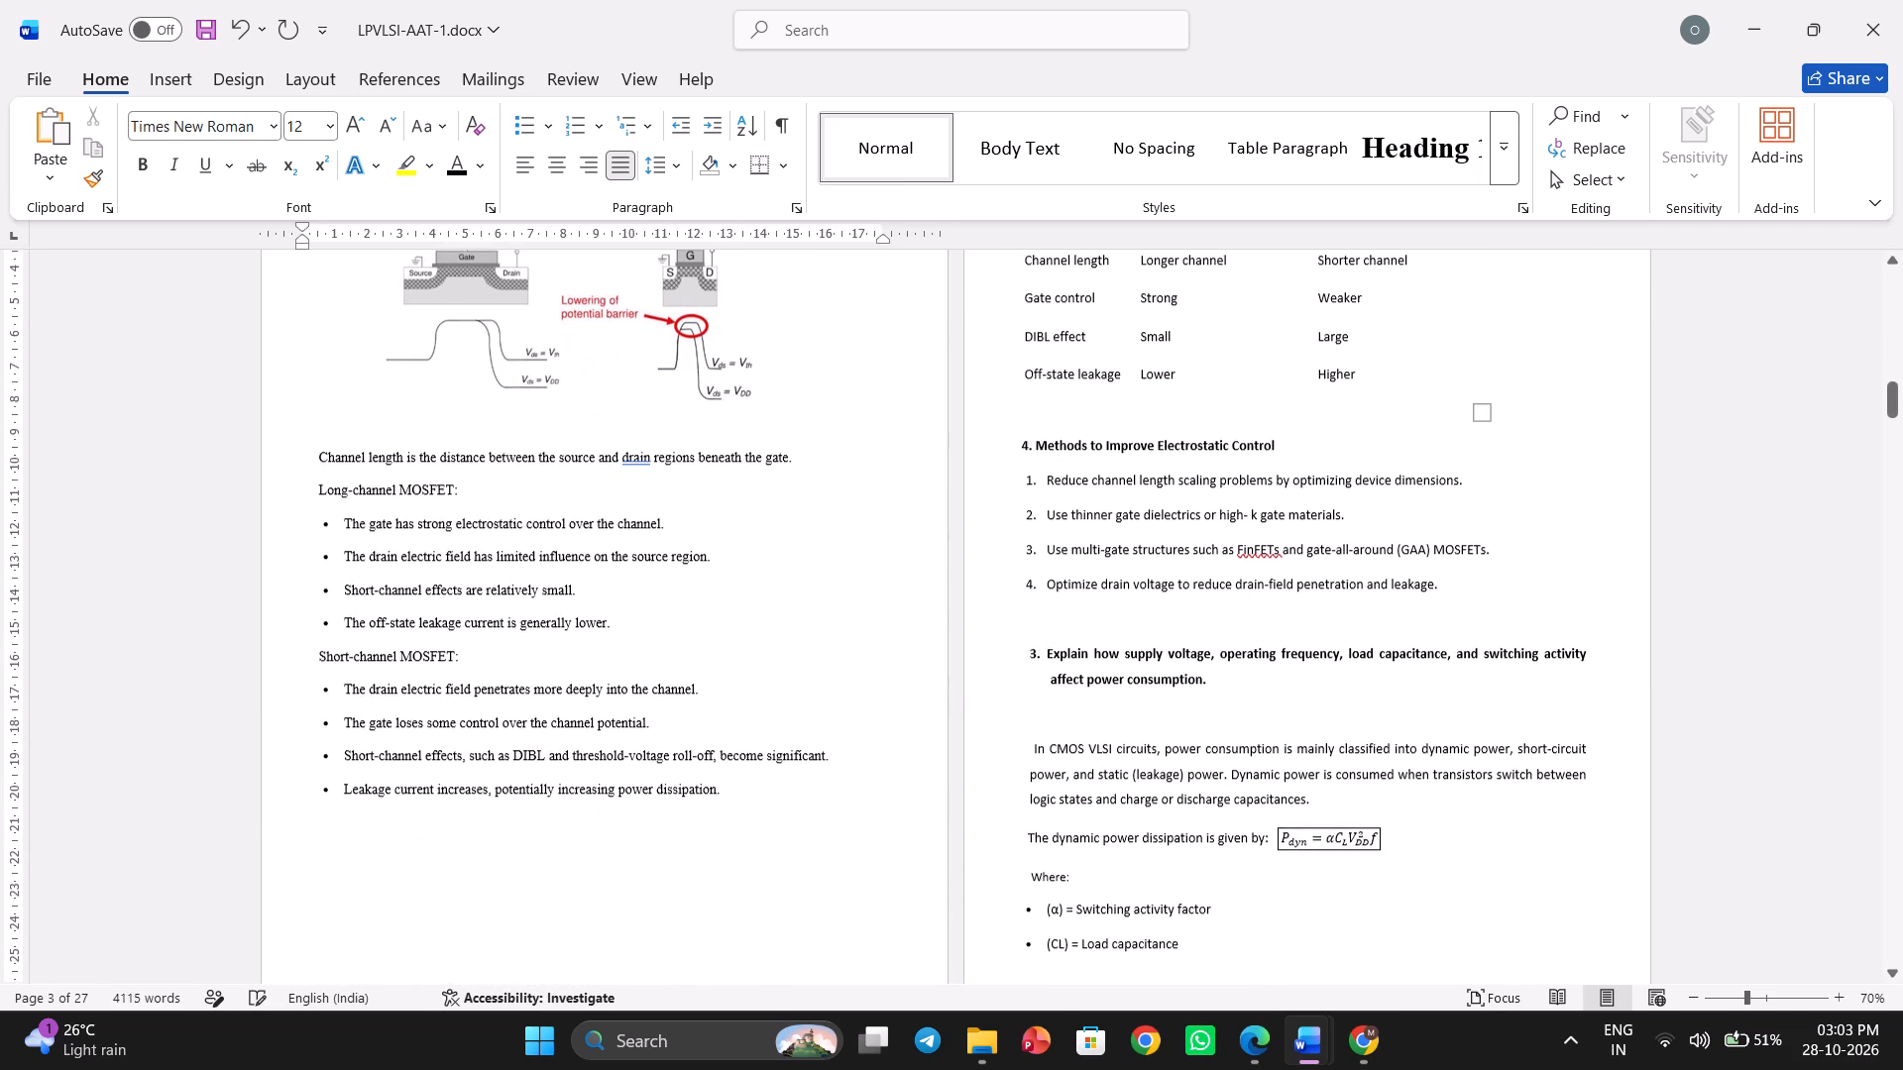
{"action": "scroll", "coordinate": [1370, 703], "scroll_direction": "up", "scroll_amount": 1}
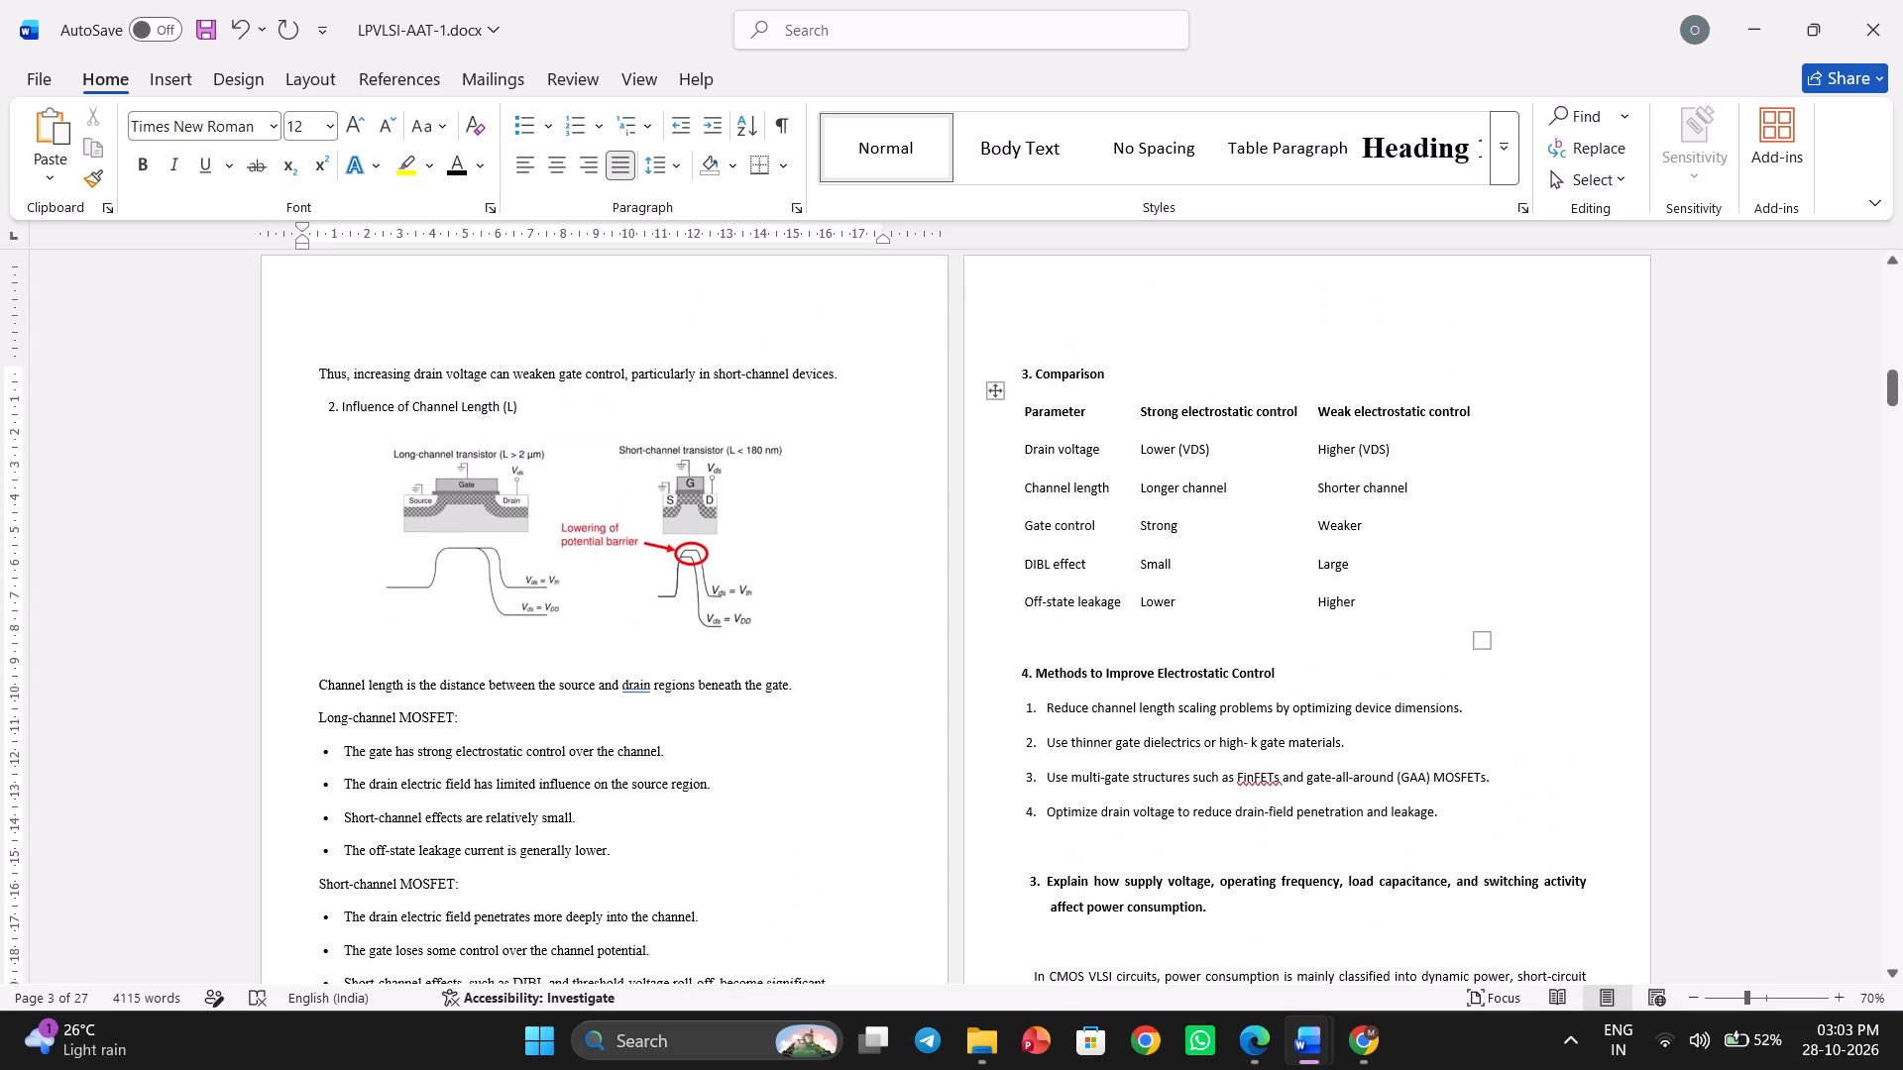
{"action": "left_click_drag", "start_coordinate": [1375, 595], "coordinate": [1043, 353]}
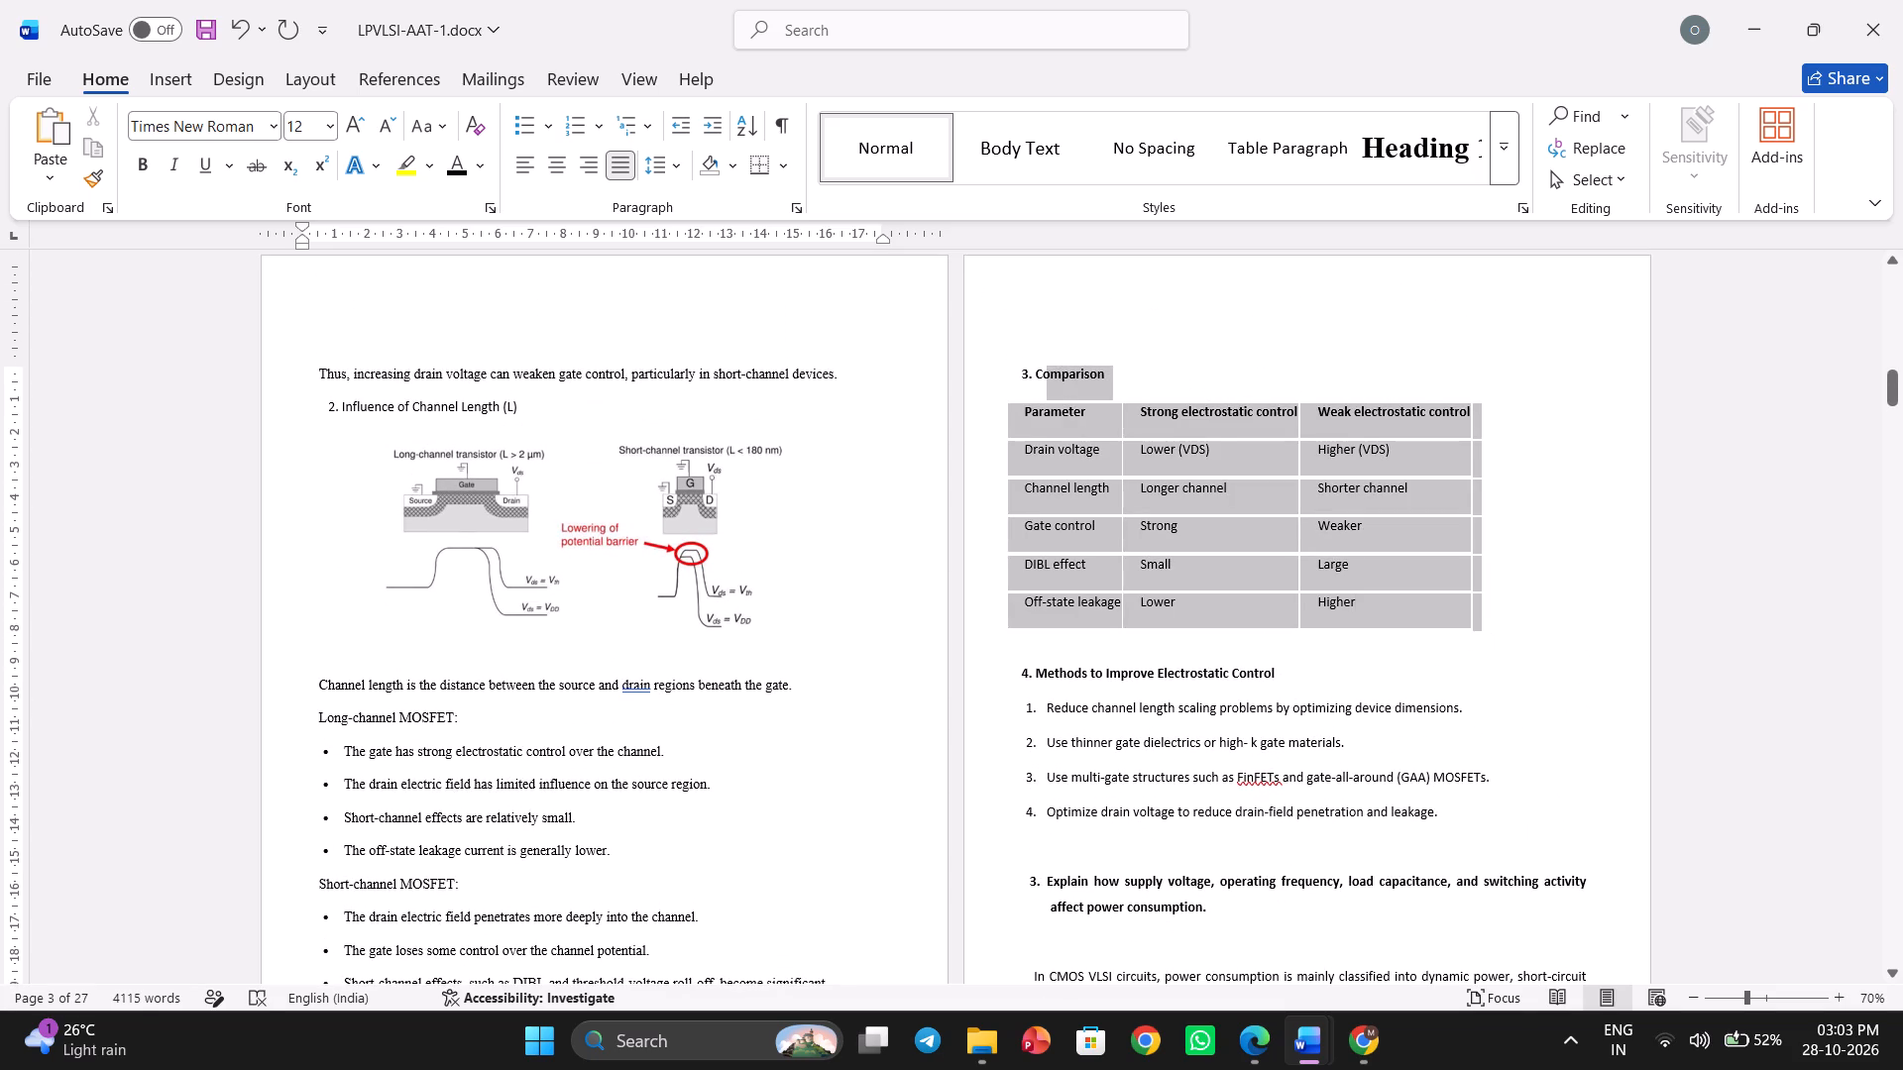
{"action": "left_click_drag", "start_coordinate": [1043, 353], "coordinate": [1012, 361]}
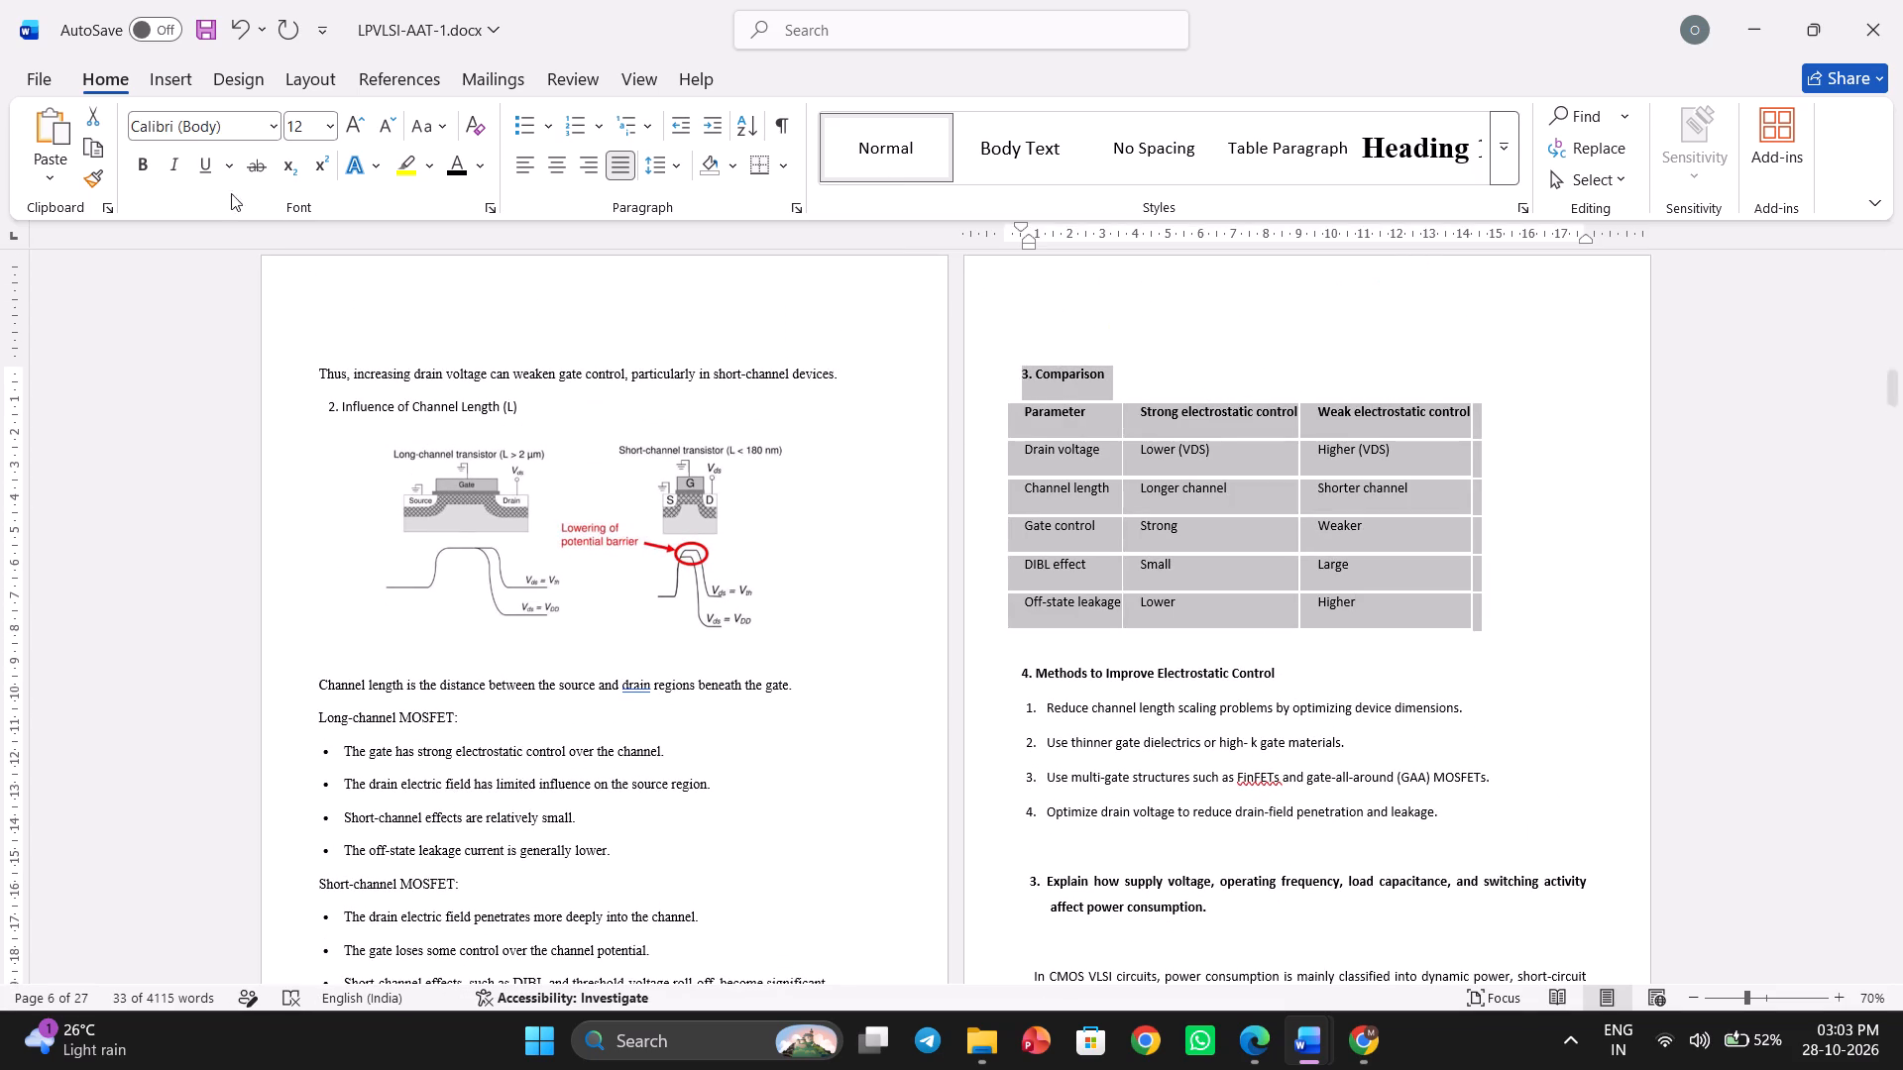
{"action": "left_click", "coordinate": [274, 131]}
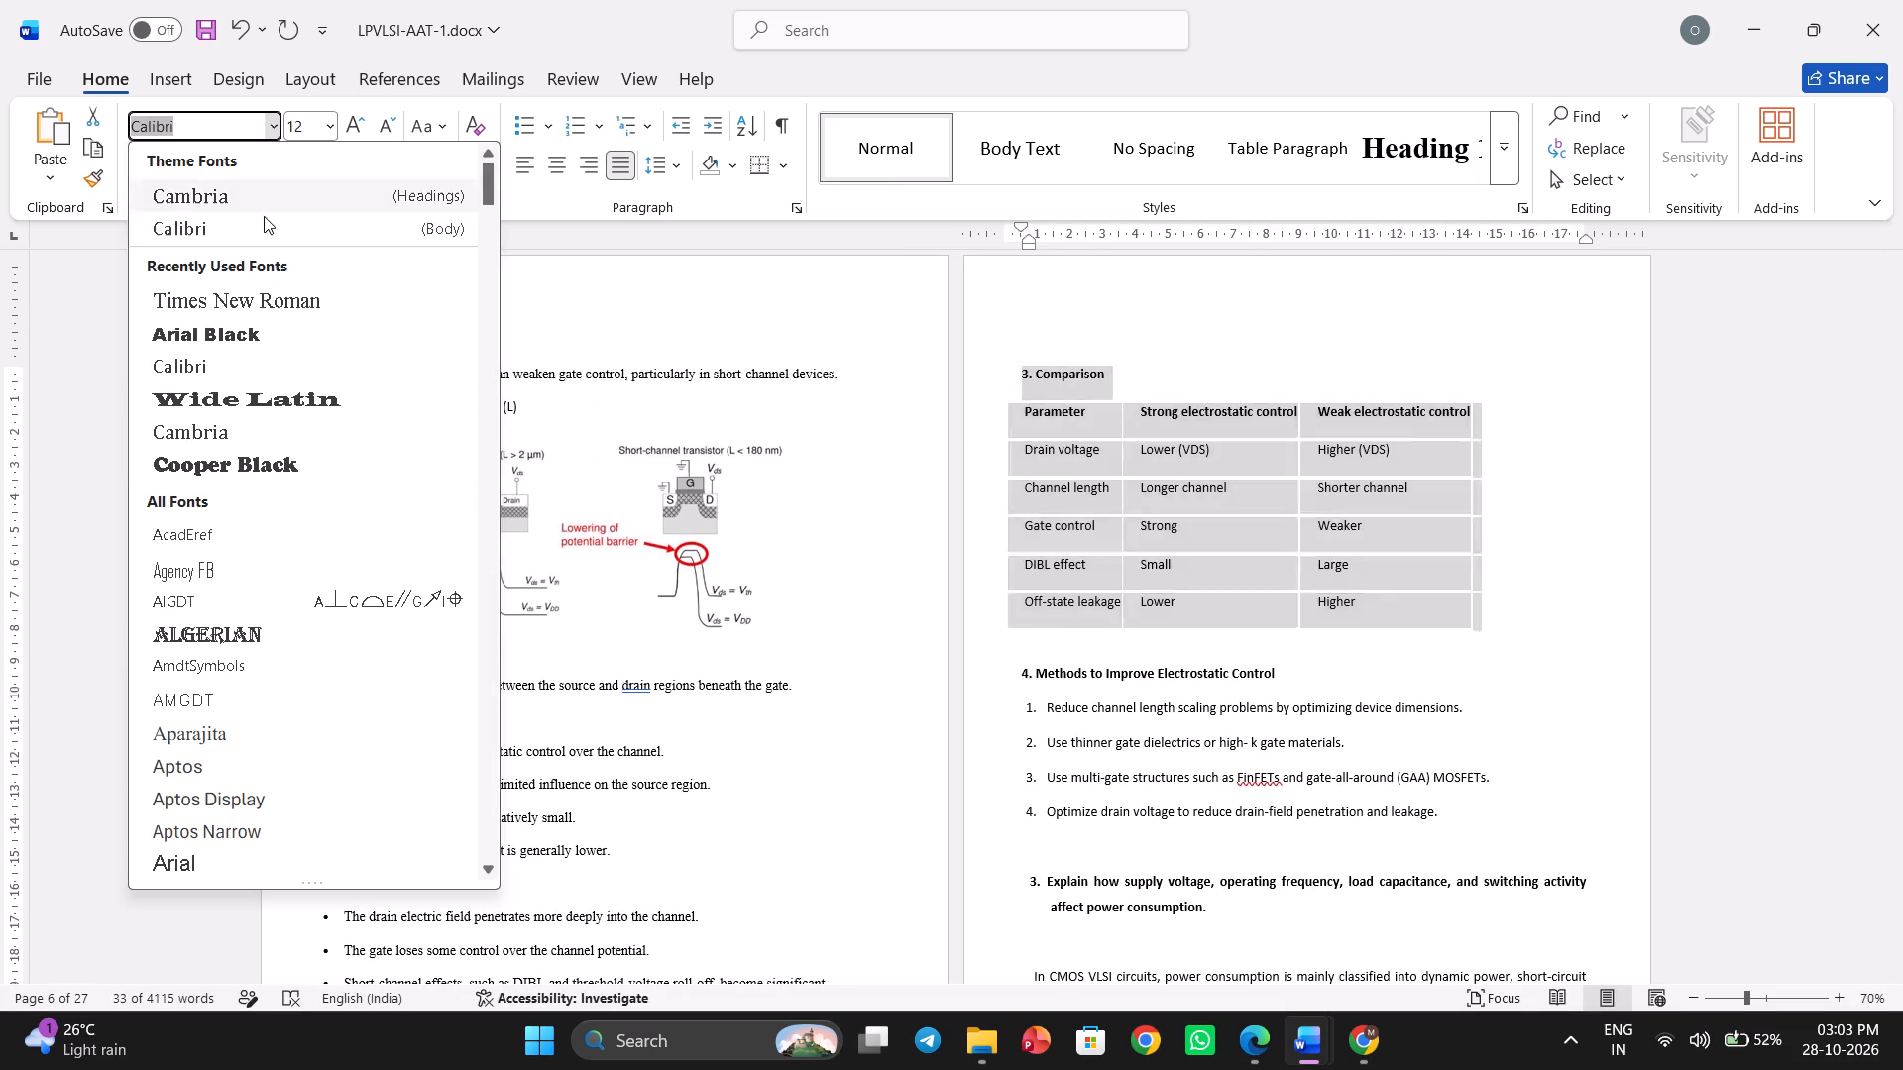
{"action": "left_click", "coordinate": [266, 286]}
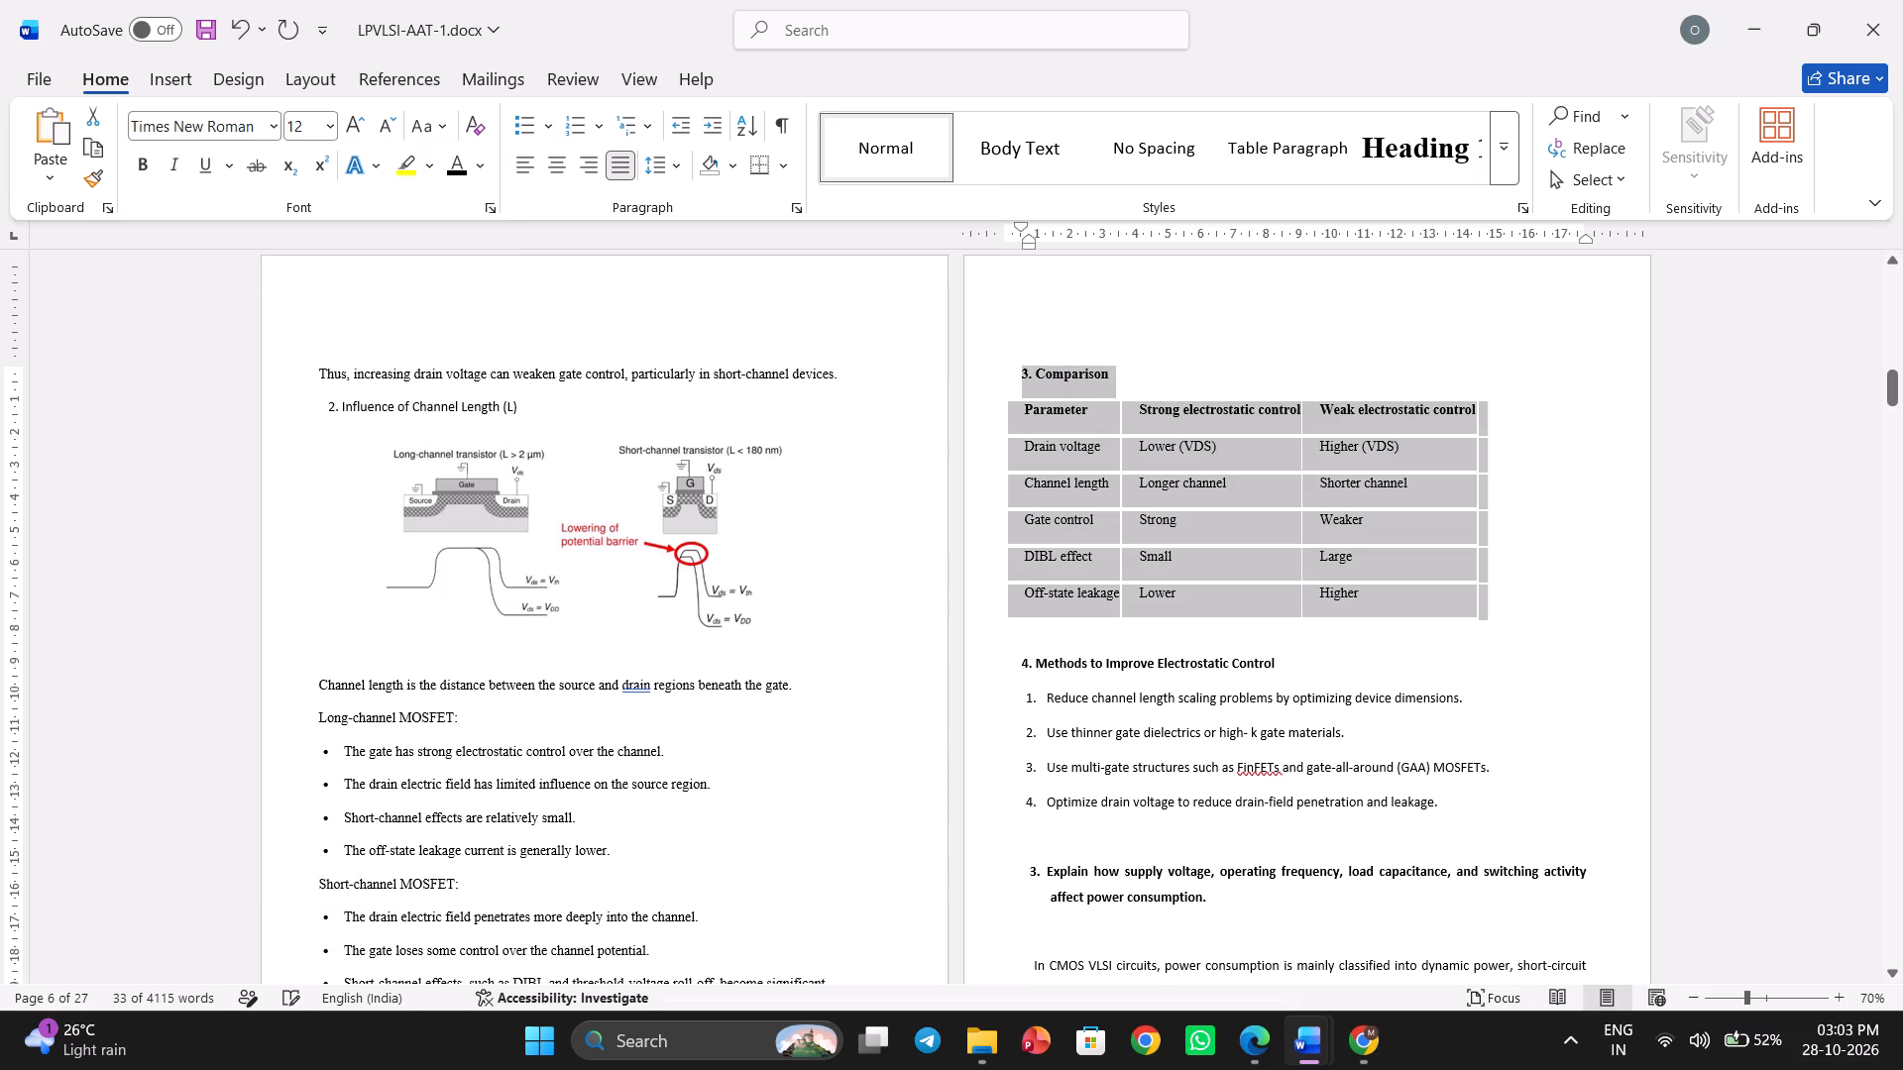
{"action": "left_click", "coordinate": [673, 155]}
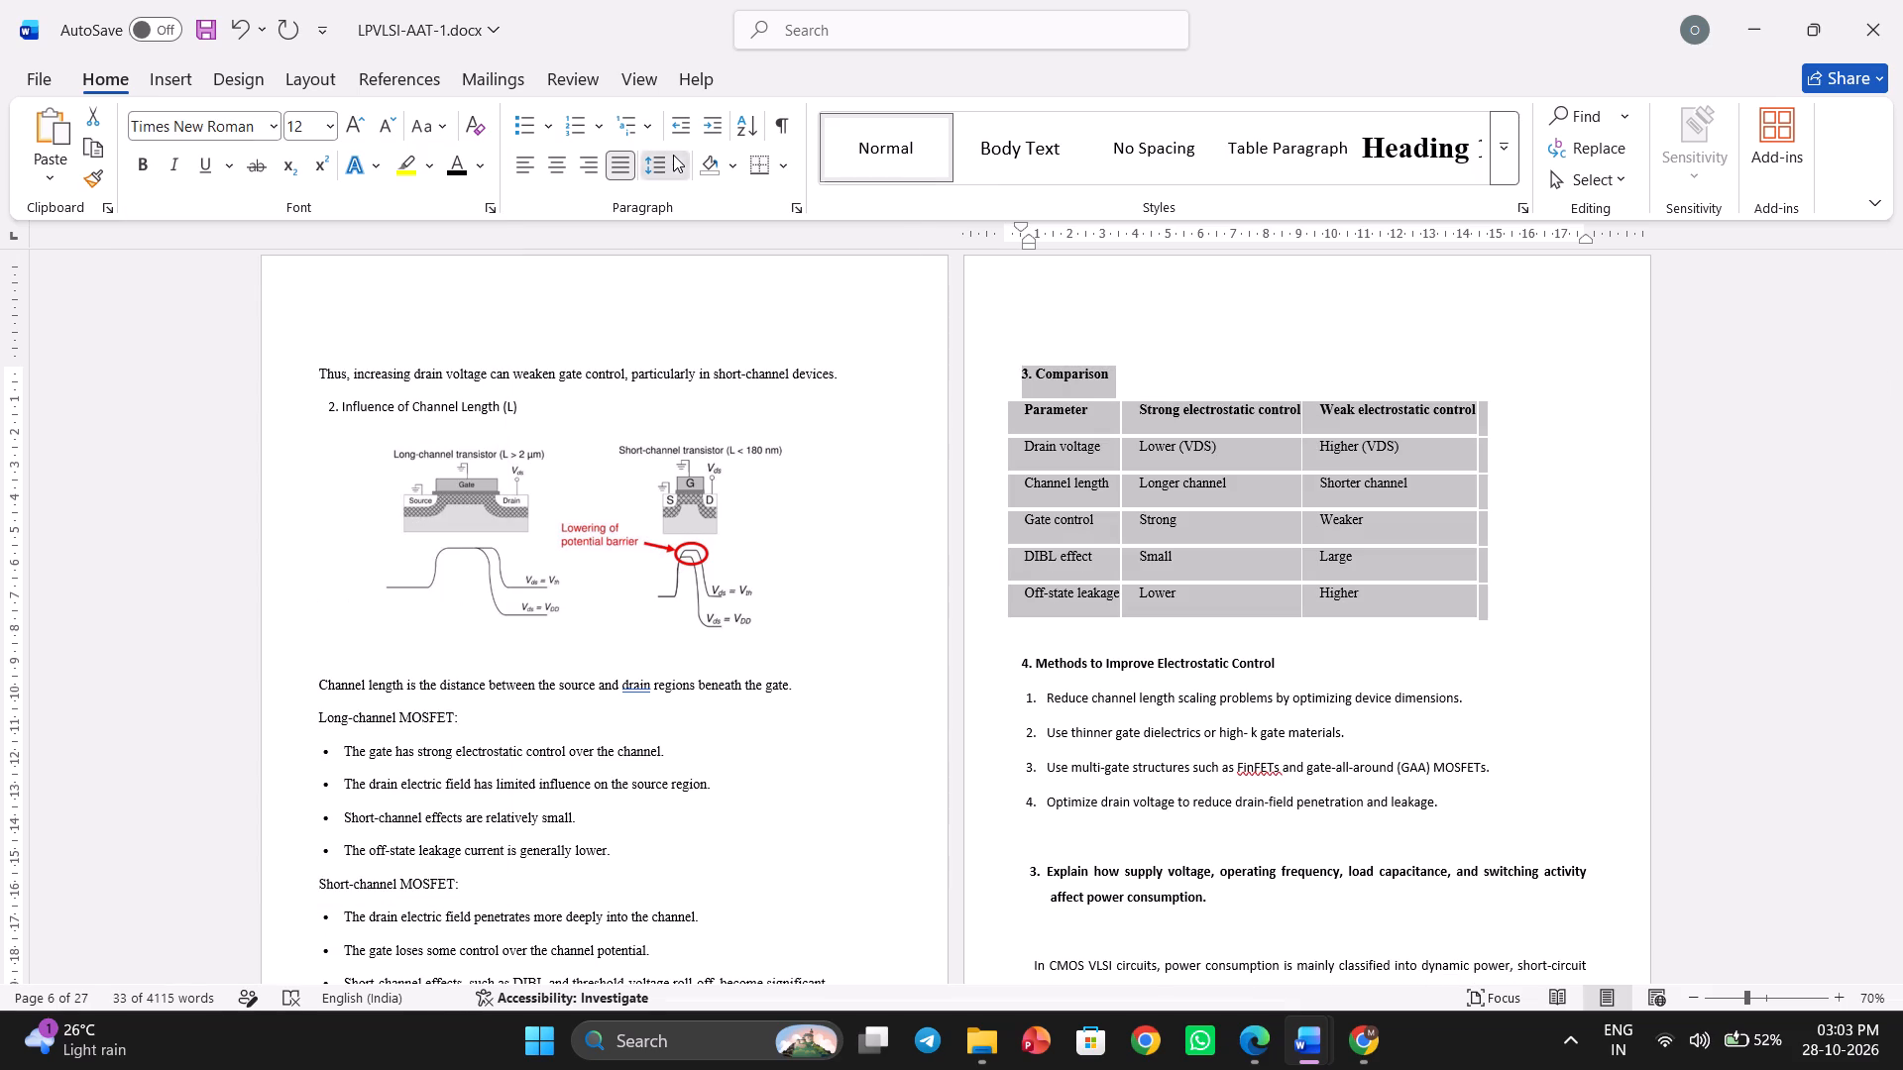
{"action": "left_click", "coordinate": [684, 253]}
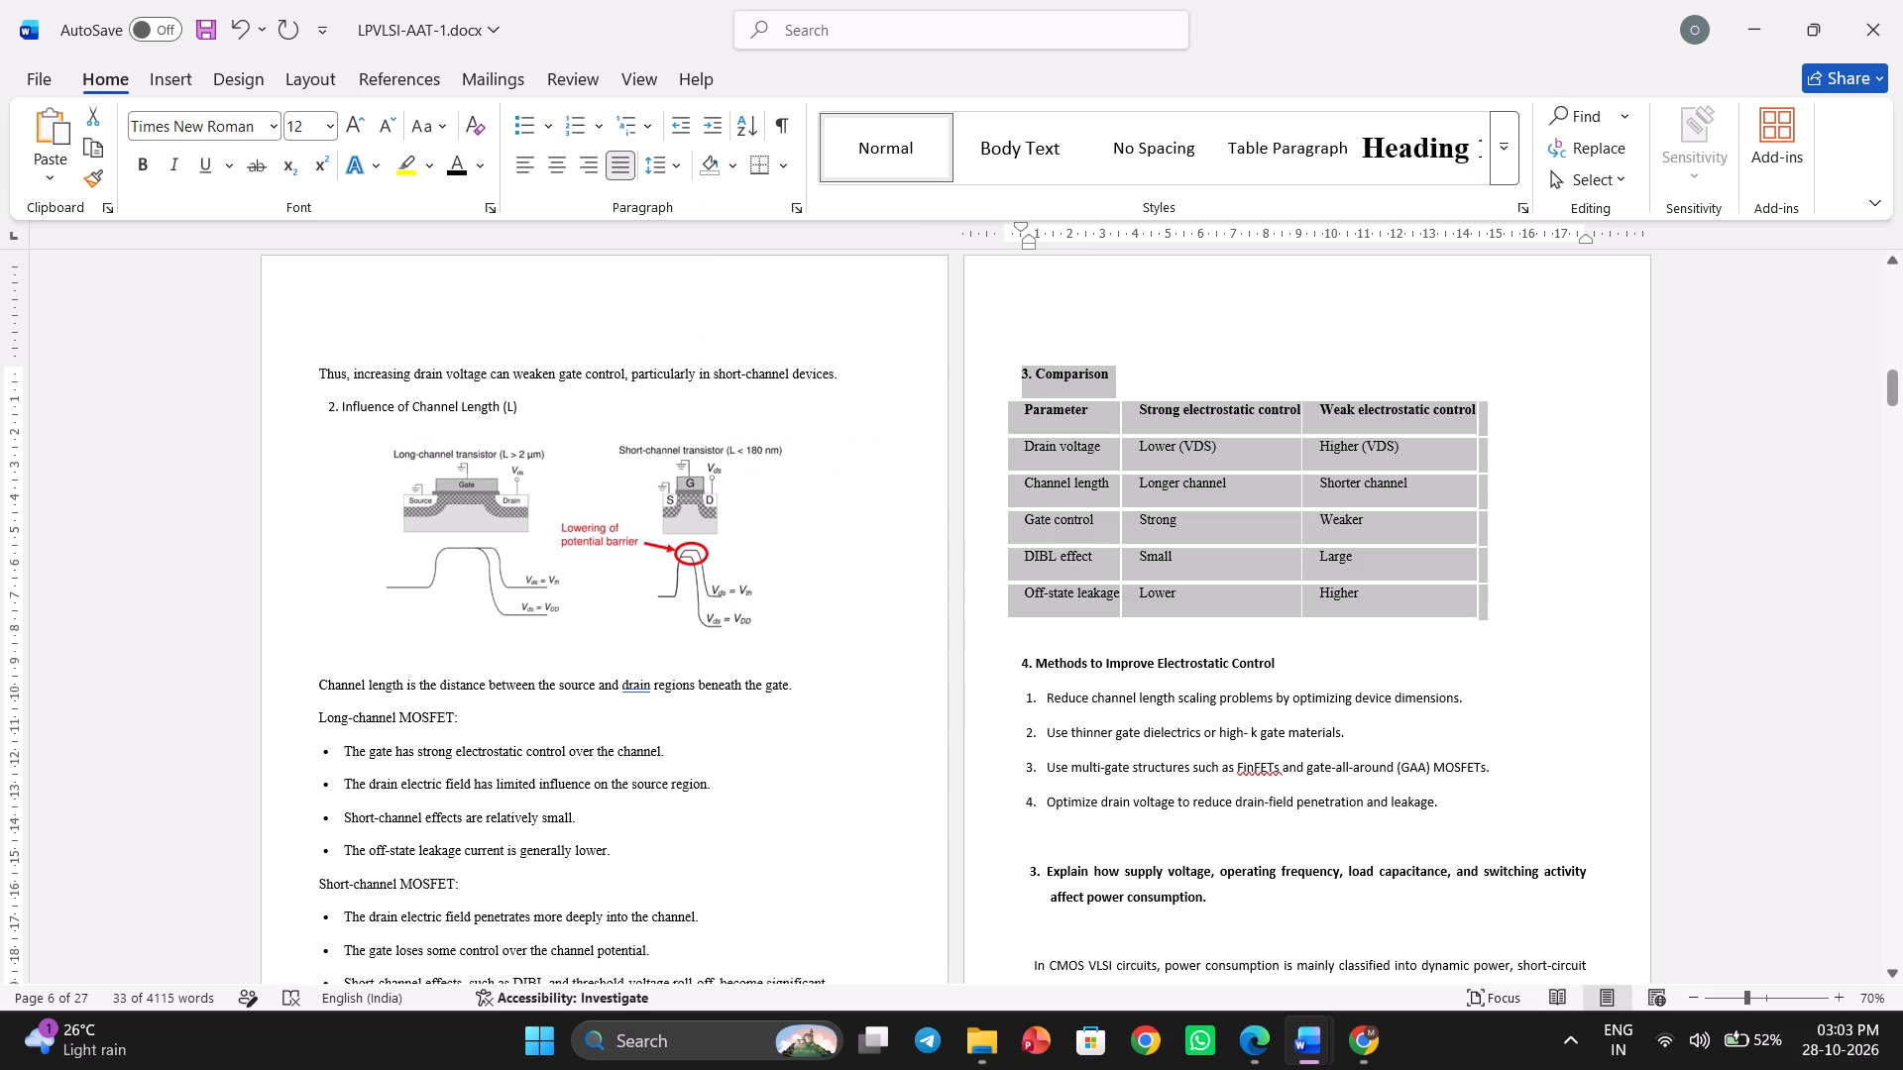
{"action": "left_click", "coordinate": [1002, 621]}
Set the "4. Methods to Improve Electrostatic Control" heading and its numbered list to Times New Roman with 1.5 line spacing.
{"action": "scroll", "coordinate": [1002, 621], "scroll_direction": "down", "scroll_amount": 1}
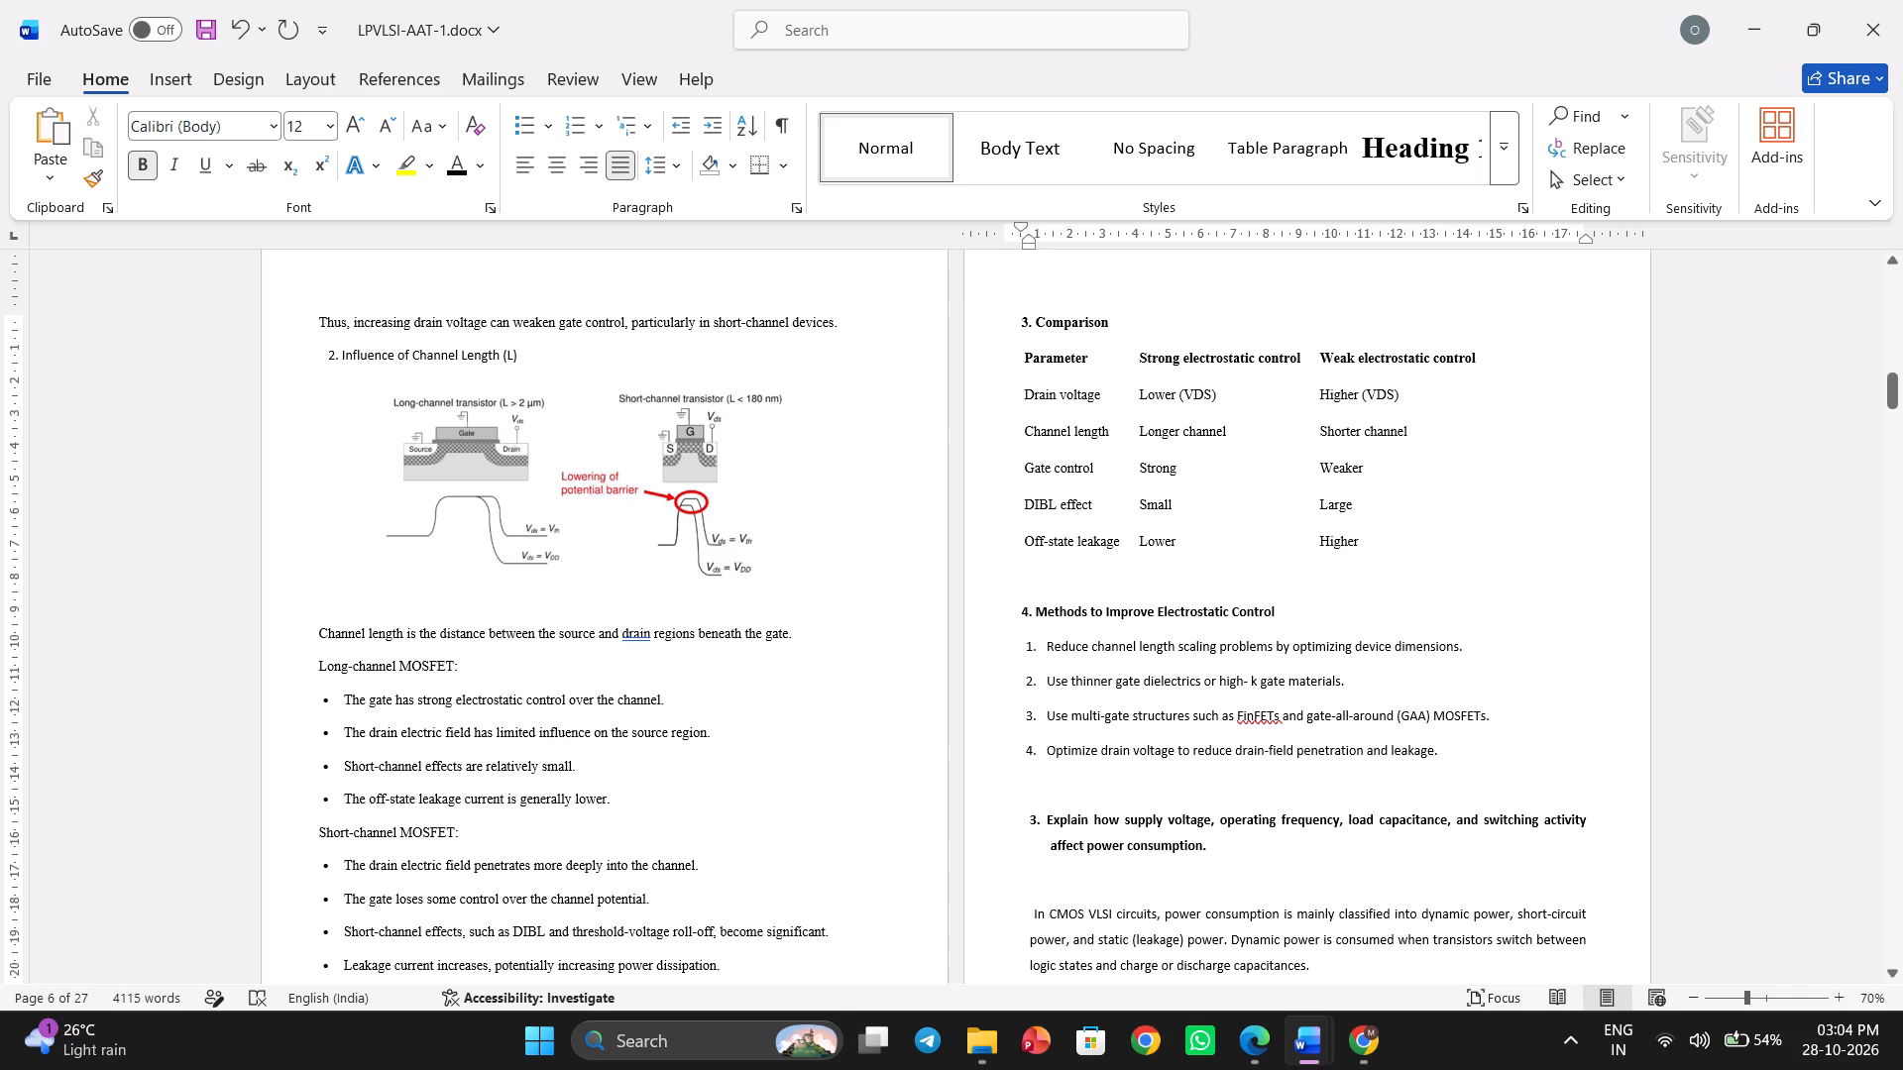
{"action": "left_click_drag", "start_coordinate": [1451, 762], "coordinate": [1005, 643]}
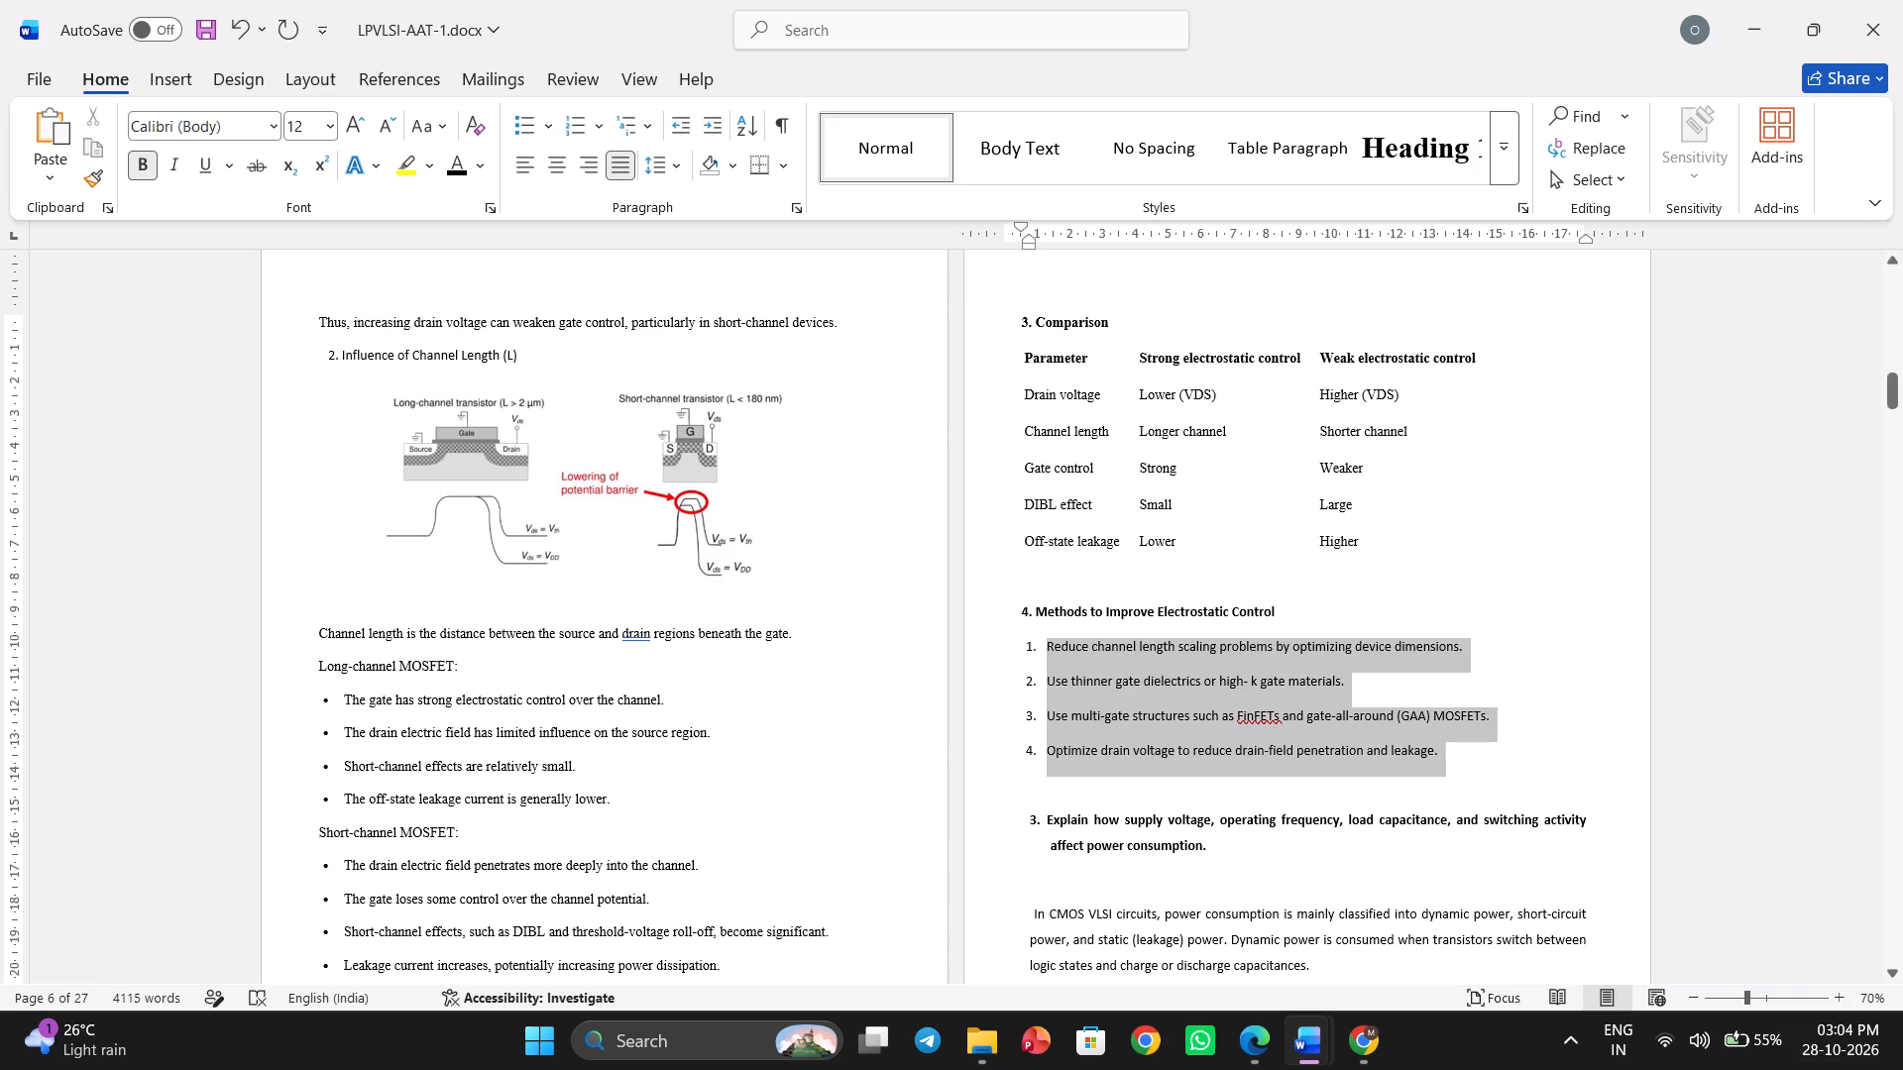
{"action": "left_click_drag", "start_coordinate": [1005, 643], "coordinate": [1007, 622]}
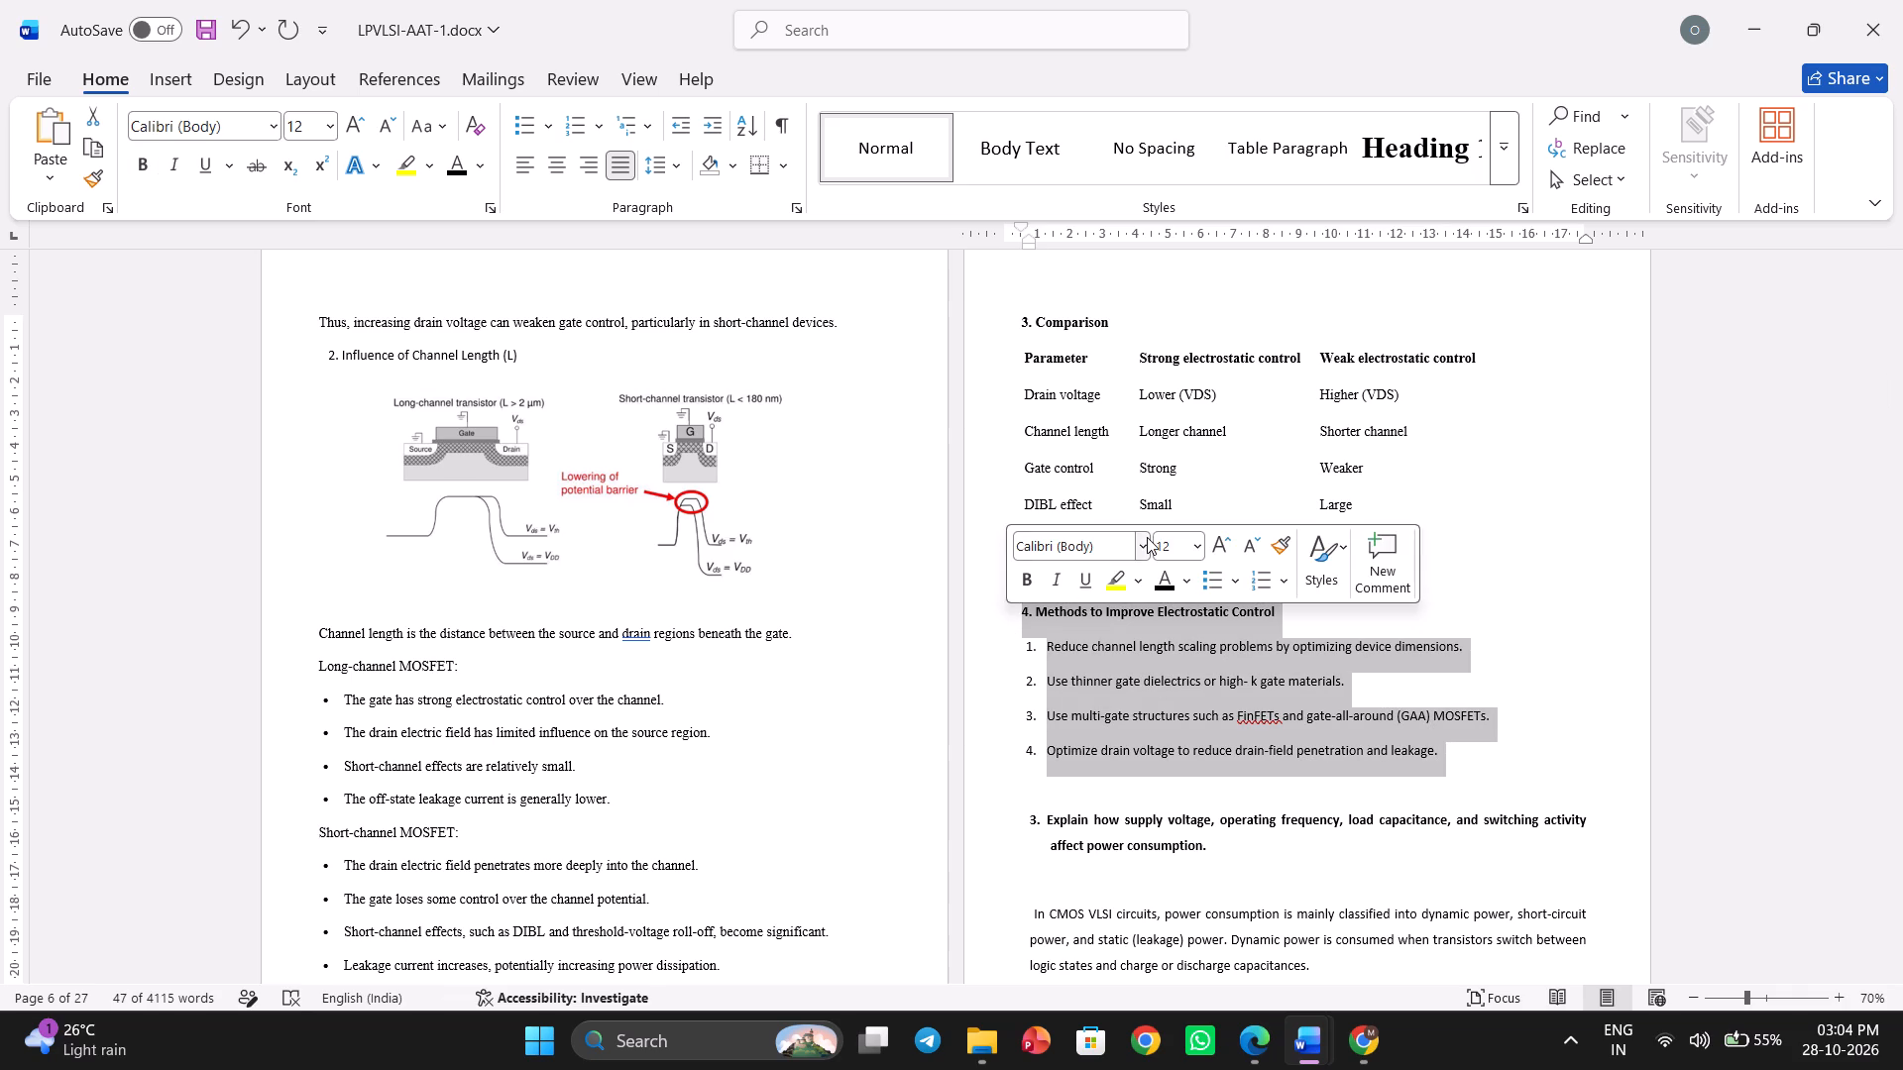
{"action": "left_click", "coordinate": [1146, 537]}
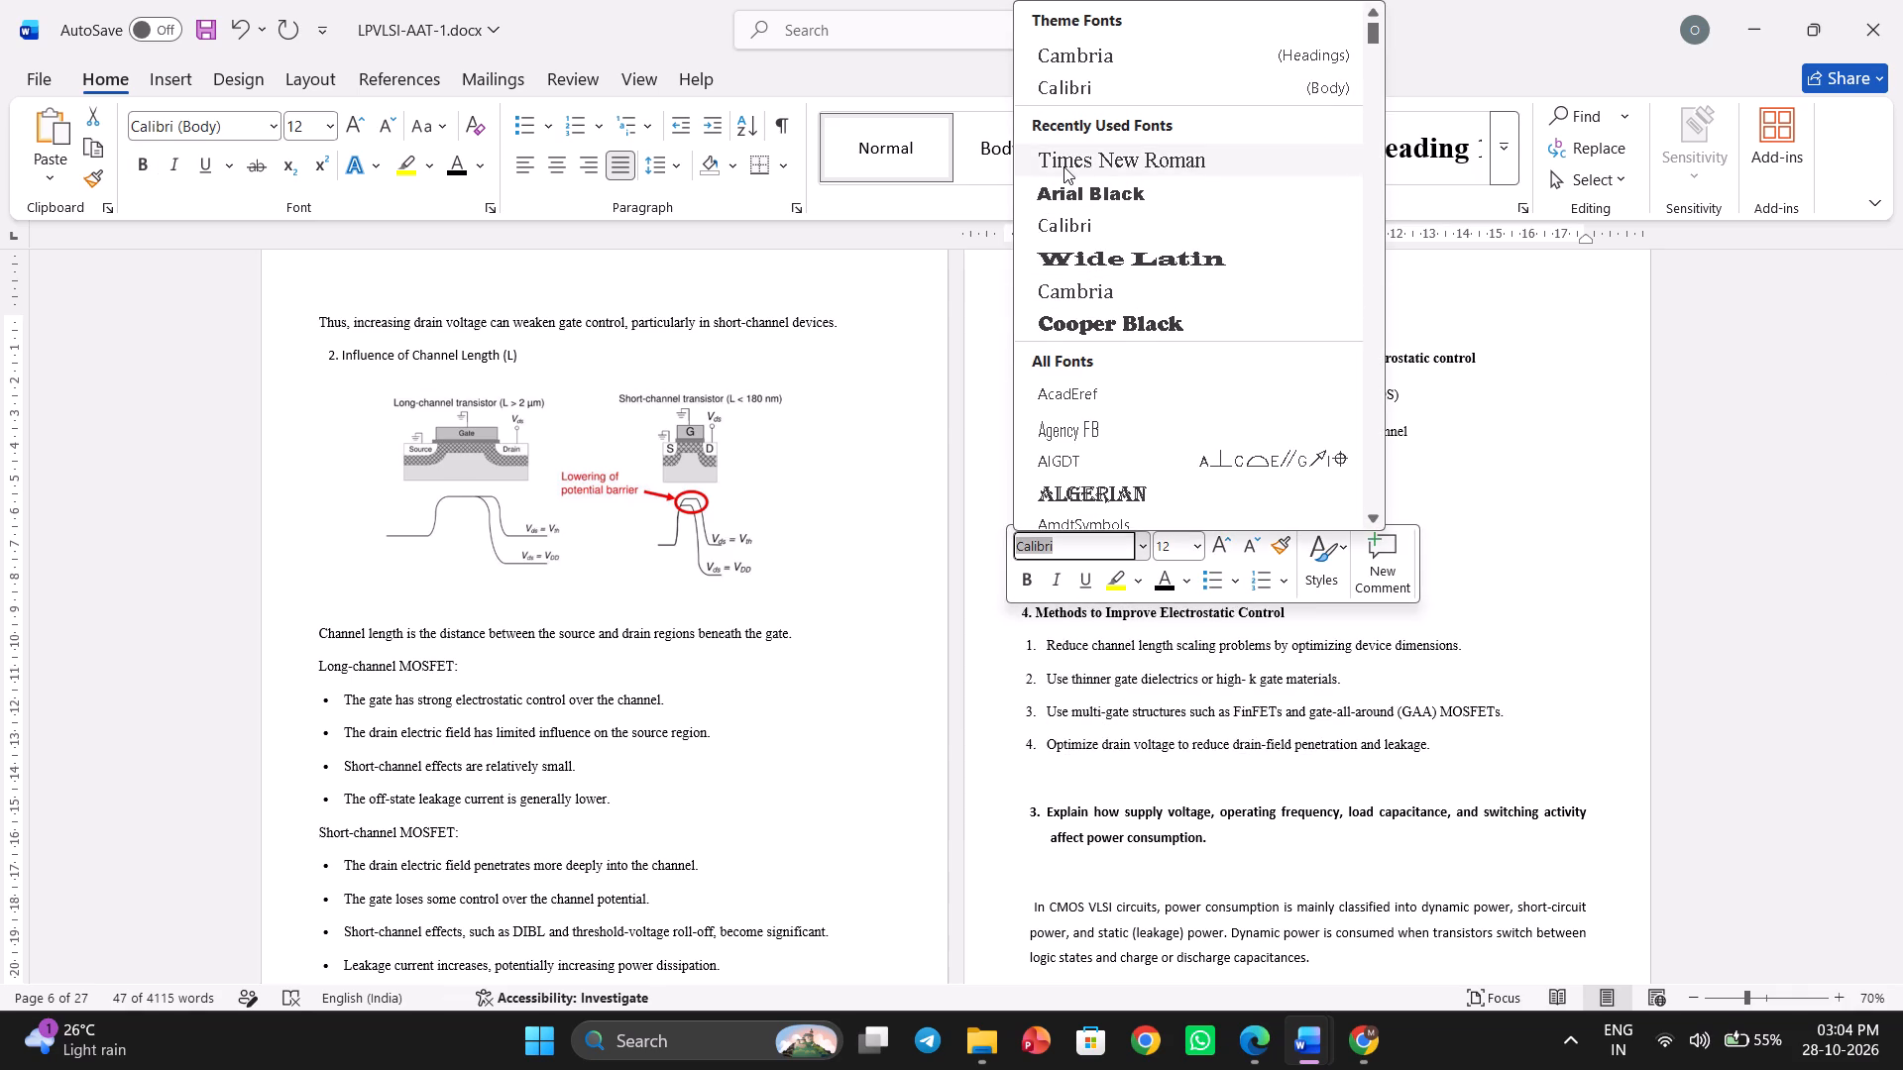
{"action": "left_click", "coordinate": [1063, 166]}
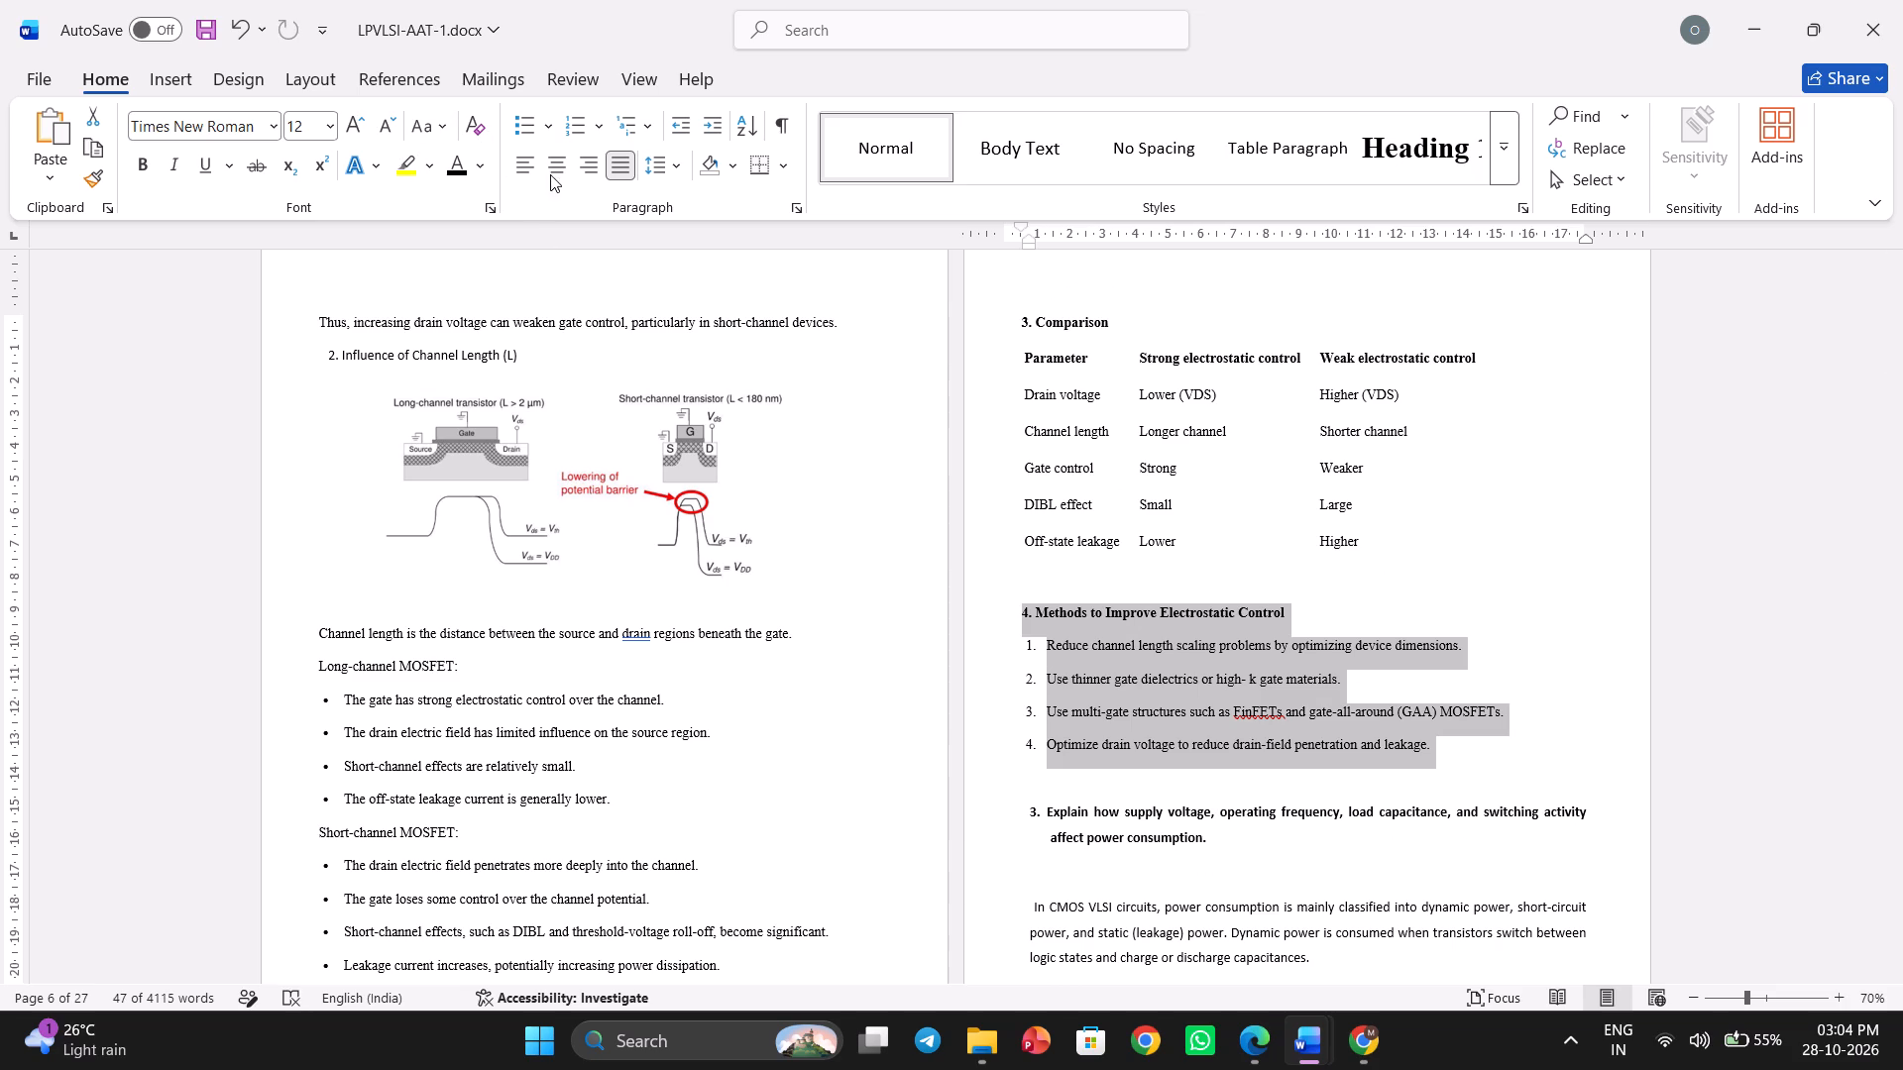
{"action": "left_click", "coordinate": [655, 170]}
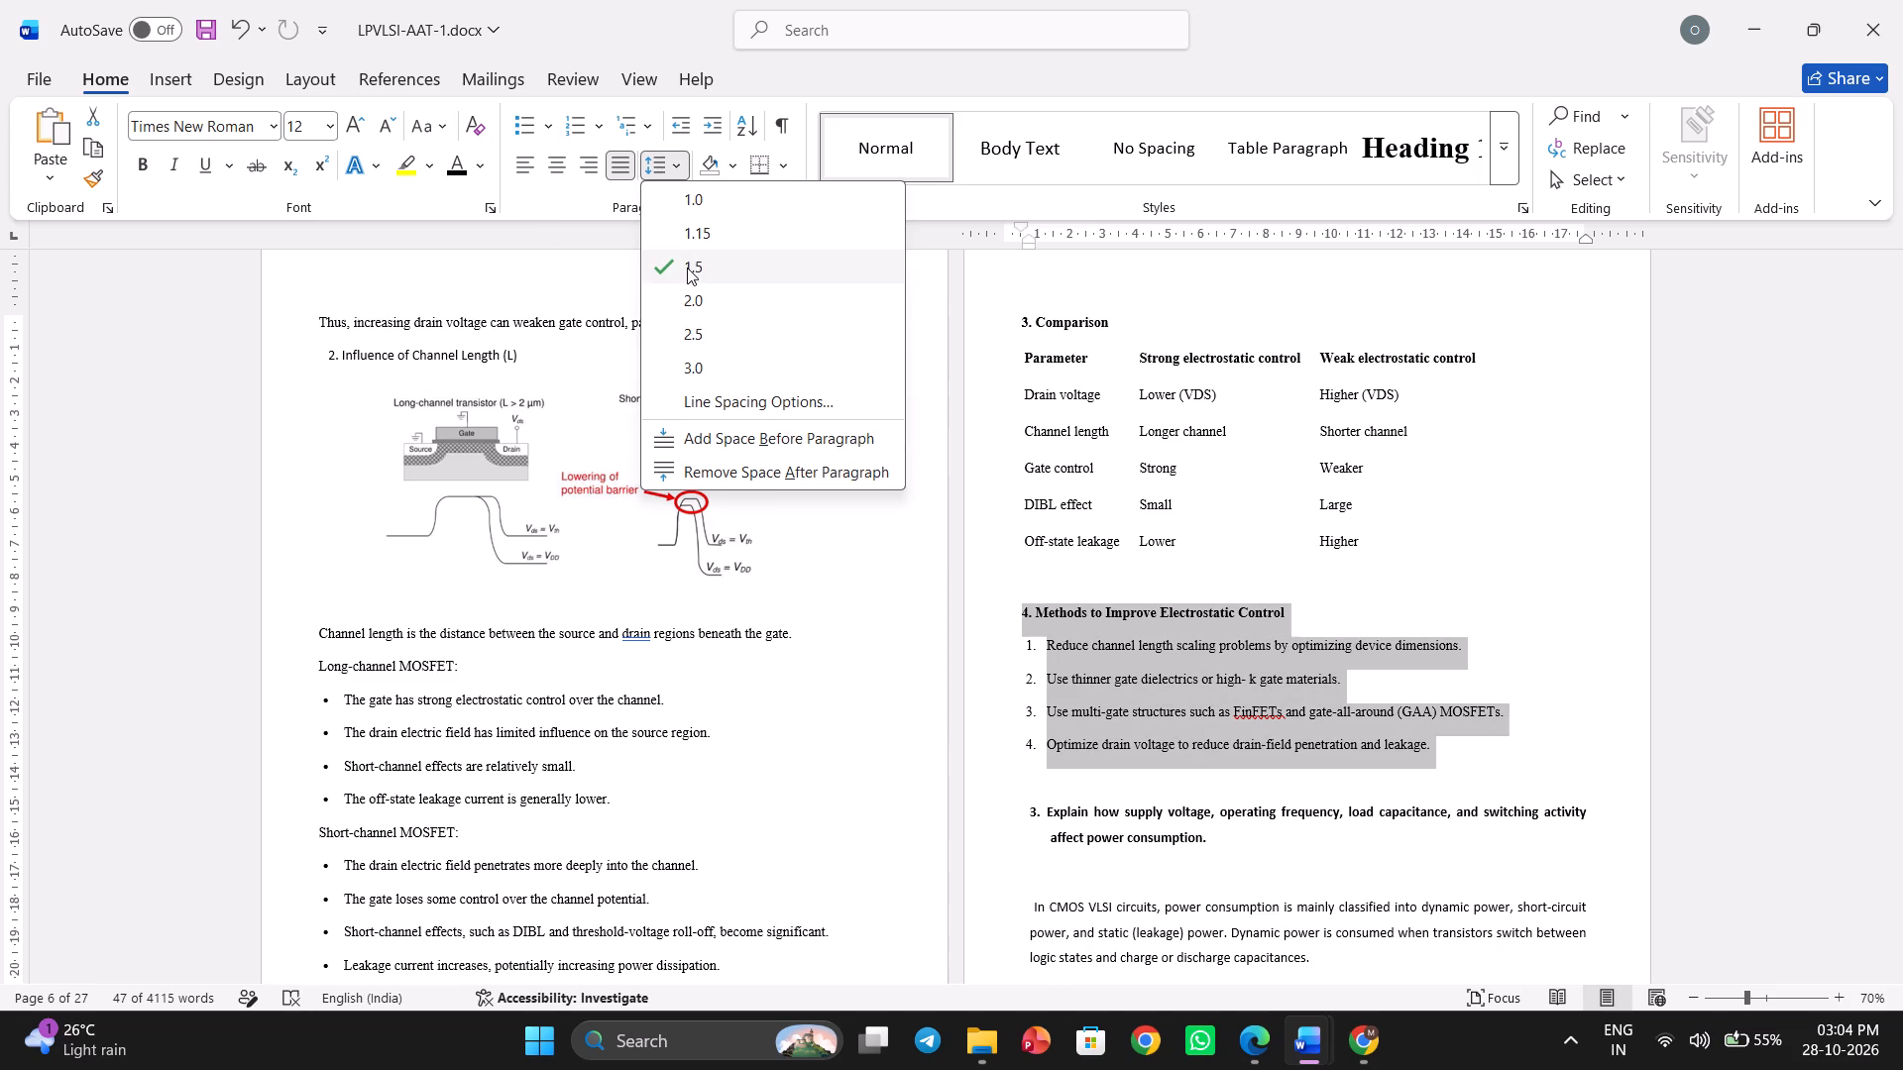
{"action": "left_click", "coordinate": [687, 267]}
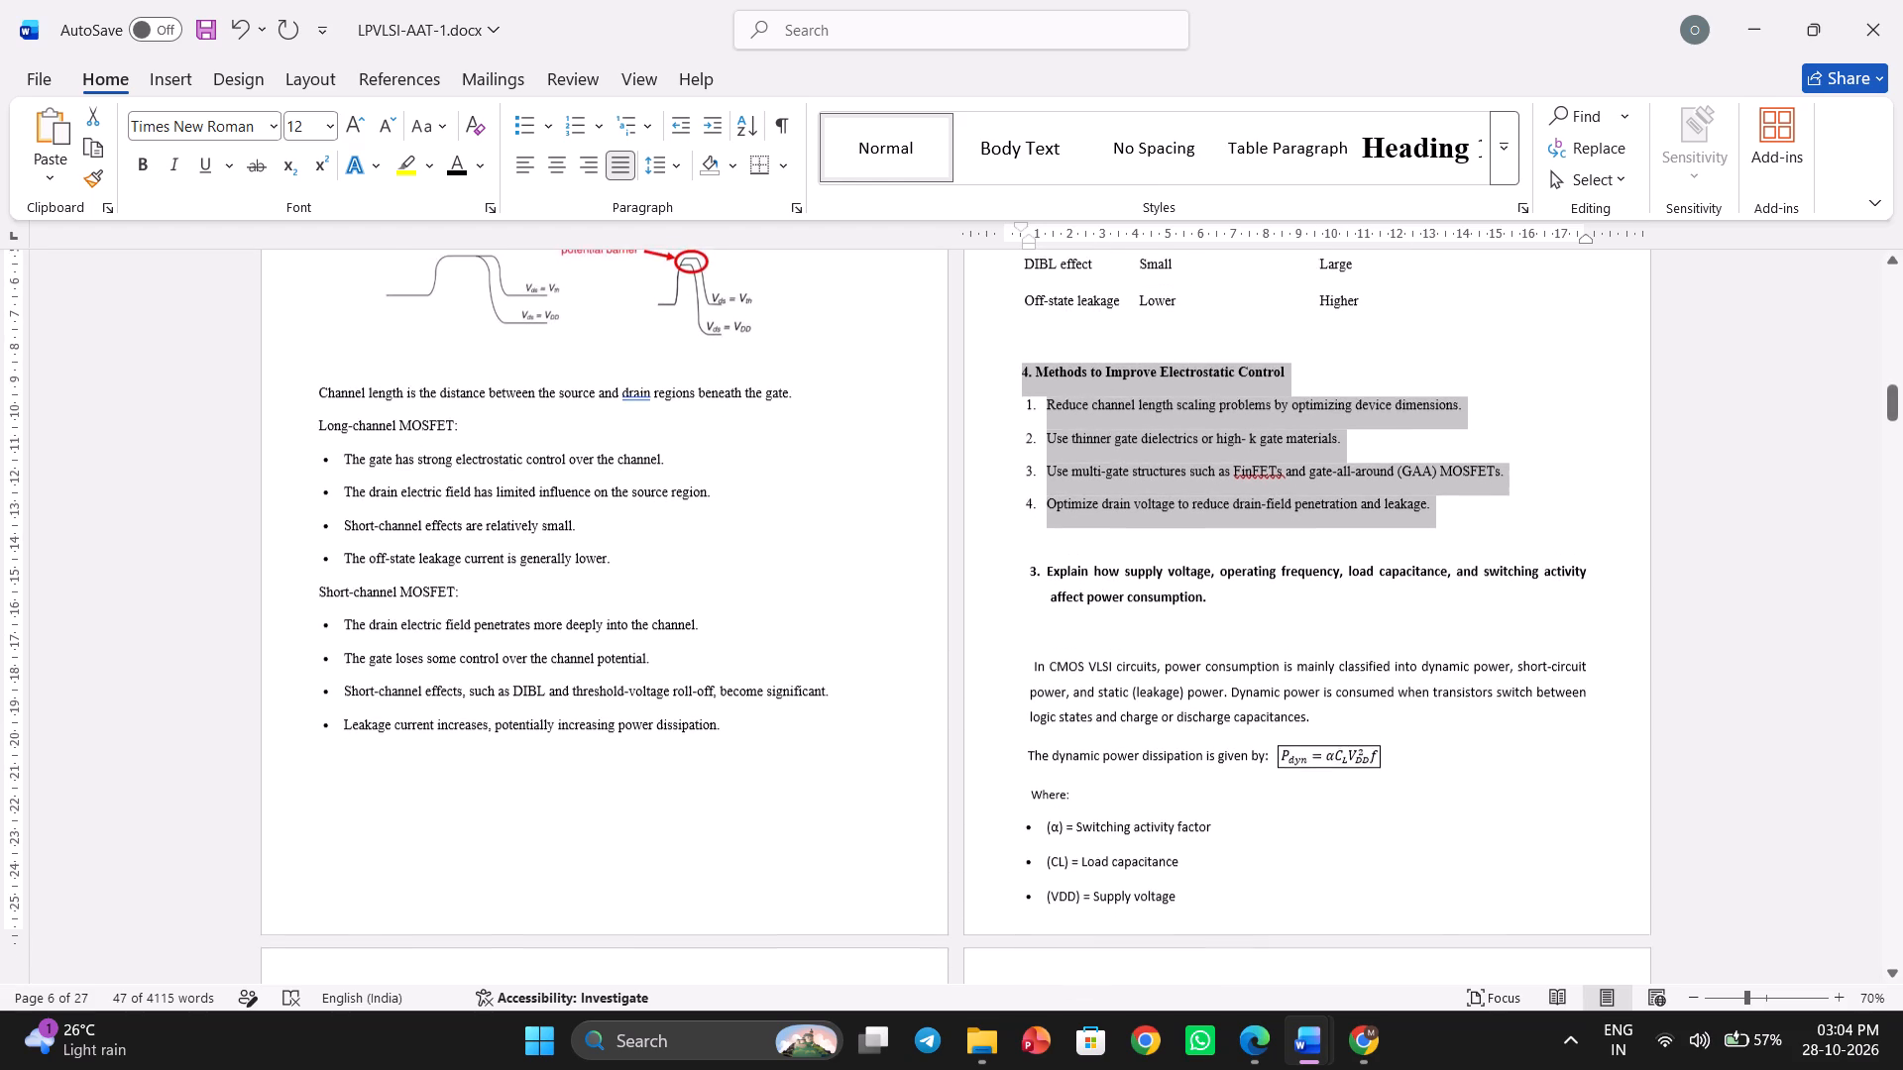
Set the question 3 heading about supply voltage, frequency, capacitance and switching activity to Times New Roman with 1.5 line spacing.
{"action": "left_click_drag", "start_coordinate": [1205, 643], "coordinate": [987, 602]}
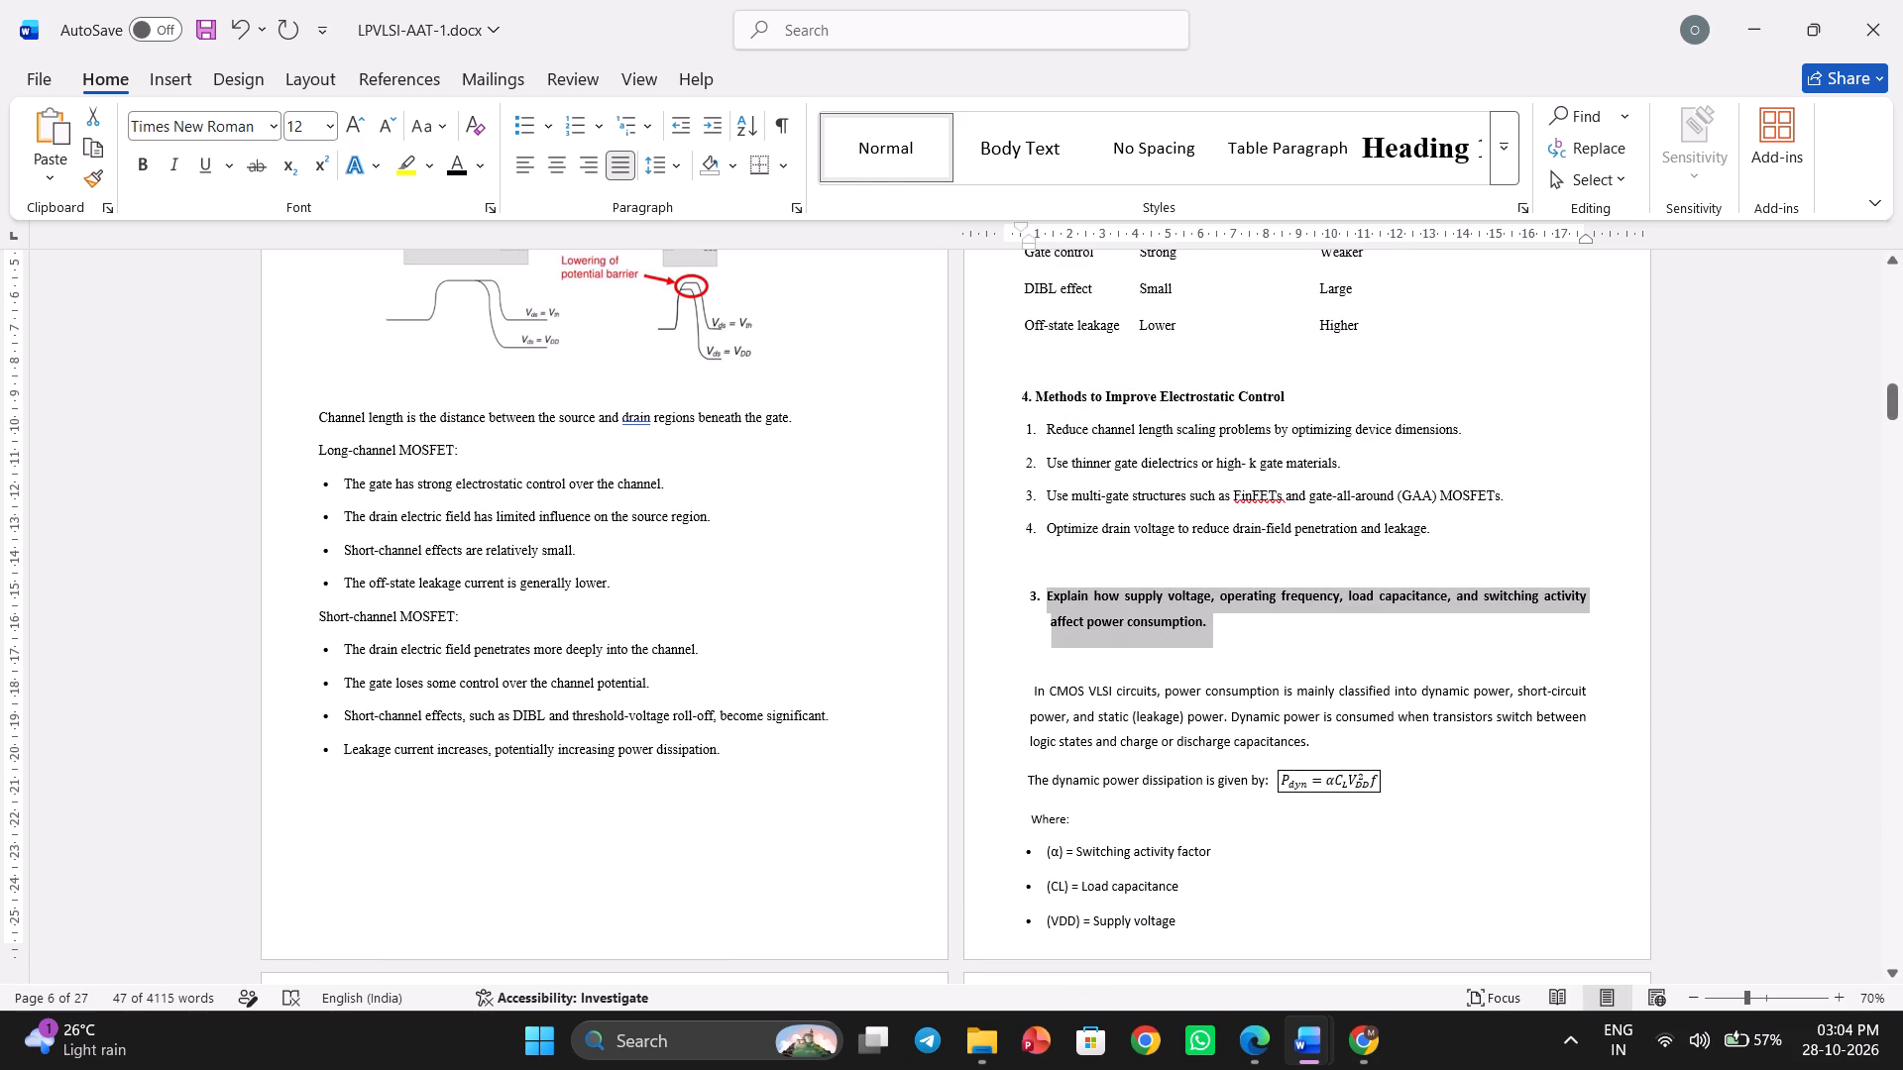
{"action": "left_click_drag", "start_coordinate": [987, 602], "coordinate": [971, 591]}
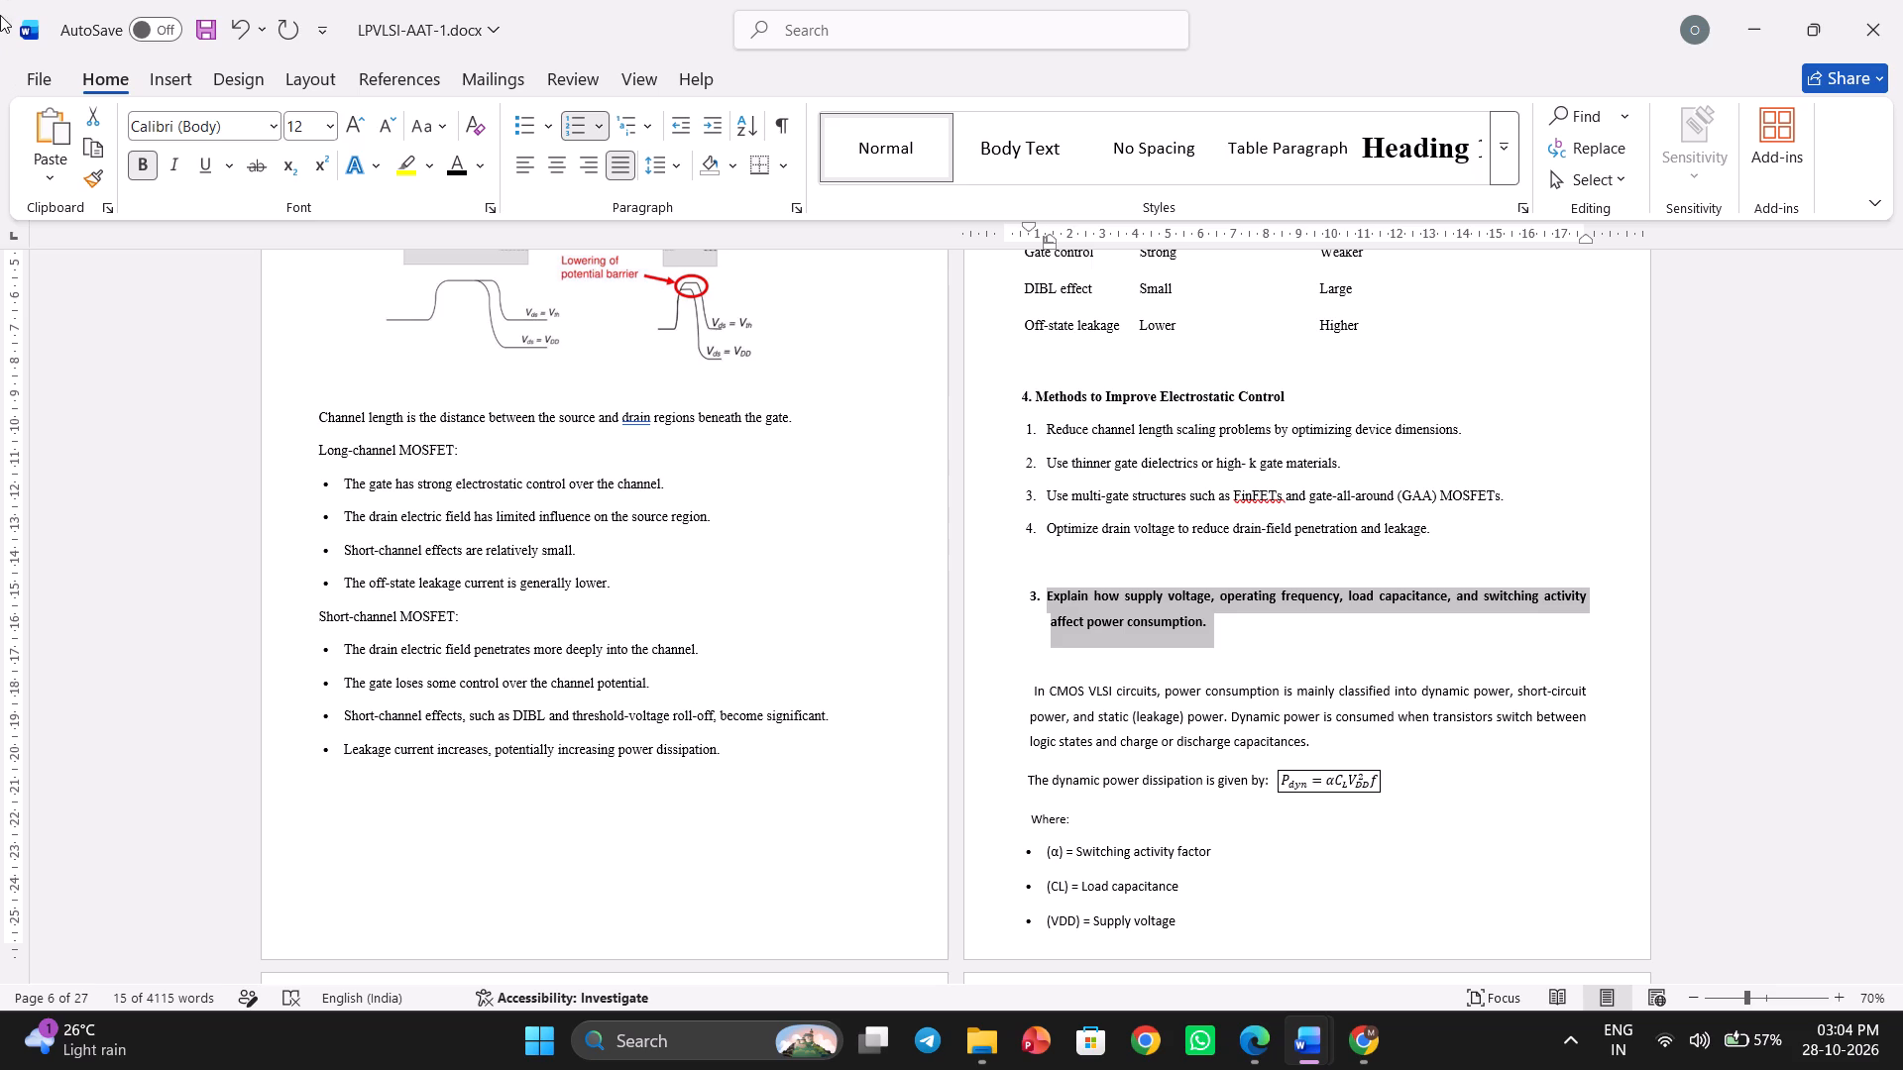
{"action": "left_click", "coordinate": [271, 128]}
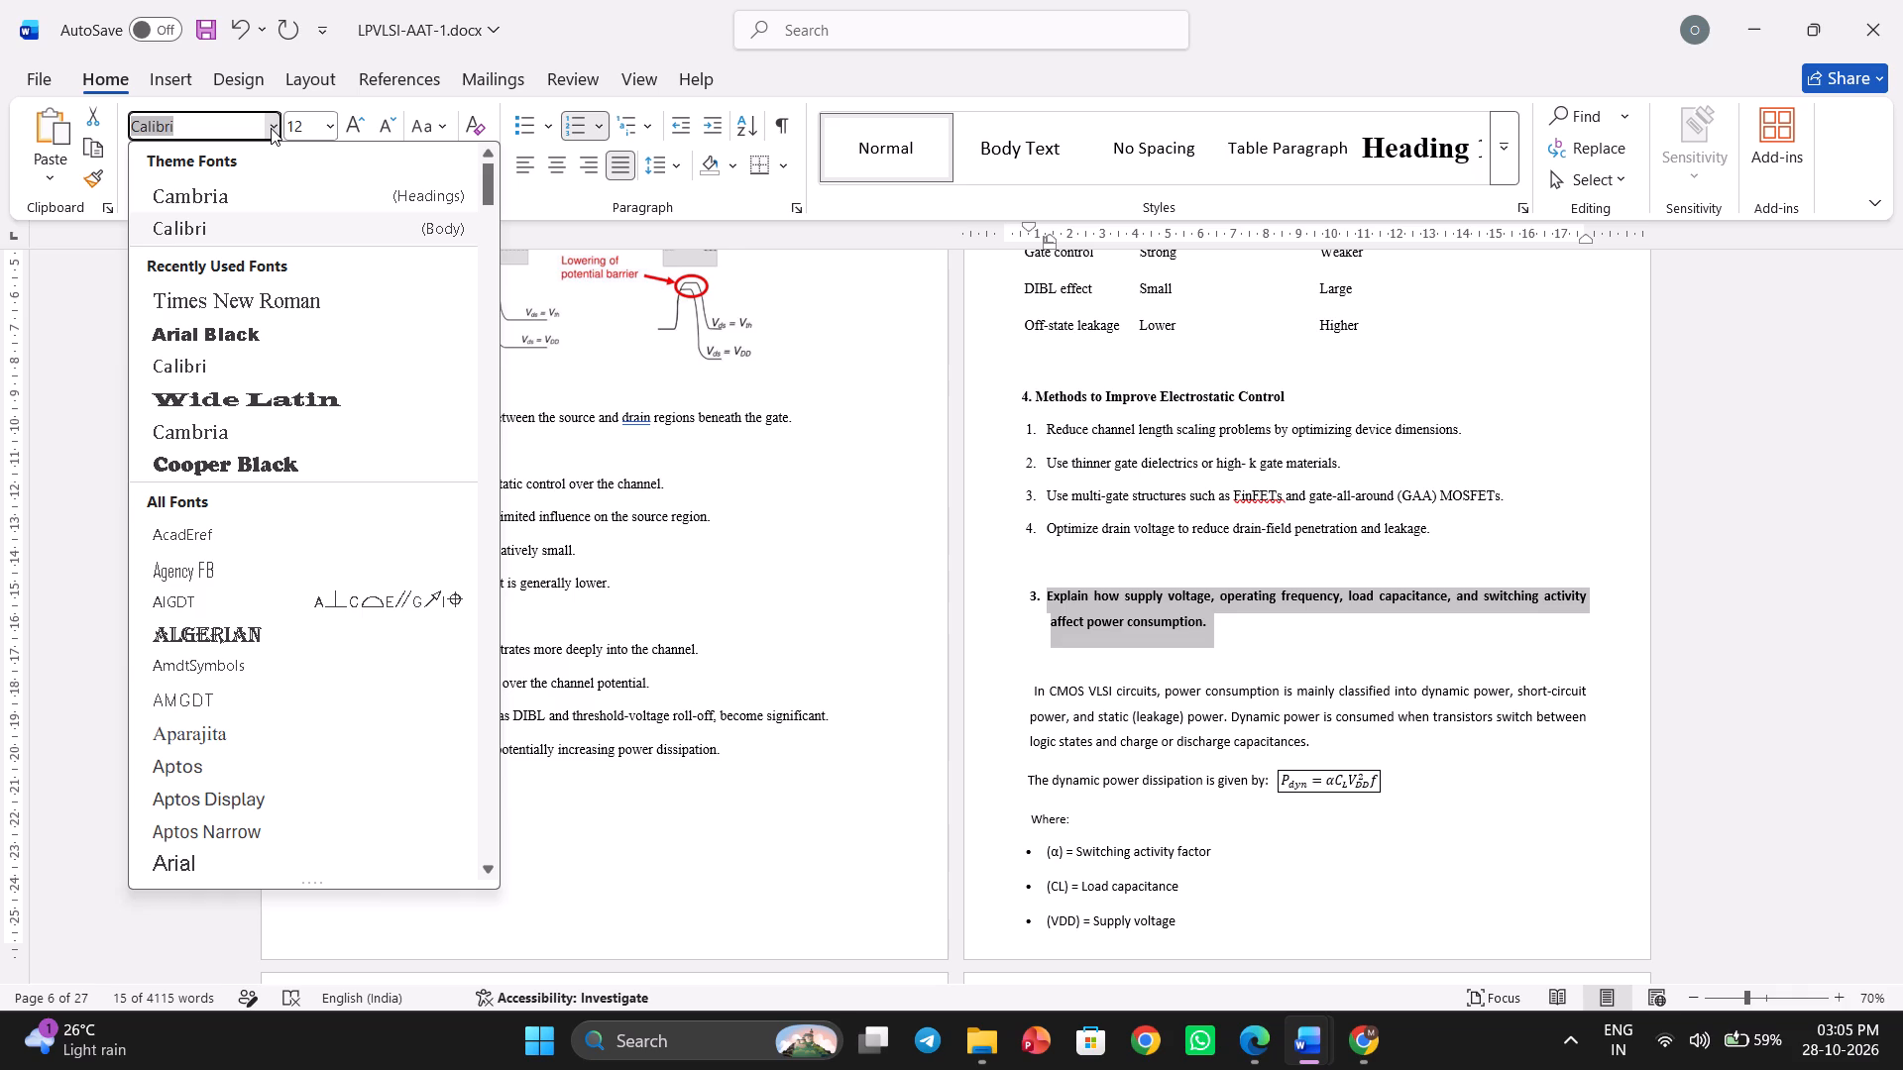
{"action": "left_click", "coordinate": [226, 294]}
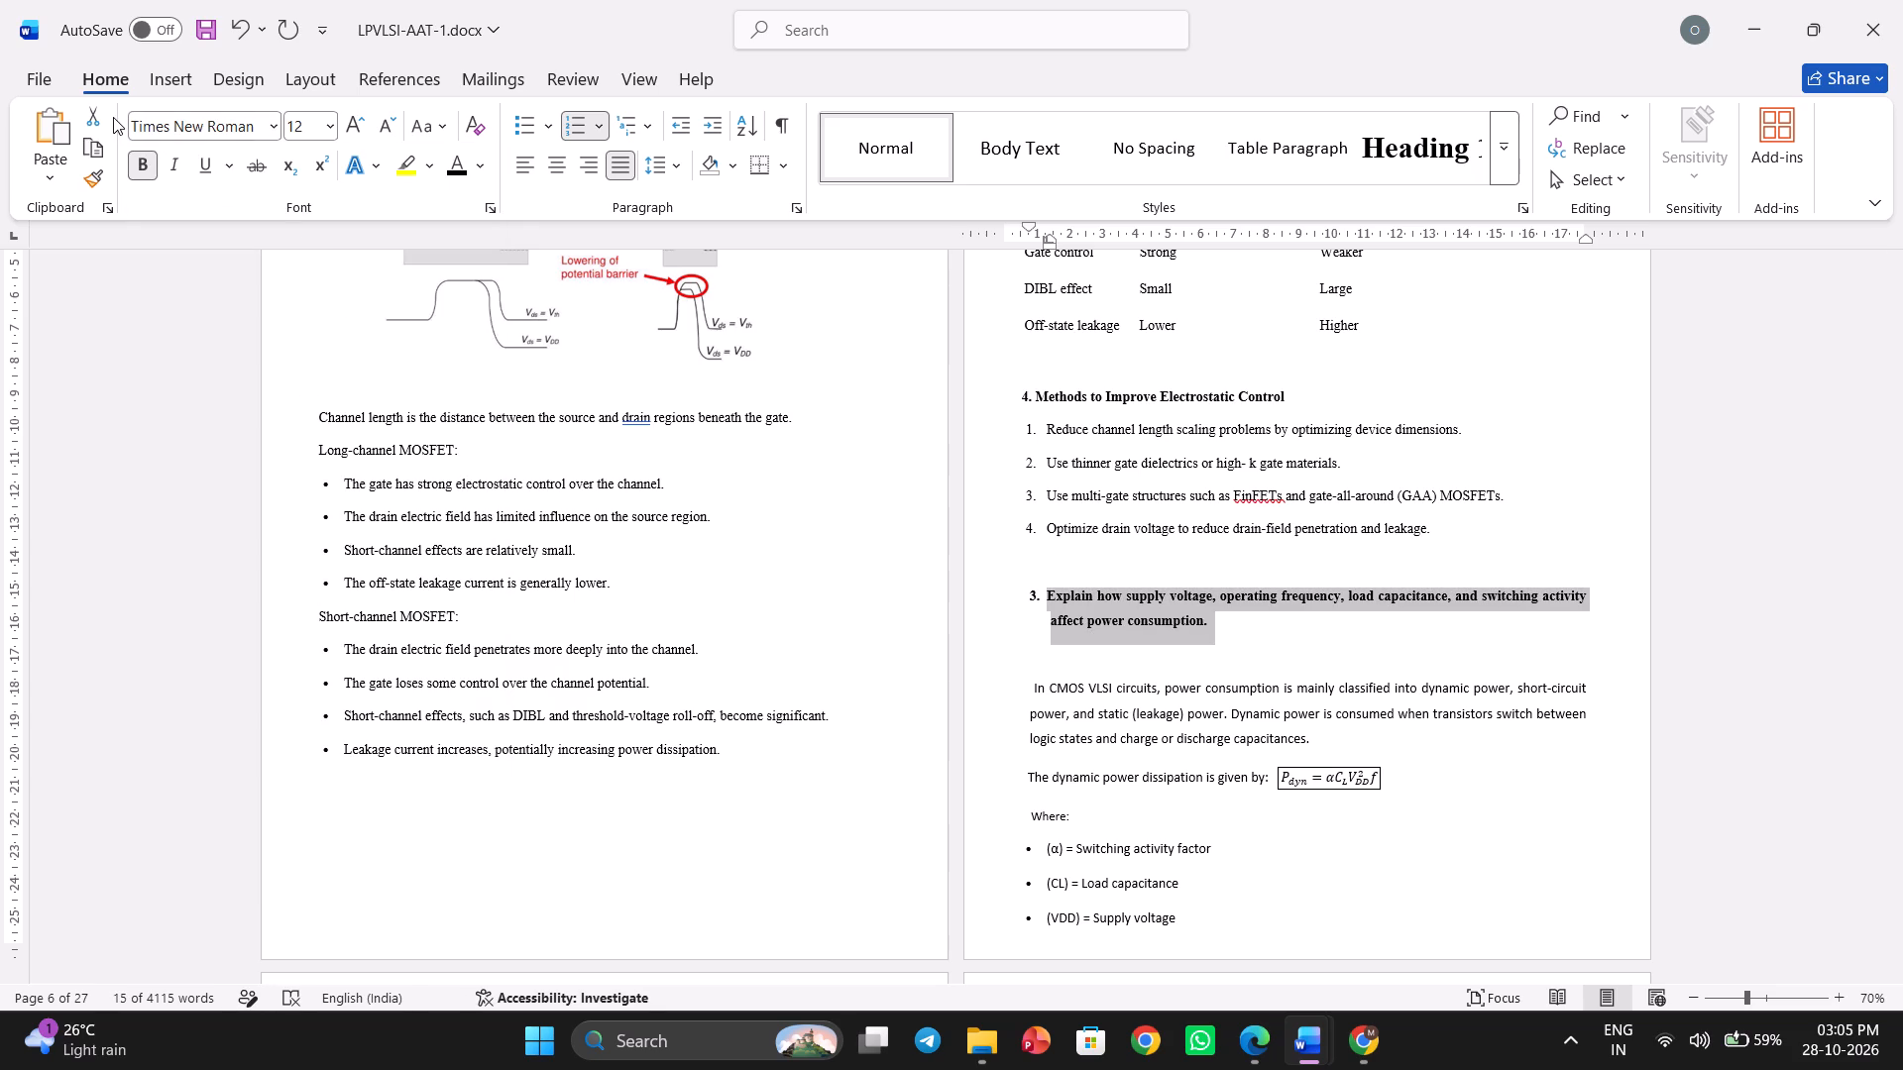
{"action": "left_click", "coordinate": [665, 180]}
{"action": "left_click", "coordinate": [674, 172]}
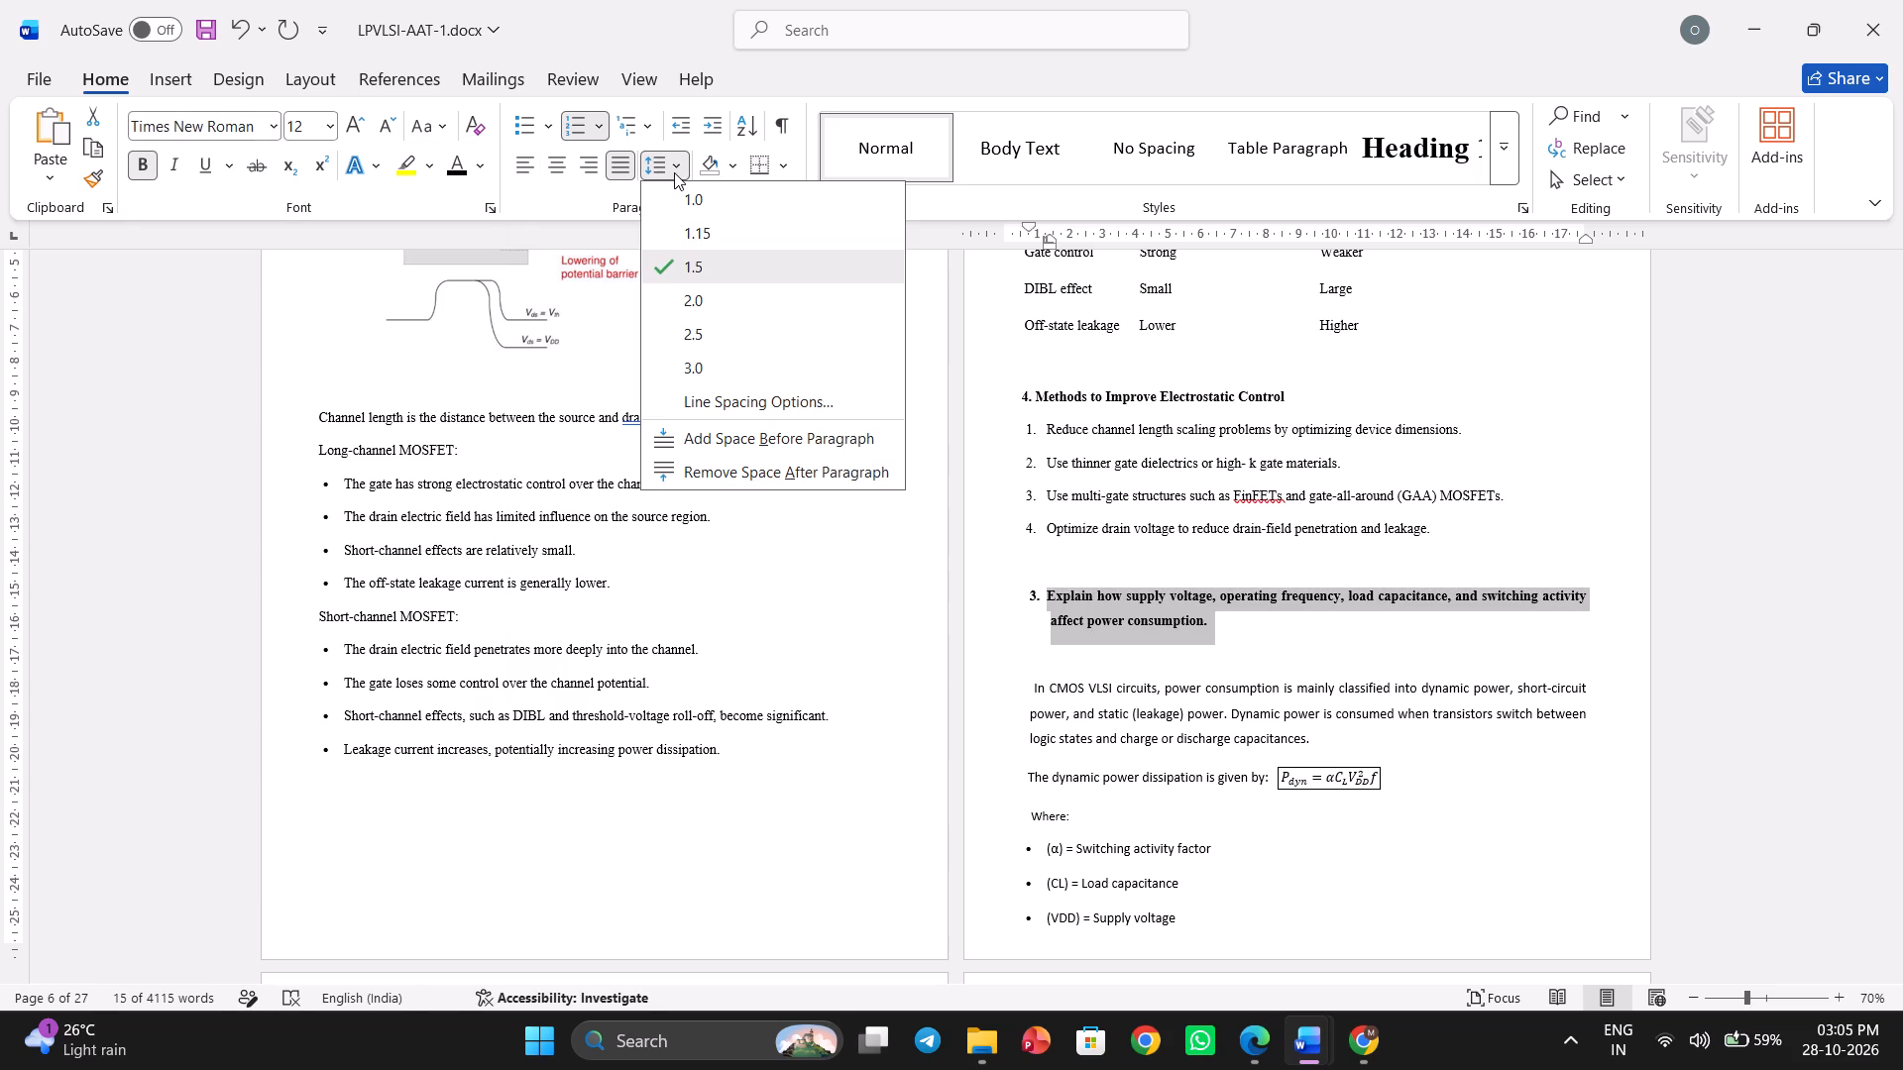
{"action": "left_click", "coordinate": [685, 269]}
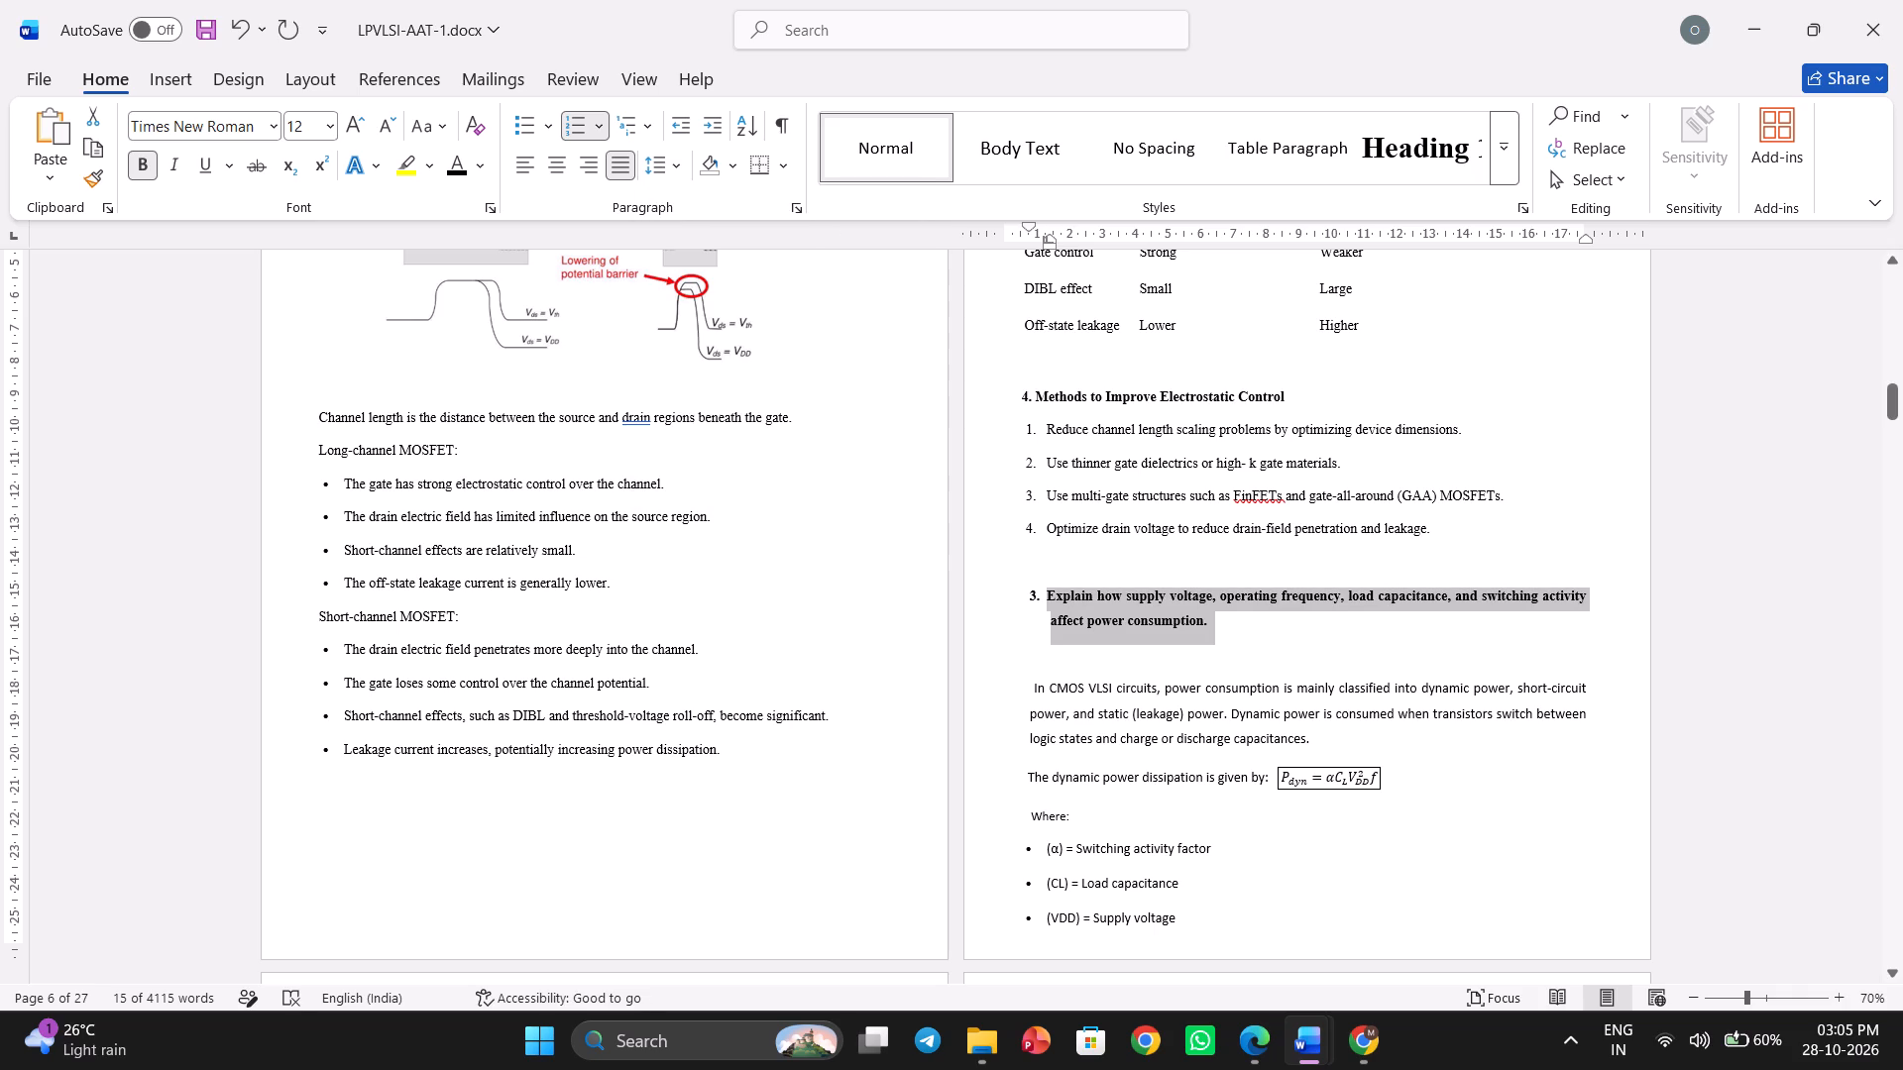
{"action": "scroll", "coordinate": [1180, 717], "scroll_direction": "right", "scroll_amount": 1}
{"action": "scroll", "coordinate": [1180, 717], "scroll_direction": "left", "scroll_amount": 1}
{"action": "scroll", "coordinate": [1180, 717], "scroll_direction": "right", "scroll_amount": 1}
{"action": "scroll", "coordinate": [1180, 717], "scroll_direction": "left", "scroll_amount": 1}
Set the text from the CMOS power consumption paragraph through the "(VDD) = Supply voltage" bullet to Times New Roman, size 12, 1.5 line spacing.
{"action": "scroll", "coordinate": [1187, 753], "scroll_direction": "down", "scroll_amount": 1}
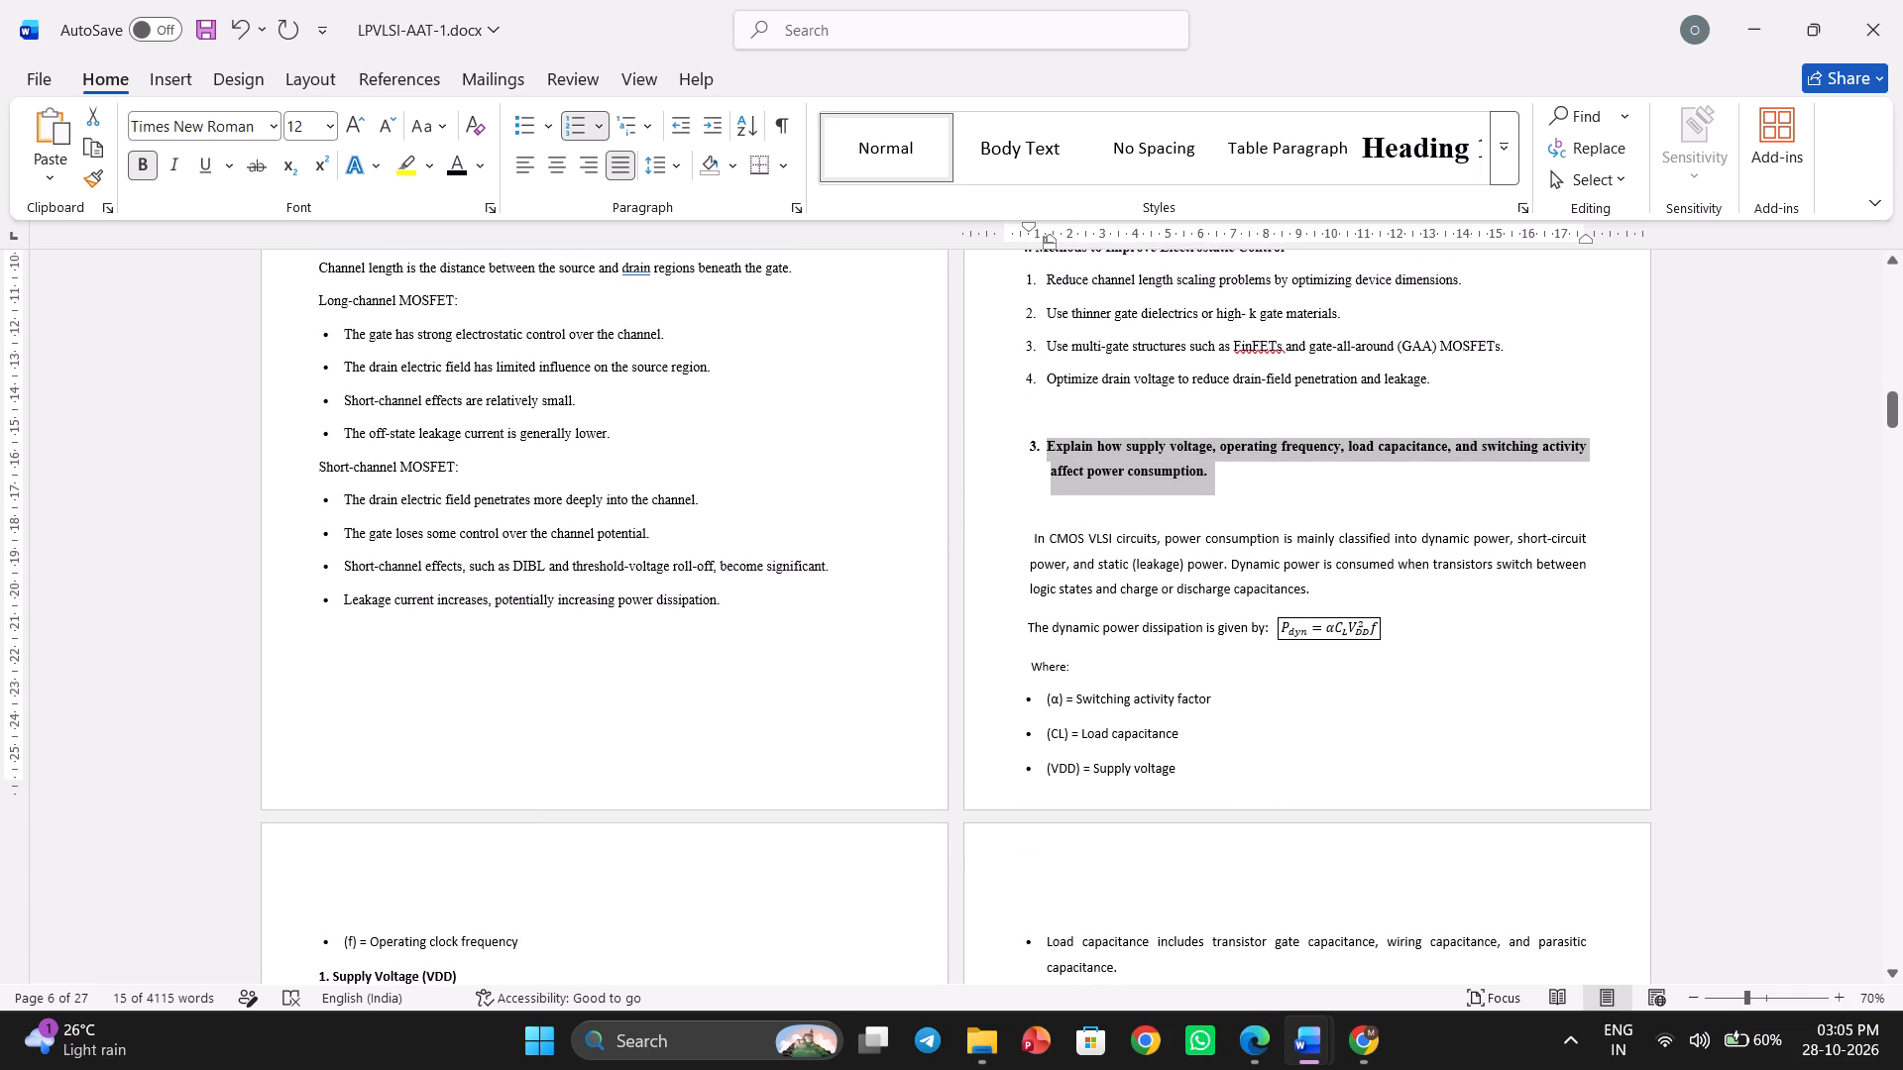
{"action": "left_click_drag", "start_coordinate": [1203, 769], "coordinate": [1036, 513]}
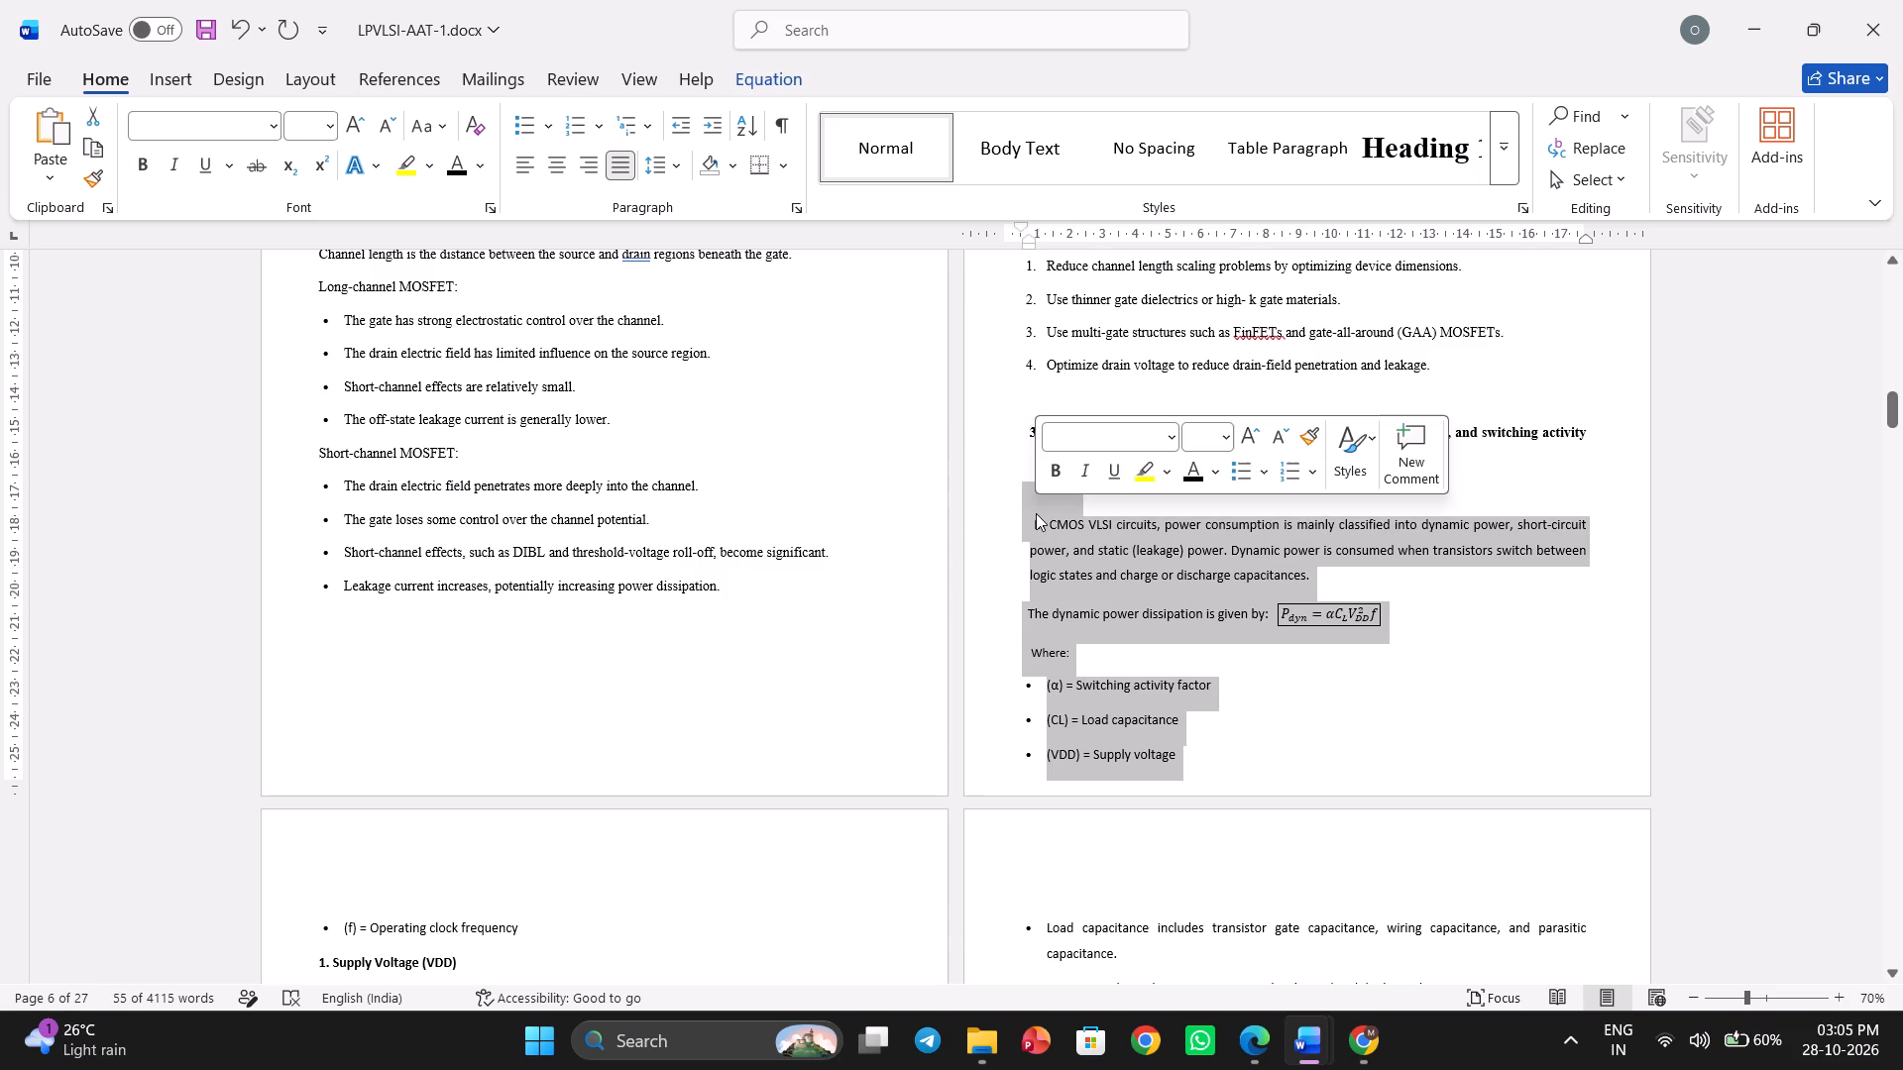
{"action": "left_click", "coordinate": [279, 118]}
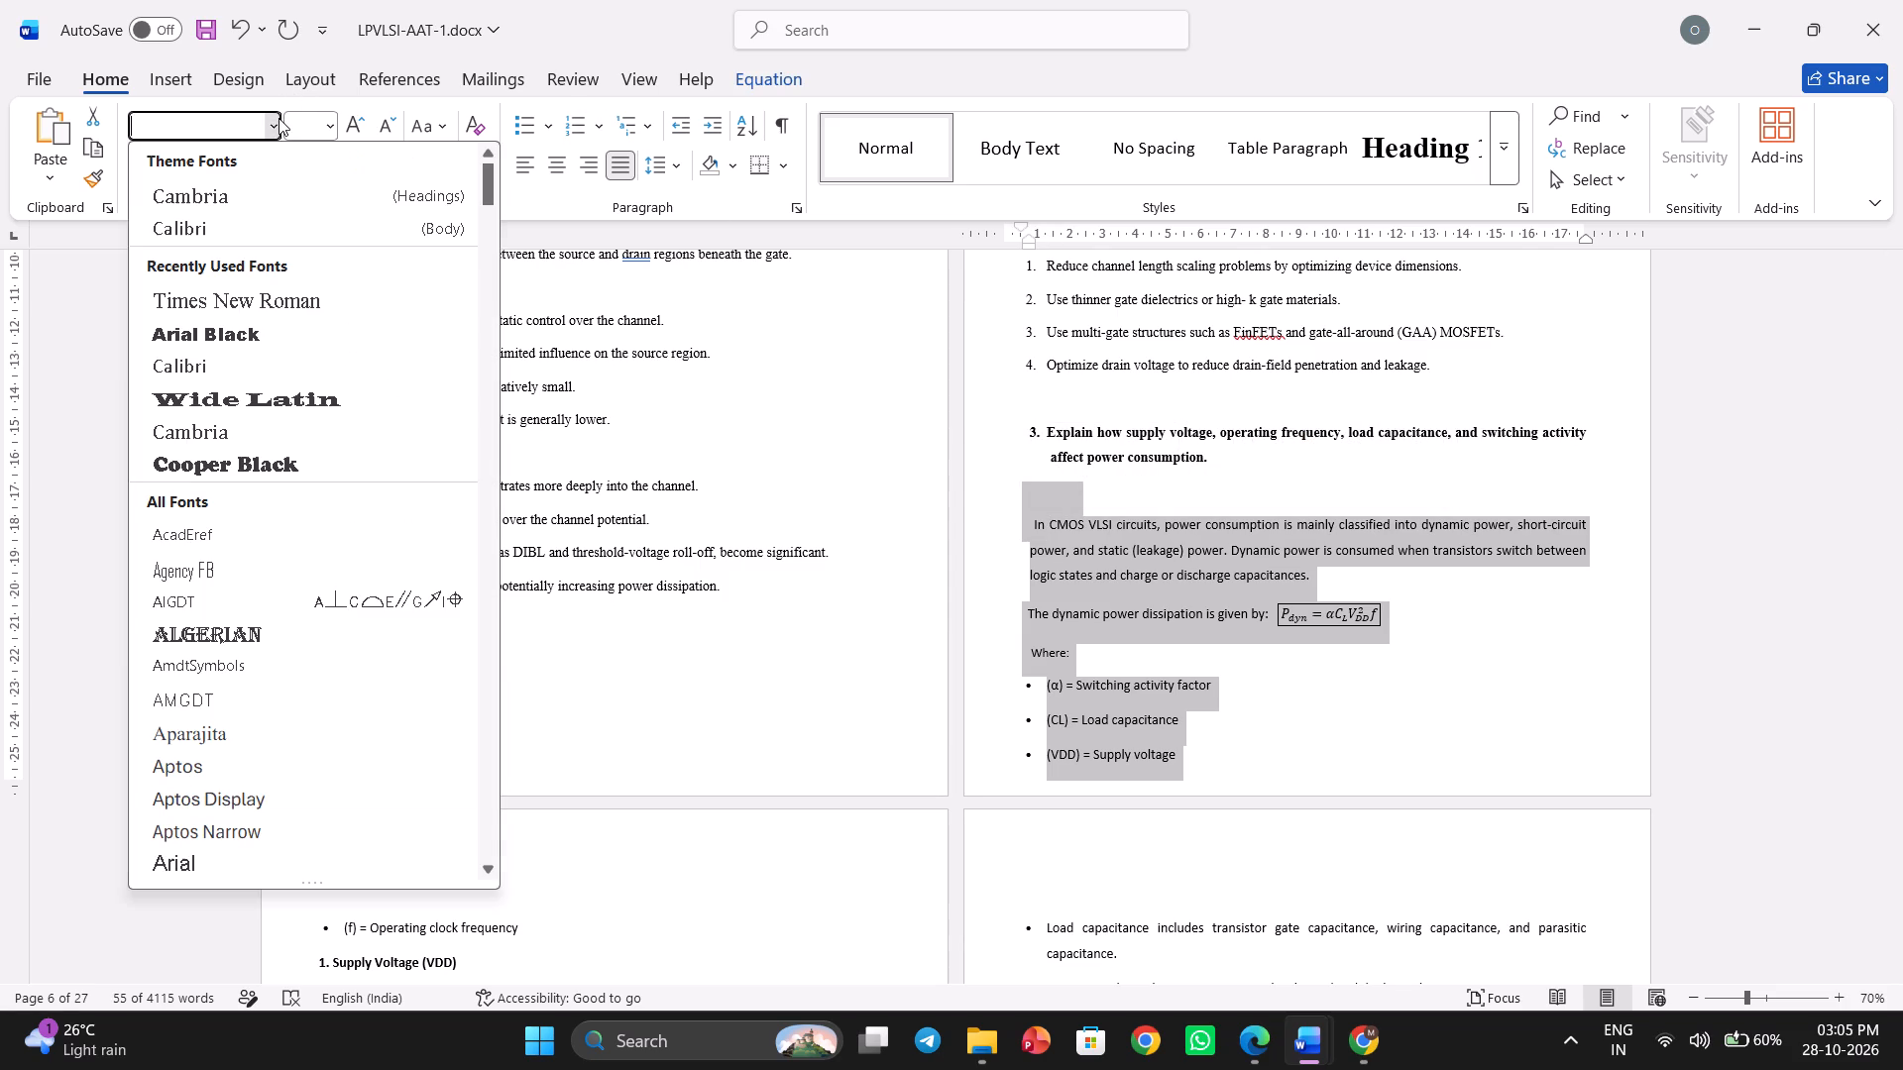
{"action": "left_click", "coordinate": [256, 298]}
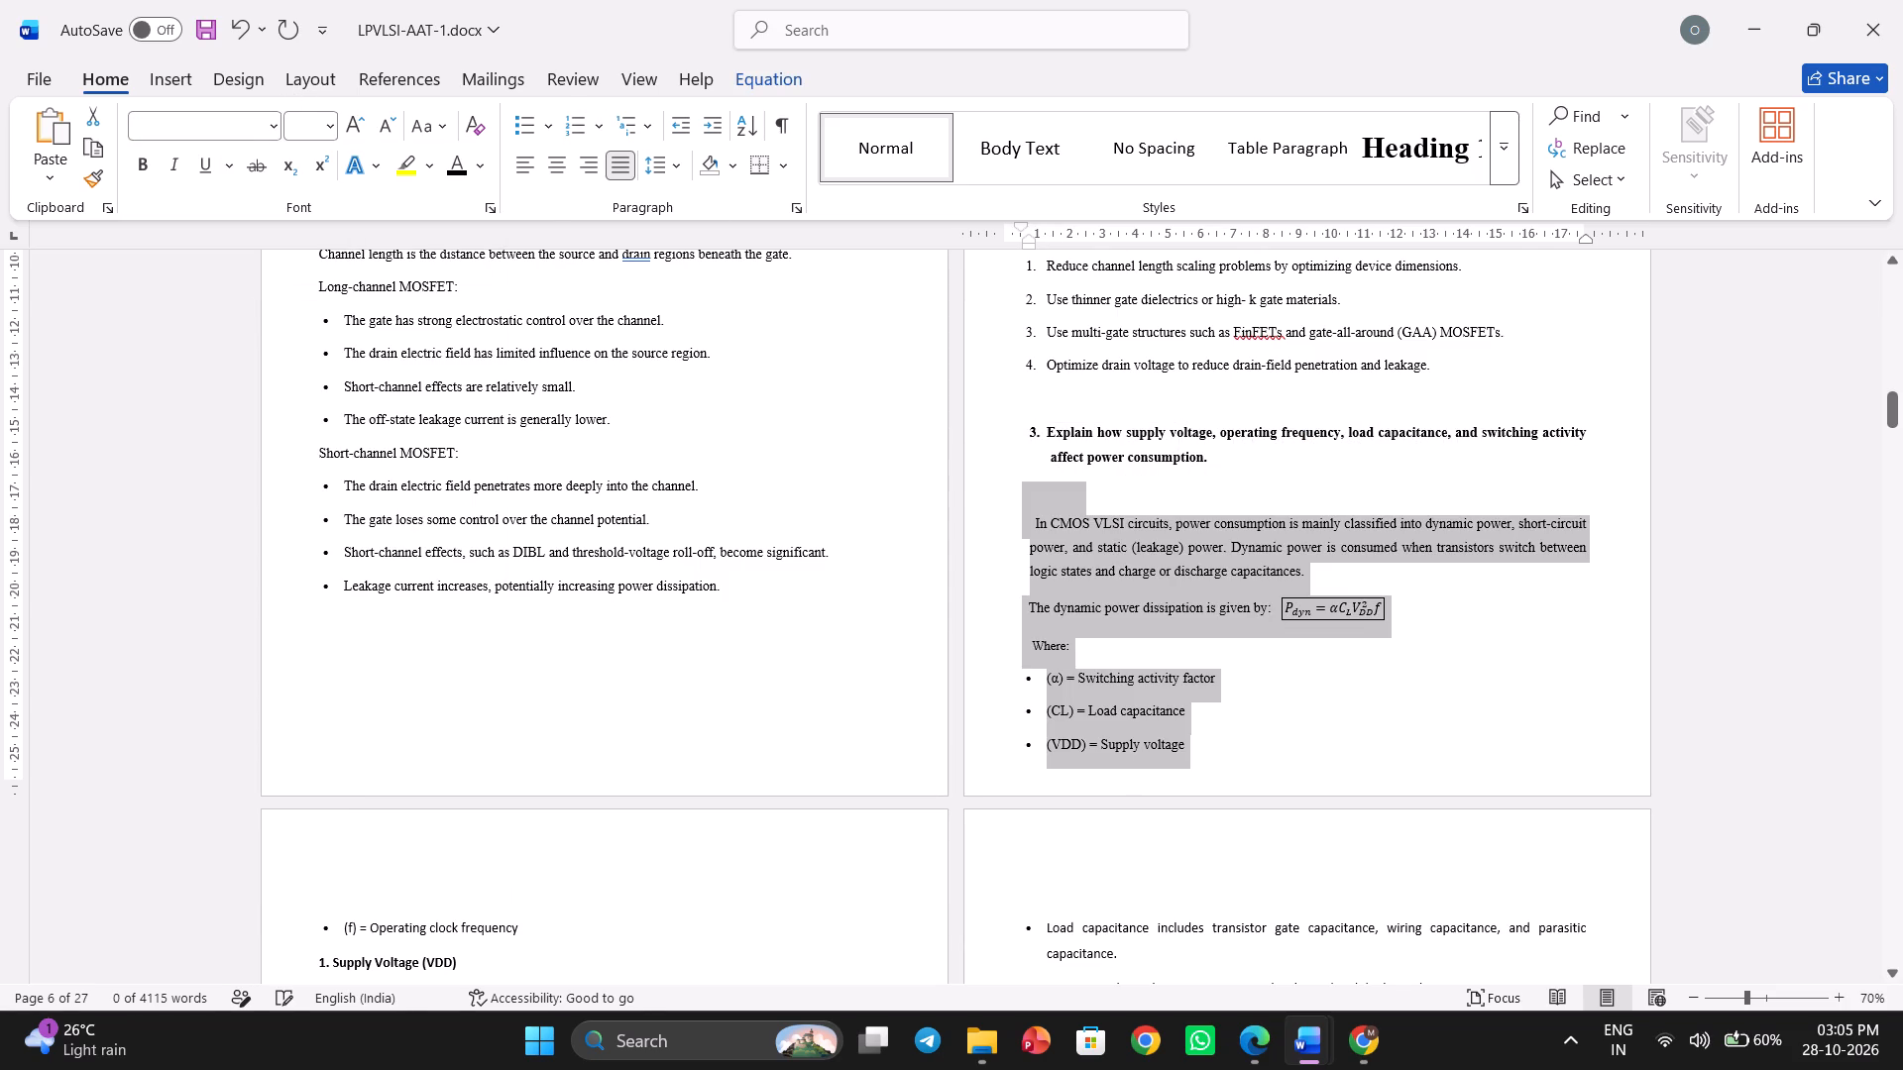
{"action": "left_click", "coordinate": [330, 125]}
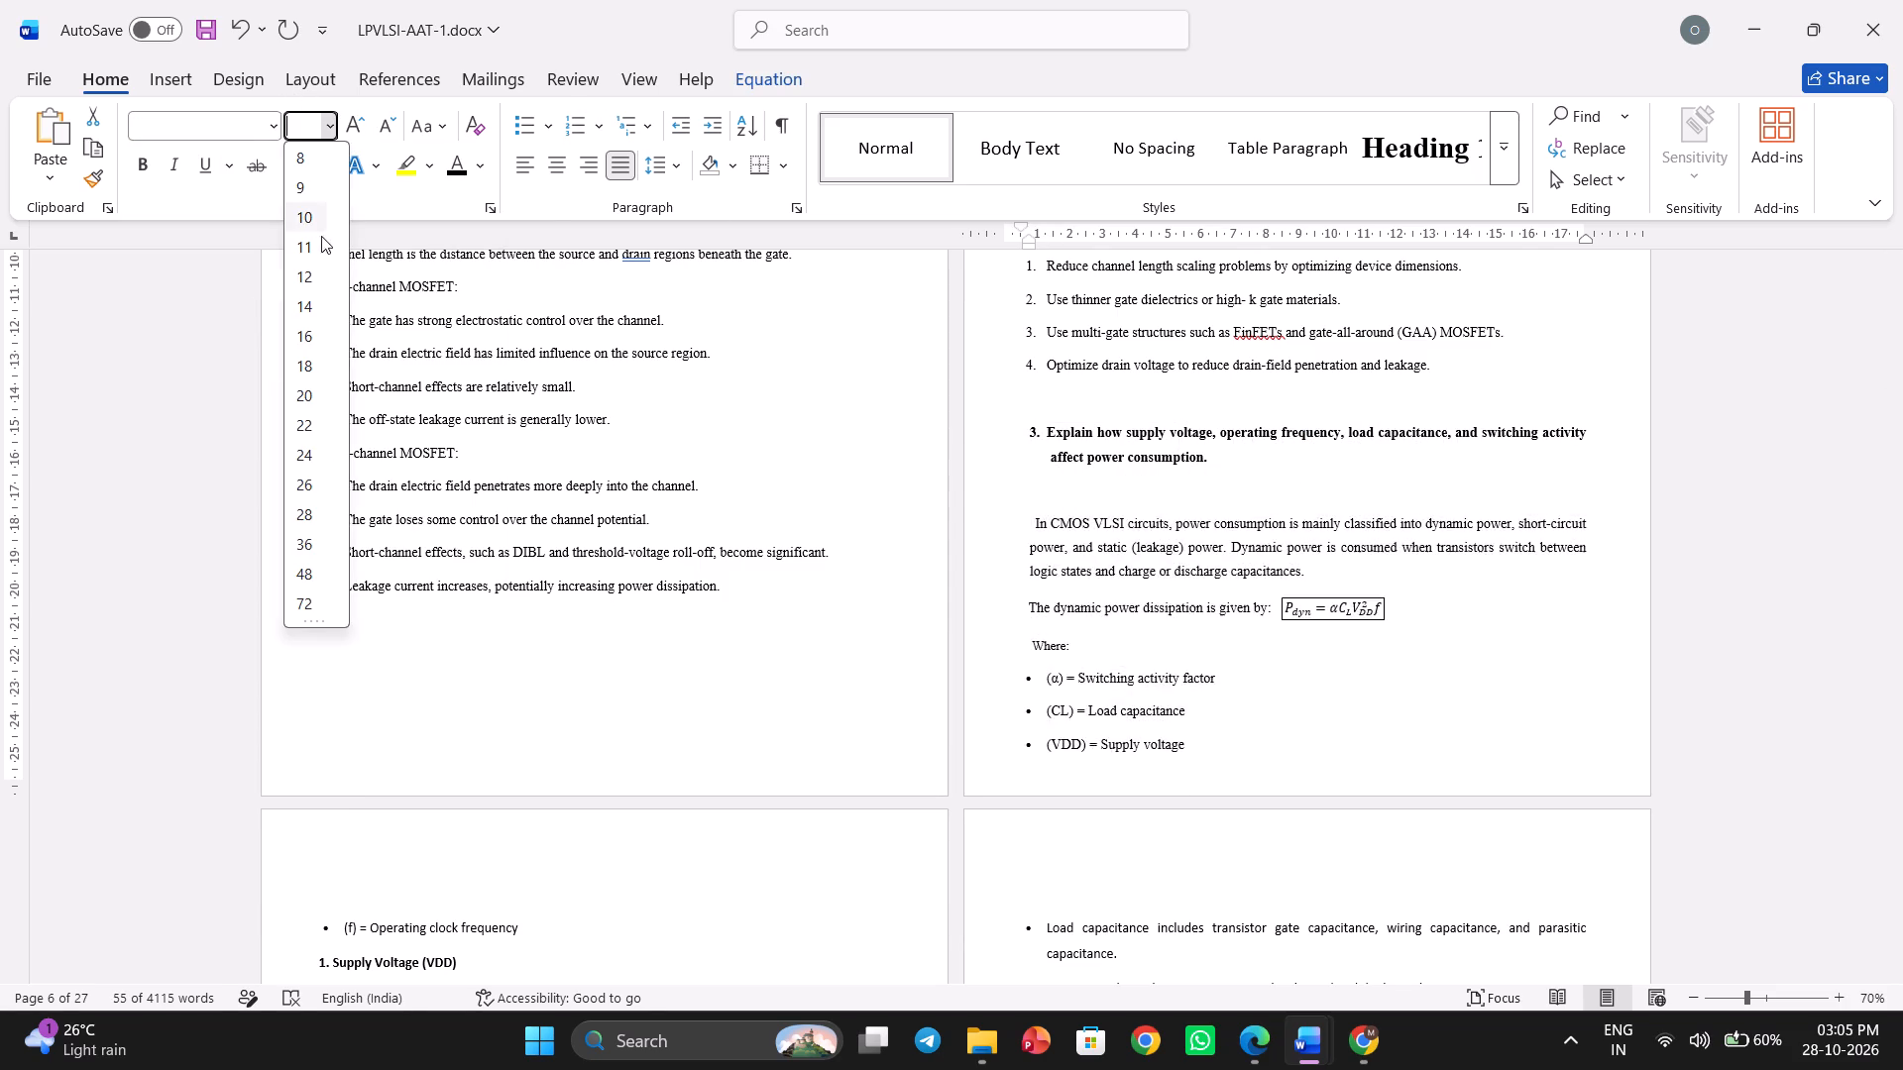
{"action": "left_click", "coordinate": [307, 278]}
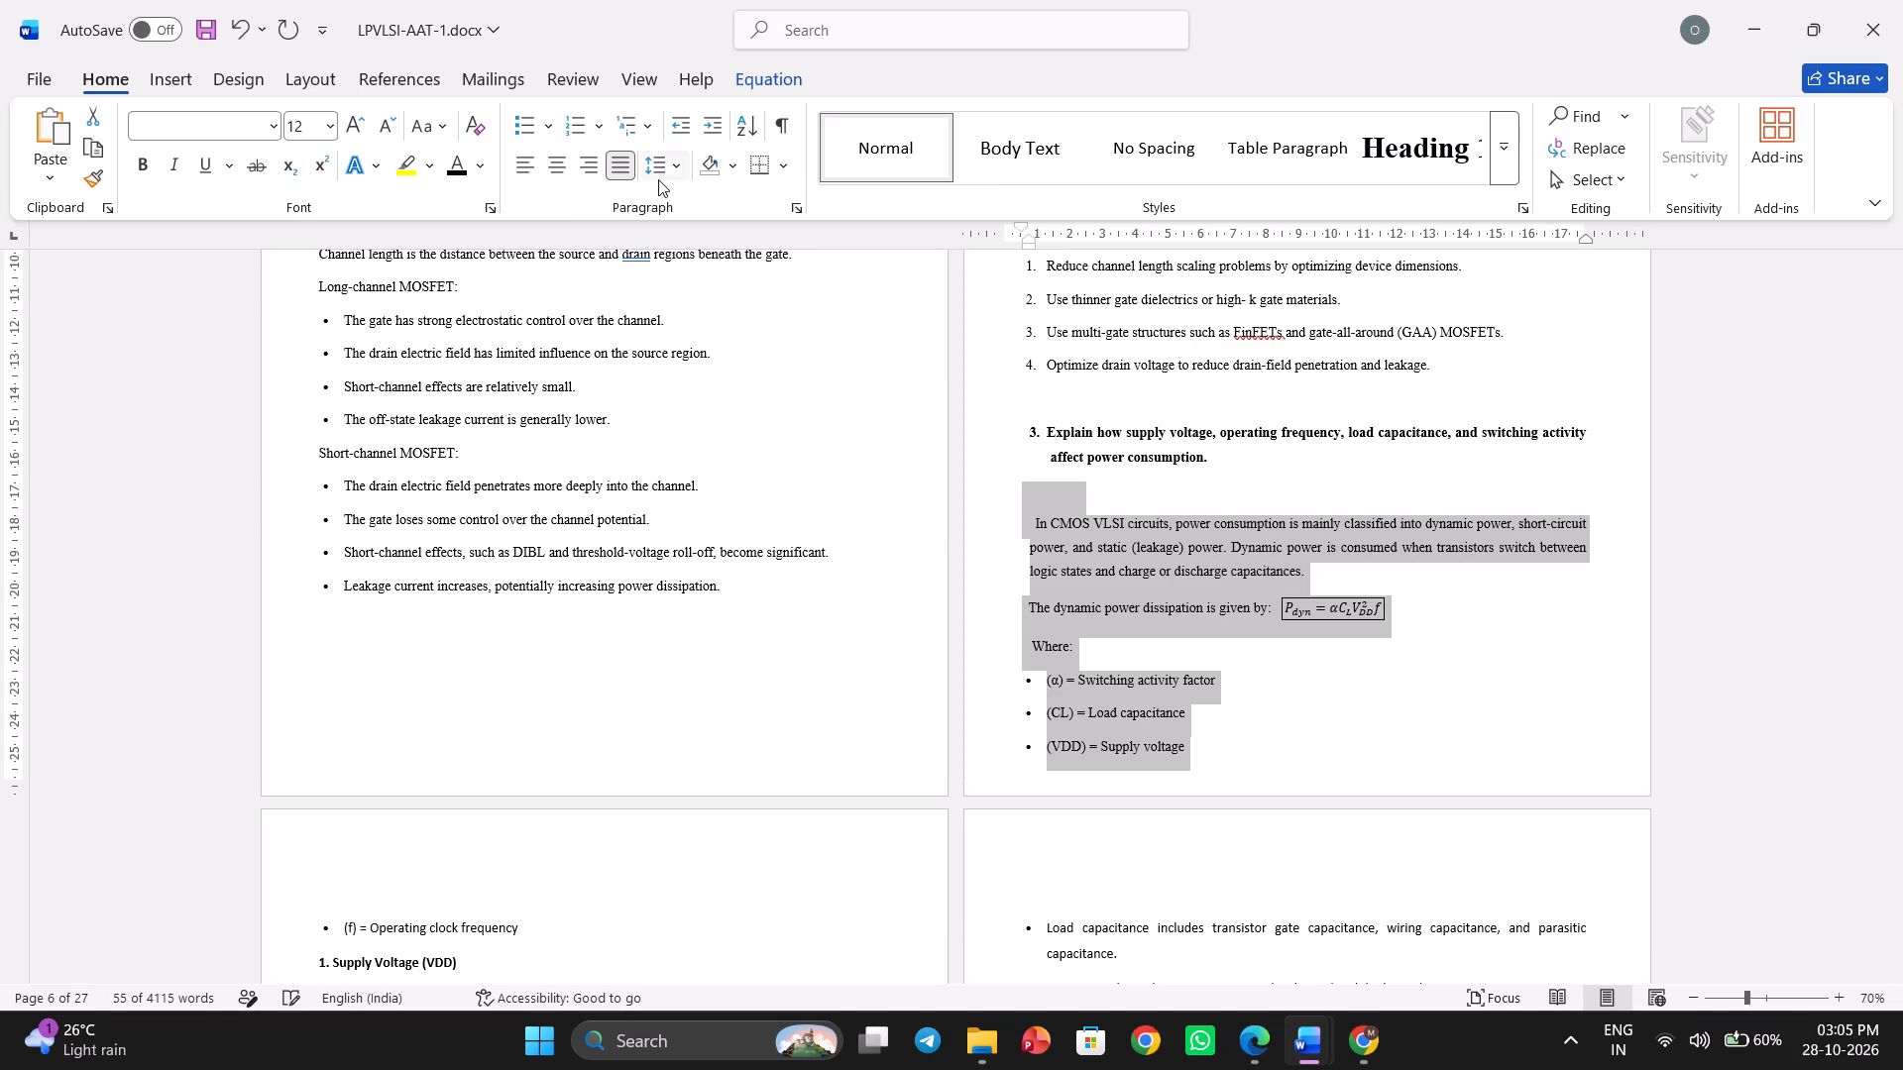
{"action": "left_click", "coordinate": [674, 169]}
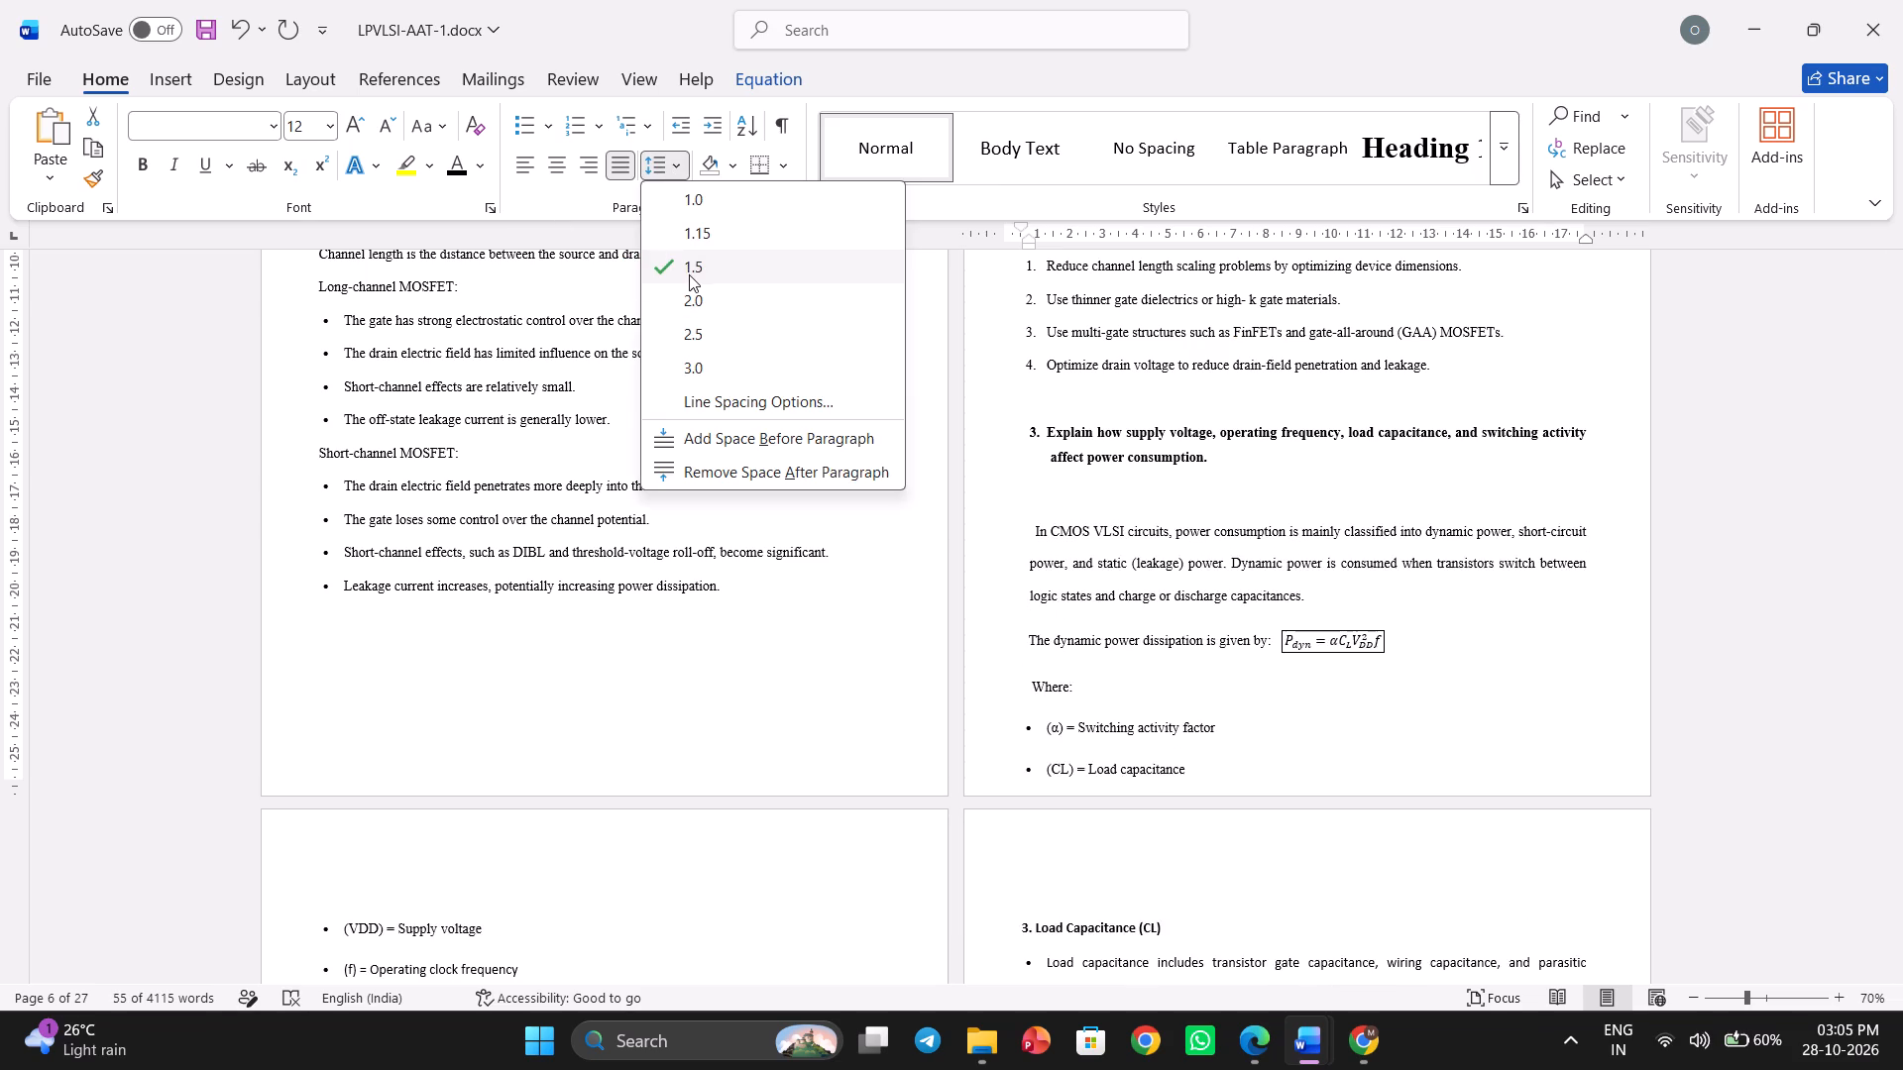
{"action": "left_click", "coordinate": [689, 273]}
{"action": "left_click", "coordinate": [964, 485]}
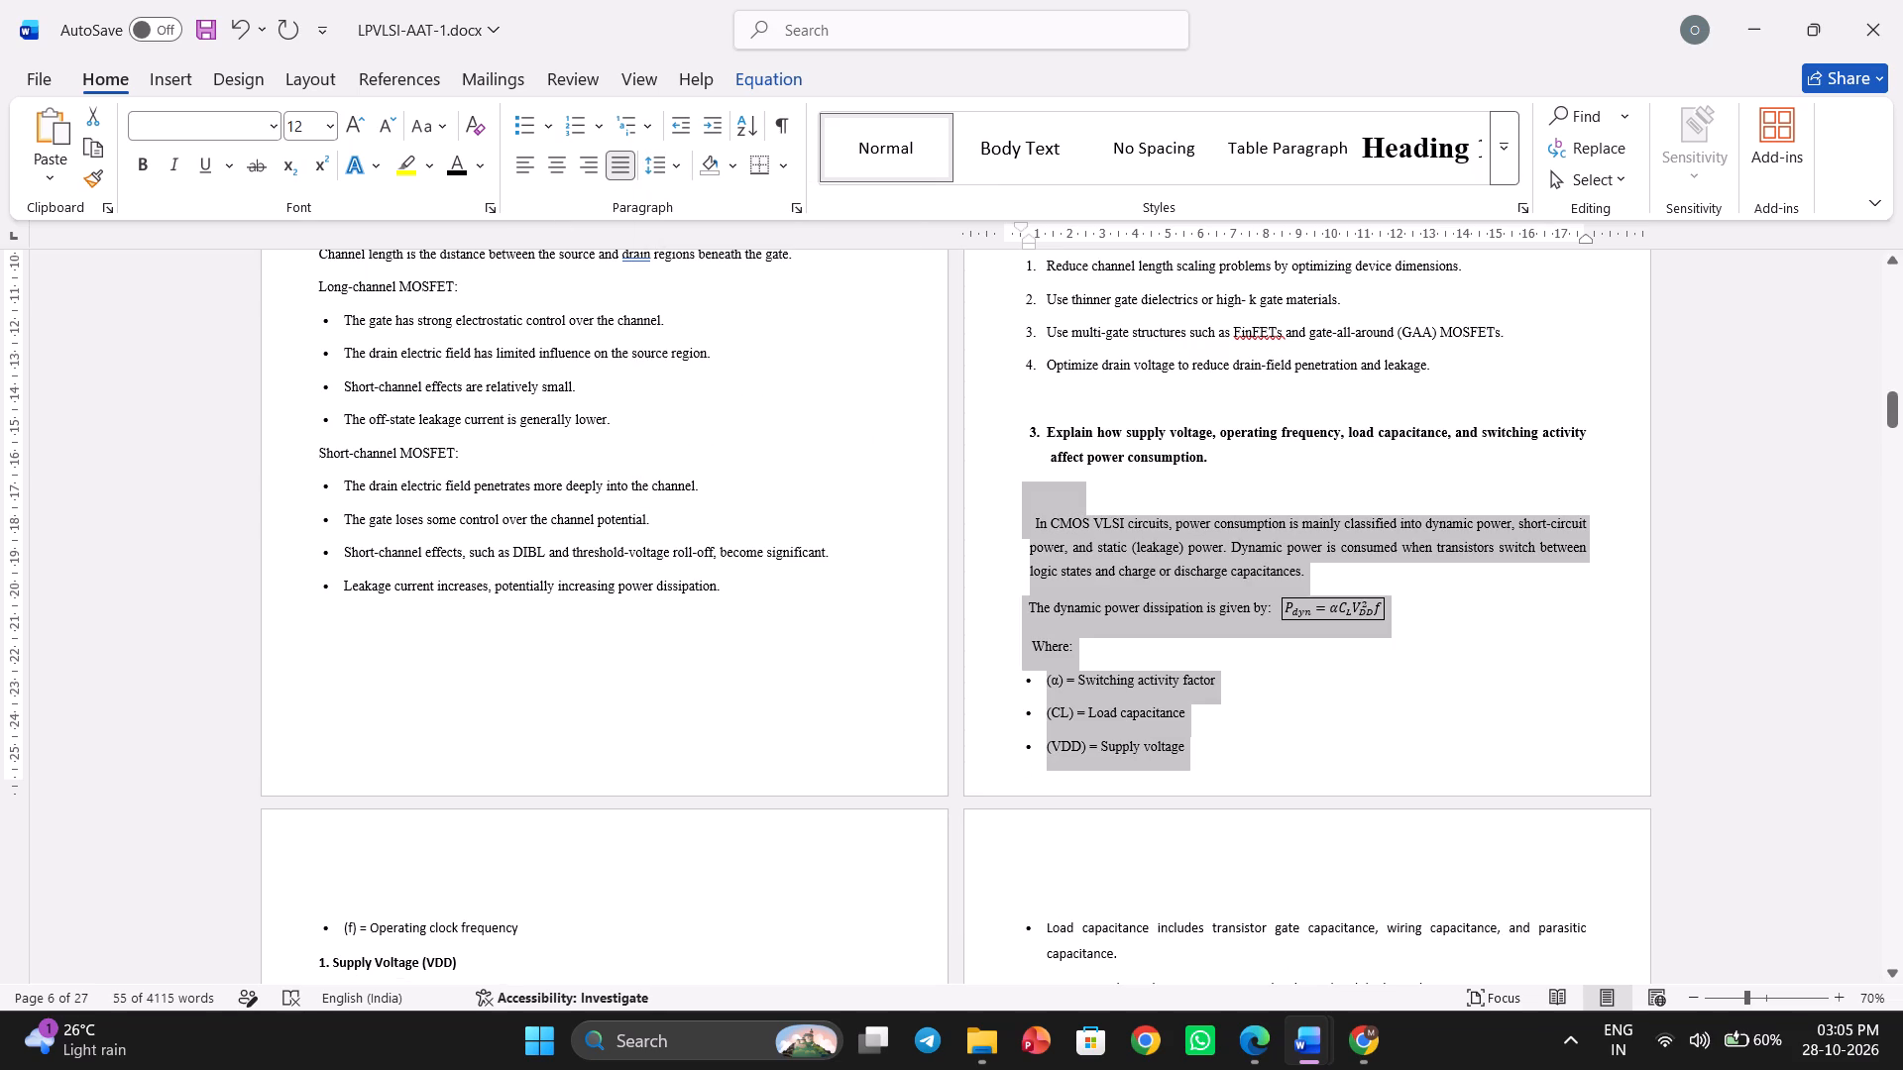
Delete the blank line between the question 3 heading and the paragraph starting "In CMOS VLSI circuits".
{"action": "left_click", "coordinate": [1025, 494]}
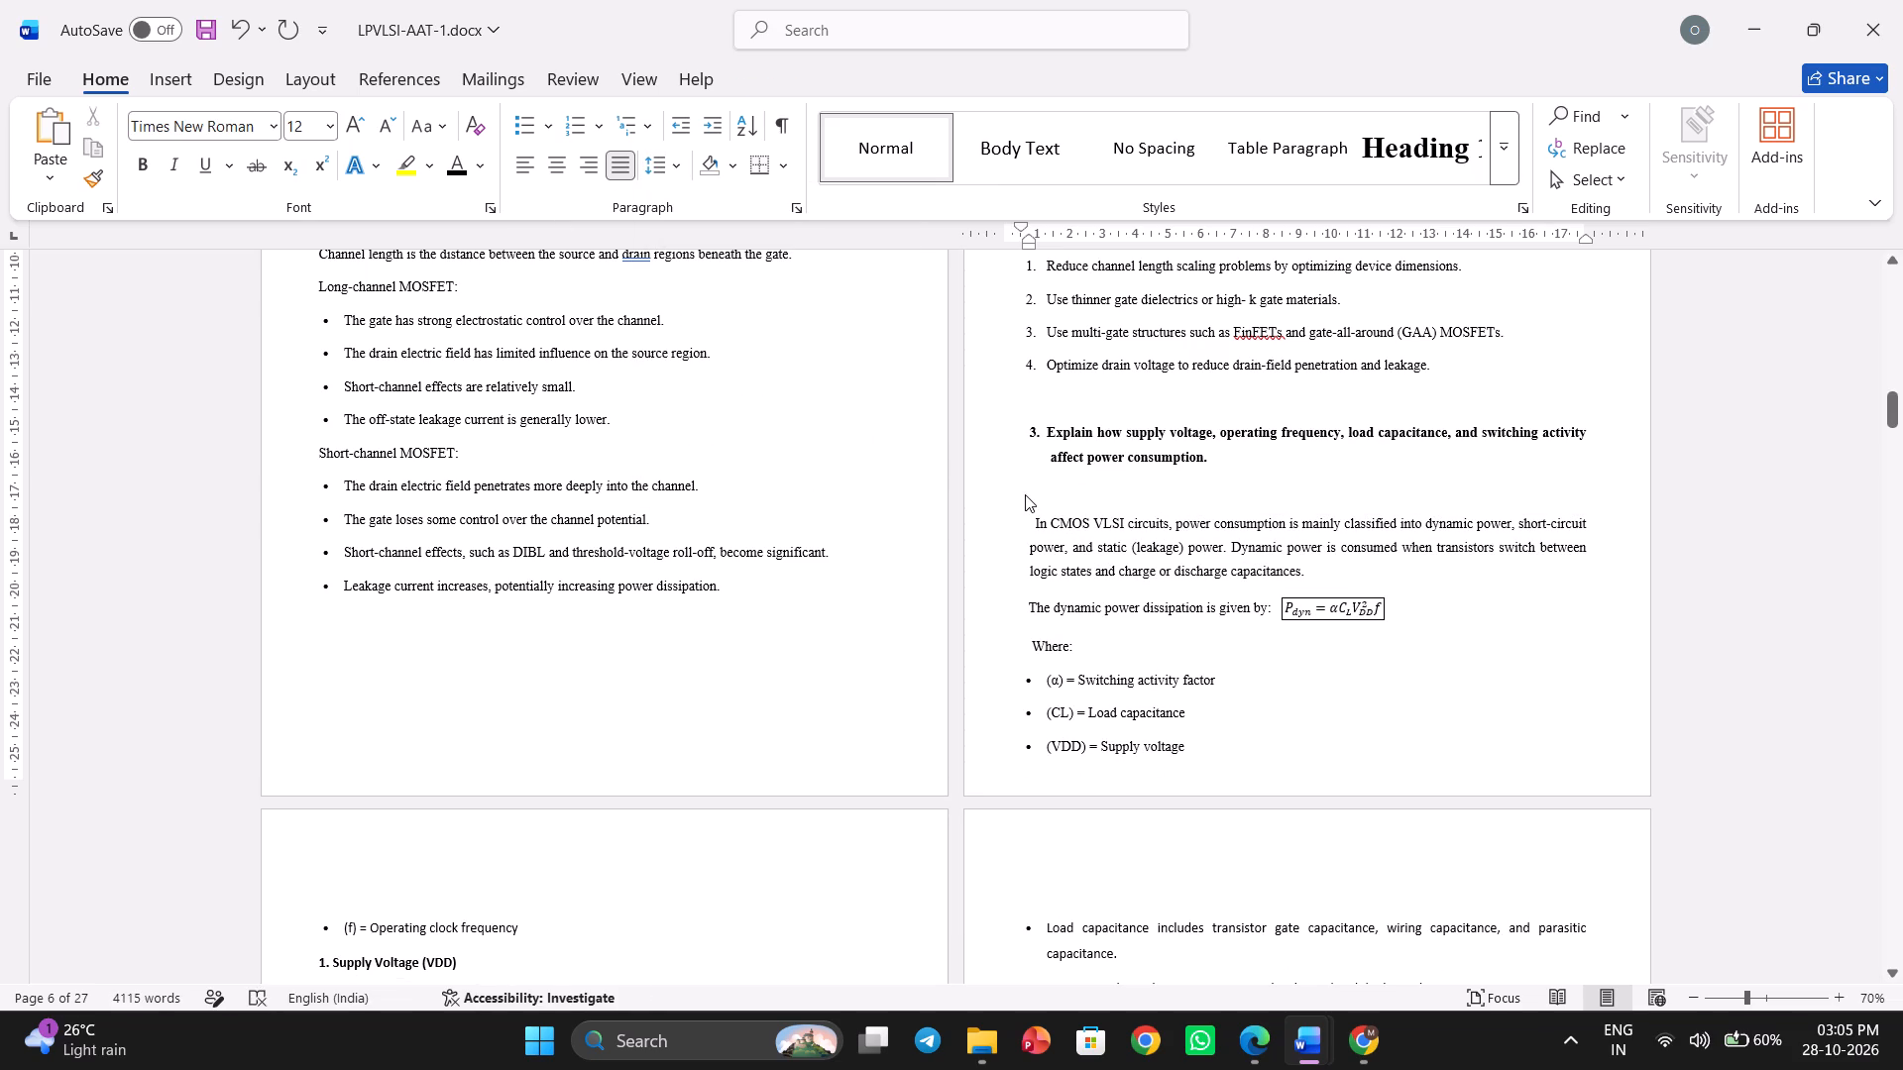
{"action": "key", "text": "BackSpace"}
{"action": "key", "text": "BackSpace"}
{"action": "key", "text": "BackSpace"}
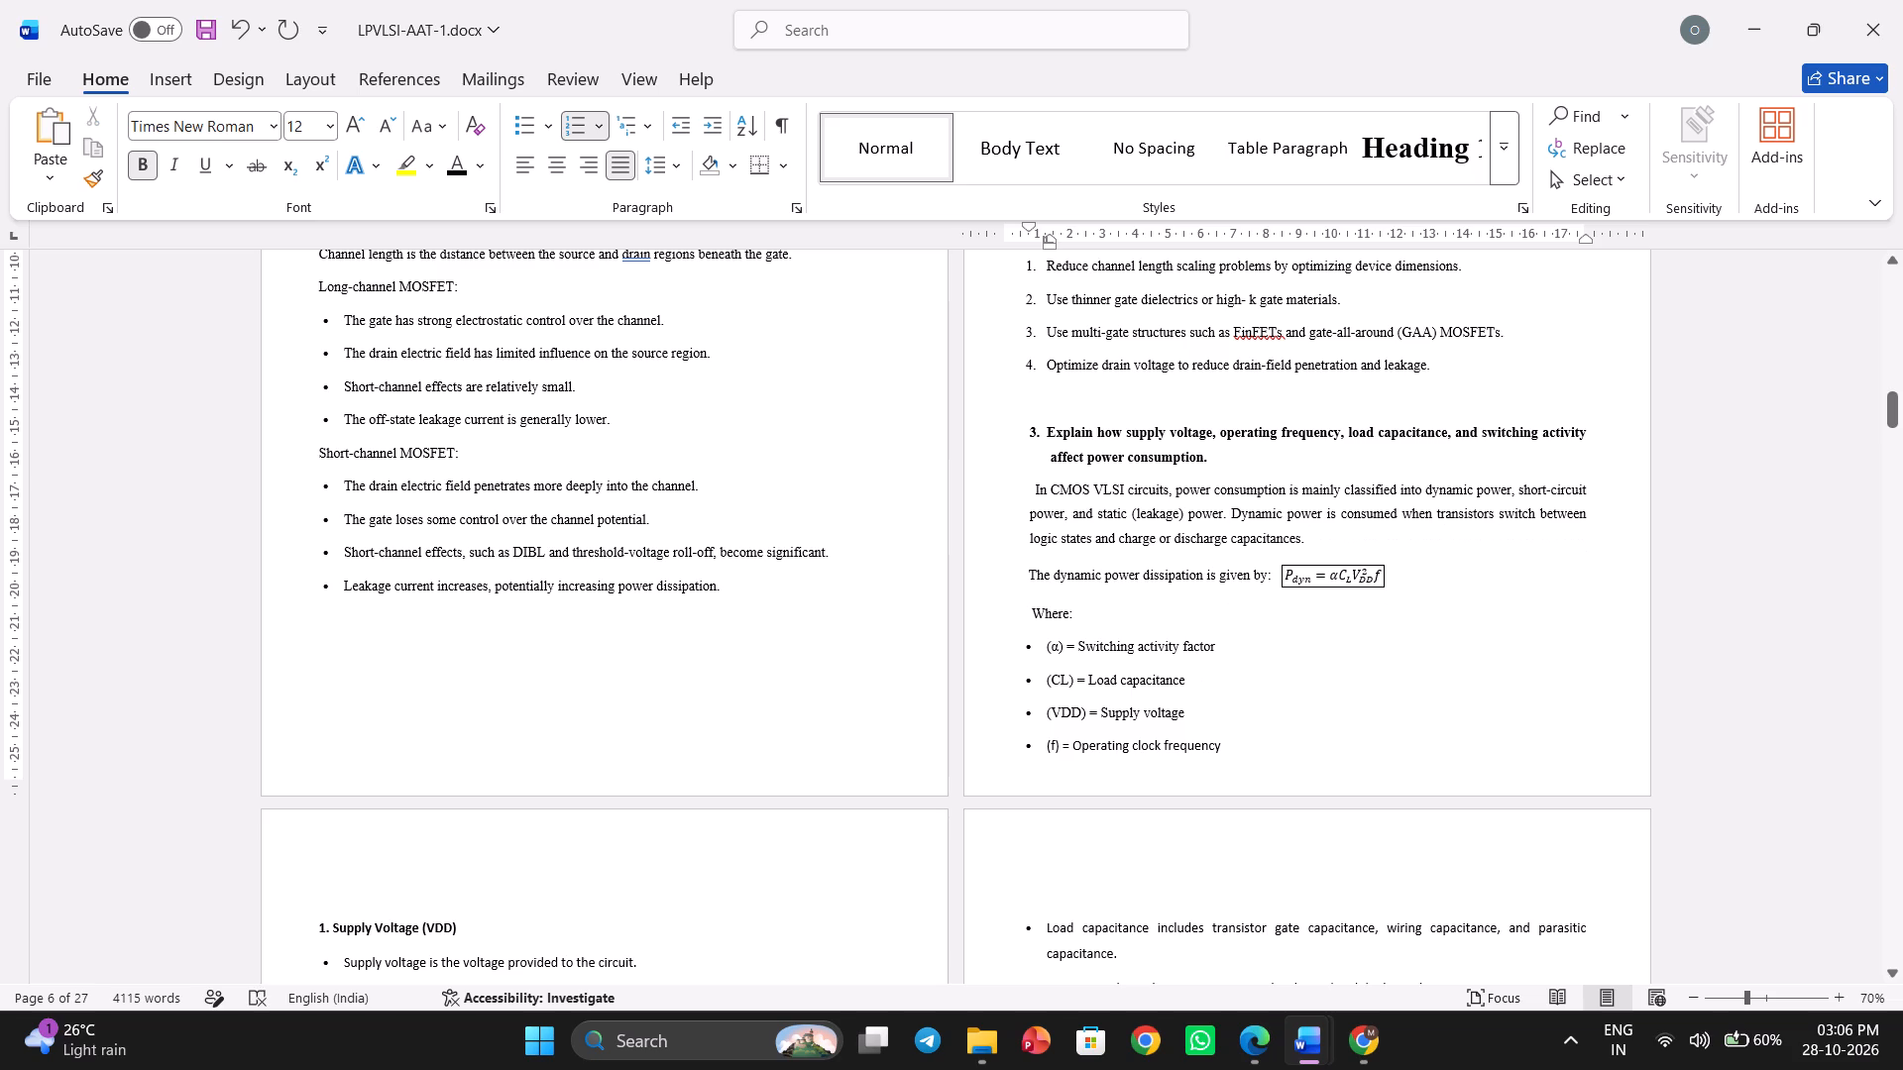
Set the "1. Supply Voltage (VDD)" heading, its bullets and its Relationship line to Times New Roman with 1.5 line spacing.
{"action": "scroll", "coordinate": [1163, 695], "scroll_direction": "down", "scroll_amount": 1}
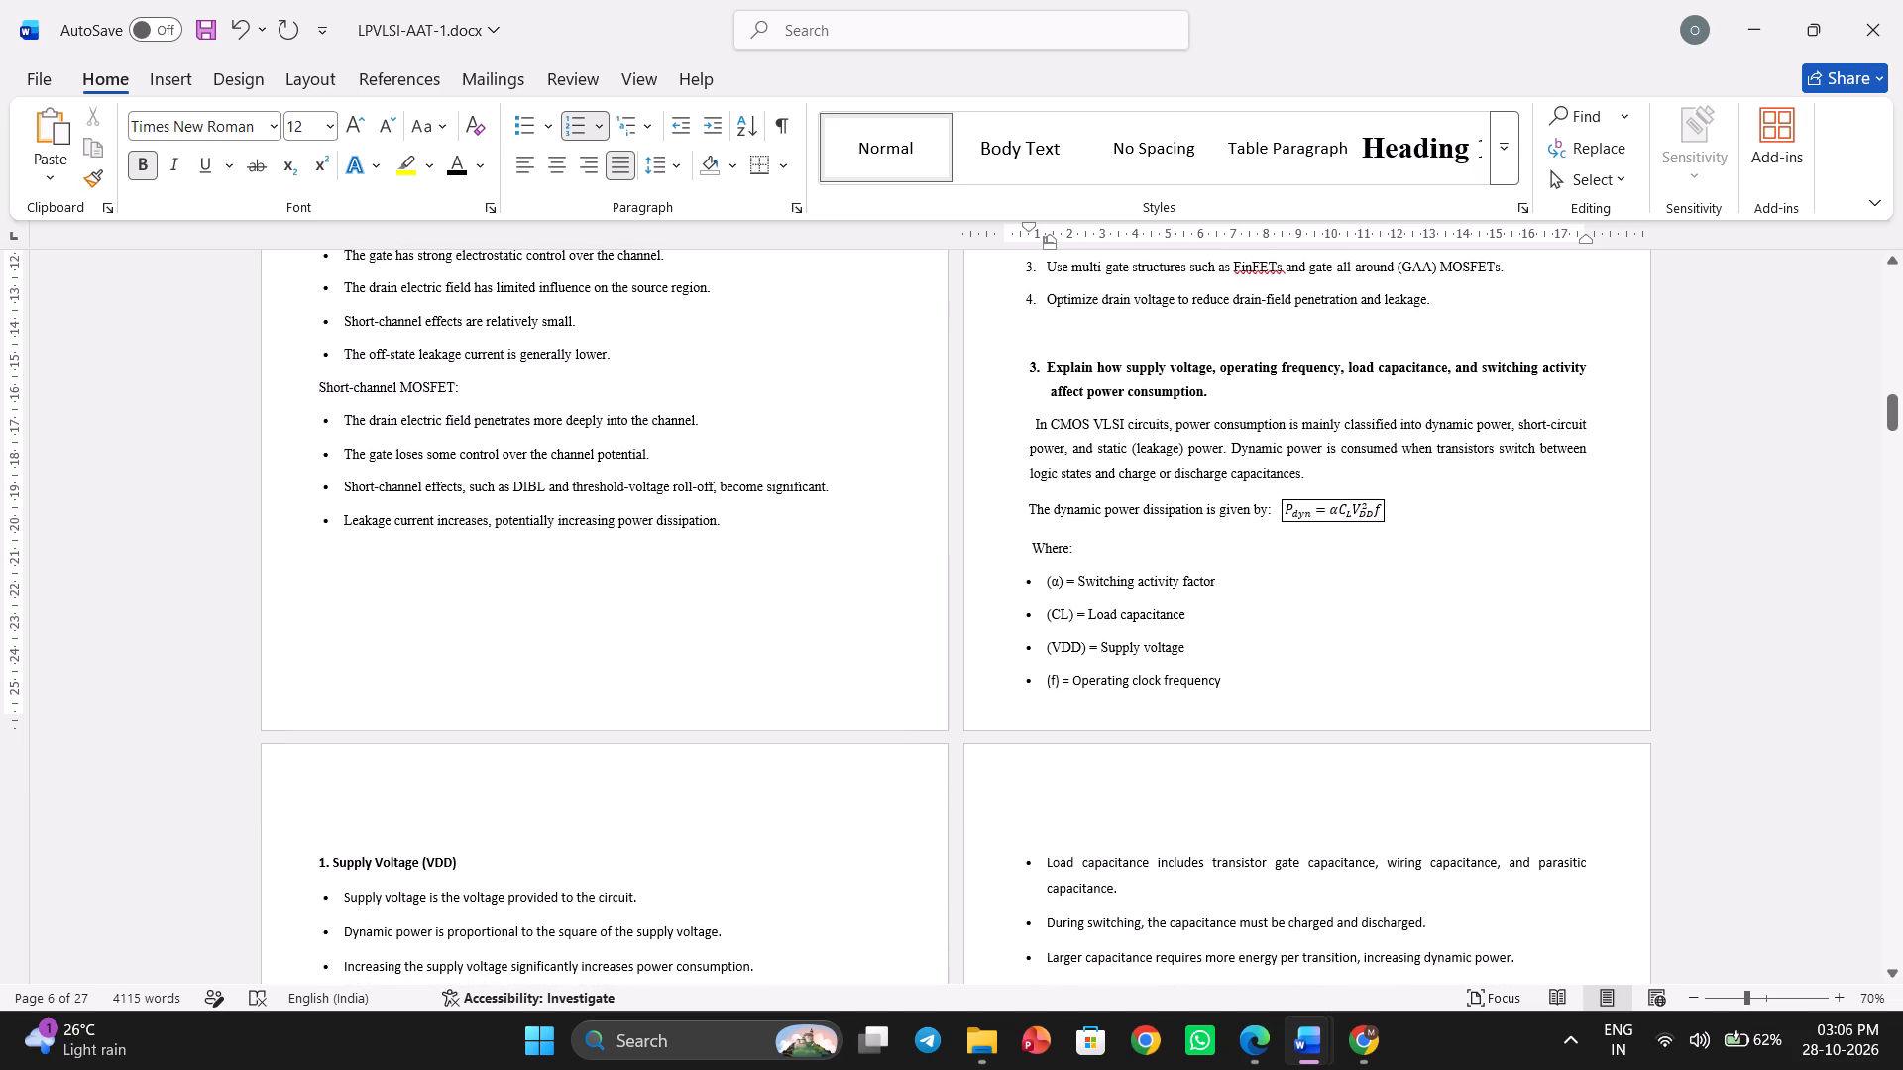
{"action": "scroll", "coordinate": [618, 875], "scroll_direction": "down", "scroll_amount": 1}
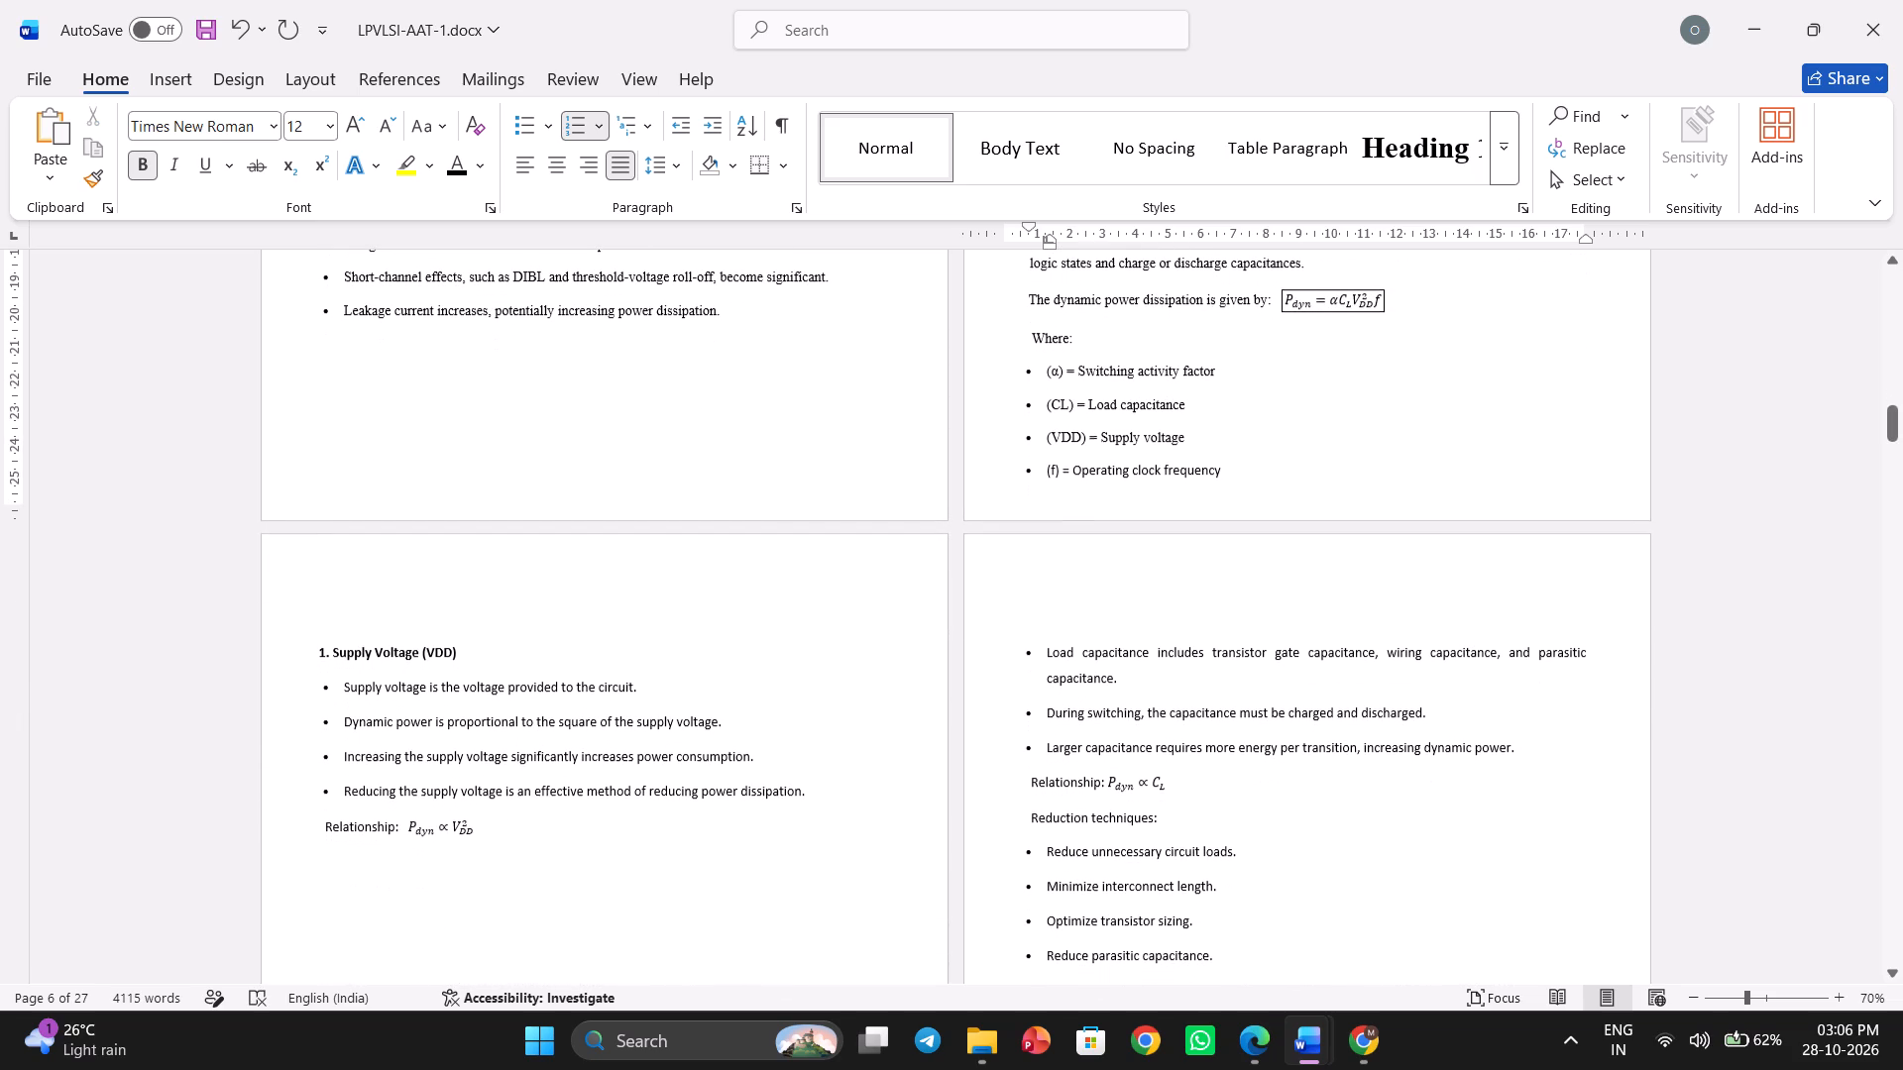
{"action": "left_click_drag", "start_coordinate": [502, 864], "coordinate": [306, 665]}
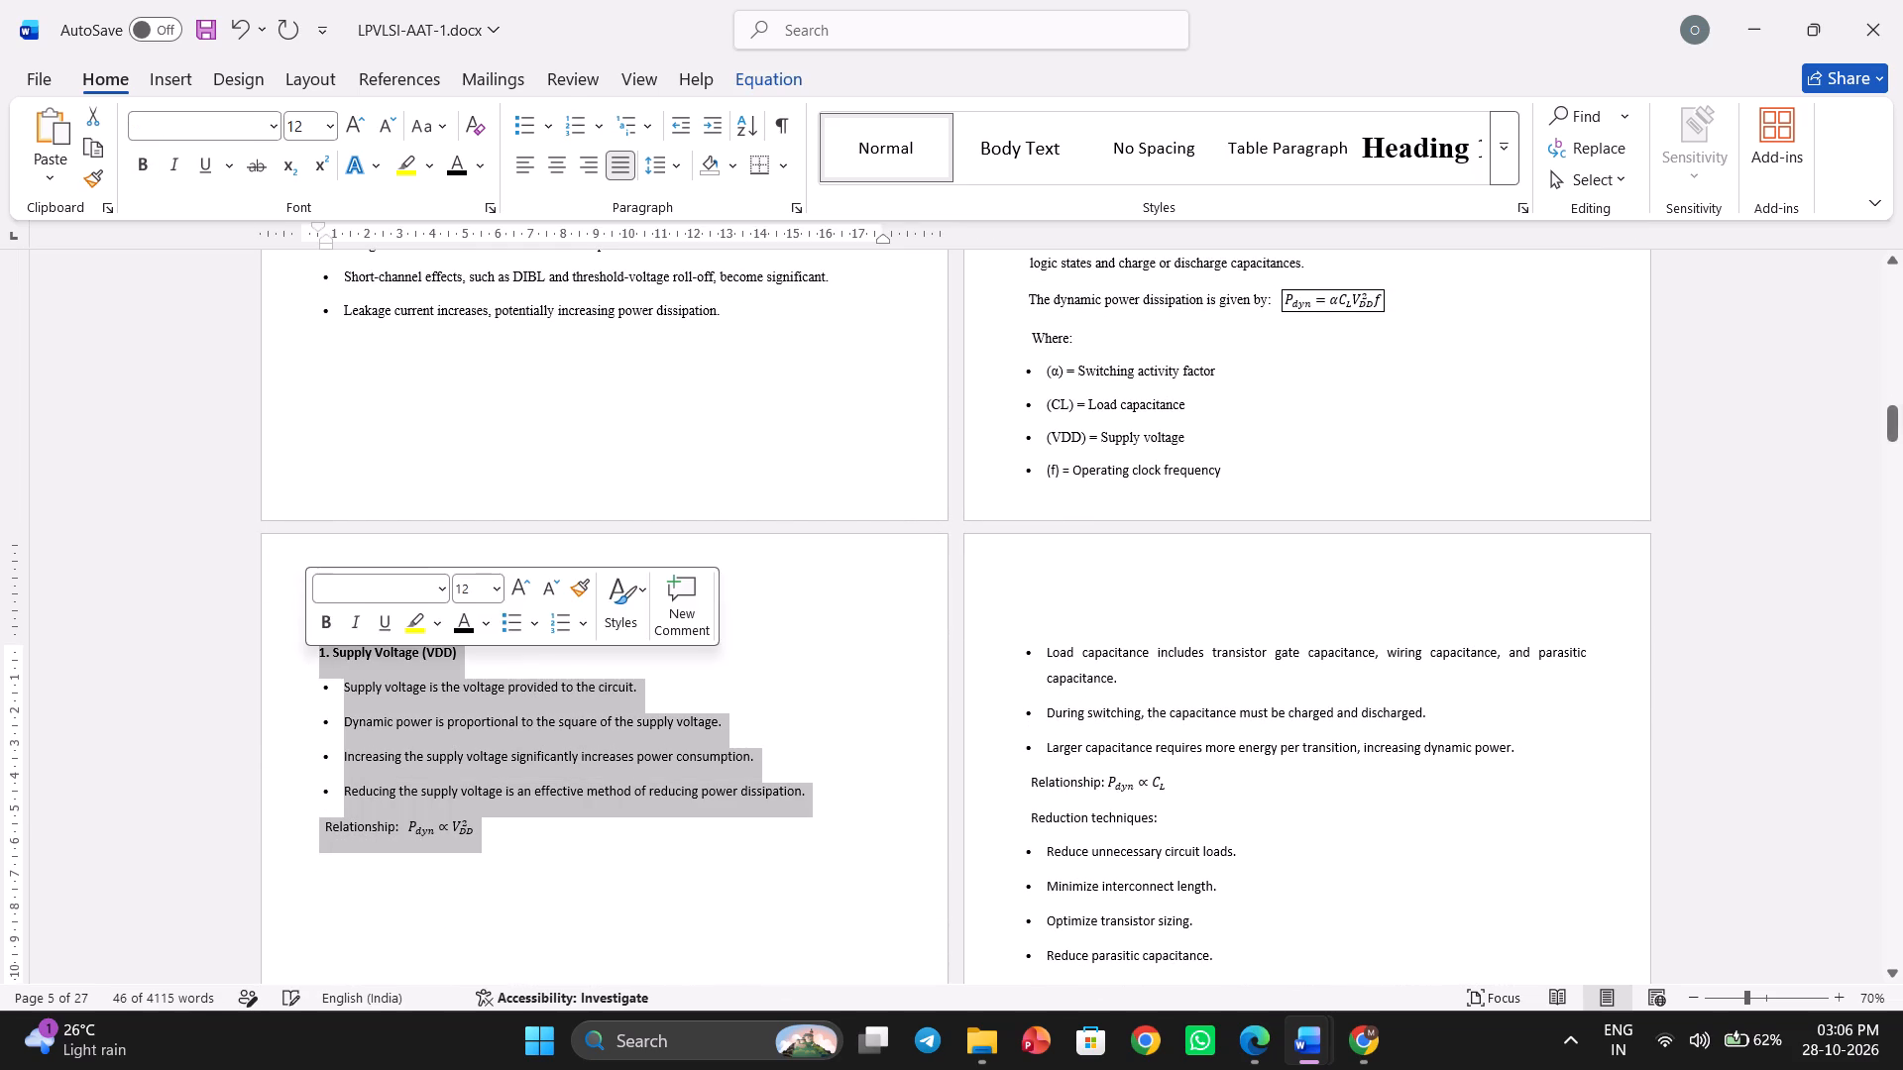
{"action": "left_click", "coordinate": [281, 129]}
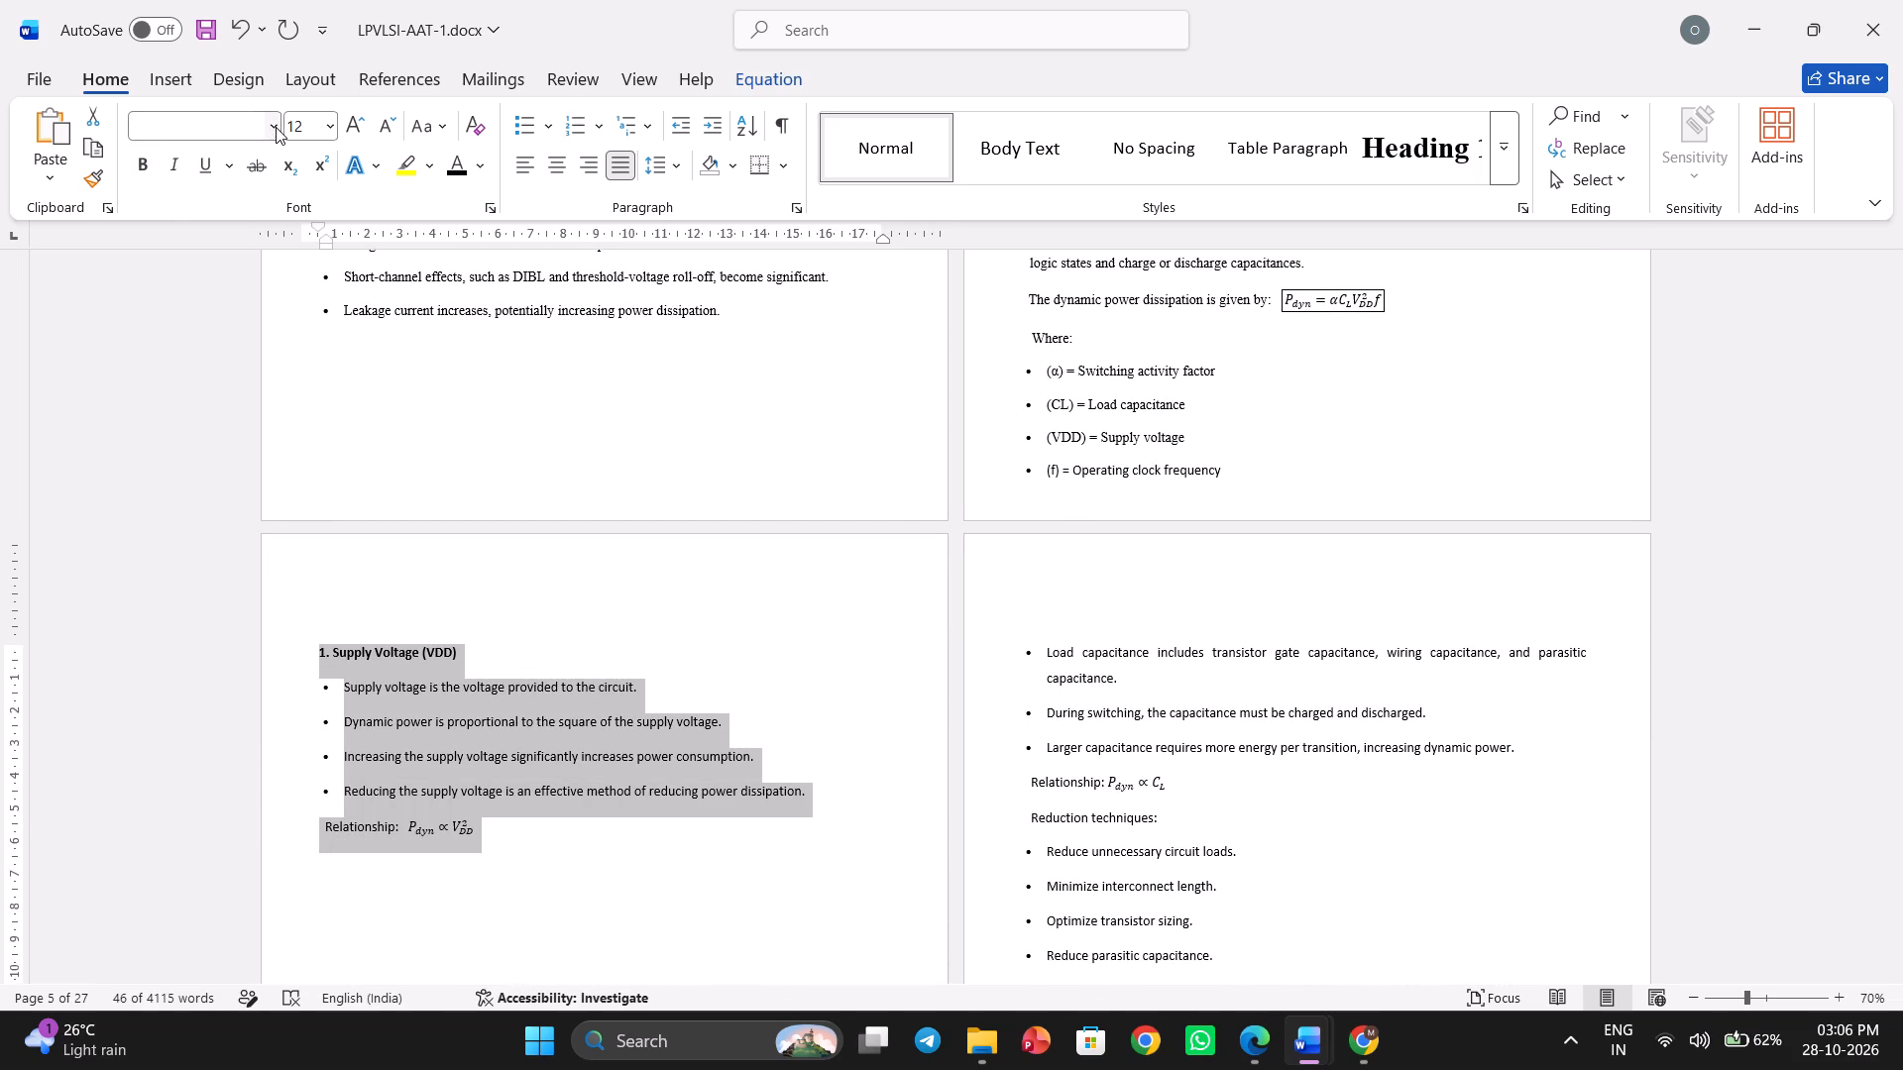
{"action": "left_click", "coordinate": [276, 125]}
{"action": "left_click", "coordinate": [256, 308]}
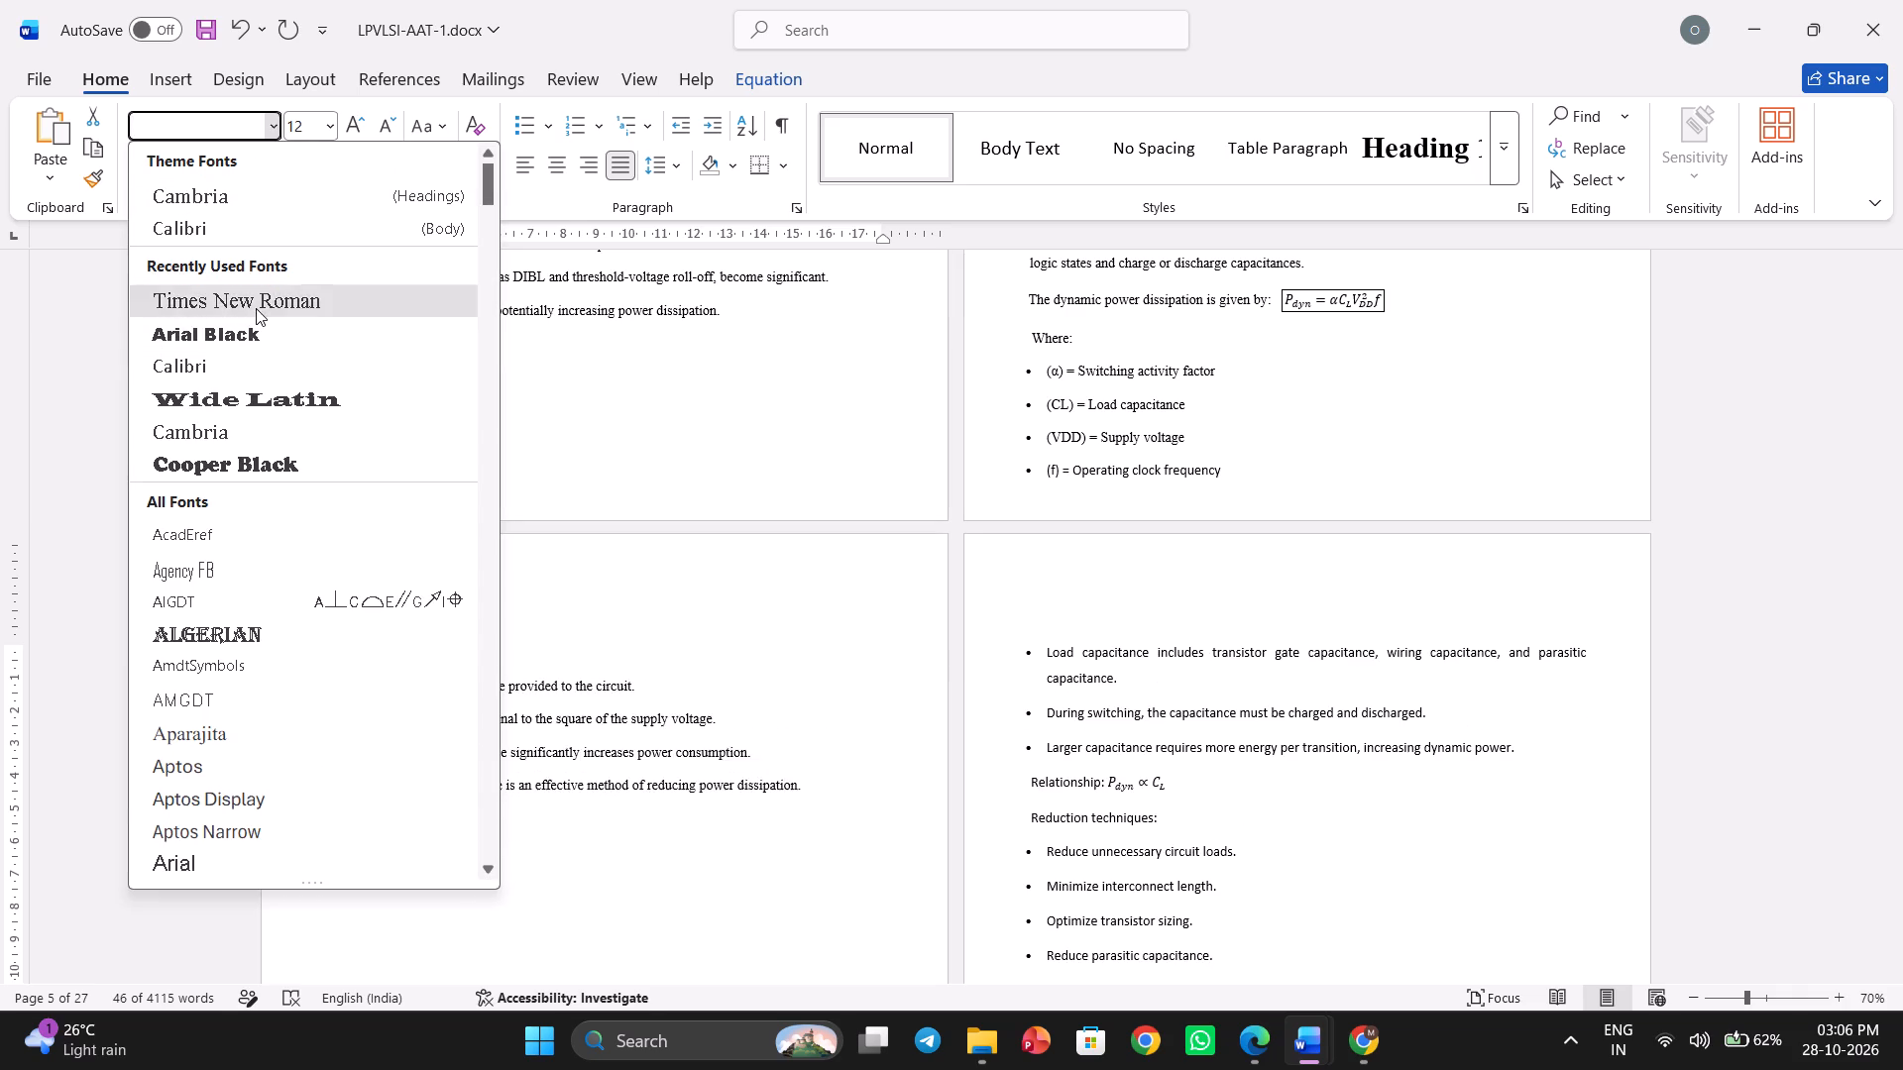
{"action": "left_click", "coordinate": [654, 174]}
{"action": "left_click", "coordinate": [686, 261]}
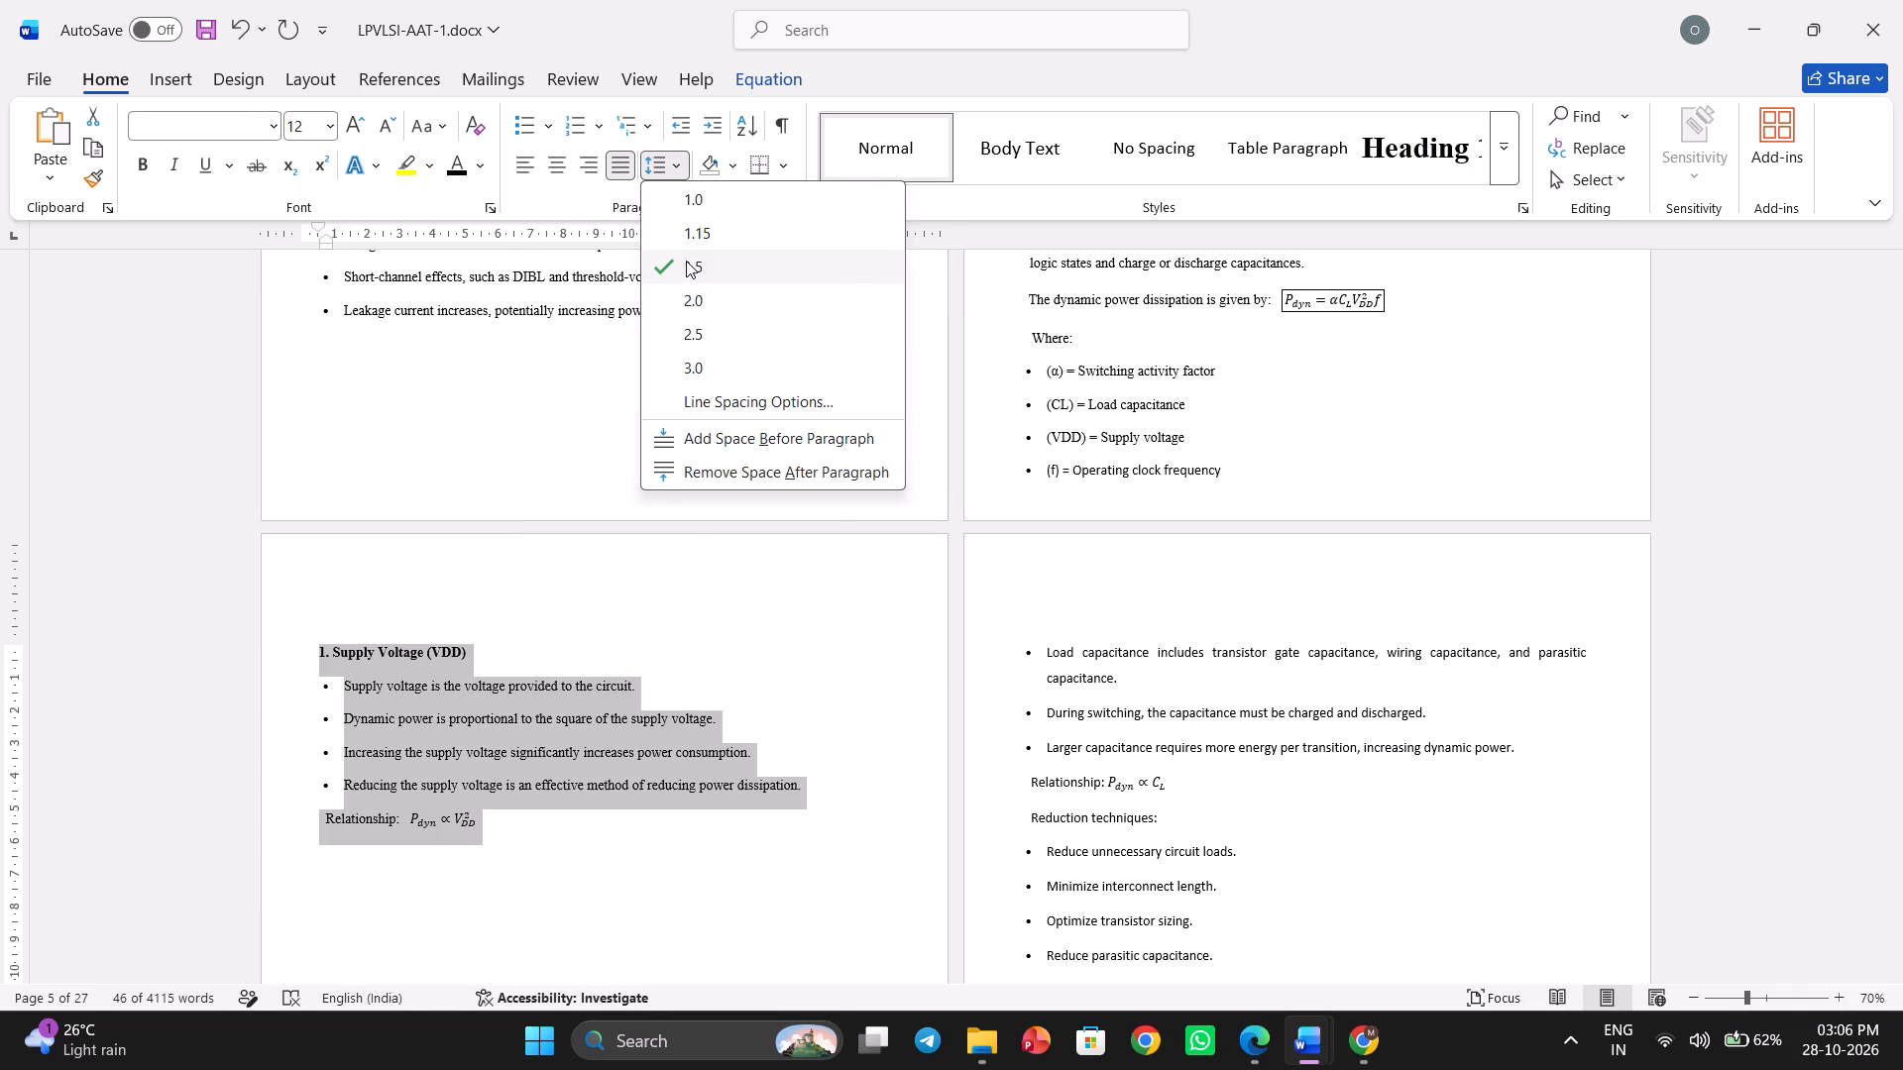
Delete the blank lines between the Supply Voltage Relationship line and the example about reducing the supply voltage from 2 V to 1 V.
{"action": "scroll", "coordinate": [573, 617], "scroll_direction": "down", "scroll_amount": 1}
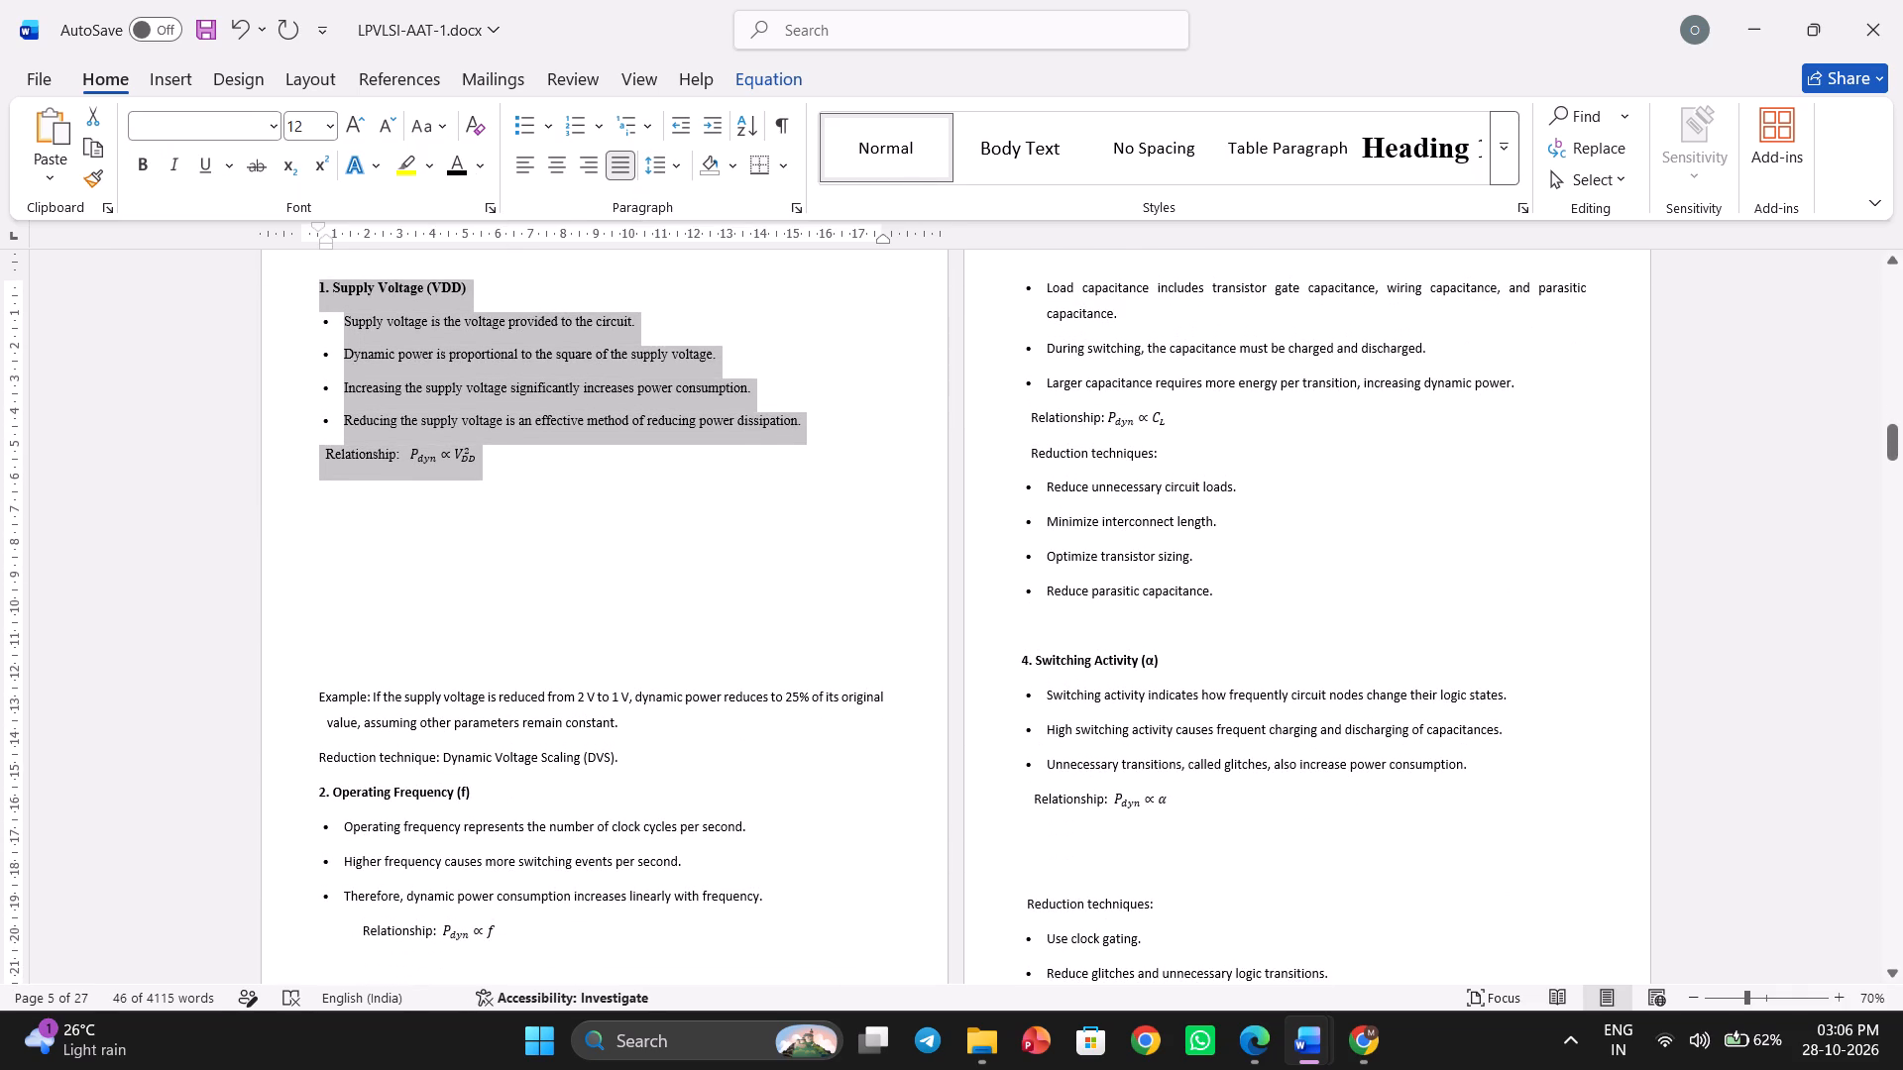
{"action": "left_click_drag", "start_coordinate": [356, 658], "coordinate": [328, 526]}
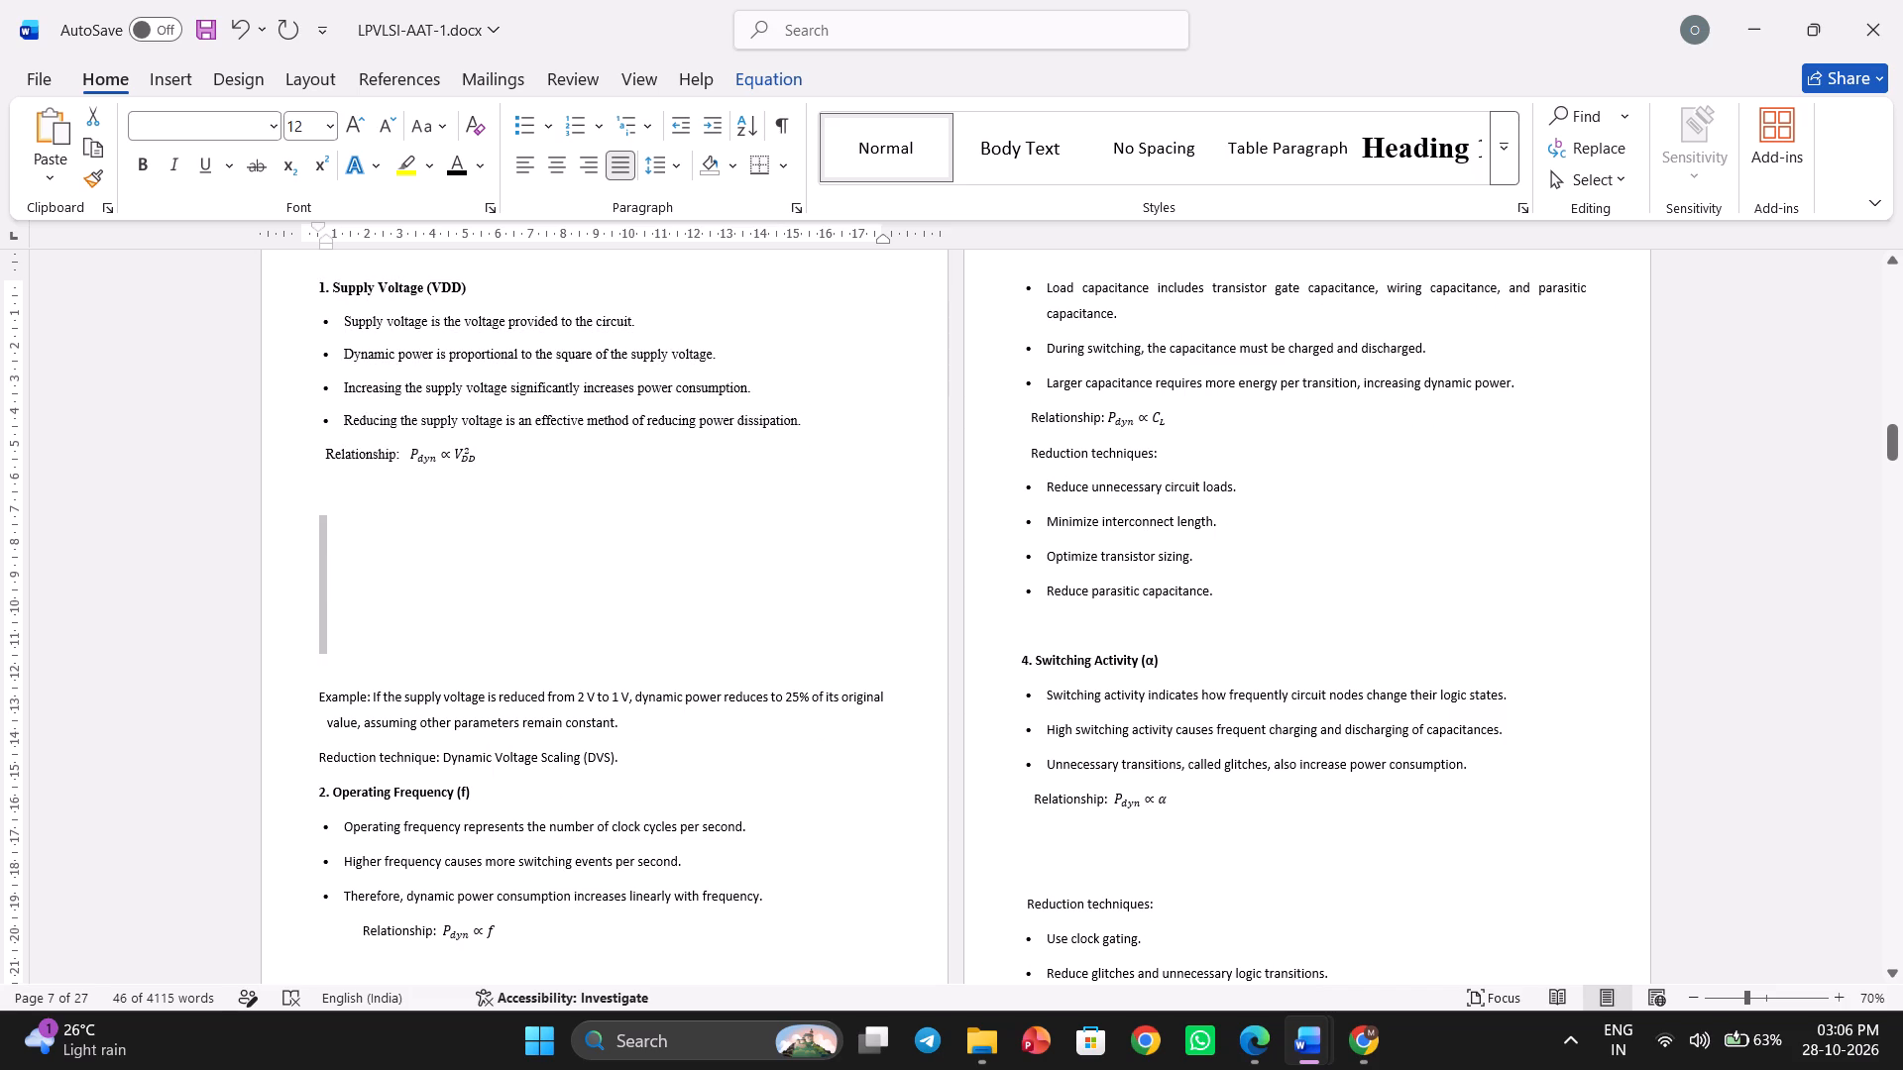
{"action": "left_click_drag", "start_coordinate": [328, 526], "coordinate": [328, 529]}
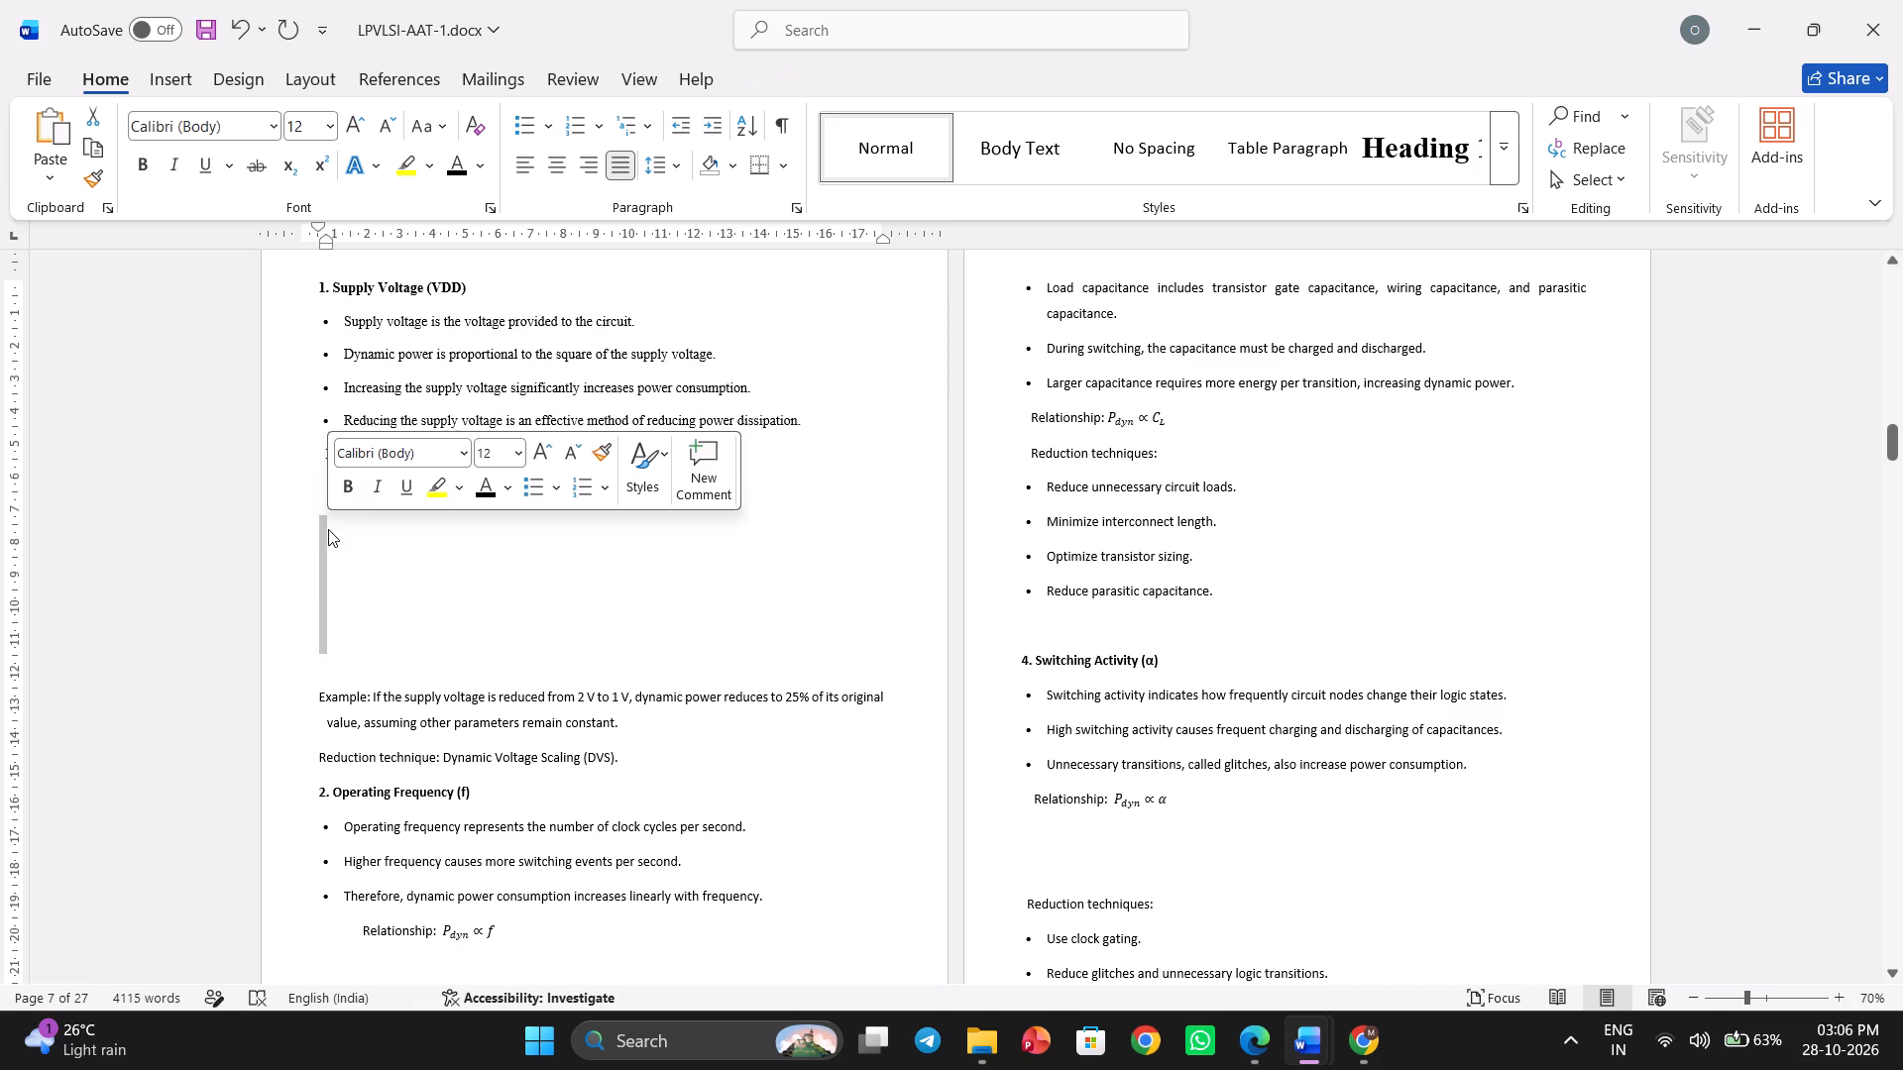
{"action": "key", "text": "BackSpace"}
{"action": "key", "text": "BackSpace"}
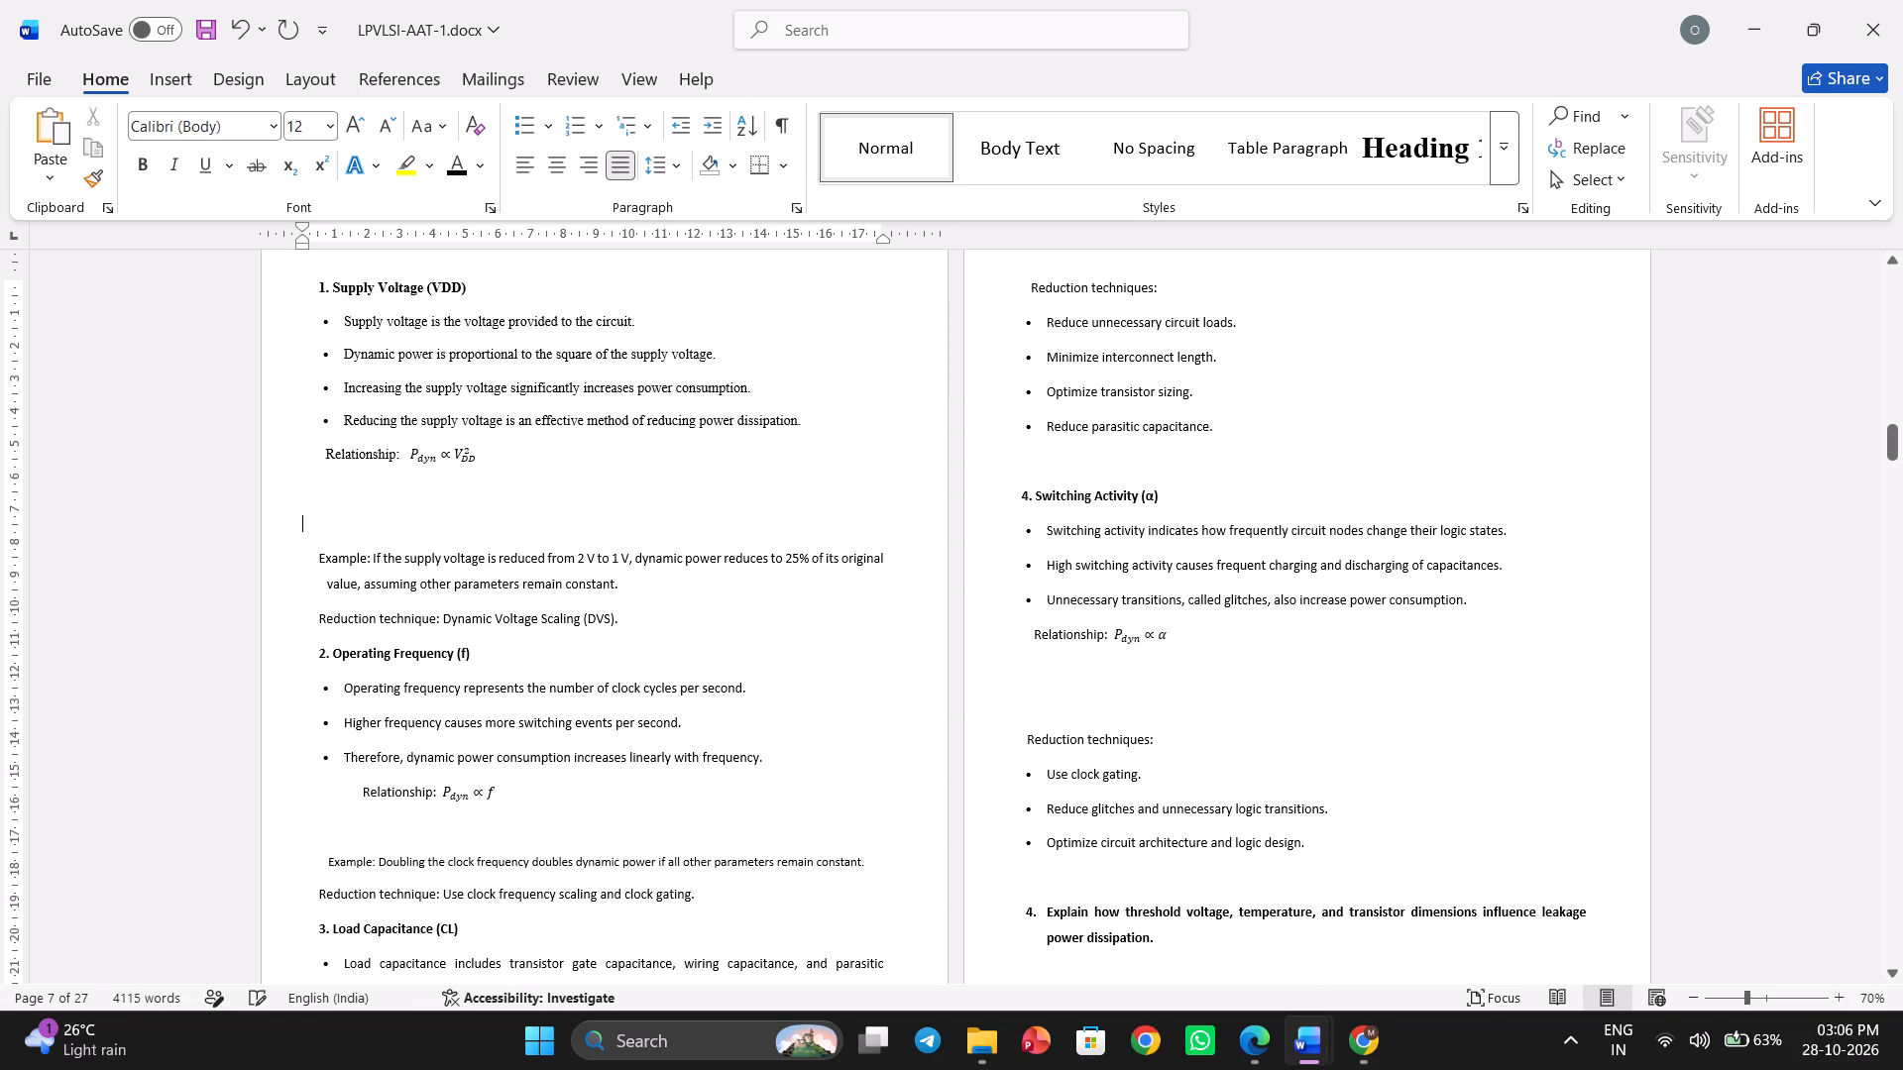
{"action": "key", "text": "Down"}
{"action": "key", "text": "Up"}
{"action": "key", "text": "BackSpace"}
{"action": "key", "text": "BackSpace"}
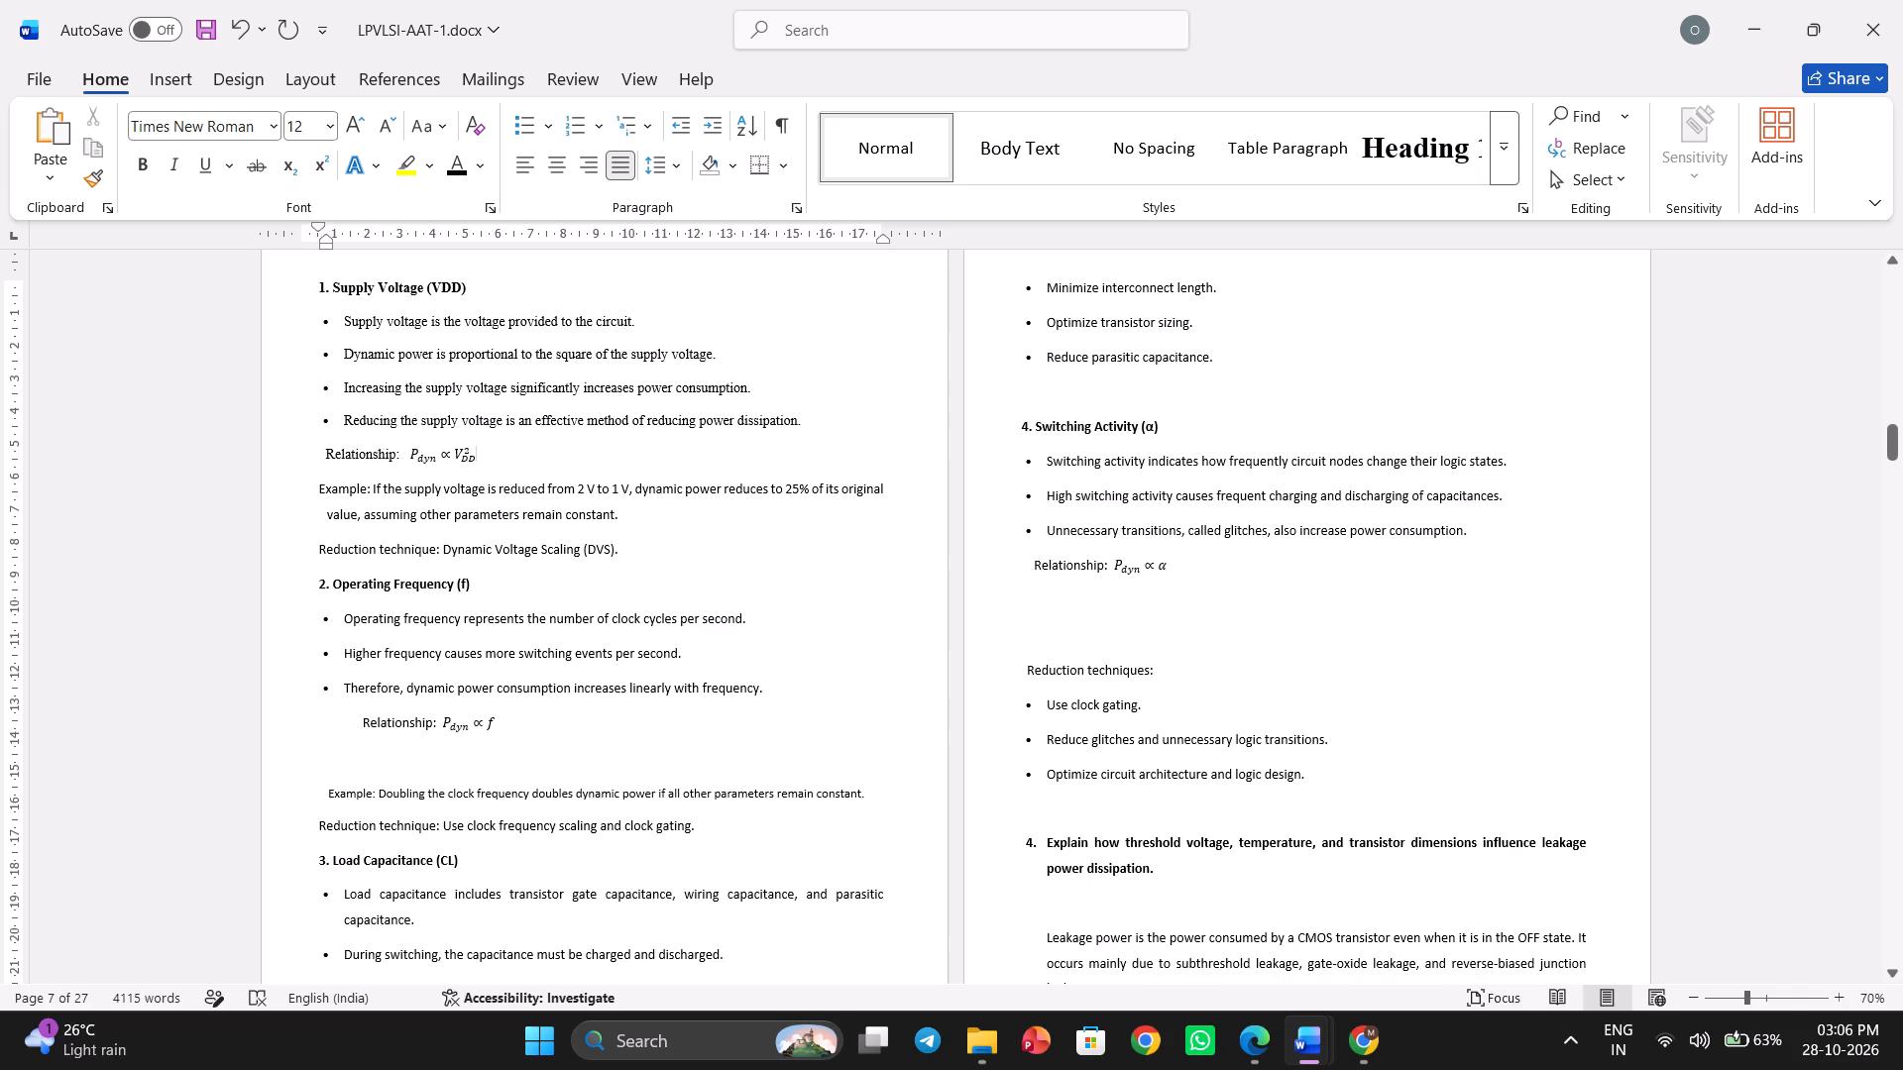
Apply 1.5 line spacing from the "1. Supply Voltage (VDD)" heading through the Relationship line under "2. Operating Frequency (f)".
{"action": "left_click_drag", "start_coordinate": [512, 744], "coordinate": [311, 478]}
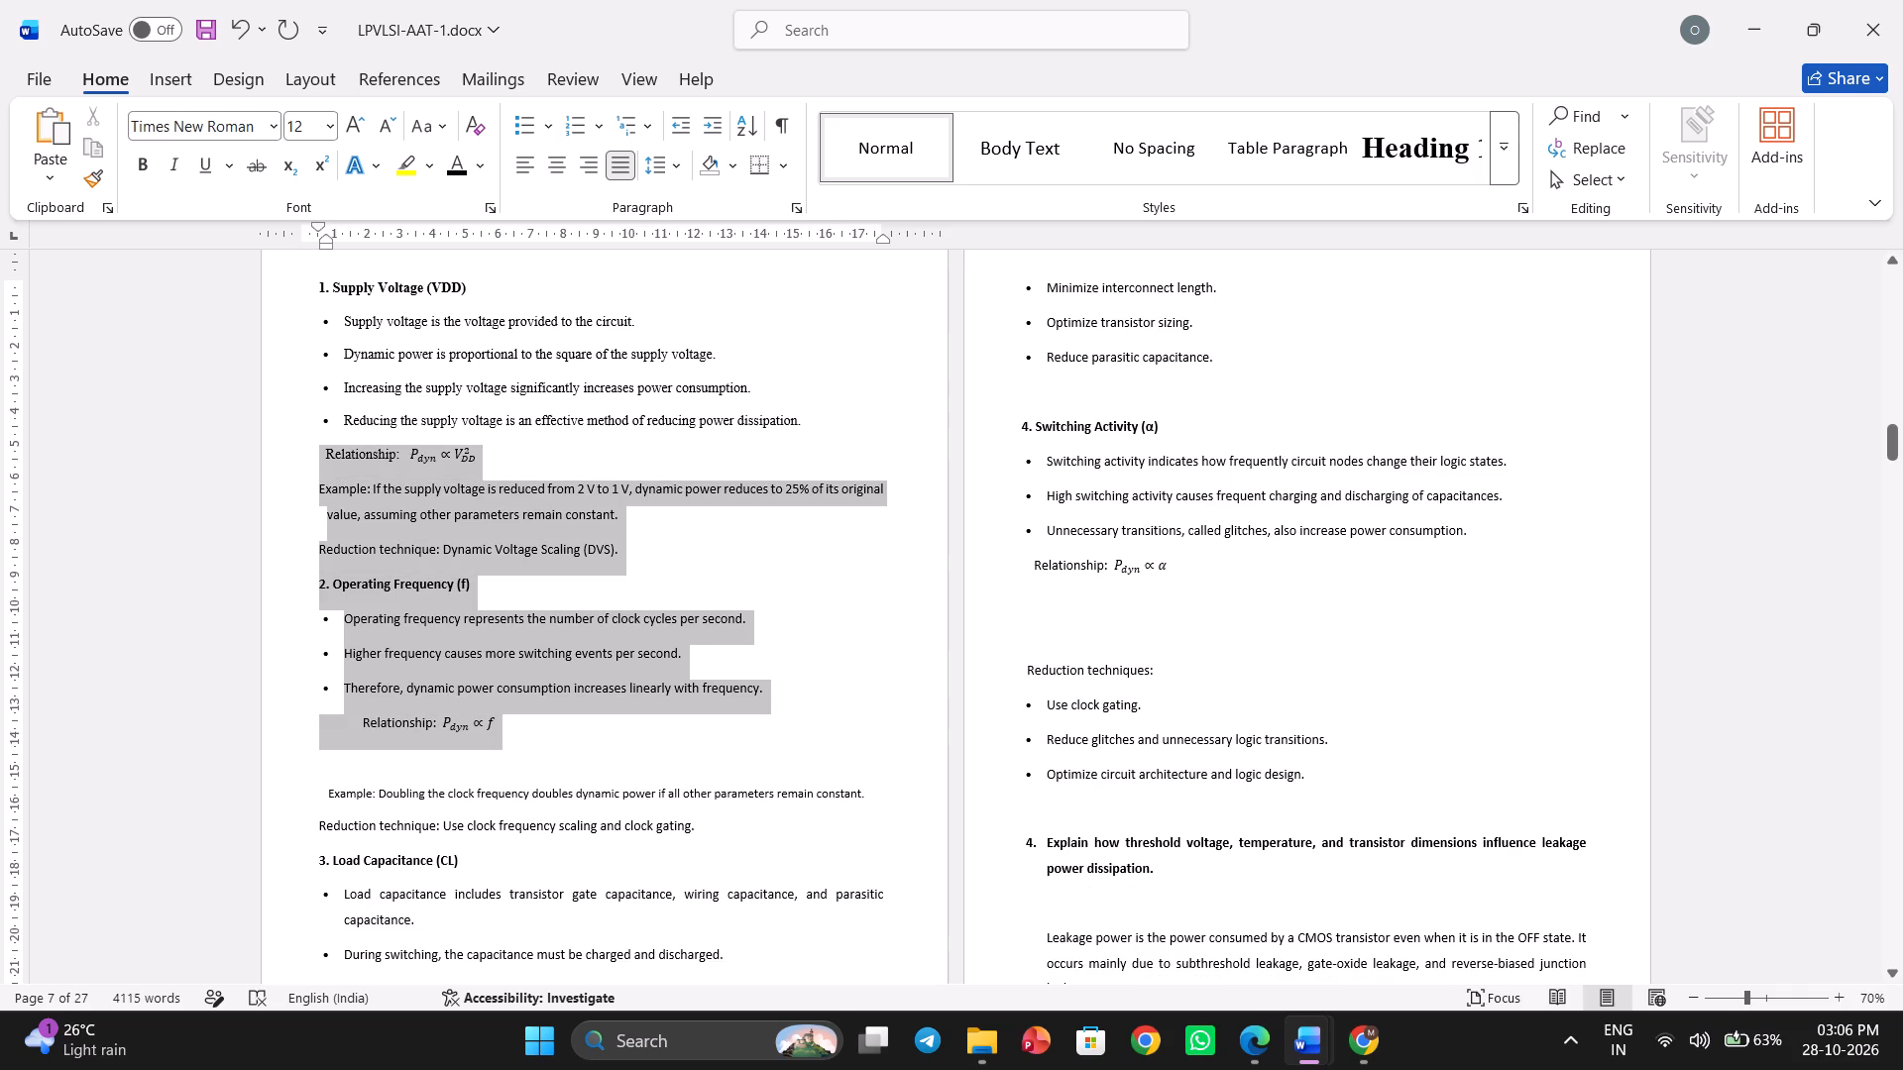
{"action": "left_click_drag", "start_coordinate": [311, 478], "coordinate": [304, 300]}
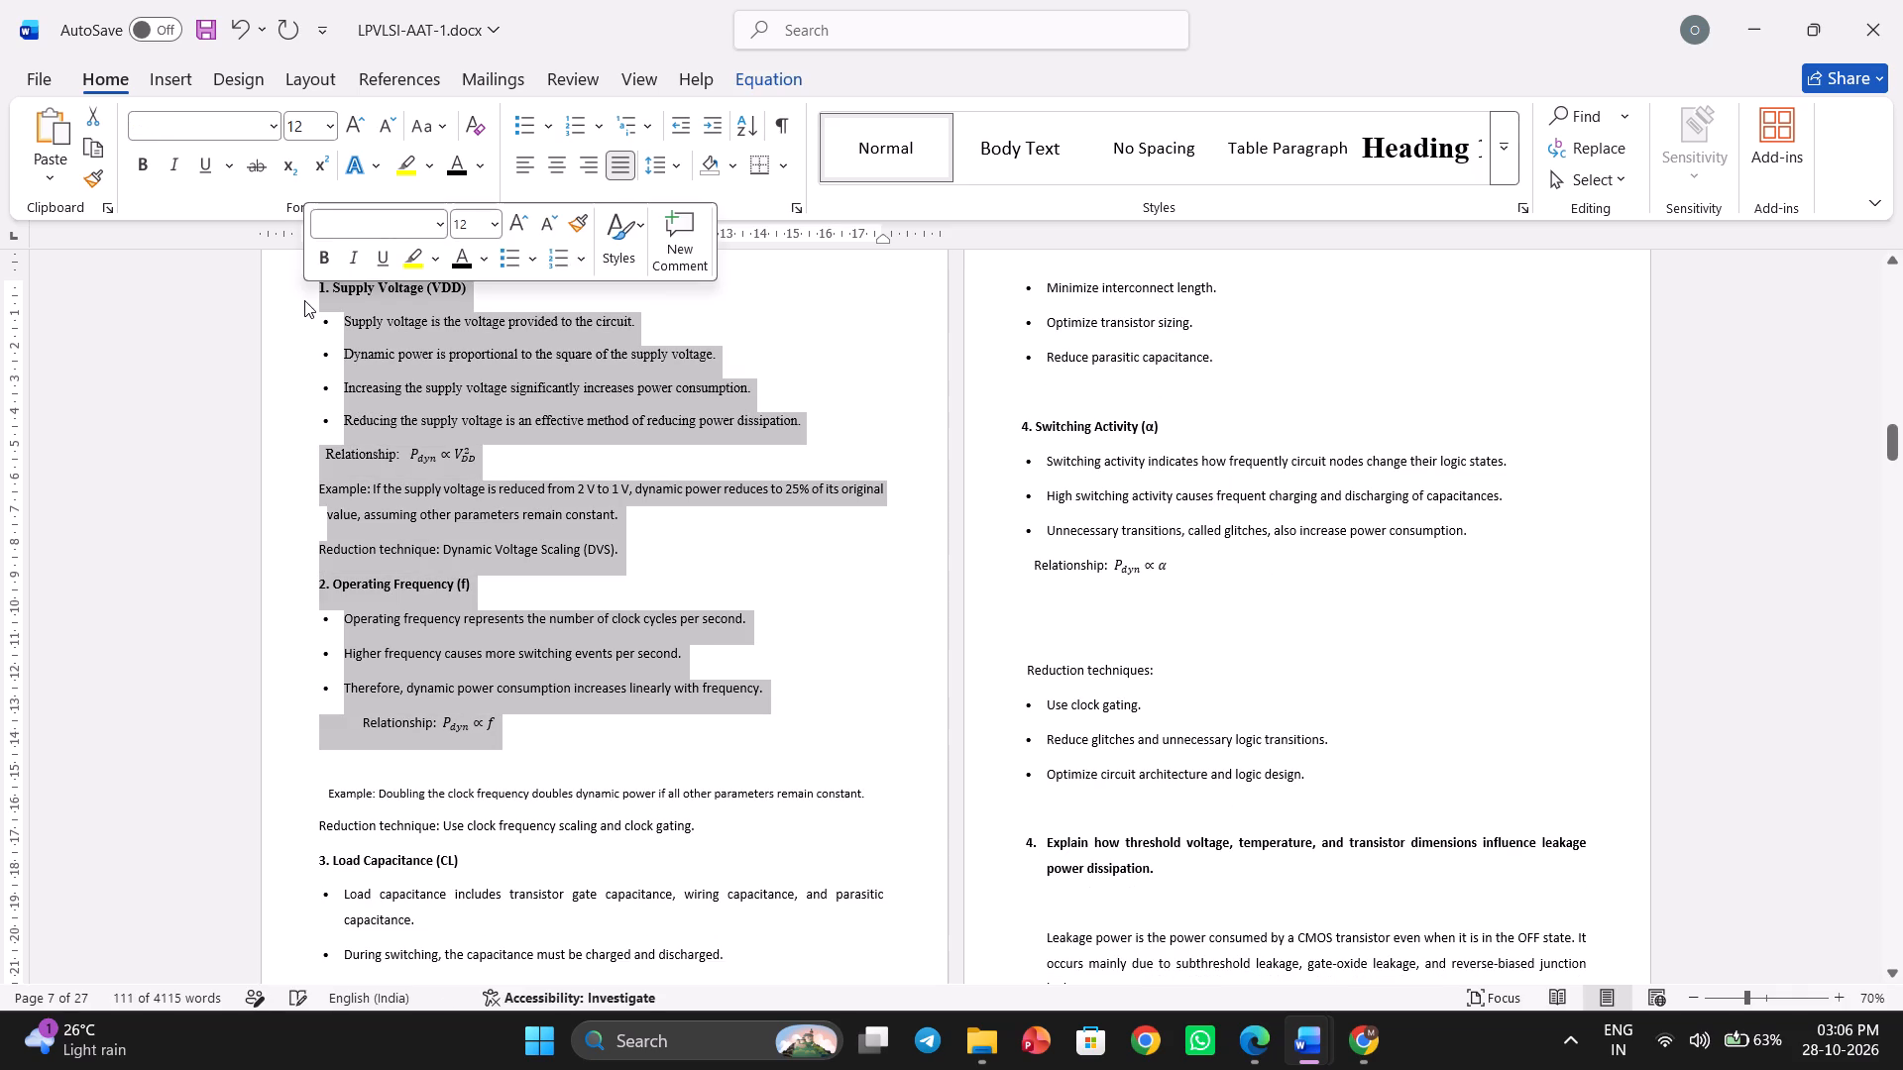
{"action": "left_click", "coordinate": [675, 153]}
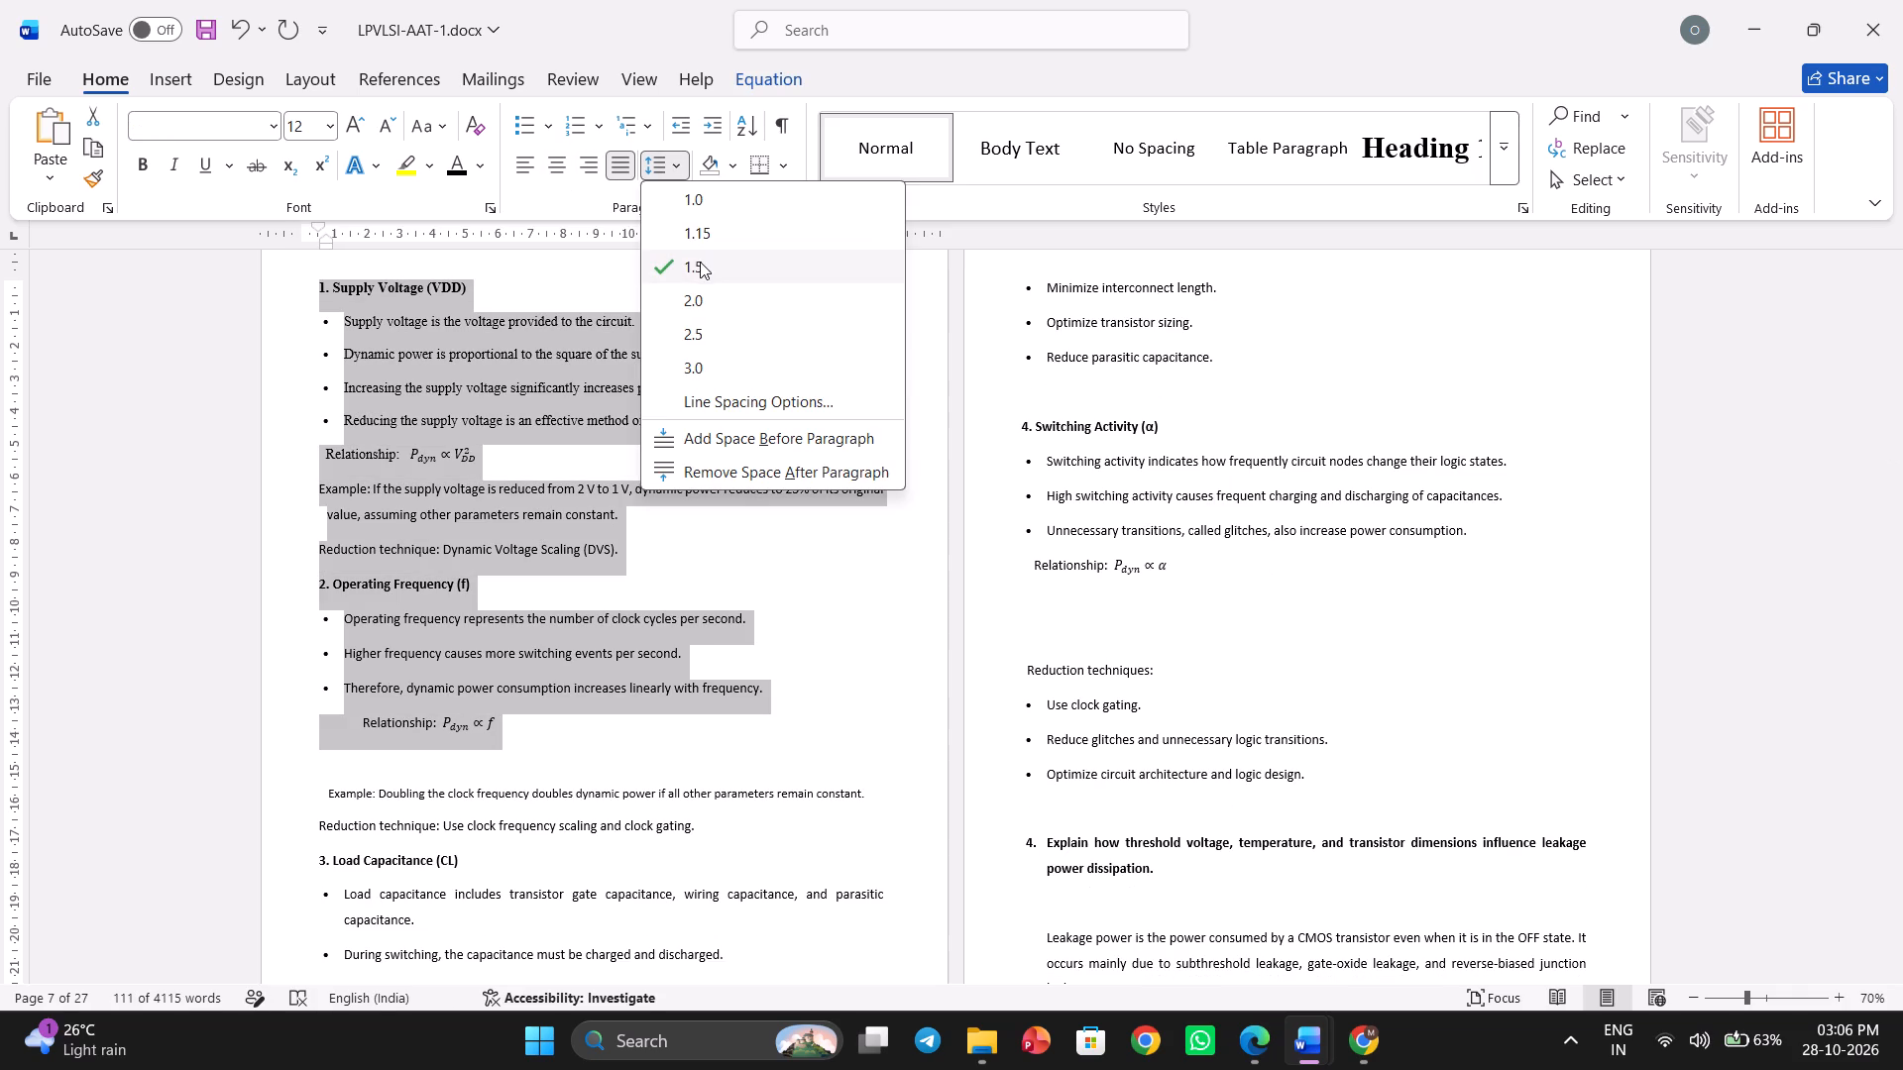
{"action": "left_click", "coordinate": [700, 262]}
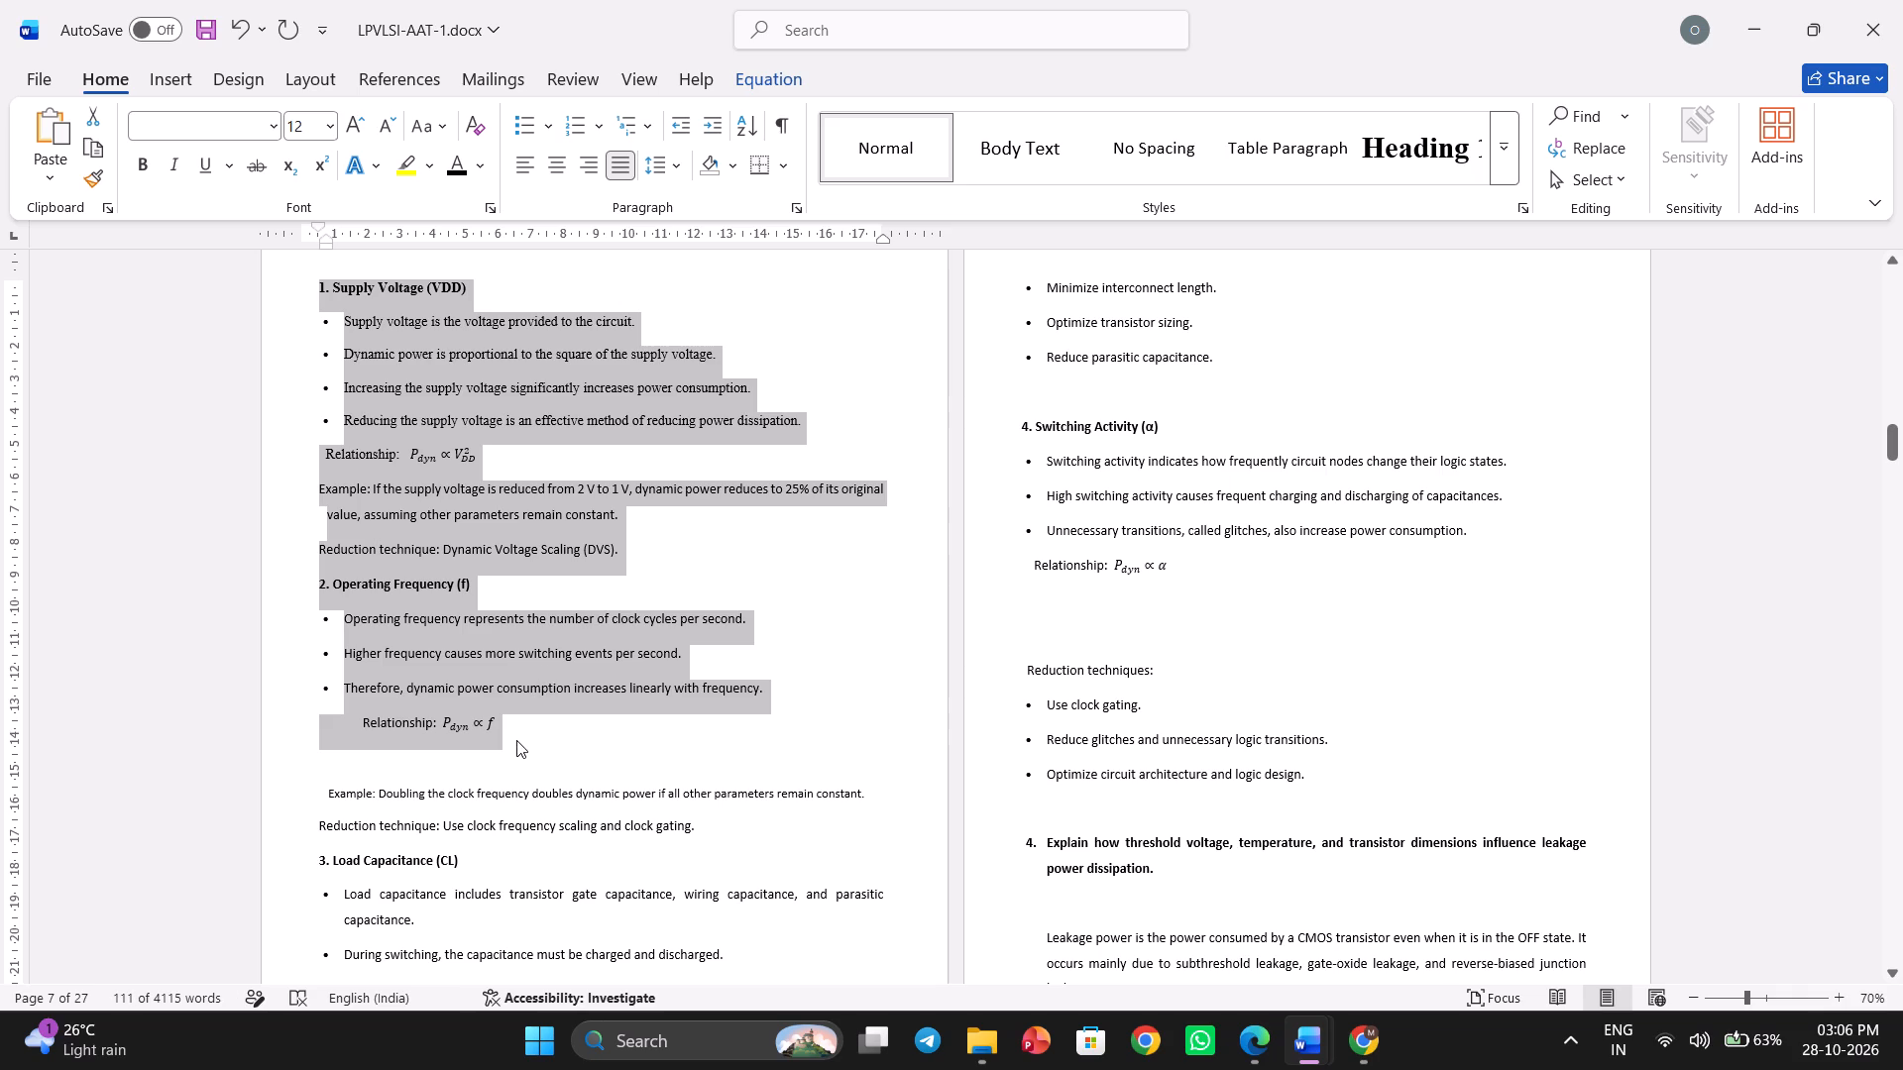
Delete the blank line between the Operating Frequency Relationship line and the example about doubling the clock frequency.
{"action": "left_click", "coordinate": [519, 741]}
{"action": "scroll", "coordinate": [519, 741], "scroll_direction": "down", "scroll_amount": 1}
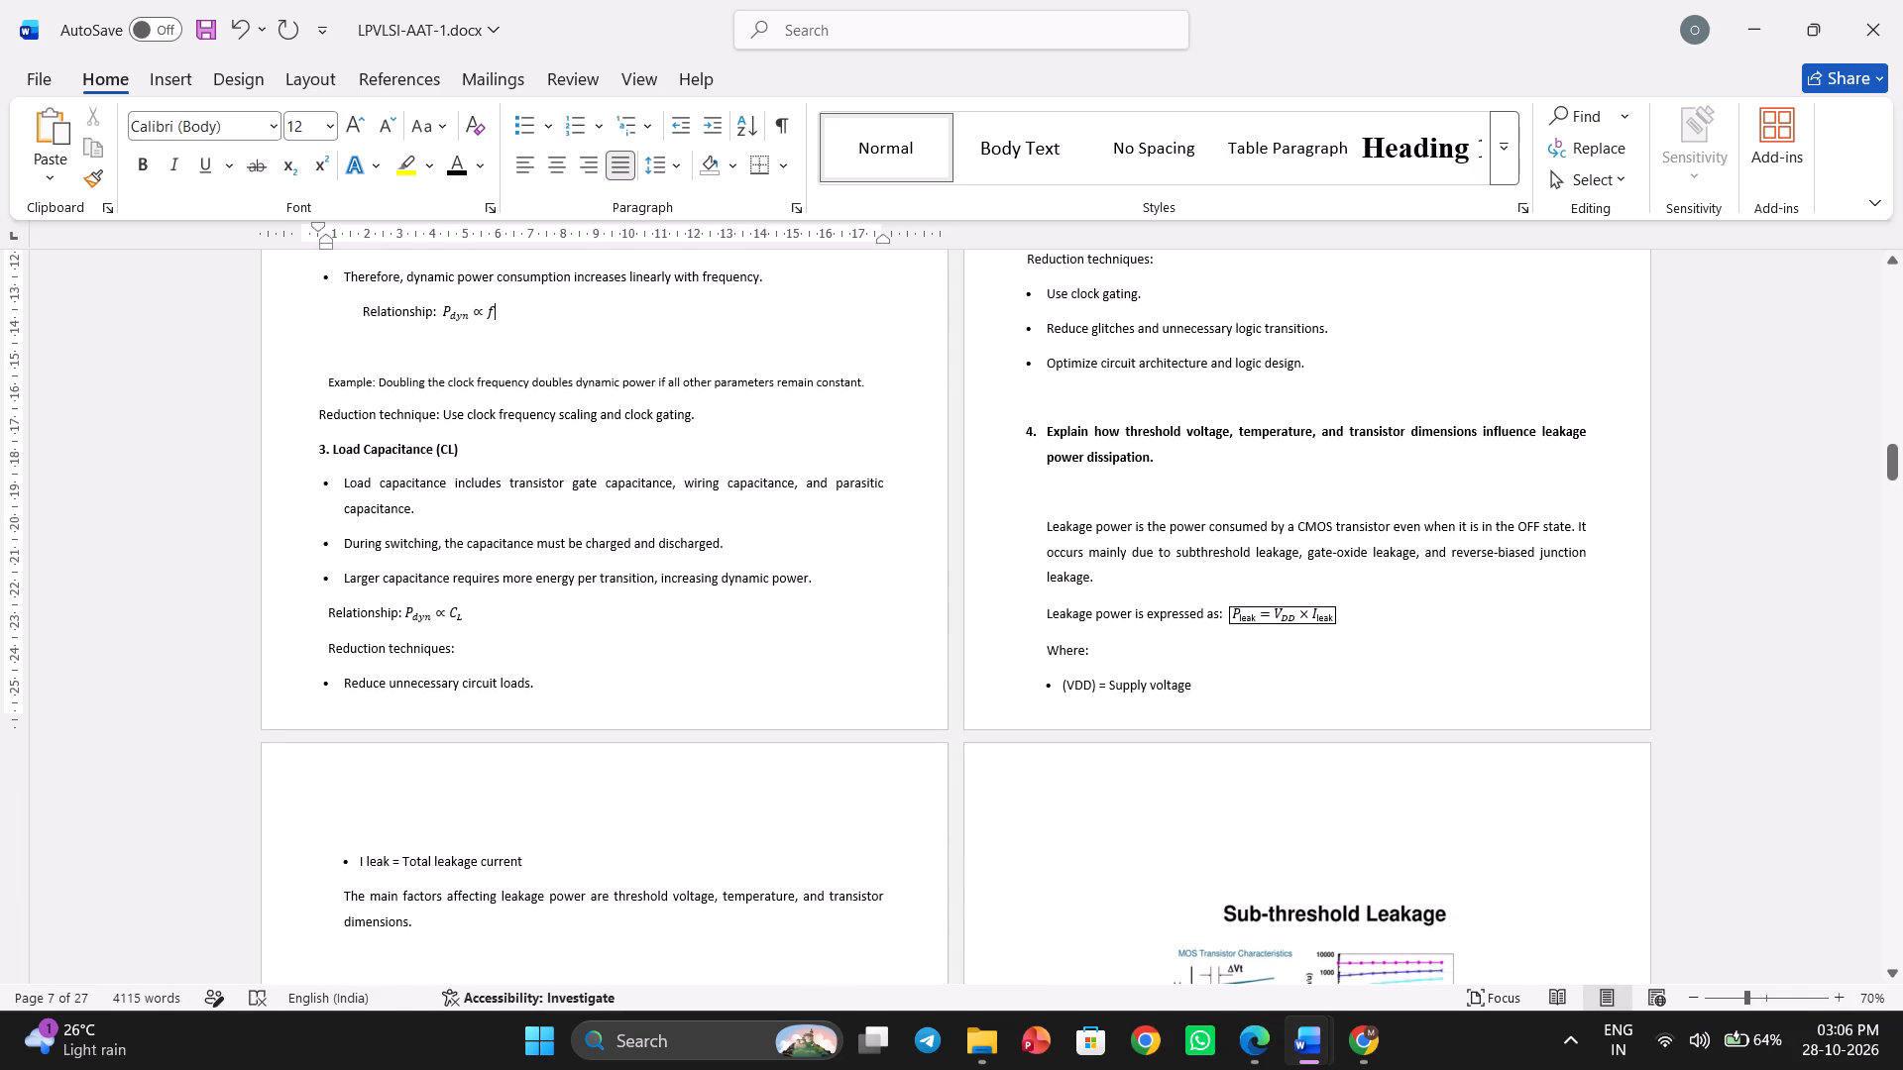
{"action": "left_click", "coordinate": [341, 341]}
{"action": "key", "text": "BackSpace"}
{"action": "key", "text": "BackSpace"}
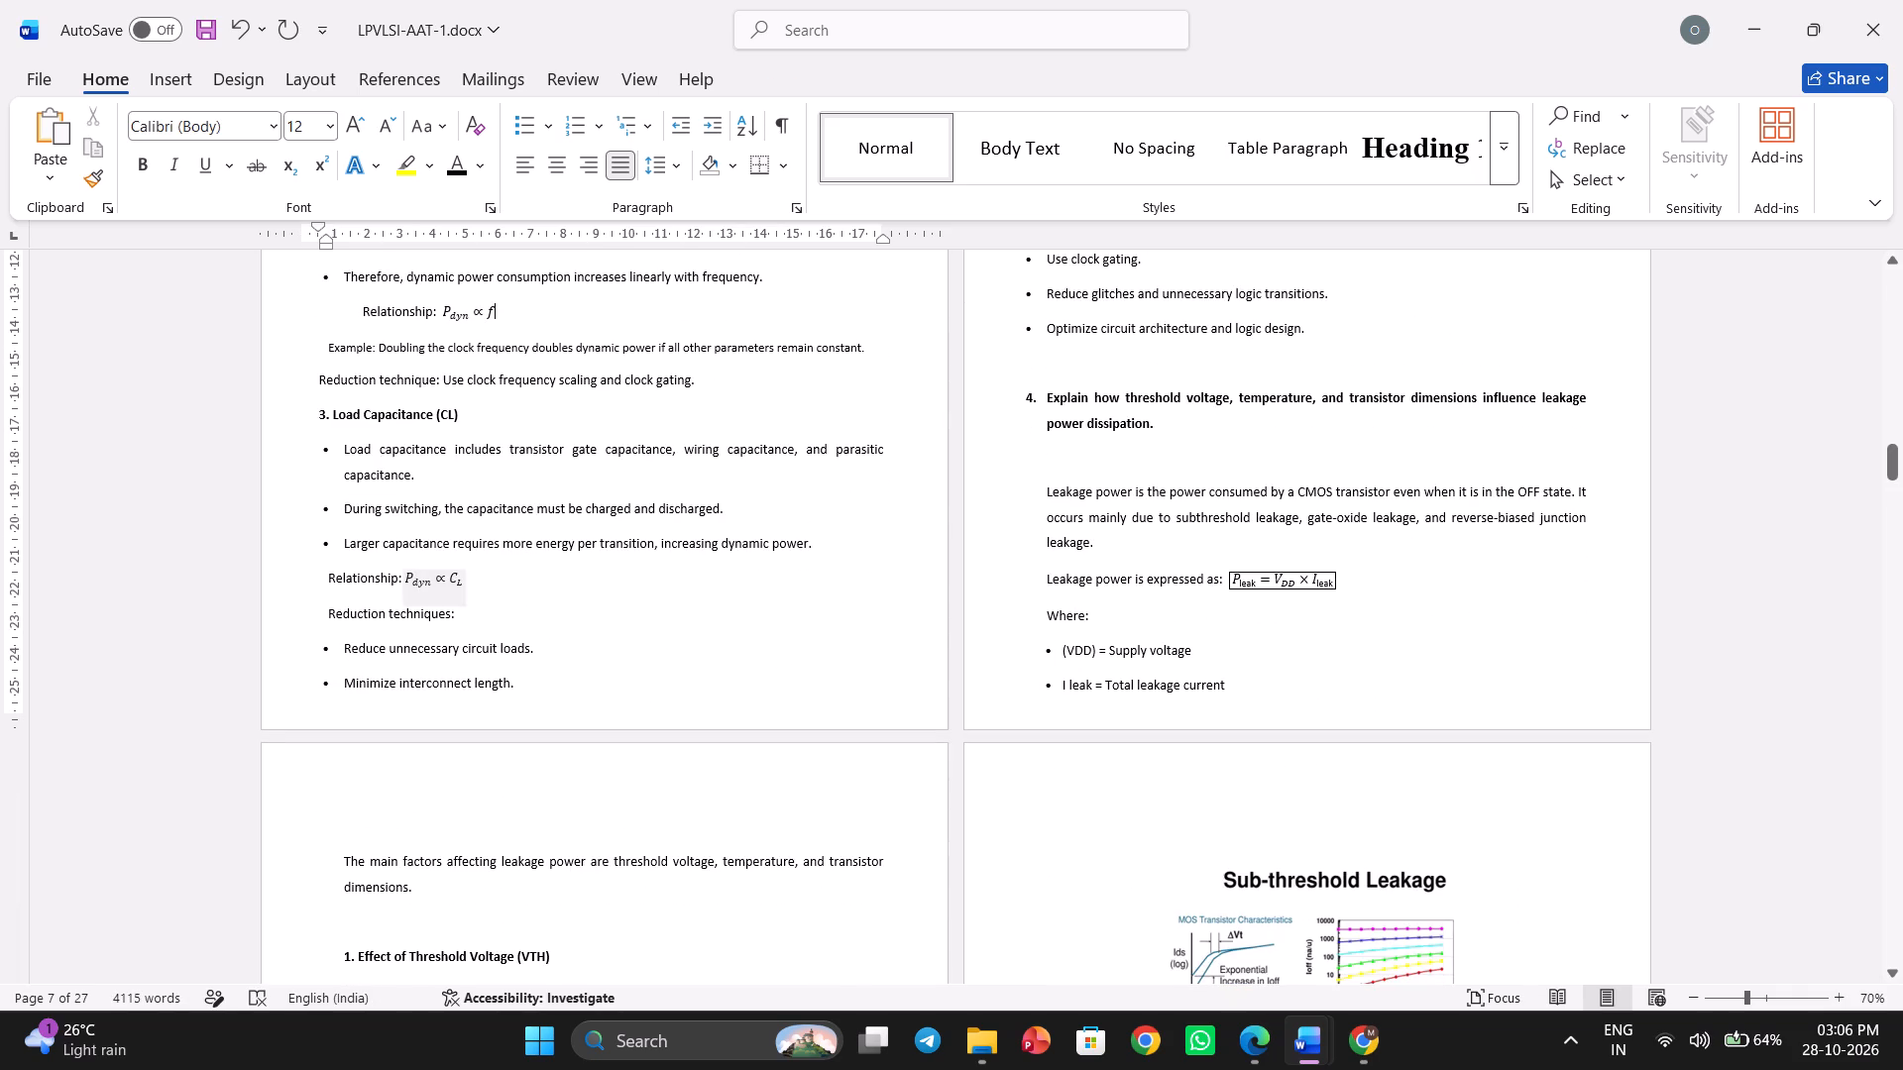
Insert a blank line after the Relationship line under "3. Load Capacitance (CL)".
{"action": "left_click", "coordinate": [483, 575]}
{"action": "key", "text": "Return"}
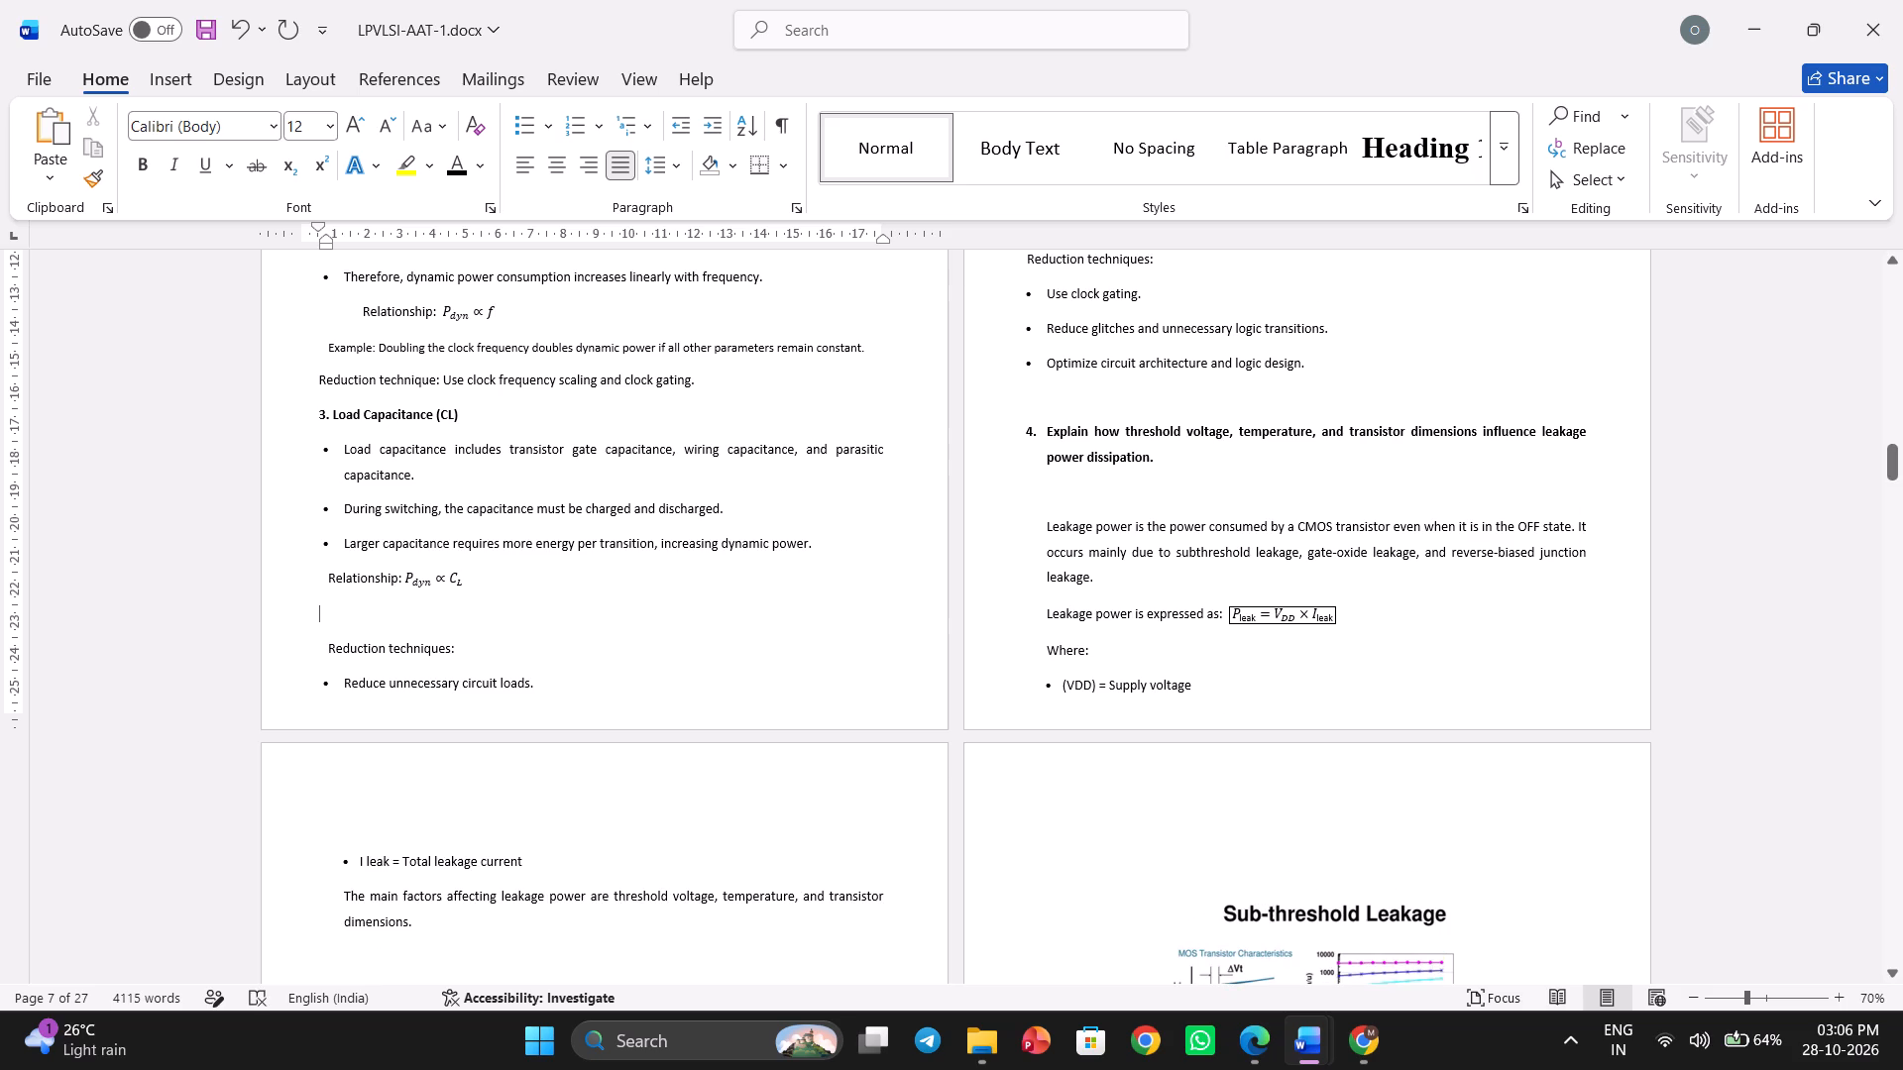
Set the text from "1. Supply Voltage (VDD)" through the Load Capacitance Relationship line to Times New Roman, size 12, 1.5 line spacing.
{"action": "left_click_drag", "start_coordinate": [502, 580], "coordinate": [299, 458]}
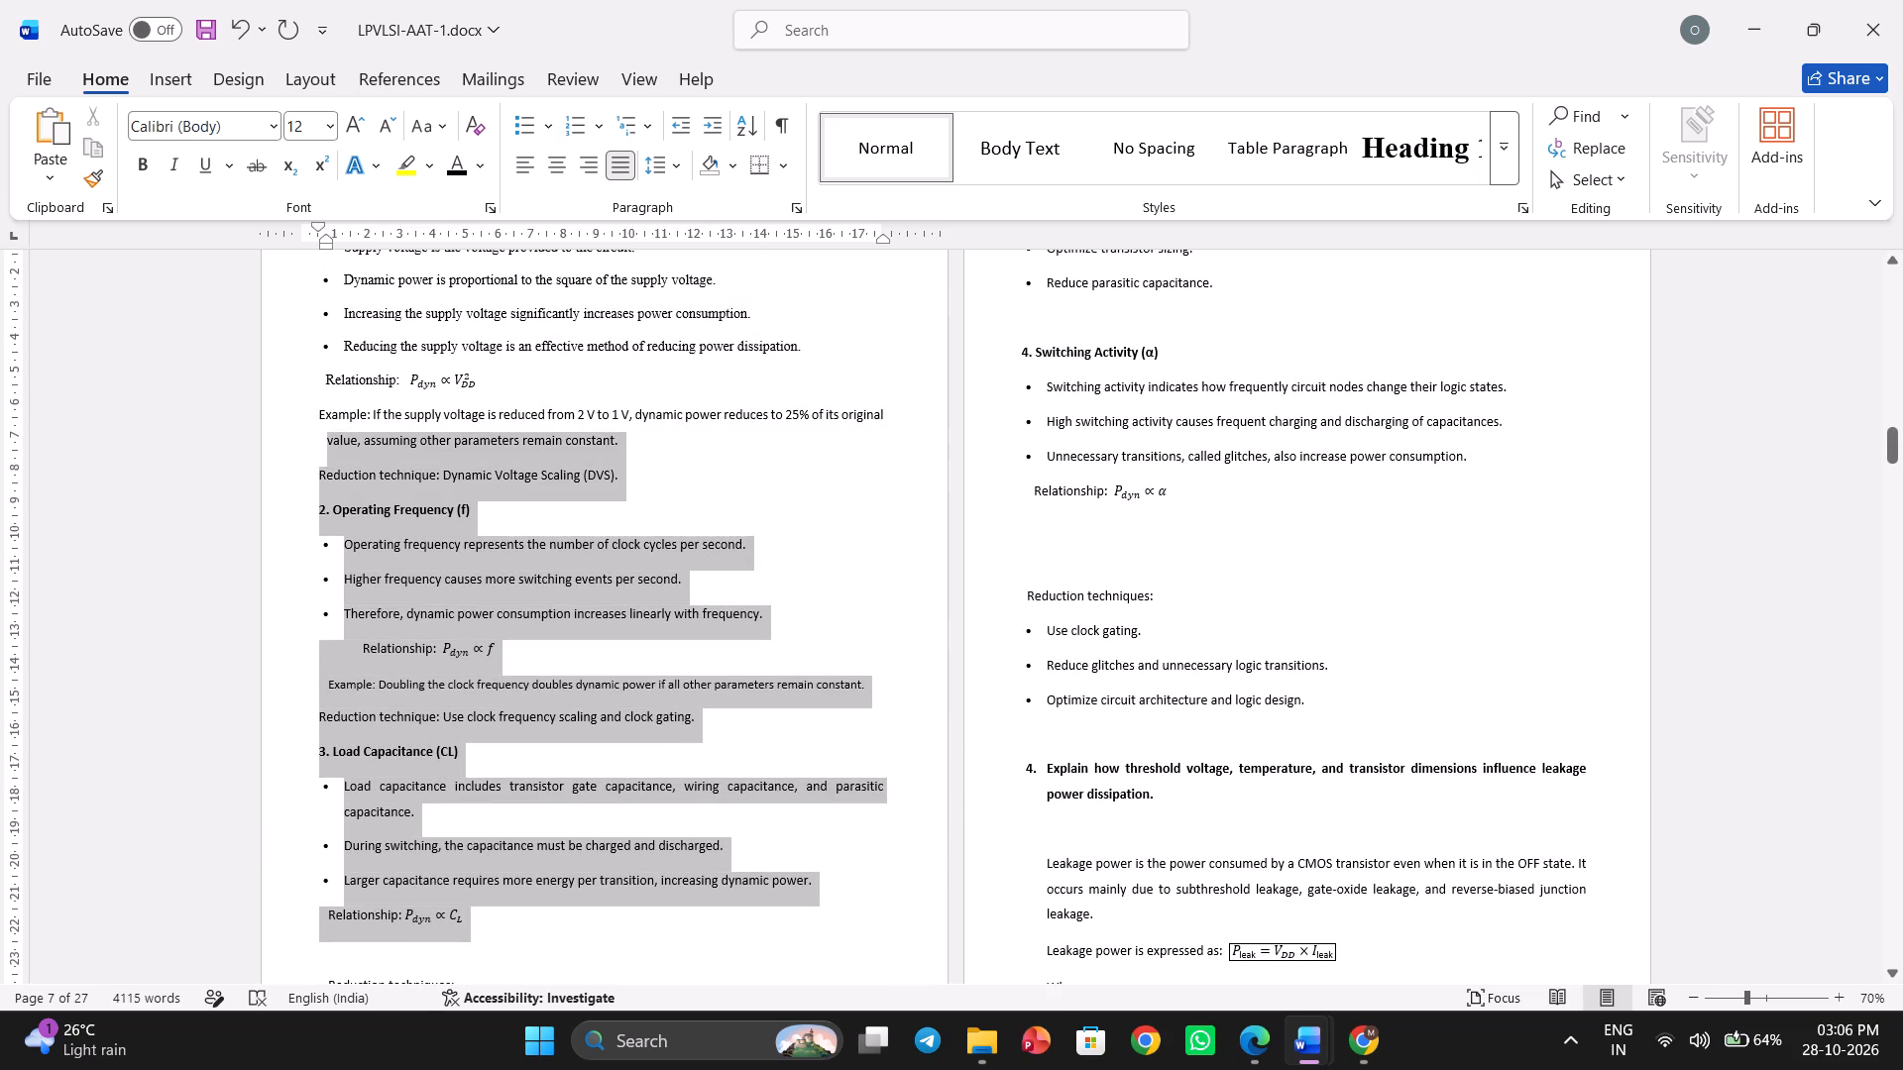
{"action": "left_click_drag", "start_coordinate": [299, 458], "coordinate": [326, 256]}
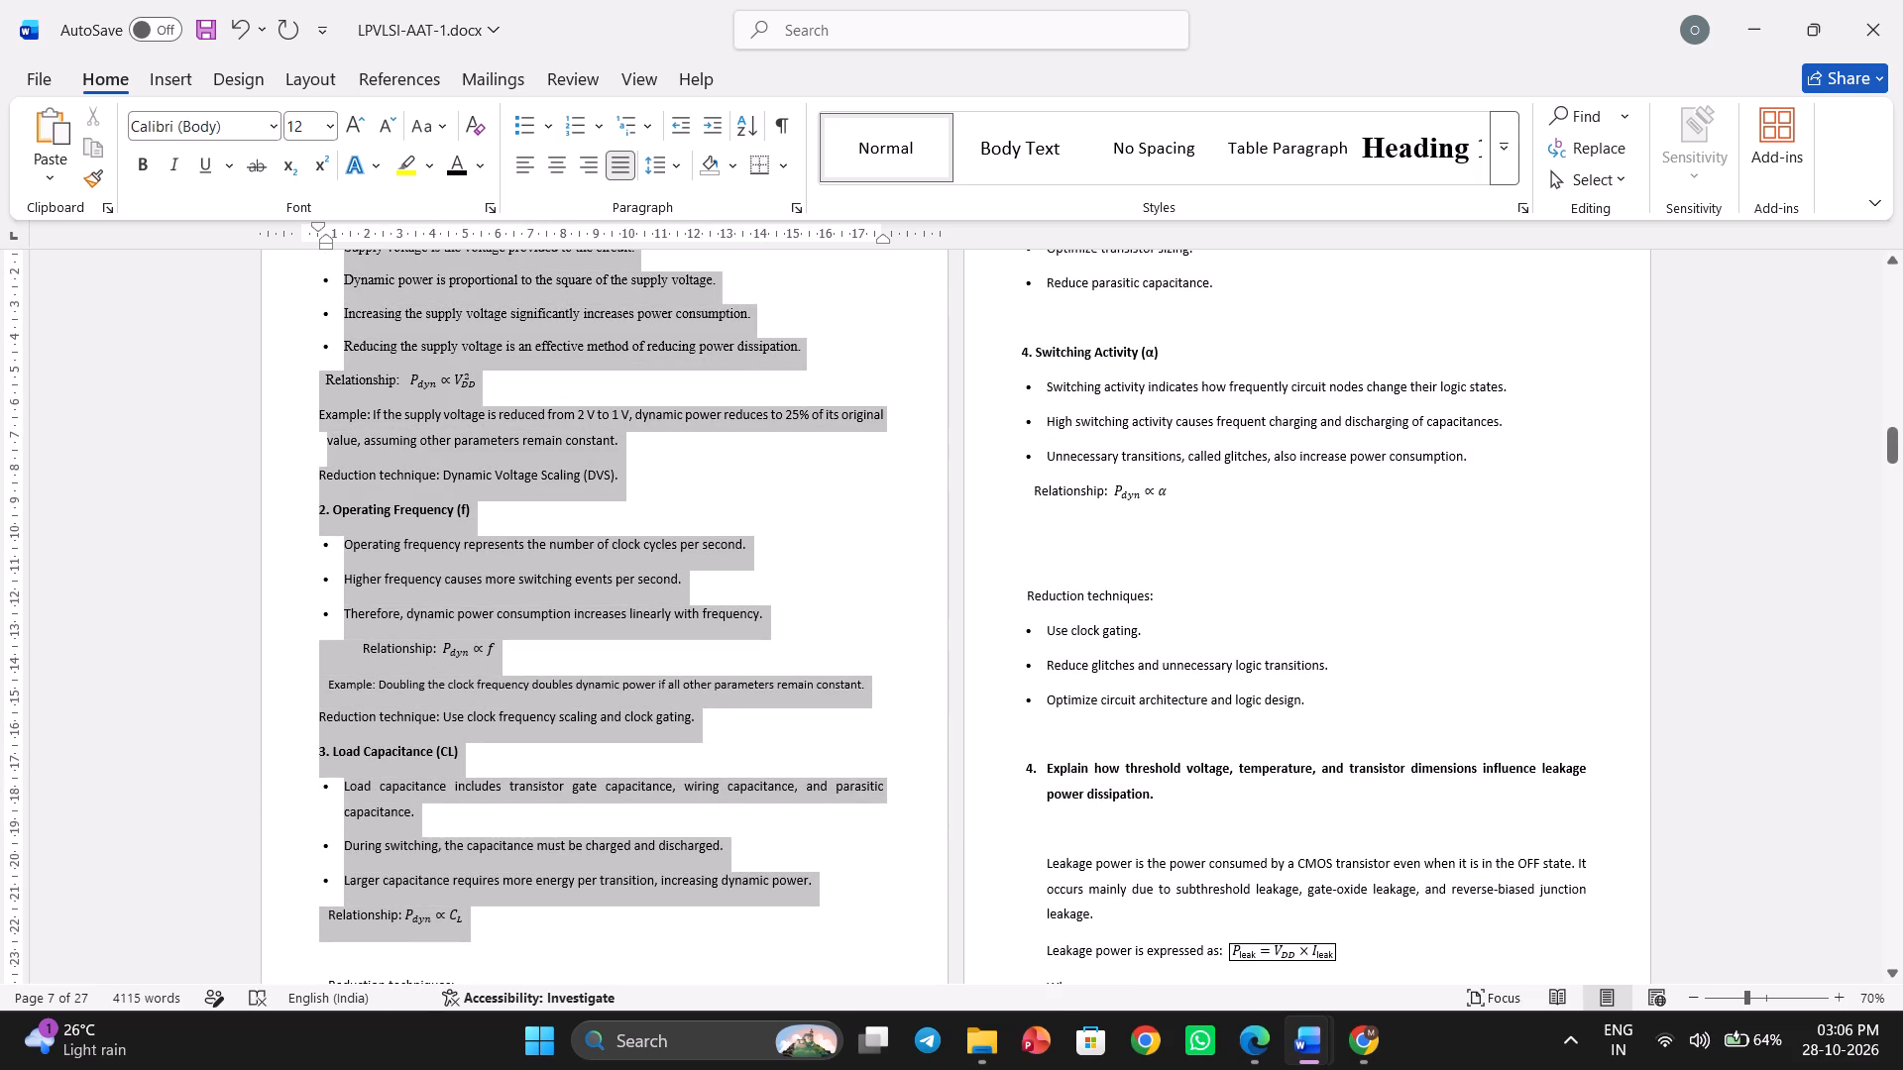
{"action": "left_click_drag", "start_coordinate": [326, 256], "coordinate": [304, 482]}
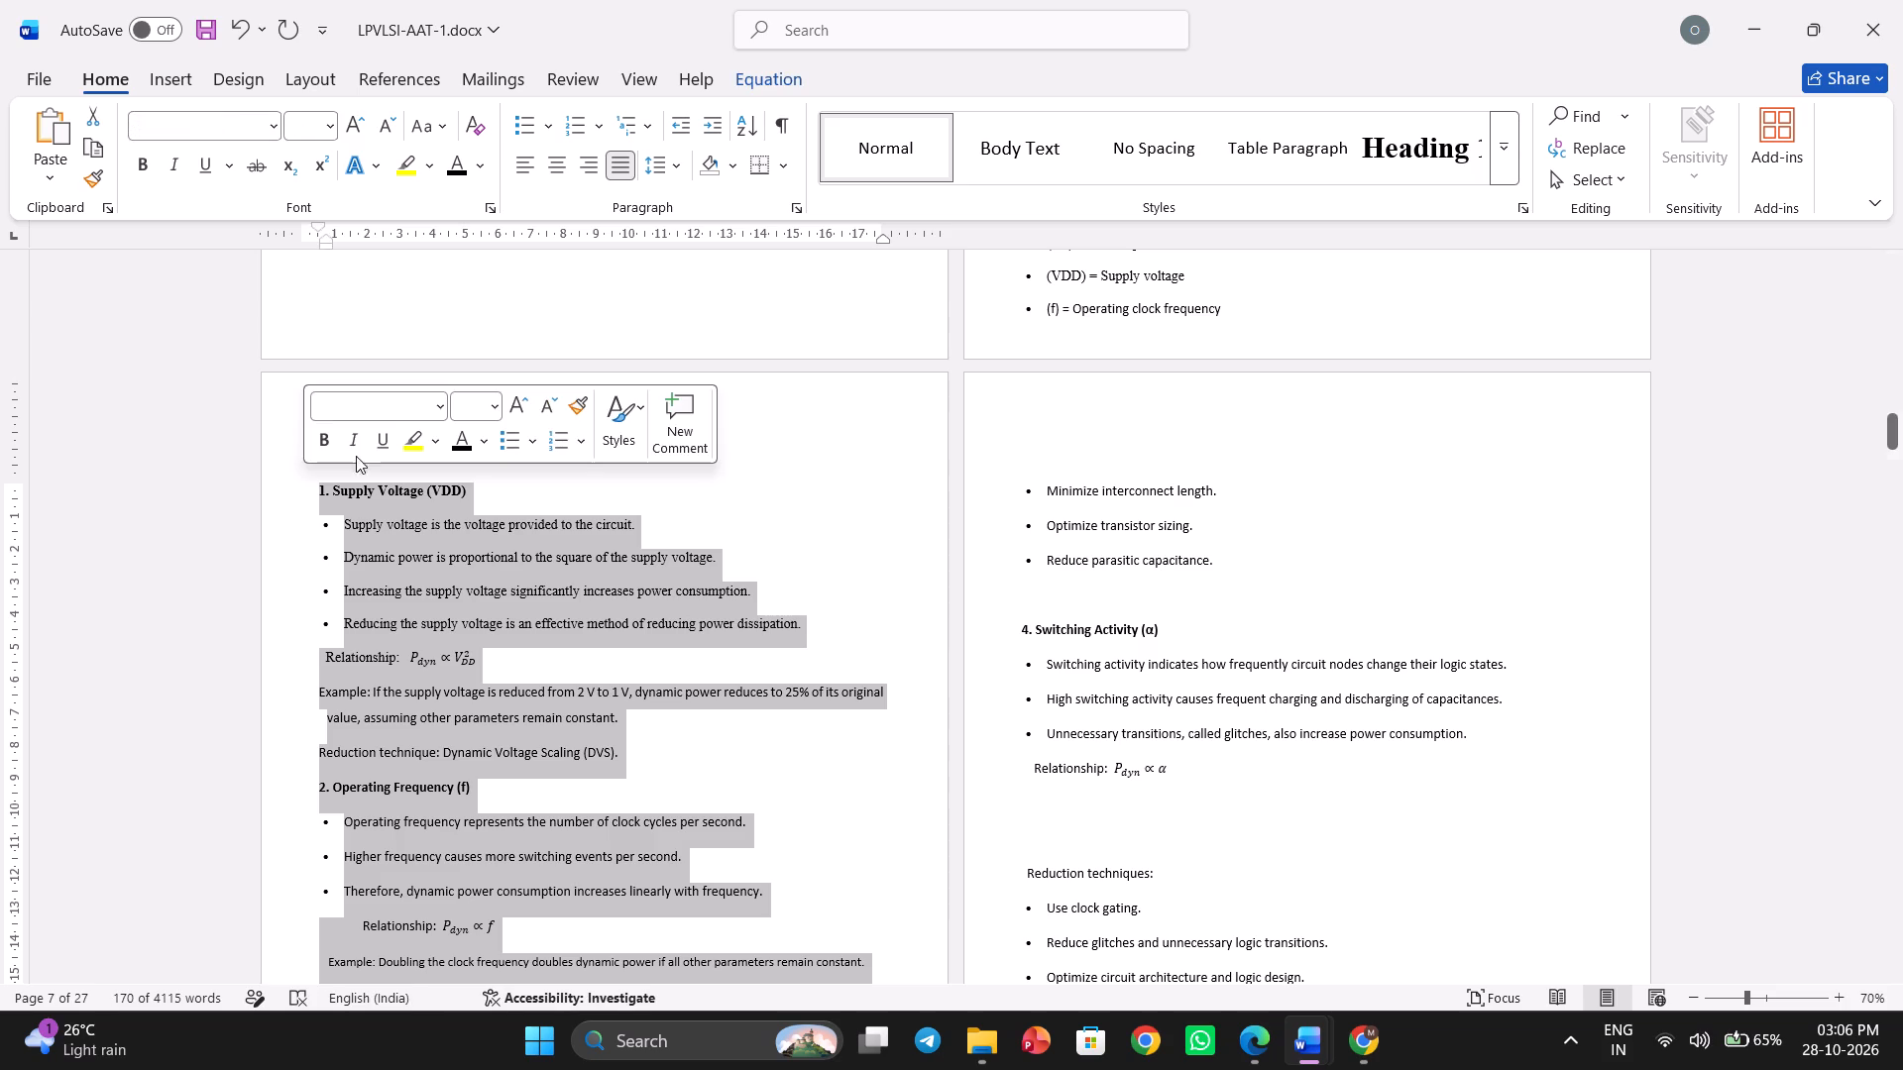
{"action": "left_click", "coordinate": [436, 400]}
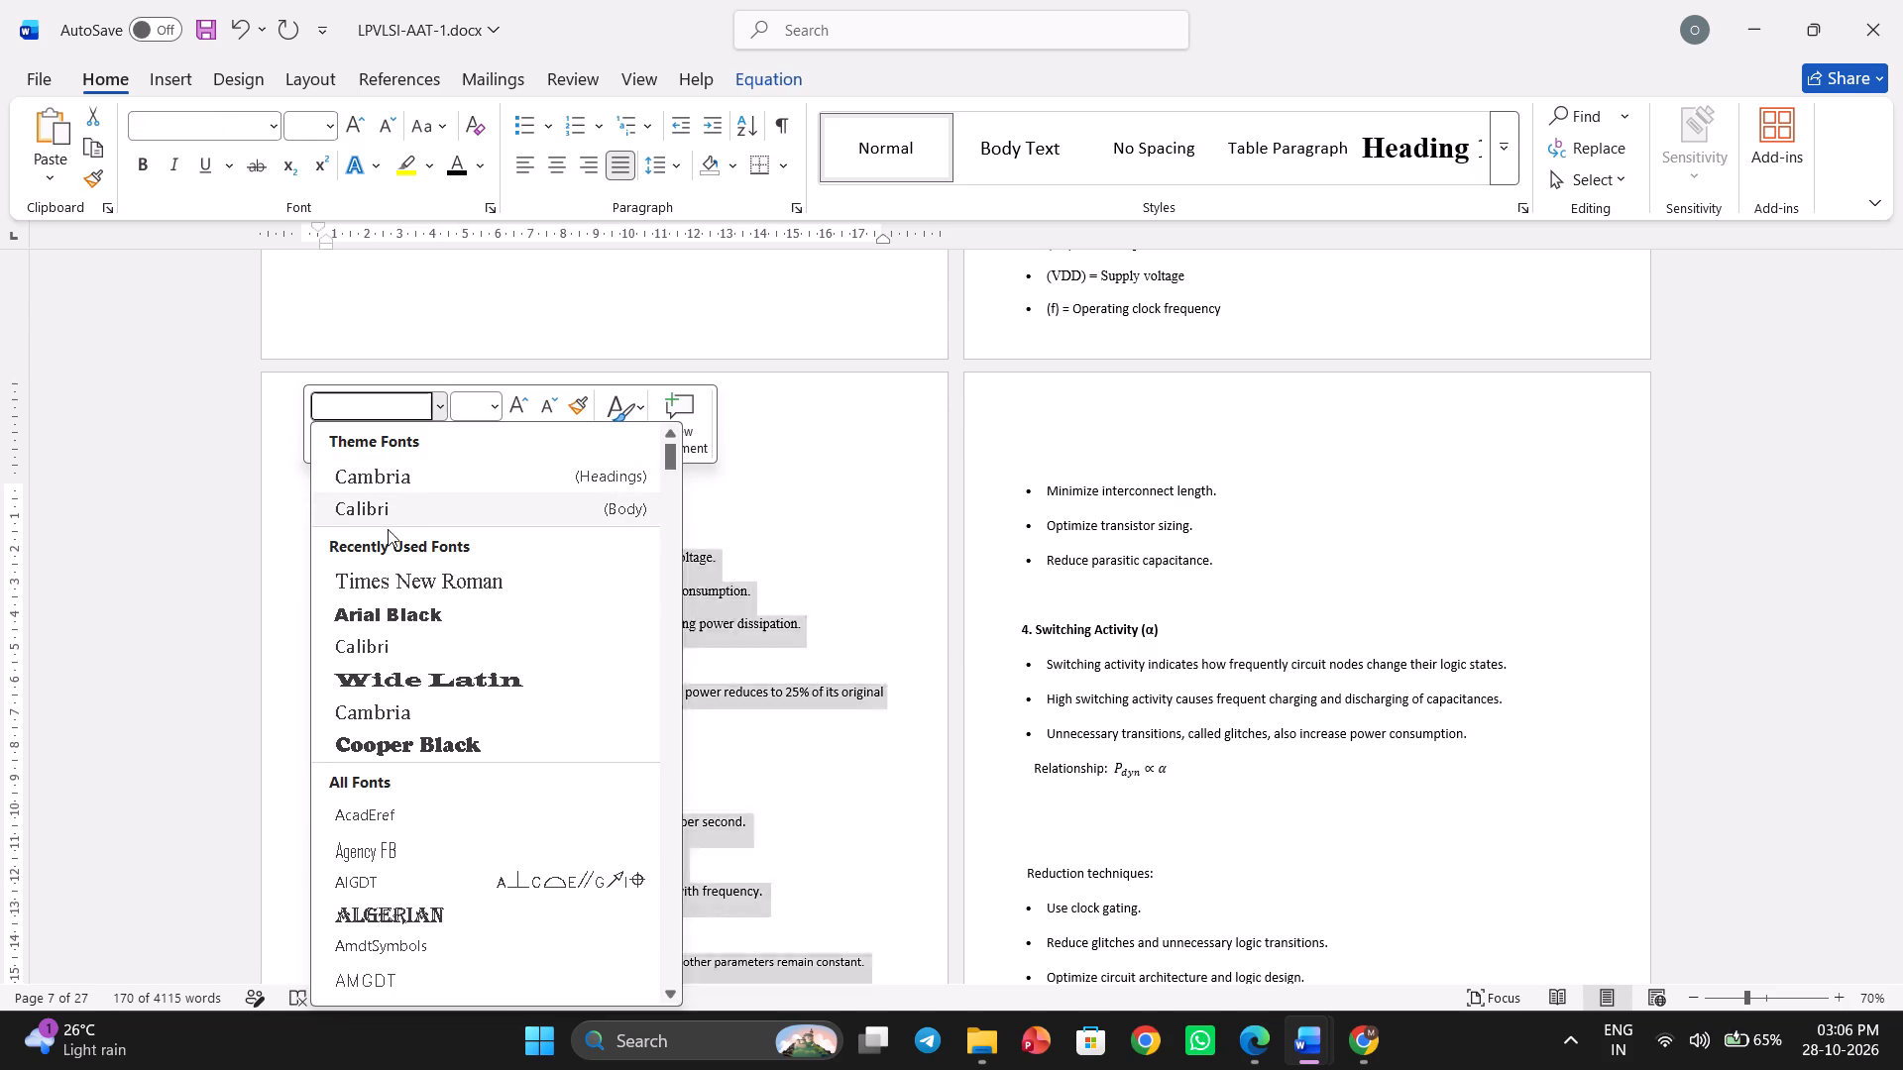
{"action": "left_click", "coordinate": [379, 576]}
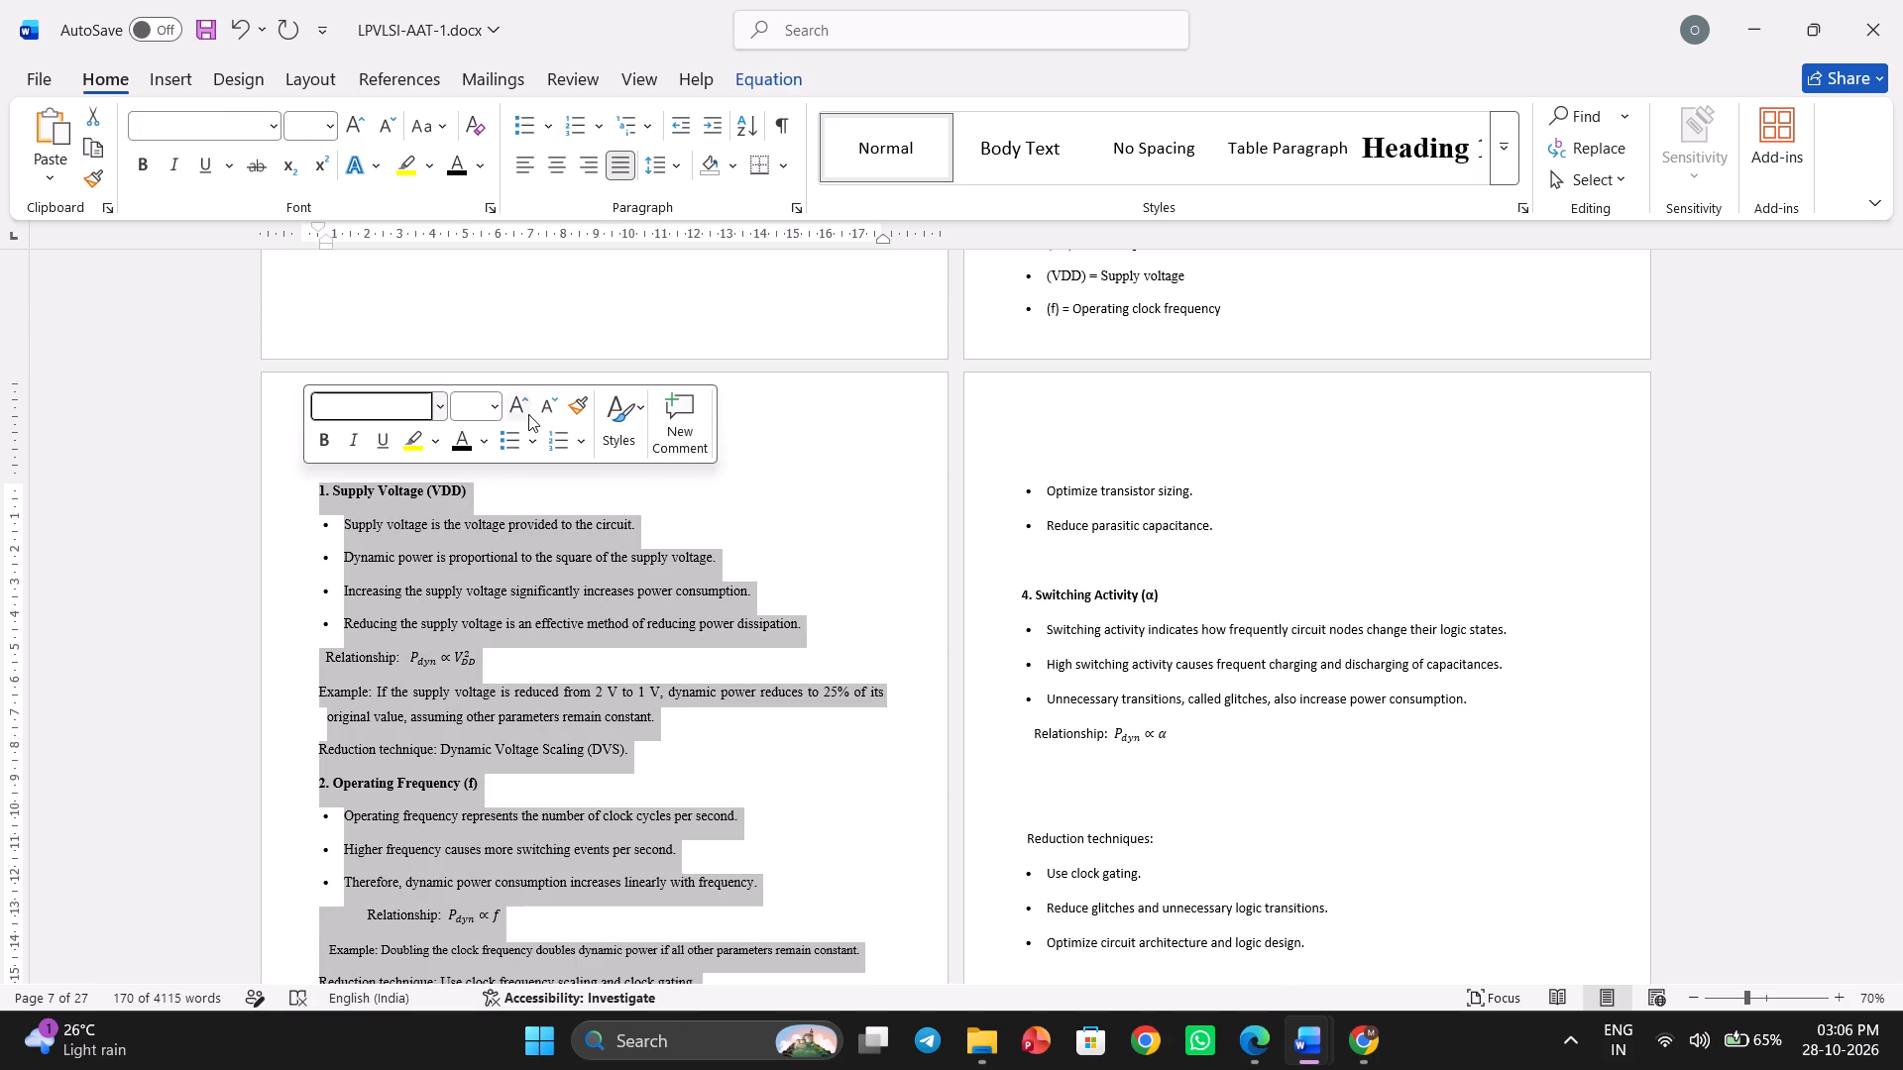
{"action": "left_click", "coordinate": [499, 400]}
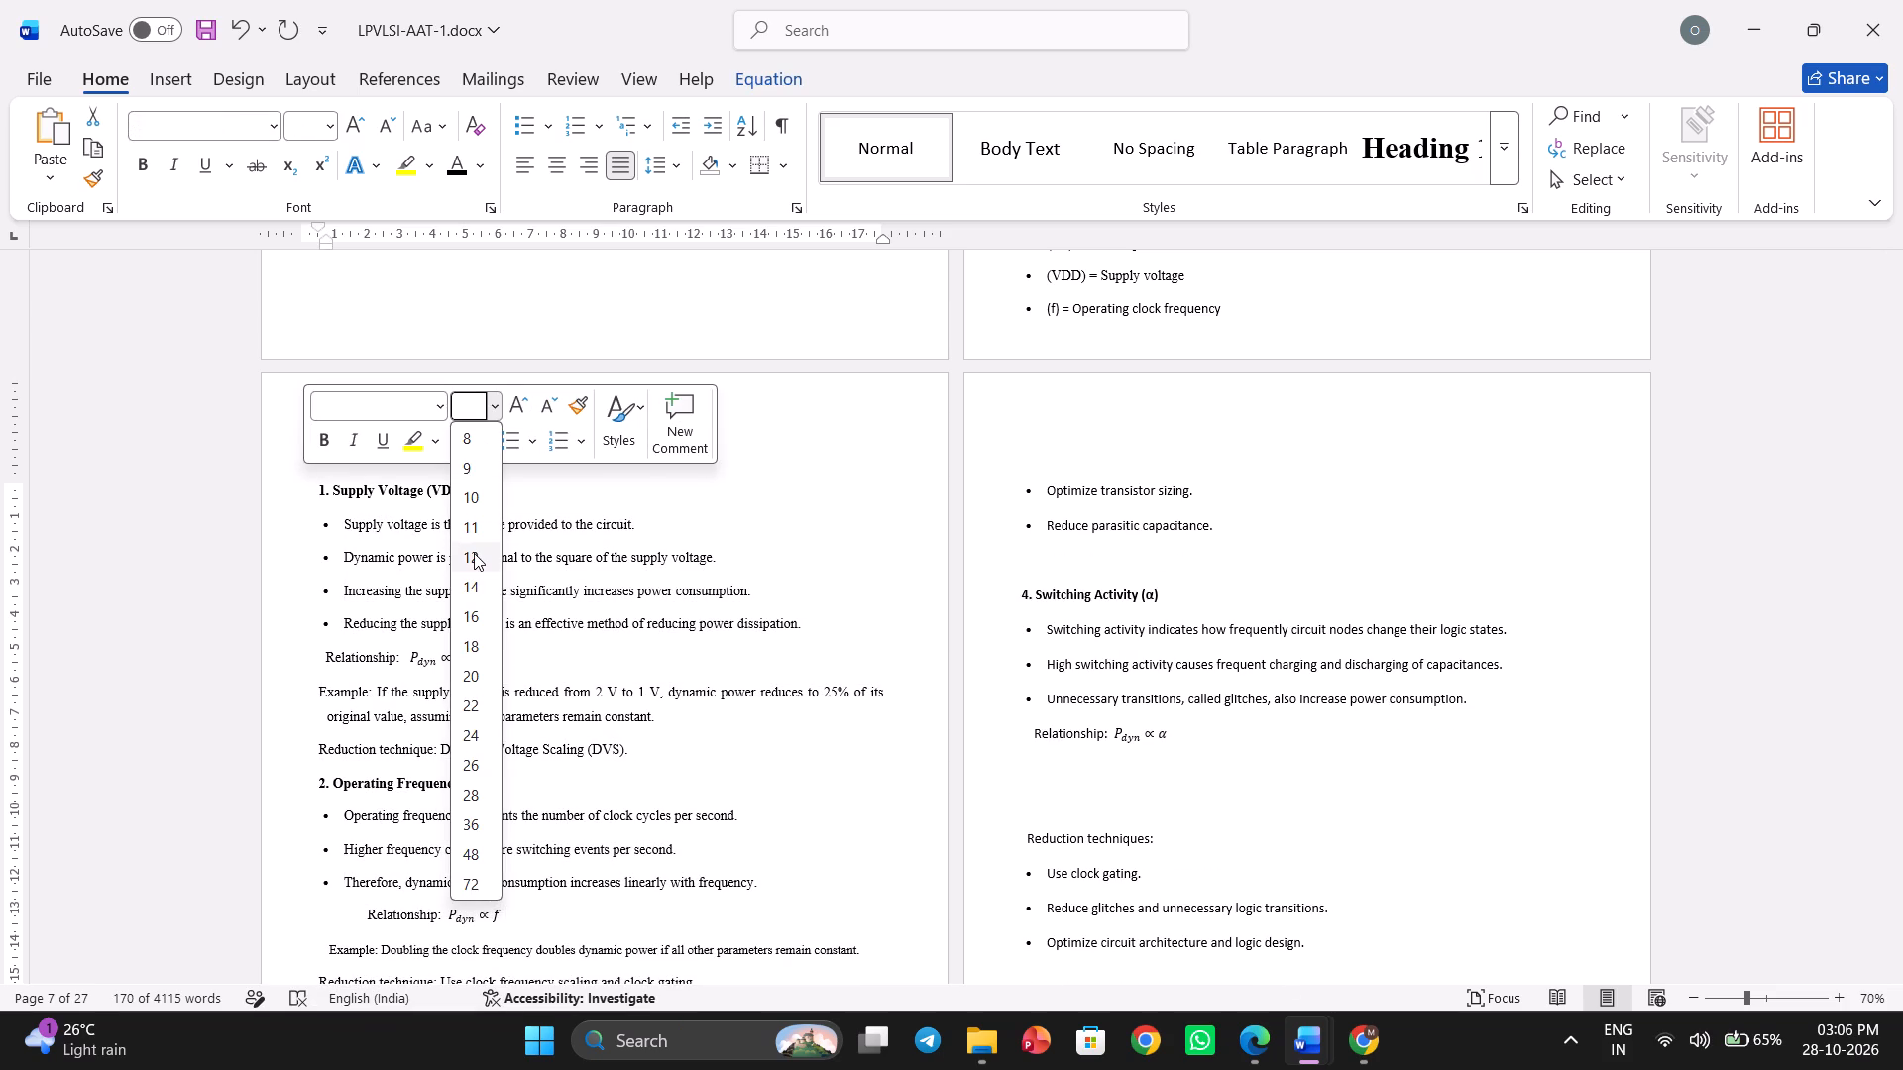
{"action": "left_click", "coordinate": [474, 553]}
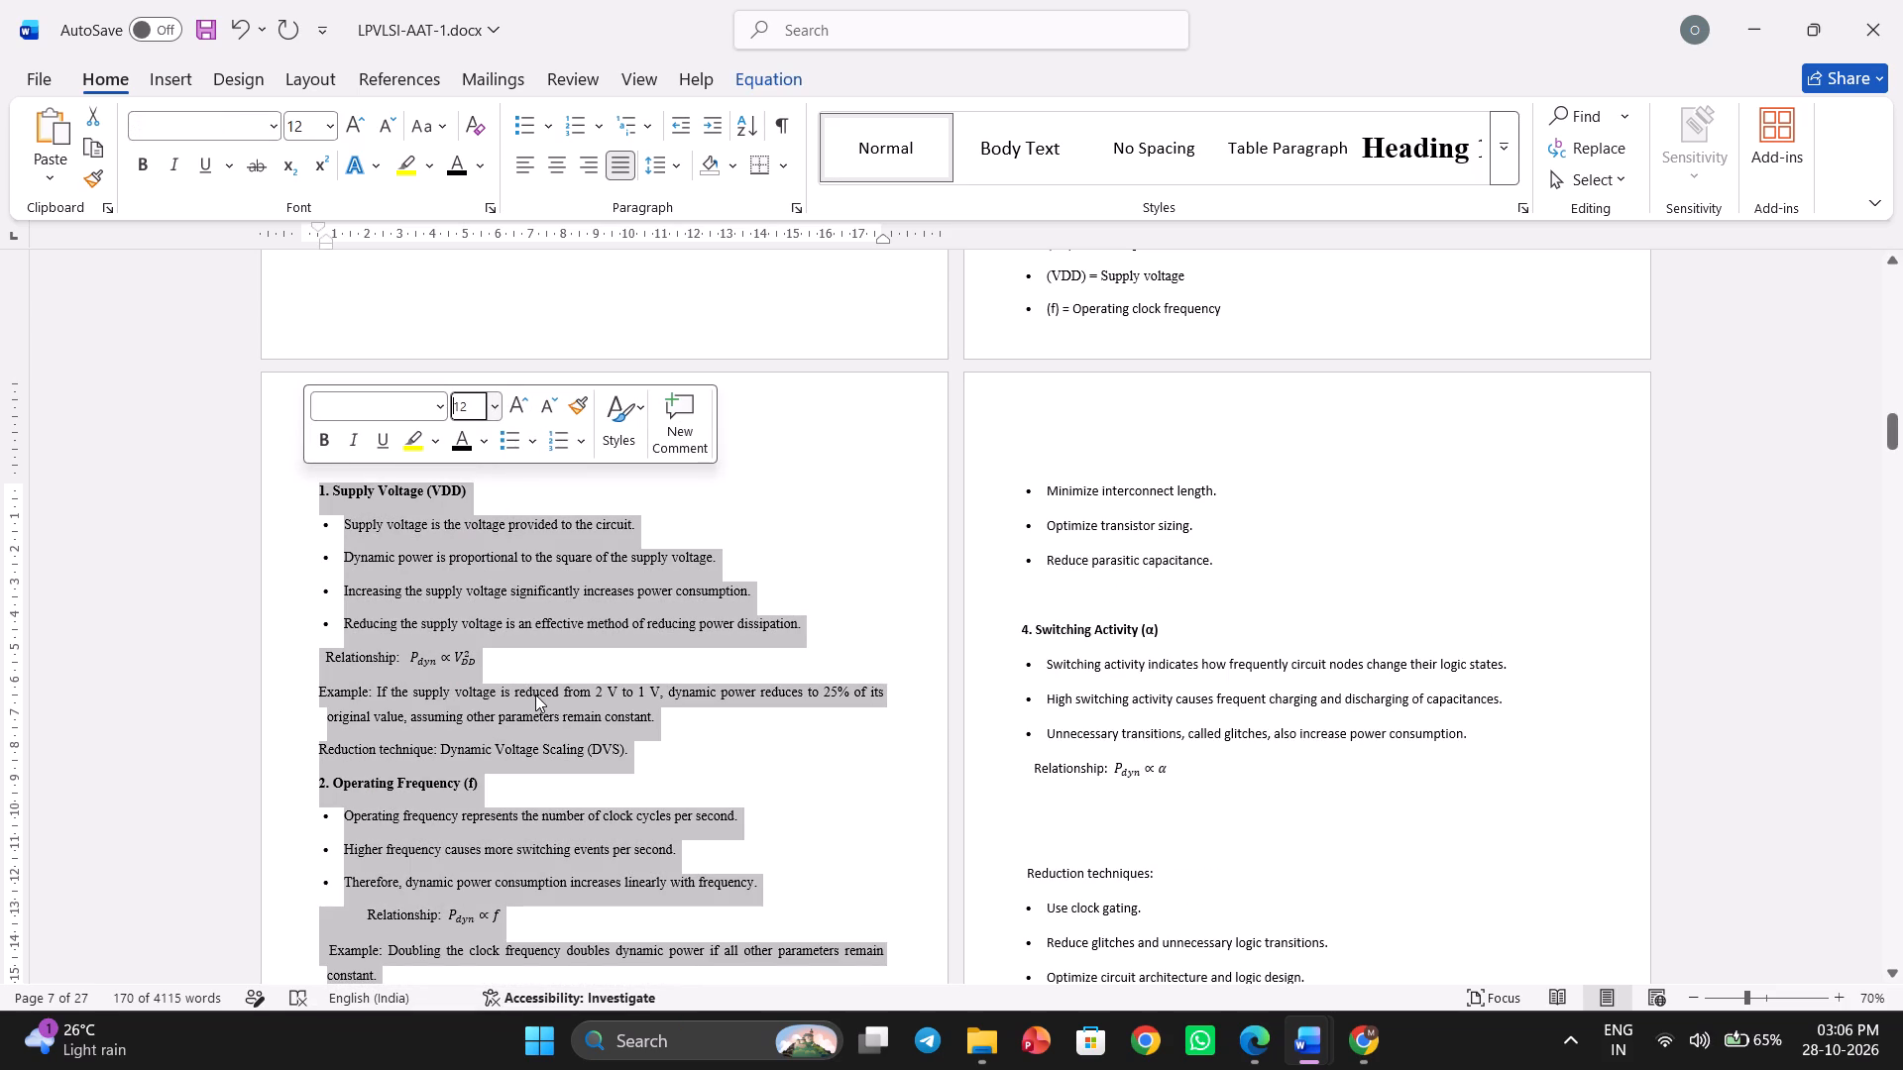
{"action": "left_click", "coordinate": [671, 160]}
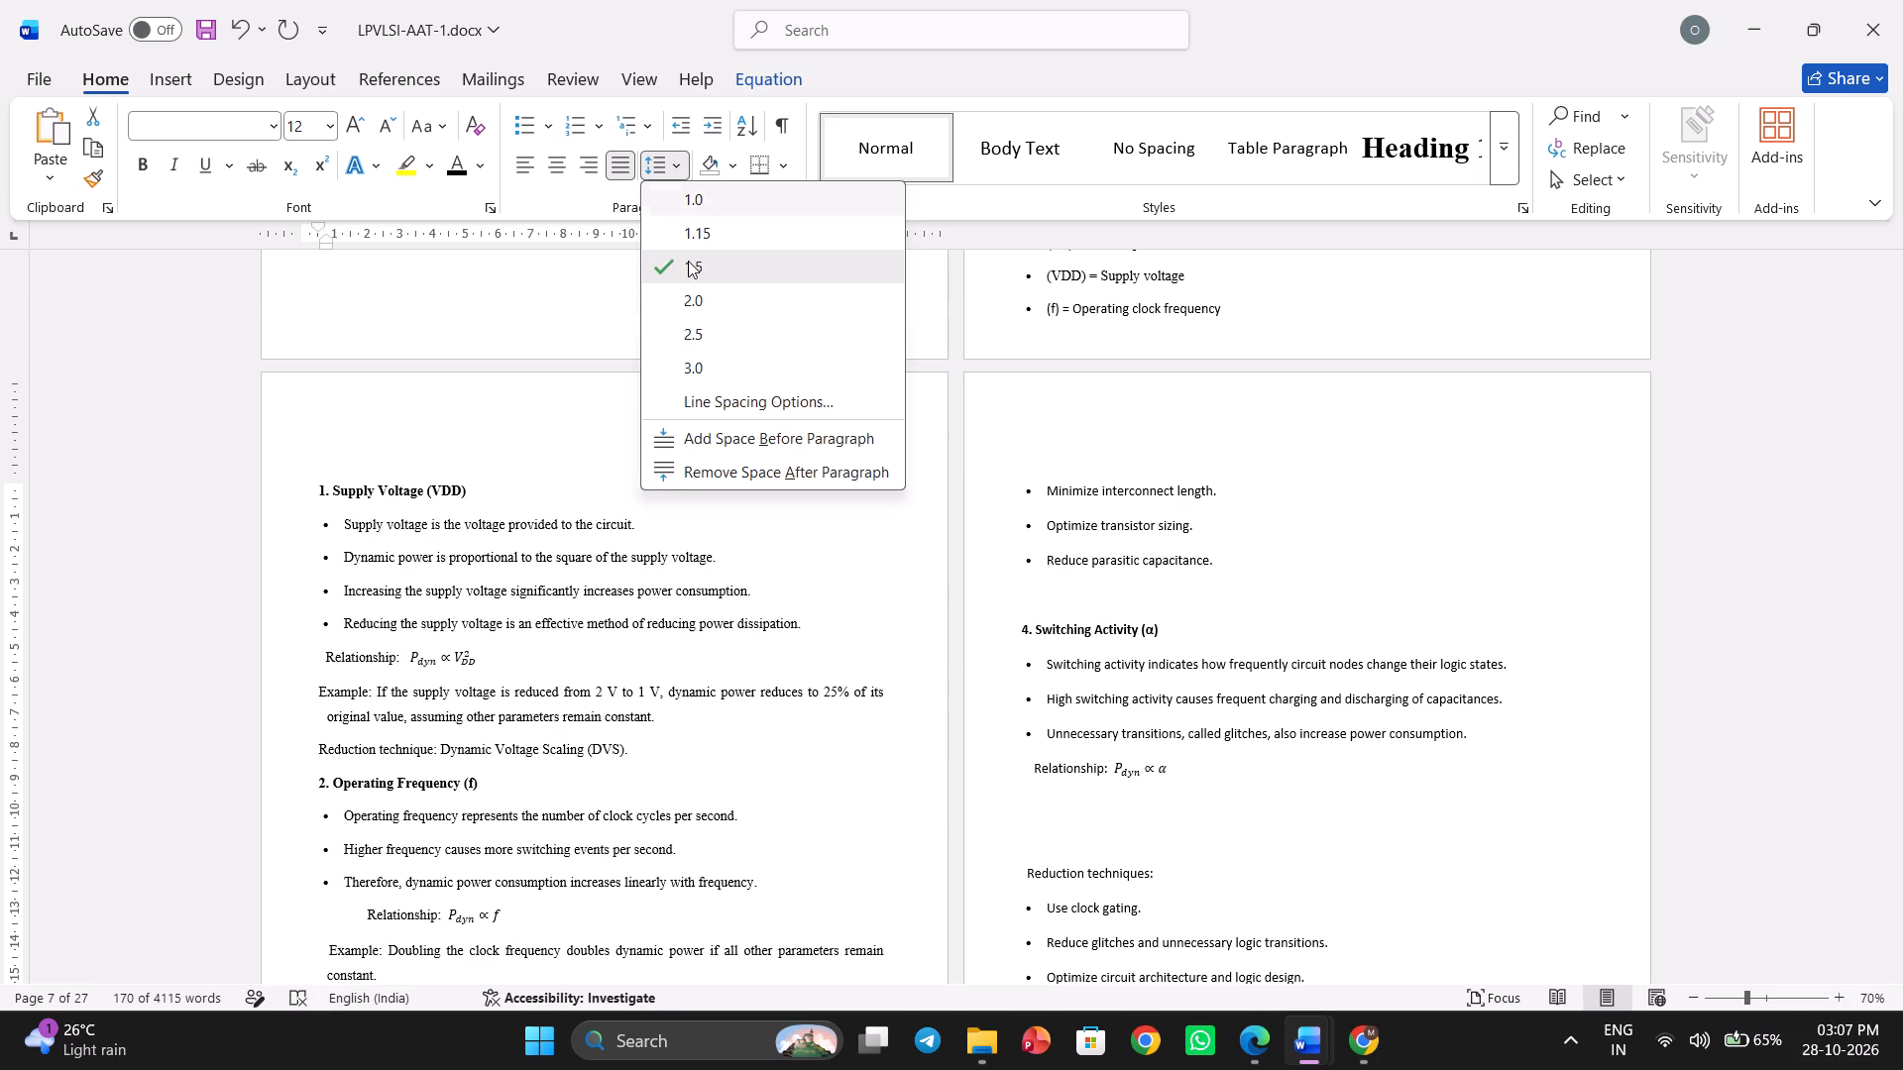
{"action": "left_click", "coordinate": [690, 261]}
Add two more blank lines before the Load Capacitance "Reduction techniques:" line to push it onto the following page.
{"action": "scroll", "coordinate": [629, 621], "scroll_direction": "down", "scroll_amount": 1}
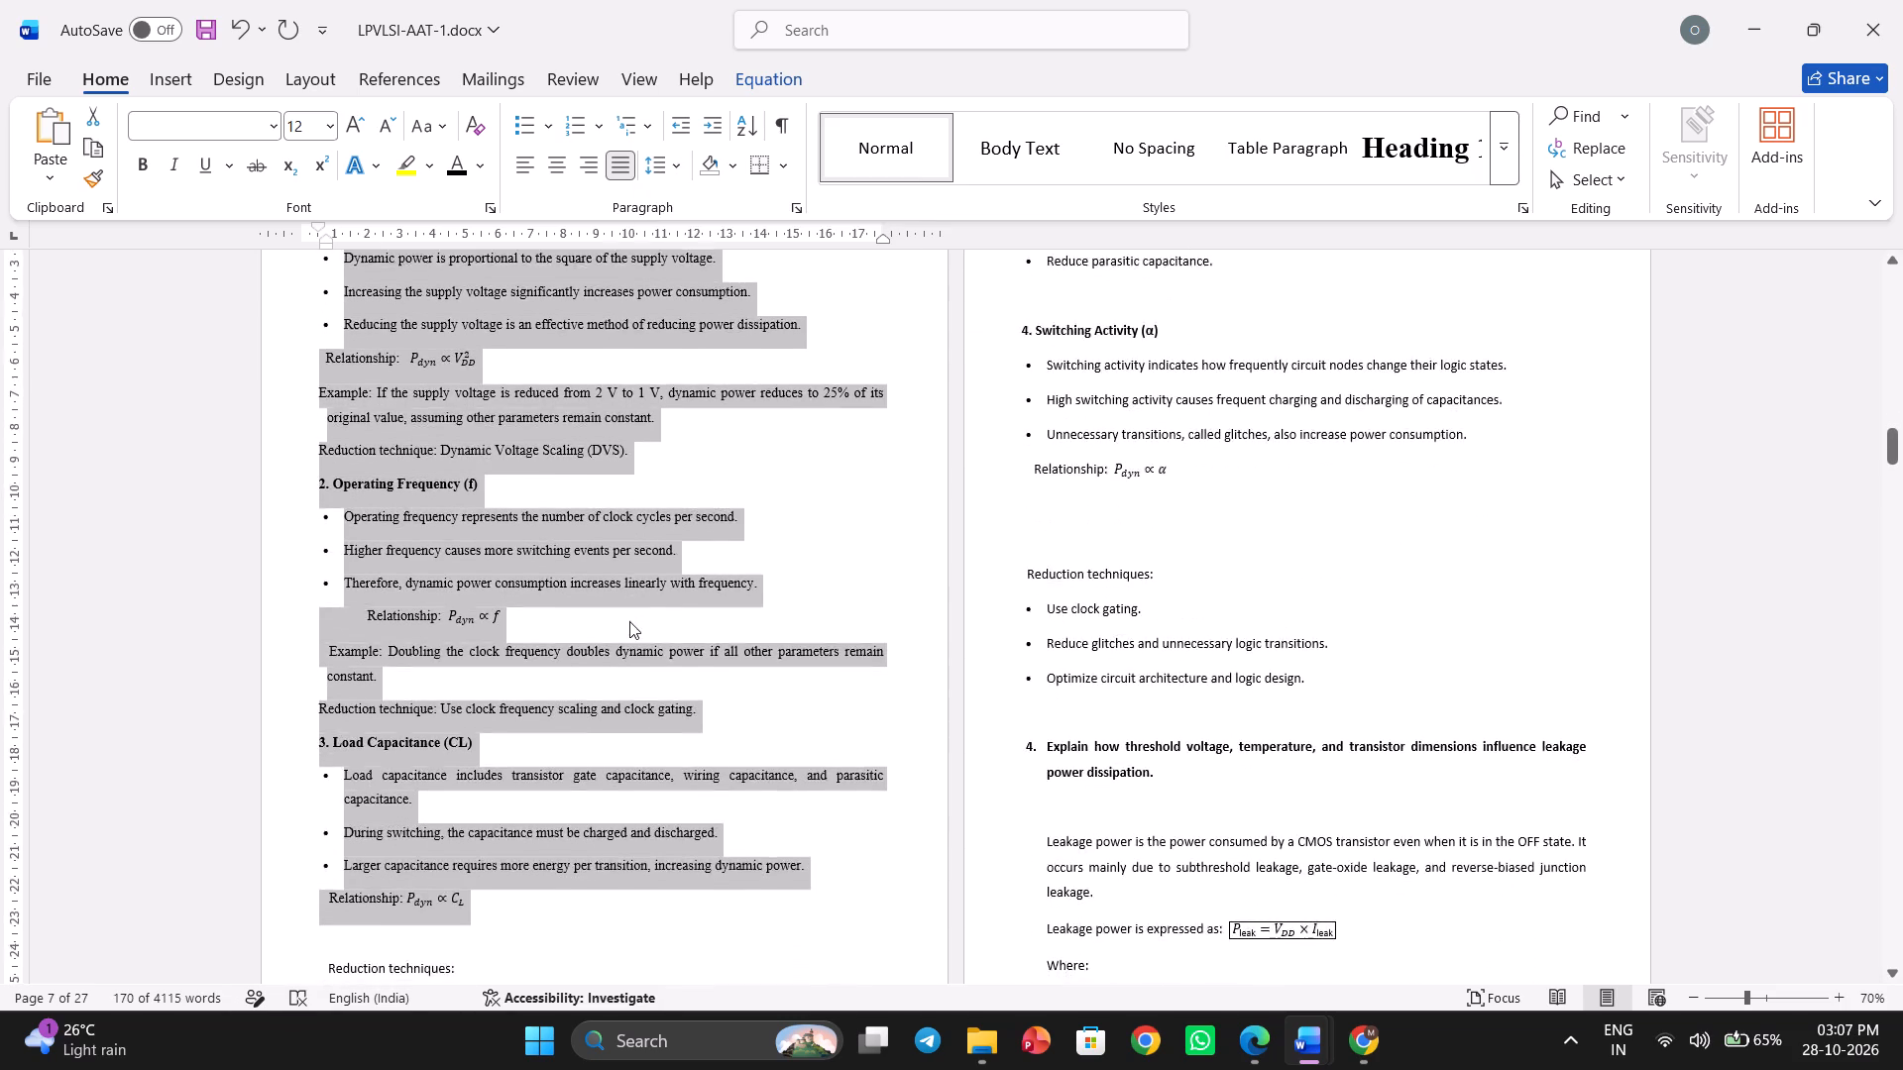
{"action": "scroll", "coordinate": [629, 621], "scroll_direction": "down", "scroll_amount": 1}
{"action": "left_click", "coordinate": [443, 395]}
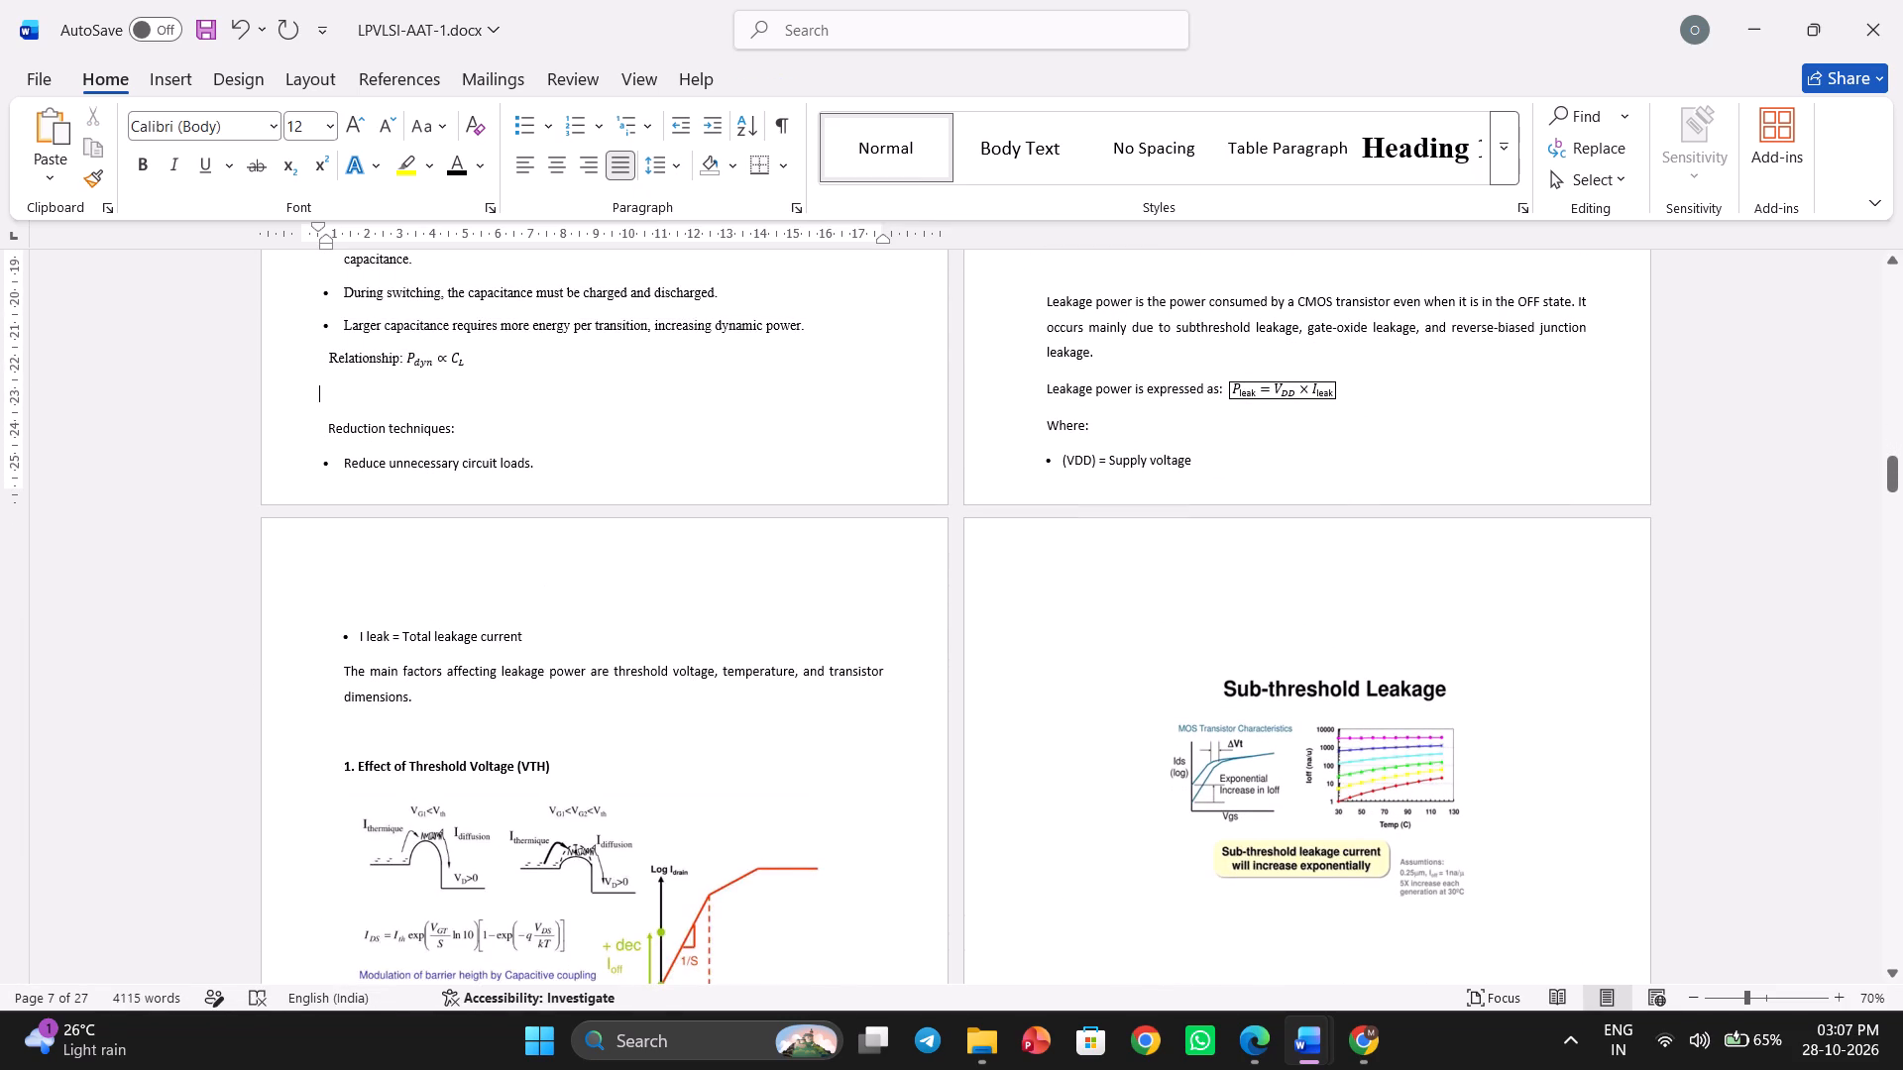
{"action": "key", "text": "Return"}
{"action": "key", "text": "Return"}
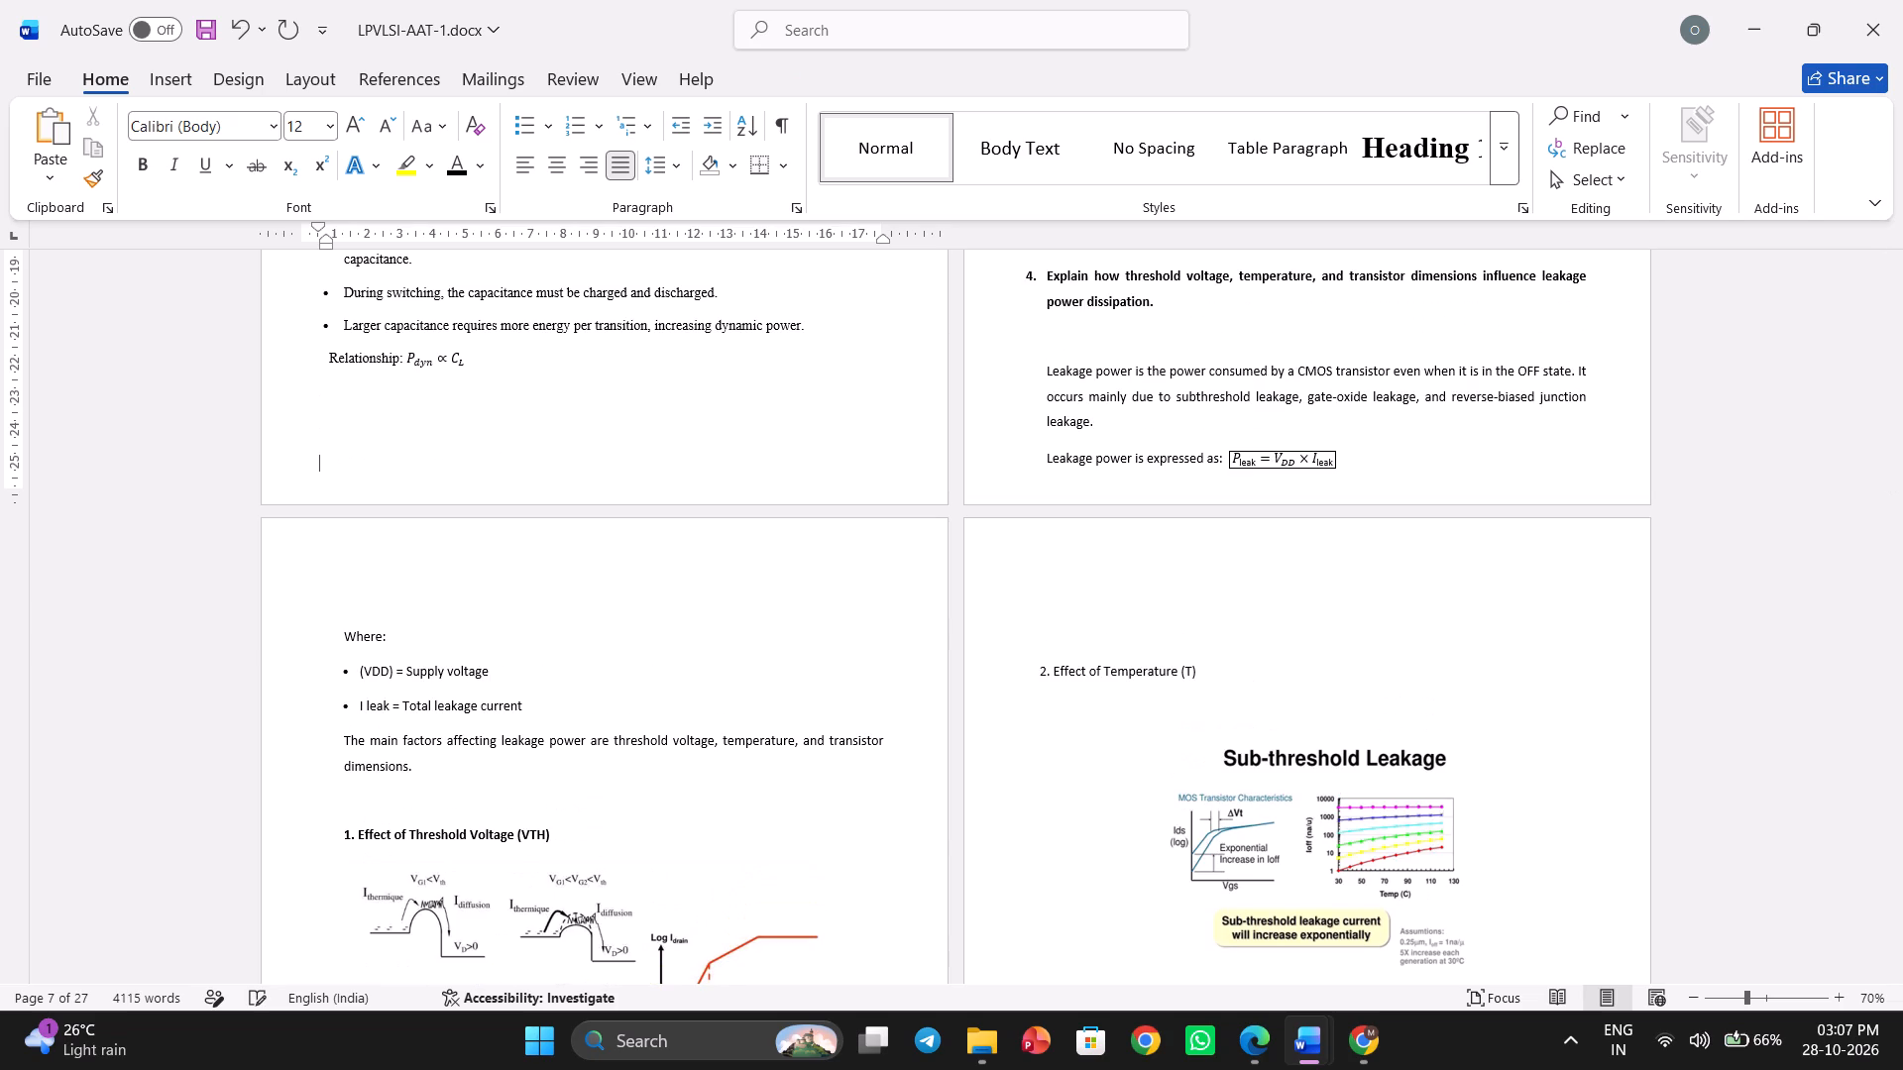
Set the "Reduction techniques:" line of the Load Capacitance section to bold Times New Roman.
{"action": "scroll", "coordinate": [443, 395], "scroll_direction": "up", "scroll_amount": 1}
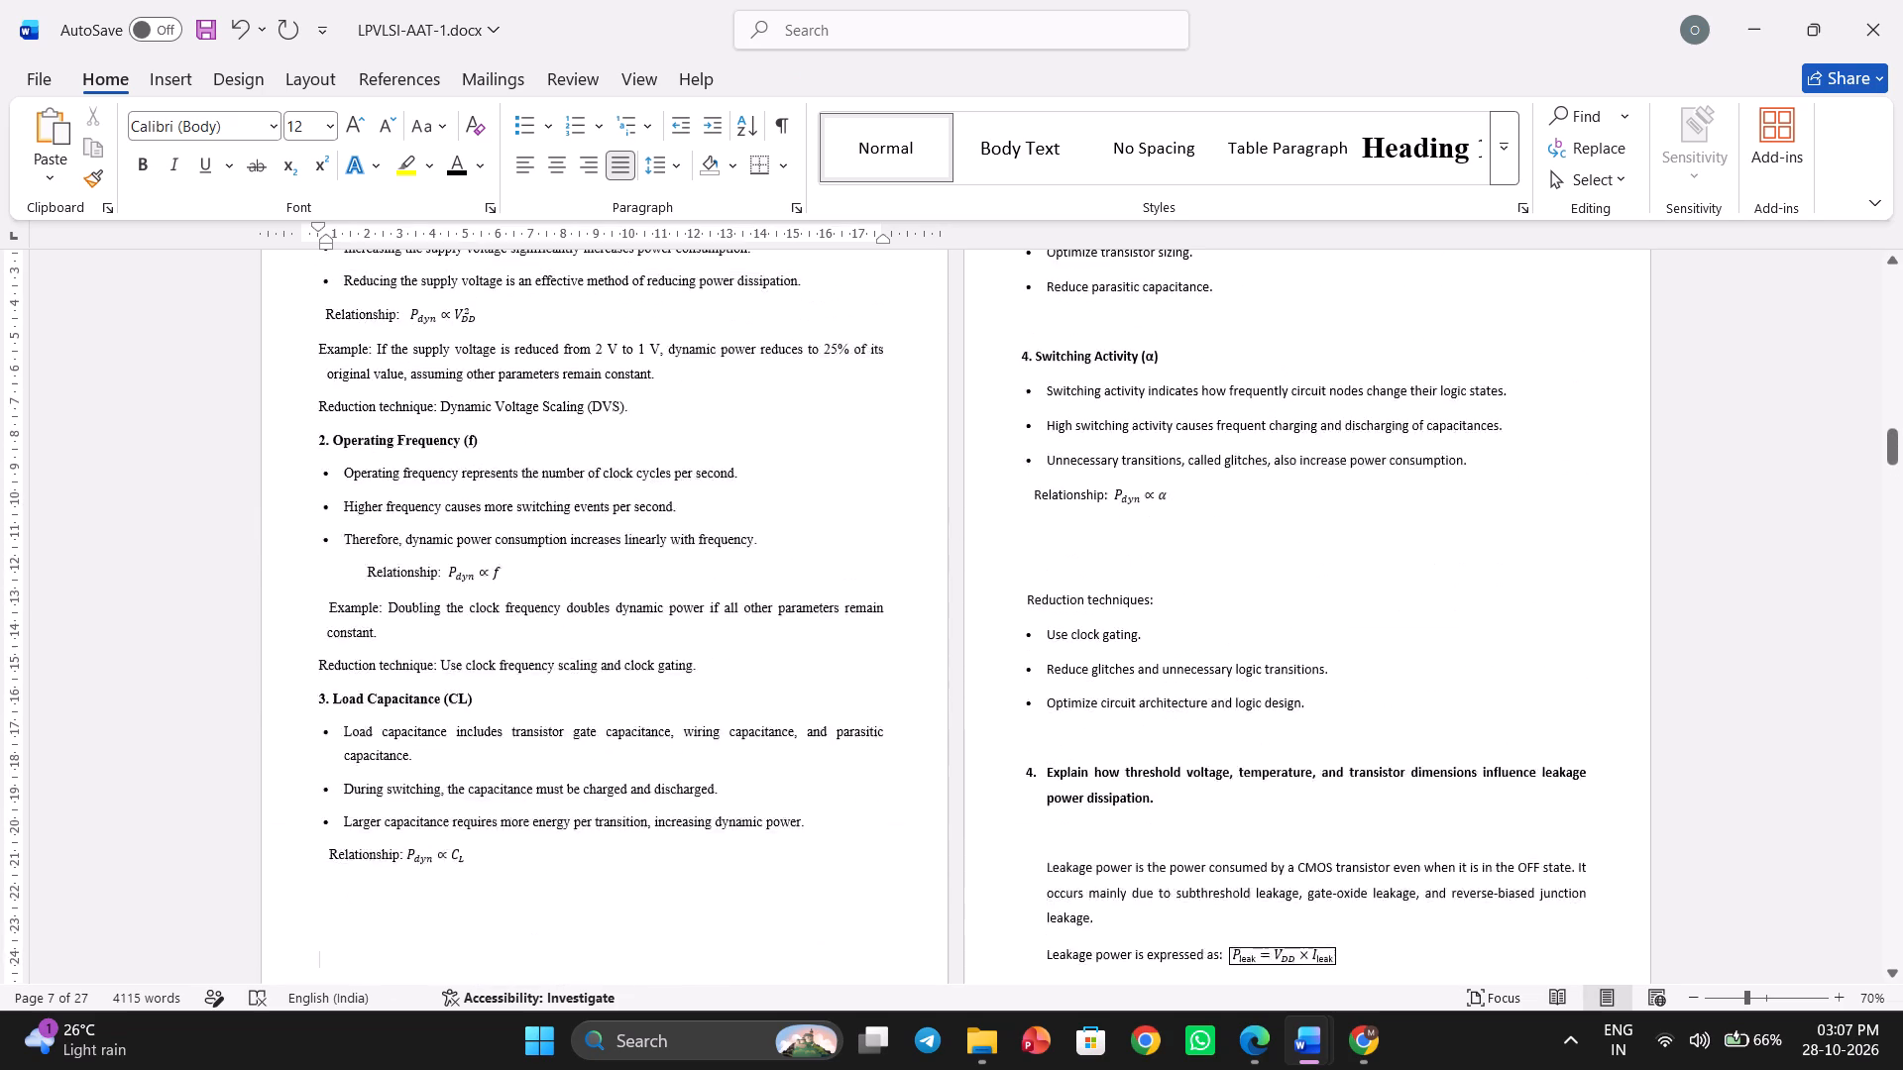
{"action": "scroll", "coordinate": [443, 395], "scroll_direction": "up", "scroll_amount": 1}
{"action": "scroll", "coordinate": [793, 508], "scroll_direction": "up", "scroll_amount": 1}
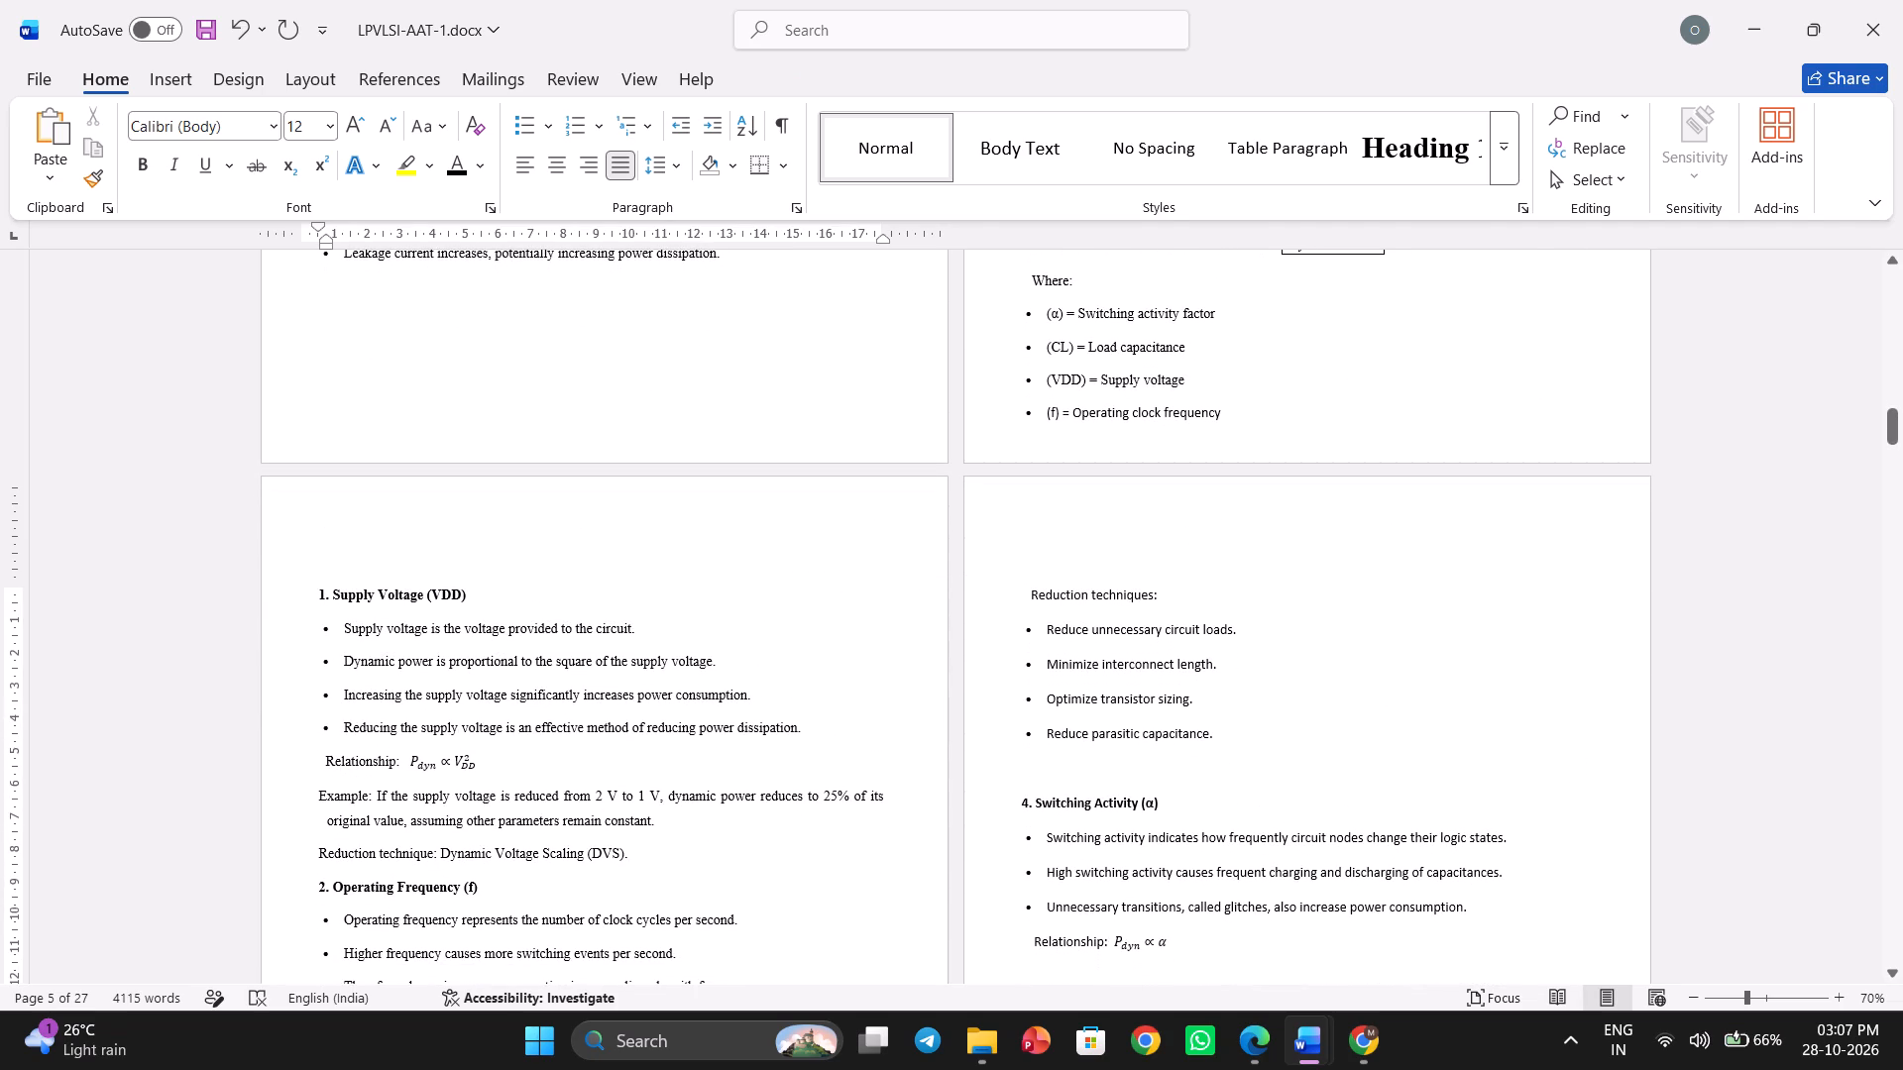
{"action": "left_click_drag", "start_coordinate": [1188, 577], "coordinate": [1061, 584]}
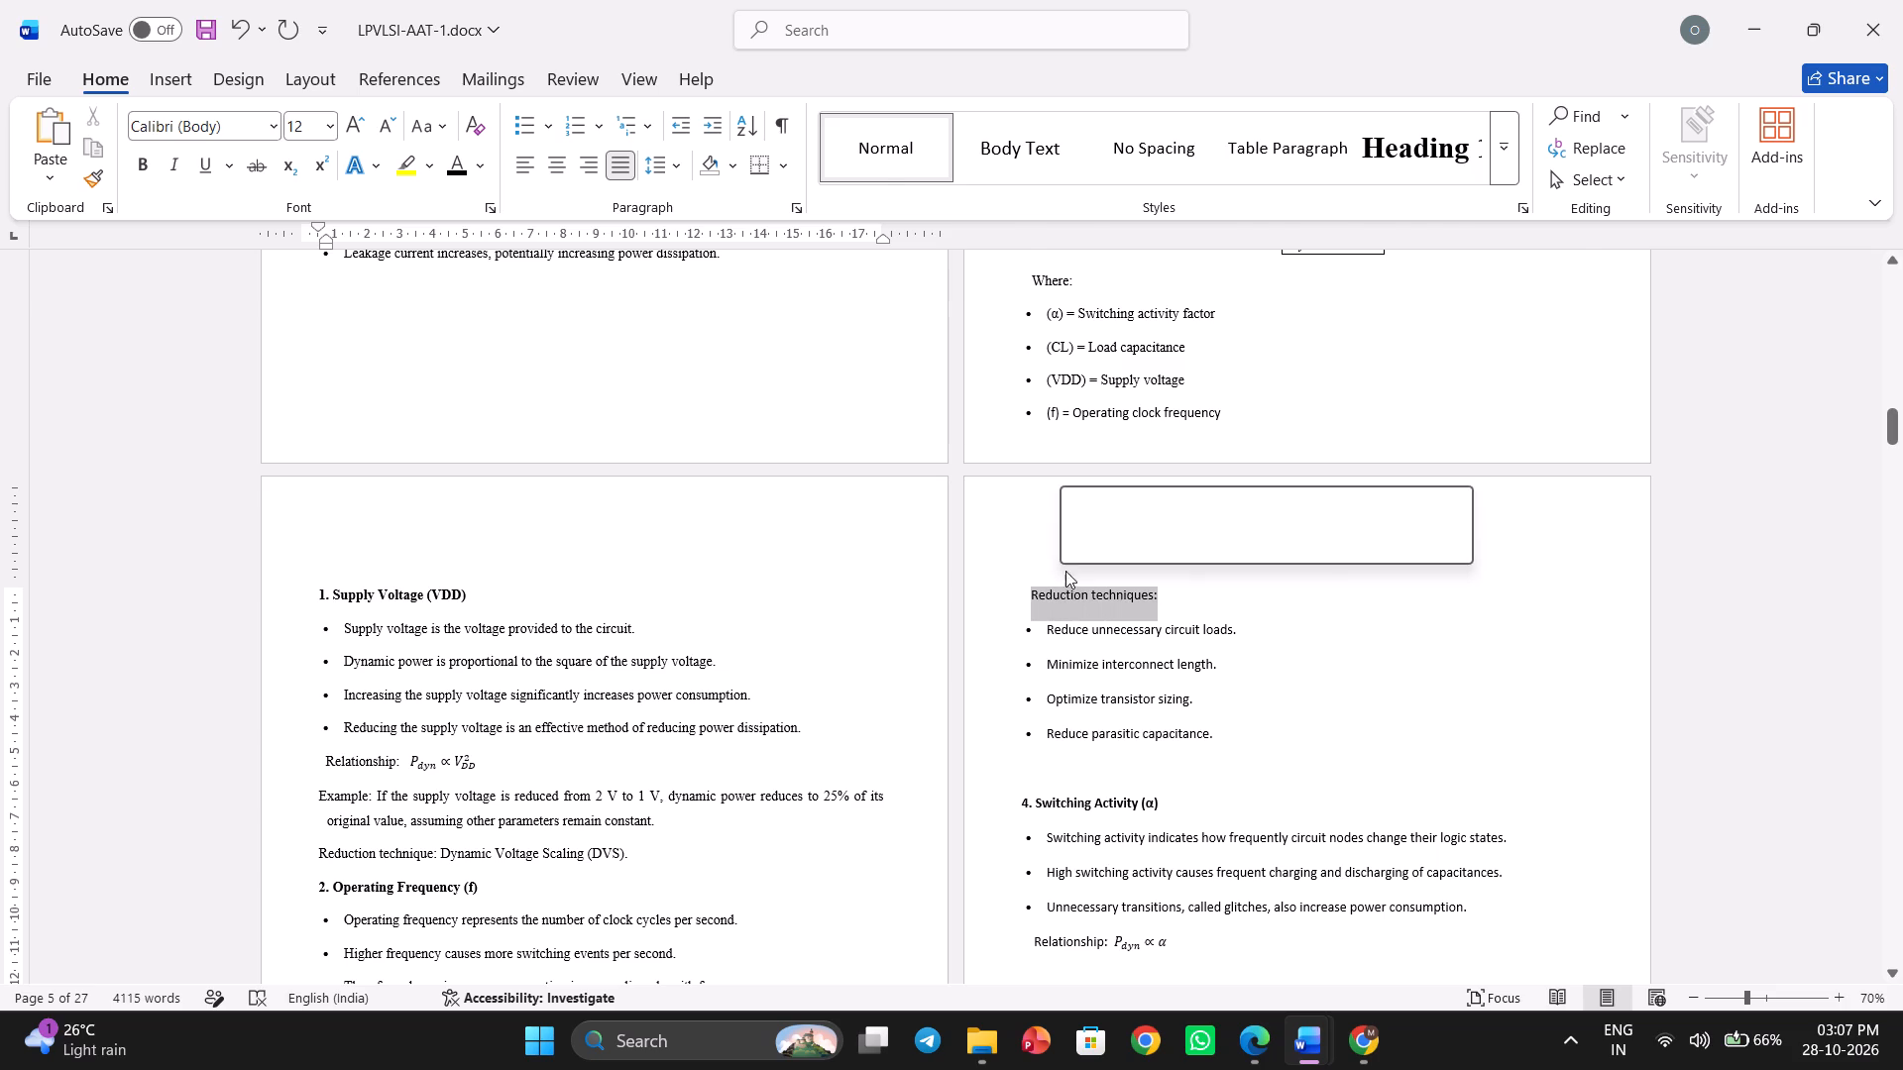
{"action": "left_click", "coordinate": [1191, 506]}
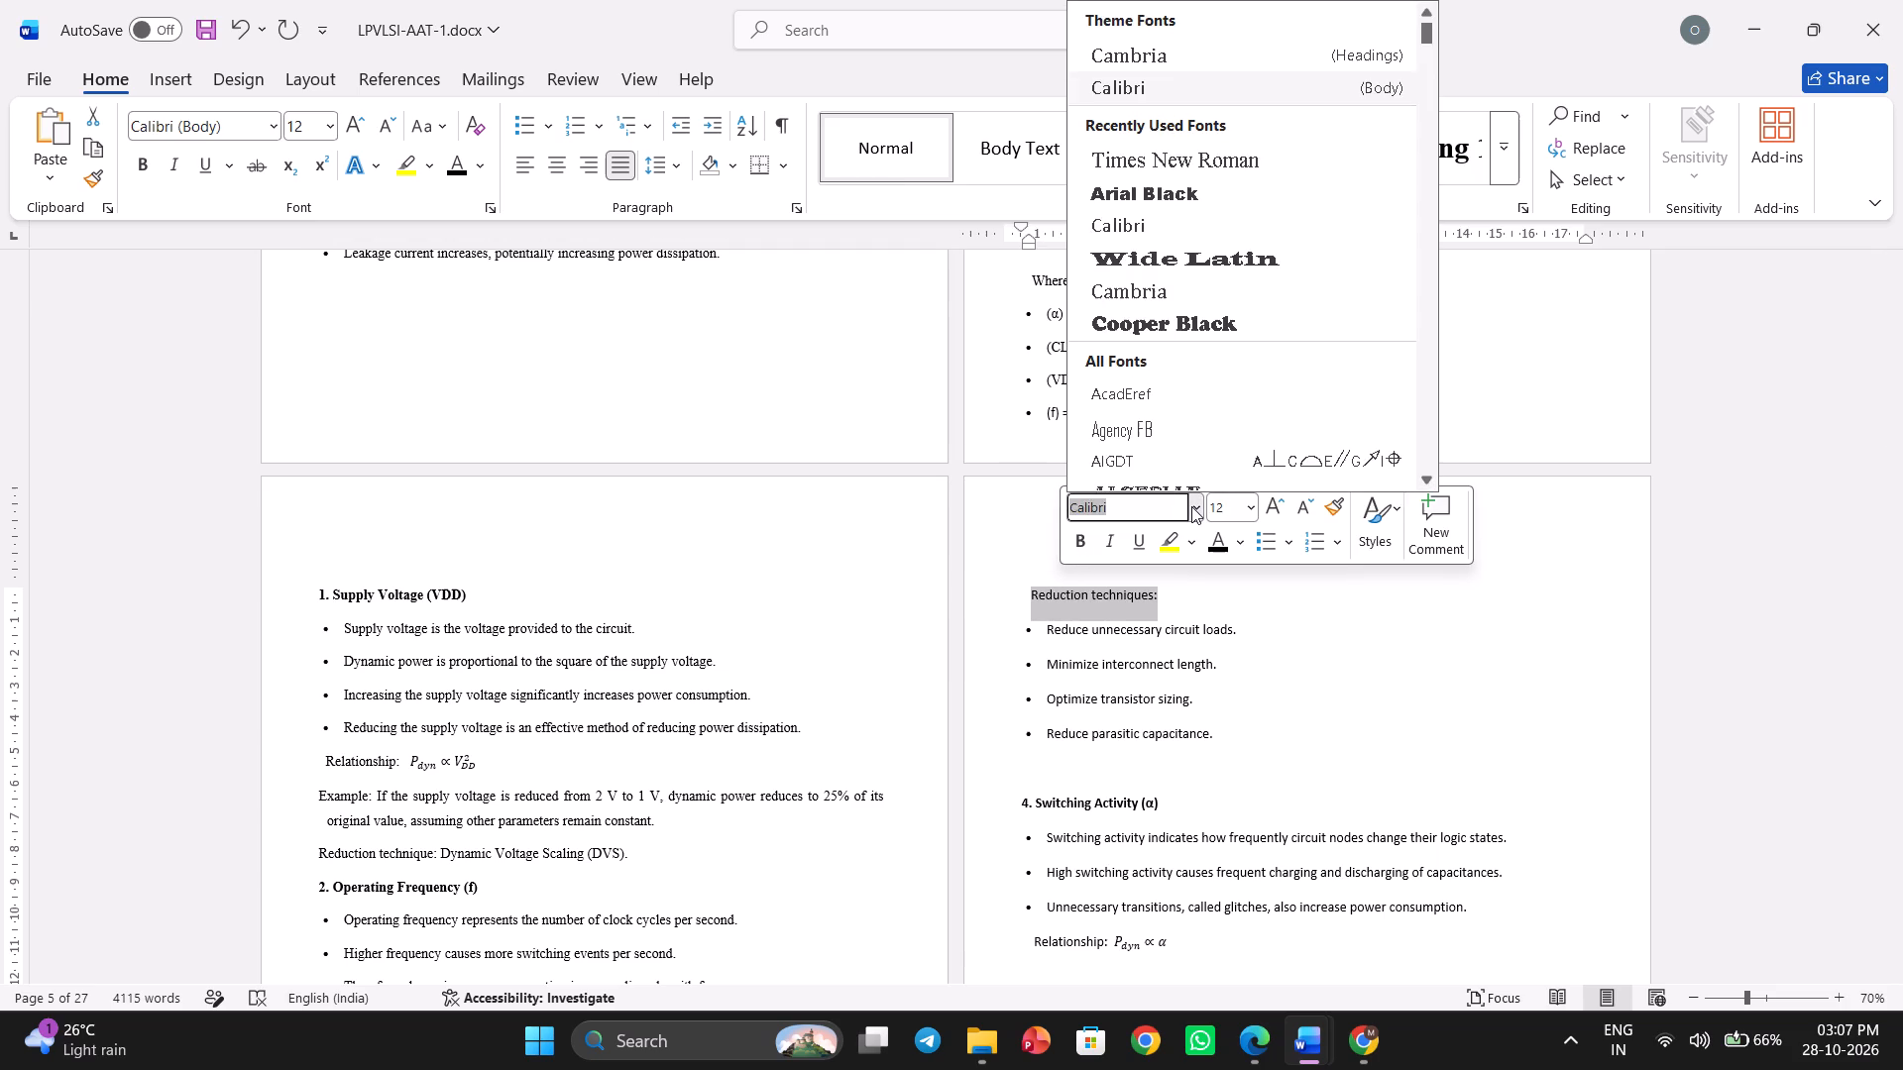
{"action": "left_click", "coordinate": [1147, 161]}
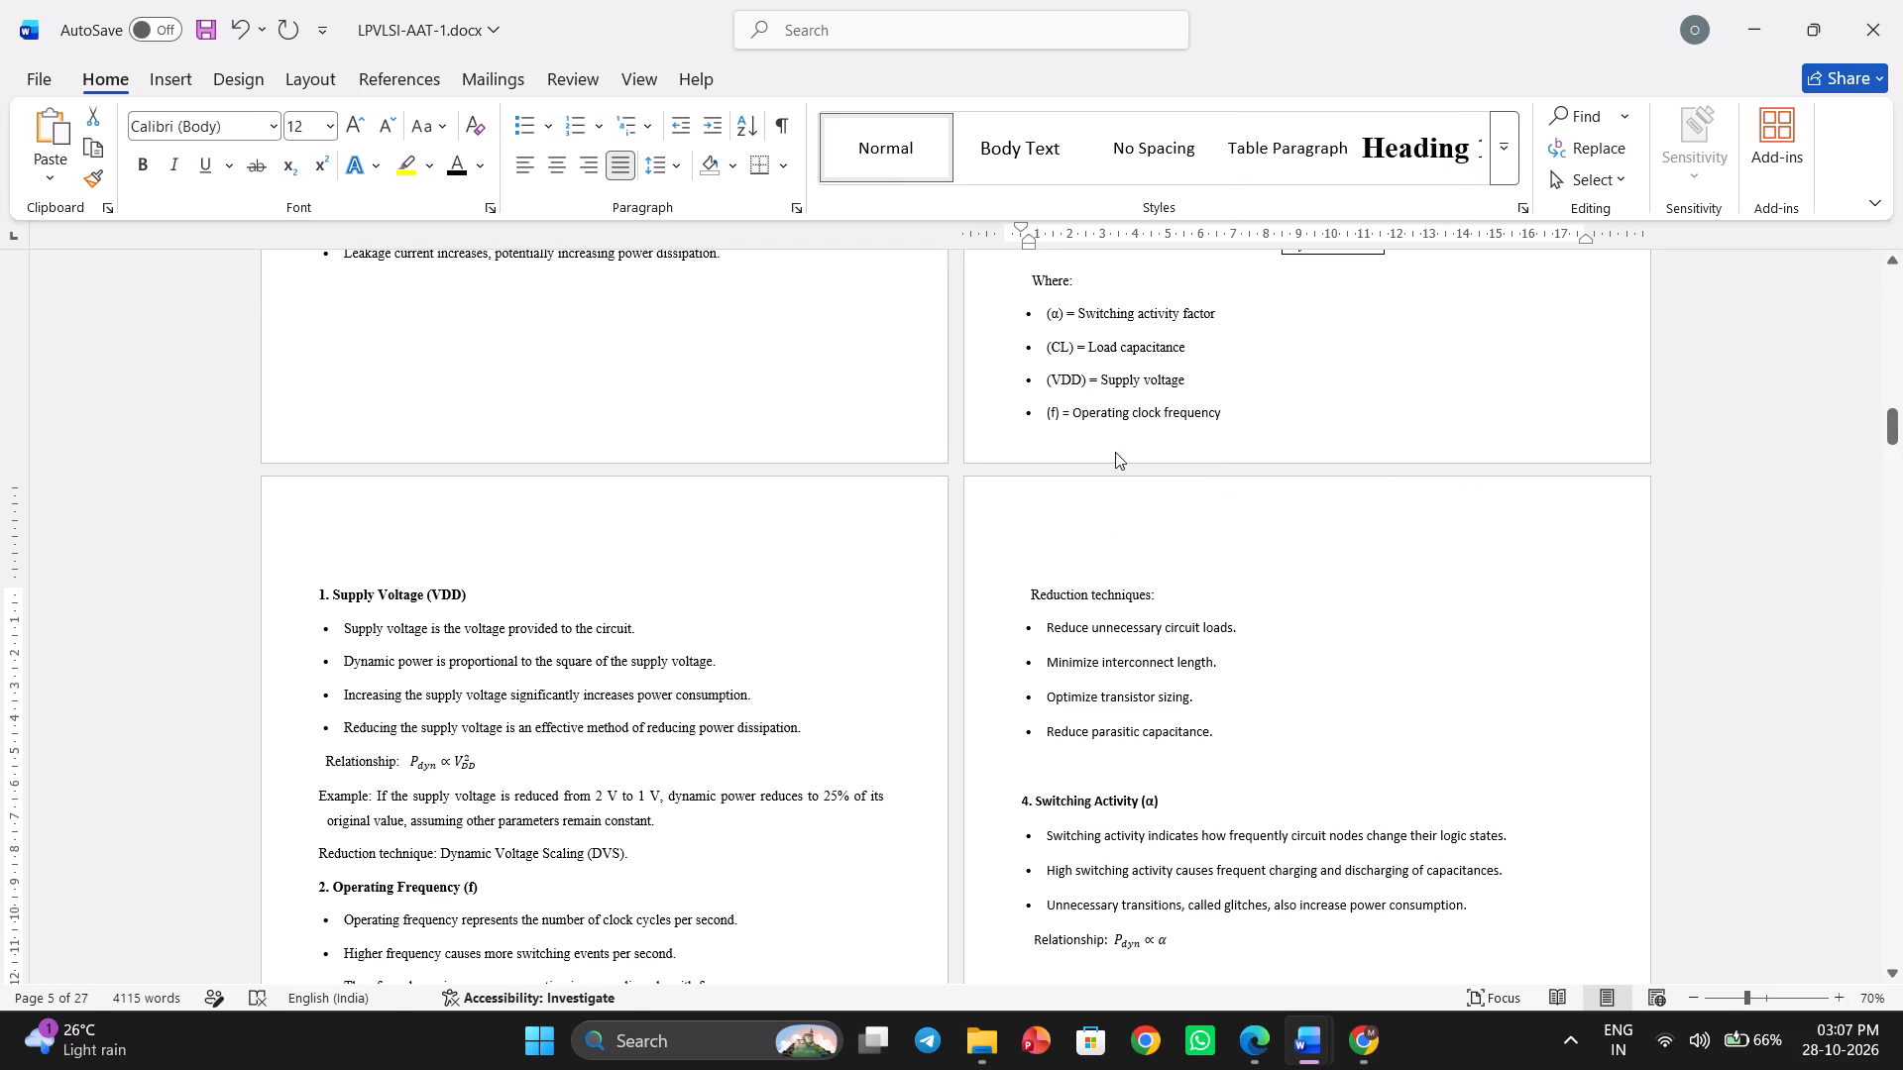
{"action": "left_click", "coordinate": [131, 171]}
{"action": "left_click", "coordinate": [1024, 663]}
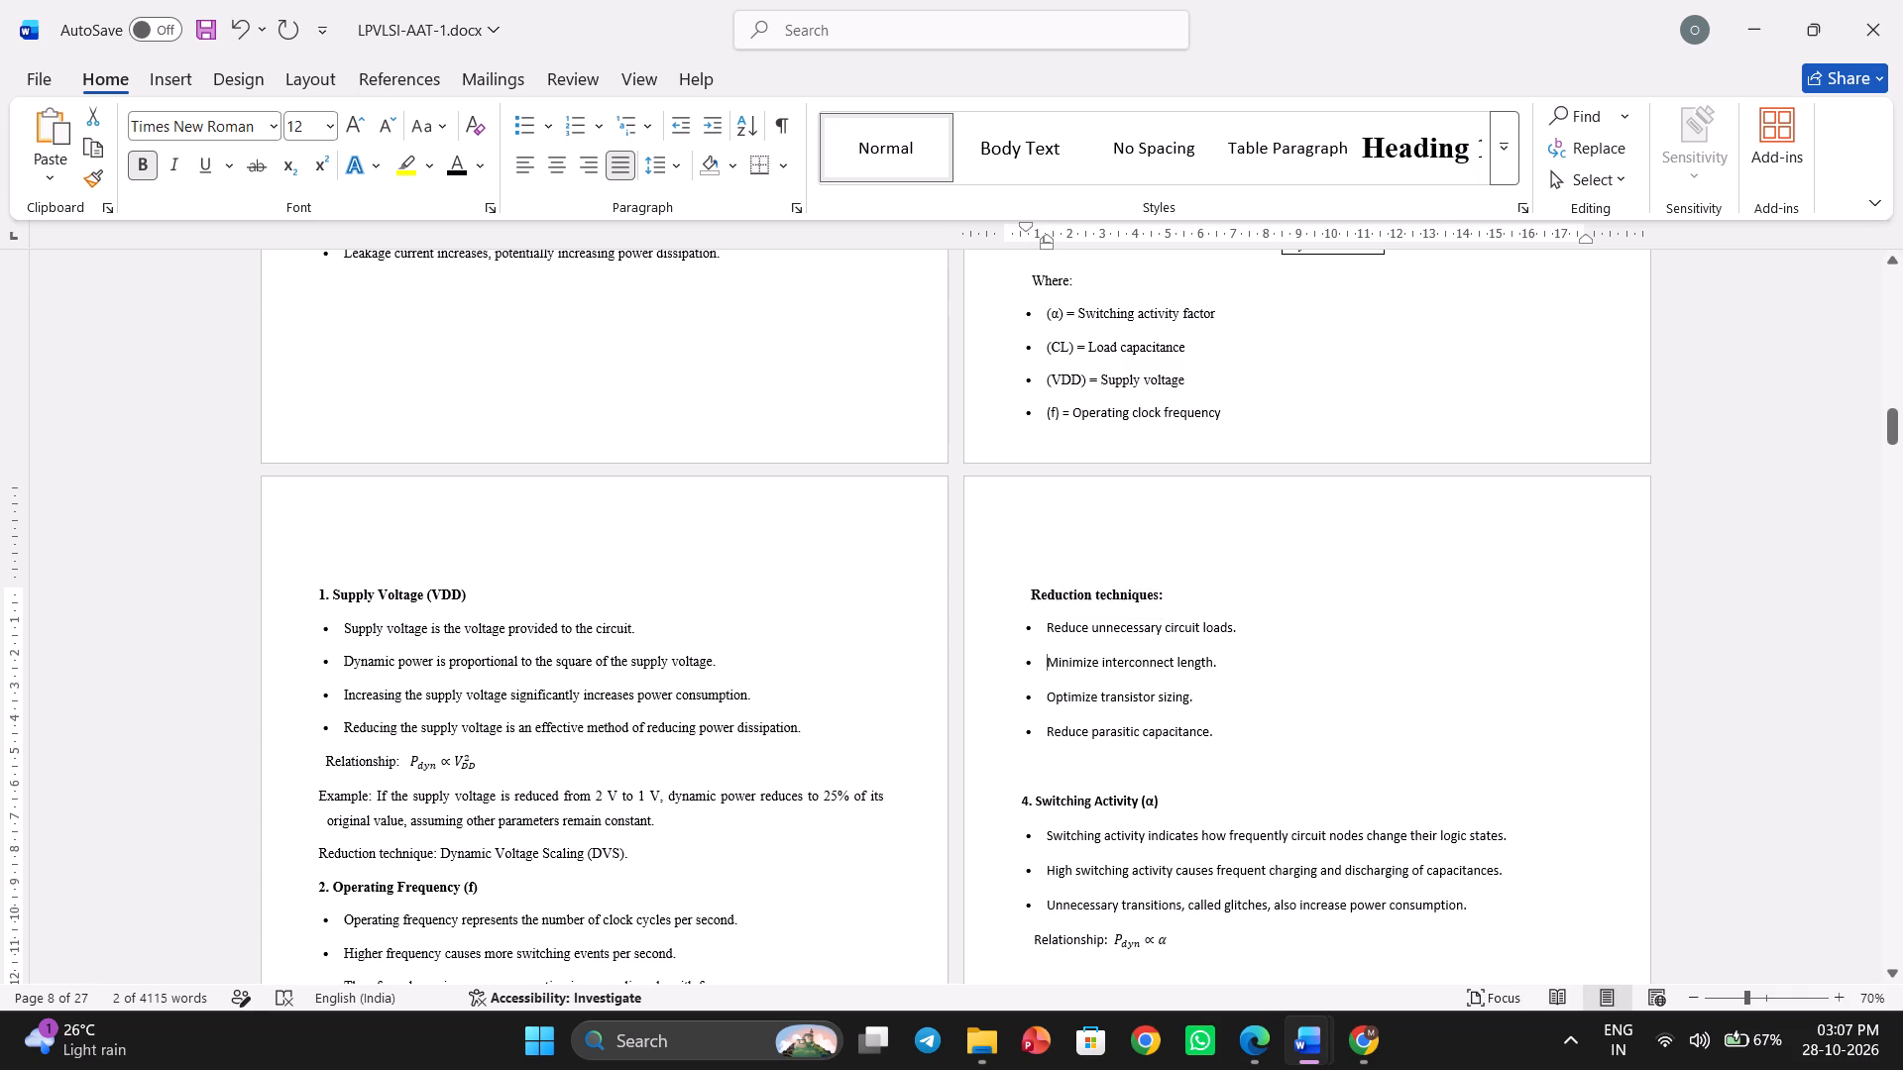
Set the text from the Load Capacitance reduction bullets through "Optimize circuit architecture and logic design." to Times New Roman.
{"action": "scroll", "coordinate": [1024, 663], "scroll_direction": "down", "scroll_amount": 1}
{"action": "left_click_drag", "start_coordinate": [1031, 523], "coordinate": [1056, 554]}
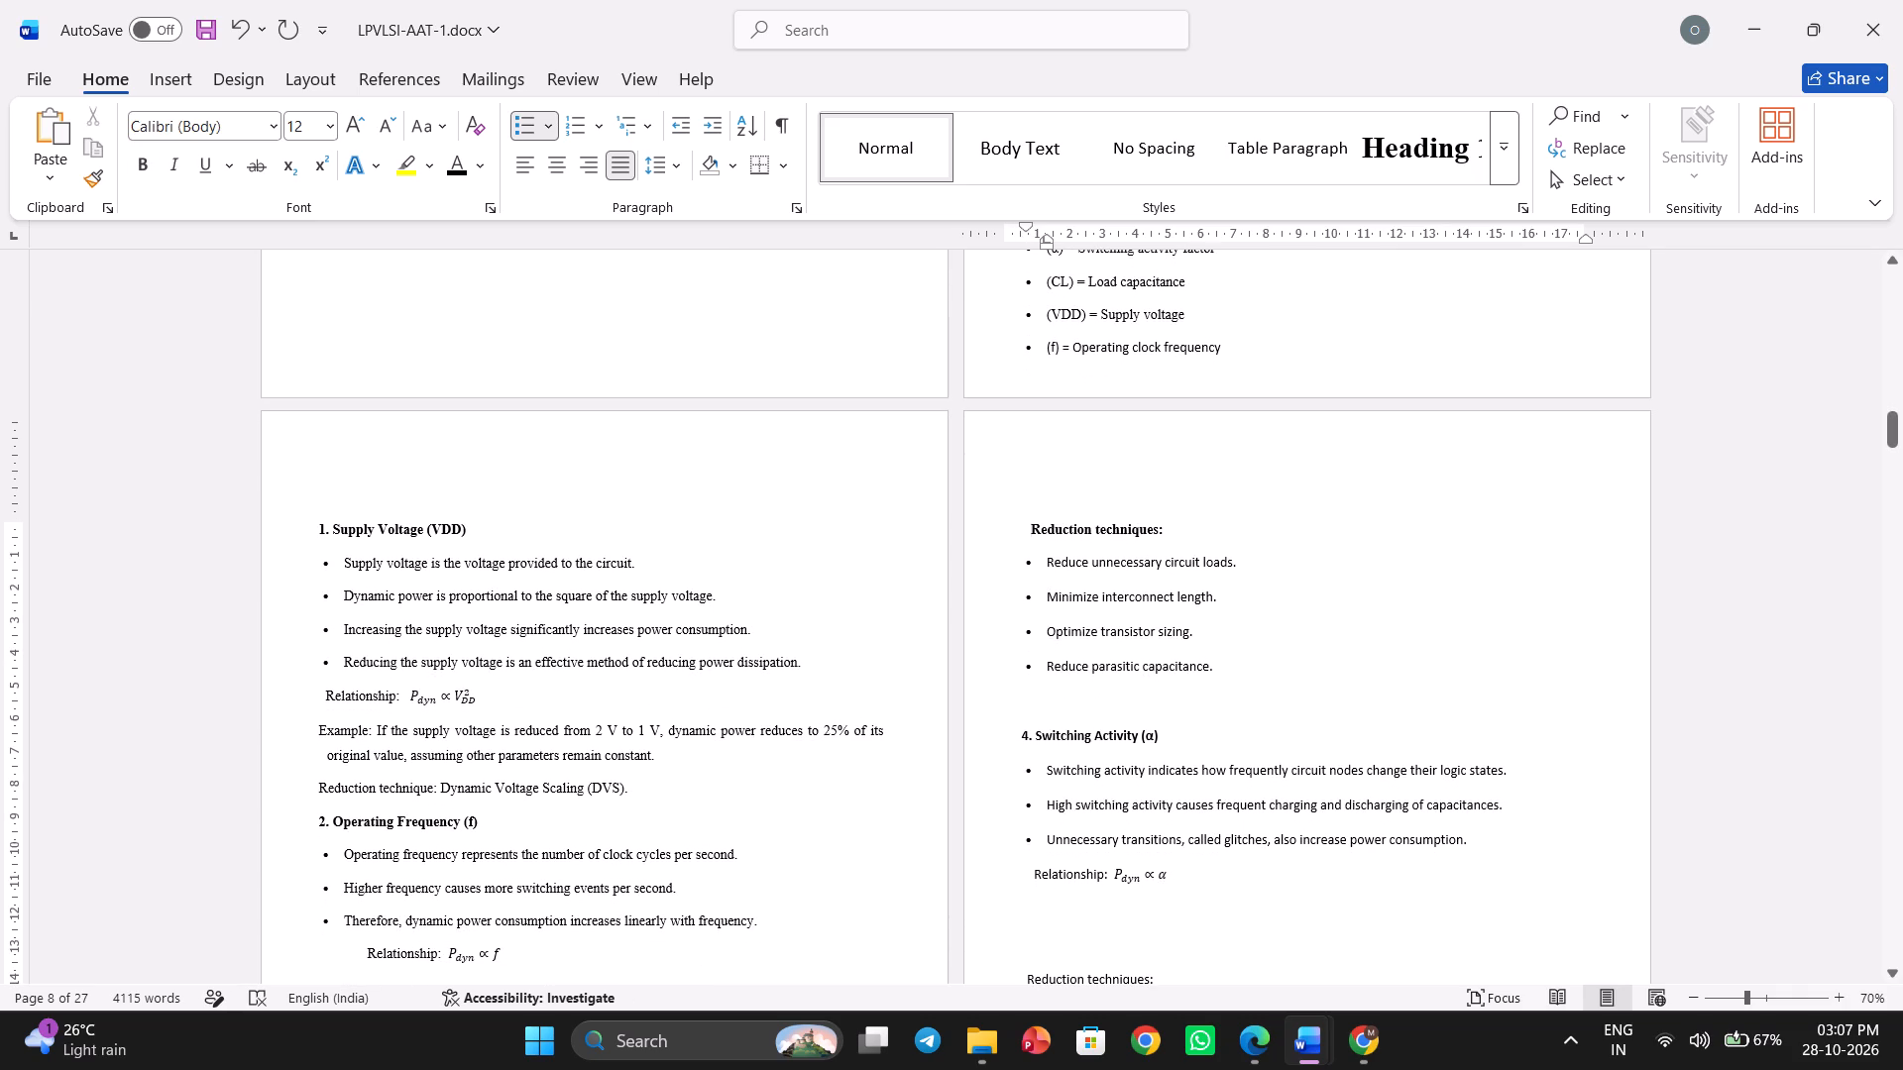
{"action": "left_click_drag", "start_coordinate": [1056, 554], "coordinate": [1157, 898]}
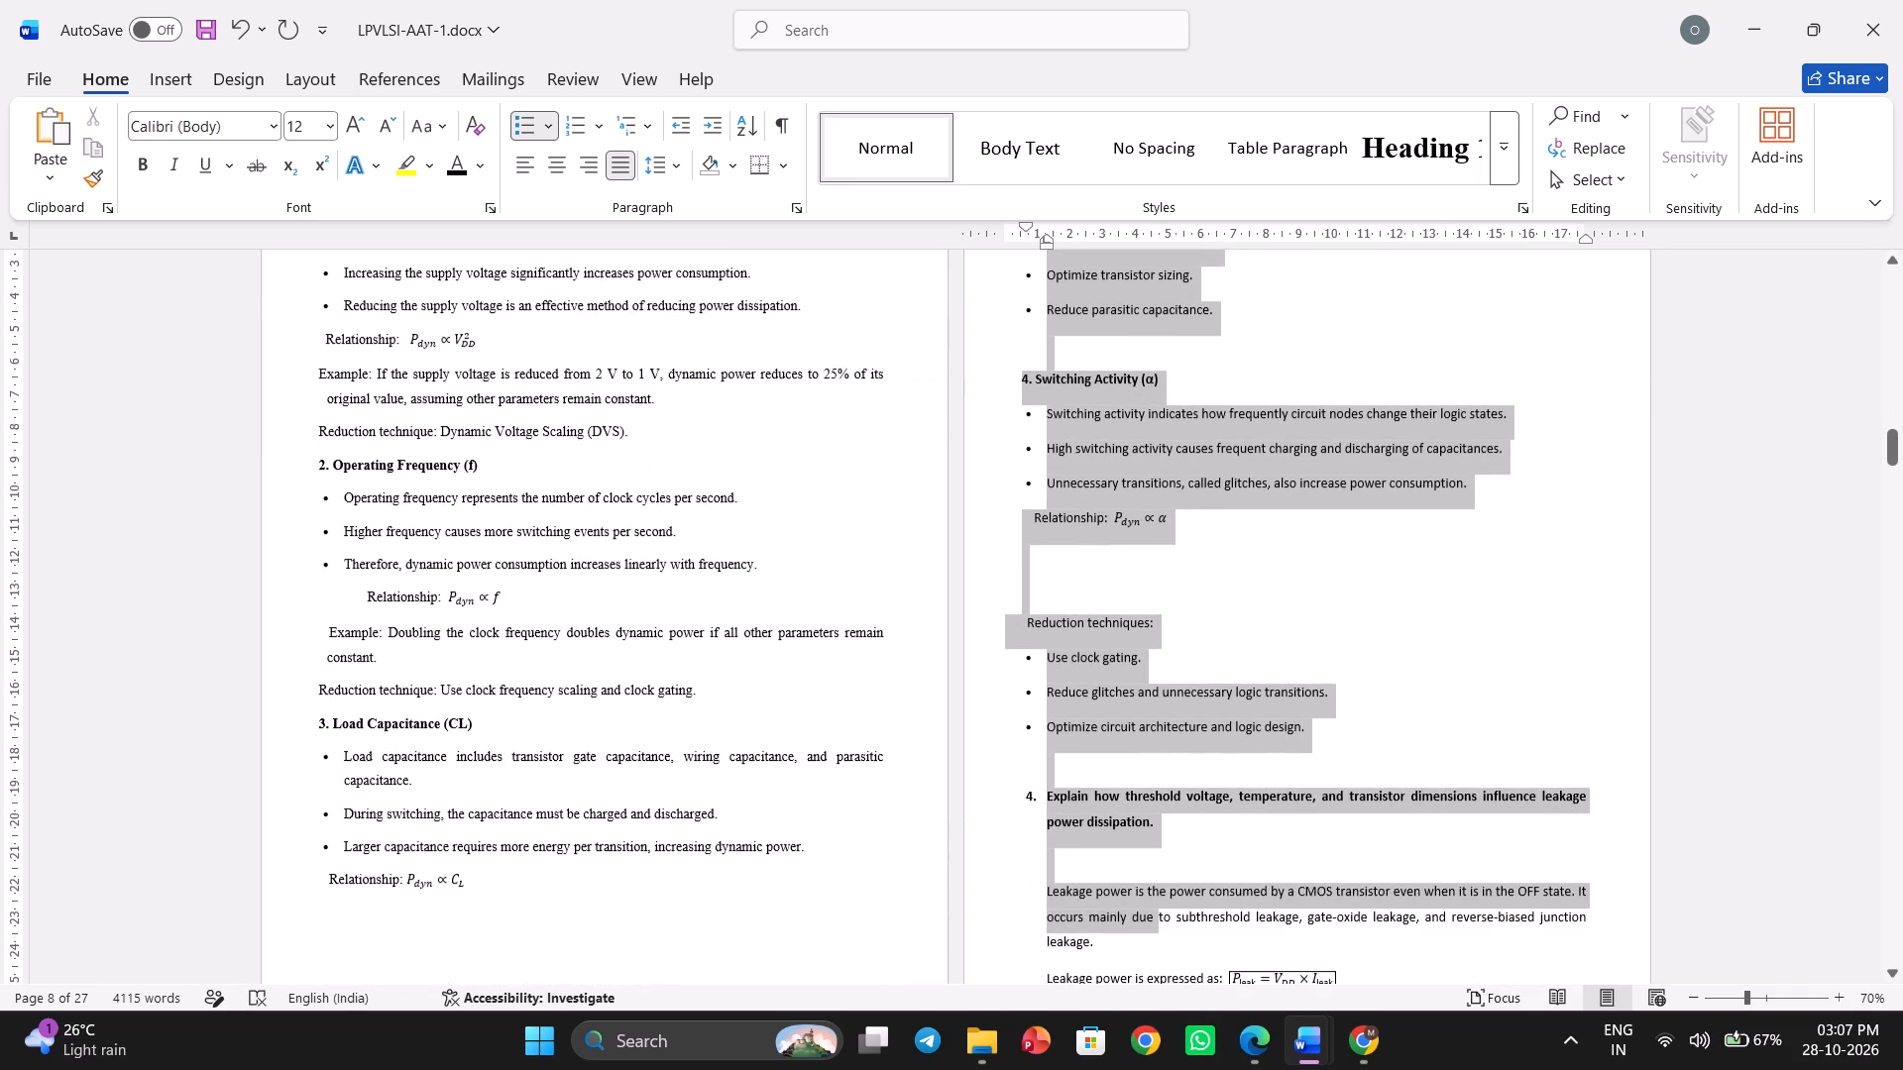
{"action": "left_click_drag", "start_coordinate": [1157, 898], "coordinate": [1326, 728]}
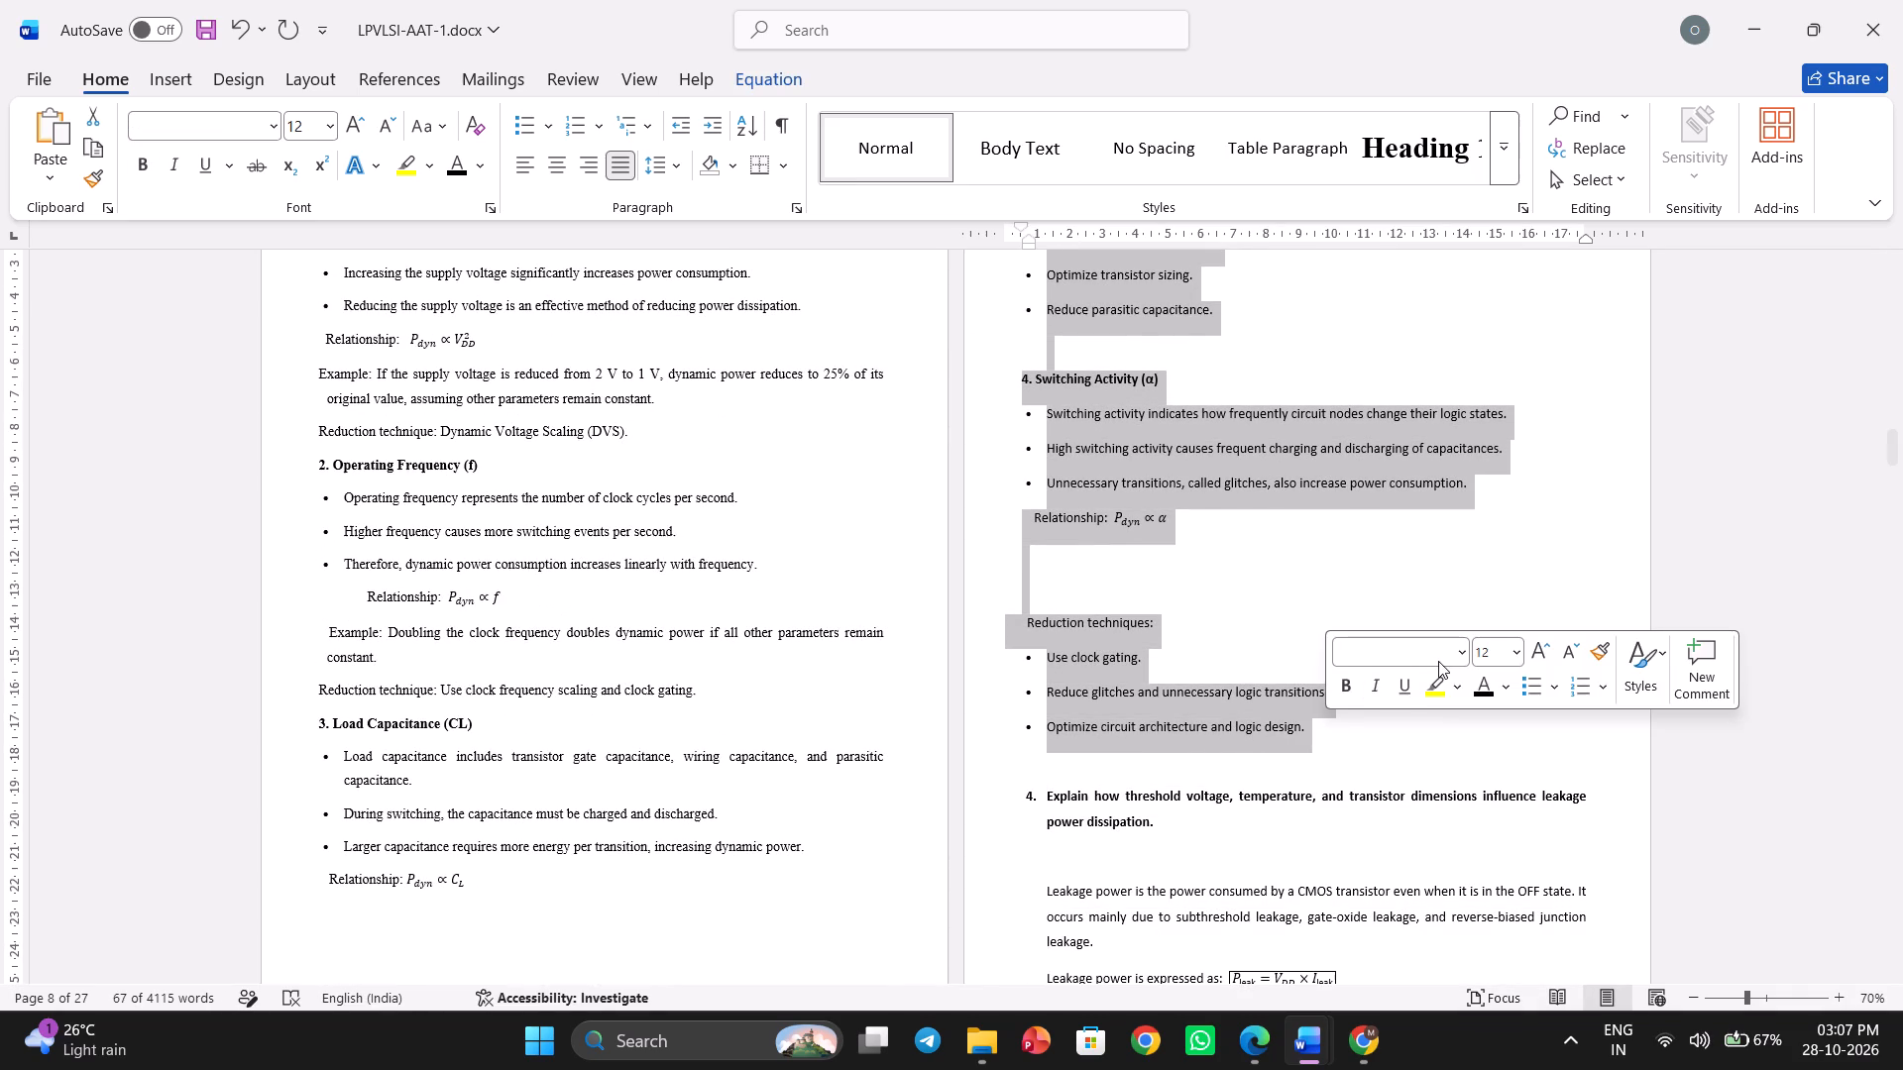
{"action": "left_click", "coordinate": [1454, 658]}
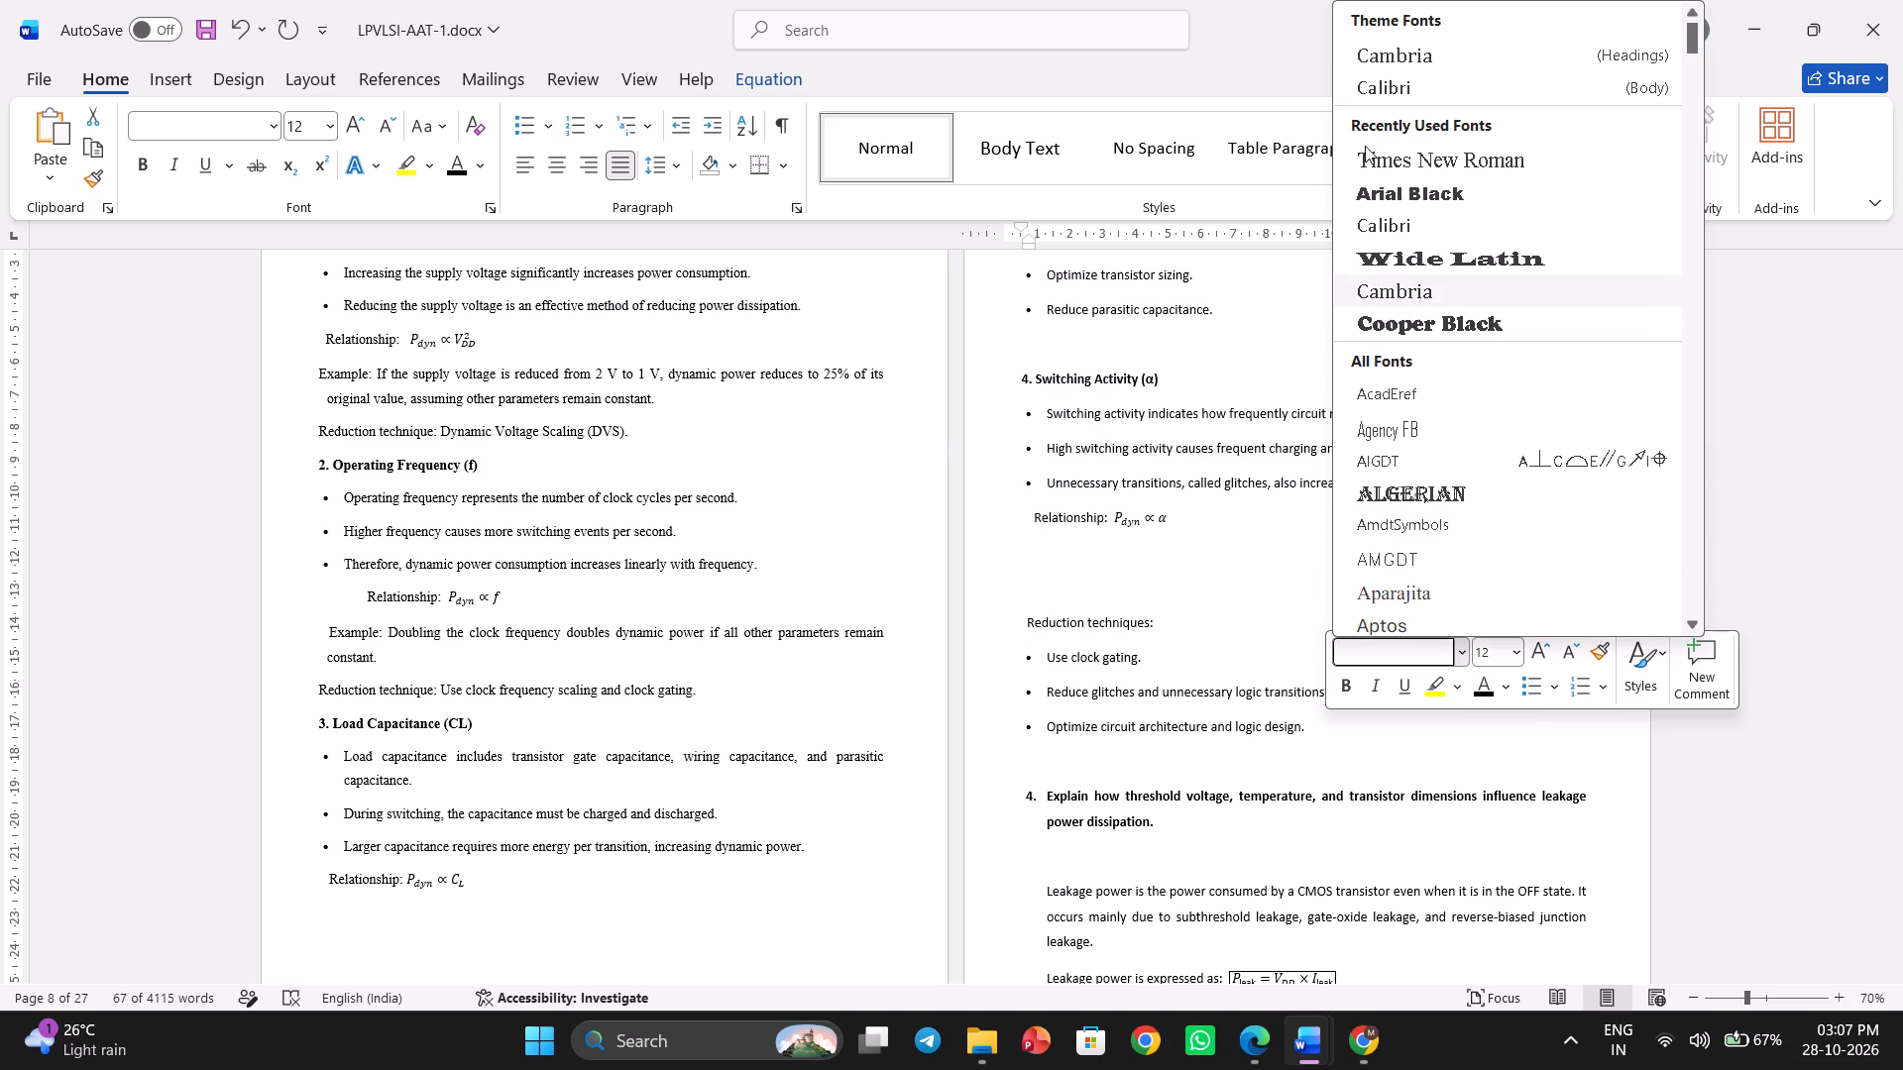
{"action": "left_click", "coordinate": [1376, 154]}
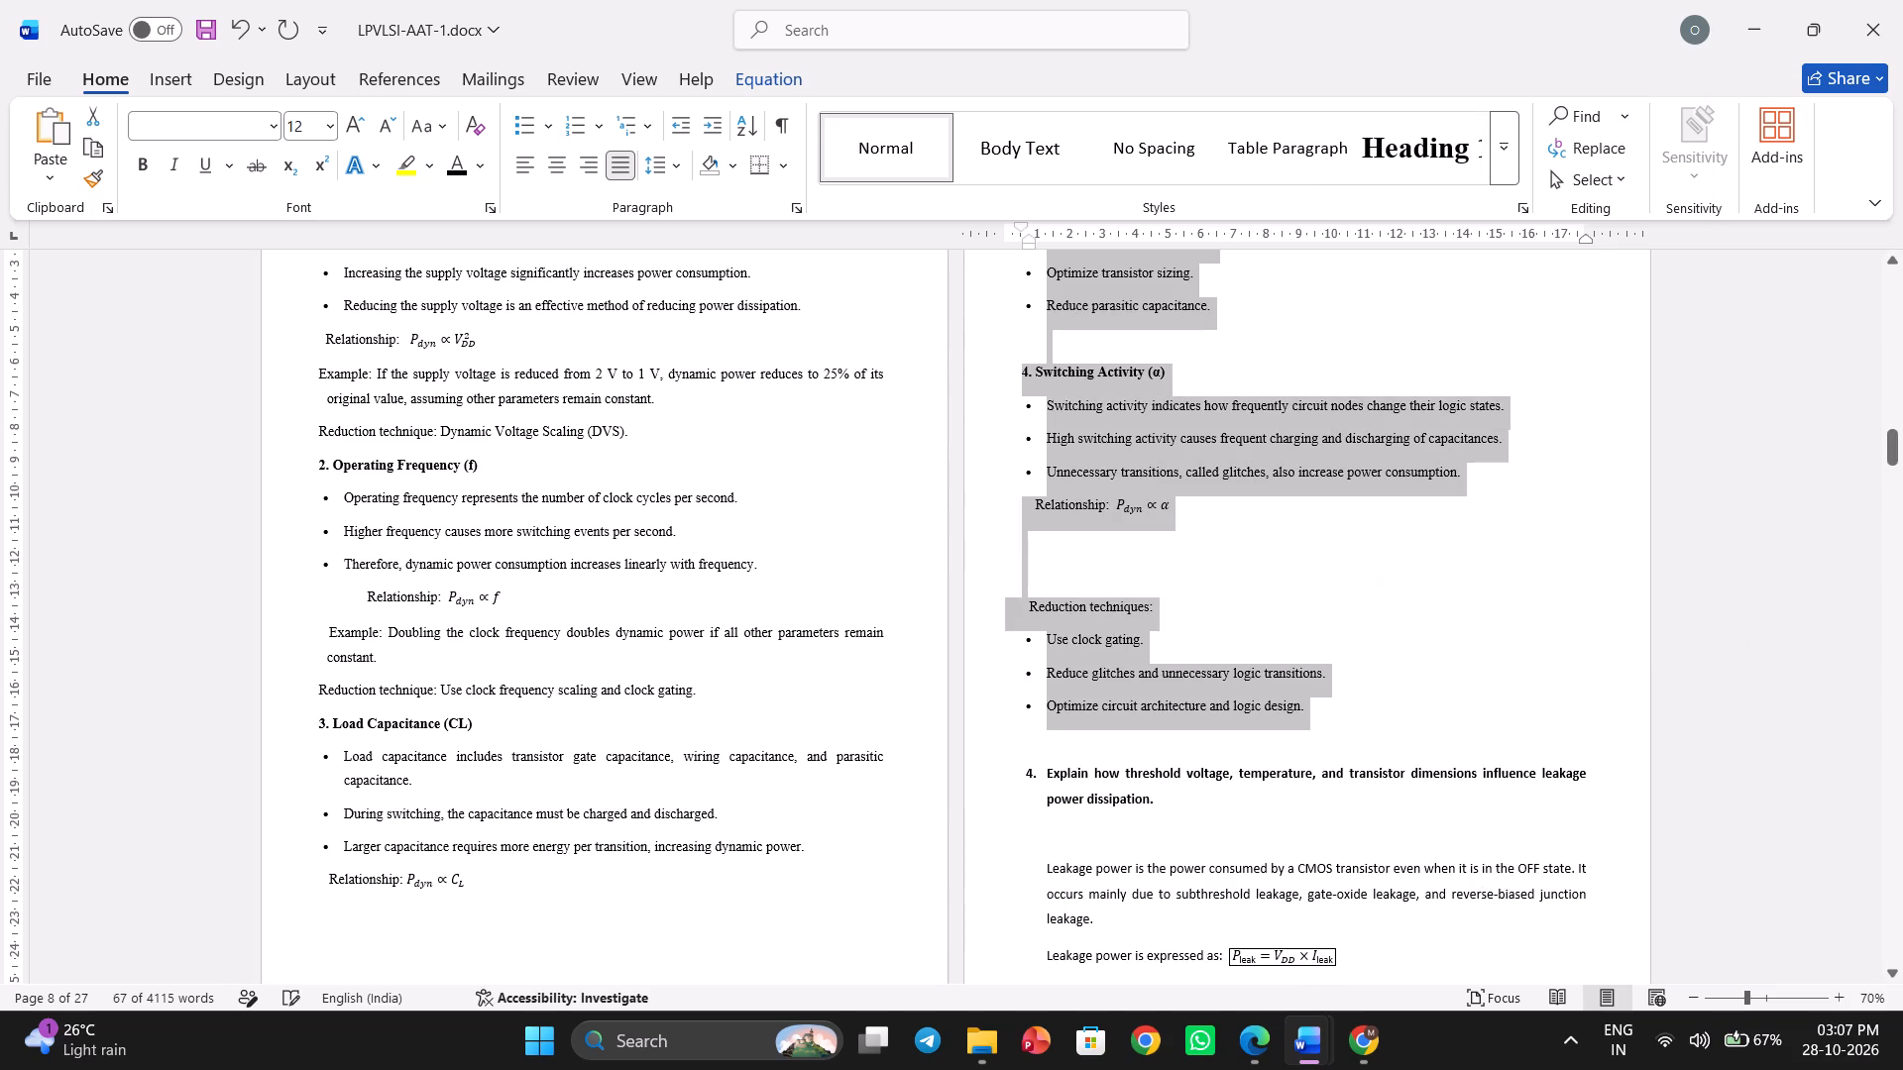
Delete the blank lines between the Switching Activity Relationship line and its "Reduction techniques:" line.
{"action": "left_click", "coordinate": [1089, 574]}
{"action": "key", "text": "BackSpace"}
{"action": "key", "text": "BackSpace"}
{"action": "key", "text": "BackSpace"}
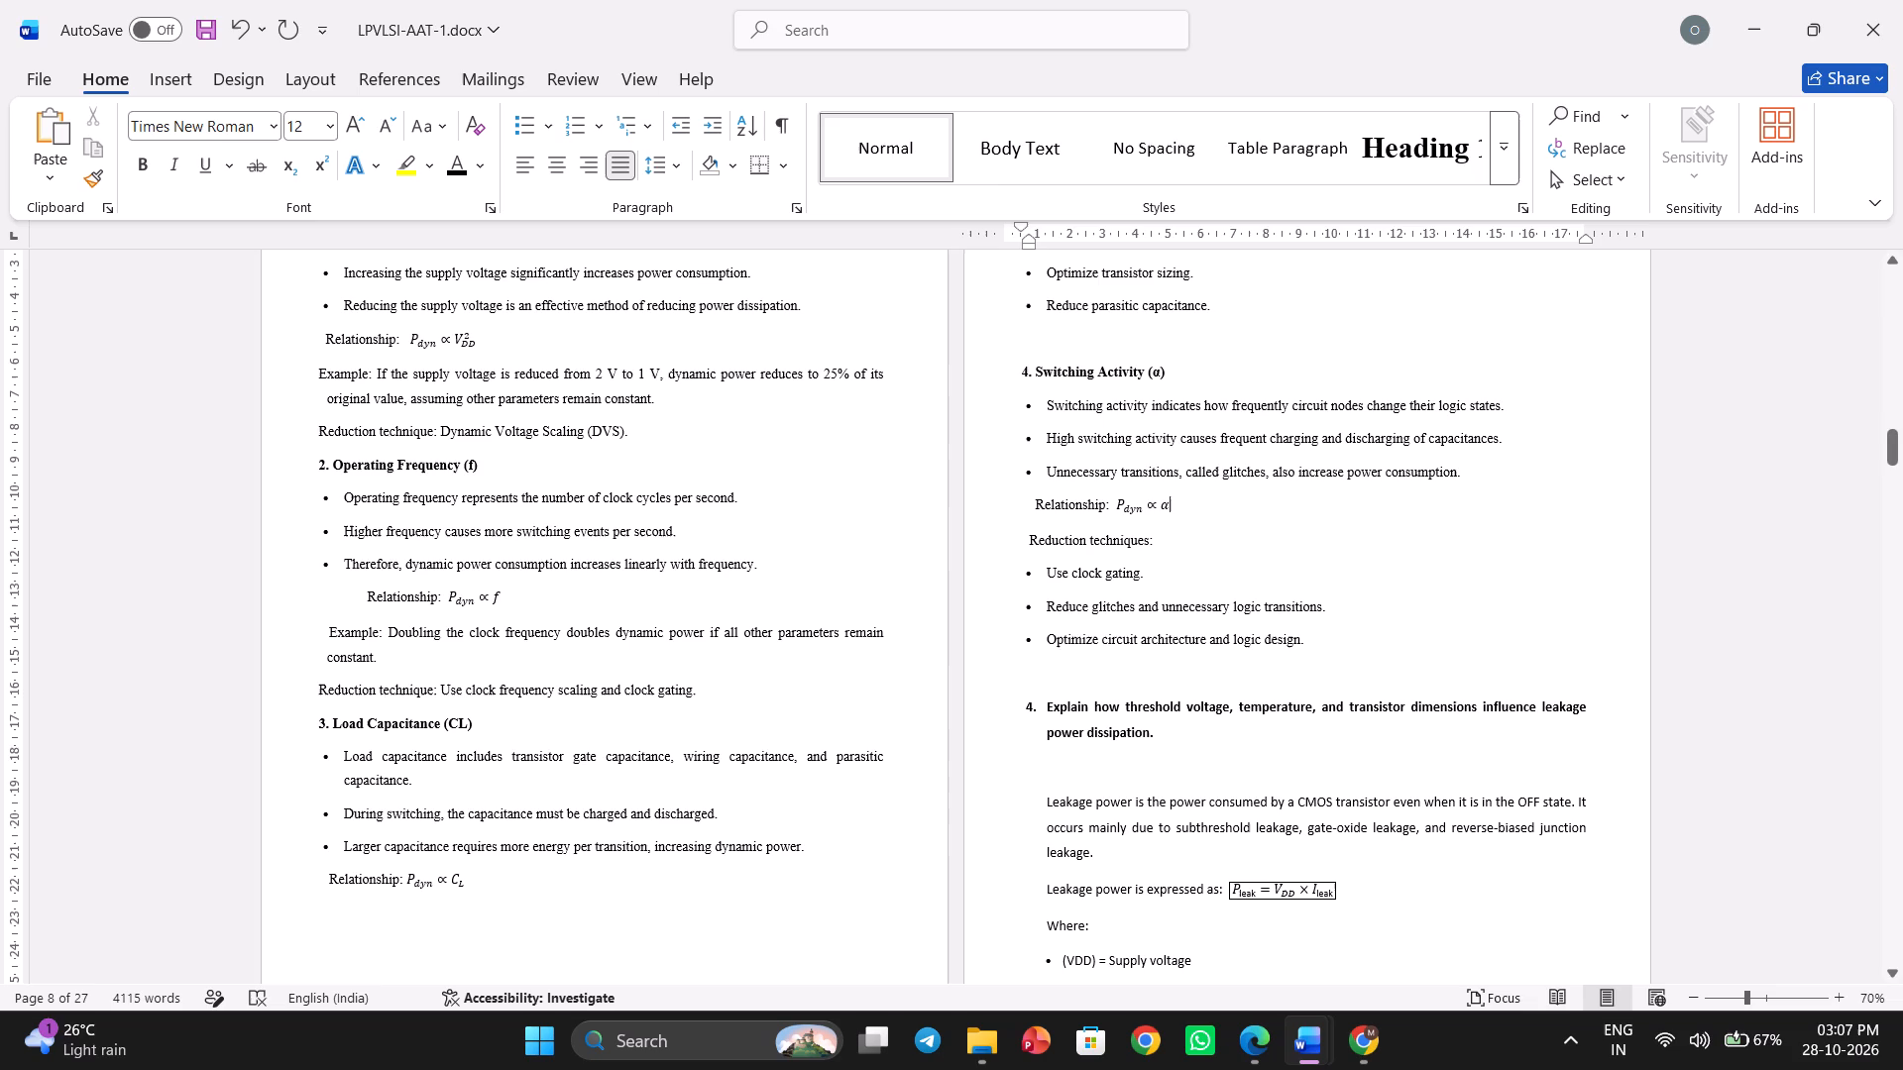
Format the question 4 heading on leakage power dissipation in Times New Roman, size 14, with 1.5 line spacing.
{"action": "left_click_drag", "start_coordinate": [1162, 747], "coordinate": [1021, 703]}
{"action": "left_click", "coordinate": [1151, 624]}
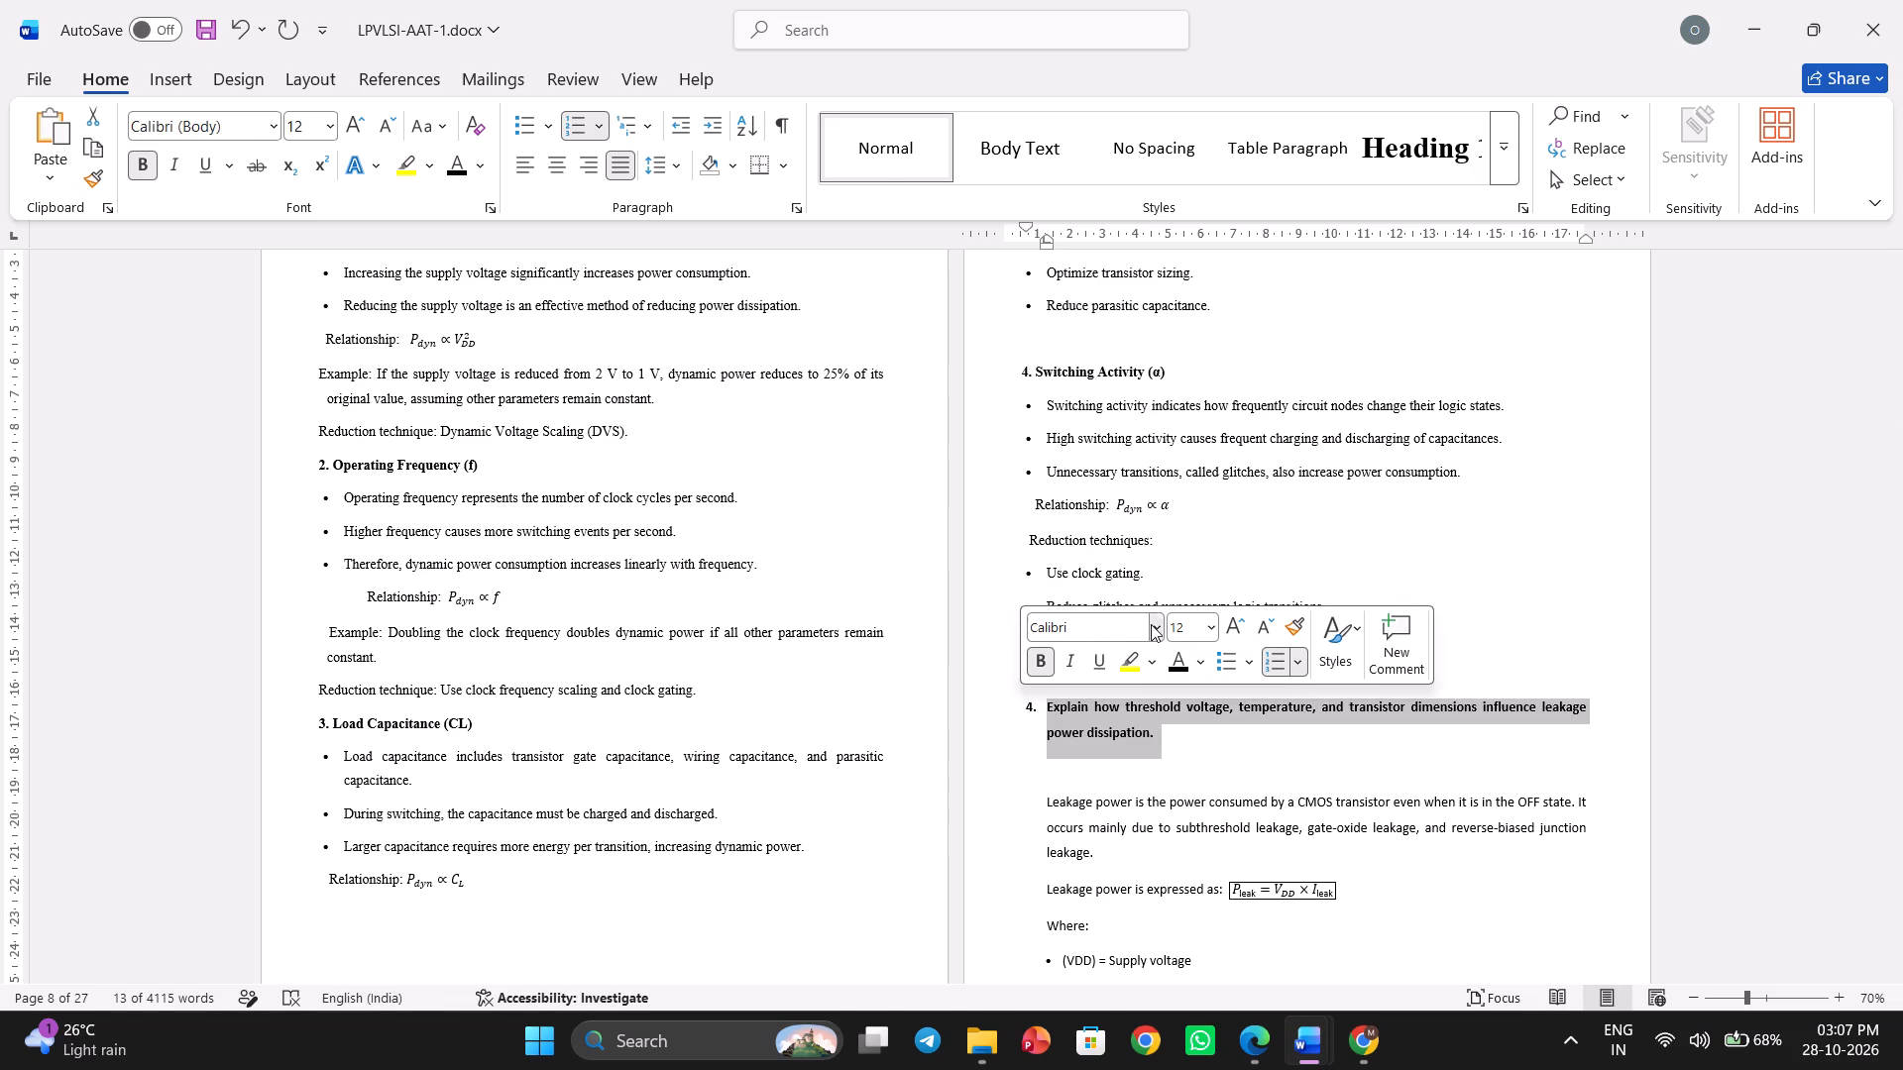
{"action": "left_click", "coordinate": [1147, 156]}
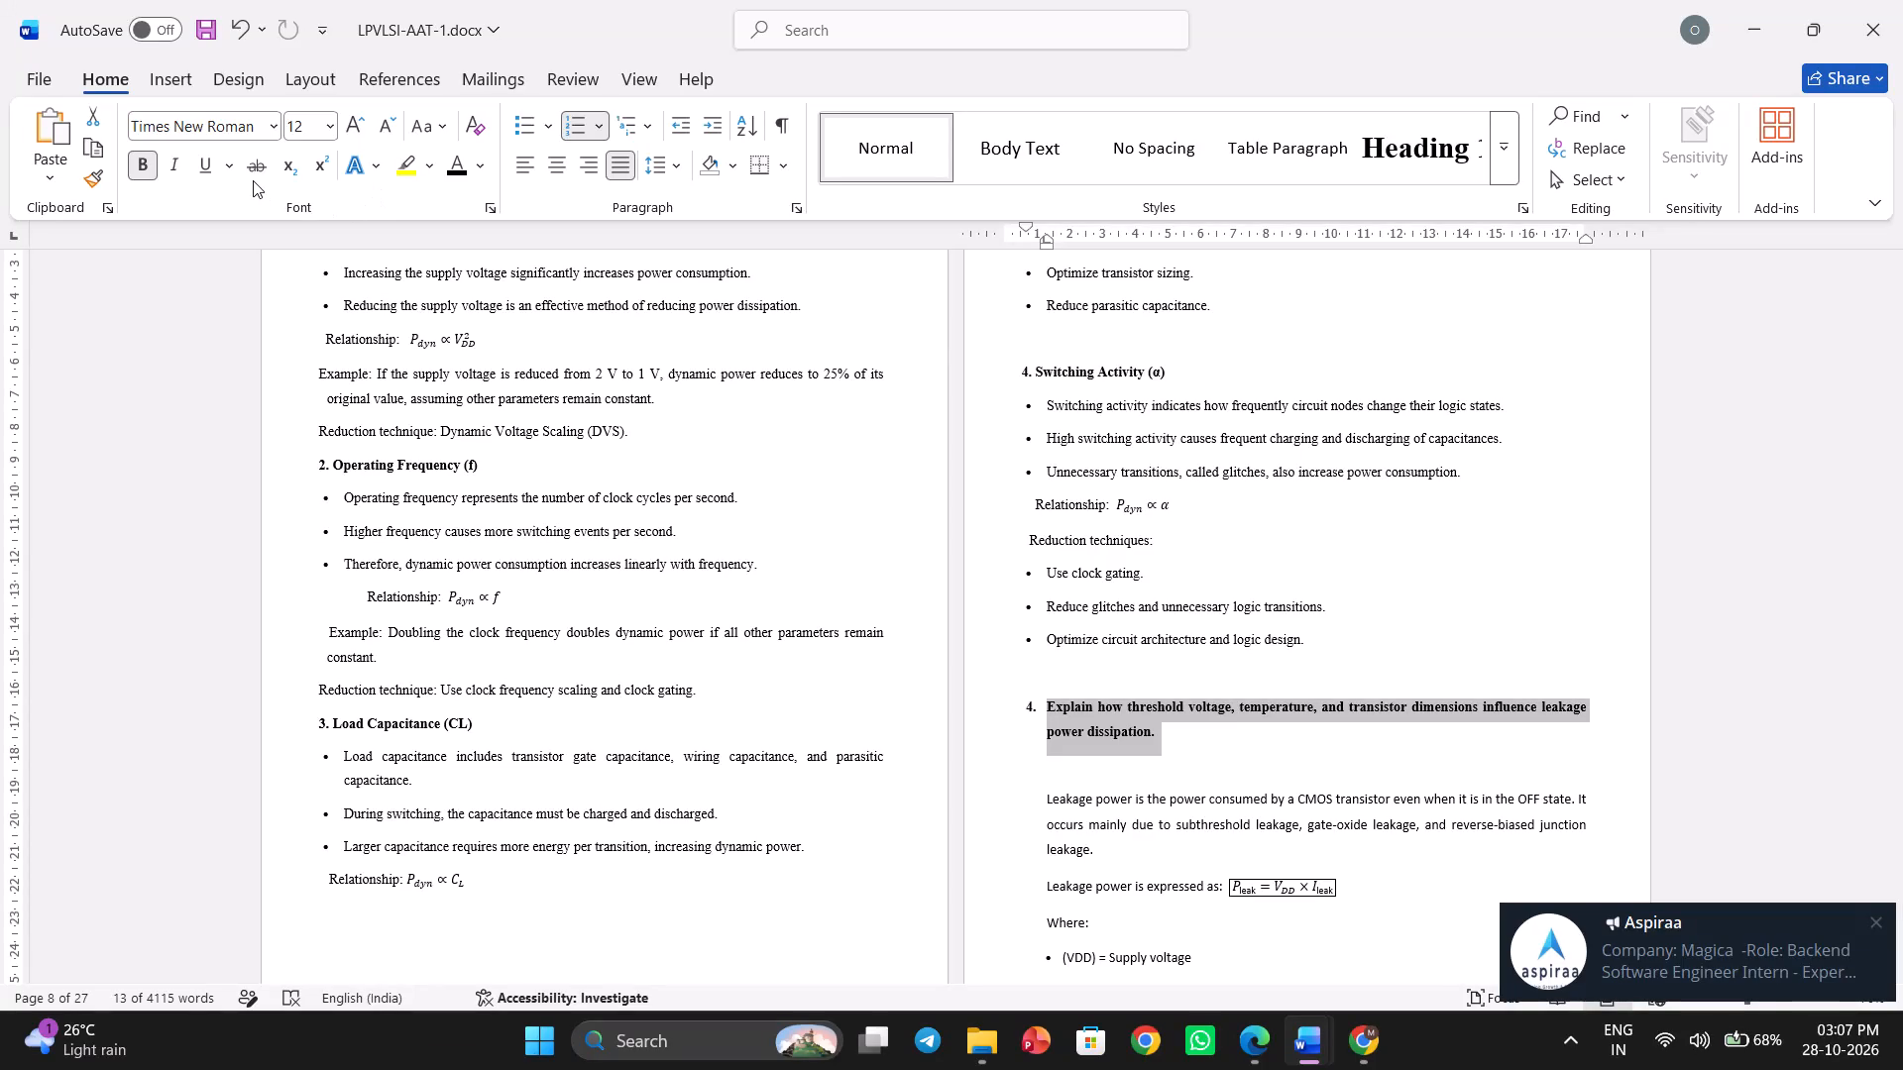
{"action": "left_click", "coordinate": [350, 124]}
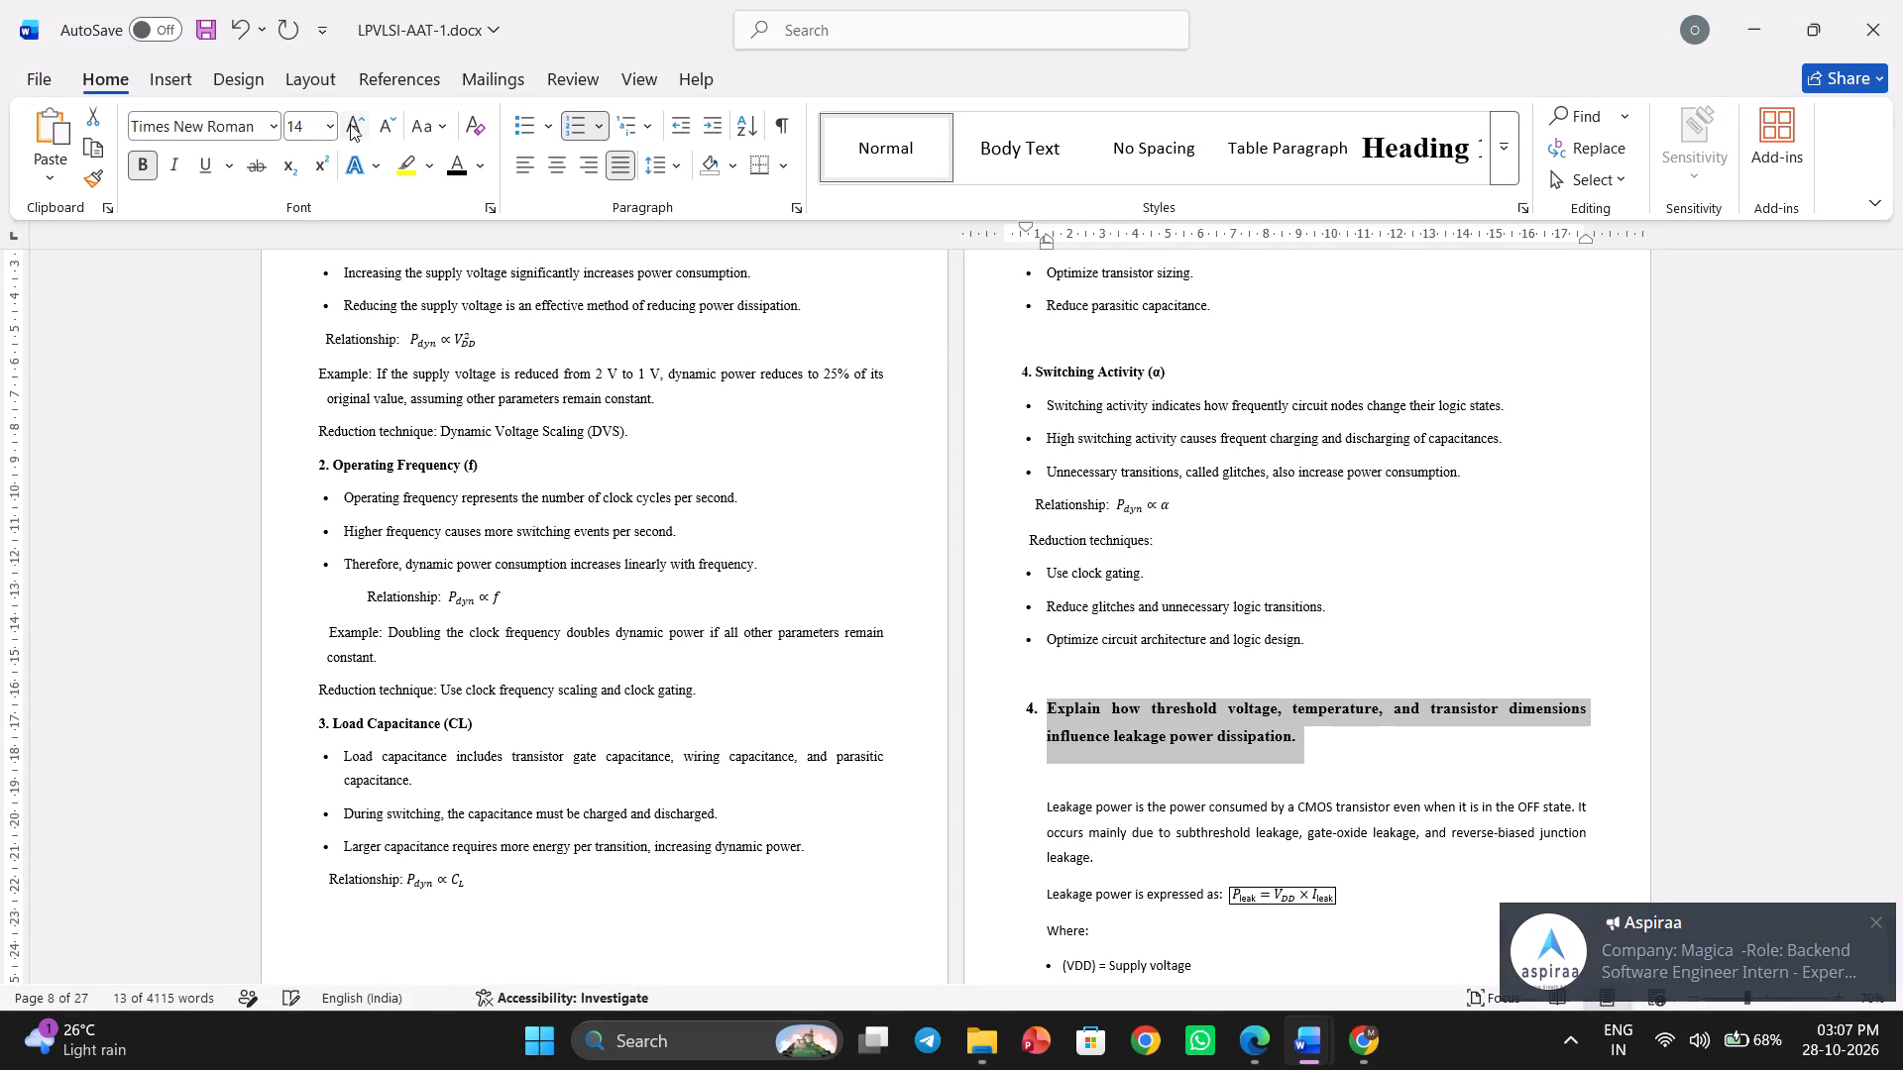
{"action": "left_click", "coordinate": [662, 169]}
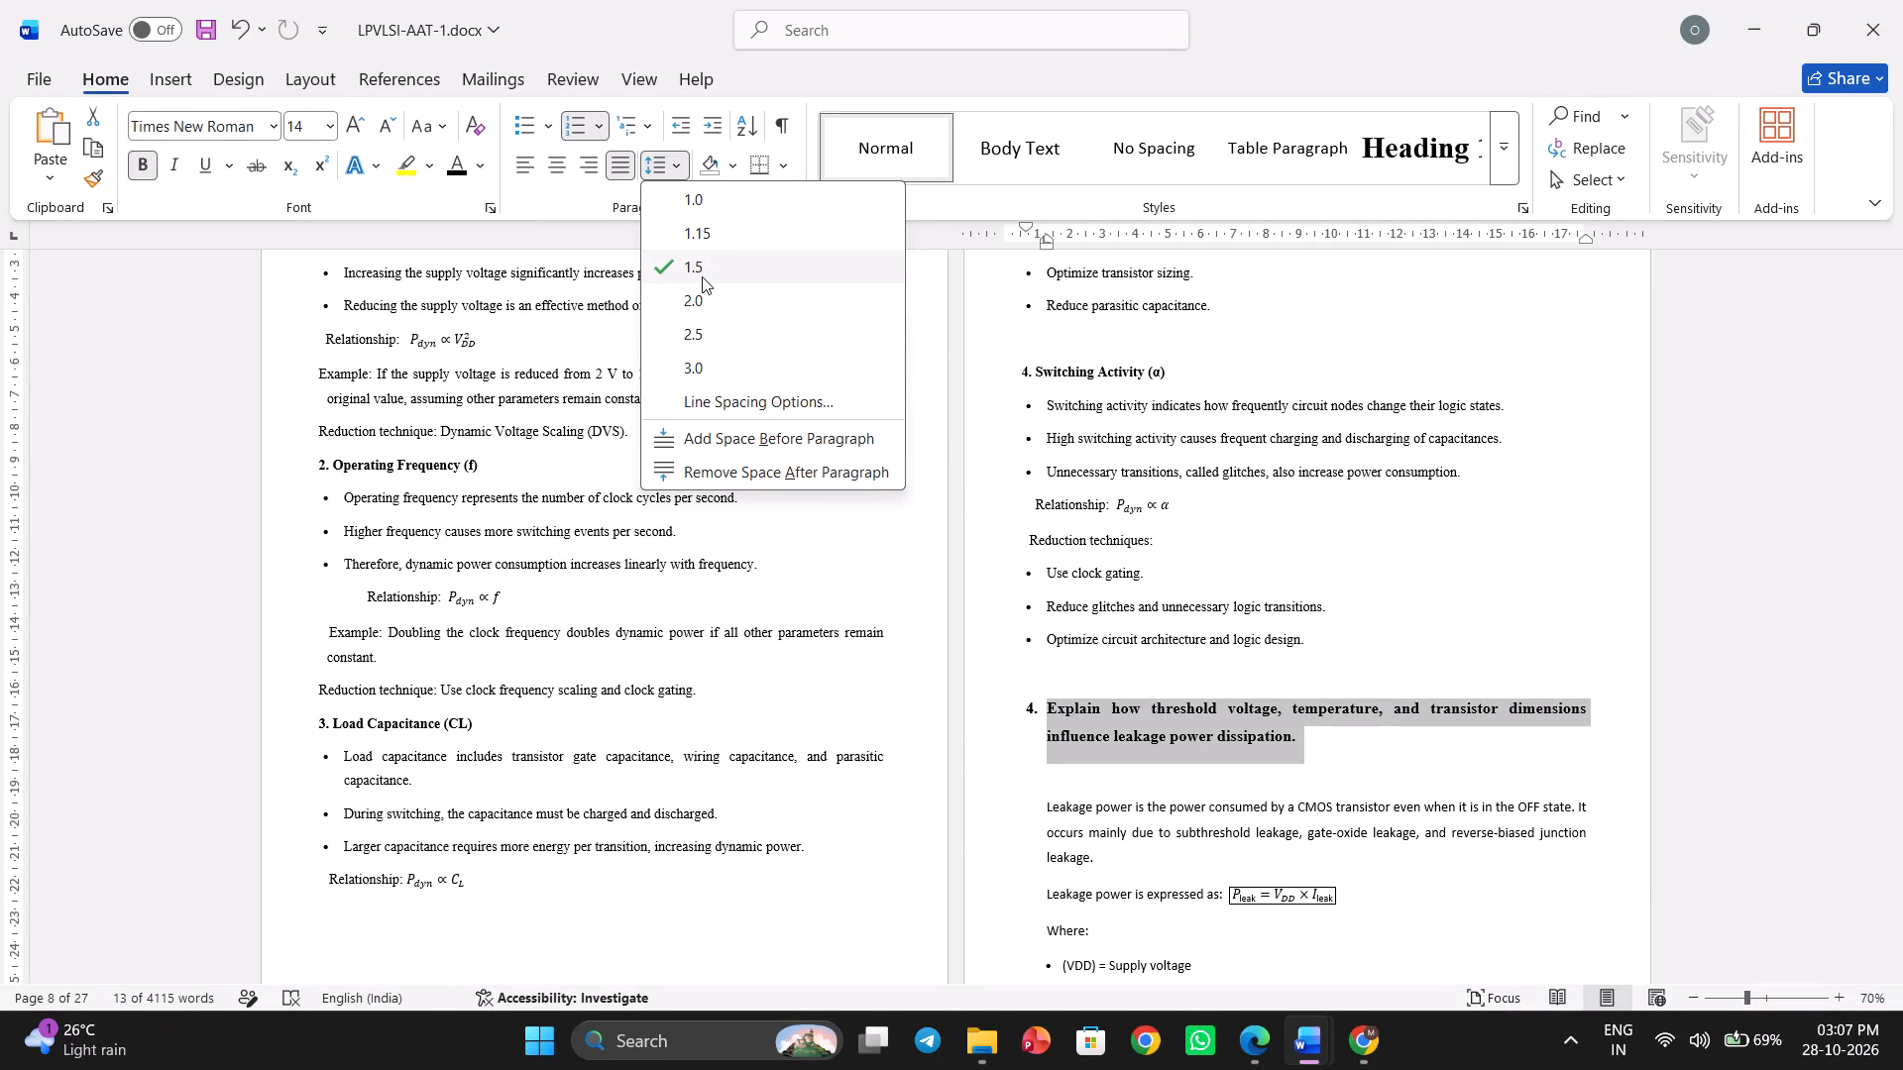
{"action": "left_click", "coordinate": [702, 276]}
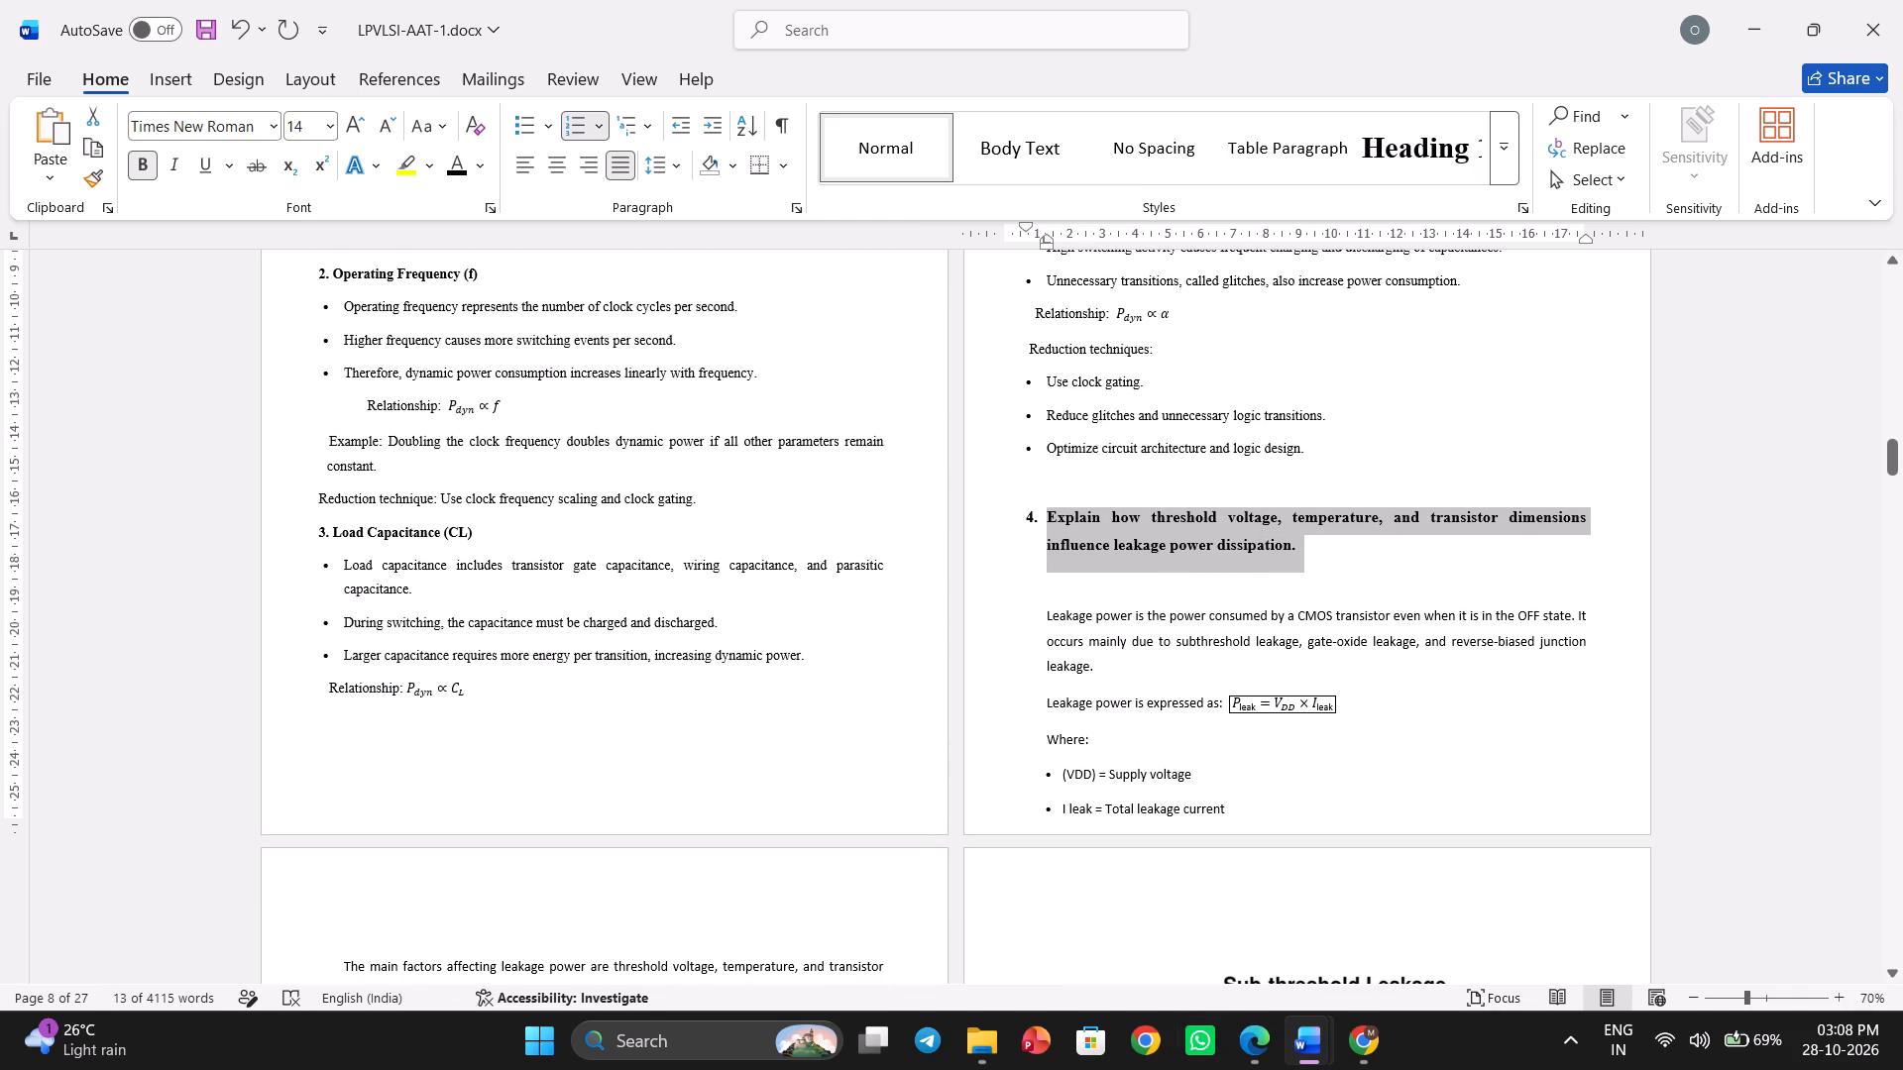
Delete the blank line between the question 4 heading and the leakage power introduction paragraph.
{"action": "left_click", "coordinate": [1047, 600]}
{"action": "key", "text": "BackSpace"}
{"action": "key", "text": "BackSpace"}
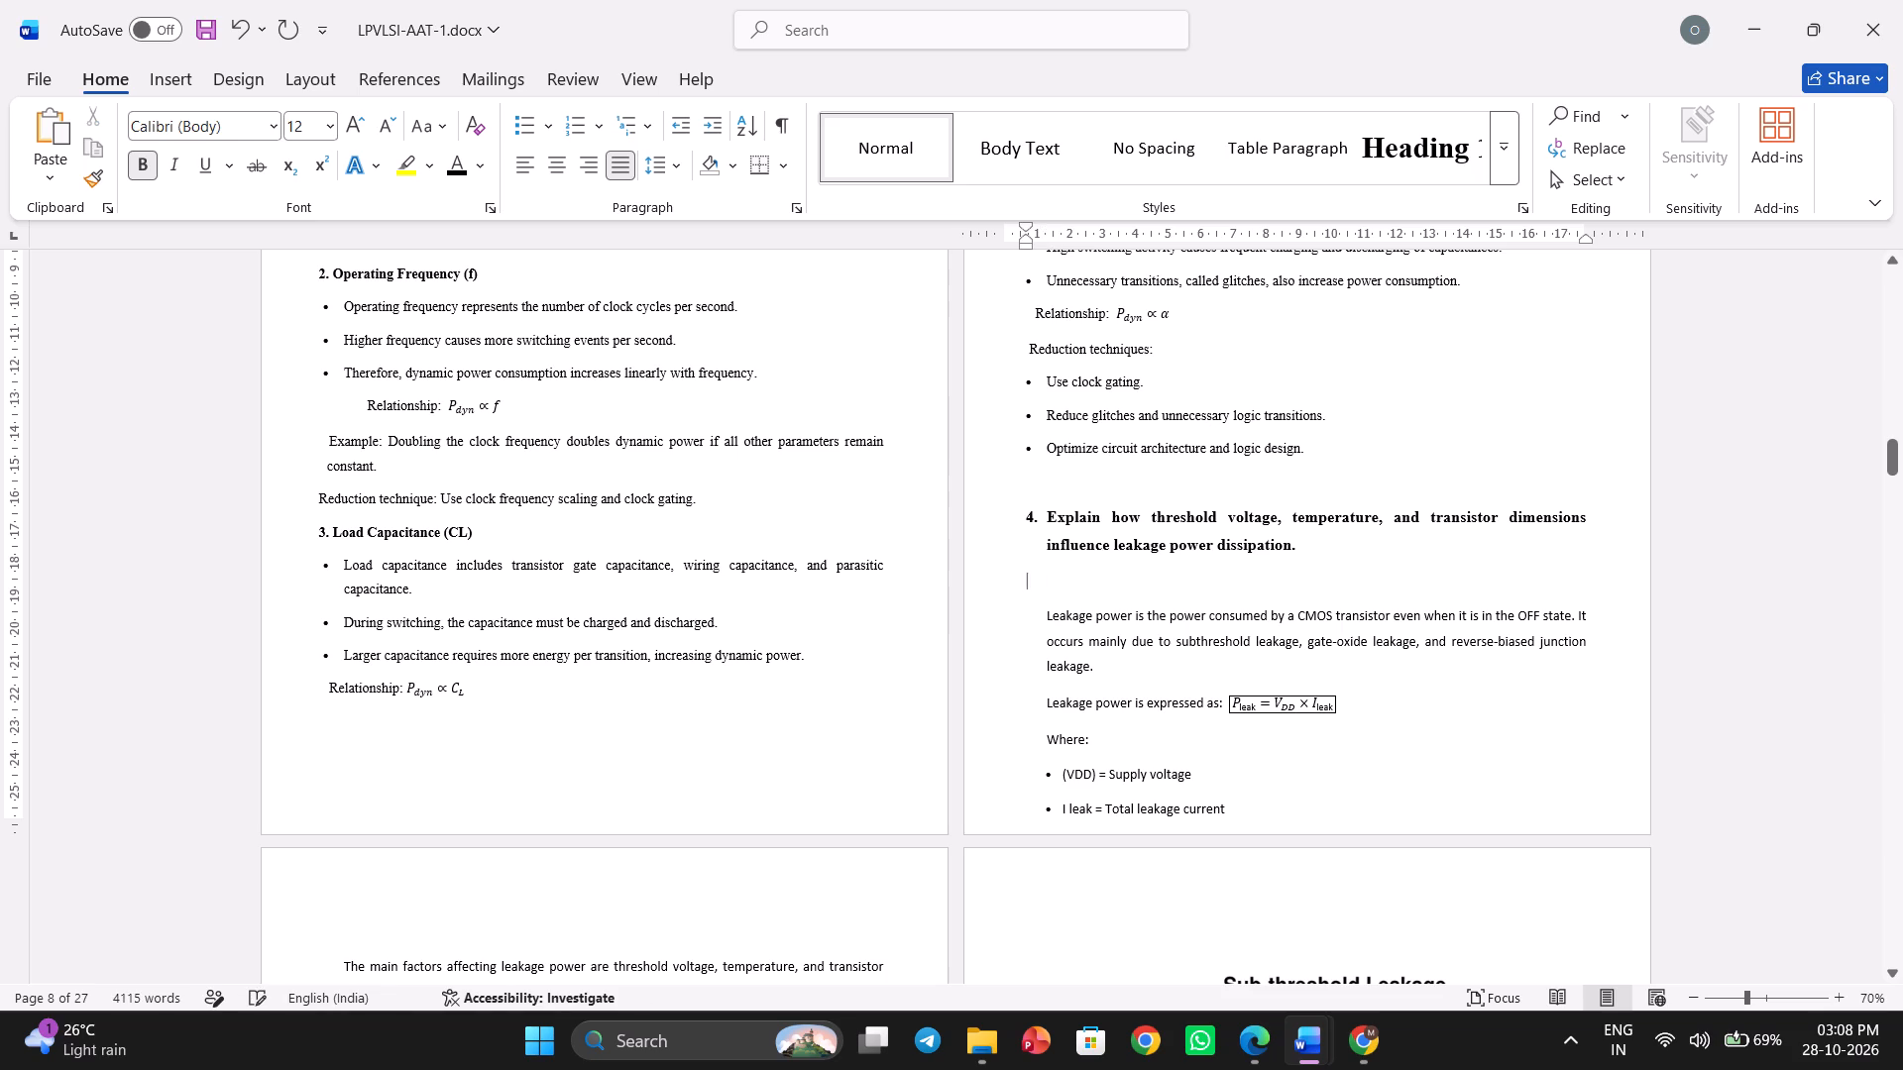
{"action": "key", "text": "BackSpace"}
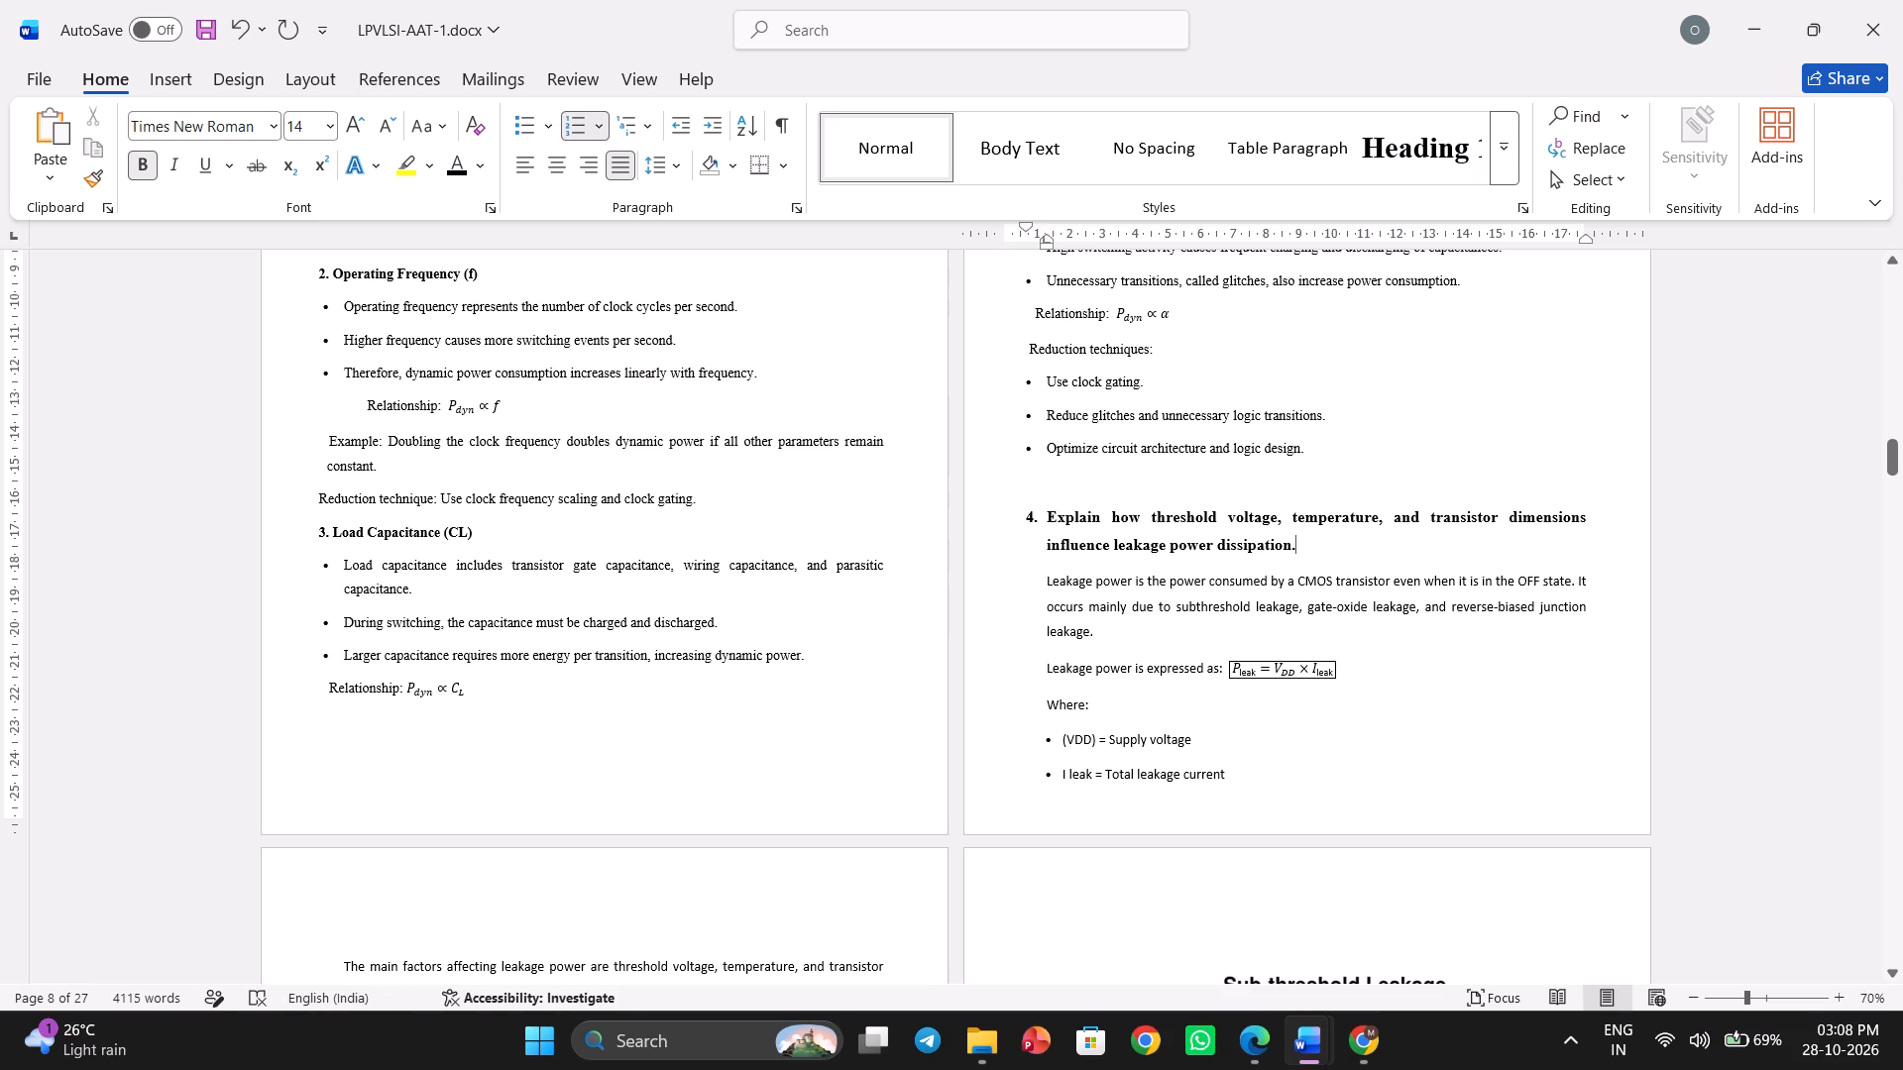
Insert five blank lines after the "Leakage power is expressed as:" formula to push "Where:" onto the following page.
{"action": "left_click", "coordinate": [1371, 677]}
{"action": "key", "text": "Return"}
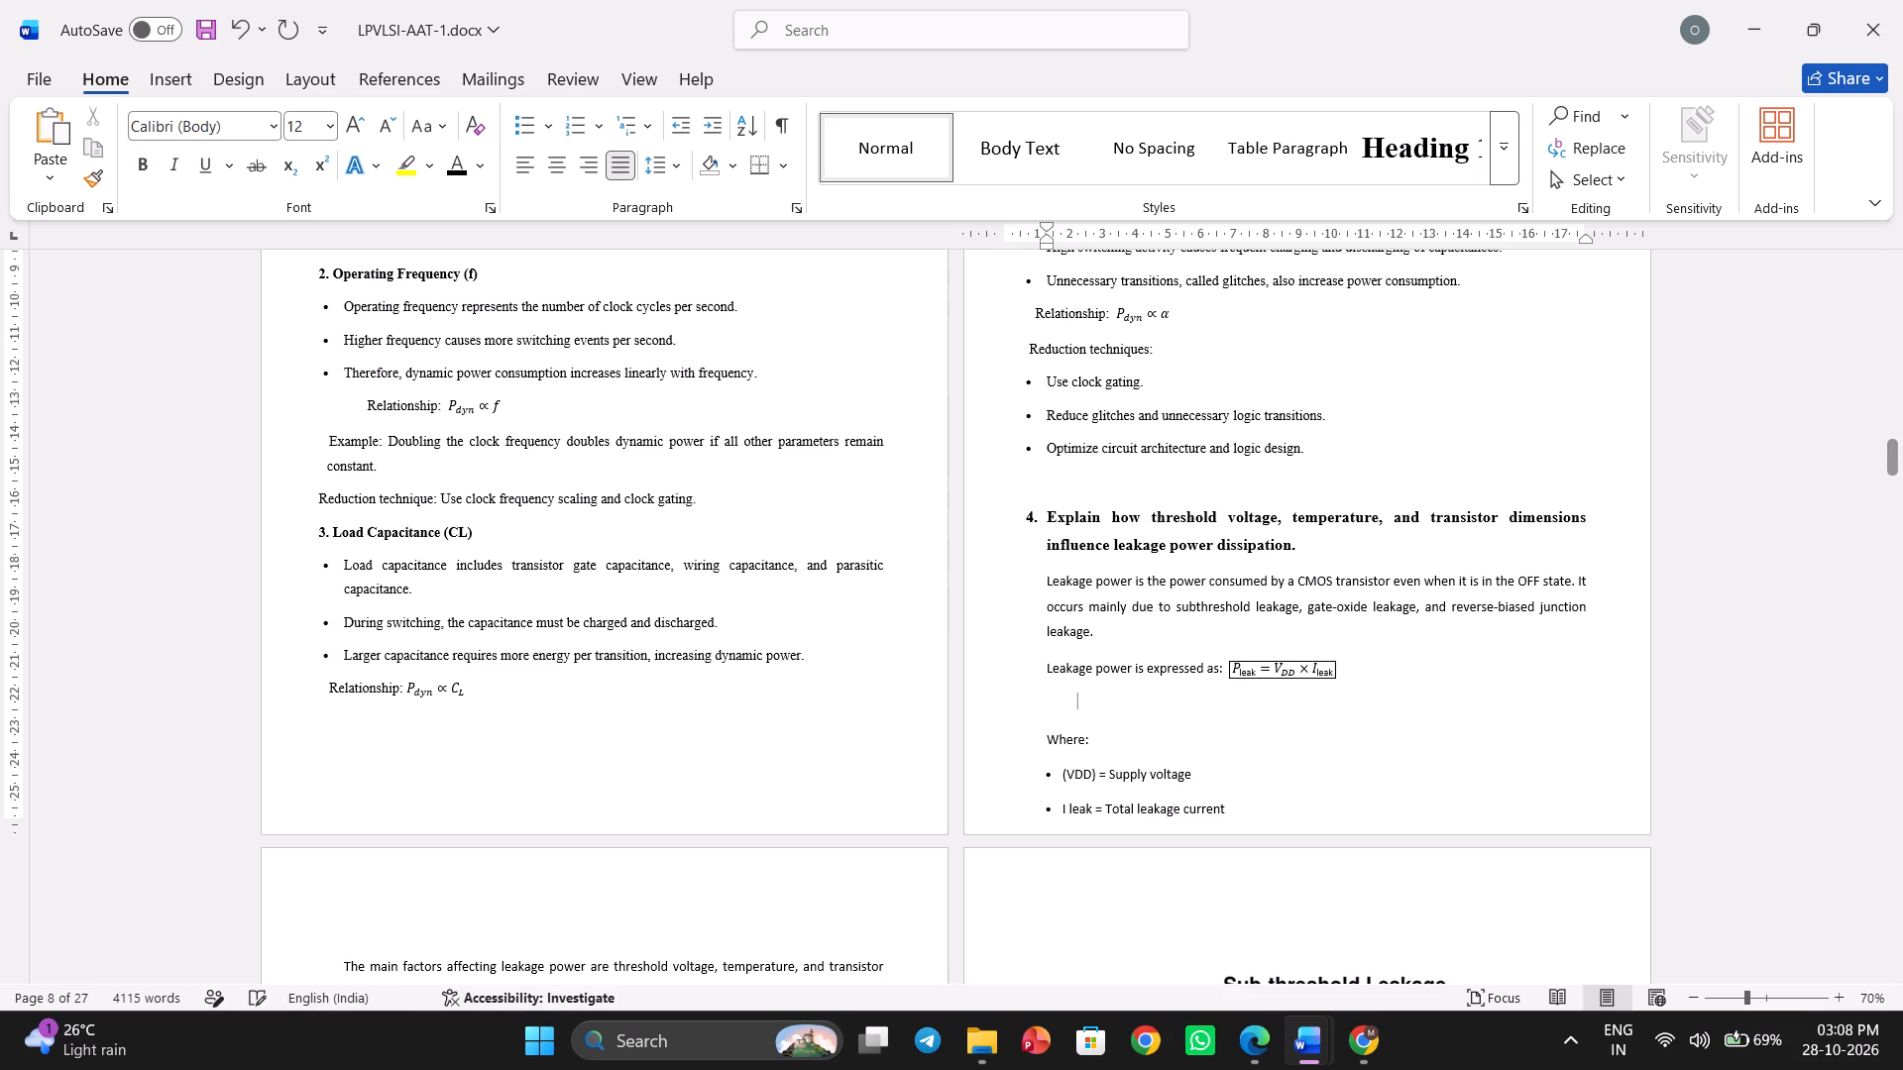
{"action": "key", "text": "Return"}
{"action": "key", "text": "Return"}
{"action": "key", "text": "Return"}
{"action": "key", "text": "Return"}
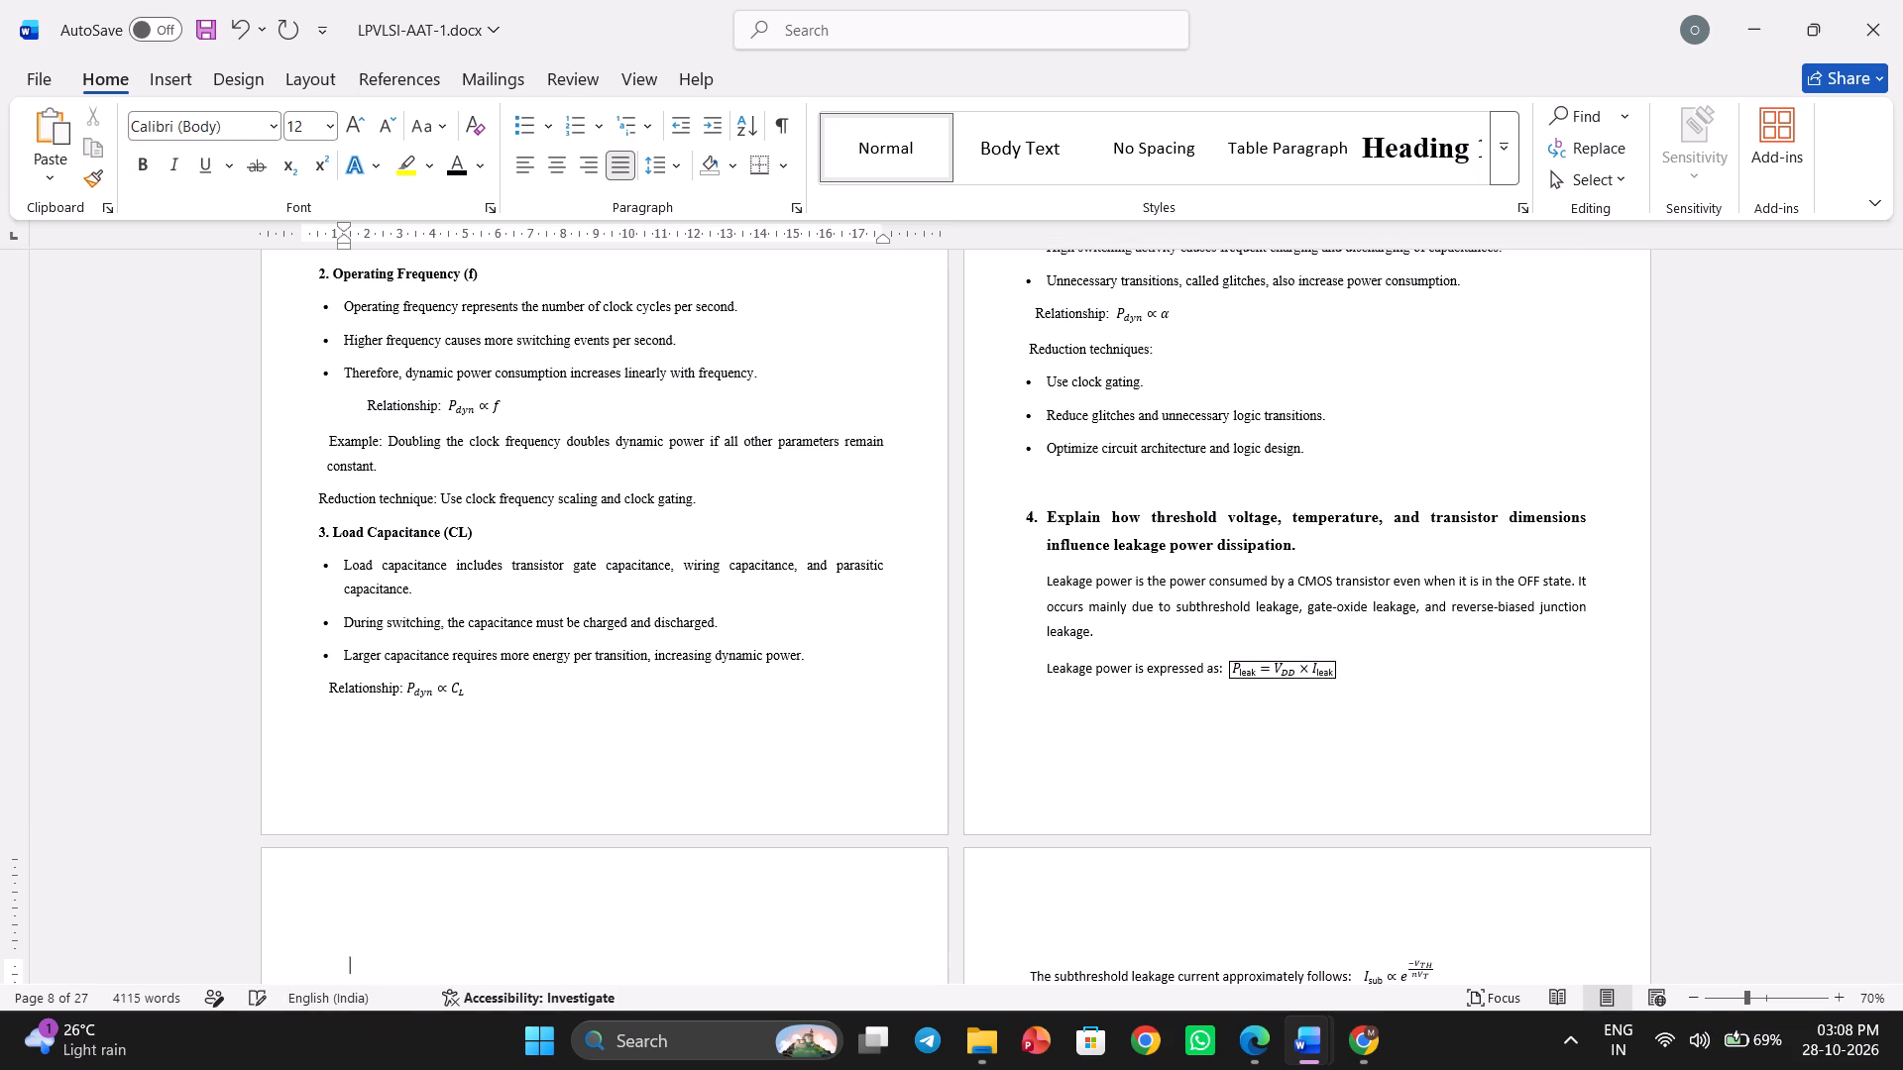
Set the leakage power introduction paragraph and the "Leakage power is expressed as:" line to Times New Roman with 1.5 line spacing.
{"action": "left_click_drag", "start_coordinate": [1275, 724], "coordinate": [1043, 573]}
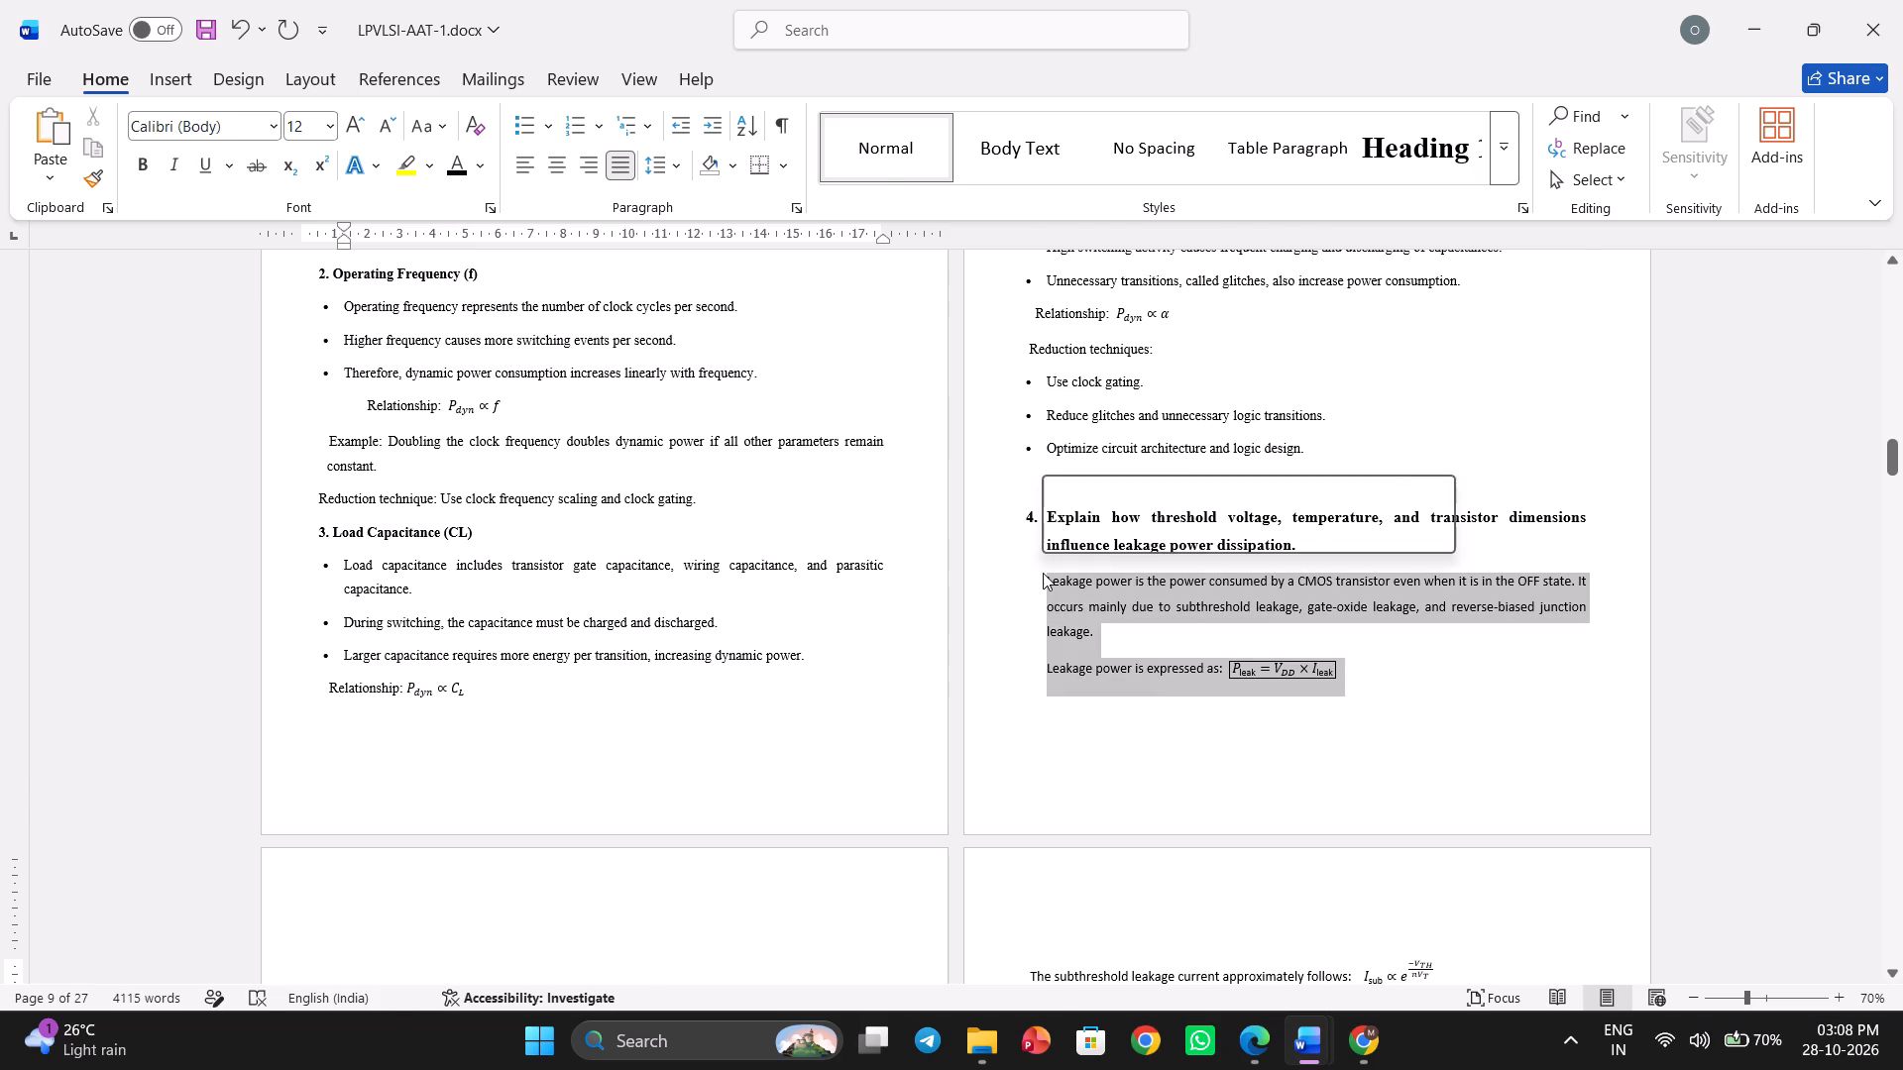
{"action": "left_click", "coordinate": [1179, 486]}
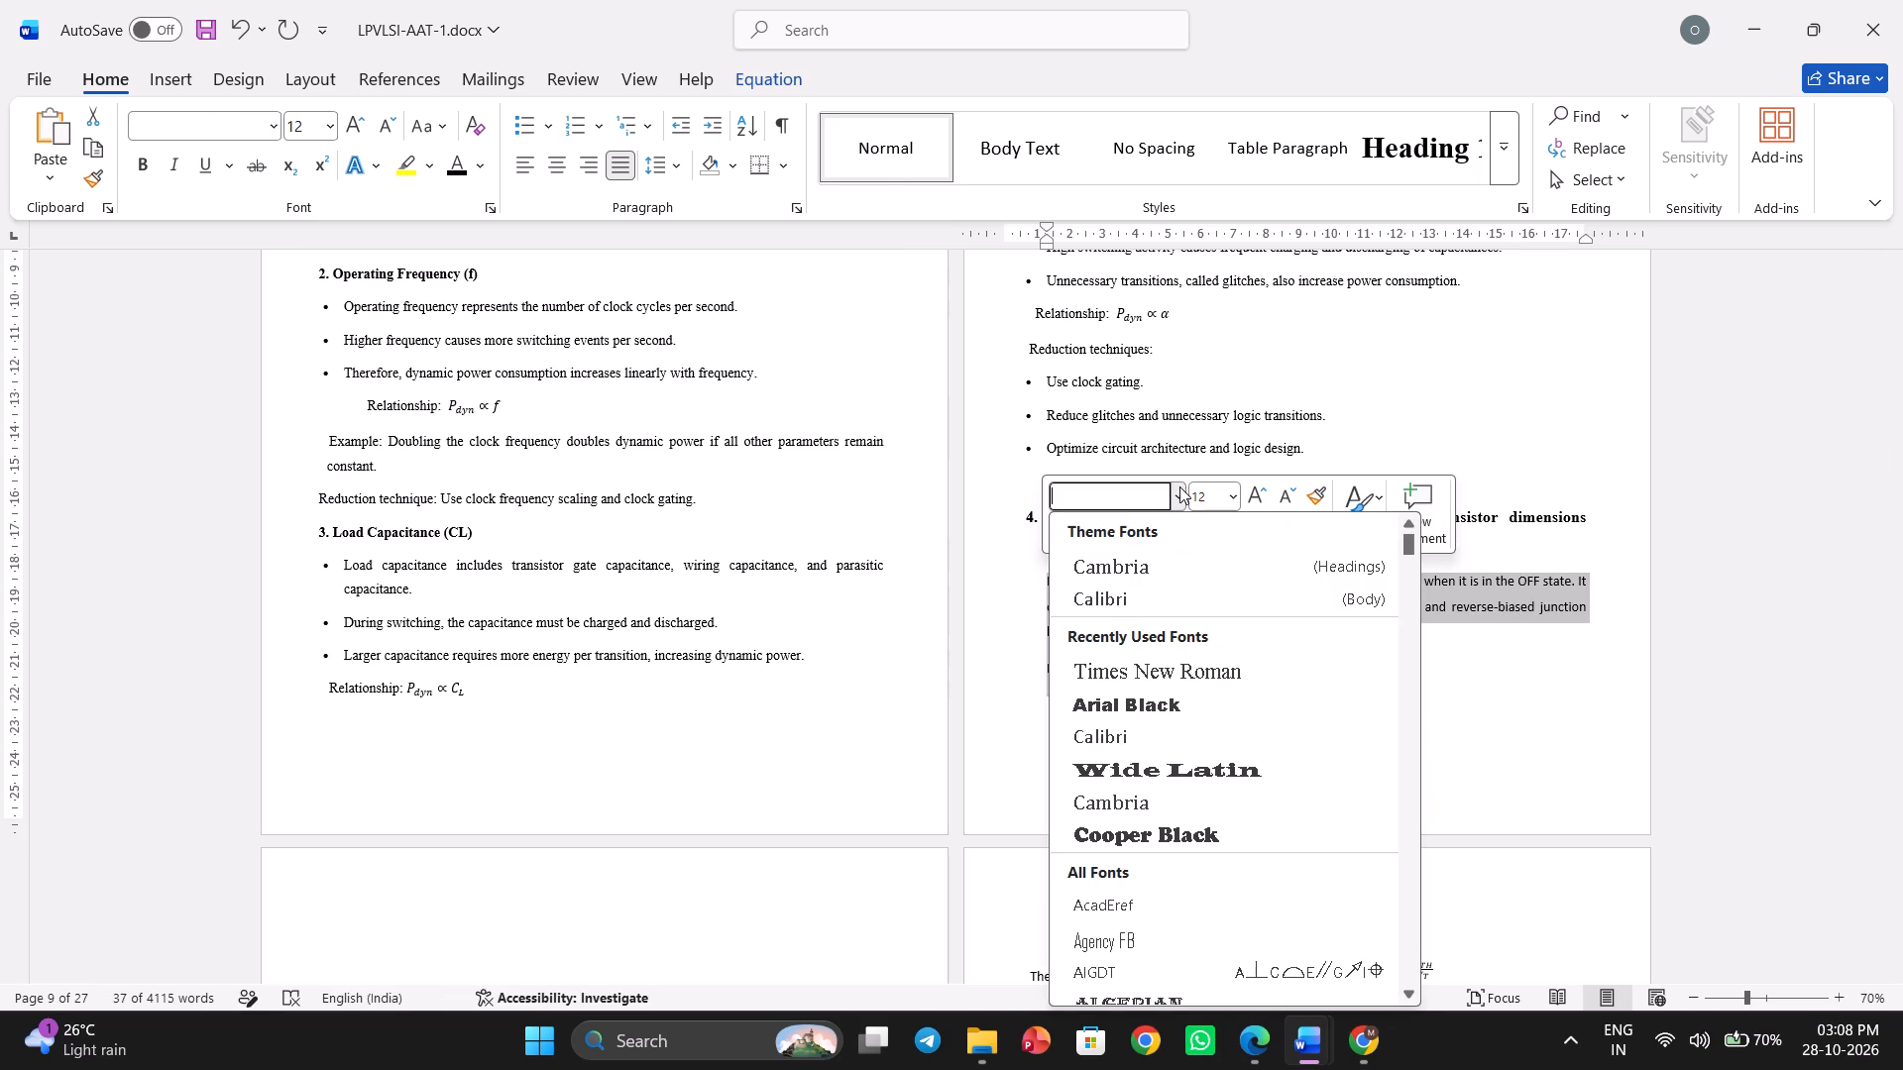
{"action": "left_click", "coordinate": [1116, 672]}
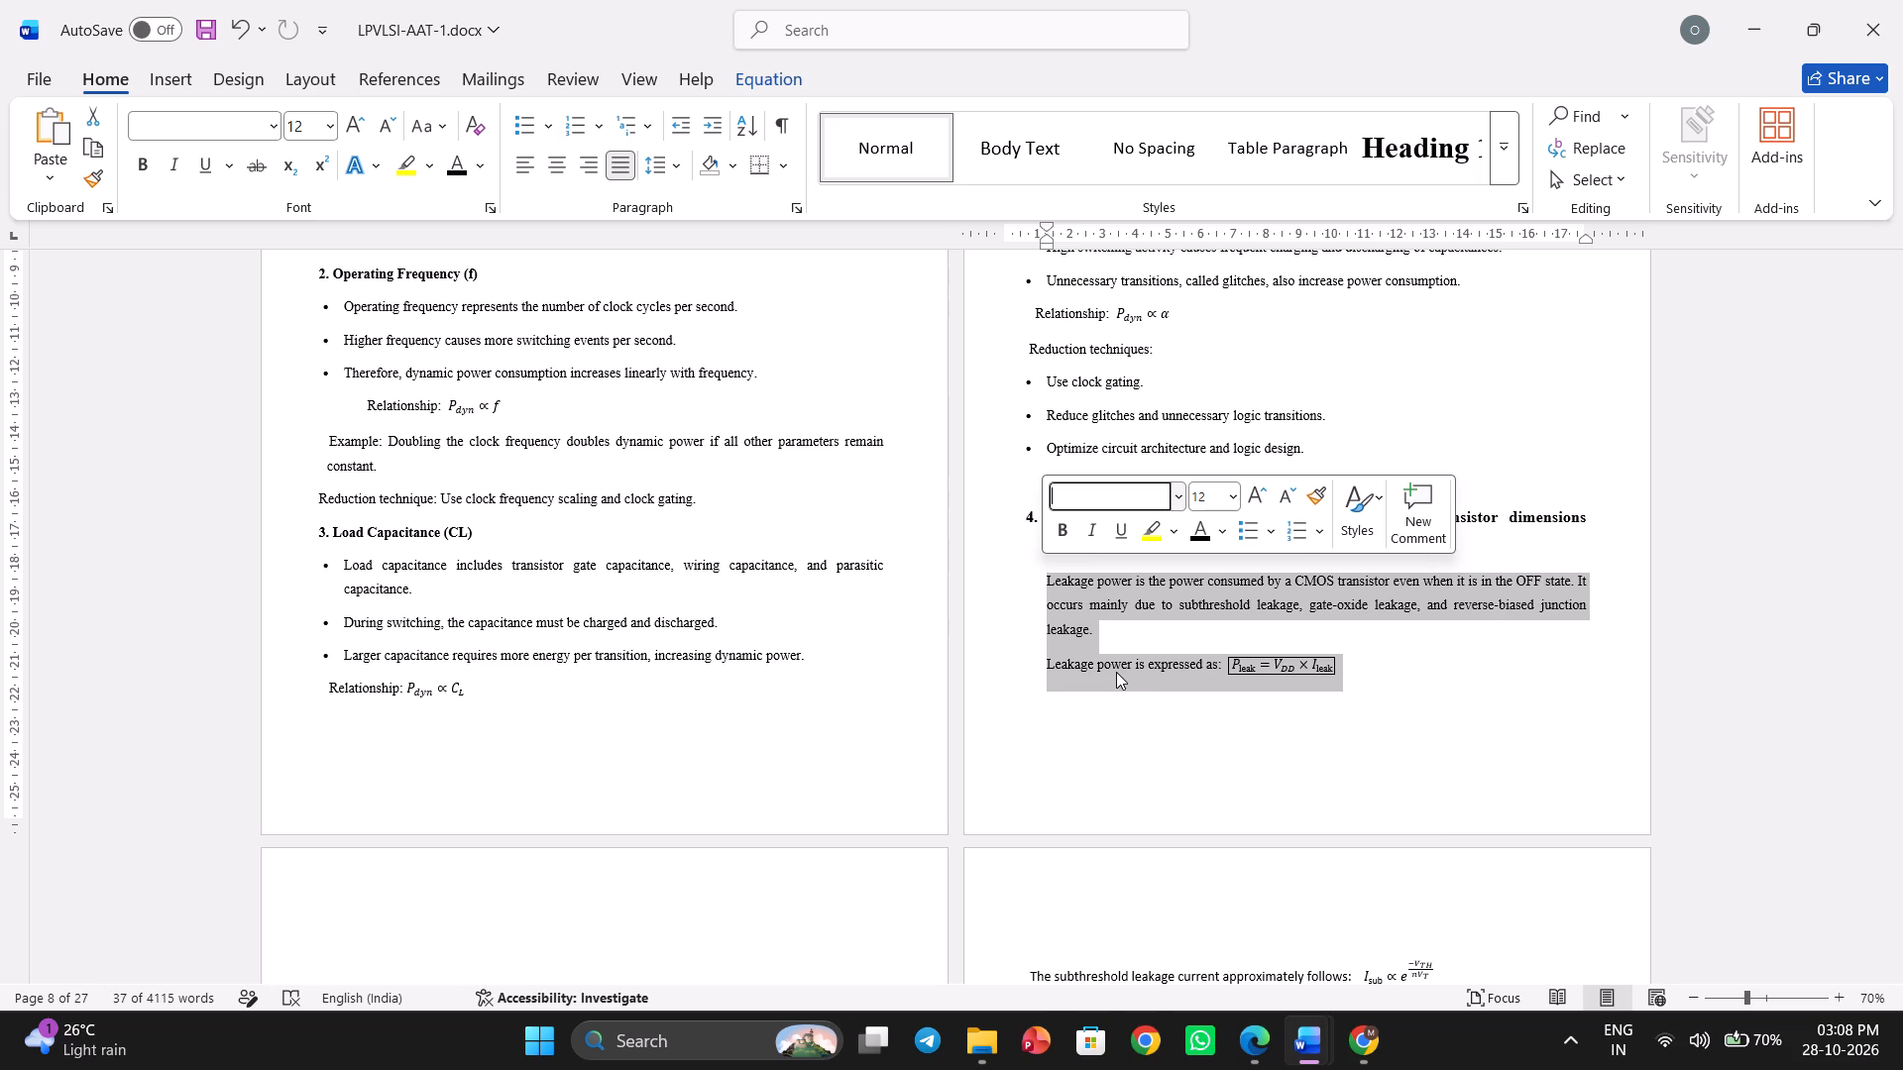
{"action": "left_click", "coordinate": [1126, 701]}
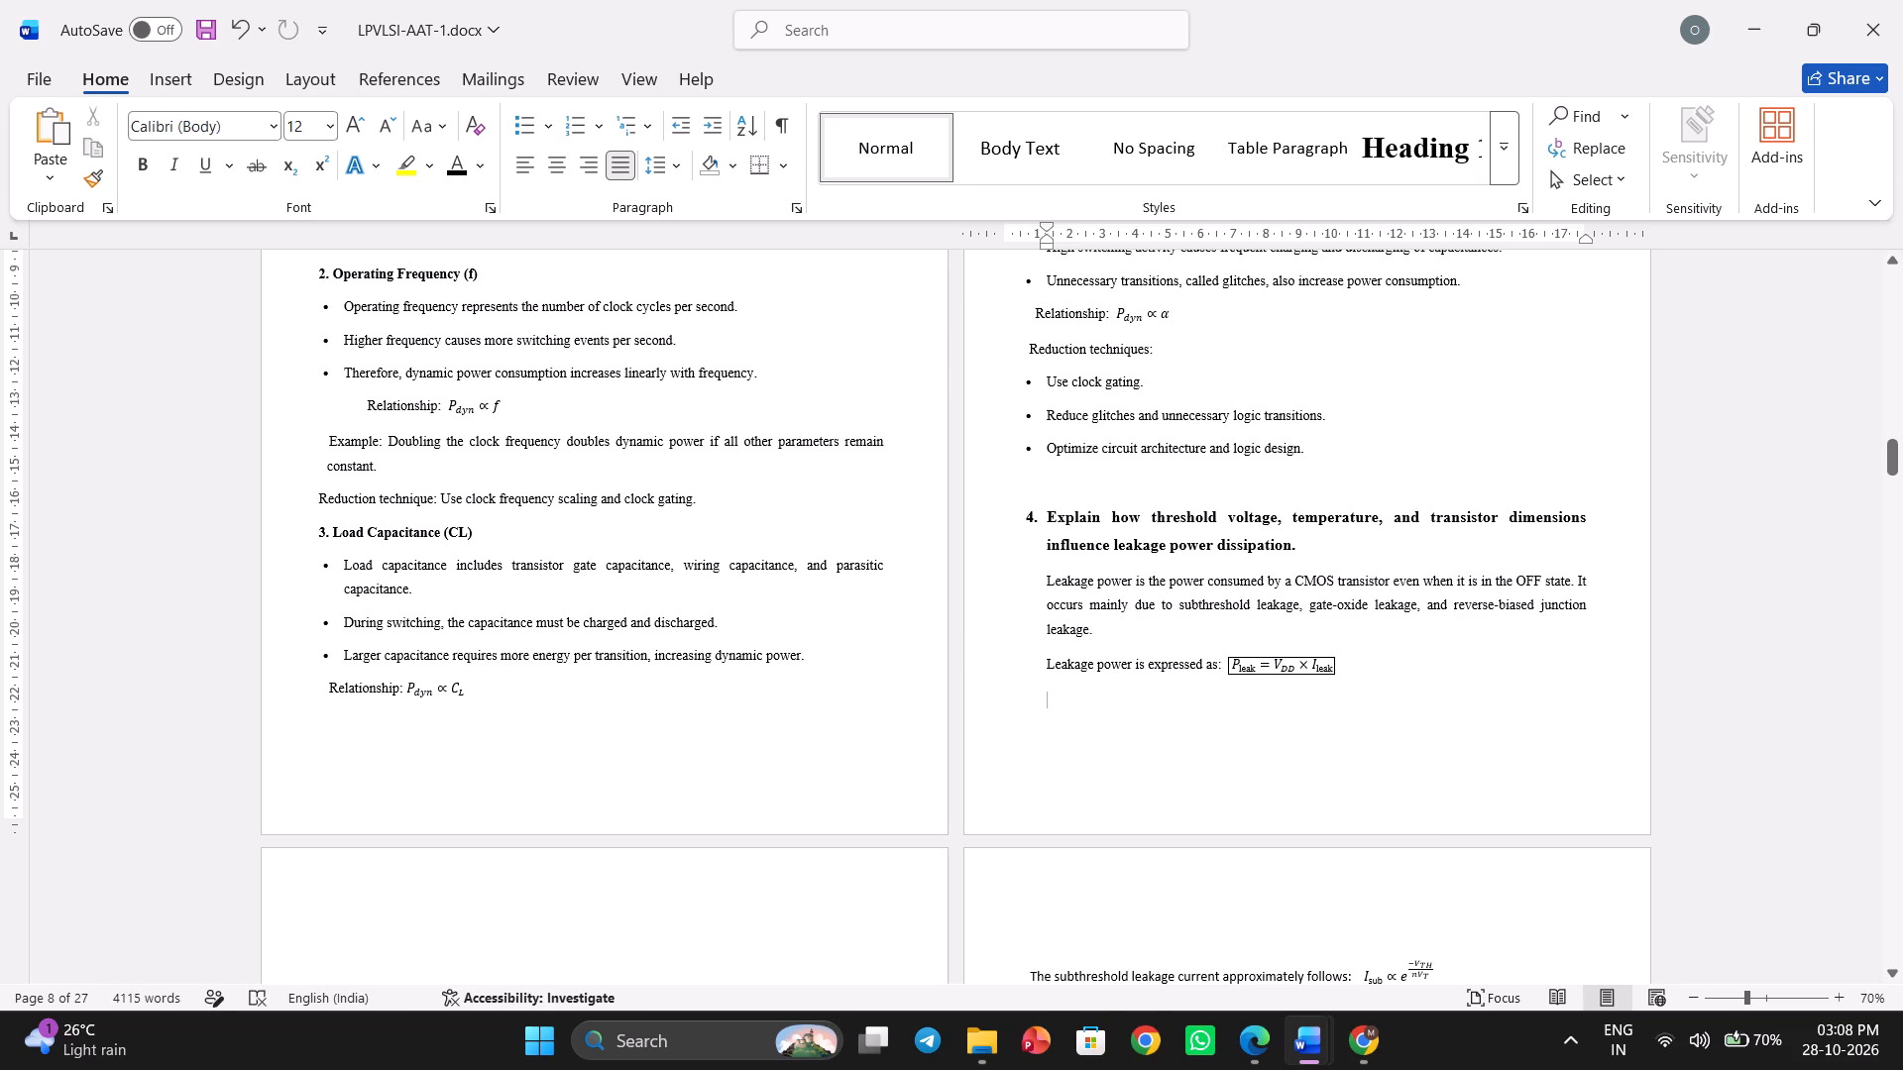
{"action": "left_click_drag", "start_coordinate": [1310, 713], "coordinate": [1012, 577]}
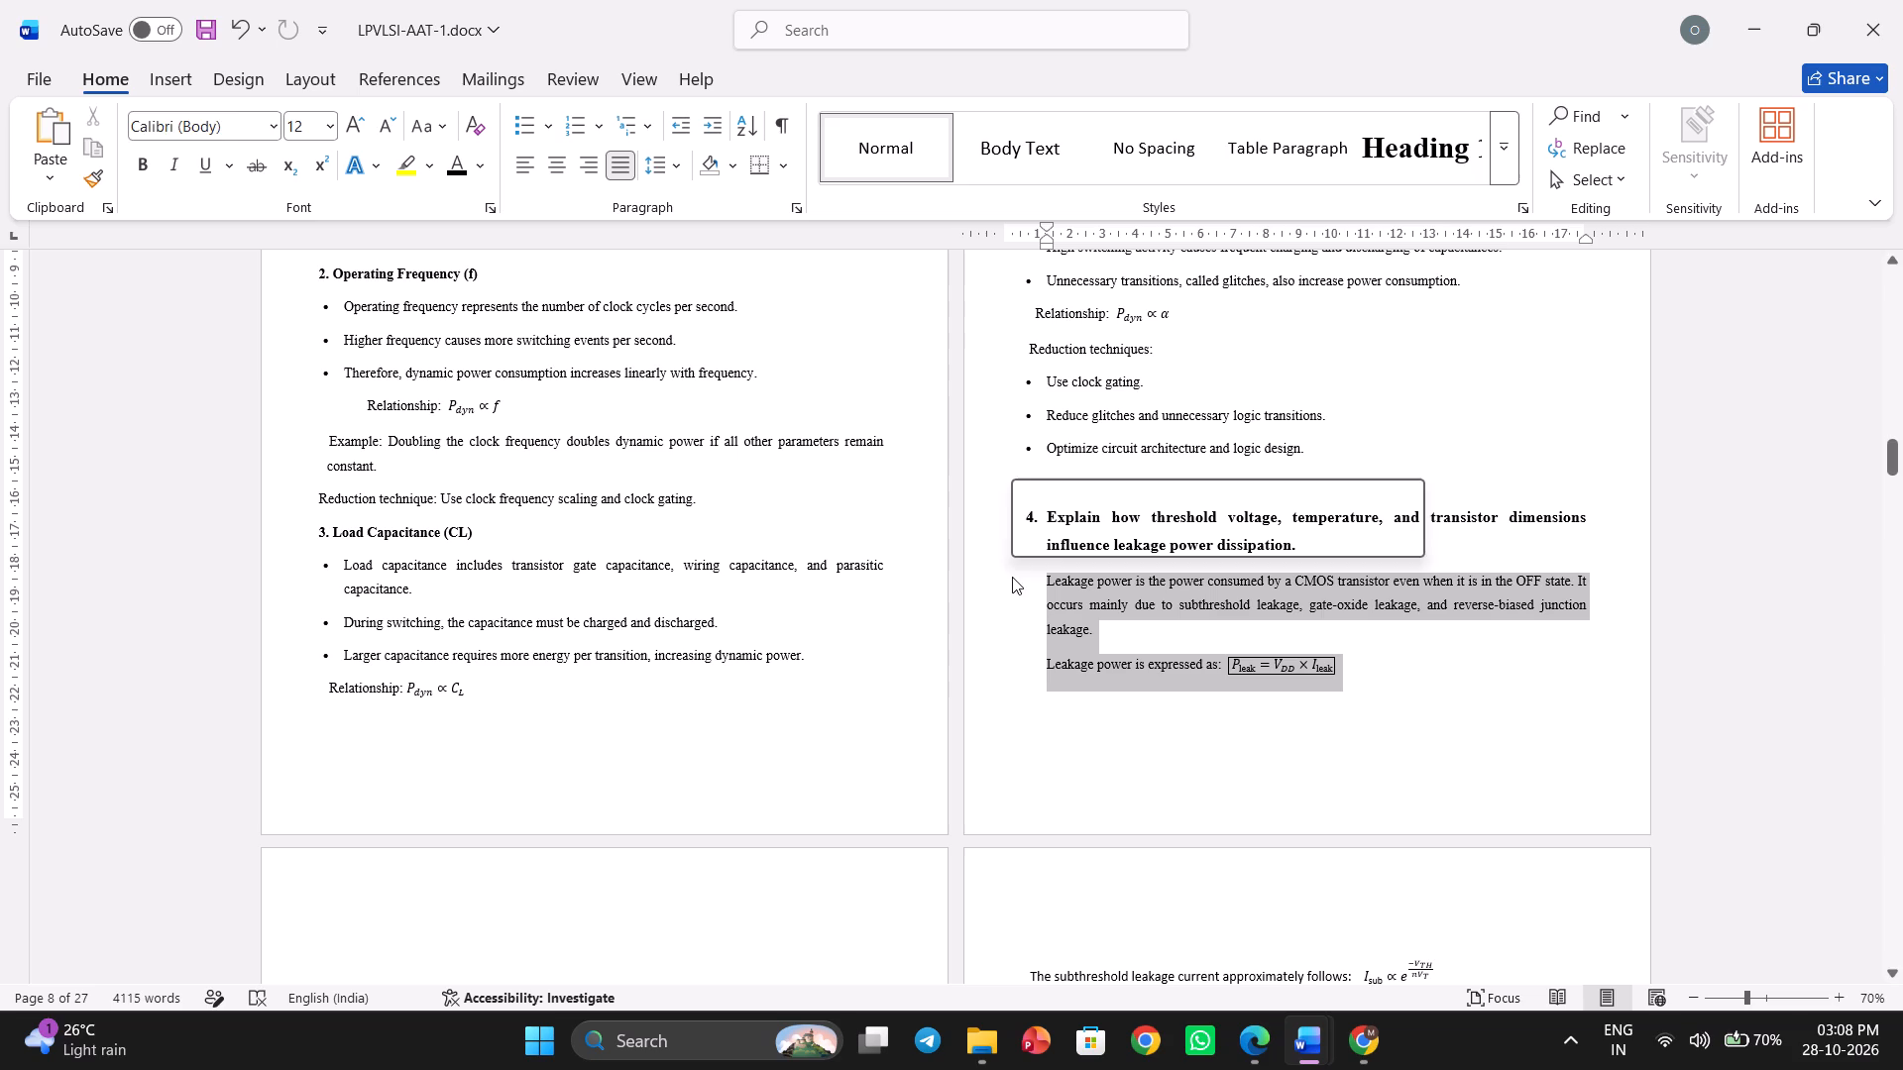
{"action": "left_click", "coordinate": [666, 168]}
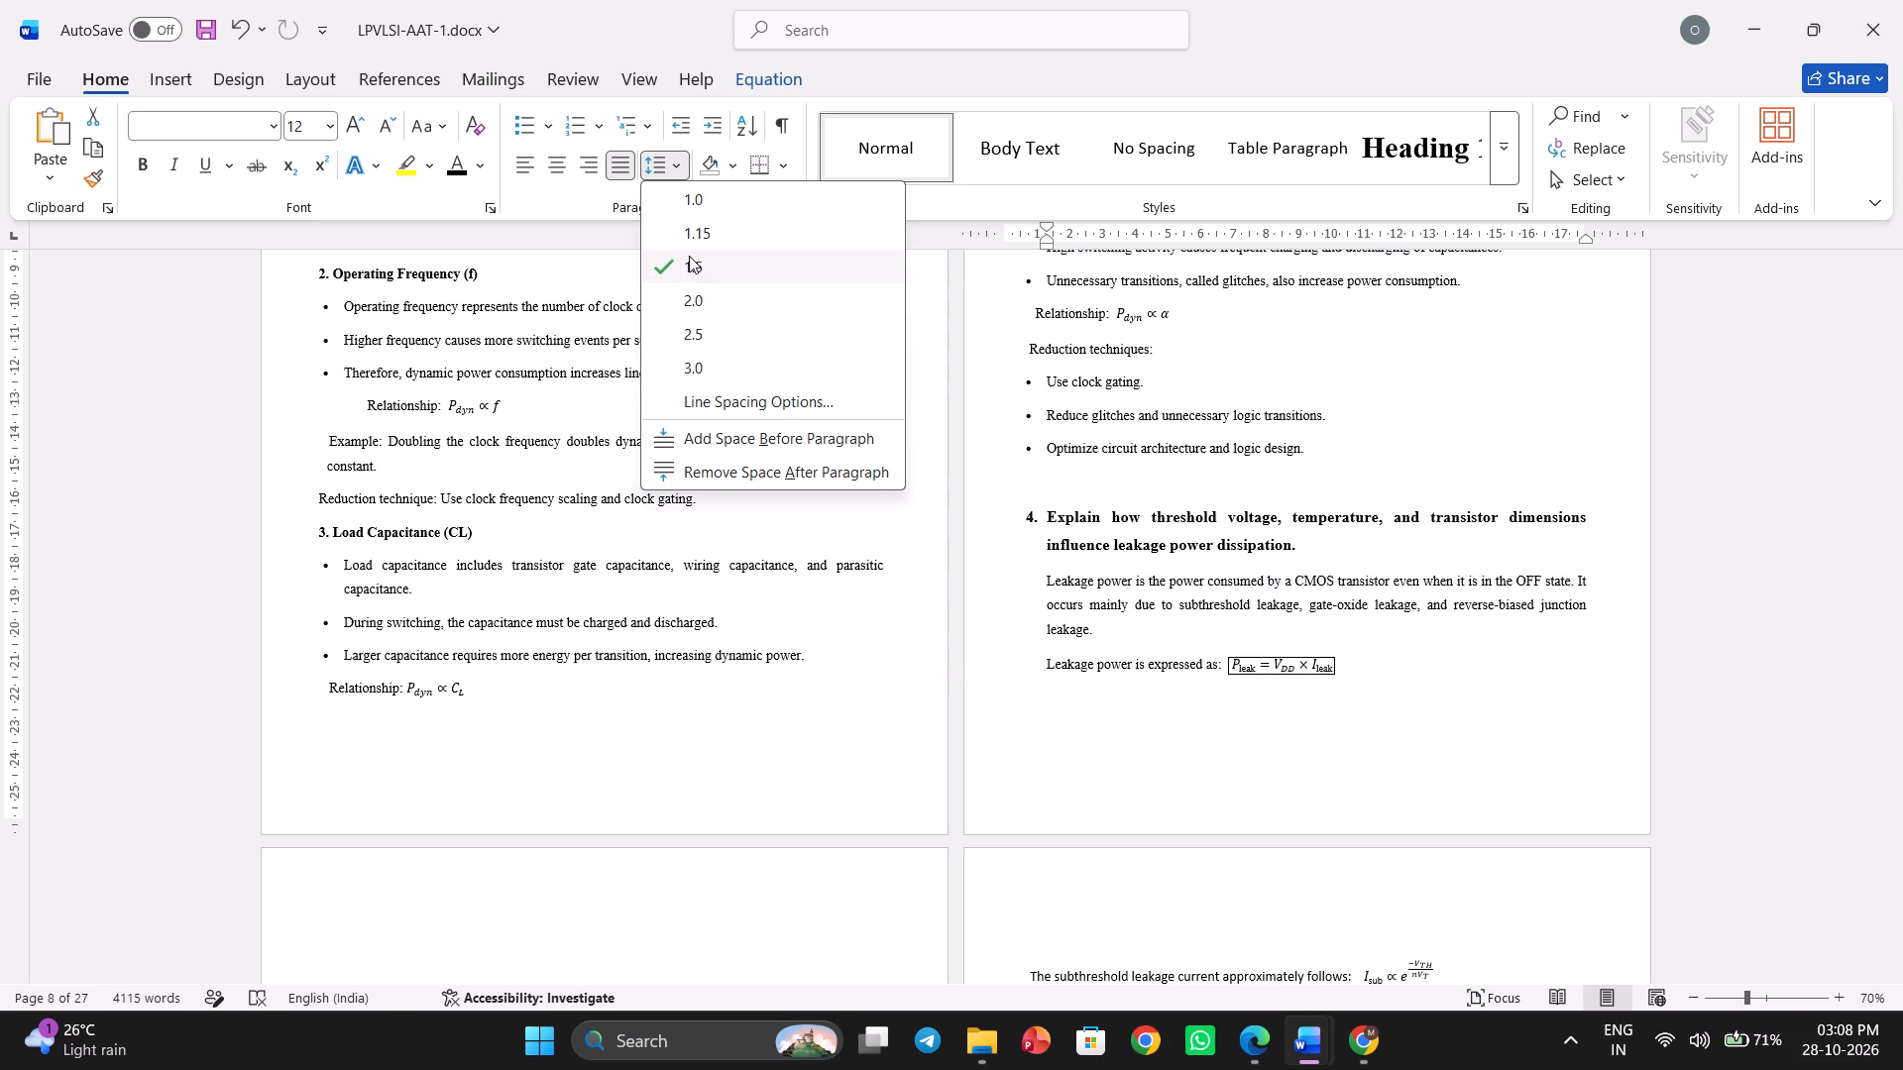
{"action": "left_click", "coordinate": [689, 270]}
{"action": "left_click", "coordinate": [1103, 699]}
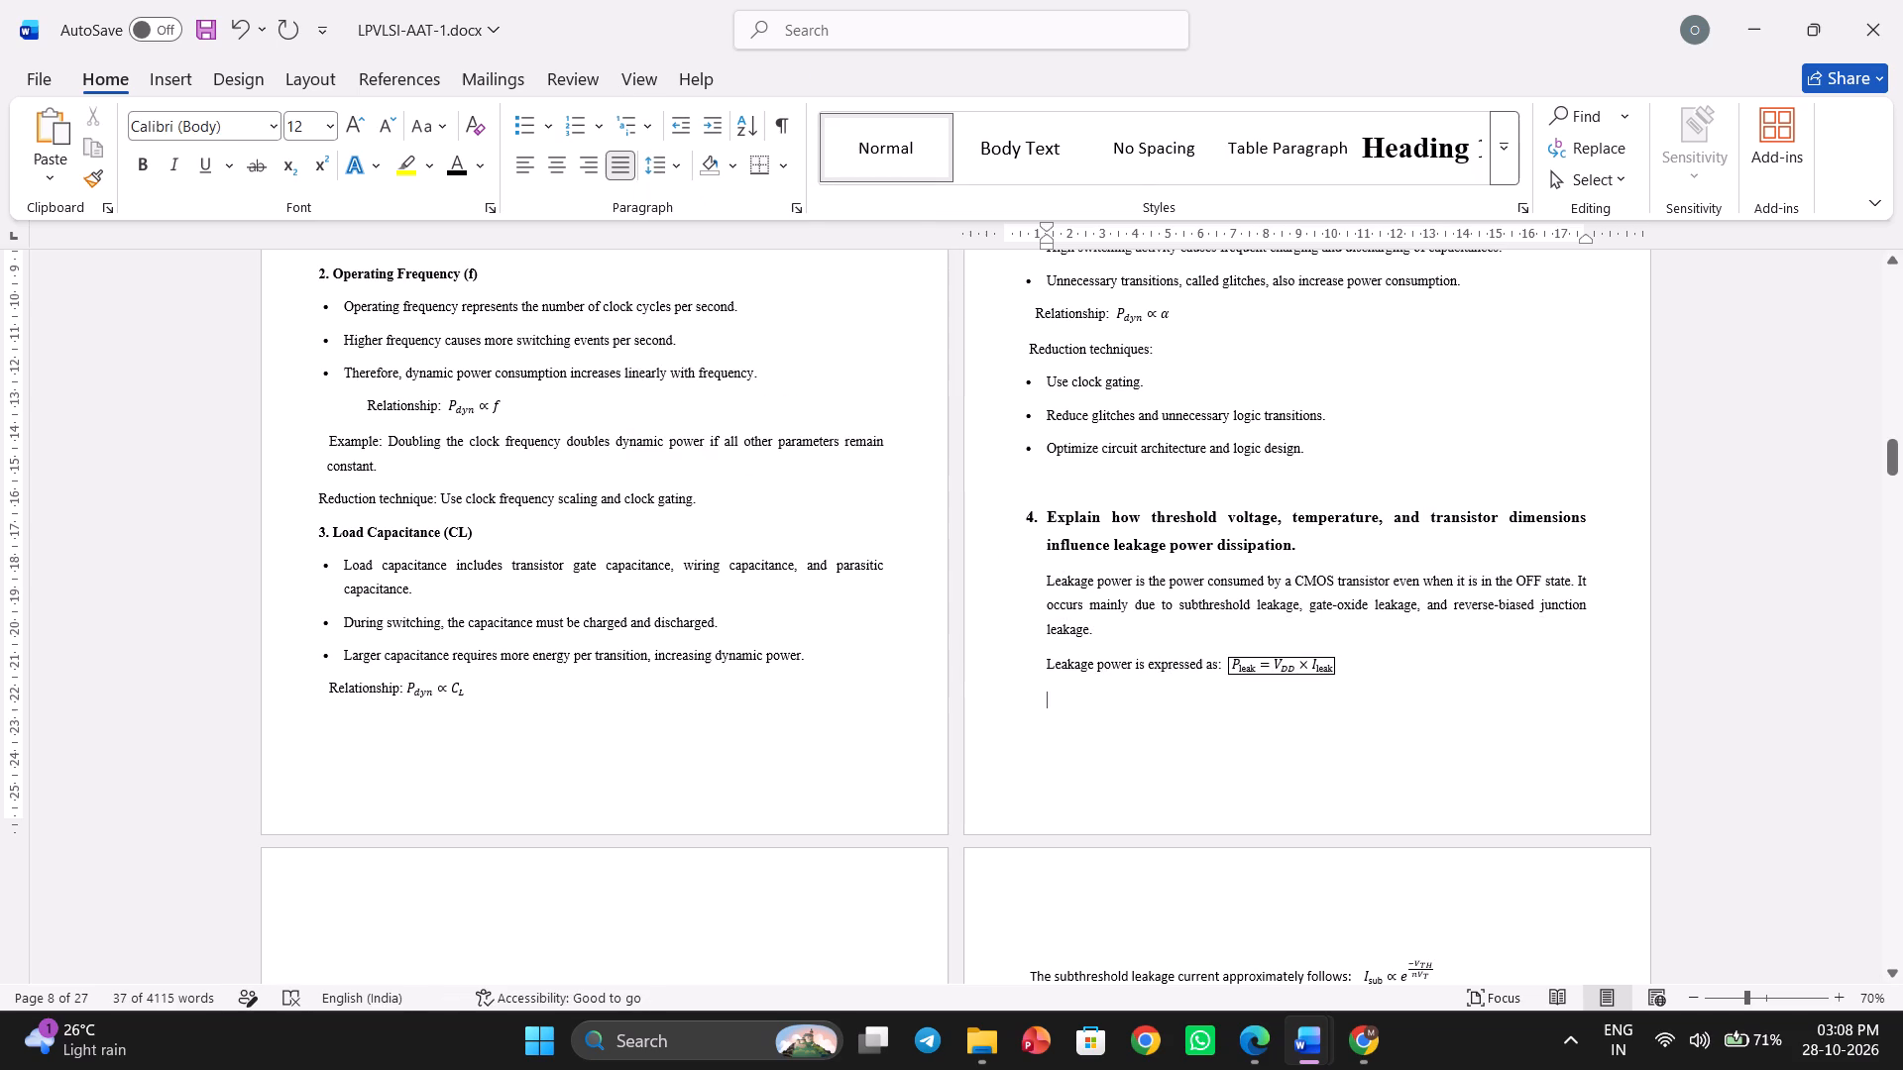
Set the text from the leakage power "Where:" list through the main factors sentence to Times New Roman with 1.5 line spacing.
{"action": "scroll", "coordinate": [1103, 699], "scroll_direction": "down", "scroll_amount": 1}
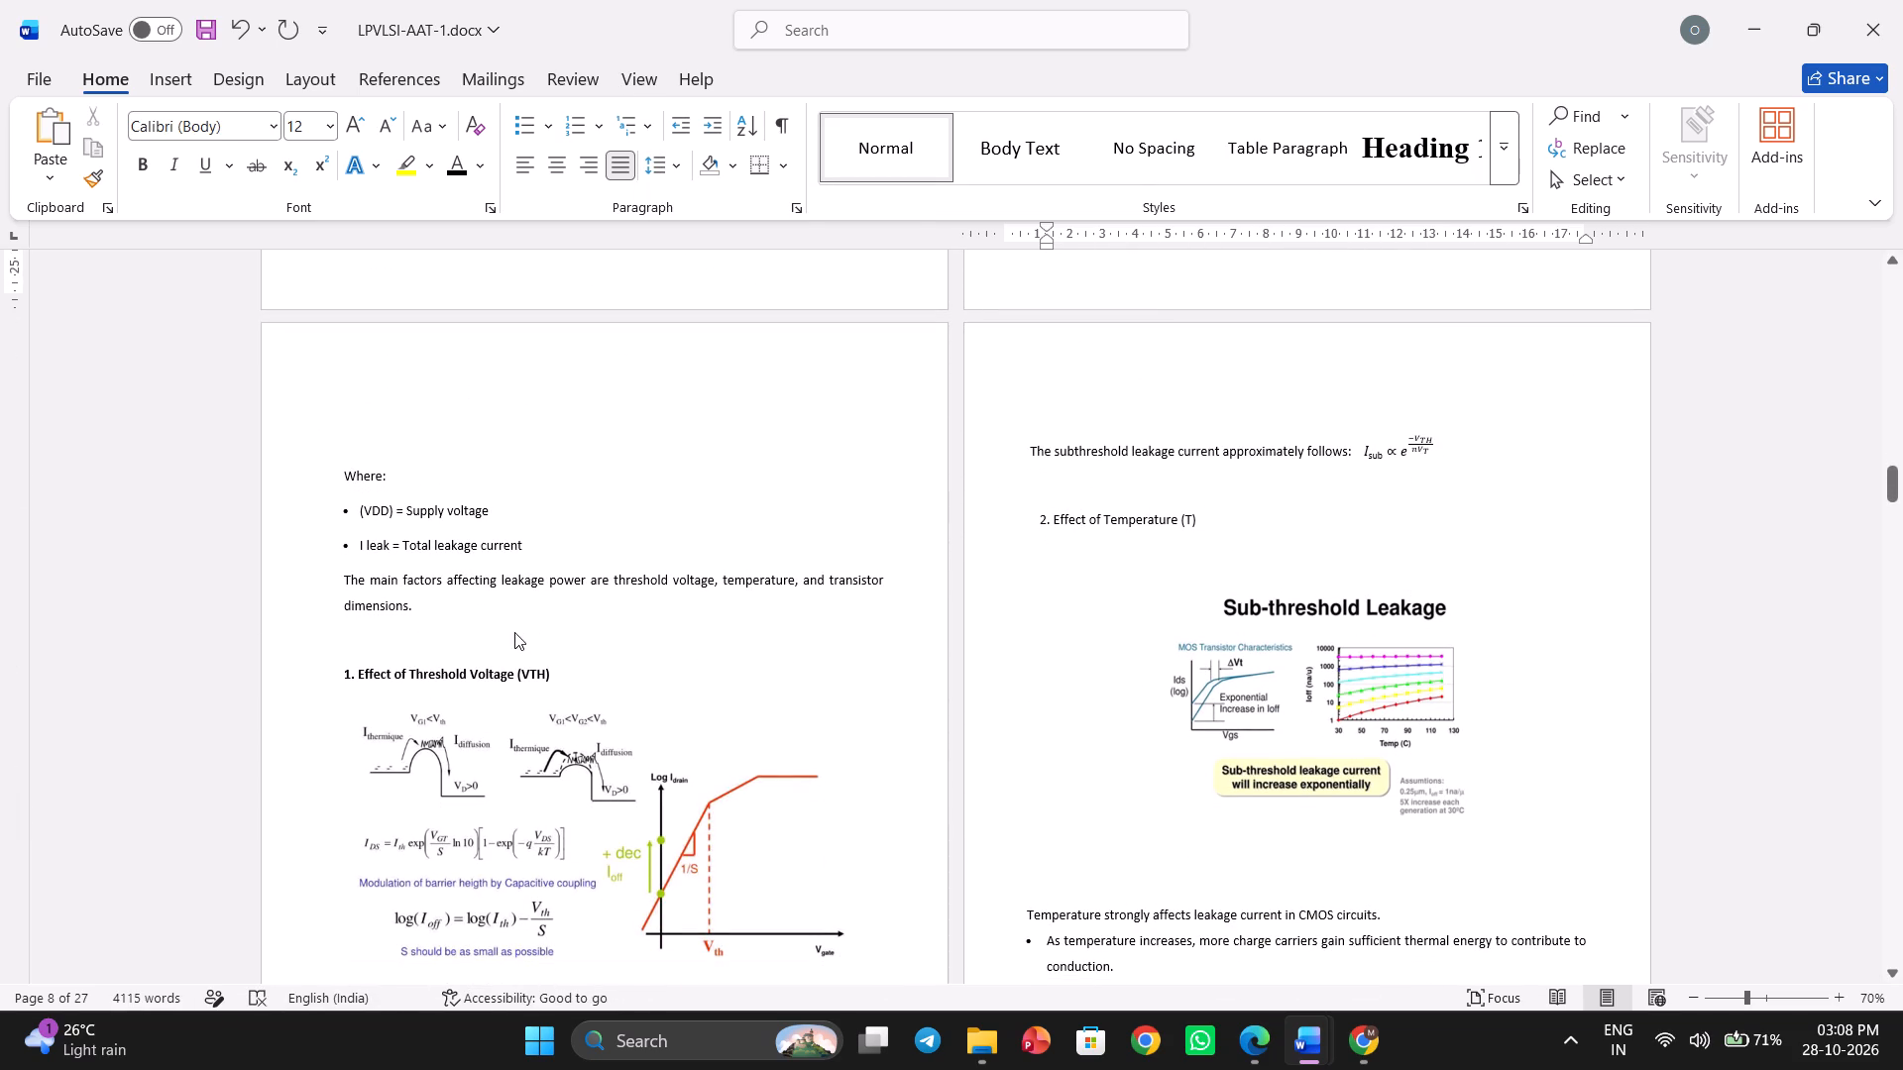
{"action": "left_click_drag", "start_coordinate": [506, 636], "coordinate": [344, 465]}
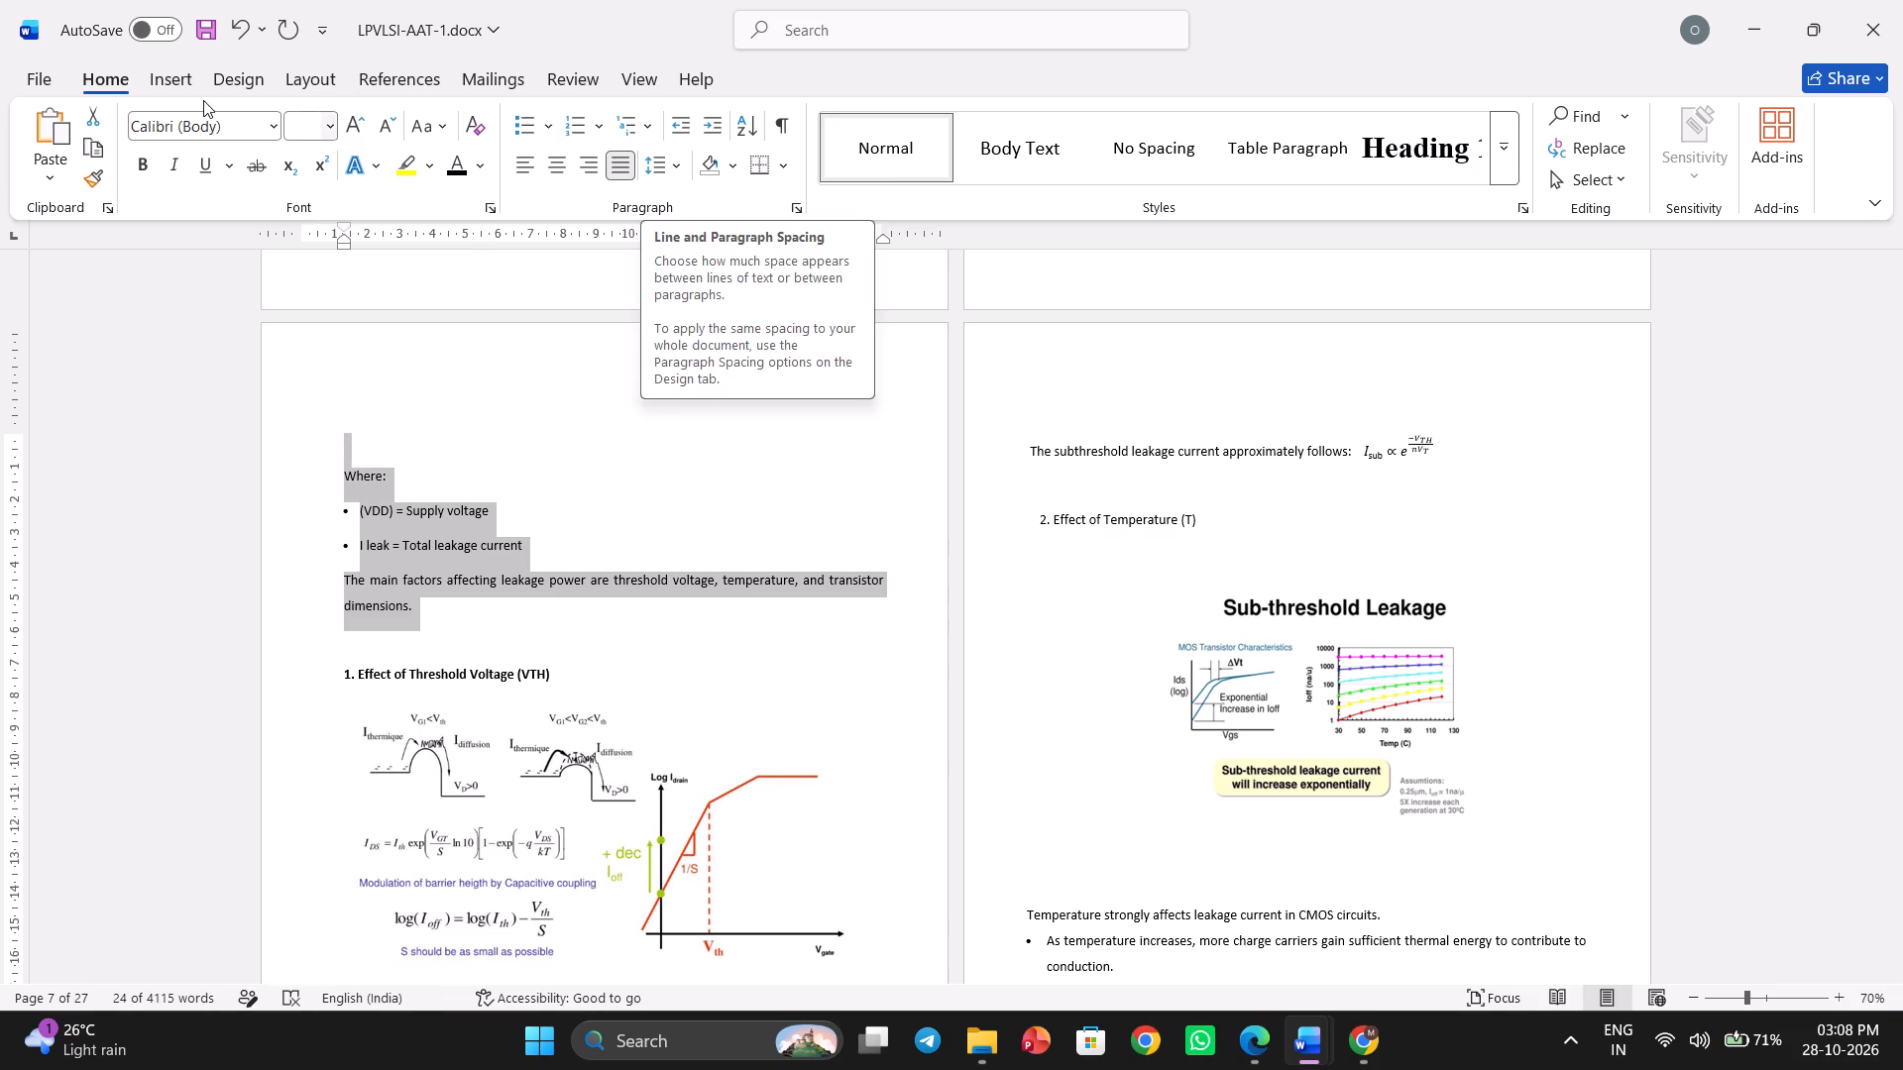
{"action": "left_click", "coordinate": [281, 130]}
{"action": "left_click", "coordinate": [277, 126]}
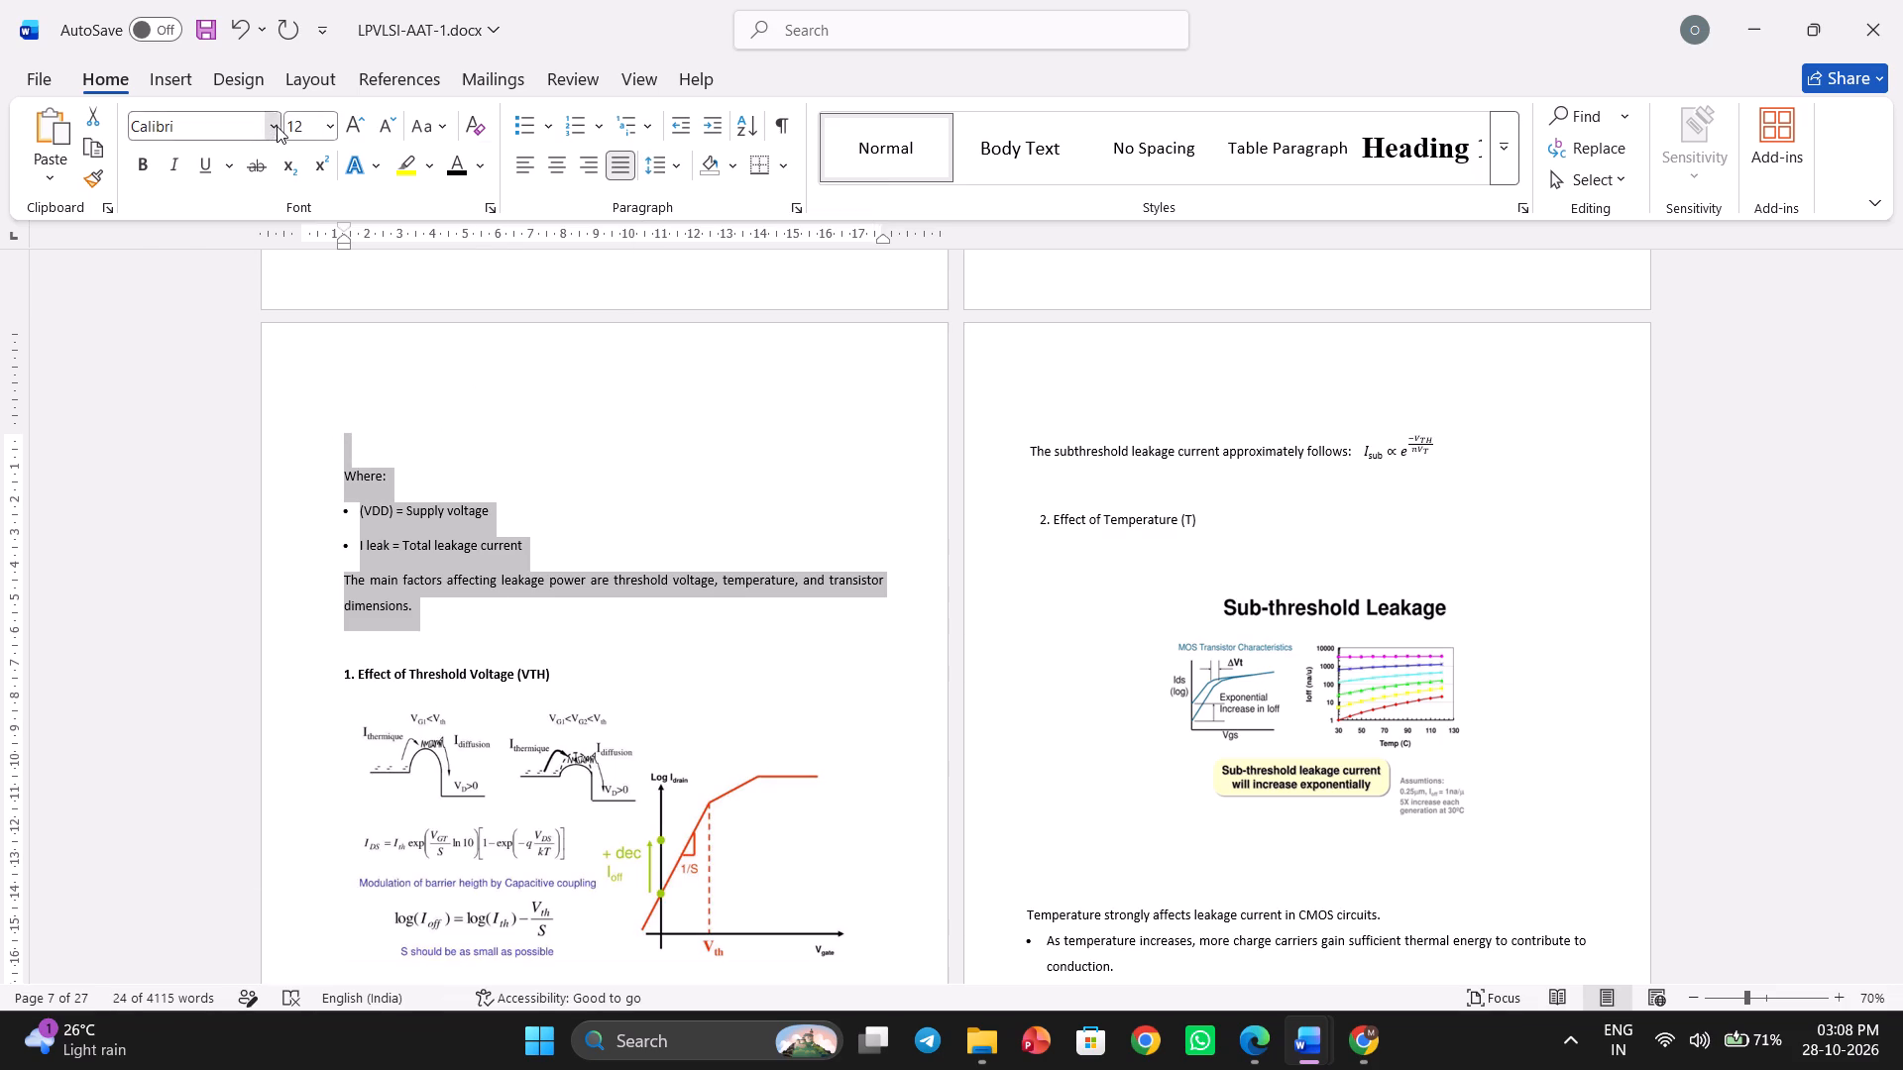
{"action": "left_click", "coordinate": [213, 304]}
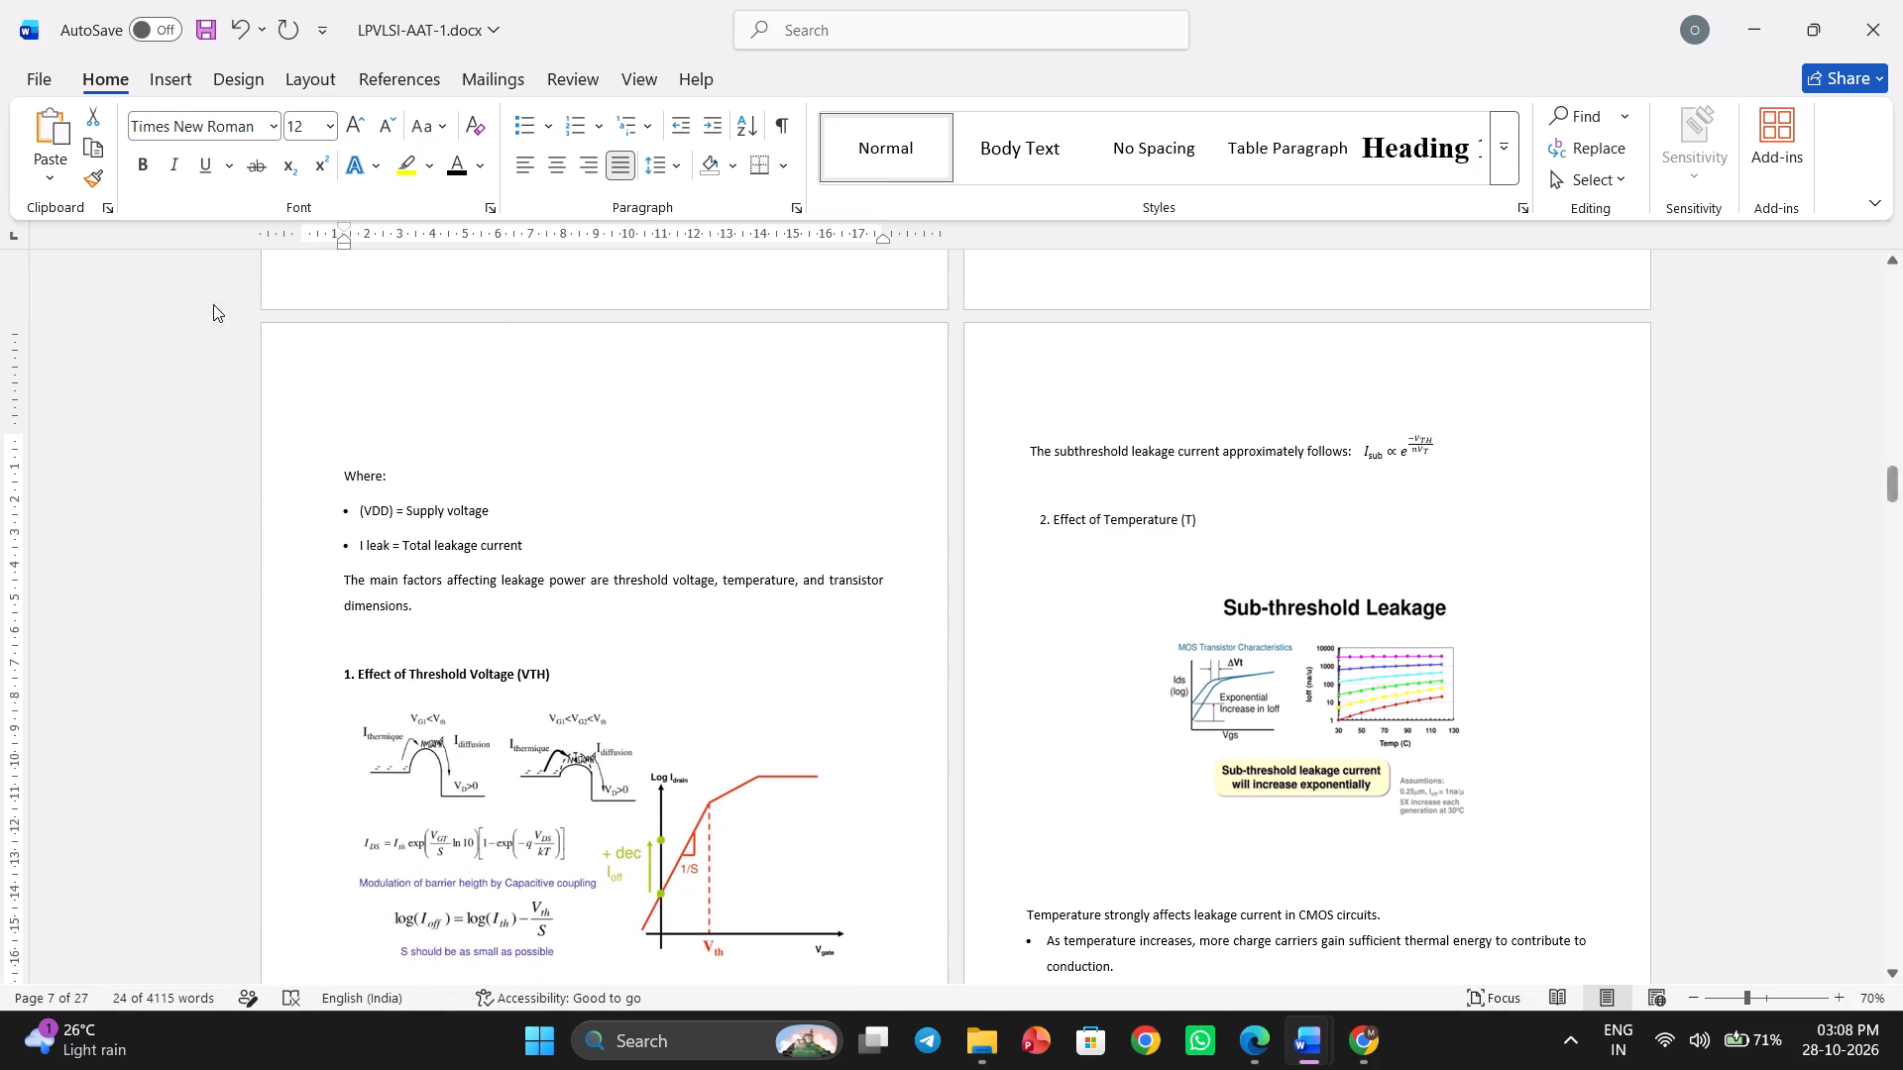
{"action": "left_click", "coordinate": [663, 161]}
{"action": "left_click", "coordinate": [675, 272]}
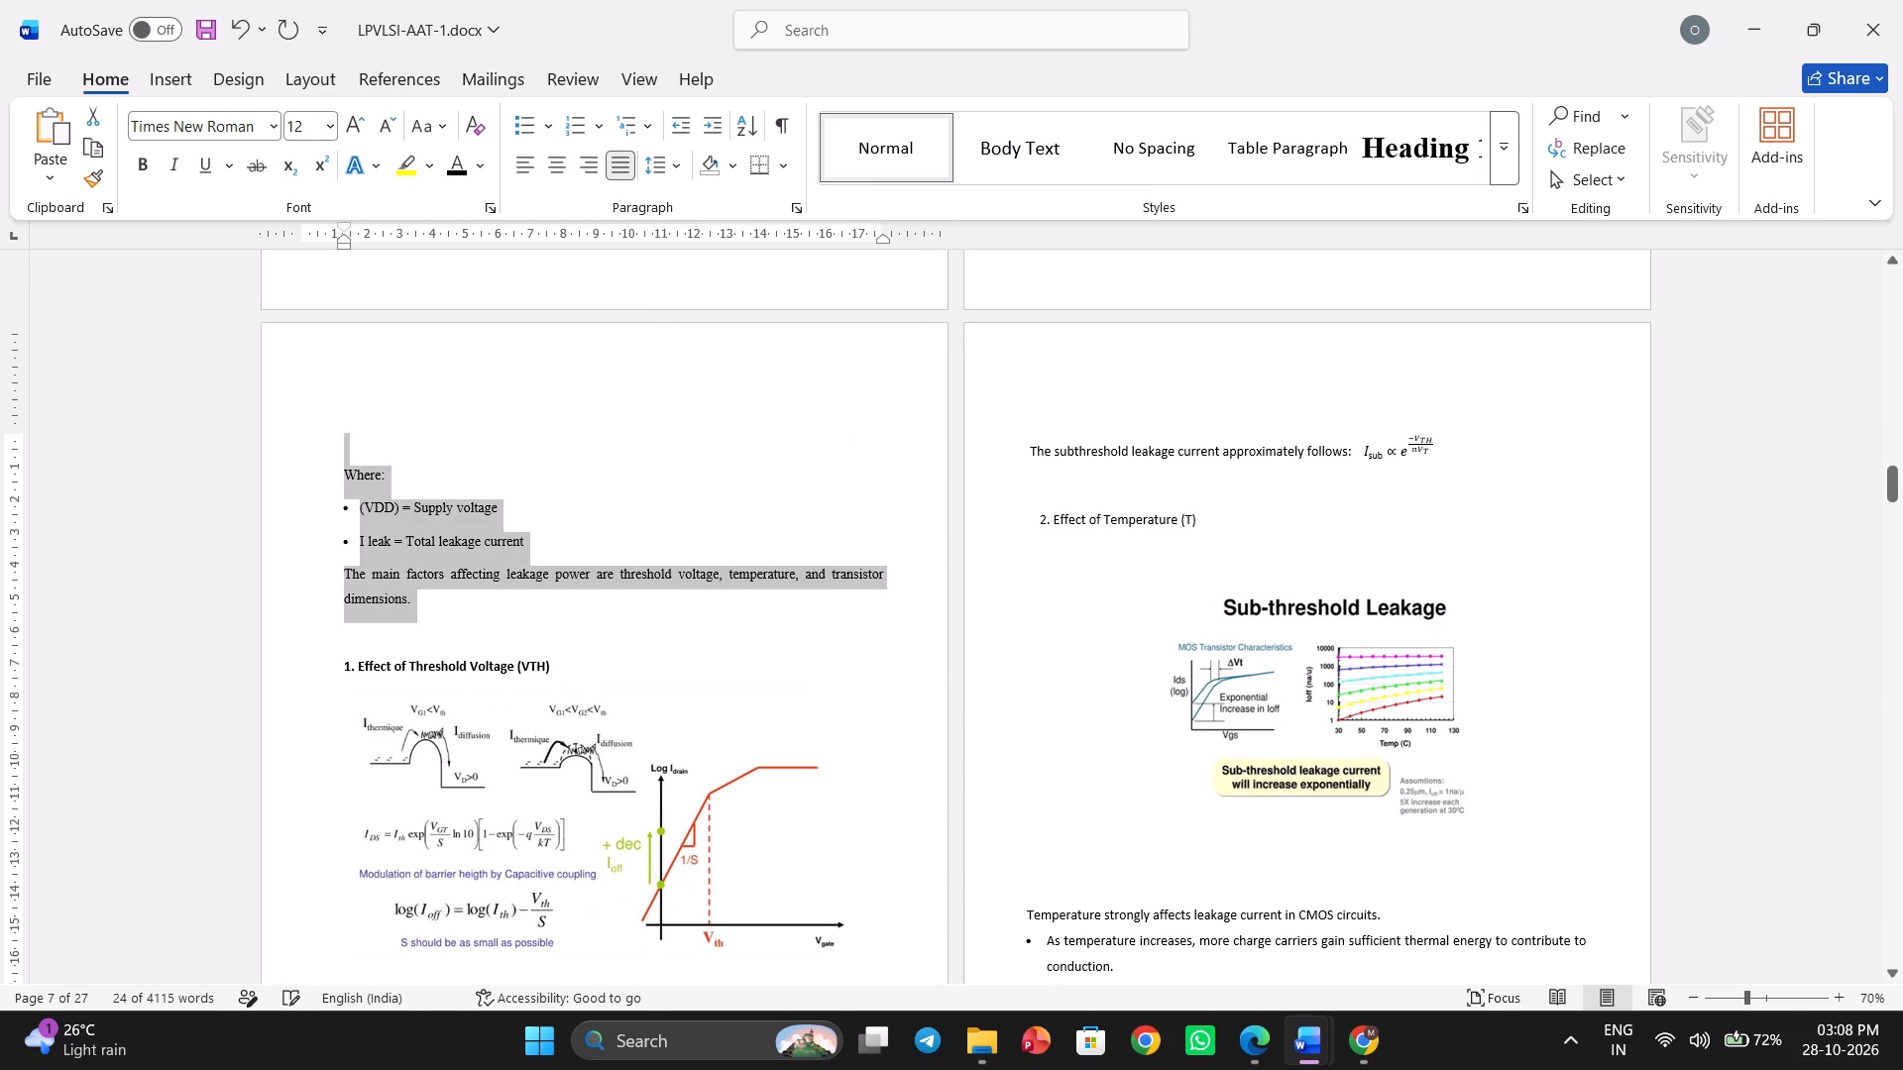
{"action": "left_click", "coordinate": [552, 510]}
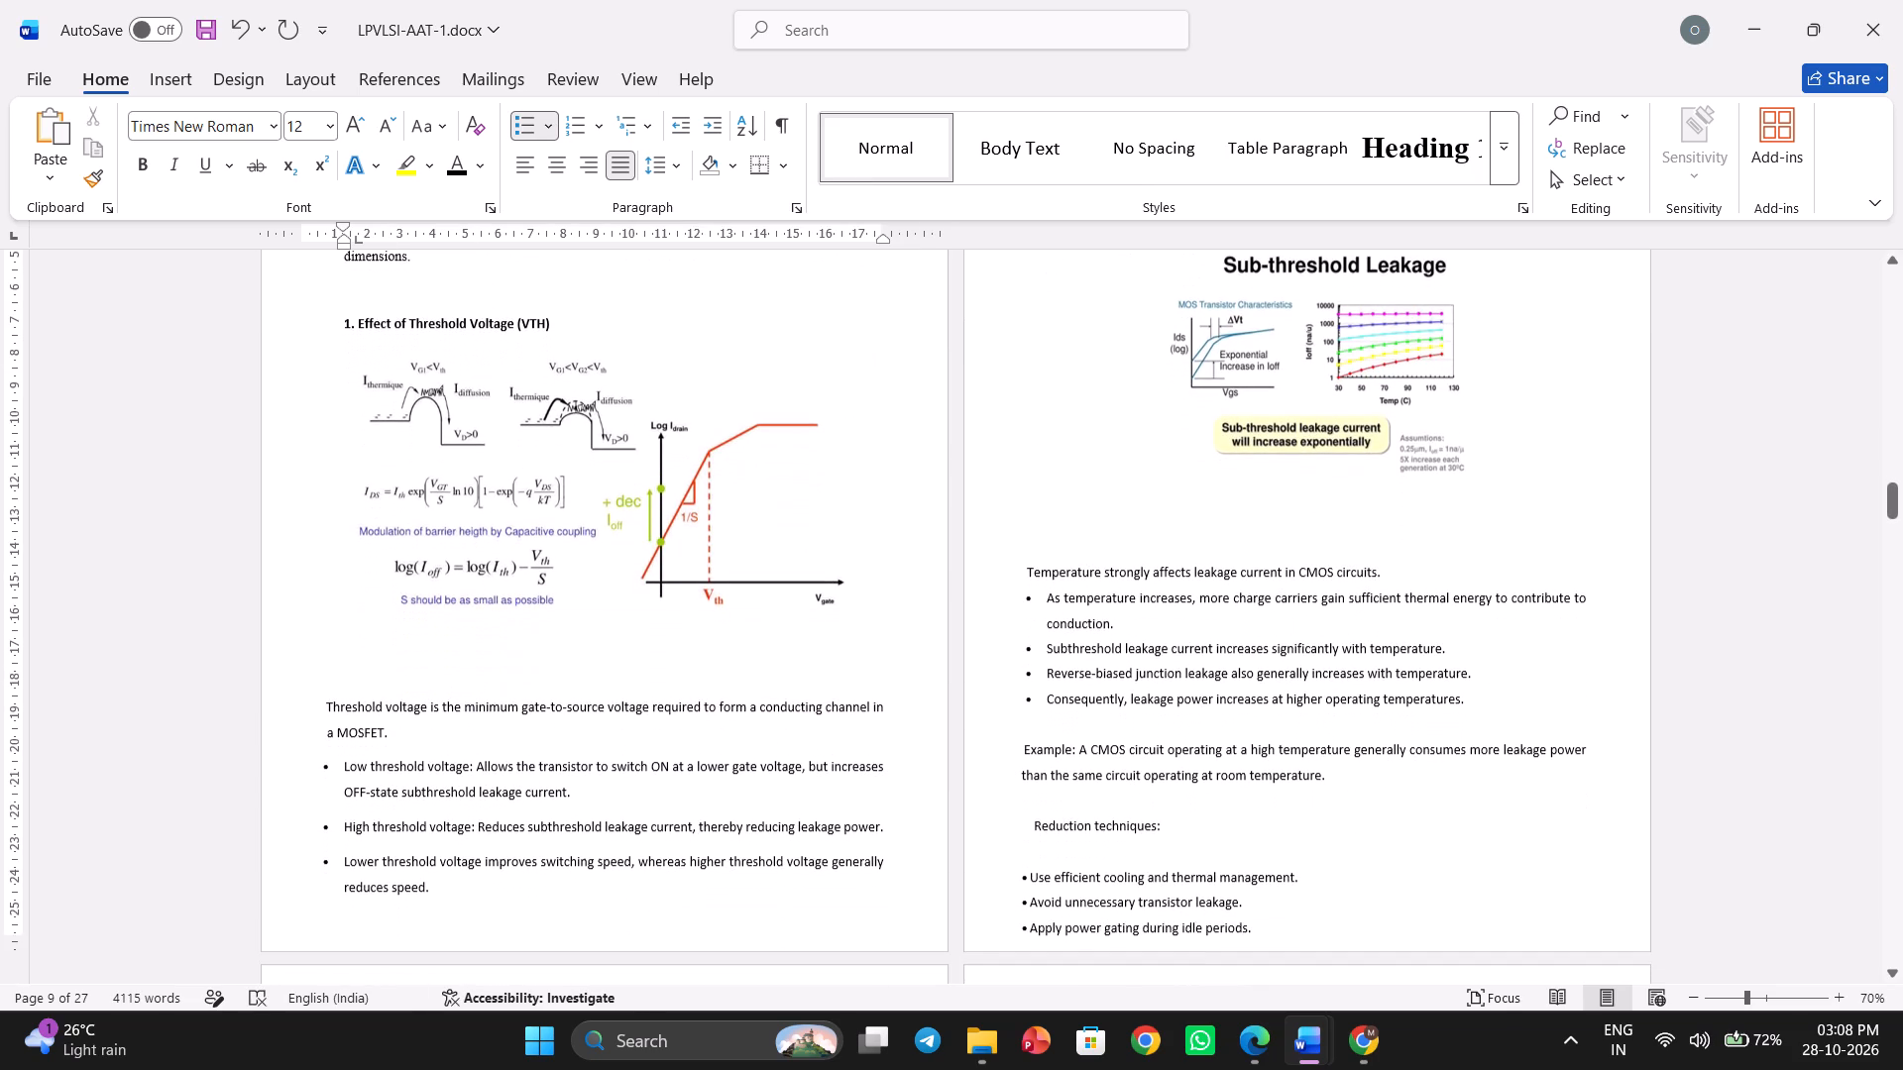
Set the threshold voltage definition paragraph and its three bullets below the VTH figure to Times New Roman.
{"action": "left_click_drag", "start_coordinate": [454, 892], "coordinate": [313, 670]}
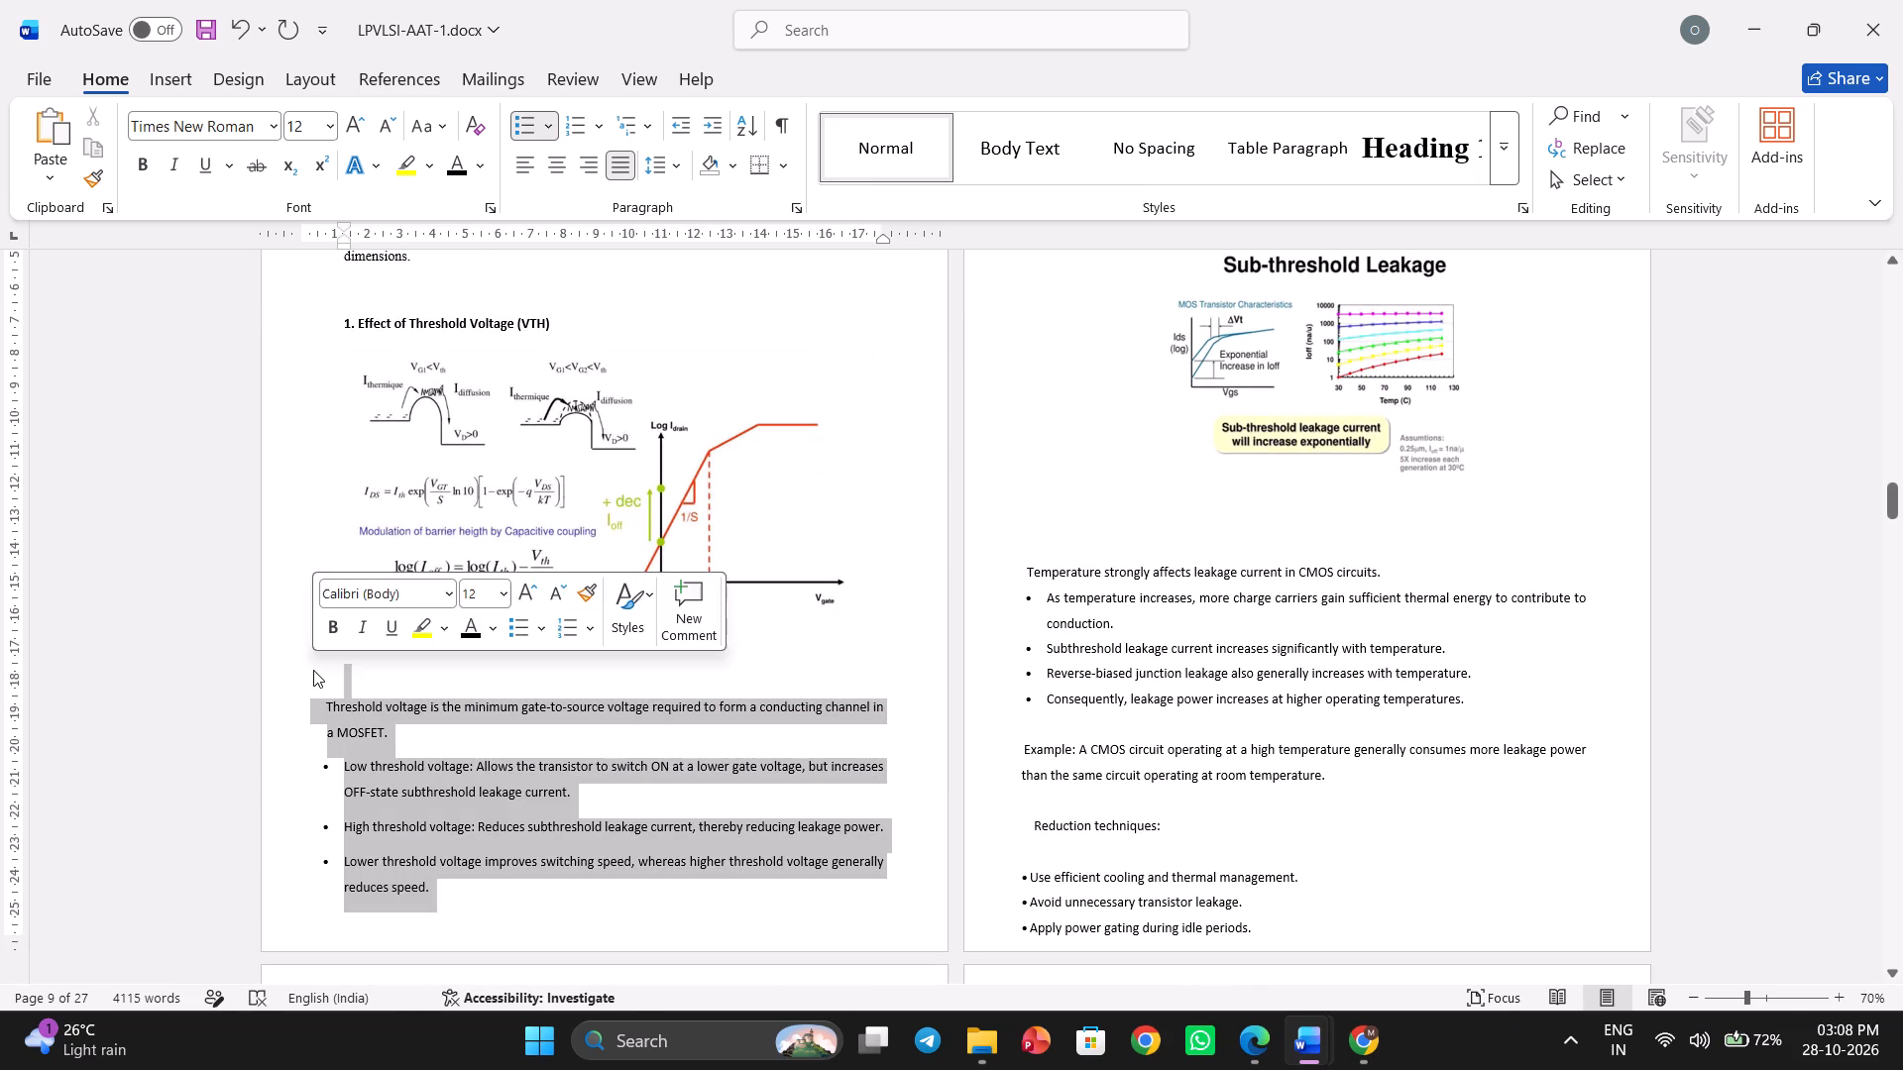
{"action": "left_click", "coordinate": [262, 118]}
{"action": "left_click", "coordinate": [272, 127]}
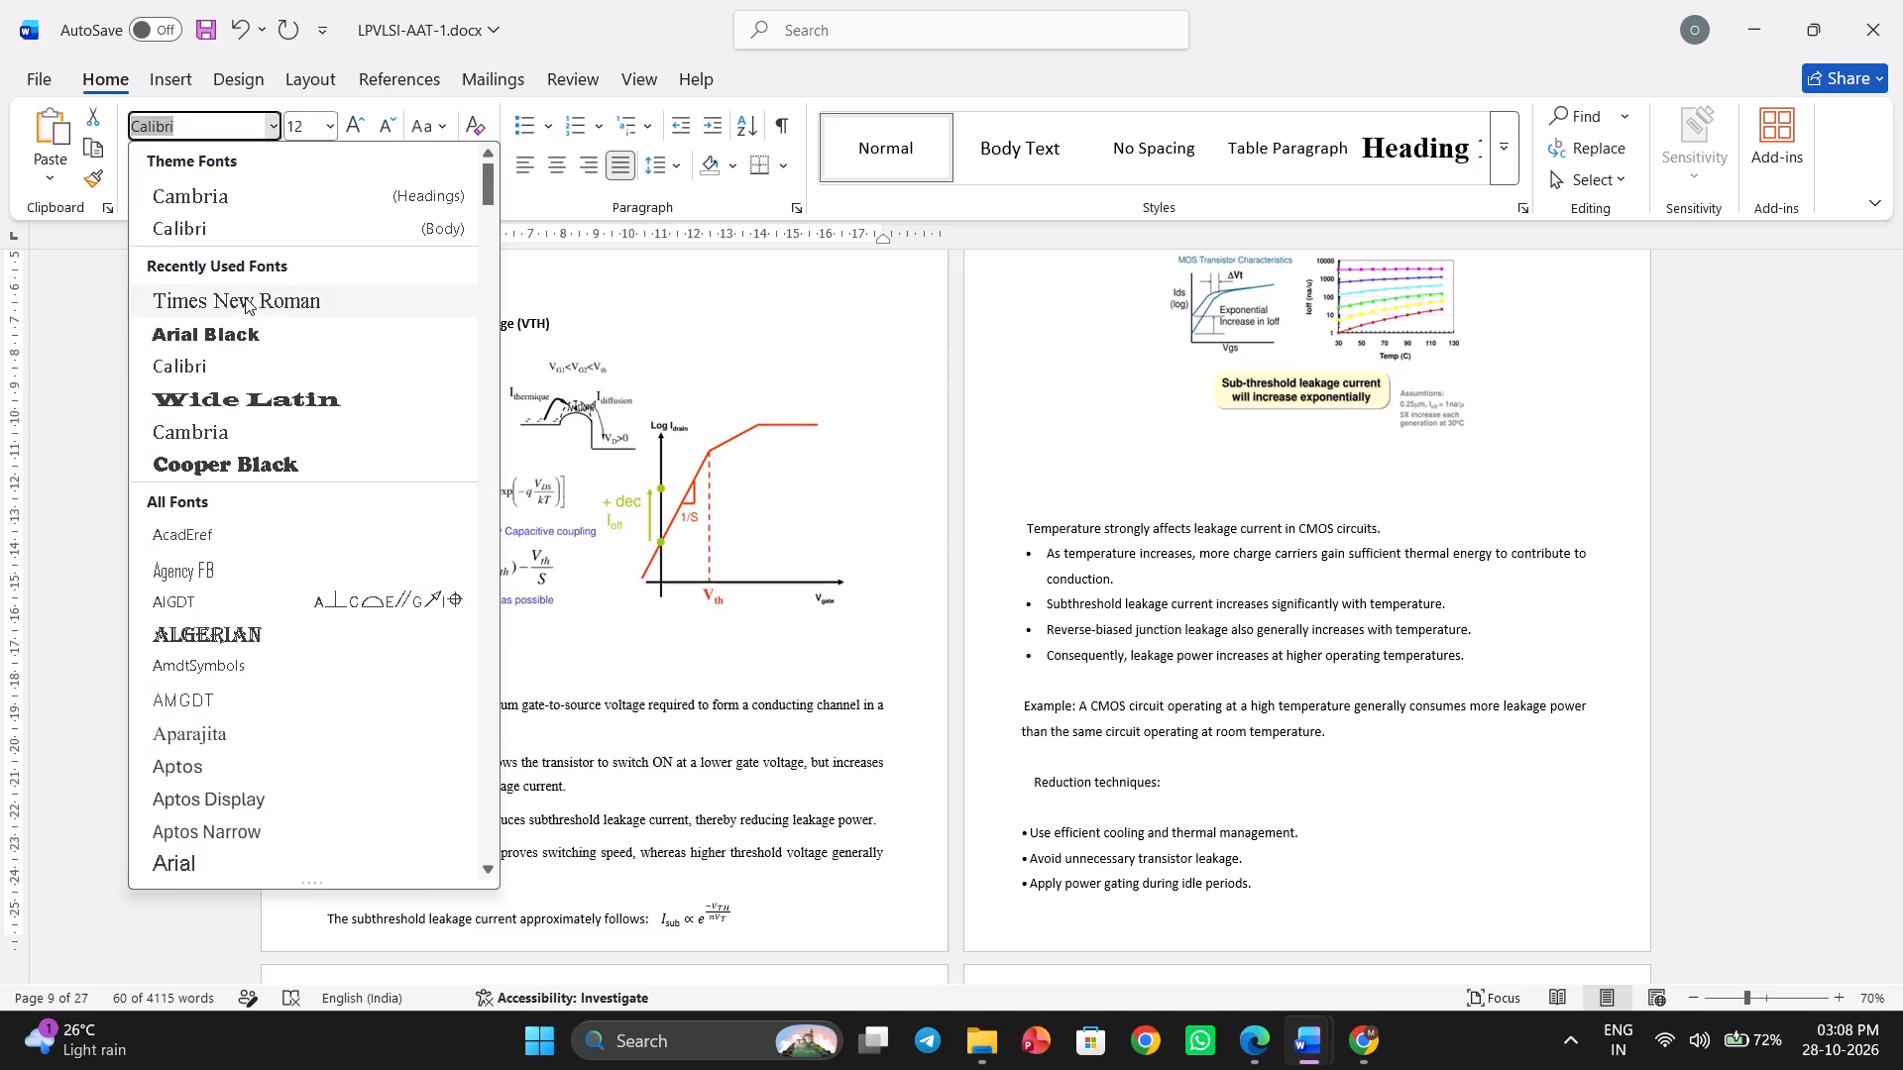
{"action": "left_click", "coordinate": [241, 292]}
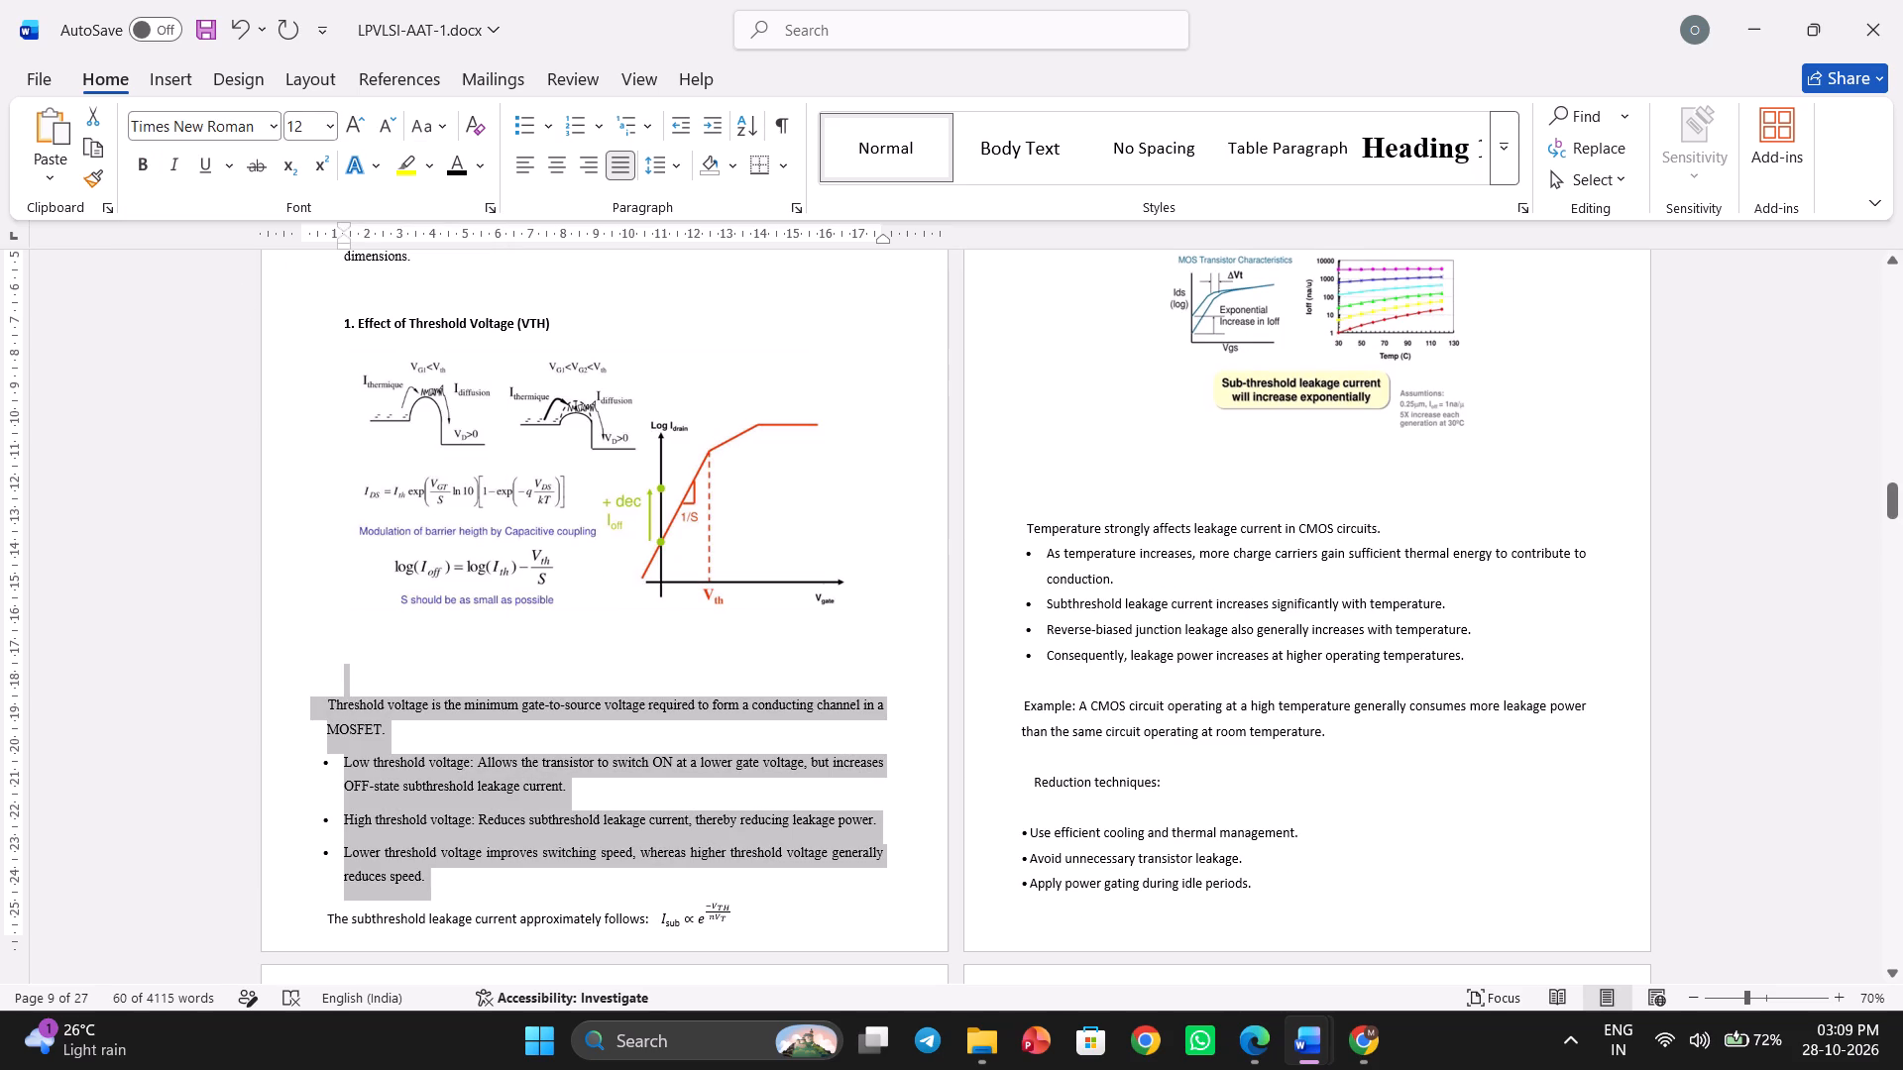
Remove the extra blank space between the threshold voltage figure and its definition paragraph, leaving one blank line.
{"action": "left_click", "coordinate": [380, 638]}
{"action": "key", "text": "Down"}
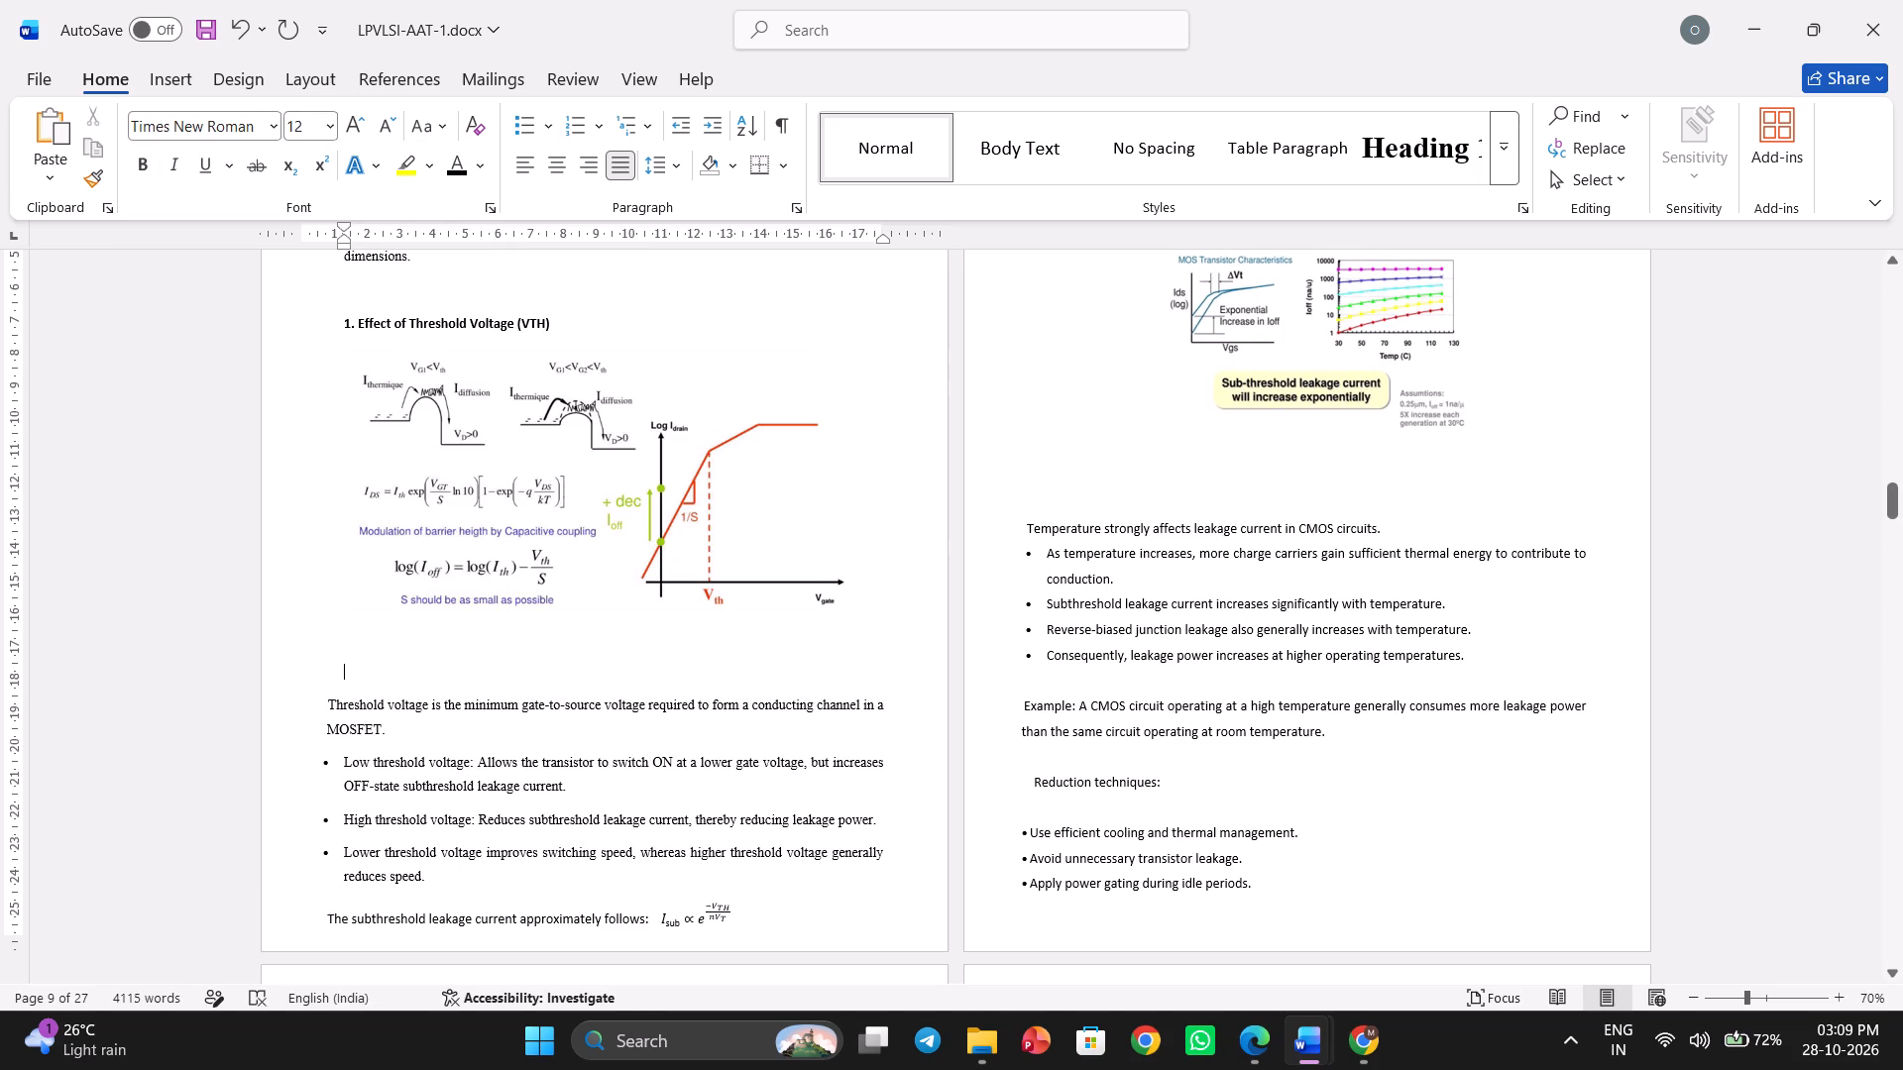
{"action": "key", "text": "BackSpace"}
{"action": "key", "text": "BackSpace"}
{"action": "key", "text": "BackSpace"}
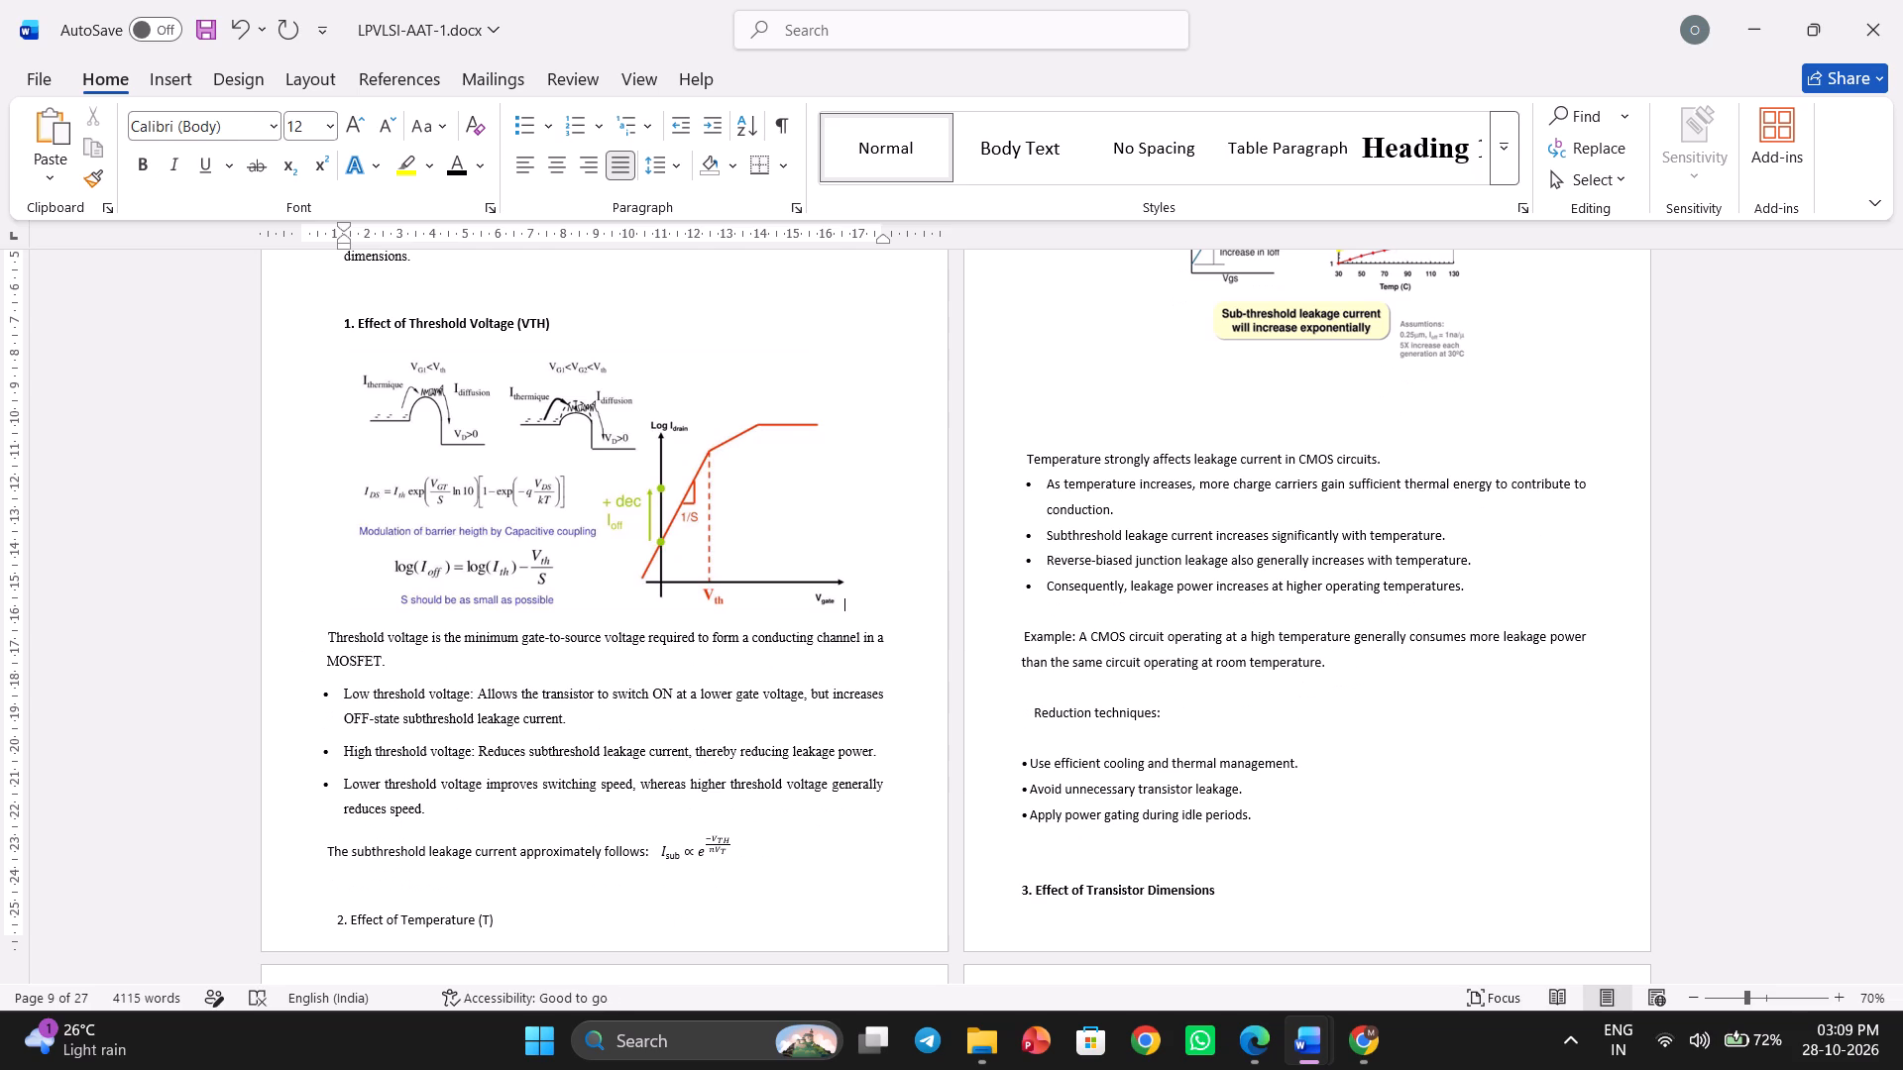
{"action": "key", "text": "Return"}
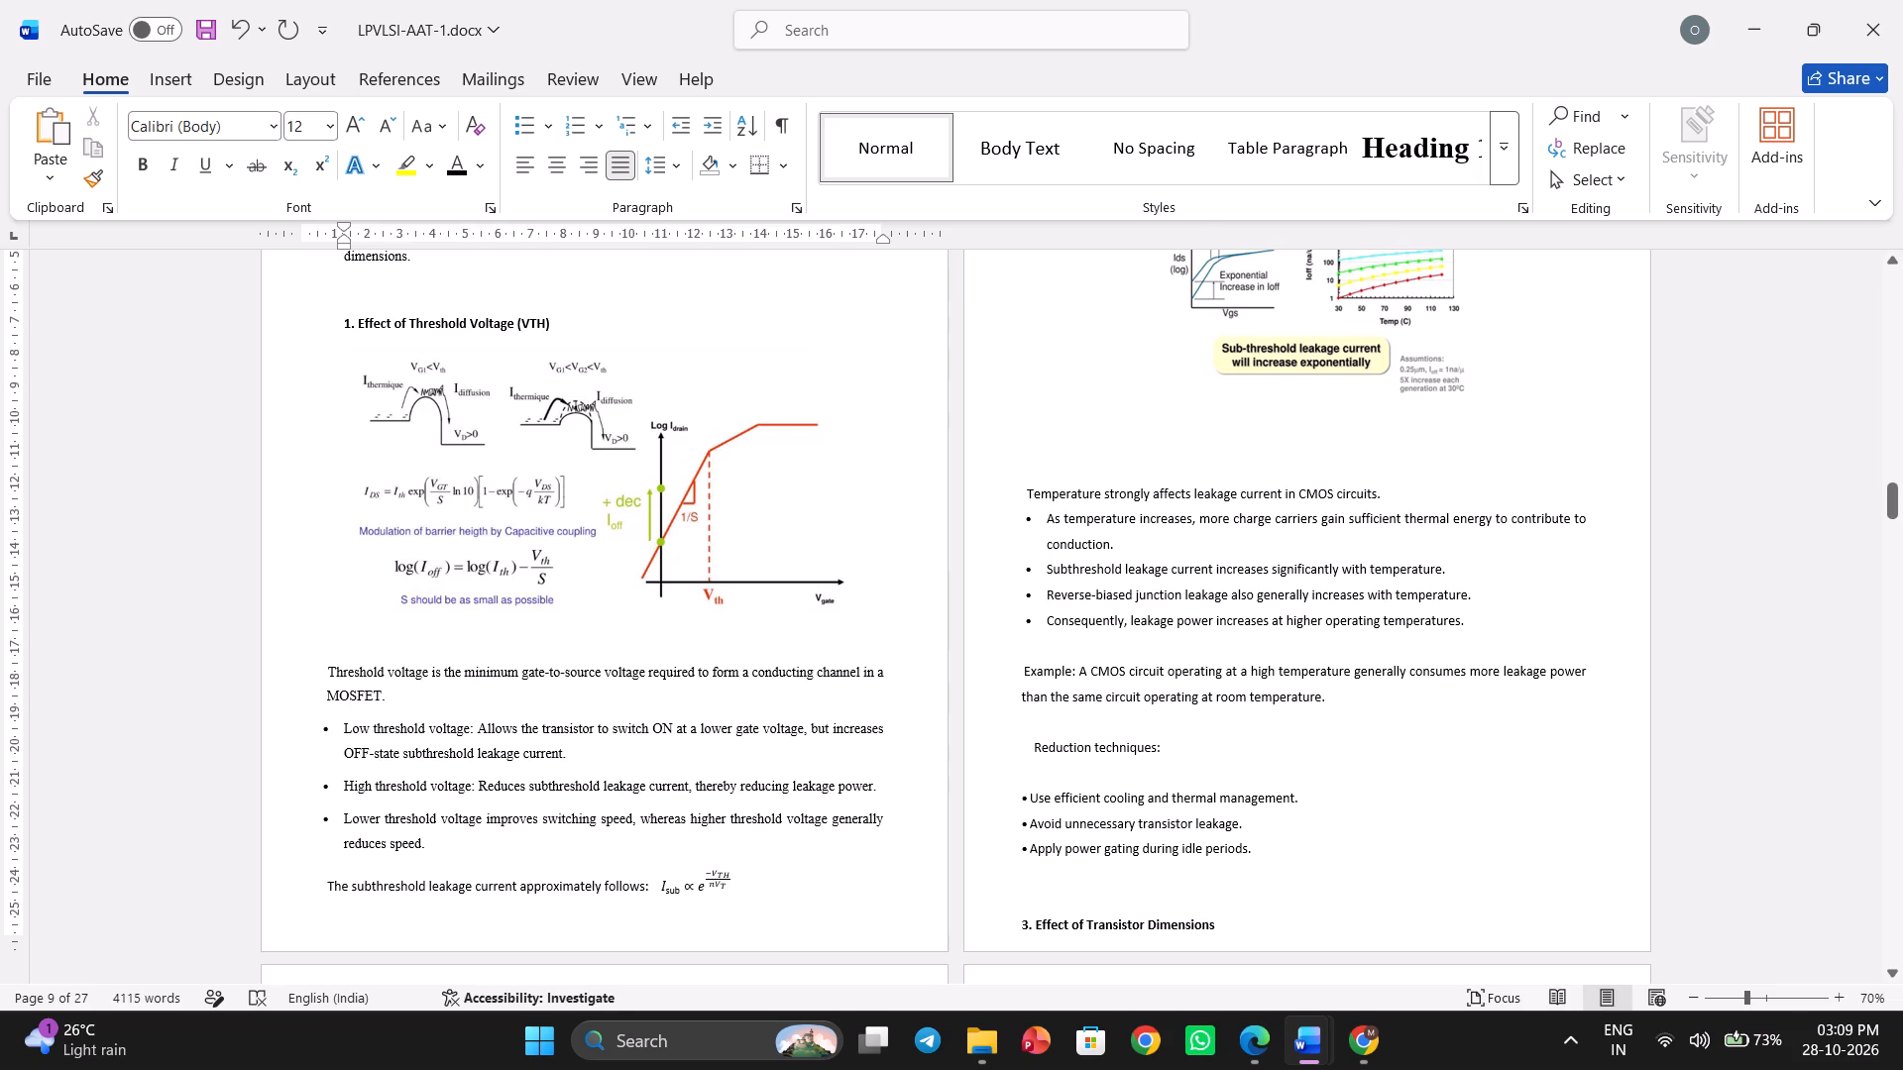
Set the "2. Effect of Temperature (T)" heading to Times New Roman.
{"action": "scroll", "coordinate": [1019, 691], "scroll_direction": "up", "scroll_amount": 1}
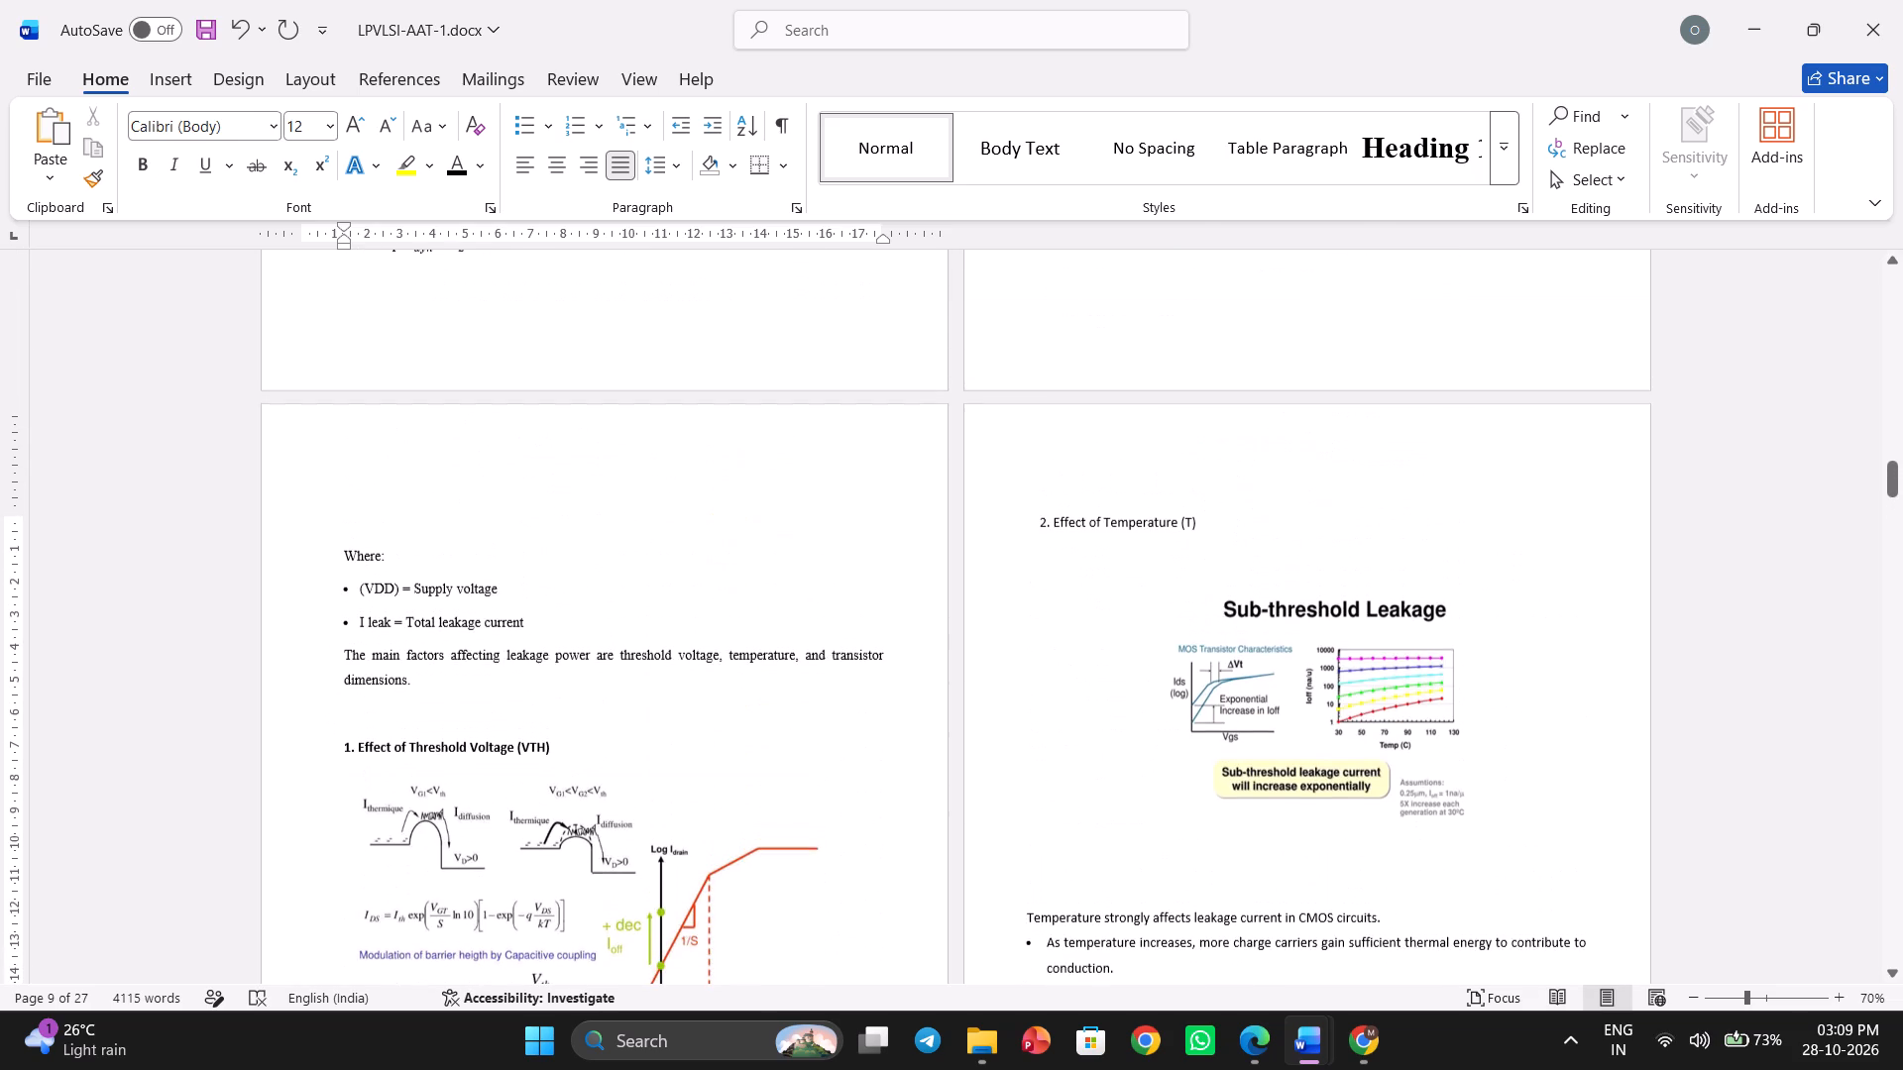
{"action": "scroll", "coordinate": [1019, 691], "scroll_direction": "up", "scroll_amount": 1}
{"action": "left_click_drag", "start_coordinate": [1219, 536], "coordinate": [1002, 522]}
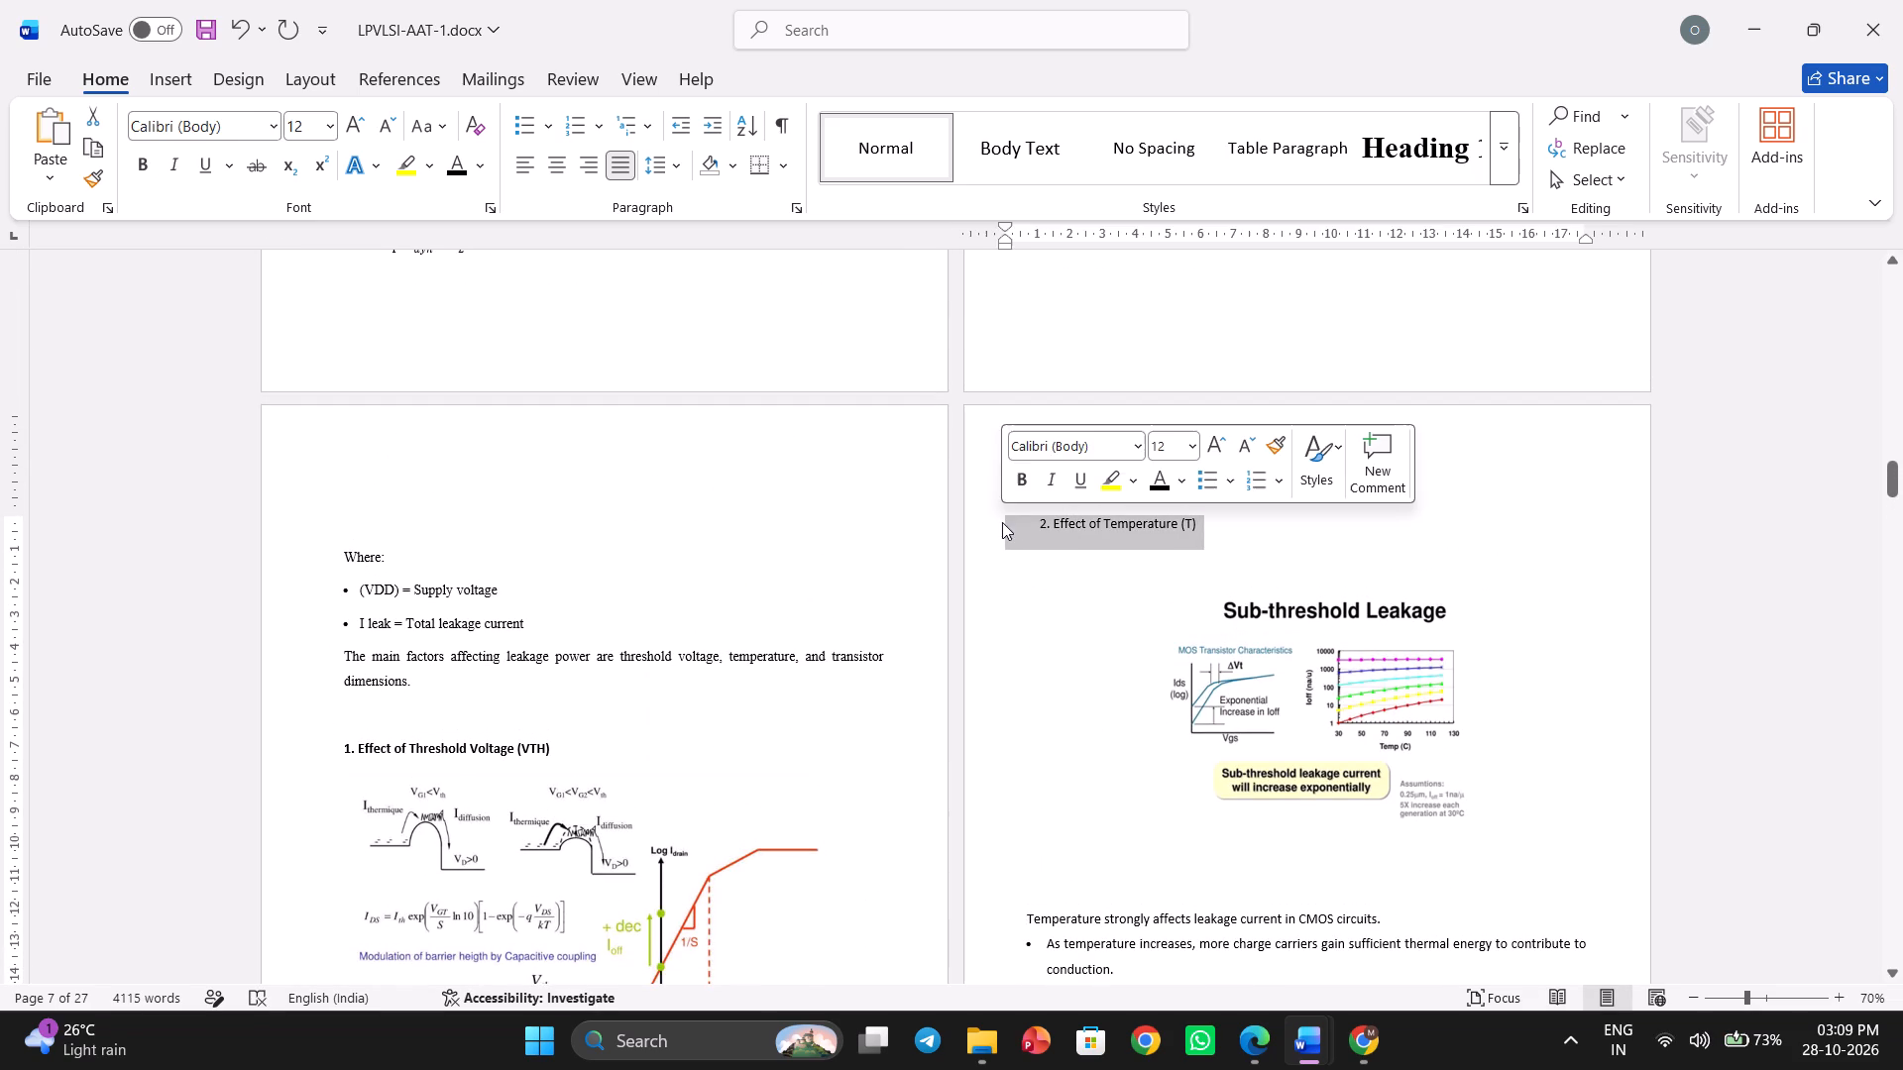
{"action": "left_click", "coordinate": [1142, 446]}
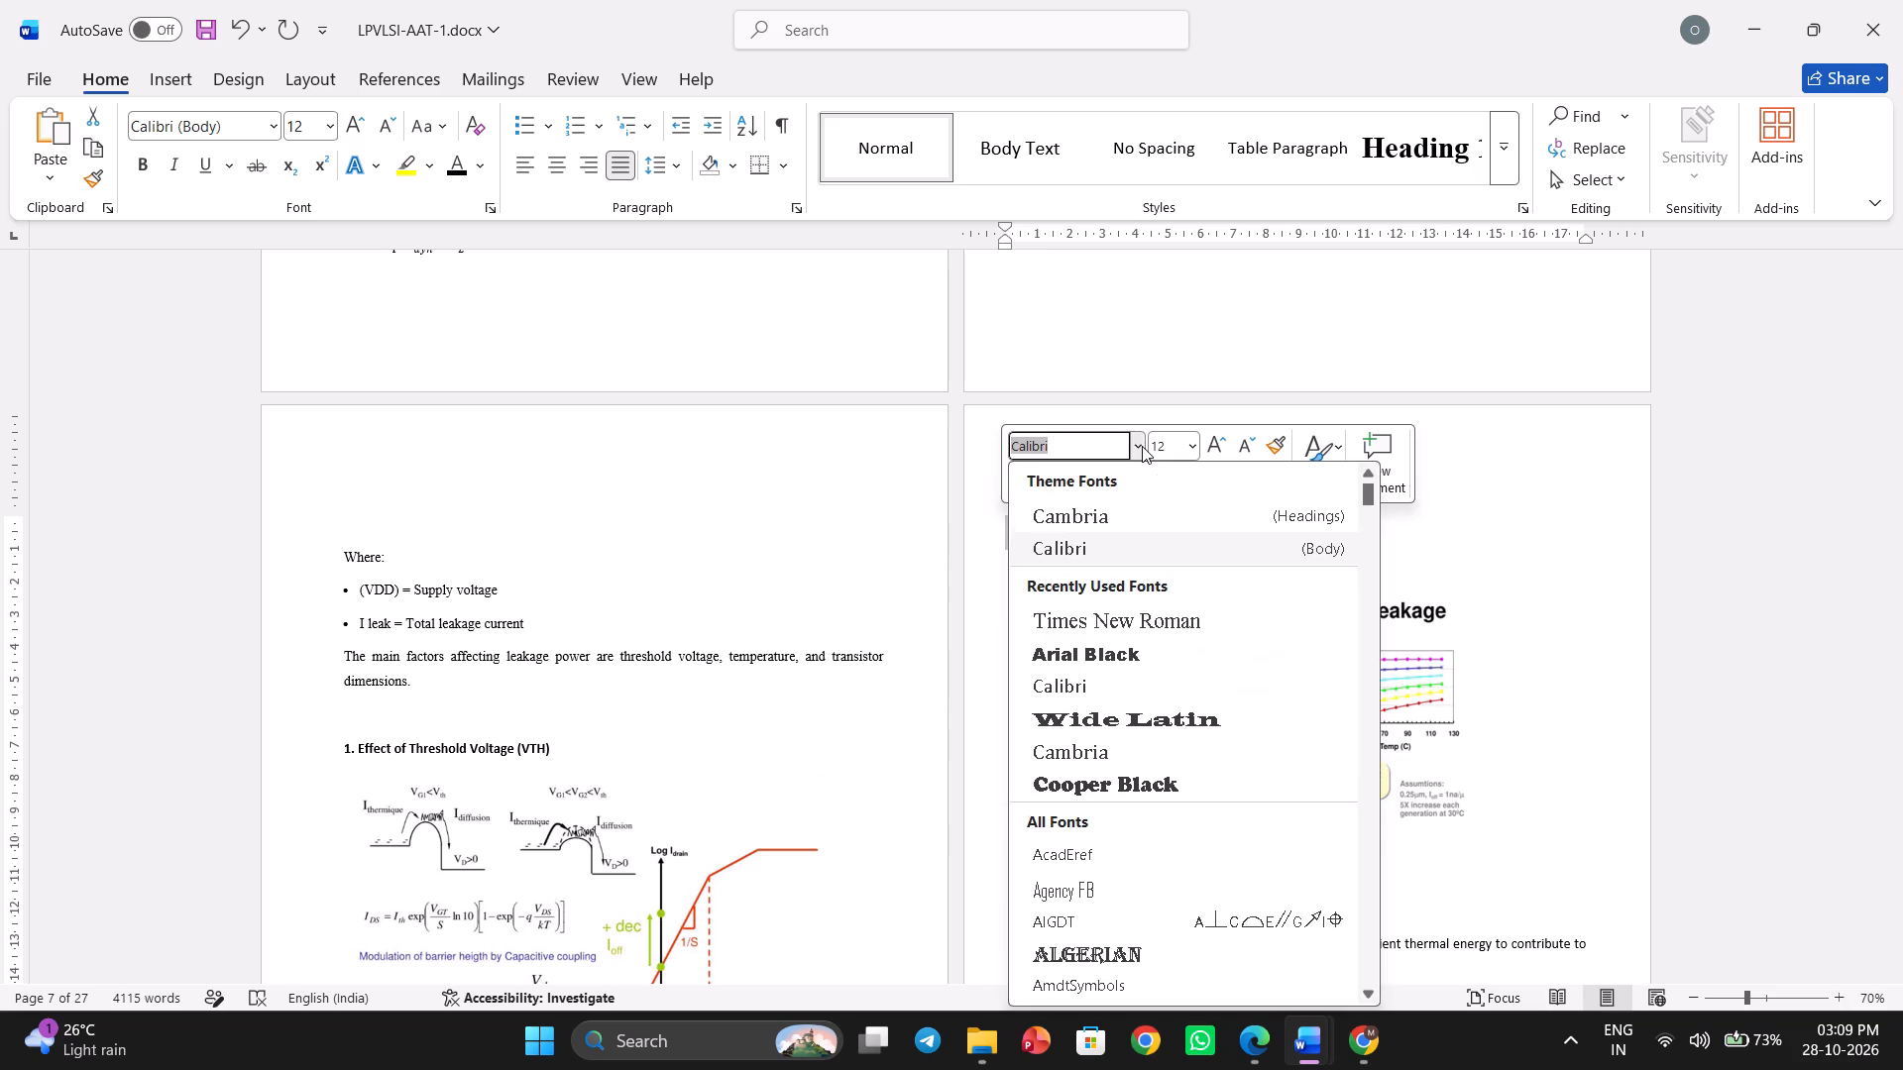
{"action": "left_click", "coordinate": [1095, 615]}
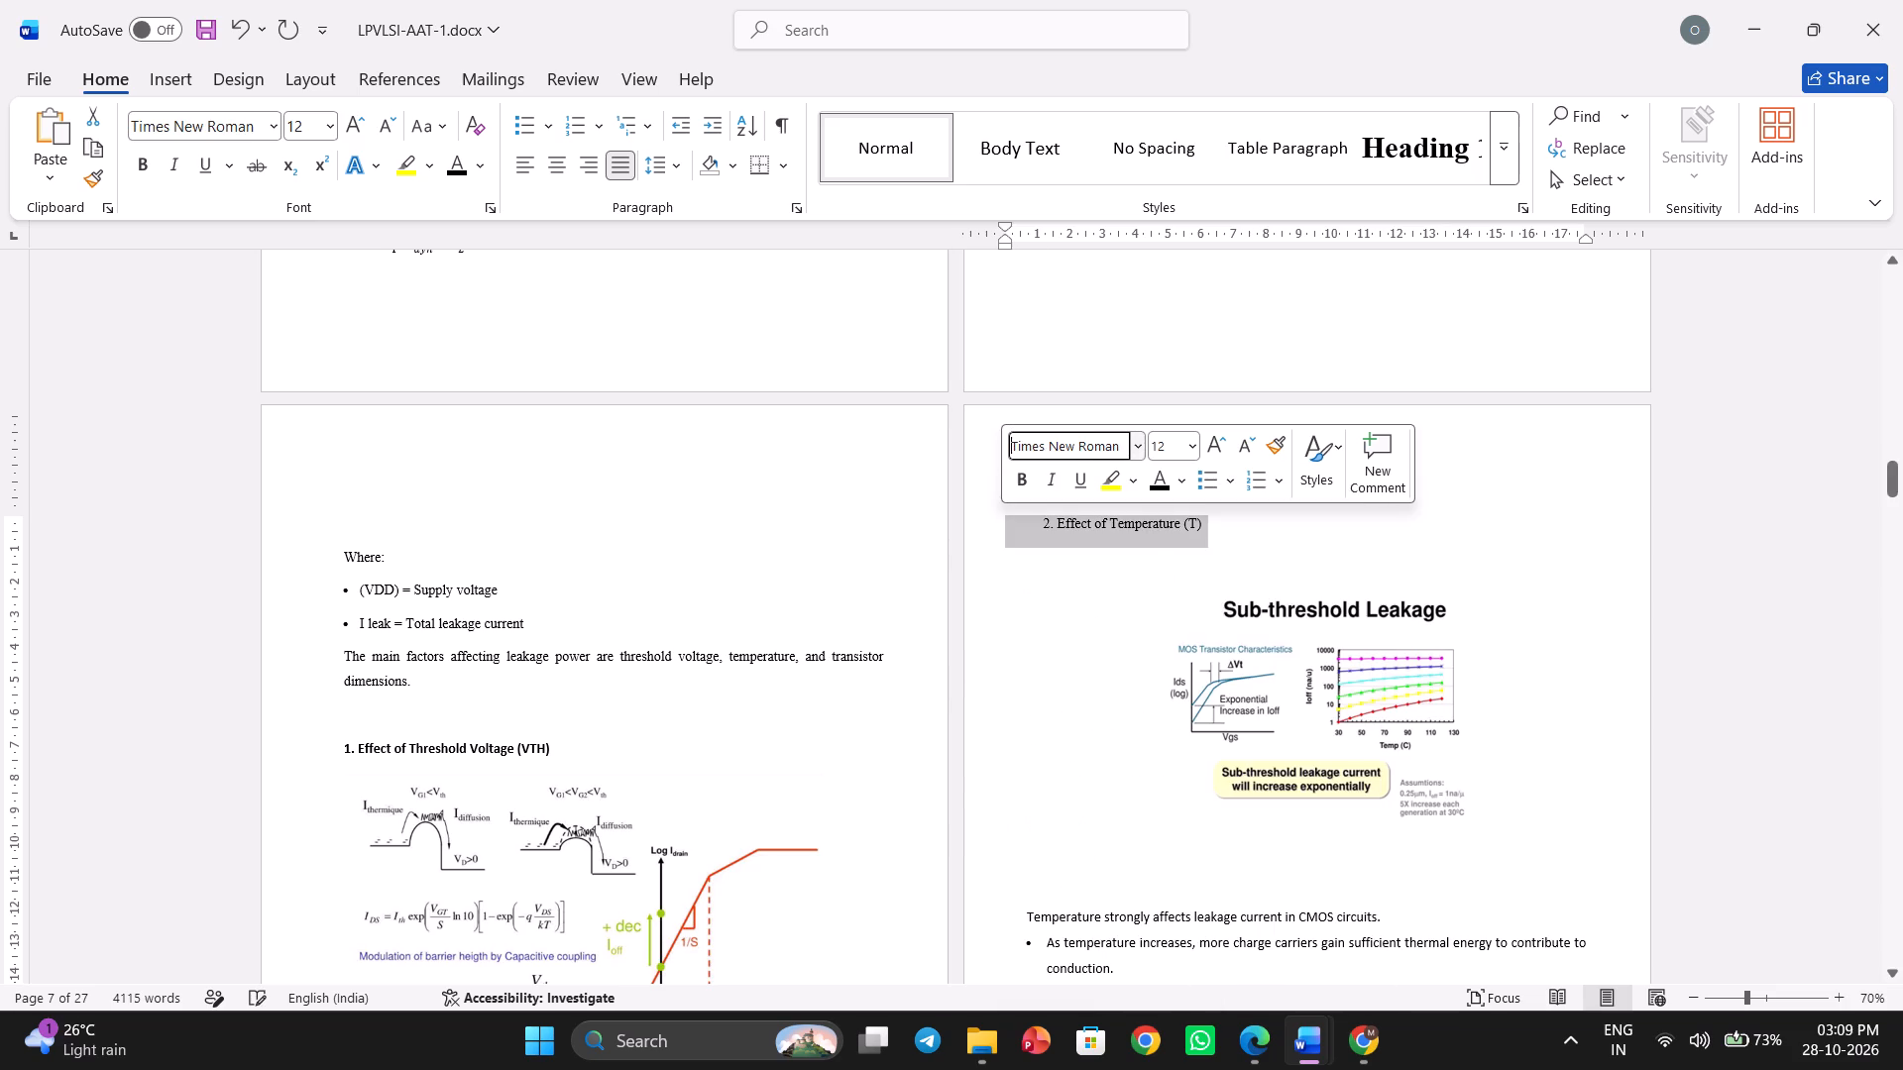
{"action": "left_click", "coordinate": [1217, 659]}
Delete the blank line between "Reduction techniques:" and its first bullet in the temperature section.
{"action": "scroll", "coordinate": [1217, 659], "scroll_direction": "down", "scroll_amount": 1}
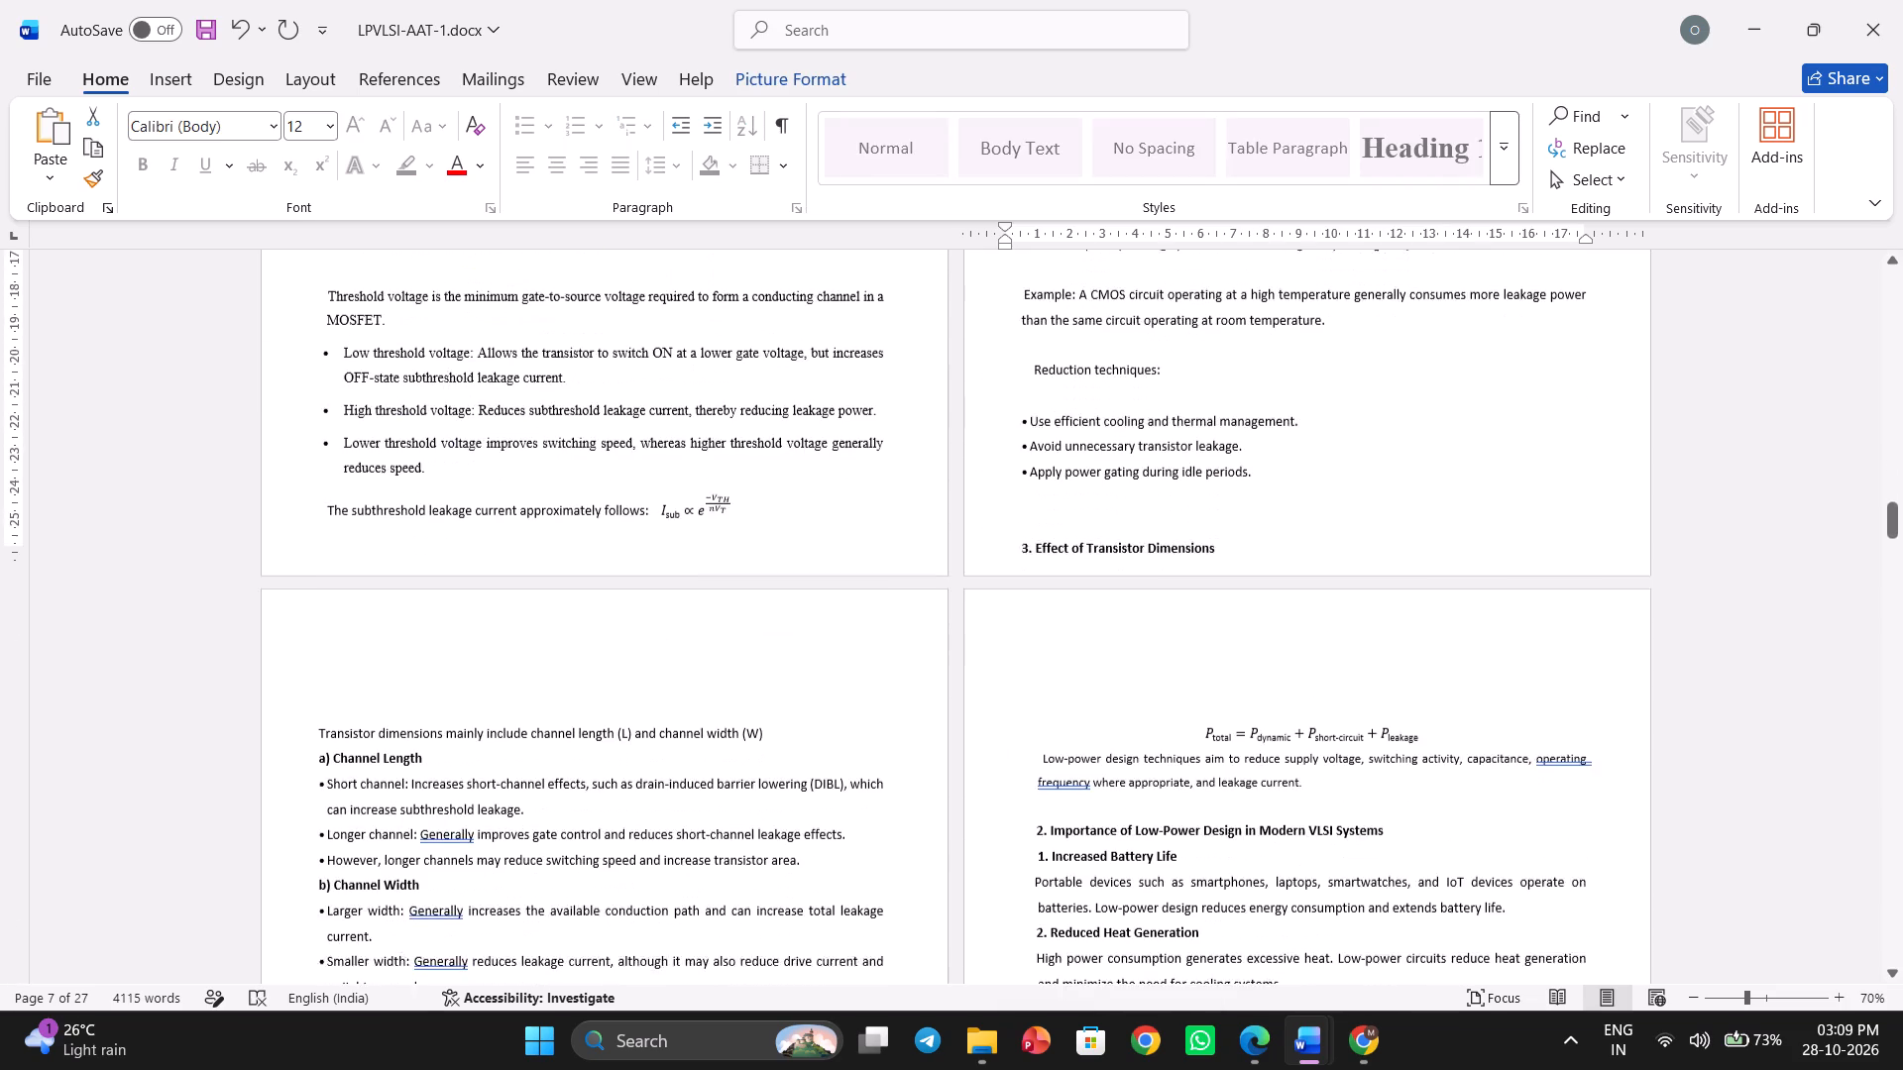
{"action": "scroll", "coordinate": [1217, 659], "scroll_direction": "down", "scroll_amount": 1}
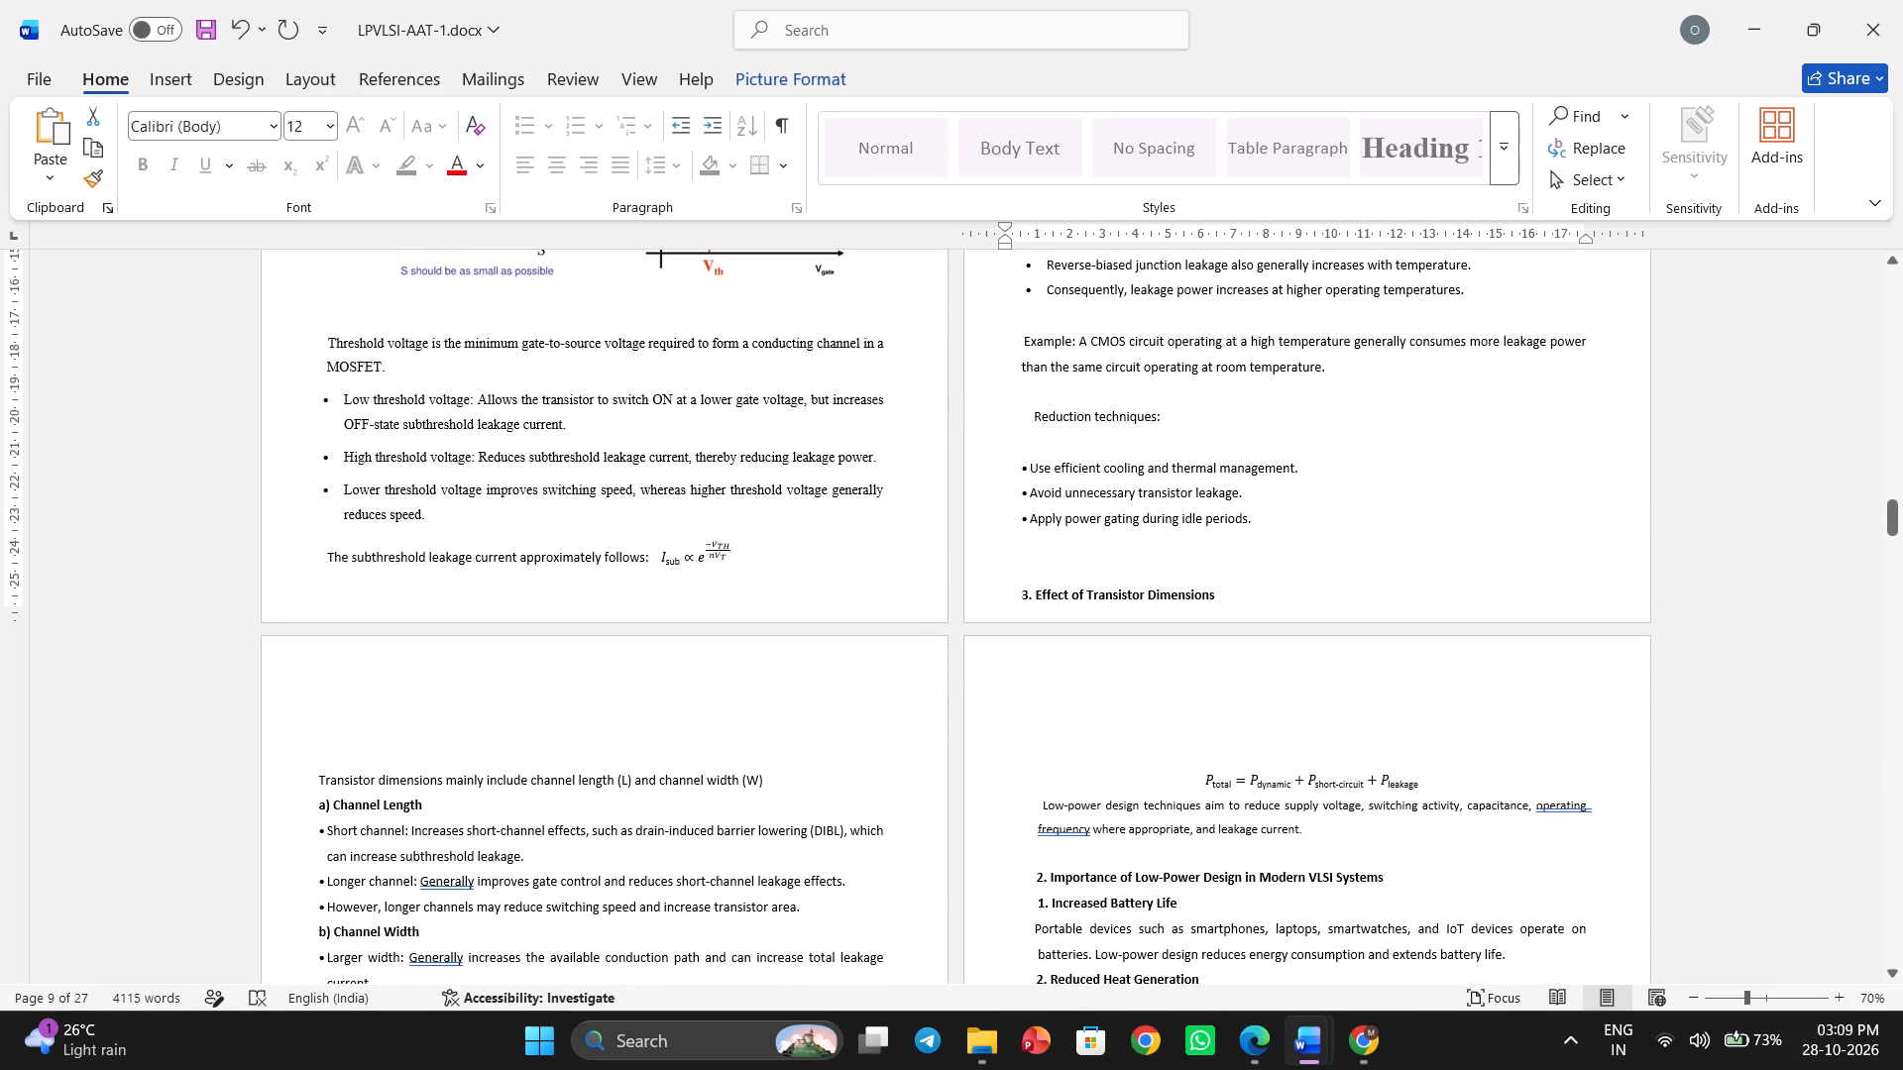
{"action": "left_click", "coordinate": [1058, 456]}
{"action": "key", "text": "BackSpace"}
{"action": "key", "text": "BackSpace"}
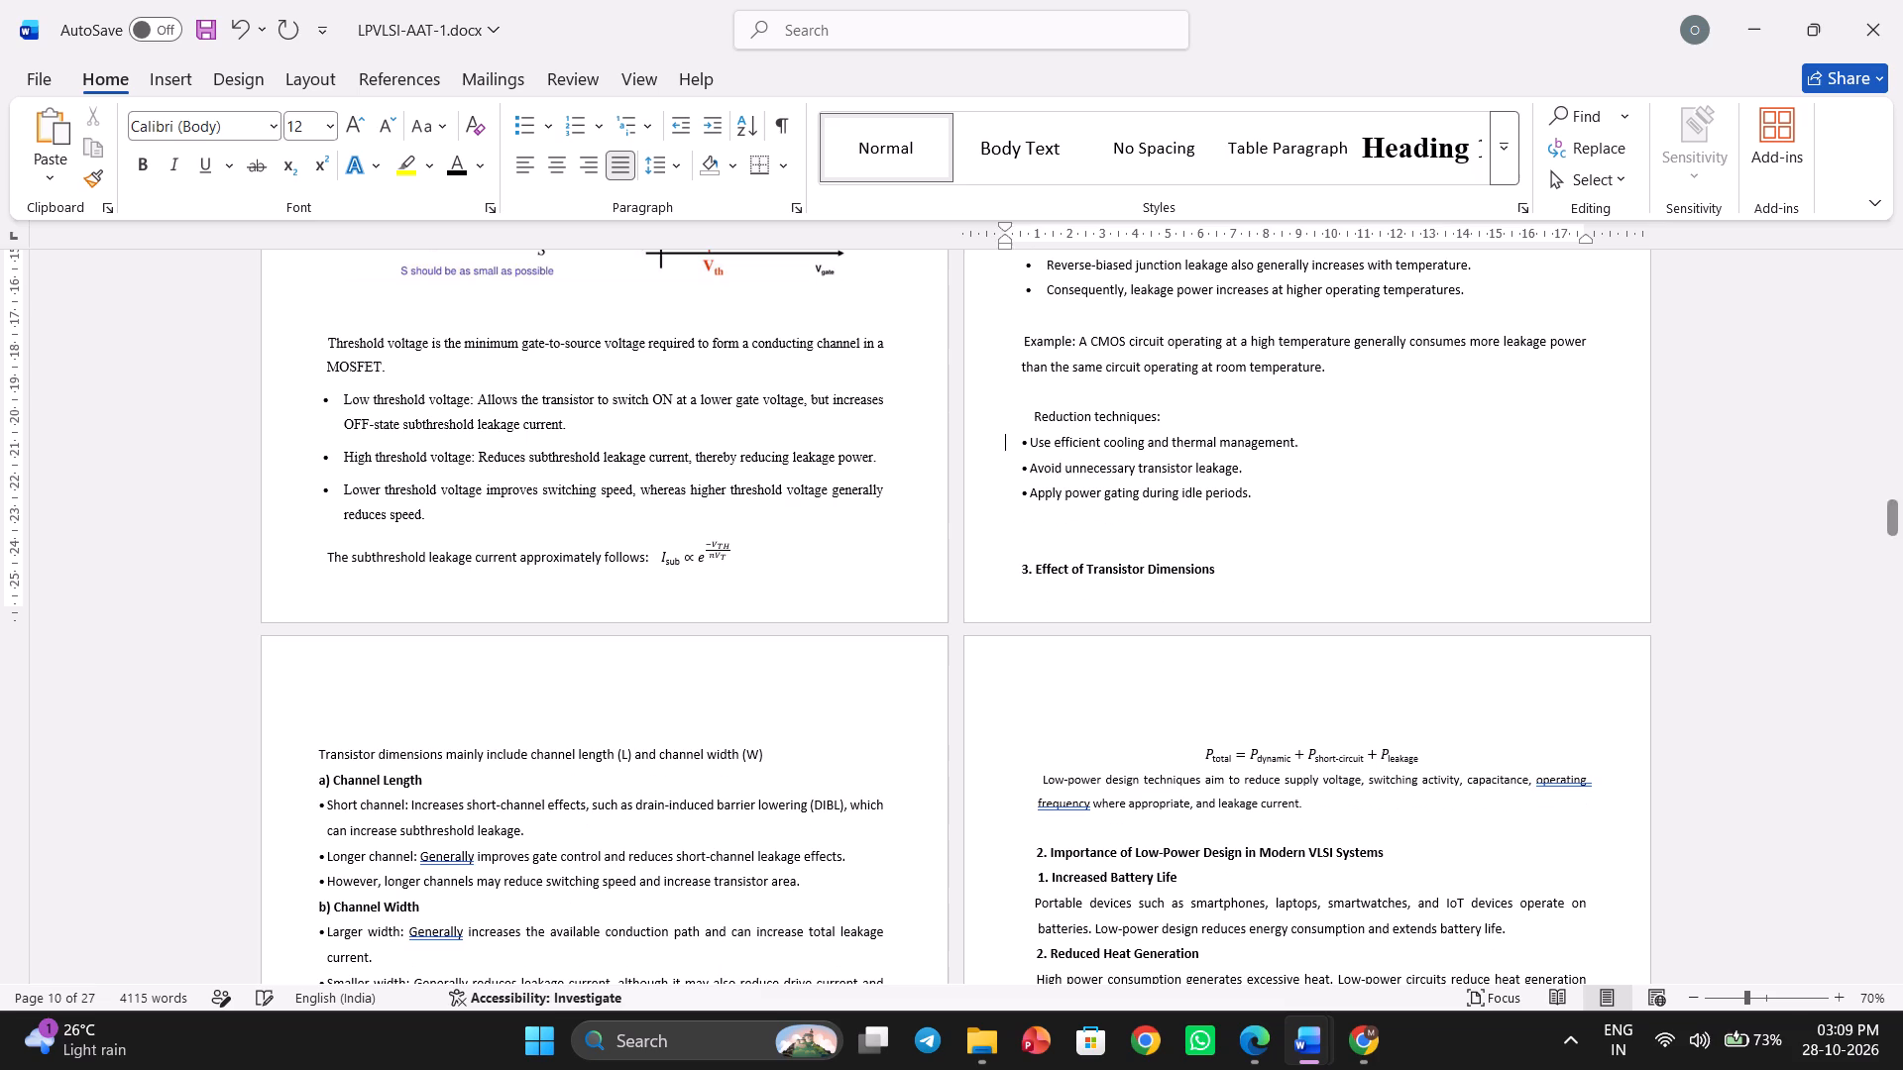
Insert two blank lines before "3. Effect of Transistor Dimensions" to push that heading onto the following page.
{"action": "left_click", "coordinate": [1033, 540]}
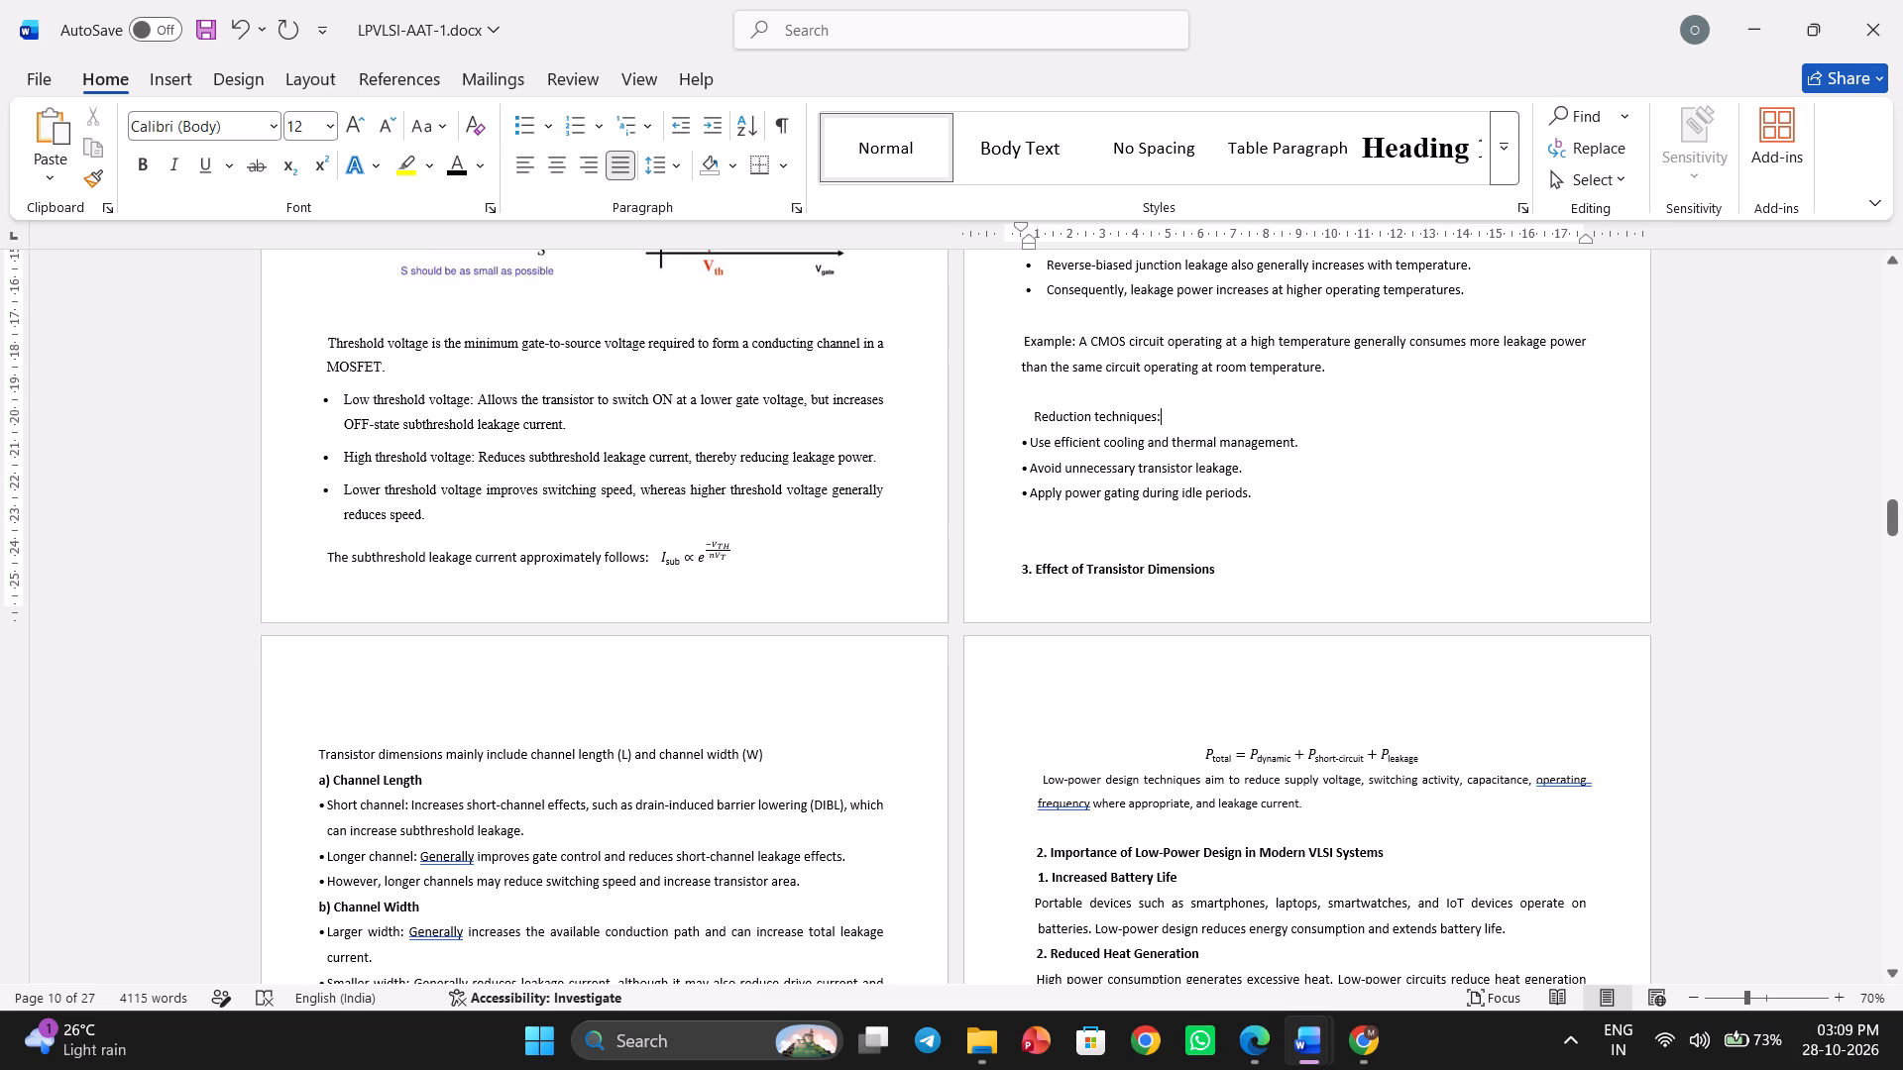
{"action": "key", "text": "Return"}
{"action": "key", "text": "Return"}
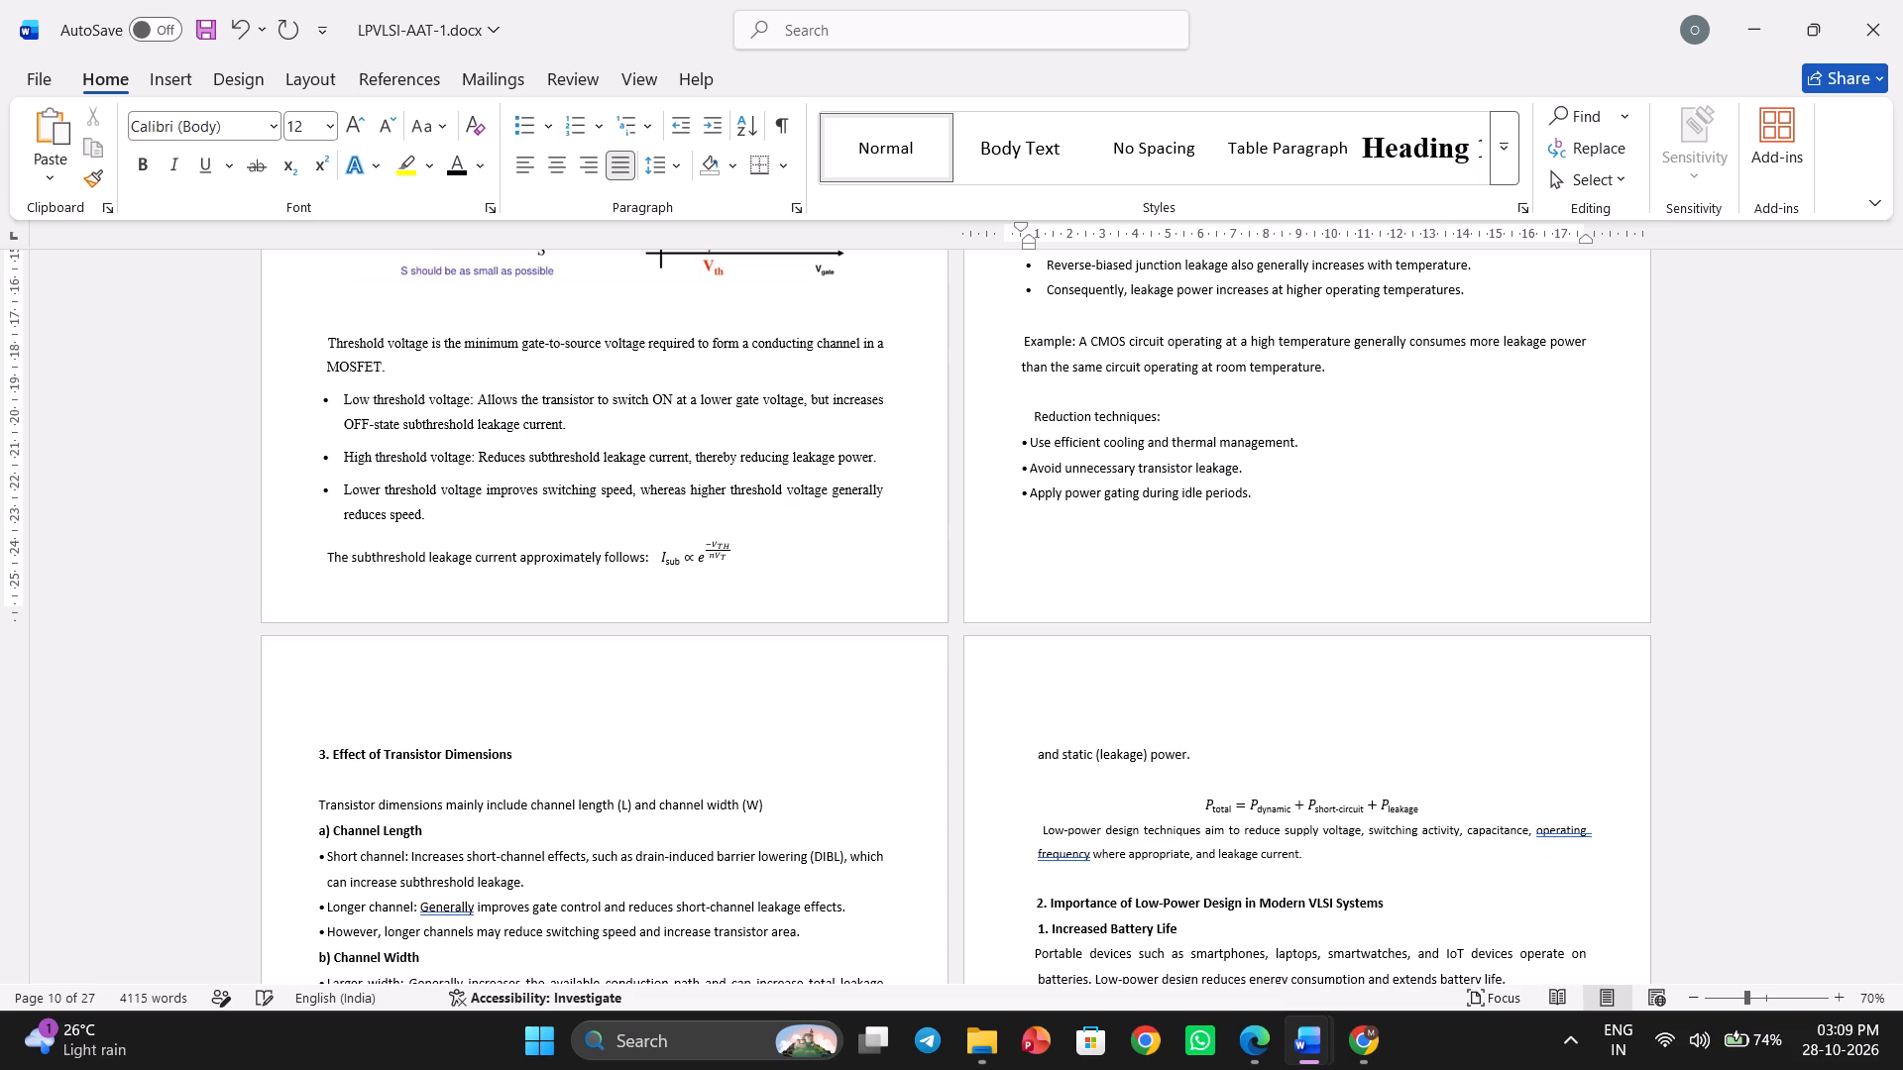
Set the text from "Temperature strongly affects leakage current" into the last reduction techniques bullet to Times New Roman with 1.5 line spacing.
{"action": "left_click_drag", "start_coordinate": [1081, 507], "coordinate": [965, 203]}
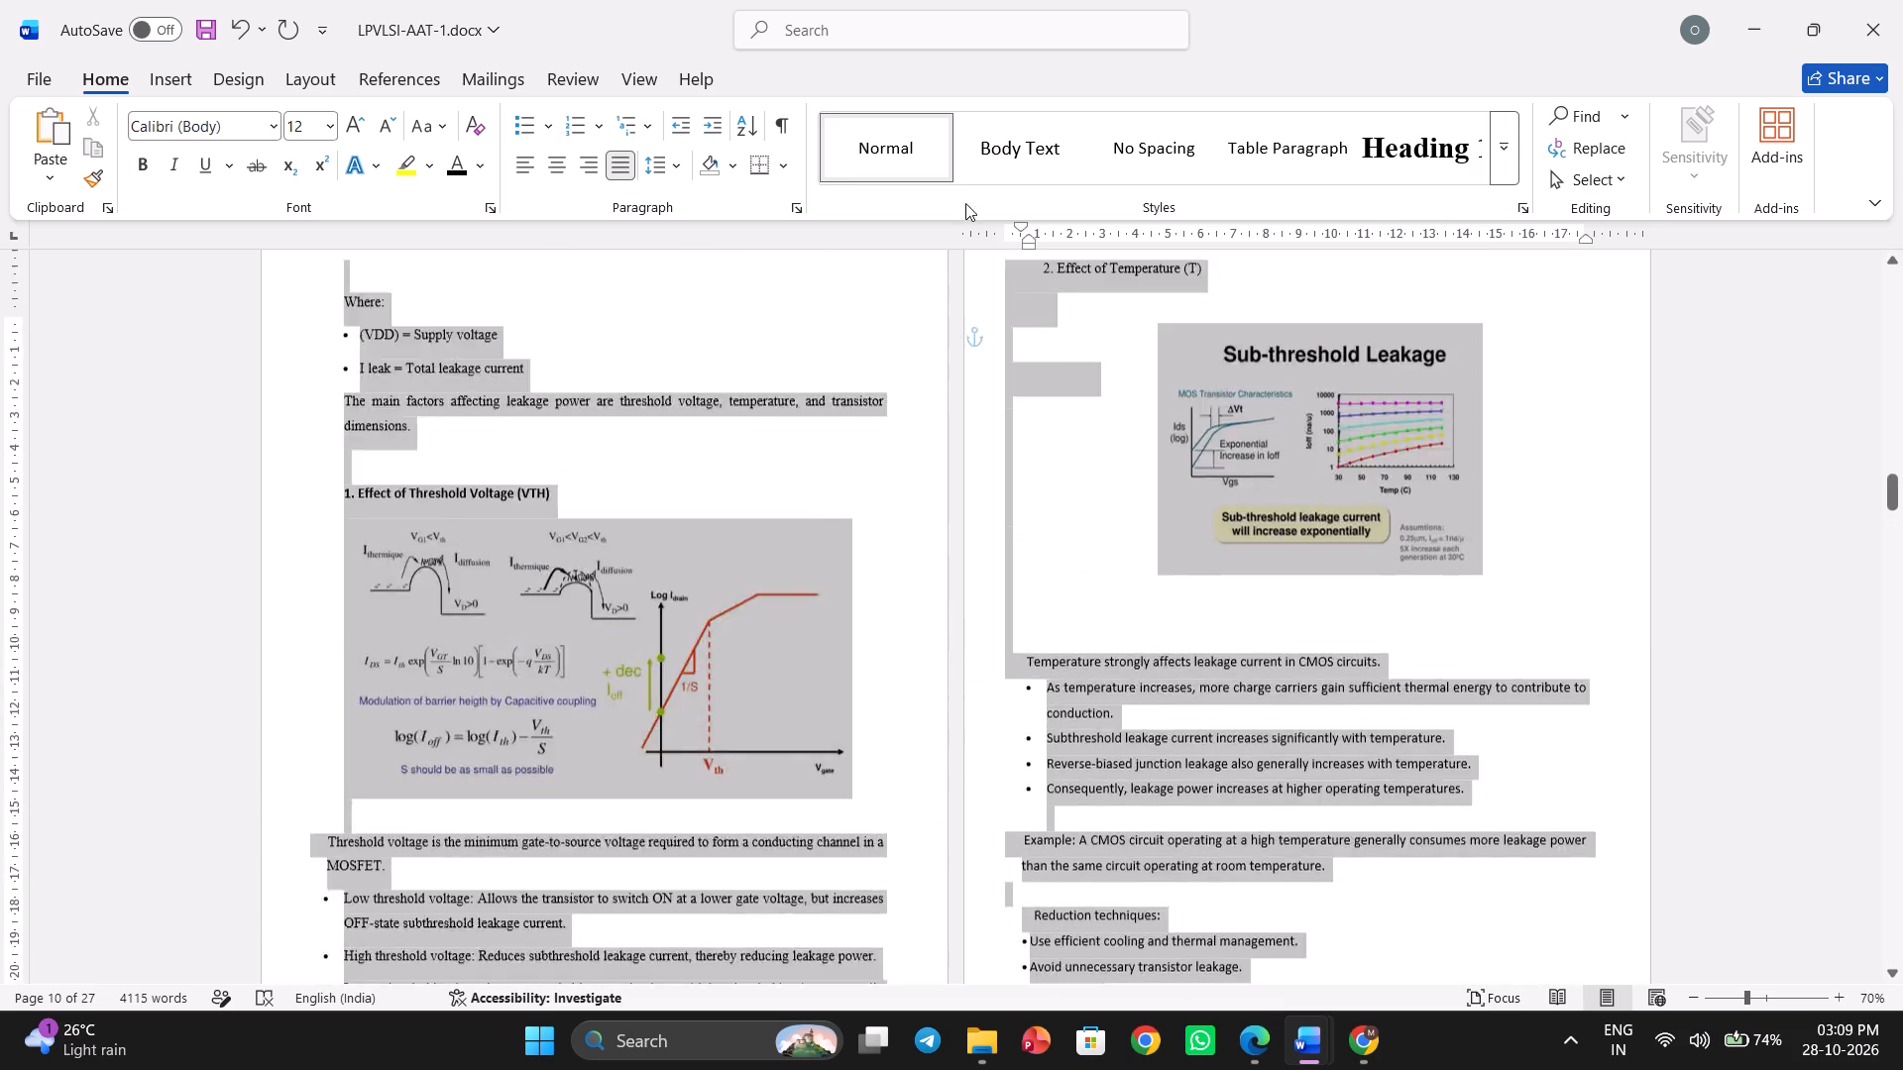
{"action": "left_click_drag", "start_coordinate": [965, 203], "coordinate": [1008, 811]}
{"action": "left_click", "coordinate": [1144, 735]}
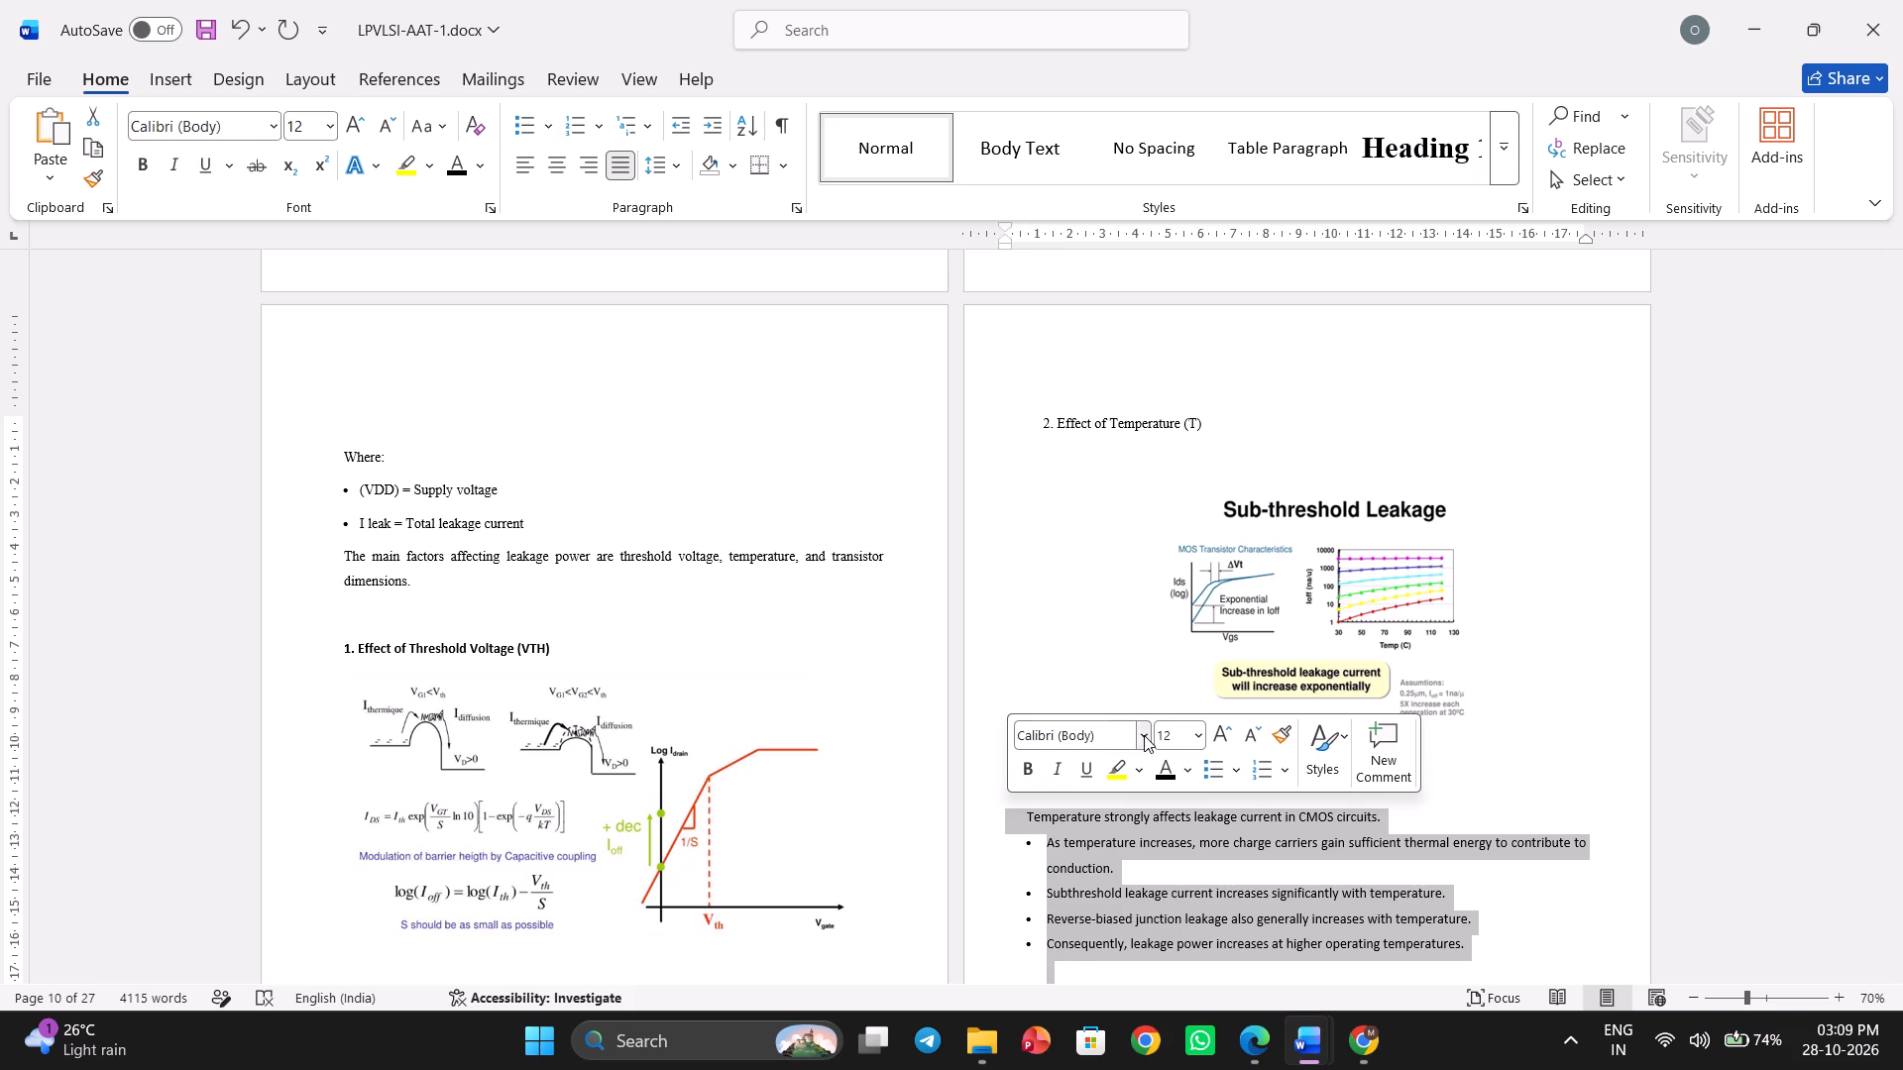
{"action": "left_click", "coordinate": [1082, 165]}
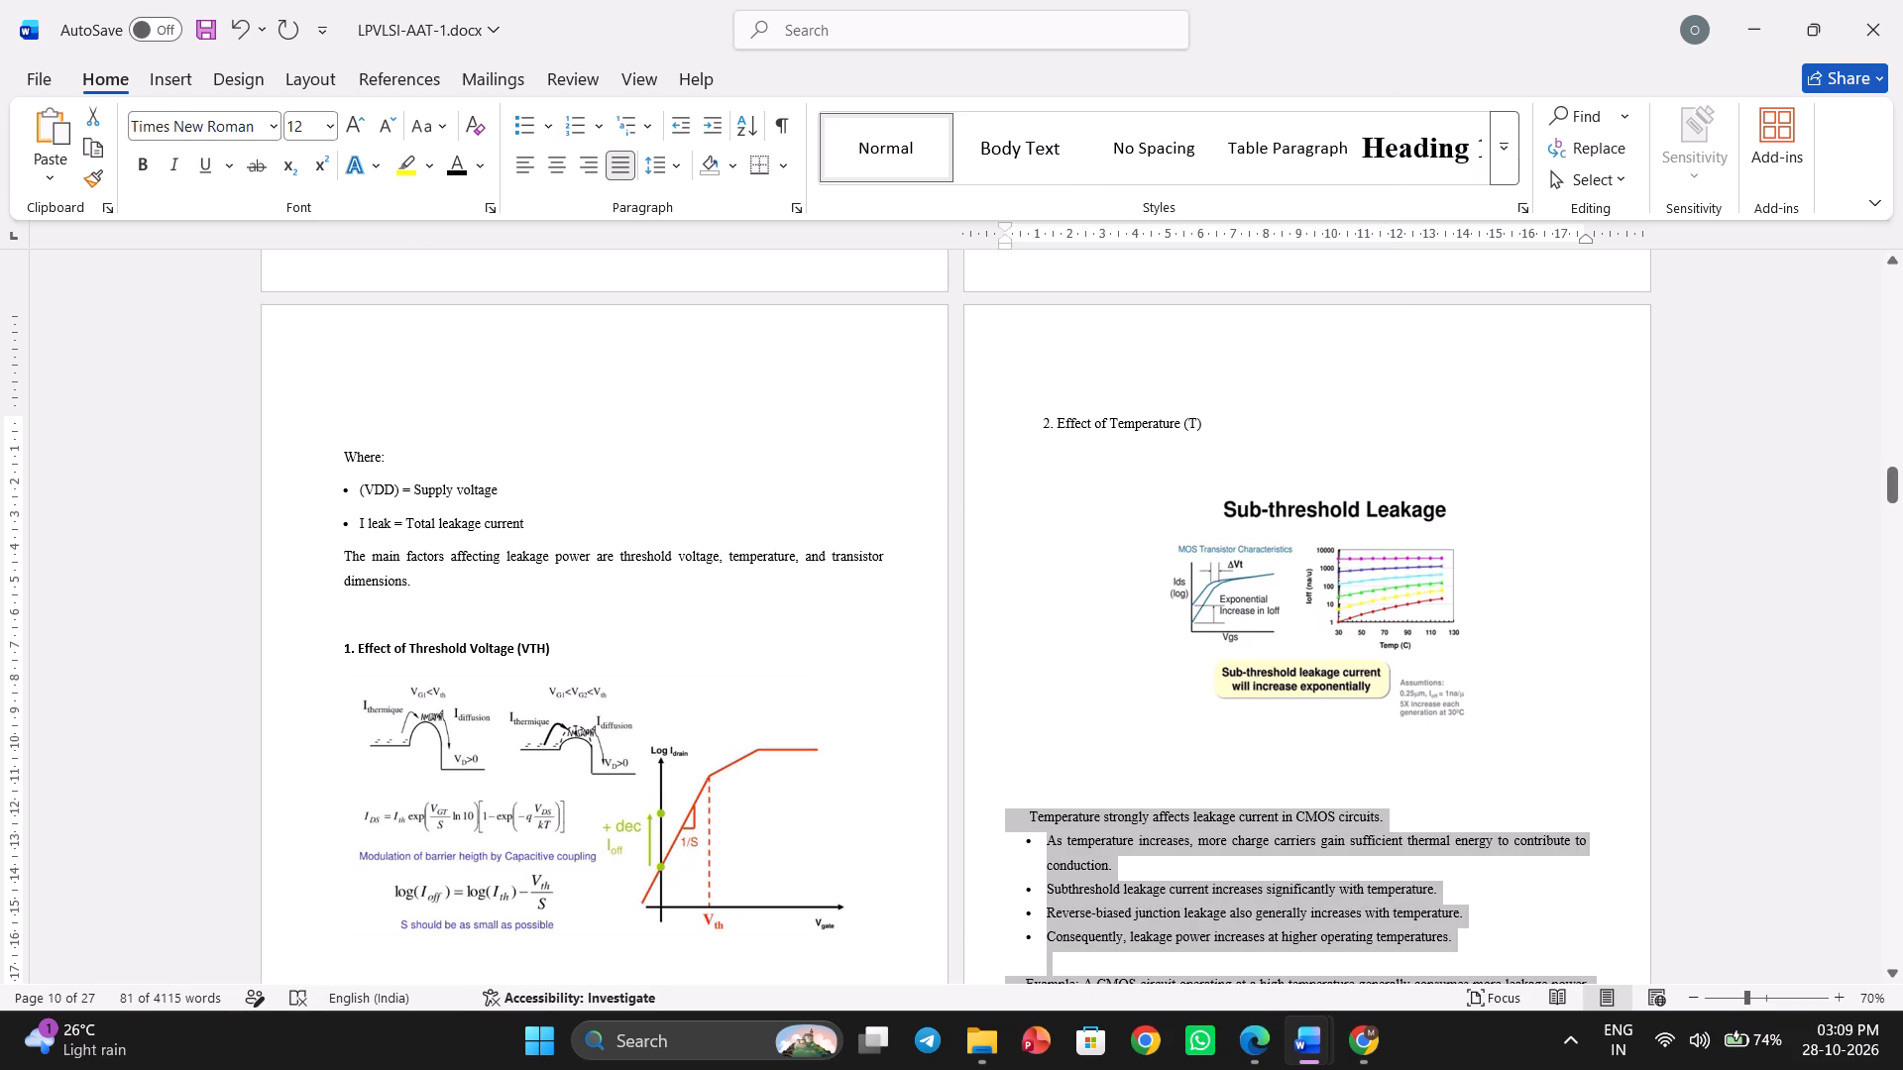
{"action": "left_click", "coordinate": [677, 160]}
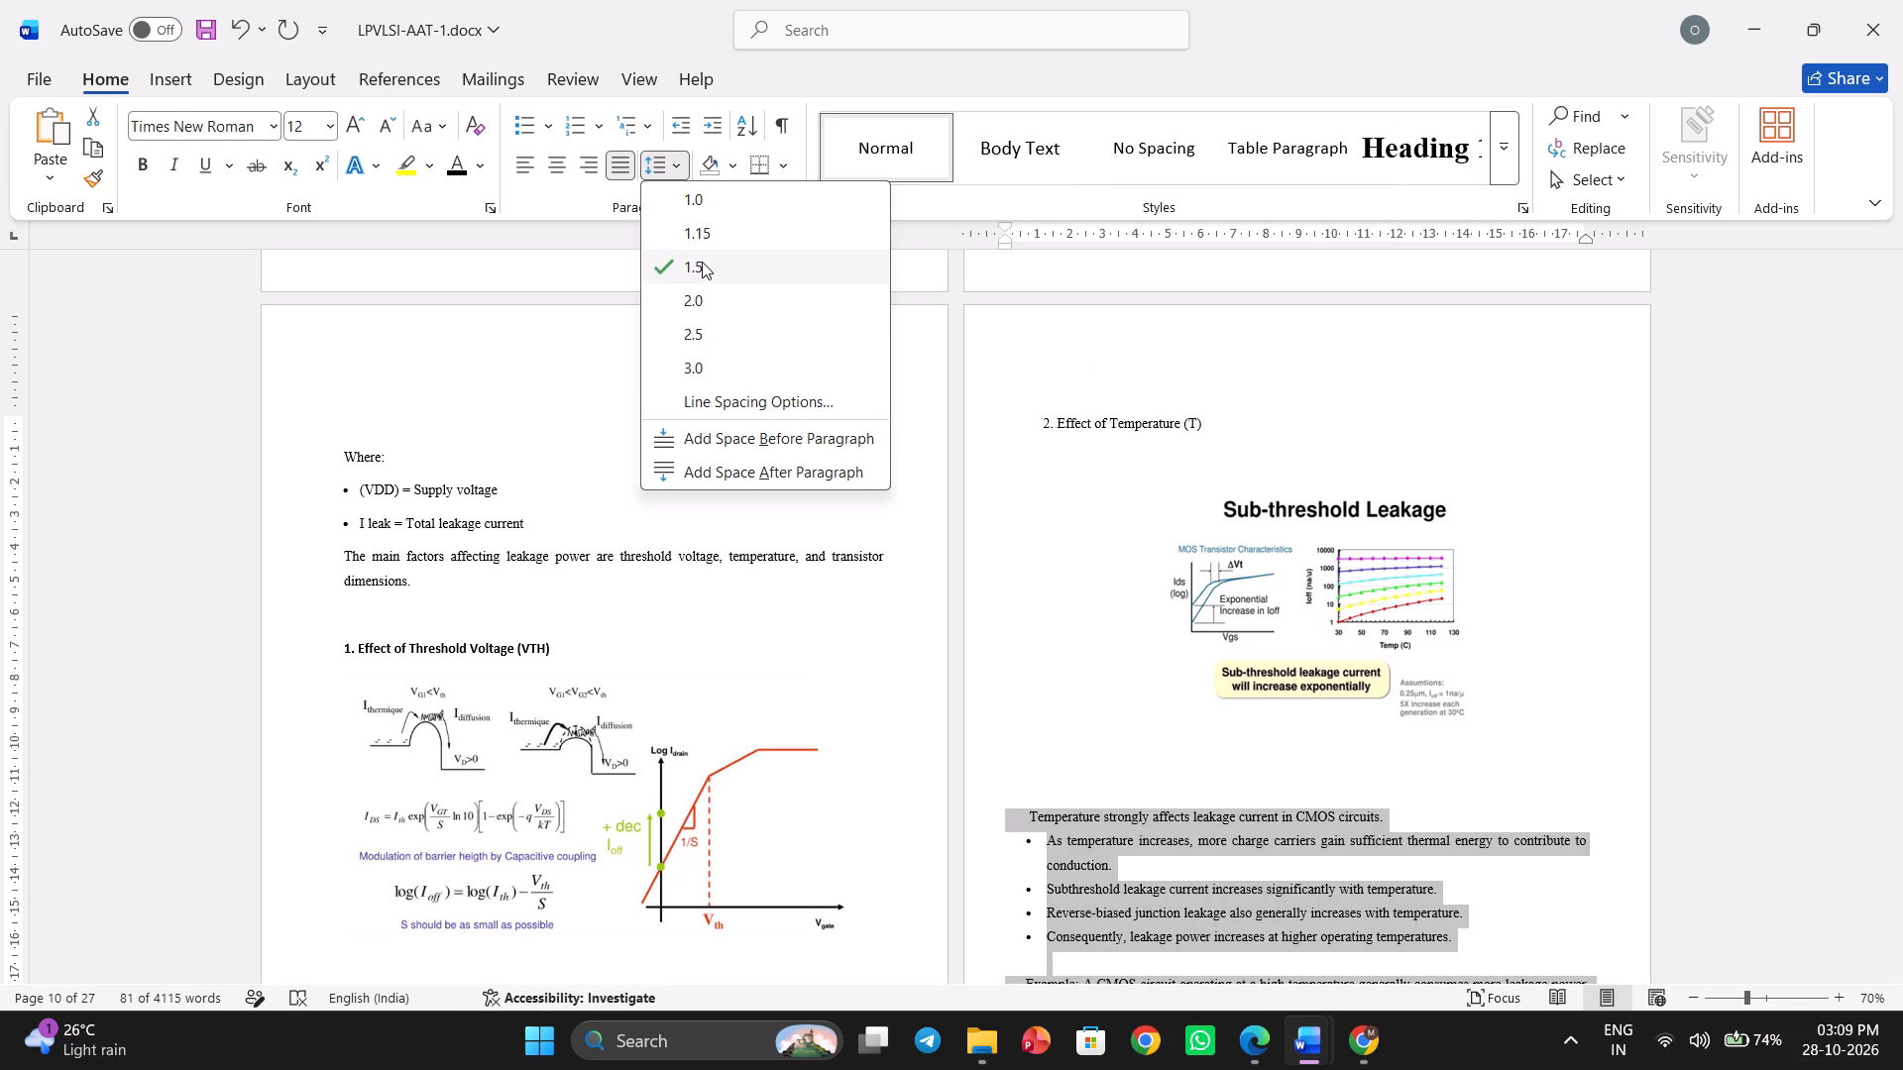
{"action": "left_click", "coordinate": [702, 262]}
Set the whole "Apply power gating during idle periods." bullet to Times New Roman with 1.5 line spacing.
{"action": "scroll", "coordinate": [1206, 533], "scroll_direction": "down", "scroll_amount": 1}
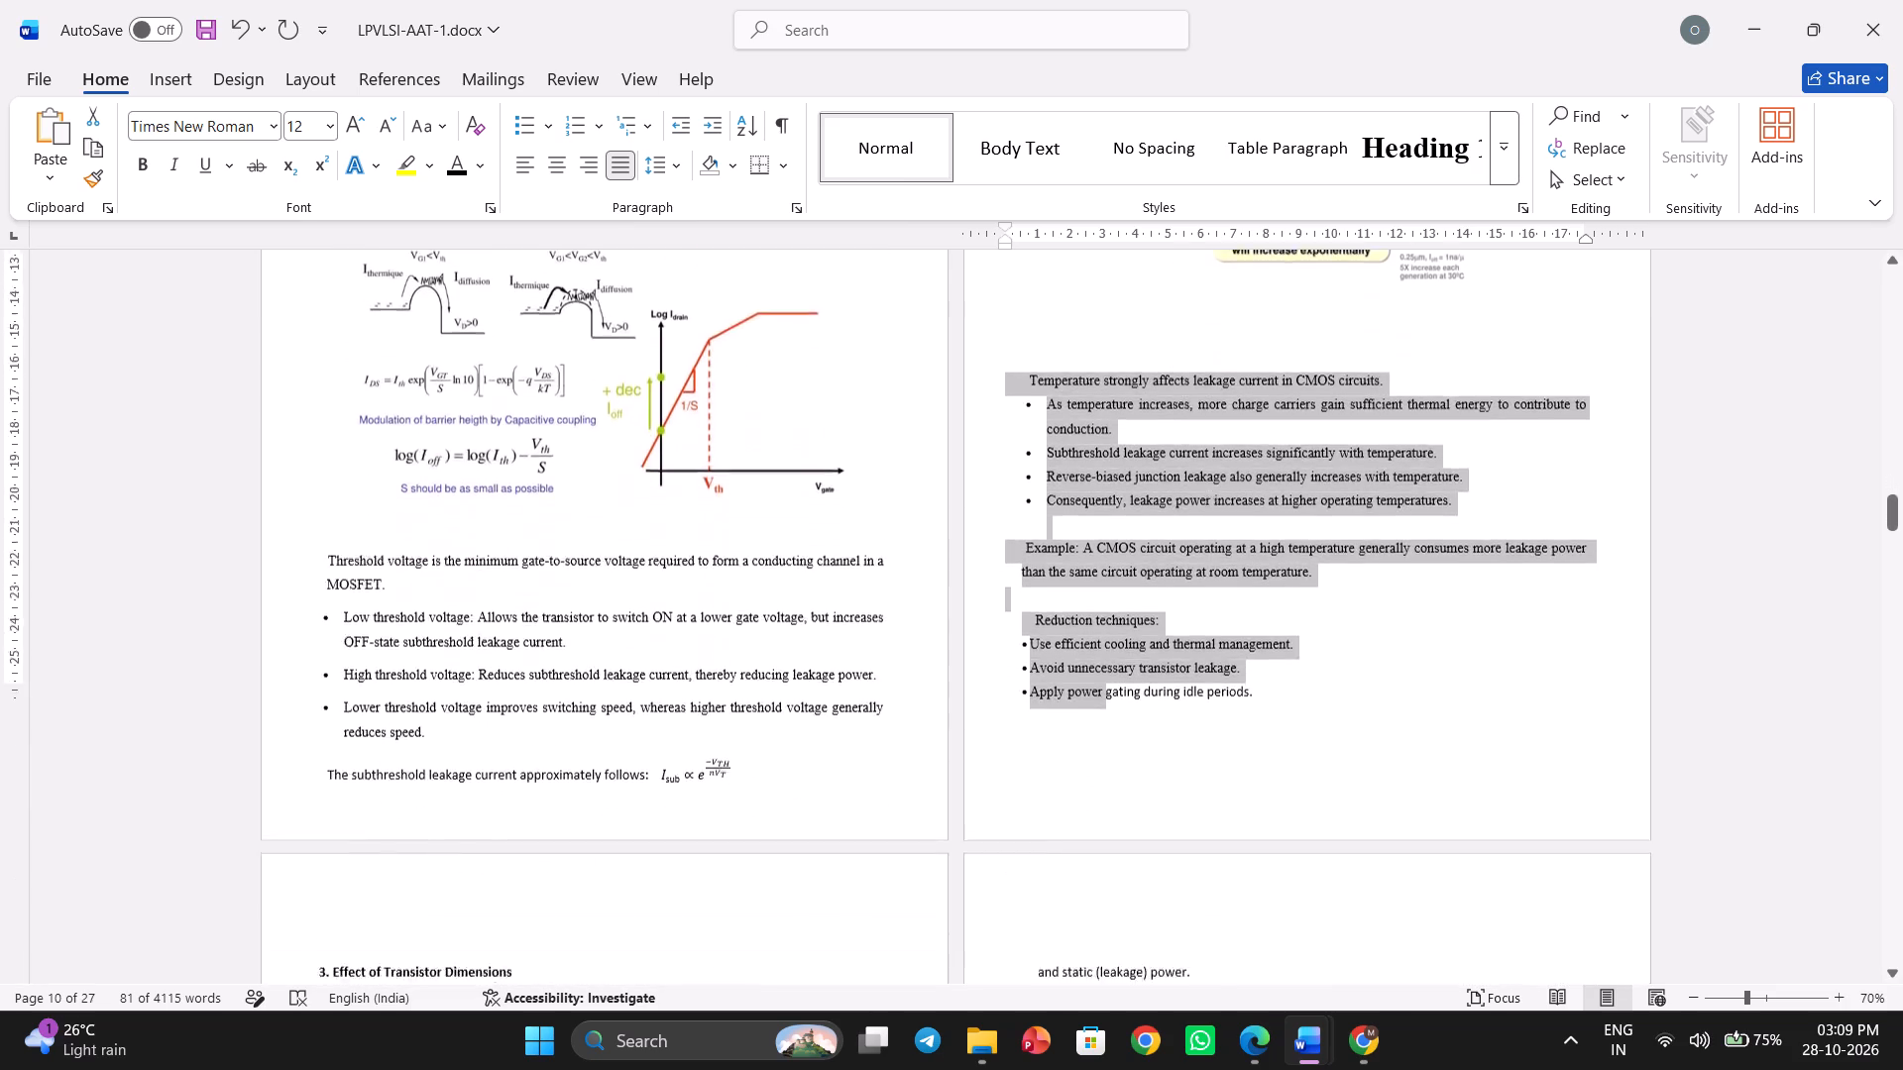
{"action": "scroll", "coordinate": [1206, 533], "scroll_direction": "down", "scroll_amount": 1}
{"action": "left_click_drag", "start_coordinate": [1265, 440], "coordinate": [1109, 421]}
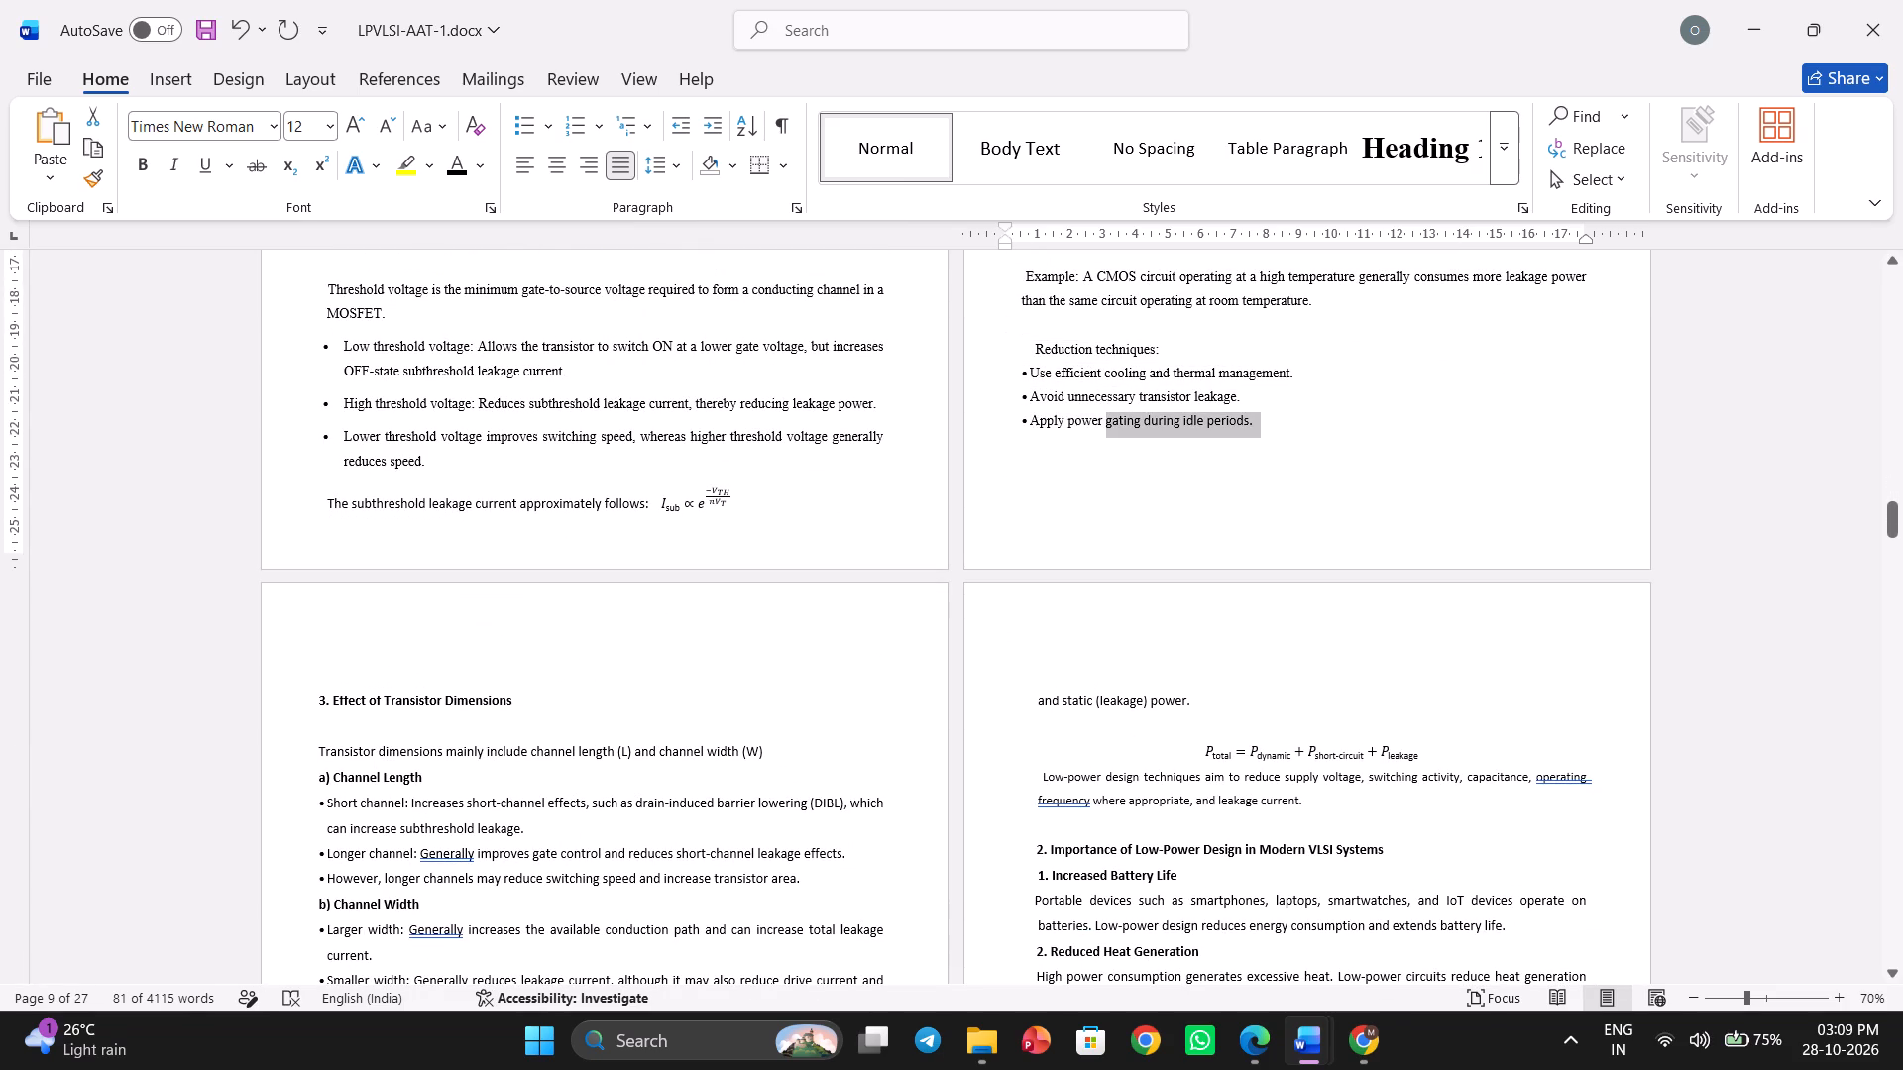
{"action": "left_click_drag", "start_coordinate": [1109, 421], "coordinate": [1041, 418]}
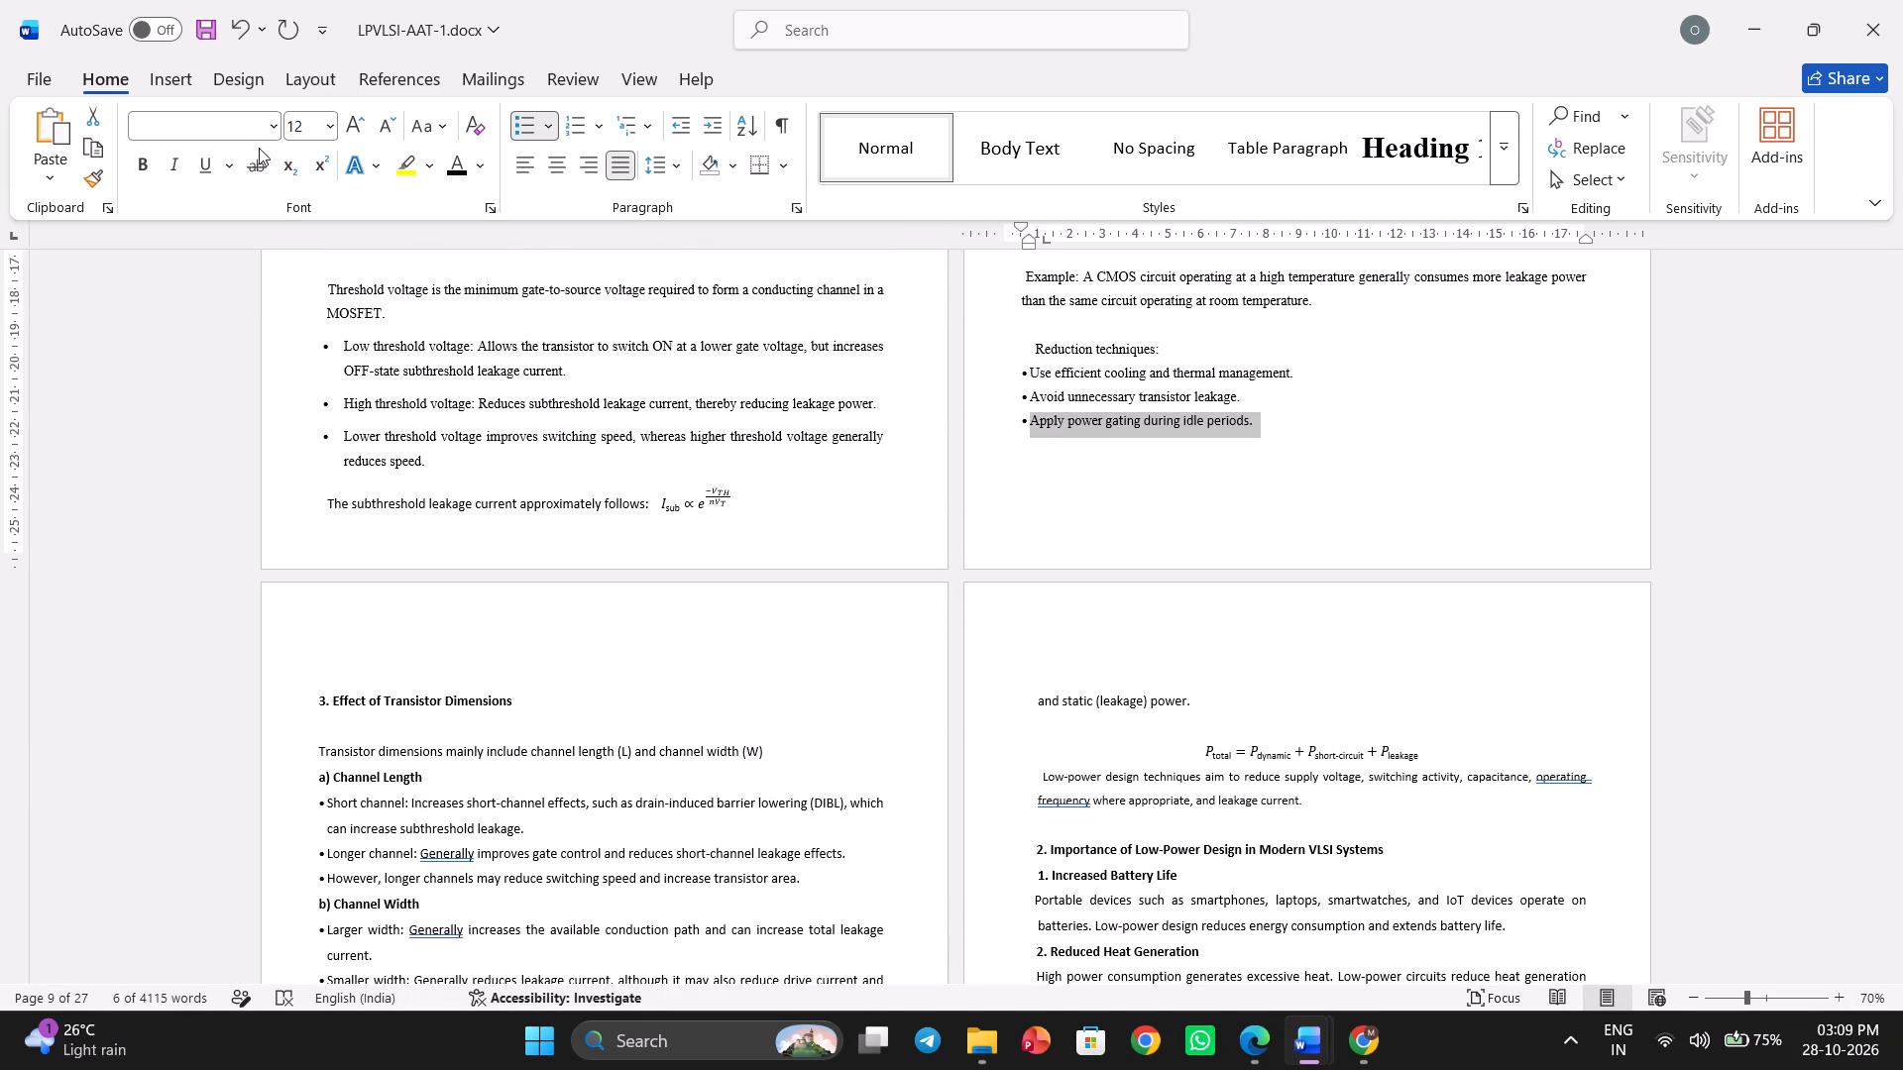
{"action": "left_click", "coordinate": [271, 132]}
{"action": "left_click", "coordinate": [250, 291]}
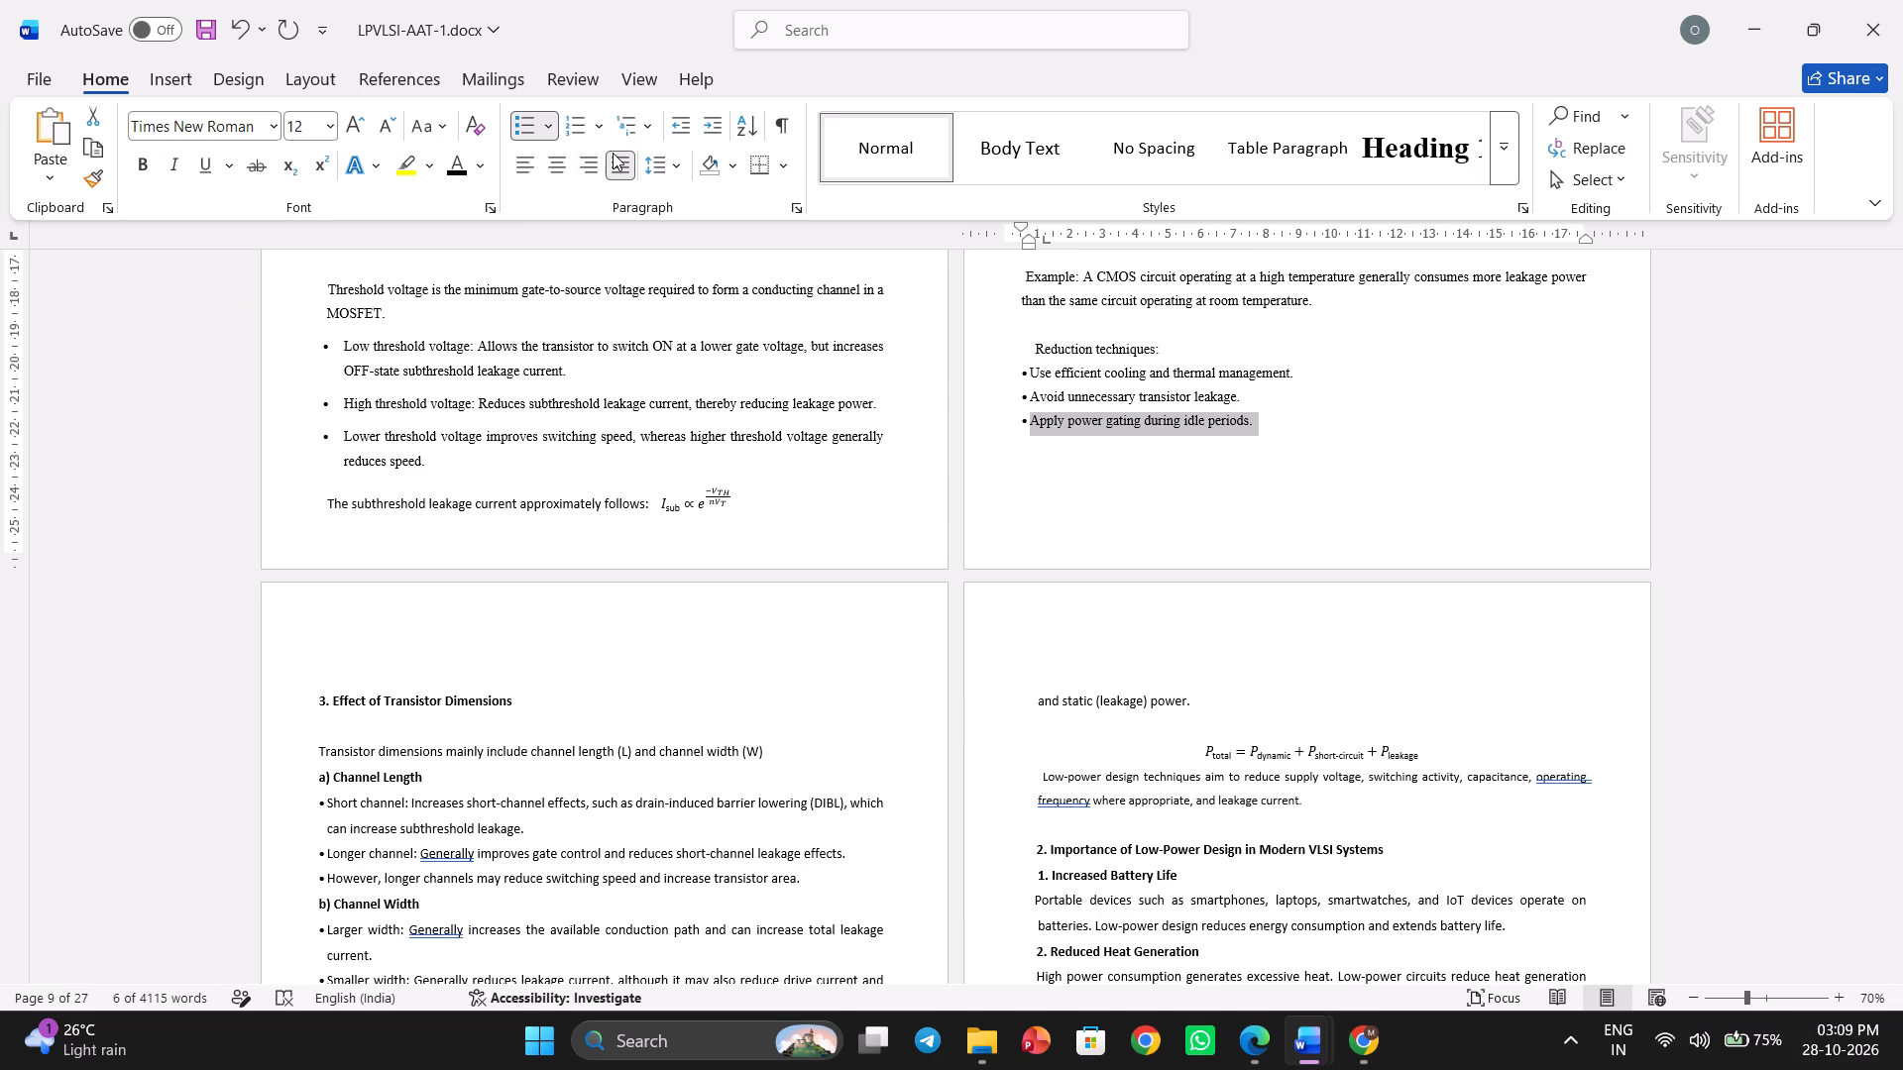
{"action": "left_click", "coordinate": [675, 168]}
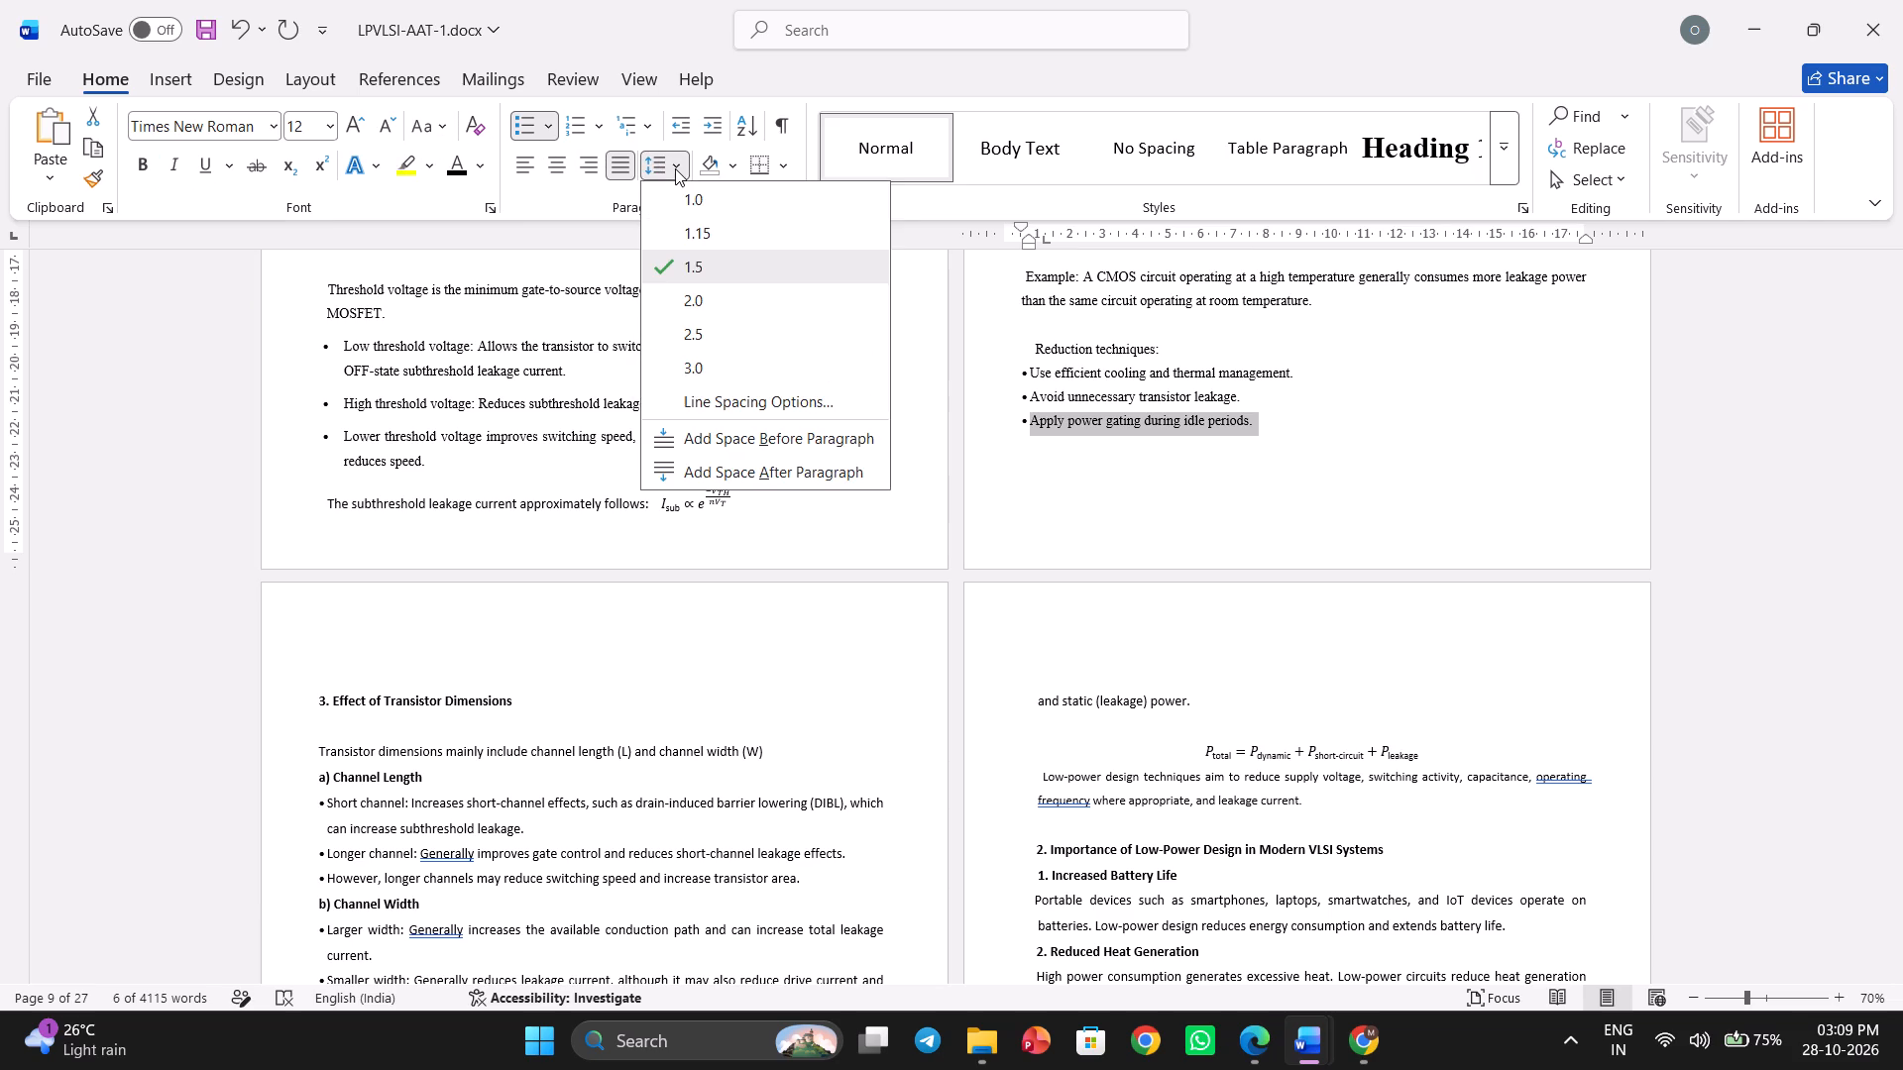
{"action": "left_click", "coordinate": [692, 262]}
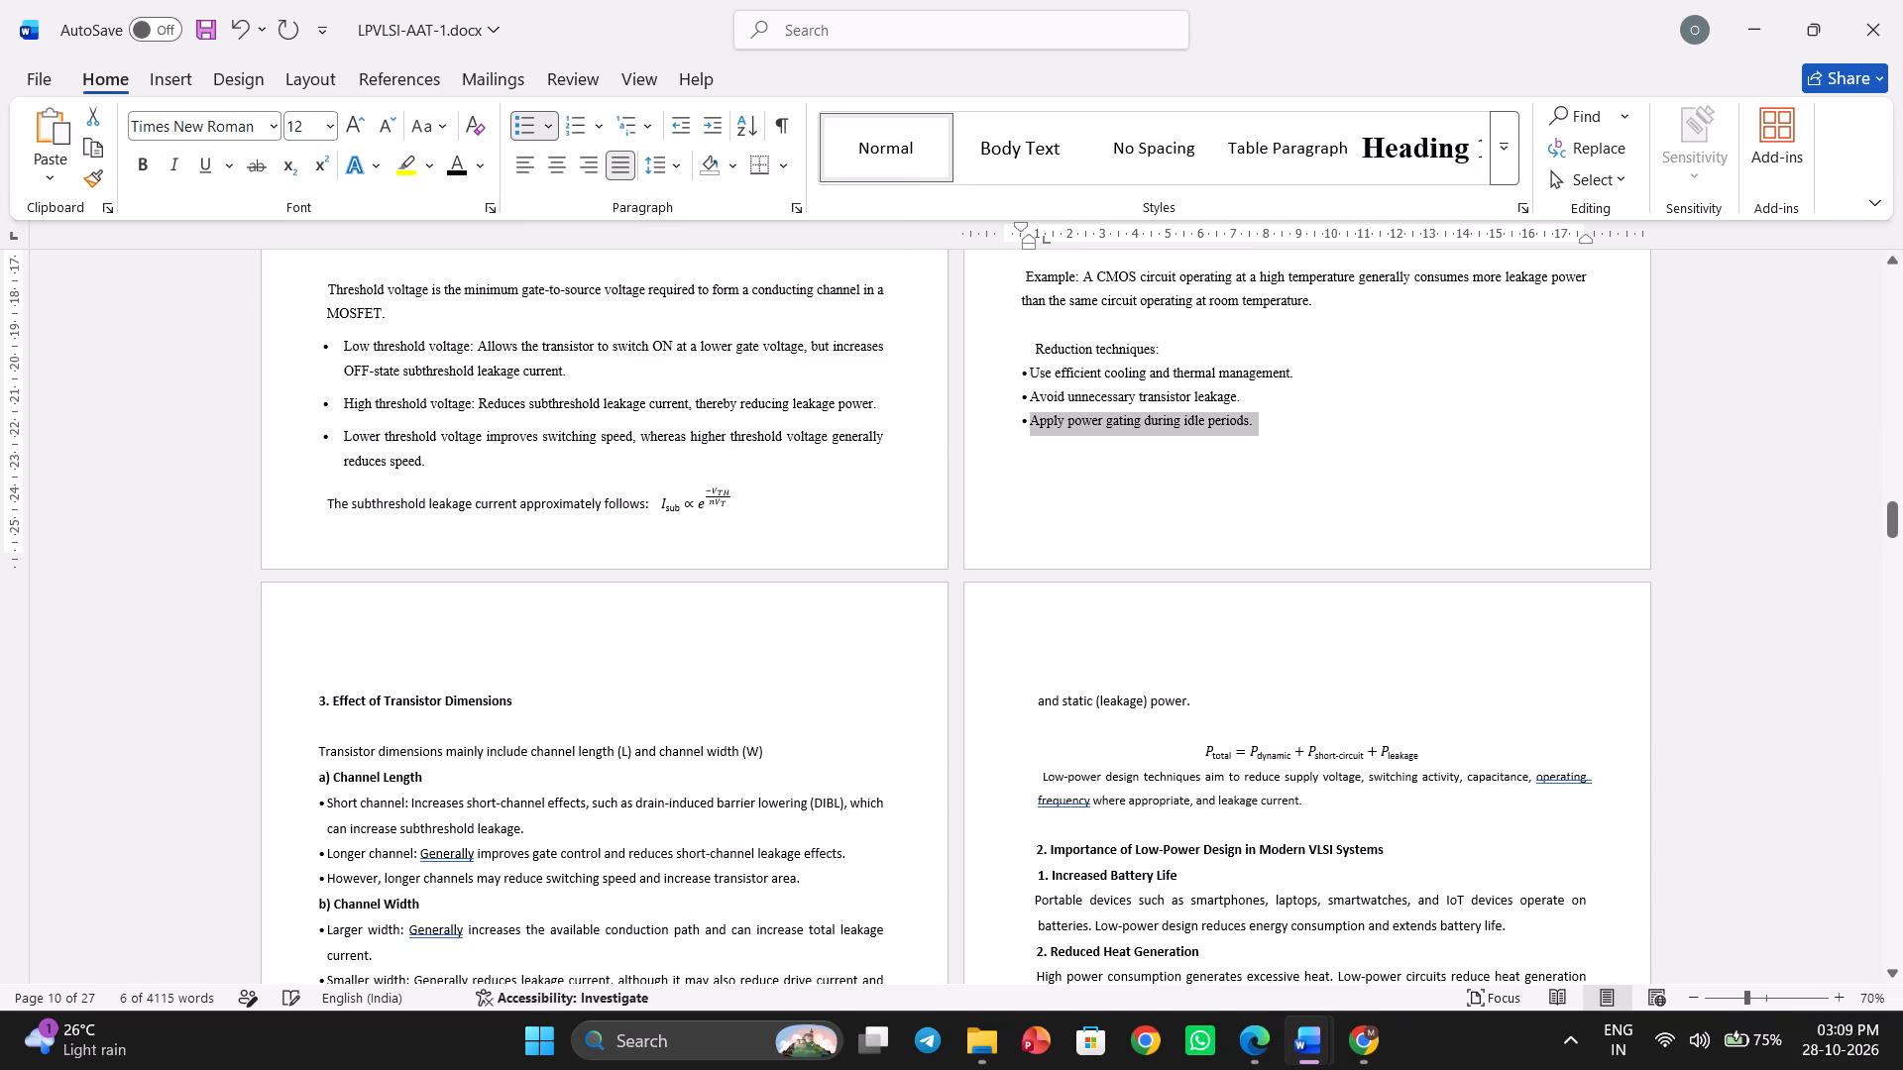
Set the entire "3. Effect of Transistor Dimensions" section to Times New Roman, size 12, with 1.5 line spacing.
{"action": "scroll", "coordinate": [1126, 562], "scroll_direction": "down", "scroll_amount": 1}
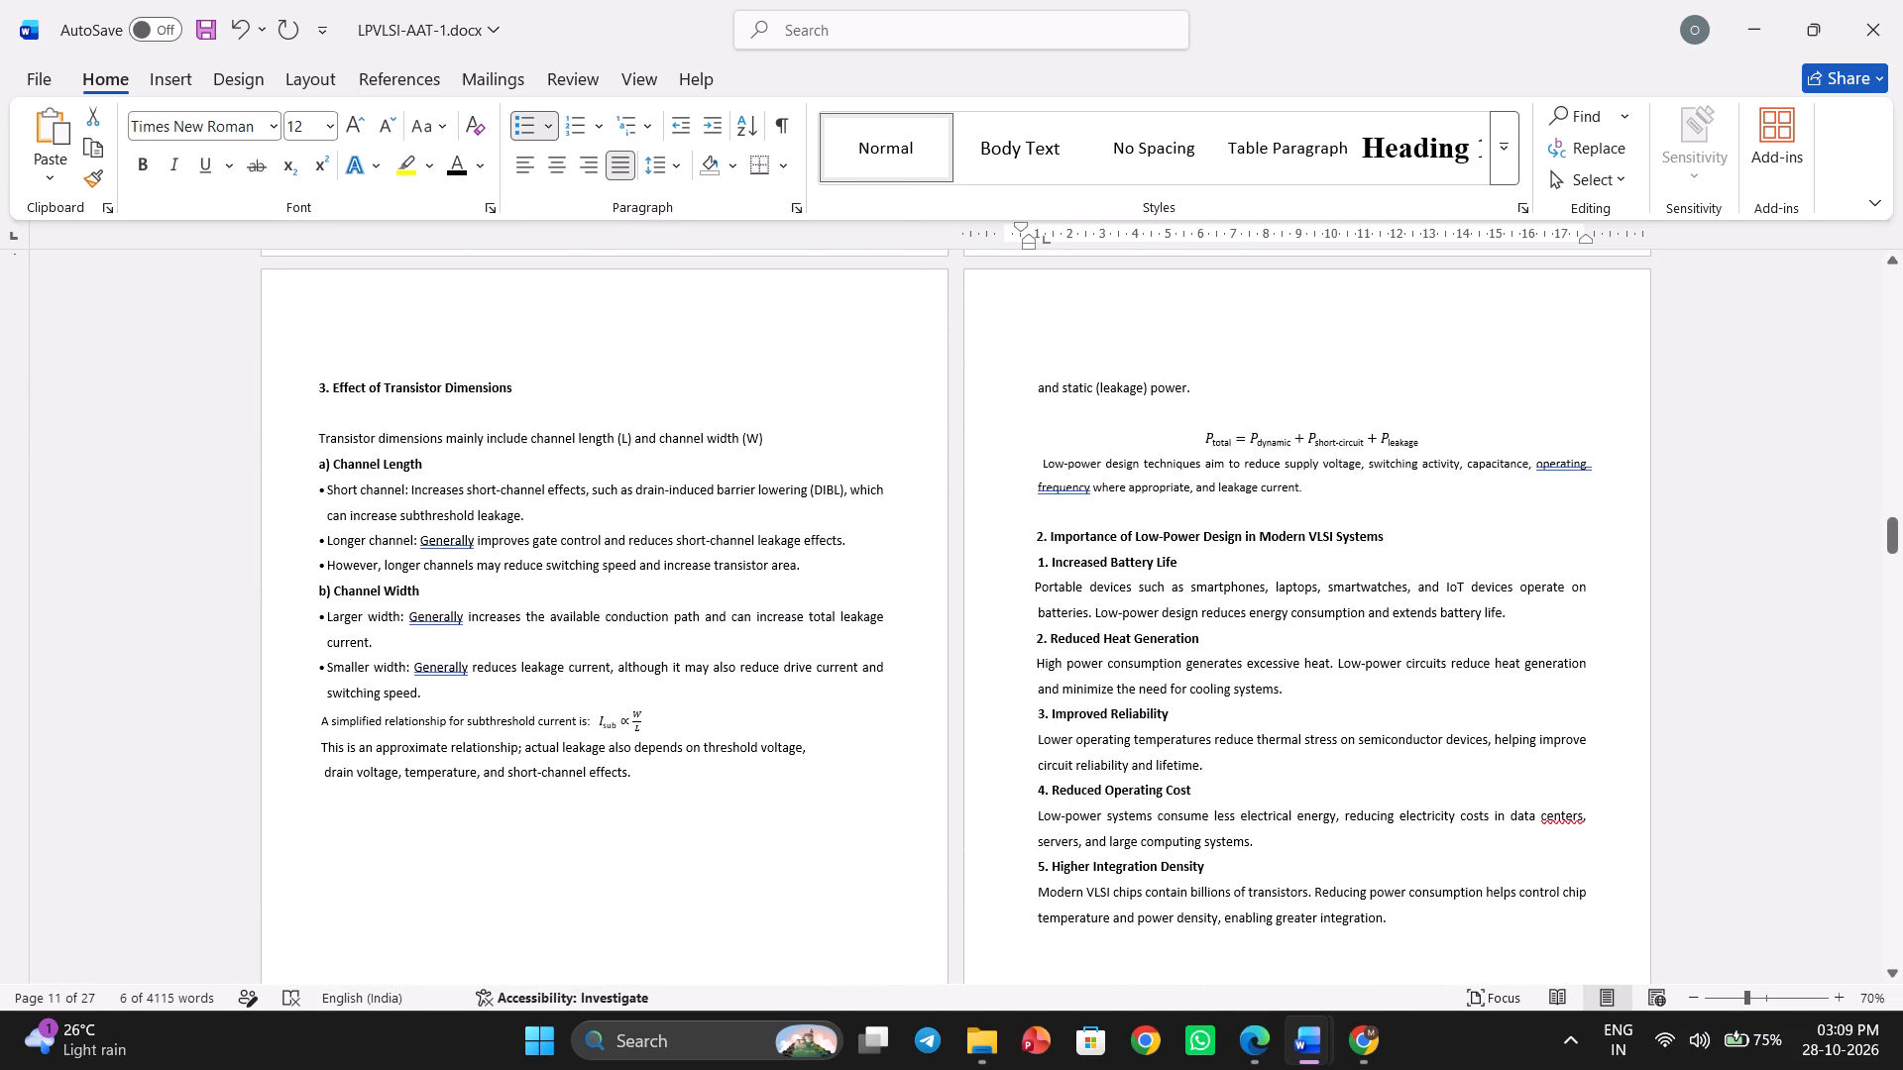
{"action": "left_click_drag", "start_coordinate": [665, 777], "coordinate": [314, 373]}
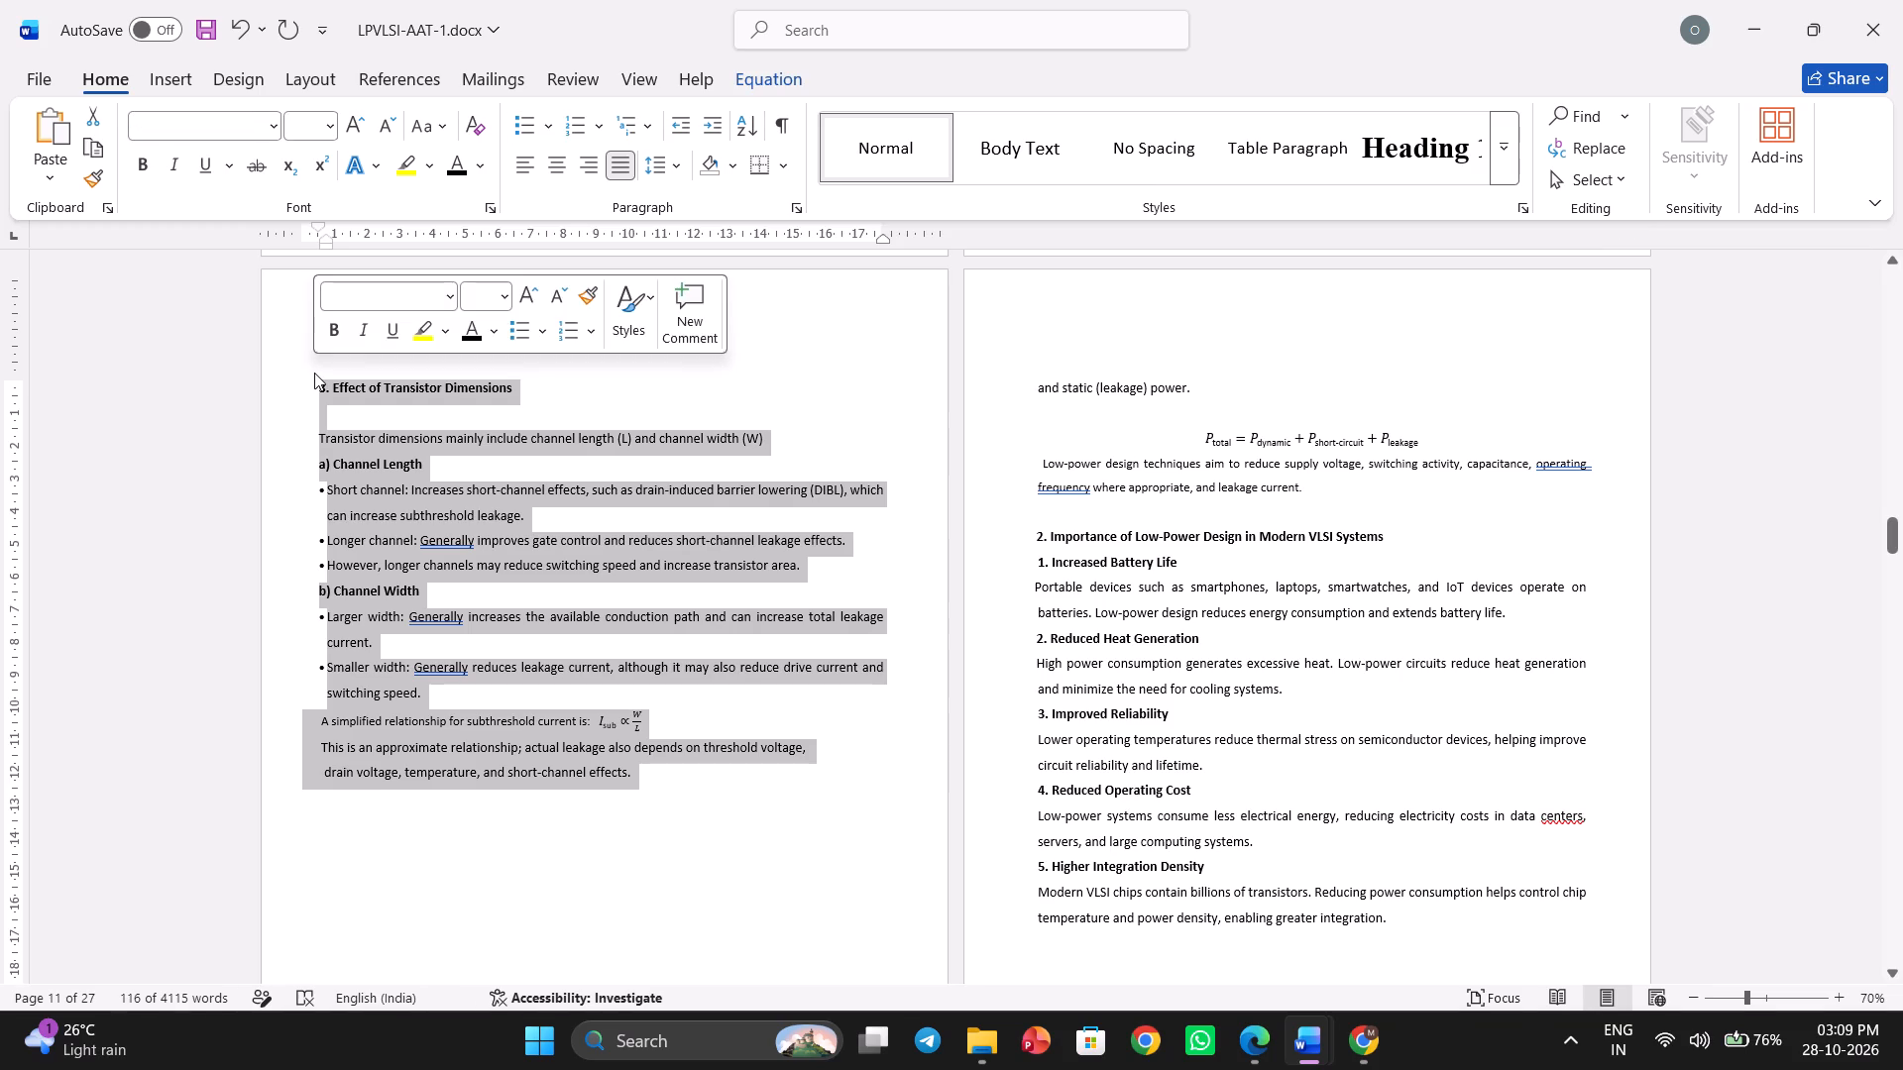
{"action": "left_click", "coordinate": [269, 125]}
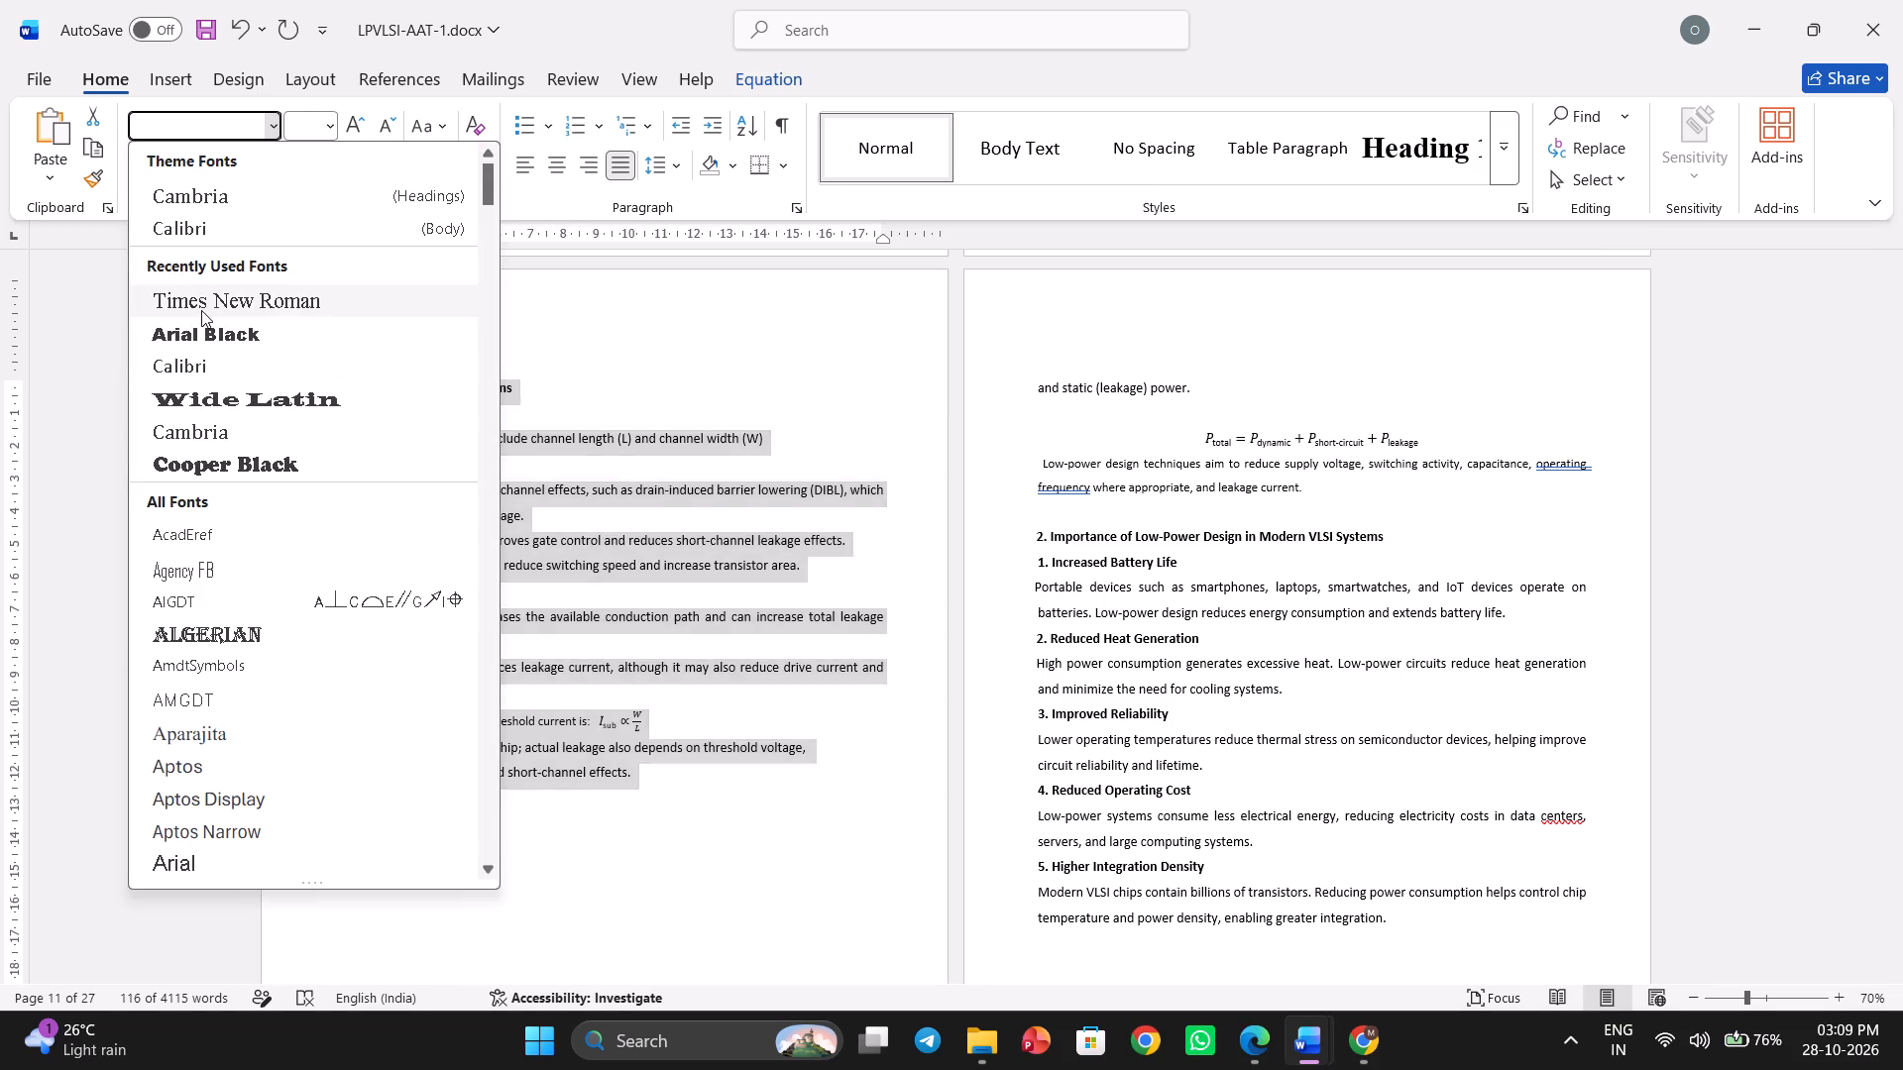
{"action": "left_click", "coordinate": [208, 302]}
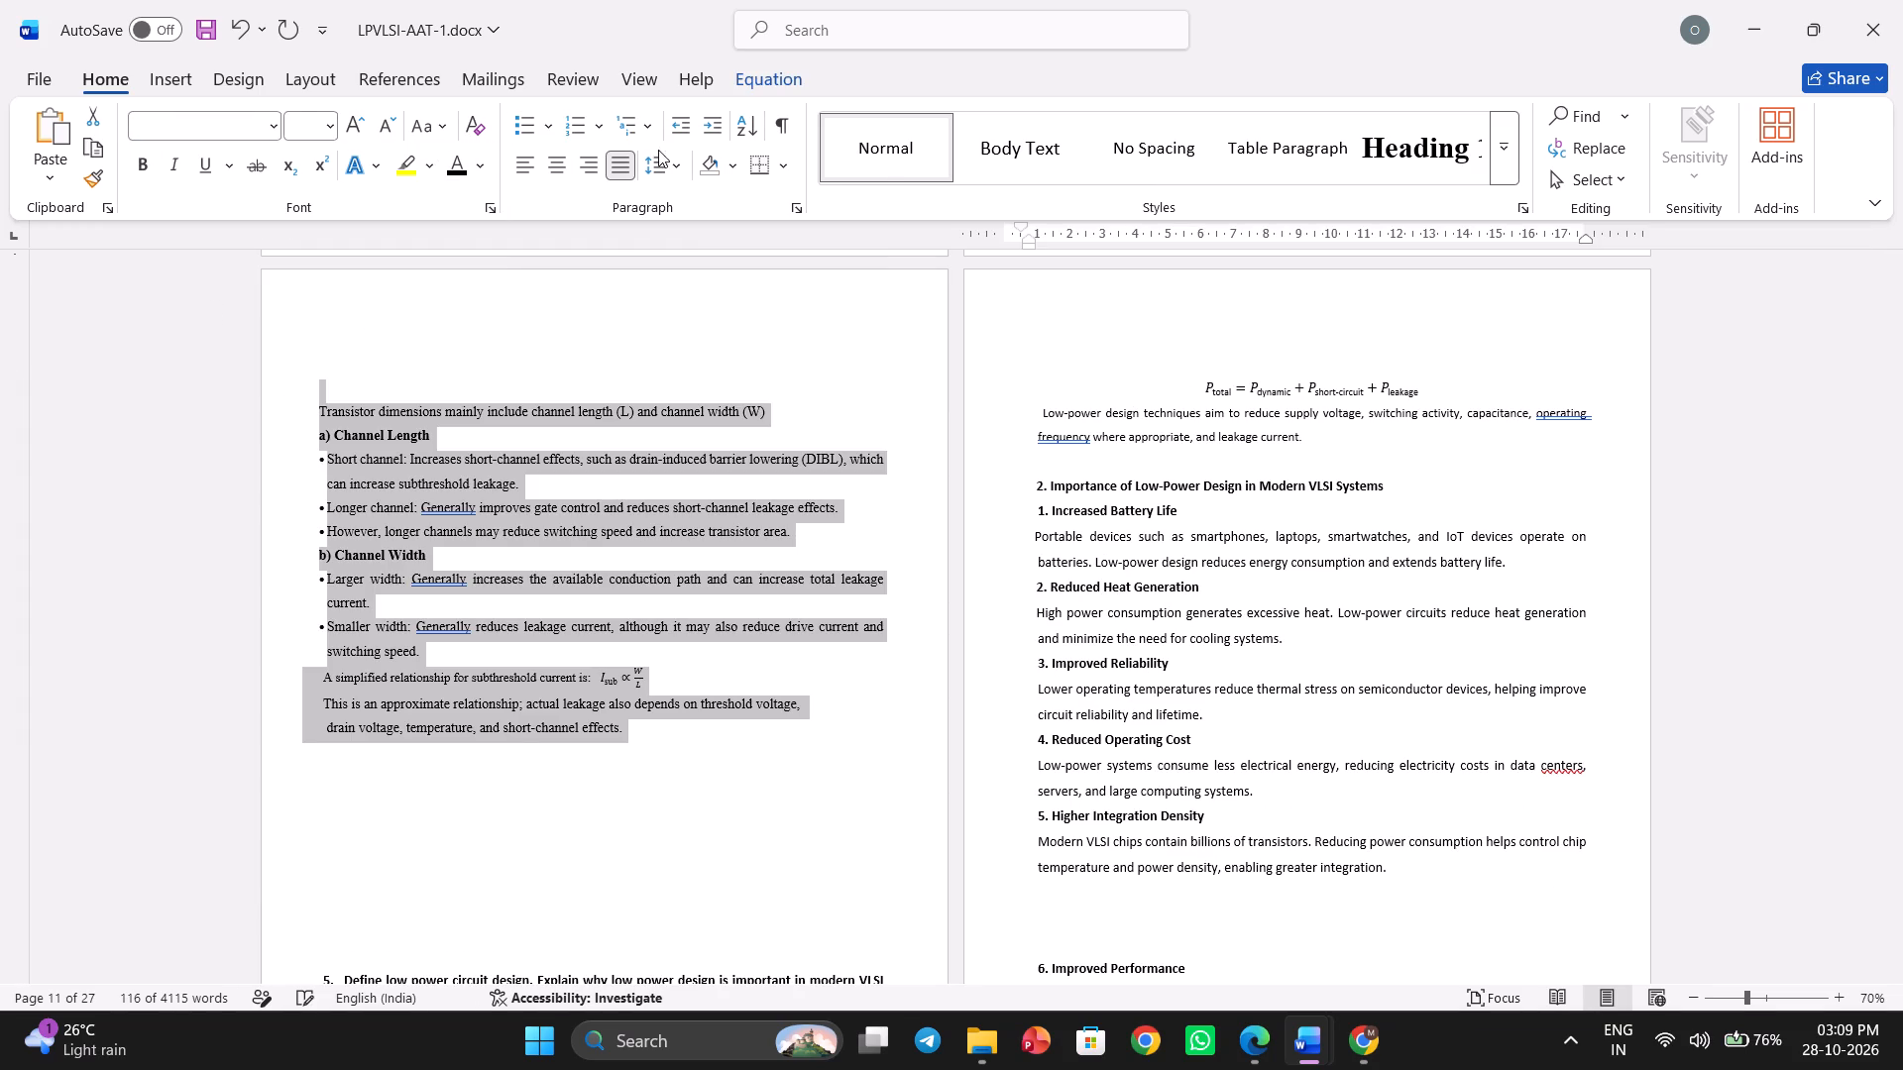
{"action": "left_click", "coordinate": [685, 160]}
{"action": "left_click", "coordinate": [700, 268]}
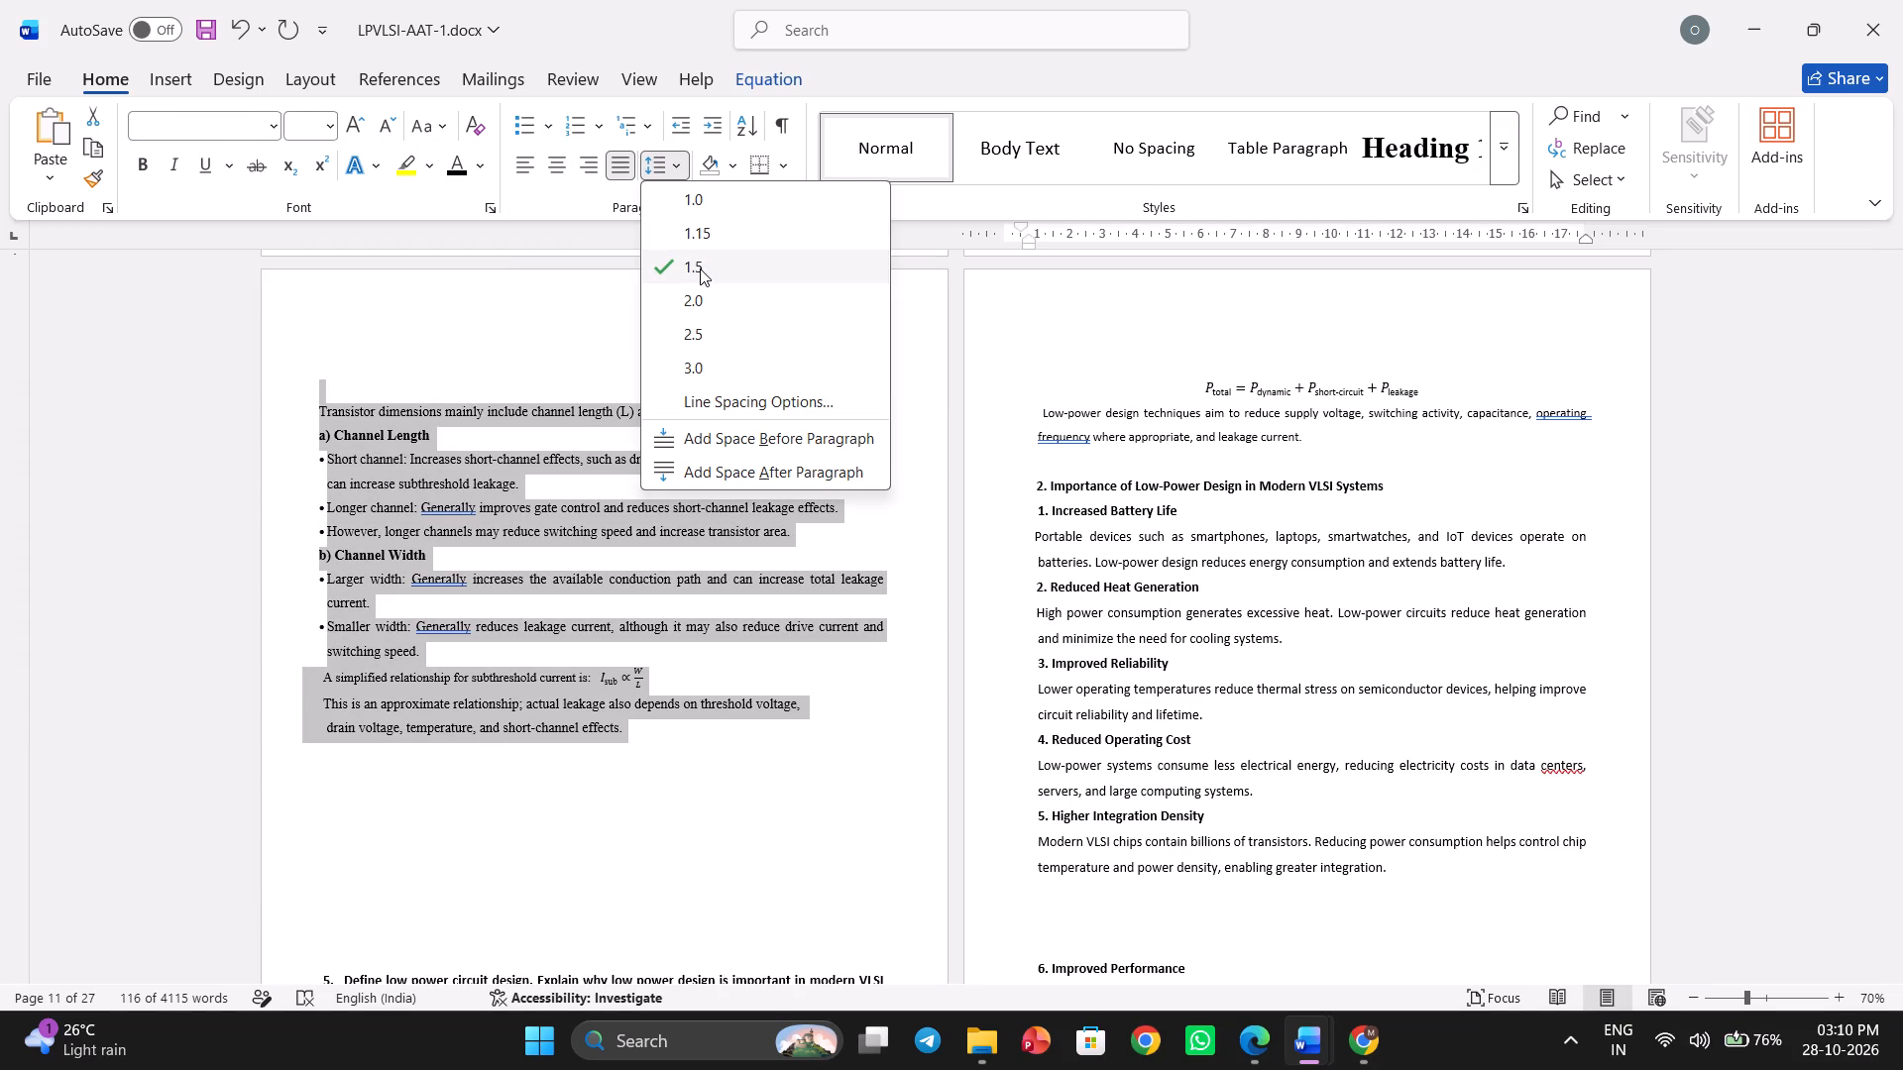
{"action": "left_click", "coordinate": [273, 127]}
{"action": "left_click", "coordinate": [248, 303]}
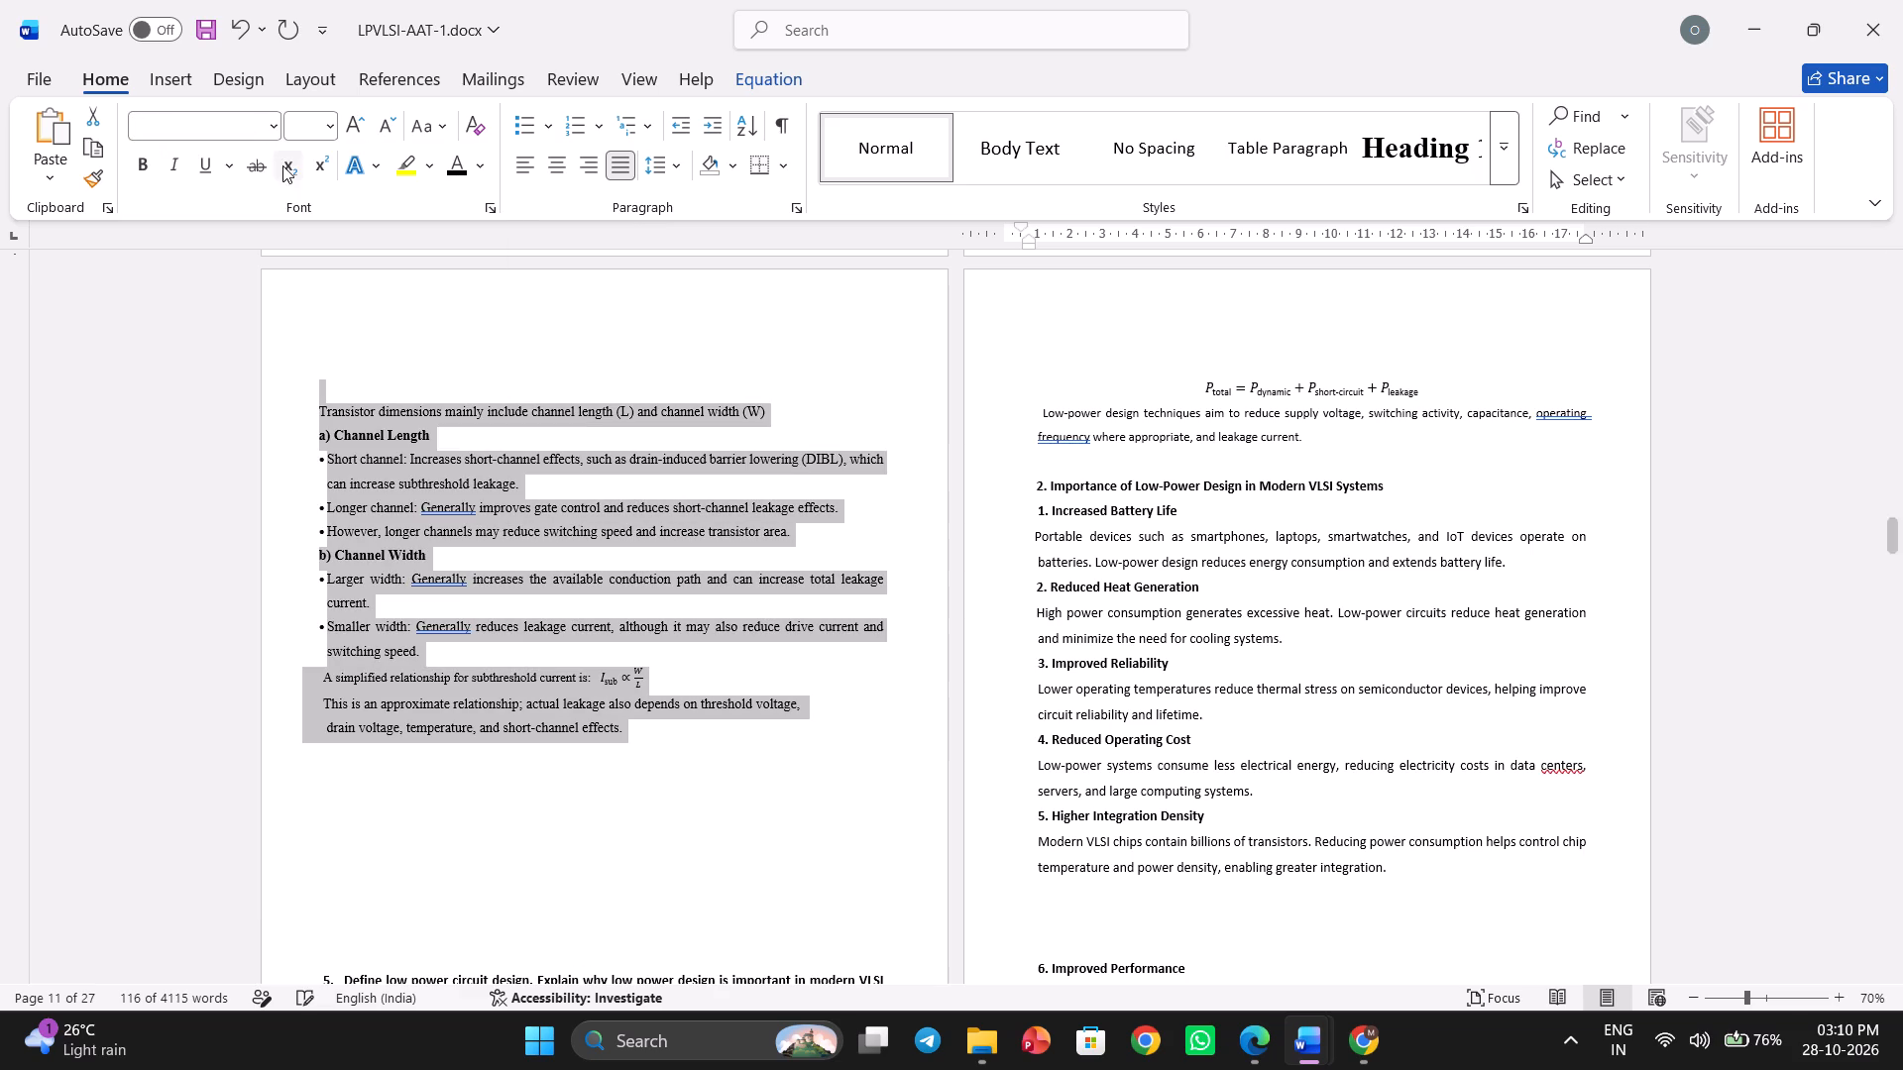
{"action": "left_click", "coordinate": [331, 126]}
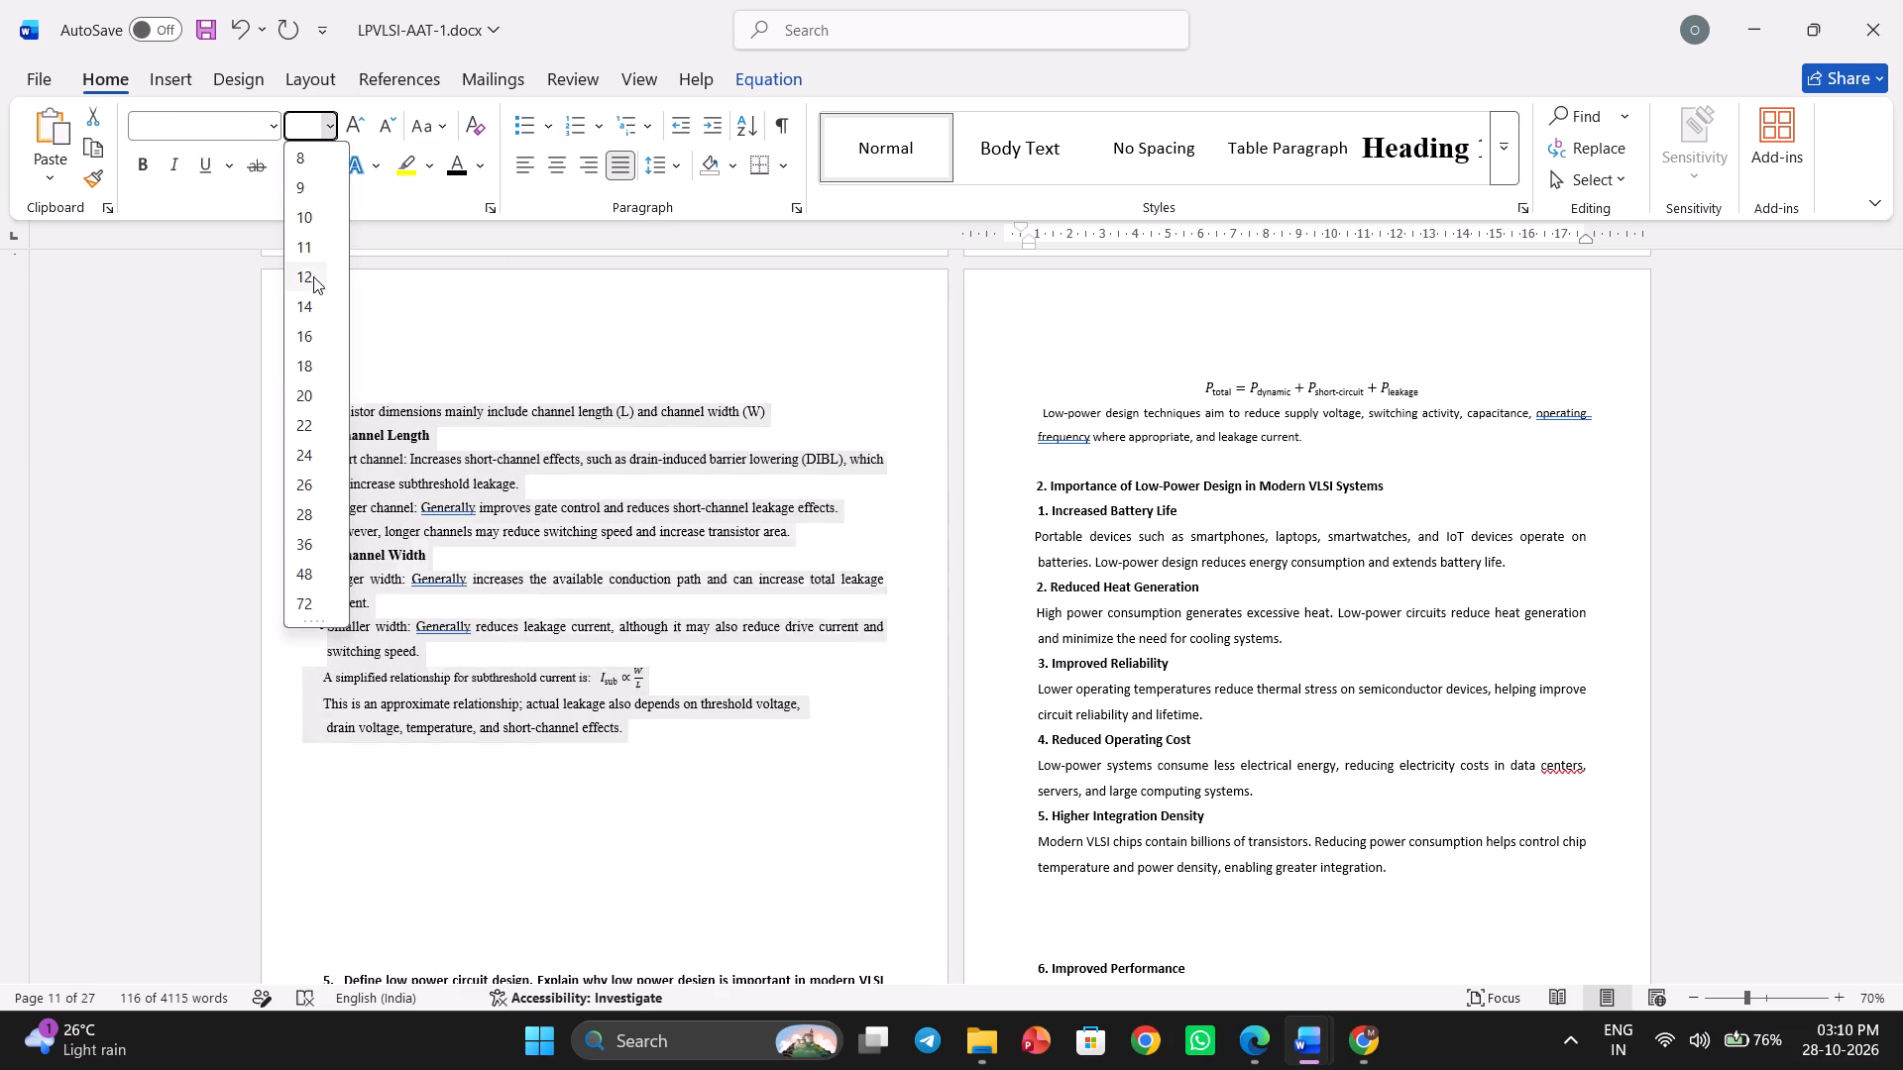
{"action": "left_click", "coordinate": [311, 276]}
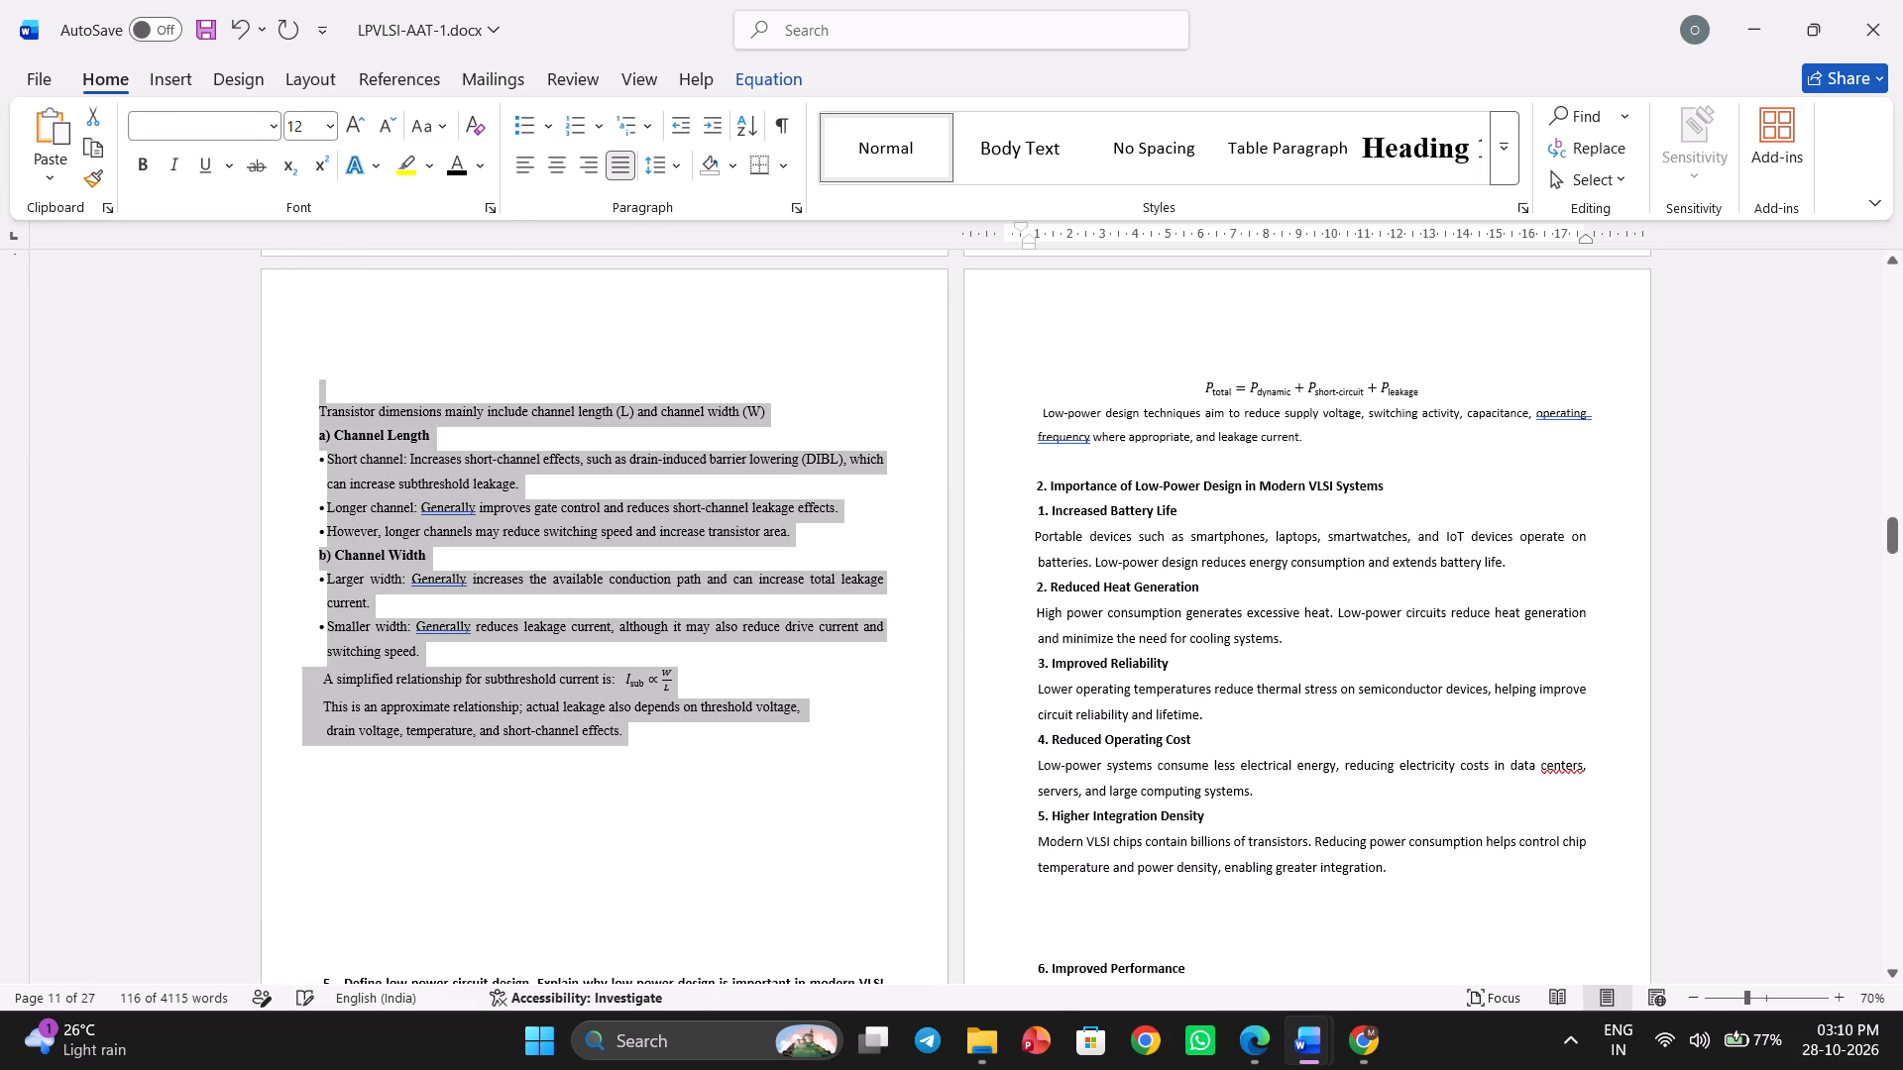
Delete the extra blank lines between the transistor dimensions section and the question 5 heading.
{"action": "left_click", "coordinate": [422, 700]}
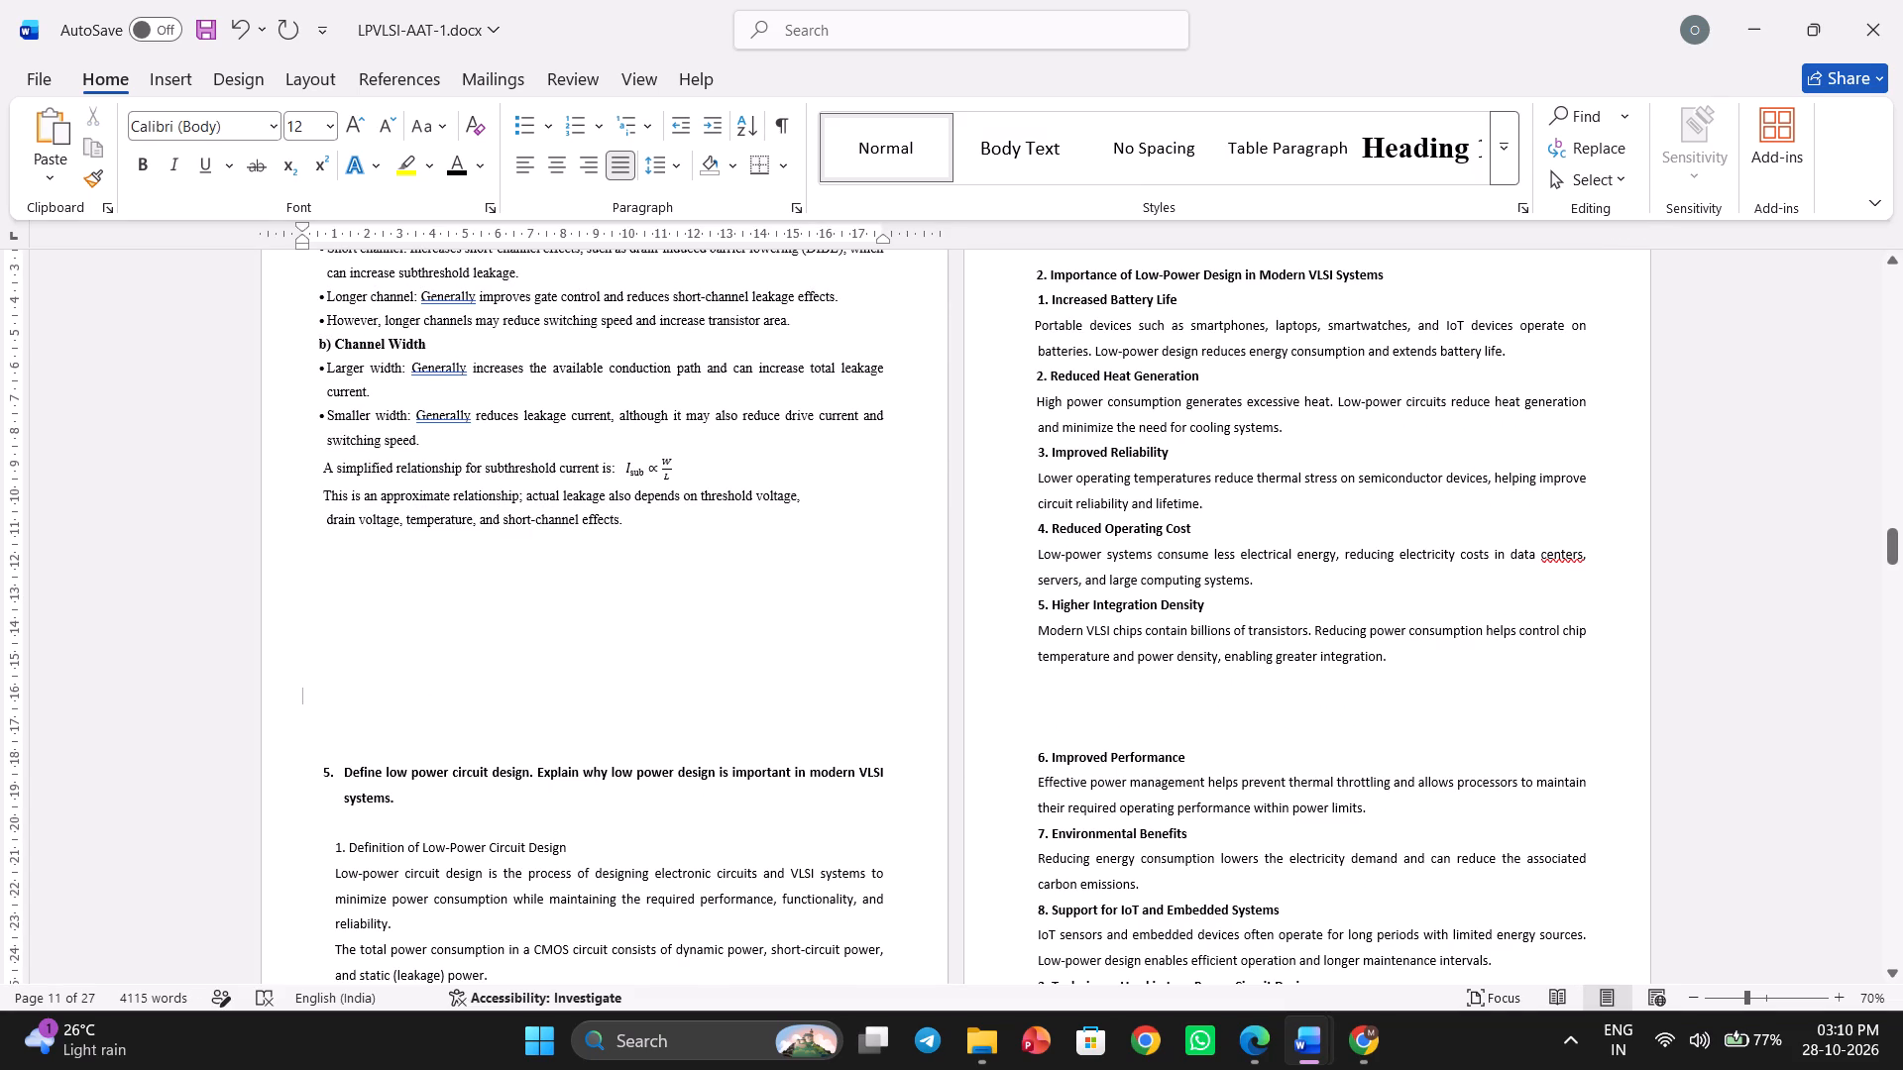
{"action": "left_click_drag", "start_coordinate": [363, 722], "coordinate": [335, 655]}
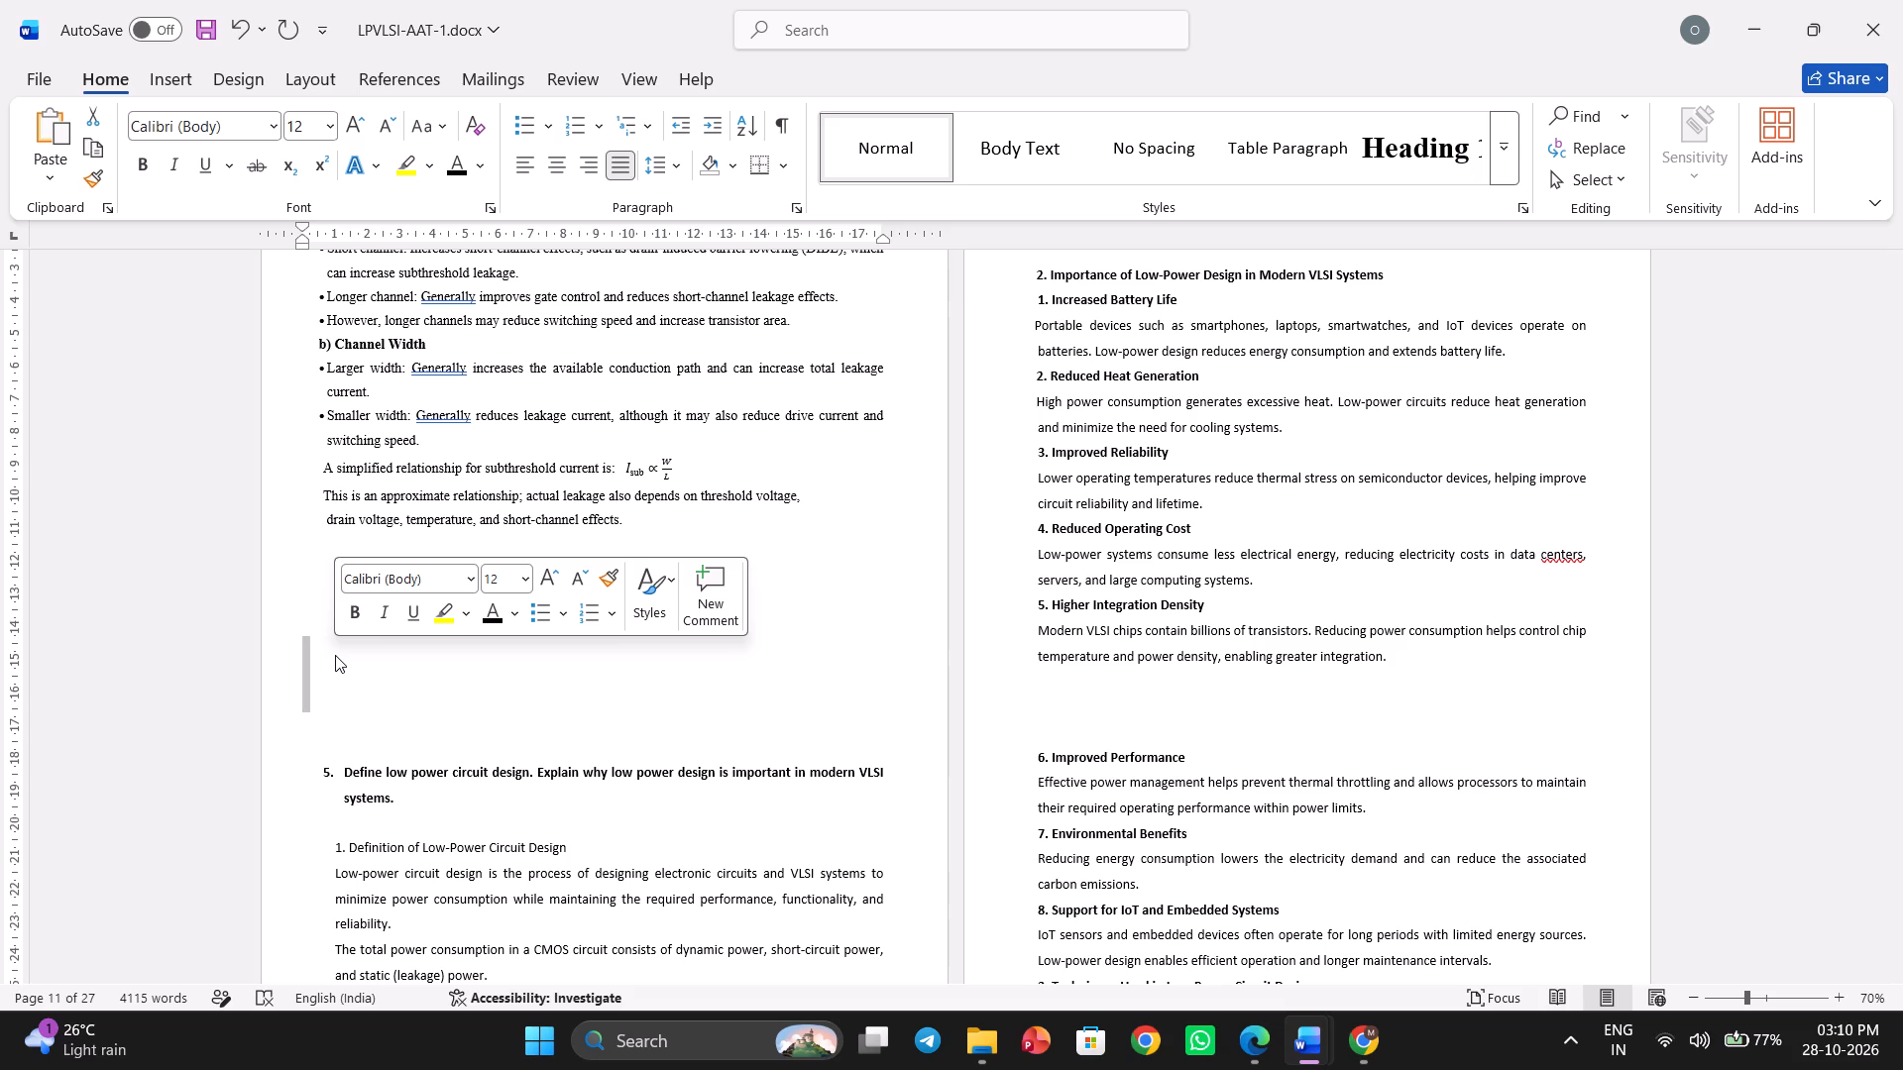
{"action": "left_click", "coordinate": [332, 720]}
{"action": "left_click_drag", "start_coordinate": [331, 732], "coordinate": [322, 589]}
{"action": "key", "text": "BackSpace"}
{"action": "key", "text": "BackSpace"}
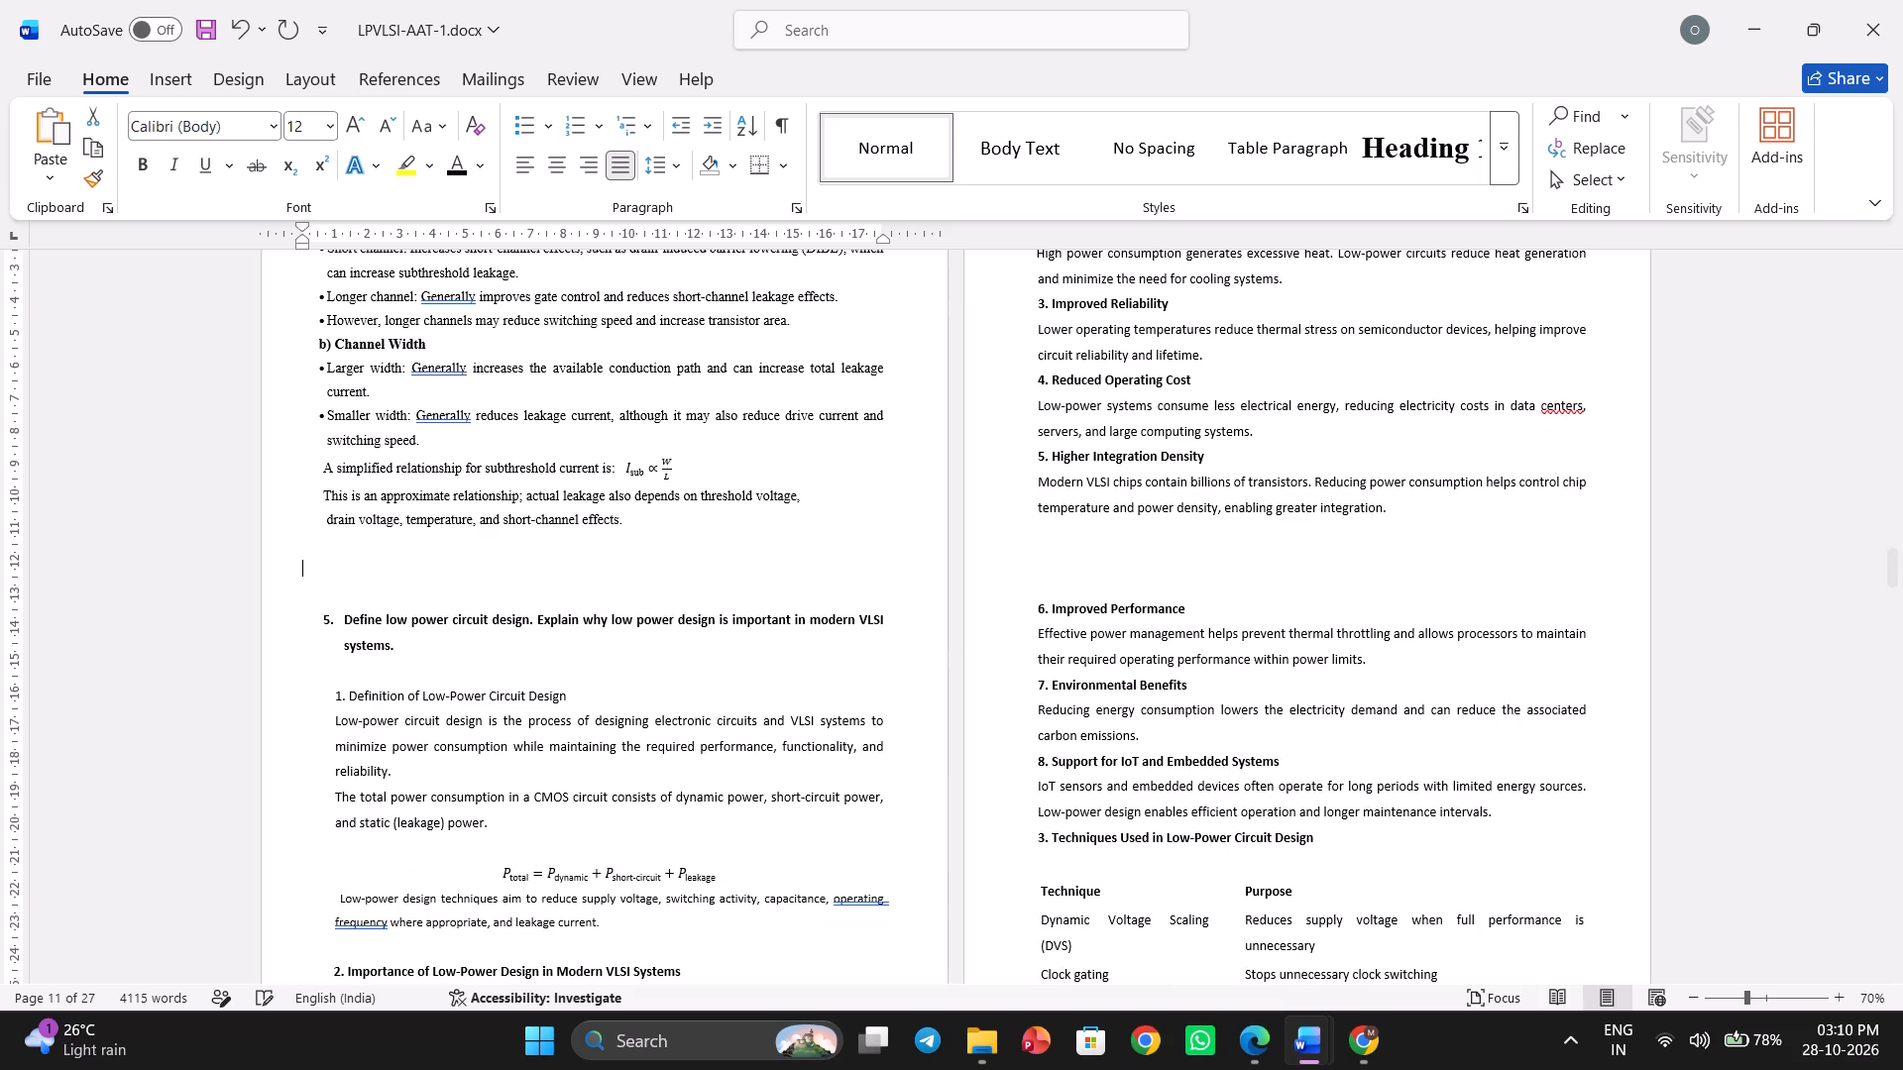
{"action": "key", "text": "BackSpace"}
{"action": "key", "text": "BackSpace"}
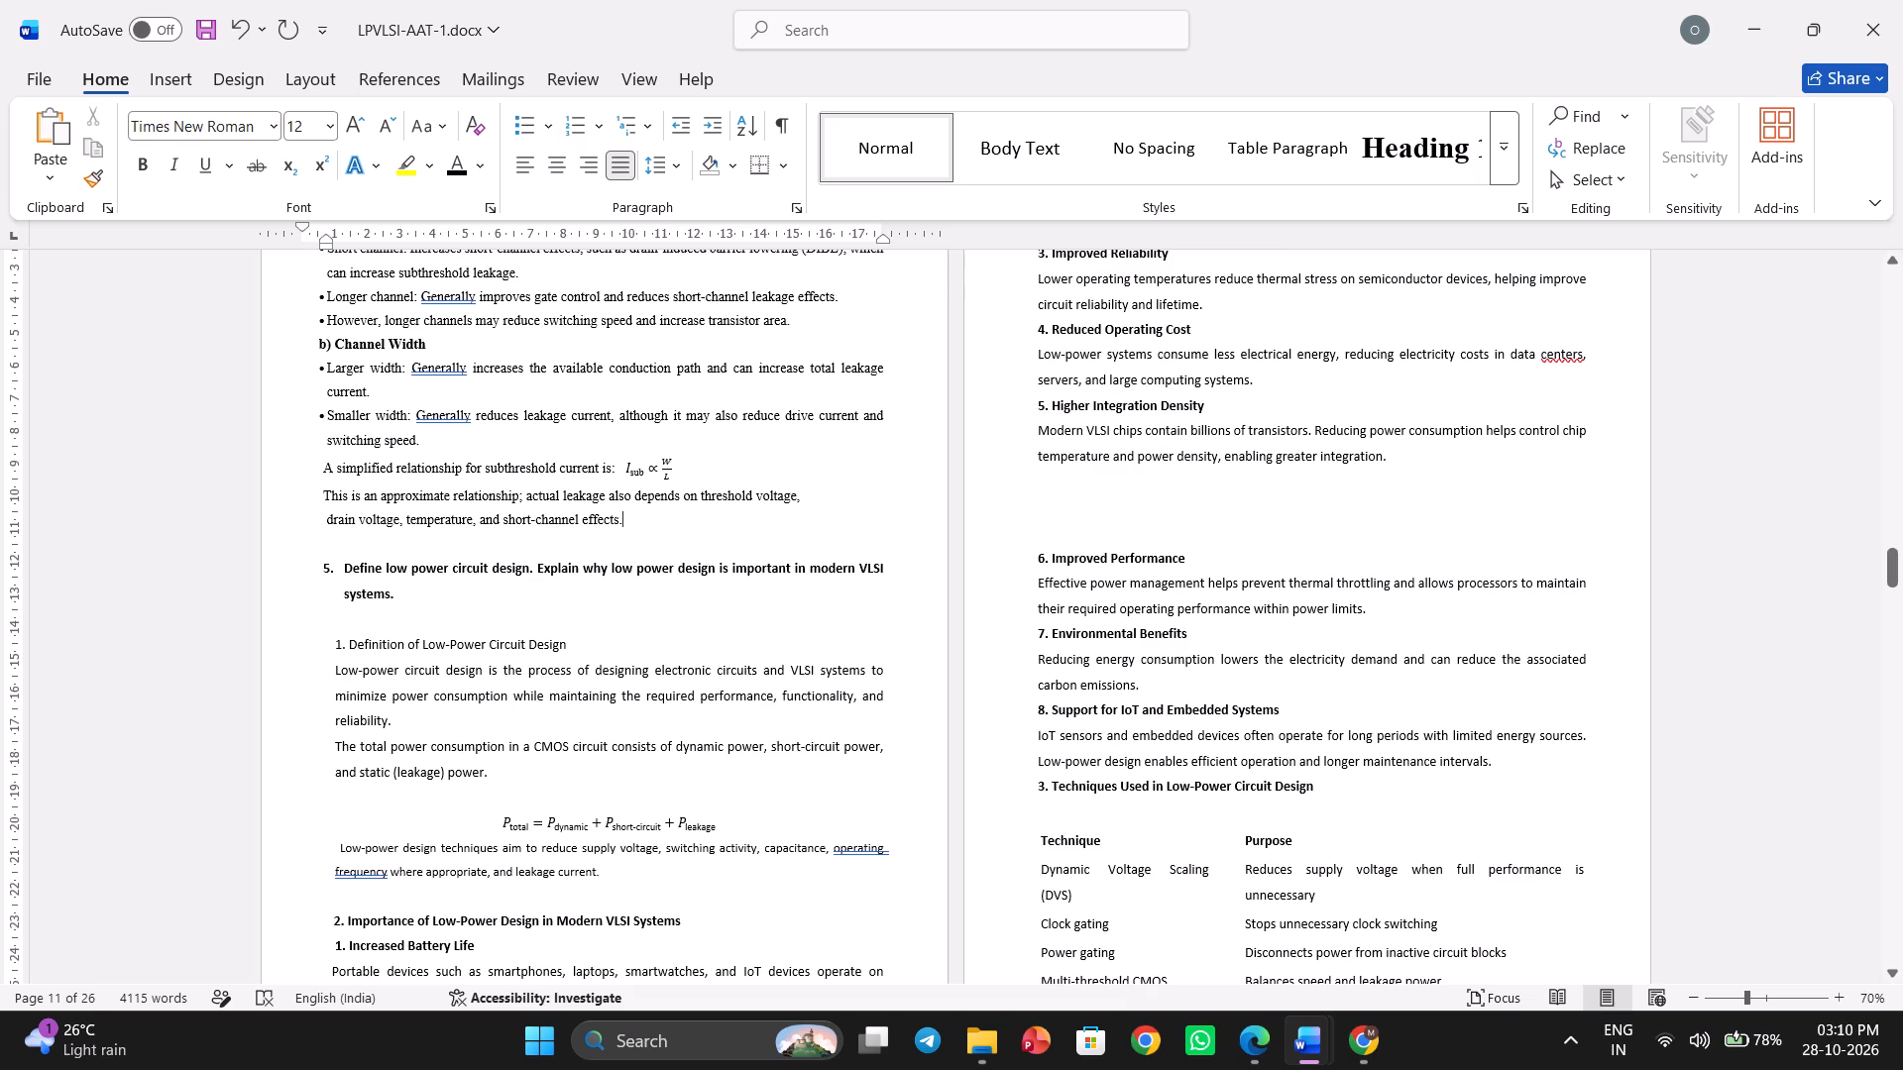
Set the question 5 heading, "Define low power circuit design...", to Times New Roman, size 14.
{"action": "left_click_drag", "start_coordinate": [417, 606], "coordinate": [317, 571]}
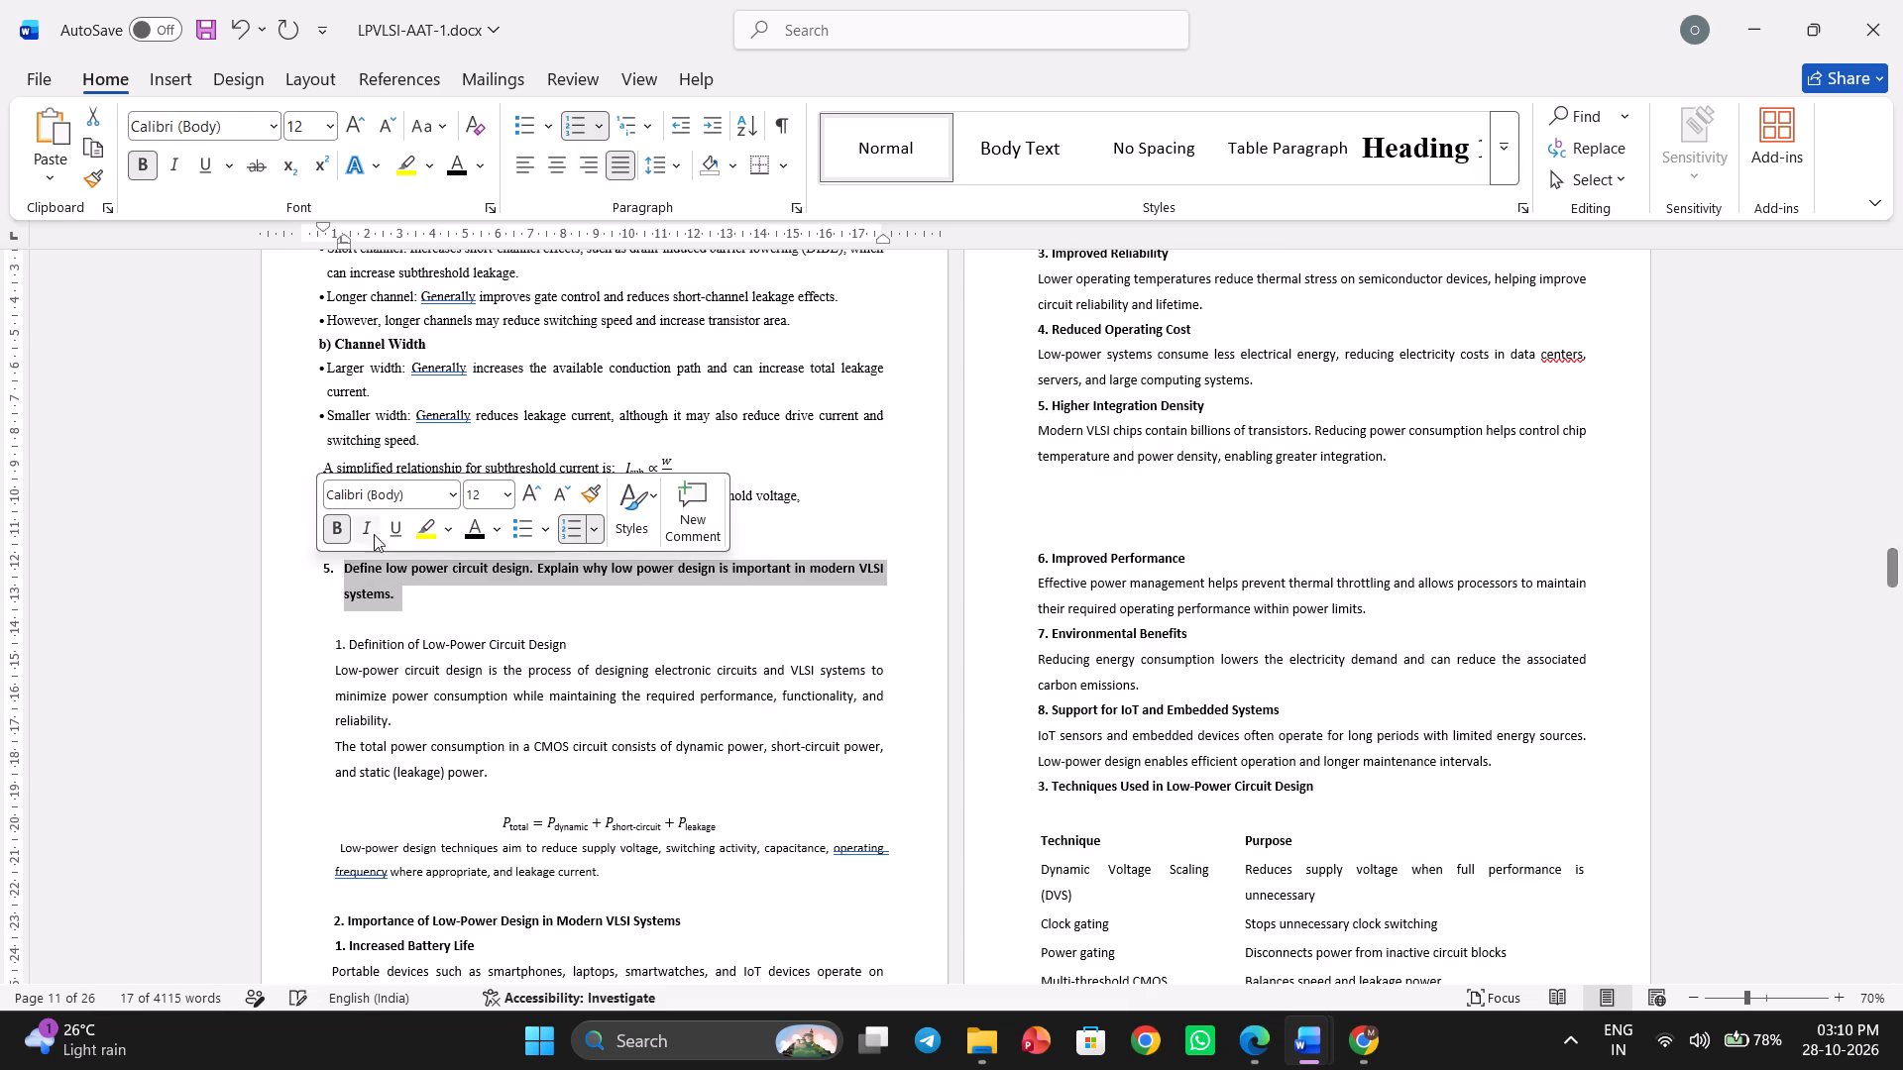
{"action": "left_click", "coordinate": [454, 493]}
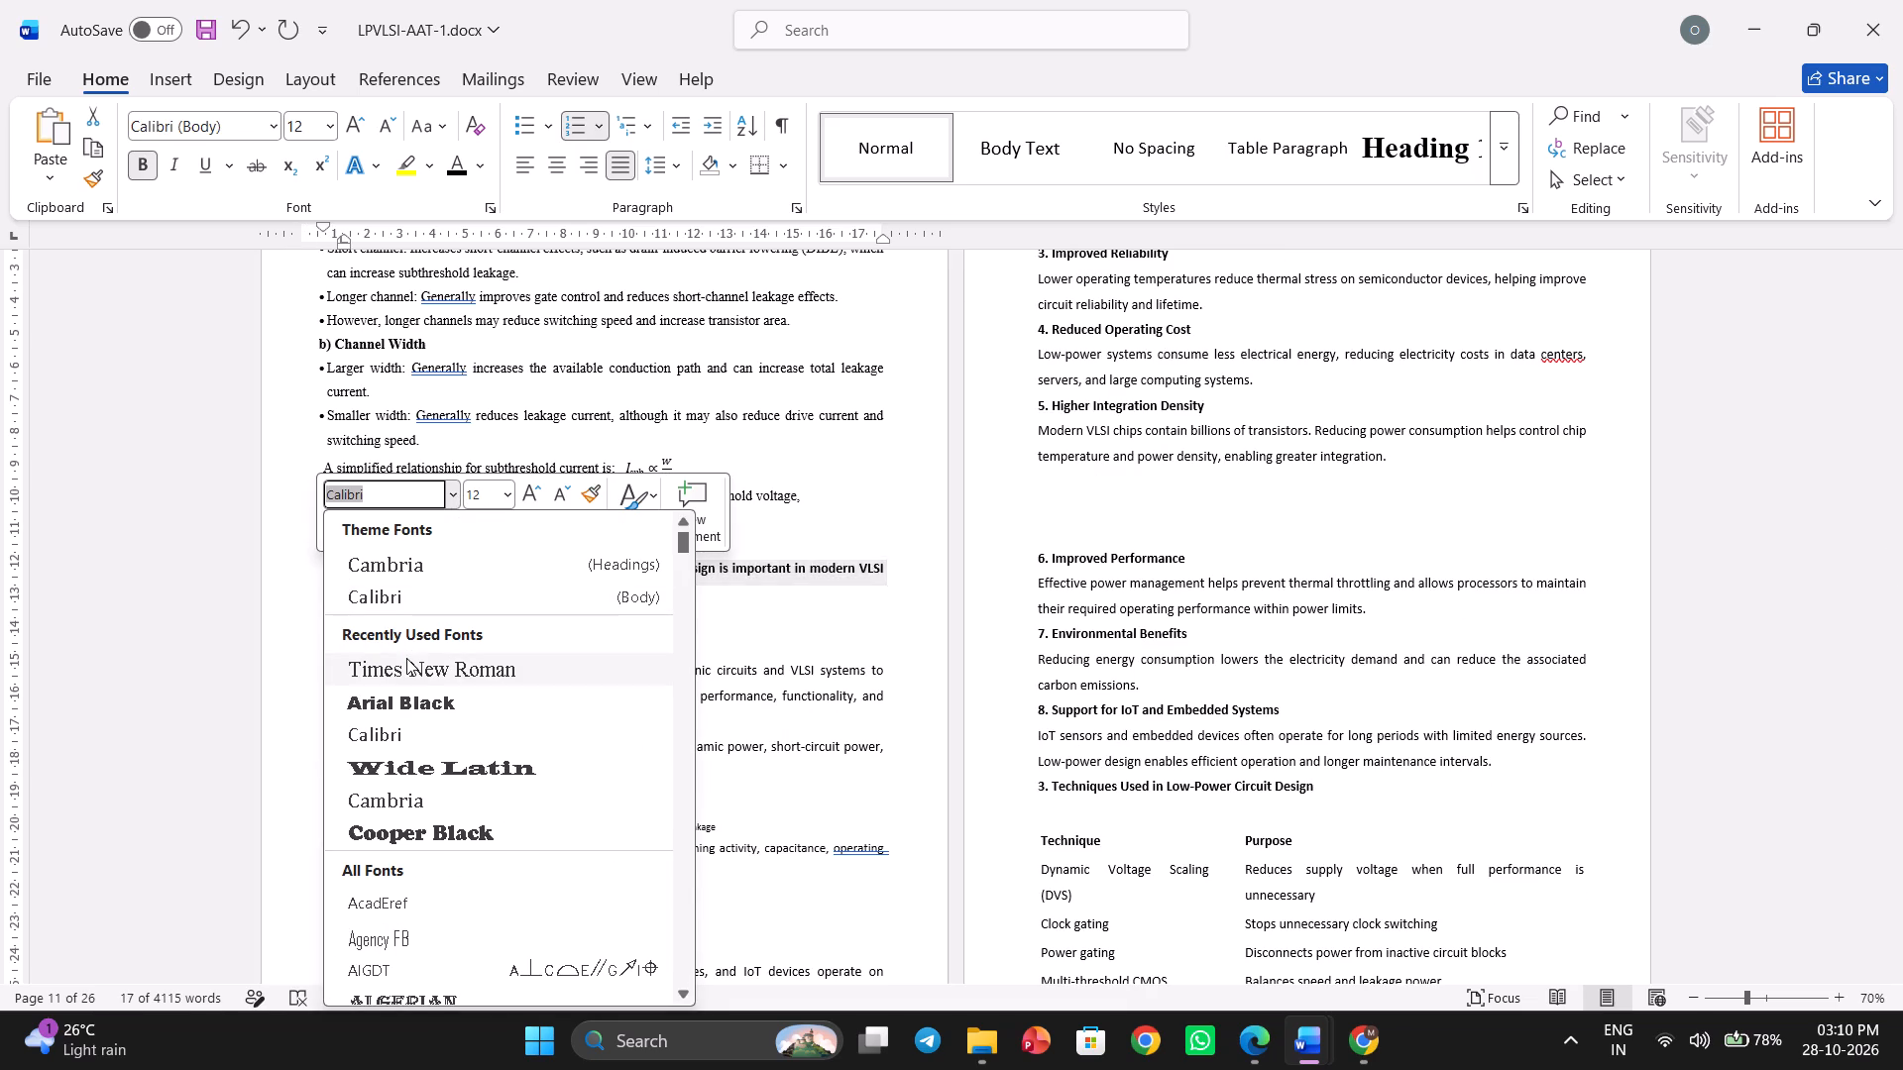
{"action": "left_click", "coordinate": [406, 658]}
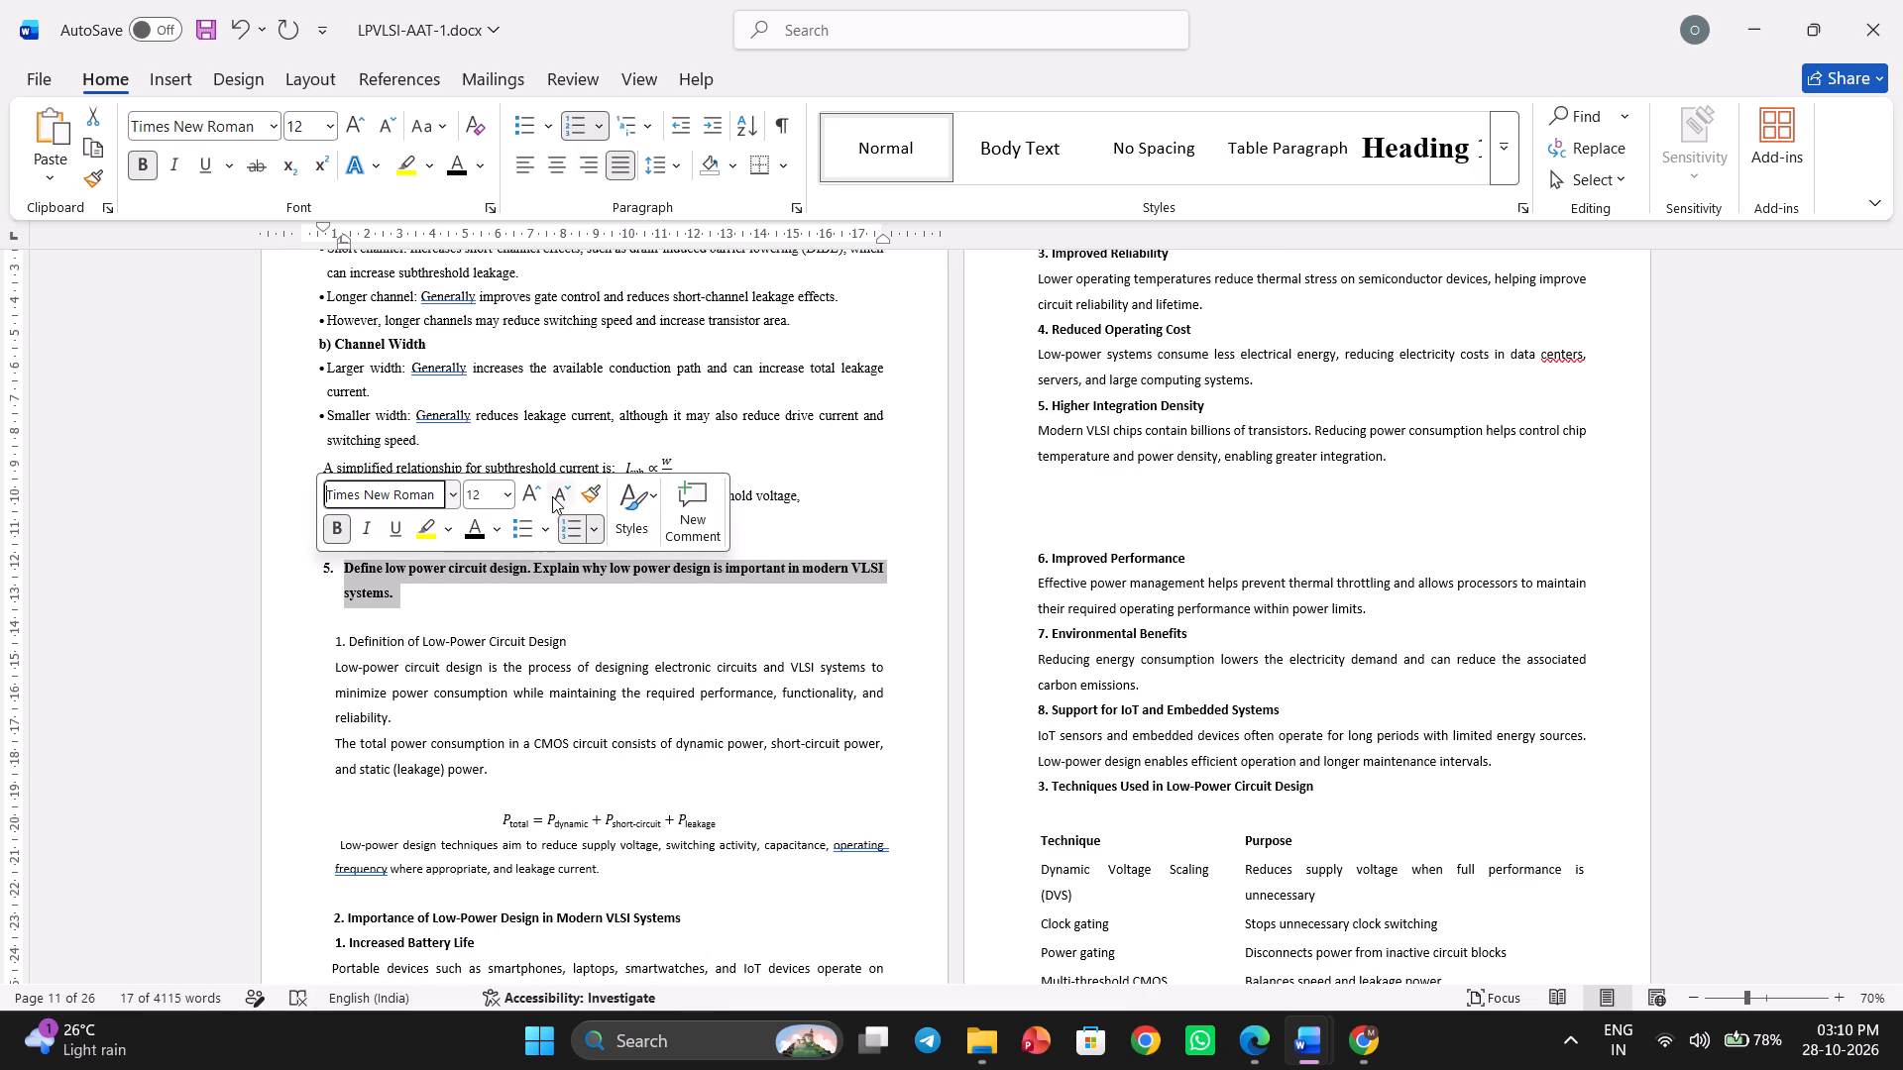
{"action": "left_click", "coordinate": [538, 492]}
{"action": "left_click", "coordinate": [503, 613]}
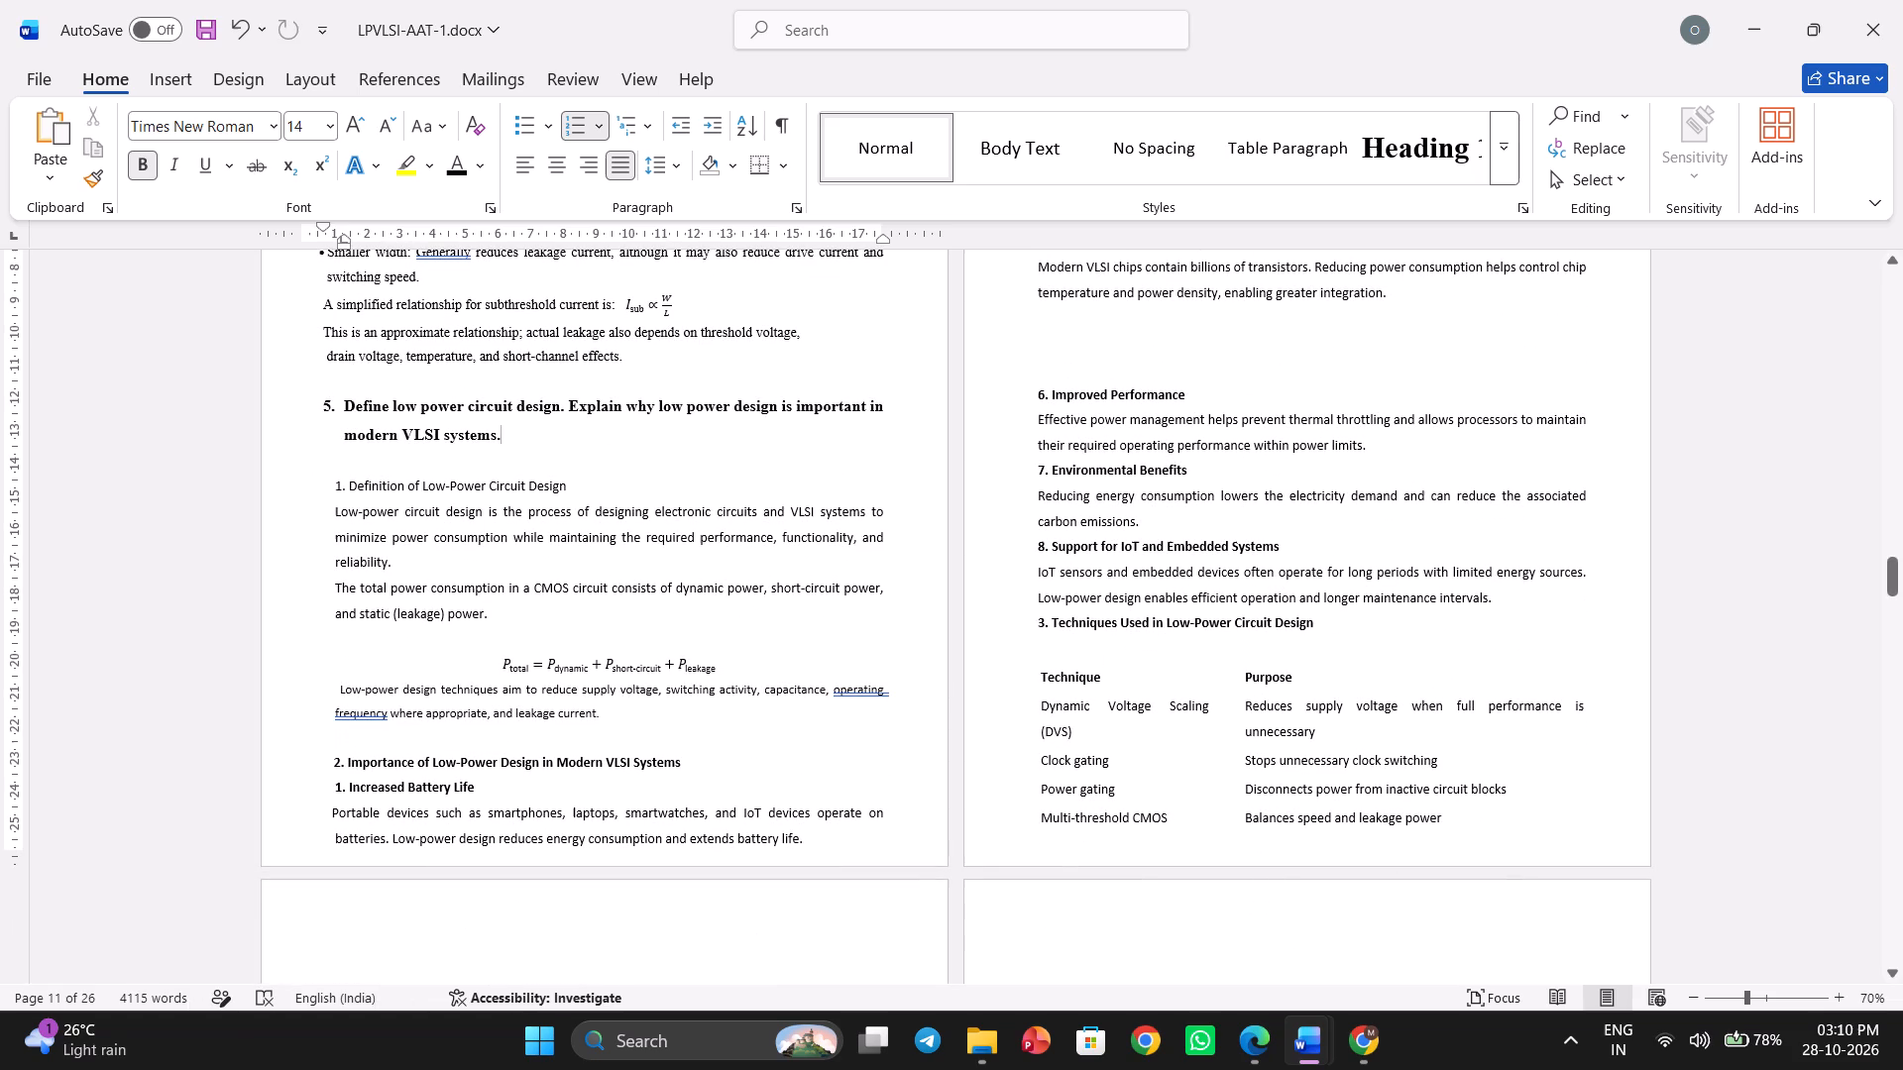
Set the text from "1. Definition of Low-Power Circuit Design" through the "1. Increased Battery Life" paragraph to Times New Roman, size 12.
{"action": "left_click_drag", "start_coordinate": [815, 847], "coordinate": [339, 499]}
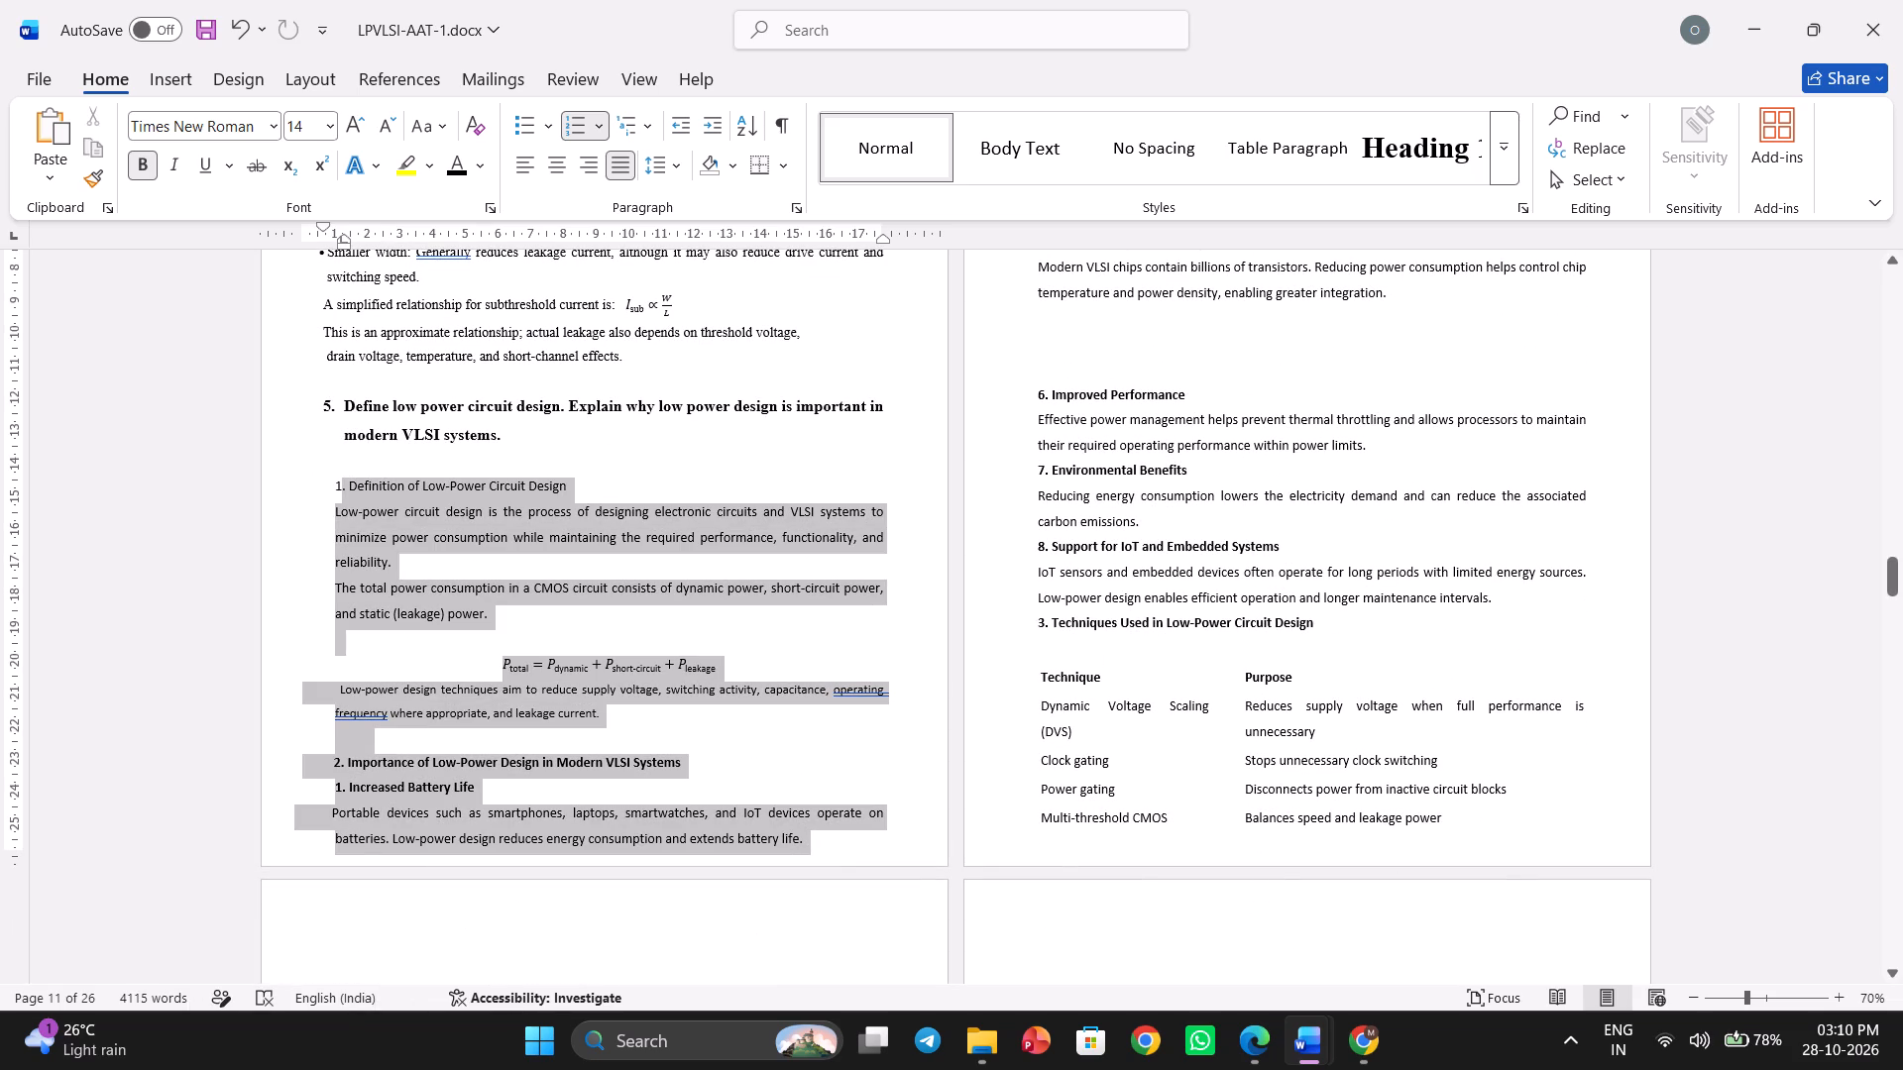
{"action": "left_click_drag", "start_coordinate": [339, 499], "coordinate": [321, 488]}
{"action": "left_click", "coordinate": [454, 404]}
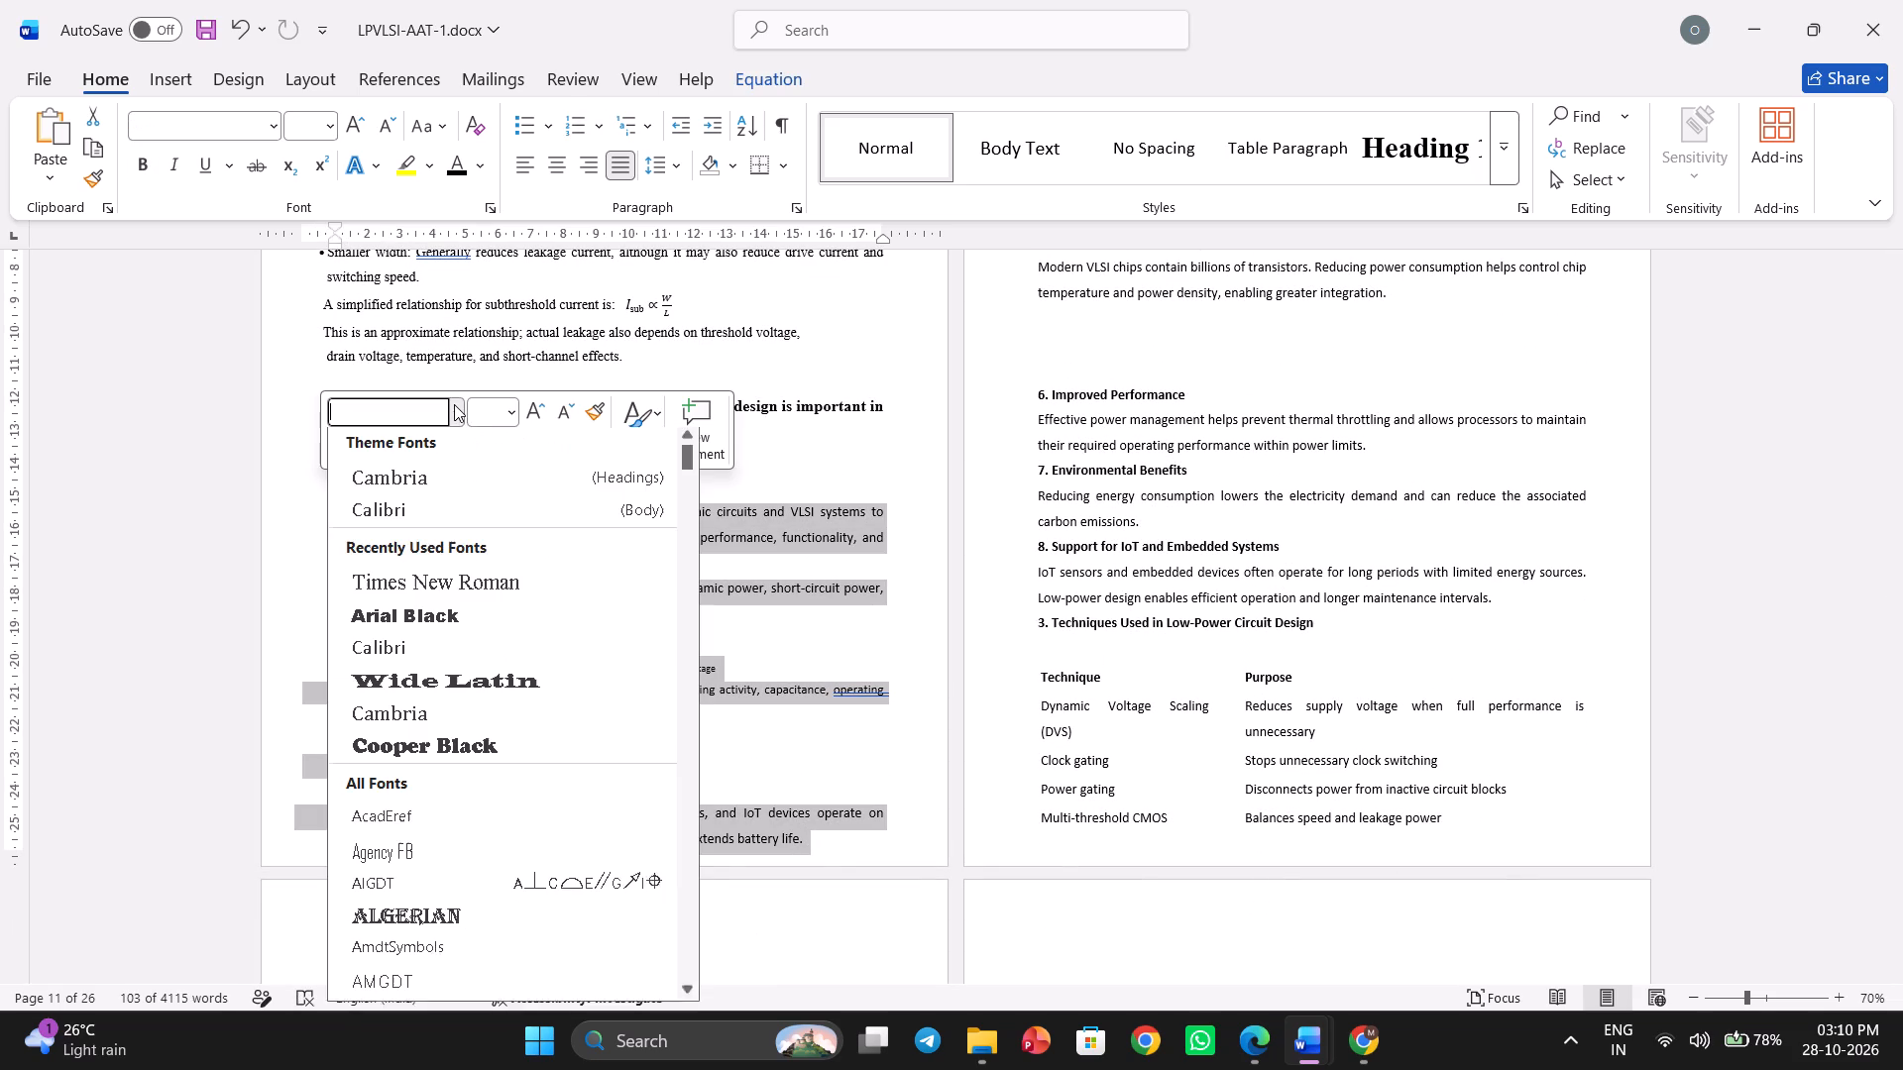
{"action": "left_click", "coordinate": [394, 580]}
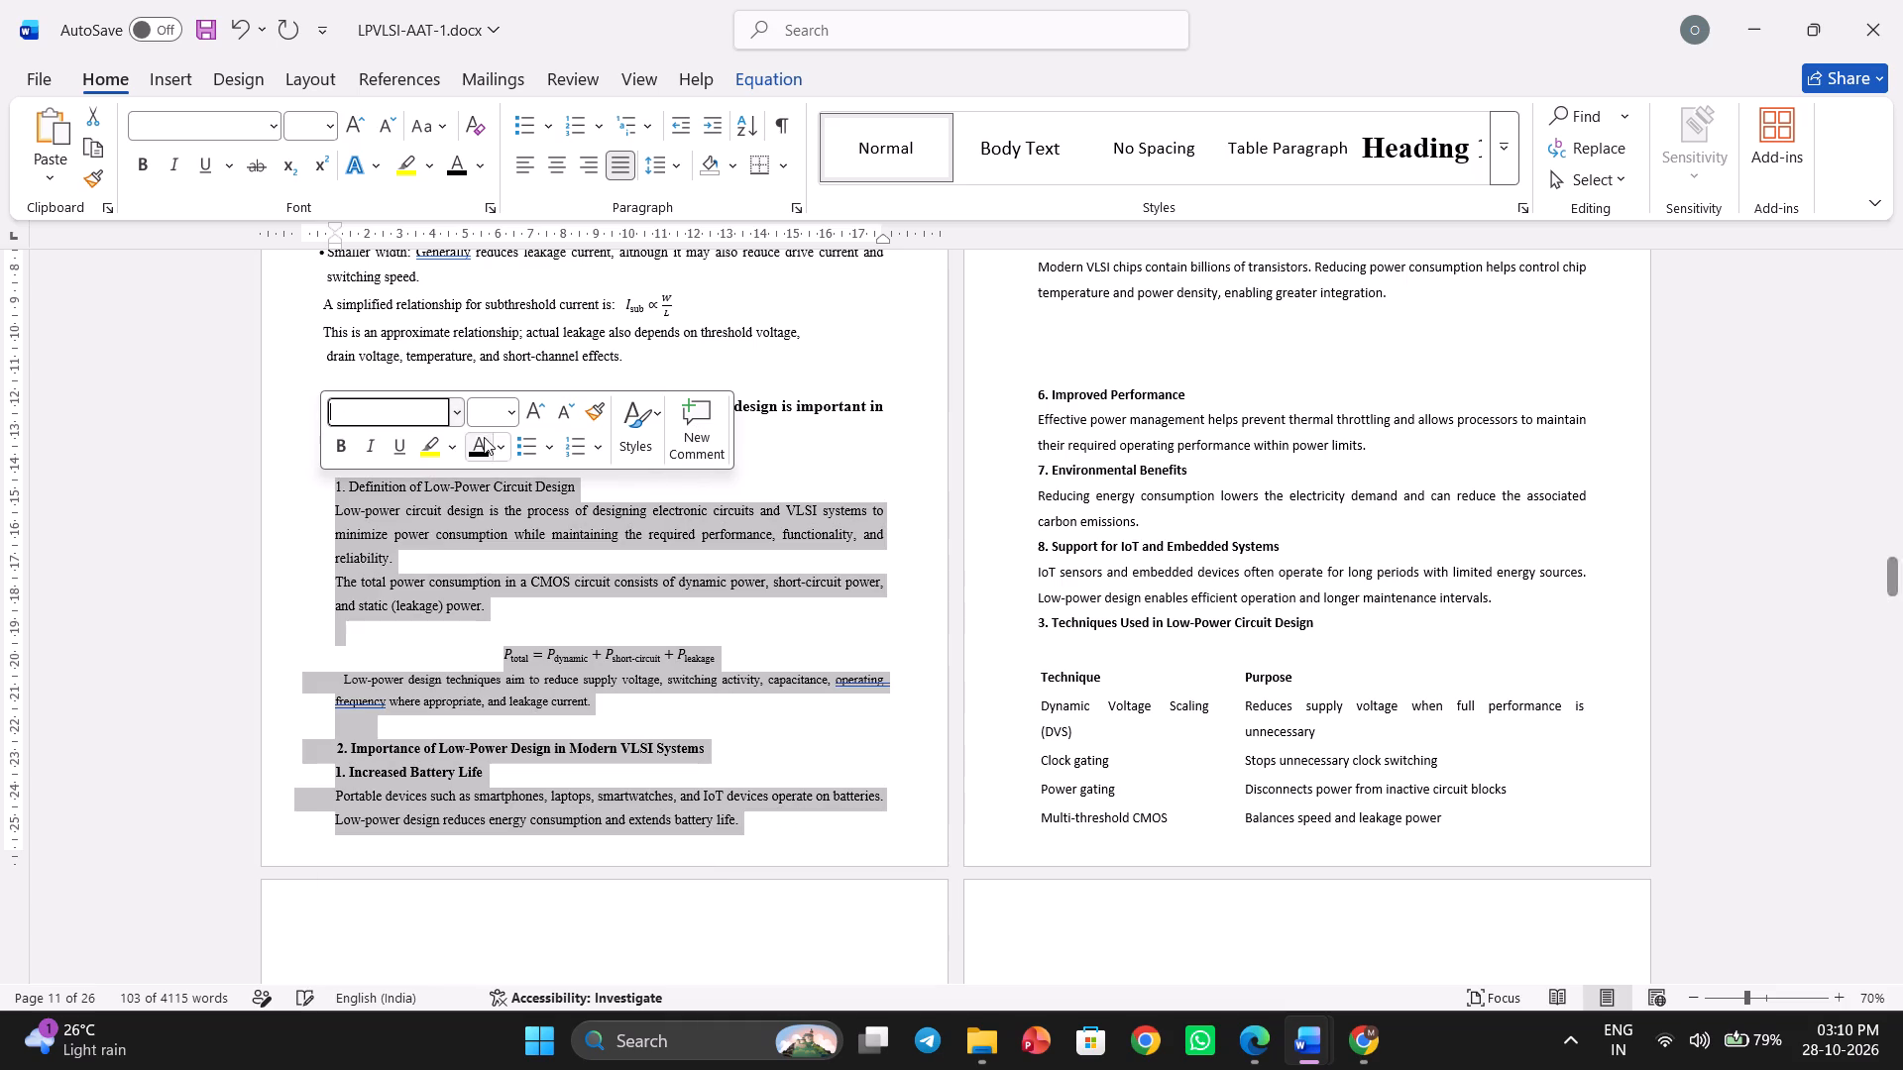
{"action": "left_click", "coordinate": [512, 413]}
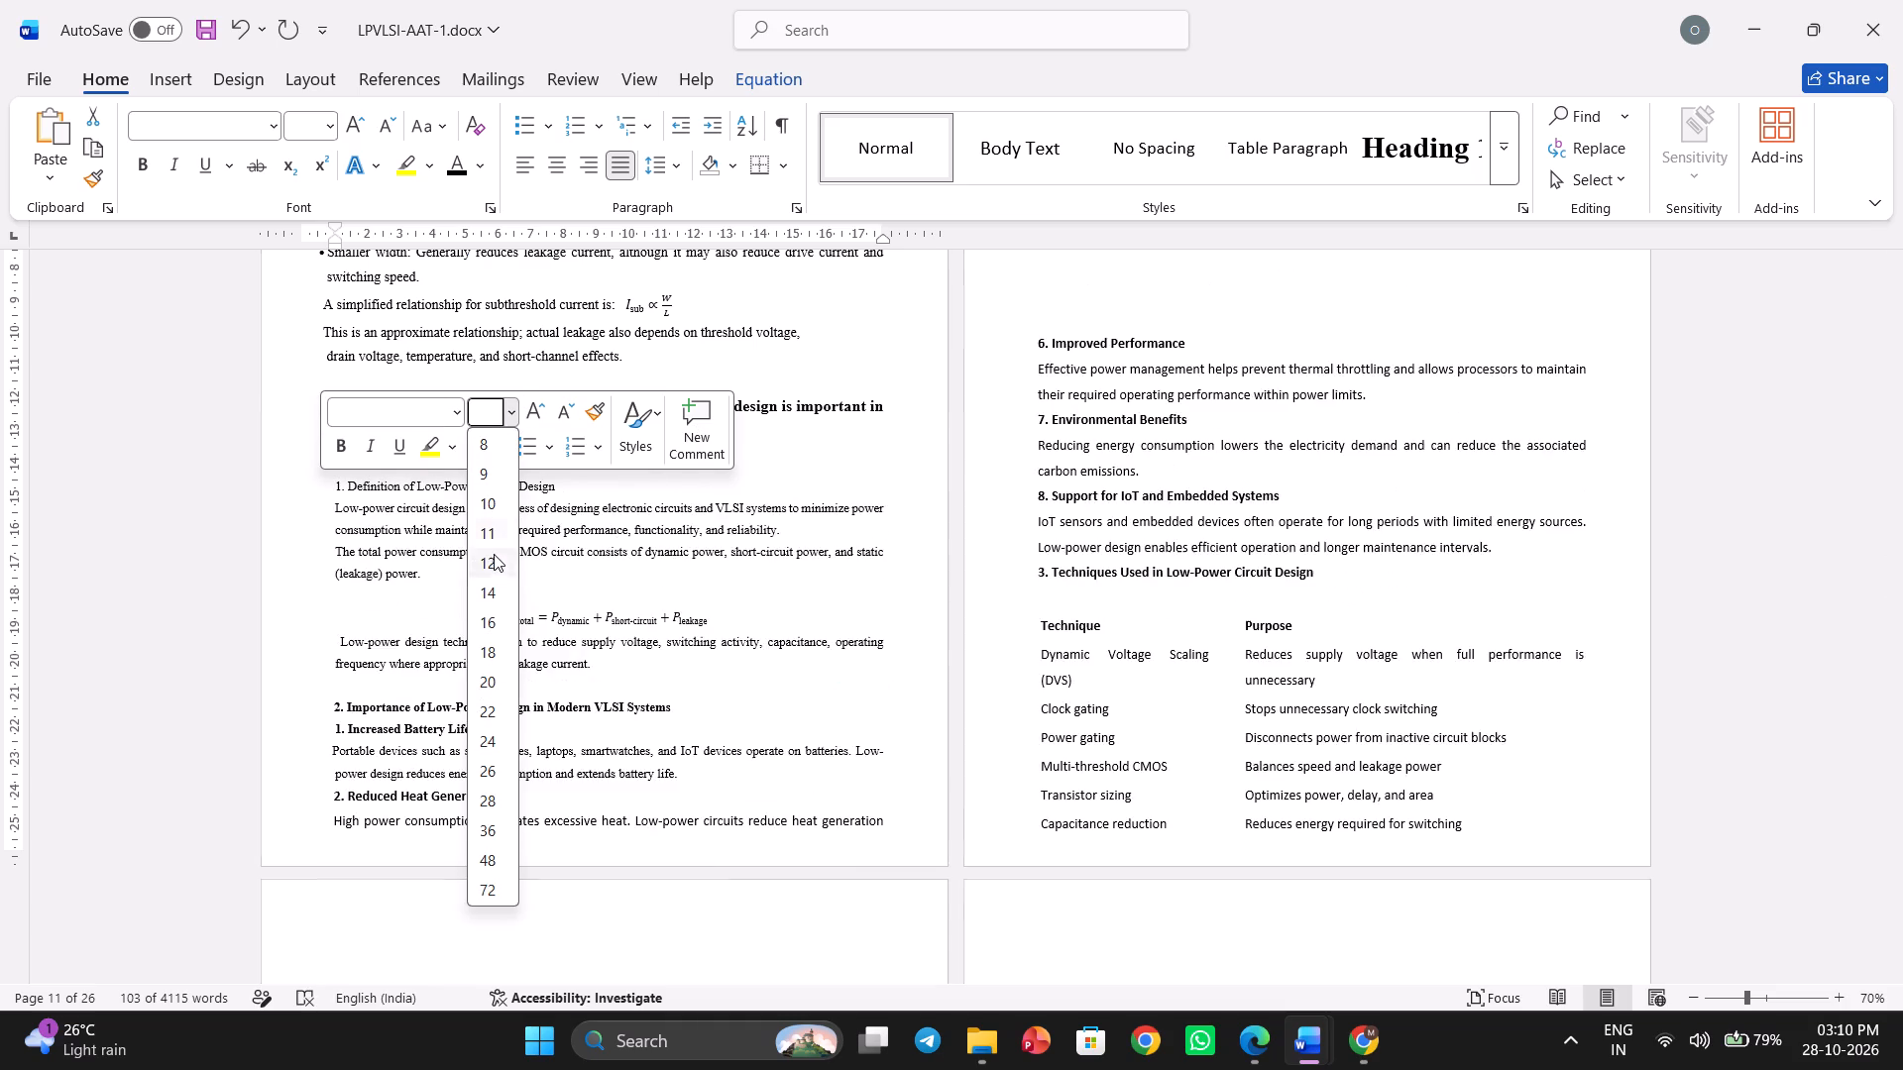
{"action": "left_click", "coordinate": [494, 557]}
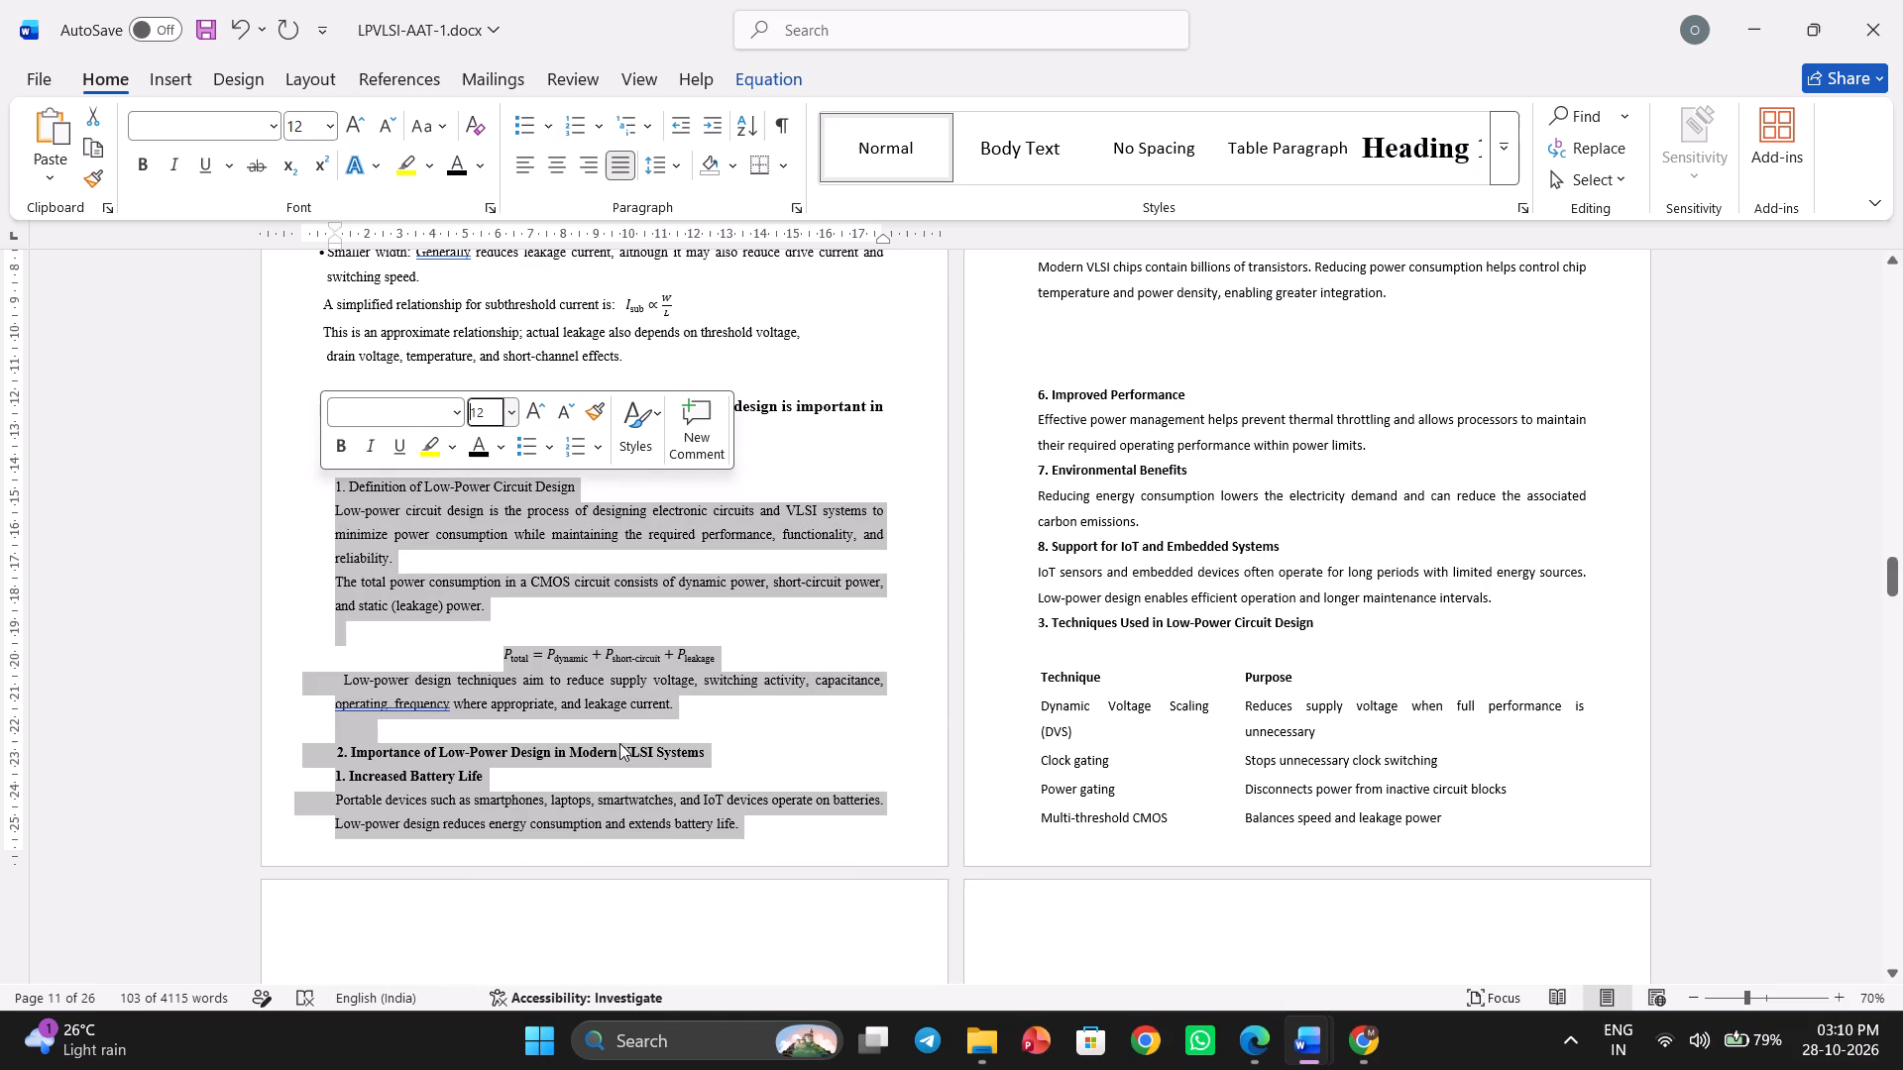
{"action": "left_click", "coordinate": [517, 772]}
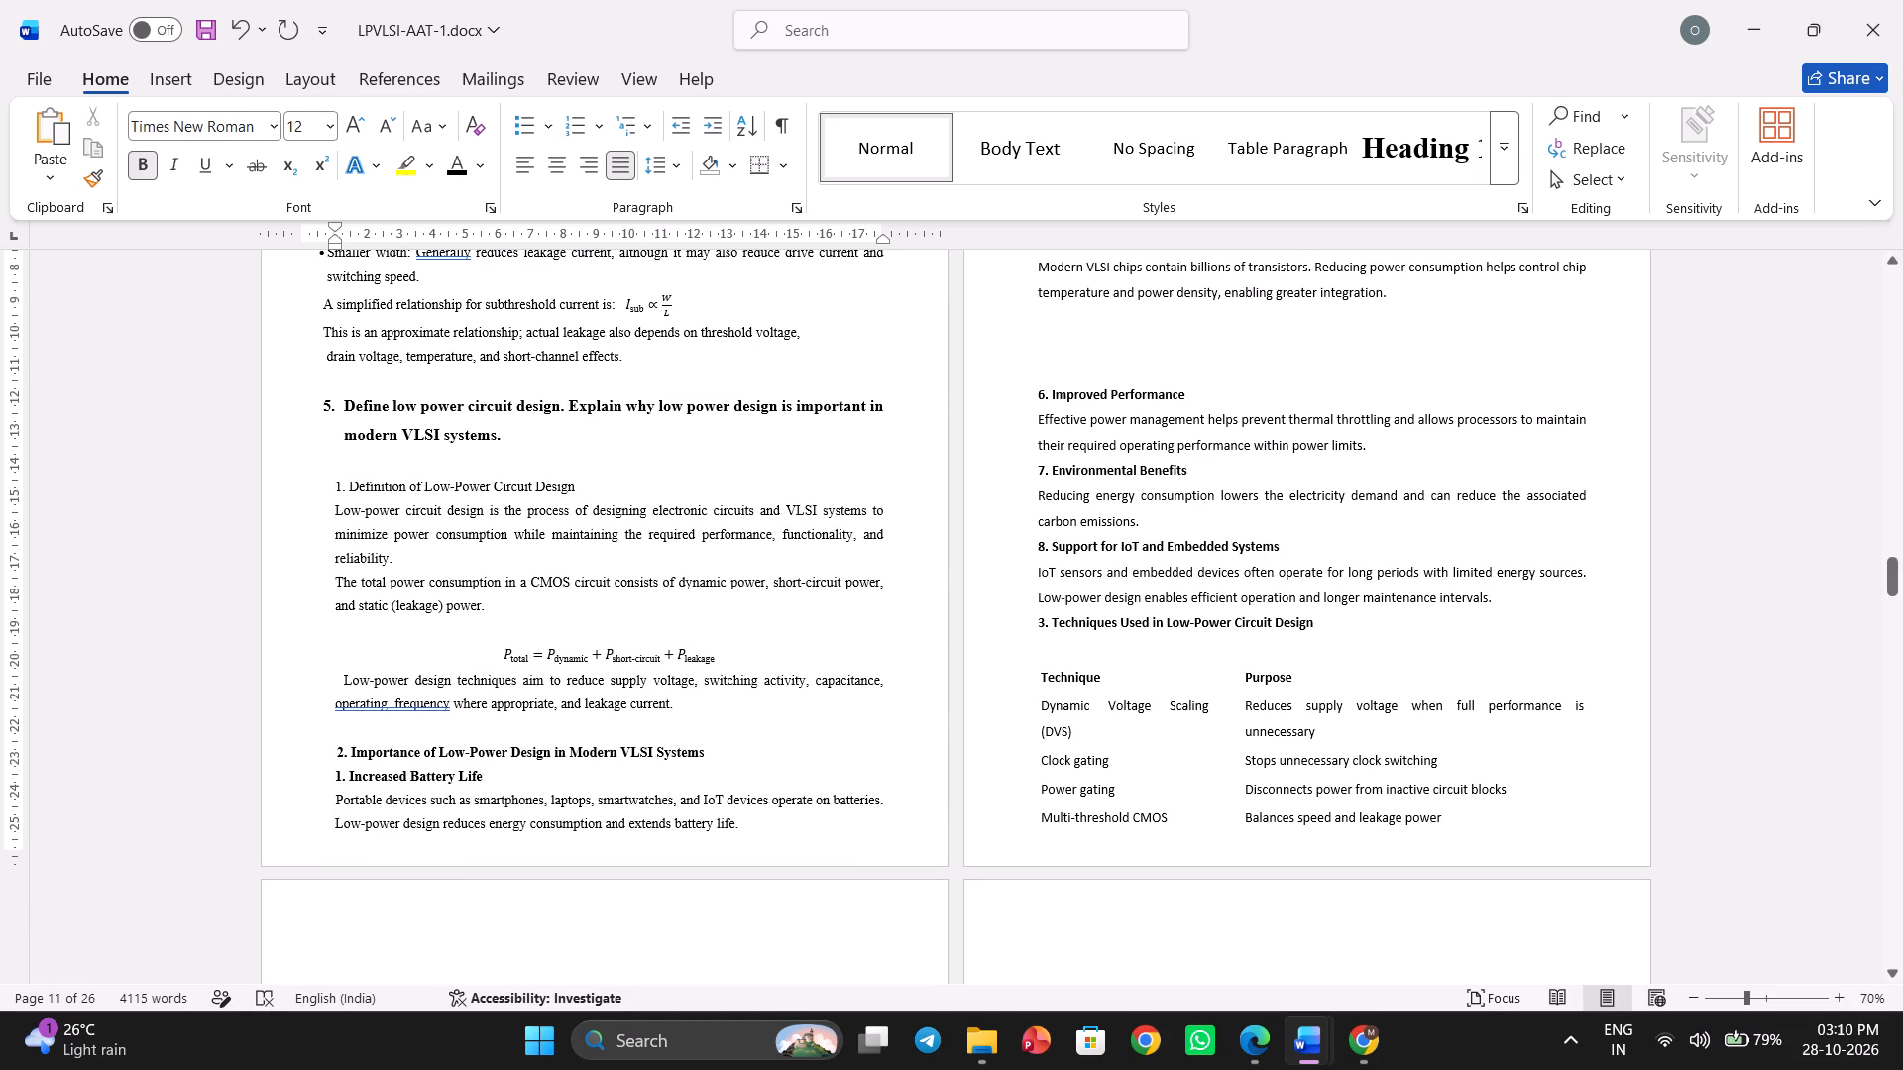
Insert four blank lines before "2. Importance of Low-Power Design in Modern VLSI Systems" to push that heading onto the following page.
{"action": "left_click", "coordinate": [357, 726]}
{"action": "key", "text": "Return"}
{"action": "key", "text": "Return"}
{"action": "key", "text": "Return"}
{"action": "key", "text": "Return"}
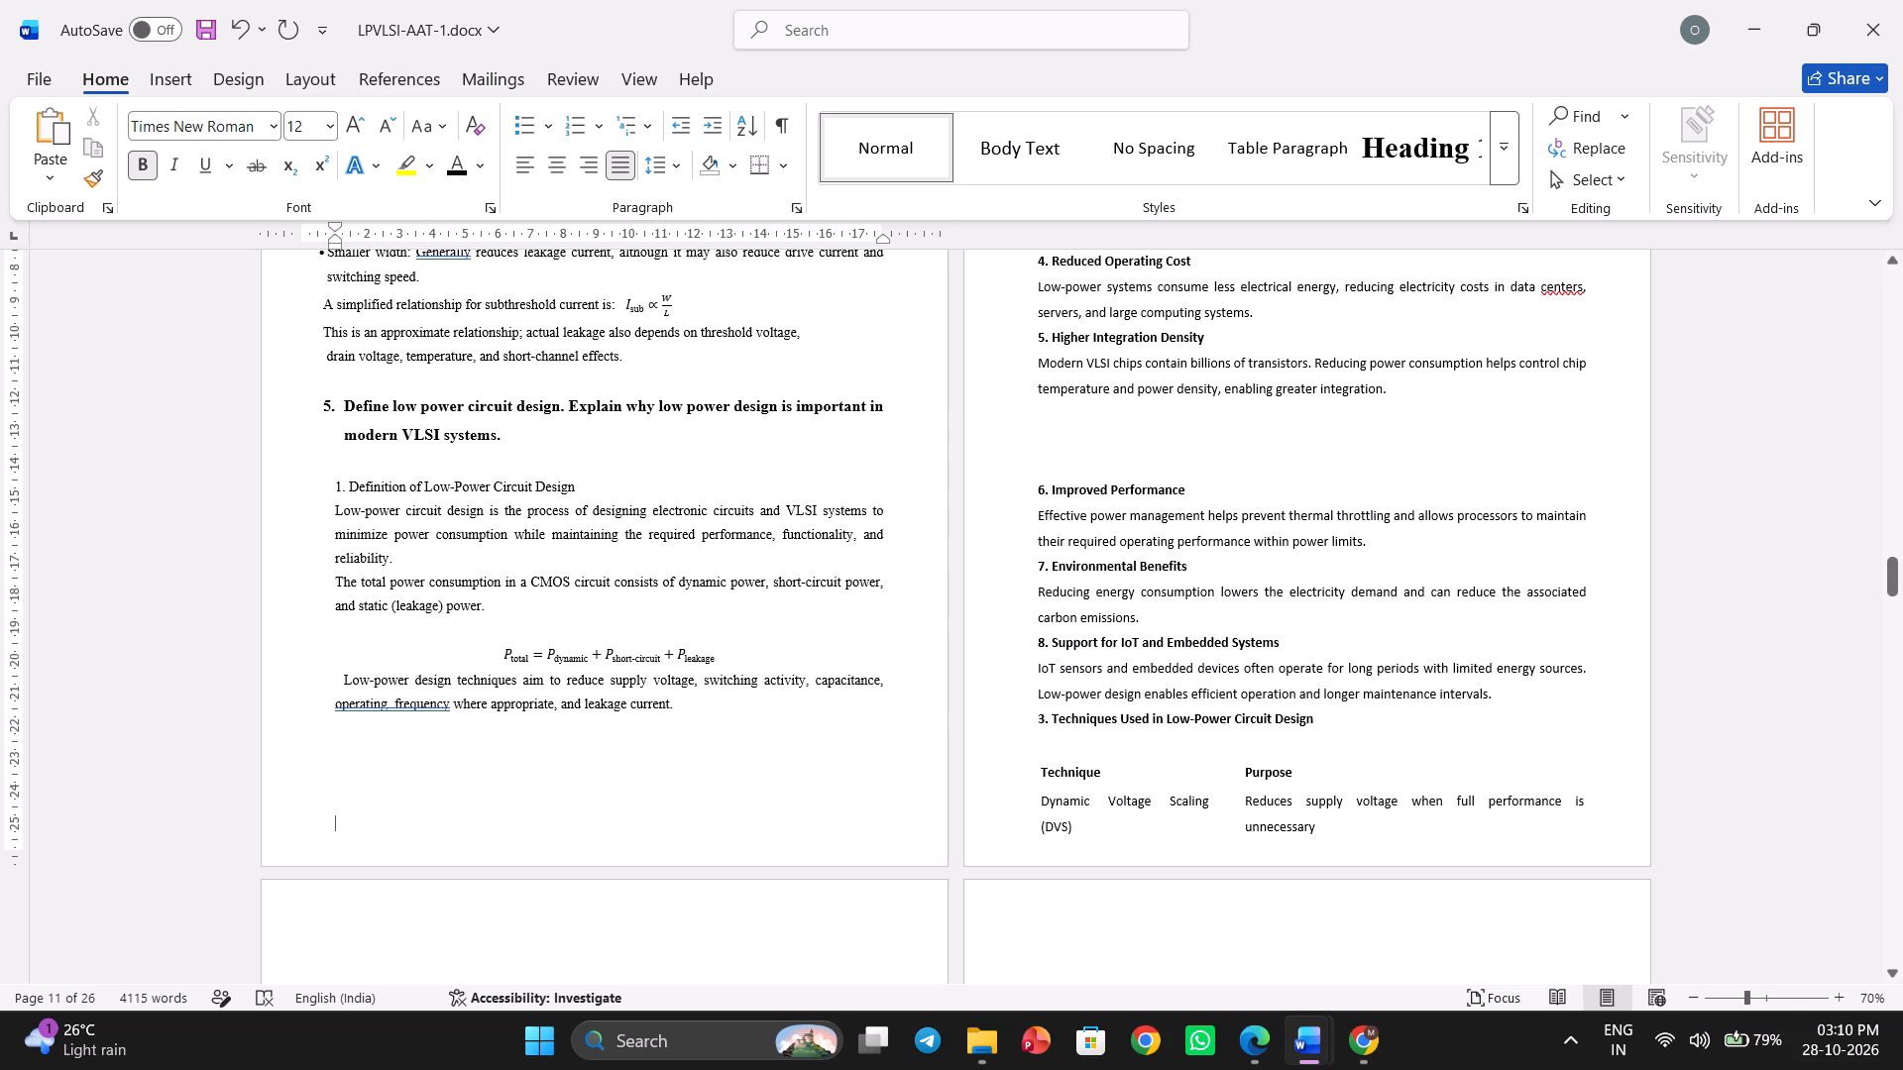
Set the text from "2. Importance of Low-Power Design" through "5. Higher Integration Density" and its paragraph to Times New Roman with 1.5 line spacing.
{"action": "scroll", "coordinate": [968, 645], "scroll_direction": "up", "scroll_amount": 1}
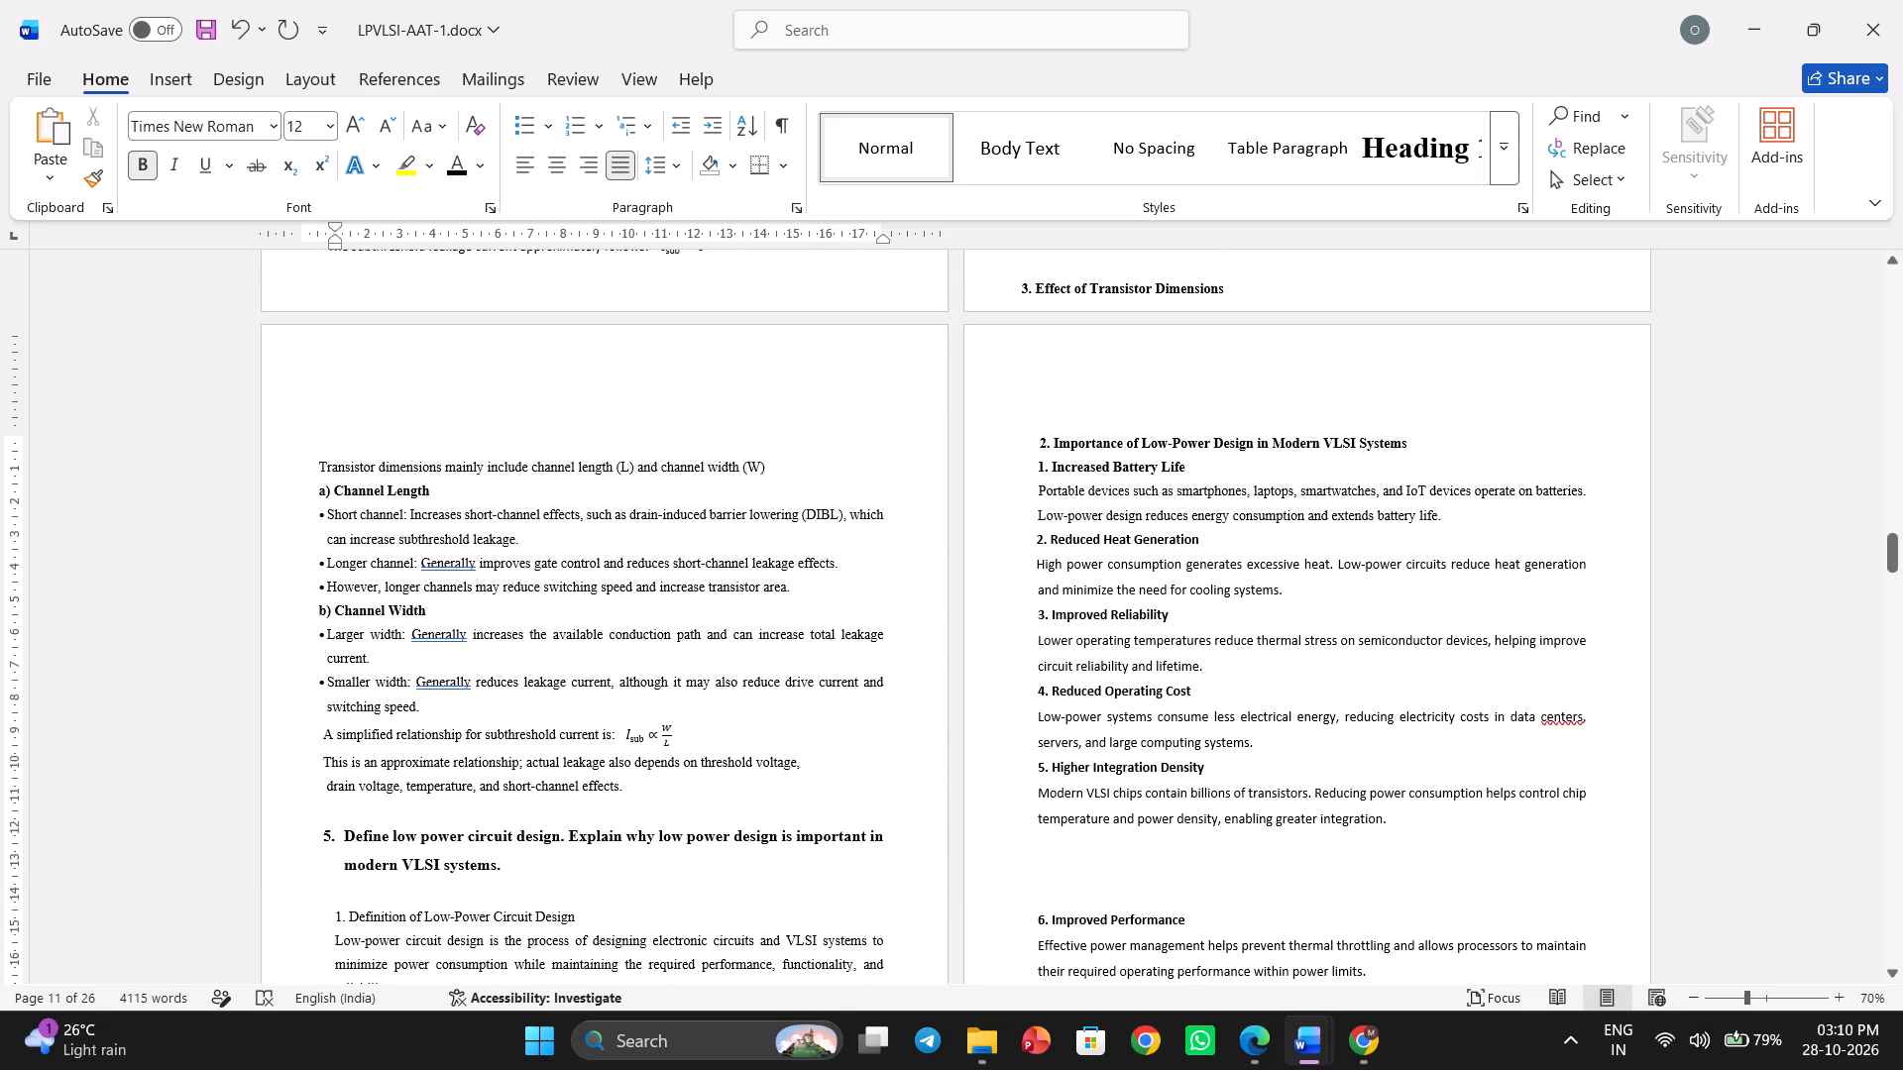
{"action": "left_click_drag", "start_coordinate": [1166, 882], "coordinate": [1022, 437]}
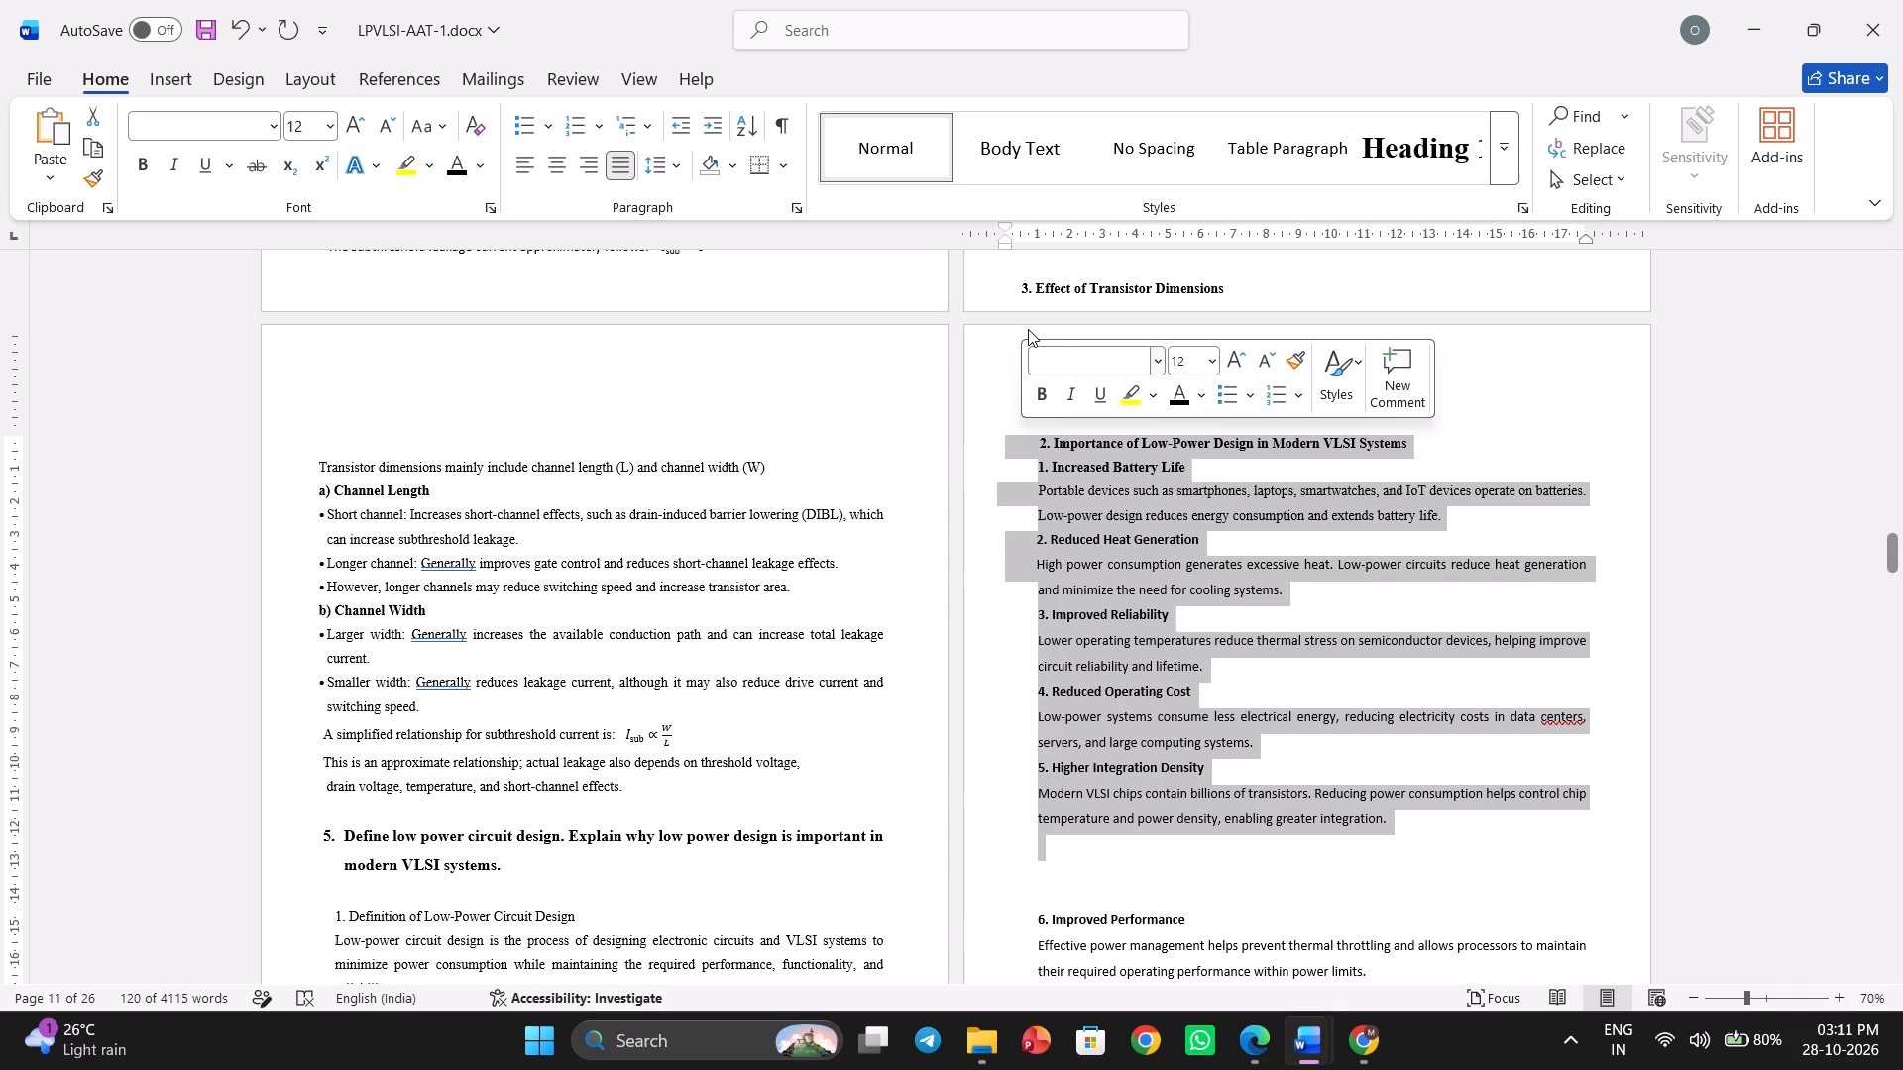
{"action": "left_click", "coordinate": [1156, 359]}
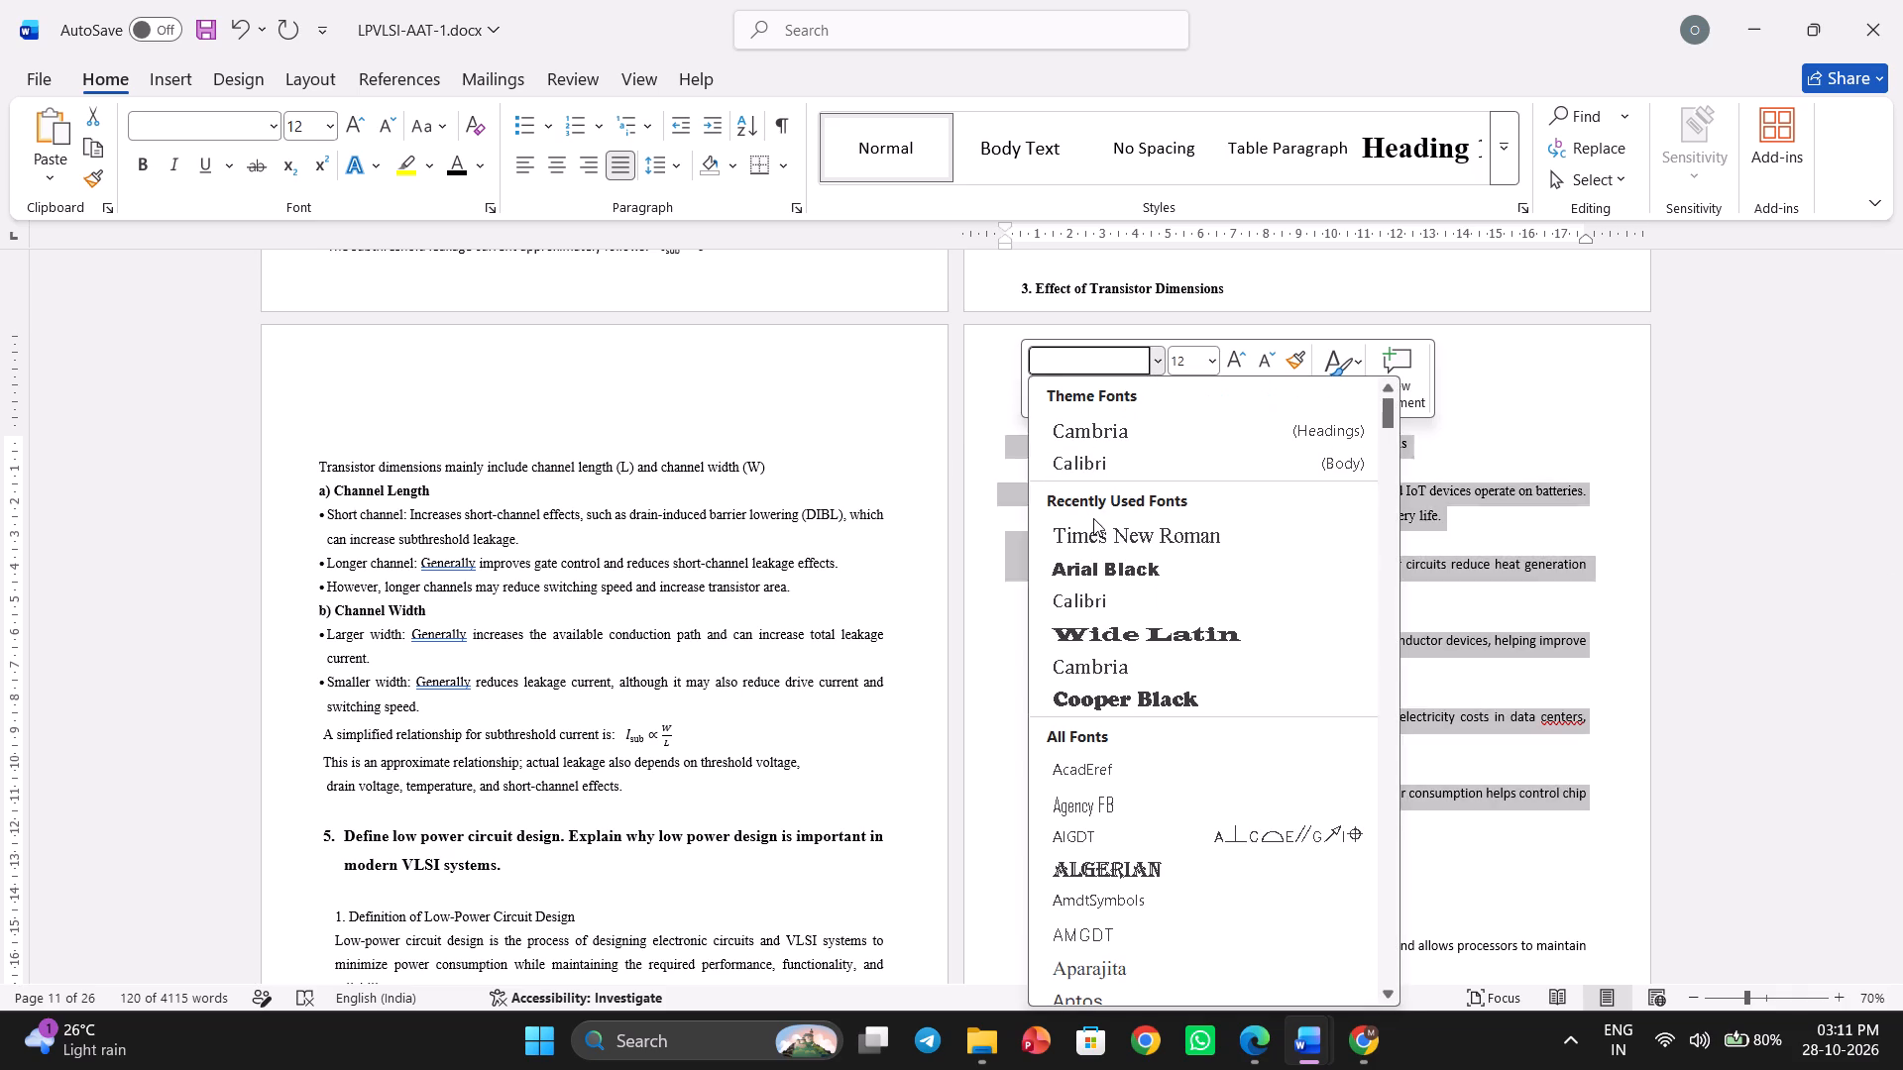
{"action": "left_click", "coordinate": [1088, 535]}
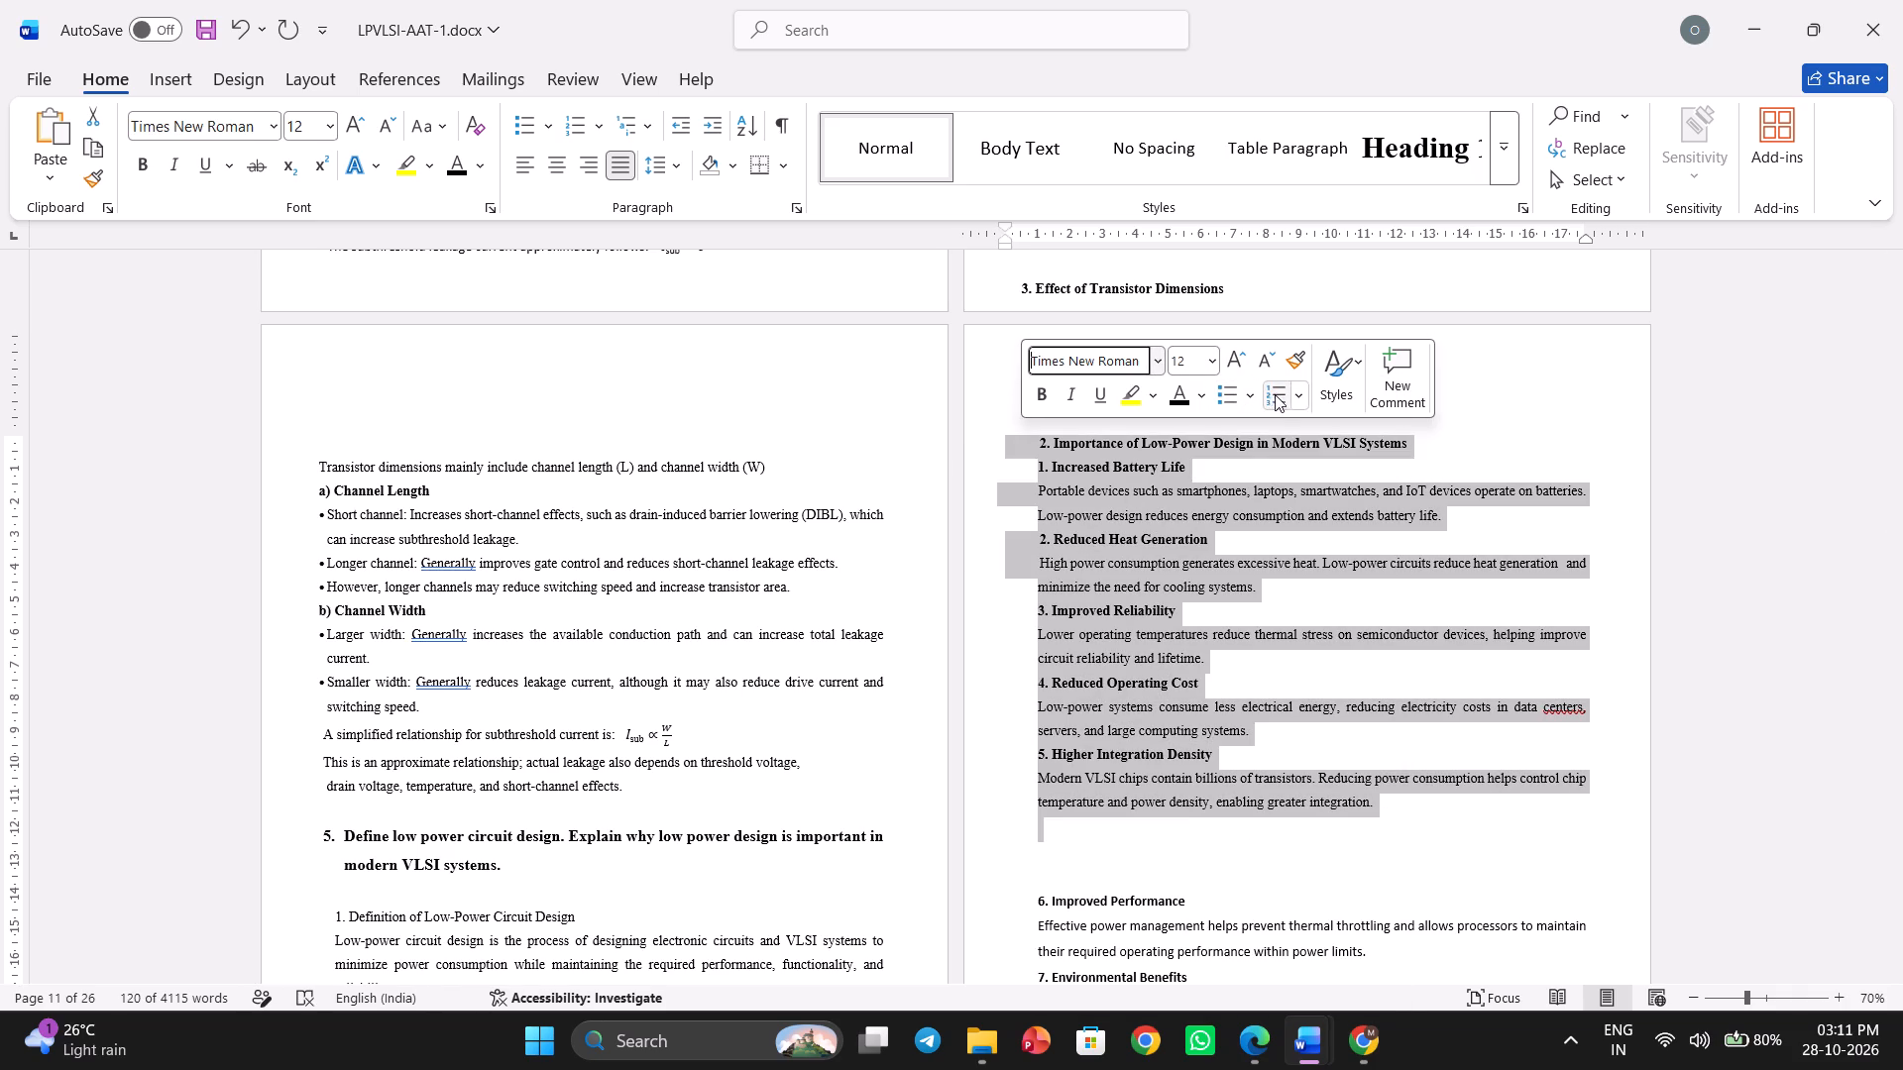
{"action": "left_click", "coordinate": [679, 165]}
{"action": "left_click", "coordinate": [688, 256]}
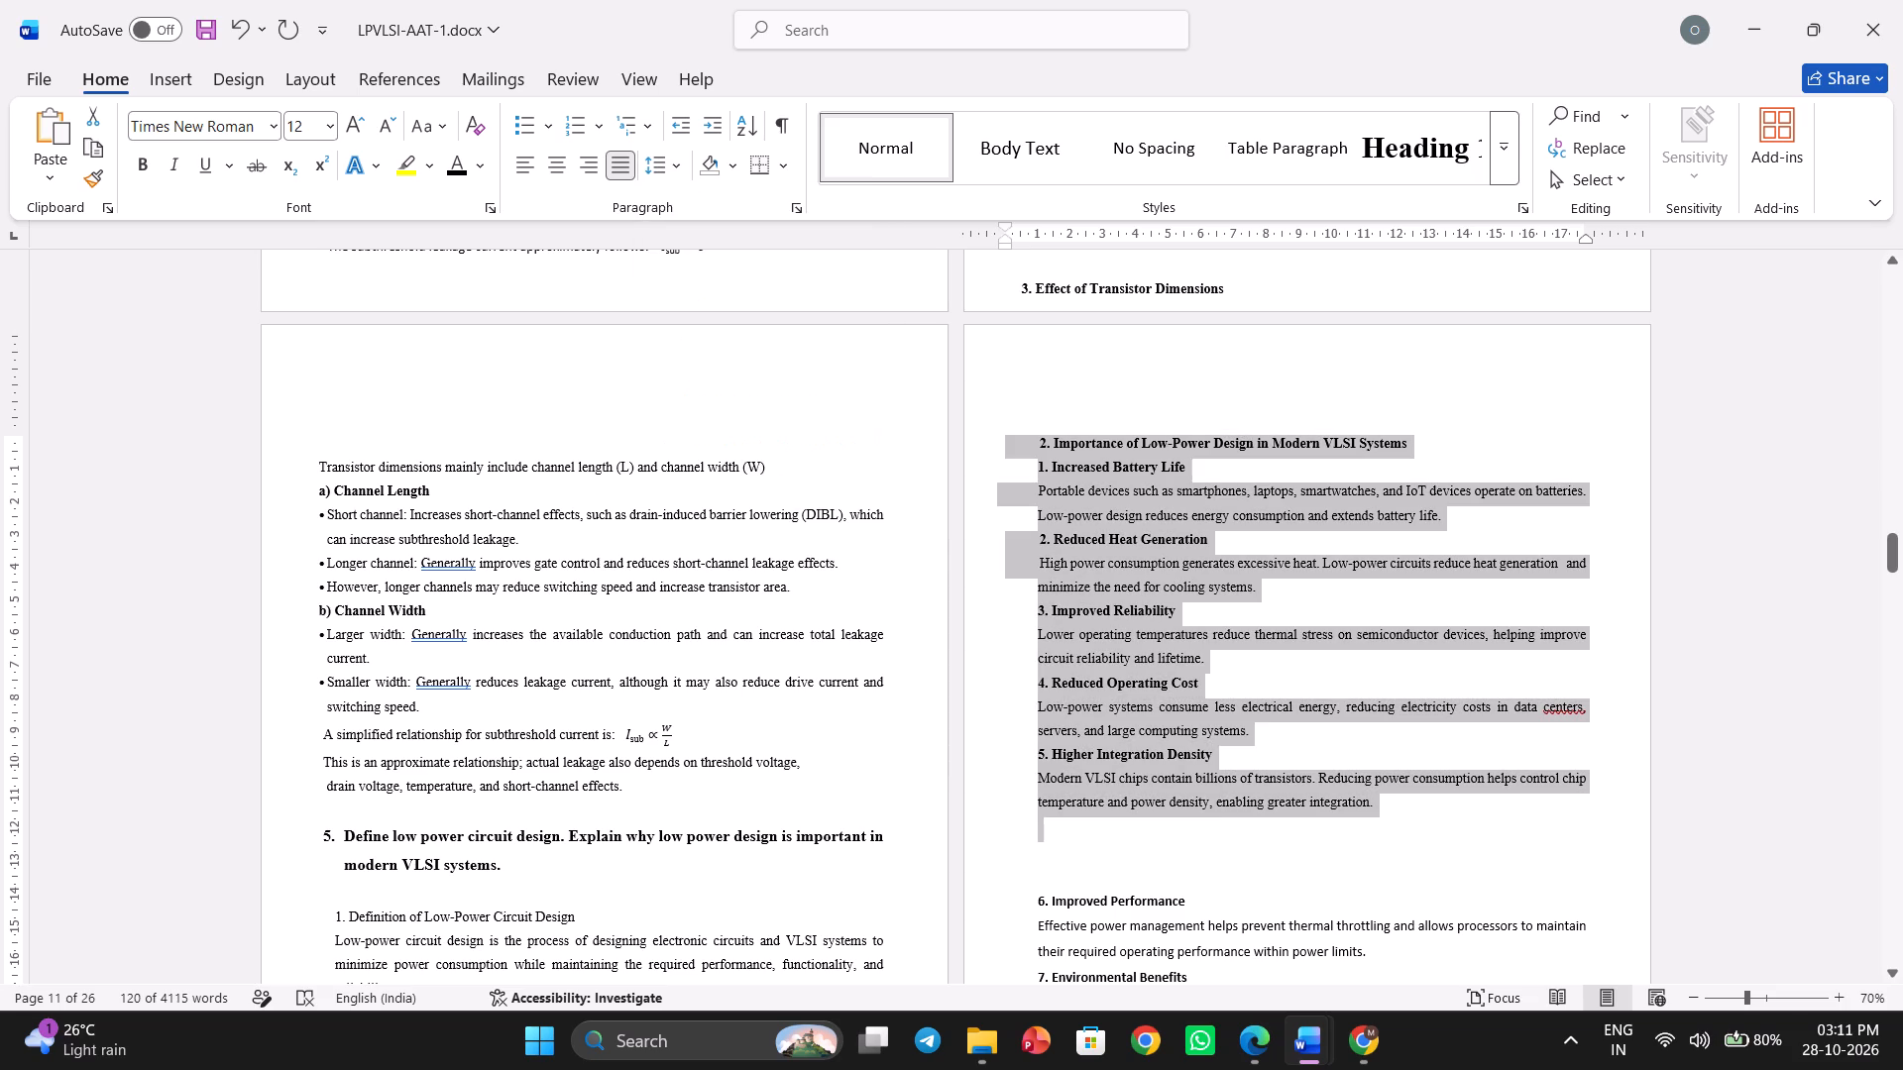
Delete the blank lines between the "5. Higher Integration Density" paragraph and "6. Improved Performance".
{"action": "scroll", "coordinate": [1045, 584], "scroll_direction": "down", "scroll_amount": 1}
{"action": "left_click", "coordinate": [1045, 606]}
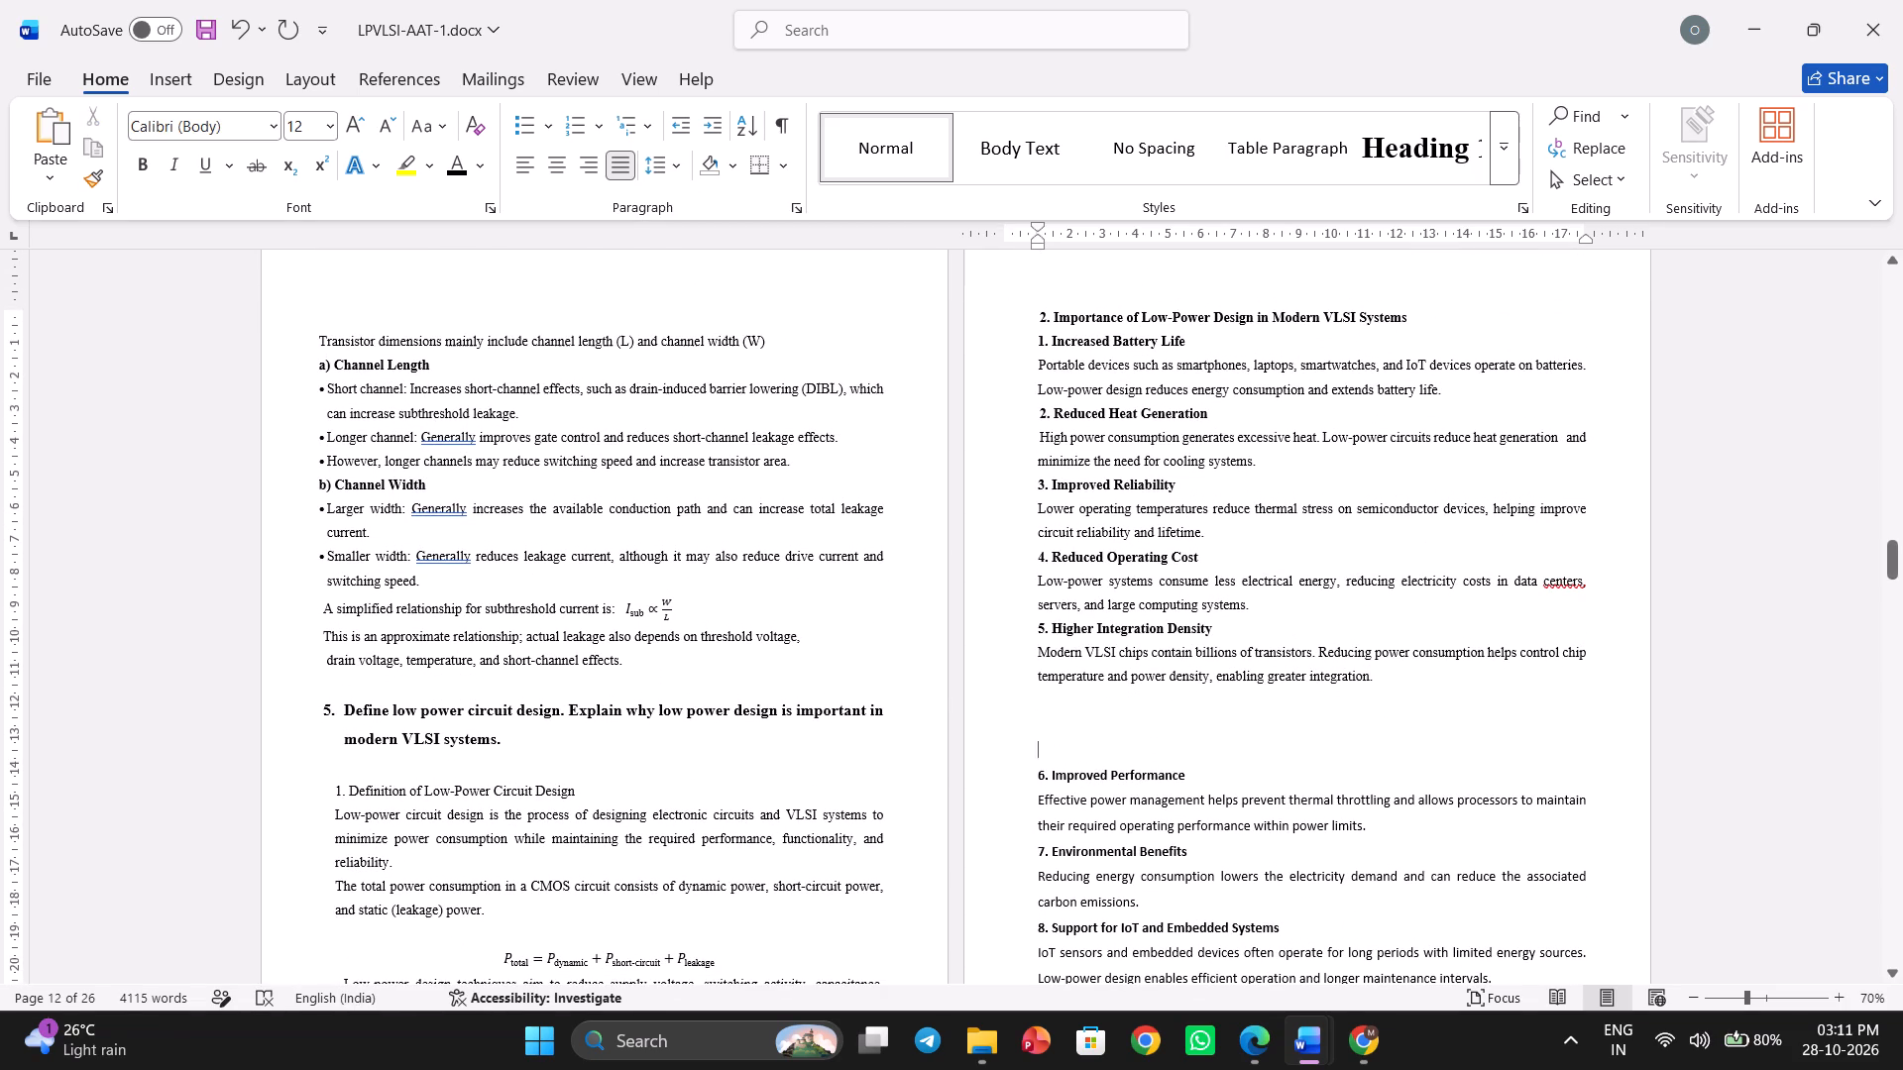
{"action": "key", "text": "BackSpace"}
{"action": "key", "text": "BackSpace"}
{"action": "key", "text": "BackSpace"}
{"action": "key", "text": "BackSpace"}
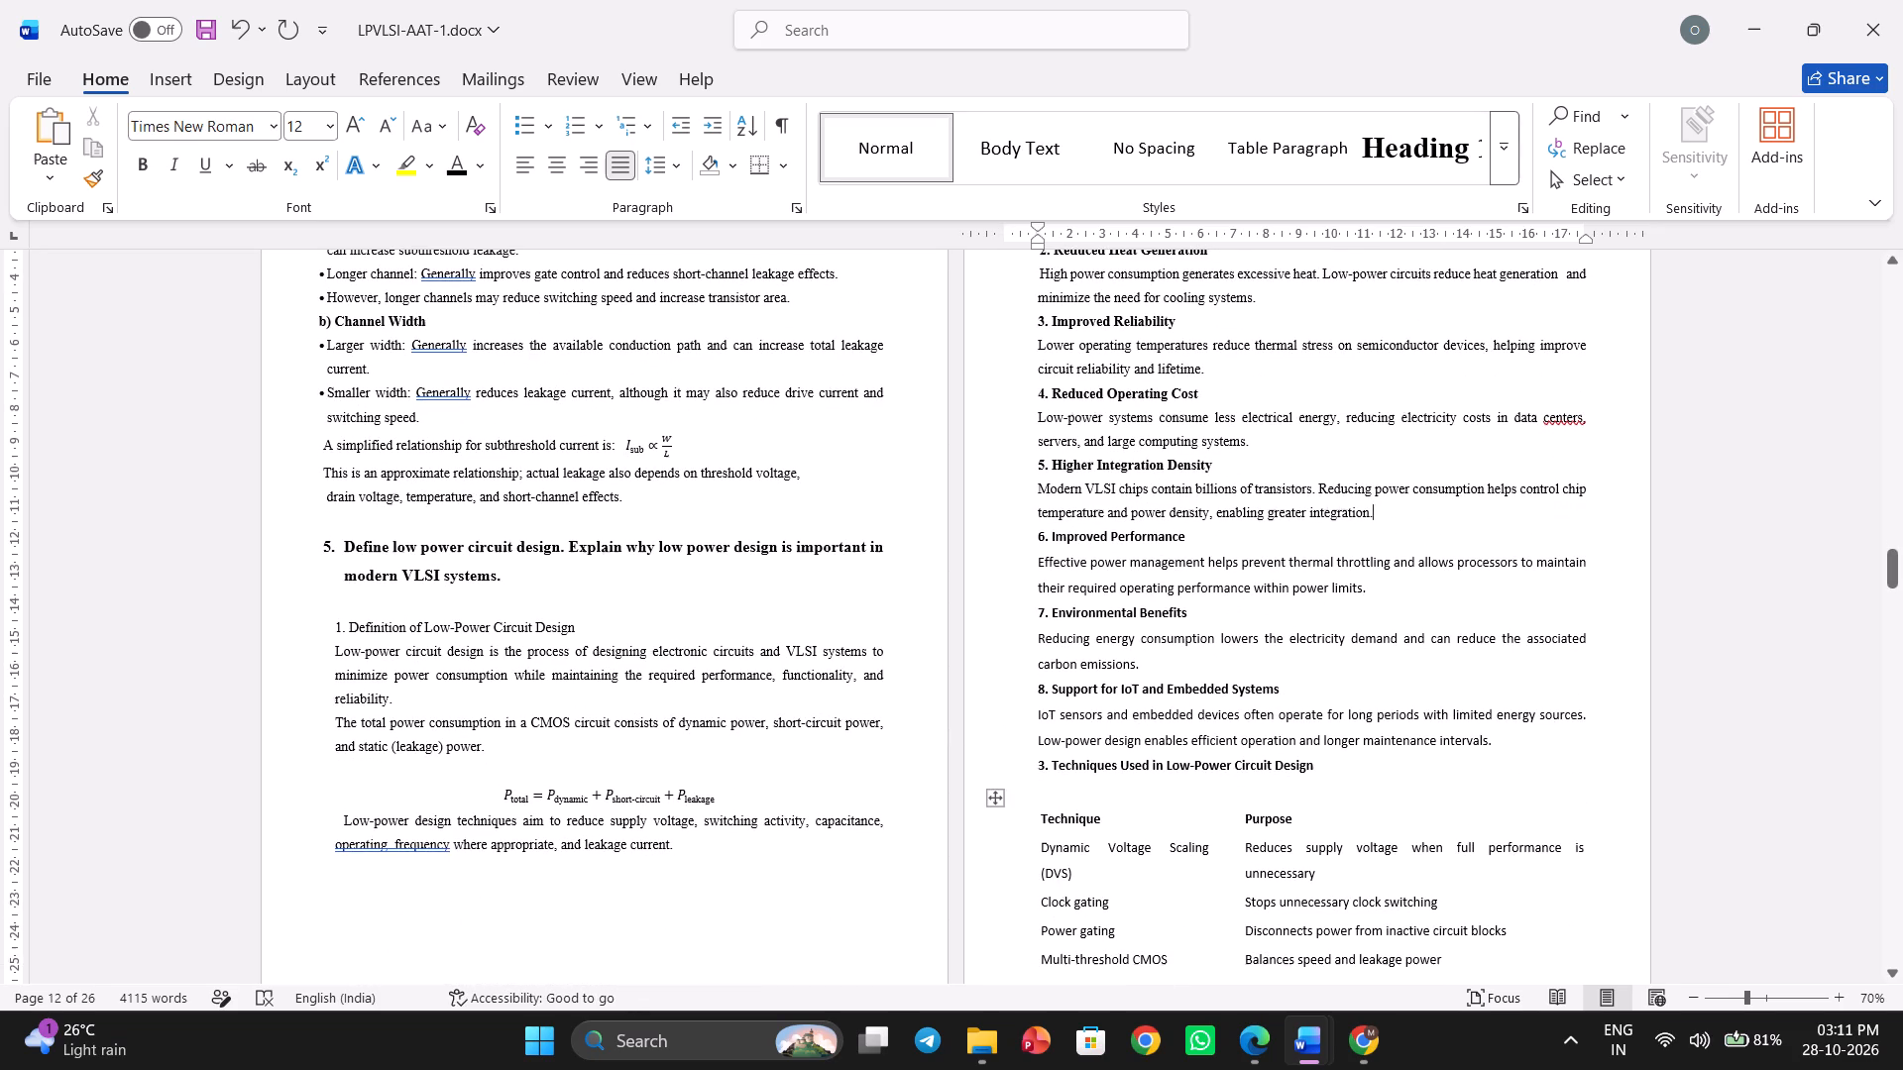
Insert a blank line before the heading "3. Techniques Used in Low-Power Circuit Design".
{"action": "left_click", "coordinate": [1516, 746]}
{"action": "key", "text": "Return"}
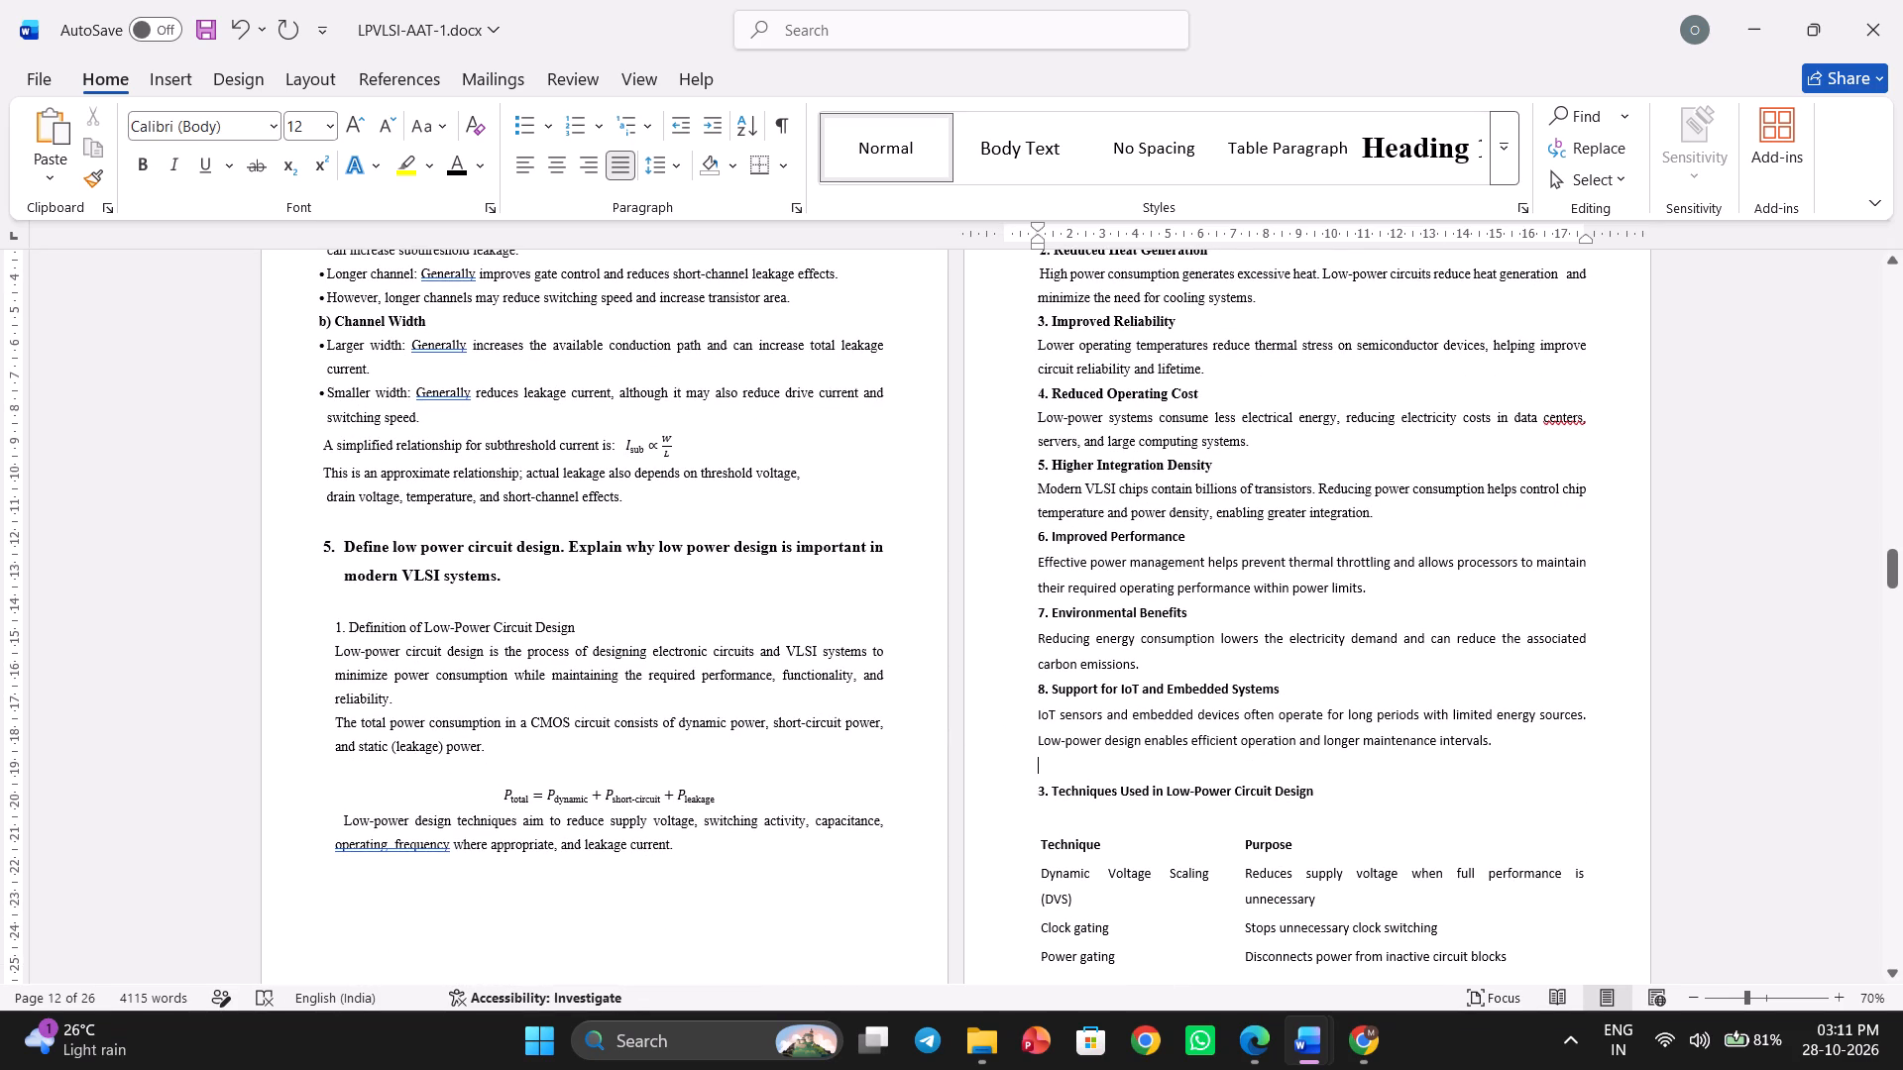
Set the text from "1. Increased Battery Life" through the "8. Support for IoT and Embedded Systems" paragraph to Times New Roman with 1.5 line spacing.
{"action": "left_click_drag", "start_coordinate": [1528, 744], "coordinate": [1120, 239]}
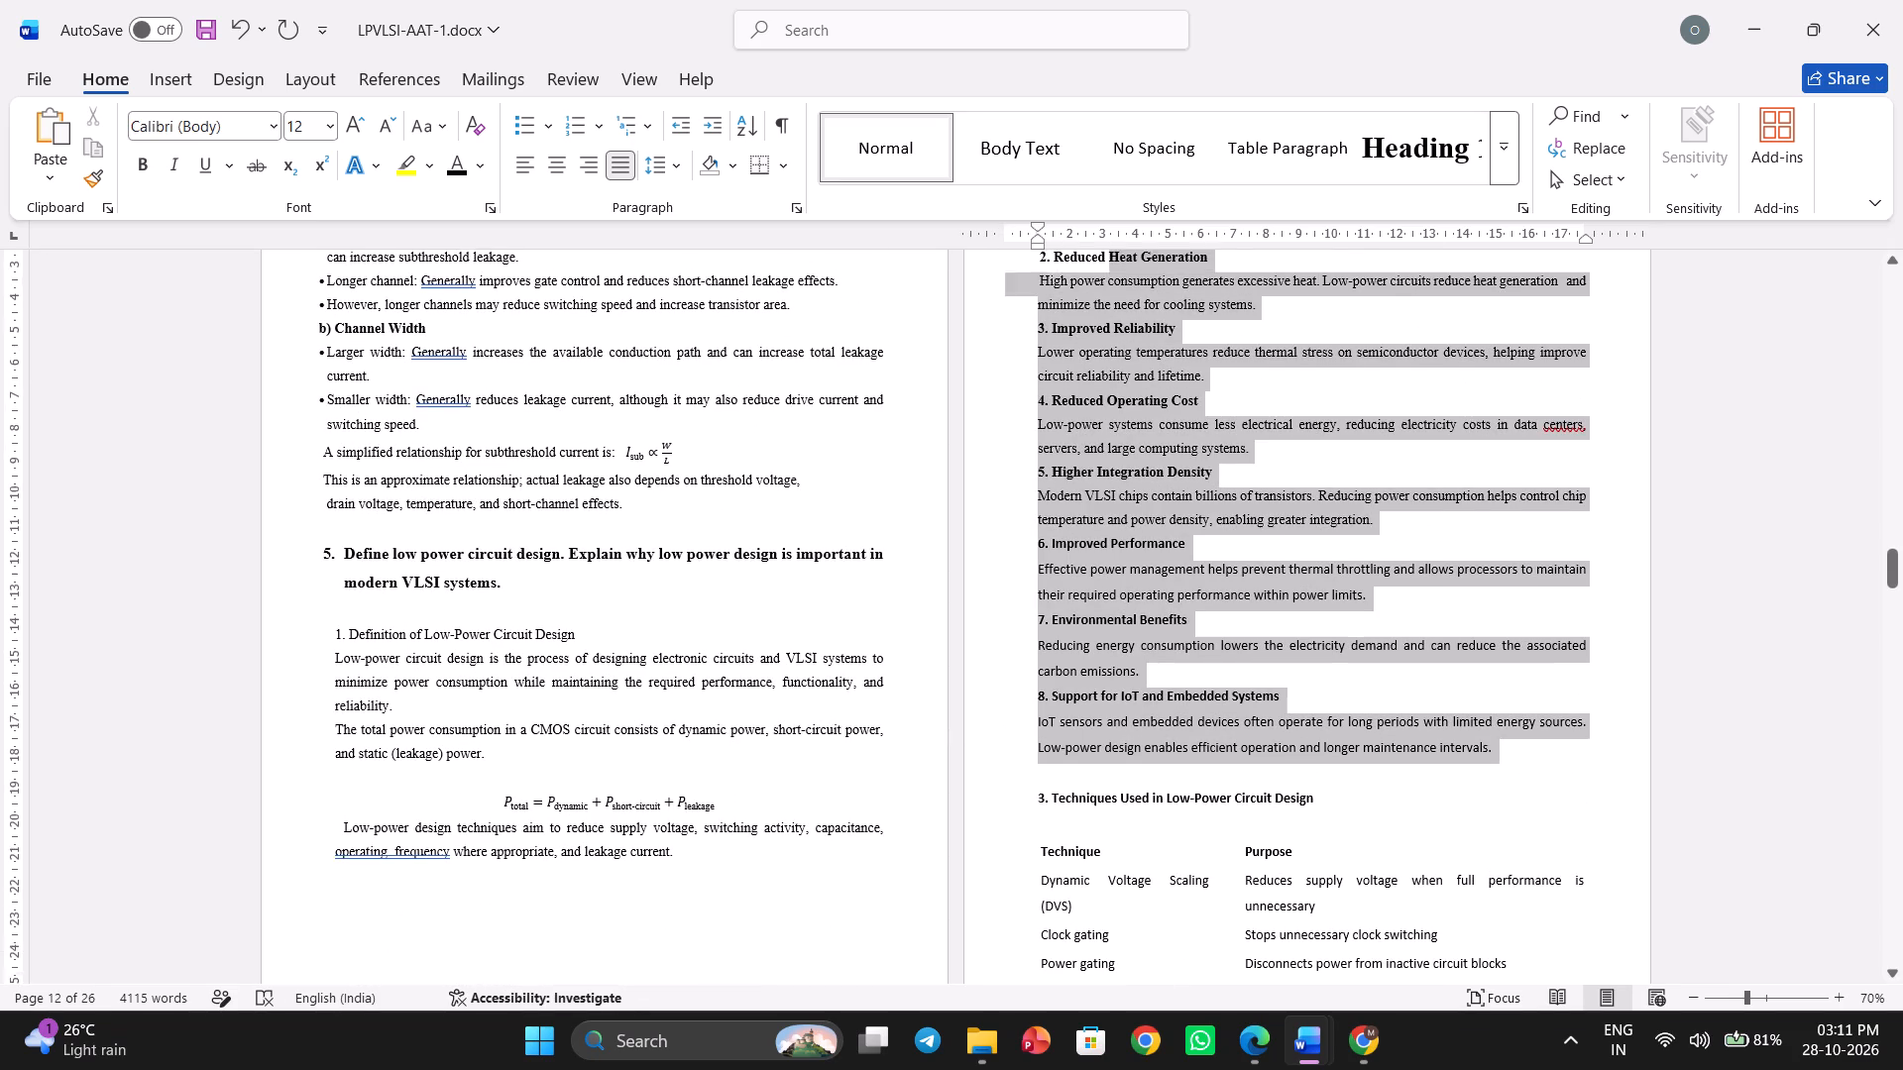
{"action": "left_click_drag", "start_coordinate": [1120, 239], "coordinate": [1026, 416]}
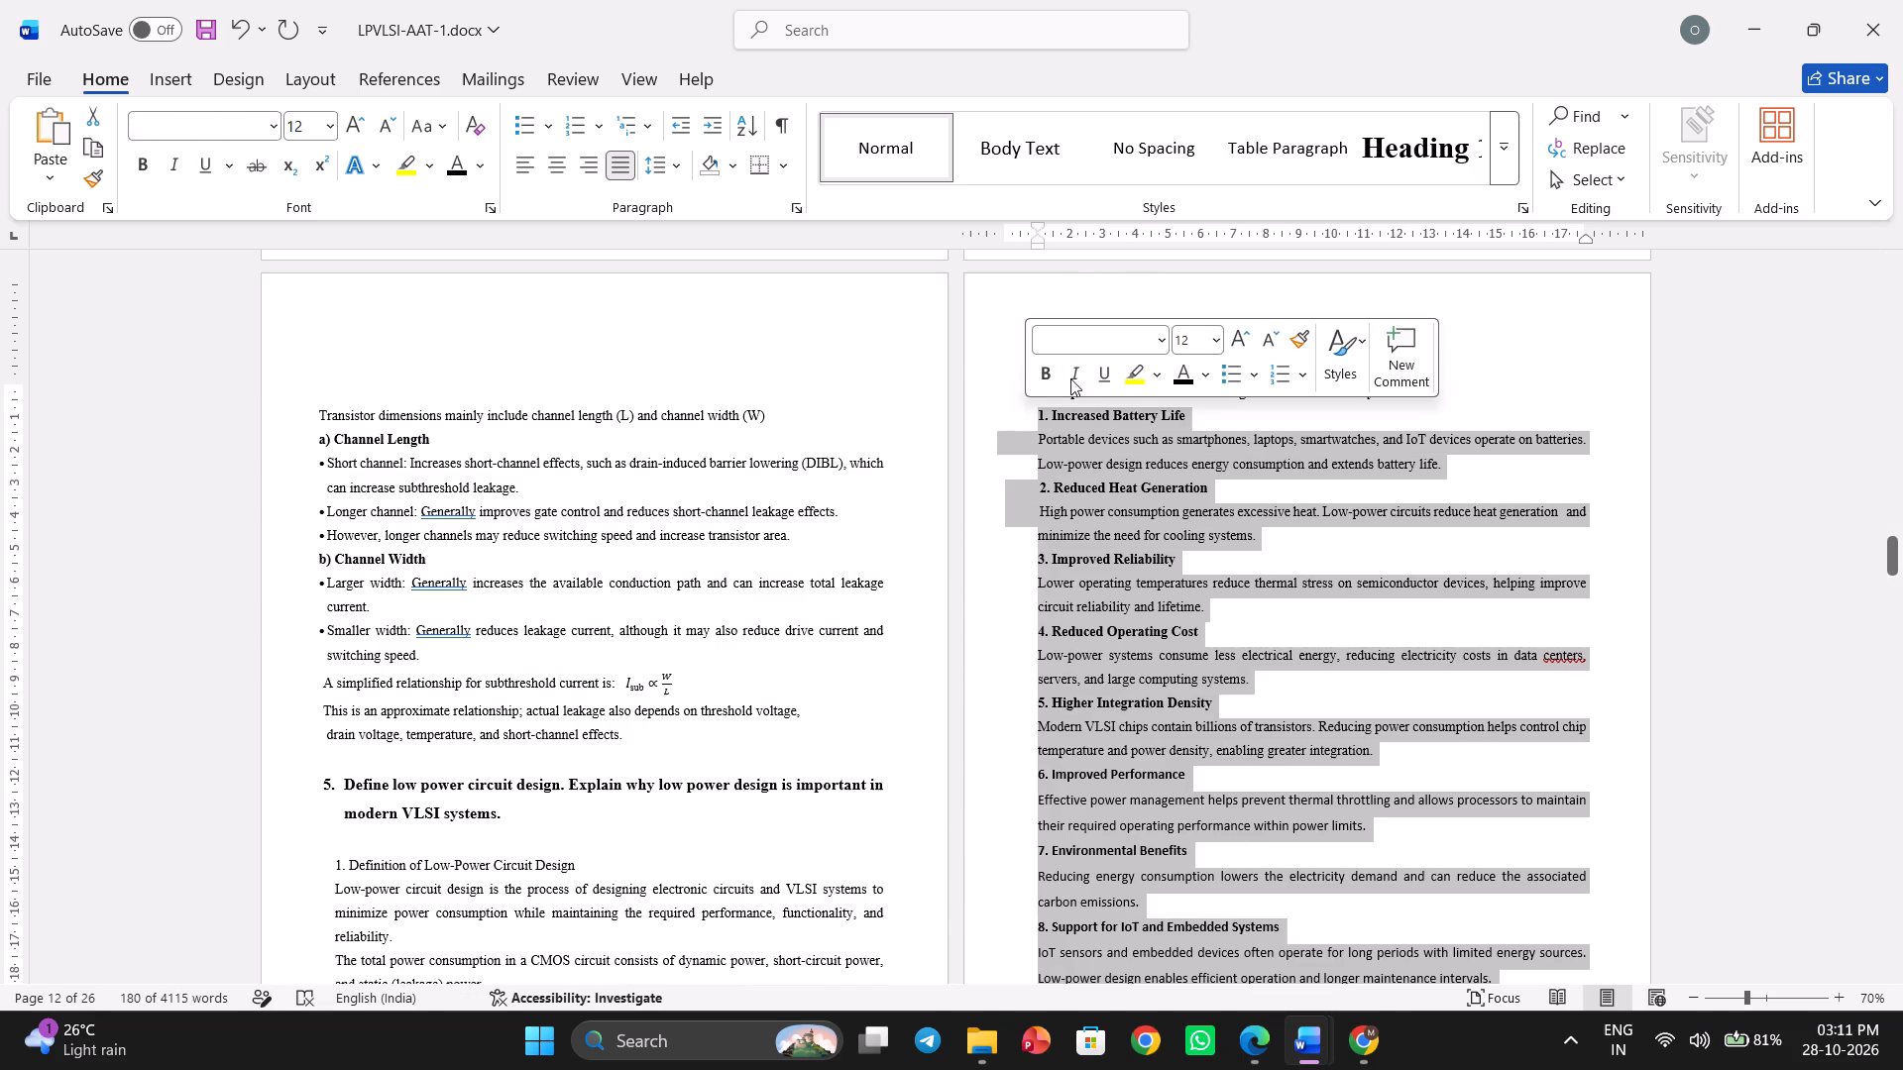
{"action": "left_click", "coordinate": [1157, 347]}
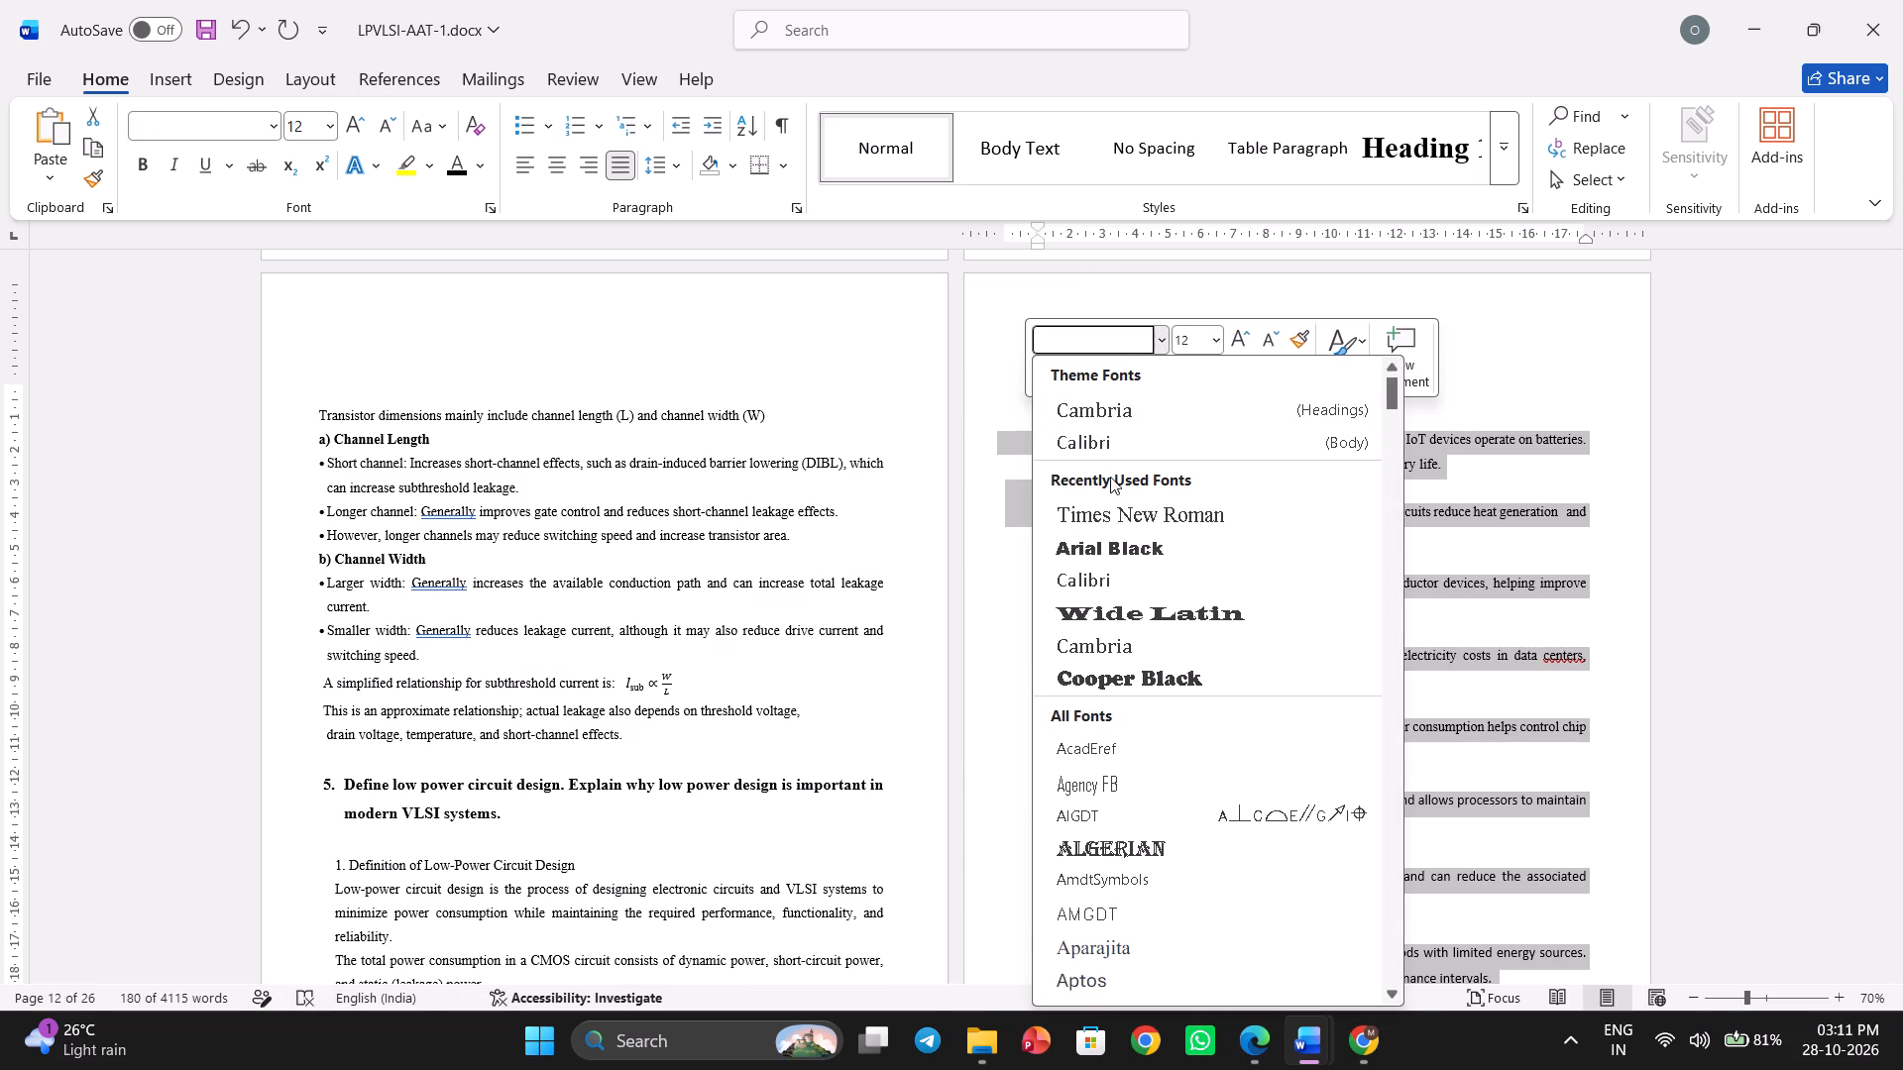
{"action": "left_click", "coordinate": [1095, 524]}
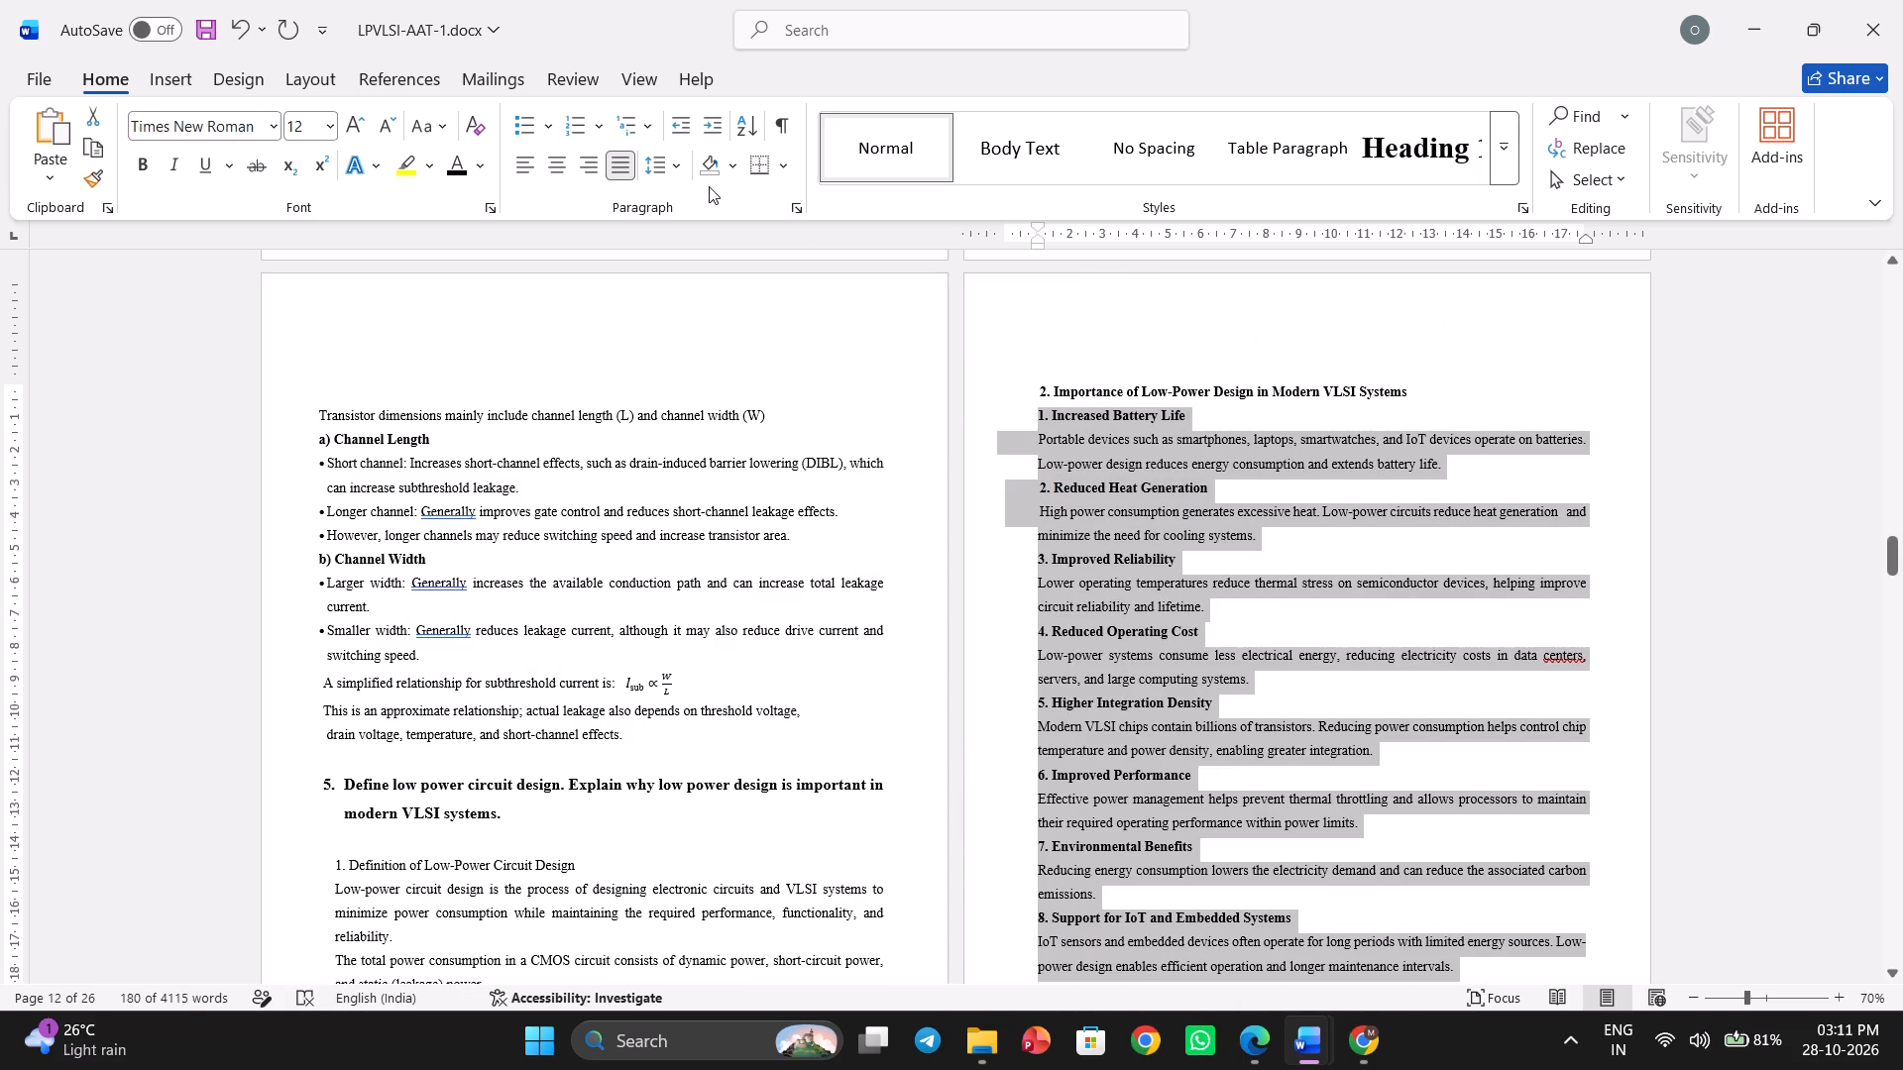
{"action": "left_click", "coordinate": [672, 169]}
{"action": "left_click", "coordinate": [687, 267]}
{"action": "left_click", "coordinate": [1054, 650]}
Remove the blank line between the heading "3. Techniques Used in Low-Power Circuit Design" and its table.
{"action": "scroll", "coordinate": [1054, 650], "scroll_direction": "down", "scroll_amount": 1}
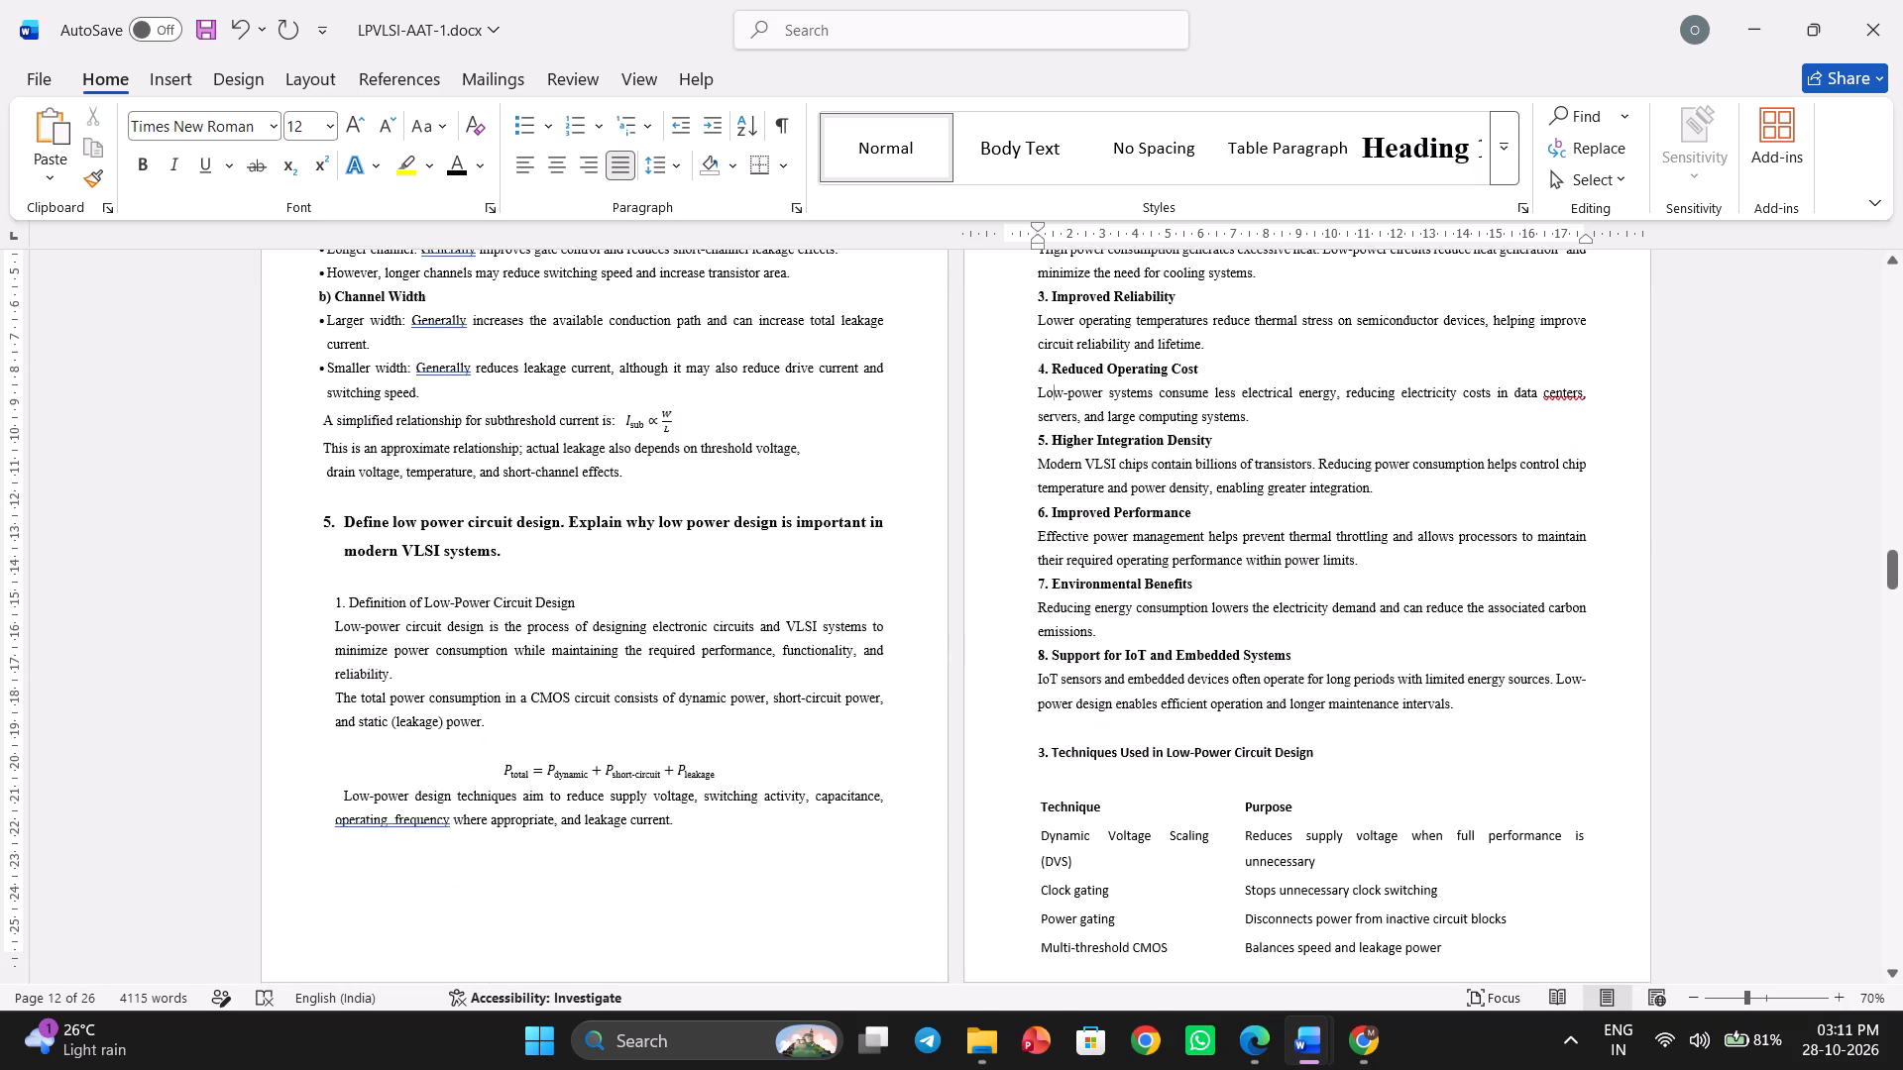
{"action": "scroll", "coordinate": [1054, 650], "scroll_direction": "down", "scroll_amount": 1}
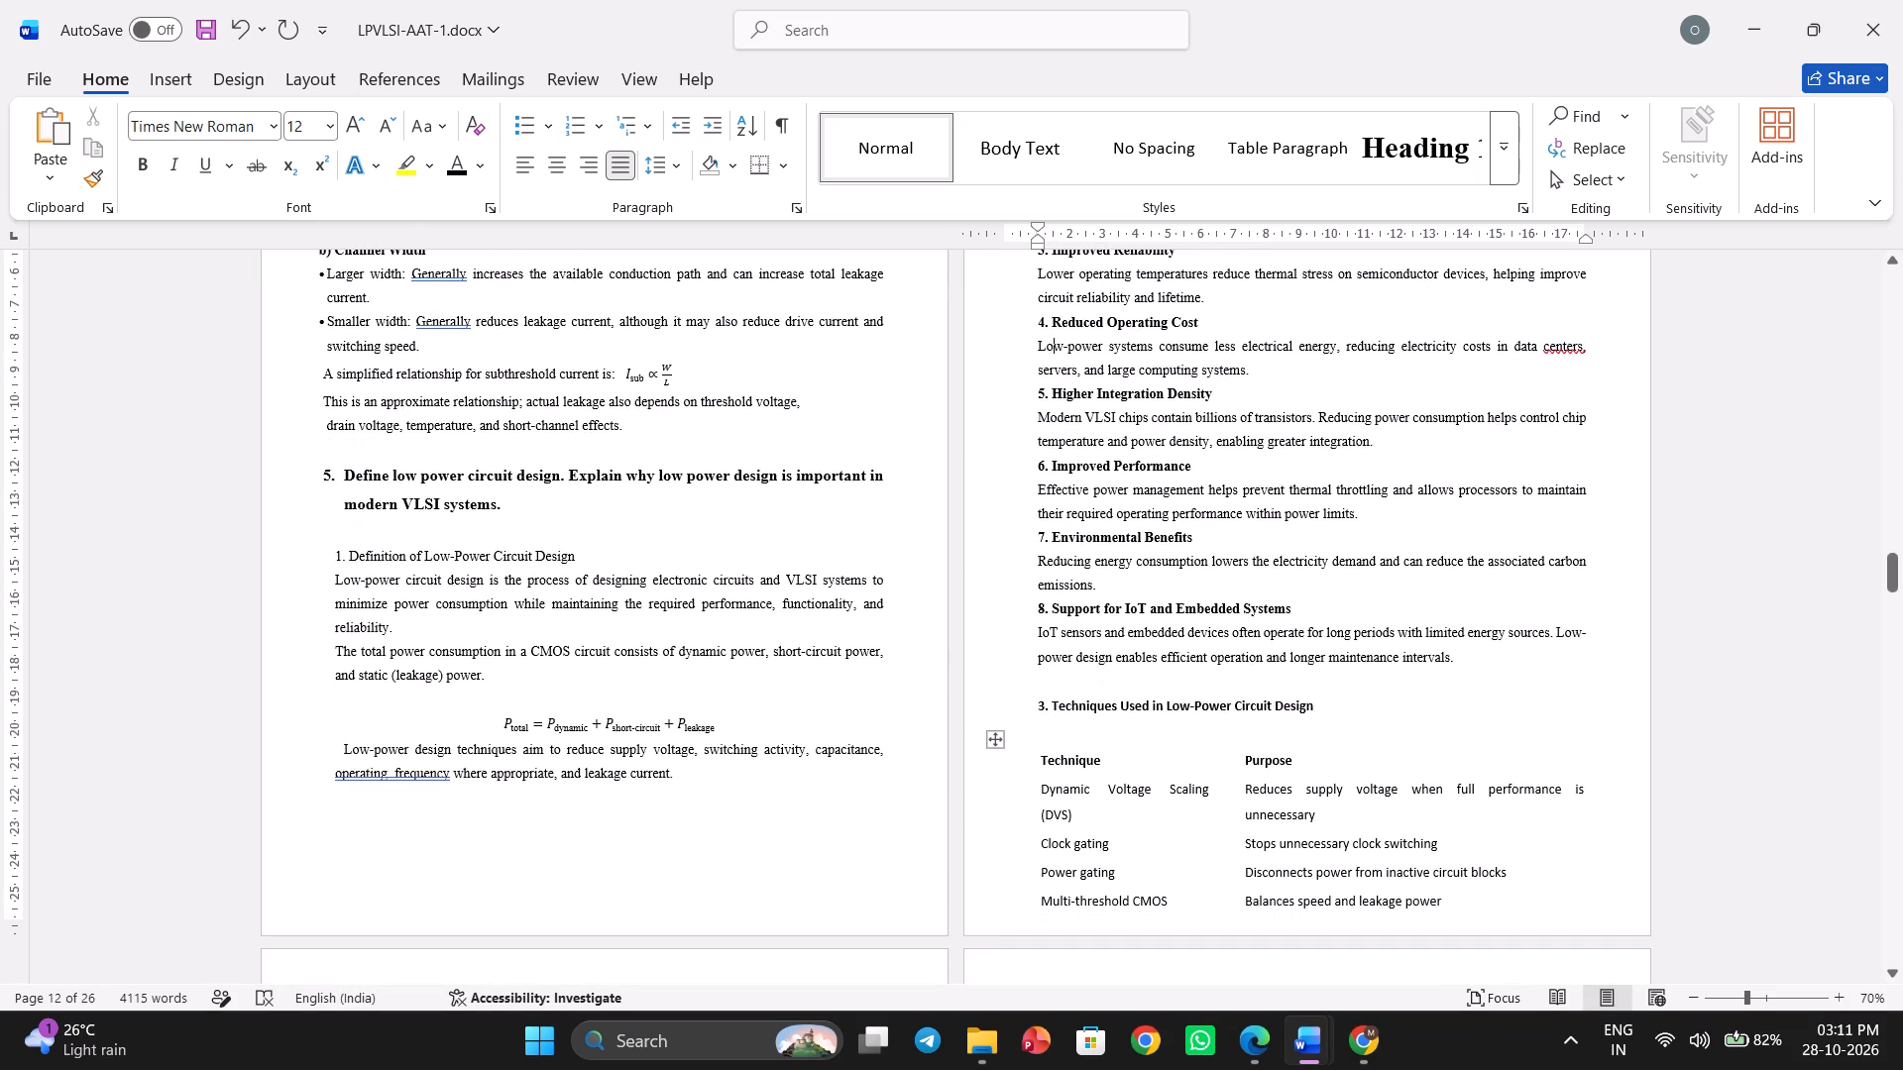
{"action": "left_click", "coordinate": [1051, 743]}
{"action": "key", "text": "BackSpace"}
{"action": "key", "text": "BackSpace"}
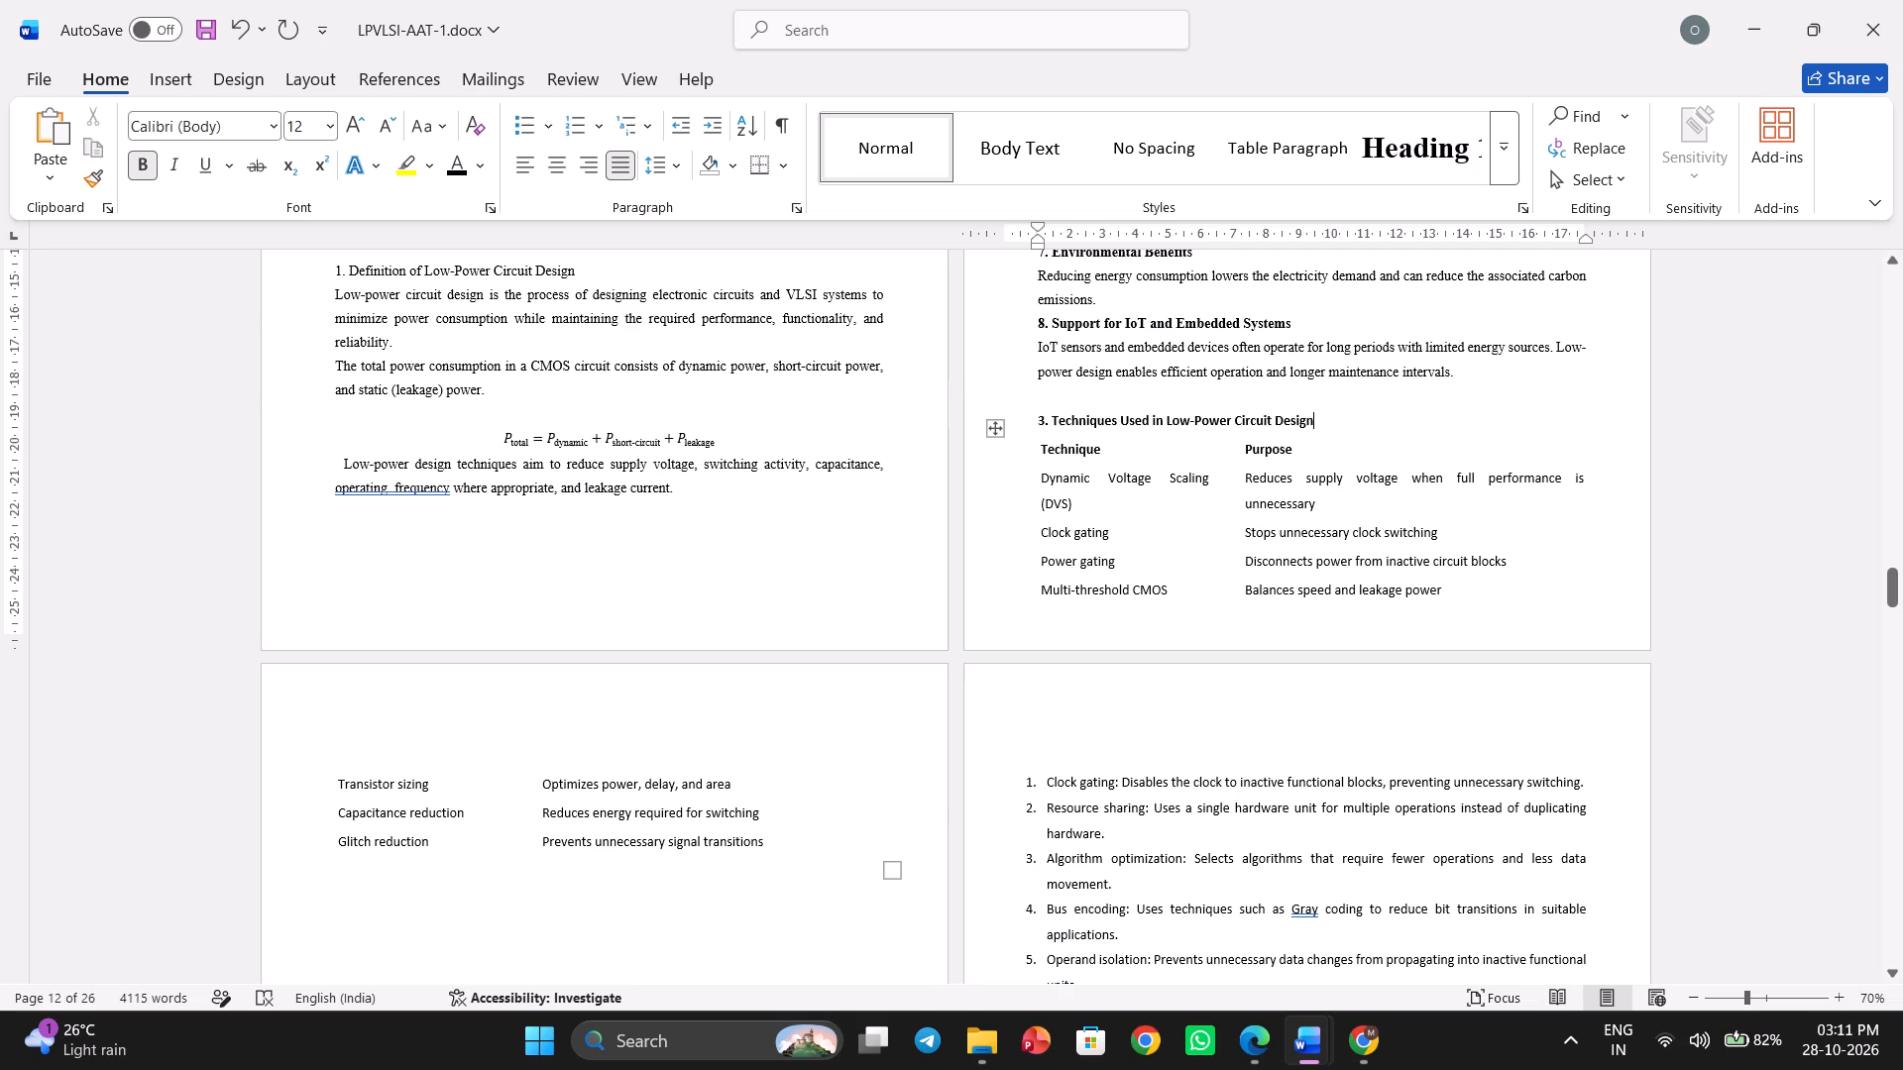
Delete the Transistor sizing, Capacitance reduction and Glitch reduction rows that spill onto the following page from the techniques table.
{"action": "left_click", "coordinate": [773, 829]}
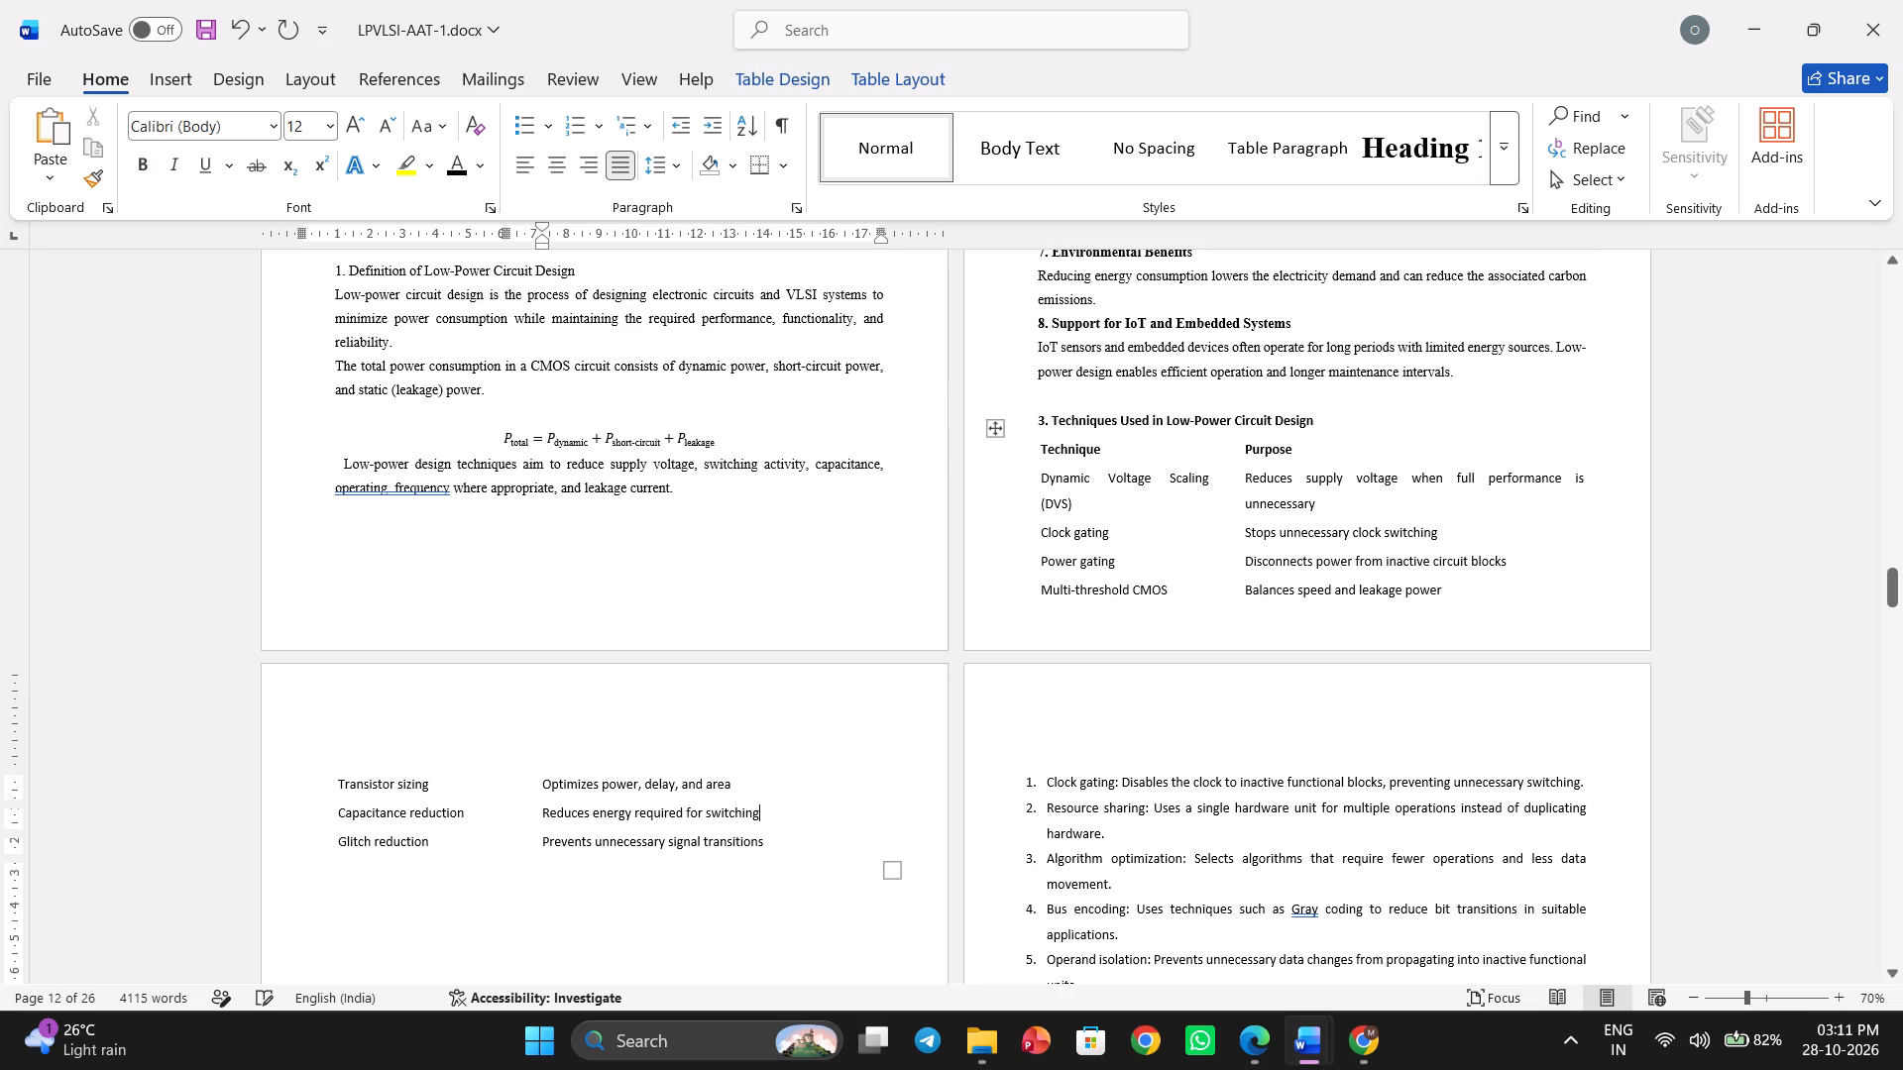
{"action": "left_click_drag", "start_coordinate": [793, 863], "coordinate": [367, 758]}
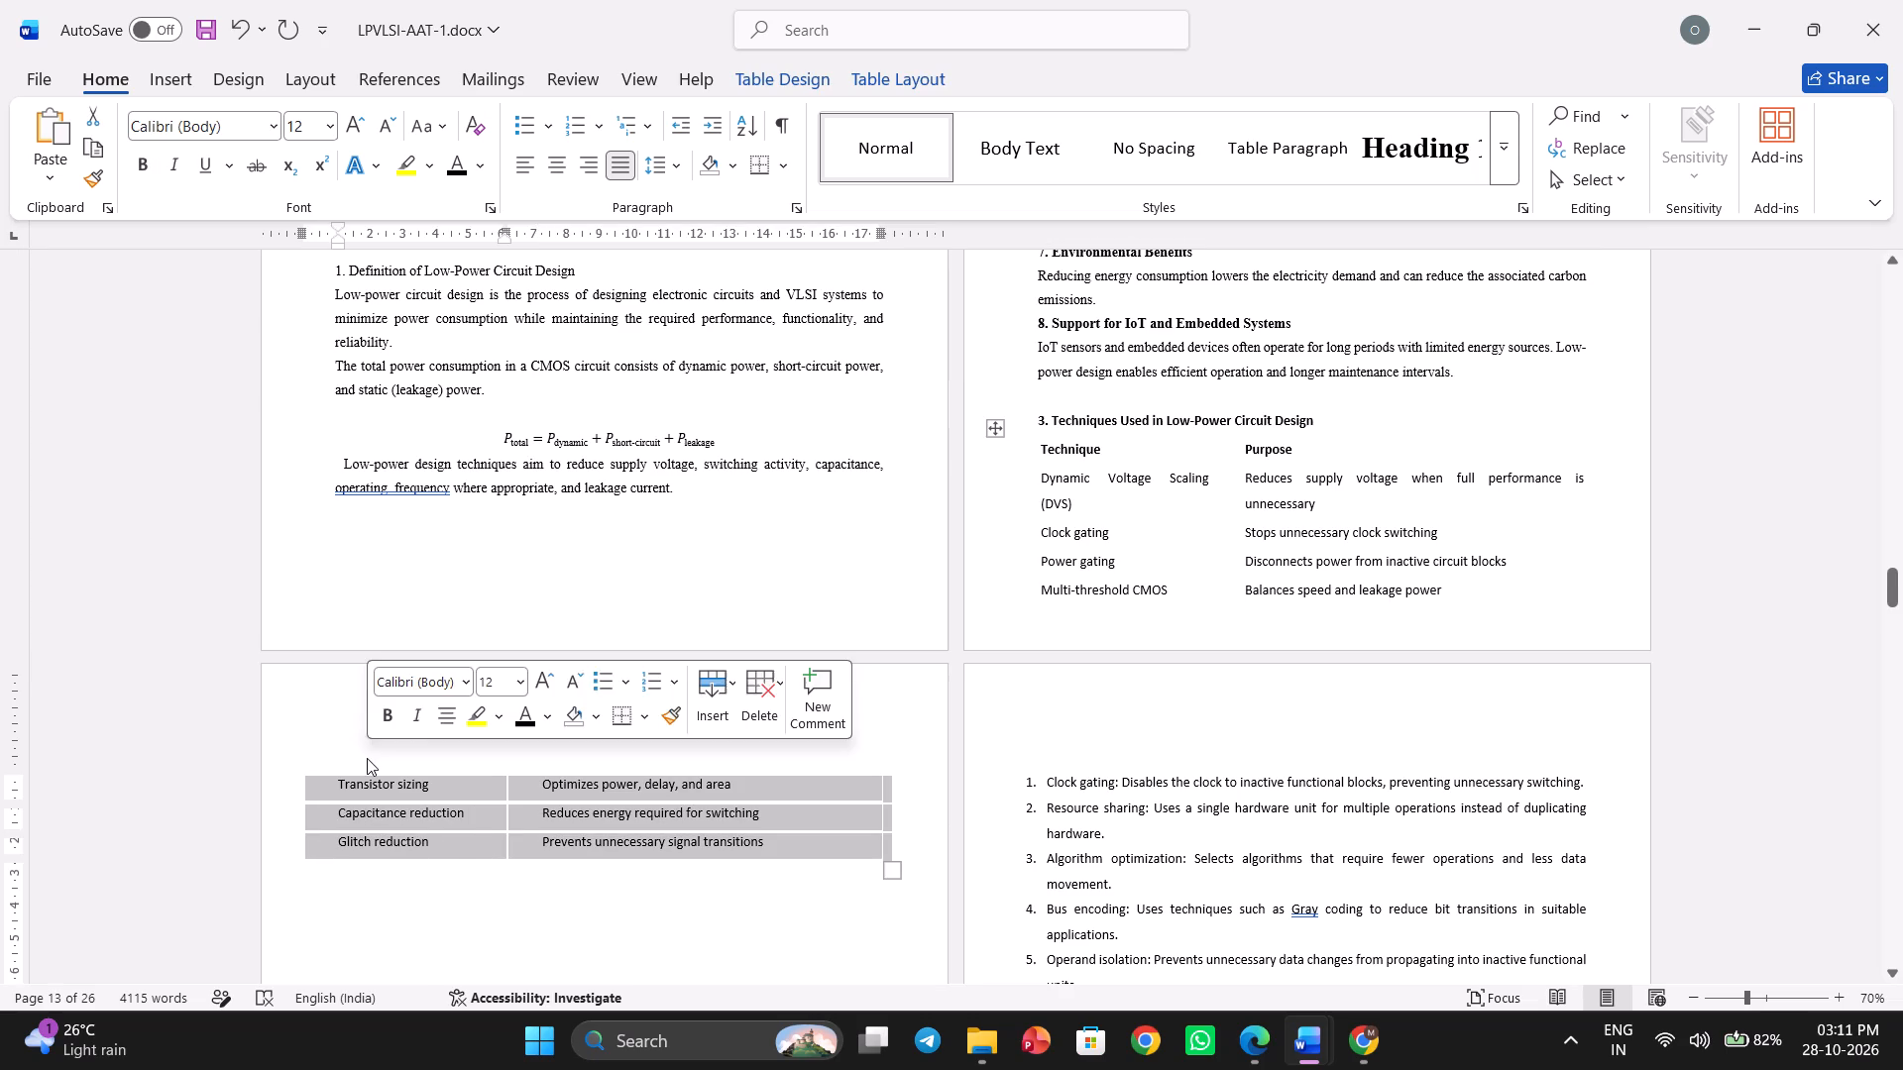
{"action": "scroll", "coordinate": [367, 758], "scroll_direction": "down", "scroll_amount": 1}
{"action": "key", "text": "BackSpace"}
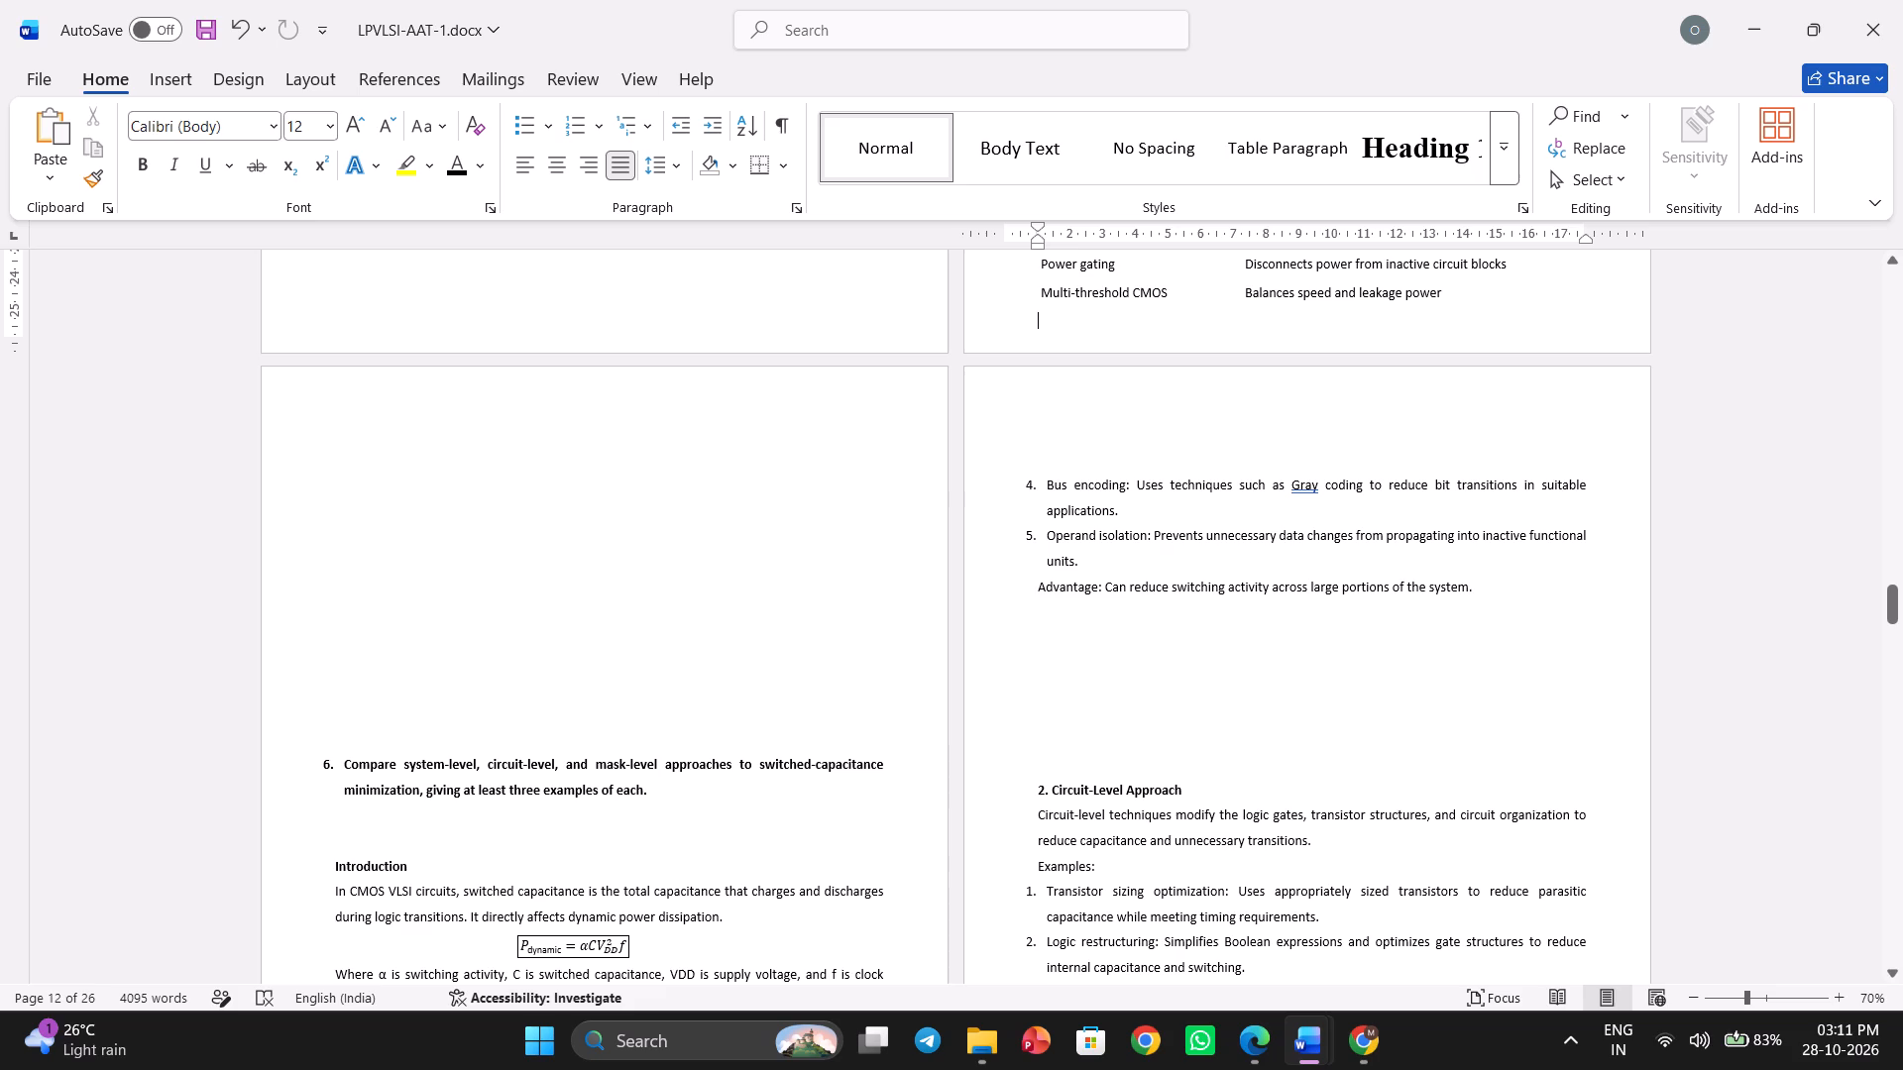
Remove the extra blank lines above the question 6 heading at the start of its page.
{"action": "left_click_drag", "start_coordinate": [409, 725], "coordinate": [336, 400]}
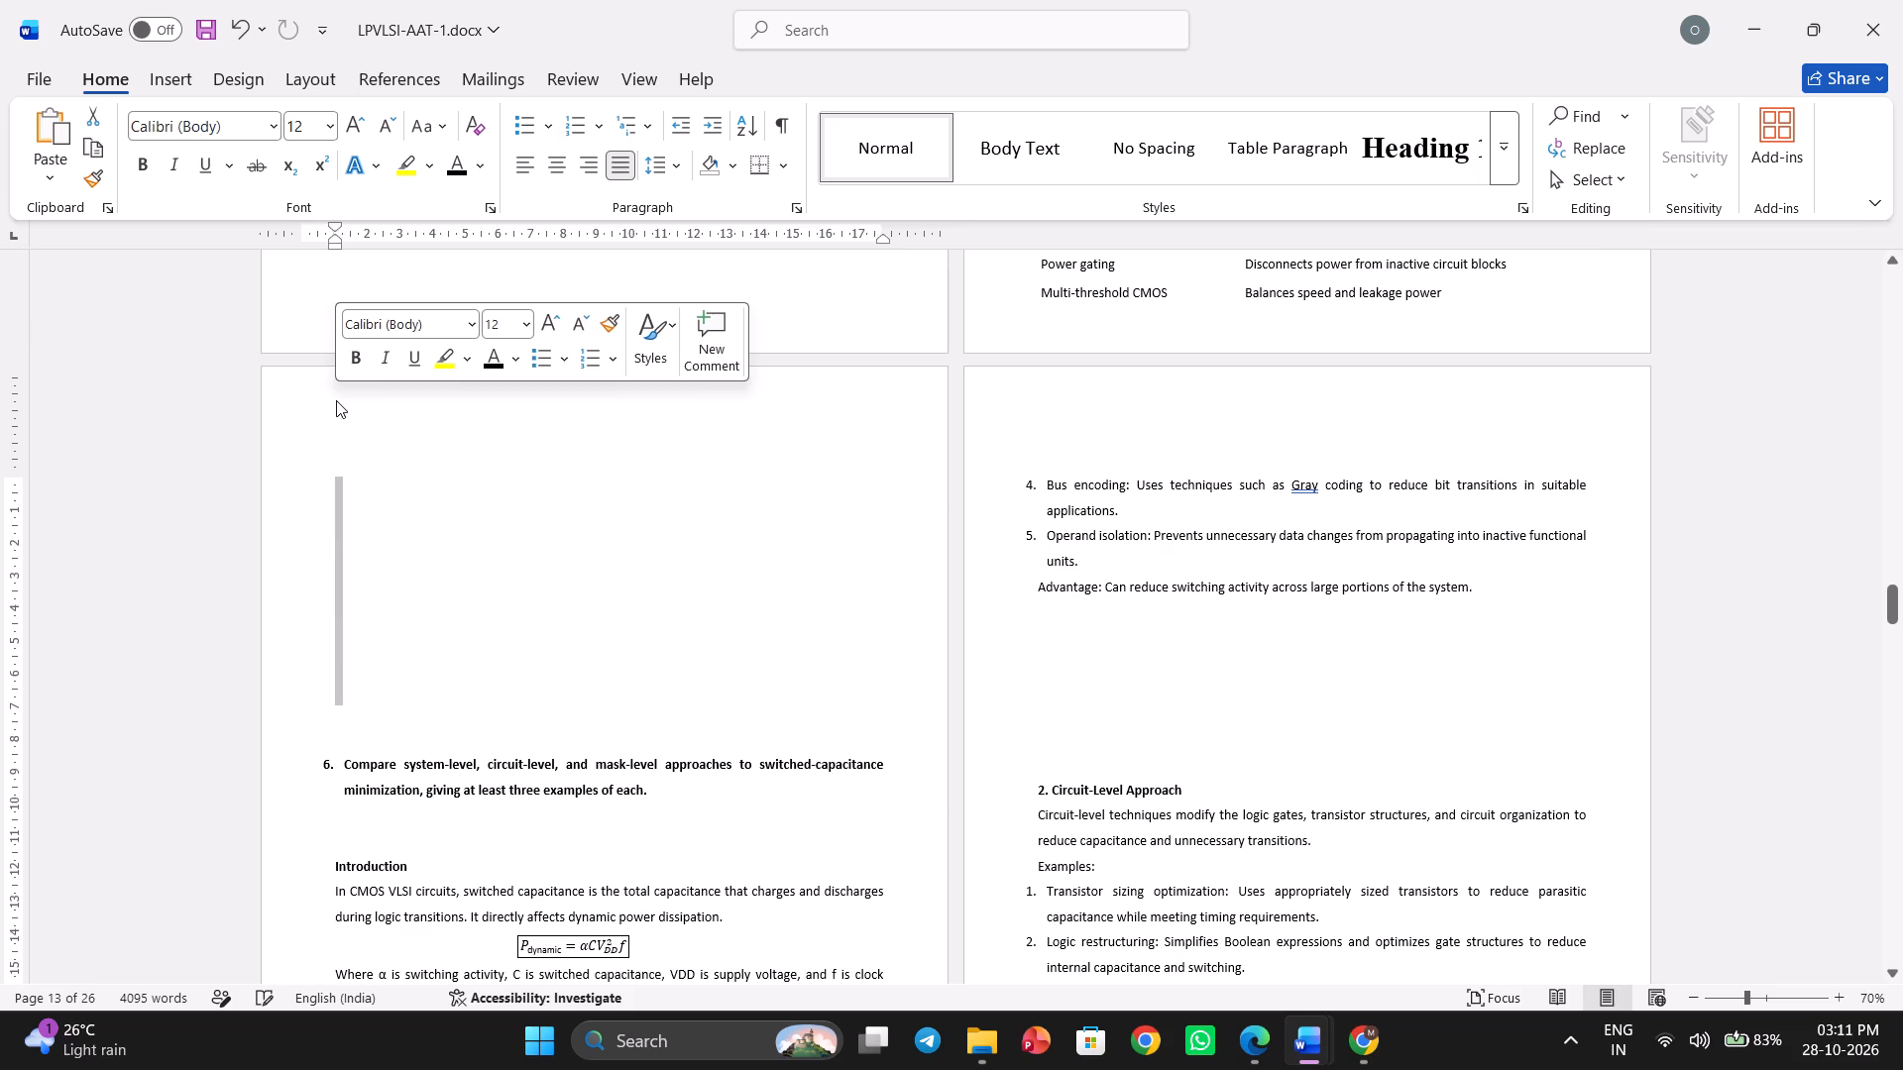
{"action": "key", "text": "BackSpace"}
{"action": "key", "text": "BackSpace"}
{"action": "key", "text": "BackSpace"}
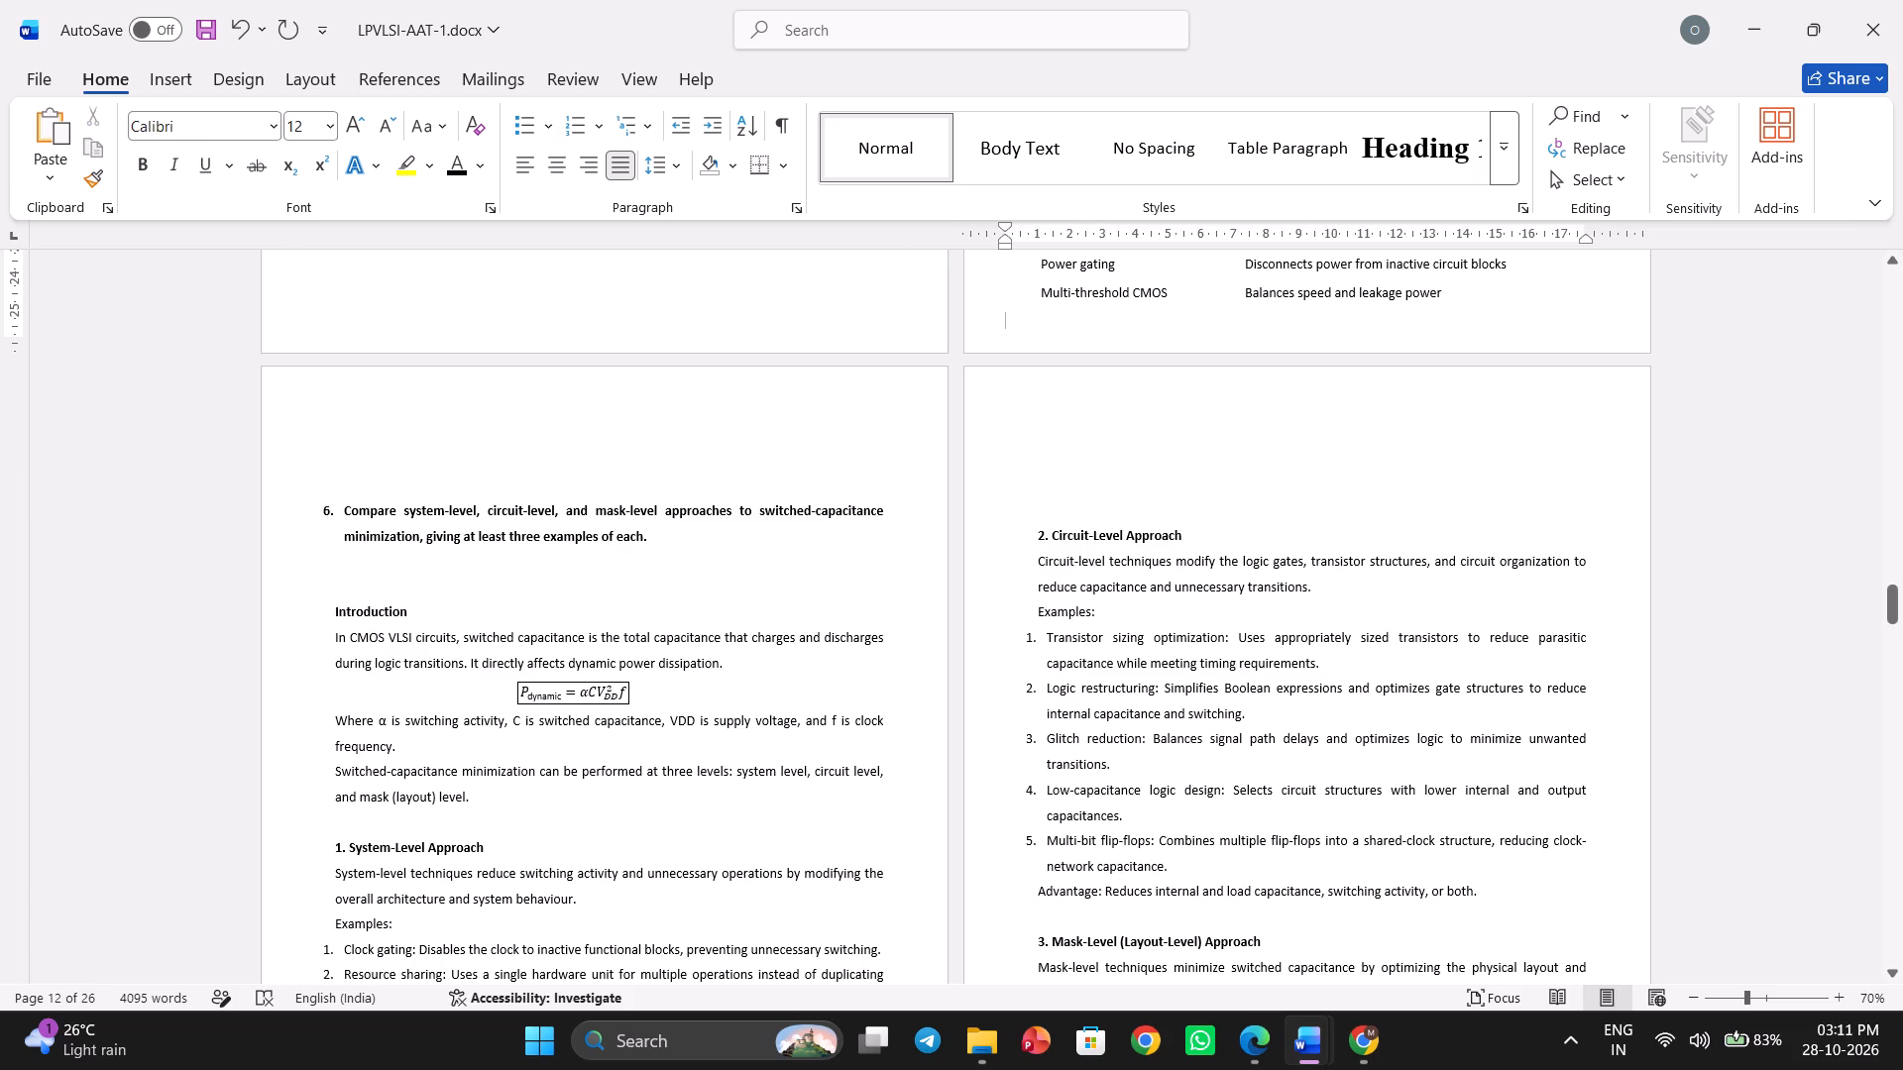
Set the question 6 heading about system-level, circuit-level and mask-level approaches to Times New Roman, size 14.
{"action": "left_click_drag", "start_coordinate": [648, 556], "coordinate": [292, 473]}
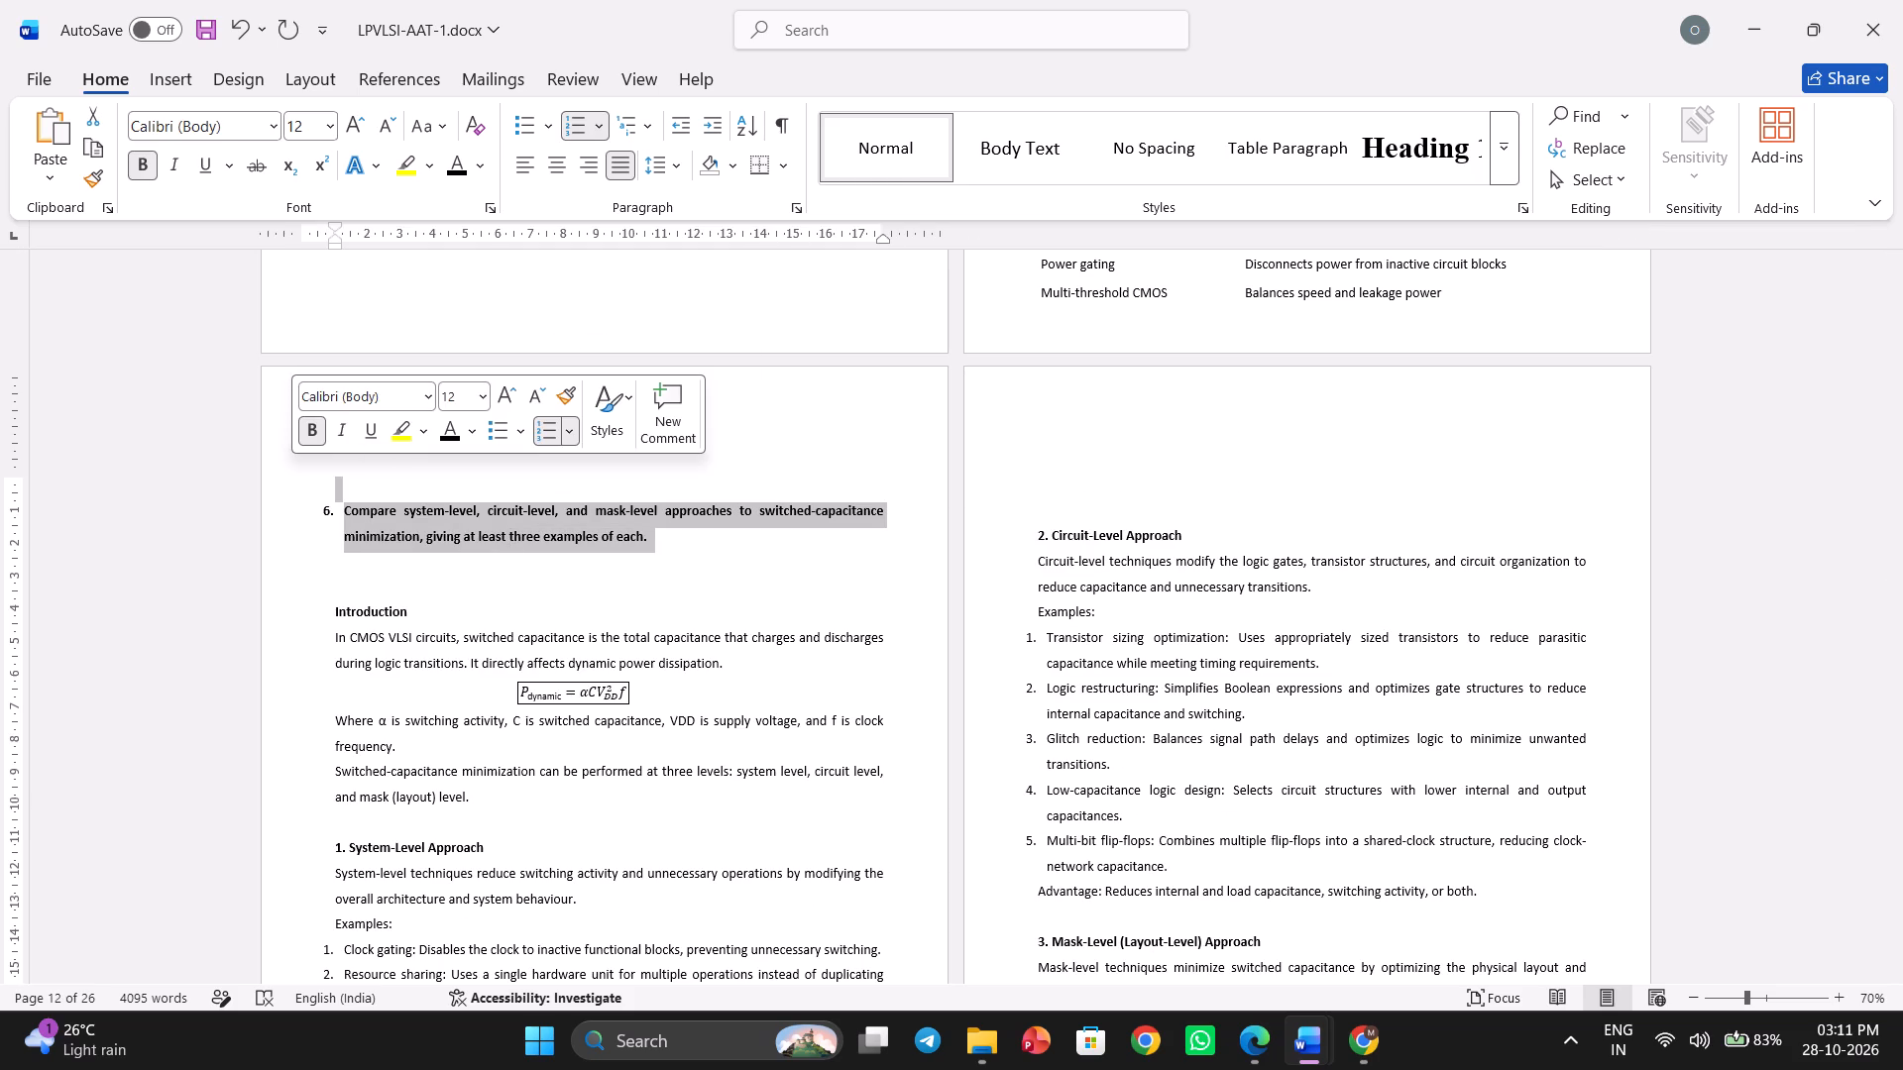
{"action": "left_click", "coordinate": [419, 398]}
{"action": "left_click", "coordinate": [433, 397]}
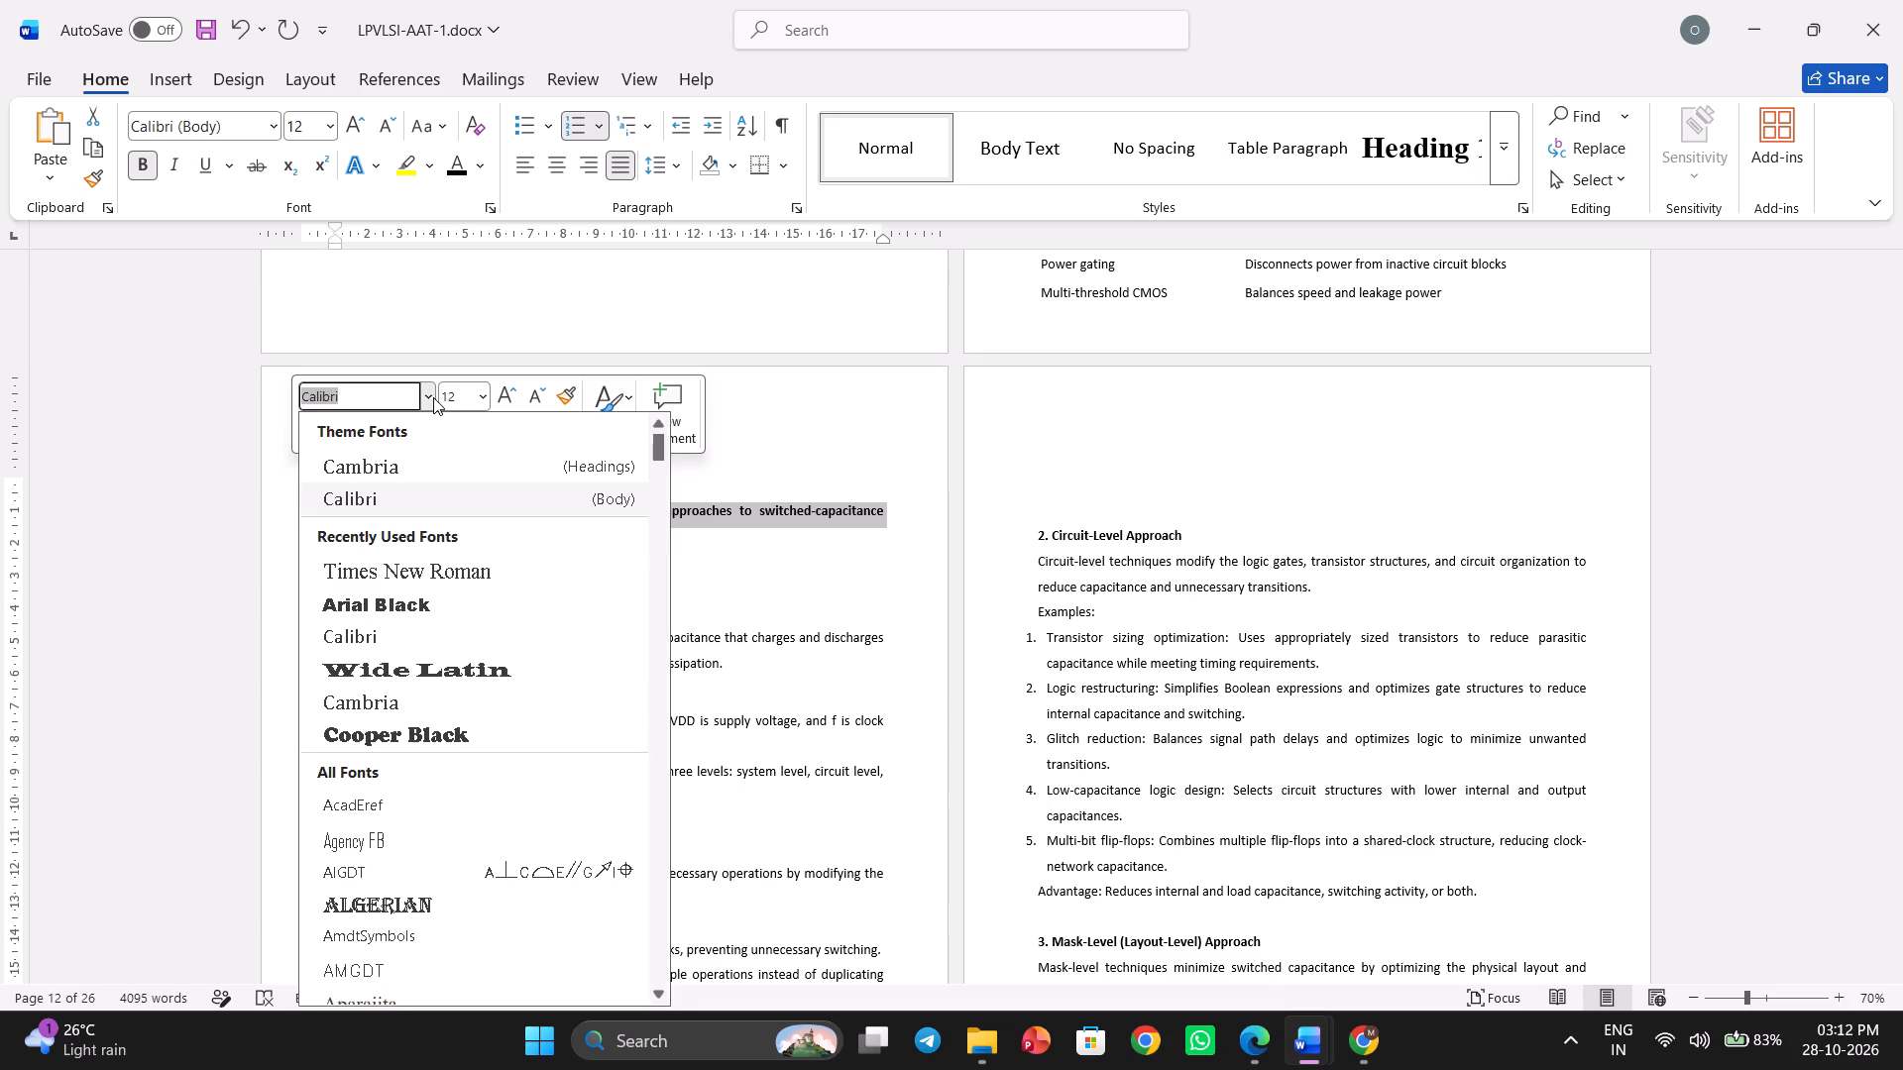
{"action": "left_click", "coordinate": [379, 570]}
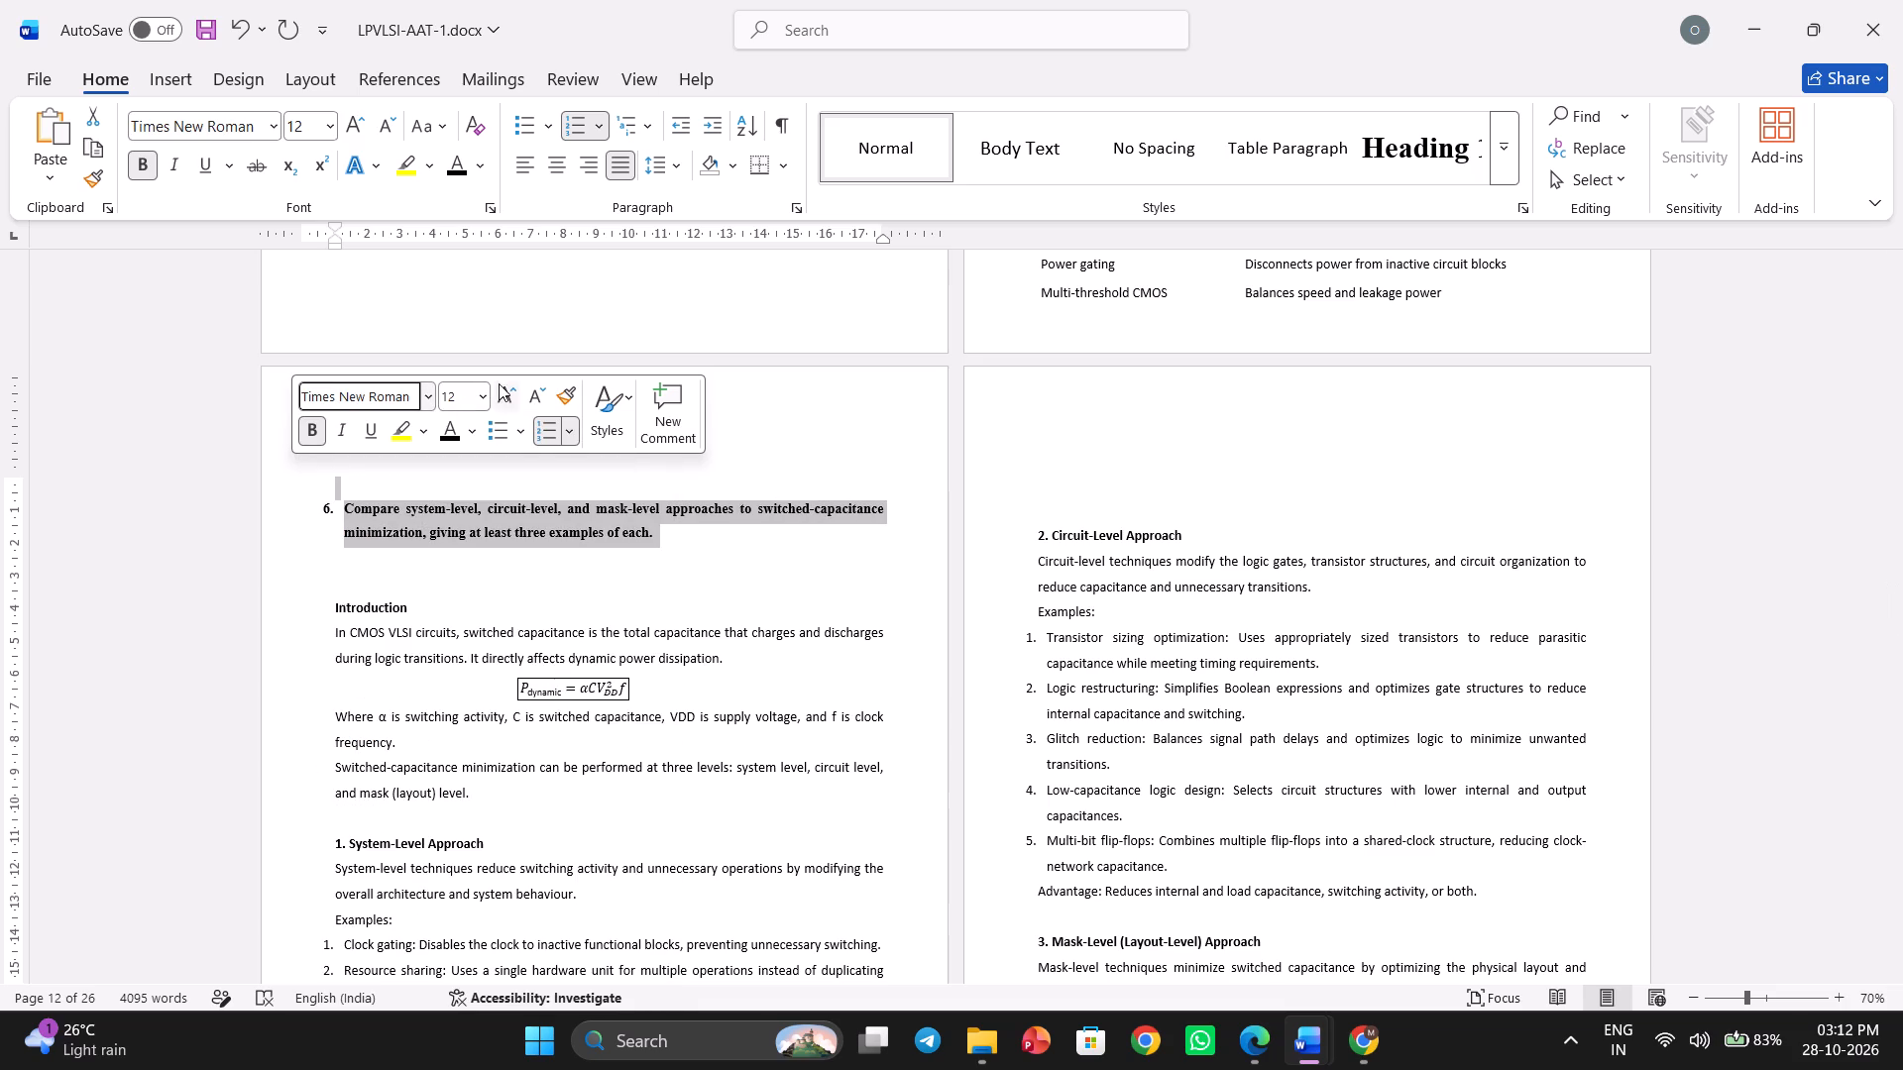
{"action": "left_click", "coordinate": [505, 384]}
{"action": "left_click", "coordinate": [441, 561]}
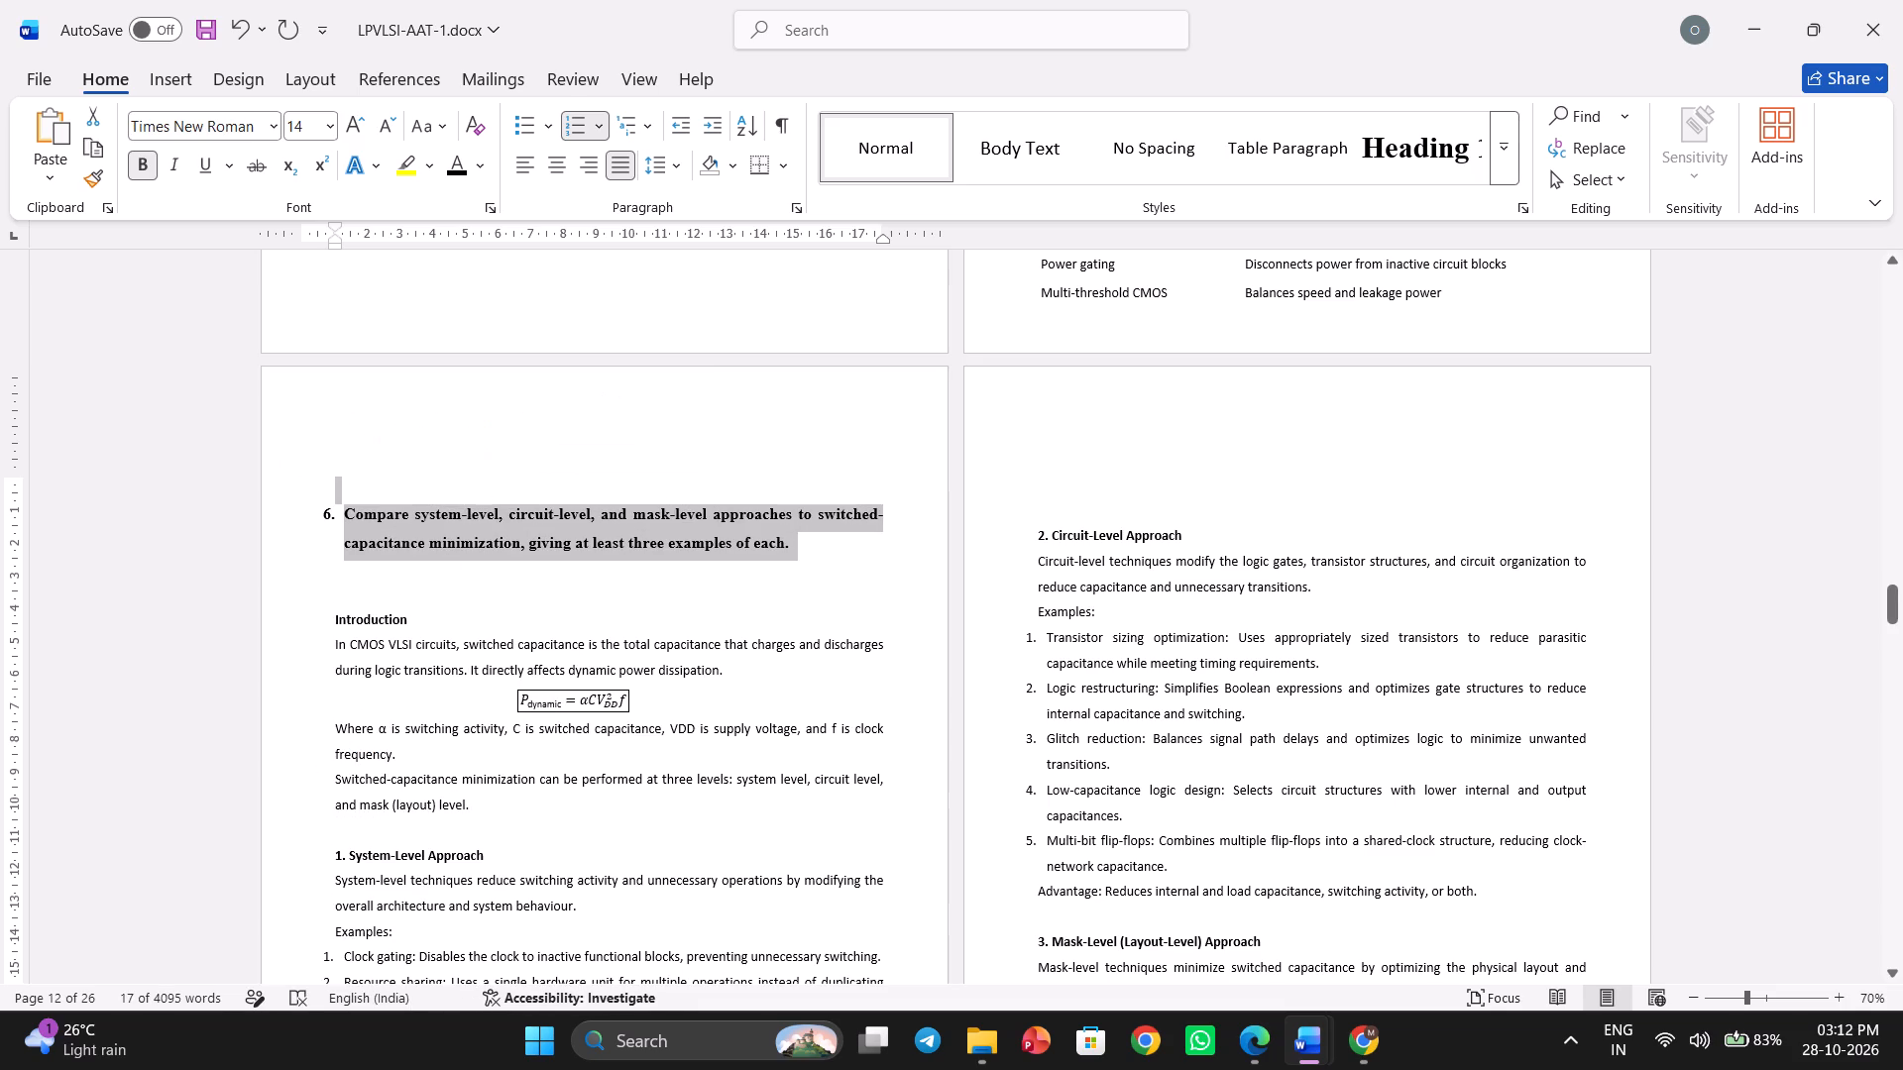
Reduce the gap between the question 6 heading and "Introduction" to a single unnumbered blank line.
{"action": "key", "text": "Down"}
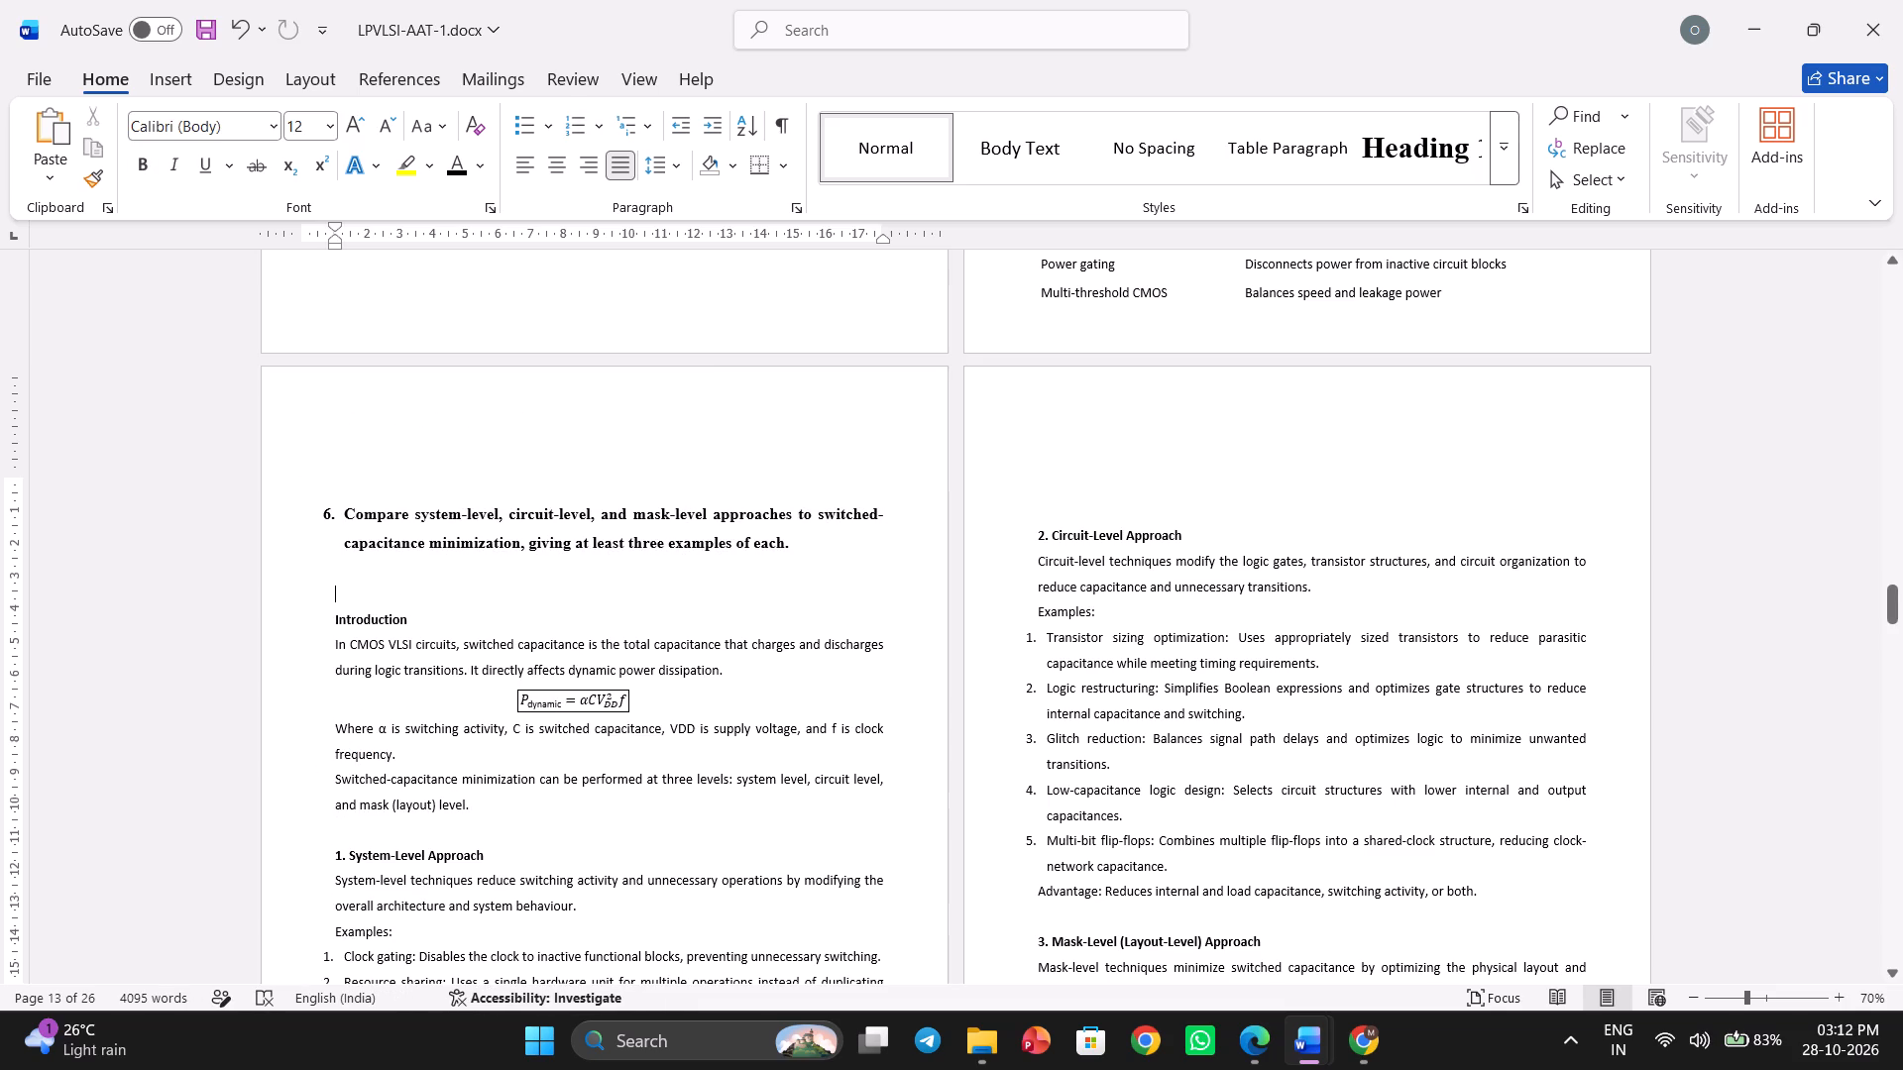
{"action": "key", "text": "BackSpace"}
{"action": "key", "text": "BackSpace"}
{"action": "key", "text": "BackSpace"}
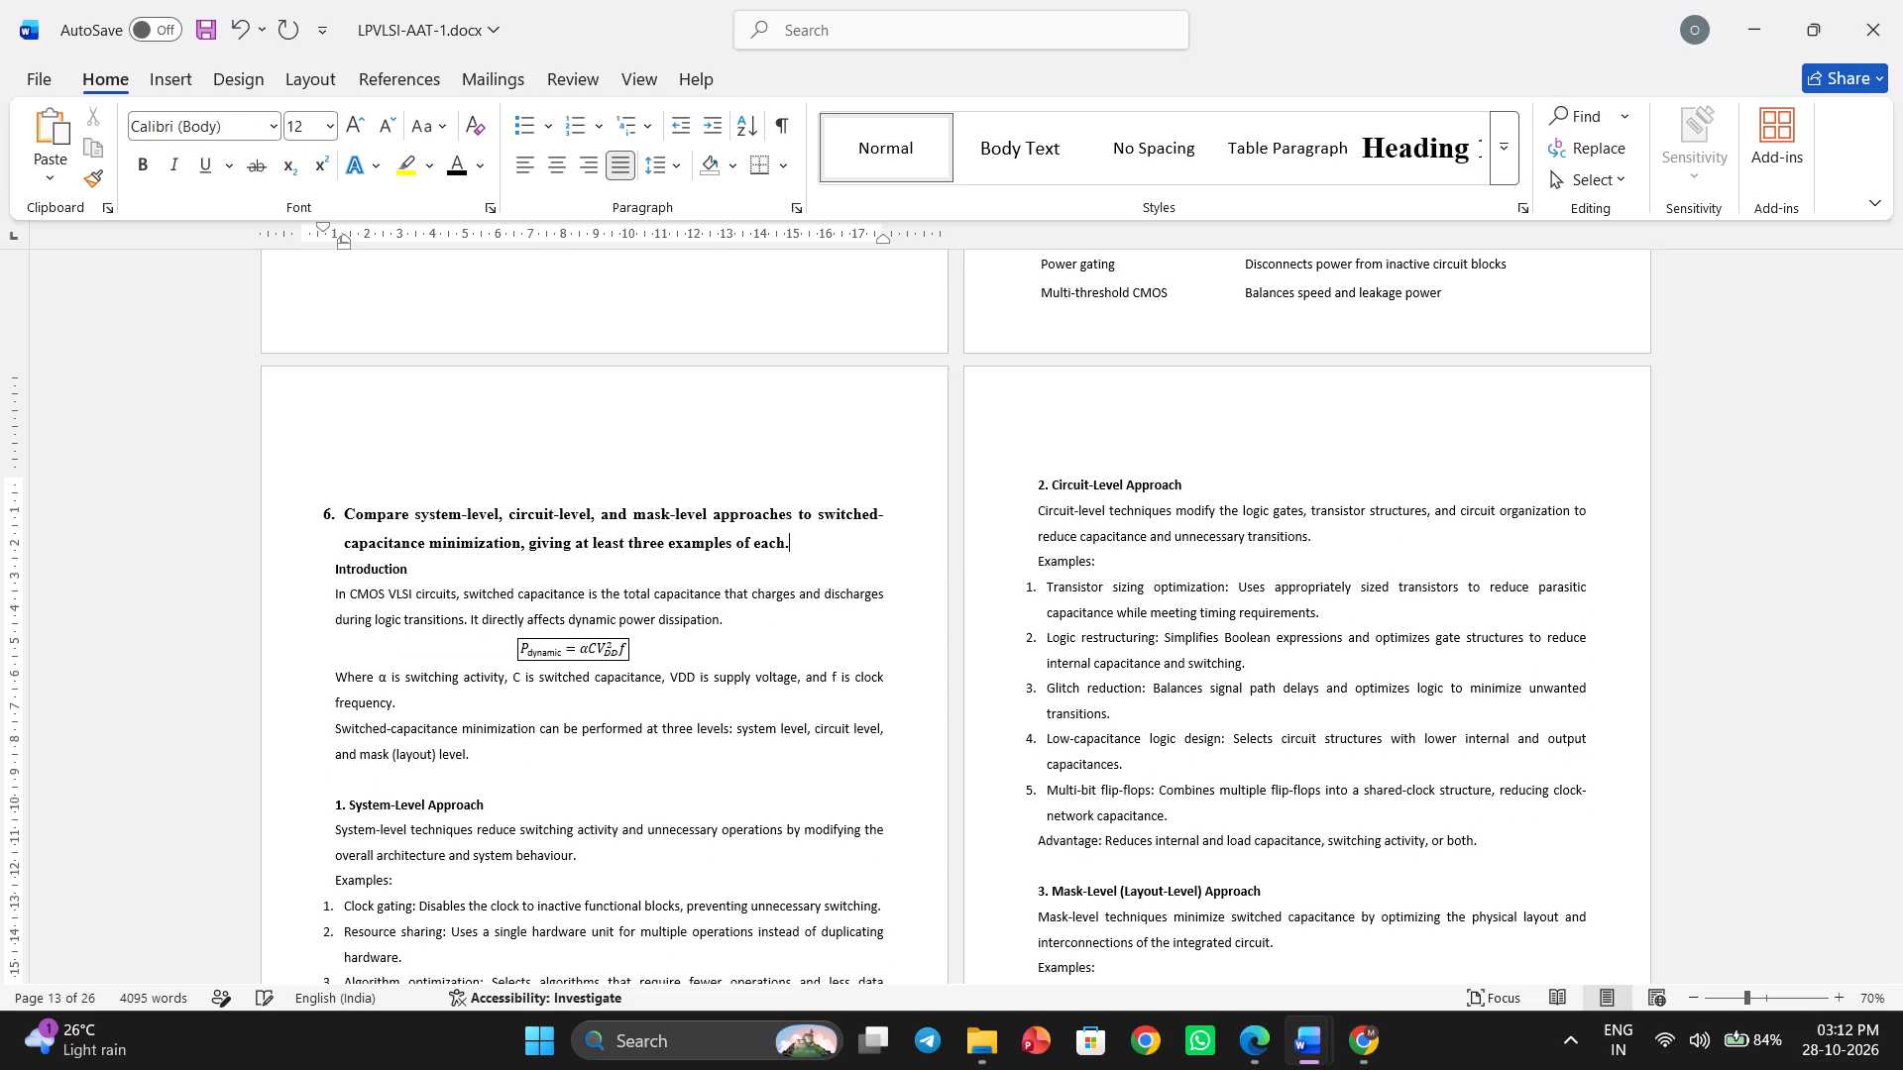
{"action": "key", "text": "Return"}
{"action": "key", "text": "BackSpace"}
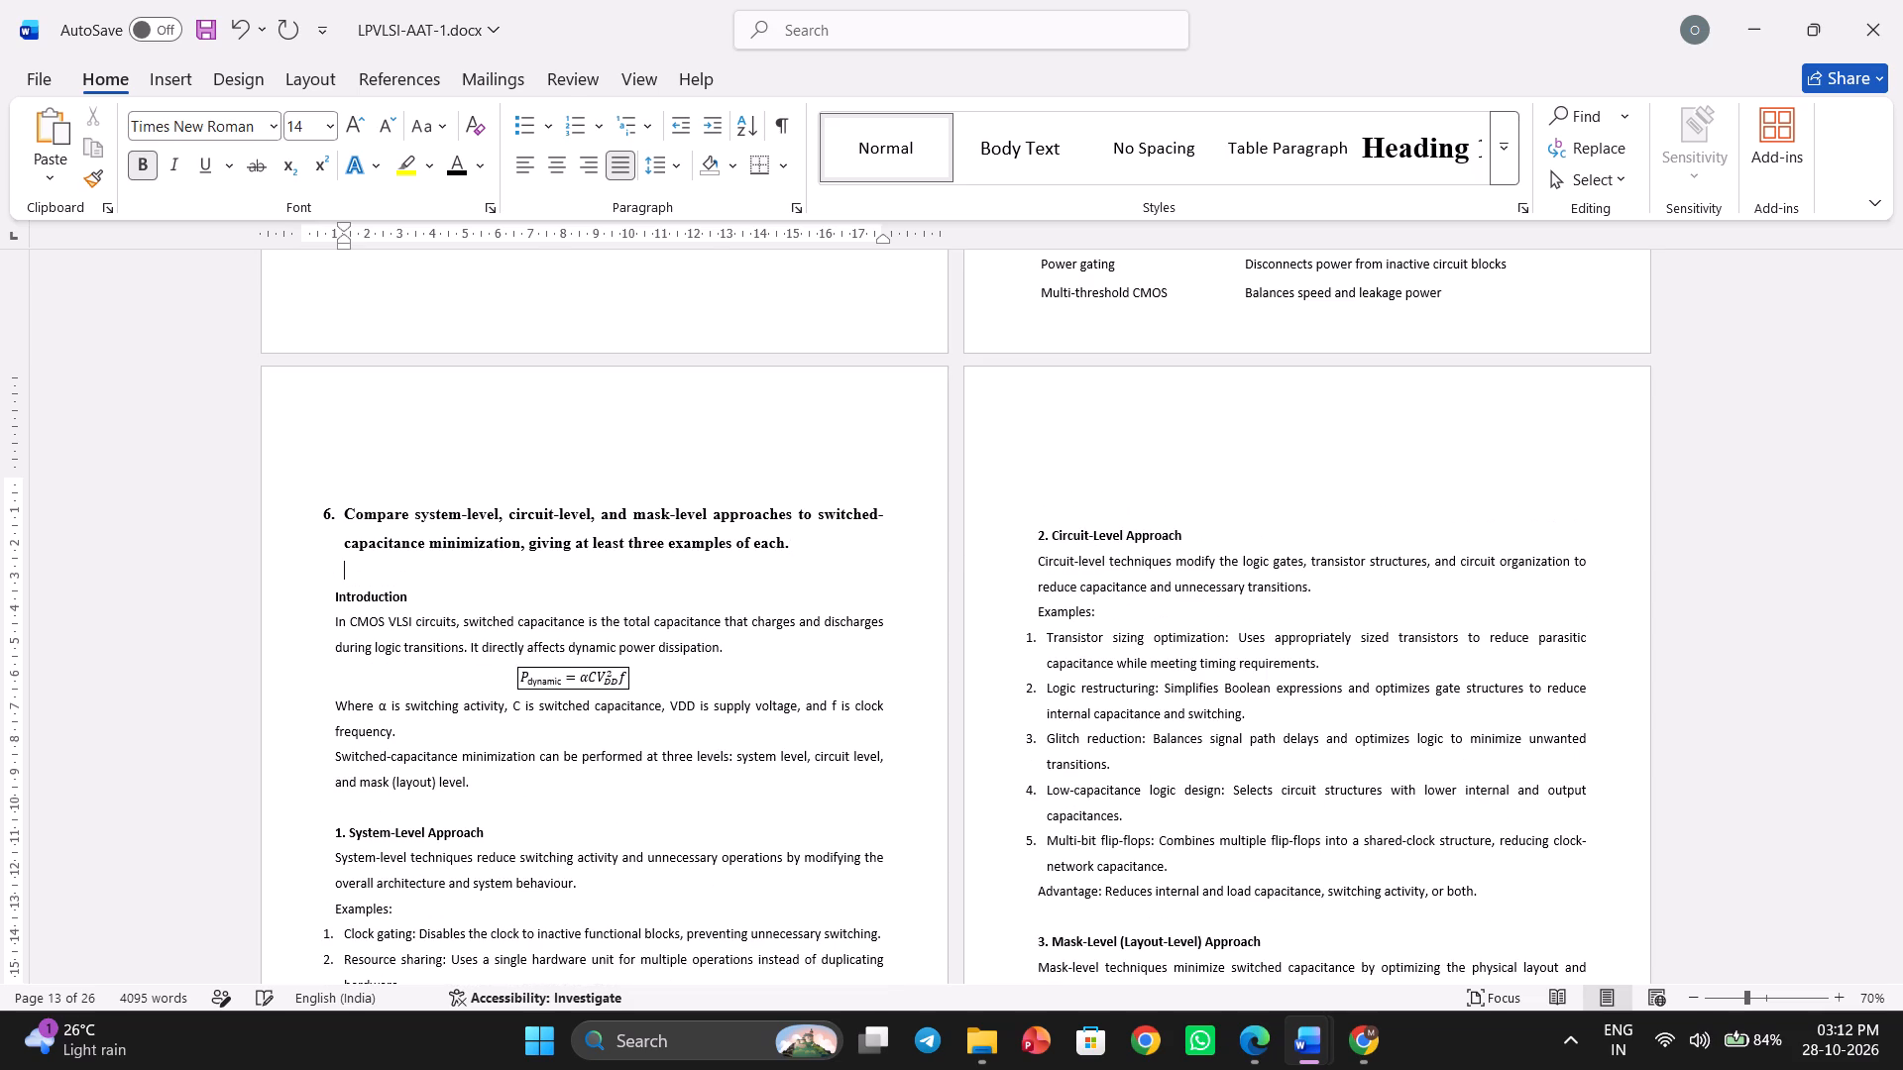
Set the question 6 answer, from "Introduction" through the end of the Mask-Level Approach list, to Times New Roman with 1.5 line spacing.
{"action": "left_click_drag", "start_coordinate": [317, 597], "coordinate": [538, 1015]}
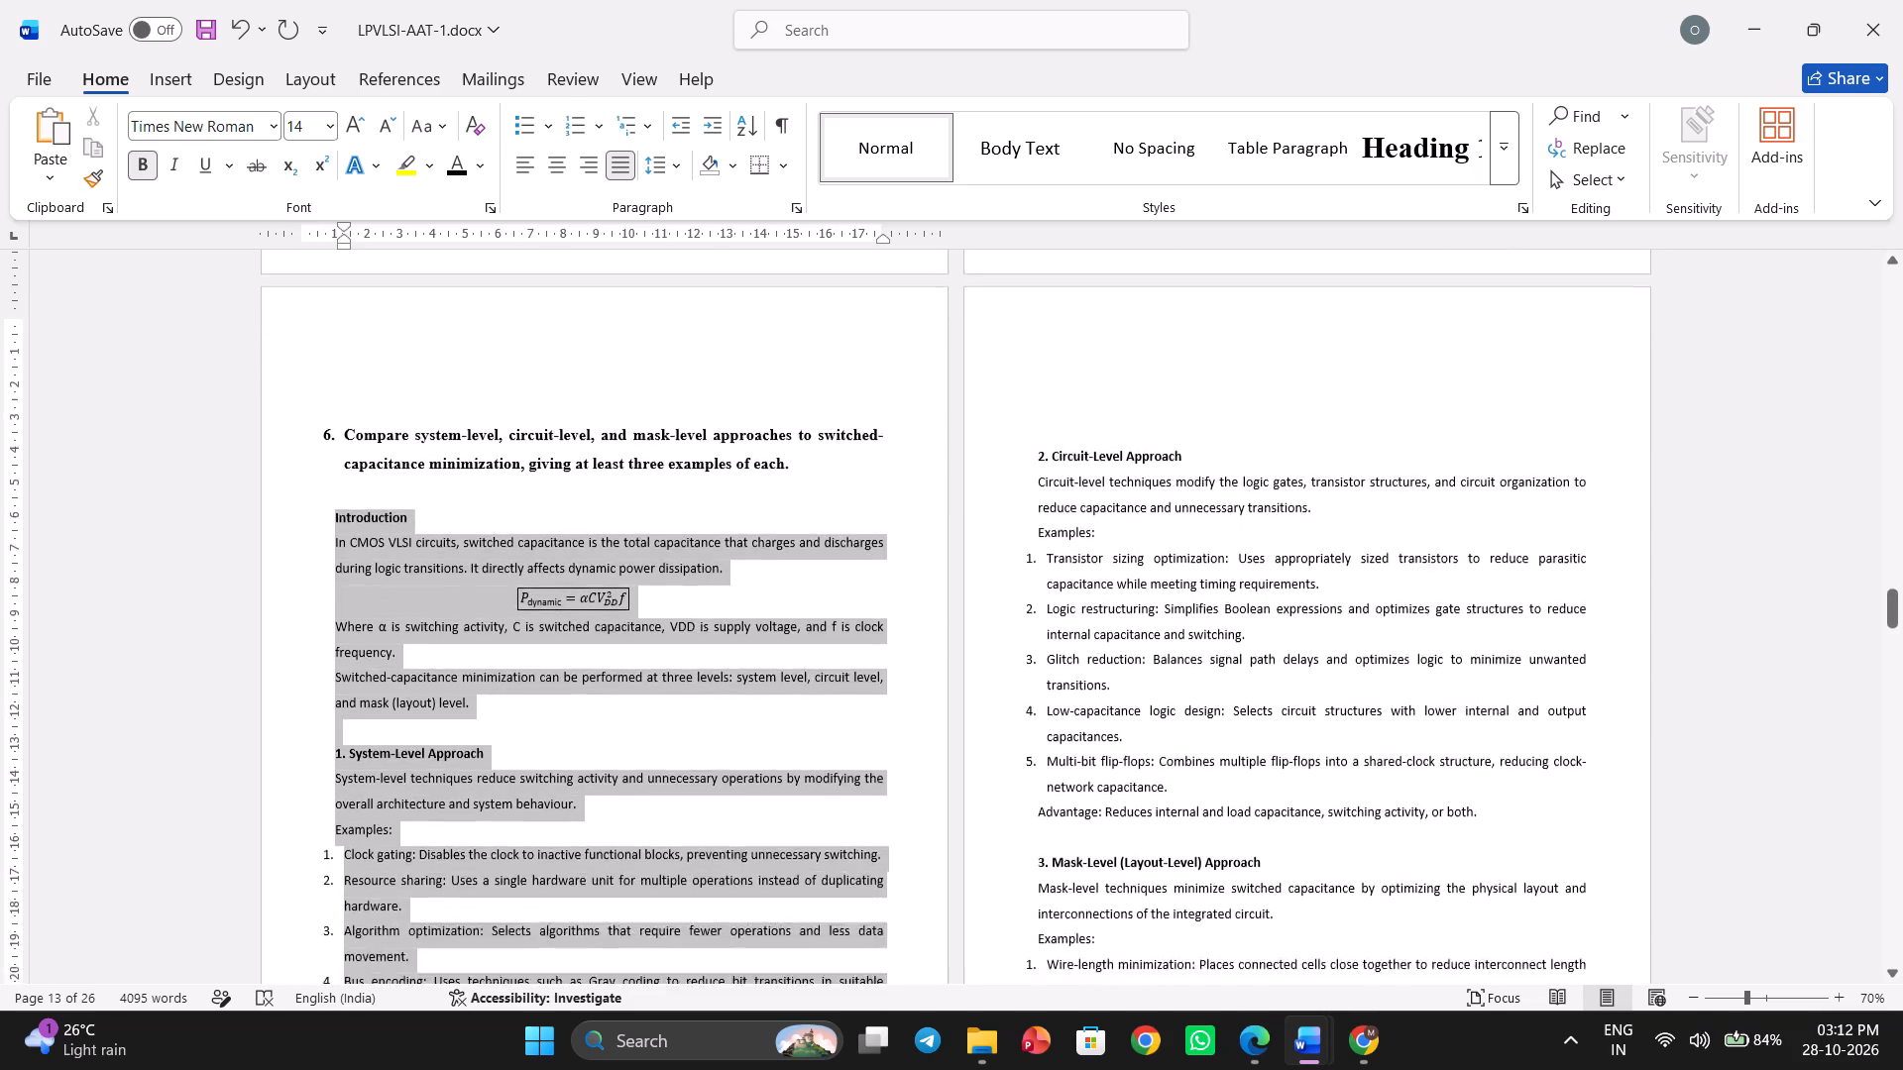
{"action": "left_click_drag", "start_coordinate": [538, 1015], "coordinate": [1066, 761]}
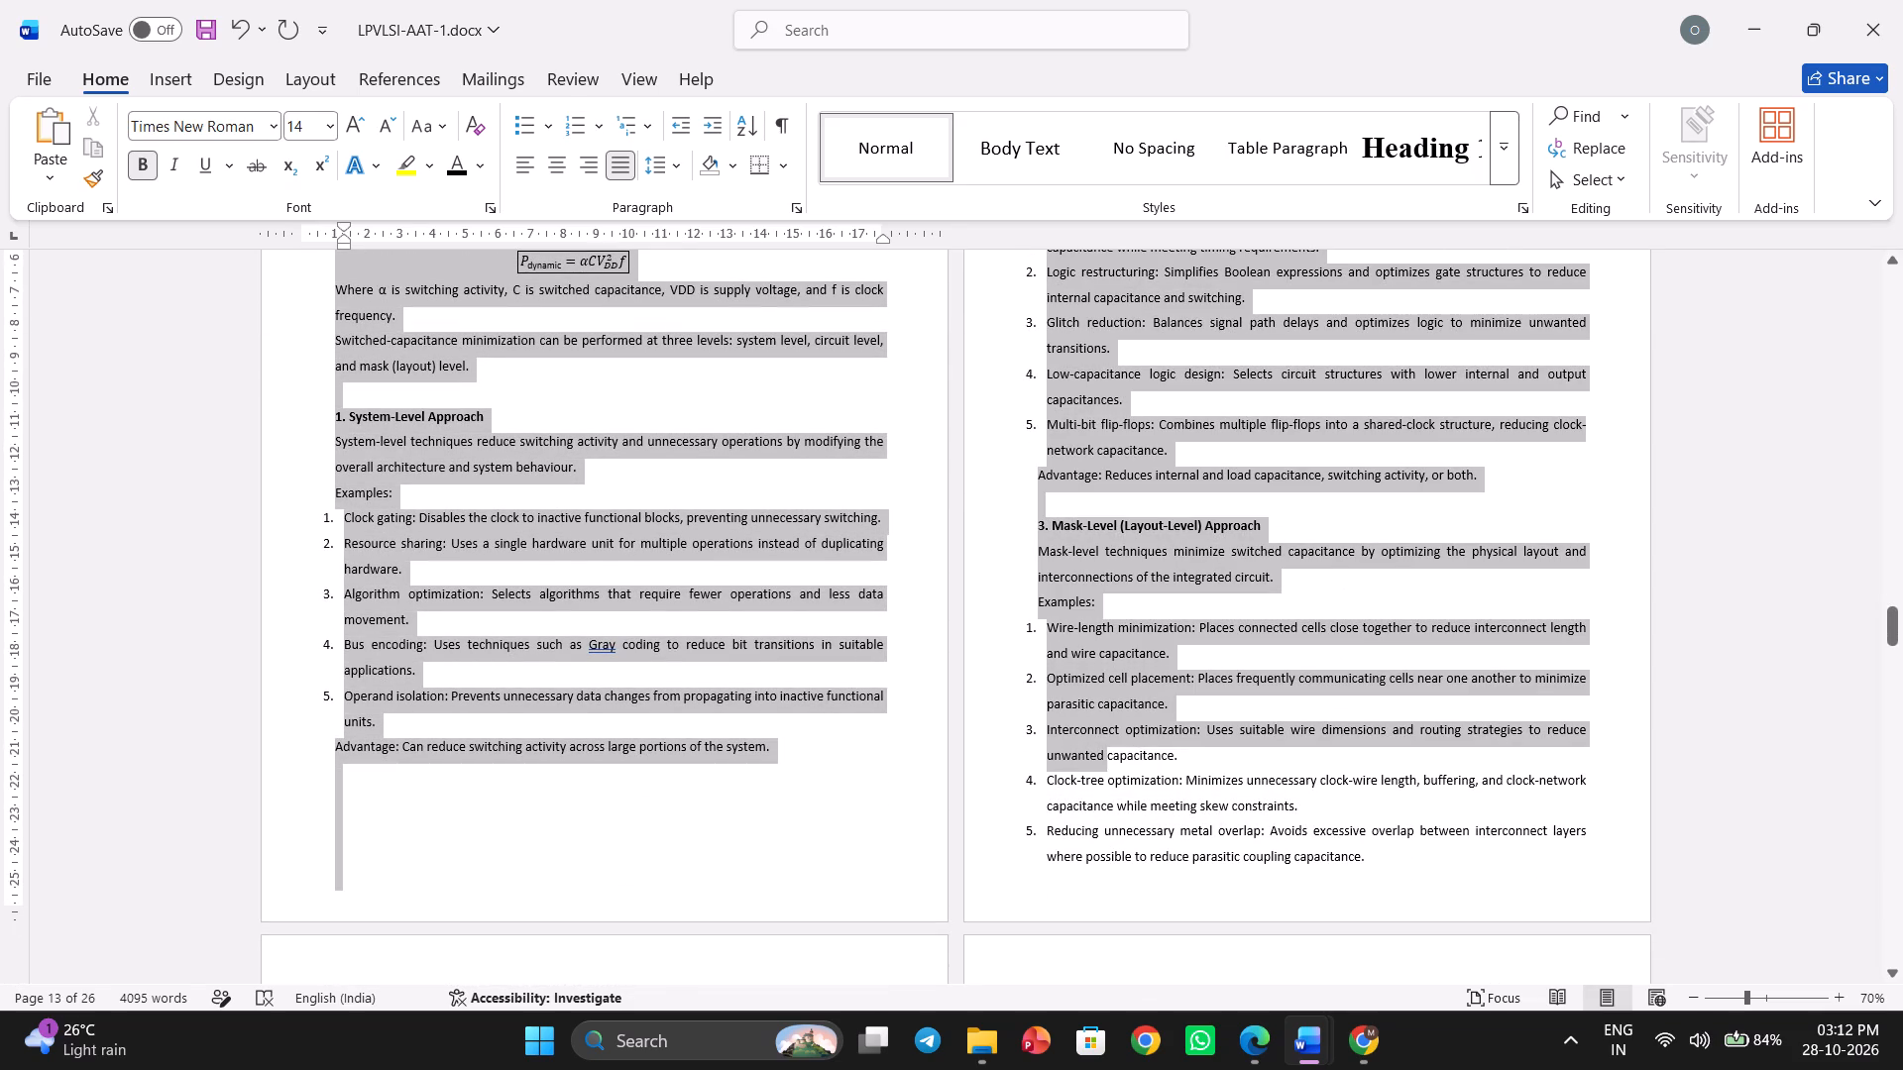
{"action": "left_click_drag", "start_coordinate": [1066, 761], "coordinate": [896, 988]}
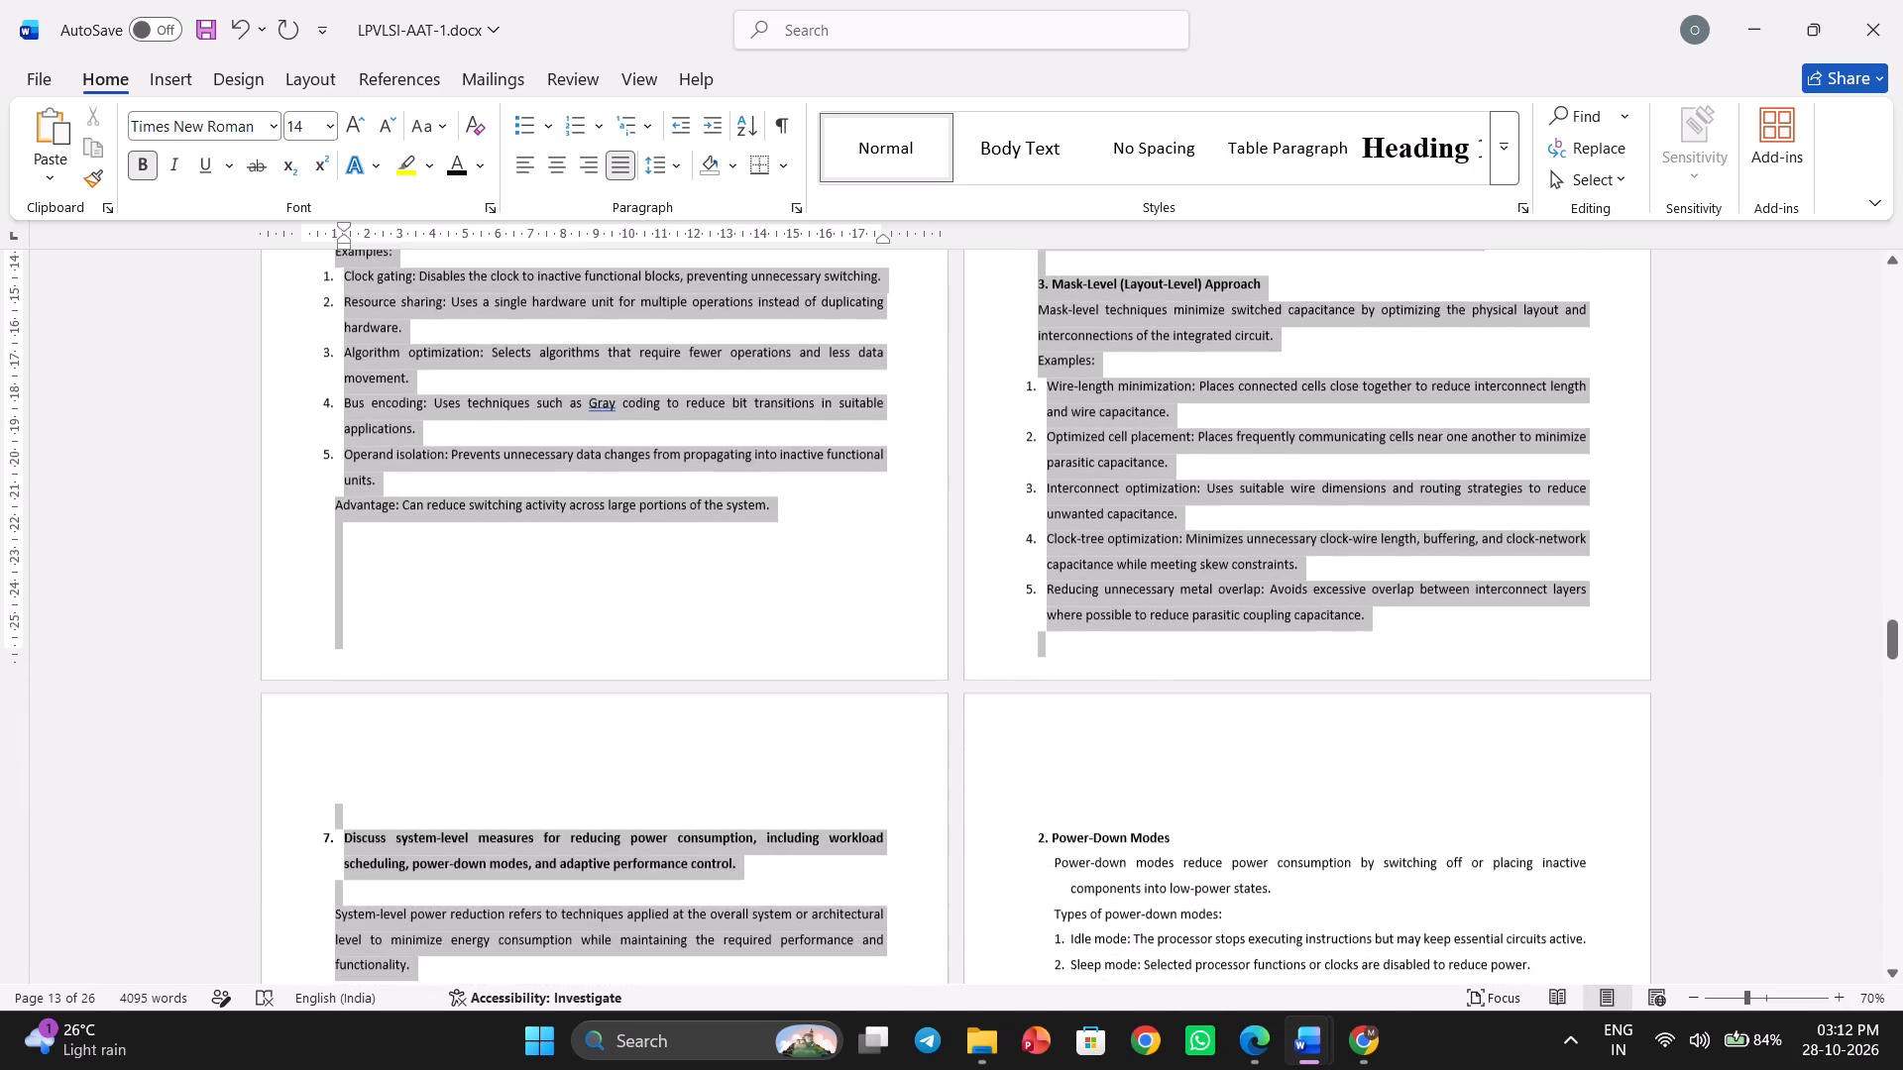
{"action": "left_click_drag", "start_coordinate": [896, 988], "coordinate": [1395, 485]}
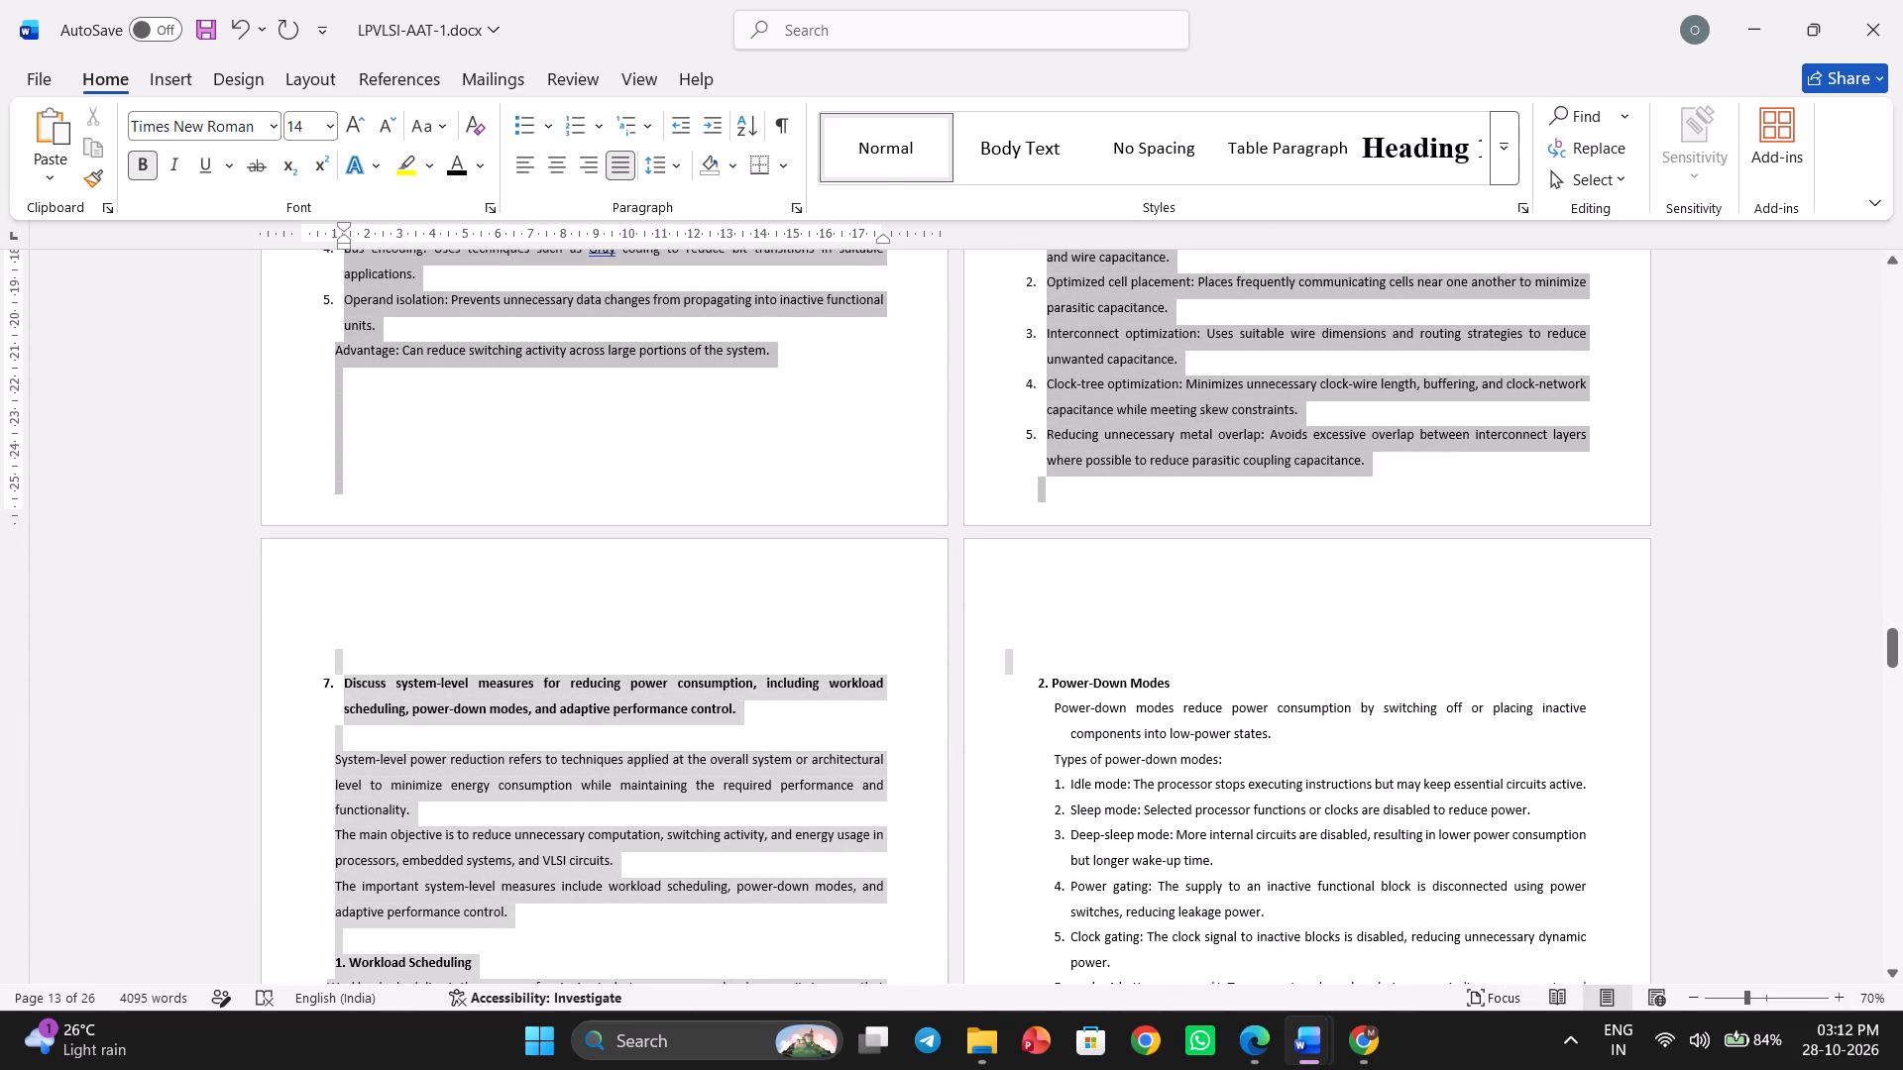
{"action": "left_click_drag", "start_coordinate": [1395, 485], "coordinate": [1407, 485]}
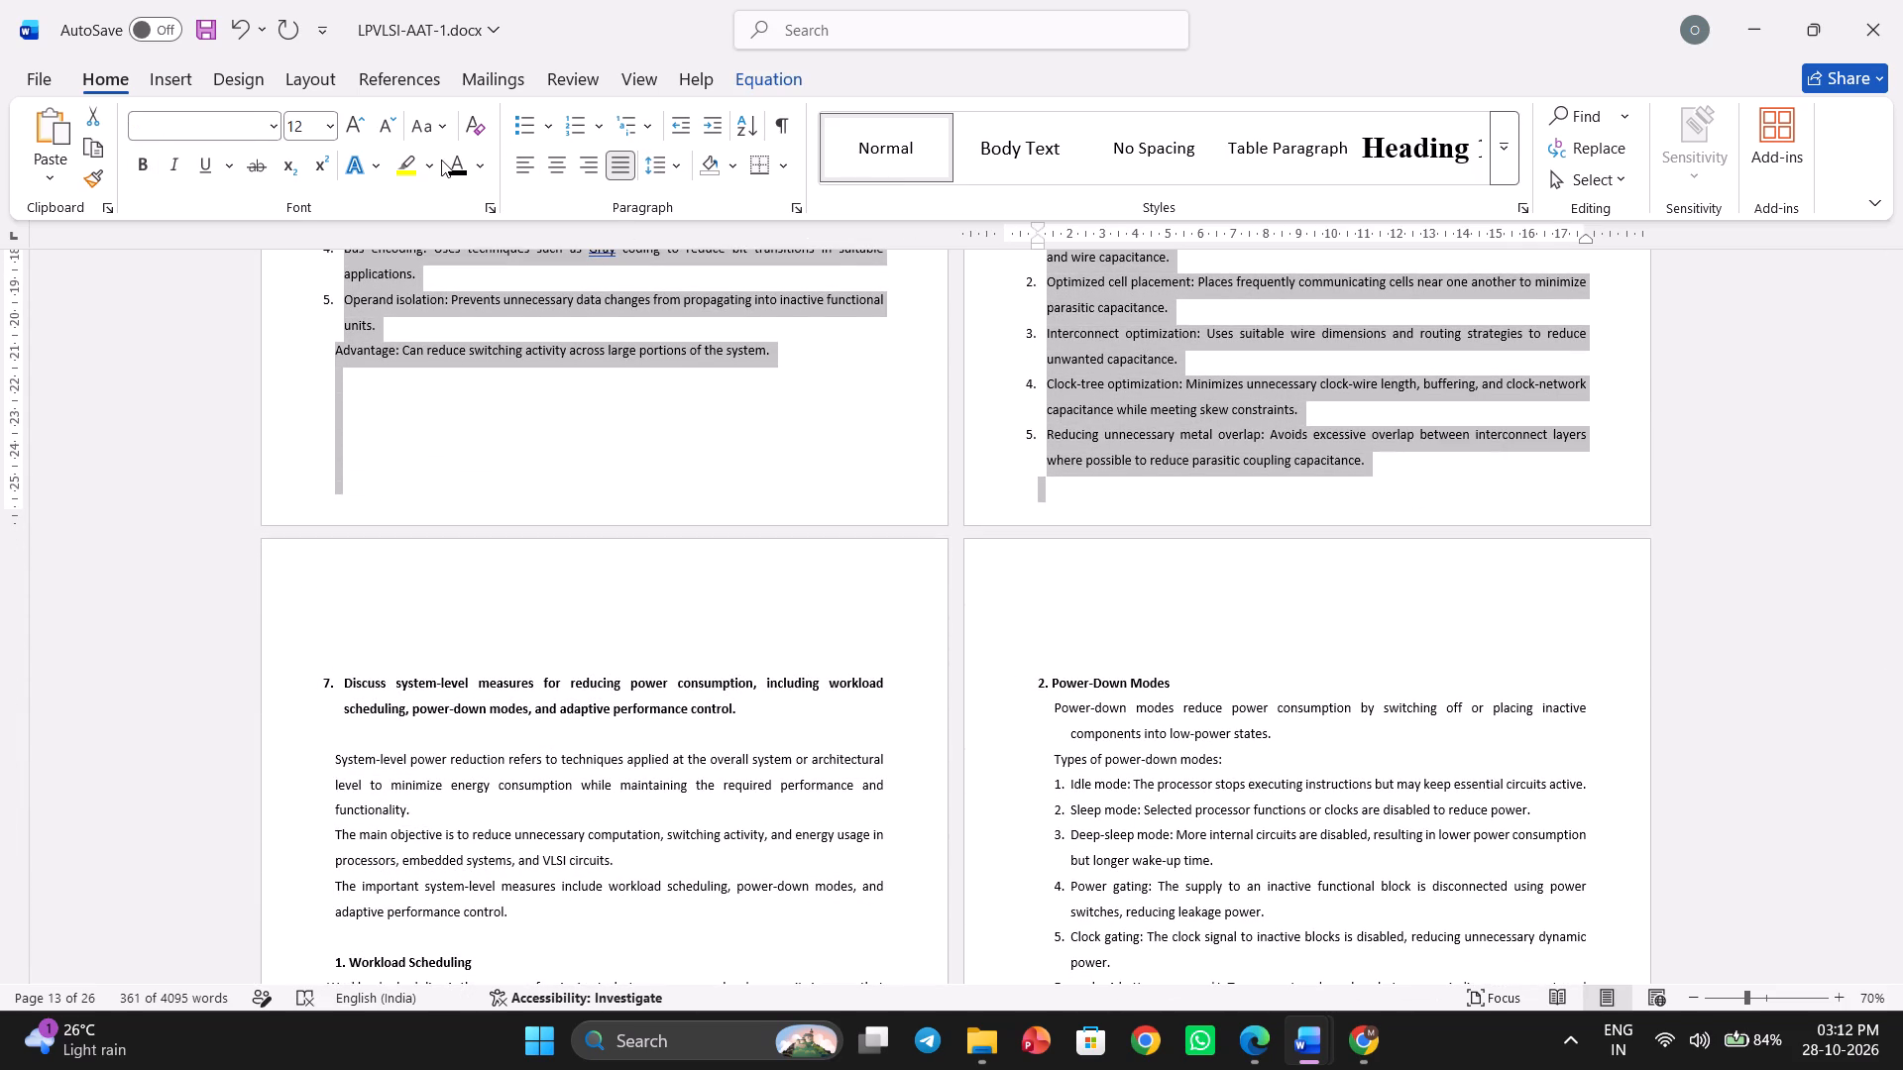
{"action": "left_click", "coordinate": [267, 128]}
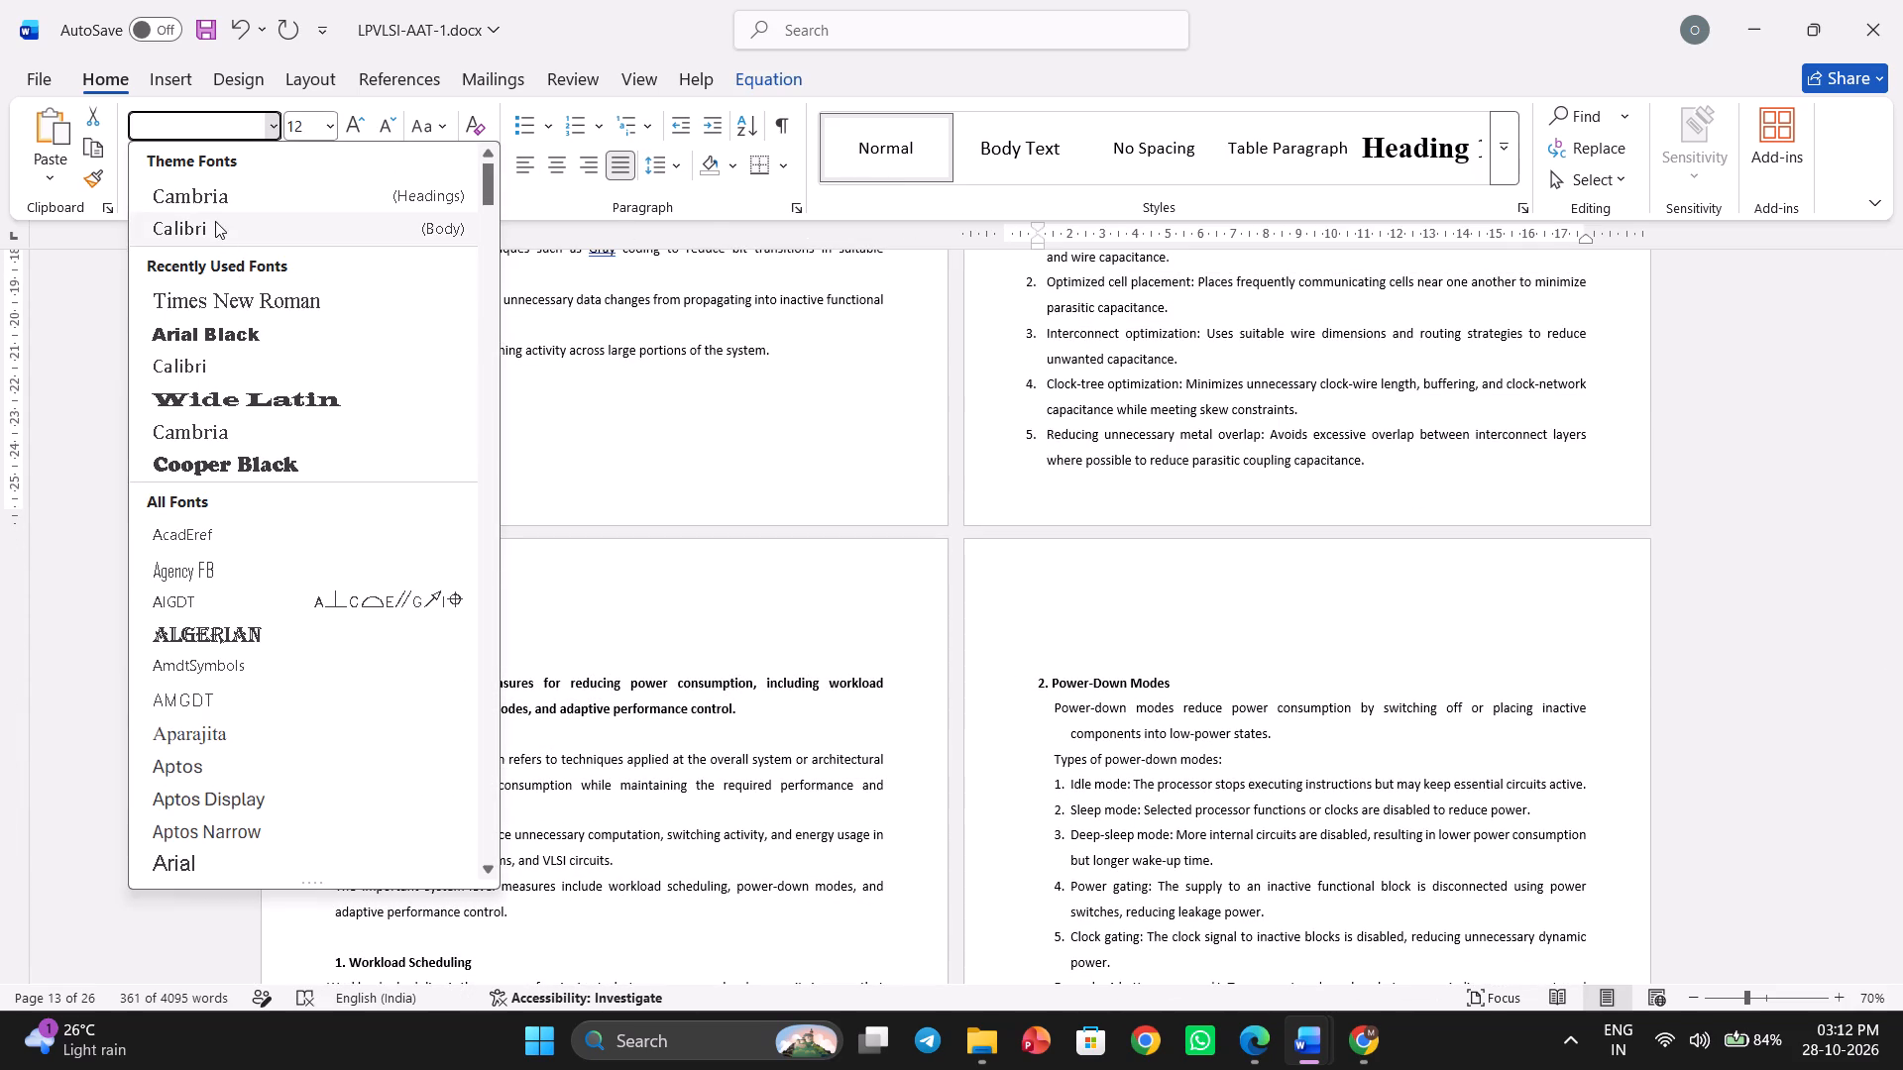
{"action": "left_click", "coordinate": [208, 303]}
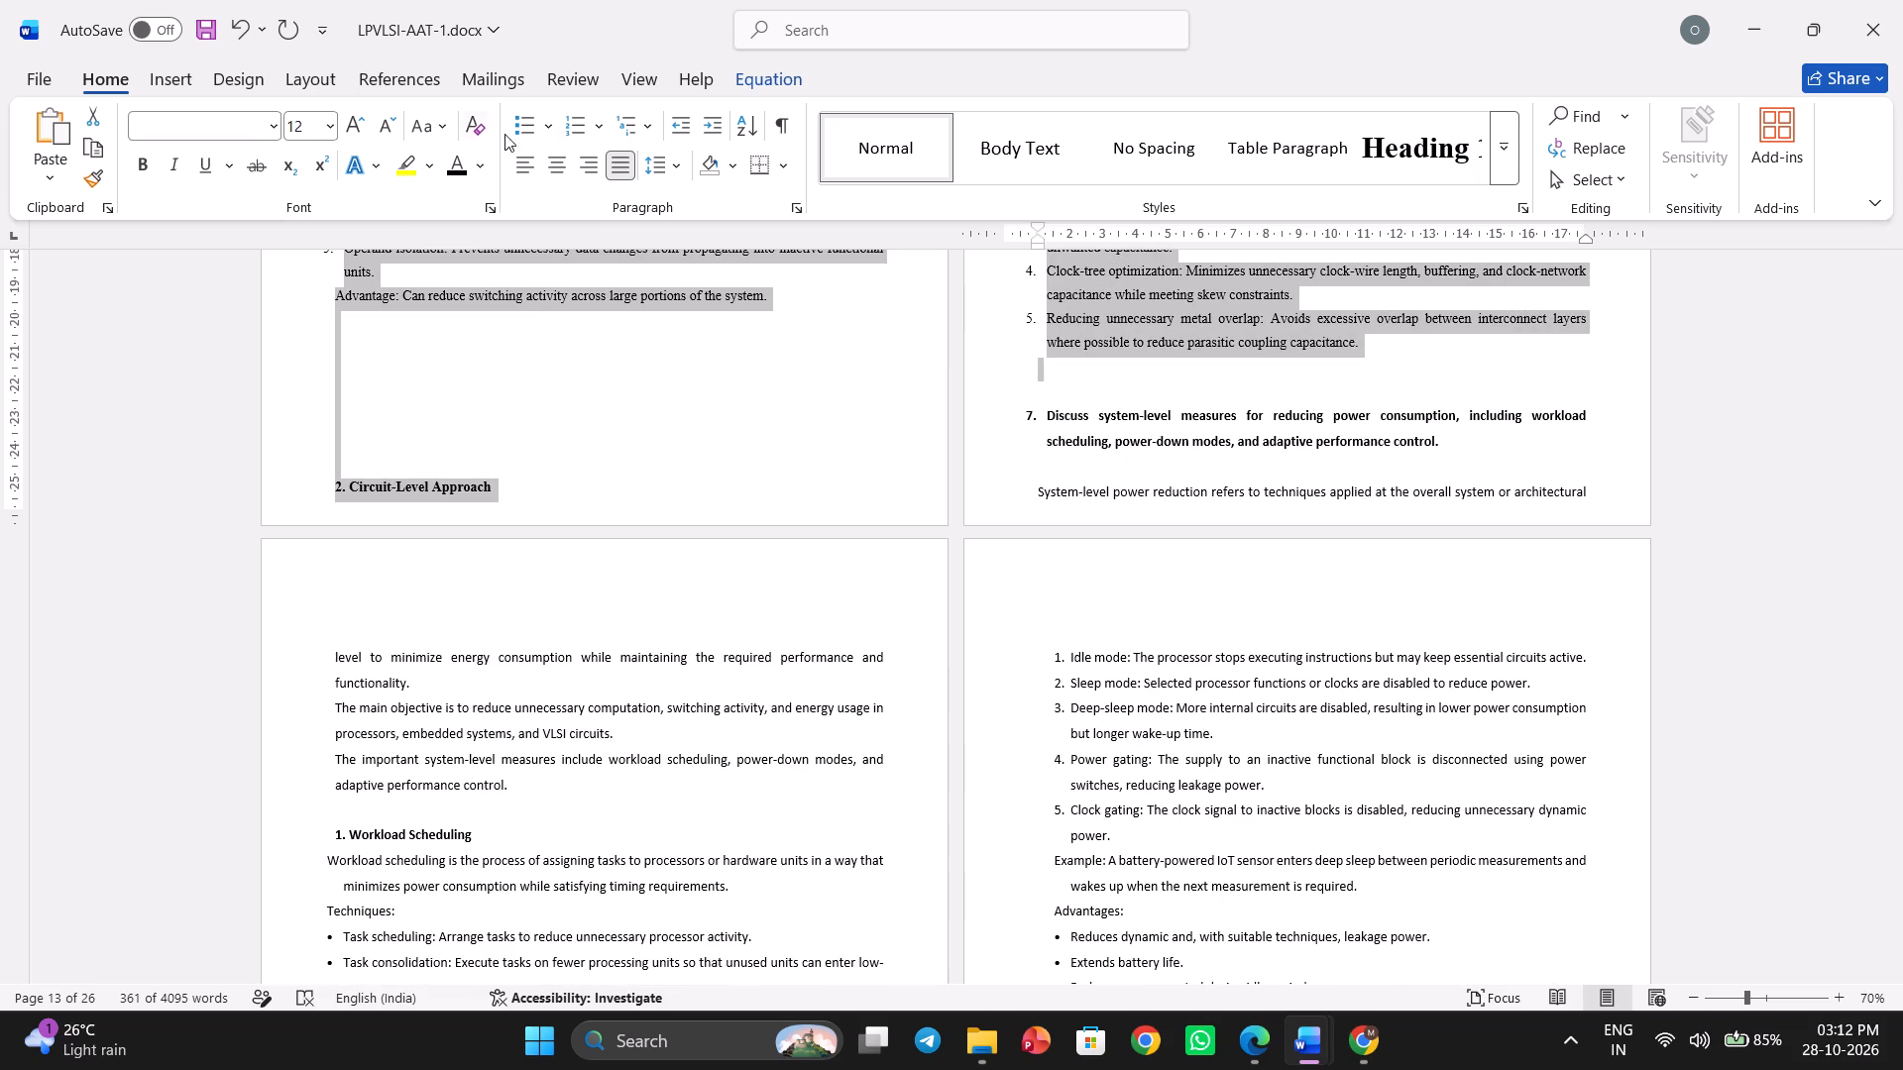
{"action": "left_click", "coordinate": [663, 170]}
{"action": "left_click", "coordinate": [686, 278]}
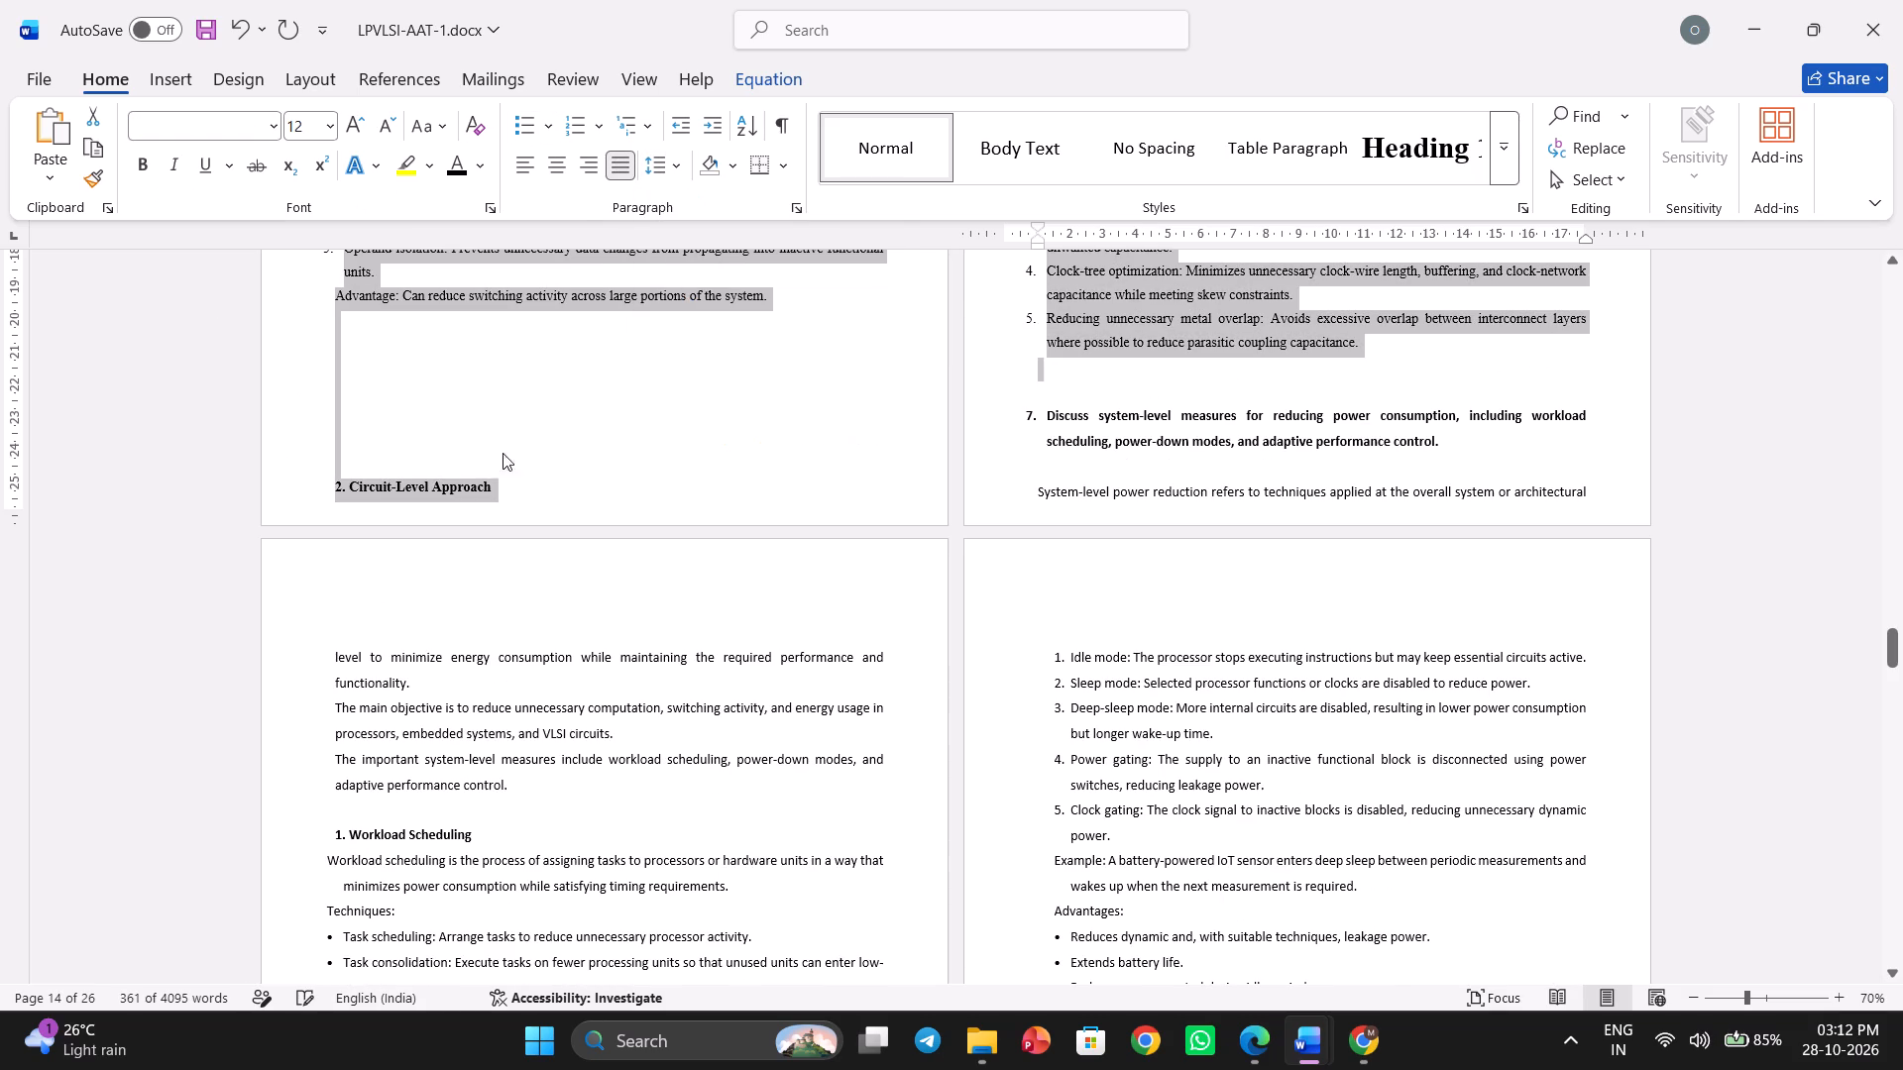
Insert a blank line before "2. Circuit-Level Approach" so the heading starts on the following page.
{"action": "left_click", "coordinate": [489, 458]}
{"action": "key", "text": "Return"}
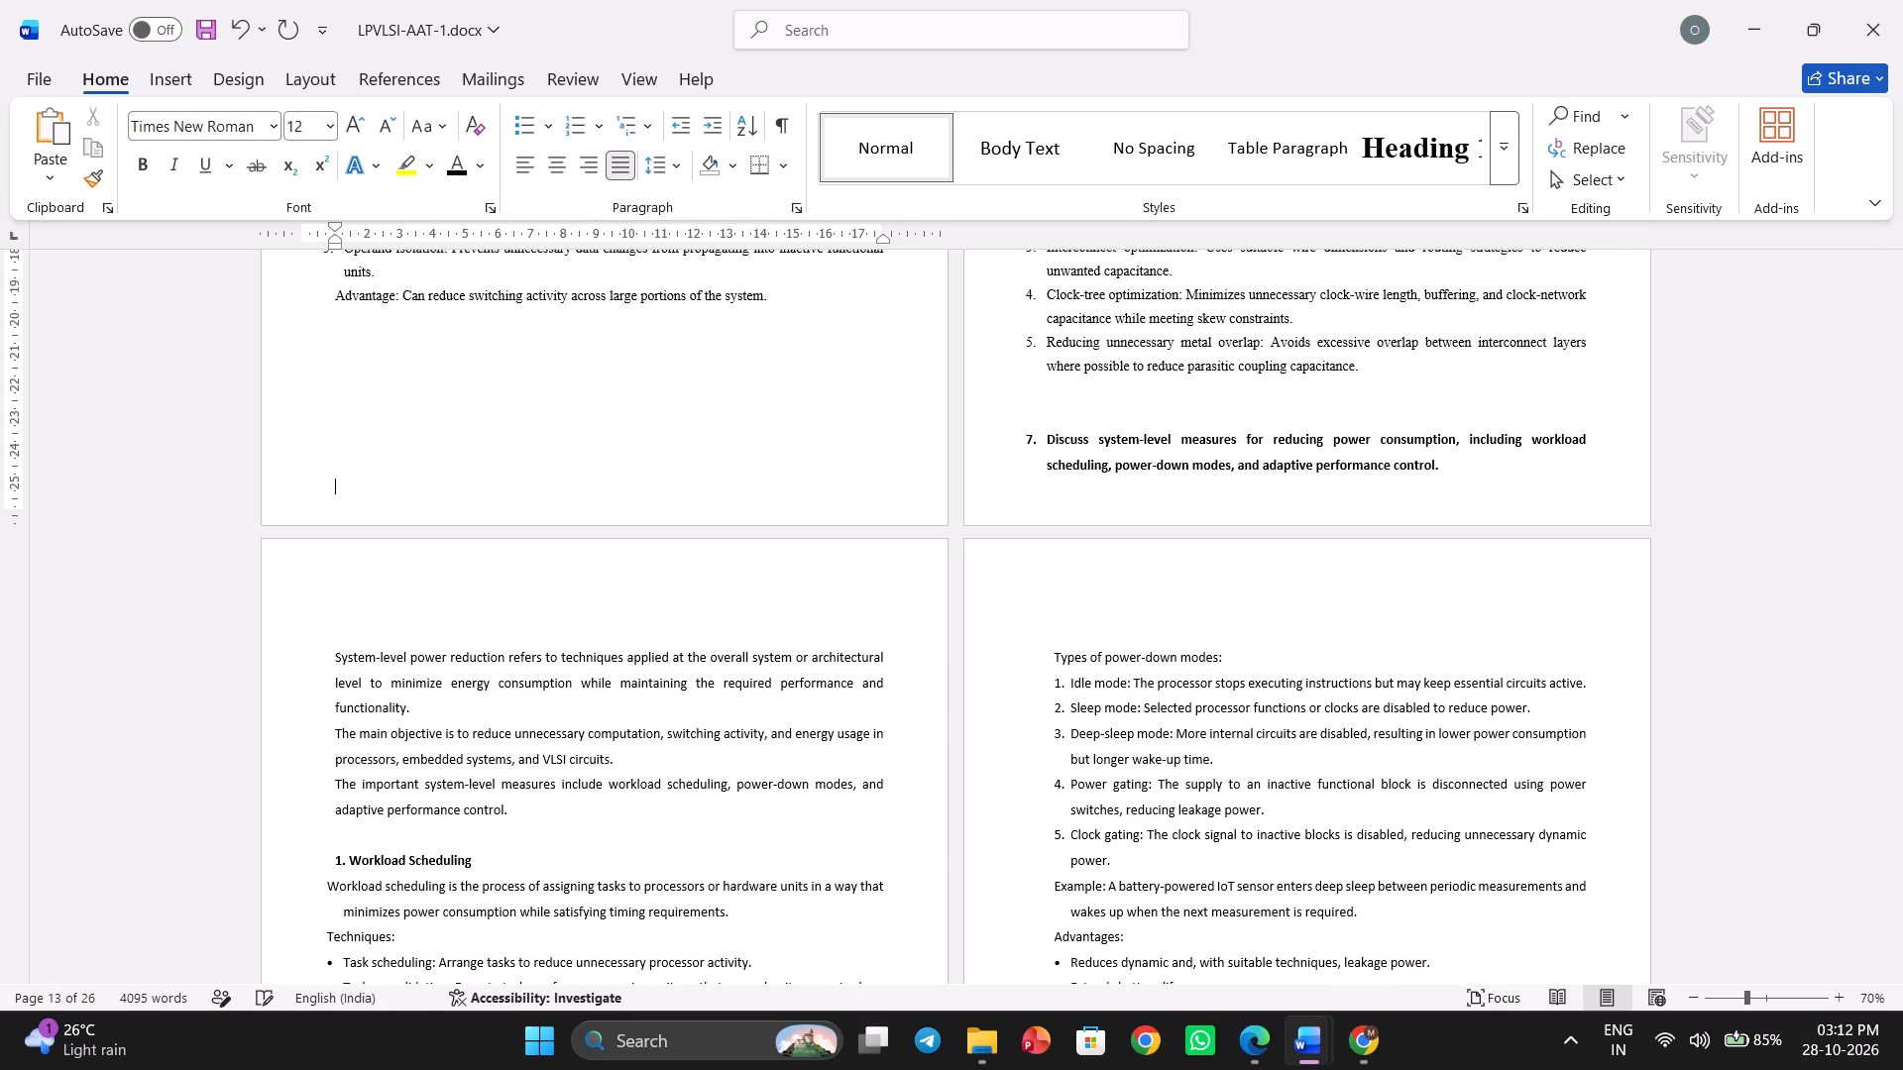
Insert three blank lines before the question 7 heading so it starts on a new page.
{"action": "scroll", "coordinate": [489, 458], "scroll_direction": "up", "scroll_amount": 1}
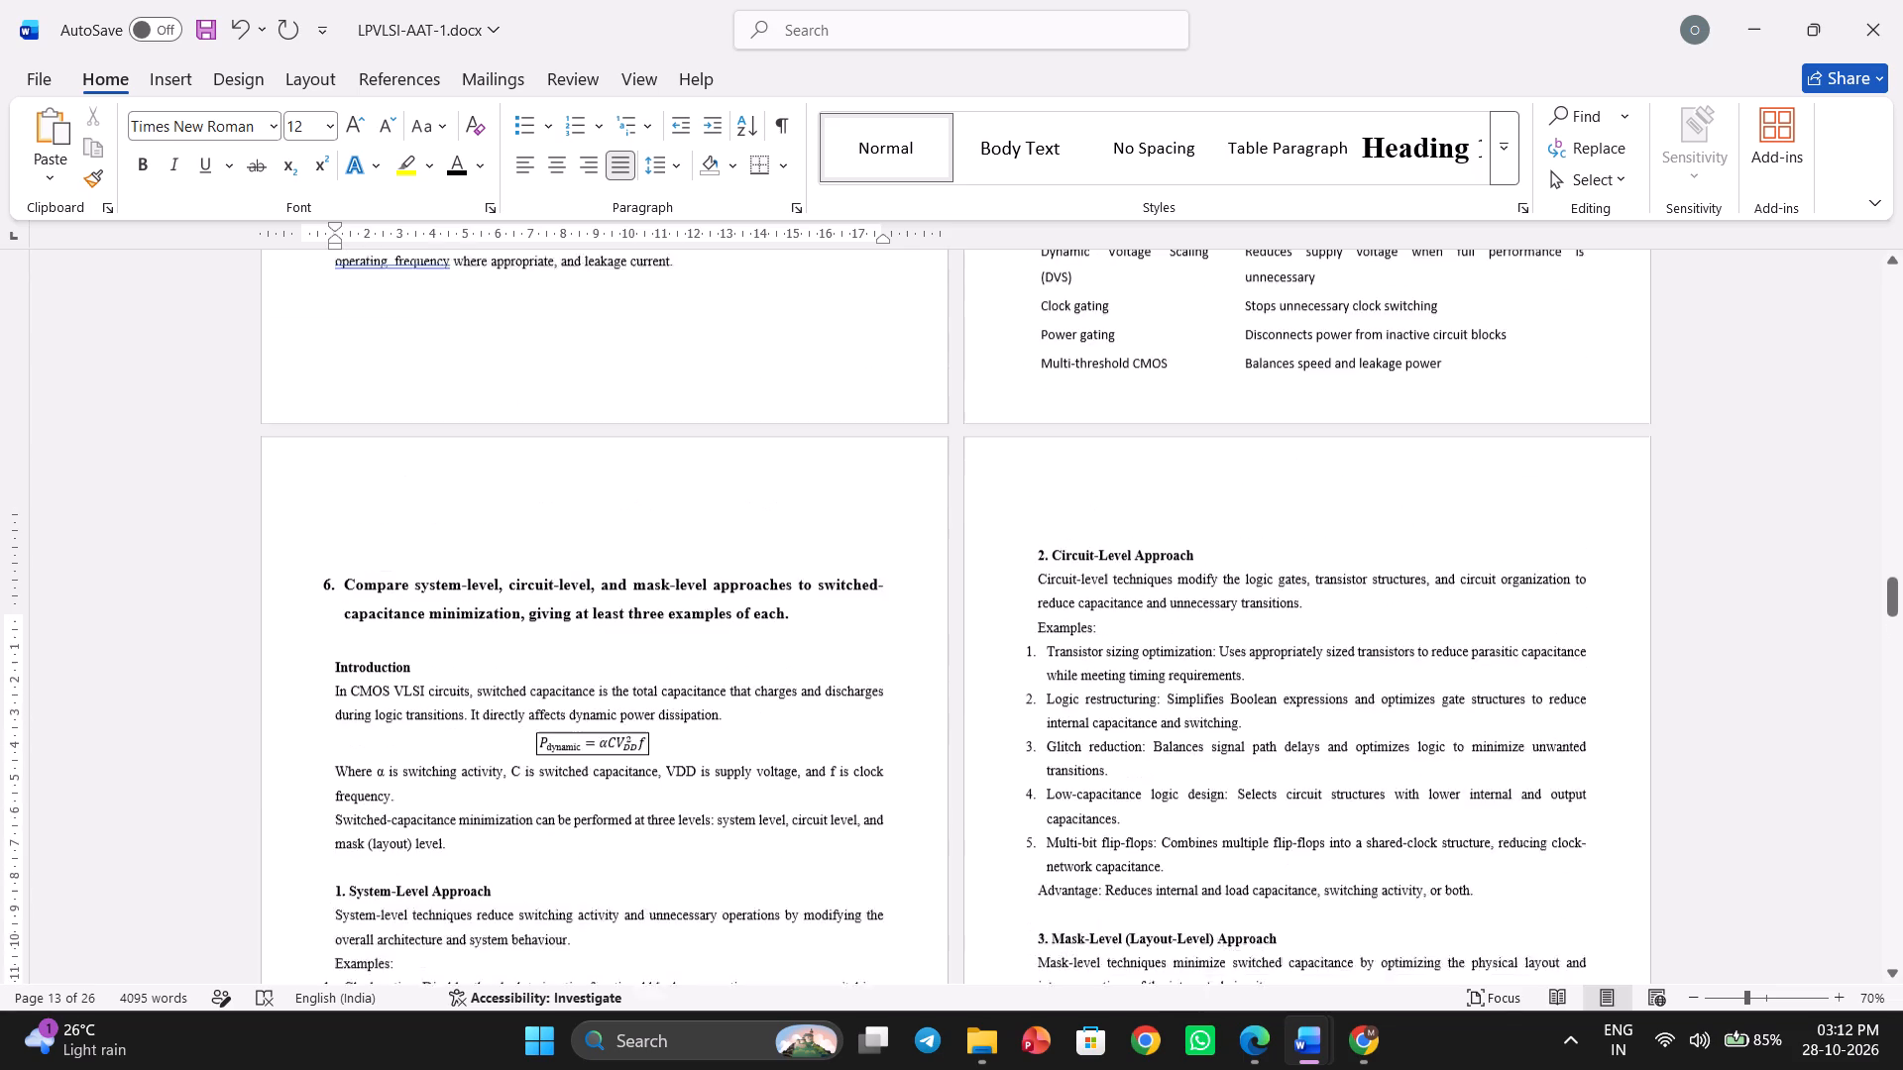
{"action": "scroll", "coordinate": [489, 473], "scroll_direction": "up", "scroll_amount": 1}
{"action": "scroll", "coordinate": [489, 473], "scroll_direction": "down", "scroll_amount": 1}
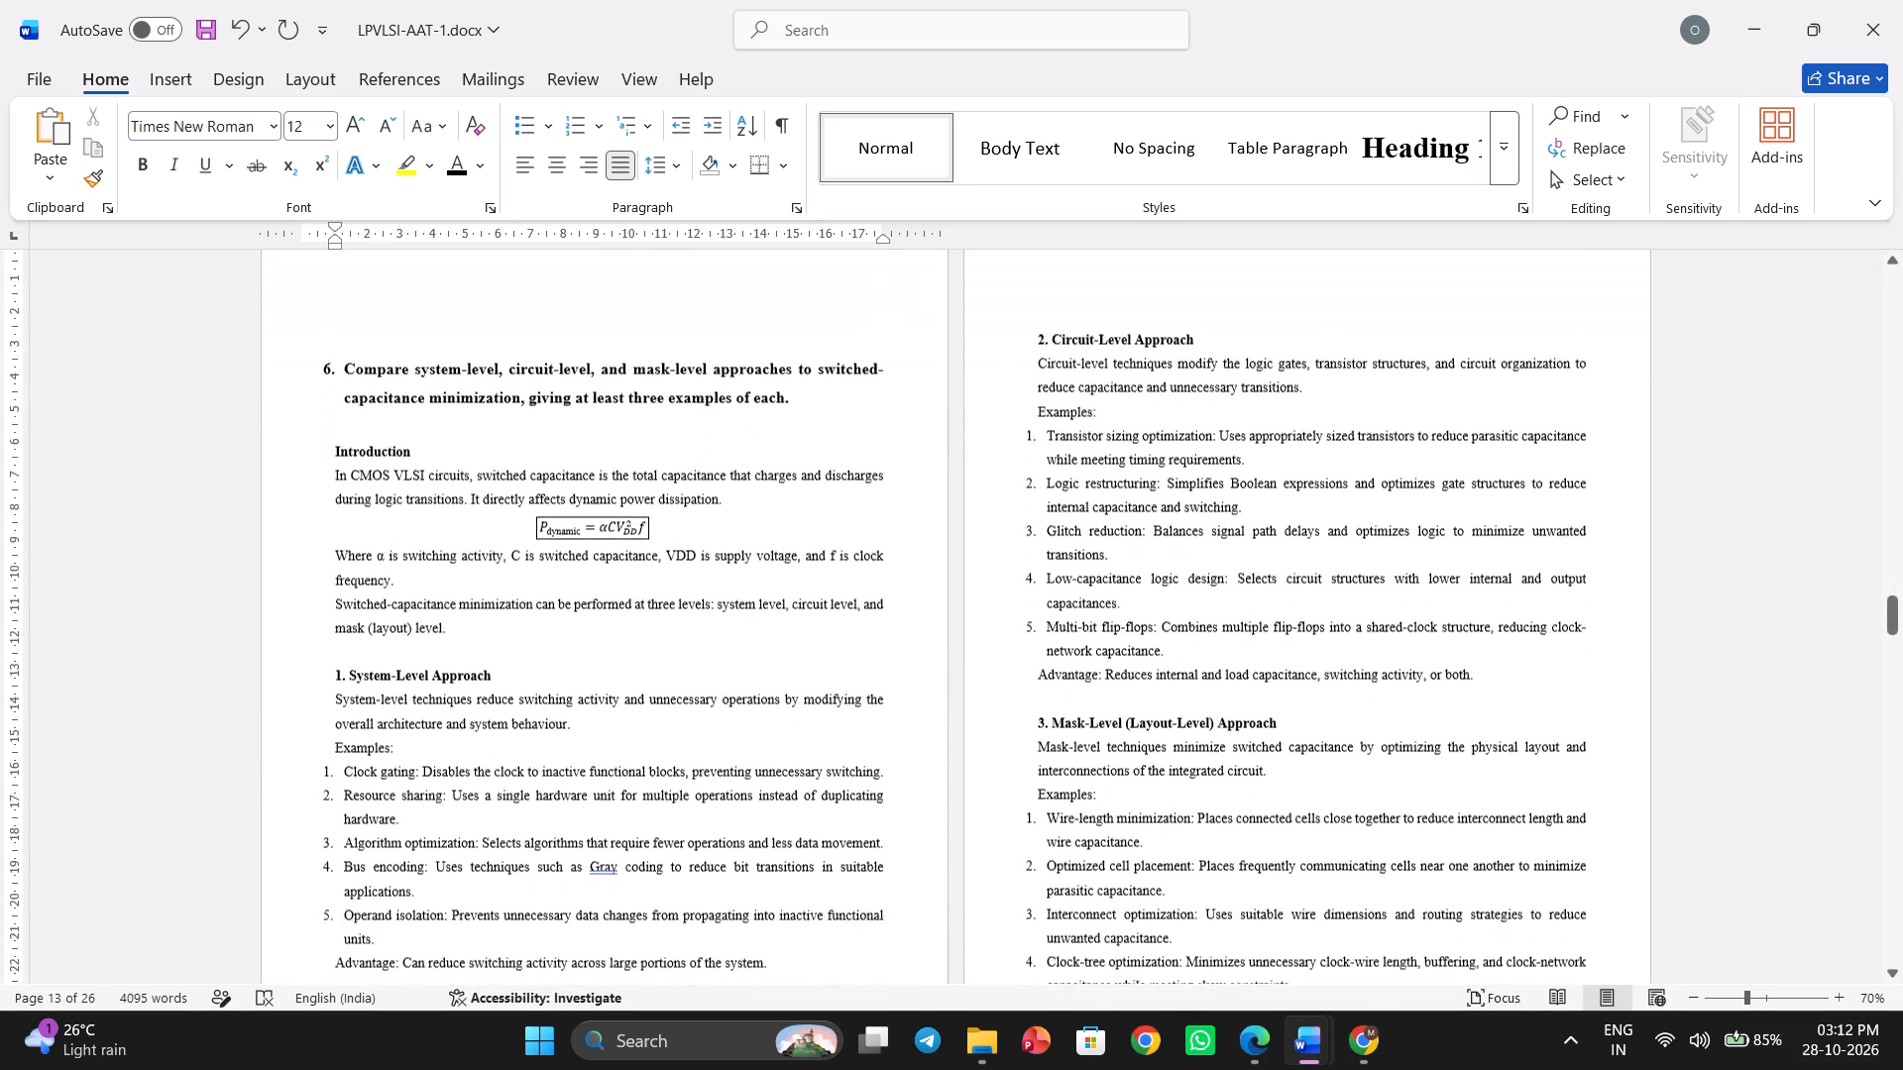
{"action": "scroll", "coordinate": [489, 473], "scroll_direction": "down", "scroll_amount": 1}
{"action": "left_click", "coordinate": [1052, 805]}
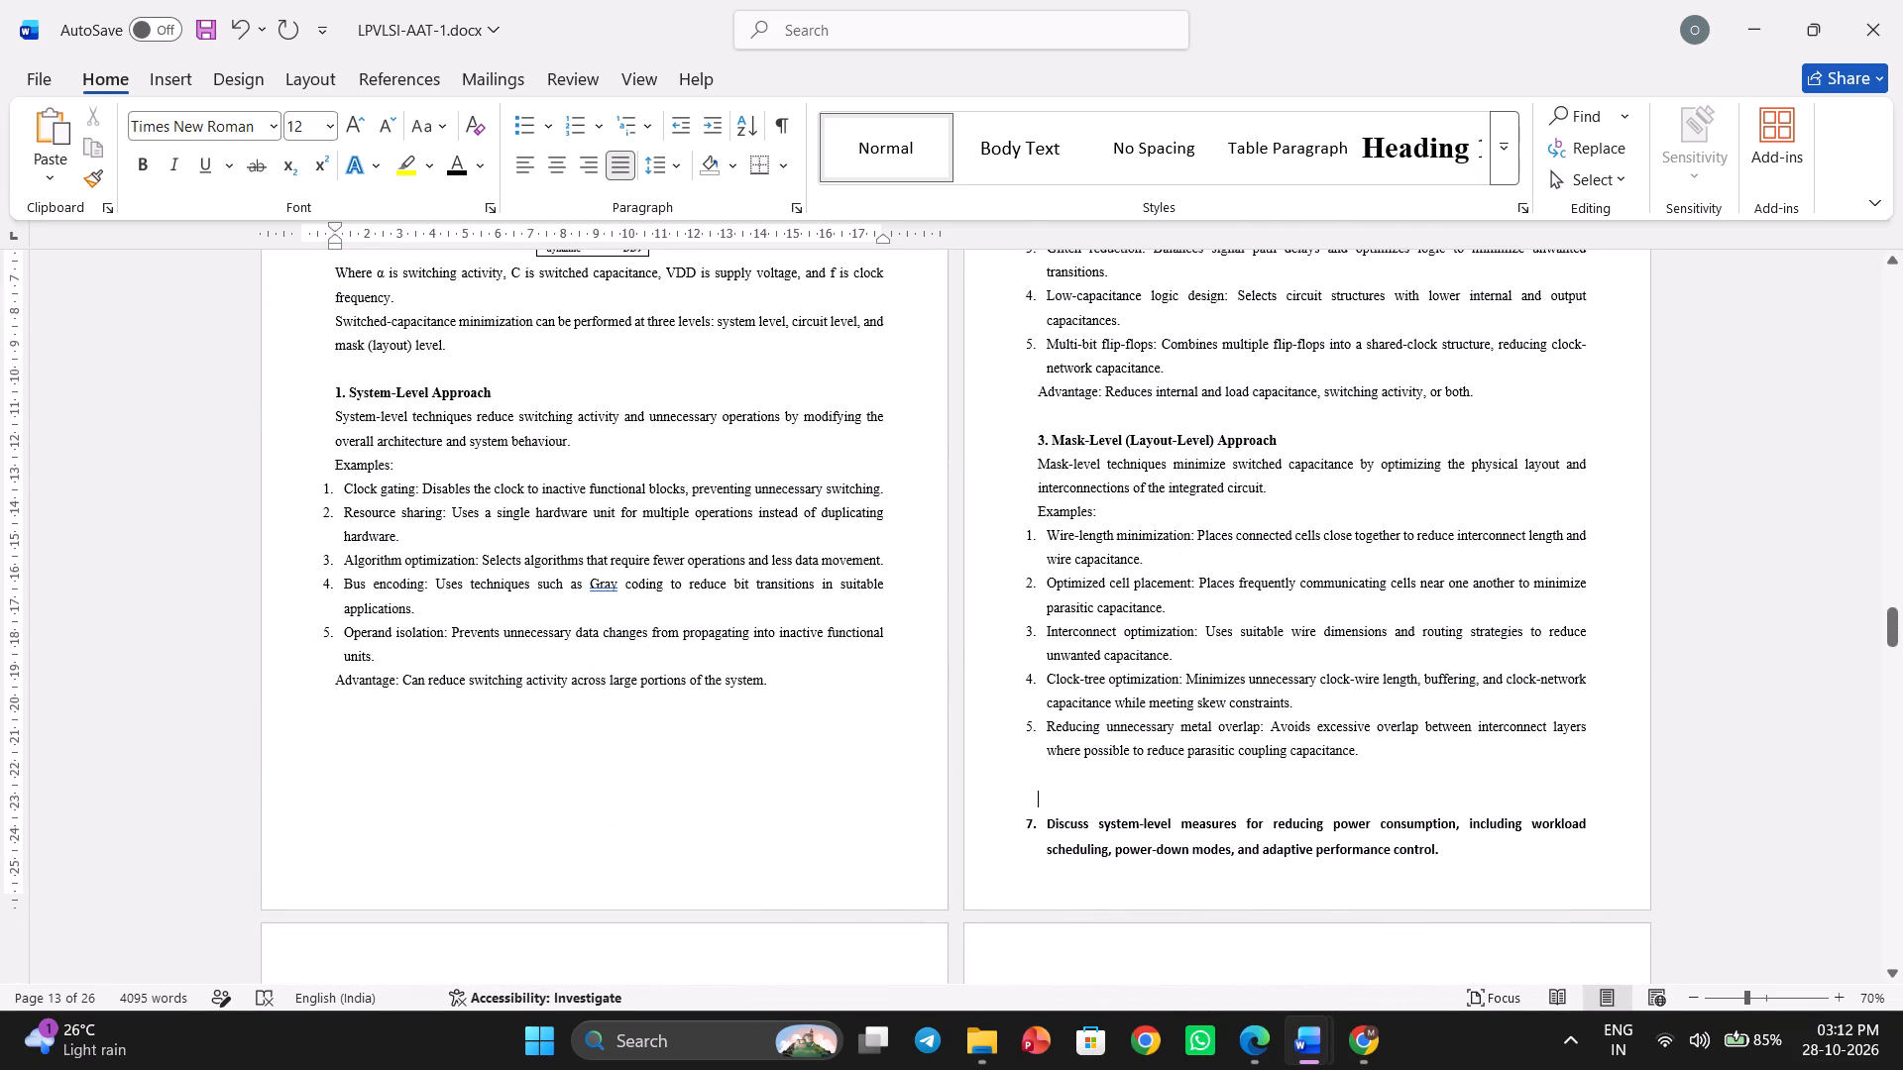
{"action": "key", "text": "Return"}
{"action": "key", "text": "Return"}
{"action": "key", "text": "Return"}
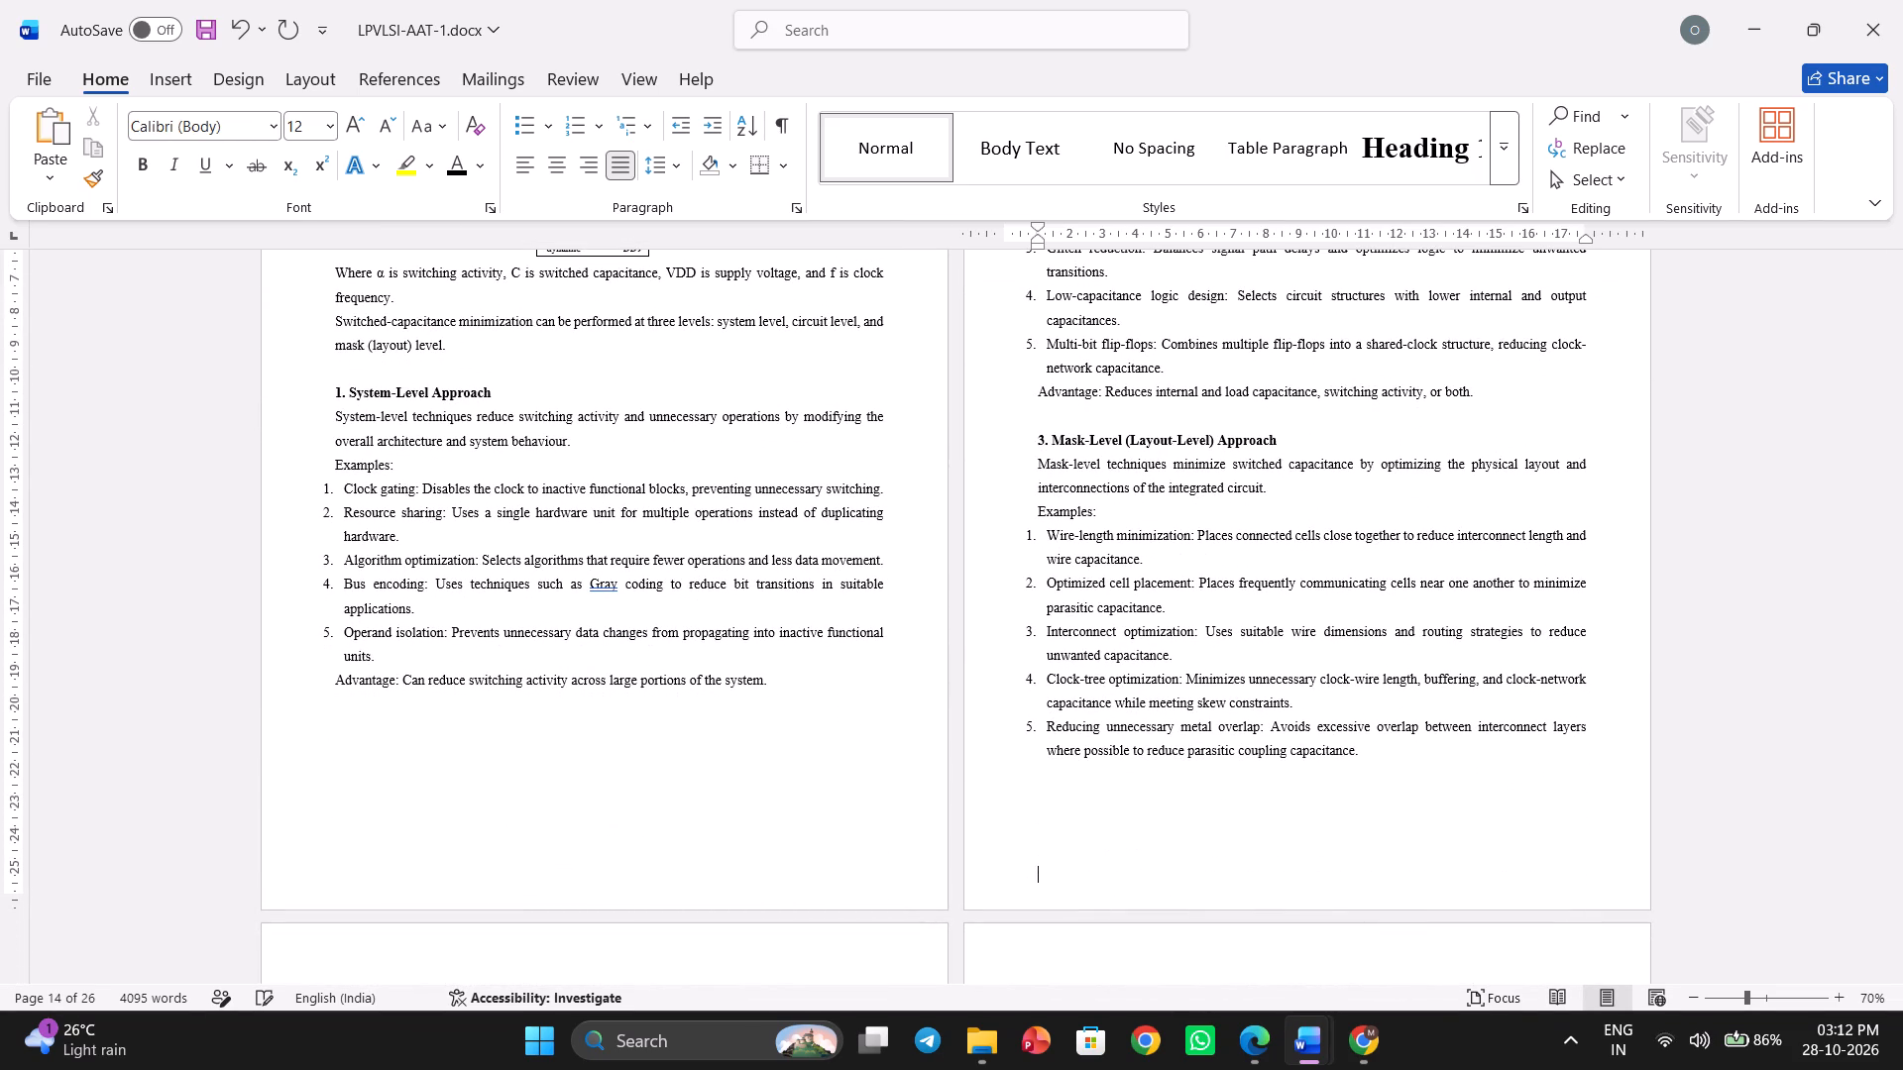
Set the question 7 heading about system-level measures for reducing power consumption to Times New Roman, size 14.
{"action": "scroll", "coordinate": [1052, 805], "scroll_direction": "down", "scroll_amount": 1}
{"action": "left_click", "coordinate": [766, 726]}
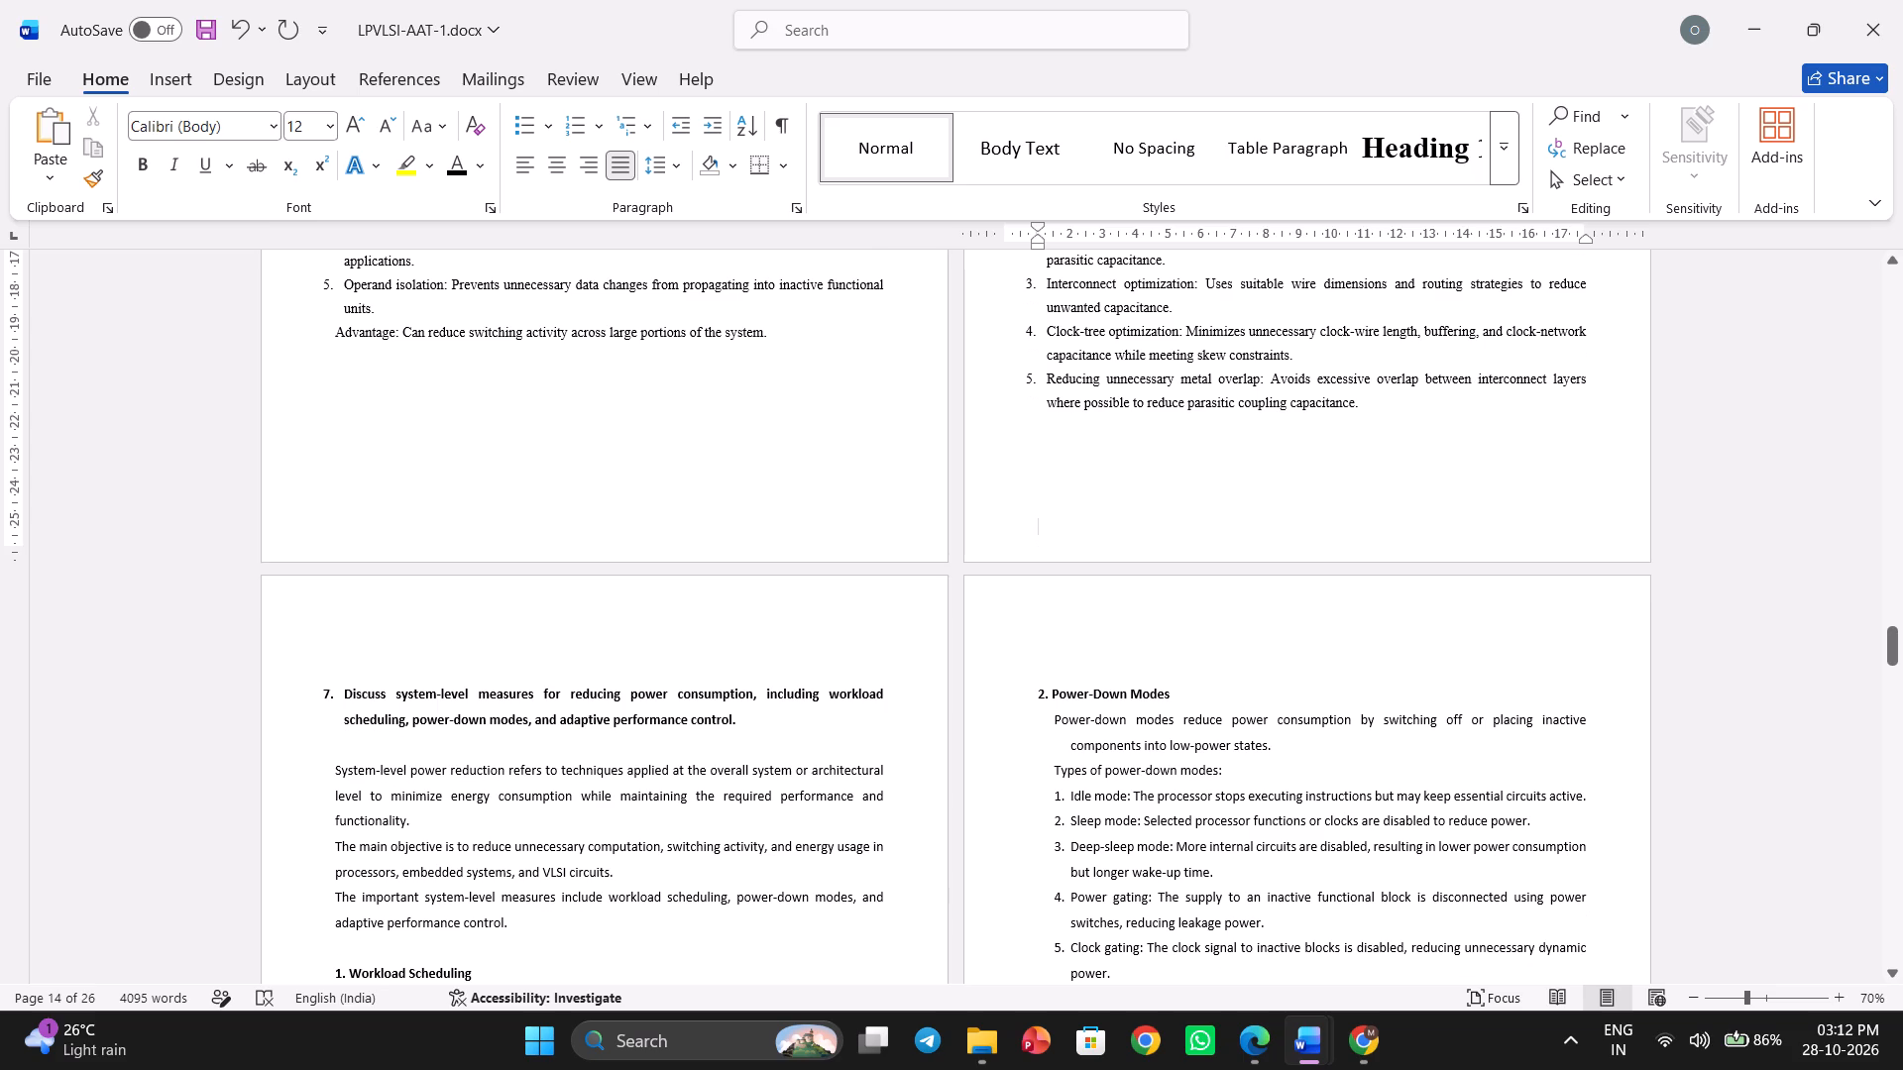
{"action": "left_click_drag", "start_coordinate": [760, 731], "coordinate": [327, 684]}
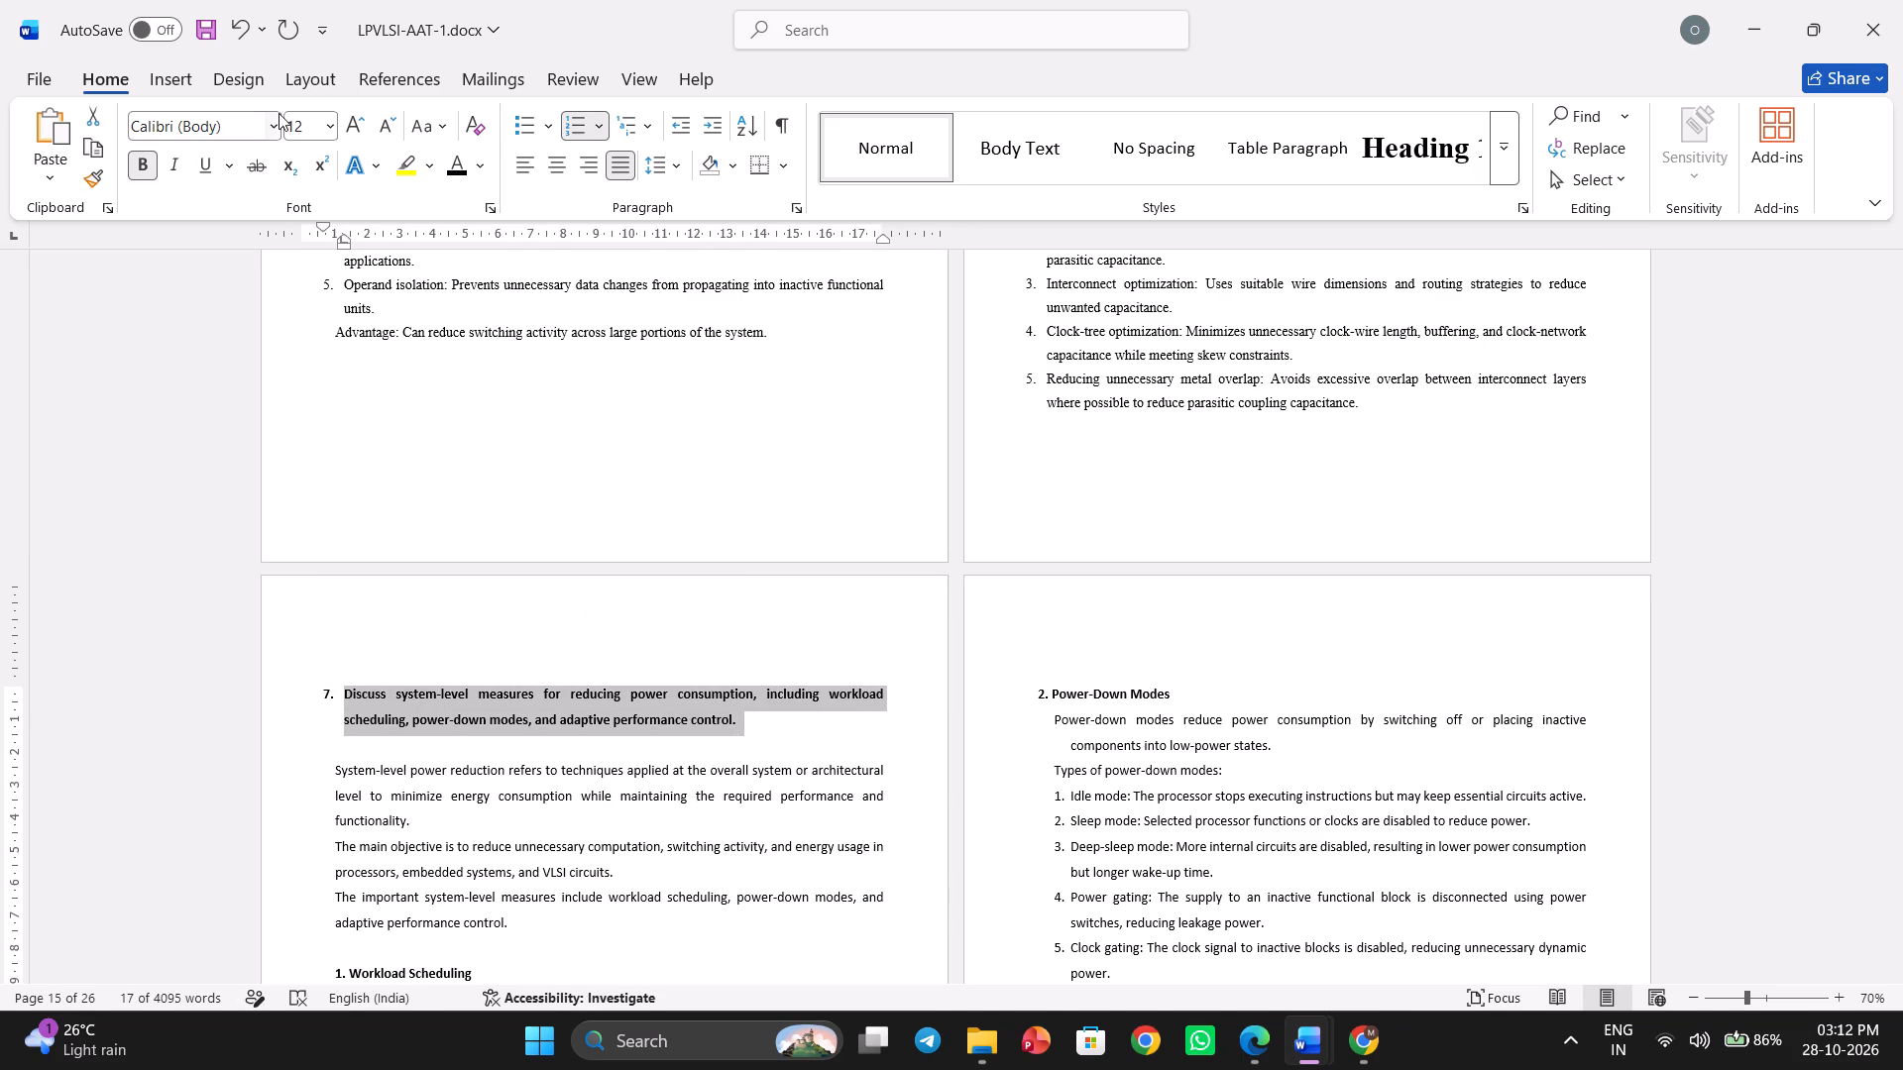
{"action": "left_click", "coordinate": [274, 120]}
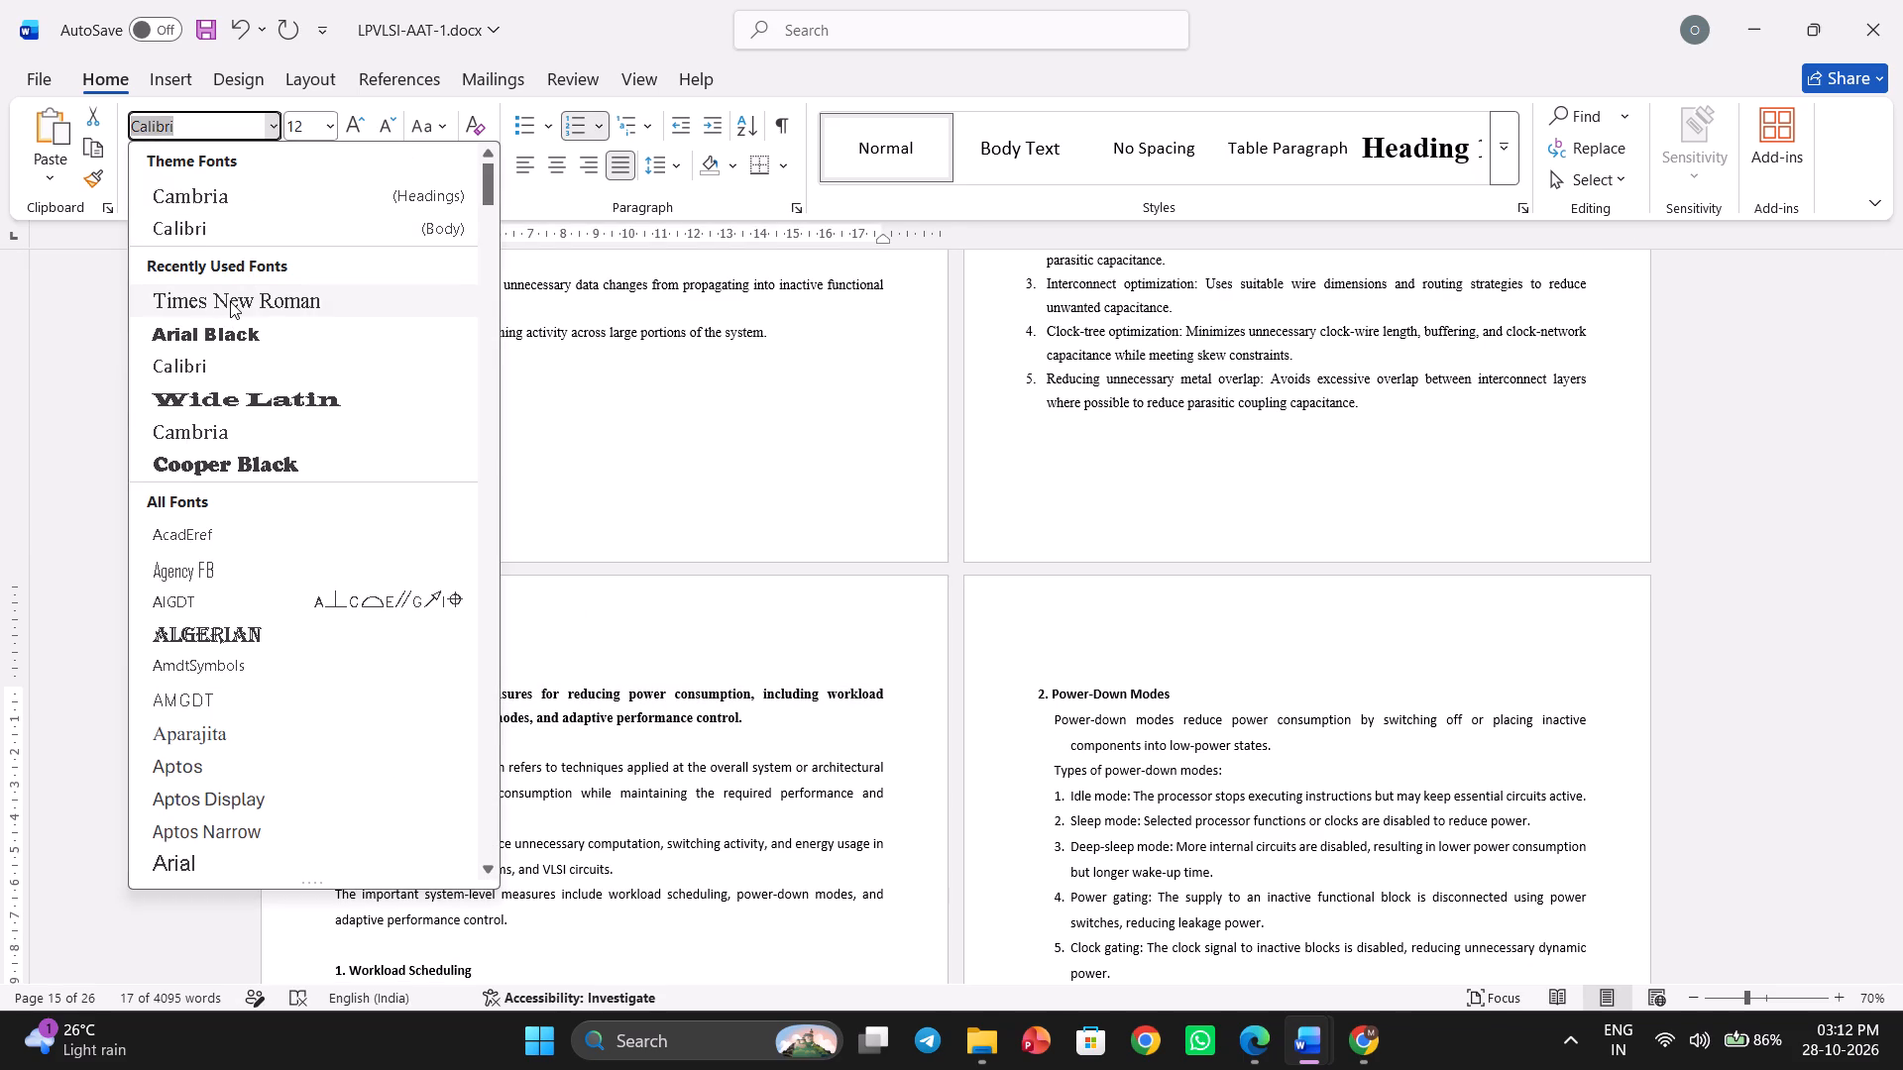
{"action": "left_click", "coordinate": [230, 301]}
{"action": "left_click", "coordinate": [351, 127]}
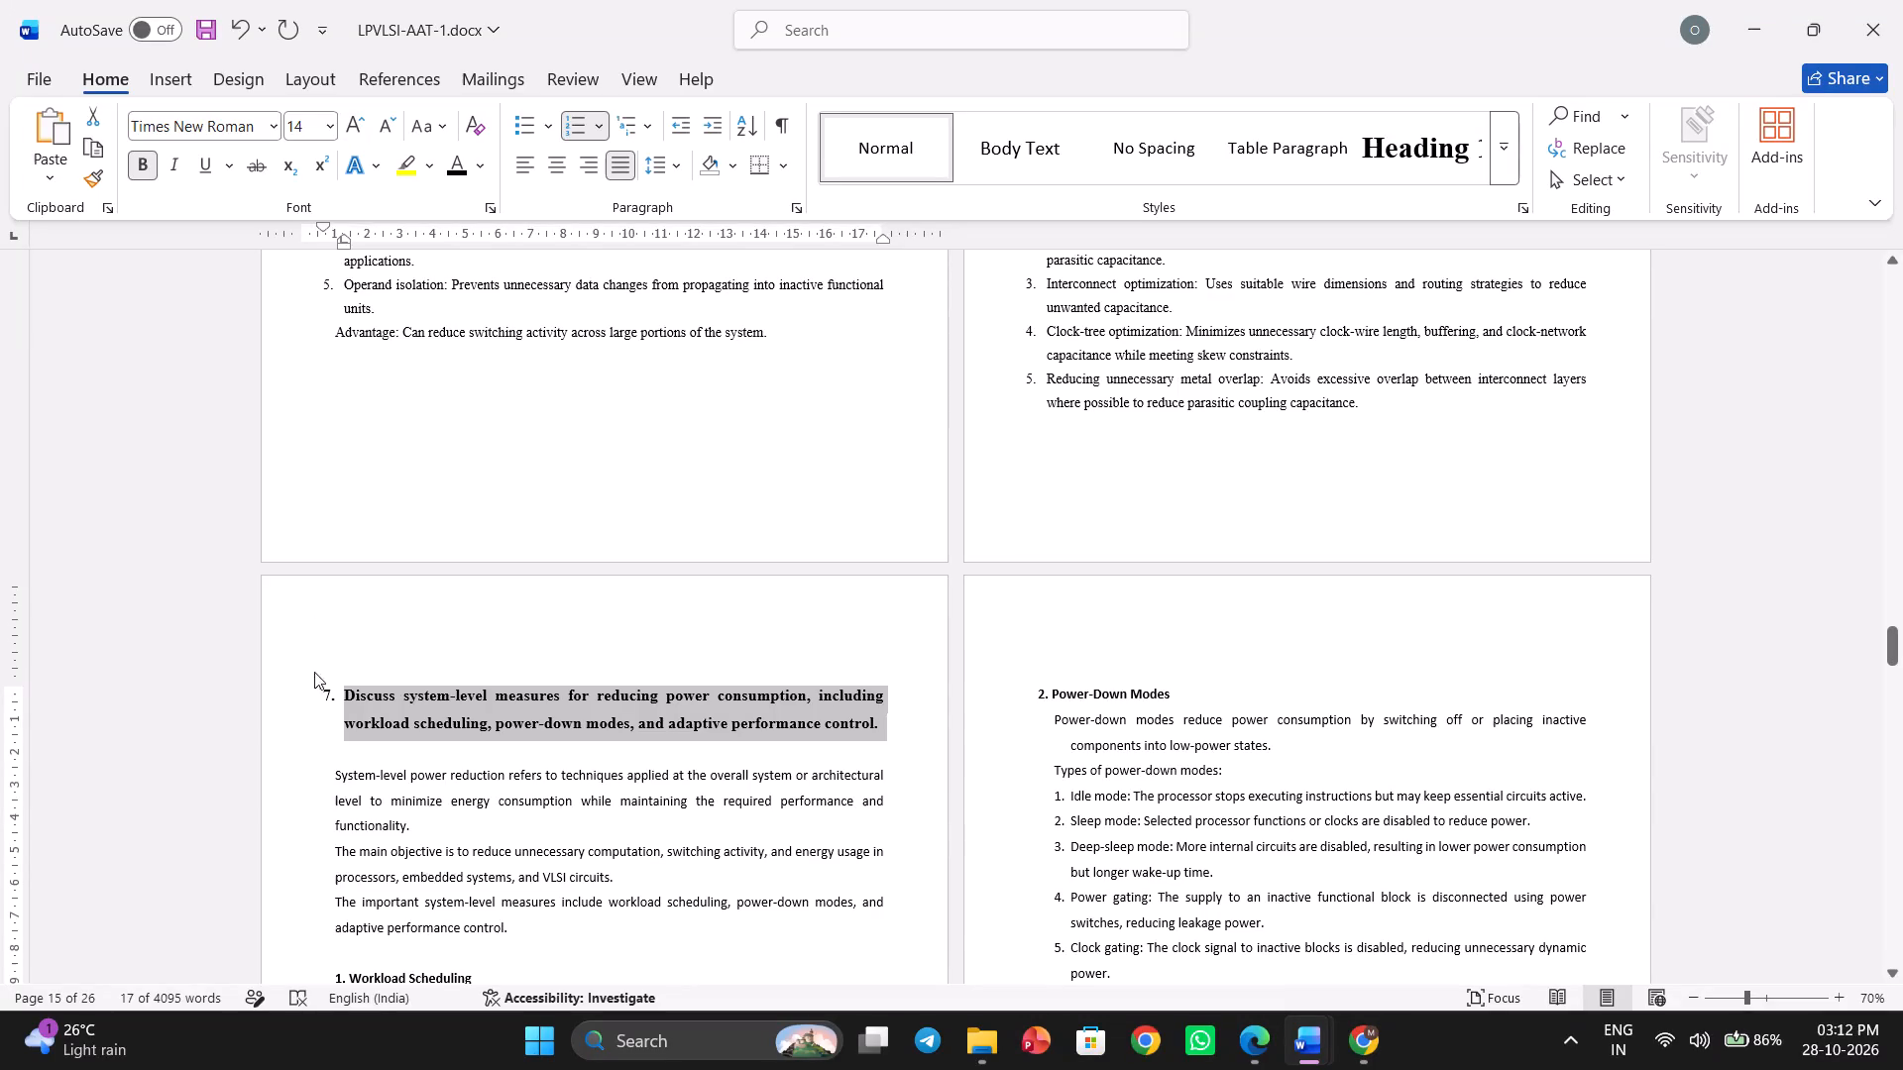
{"action": "left_click", "coordinate": [353, 650]}
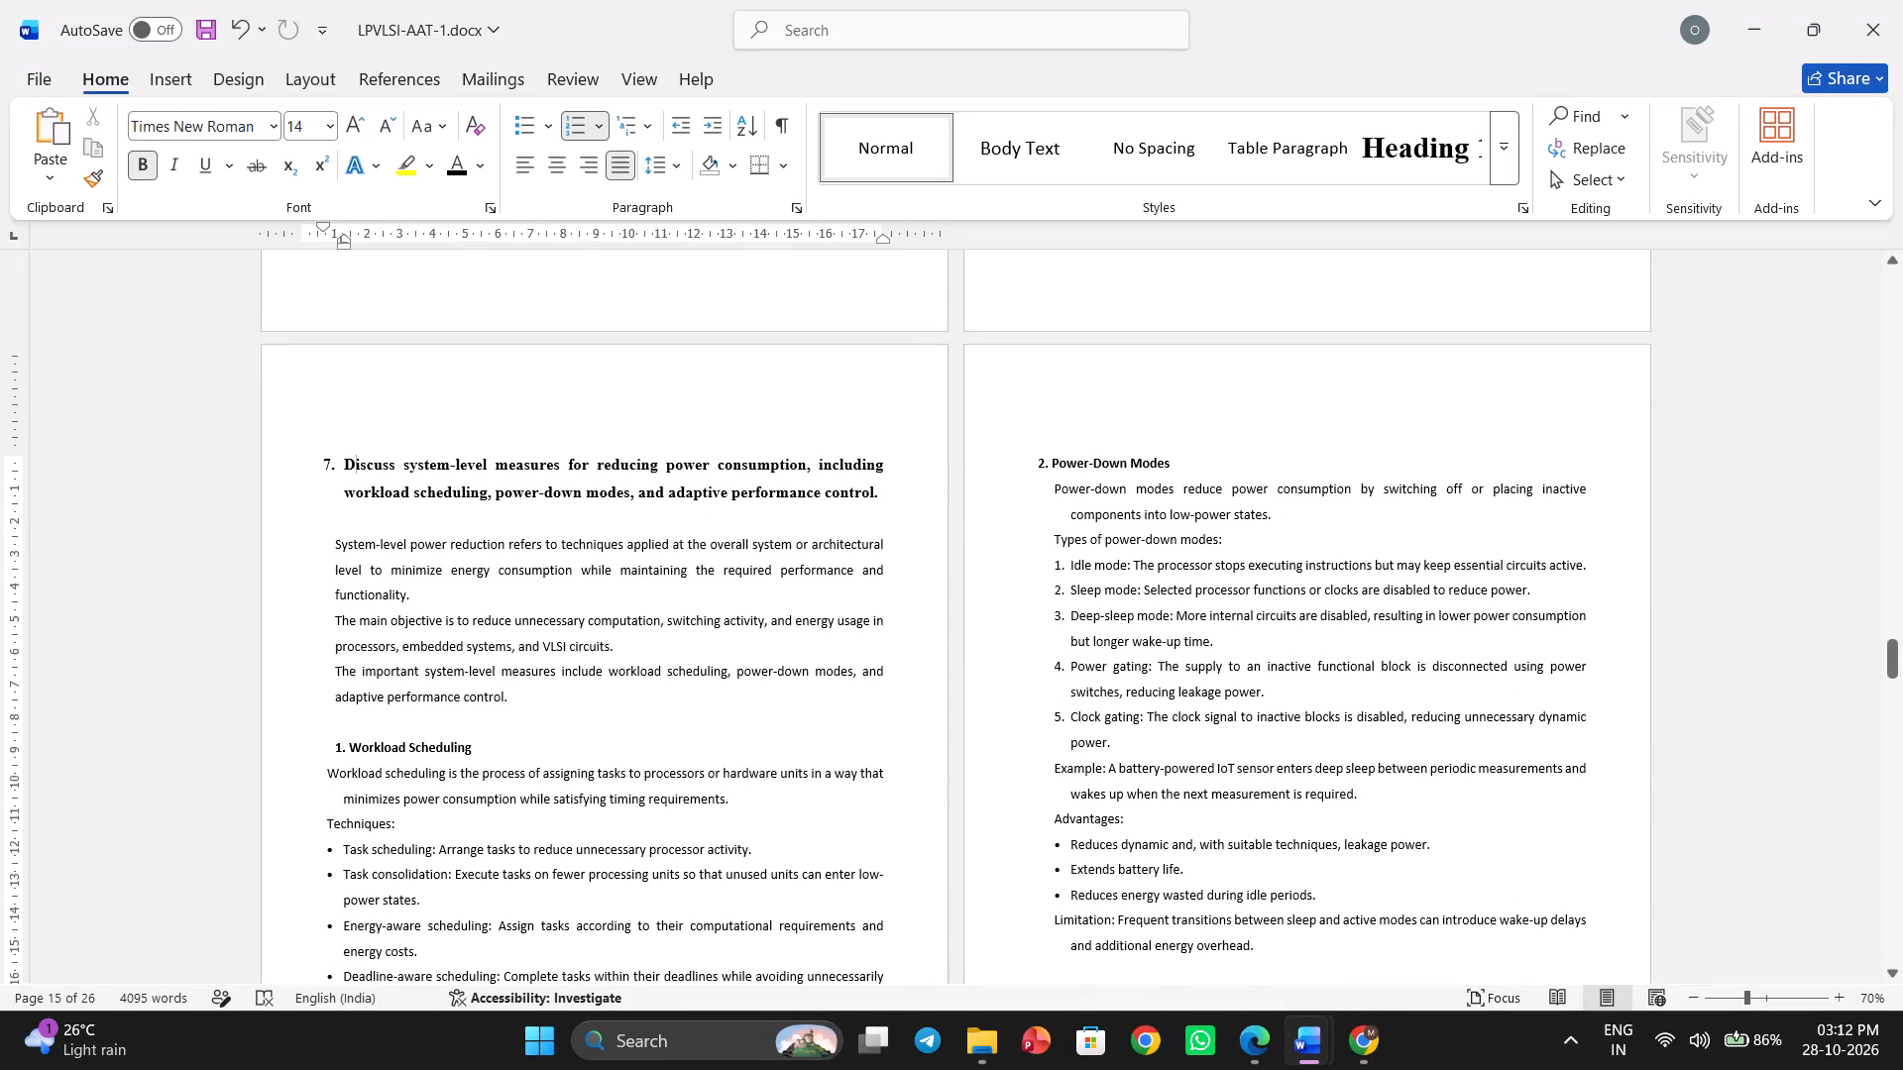
Set the question 7 introduction and the whole "1. Workload Scheduling" section to Times New Roman with 1.5 line spacing.
{"action": "scroll", "coordinate": [397, 883], "scroll_direction": "down", "scroll_amount": 1}
{"action": "left_click_drag", "start_coordinate": [608, 872], "coordinate": [343, 559]}
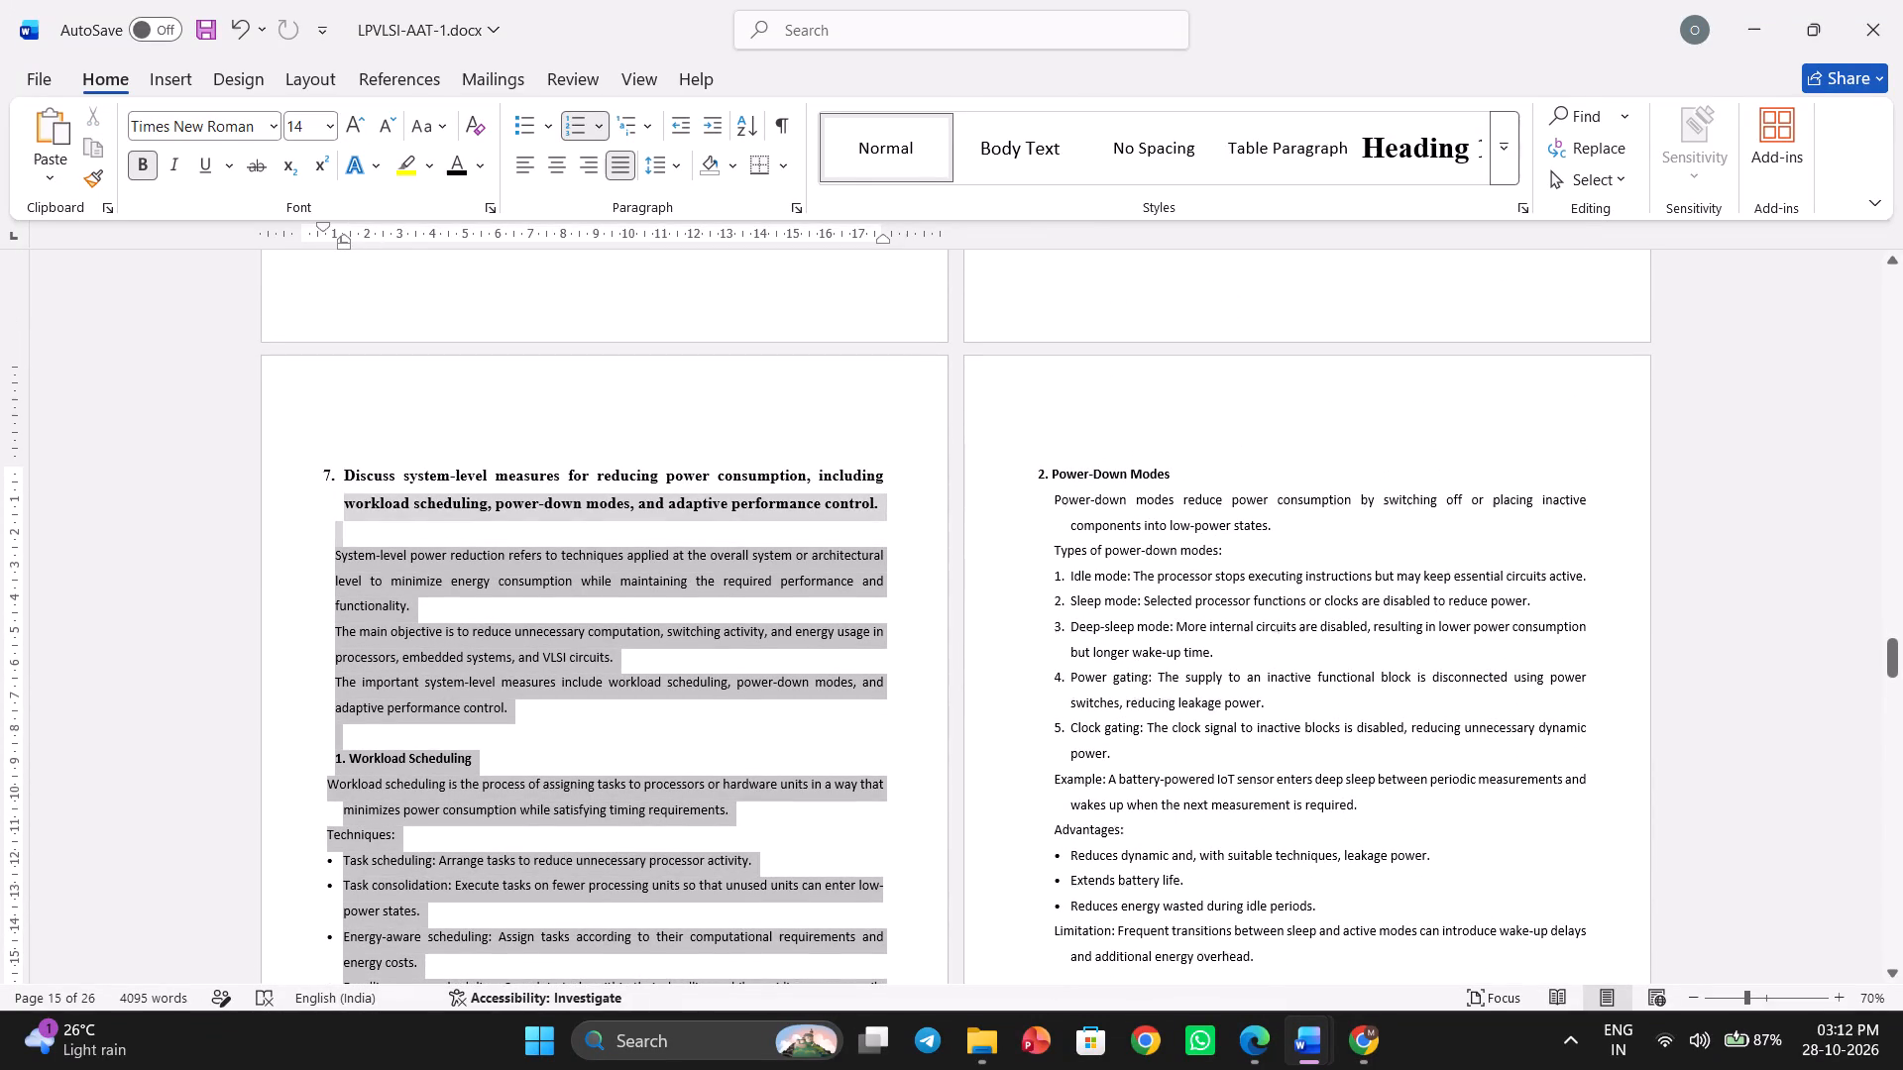
{"action": "left_click_drag", "start_coordinate": [343, 559], "coordinate": [325, 553]}
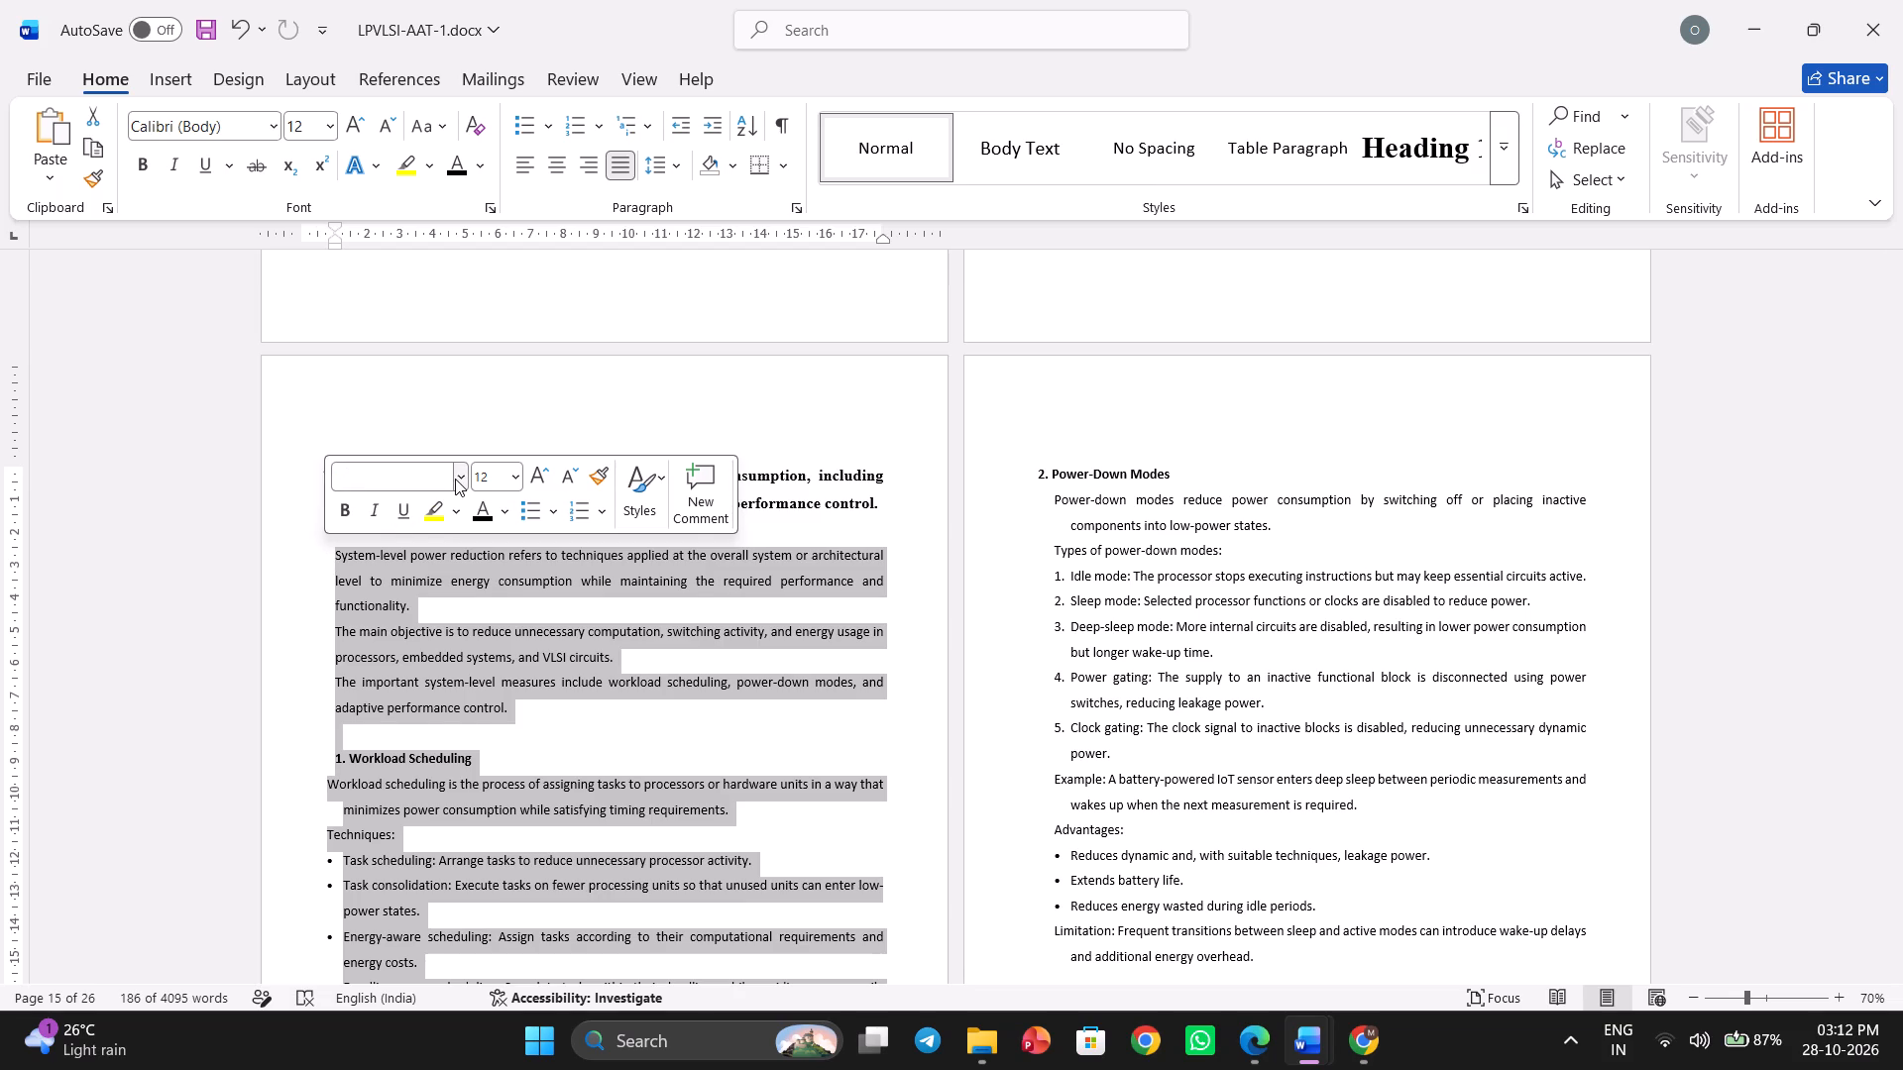
{"action": "left_click", "coordinate": [455, 478]}
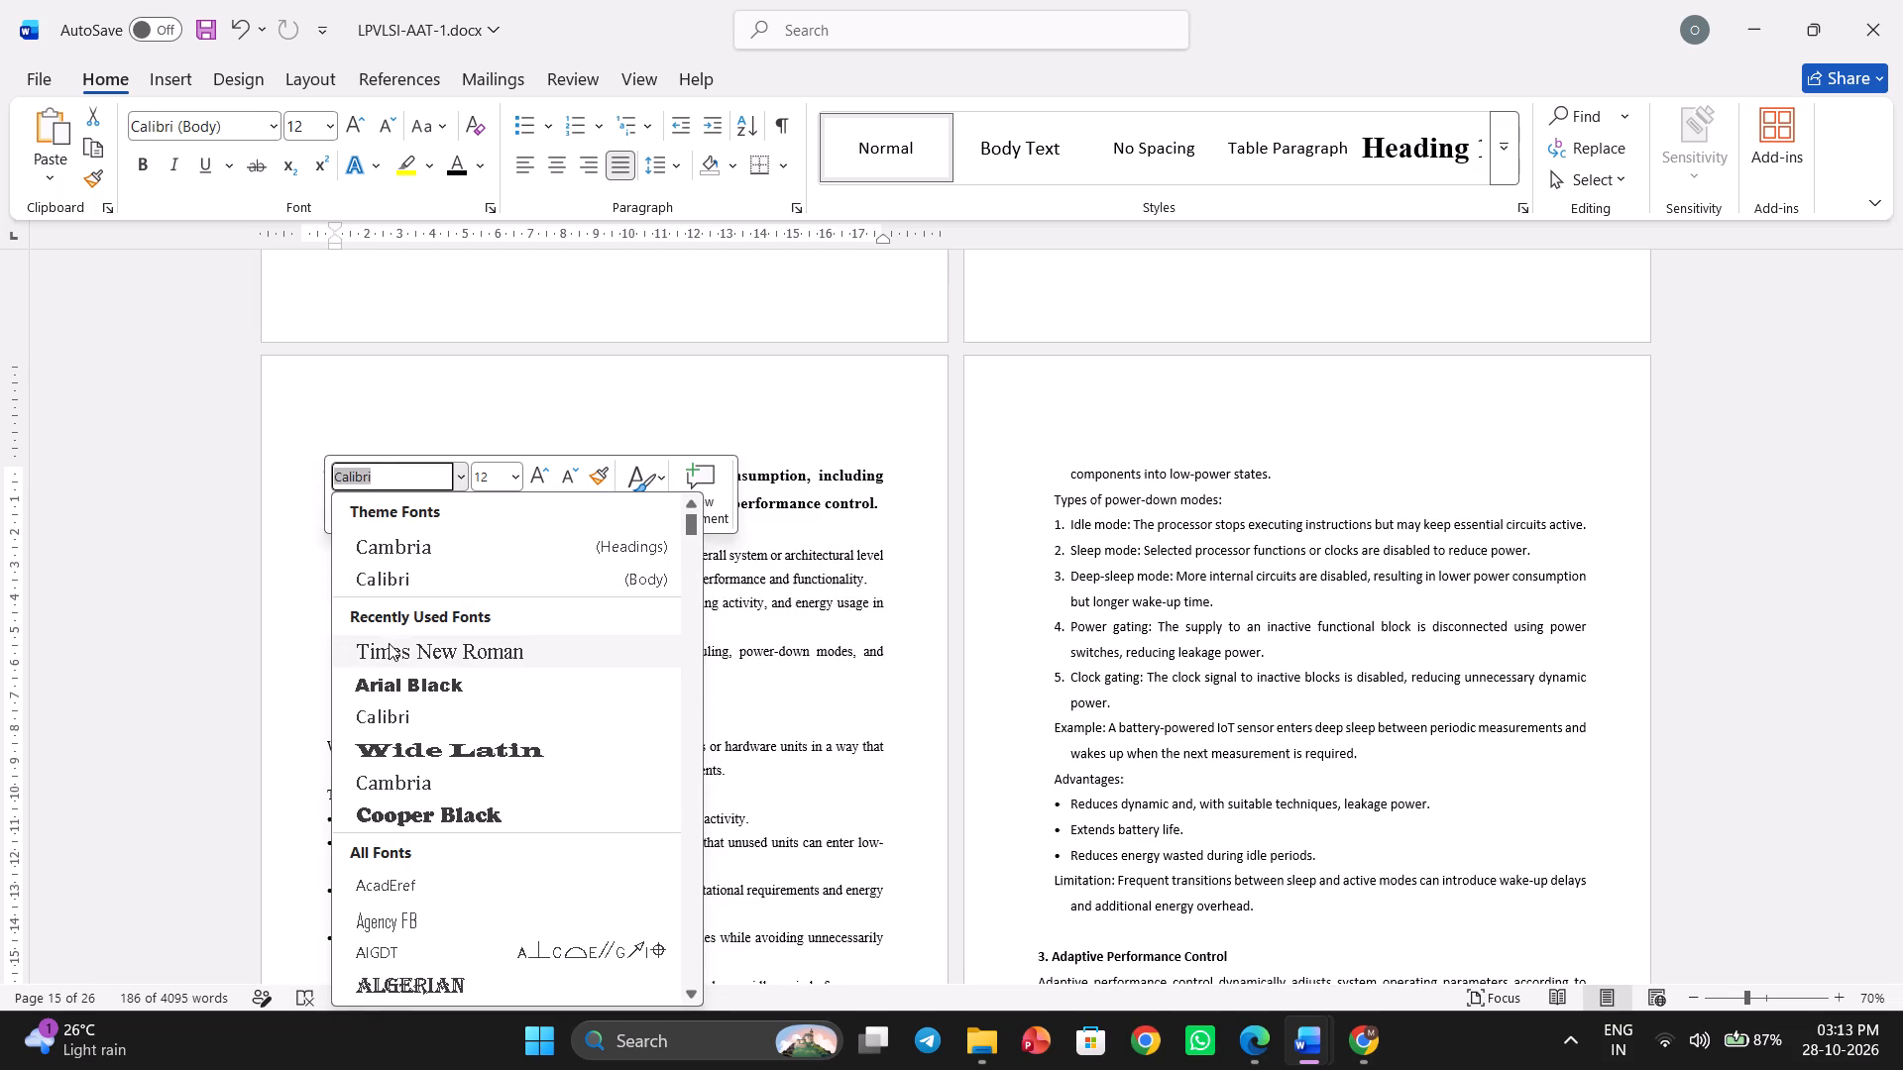
{"action": "left_click", "coordinate": [389, 643]}
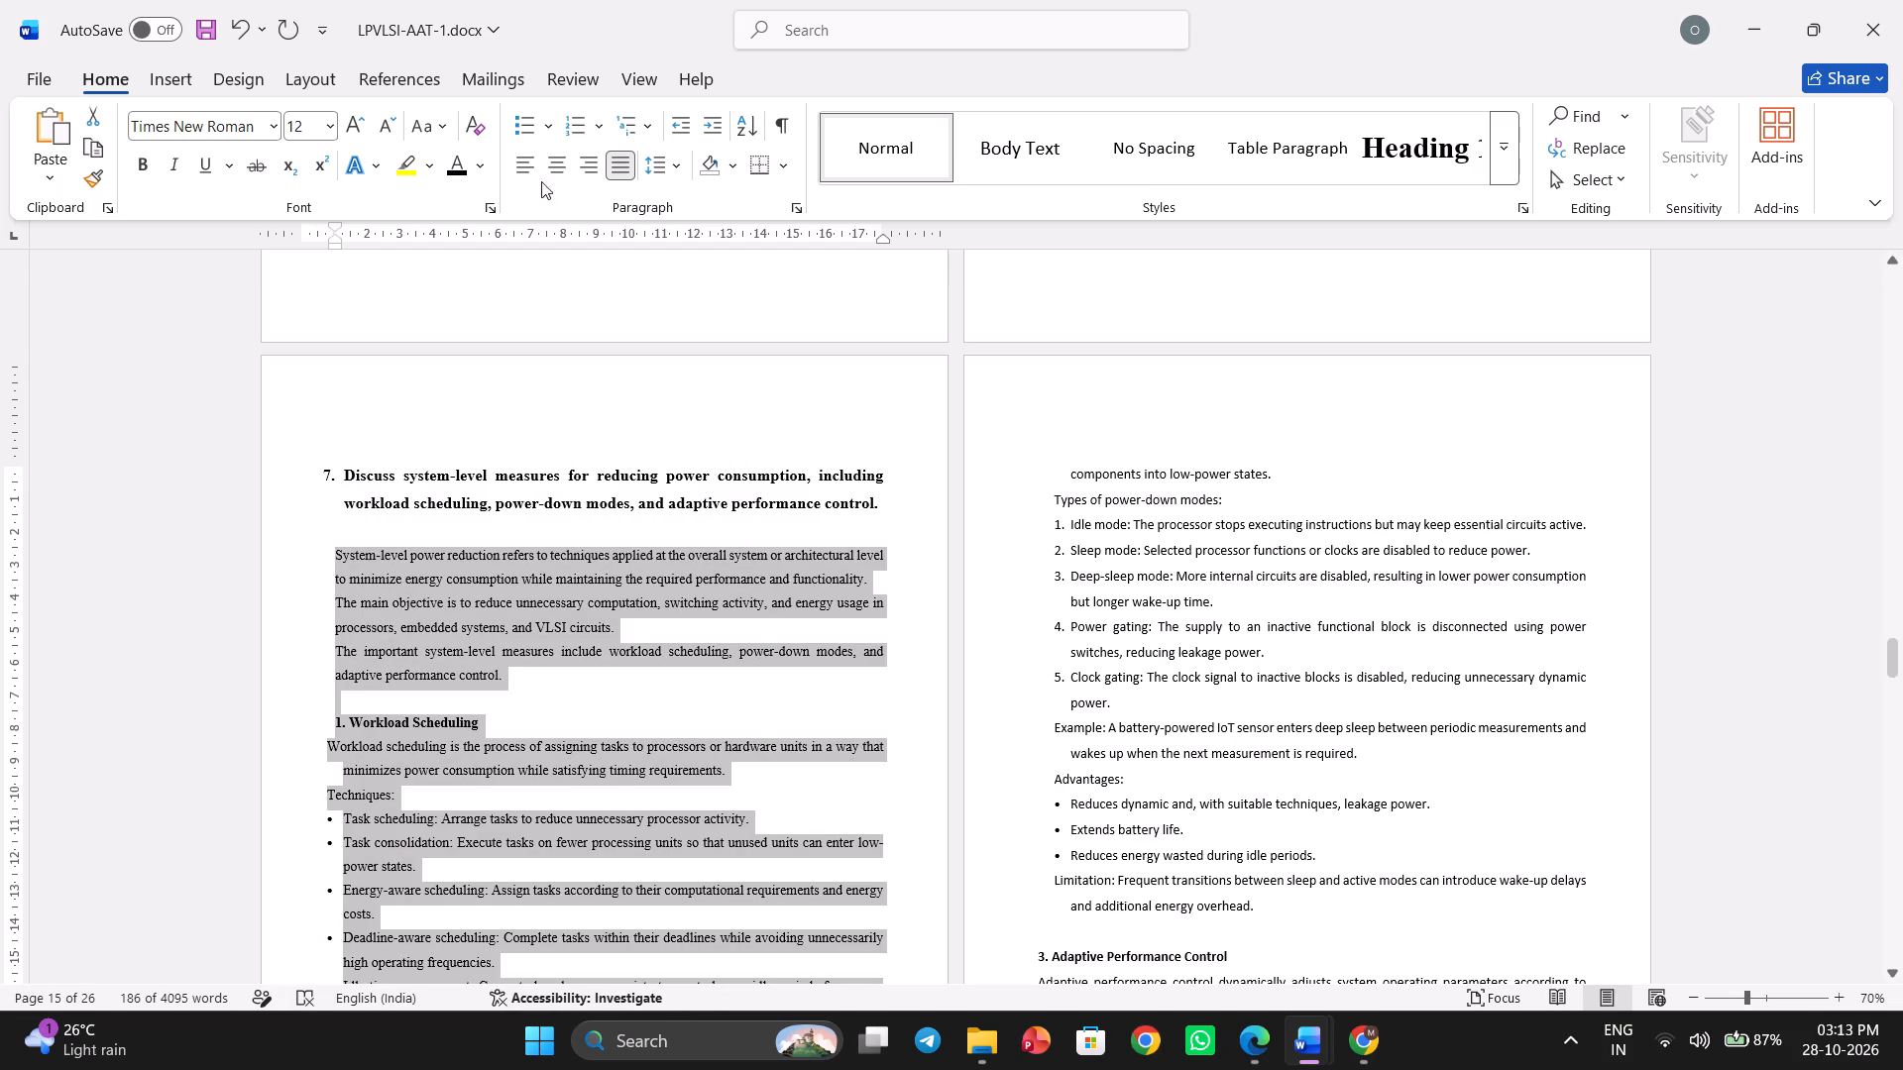
{"action": "left_click", "coordinate": [670, 171]}
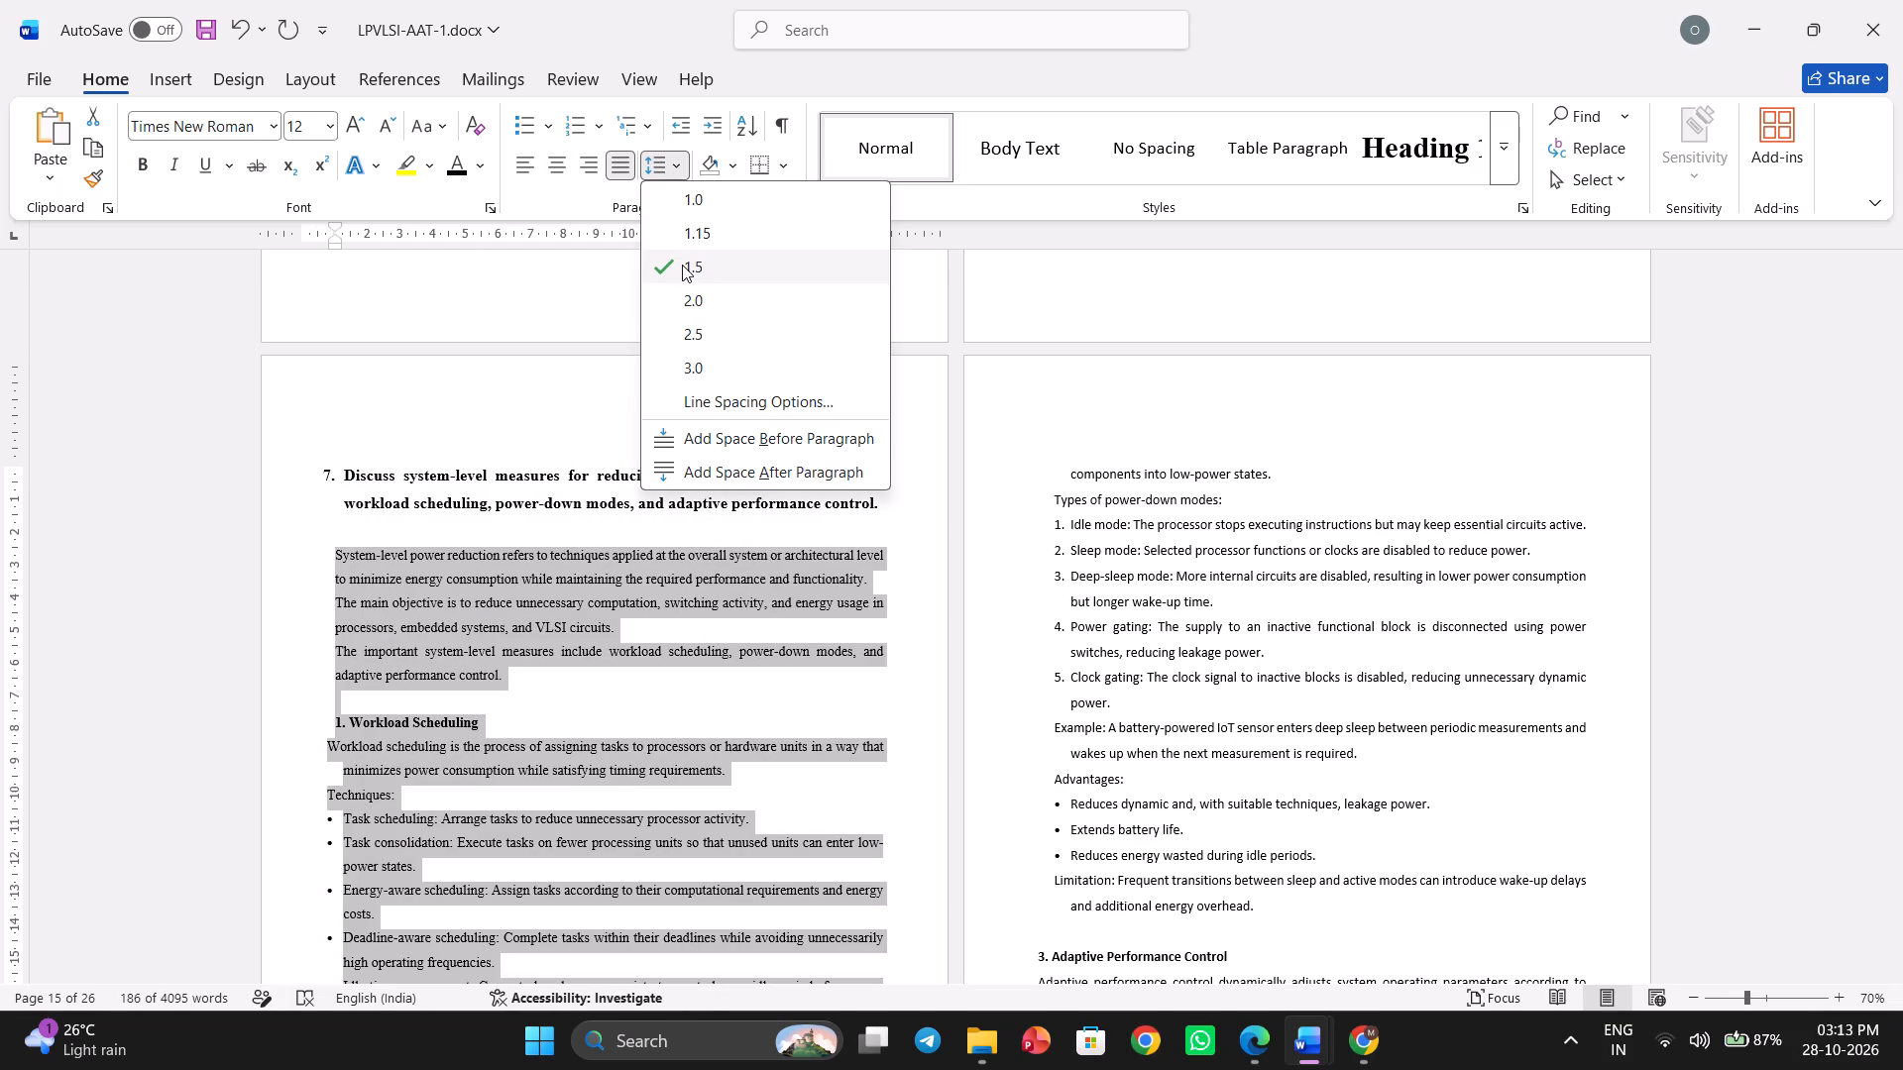
{"action": "left_click", "coordinate": [682, 265]}
{"action": "left_click", "coordinate": [1048, 451]}
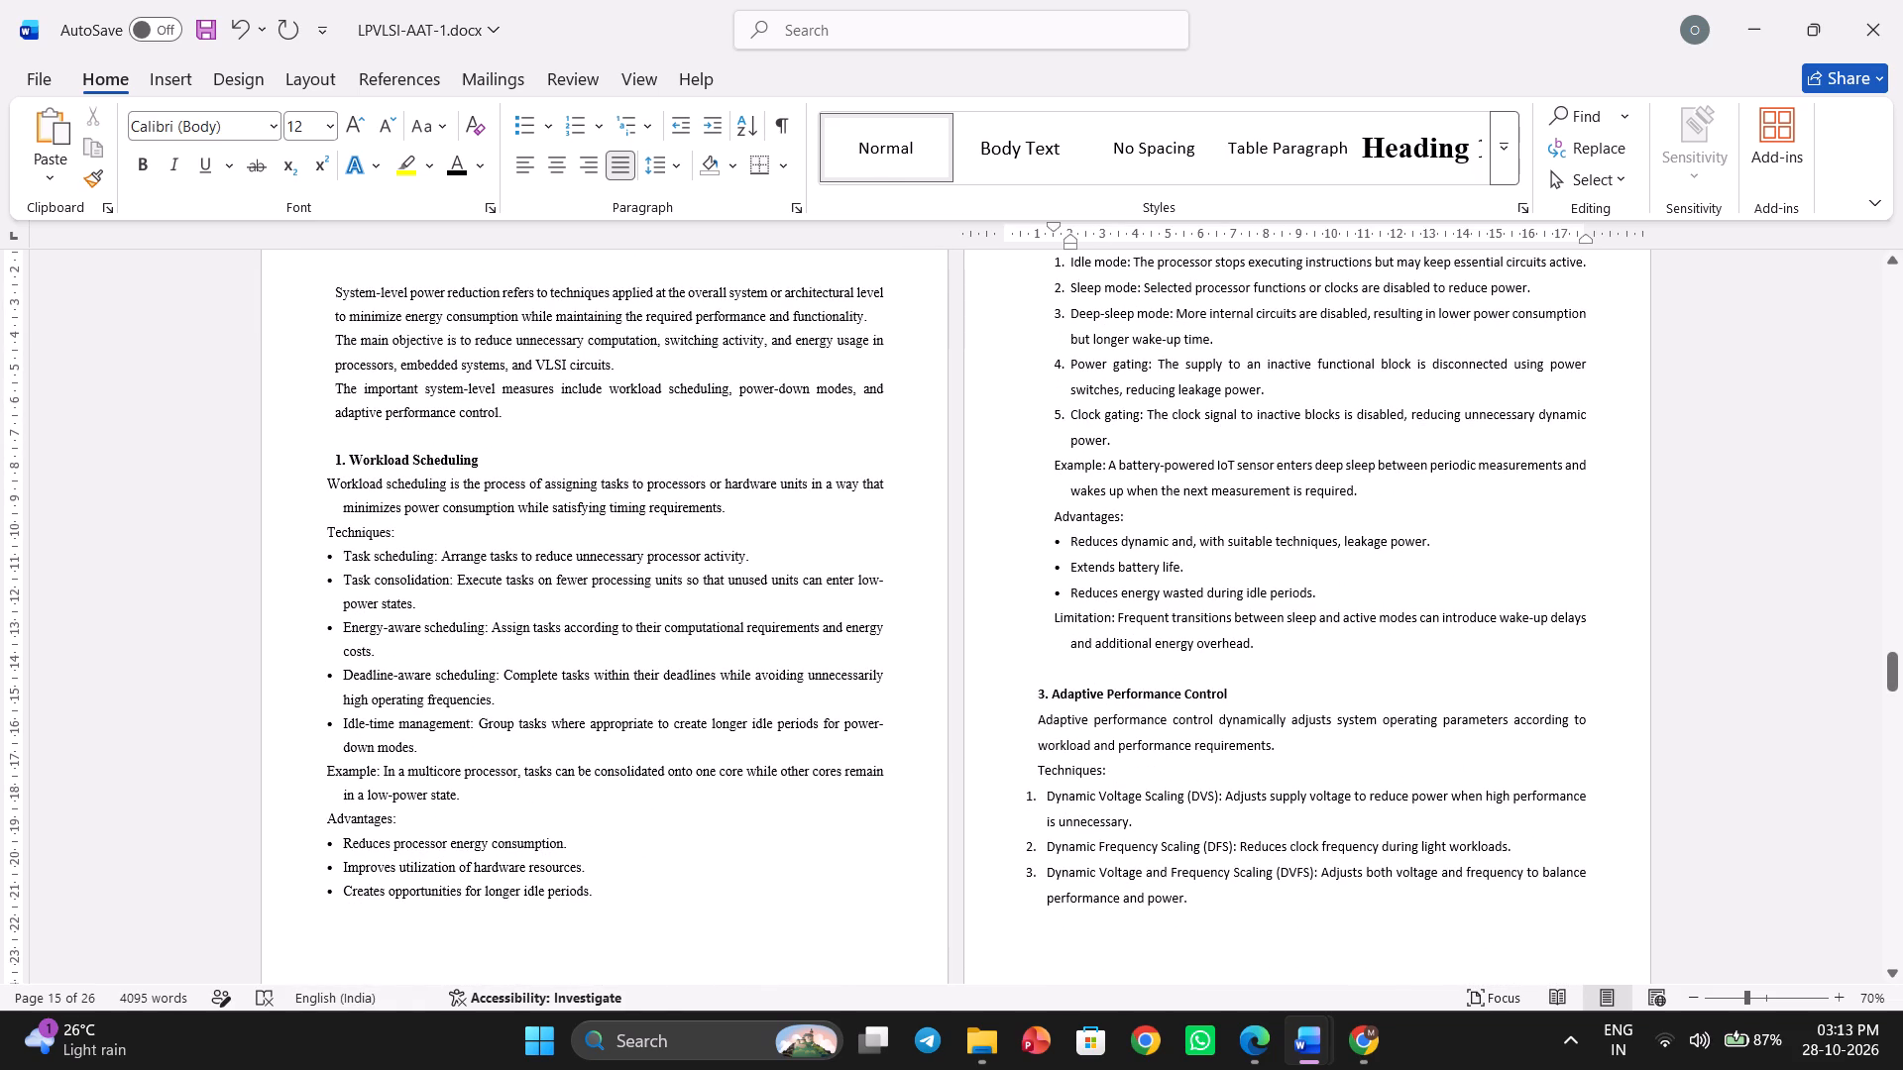
{"action": "scroll", "coordinate": [1078, 449], "scroll_direction": "up", "scroll_amount": 1}
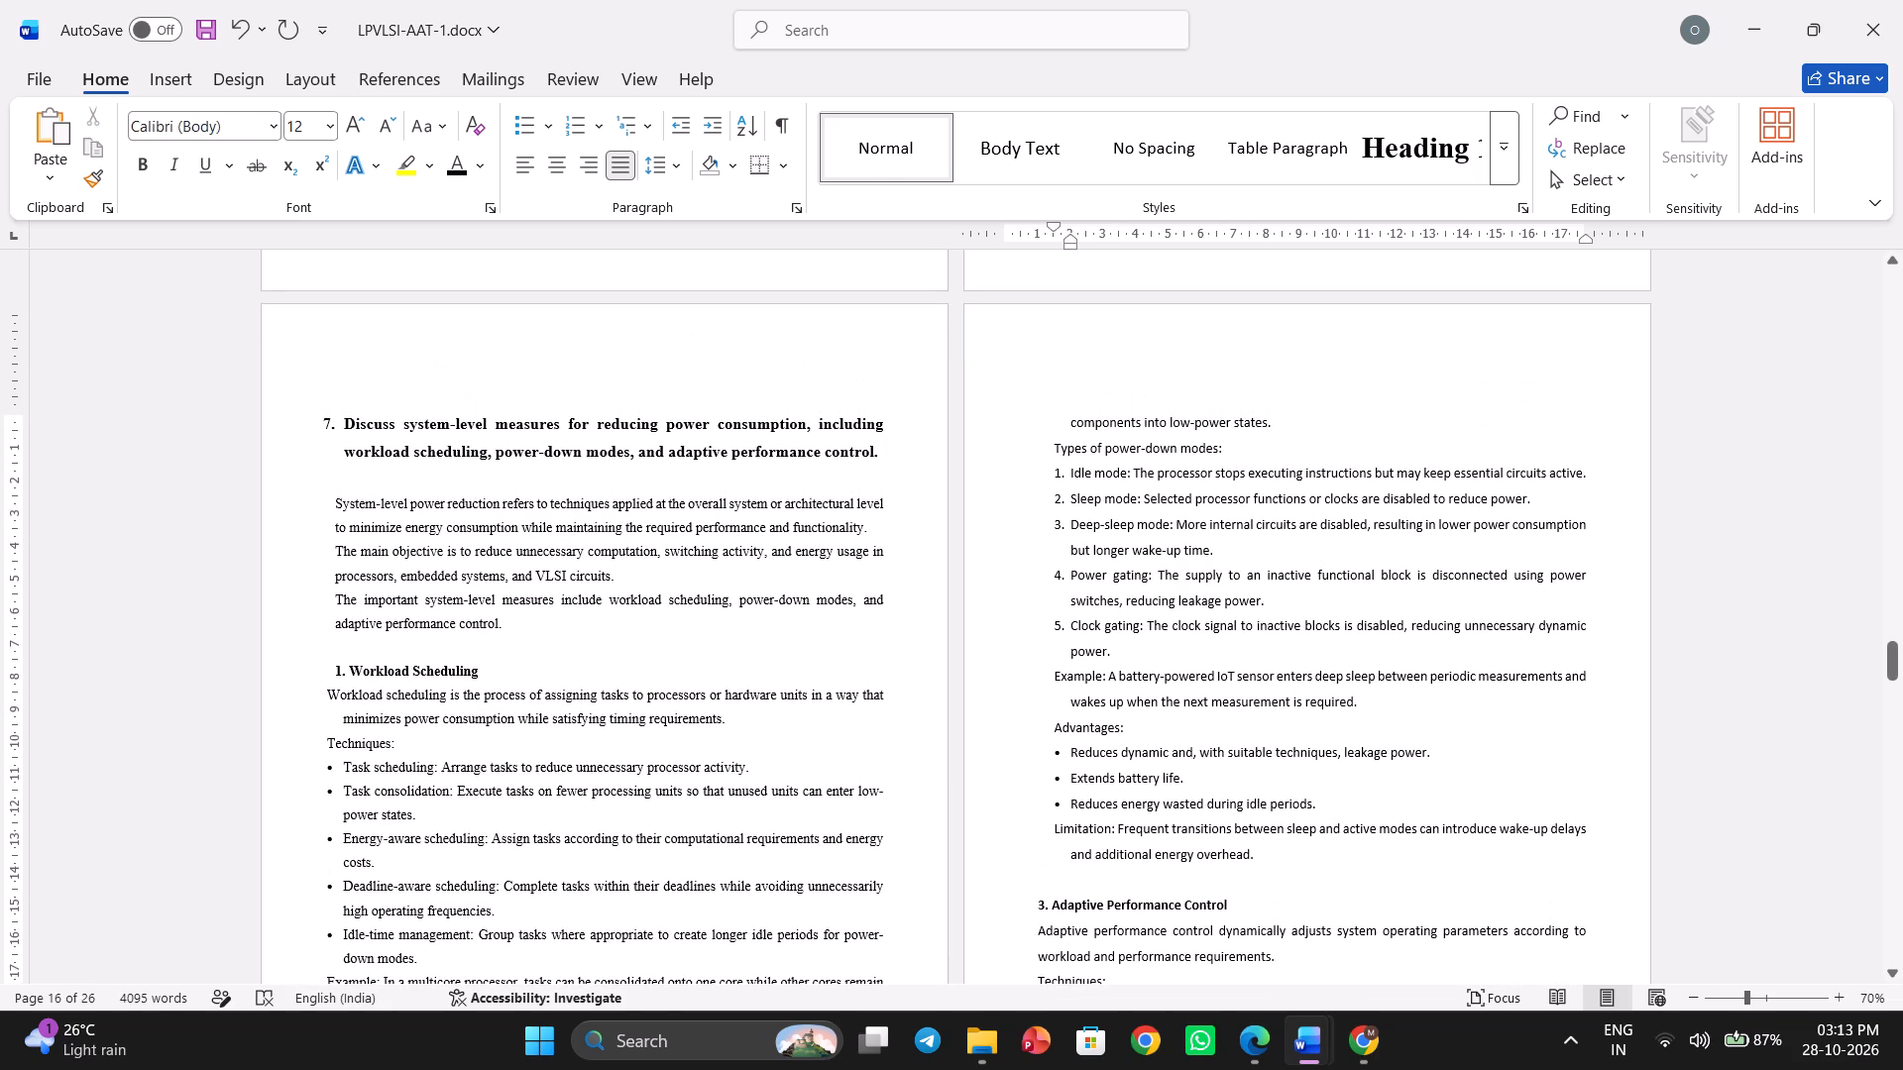
Delete the words "components into low-power states." from the introductory sentence of the Power-Down Modes section.
{"action": "key", "text": "BackSpace"}
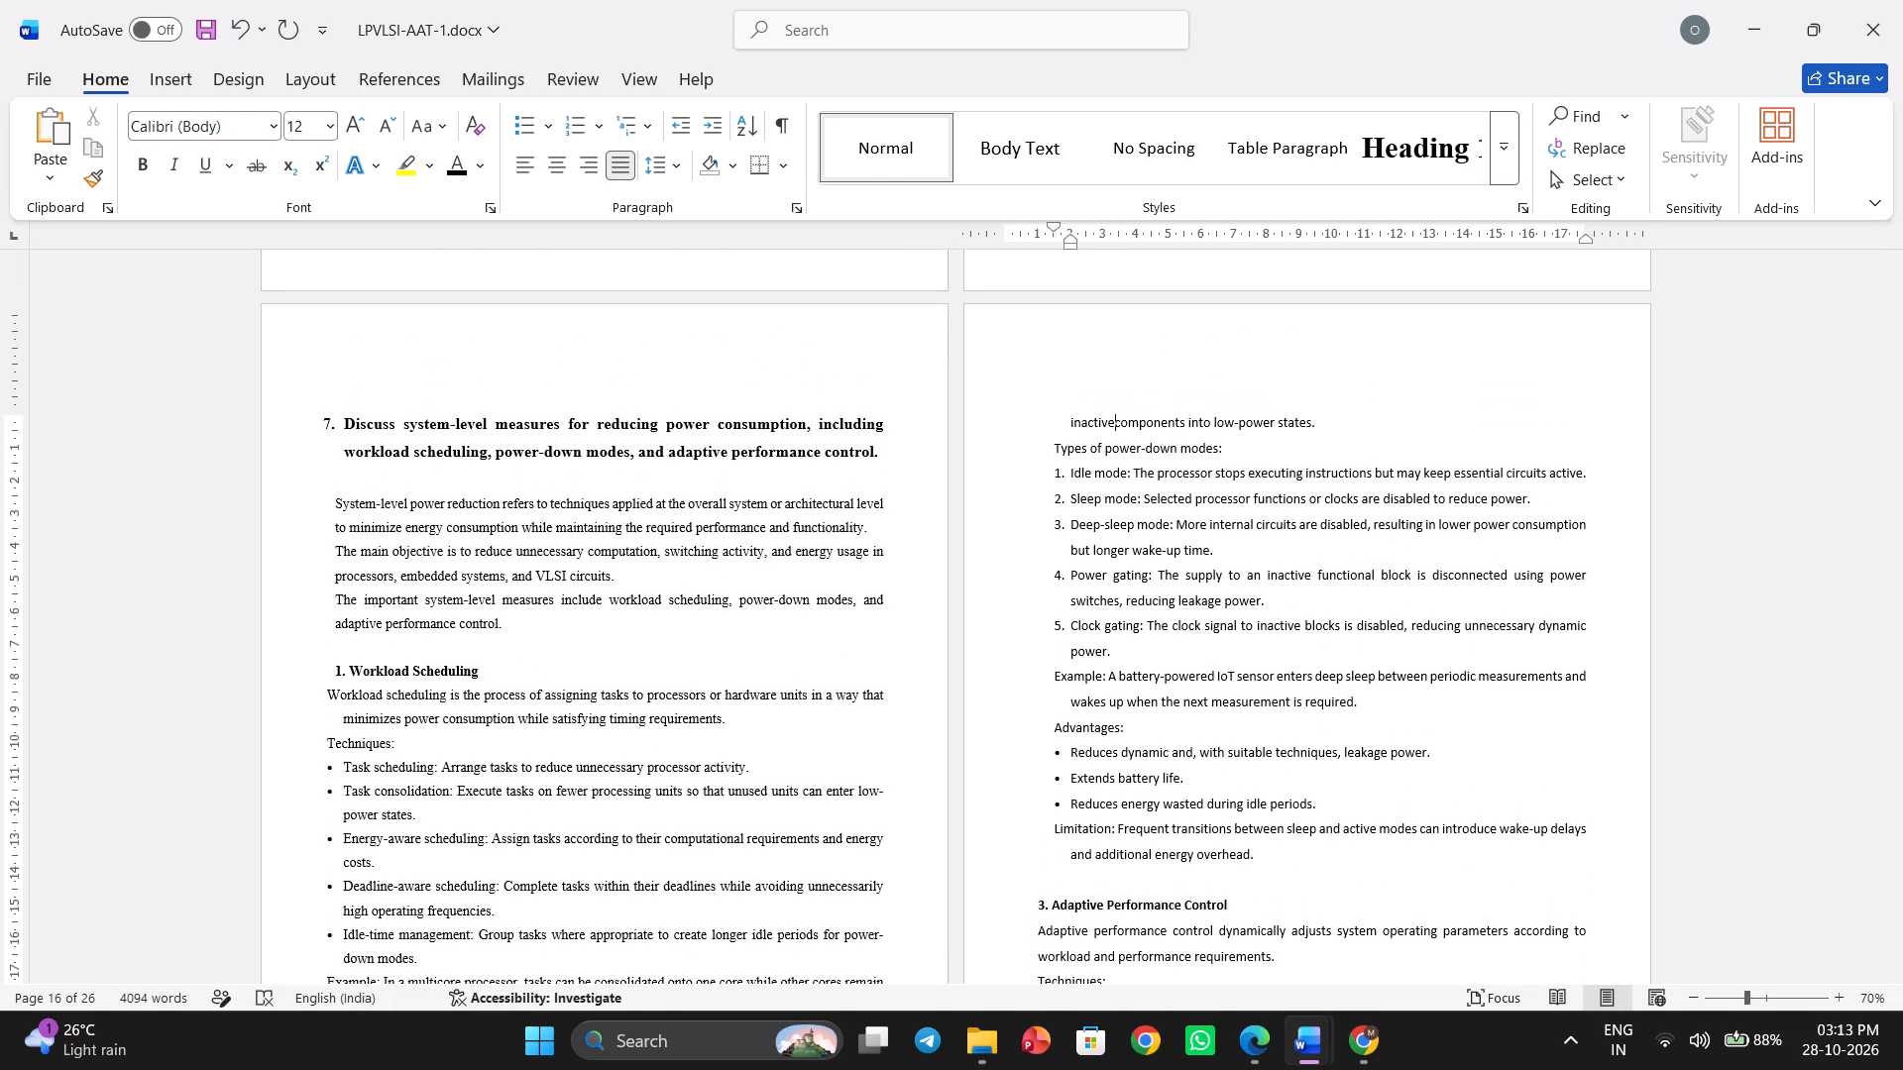
{"action": "key", "text": "ctrl+z"}
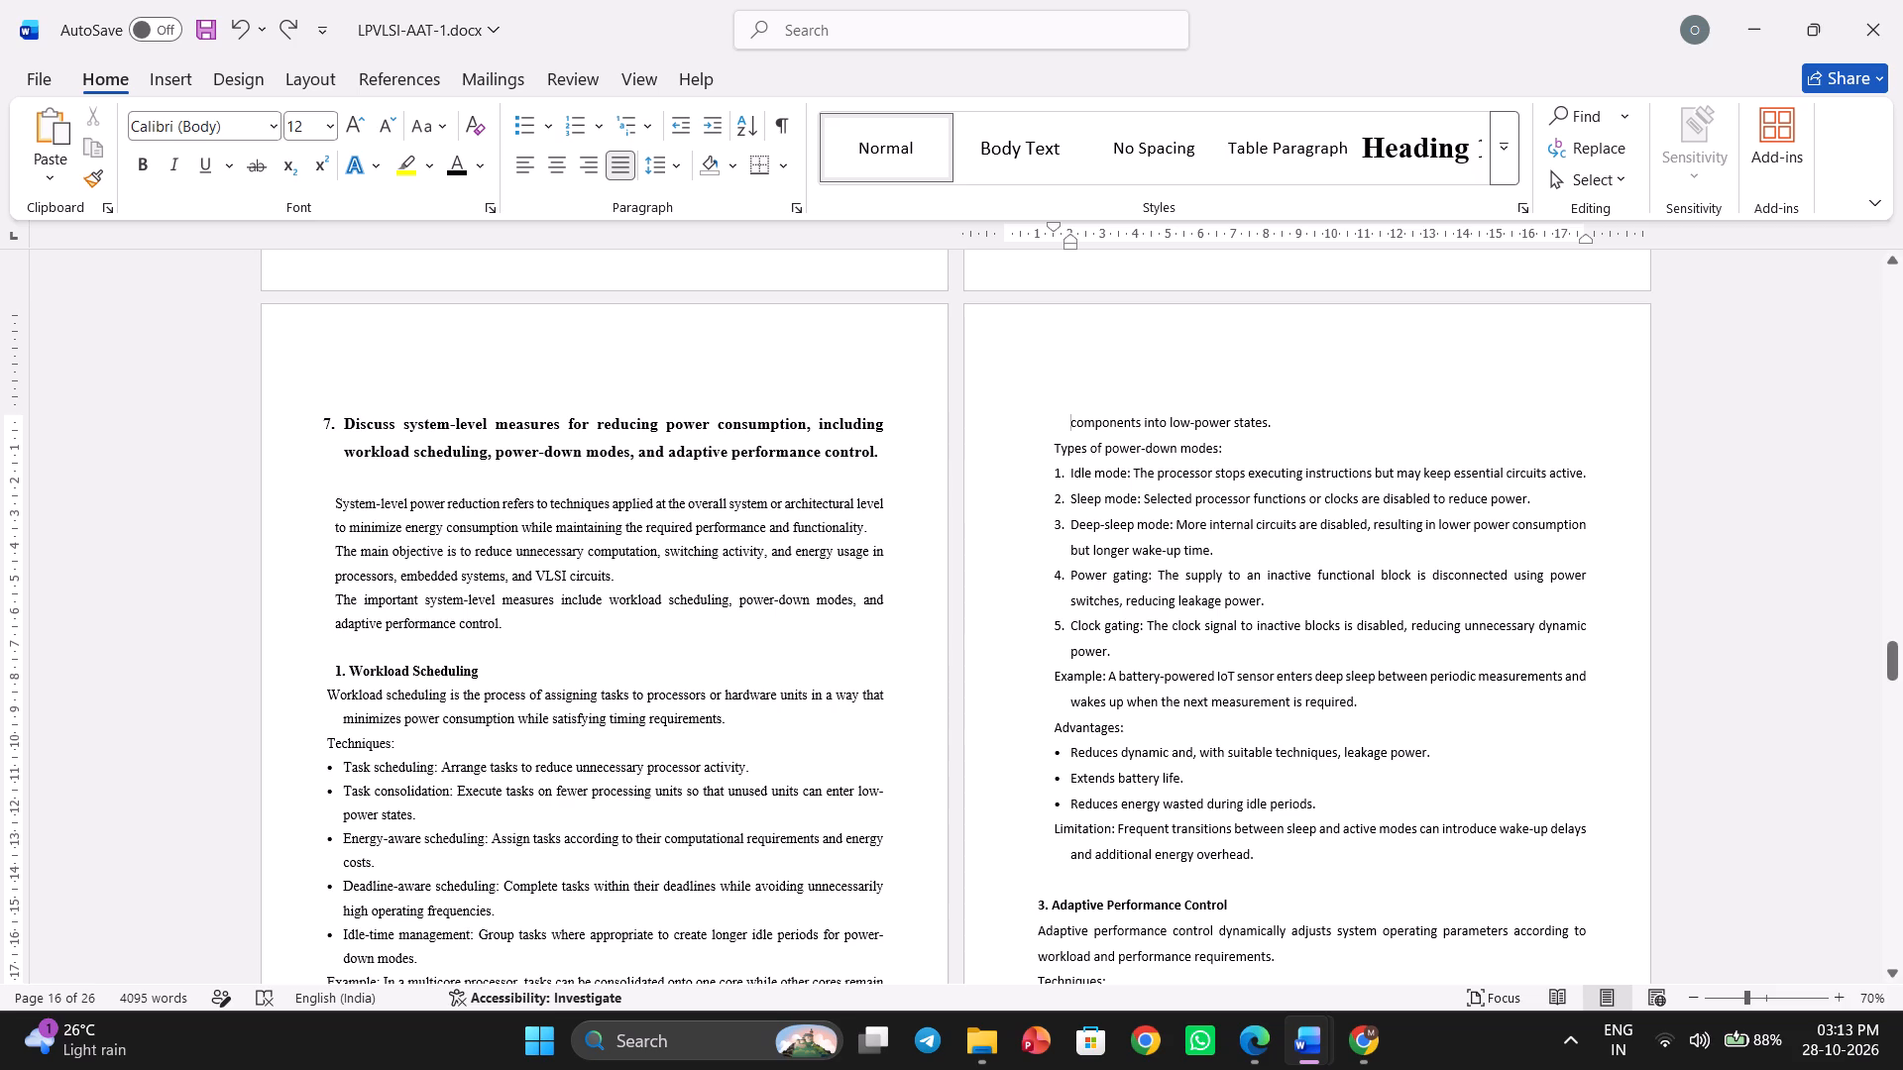
{"action": "left_click_drag", "start_coordinate": [1280, 422], "coordinate": [1052, 402]}
{"action": "key", "text": "BackSpace"}
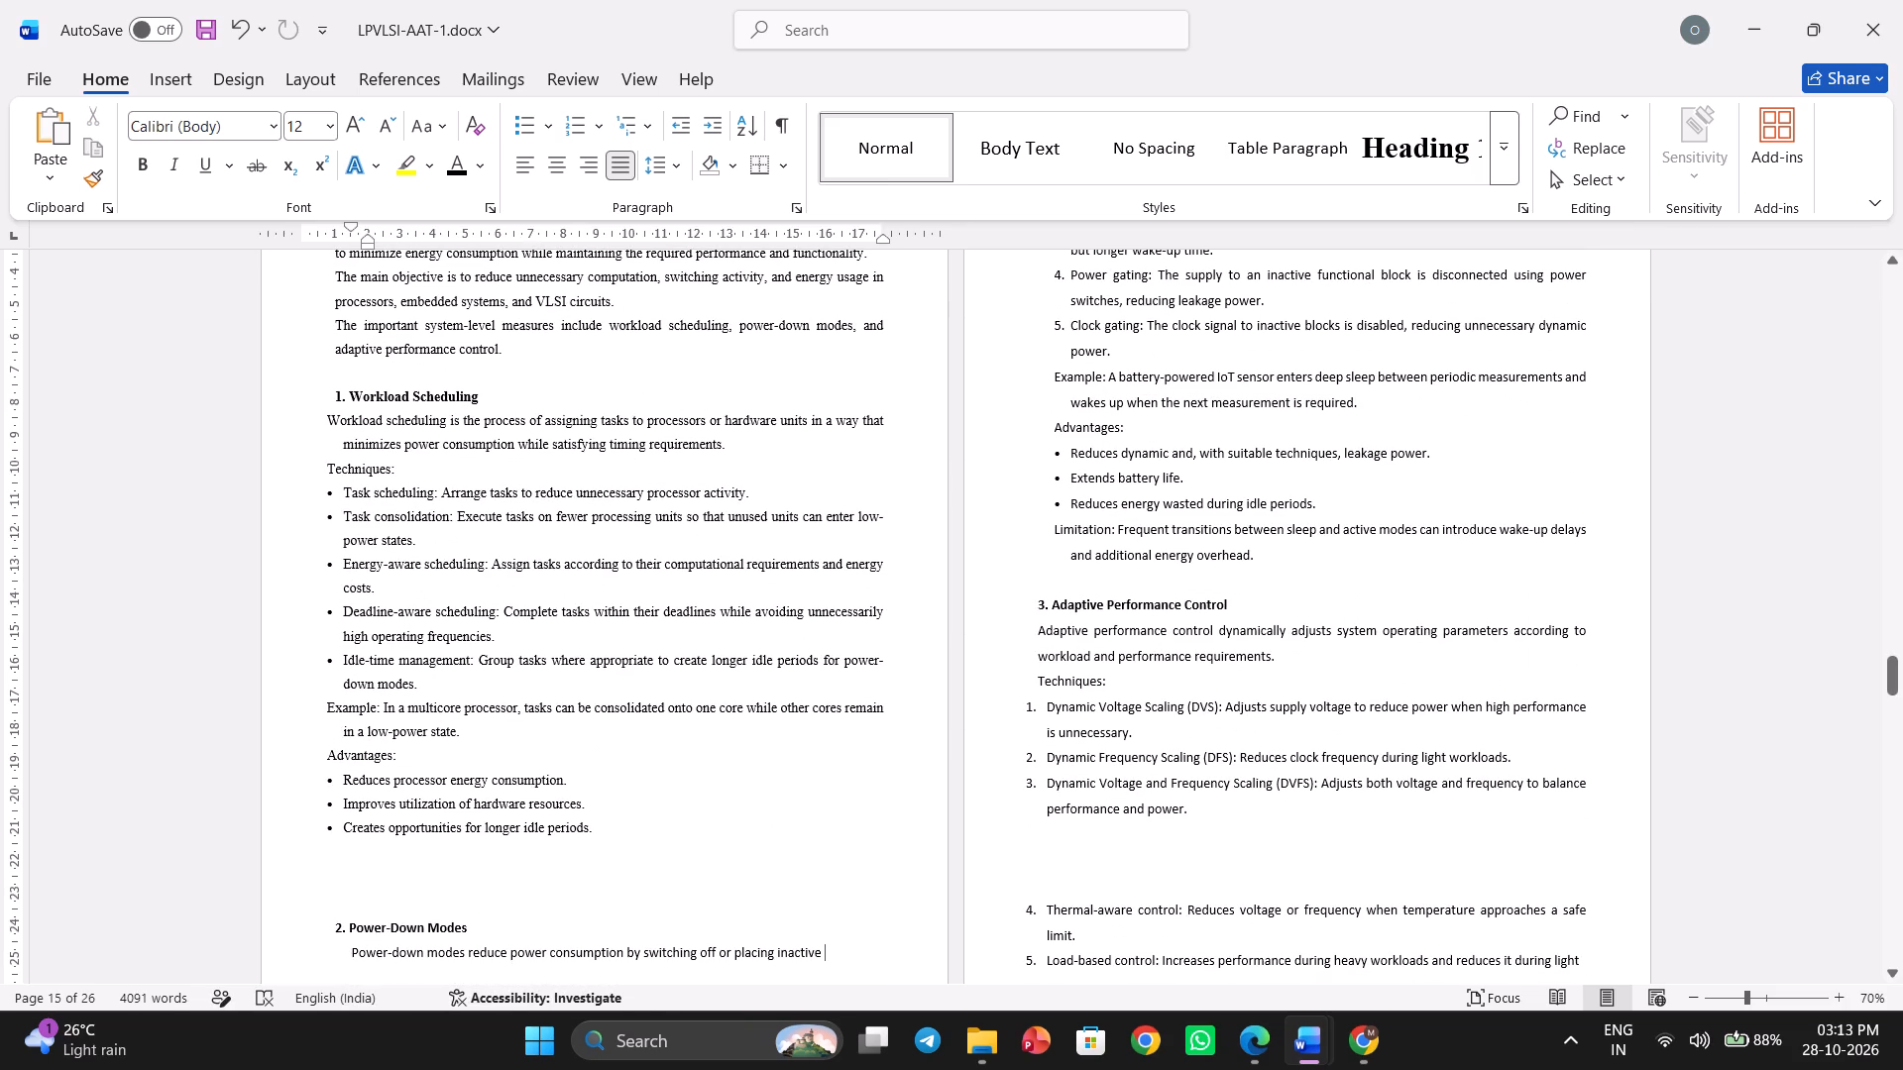
Insert three blank lines before the "2. Power-Down Modes" heading so the section starts on the following page.
{"action": "left_click", "coordinate": [551, 893]}
{"action": "key", "text": "Return"}
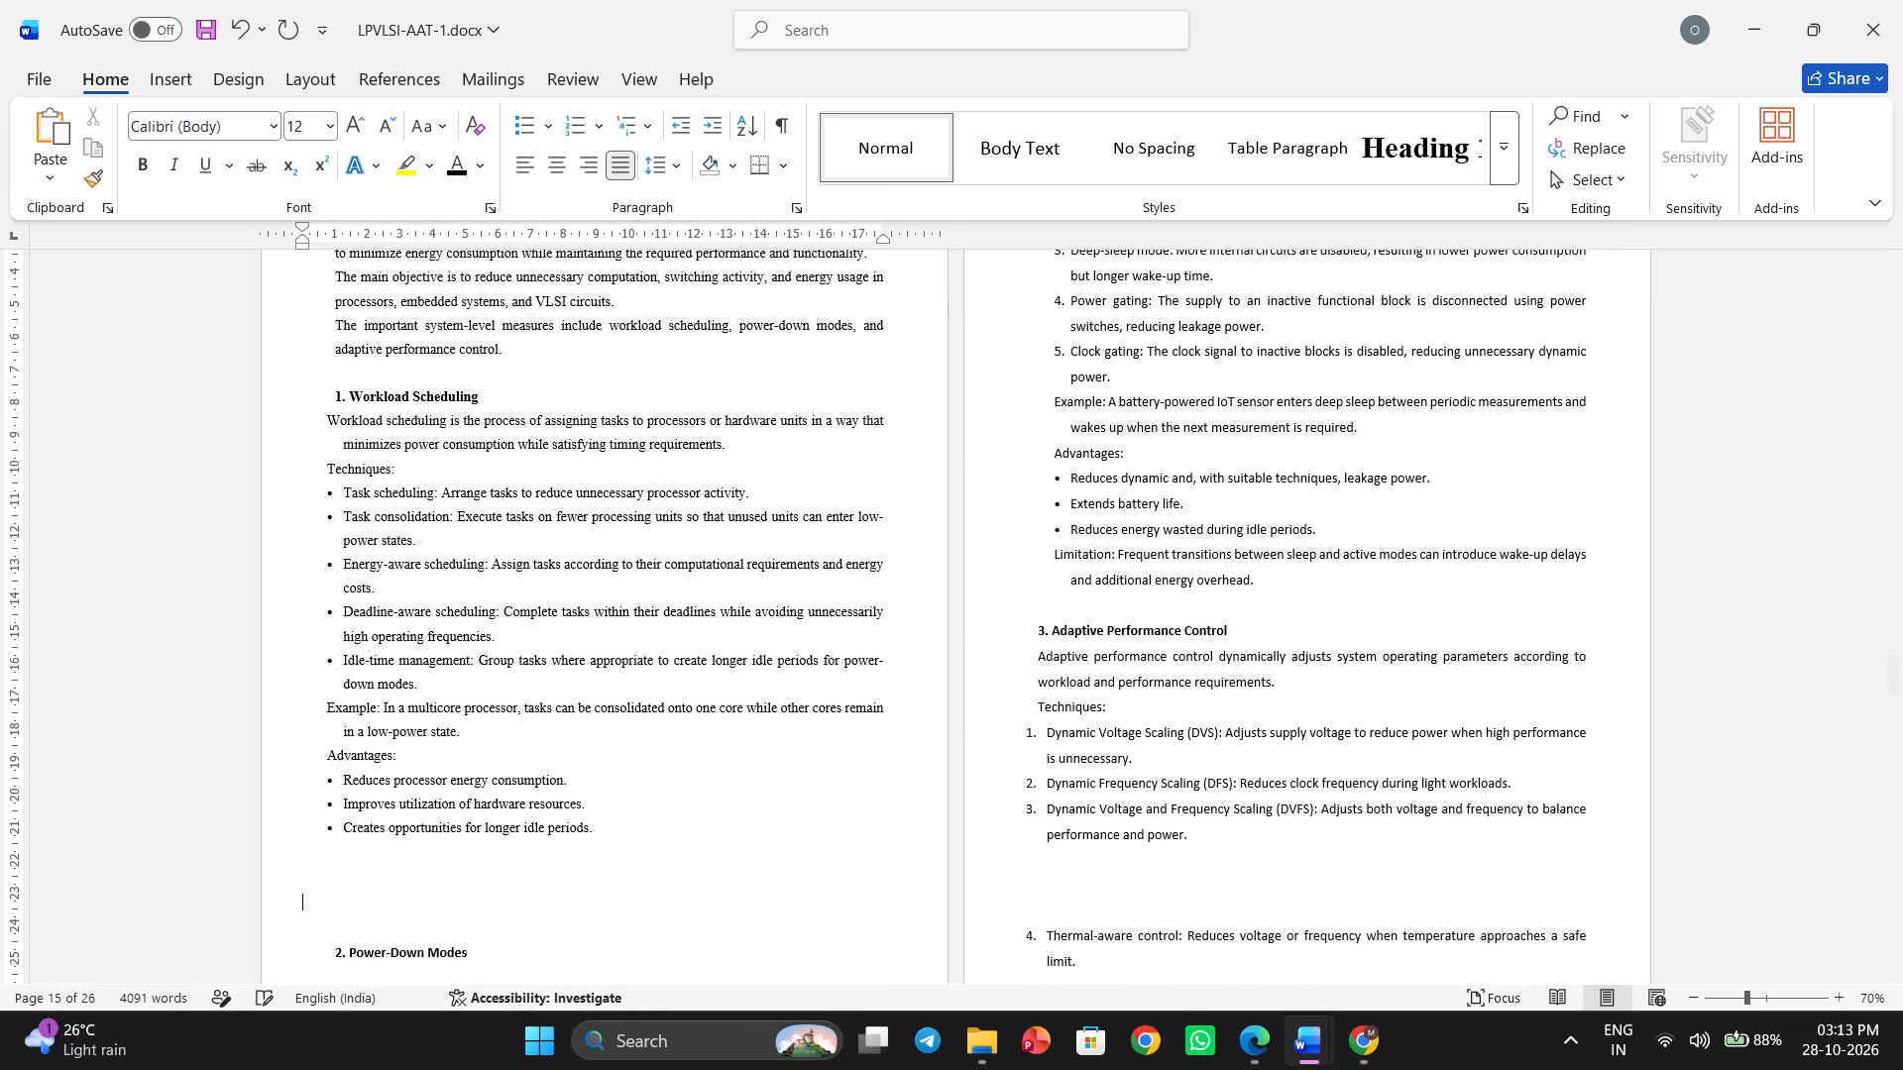
{"action": "key", "text": "Return"}
{"action": "key", "text": "Return"}
{"action": "scroll", "coordinate": [551, 893], "scroll_direction": "up", "scroll_amount": 1}
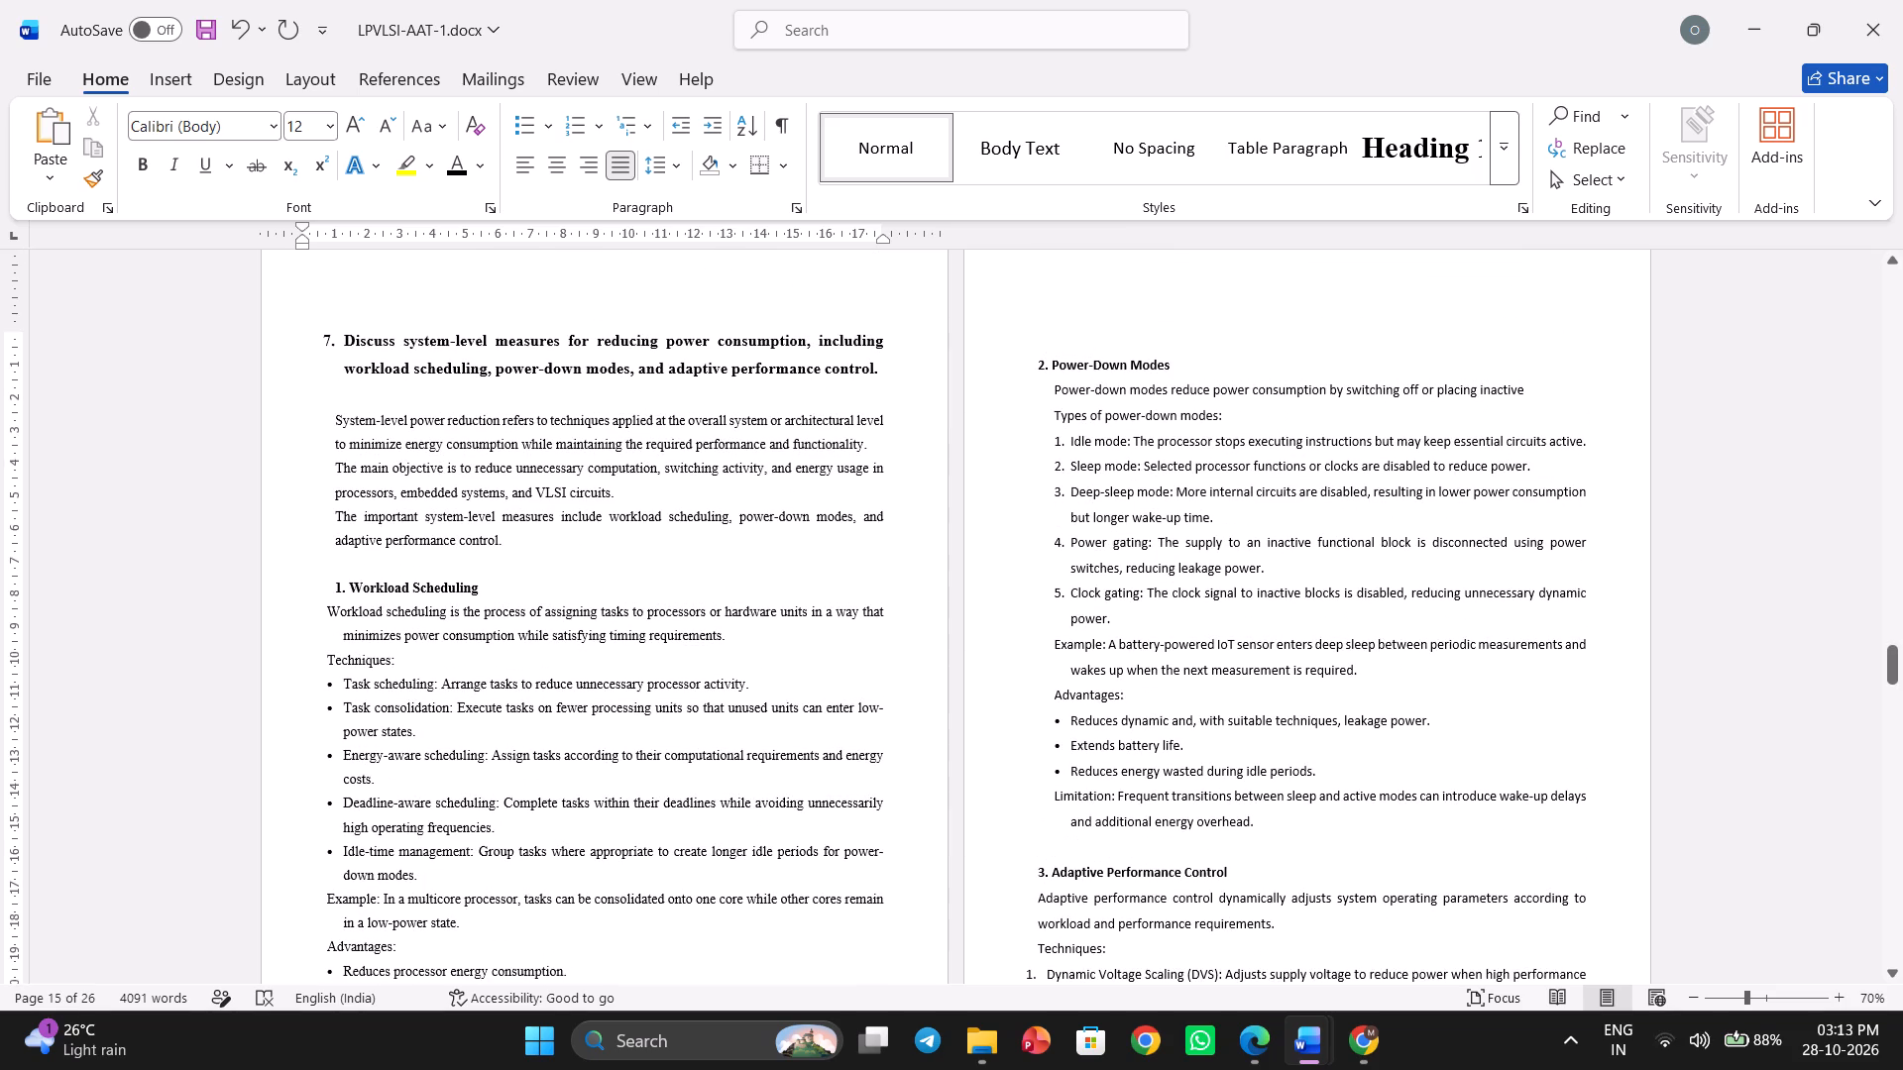
Set the text from "2. Power-Down Modes" through technique 3 of "3. Adaptive Performance Control" to Times New Roman with 1.5 line spacing.
{"action": "left_click_drag", "start_coordinate": [1042, 355], "coordinate": [1244, 720]}
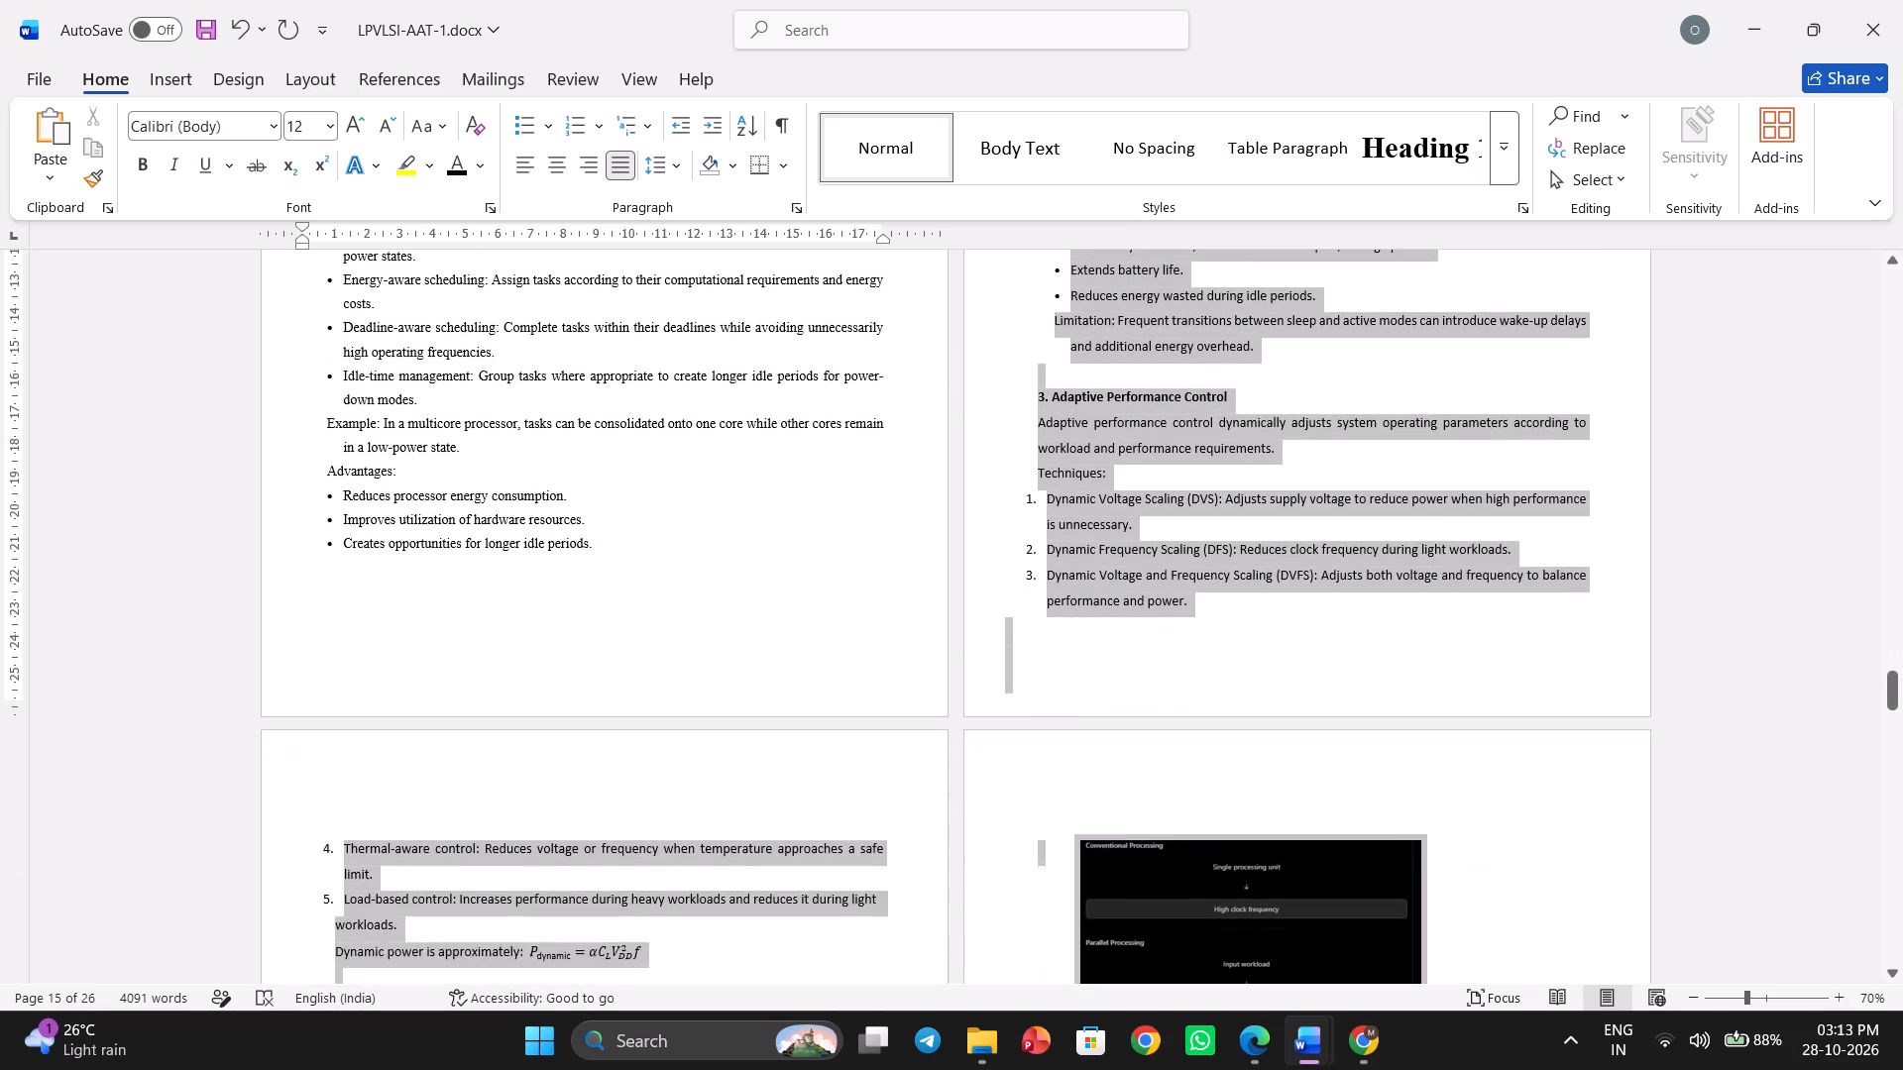
{"action": "left_click_drag", "start_coordinate": [1244, 720], "coordinate": [1245, 647]}
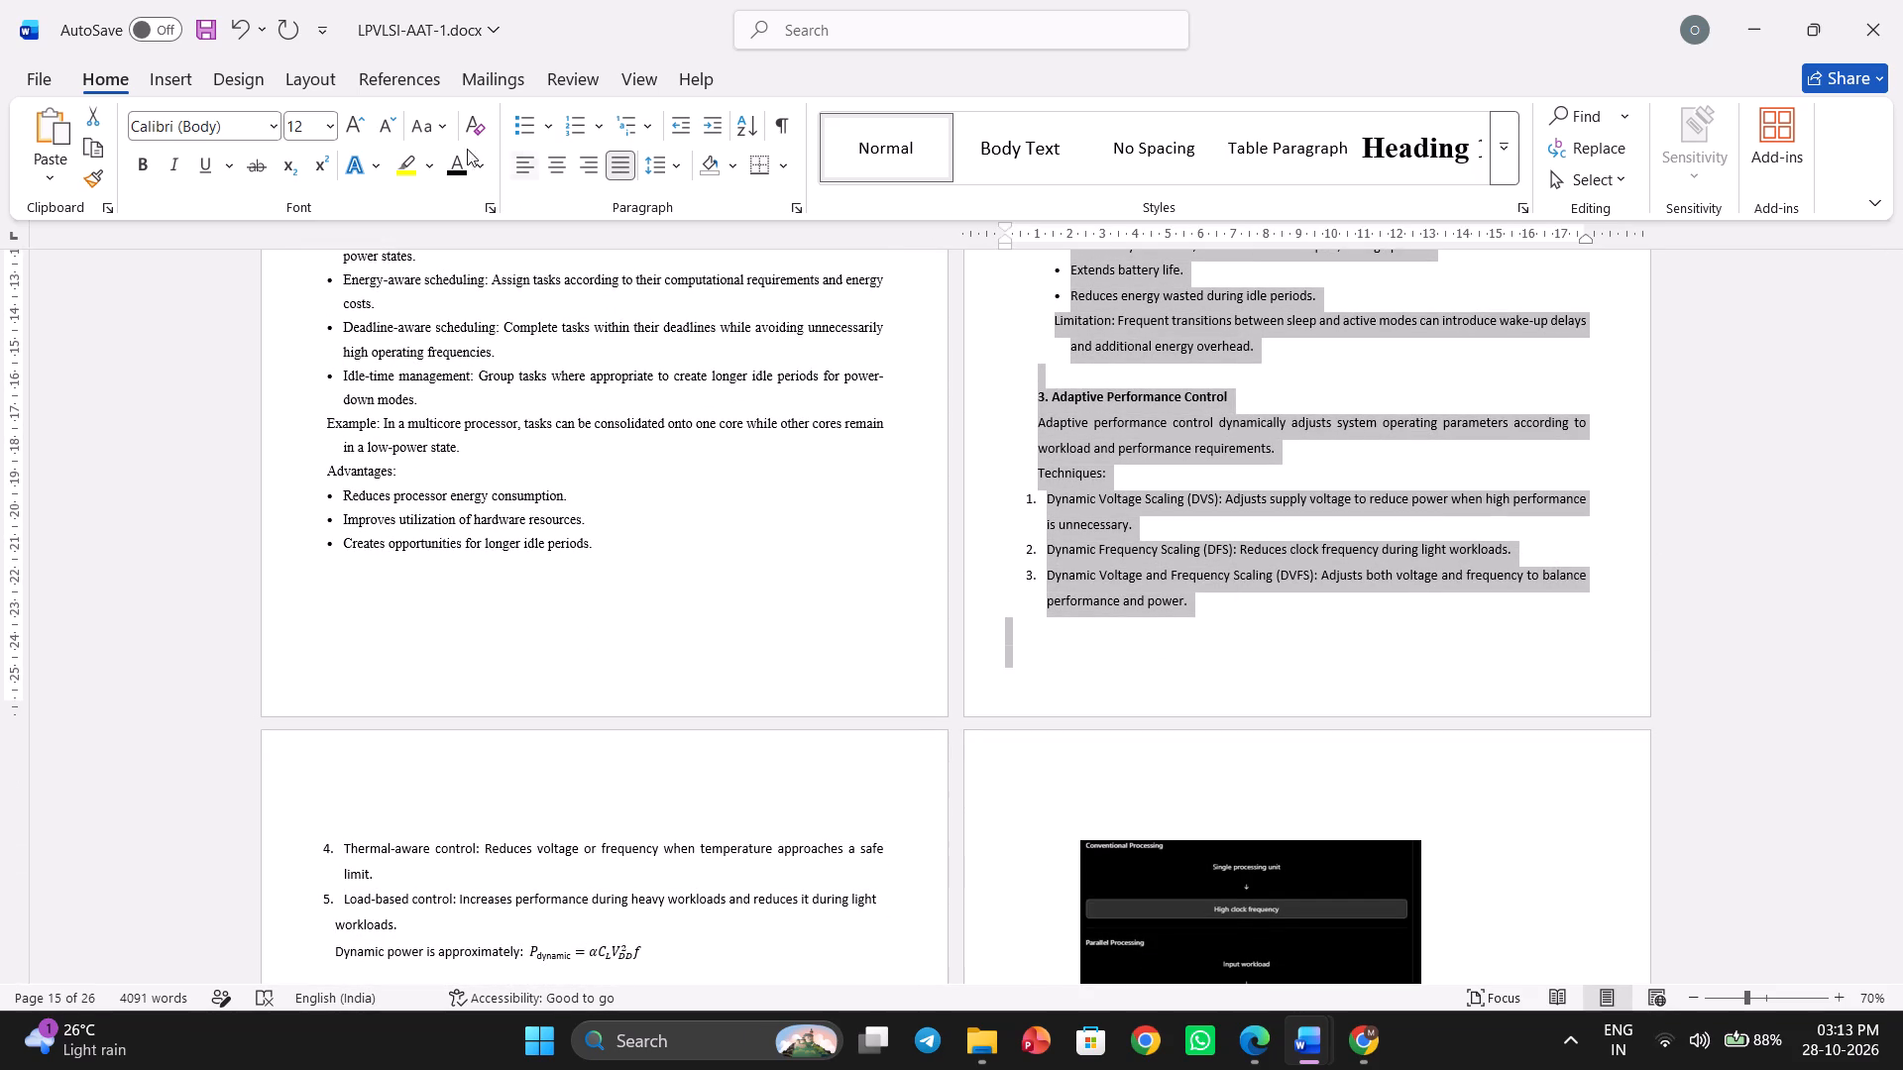
{"action": "left_click", "coordinate": [275, 126]}
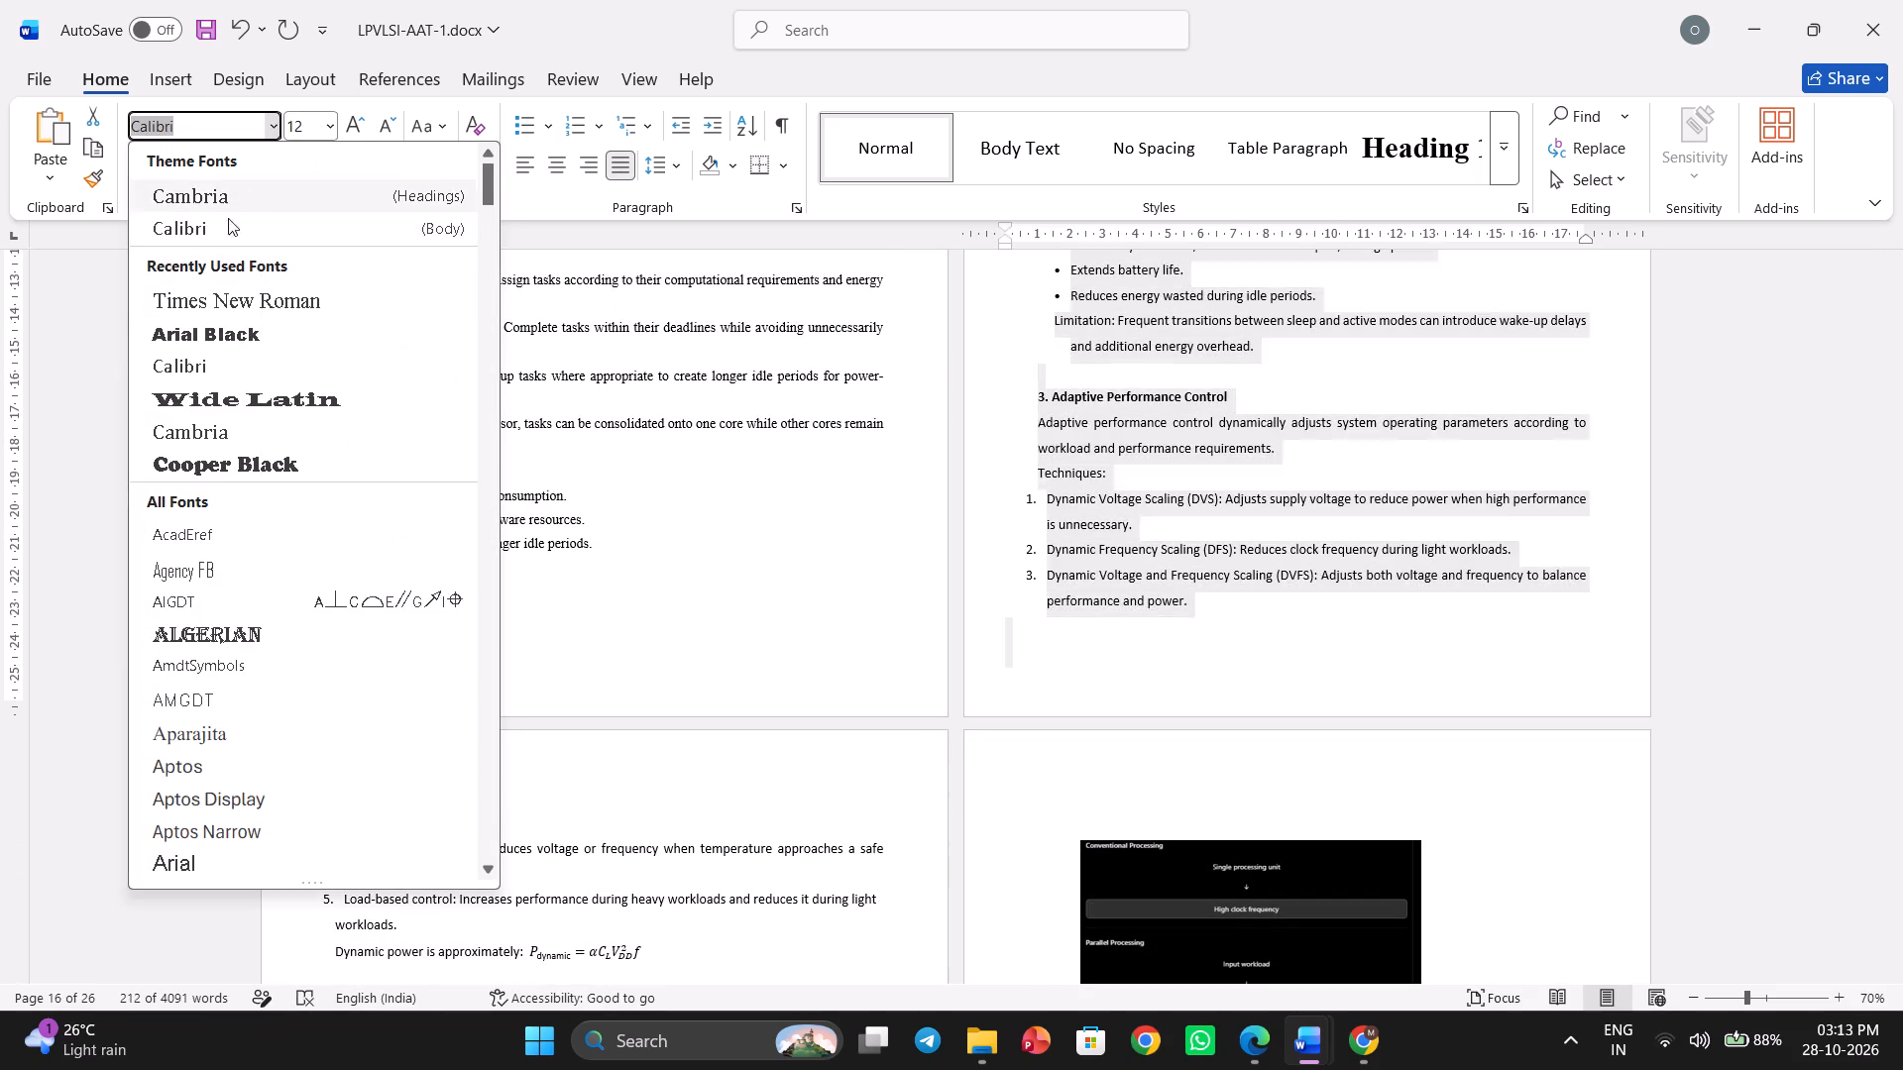
{"action": "left_click", "coordinate": [200, 305]}
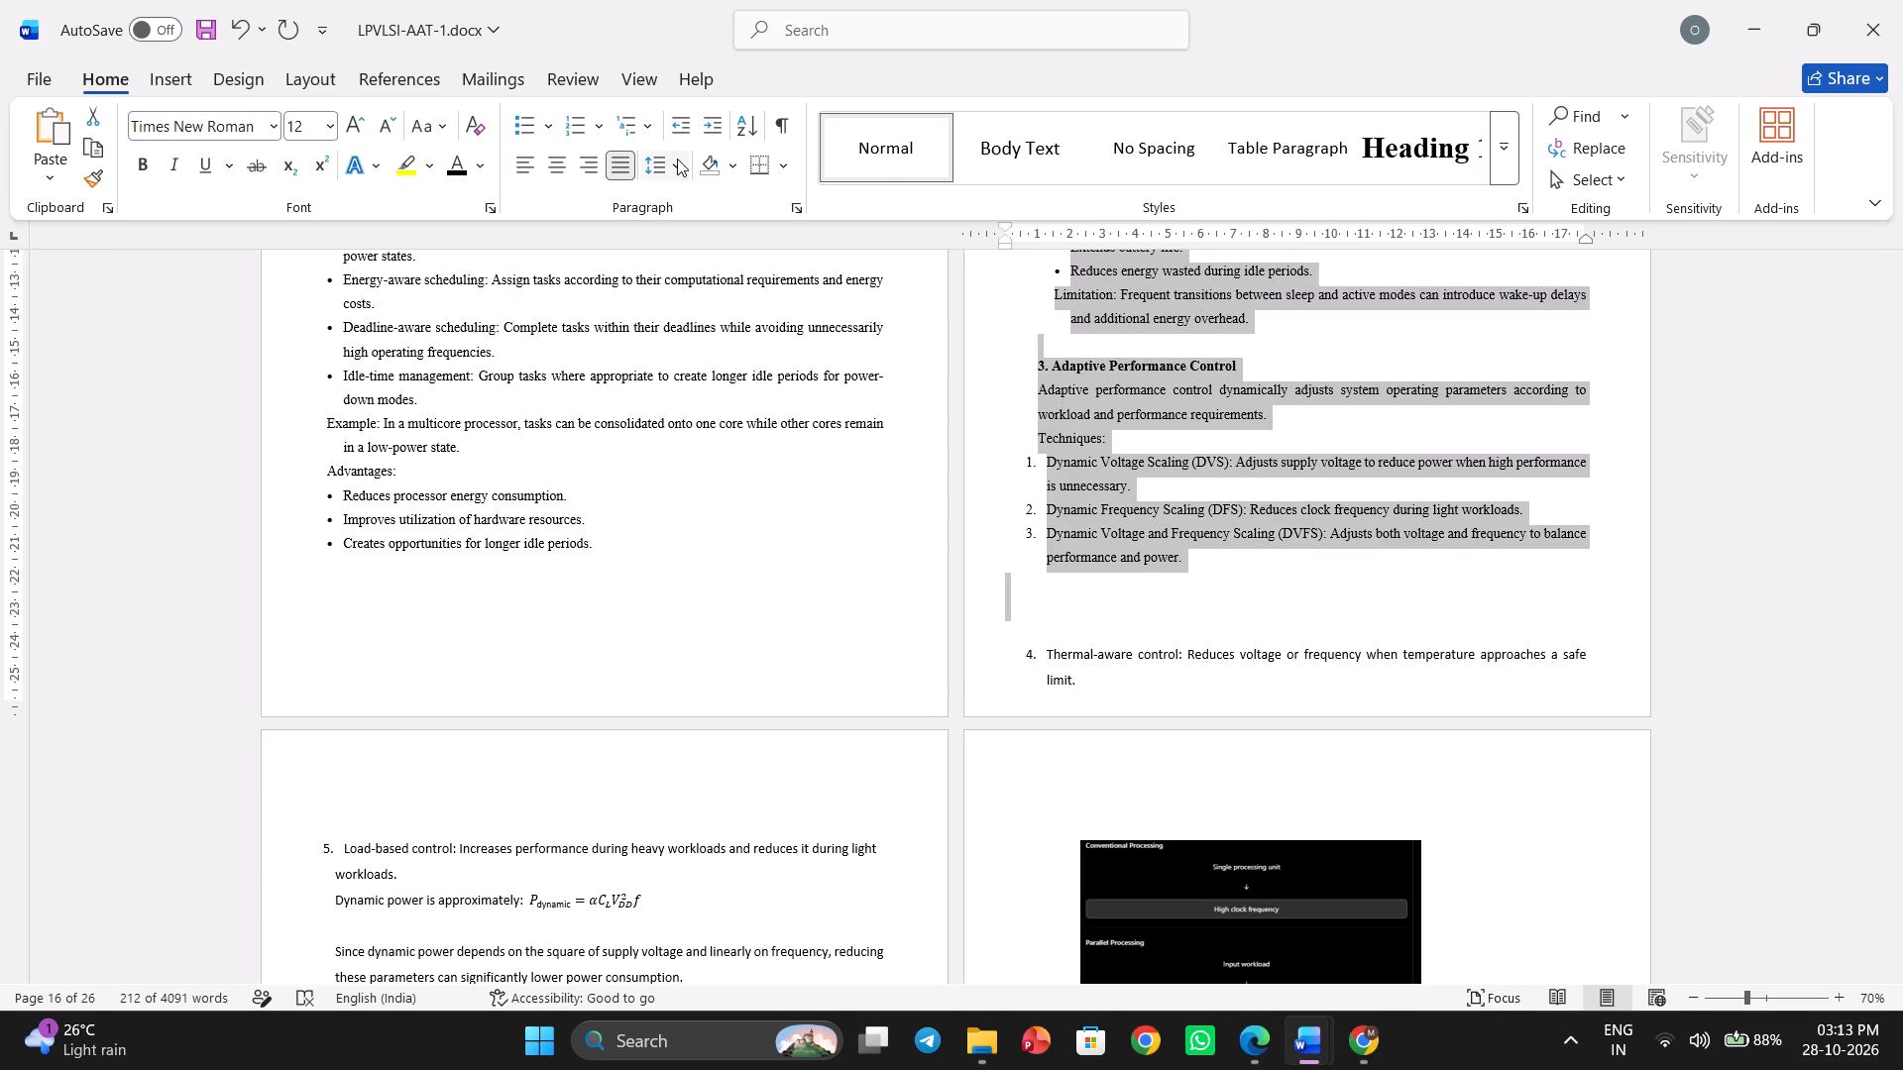
{"action": "left_click", "coordinate": [677, 159]}
{"action": "left_click", "coordinate": [676, 264]}
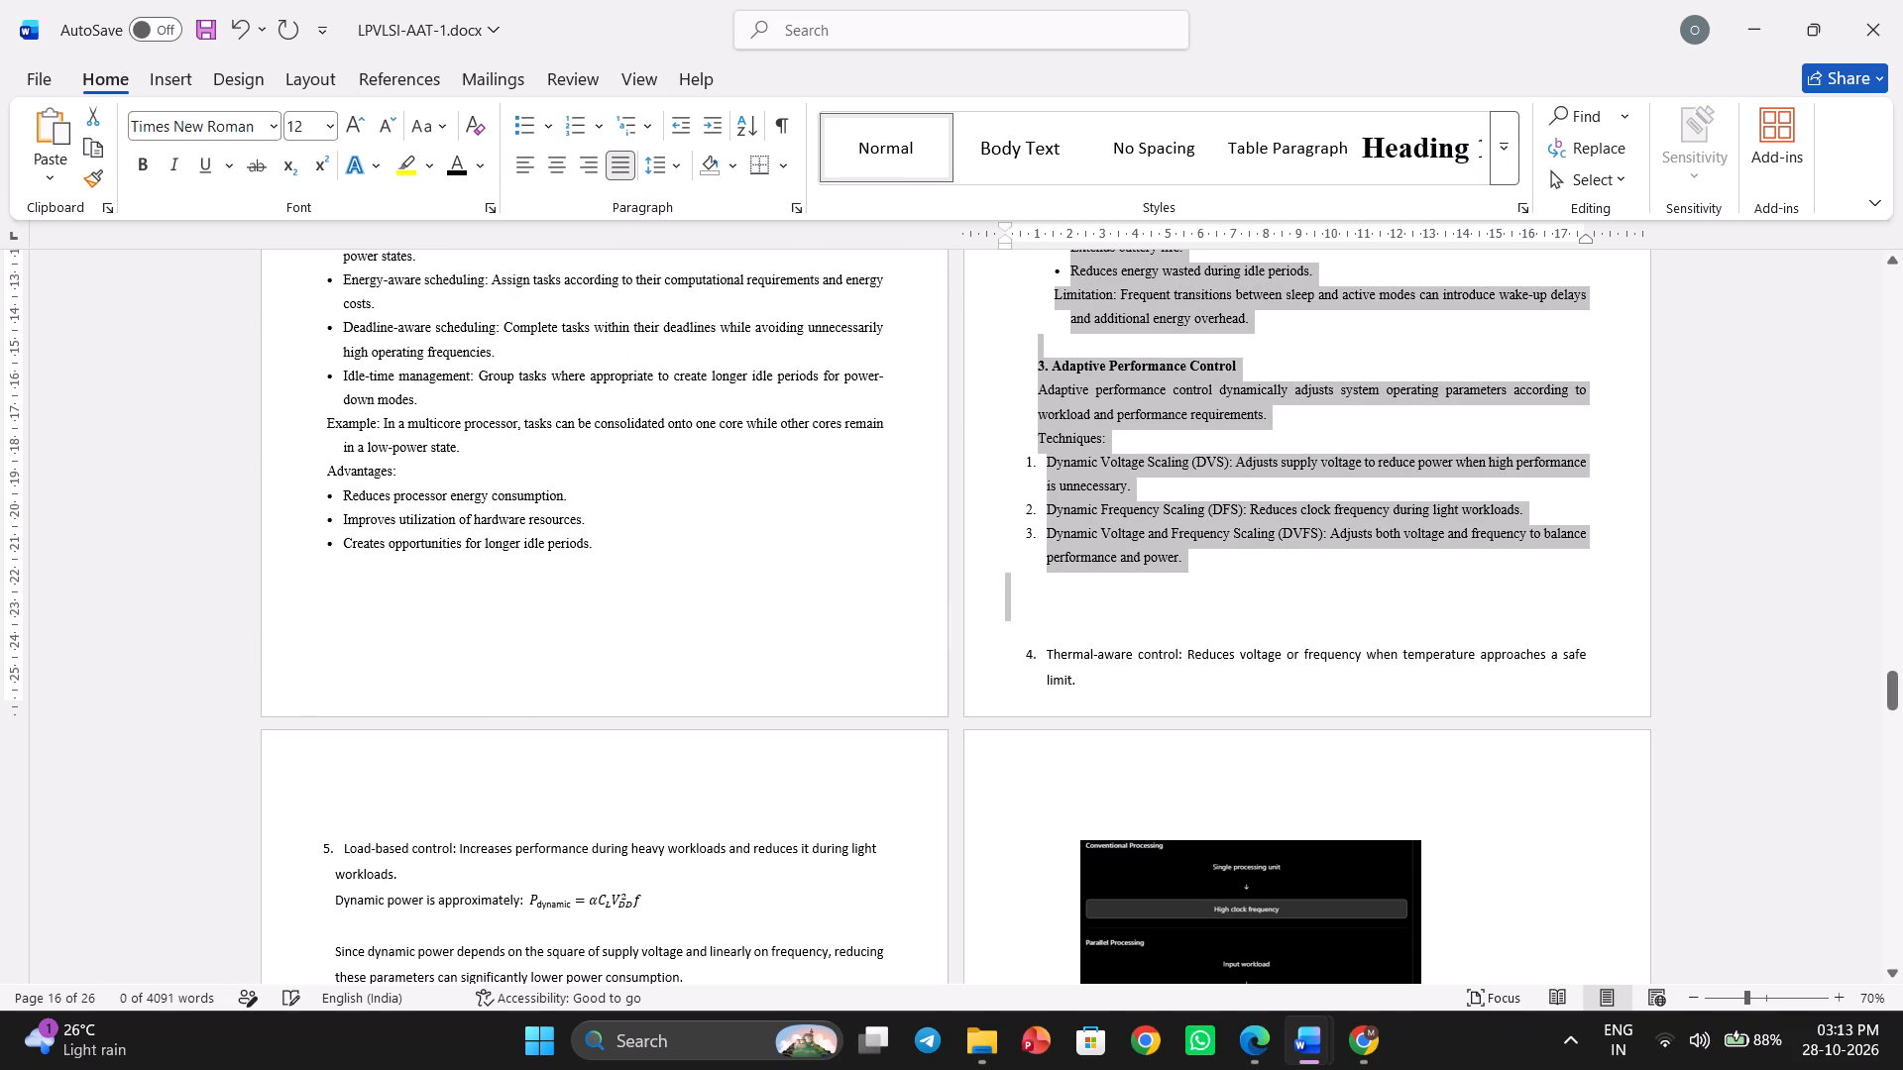
Add blank space after technique 3 (DVFS) so item 4, Thermal-aware control, starts on the next page.
{"action": "left_click", "coordinate": [1108, 558]}
{"action": "left_click", "coordinate": [1072, 587]}
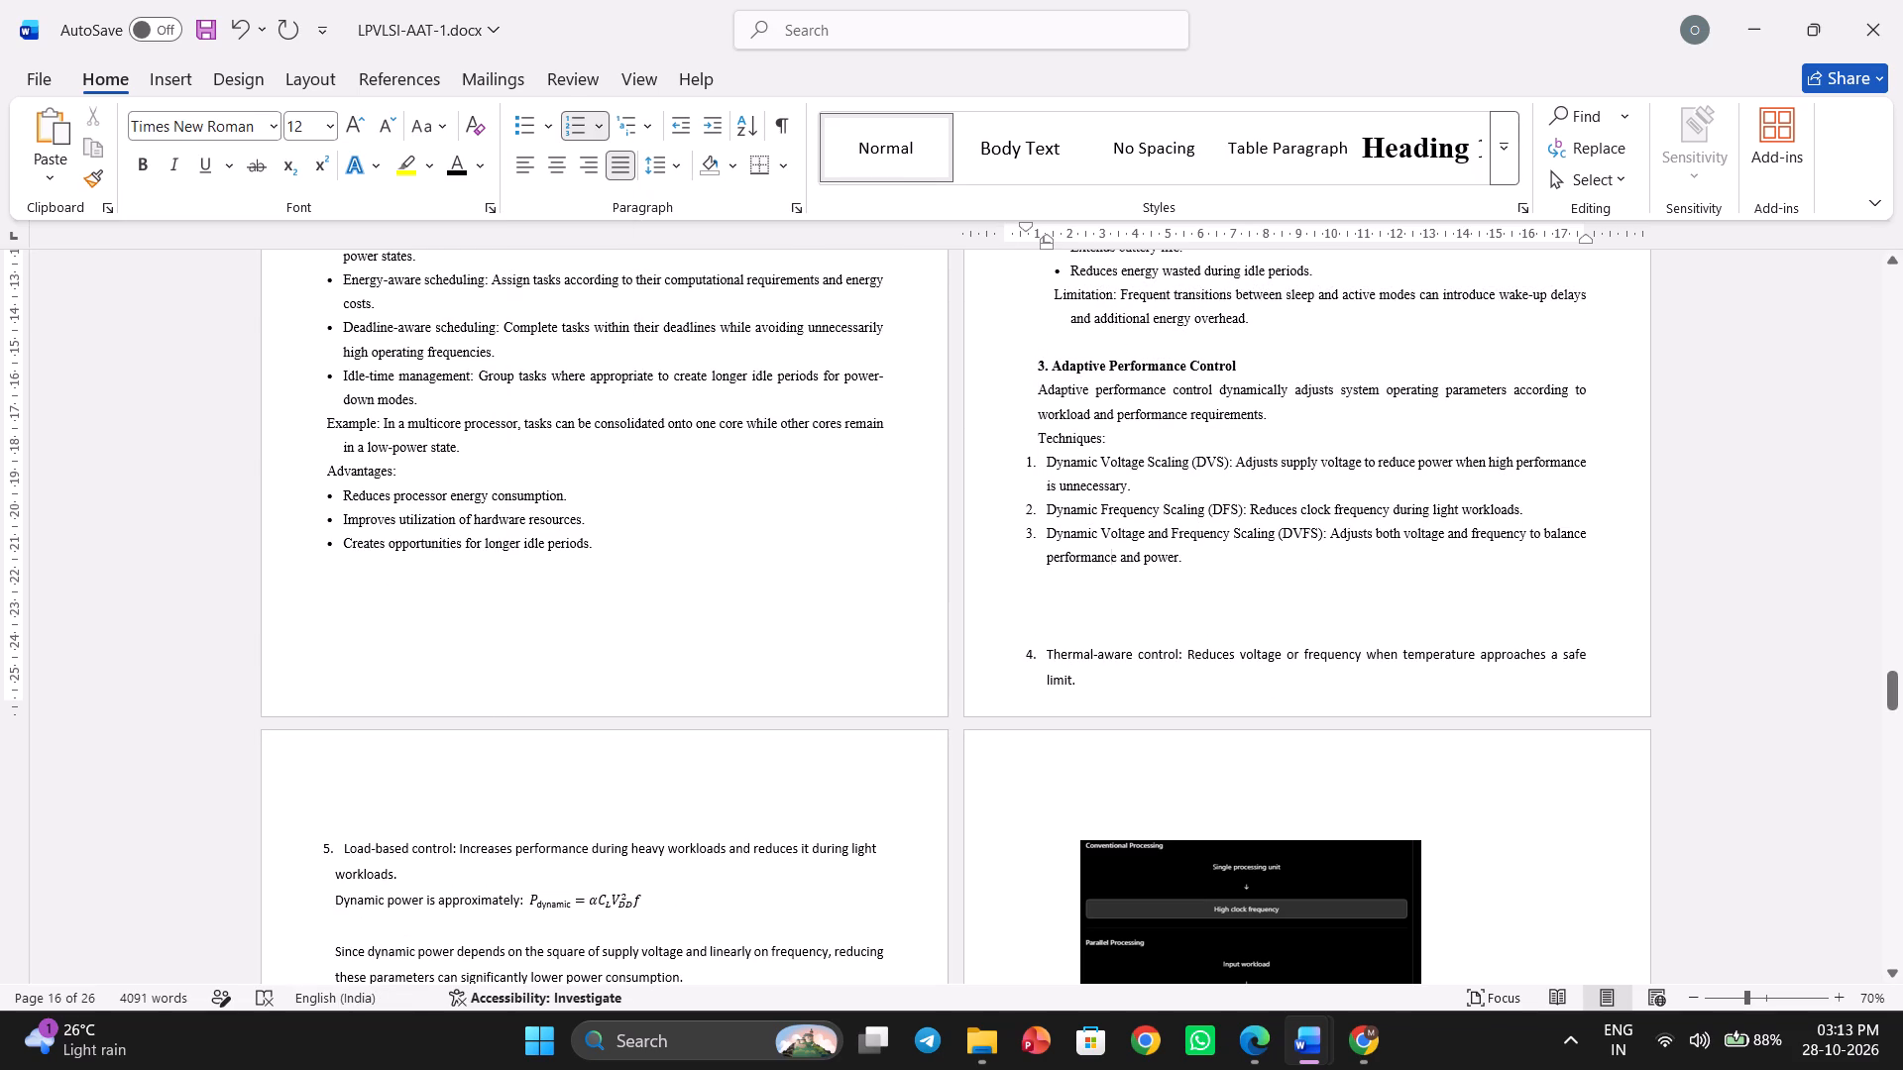
{"action": "key", "text": "Return"}
{"action": "key", "text": "Return"}
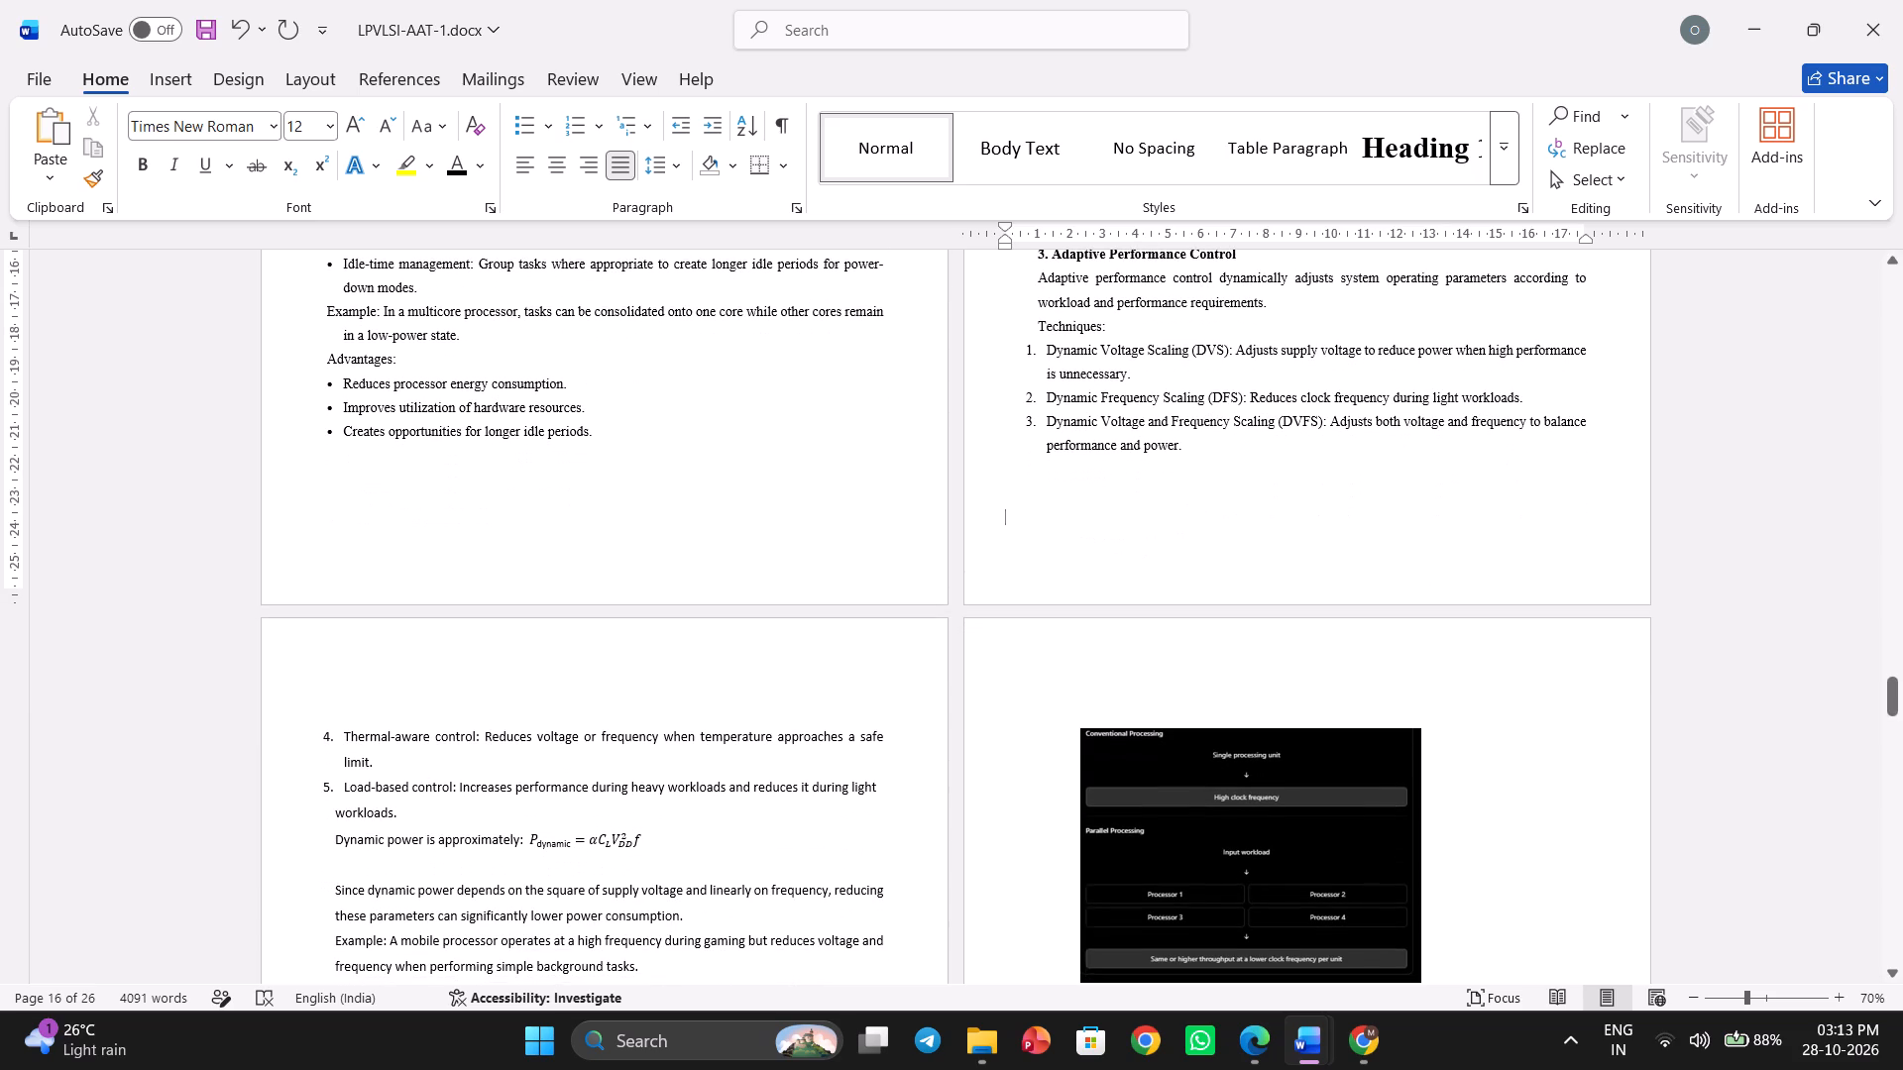
{"action": "left_click", "coordinate": [679, 164]}
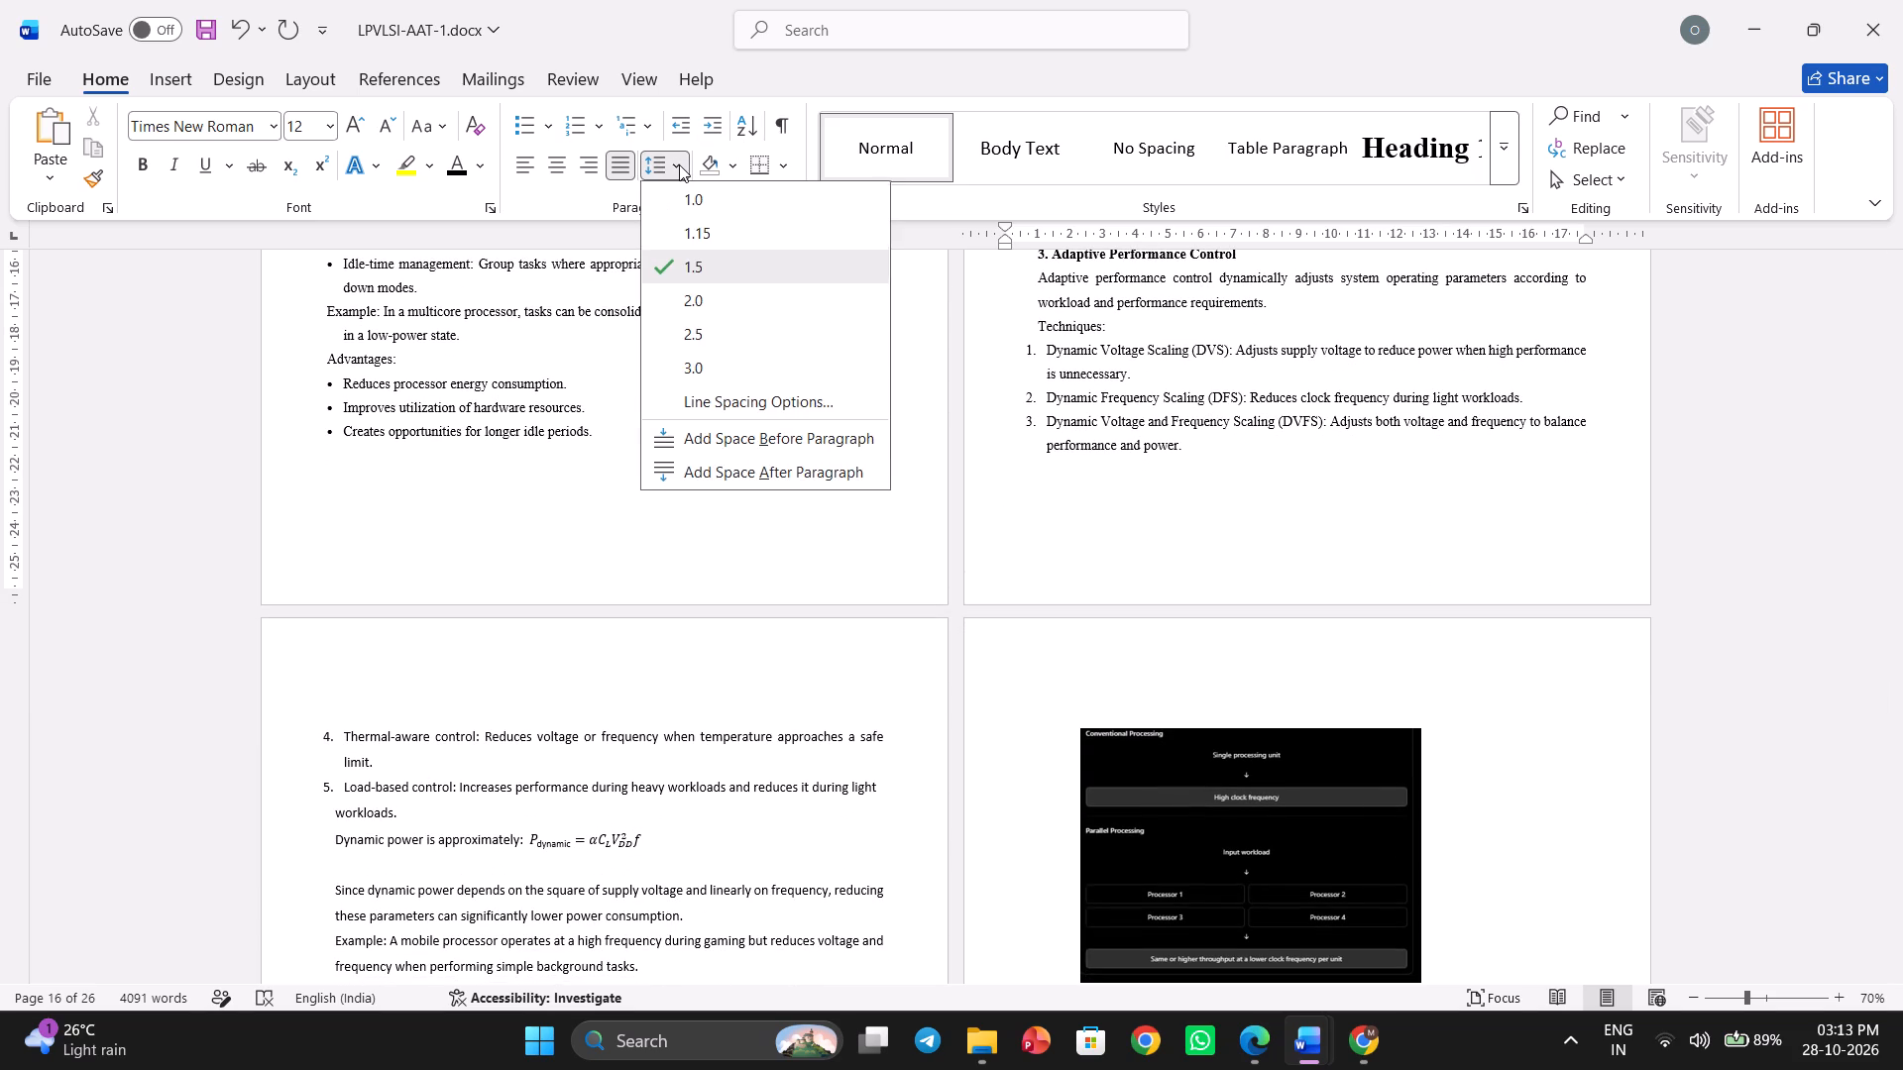
{"action": "left_click", "coordinate": [595, 570]}
Set the rest of question 7, from Thermal-aware control through its Advantages list, to Times New Roman with 1.5 line spacing.
{"action": "scroll", "coordinate": [595, 570], "scroll_direction": "down", "scroll_amount": 1}
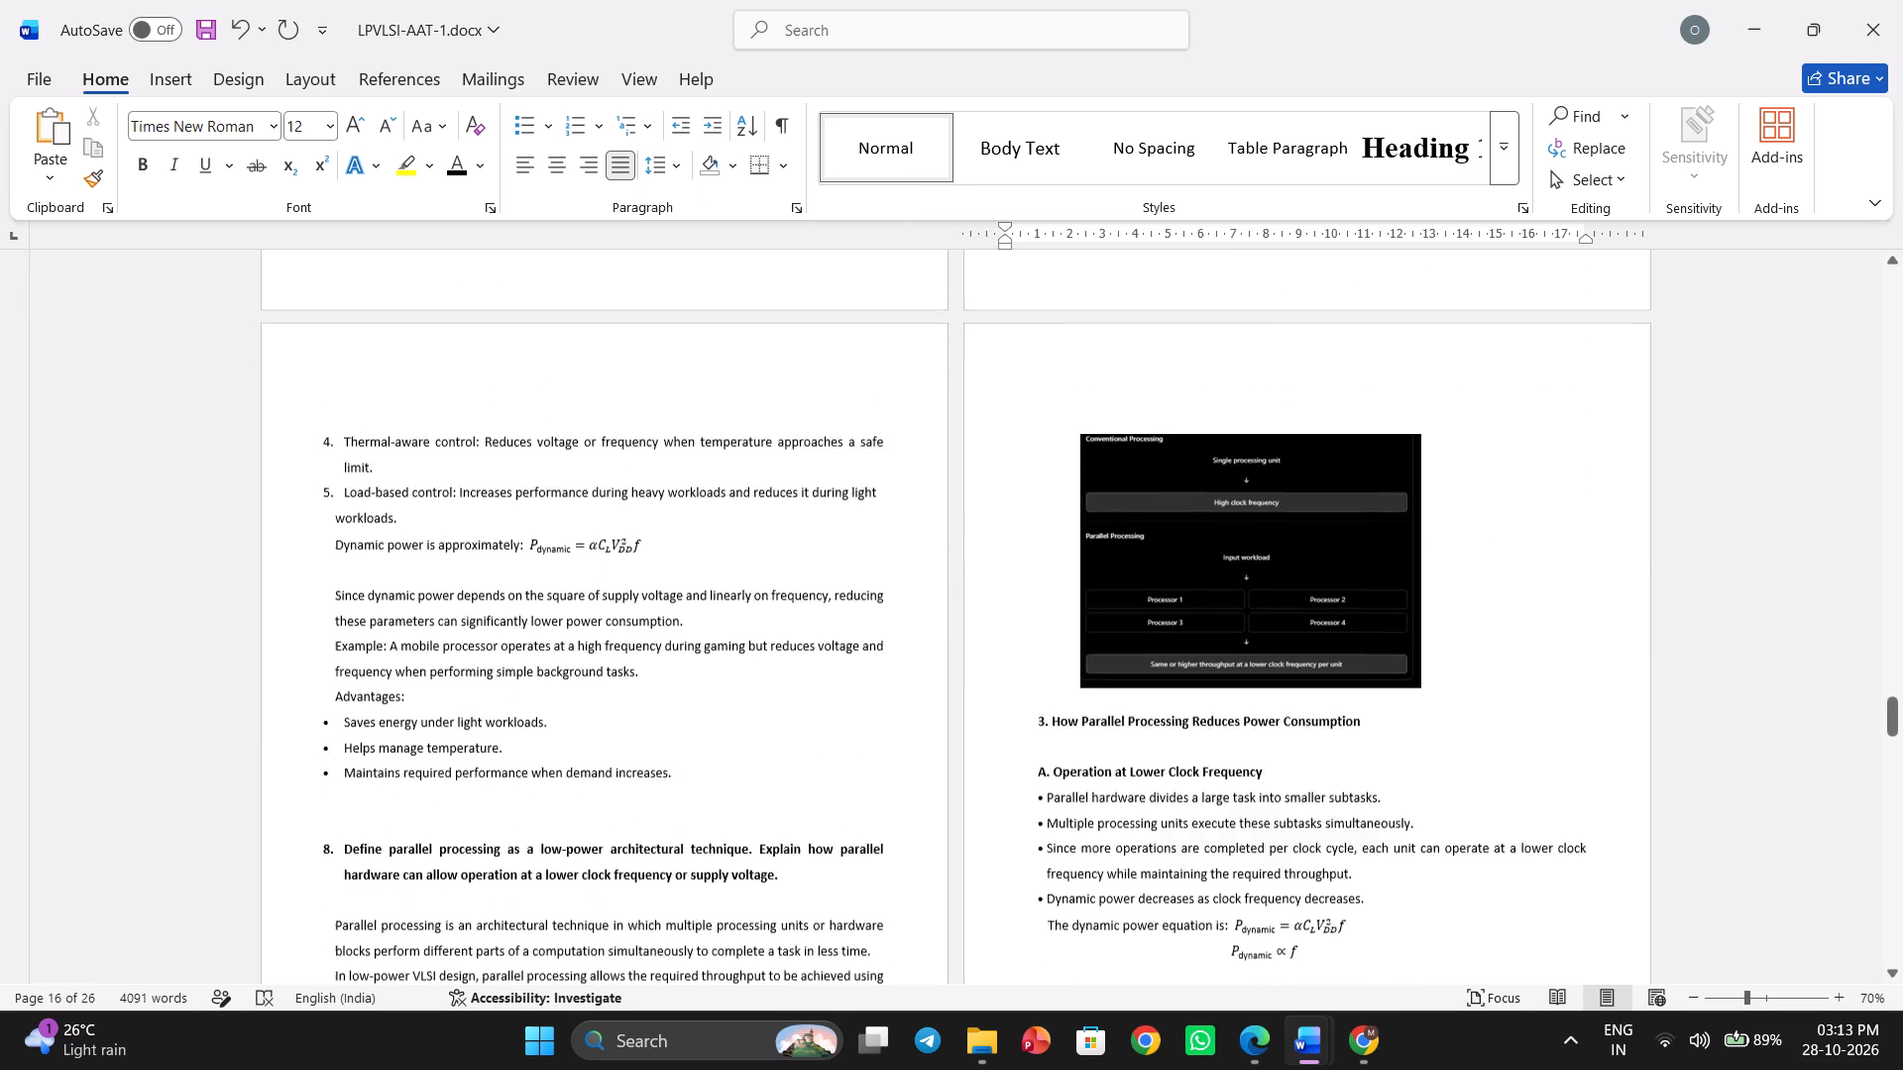
{"action": "scroll", "coordinate": [595, 570], "scroll_direction": "down", "scroll_amount": 1}
{"action": "left_click_drag", "start_coordinate": [710, 638], "coordinate": [342, 305]}
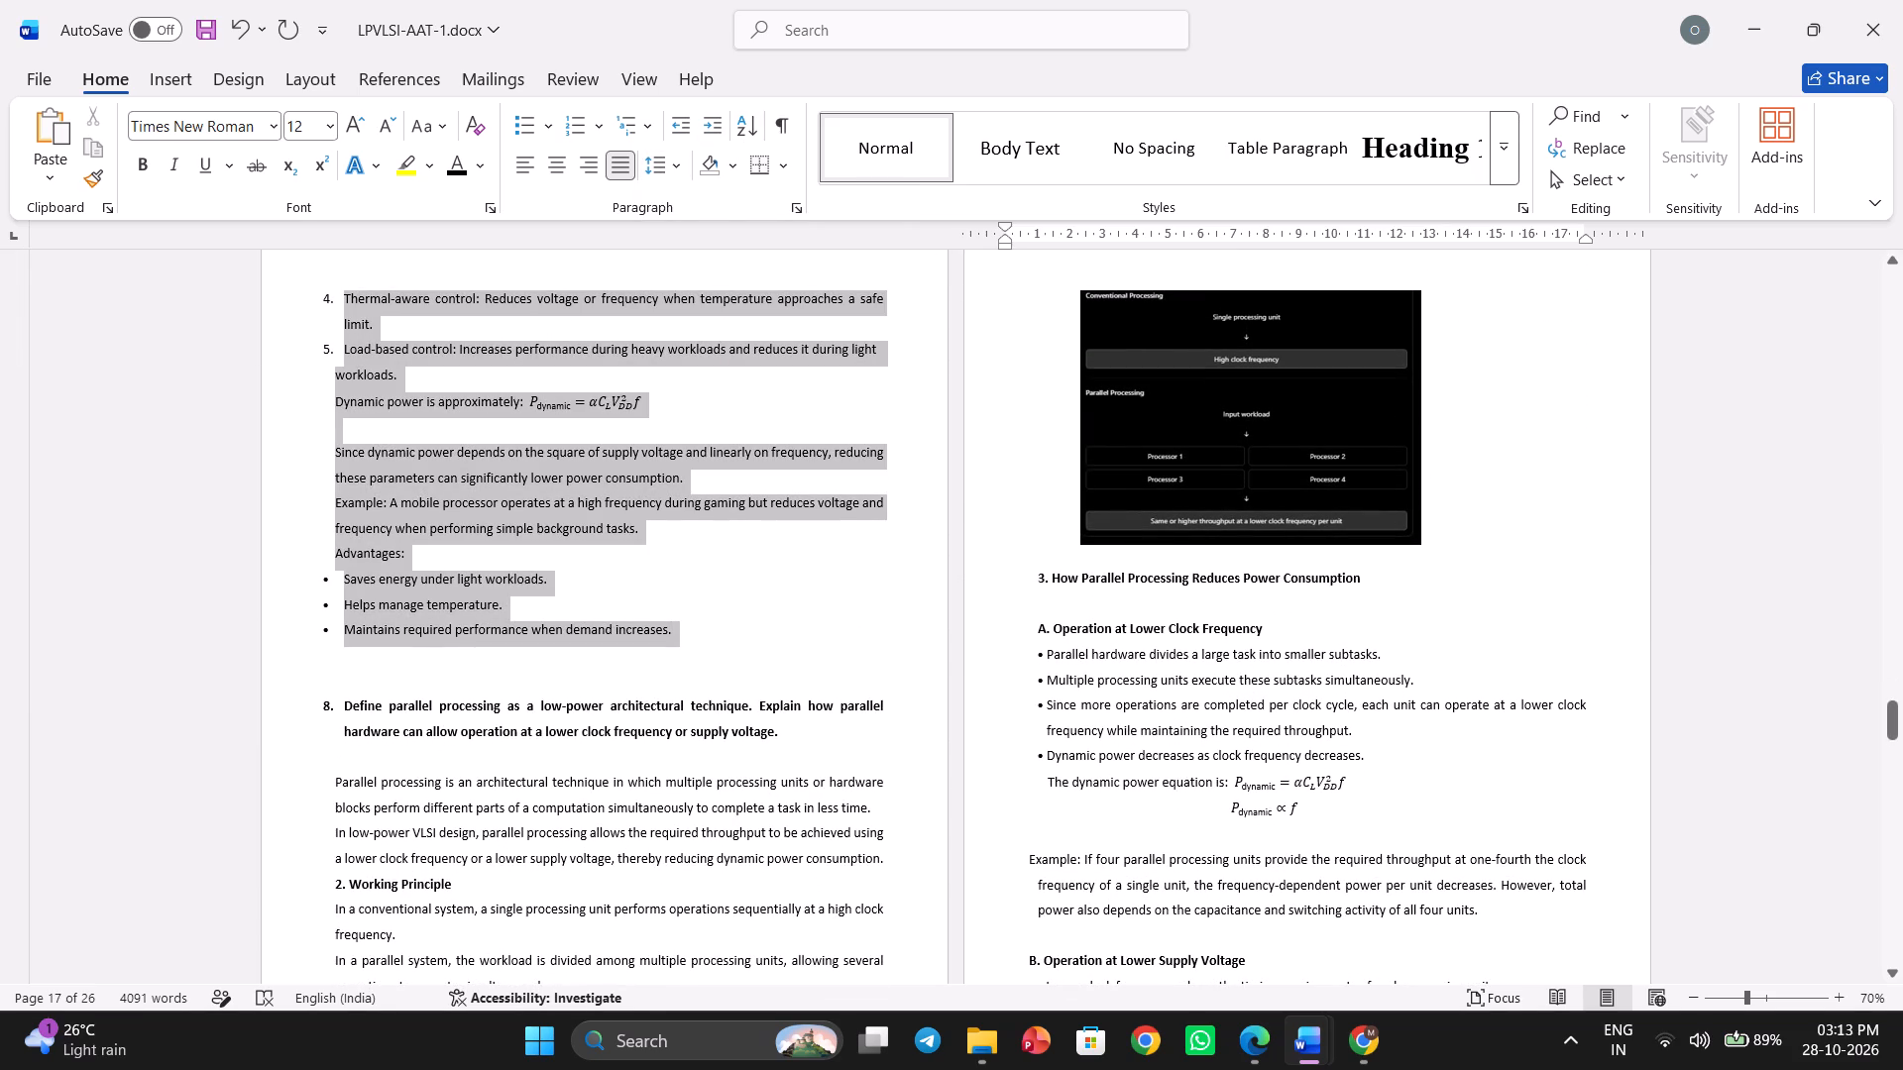
{"action": "left_click_drag", "start_coordinate": [342, 305], "coordinate": [312, 292]}
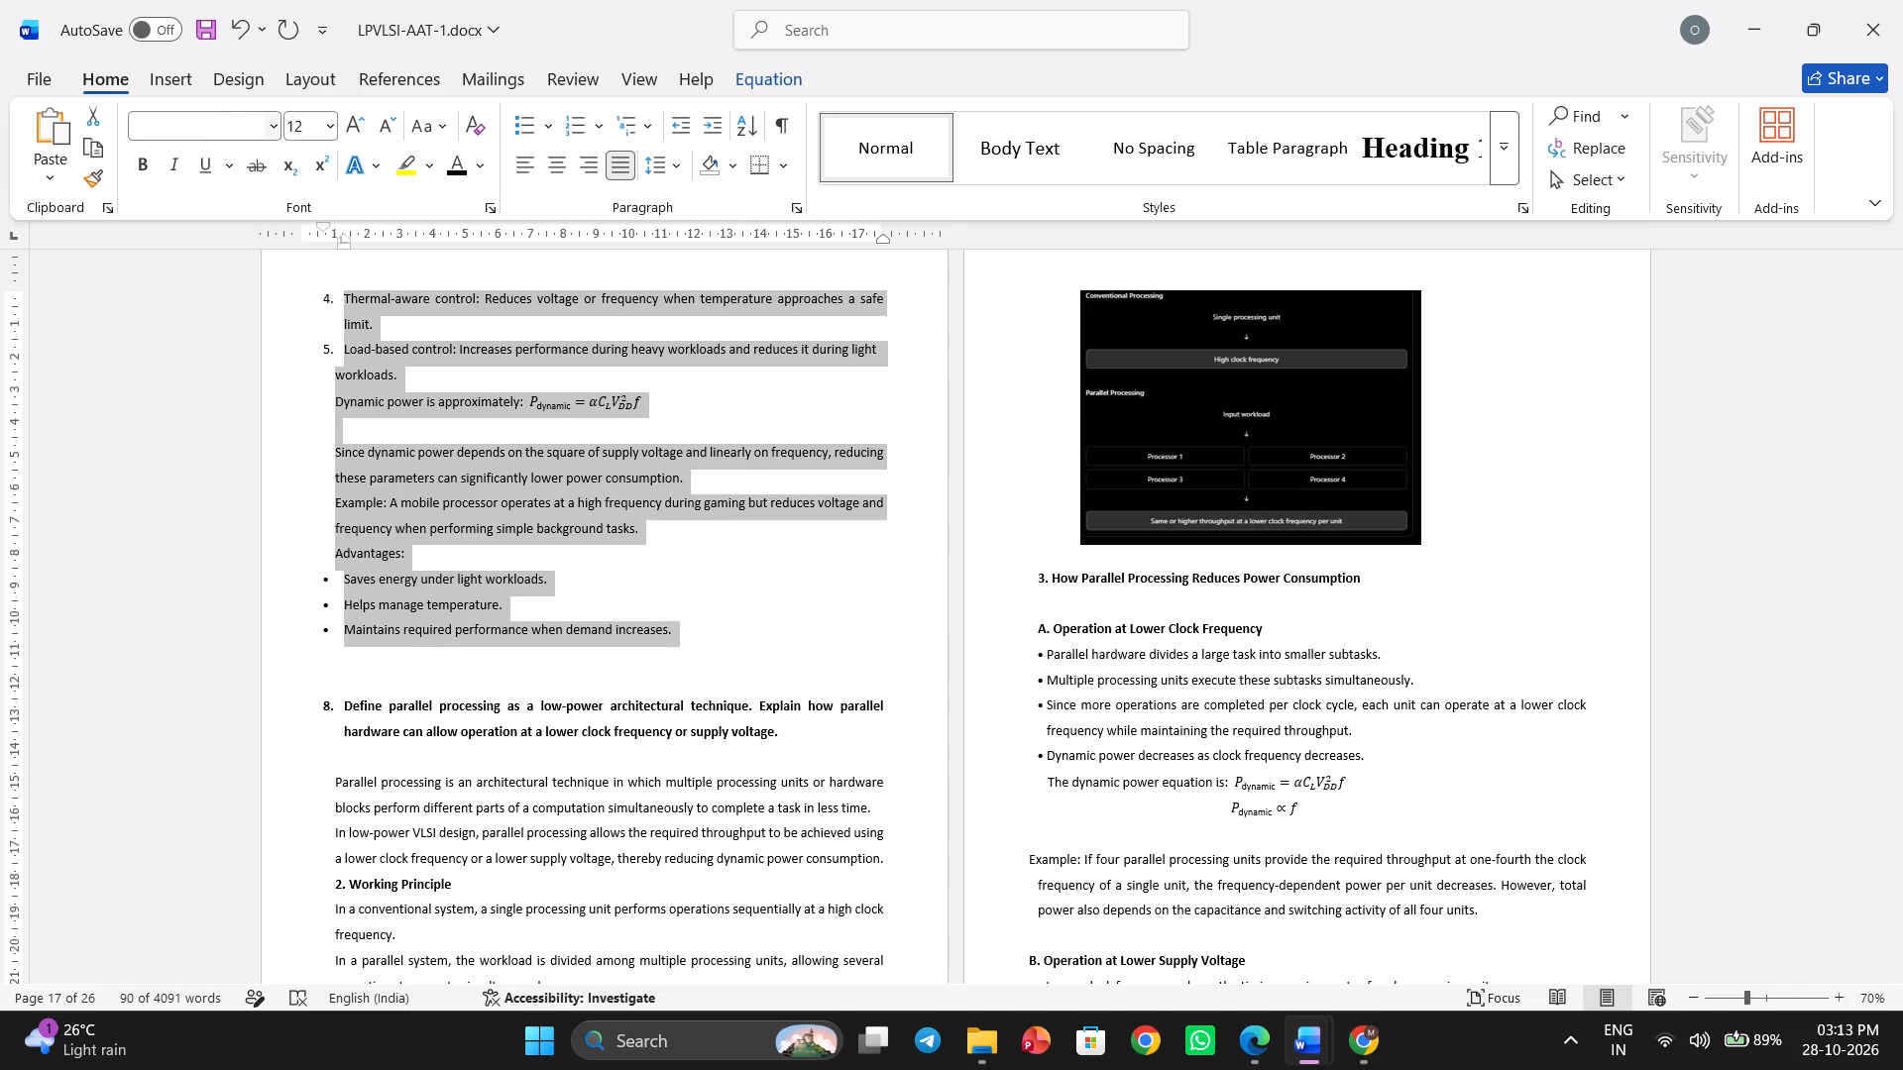
{"action": "left_click", "coordinate": [273, 125]}
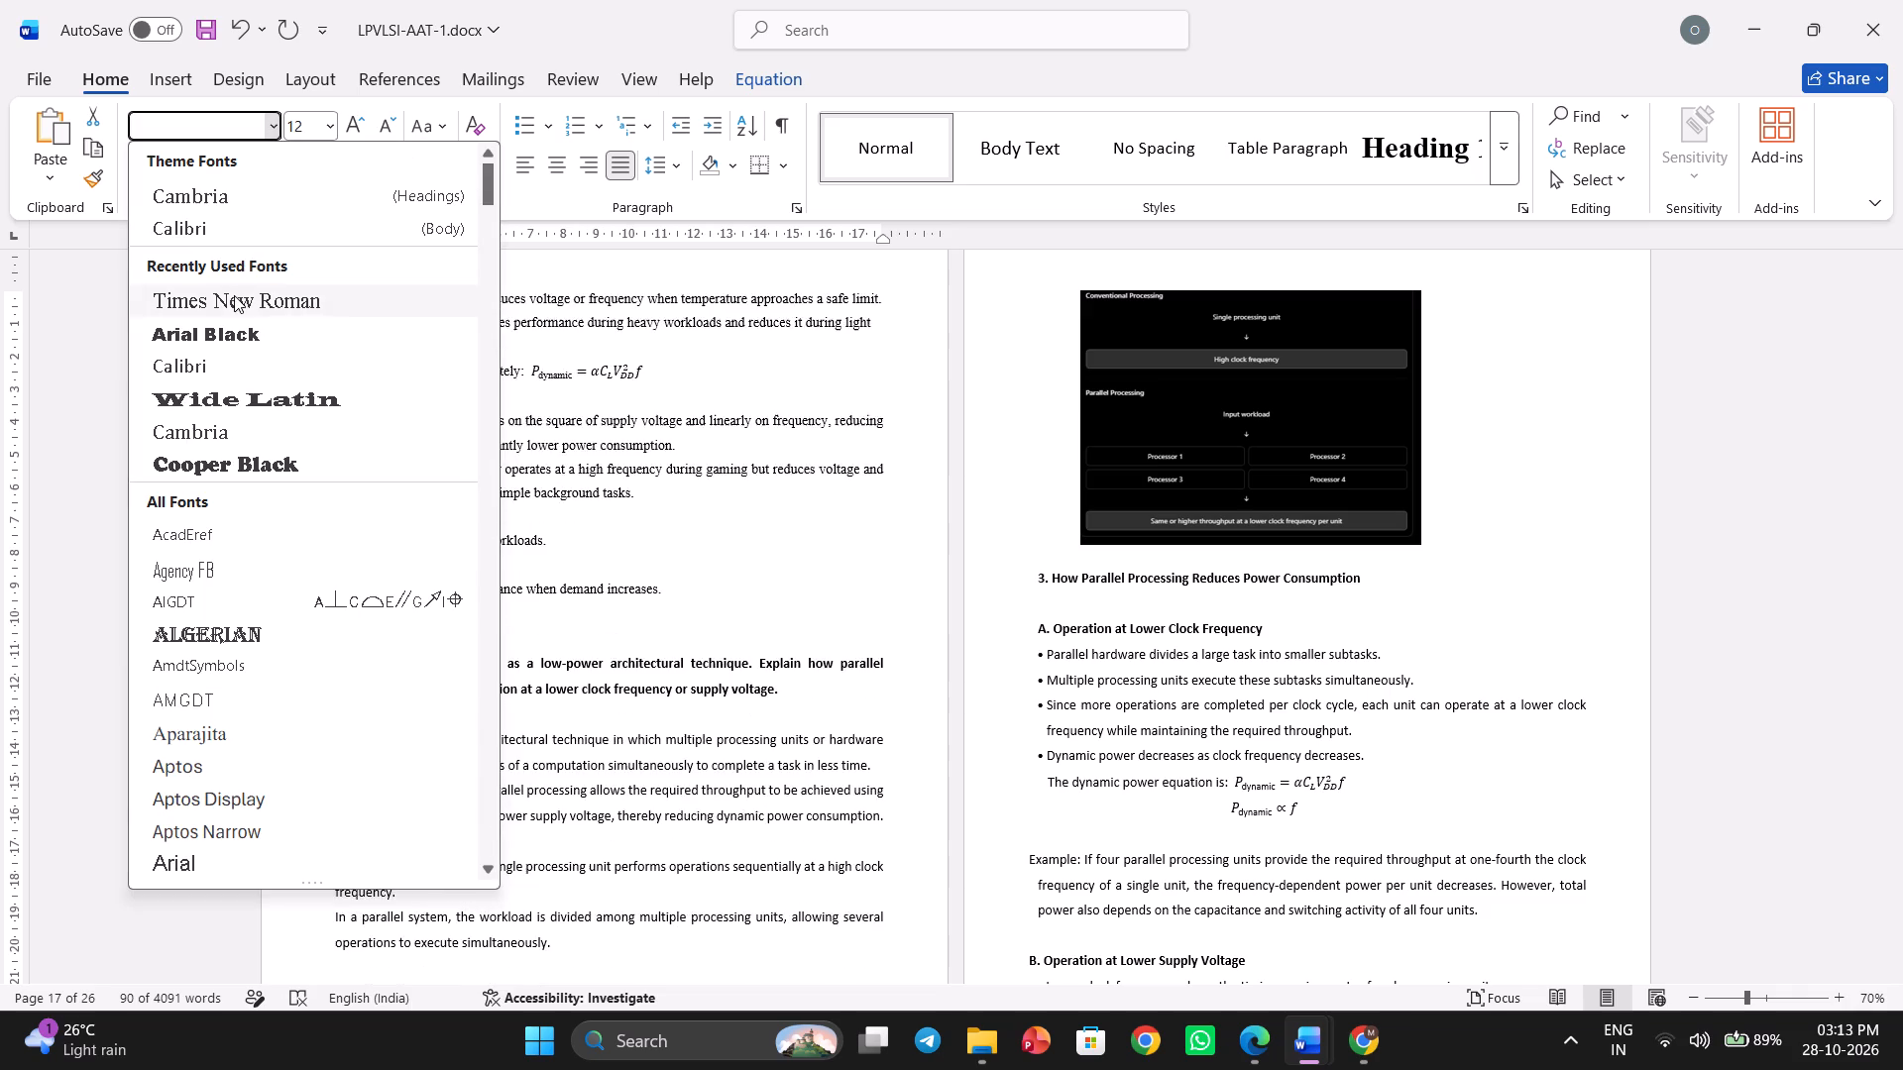
{"action": "left_click", "coordinate": [234, 295]}
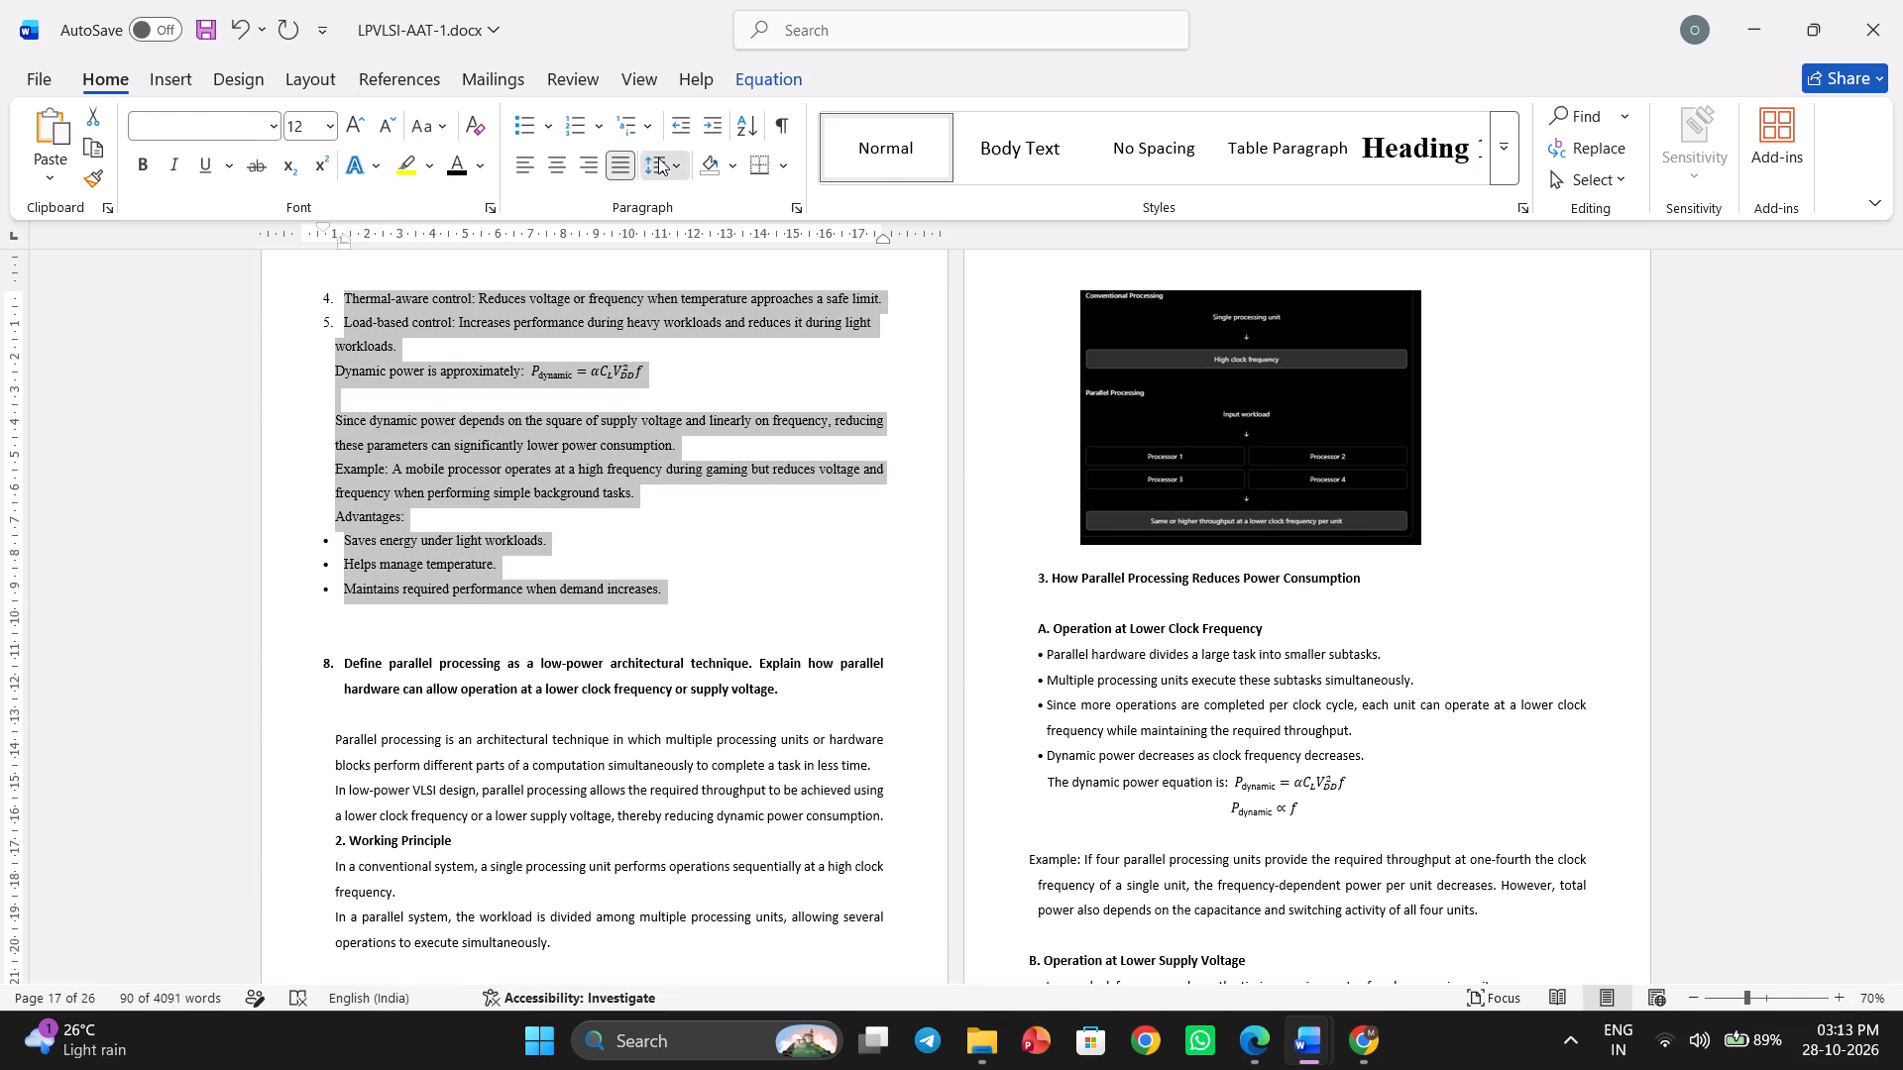
{"action": "left_click", "coordinate": [658, 158]}
{"action": "left_click", "coordinate": [686, 266]}
{"action": "left_click", "coordinate": [634, 497]}
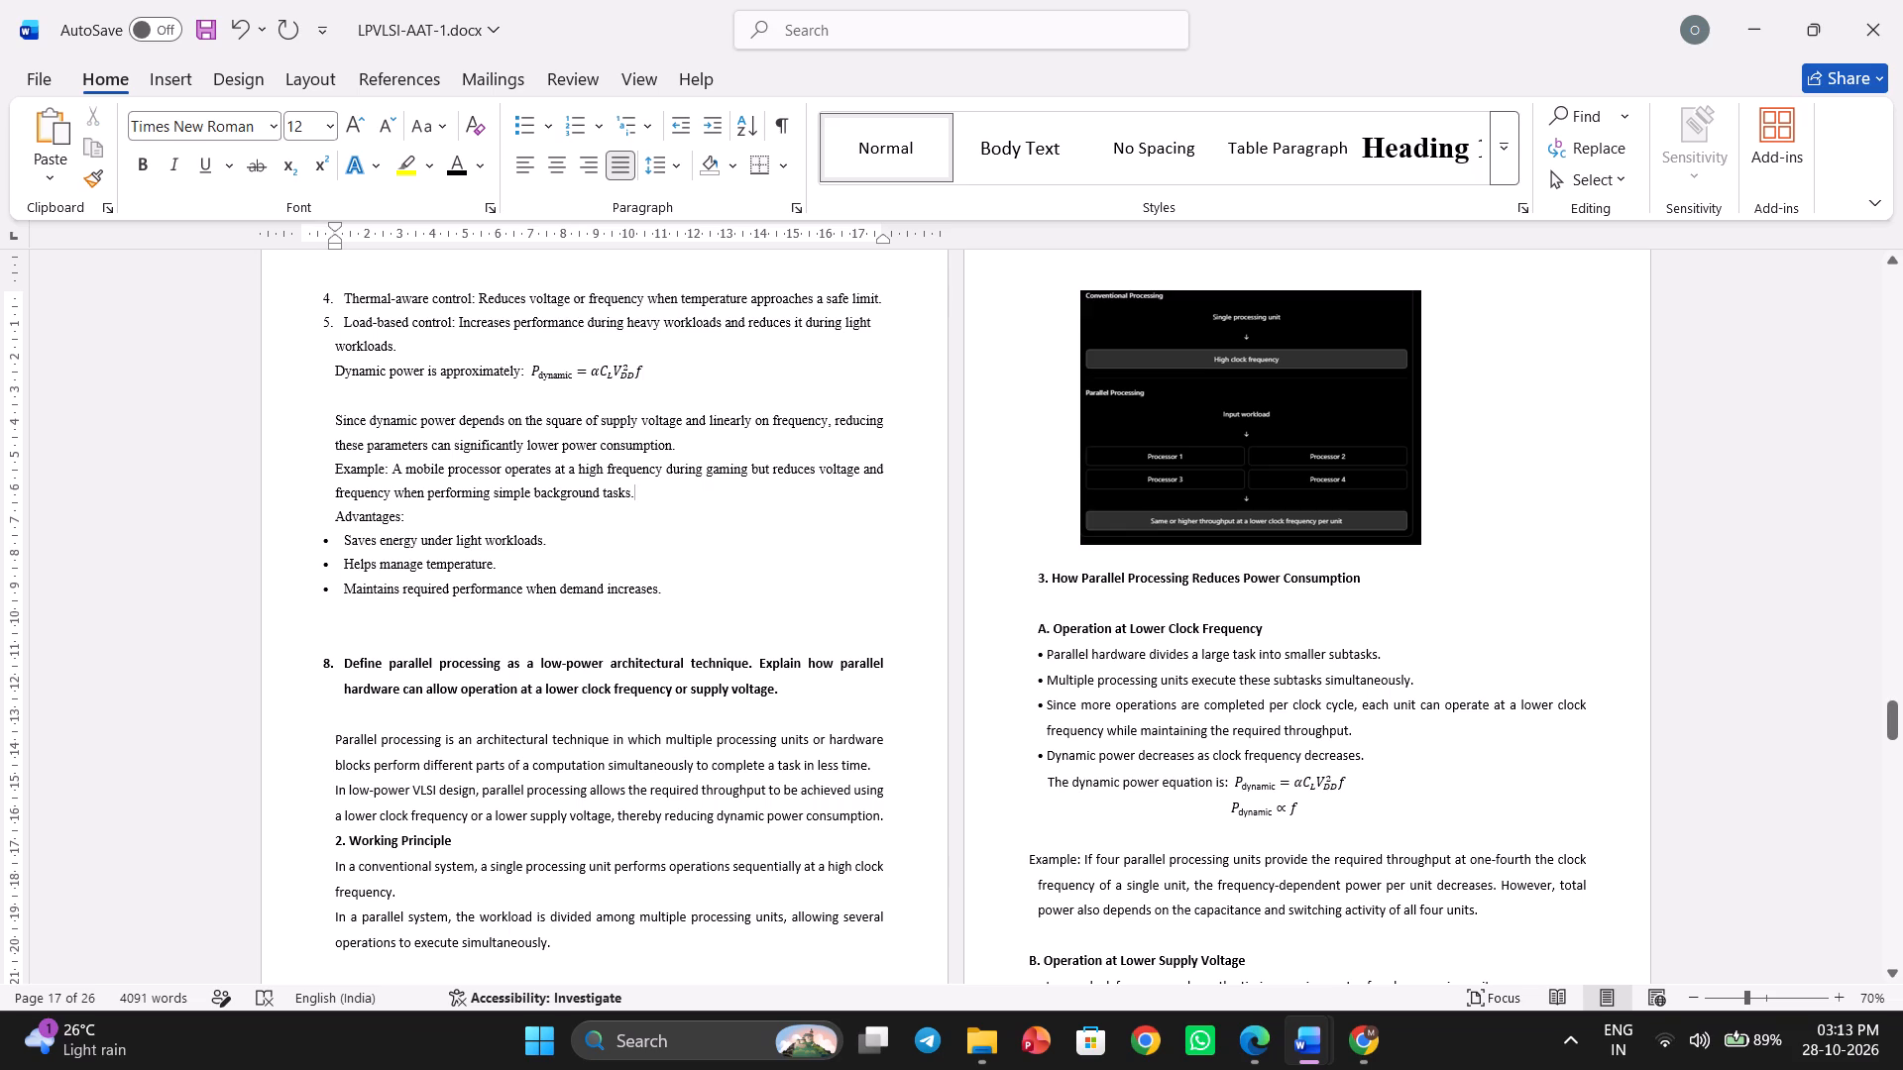
Set the question 8 heading about parallel processing as a low-power architectural technique to Times New Roman, size 14.
{"action": "left_click_drag", "start_coordinate": [779, 704], "coordinate": [296, 651]}
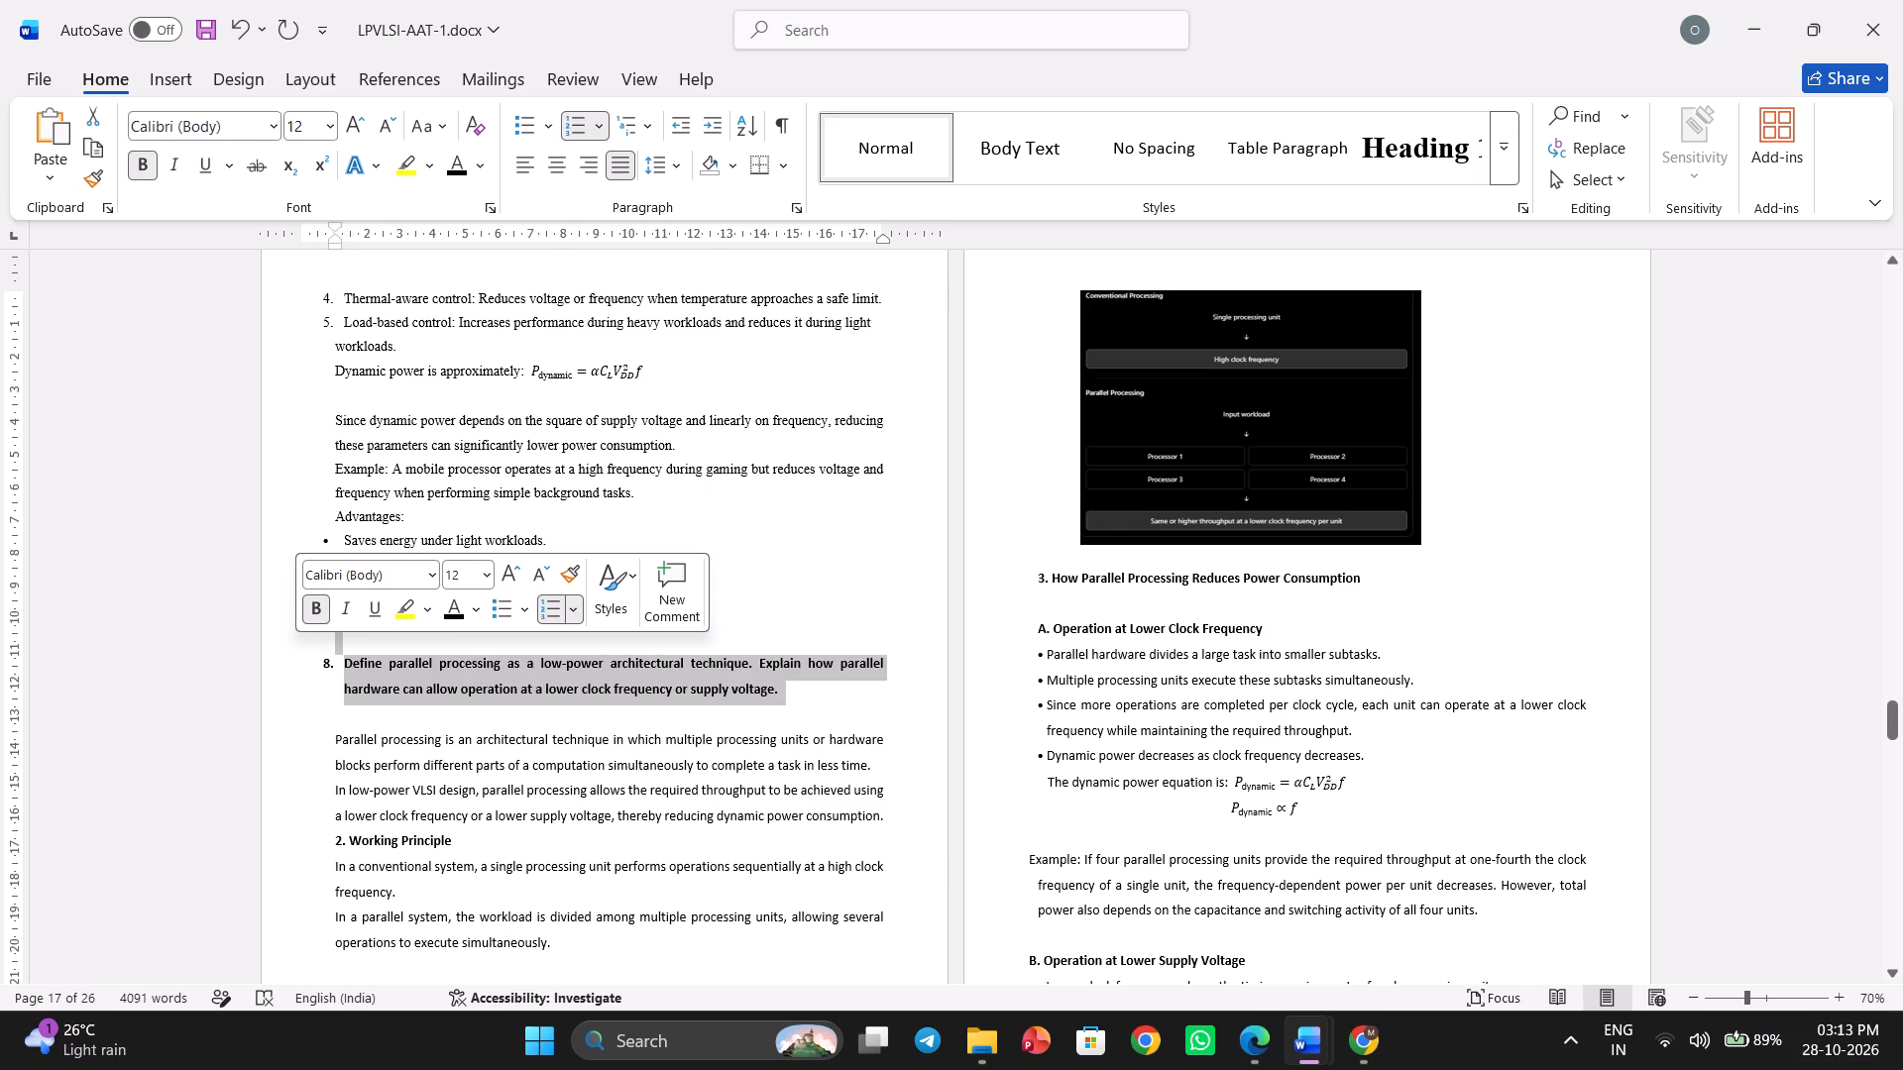
{"action": "left_click", "coordinate": [439, 577]}
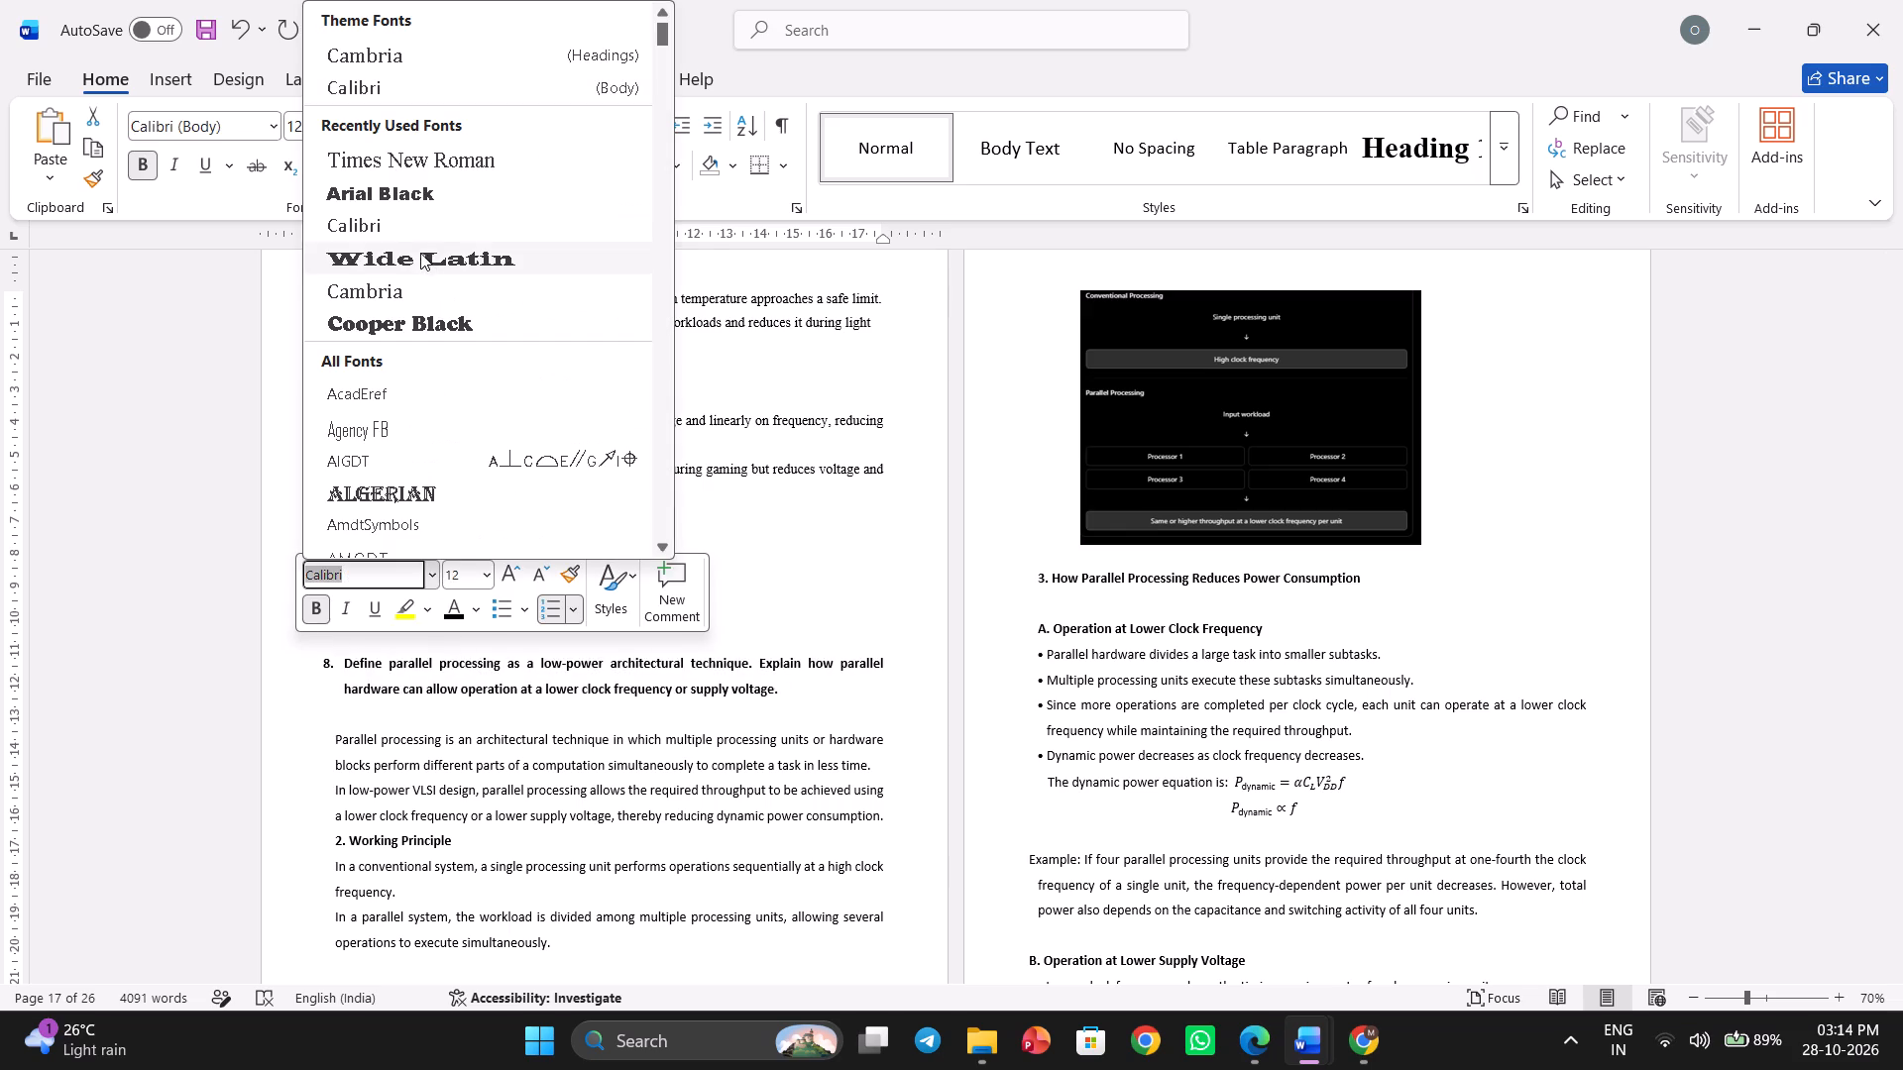
{"action": "left_click", "coordinate": [395, 163]}
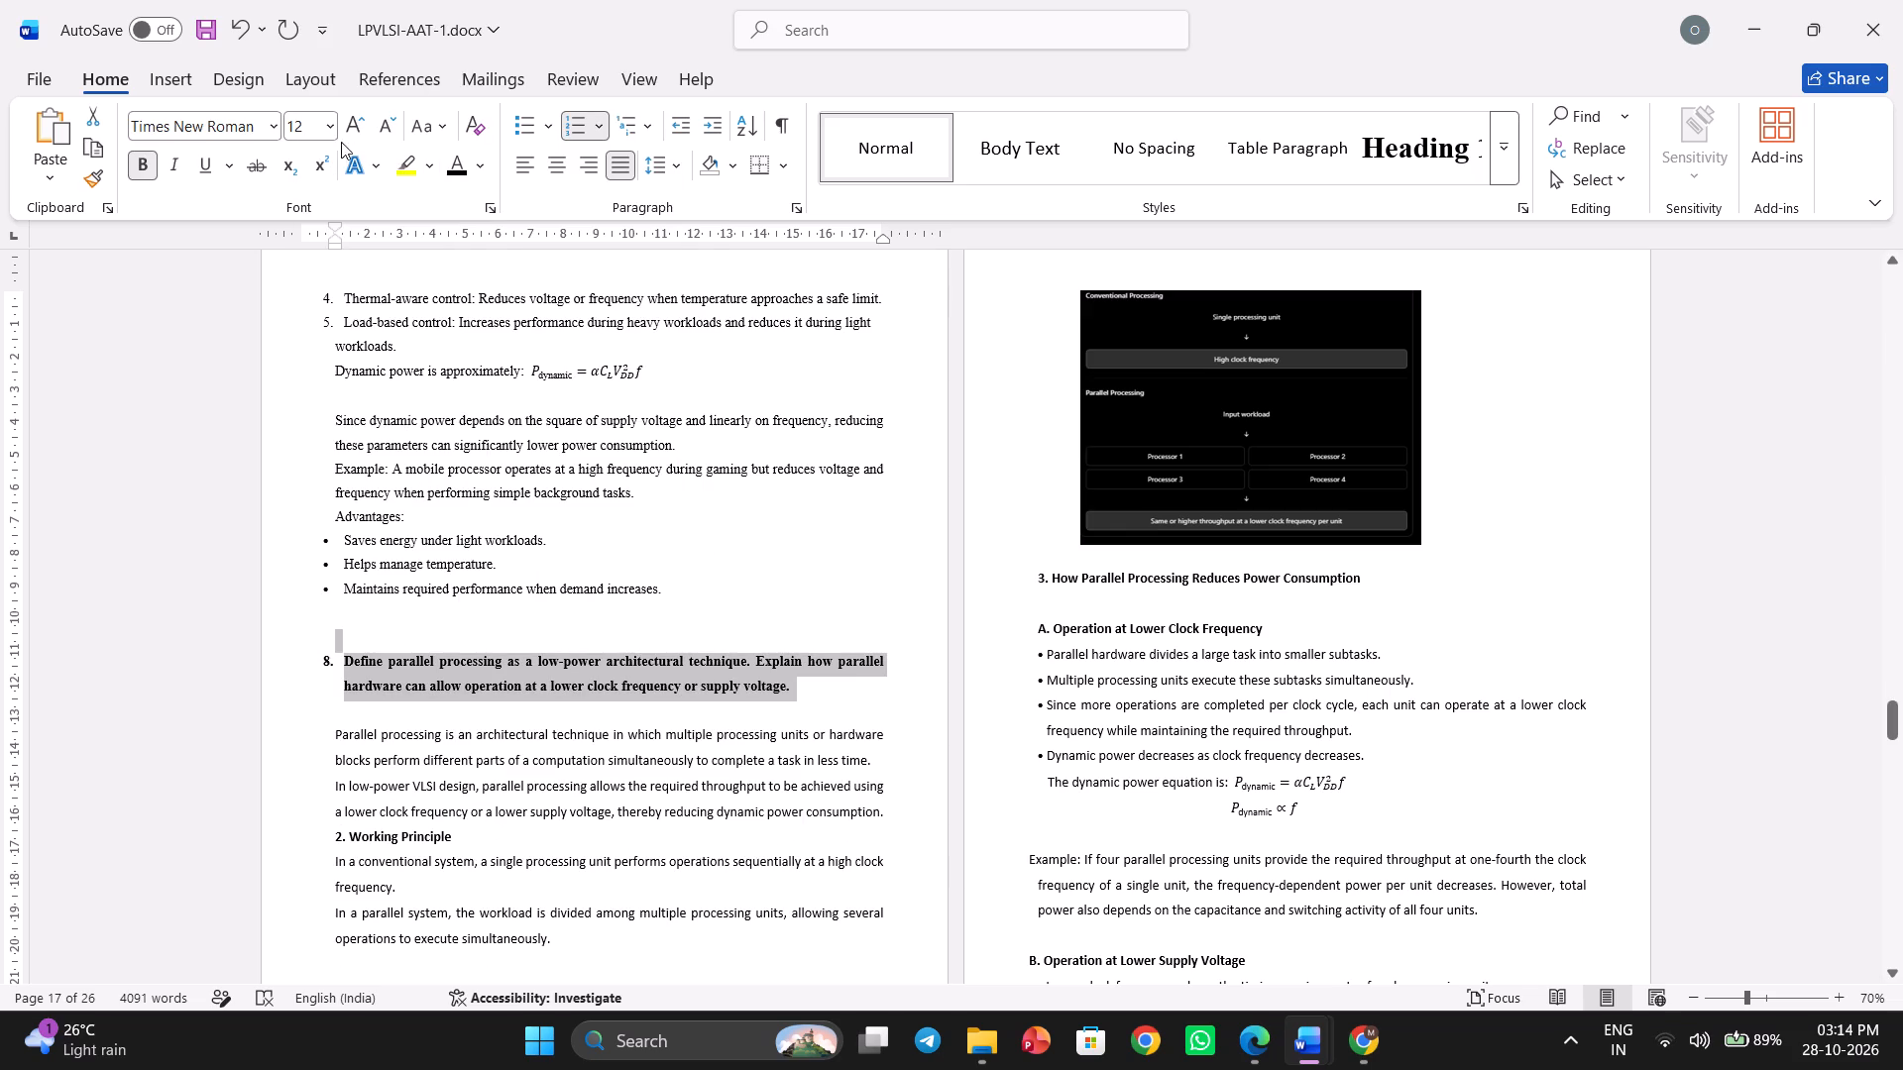
{"action": "left_click", "coordinate": [356, 134]}
{"action": "left_click", "coordinate": [473, 618]}
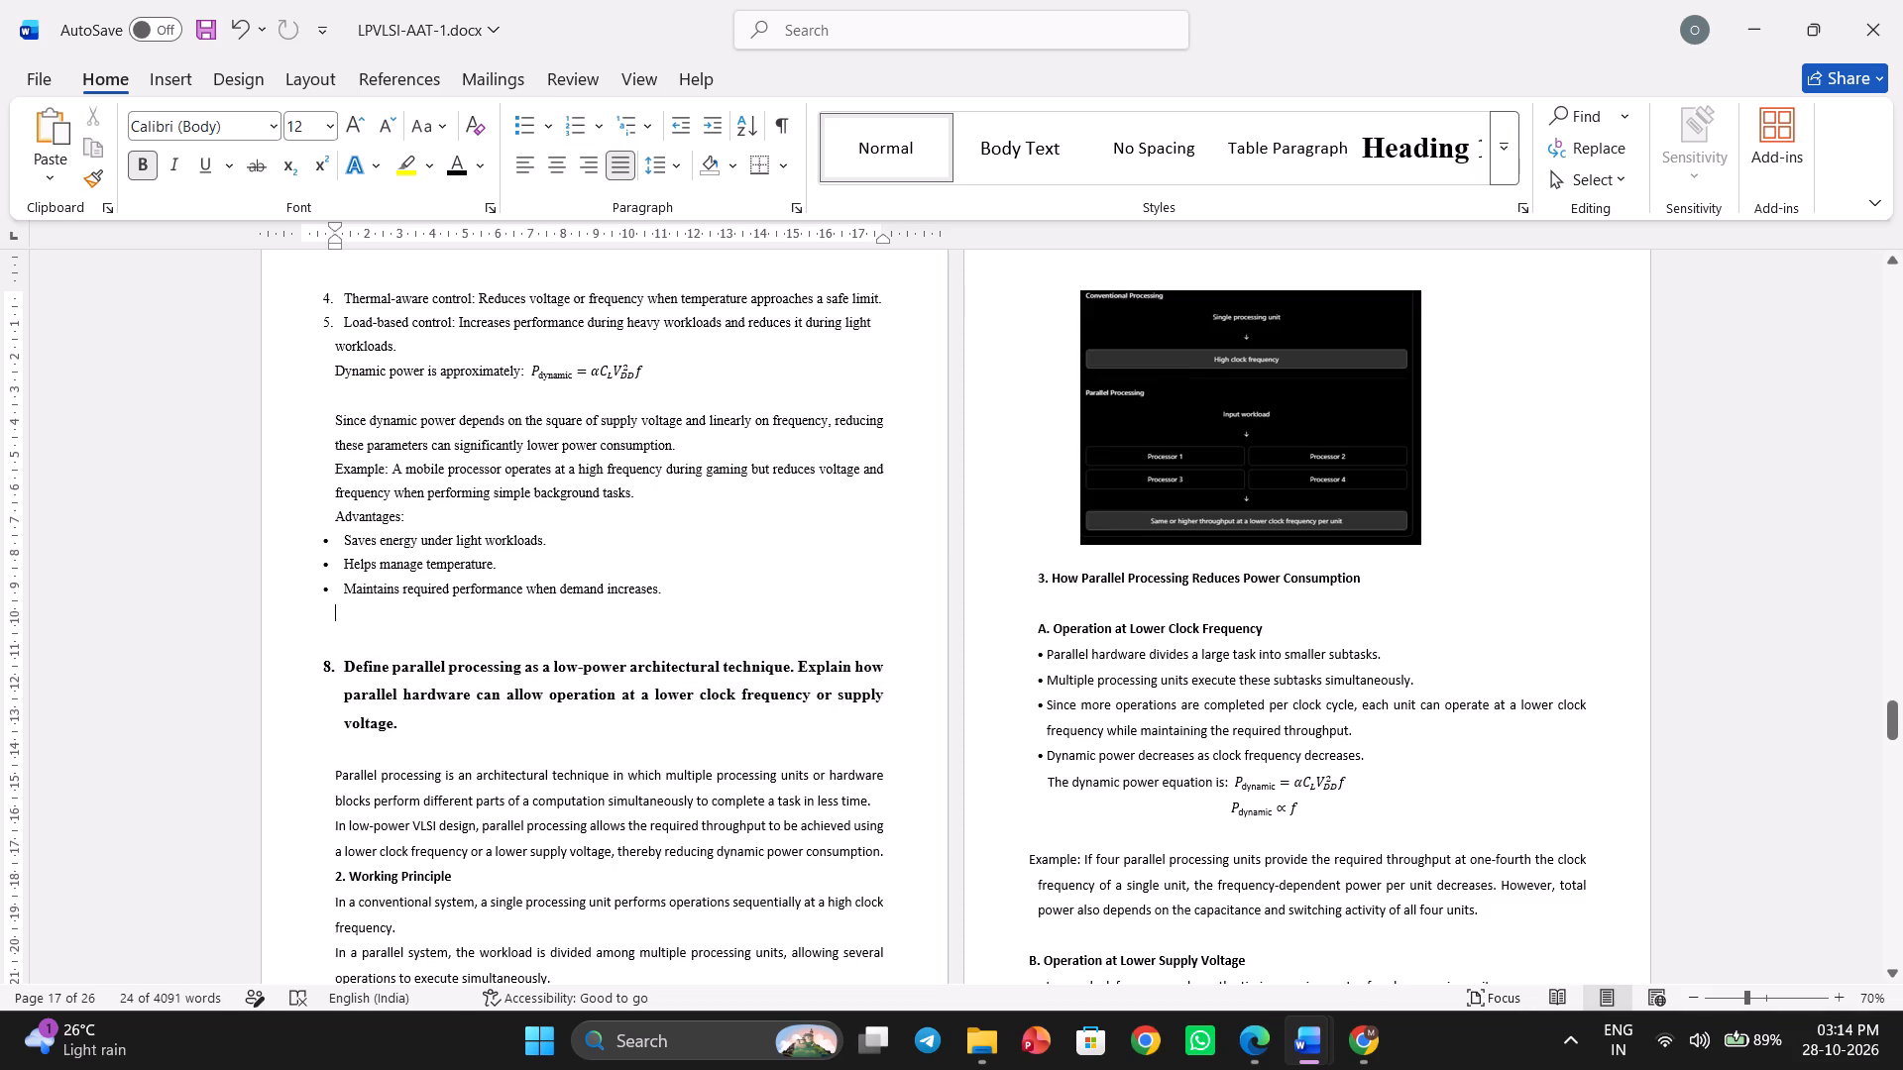
Set the question 8 introduction and the "2. Working Principle" section to Times New Roman with 1.5 line spacing.
{"action": "scroll", "coordinate": [473, 618], "scroll_direction": "down", "scroll_amount": 1}
{"action": "scroll", "coordinate": [473, 618], "scroll_direction": "up", "scroll_amount": 1}
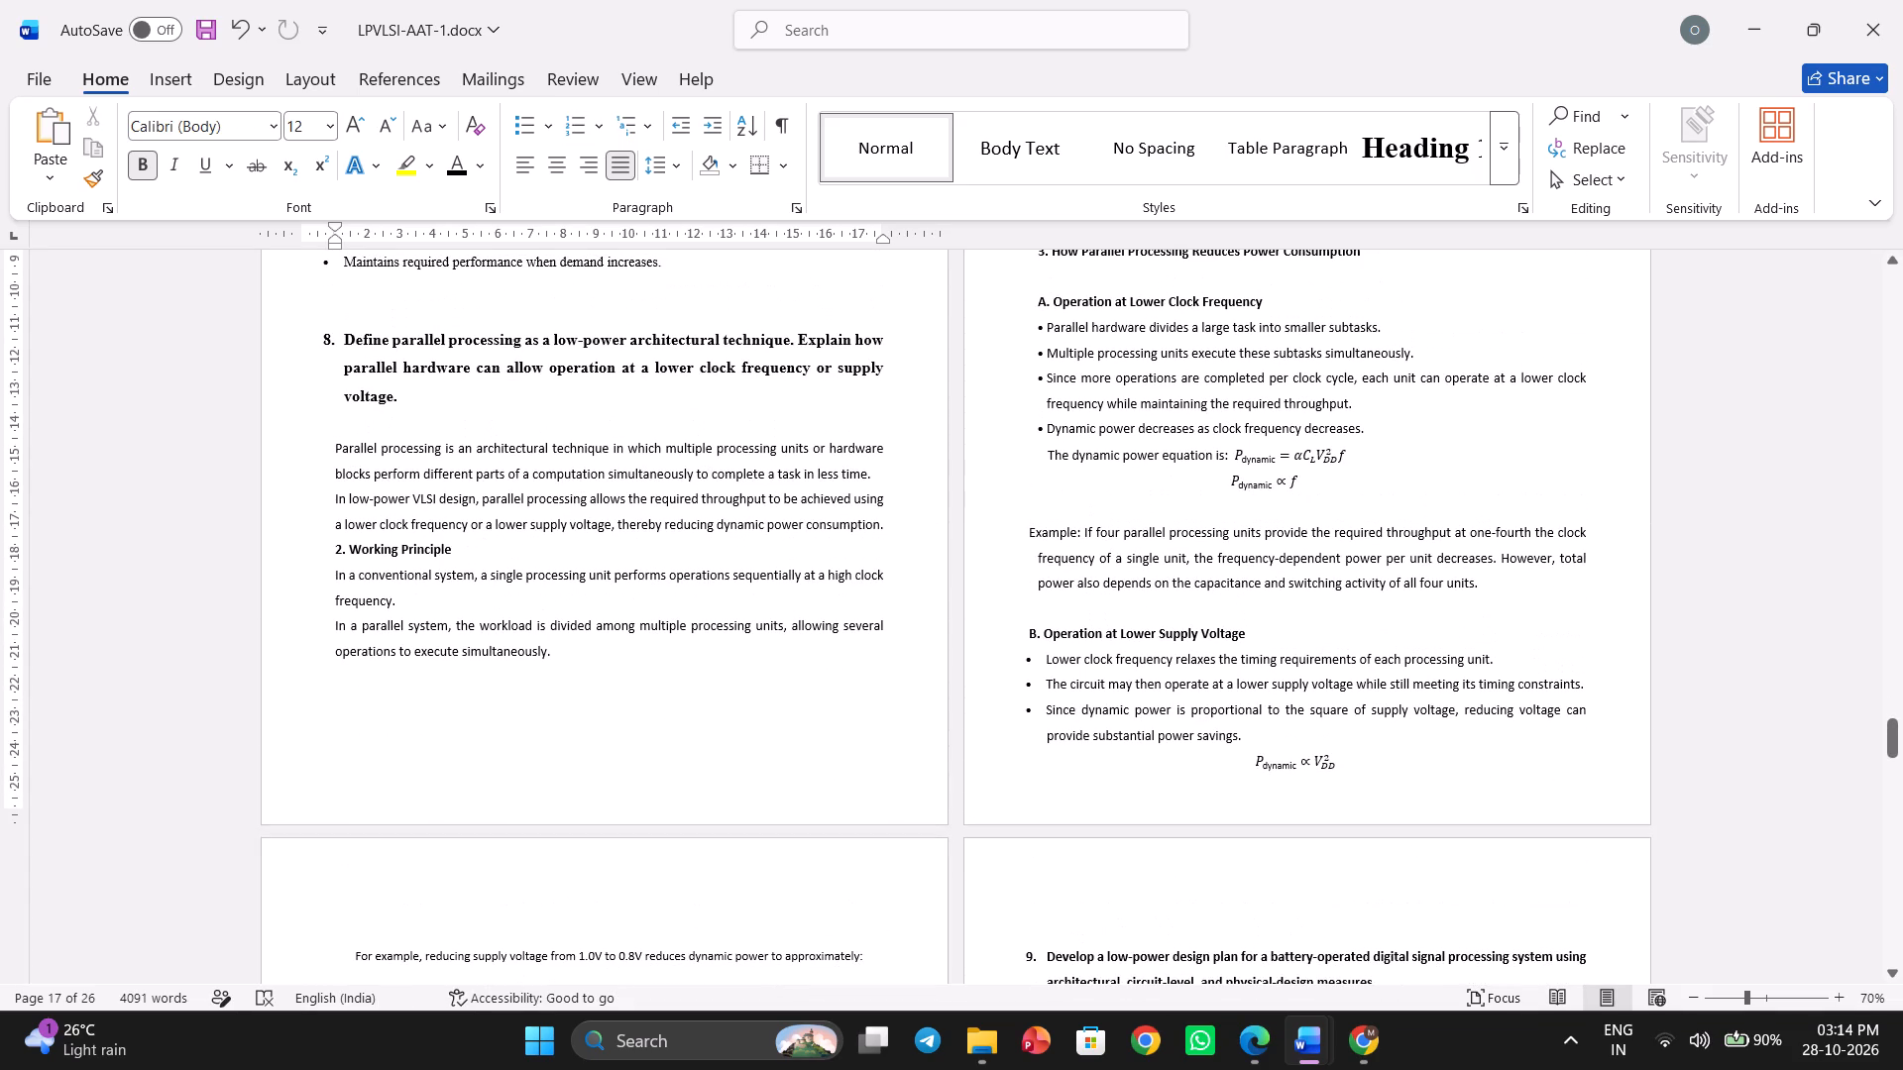
{"action": "left_click_drag", "start_coordinate": [624, 684], "coordinate": [287, 425]}
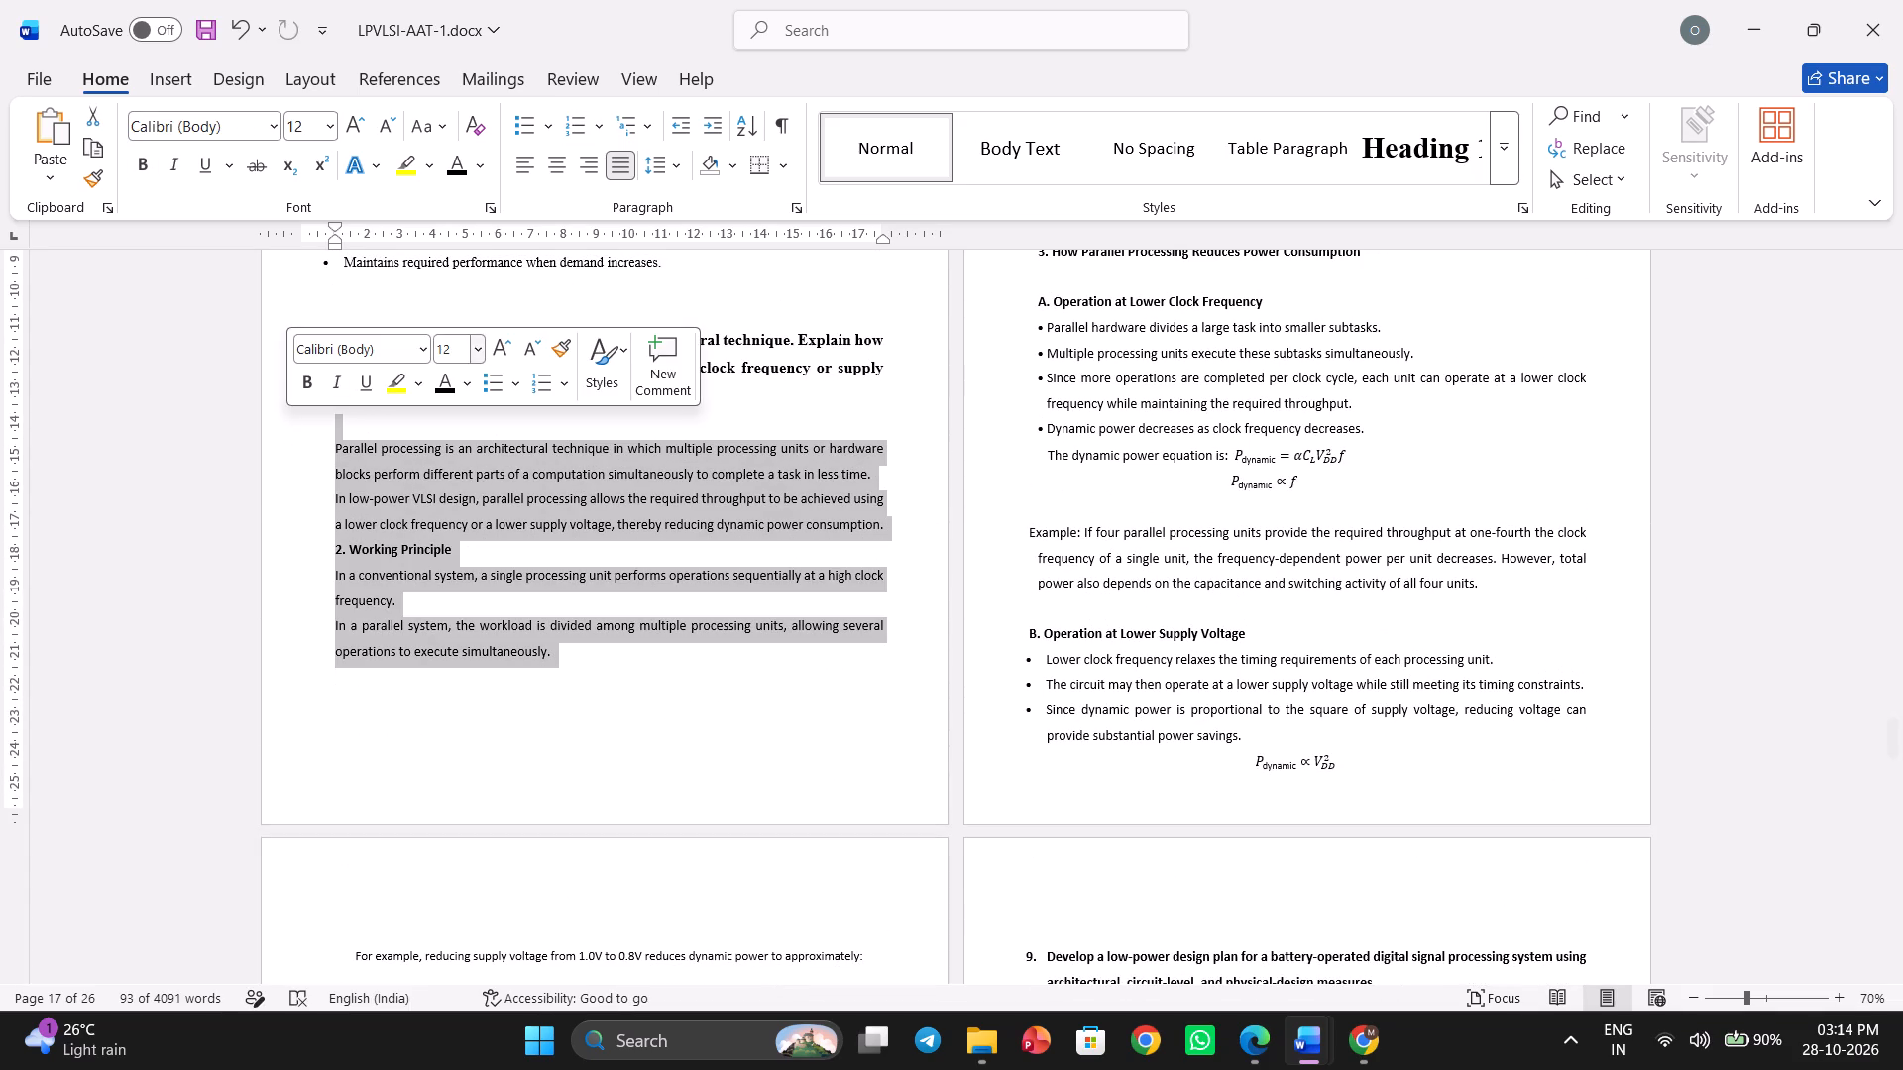
{"action": "left_click", "coordinate": [422, 352]}
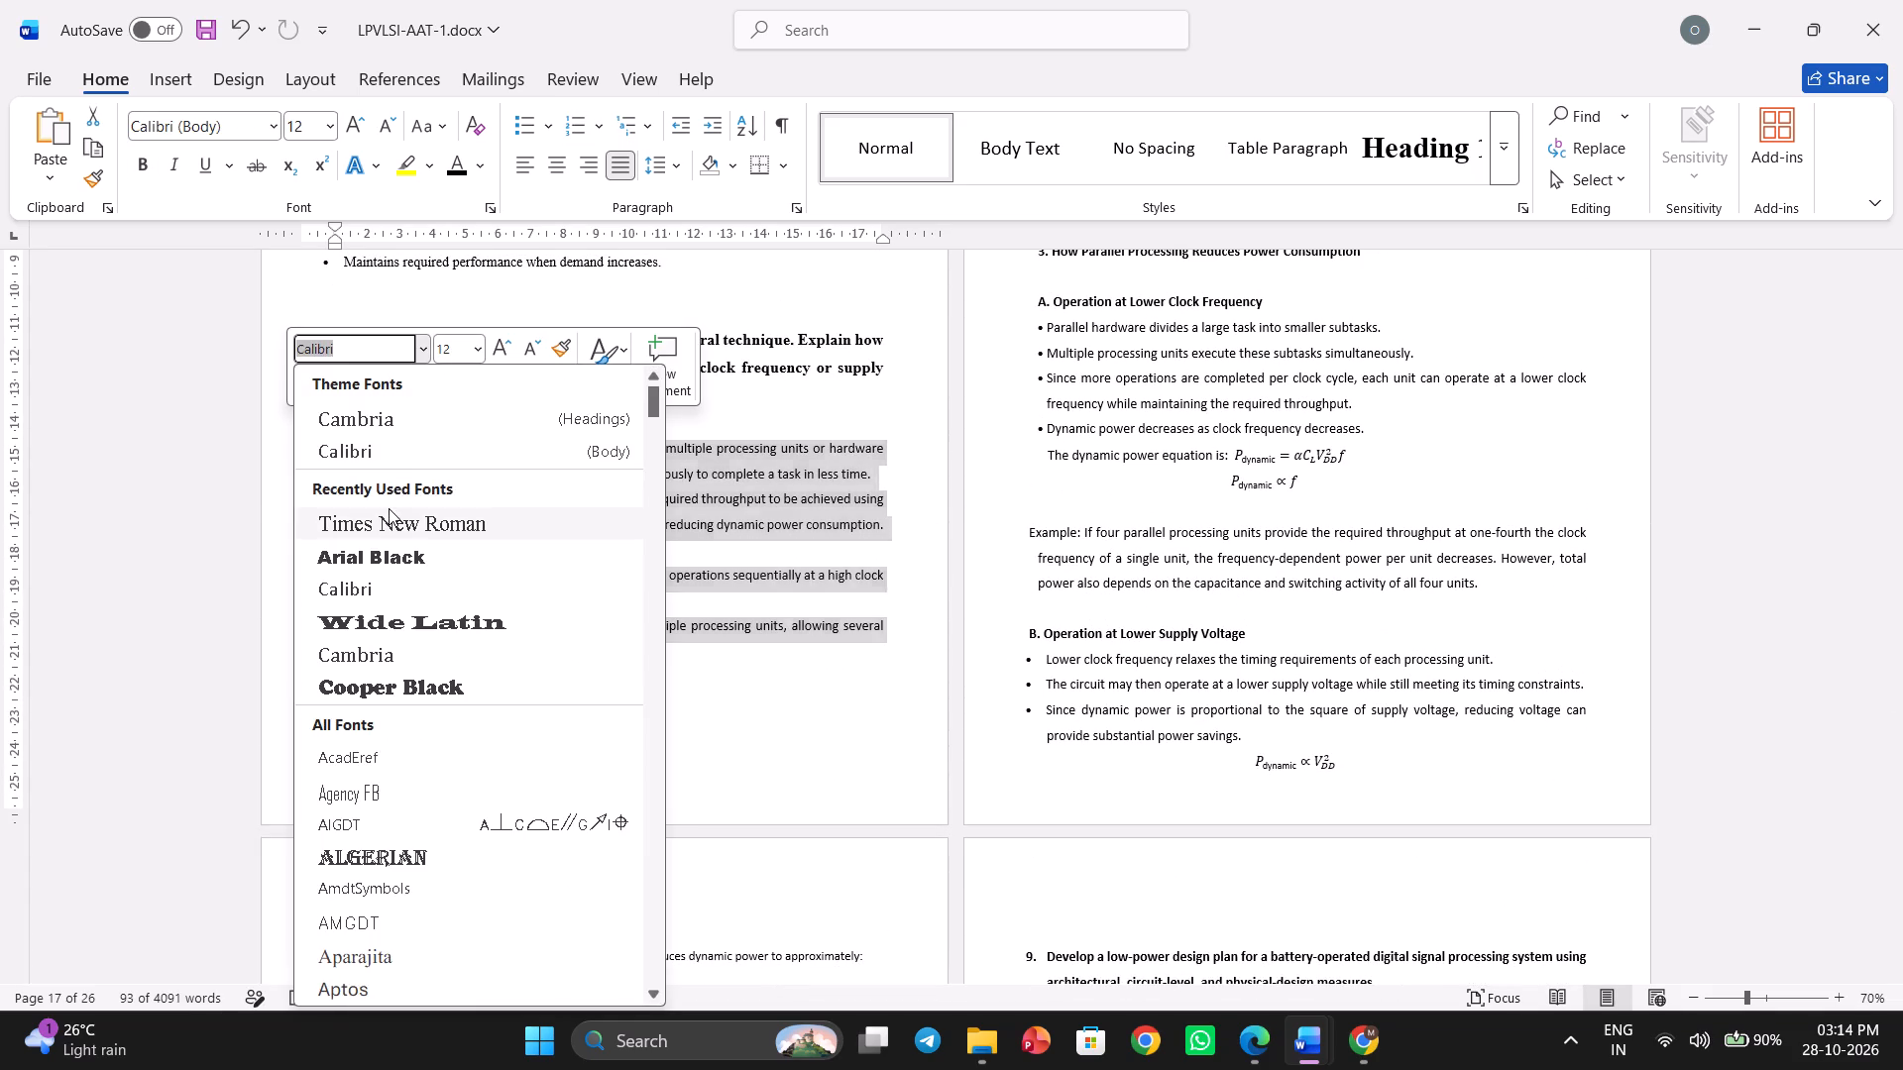
{"action": "left_click", "coordinate": [389, 508]}
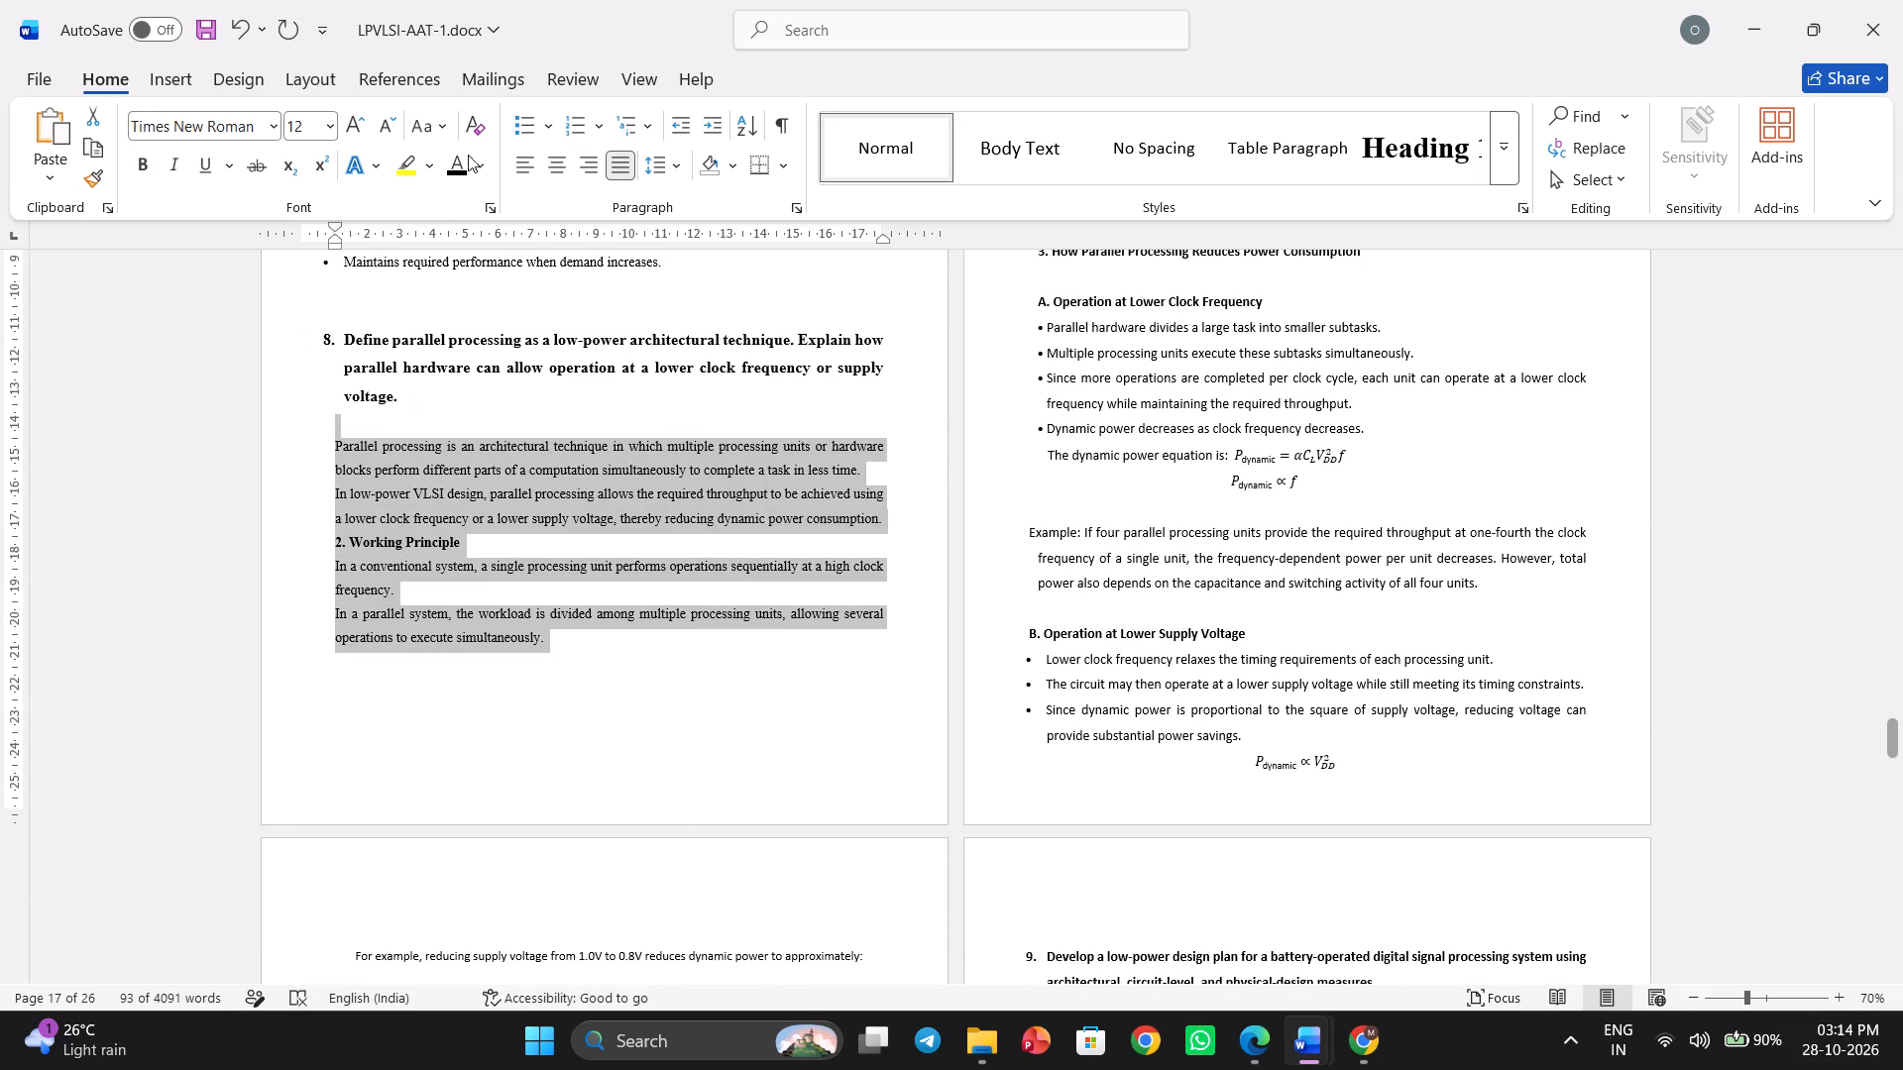
{"action": "left_click", "coordinate": [660, 168]}
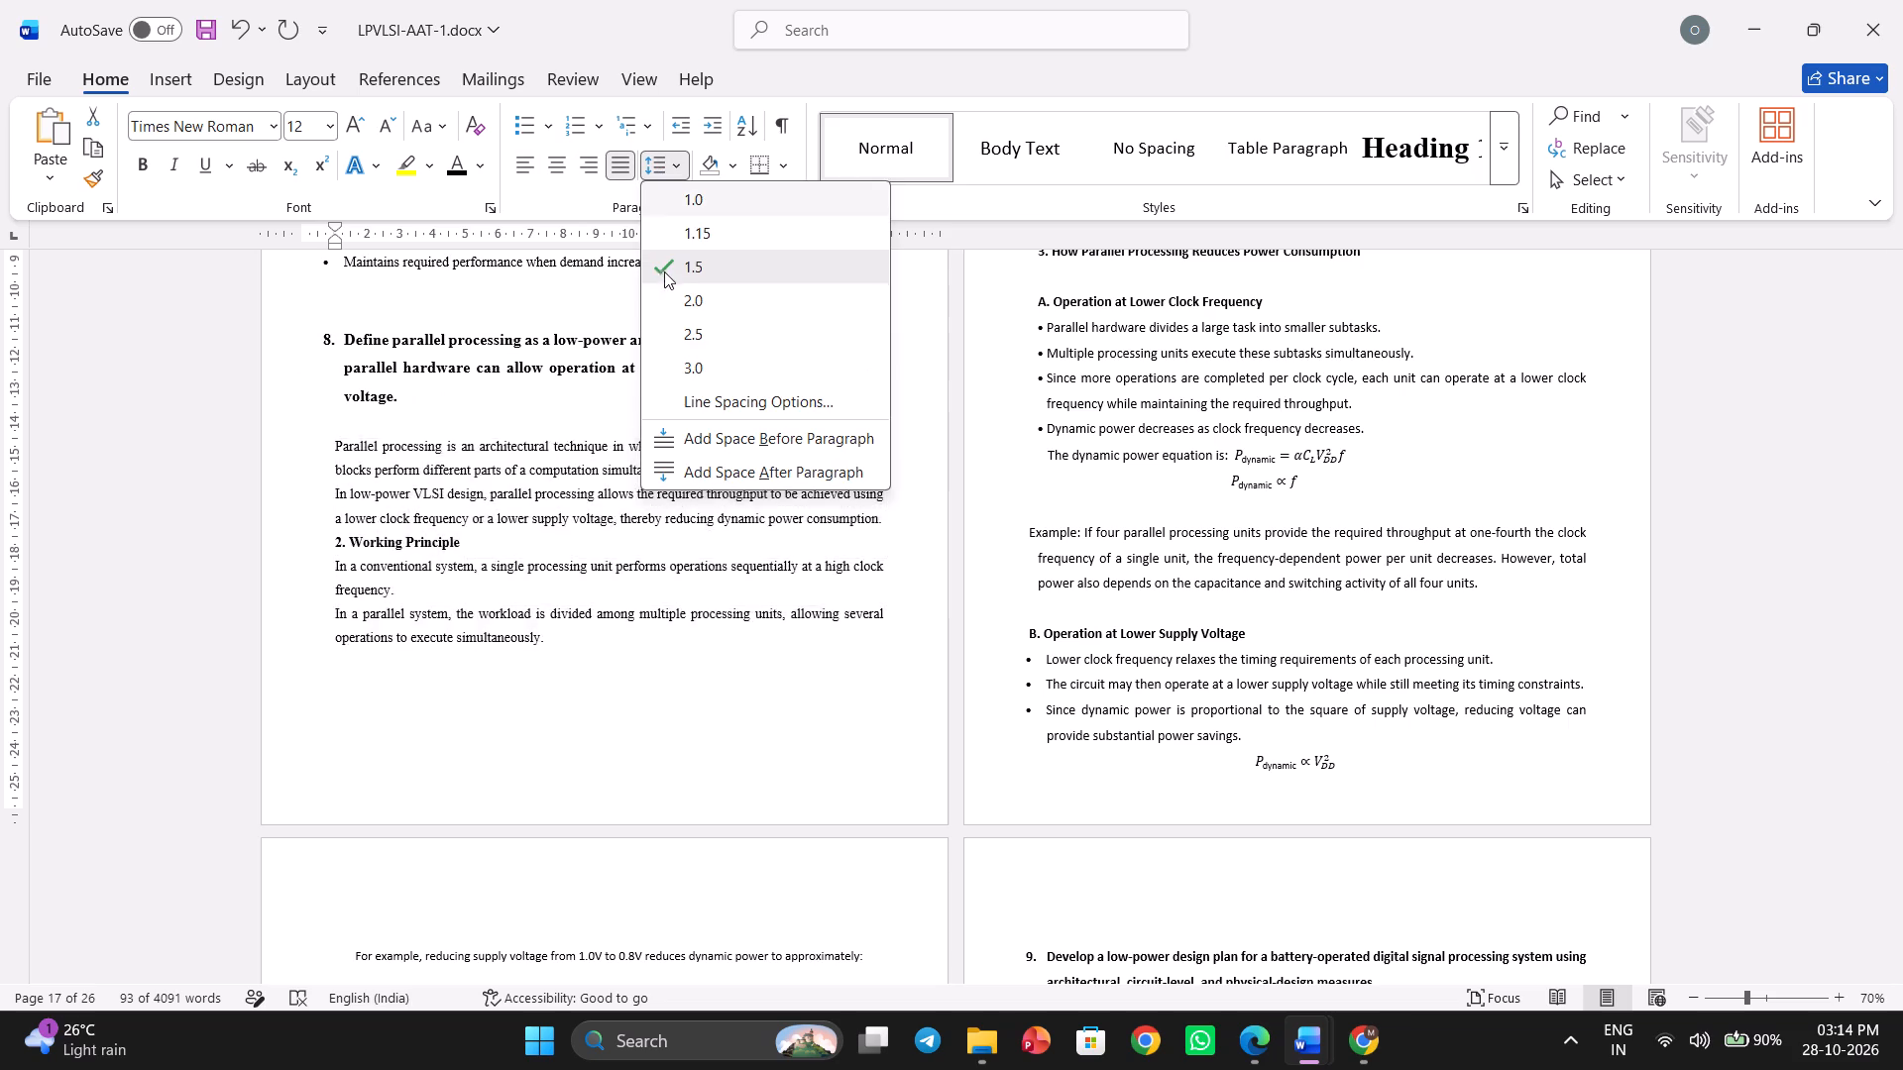
{"action": "left_click", "coordinate": [679, 269]}
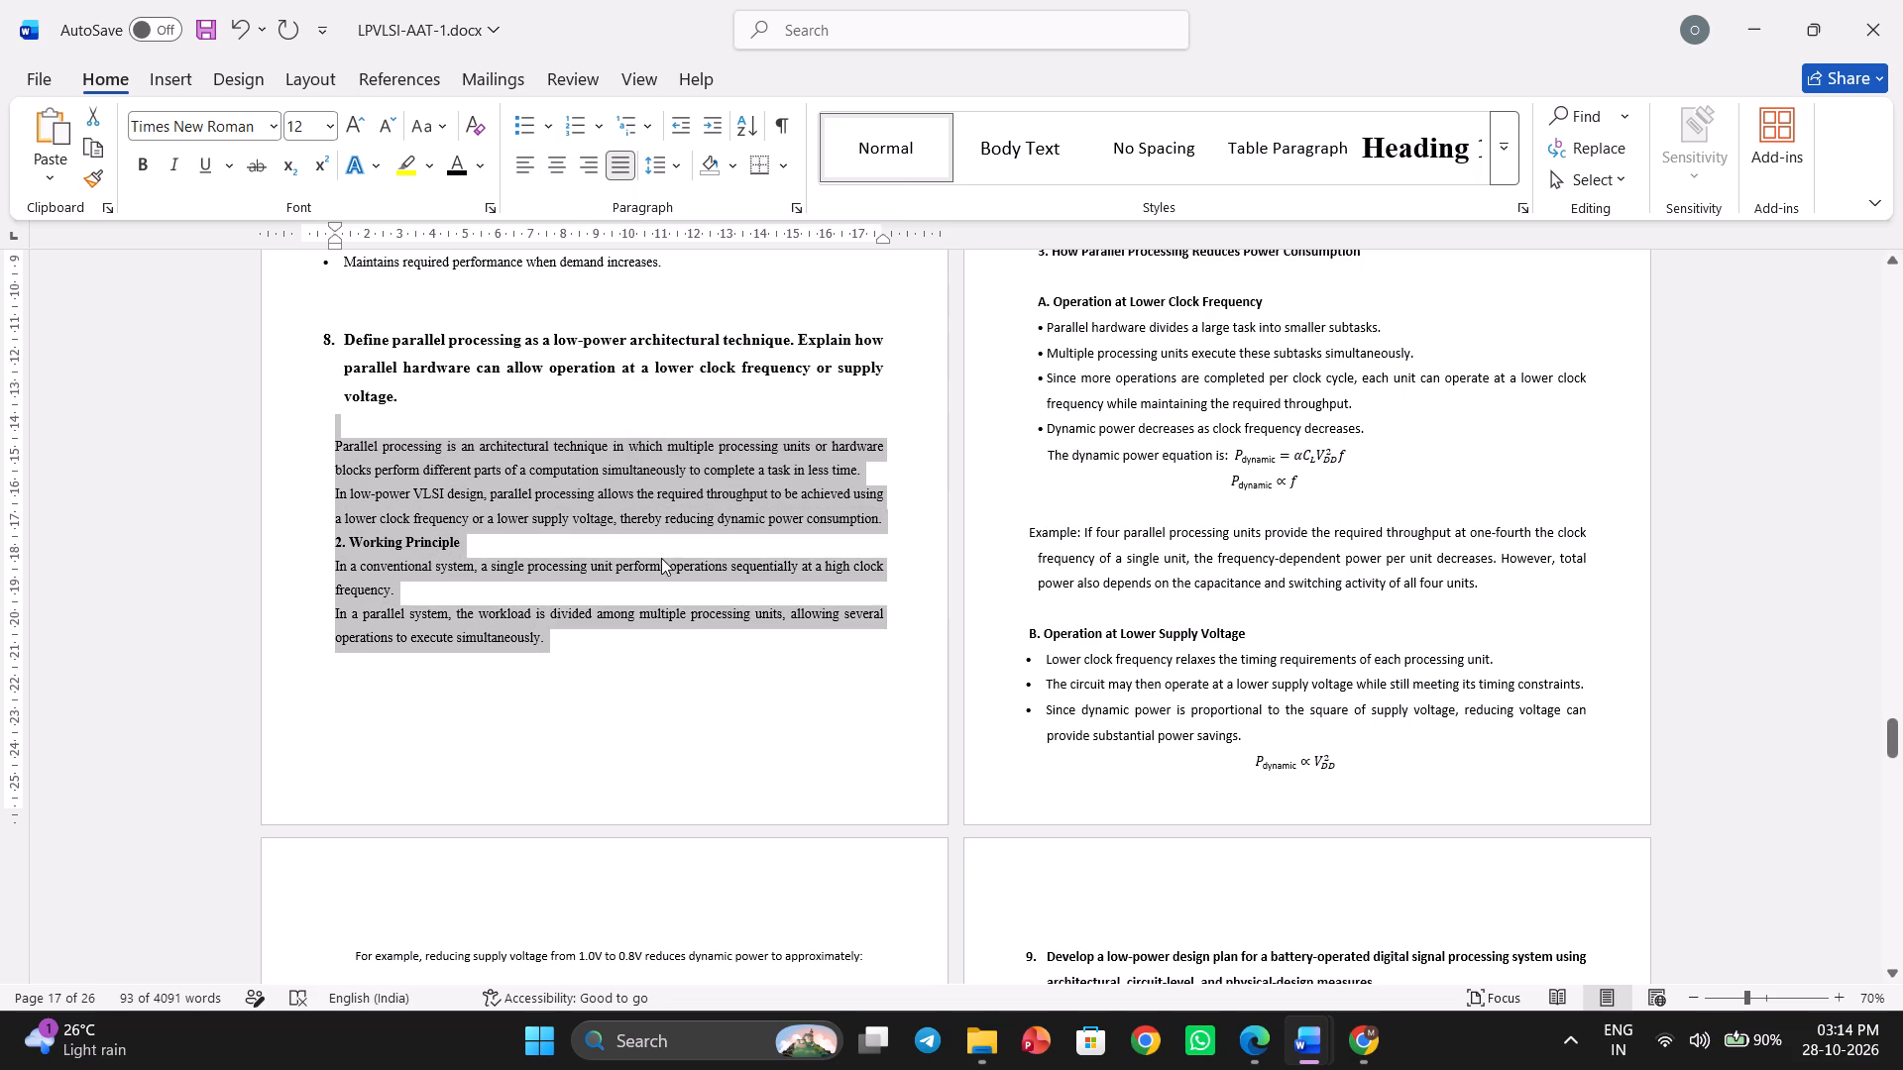
{"action": "left_click", "coordinate": [661, 558]}
Review the pages from the end of question 7 through question 9 for page layout and text still needing formatting.
{"action": "scroll", "coordinate": [661, 558], "scroll_direction": "up", "scroll_amount": 1}
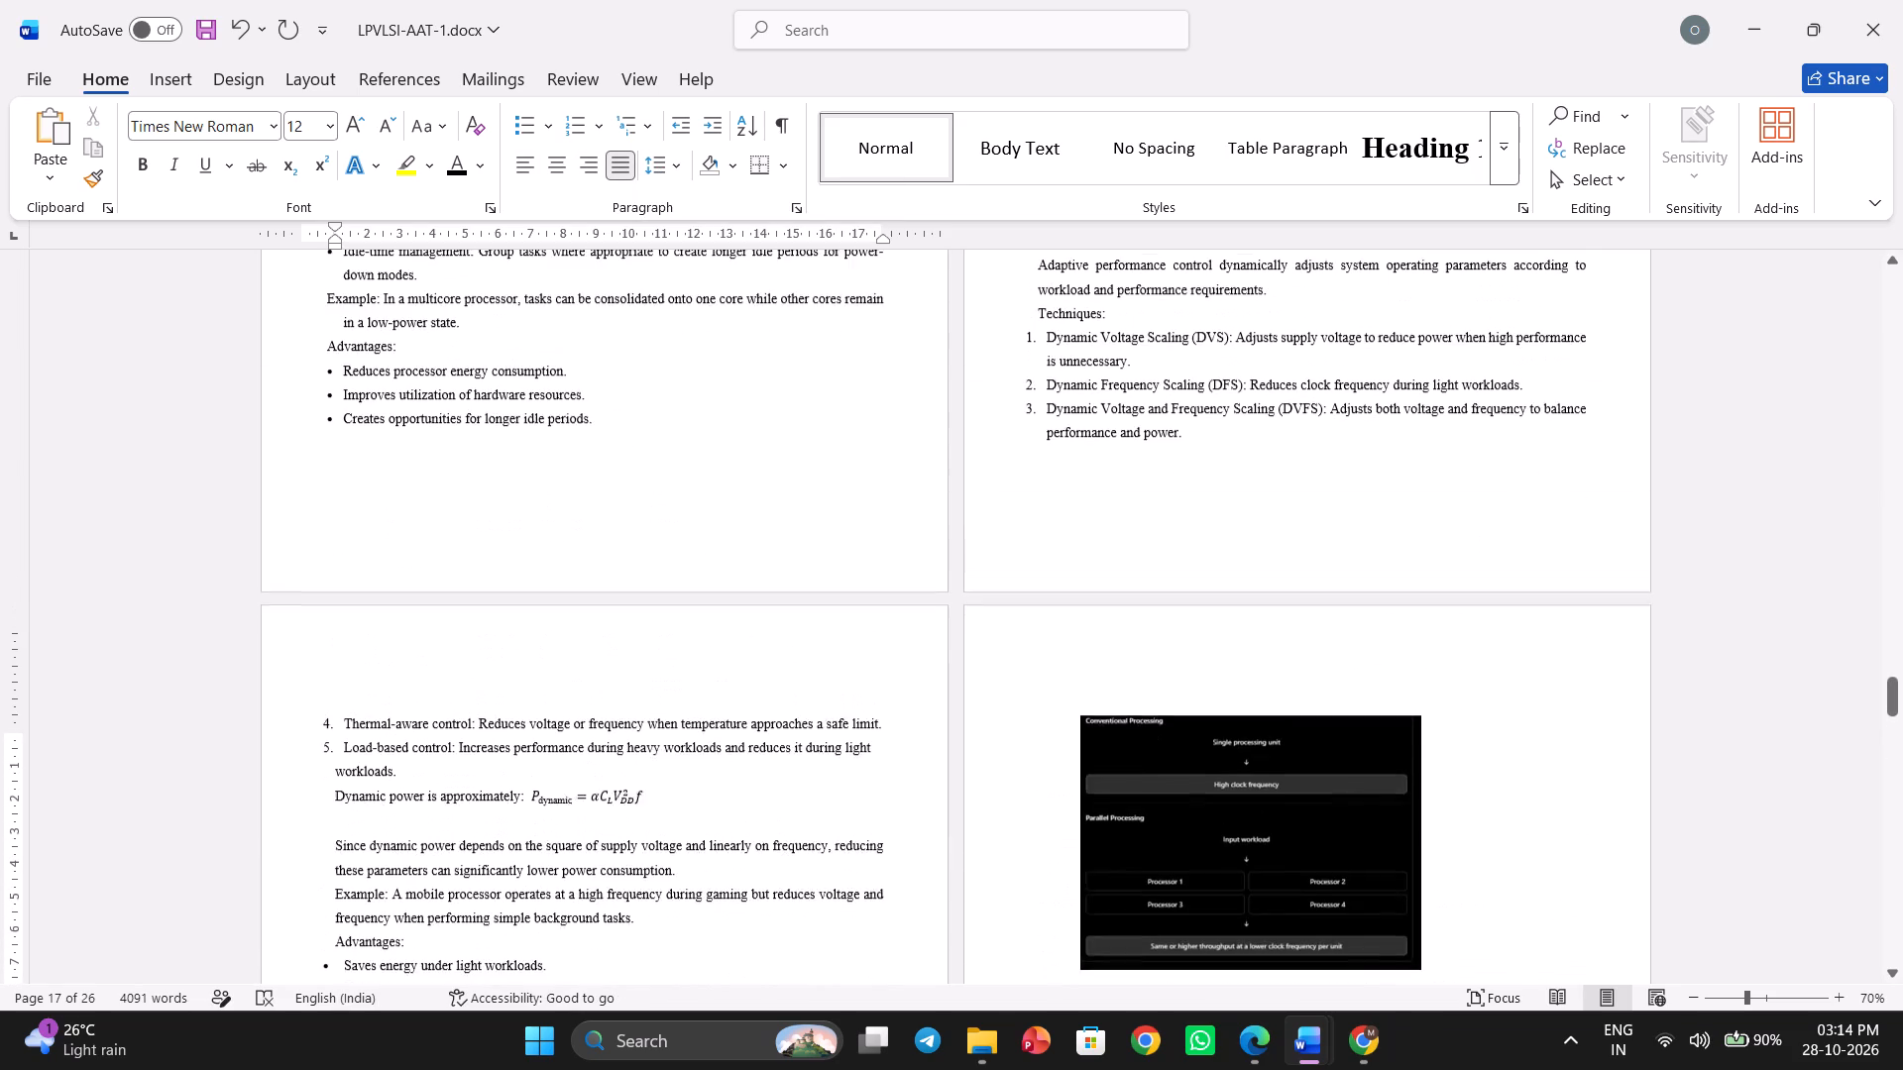
{"action": "scroll", "coordinate": [1127, 759], "scroll_direction": "down", "scroll_amount": 2}
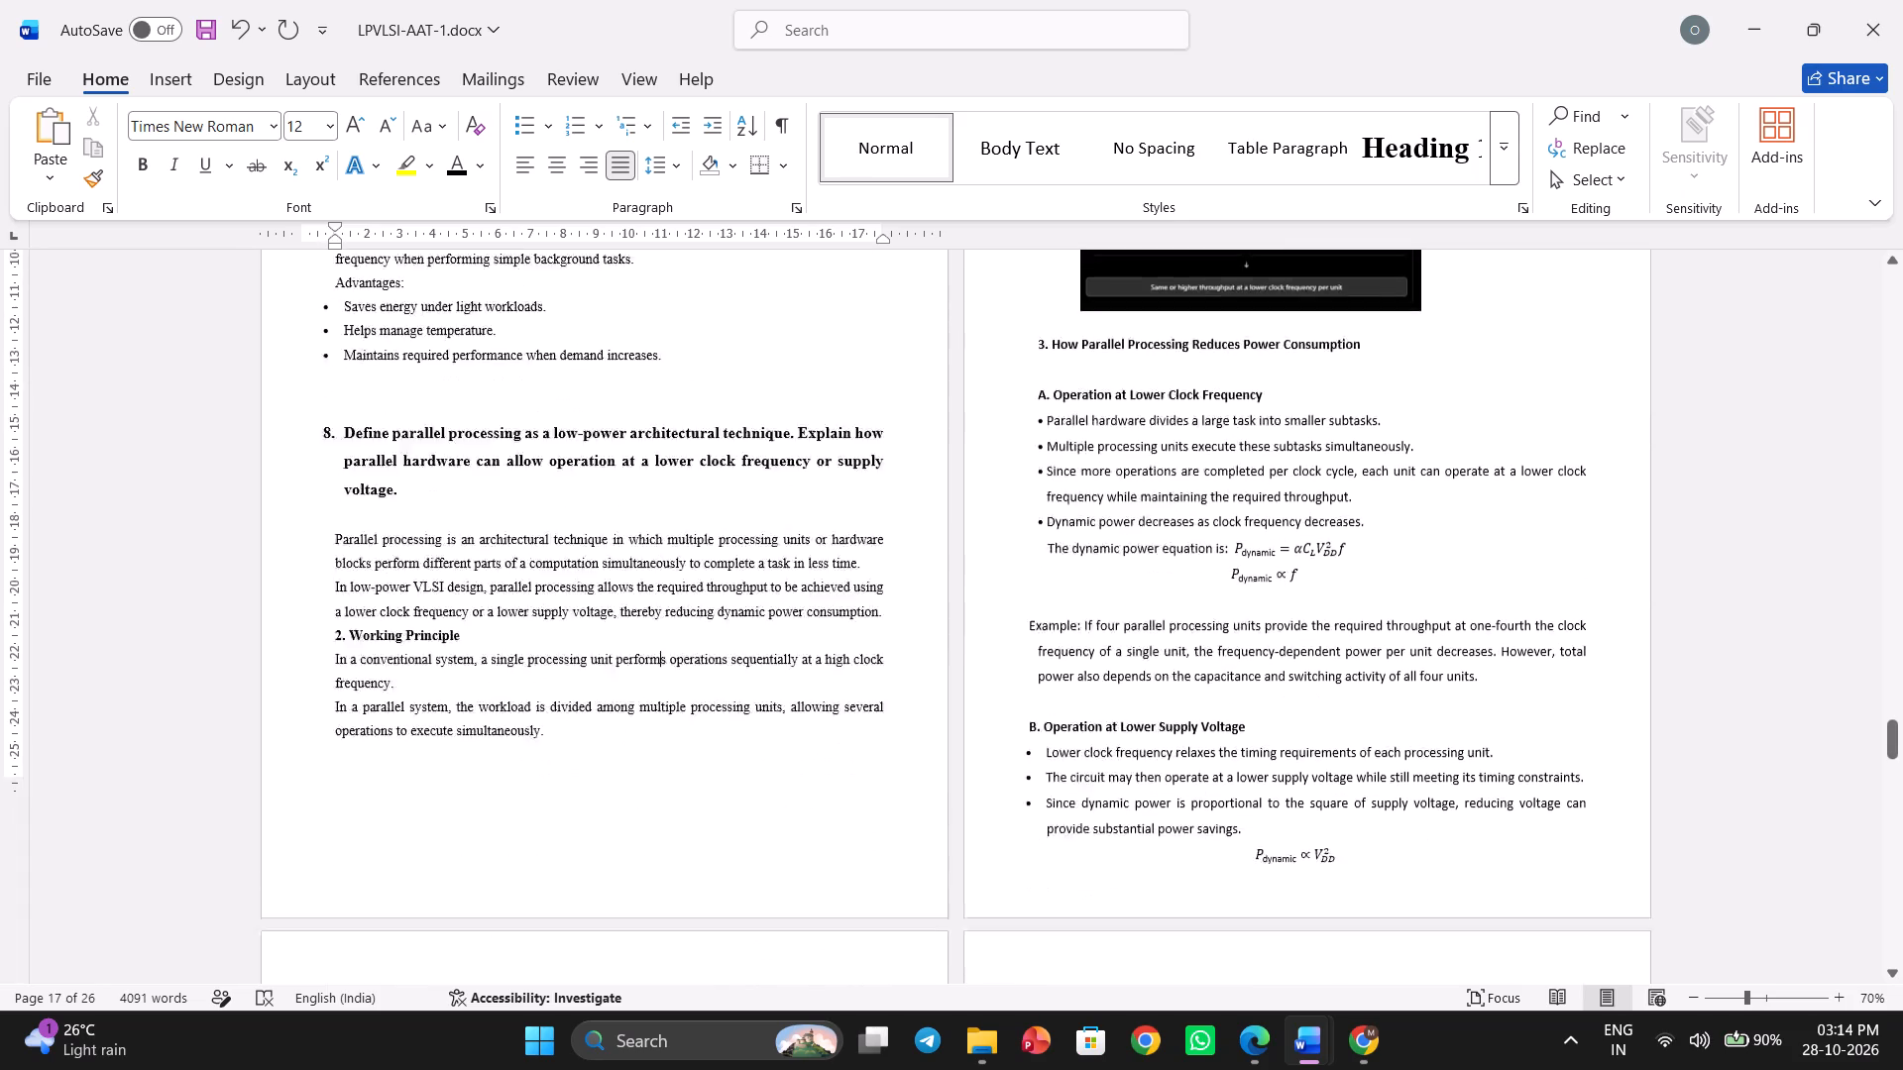
{"action": "scroll", "coordinate": [1127, 759], "scroll_direction": "down", "scroll_amount": 1}
{"action": "scroll", "coordinate": [1127, 759], "scroll_direction": "up", "scroll_amount": 1}
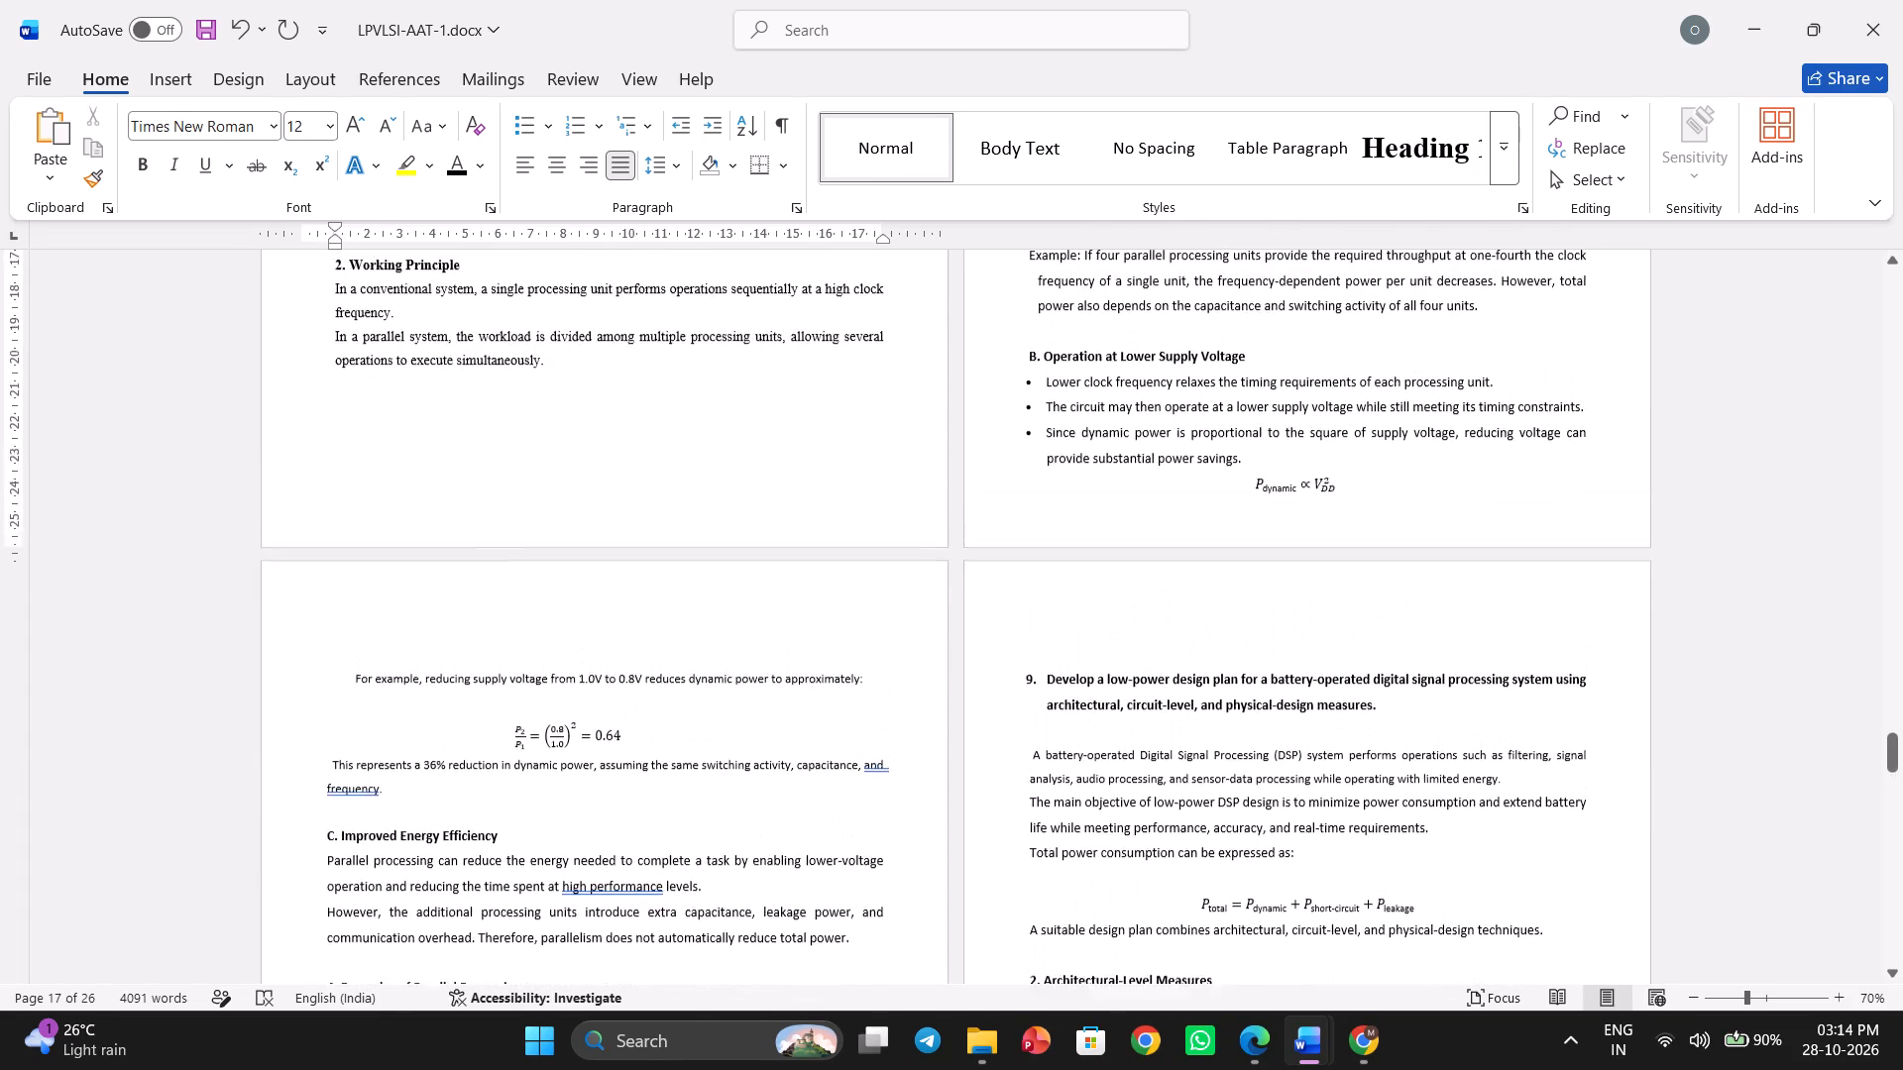
{"action": "scroll", "coordinate": [1127, 759], "scroll_direction": "up", "scroll_amount": 1}
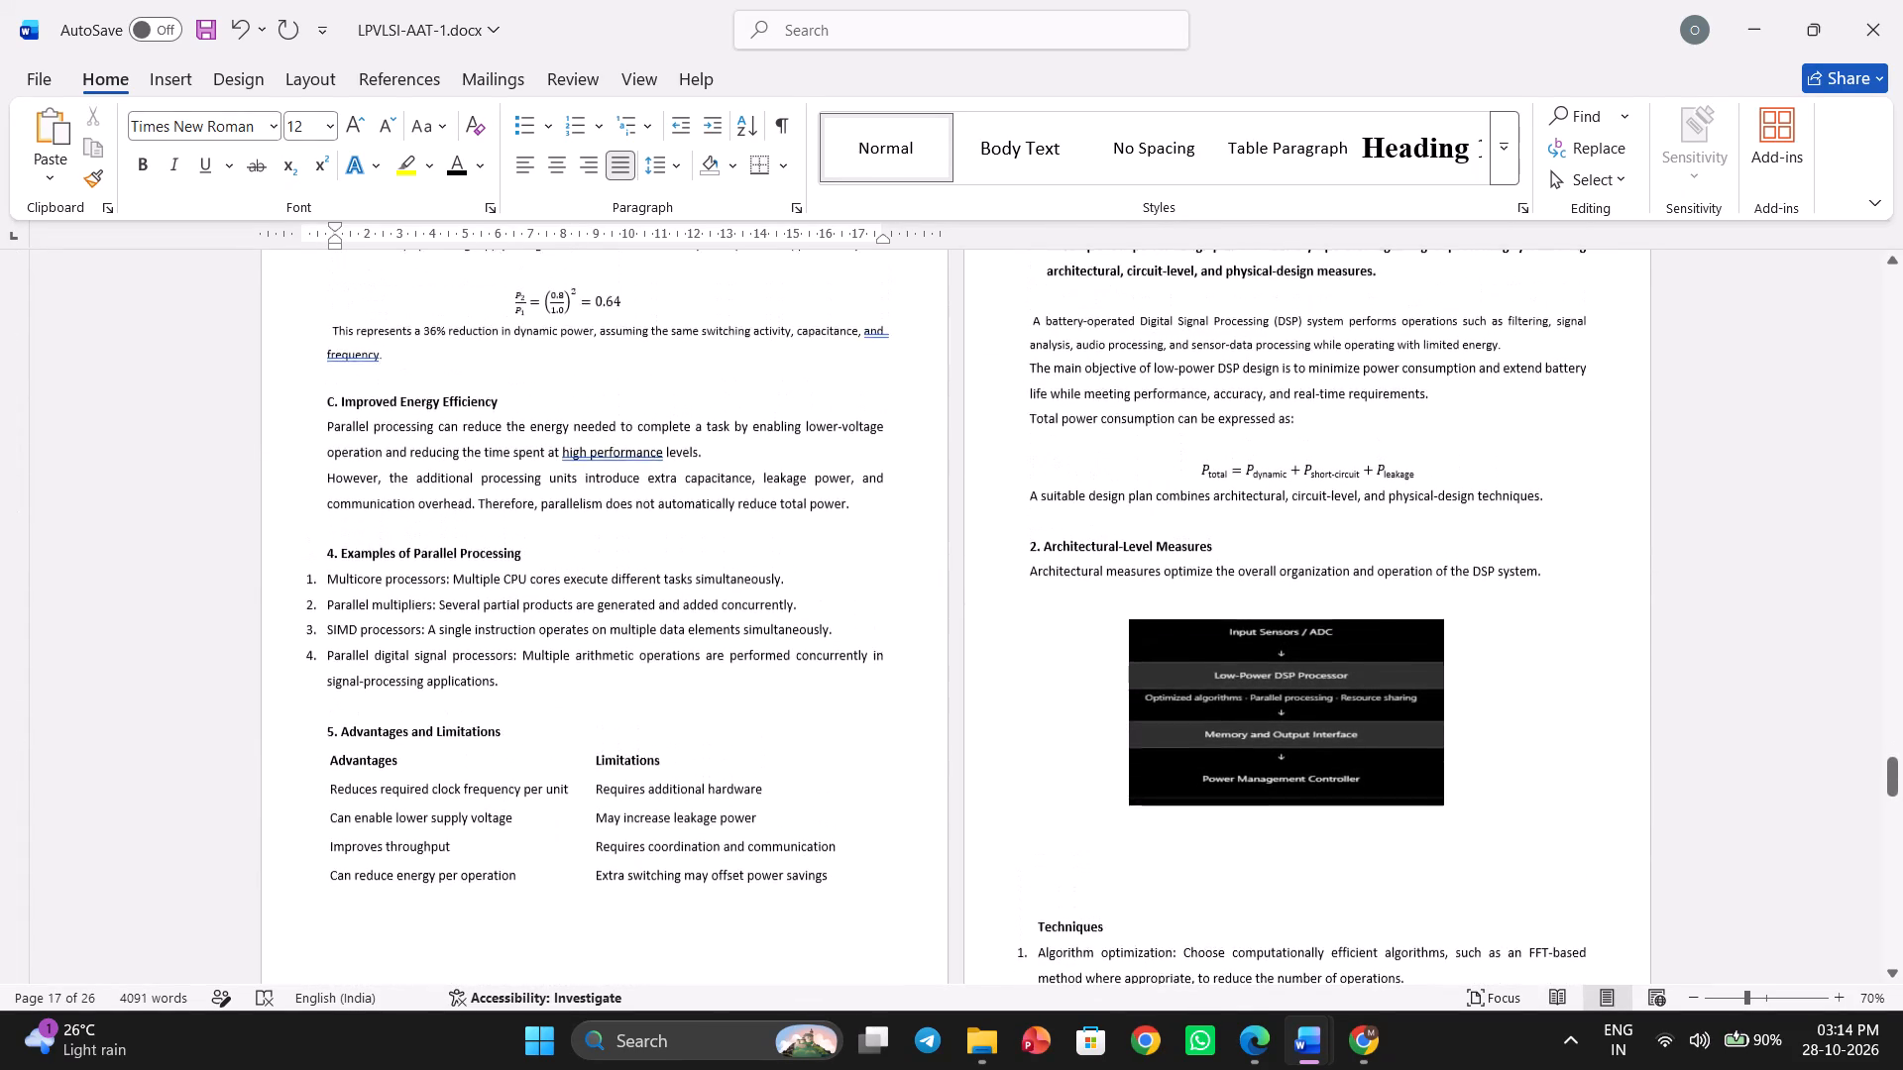
{"action": "scroll", "coordinate": [1127, 759], "scroll_direction": "up", "scroll_amount": 1}
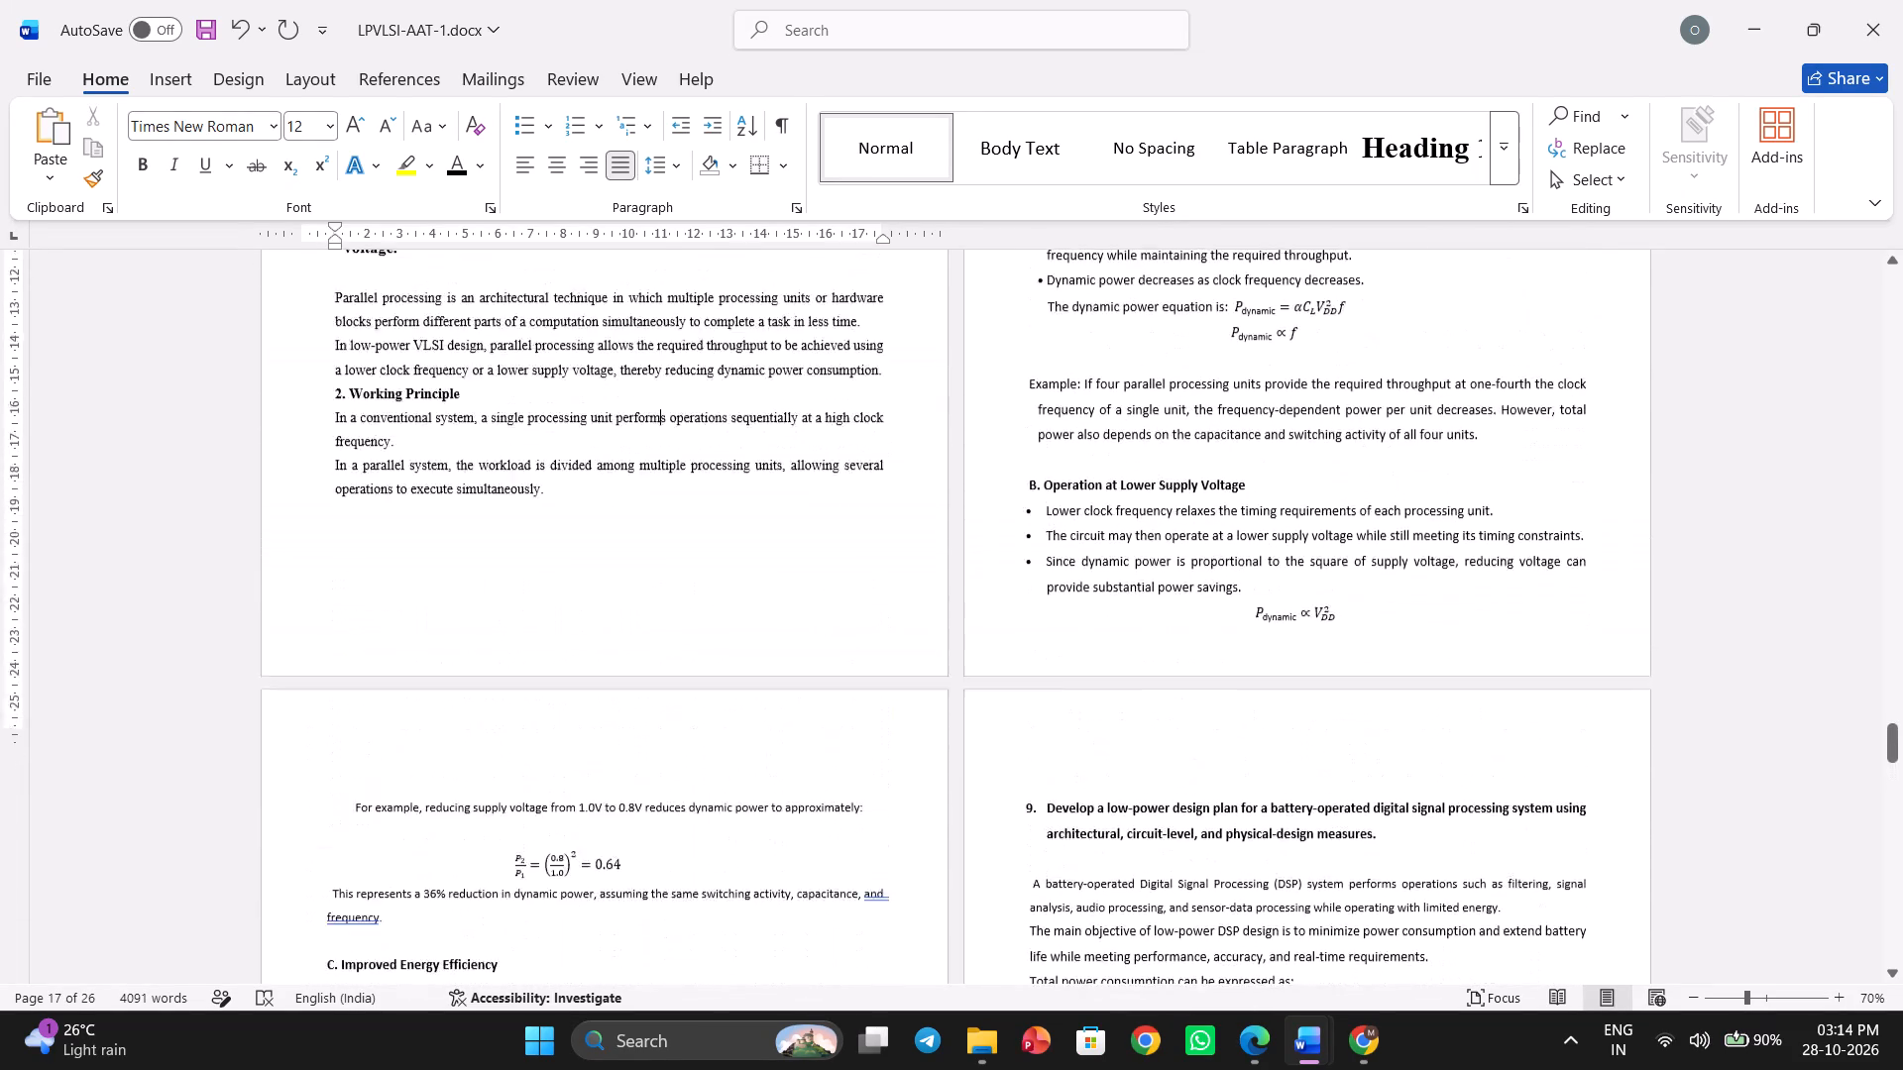
{"action": "scroll", "coordinate": [1127, 759], "scroll_direction": "up", "scroll_amount": 2}
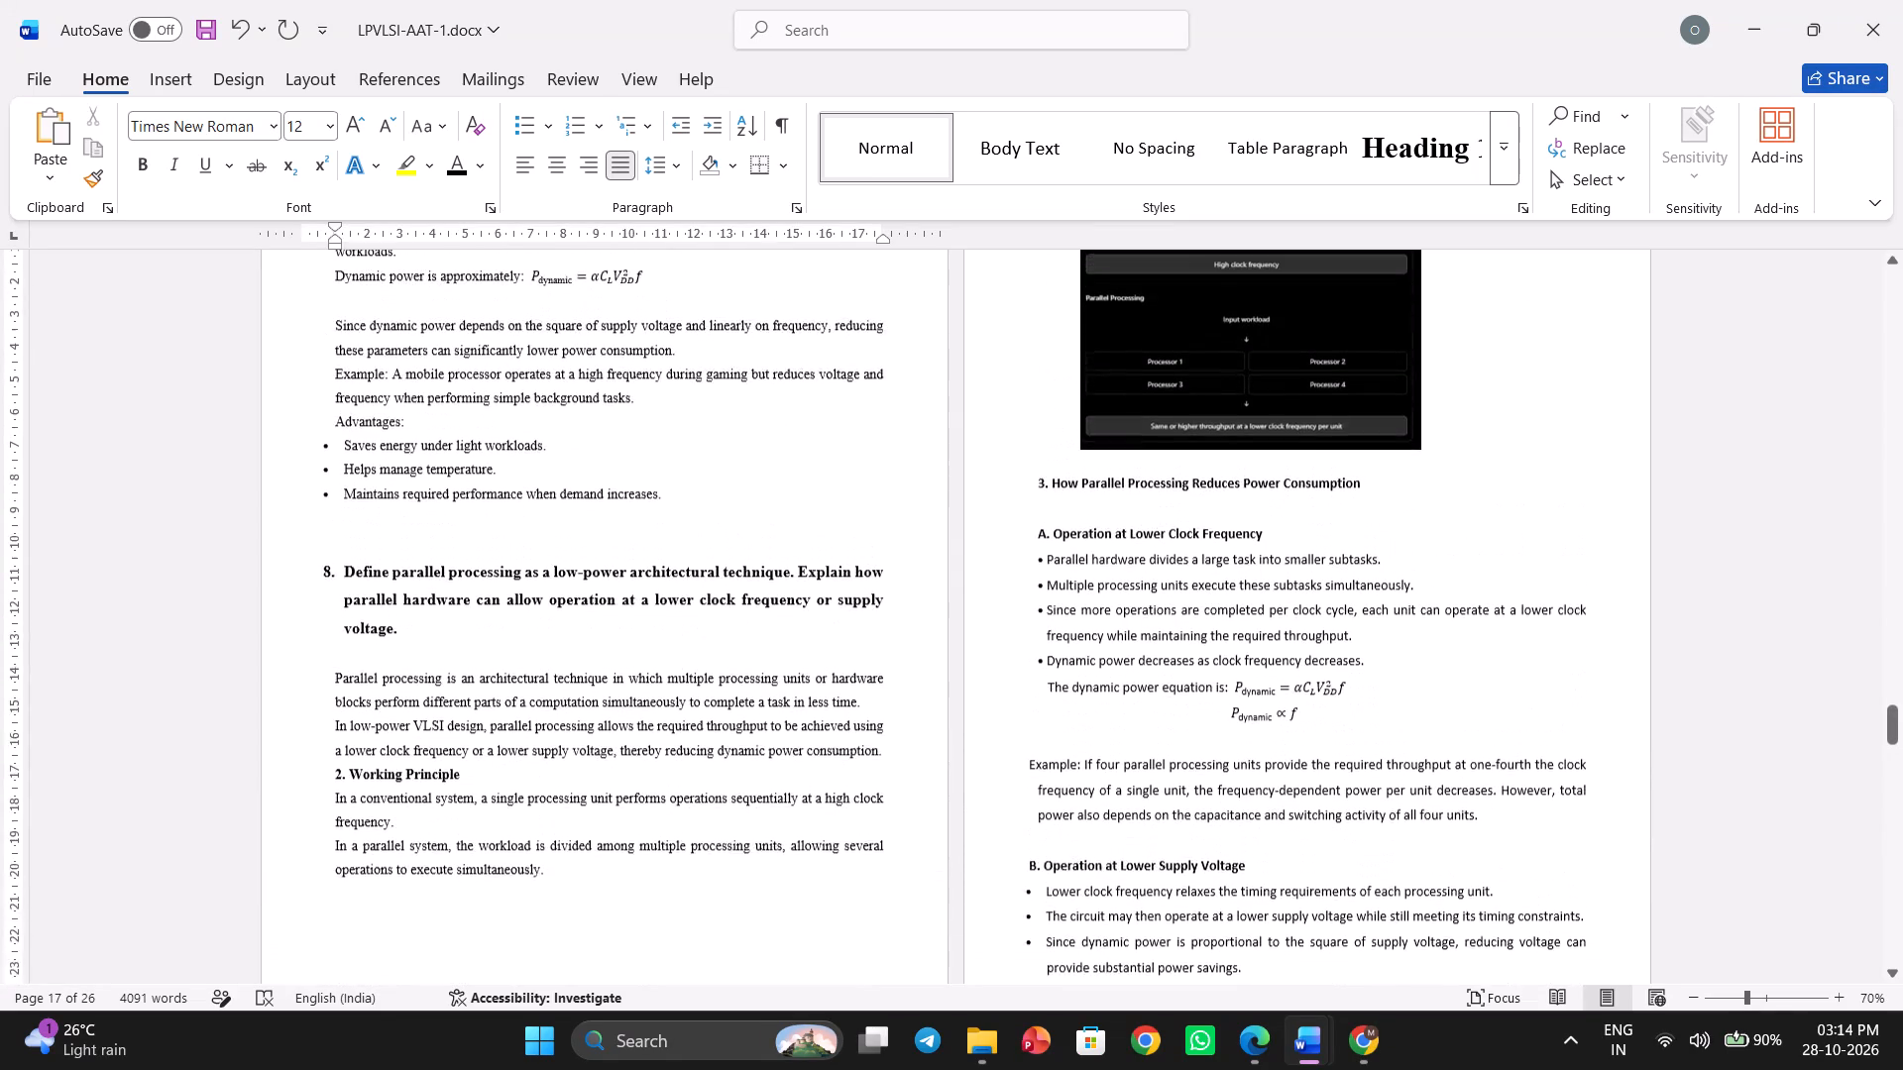
Remove the blank line between the heading "3. How Parallel Processing Reduces Power Consumption" and "A. Operation at Lower Clock Frequency".
{"action": "scroll", "coordinate": [1127, 759], "scroll_direction": "up", "scroll_amount": 1}
{"action": "left_click", "coordinate": [1052, 552]}
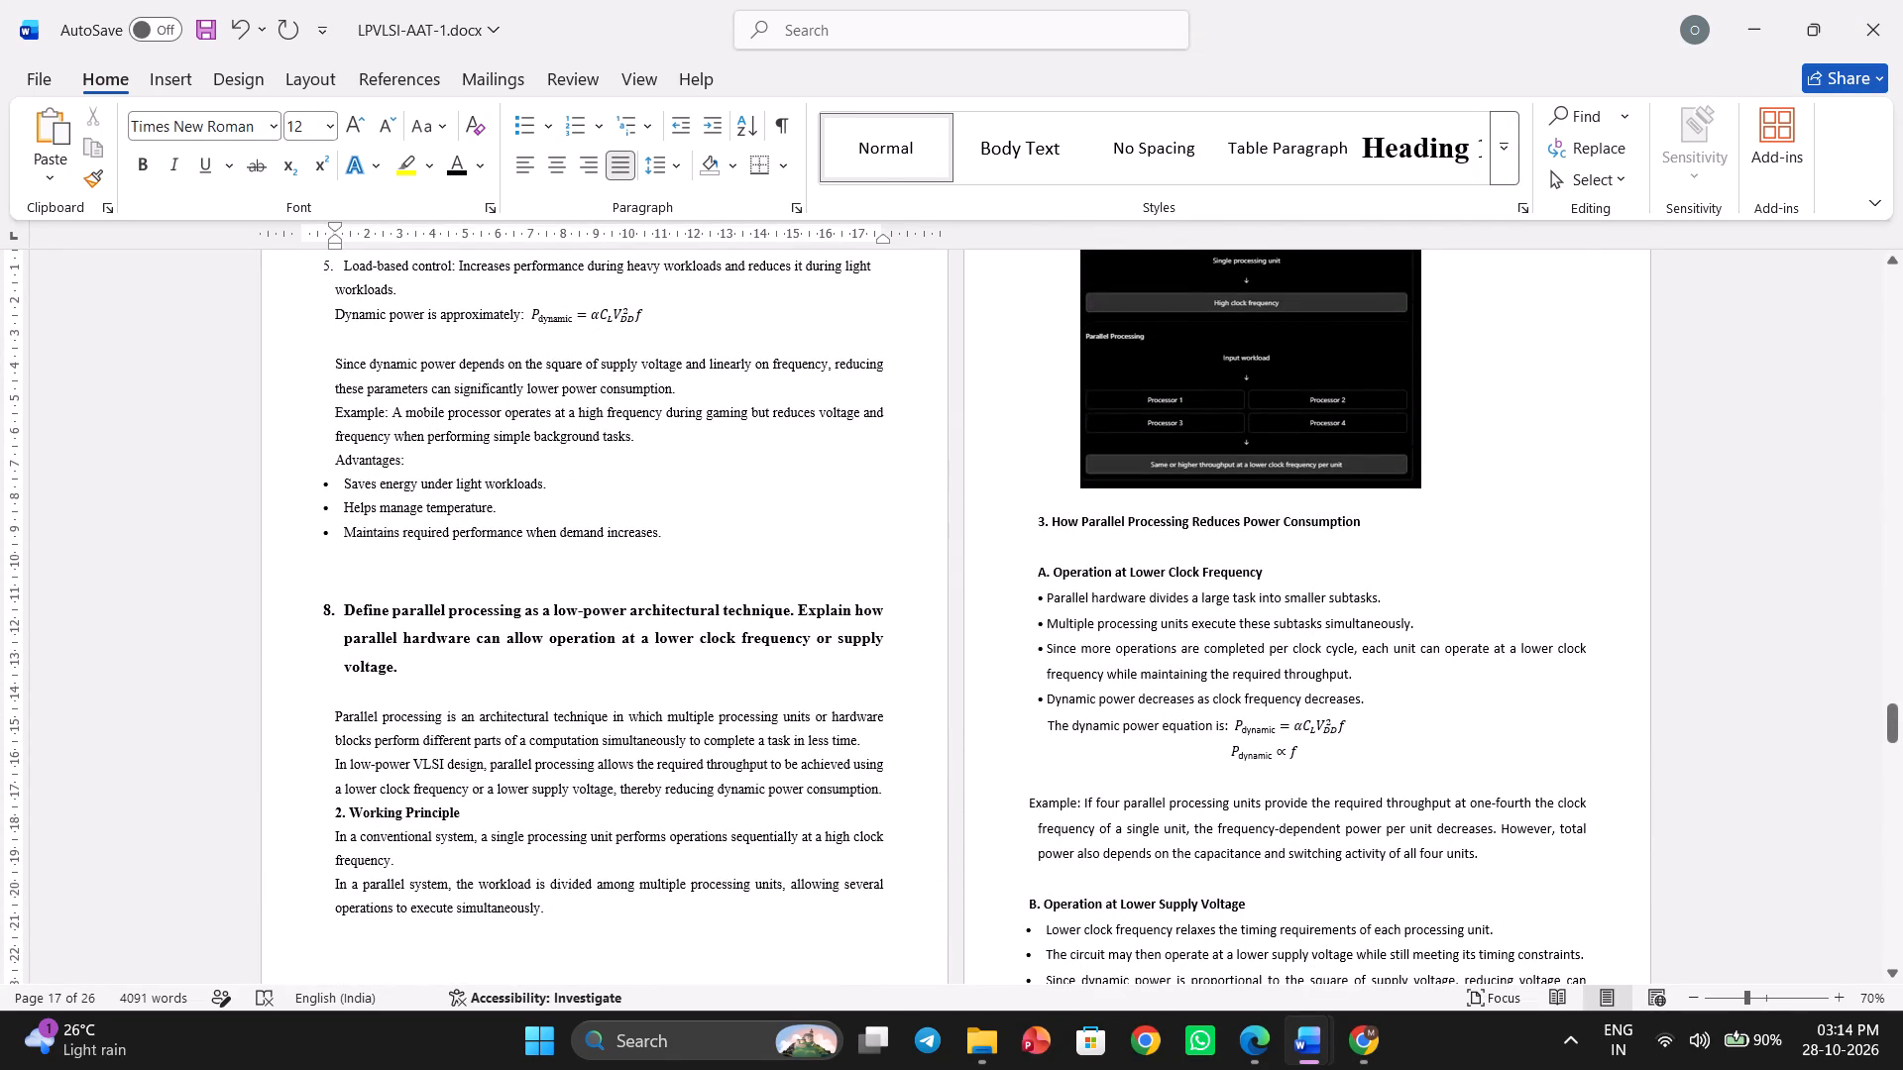
{"action": "key", "text": "BackSpace"}
{"action": "key", "text": "BackSpace"}
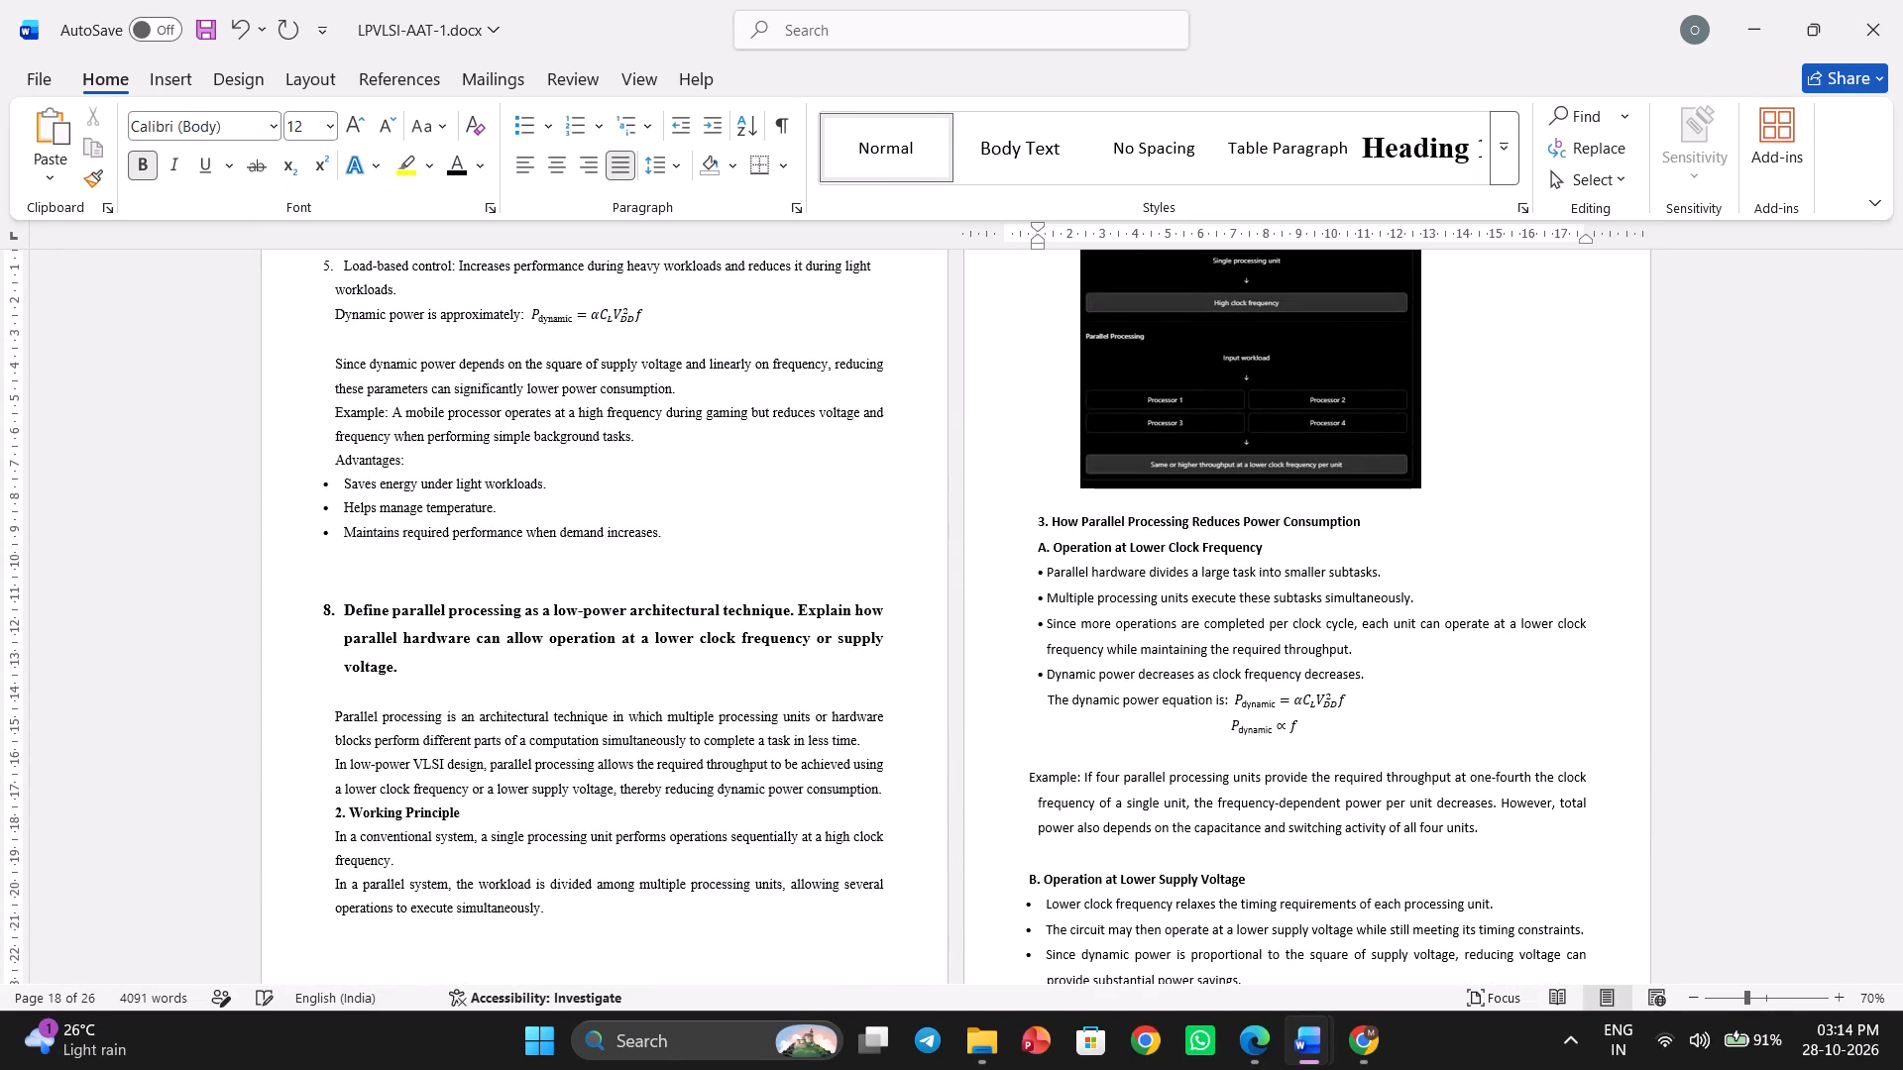
Set question 8's text from the section 3 heading through the four-processing-unit example to Times New Roman.
{"action": "left_click_drag", "start_coordinate": [1245, 863], "coordinate": [1056, 644]}
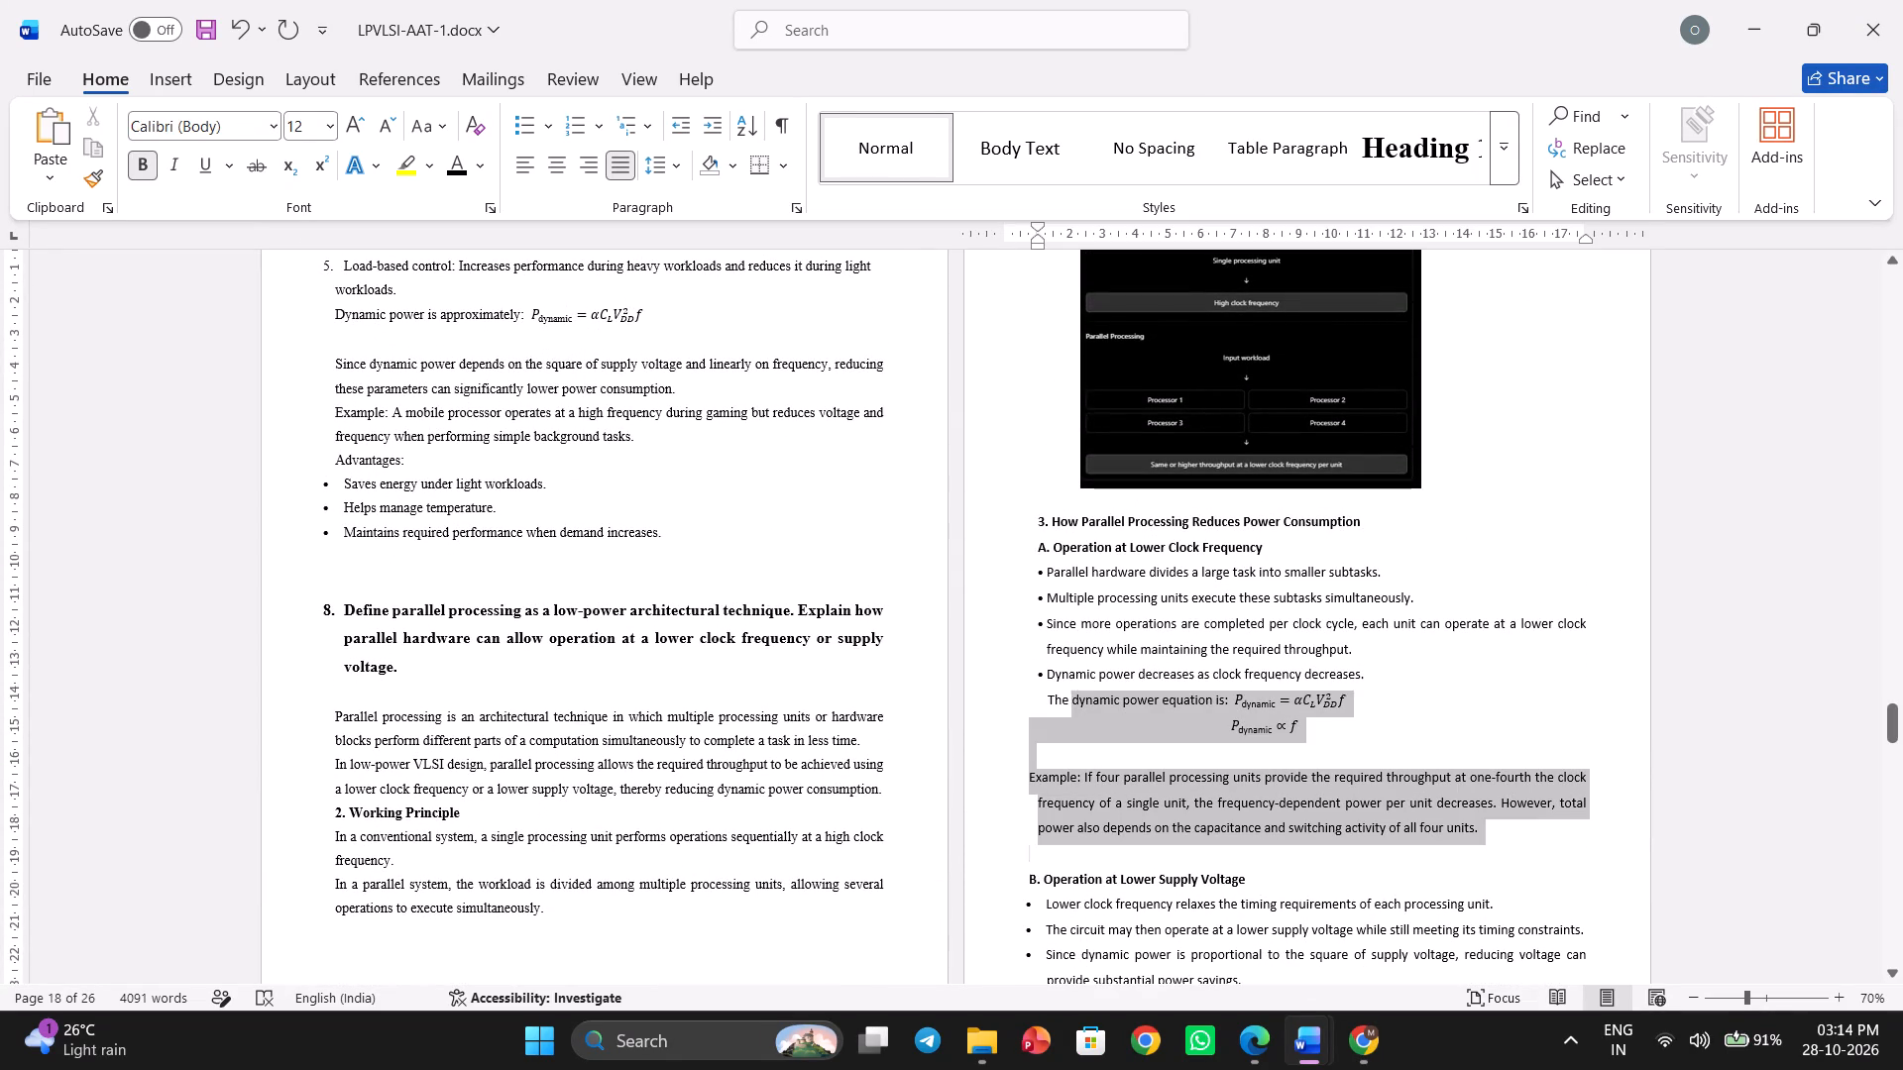
{"action": "left_click_drag", "start_coordinate": [1056, 644], "coordinate": [1037, 515]}
{"action": "left_click", "coordinate": [1173, 442]}
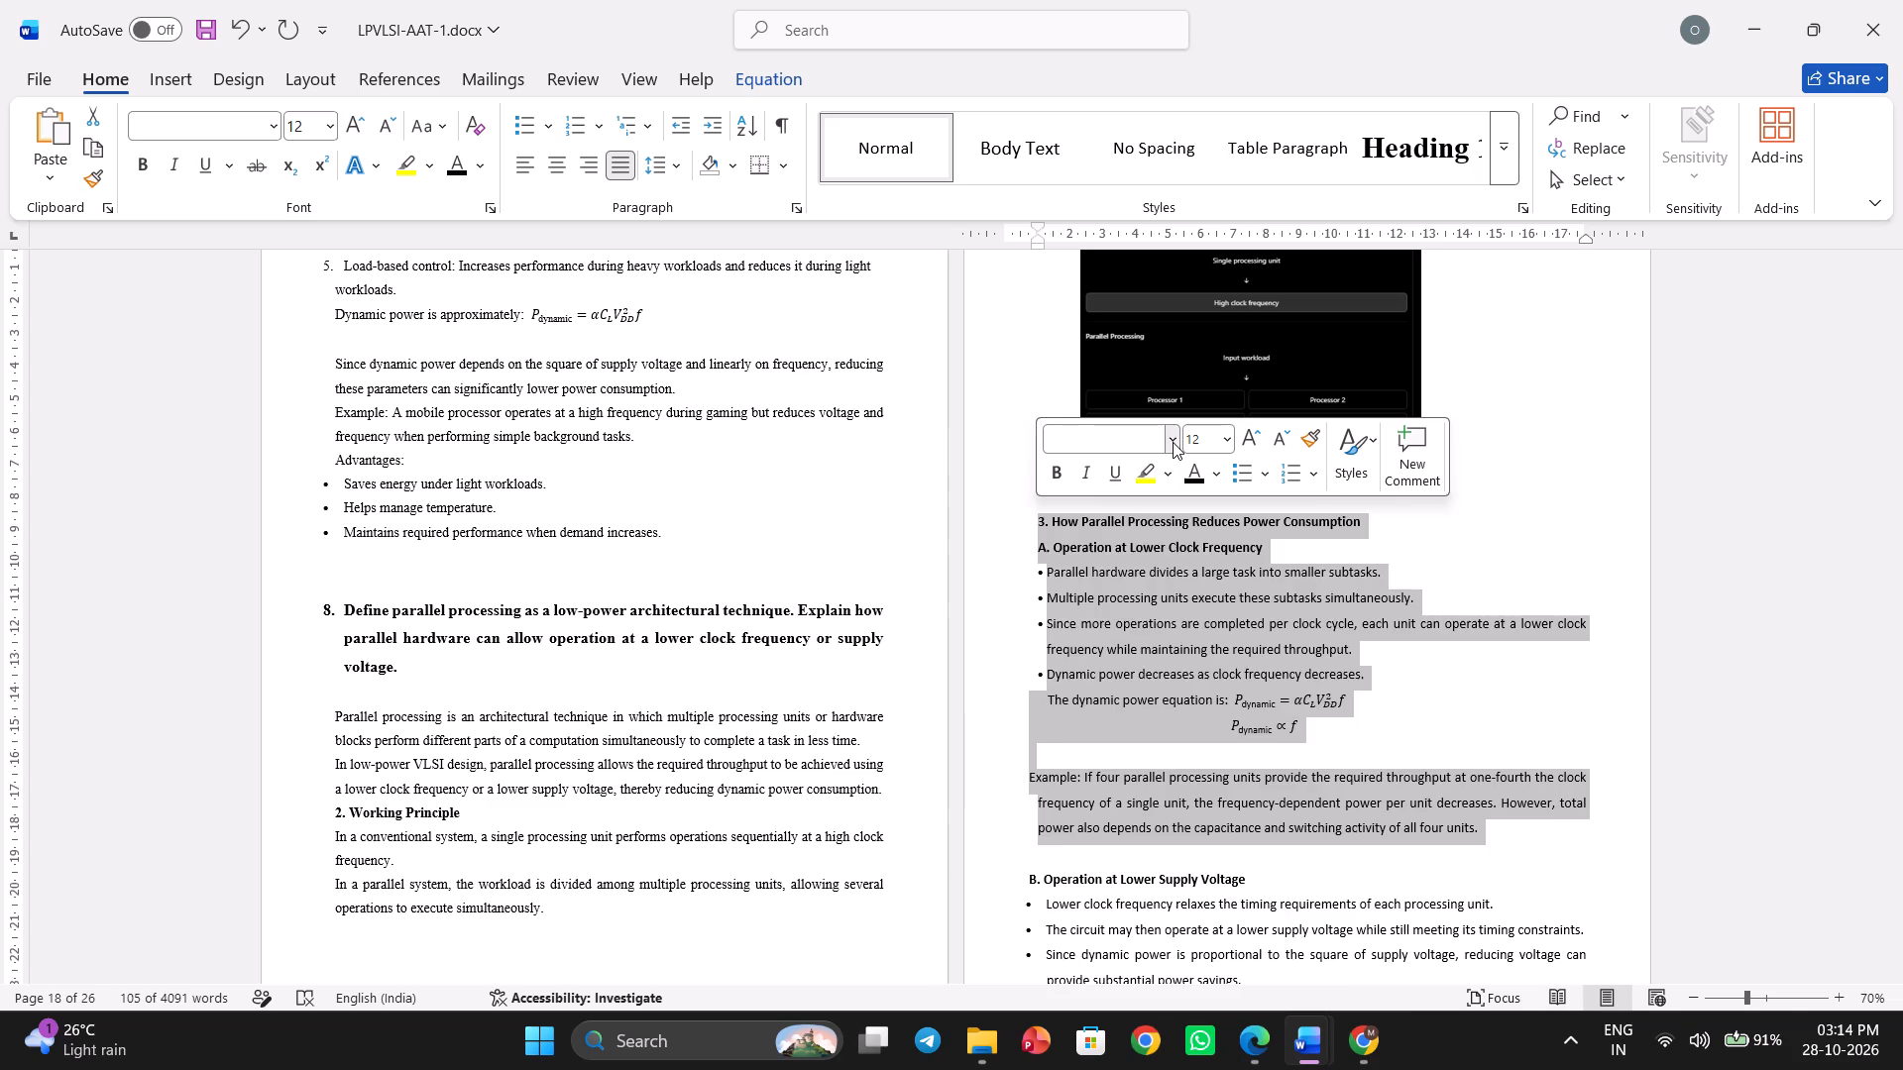
{"action": "left_click", "coordinate": [1092, 616]}
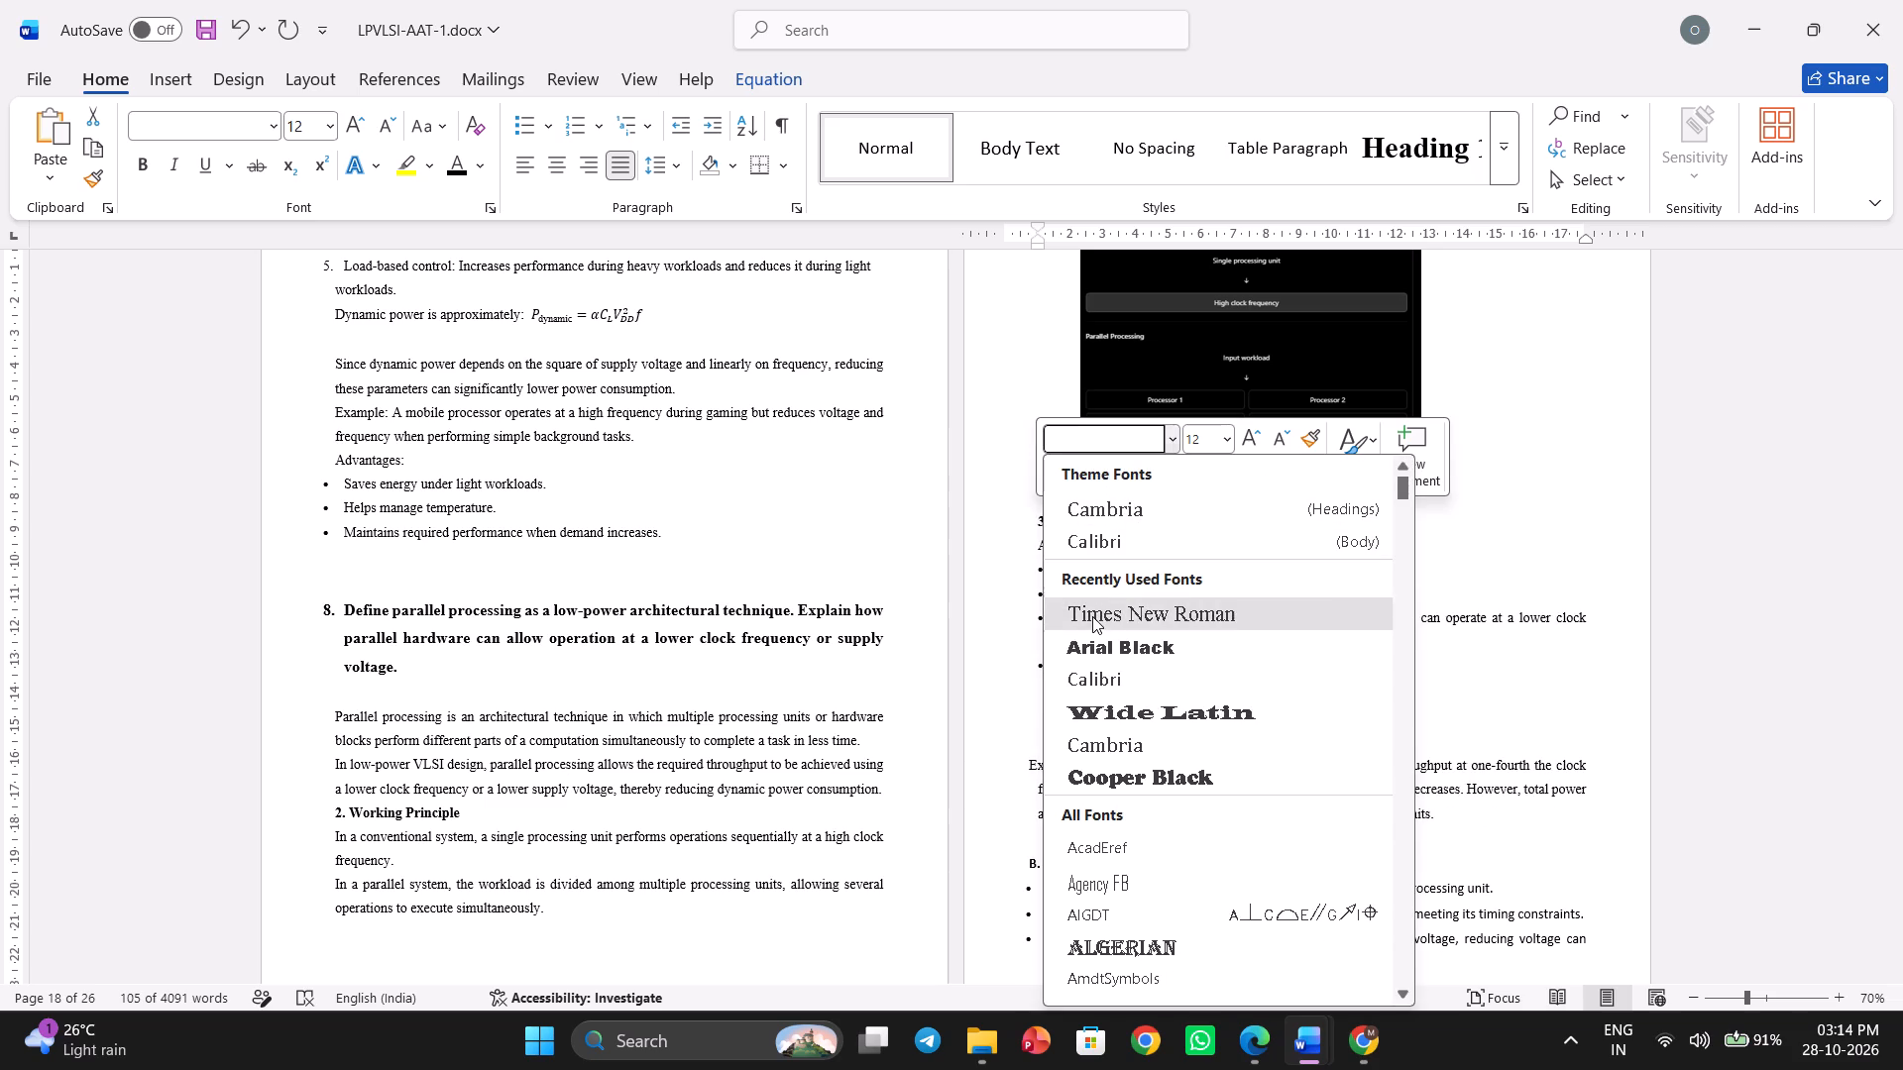
{"action": "left_click", "coordinate": [1096, 645]}
Insert two paragraph breaks after the supply-voltage proportionality equation in section B, before the 1.0V to 0.8V example.
{"action": "scroll", "coordinate": [1096, 645], "scroll_direction": "down", "scroll_amount": 1}
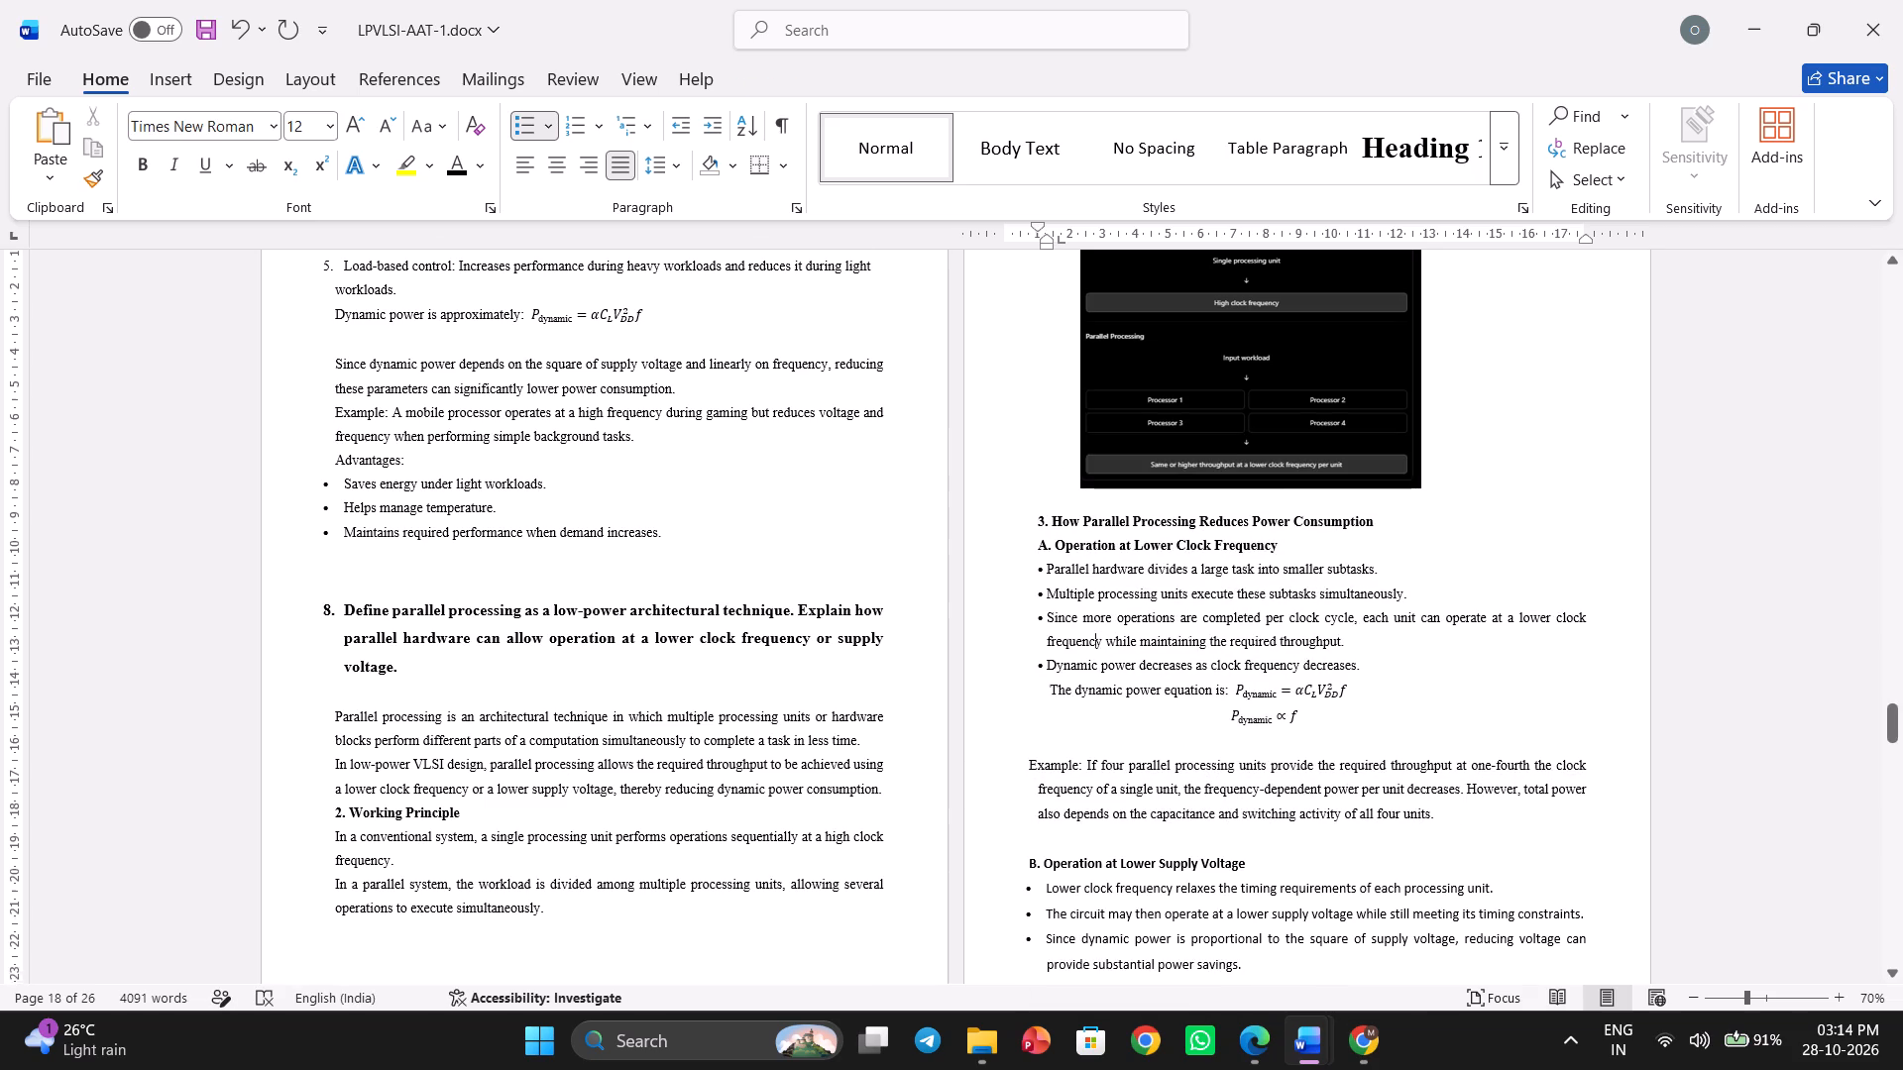
{"action": "scroll", "coordinate": [1096, 645], "scroll_direction": "down", "scroll_amount": 1}
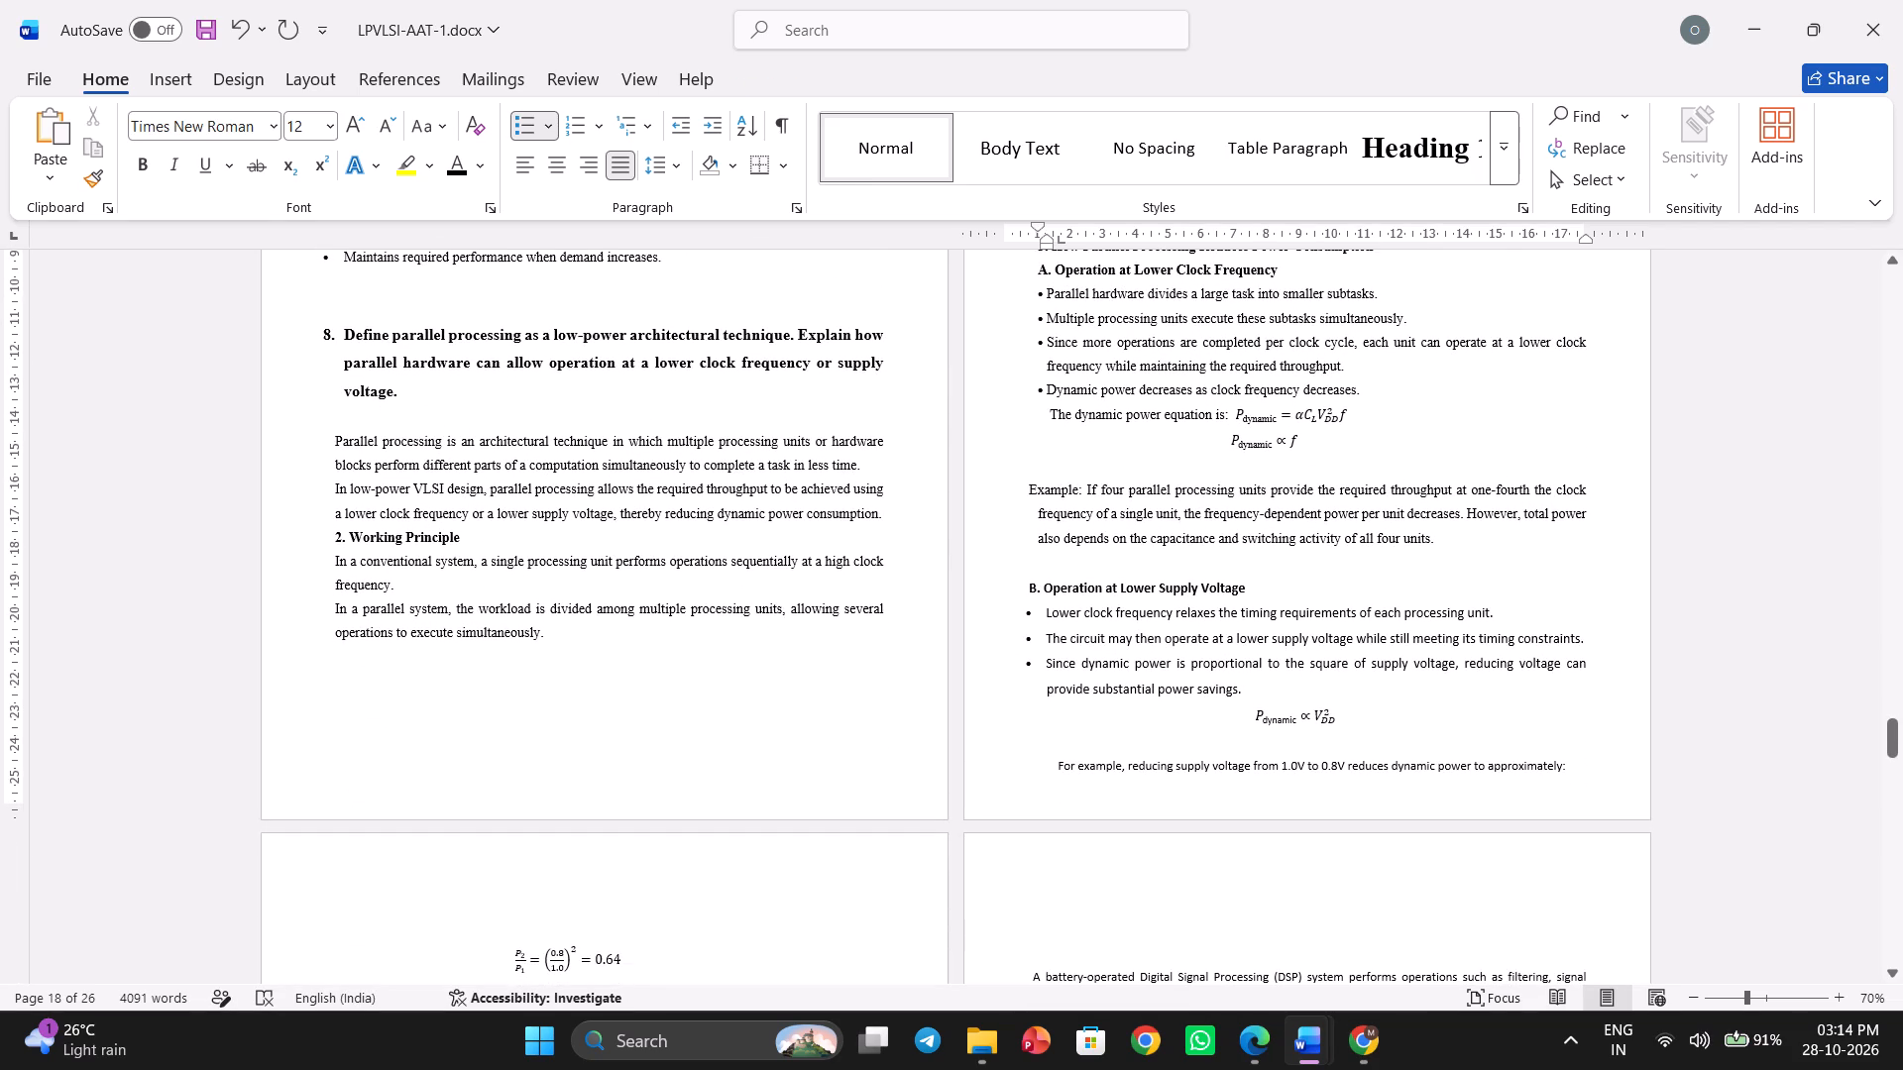
{"action": "left_click", "coordinate": [1375, 725]}
{"action": "key", "text": "Return"}
{"action": "key", "text": "Return"}
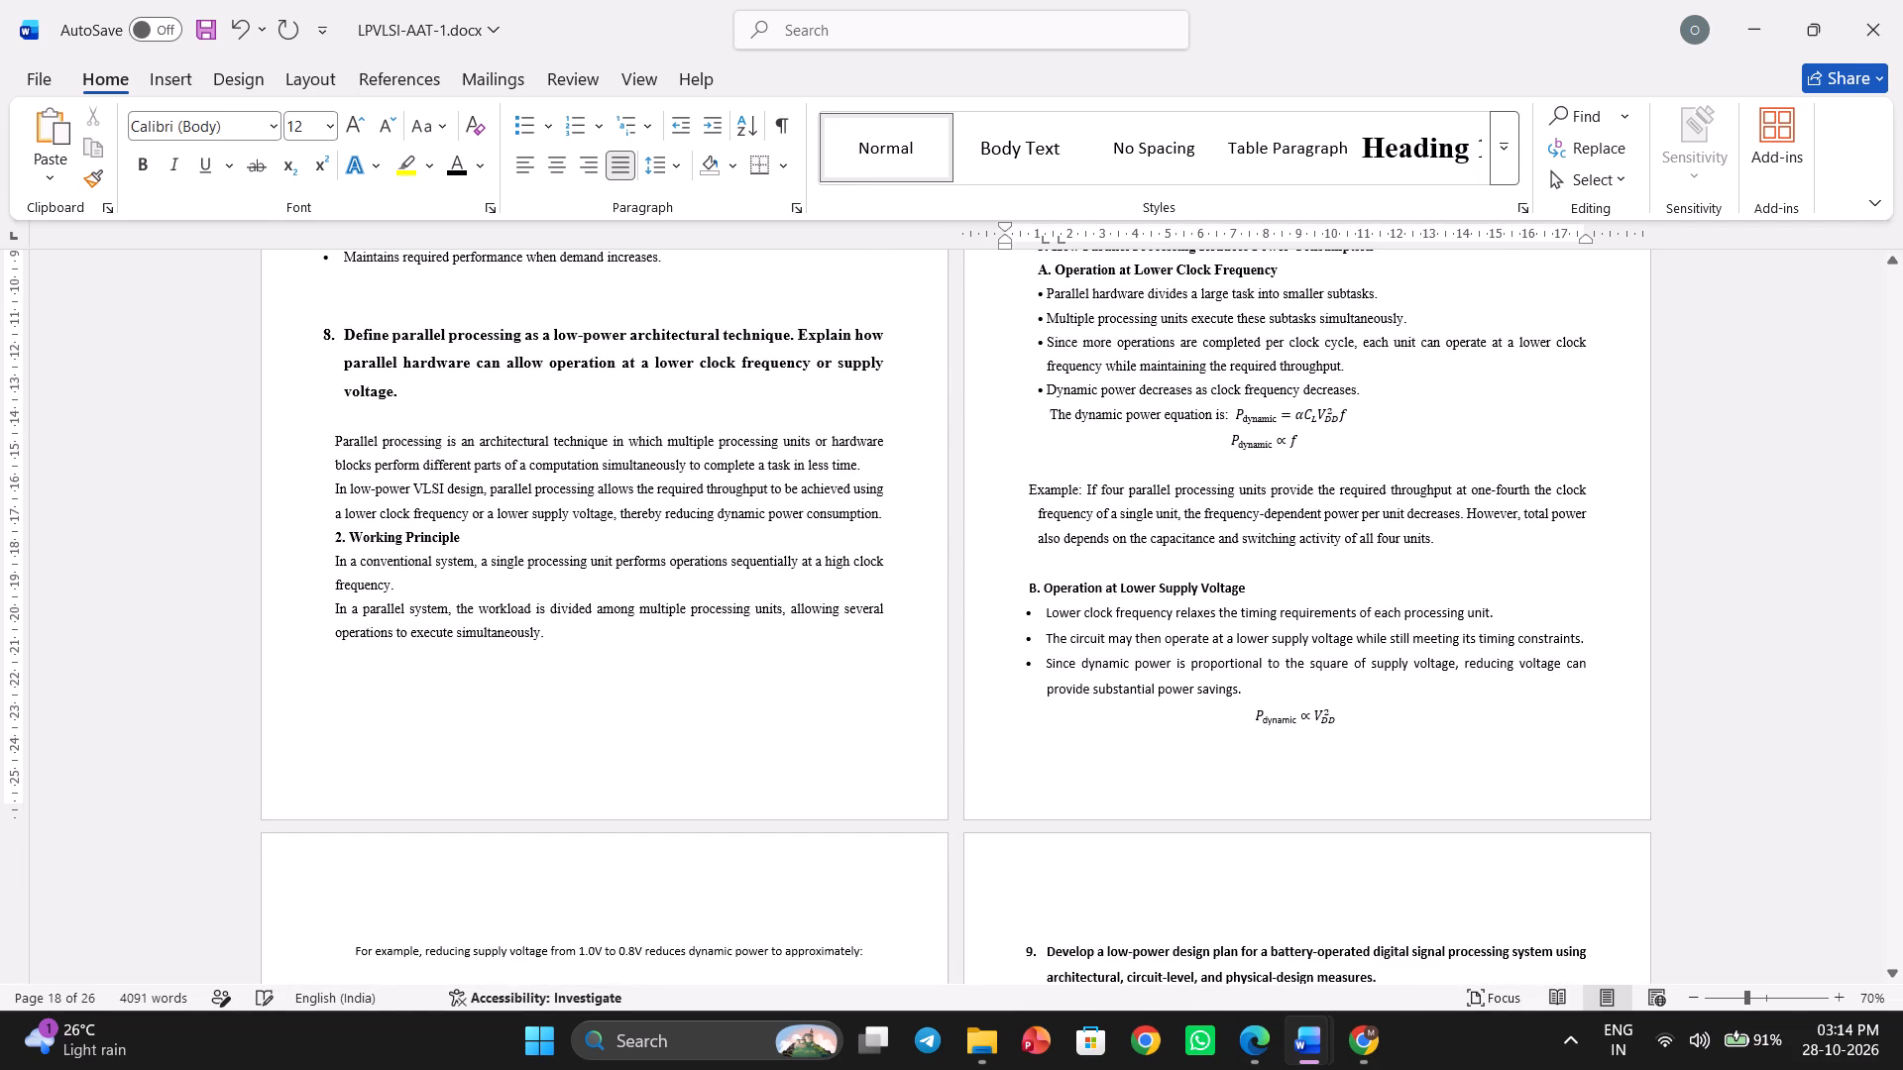
Set the heading "B. Operation at Lower Supply Voltage" and its bullet points to Times New Roman with 1.5 line spacing.
{"action": "left_click_drag", "start_coordinate": [1419, 703], "coordinate": [1077, 559]}
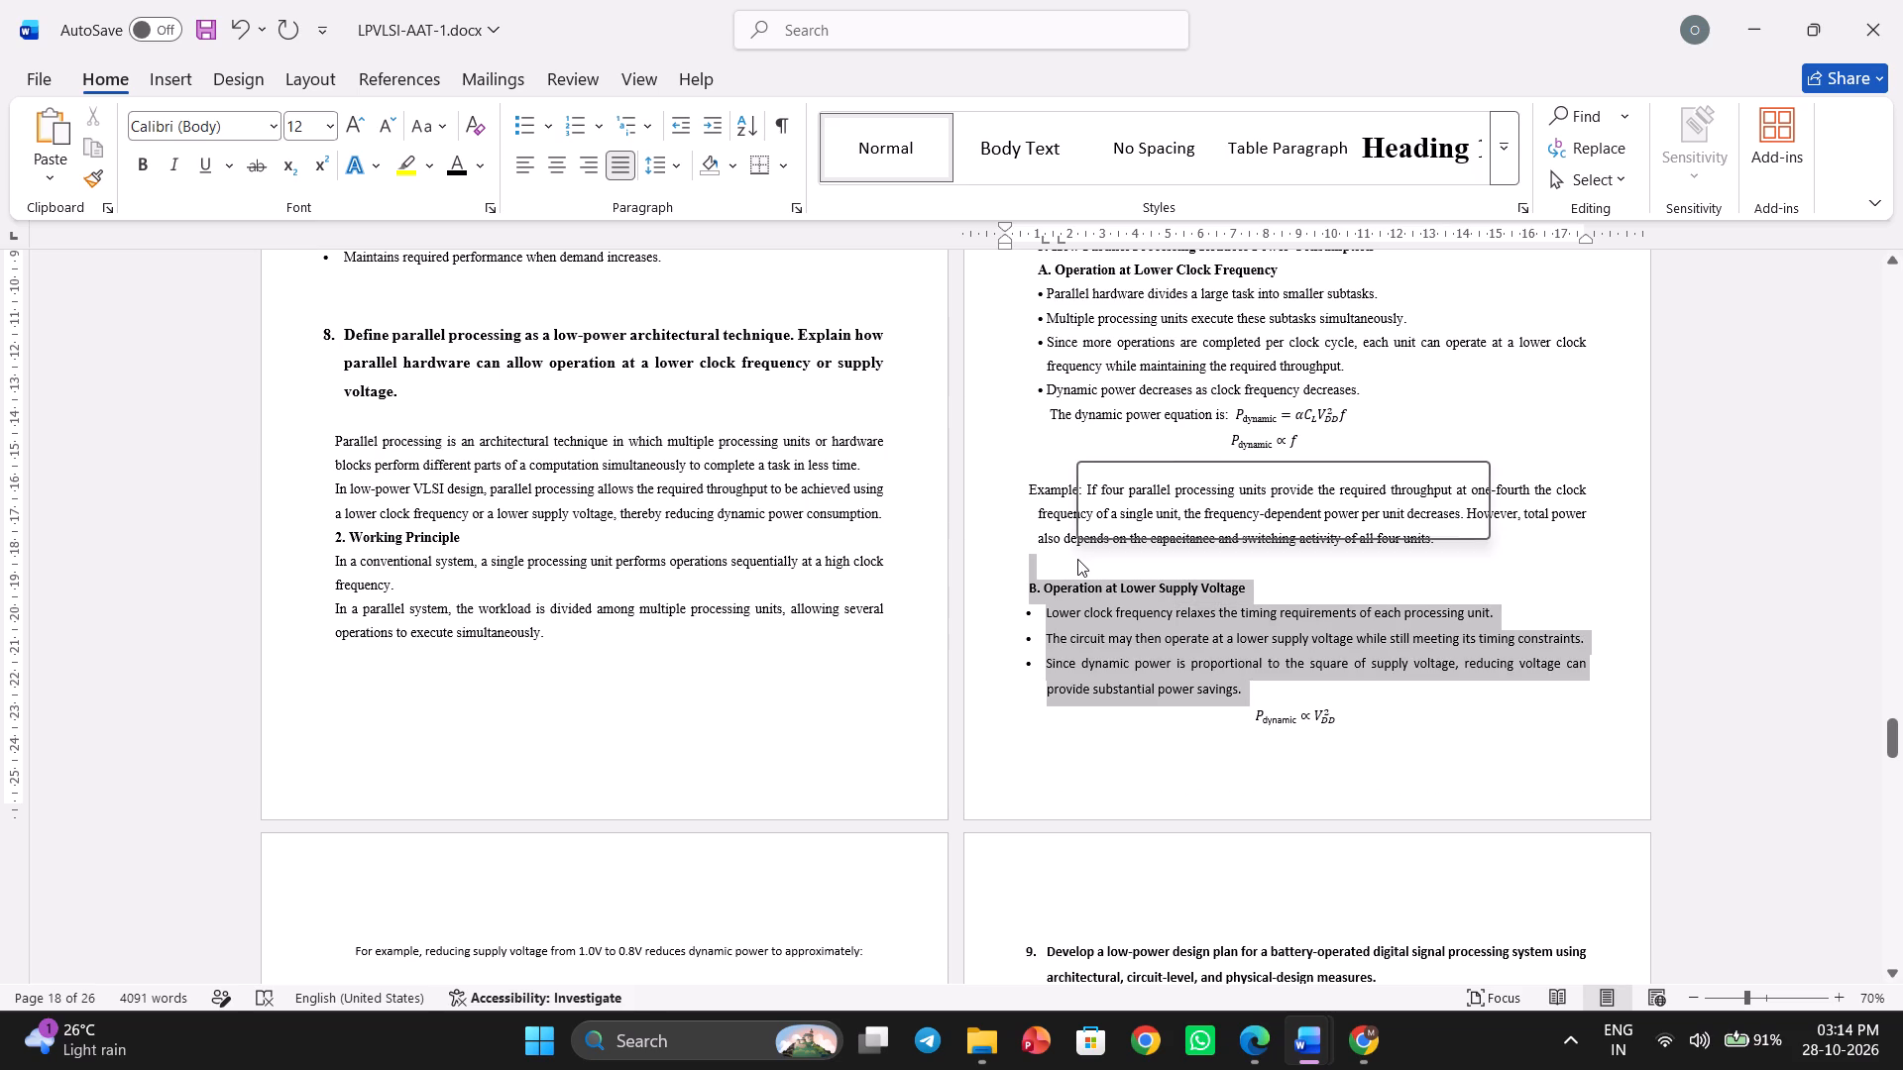
{"action": "left_click", "coordinate": [1211, 483]}
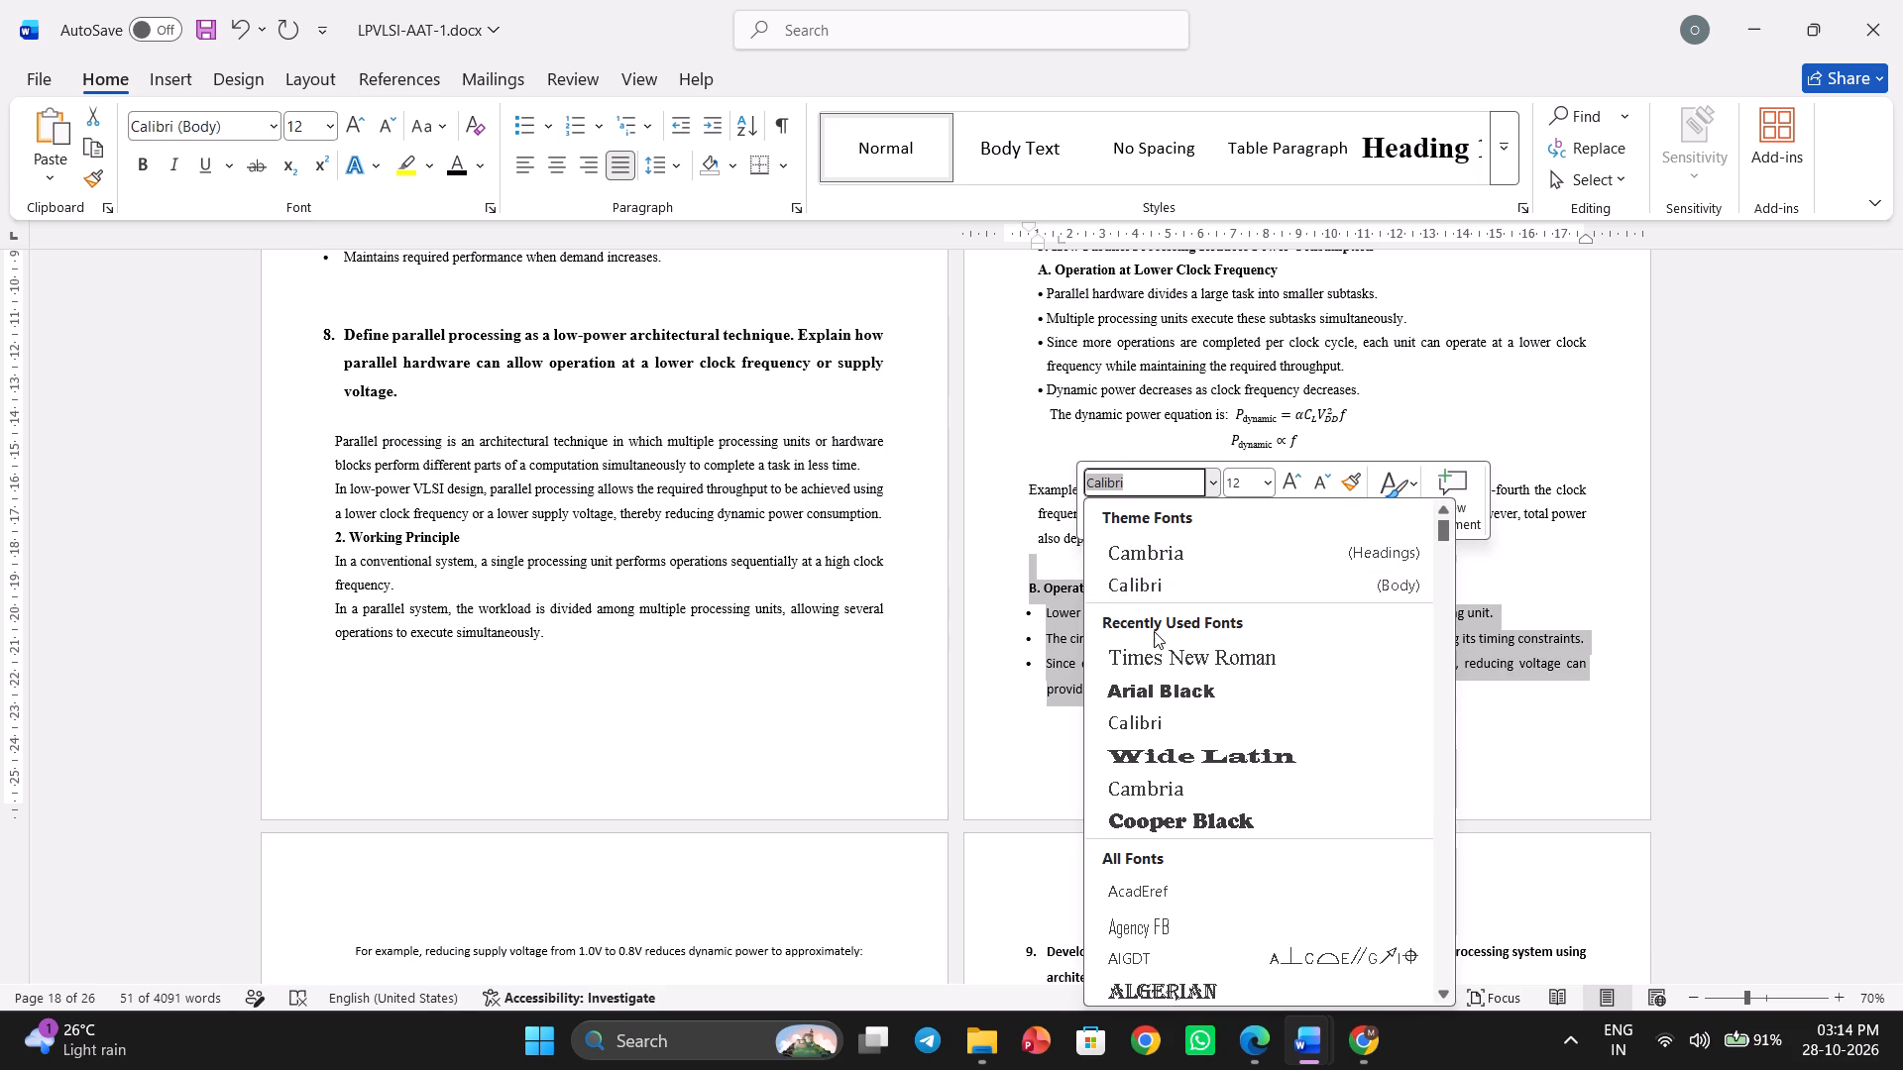
{"action": "left_click", "coordinate": [1144, 660], "text": "ctrl"}
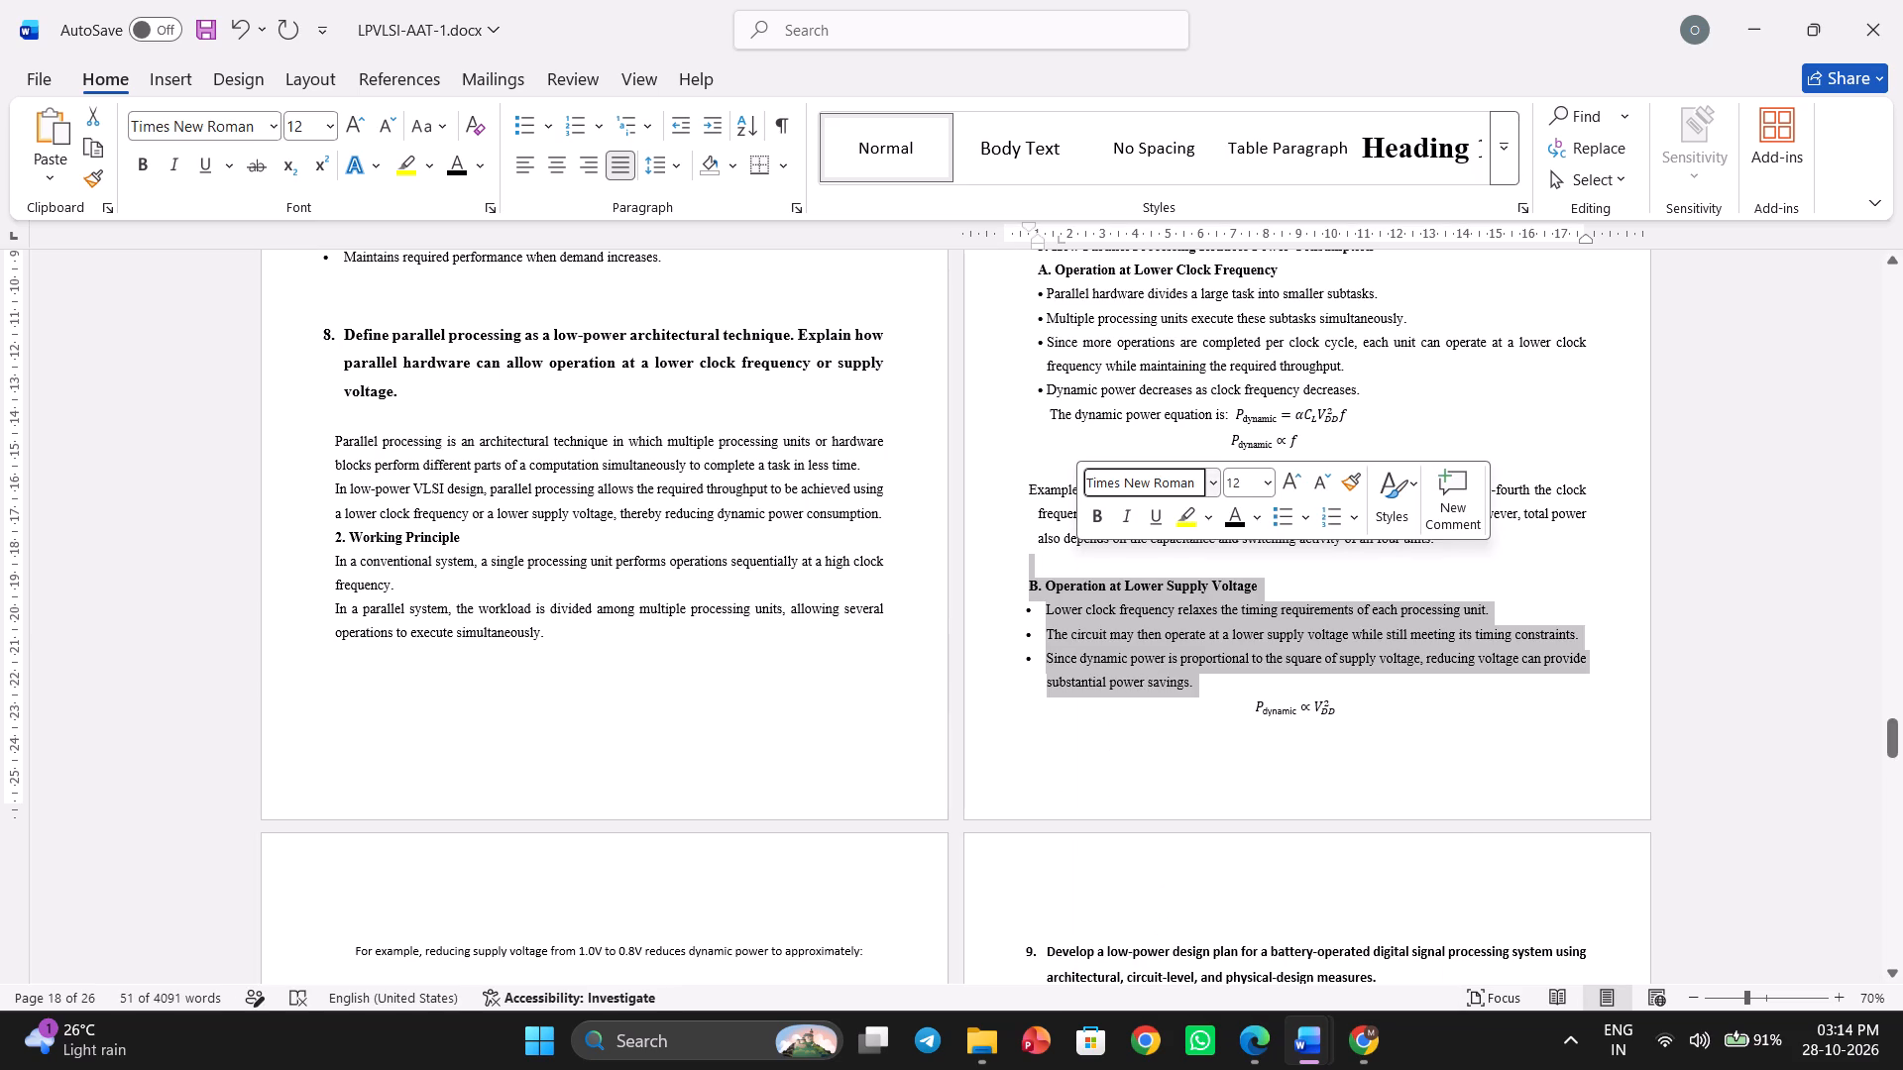
{"action": "left_click", "coordinate": [668, 153], "text": "ctrl"}
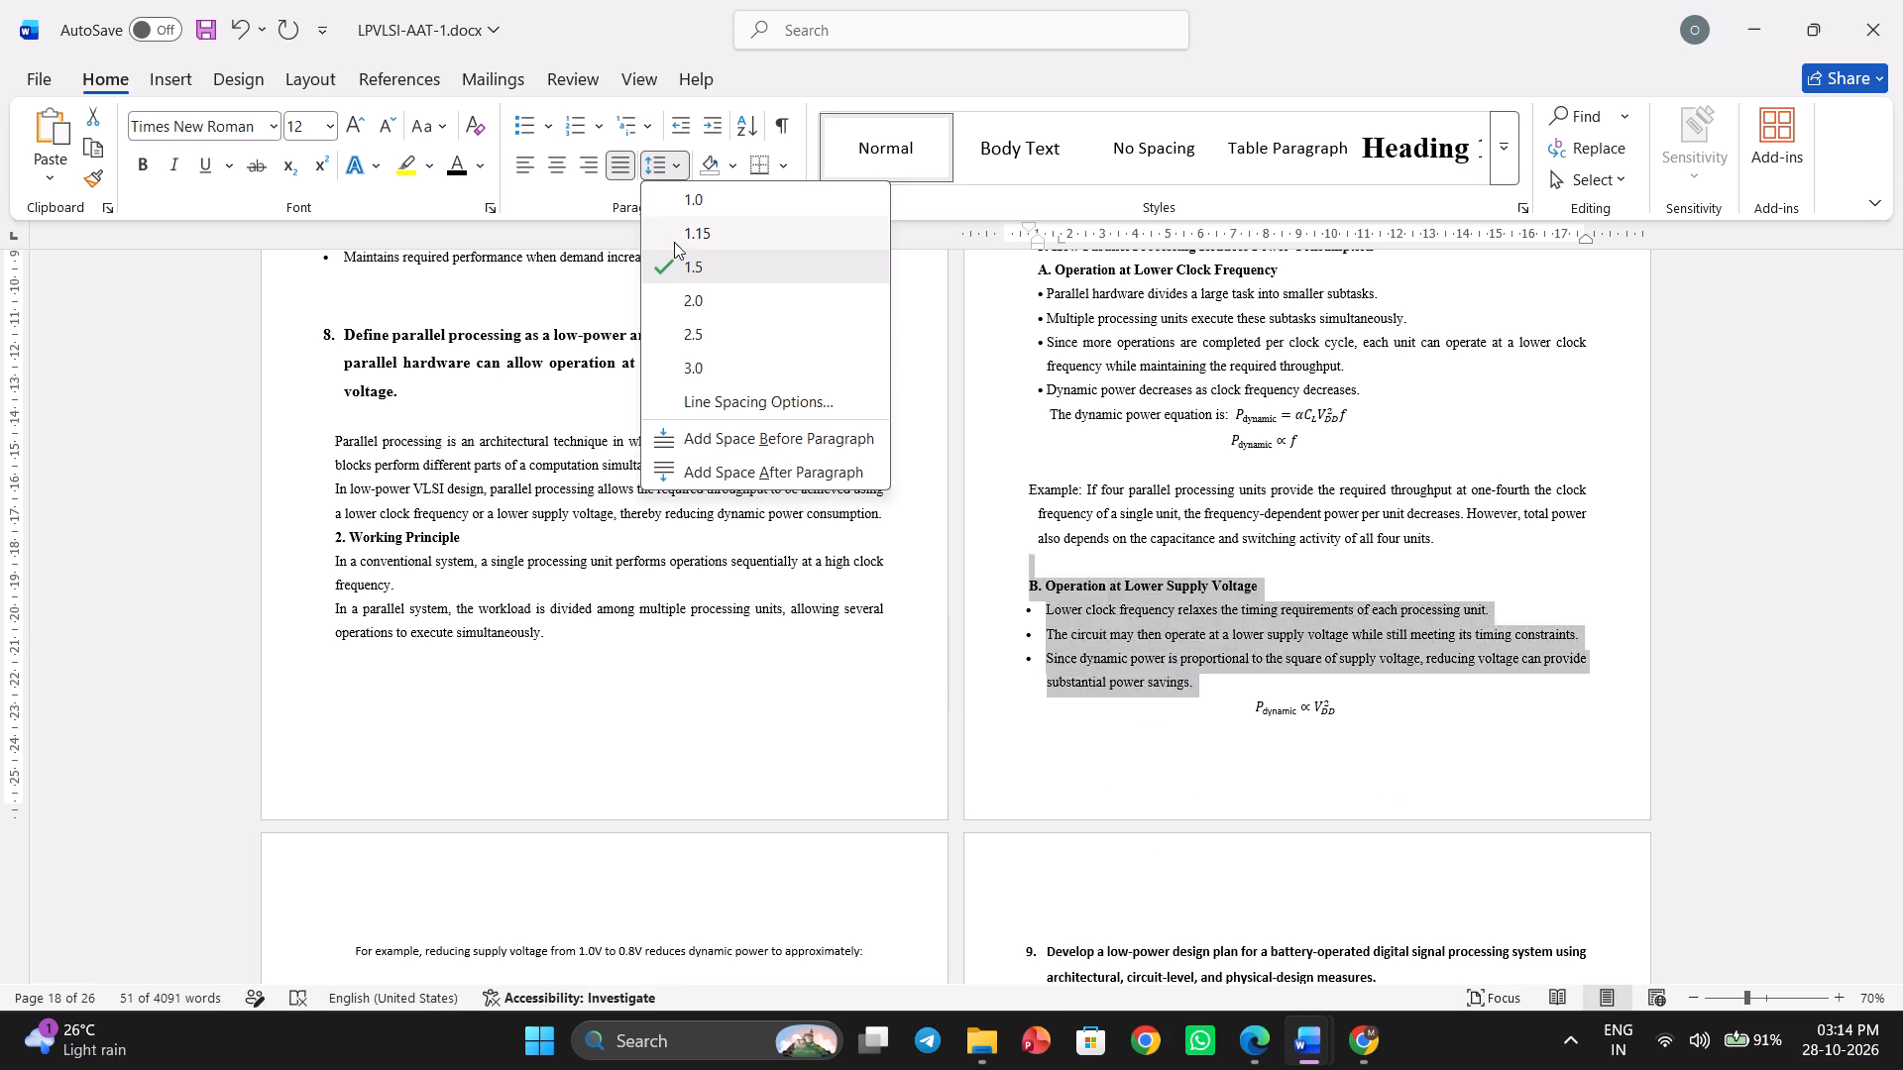
{"action": "left_click", "coordinate": [671, 264], "text": "ctrl"}
{"action": "left_click", "coordinate": [1041, 681], "text": "ctrl"}
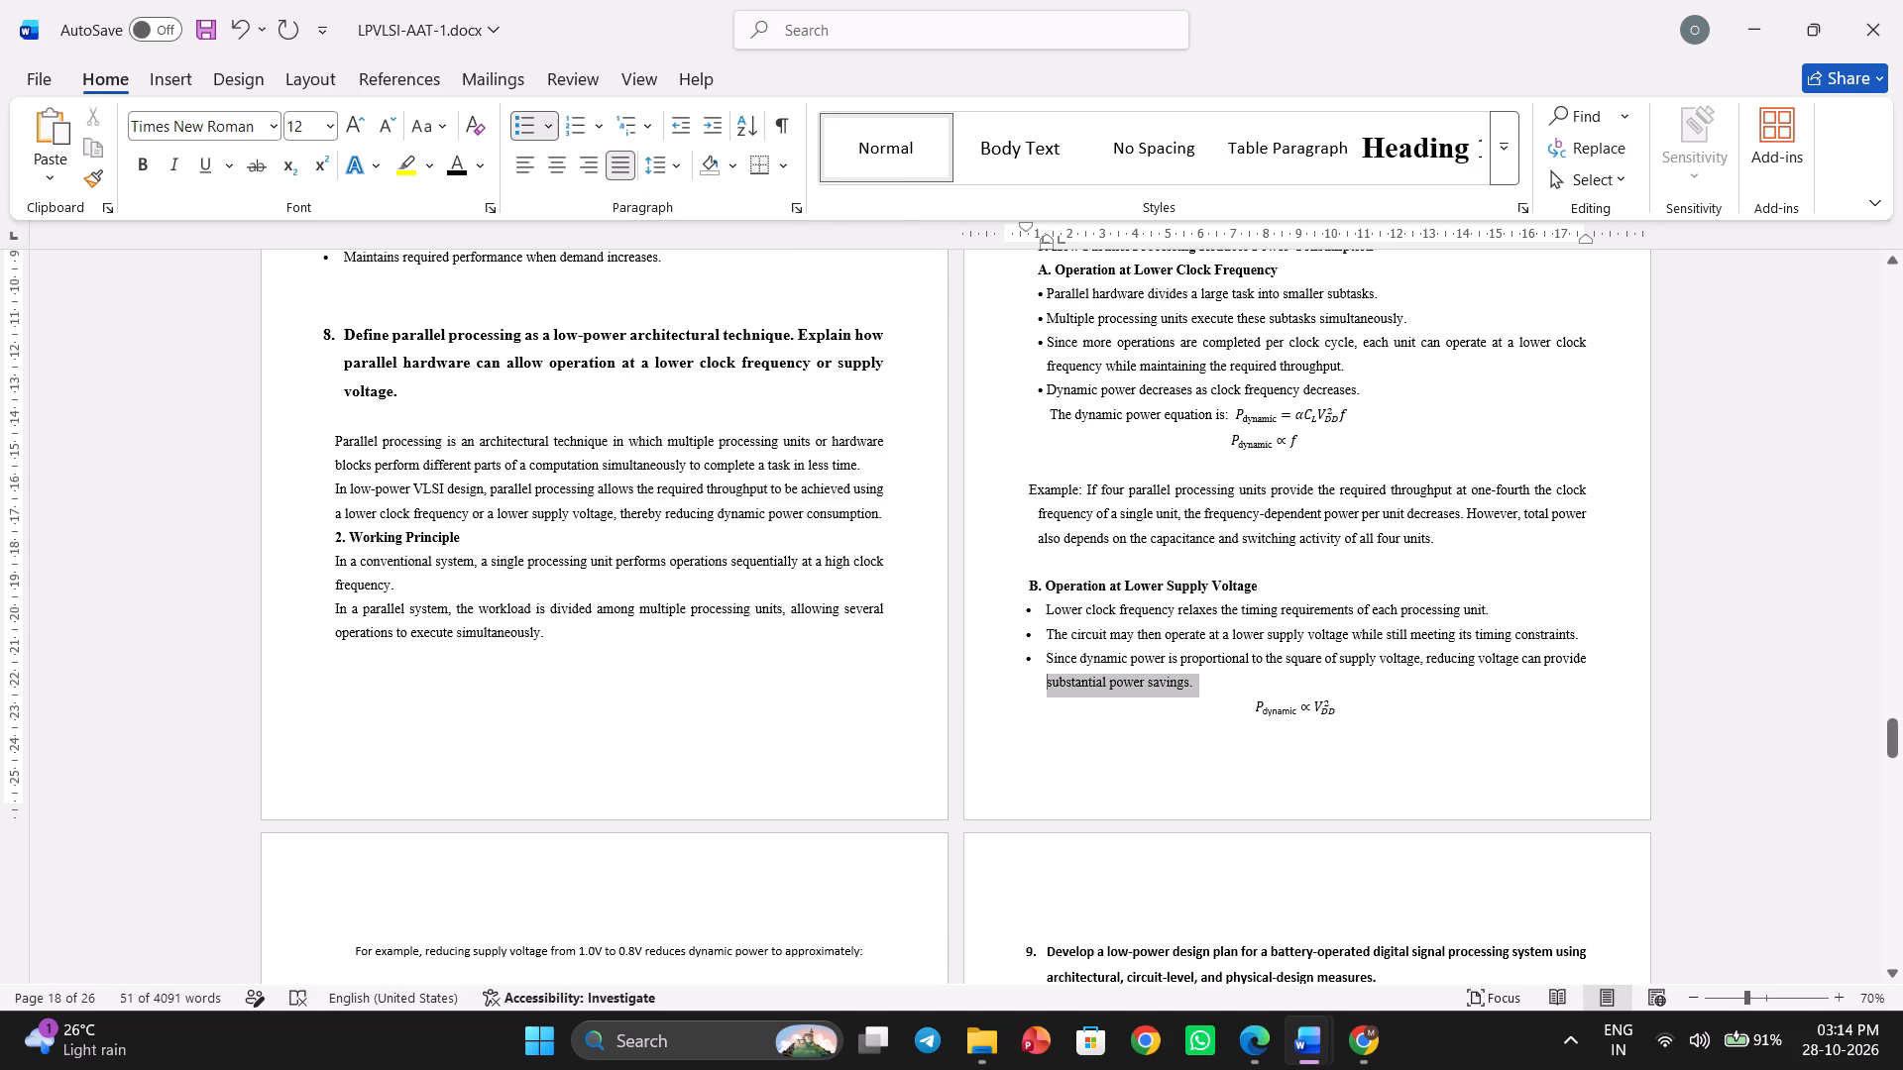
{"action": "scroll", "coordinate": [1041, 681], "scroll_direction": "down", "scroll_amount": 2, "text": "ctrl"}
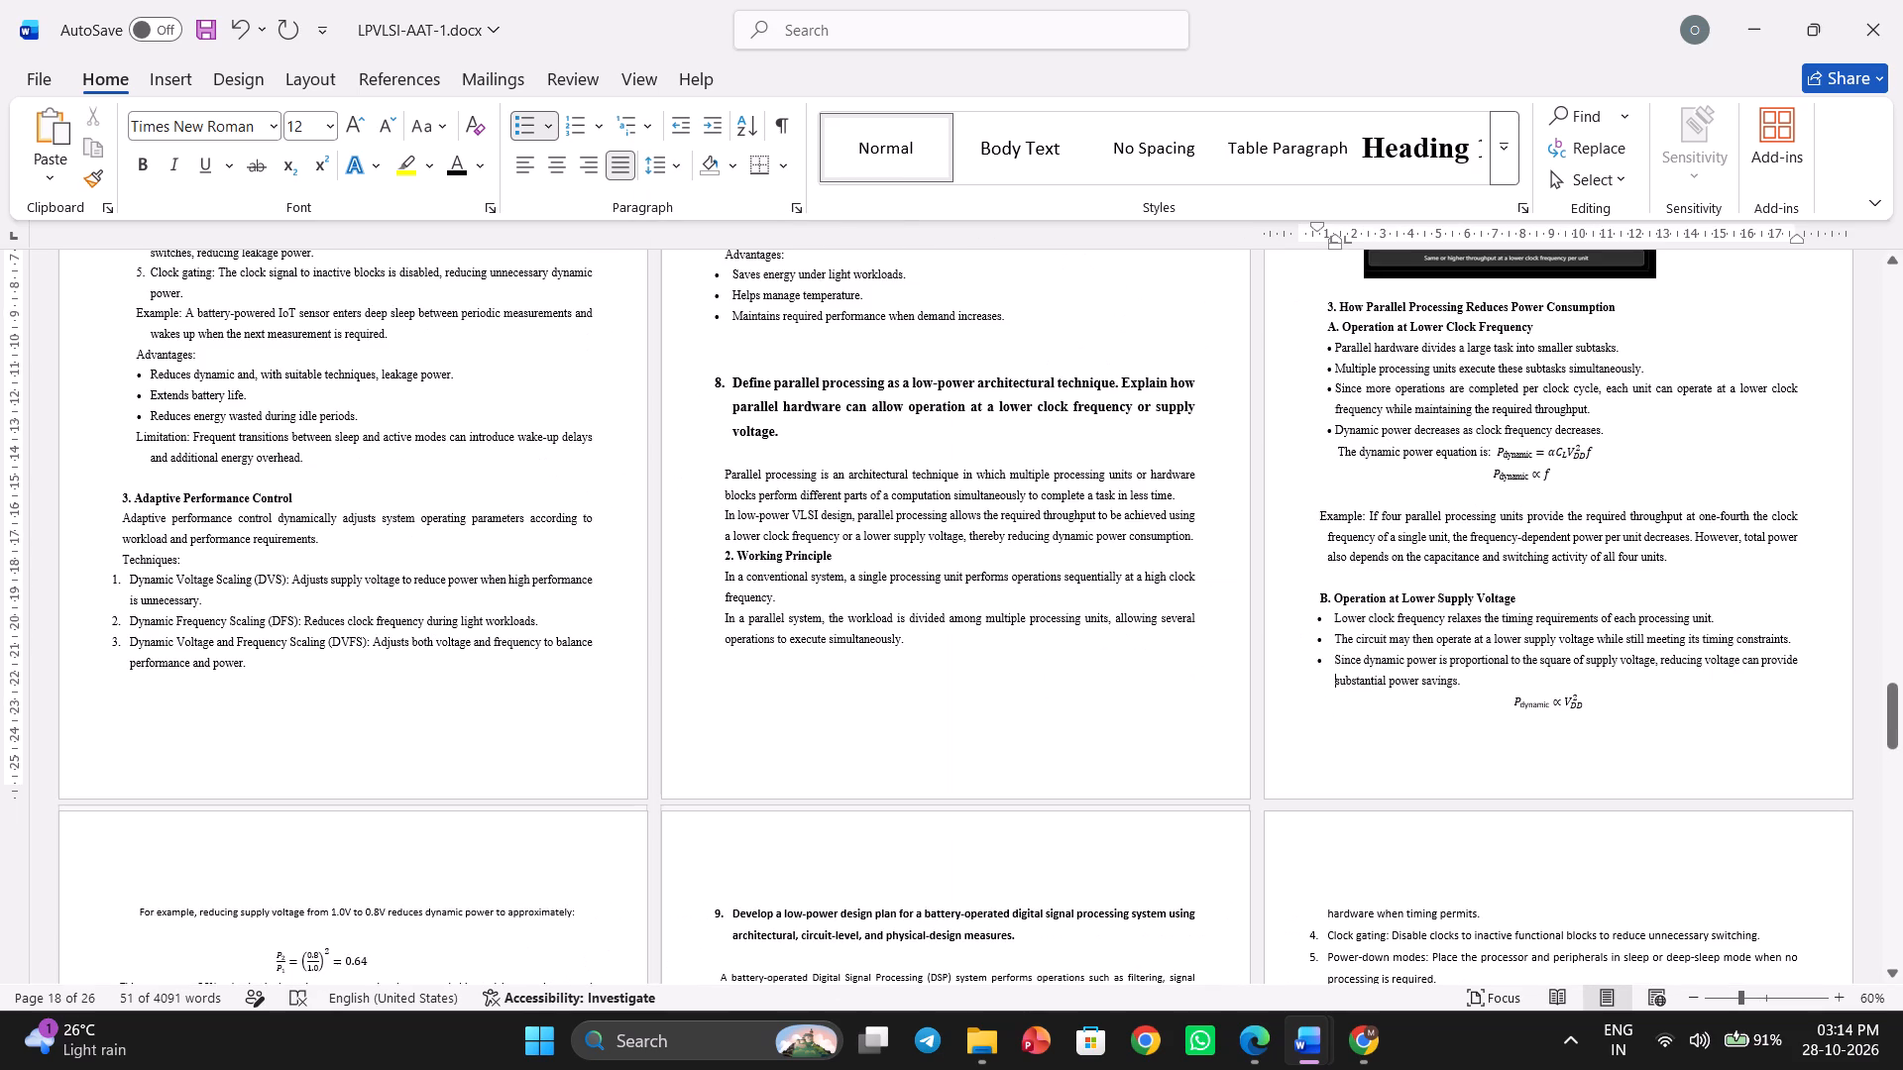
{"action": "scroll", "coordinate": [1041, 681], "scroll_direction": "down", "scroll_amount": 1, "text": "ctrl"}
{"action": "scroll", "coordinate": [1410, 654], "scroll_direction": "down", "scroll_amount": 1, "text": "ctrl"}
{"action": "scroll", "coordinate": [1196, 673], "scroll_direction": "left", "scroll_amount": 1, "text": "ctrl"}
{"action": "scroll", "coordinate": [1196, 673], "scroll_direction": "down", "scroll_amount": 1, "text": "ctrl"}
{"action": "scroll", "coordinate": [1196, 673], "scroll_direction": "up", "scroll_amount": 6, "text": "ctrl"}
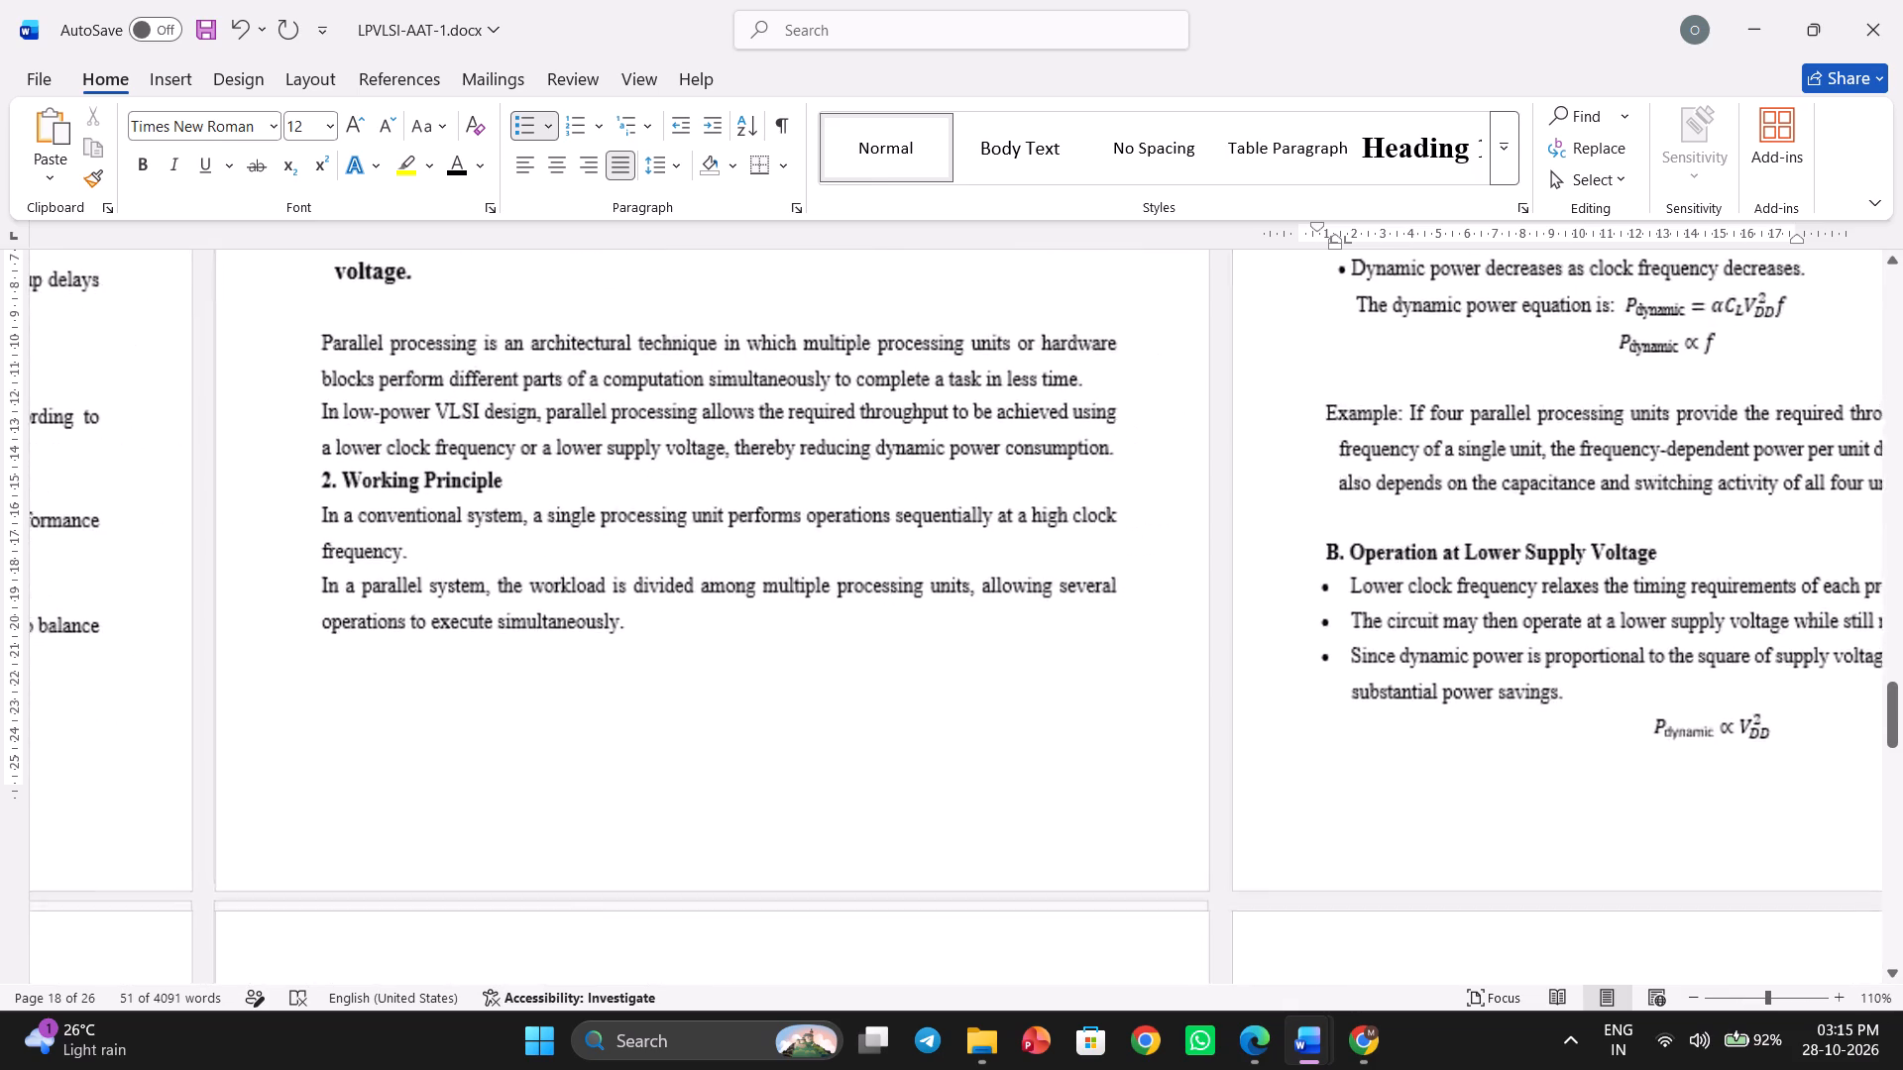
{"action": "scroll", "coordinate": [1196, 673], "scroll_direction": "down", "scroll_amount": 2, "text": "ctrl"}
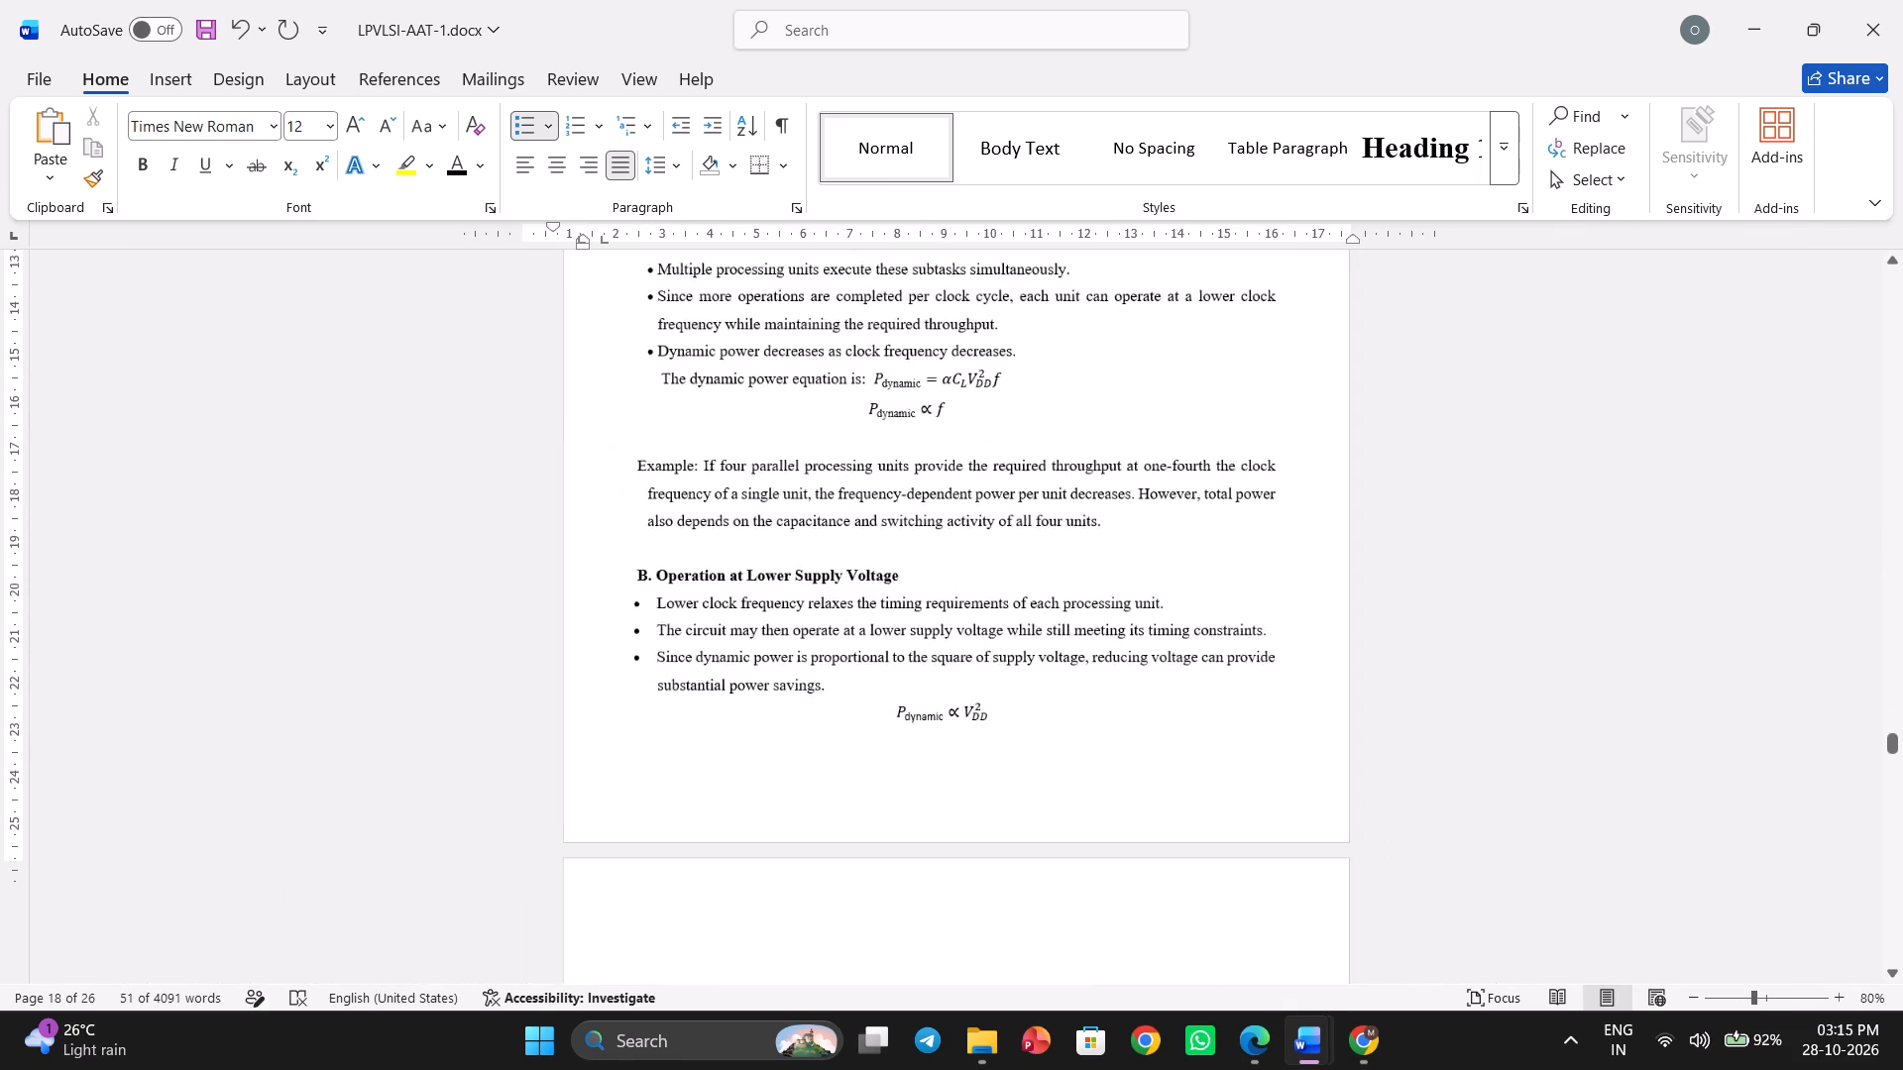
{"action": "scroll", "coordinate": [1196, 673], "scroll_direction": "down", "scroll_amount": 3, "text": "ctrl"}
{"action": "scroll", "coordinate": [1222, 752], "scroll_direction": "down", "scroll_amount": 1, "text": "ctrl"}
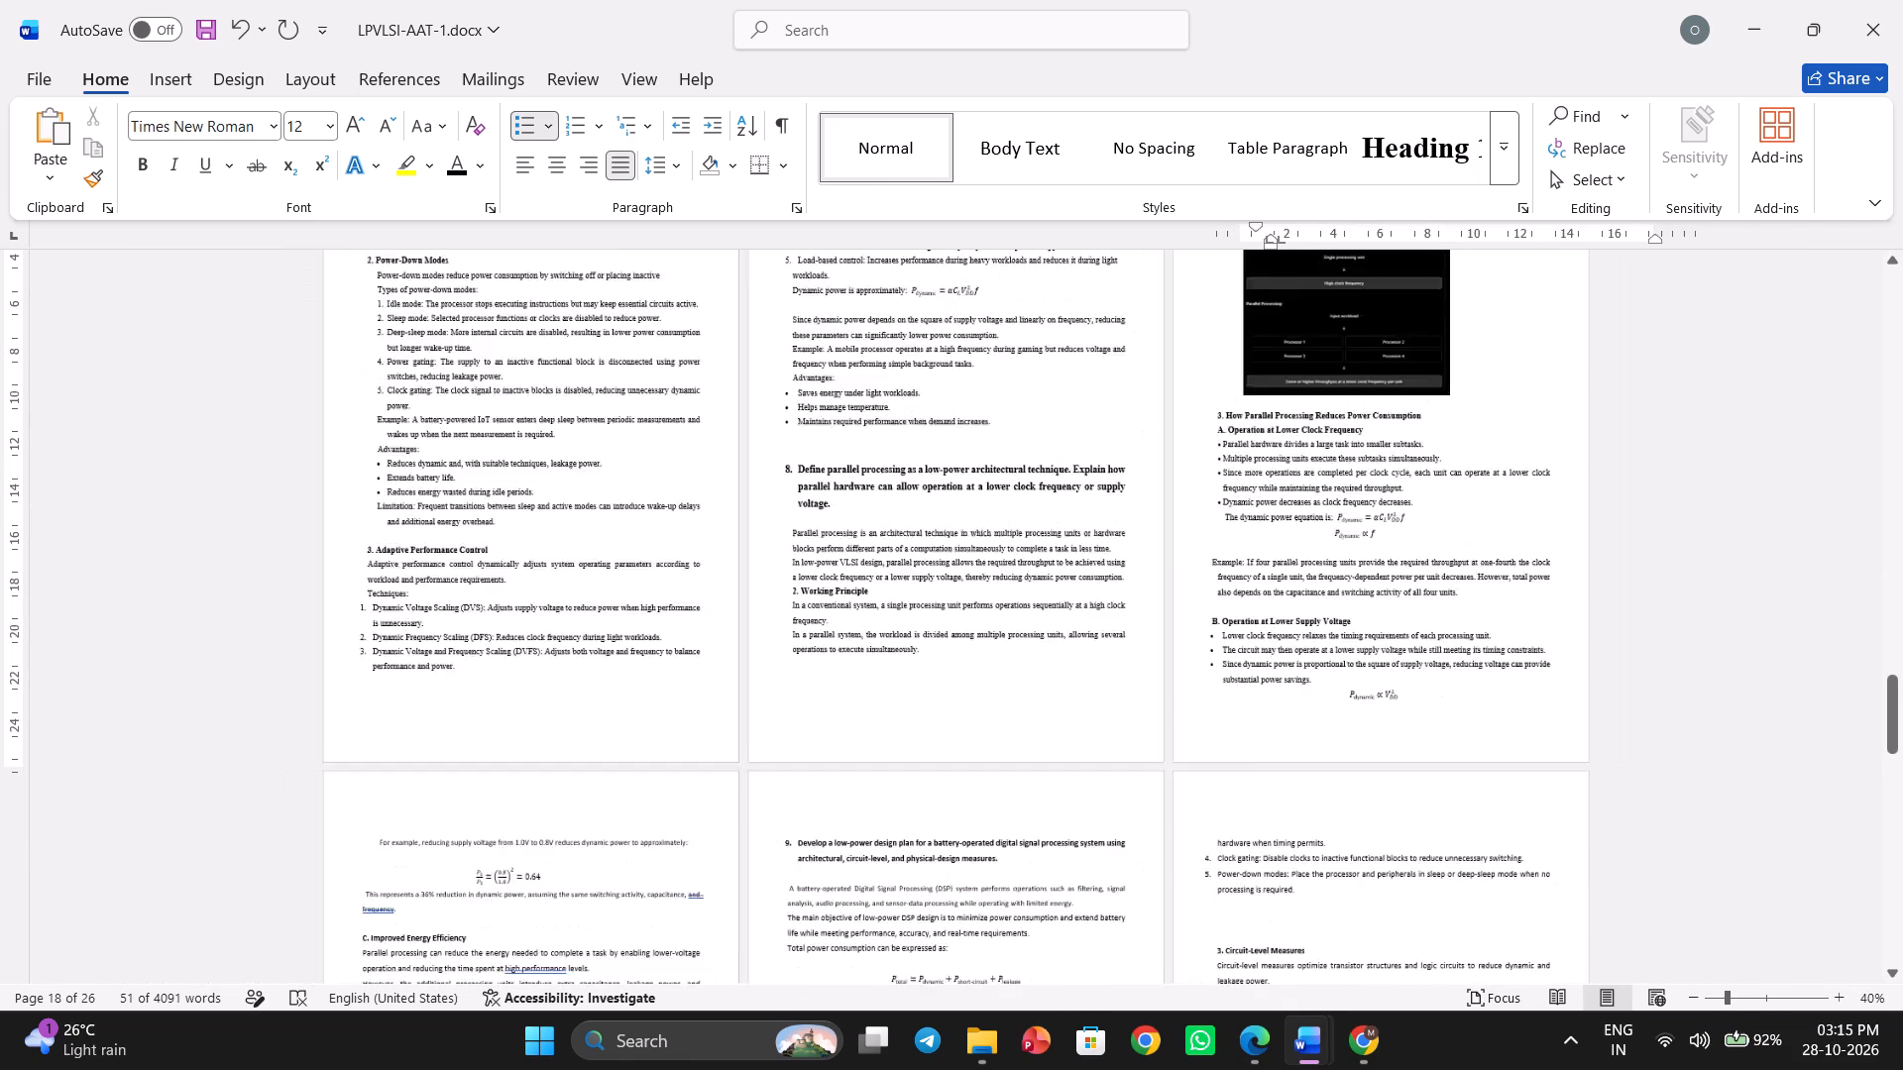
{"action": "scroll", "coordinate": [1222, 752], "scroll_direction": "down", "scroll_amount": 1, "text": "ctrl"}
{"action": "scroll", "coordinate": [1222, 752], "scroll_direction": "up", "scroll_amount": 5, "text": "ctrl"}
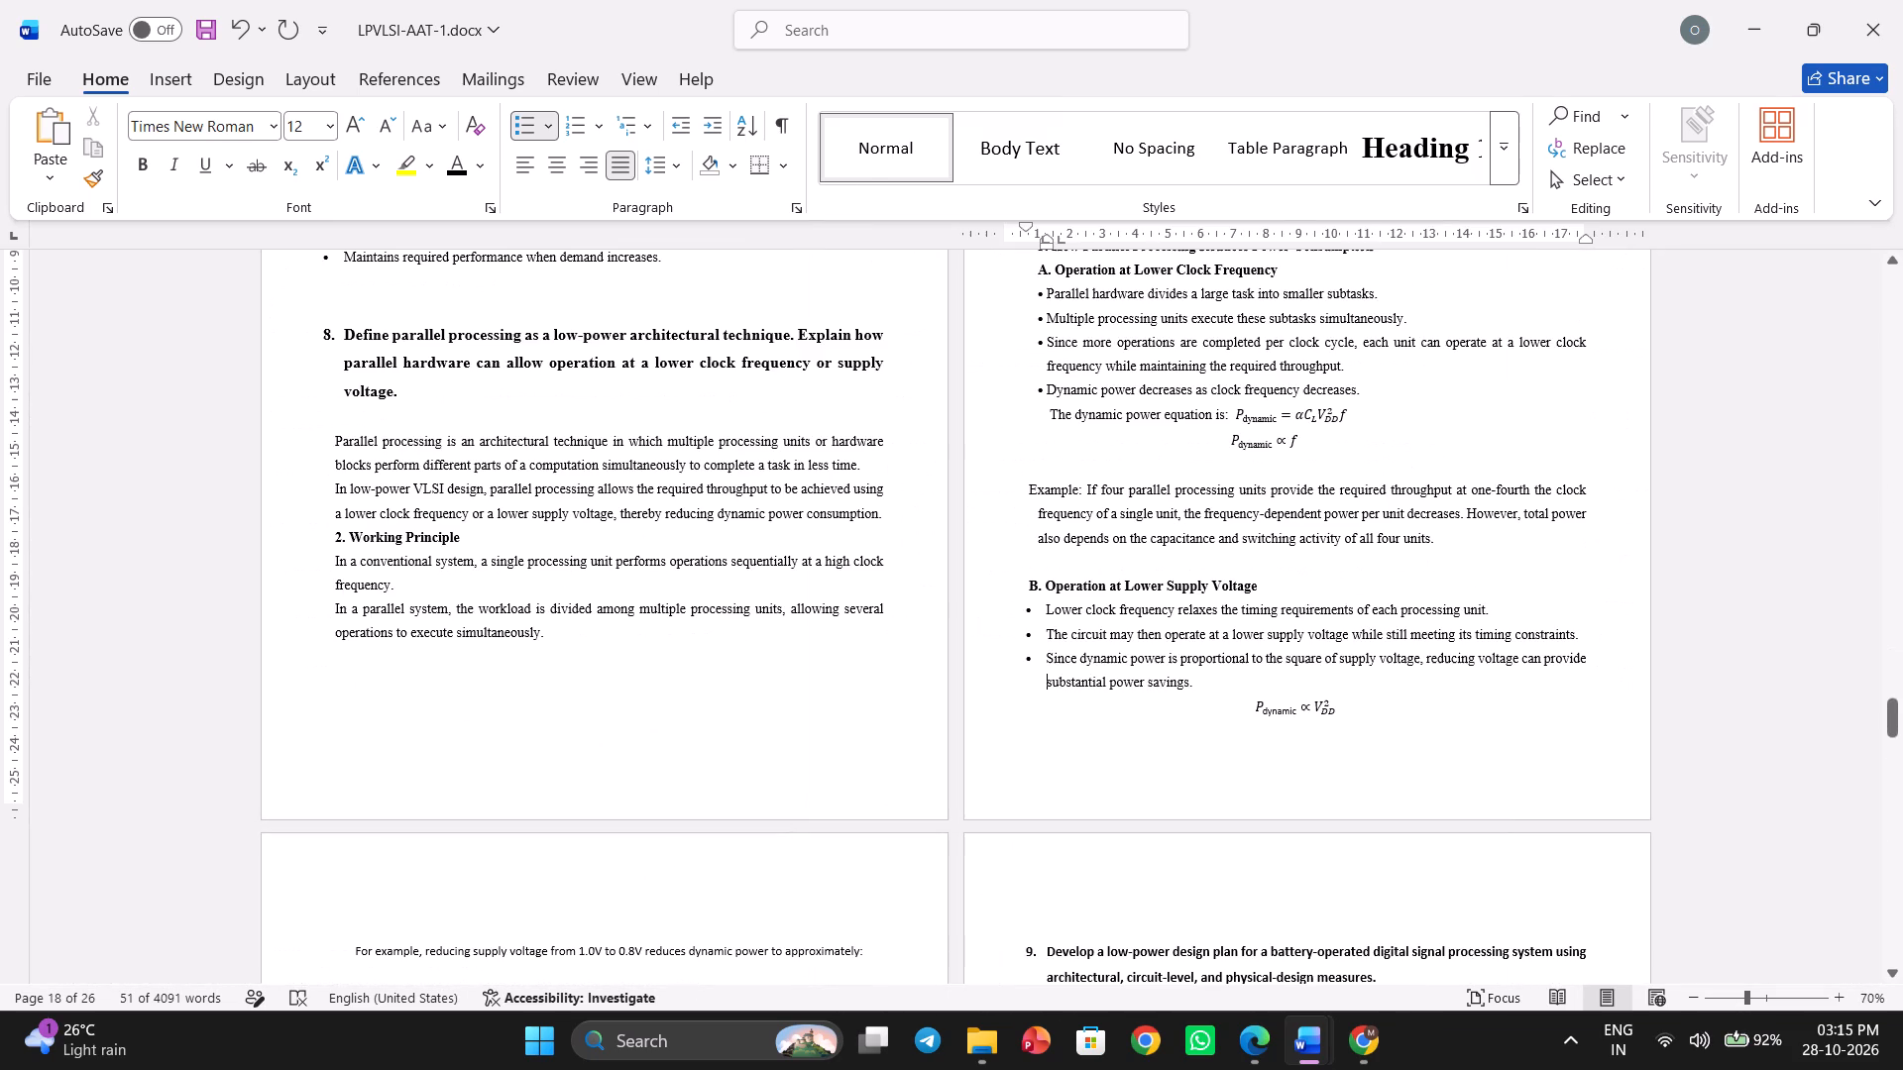
Review the pages from question 8's supply-voltage section through the start of question 10 for layout and text still needing formatting.
{"action": "left_click_drag", "start_coordinate": [1898, 743], "coordinate": [1898, 757], "text": "ctrl"}
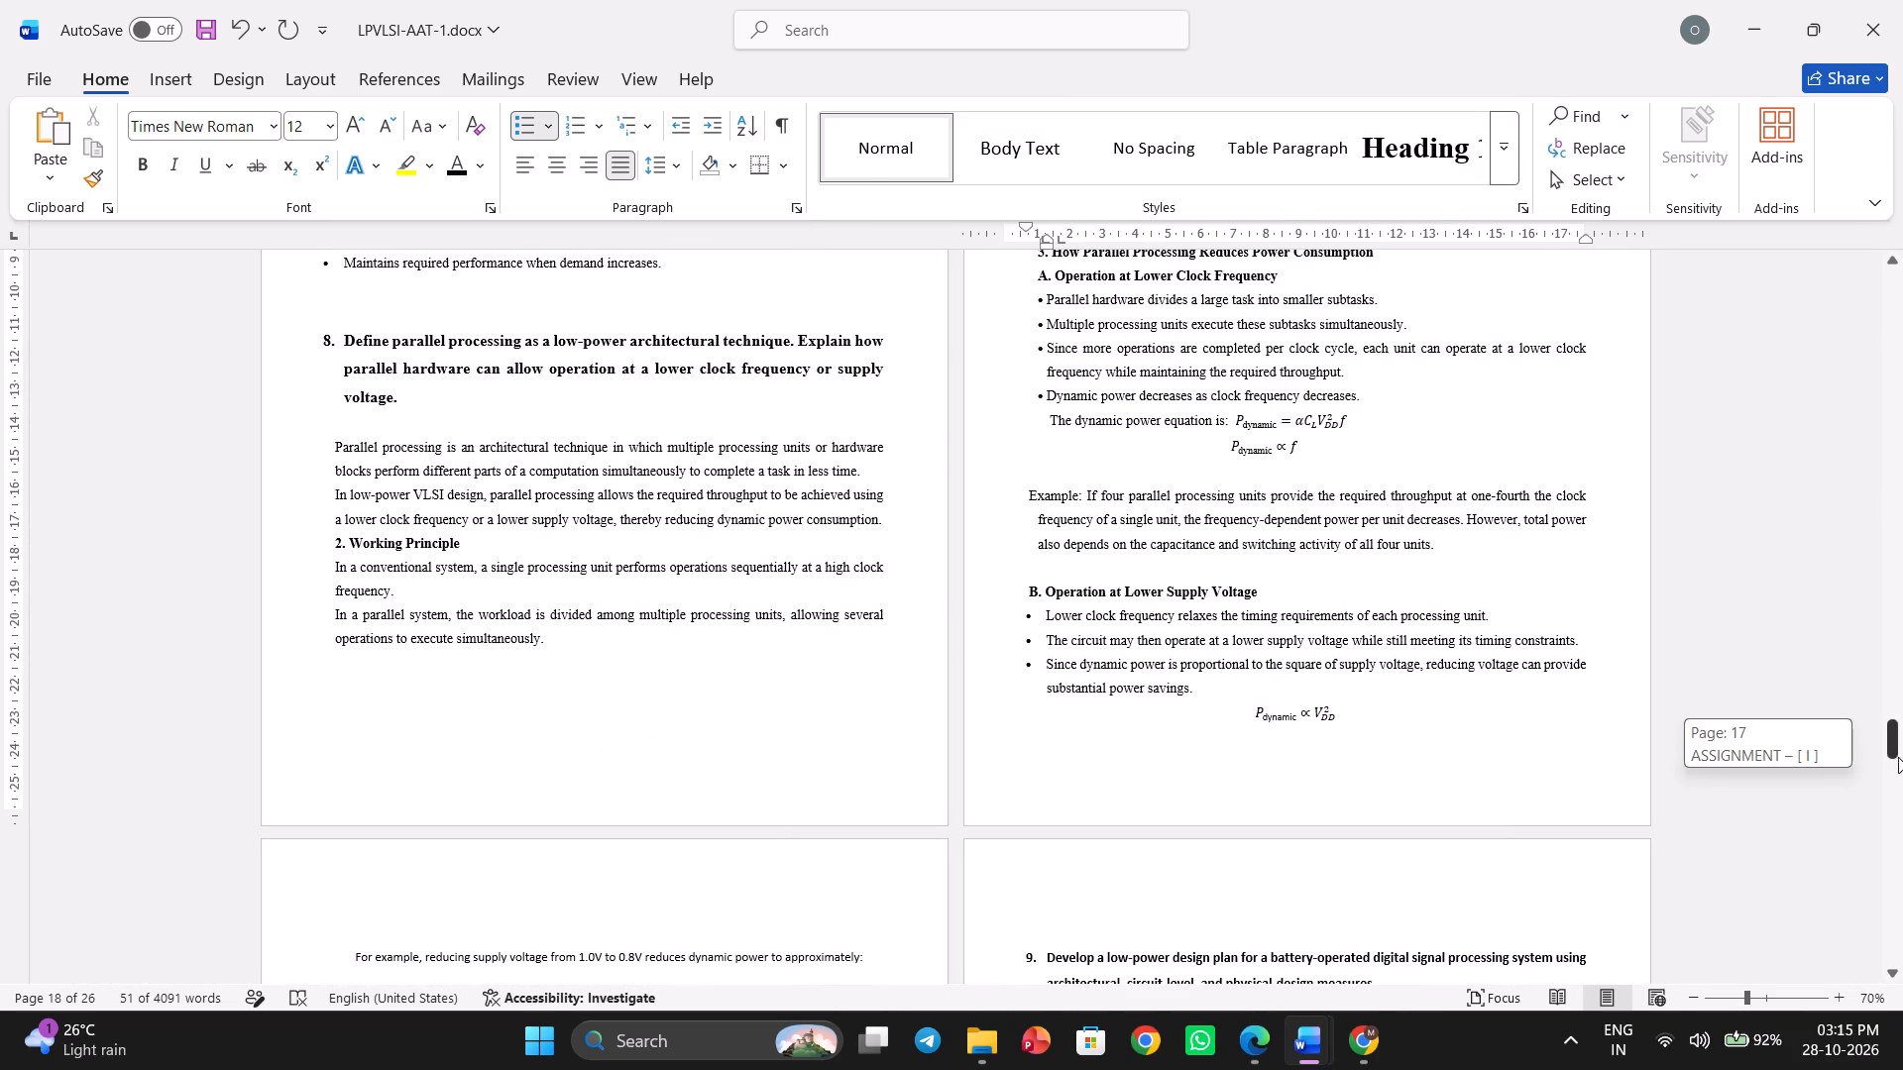
{"action": "left_click_drag", "start_coordinate": [1898, 757], "coordinate": [1898, 786], "text": "ctrl"}
{"action": "scroll", "coordinate": [829, 904], "scroll_direction": "up", "scroll_amount": 1, "text": "ctrl"}
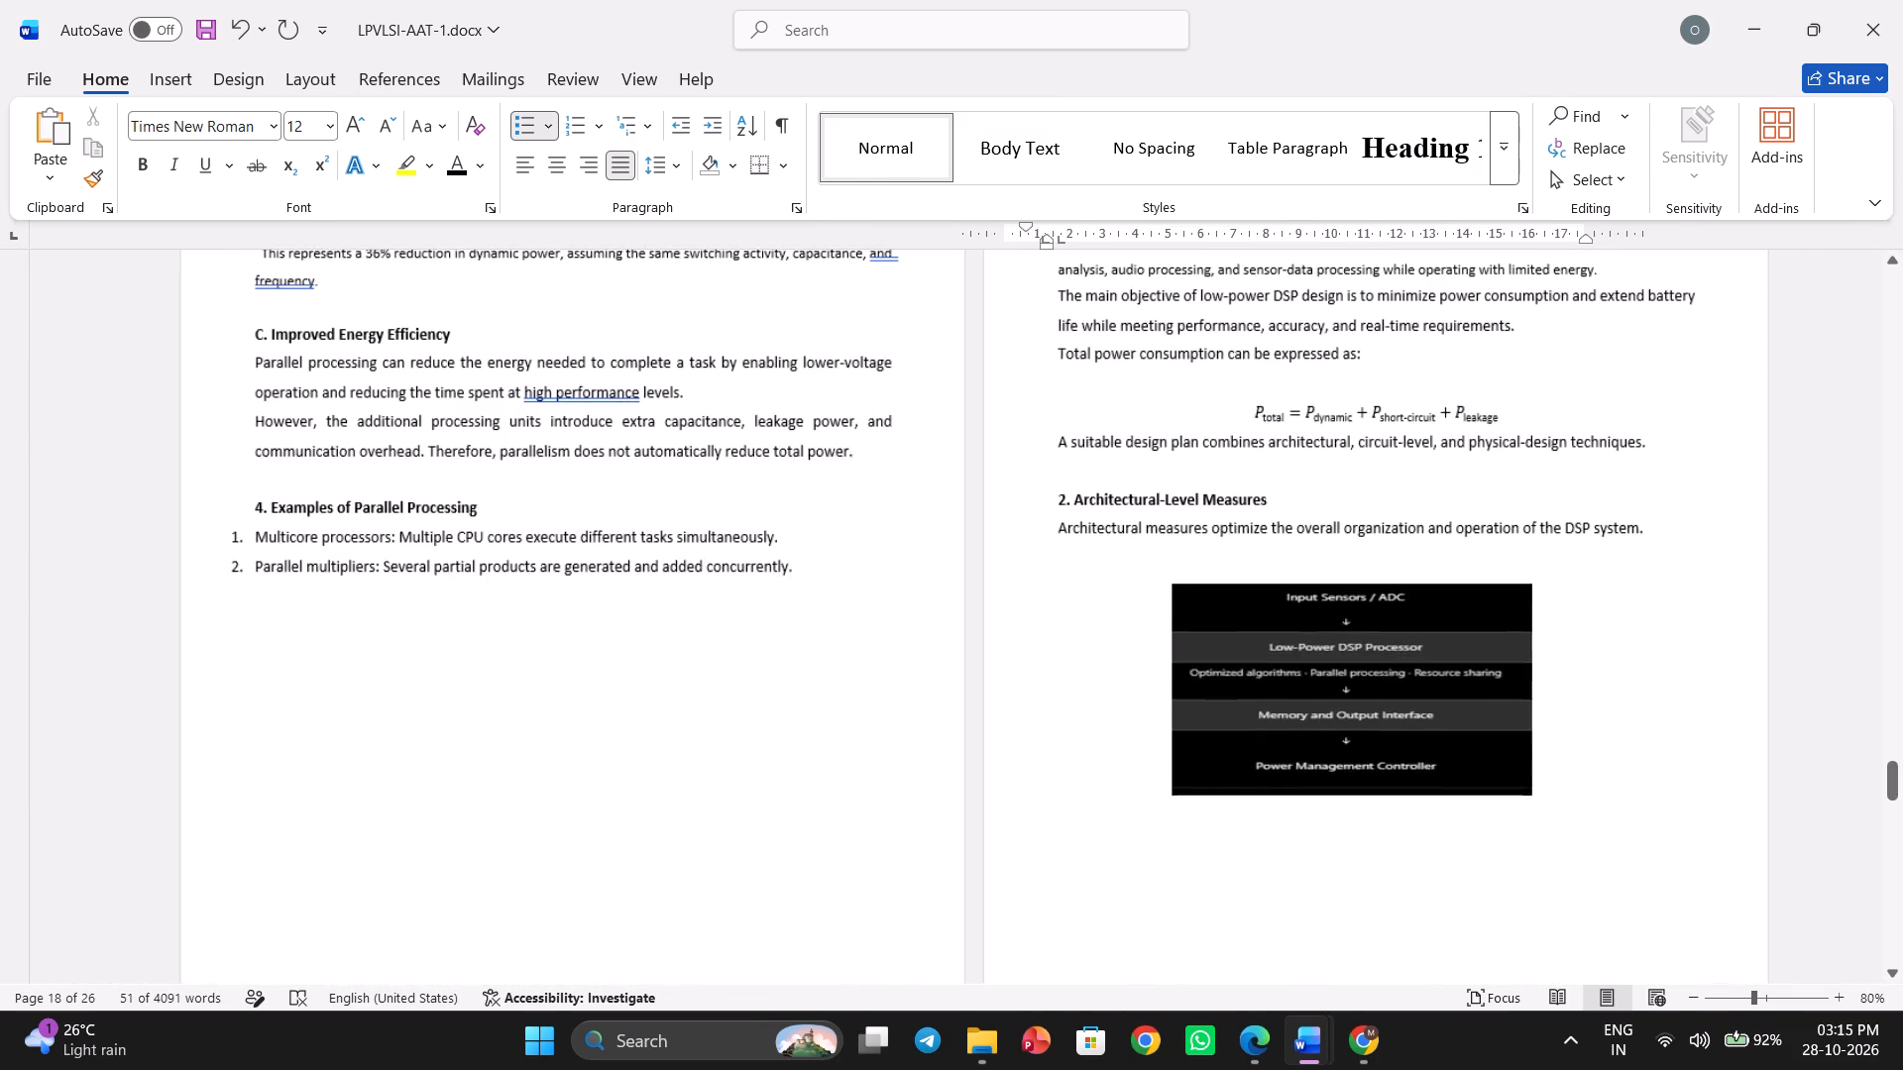
{"action": "scroll", "coordinate": [829, 904], "scroll_direction": "up", "scroll_amount": 3, "text": "ctrl"}
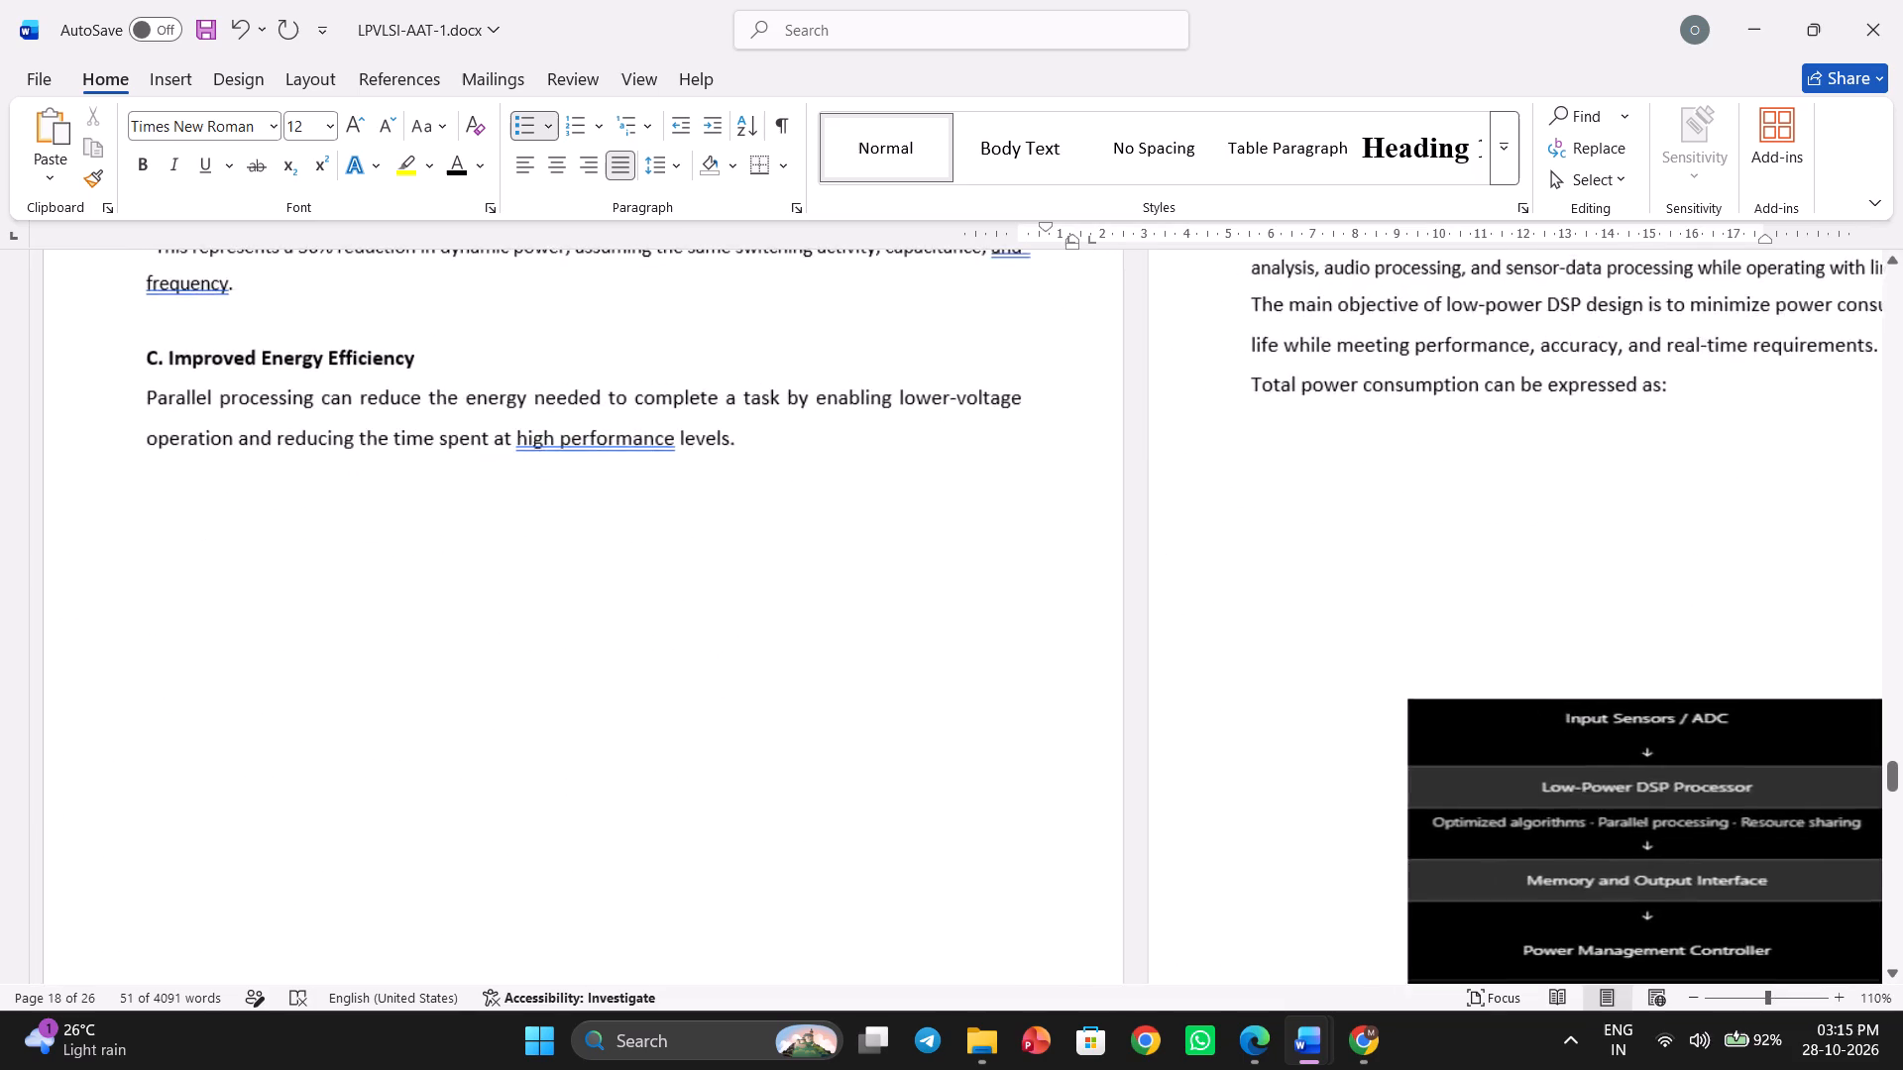
{"action": "scroll", "coordinate": [829, 904], "scroll_direction": "up", "scroll_amount": 1, "text": "ctrl"}
{"action": "scroll", "coordinate": [829, 904], "scroll_direction": "down", "scroll_amount": 6, "text": "ctrl"}
{"action": "scroll", "coordinate": [829, 904], "scroll_direction": "up", "scroll_amount": 1}
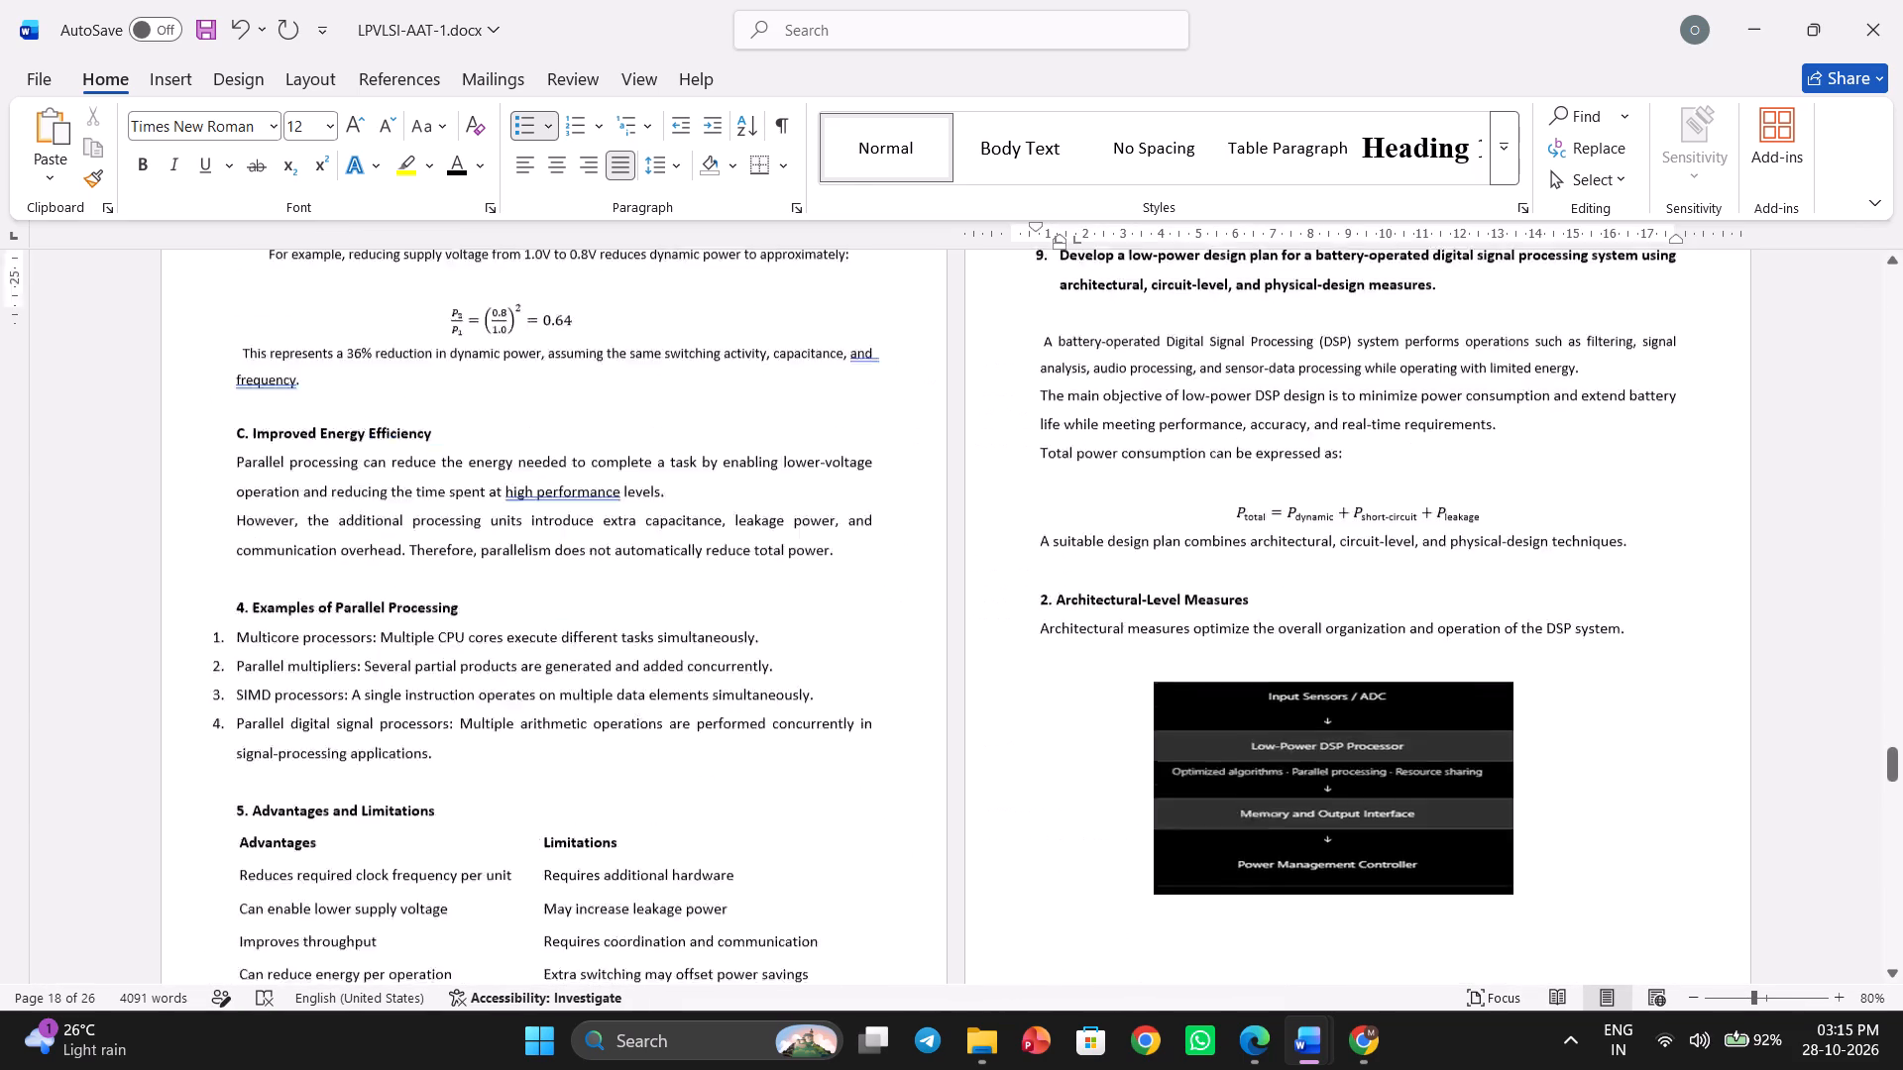
{"action": "scroll", "coordinate": [829, 904], "scroll_direction": "up", "scroll_amount": 1}
{"action": "scroll", "coordinate": [829, 904], "scroll_direction": "down", "scroll_amount": 1}
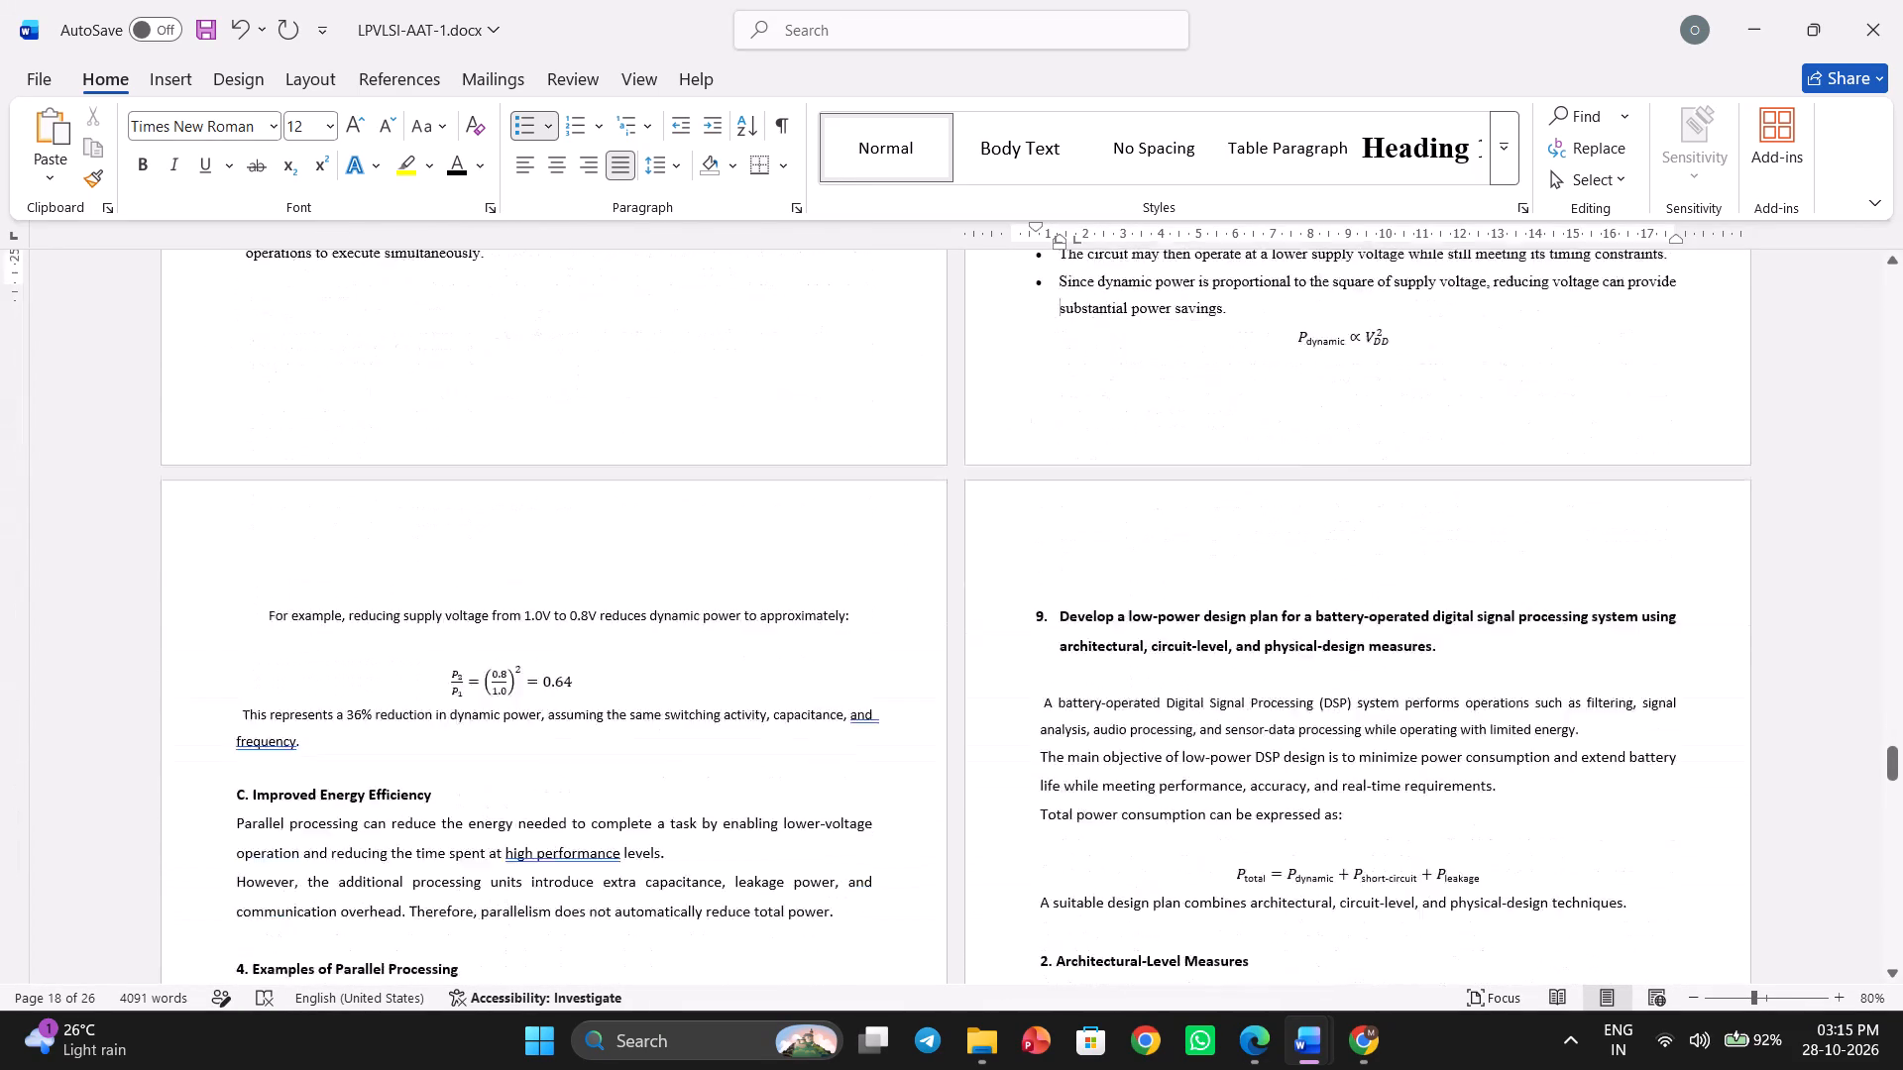
{"action": "scroll", "coordinate": [829, 904], "scroll_direction": "down", "scroll_amount": 1}
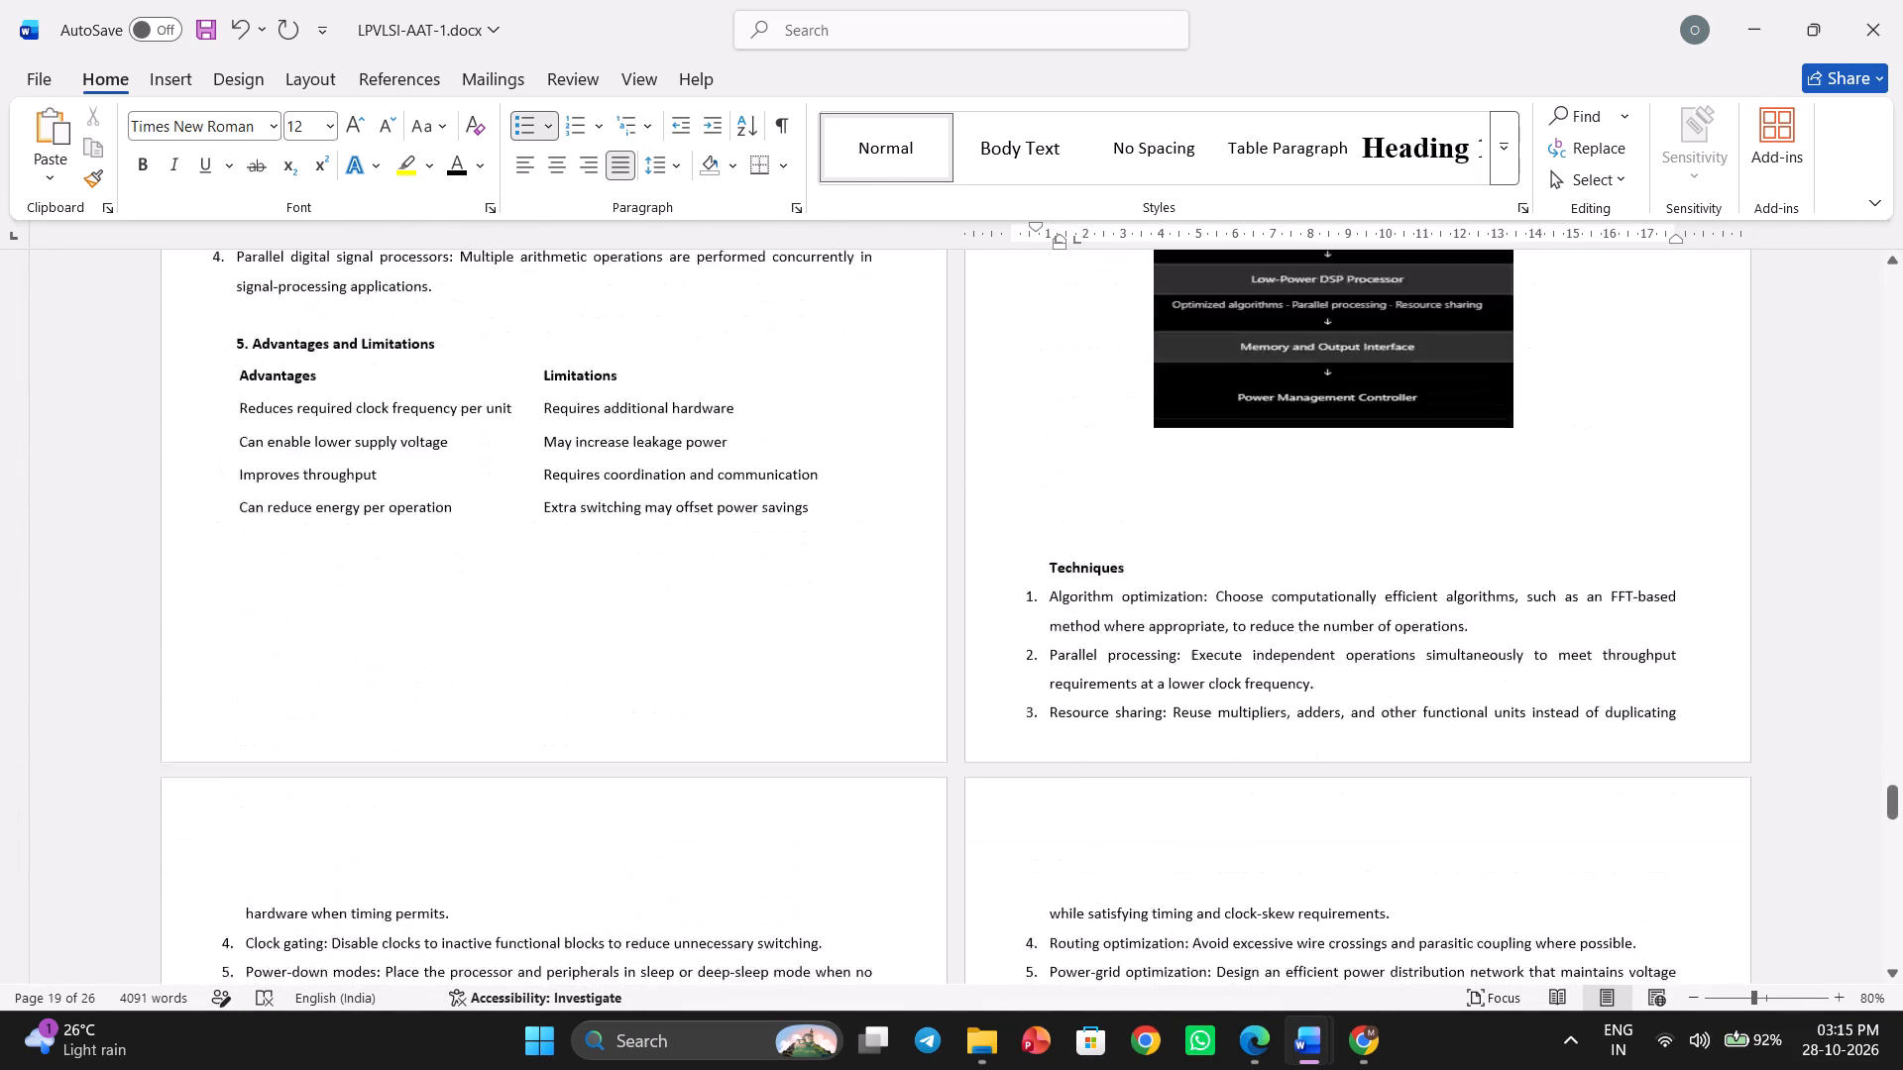
{"action": "scroll", "coordinate": [829, 904], "scroll_direction": "down", "scroll_amount": 1}
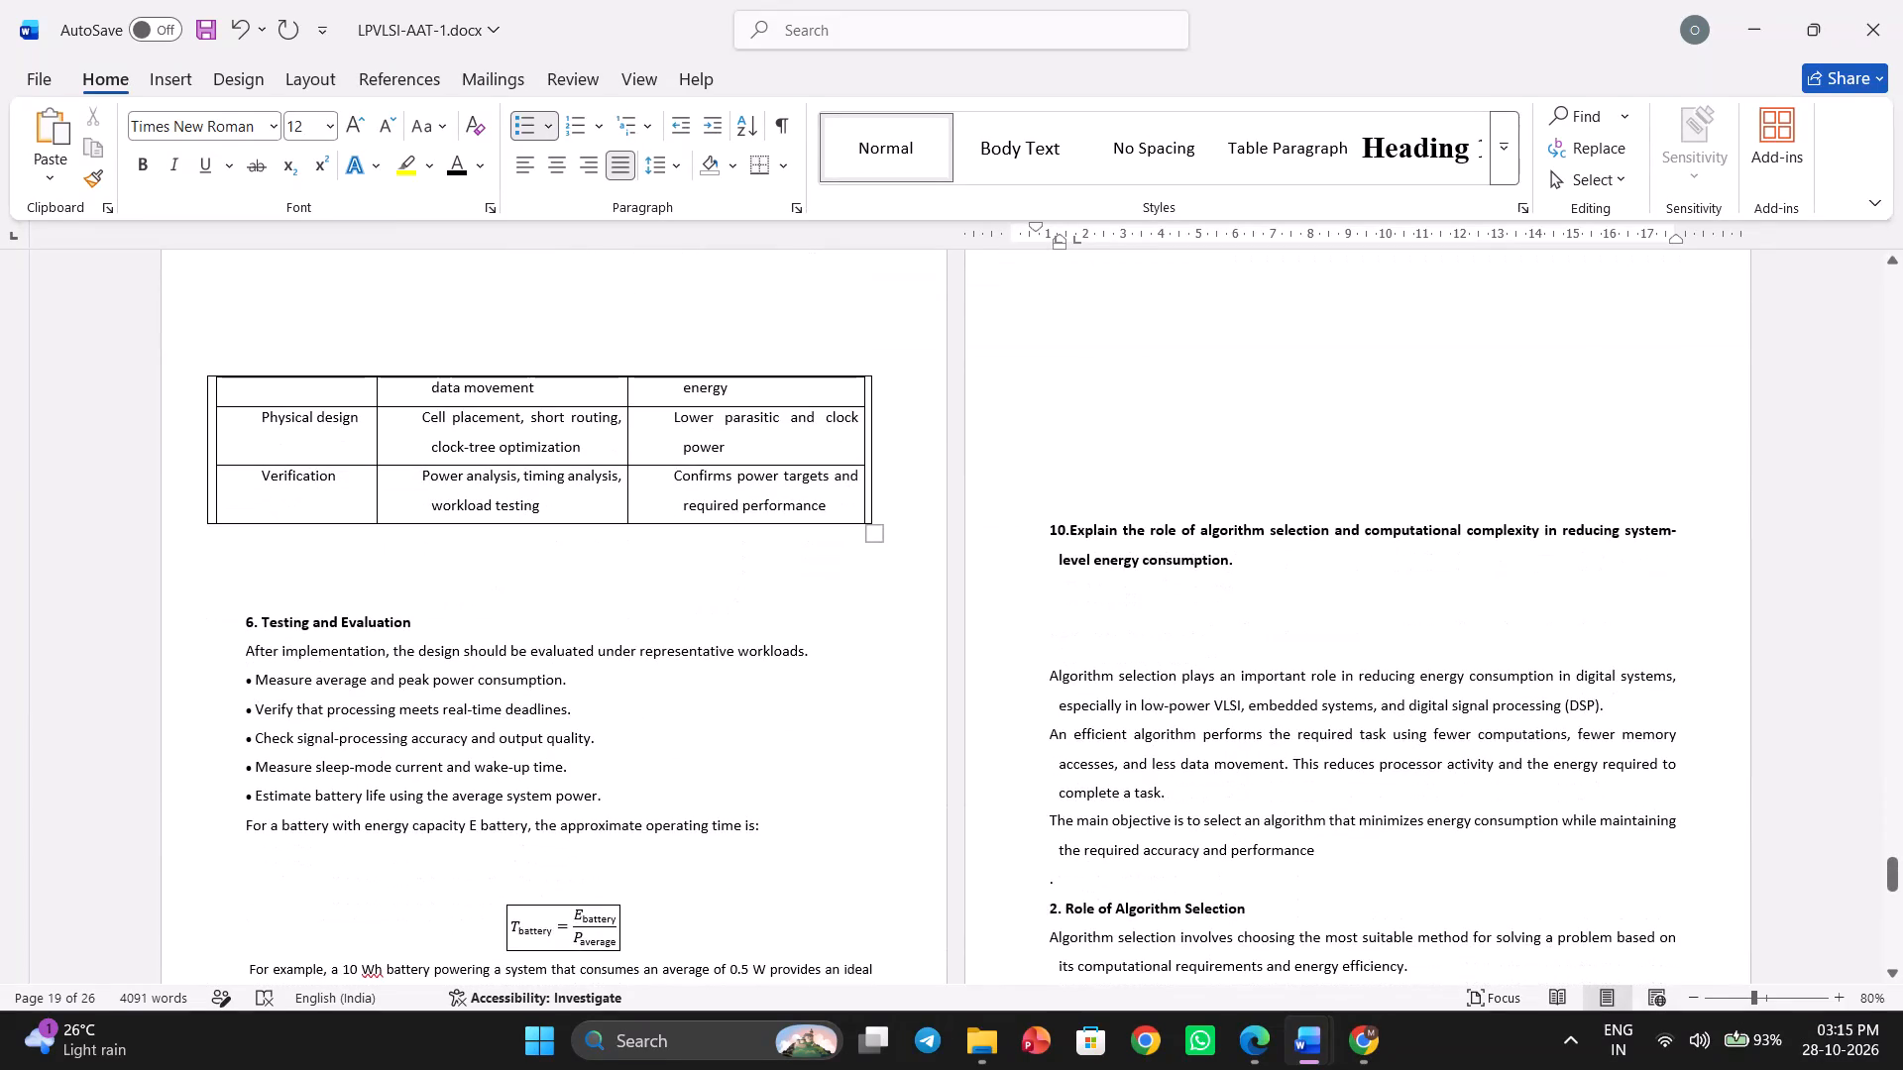
{"action": "scroll", "coordinate": [829, 904], "scroll_direction": "down", "scroll_amount": 1}
{"action": "scroll", "coordinate": [829, 904], "scroll_direction": "up", "scroll_amount": 1}
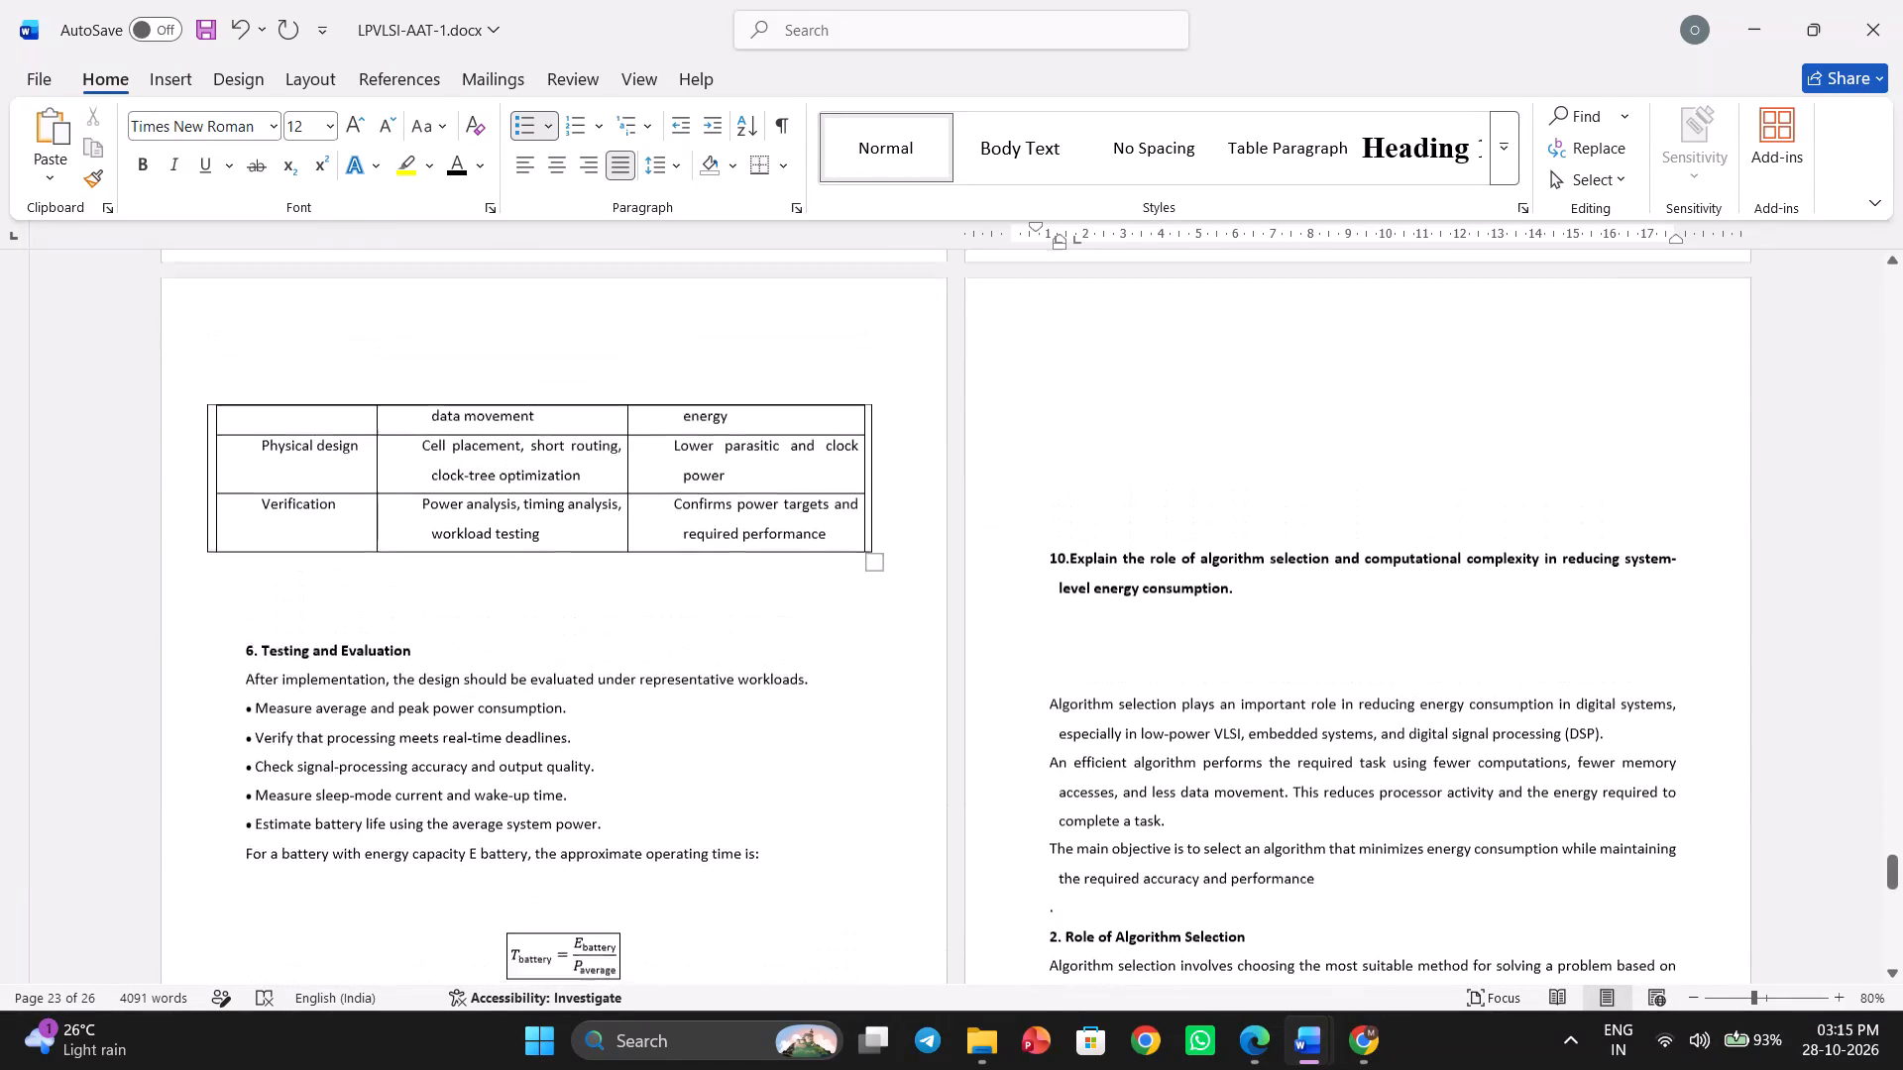
{"action": "scroll", "coordinate": [829, 904], "scroll_direction": "up", "scroll_amount": 1}
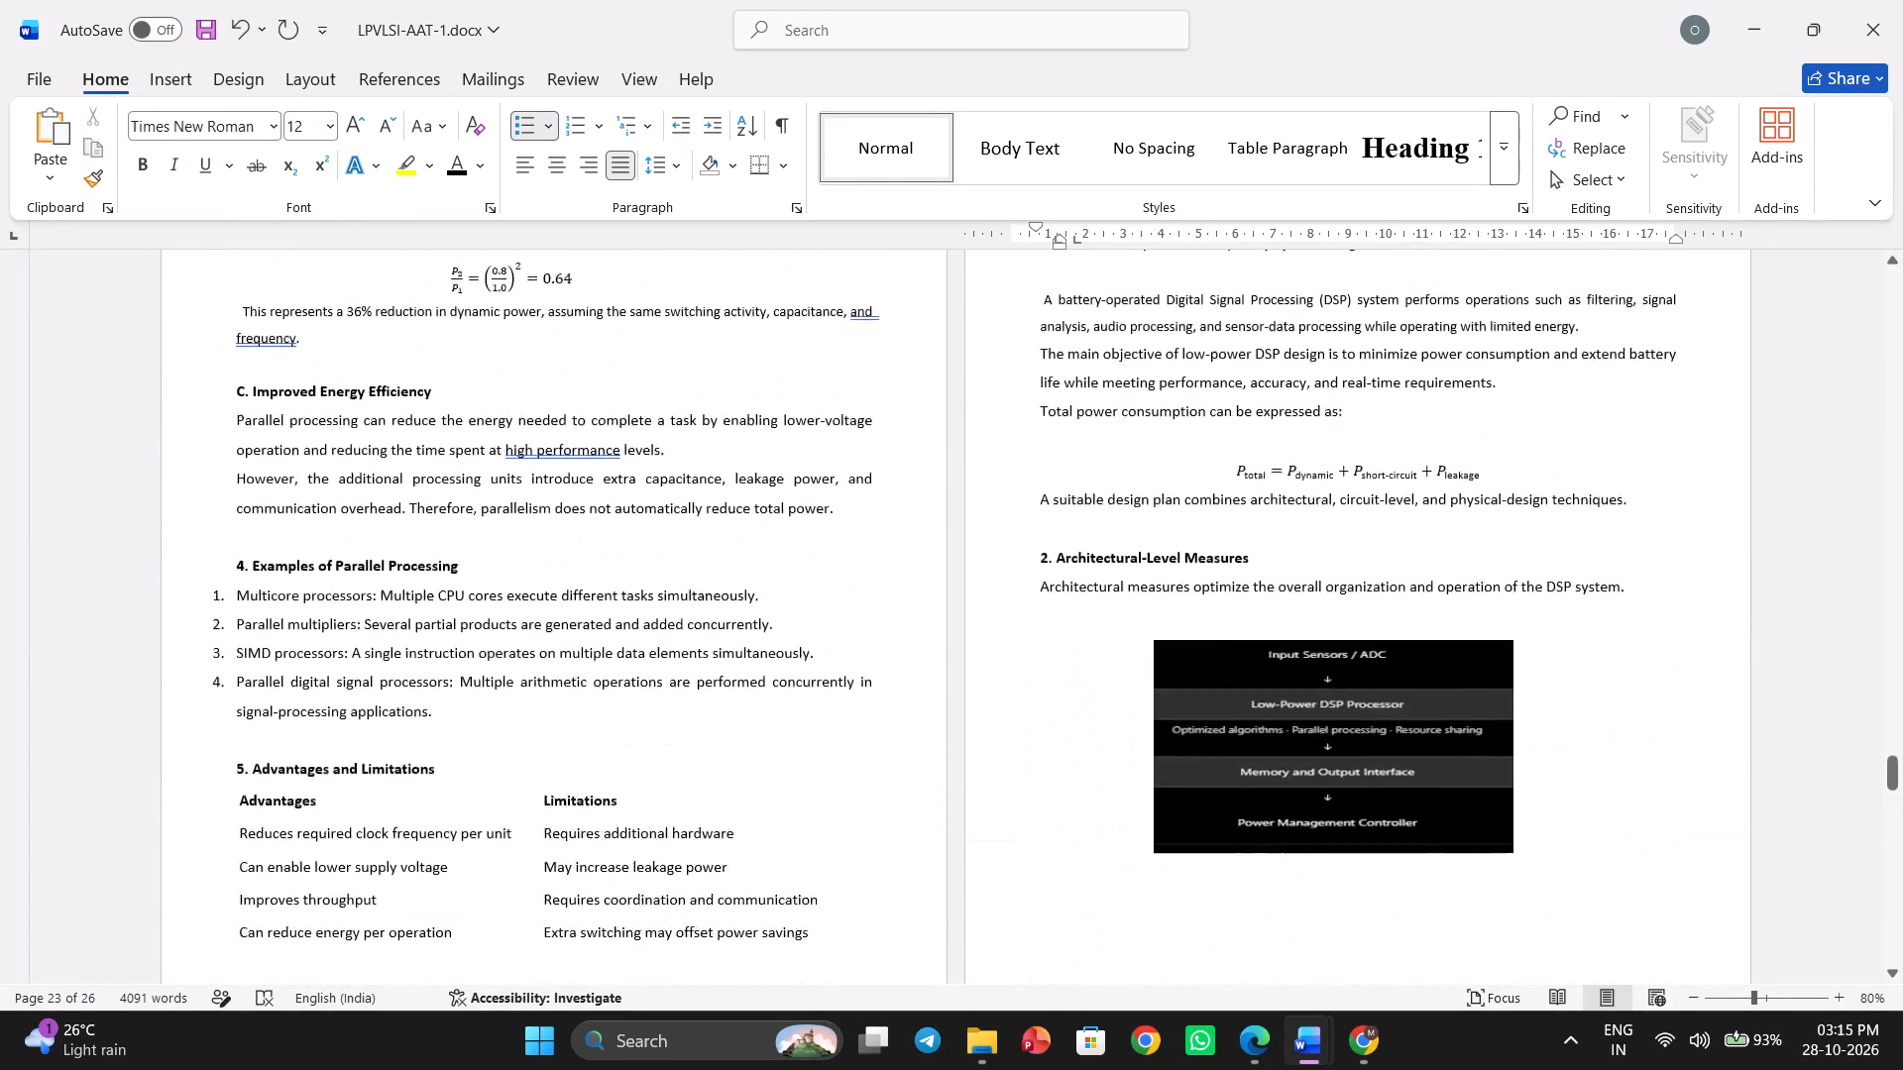
{"action": "scroll", "coordinate": [829, 904], "scroll_direction": "up", "scroll_amount": 1}
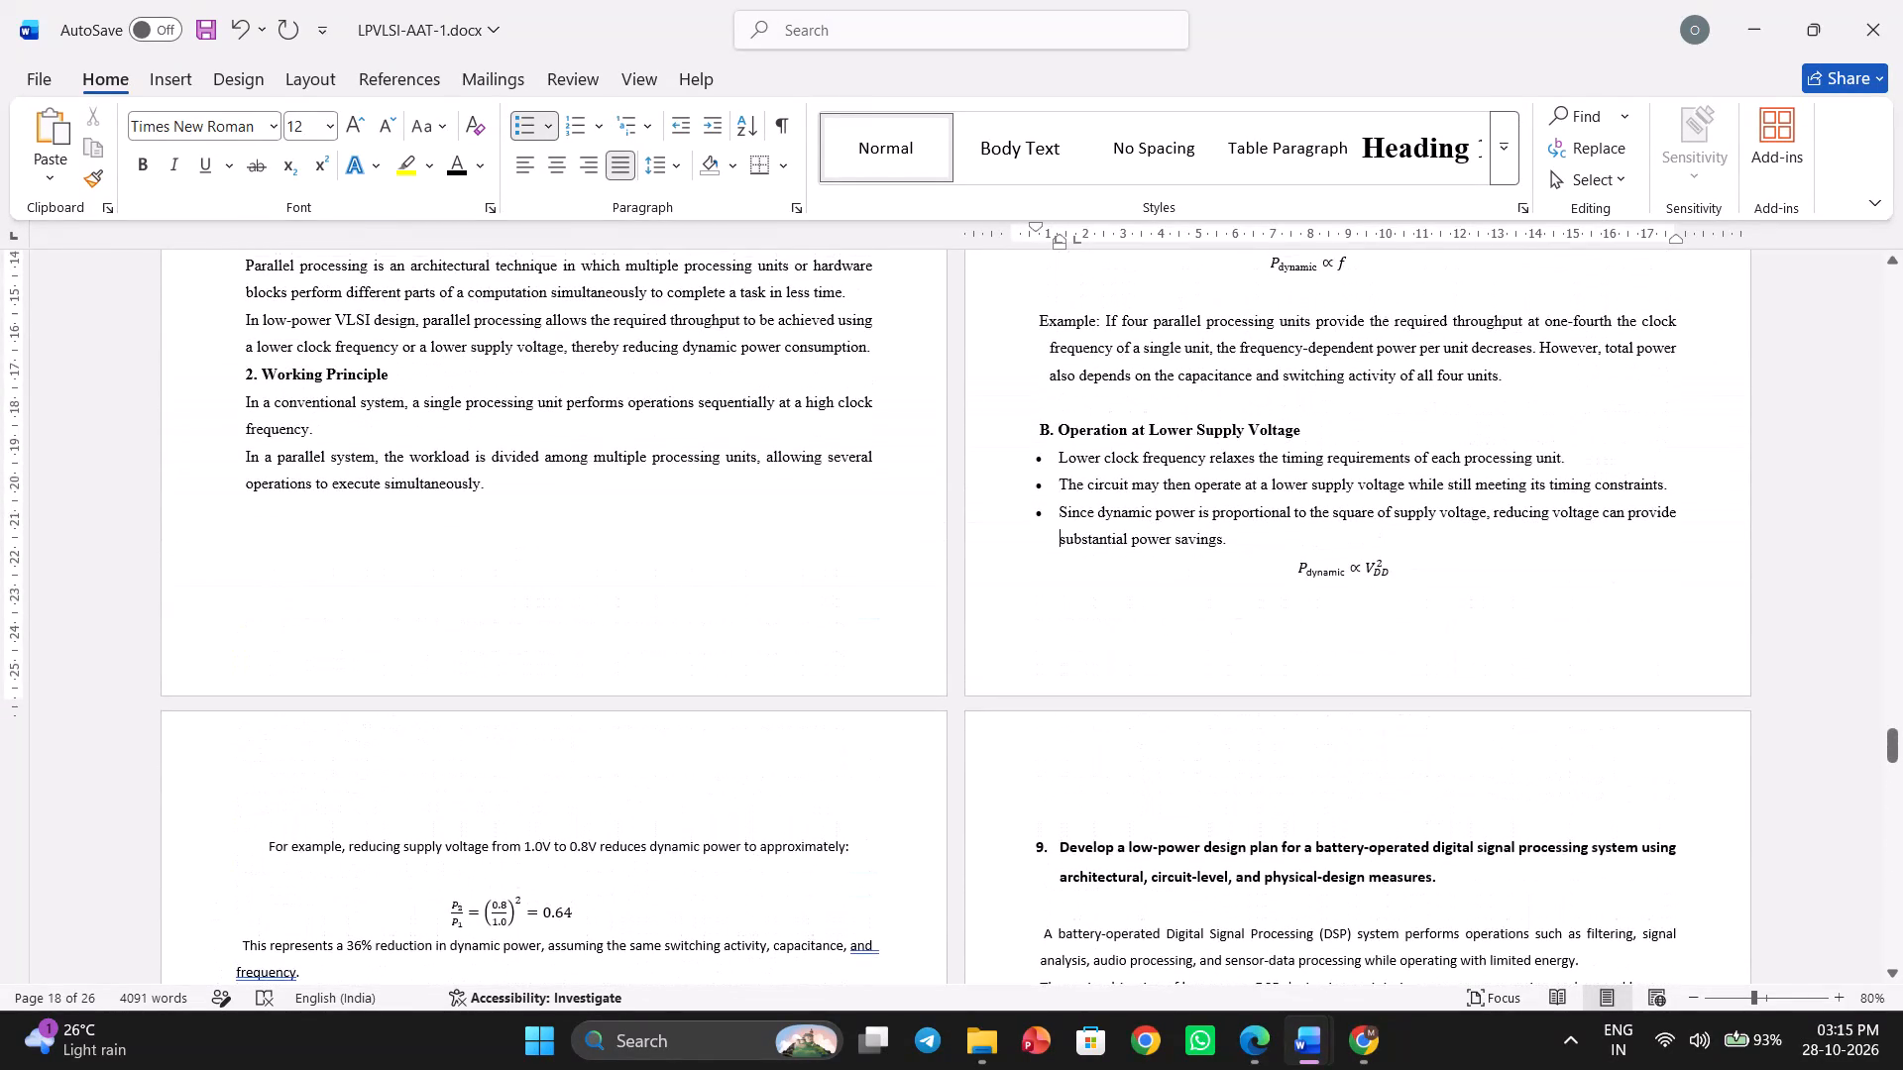
{"action": "scroll", "coordinate": [829, 904], "scroll_direction": "up", "scroll_amount": 1}
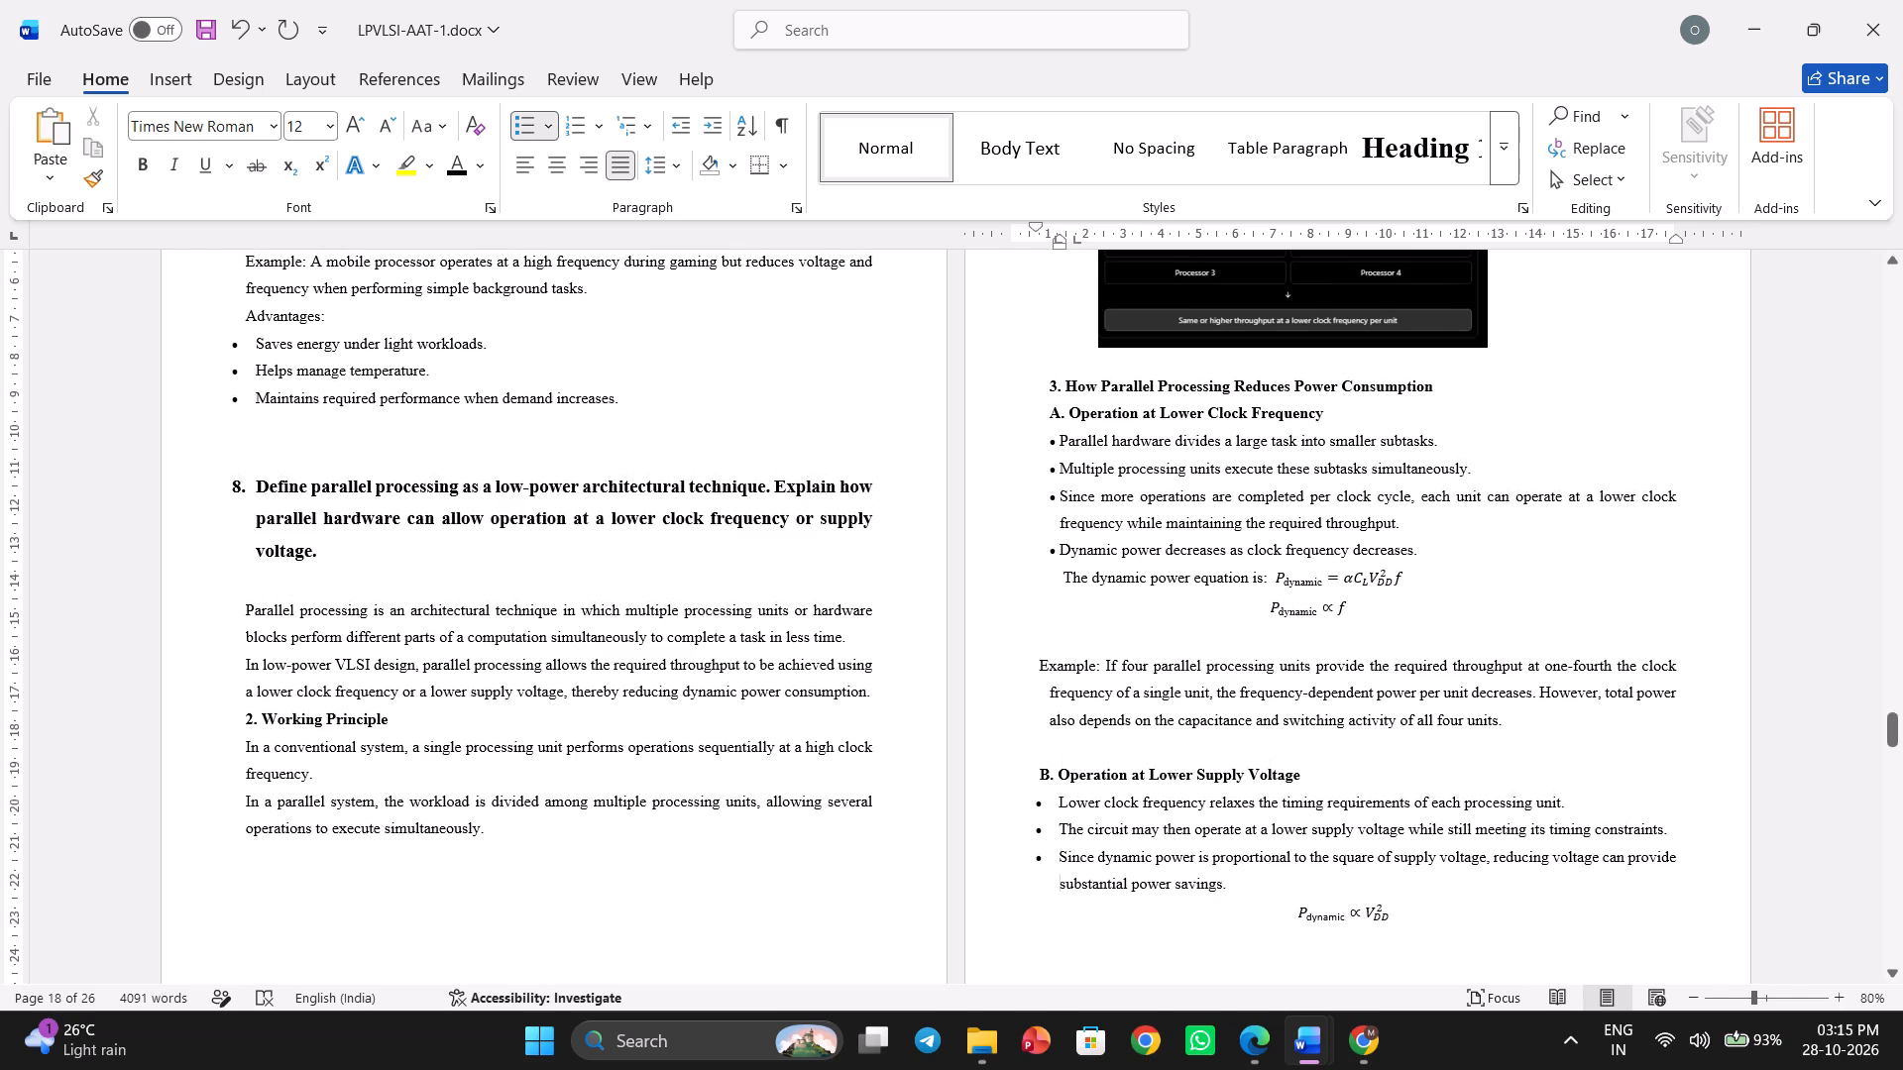
Apply Times New Roman to the whole "B. Operation at Lower Supply Voltage" section, including its dynamic power equation.
{"action": "left_click_drag", "start_coordinate": [1398, 941], "coordinate": [1007, 792]}
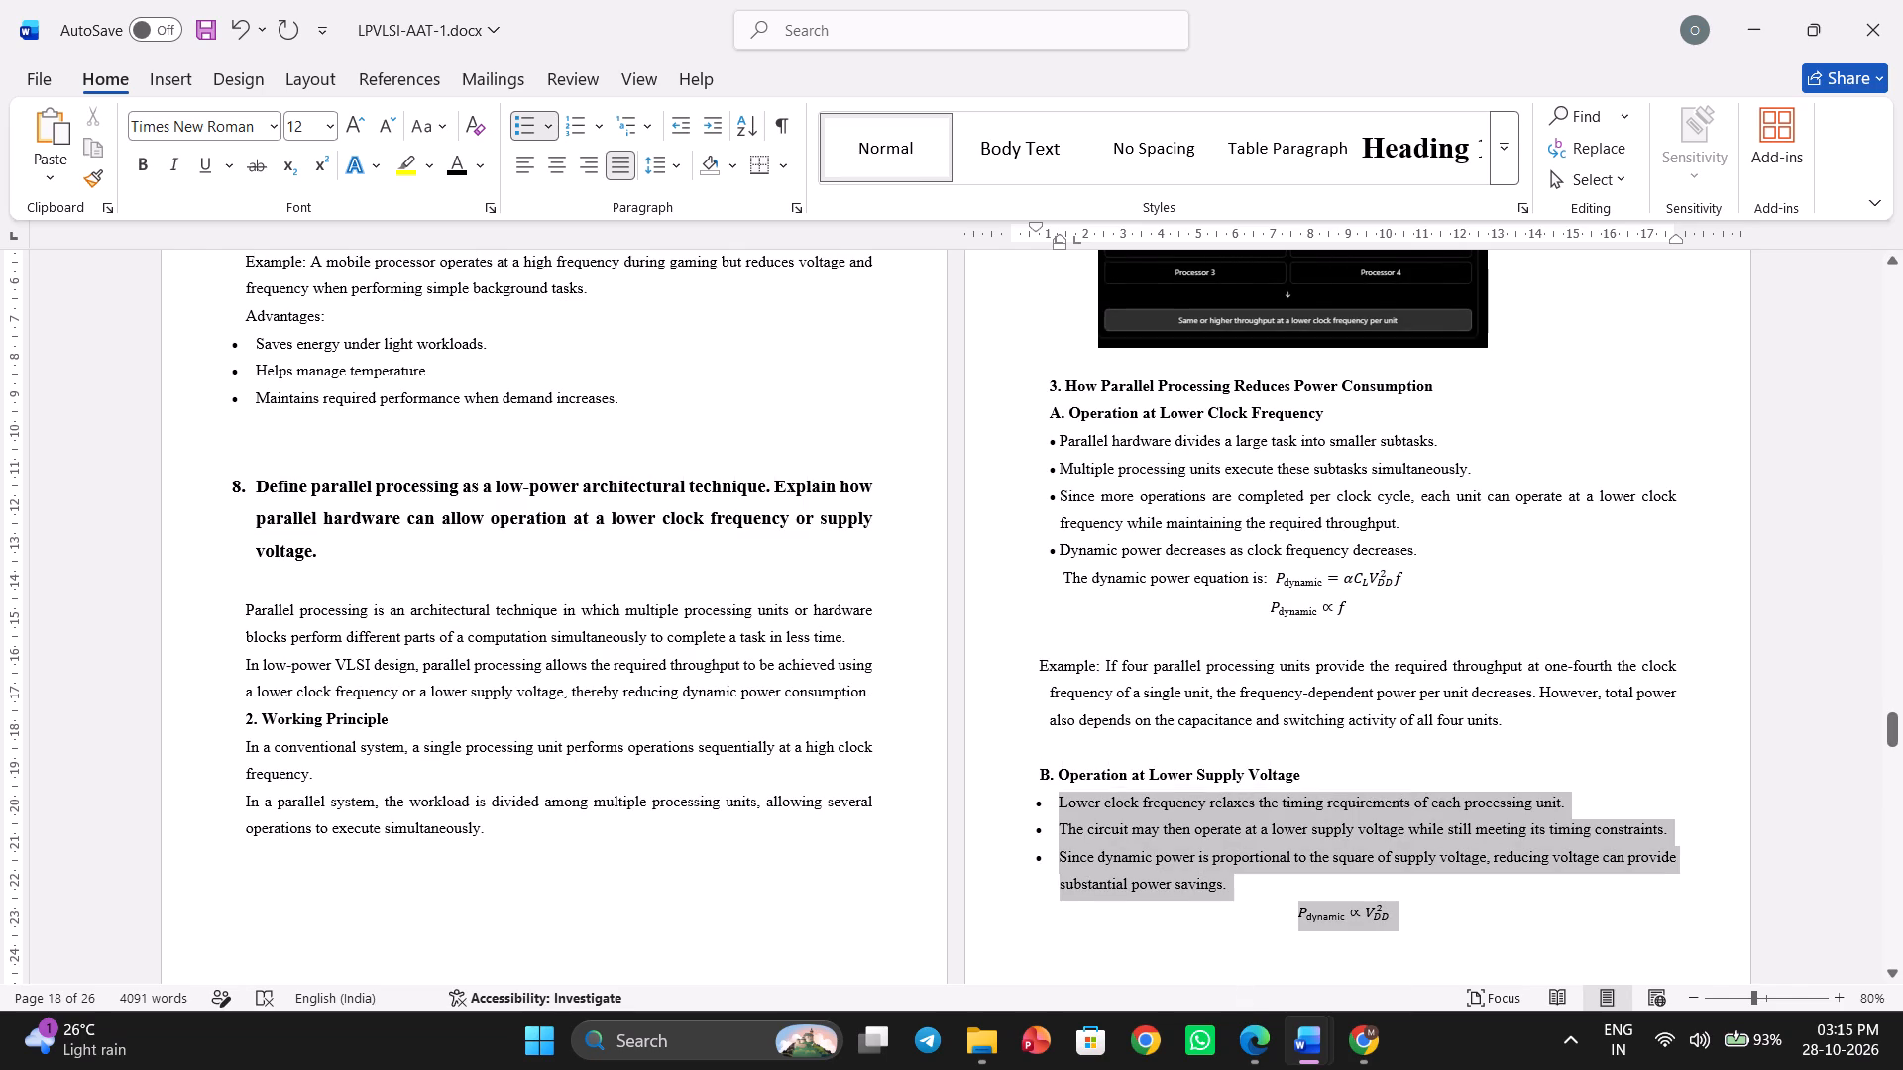
{"action": "left_click_drag", "start_coordinate": [1007, 792], "coordinate": [1003, 778]}
{"action": "left_click", "coordinate": [1132, 698]}
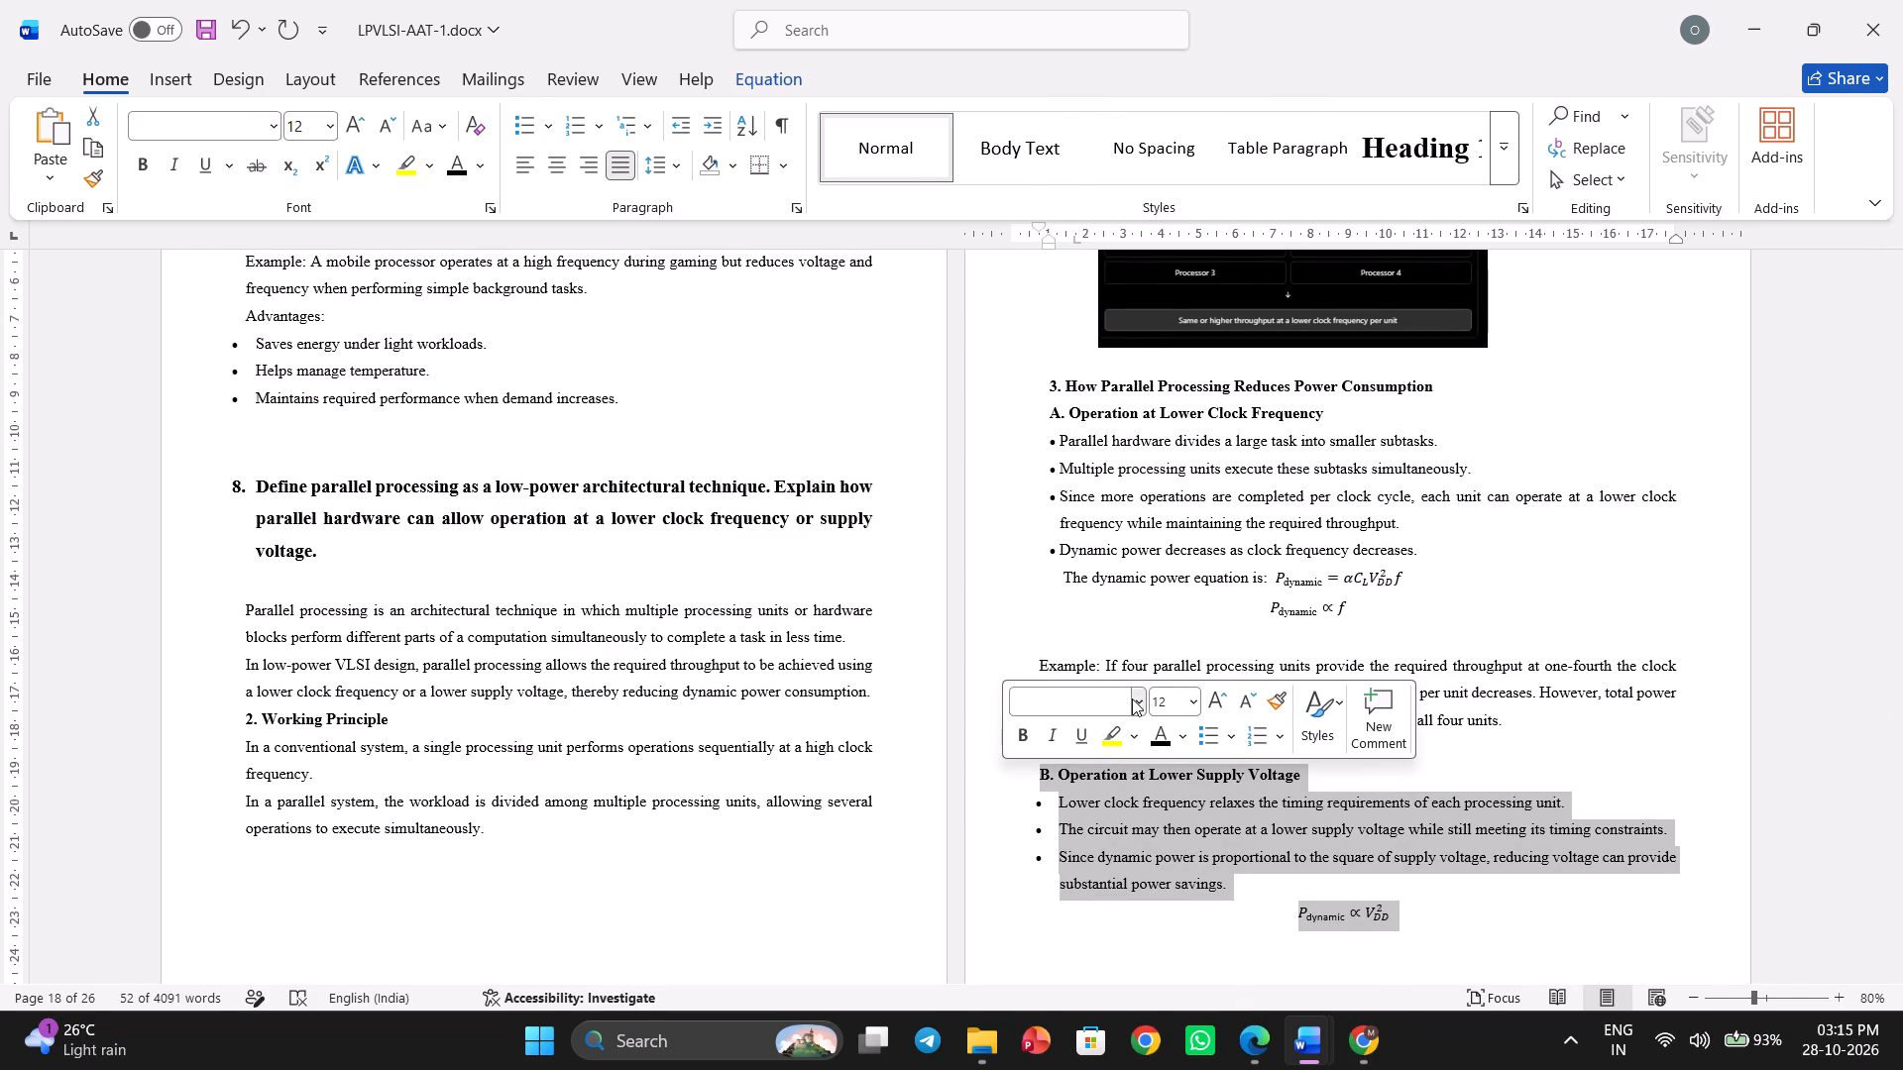
{"action": "left_click", "coordinate": [1054, 167]}
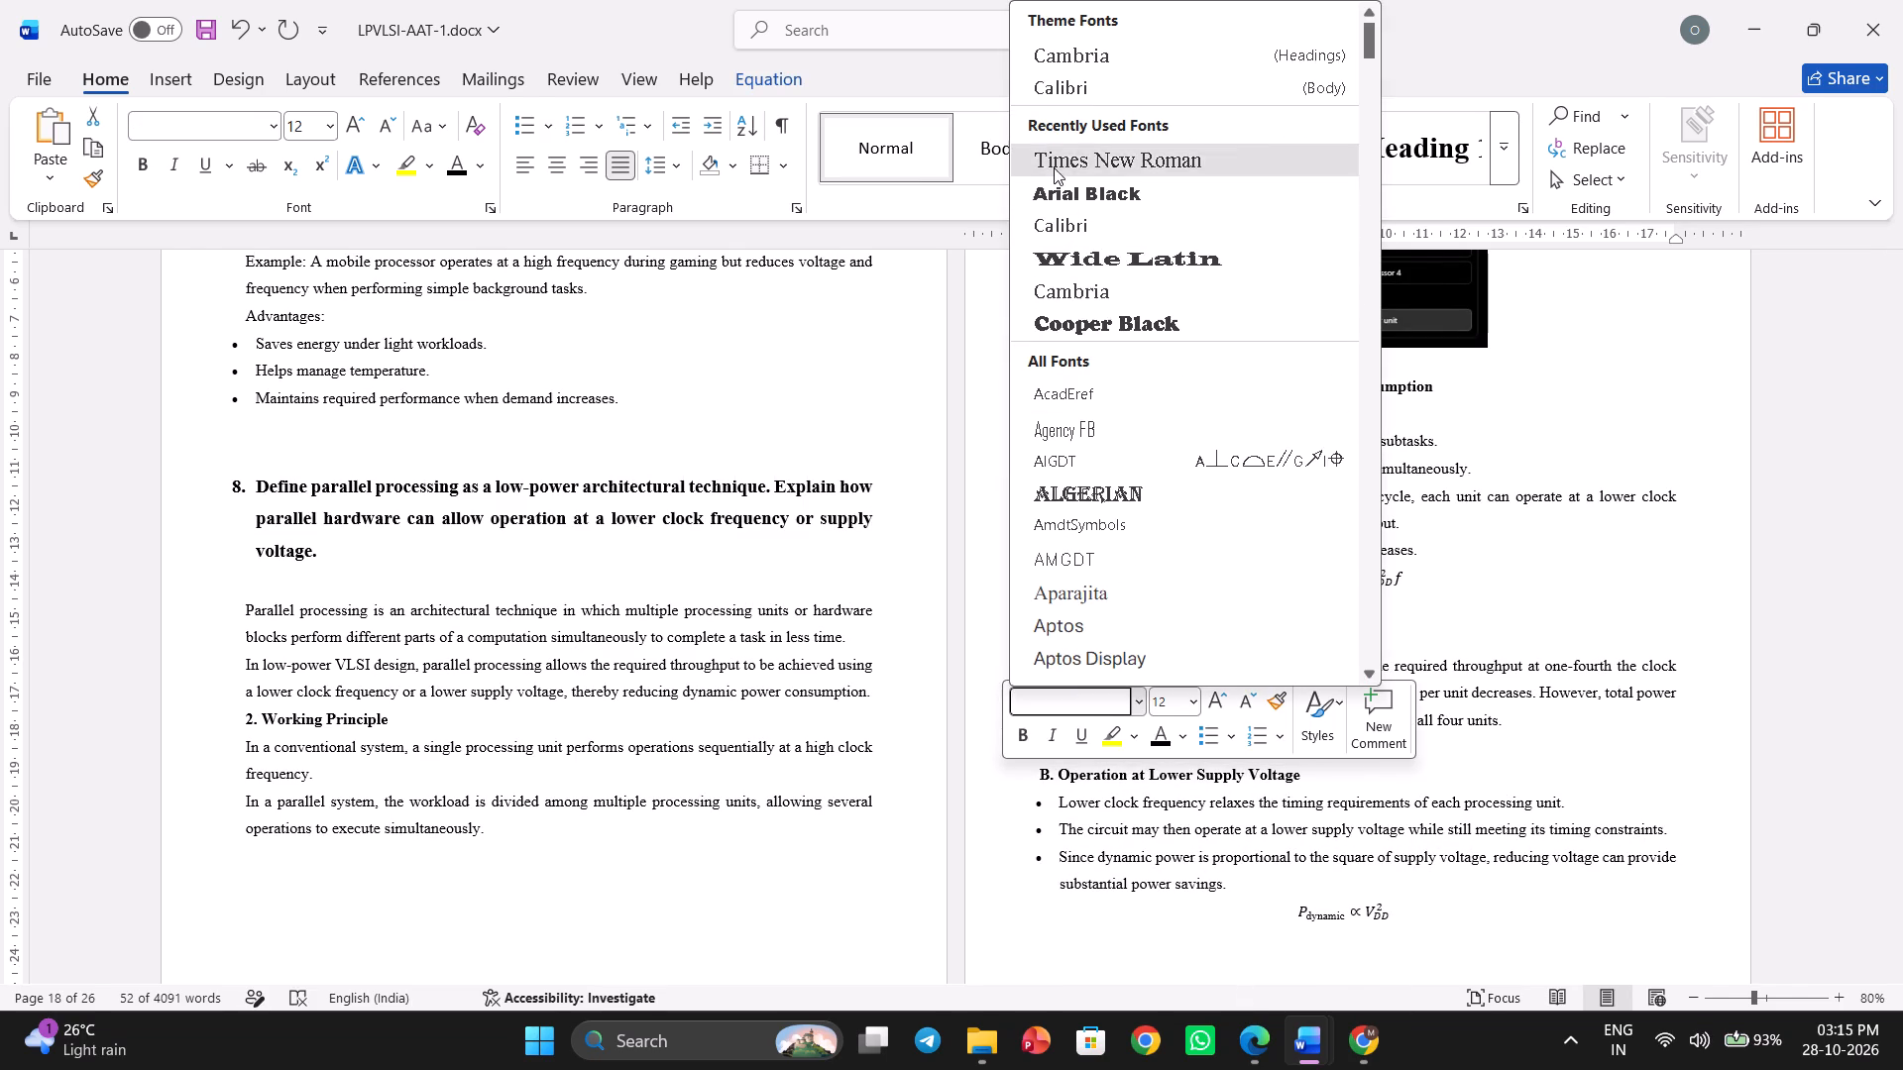
{"action": "scroll", "coordinate": [1063, 643], "scroll_direction": "down", "scroll_amount": 1}
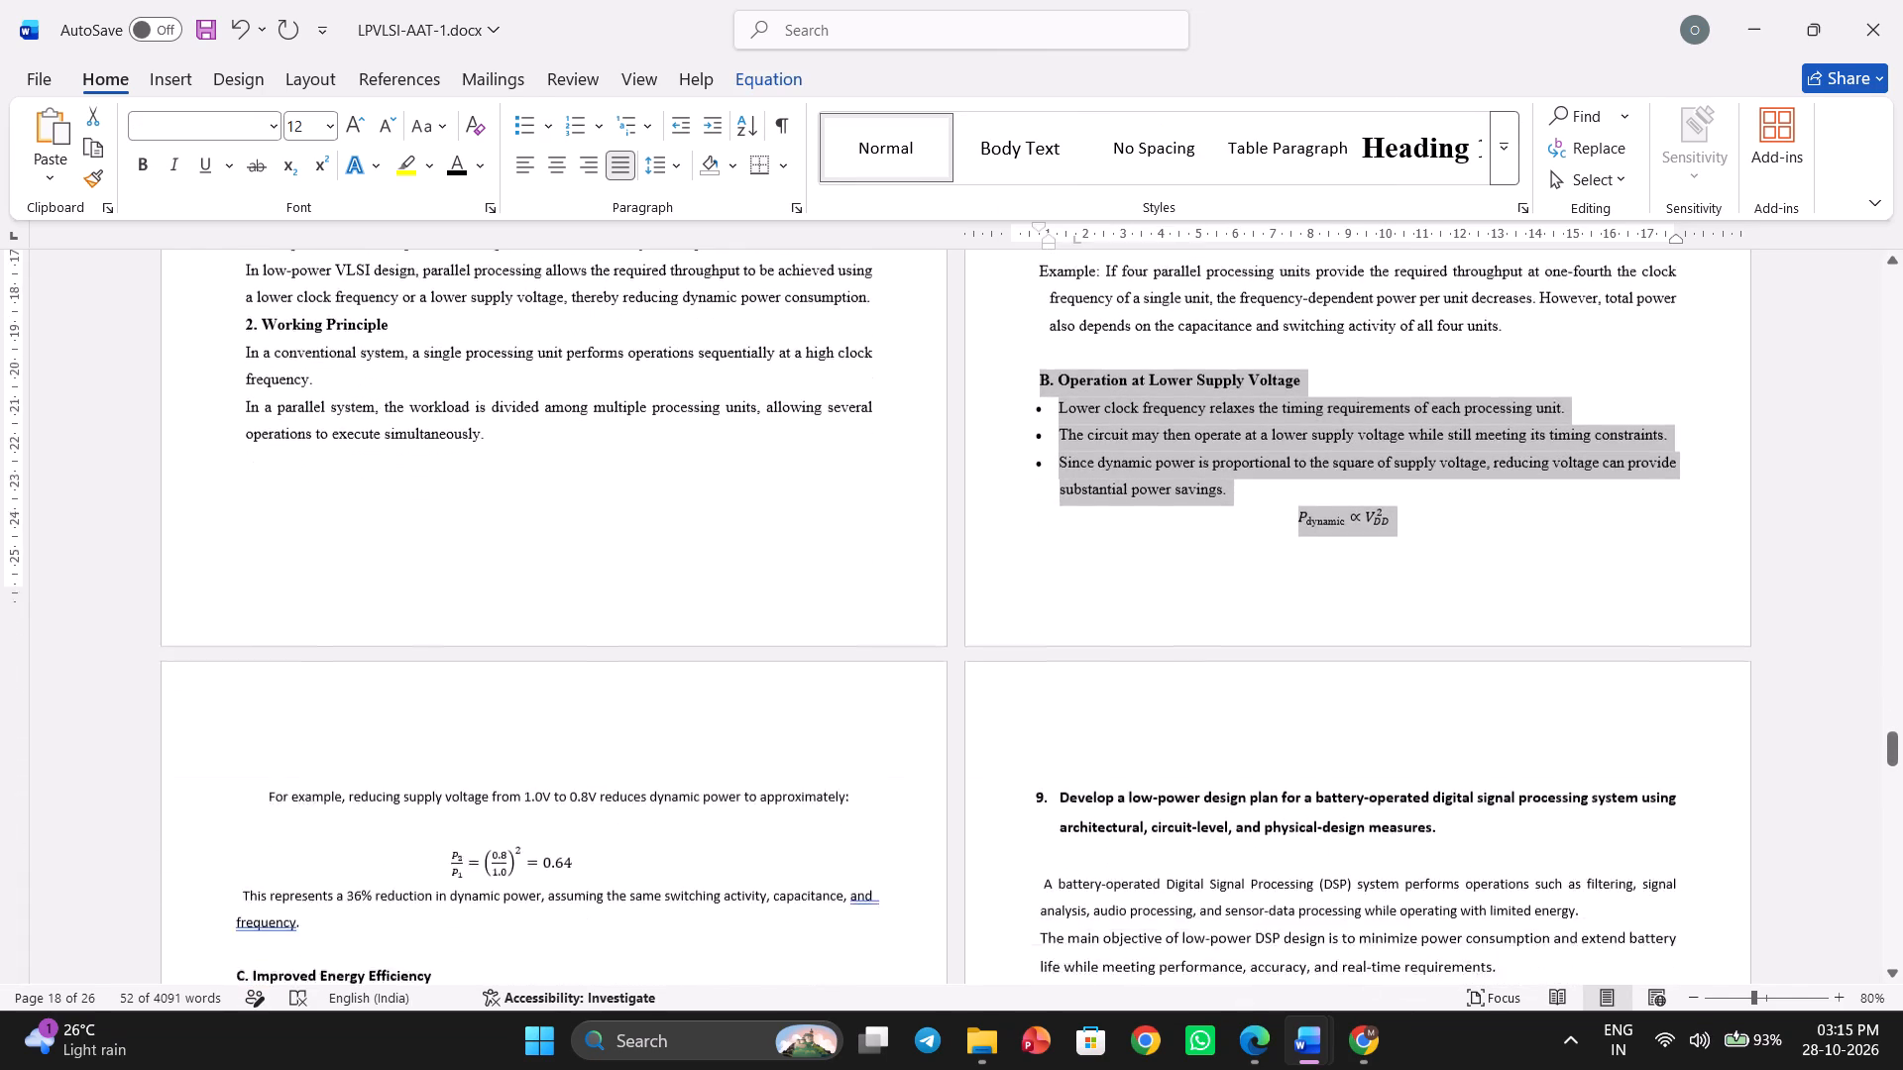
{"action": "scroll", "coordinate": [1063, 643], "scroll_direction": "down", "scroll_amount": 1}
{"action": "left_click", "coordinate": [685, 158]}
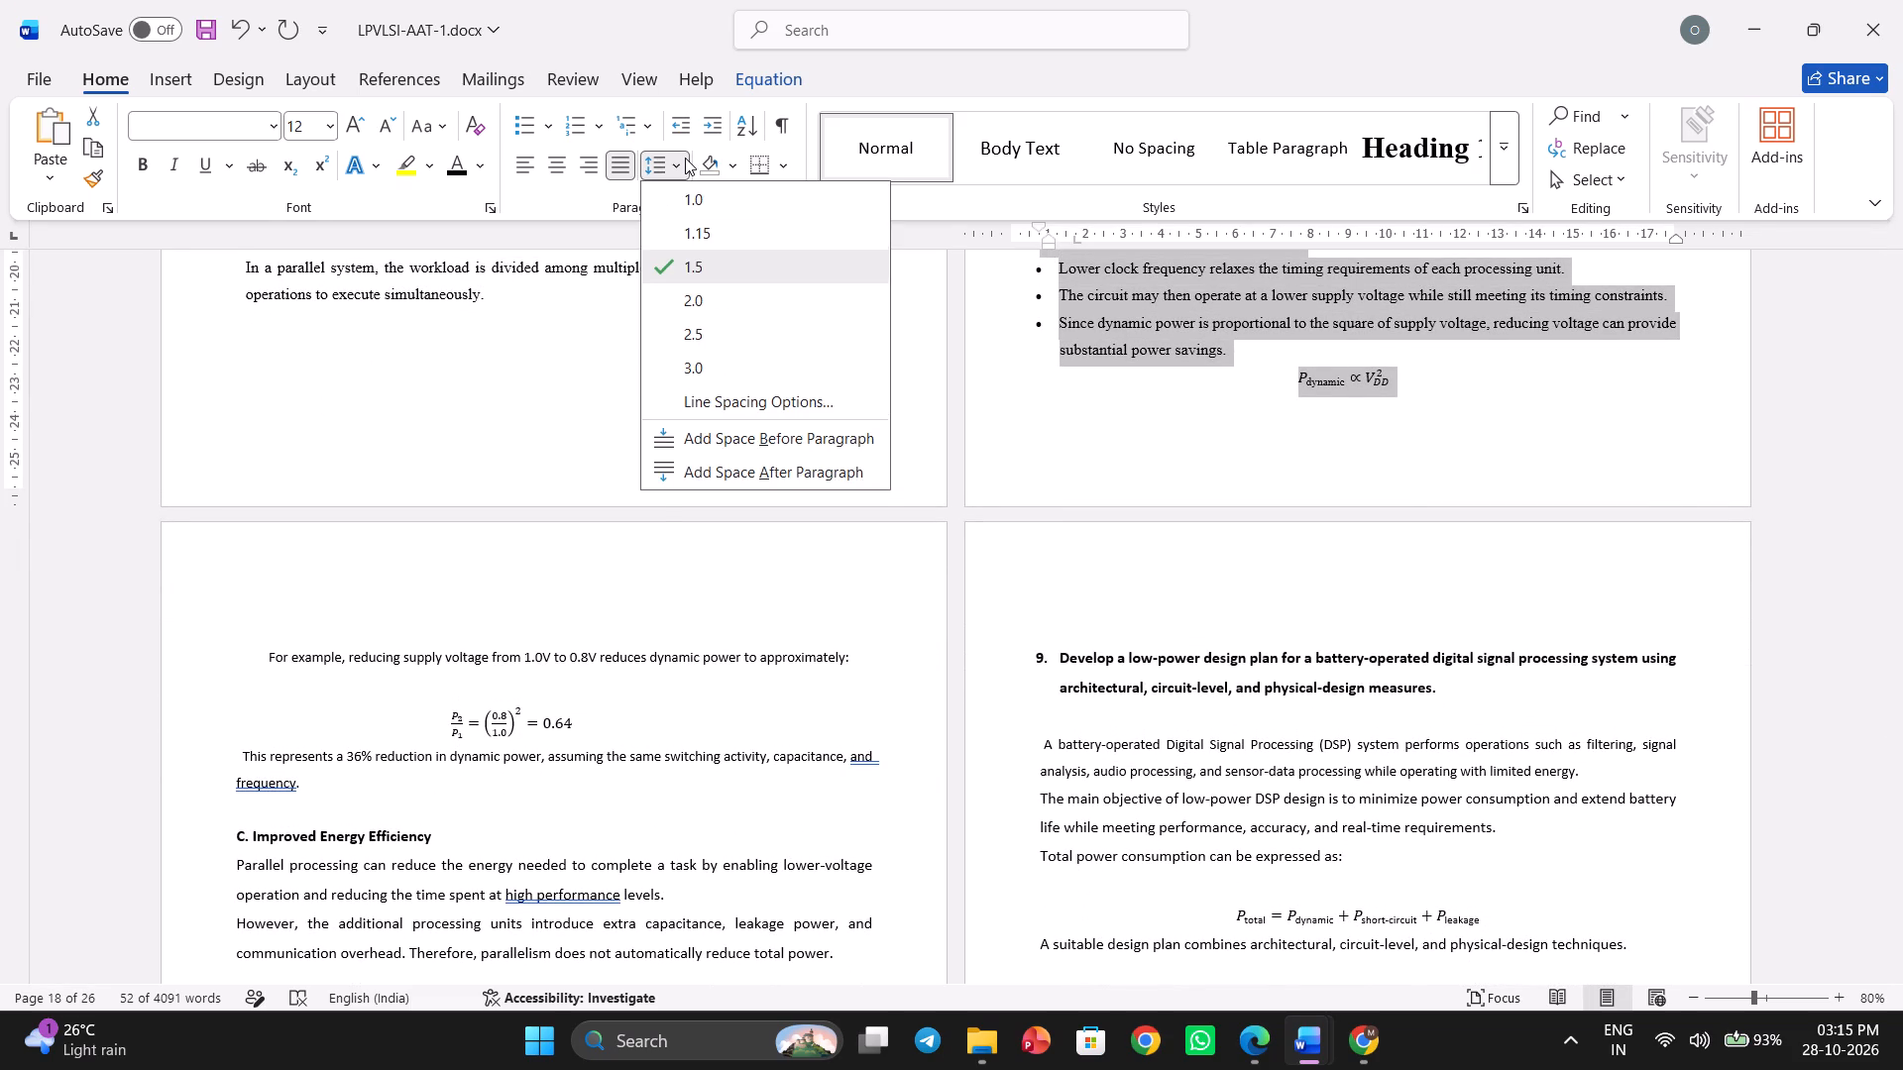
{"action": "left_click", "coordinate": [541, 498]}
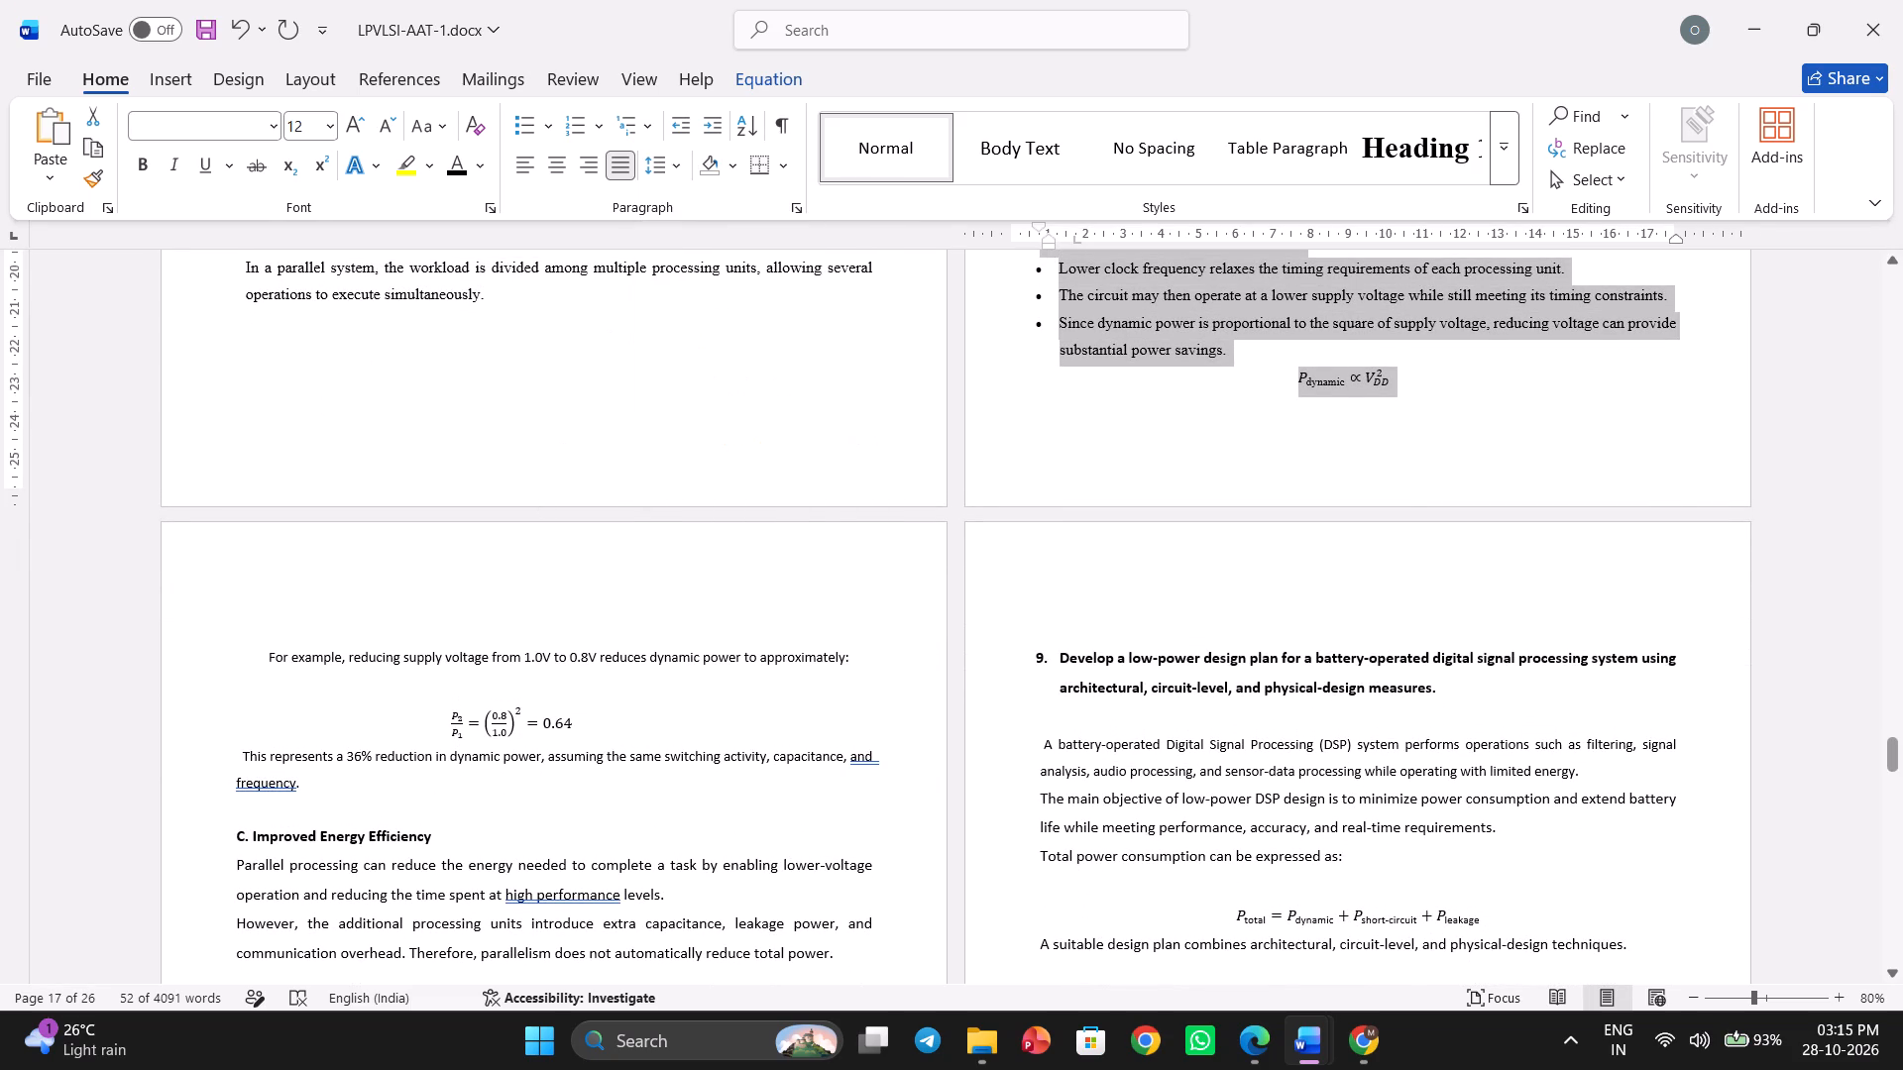
Format the text from the 1.0V to 0.8V example through the Advantages and Limitations table as Times New Roman, size 12, 1.5 line spacing.
{"action": "scroll", "coordinate": [541, 498], "scroll_direction": "down", "scroll_amount": 1}
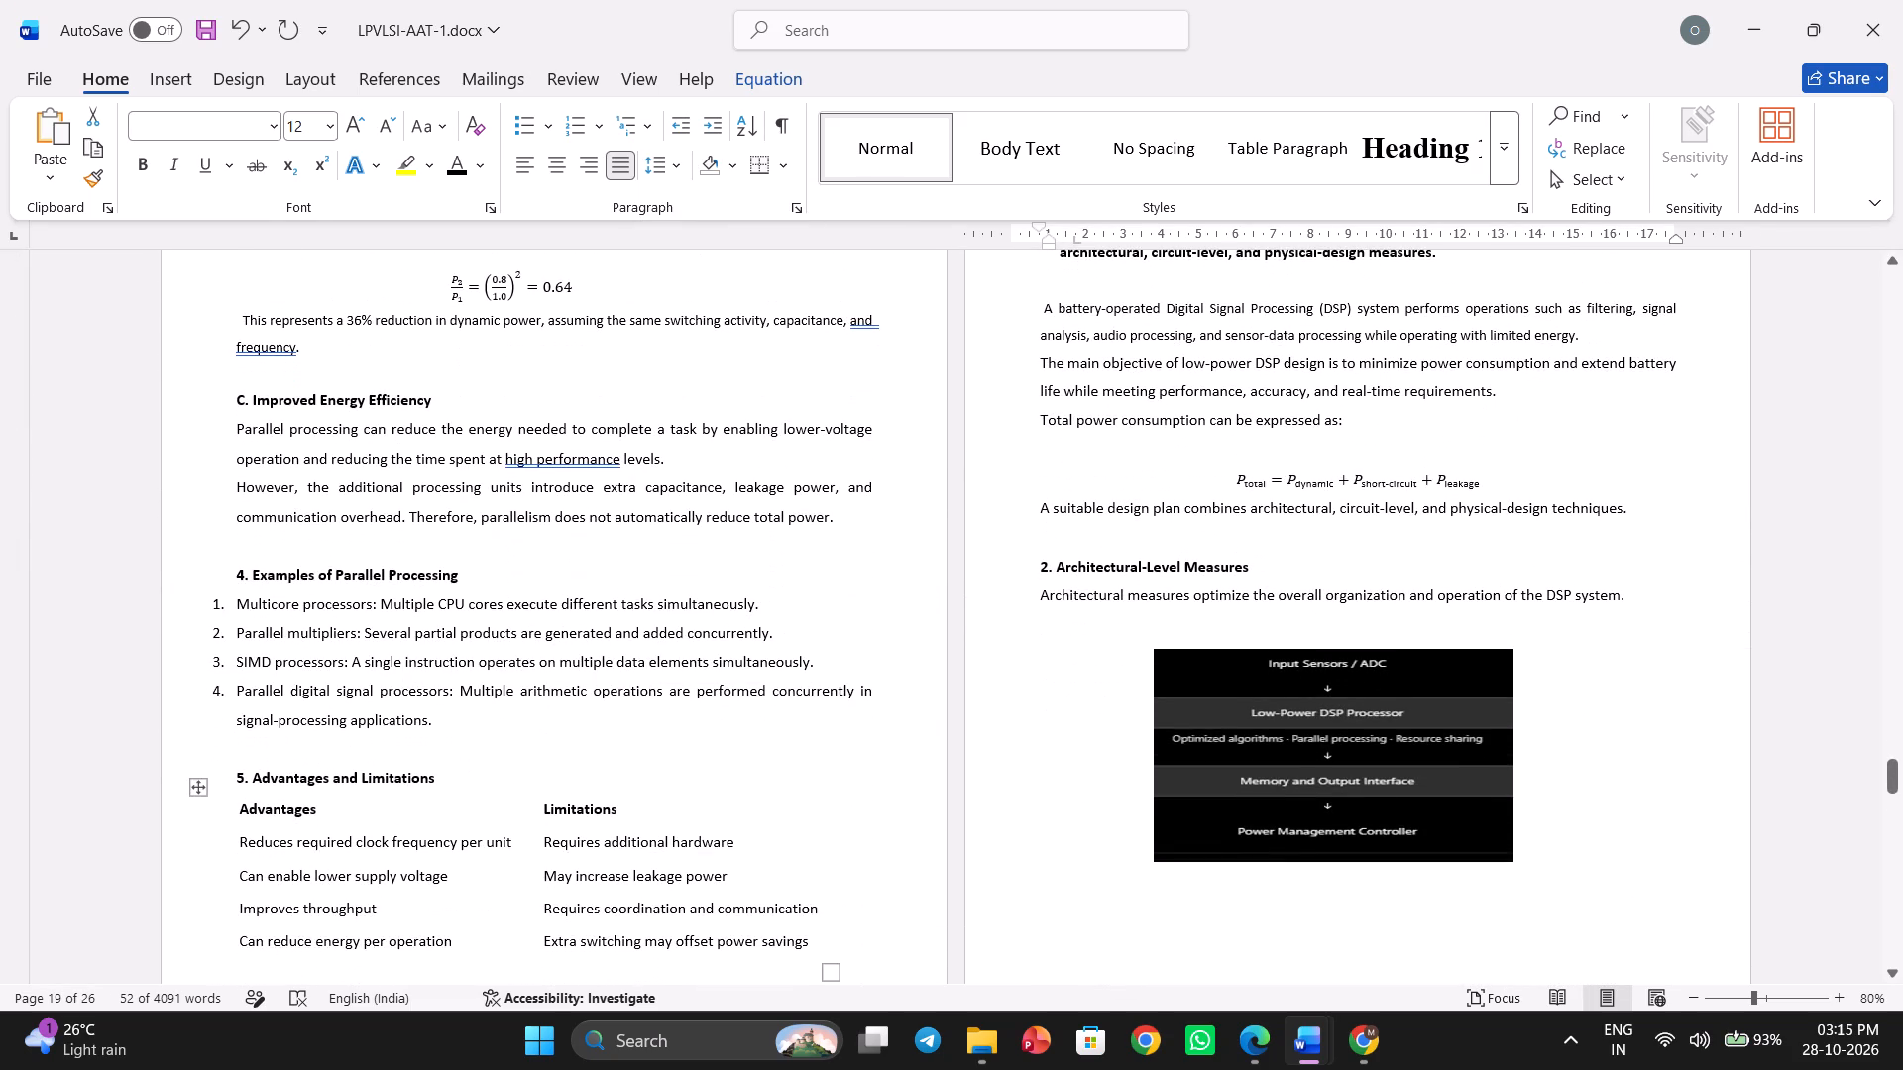
{"action": "left_click_drag", "start_coordinate": [801, 602], "coordinate": [379, 303]}
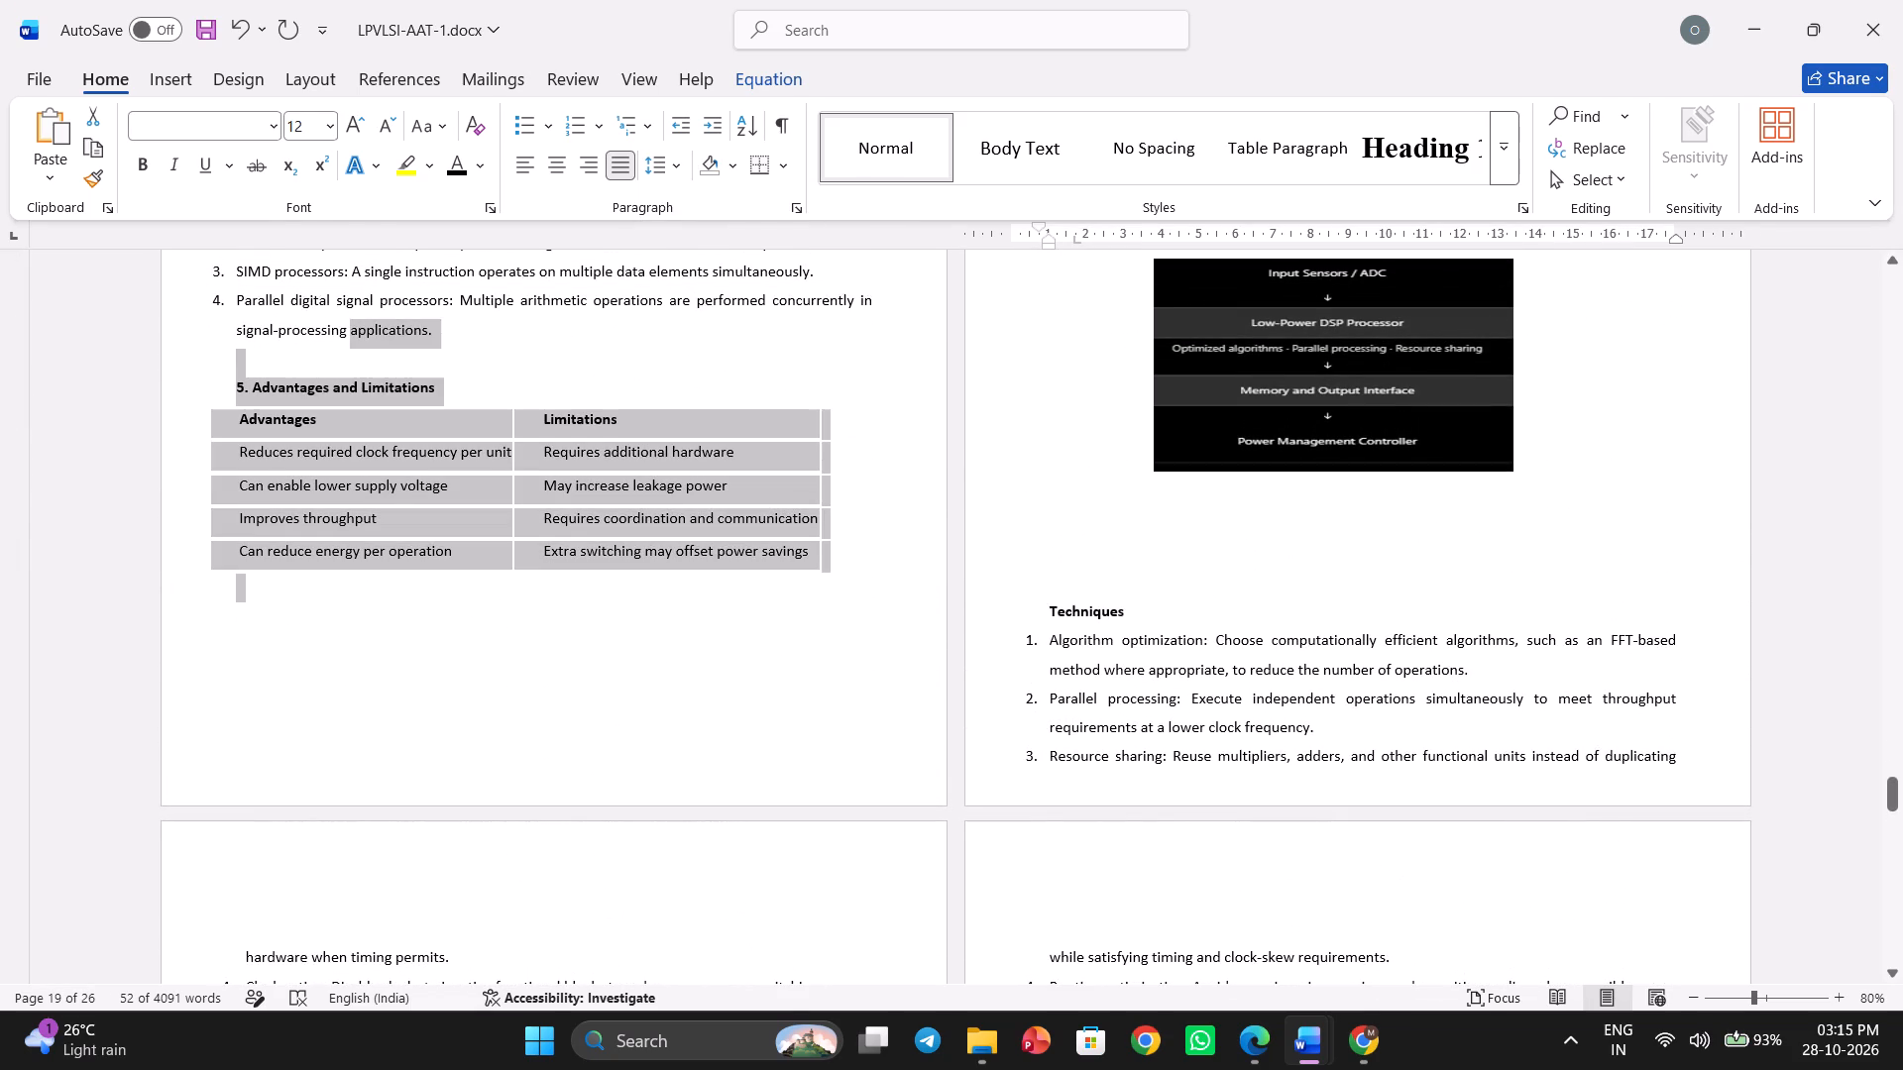
{"action": "left_click_drag", "start_coordinate": [379, 303], "coordinate": [162, 255]}
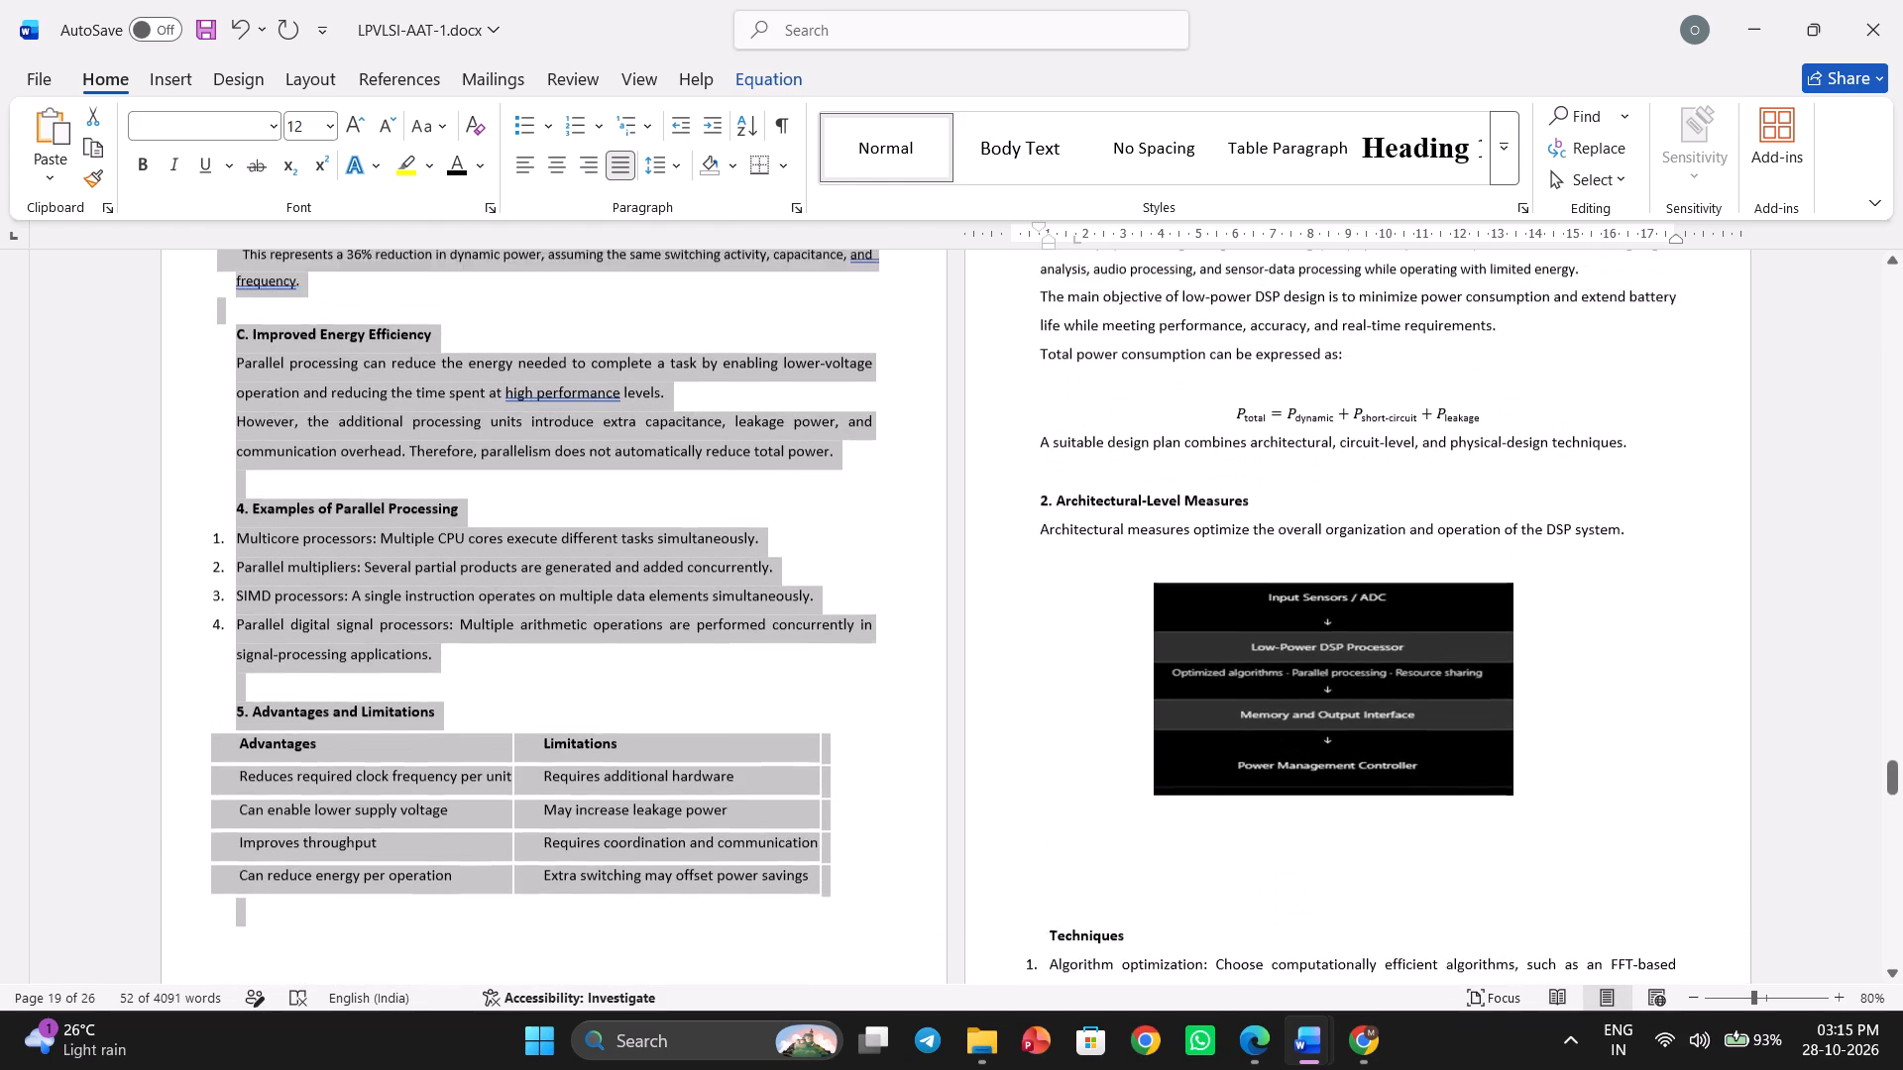
{"action": "left_click_drag", "start_coordinate": [162, 255], "coordinate": [190, 319]}
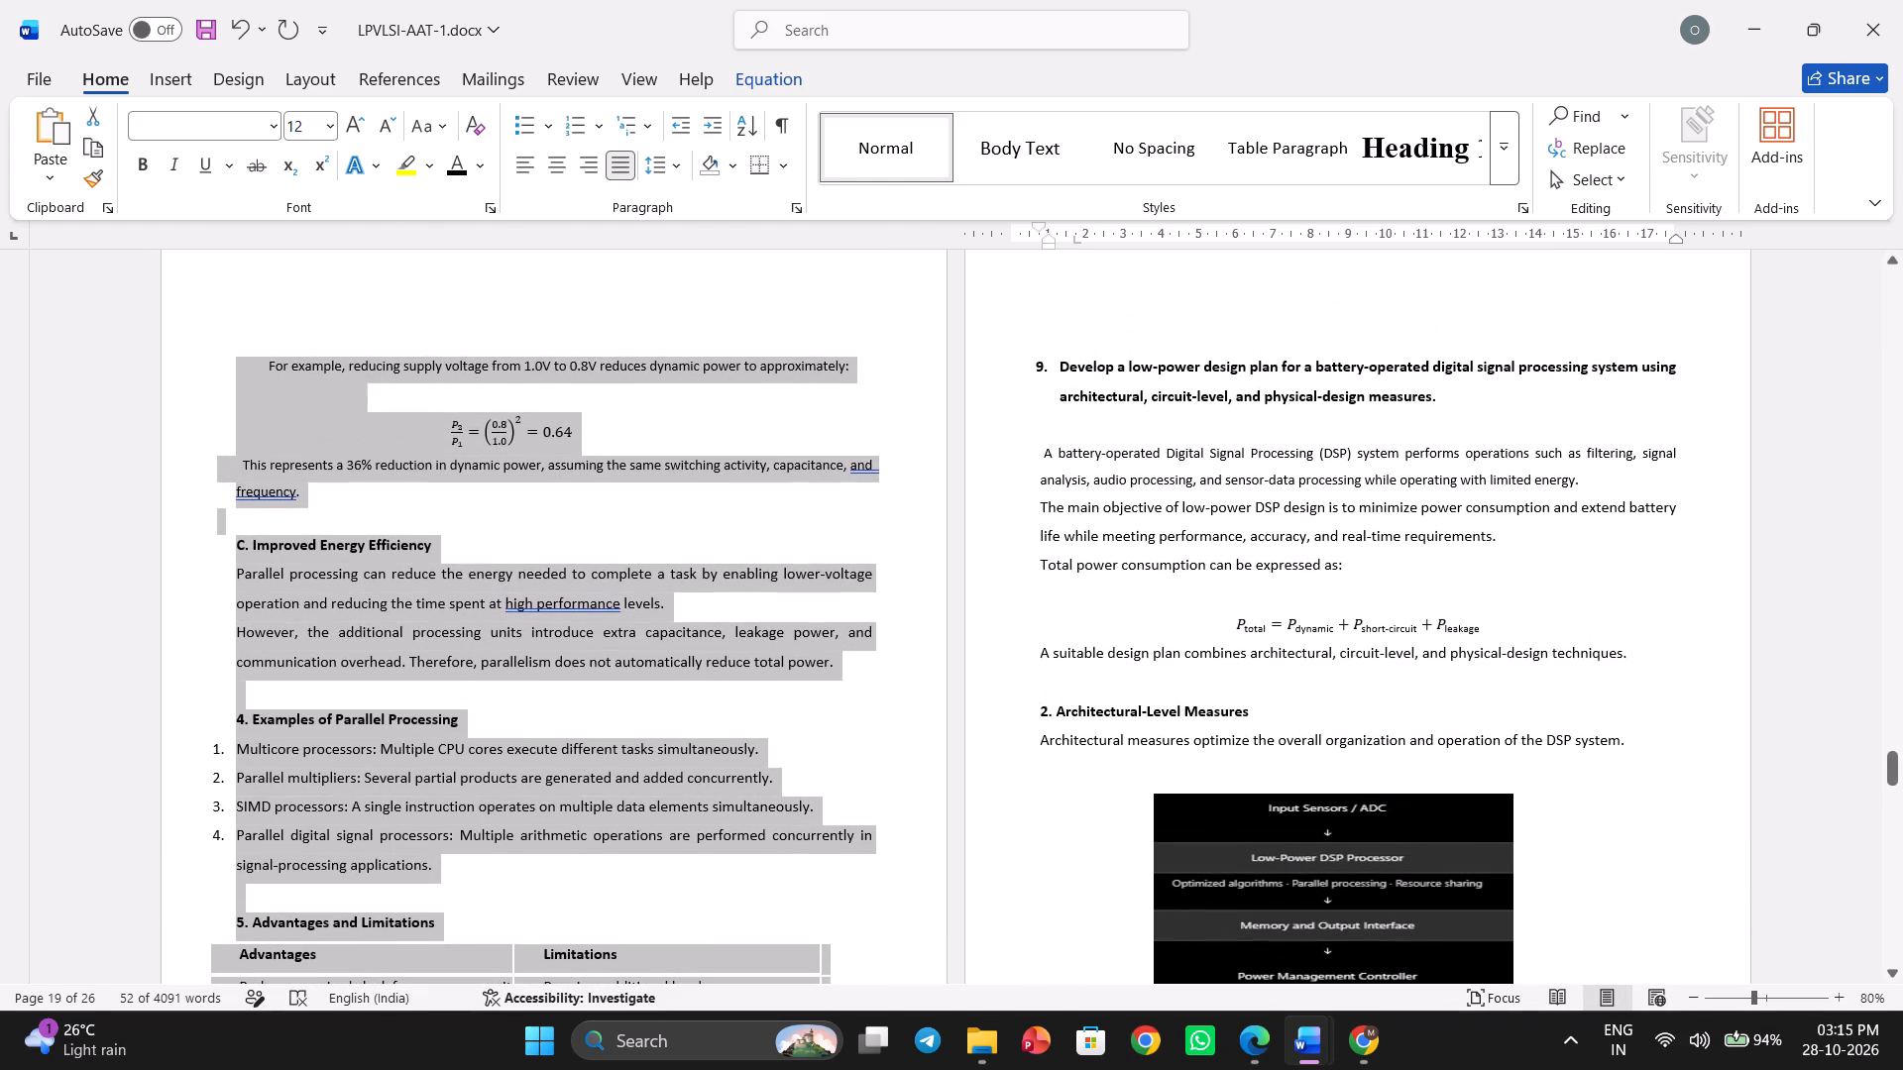
{"action": "left_click_drag", "start_coordinate": [190, 319], "coordinate": [217, 344]}
{"action": "scroll", "coordinate": [279, 149], "scroll_direction": "down", "scroll_amount": 1}
{"action": "left_click", "coordinate": [272, 130]}
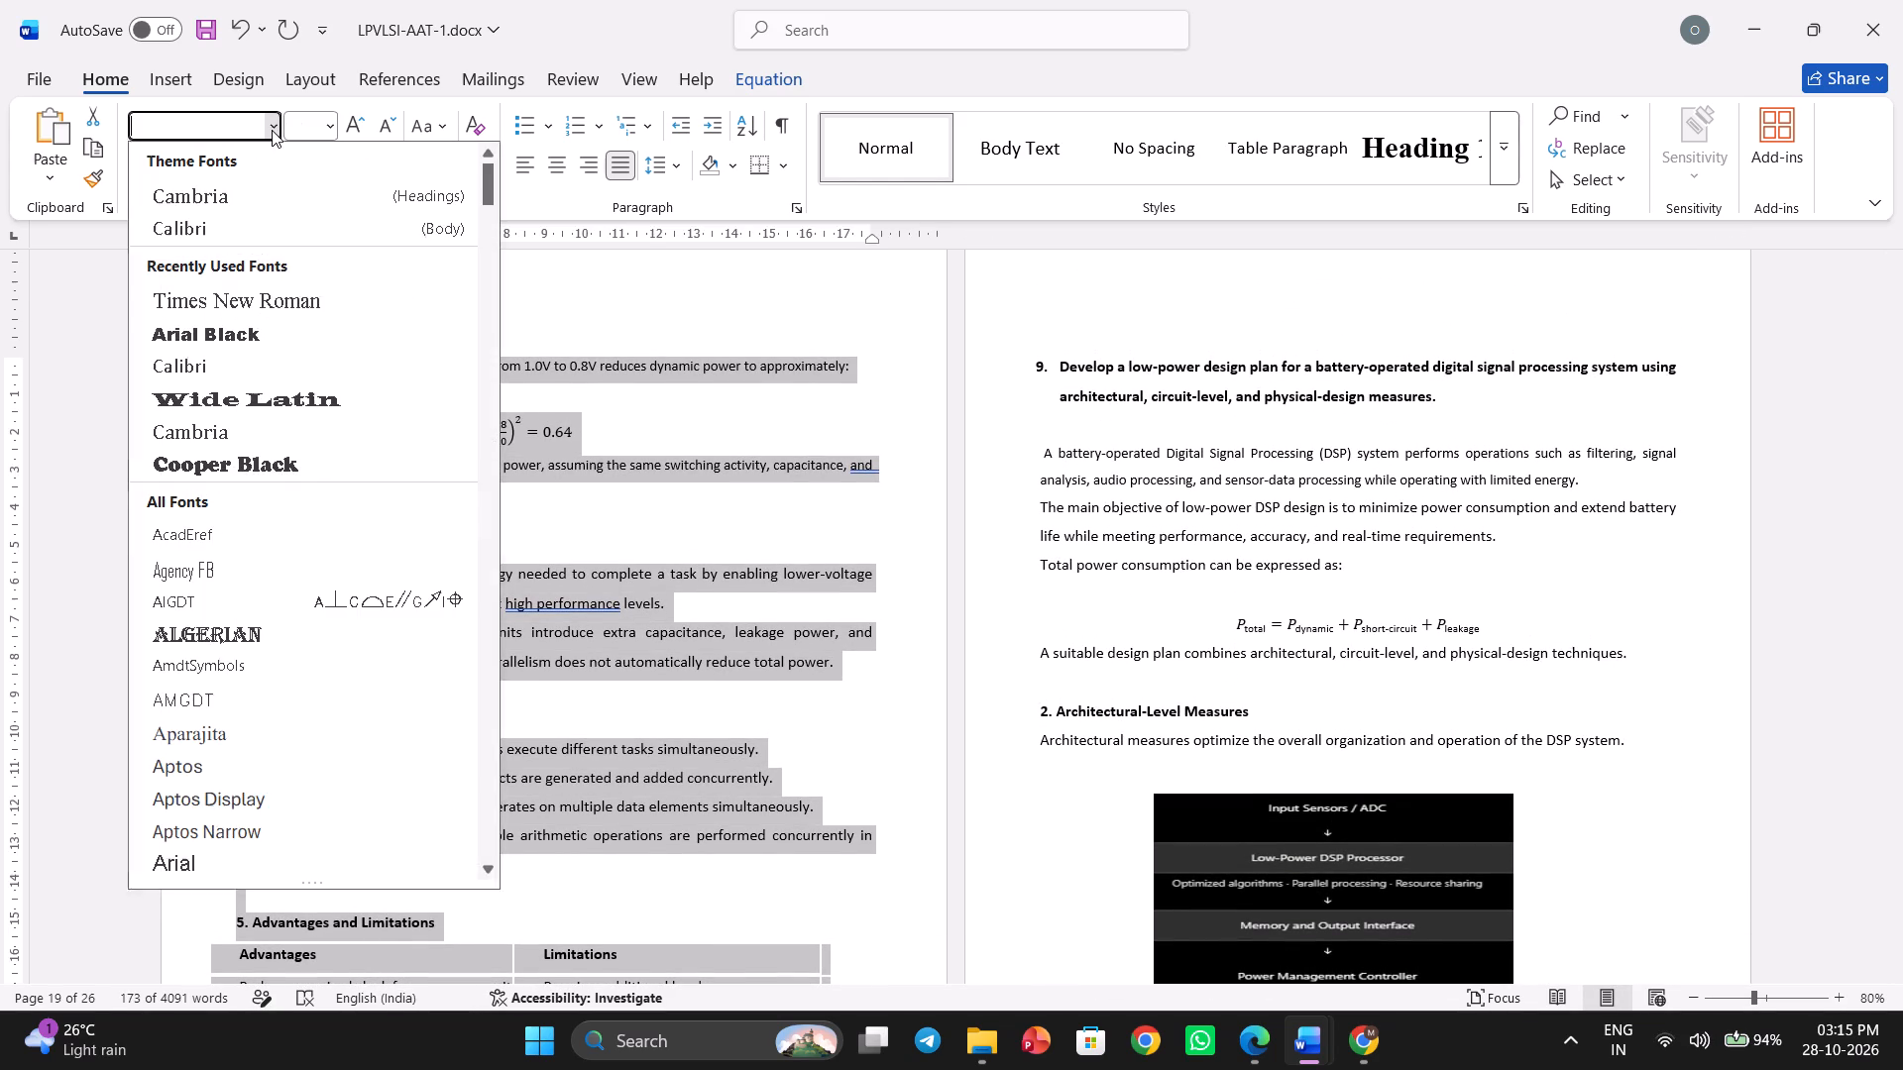
{"action": "left_click", "coordinate": [274, 282]}
{"action": "left_click", "coordinate": [274, 299]}
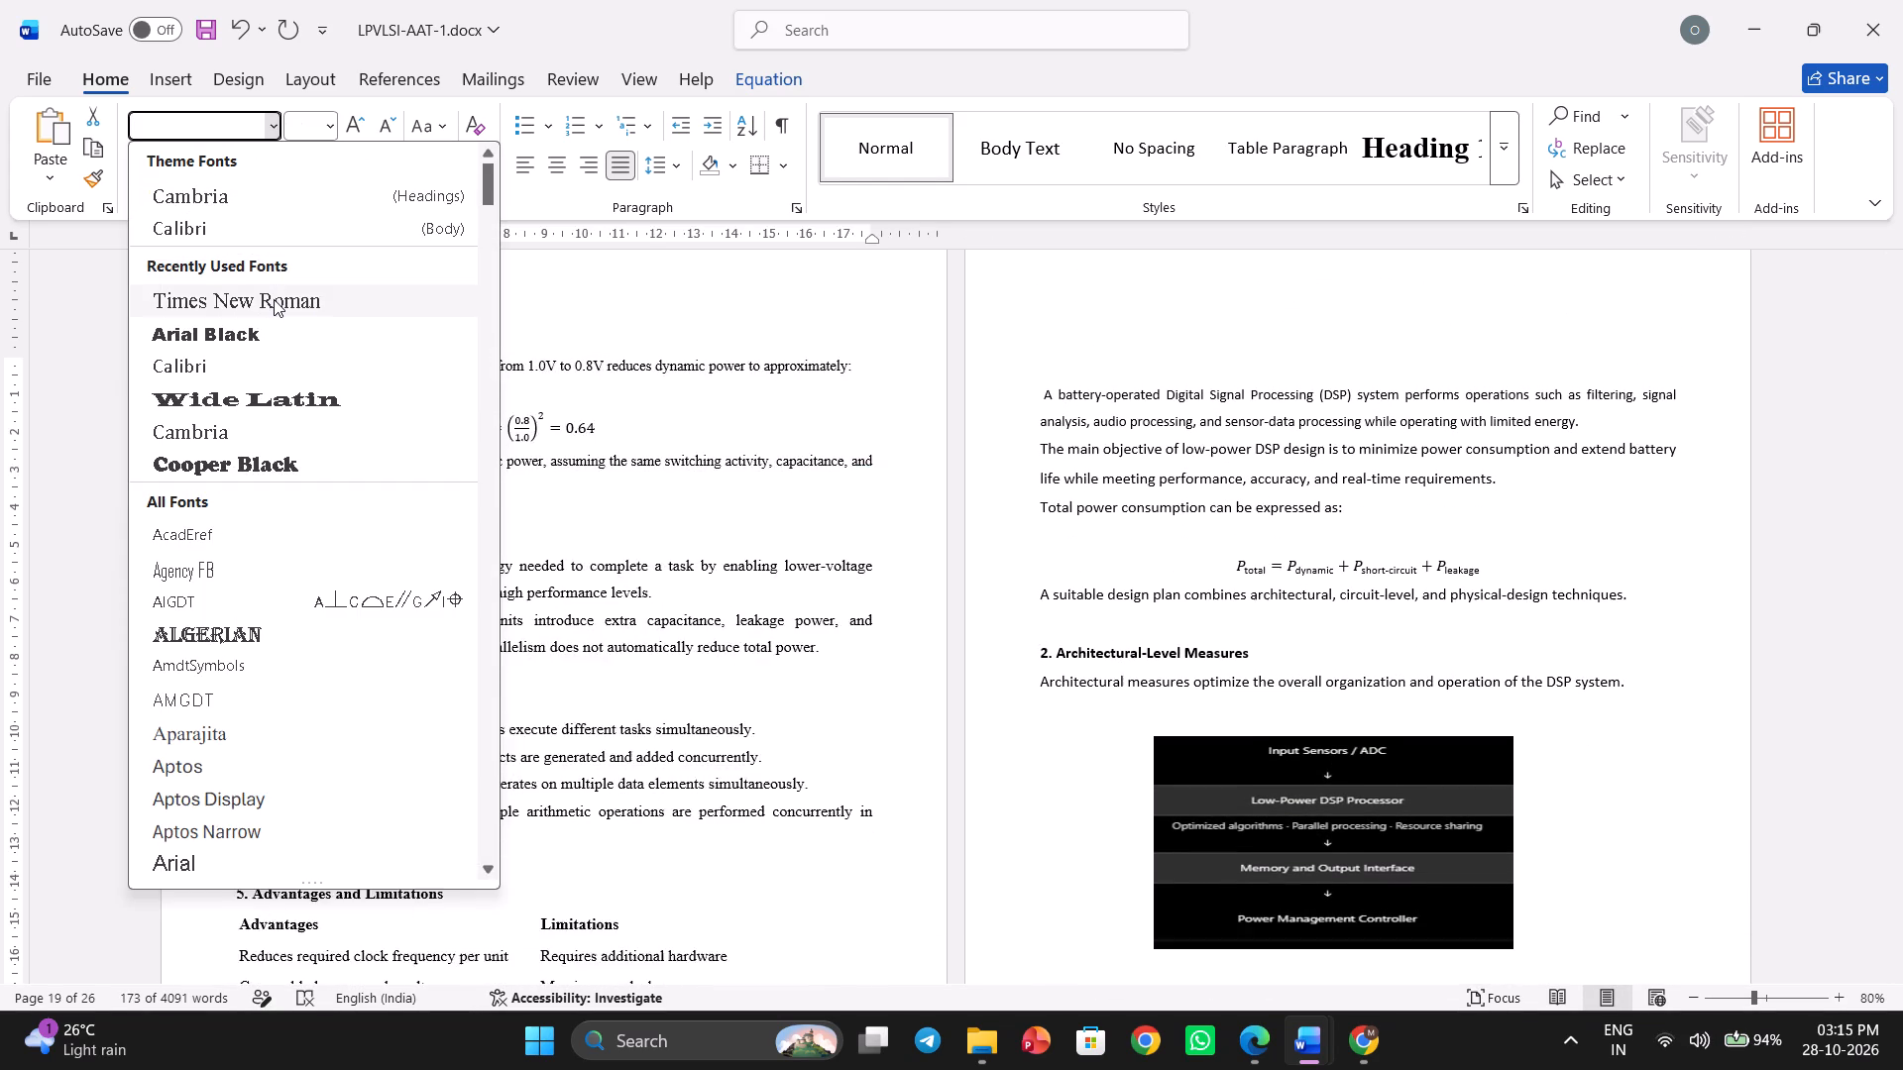
{"action": "left_click", "coordinate": [328, 132]}
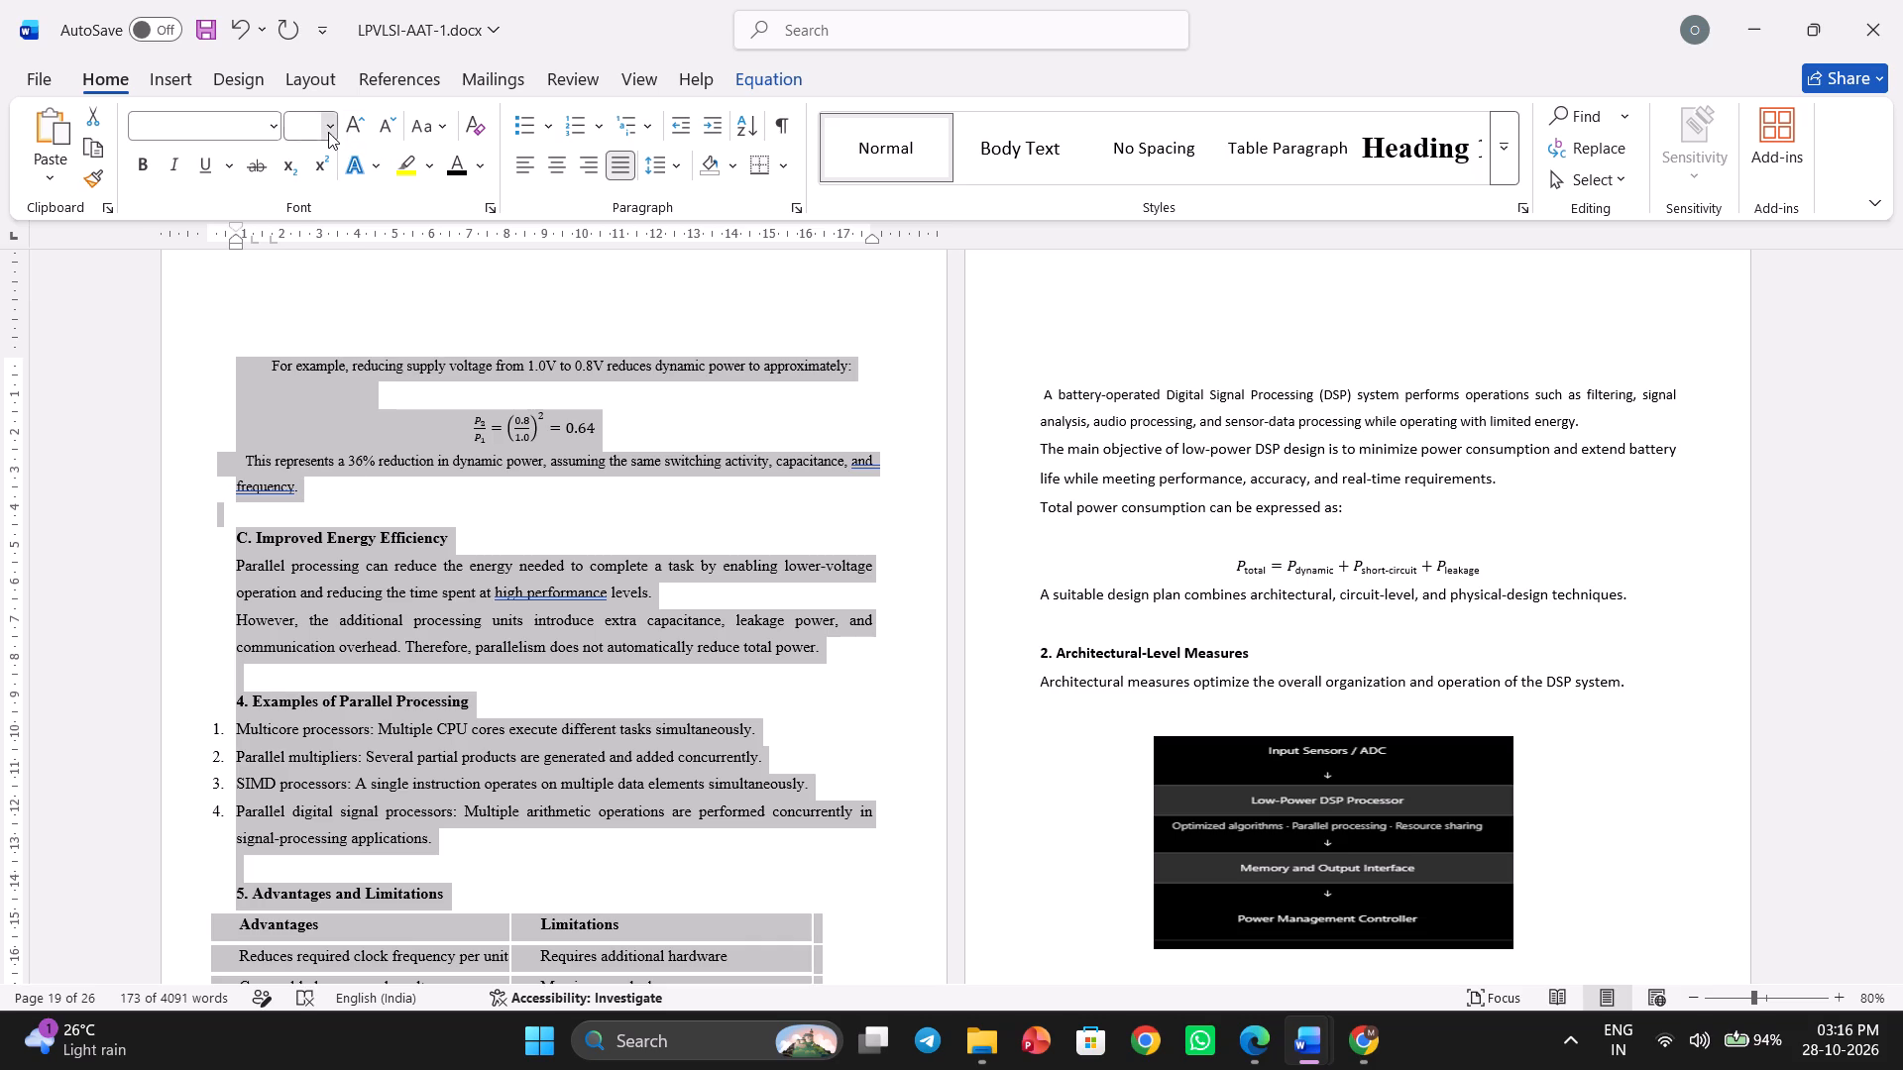
{"action": "left_click", "coordinate": [316, 275]}
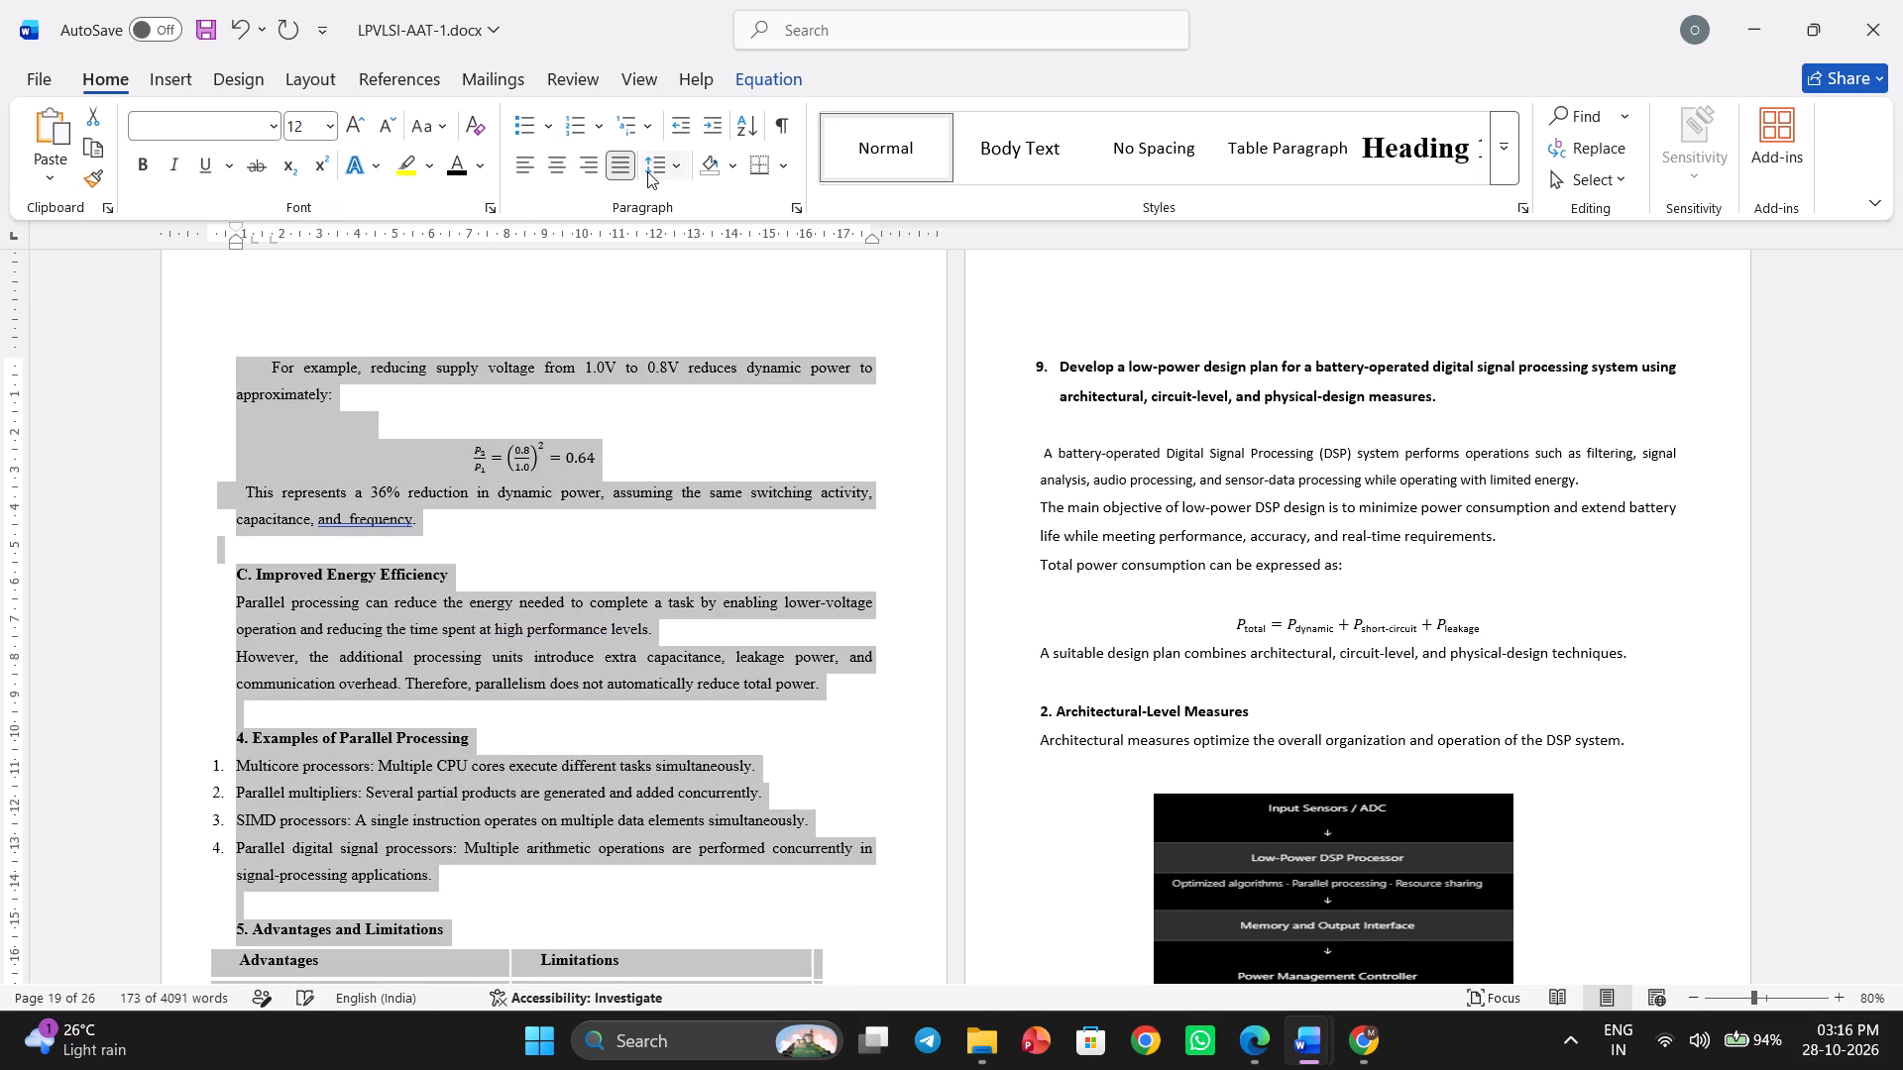
{"action": "left_click", "coordinate": [656, 170]}
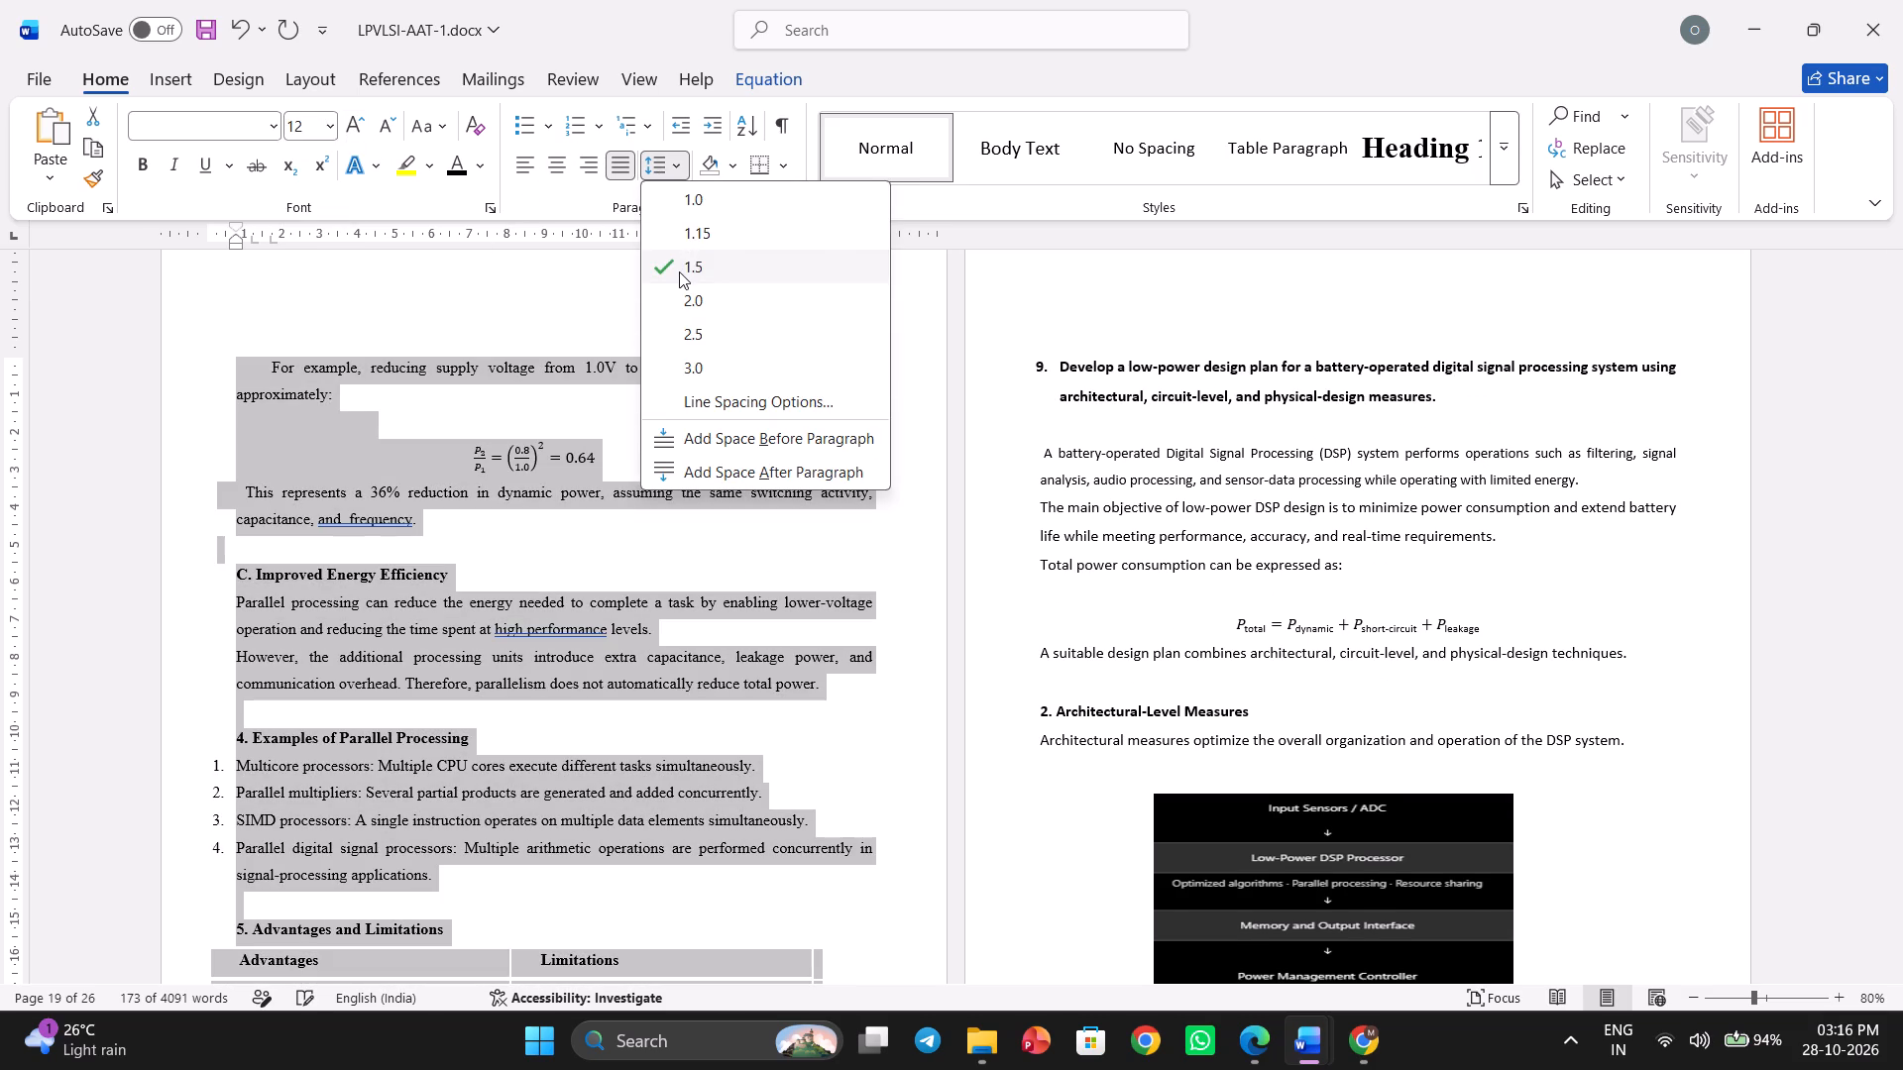
{"action": "left_click", "coordinate": [679, 271]}
Set the question 9 heading about the low-power design plan to Times New Roman, size 14, justified.
{"action": "scroll", "coordinate": [638, 509], "scroll_direction": "down", "scroll_amount": 1}
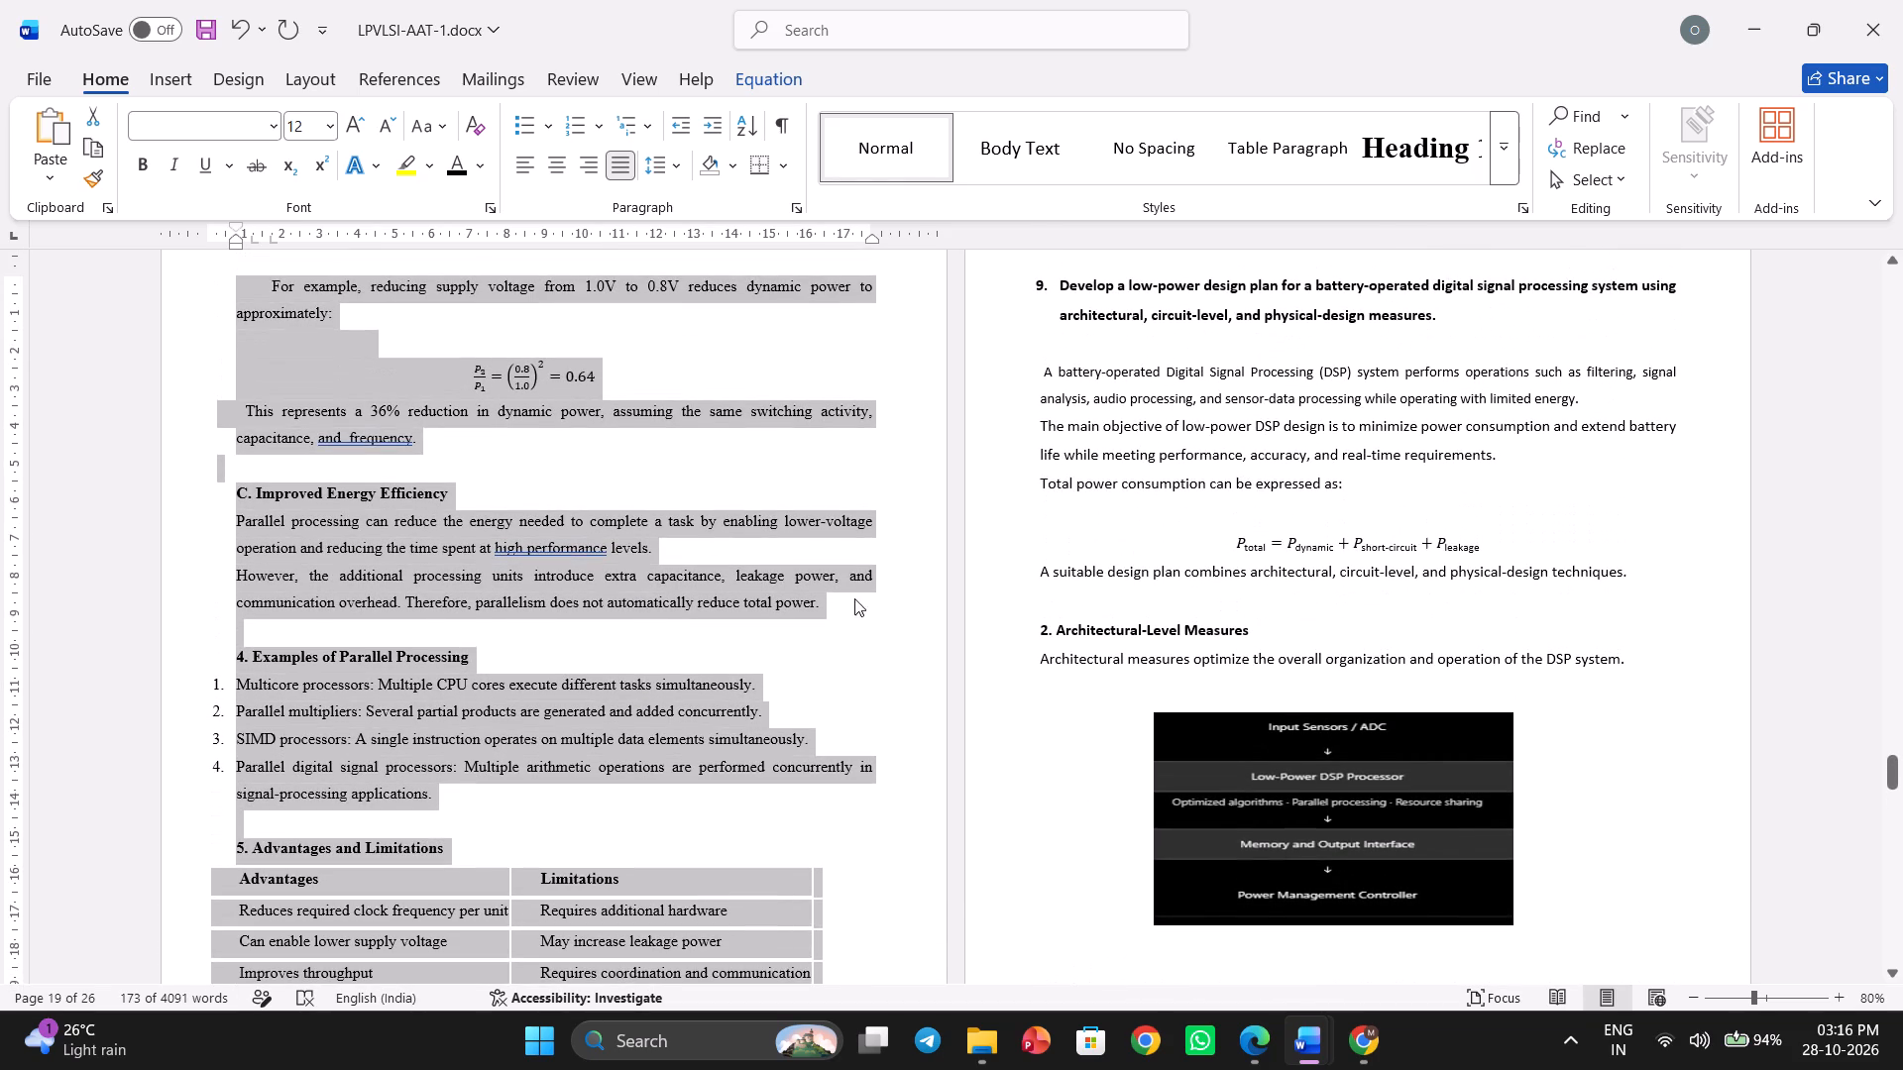
{"action": "left_click_drag", "start_coordinate": [1441, 320], "coordinate": [1031, 299]}
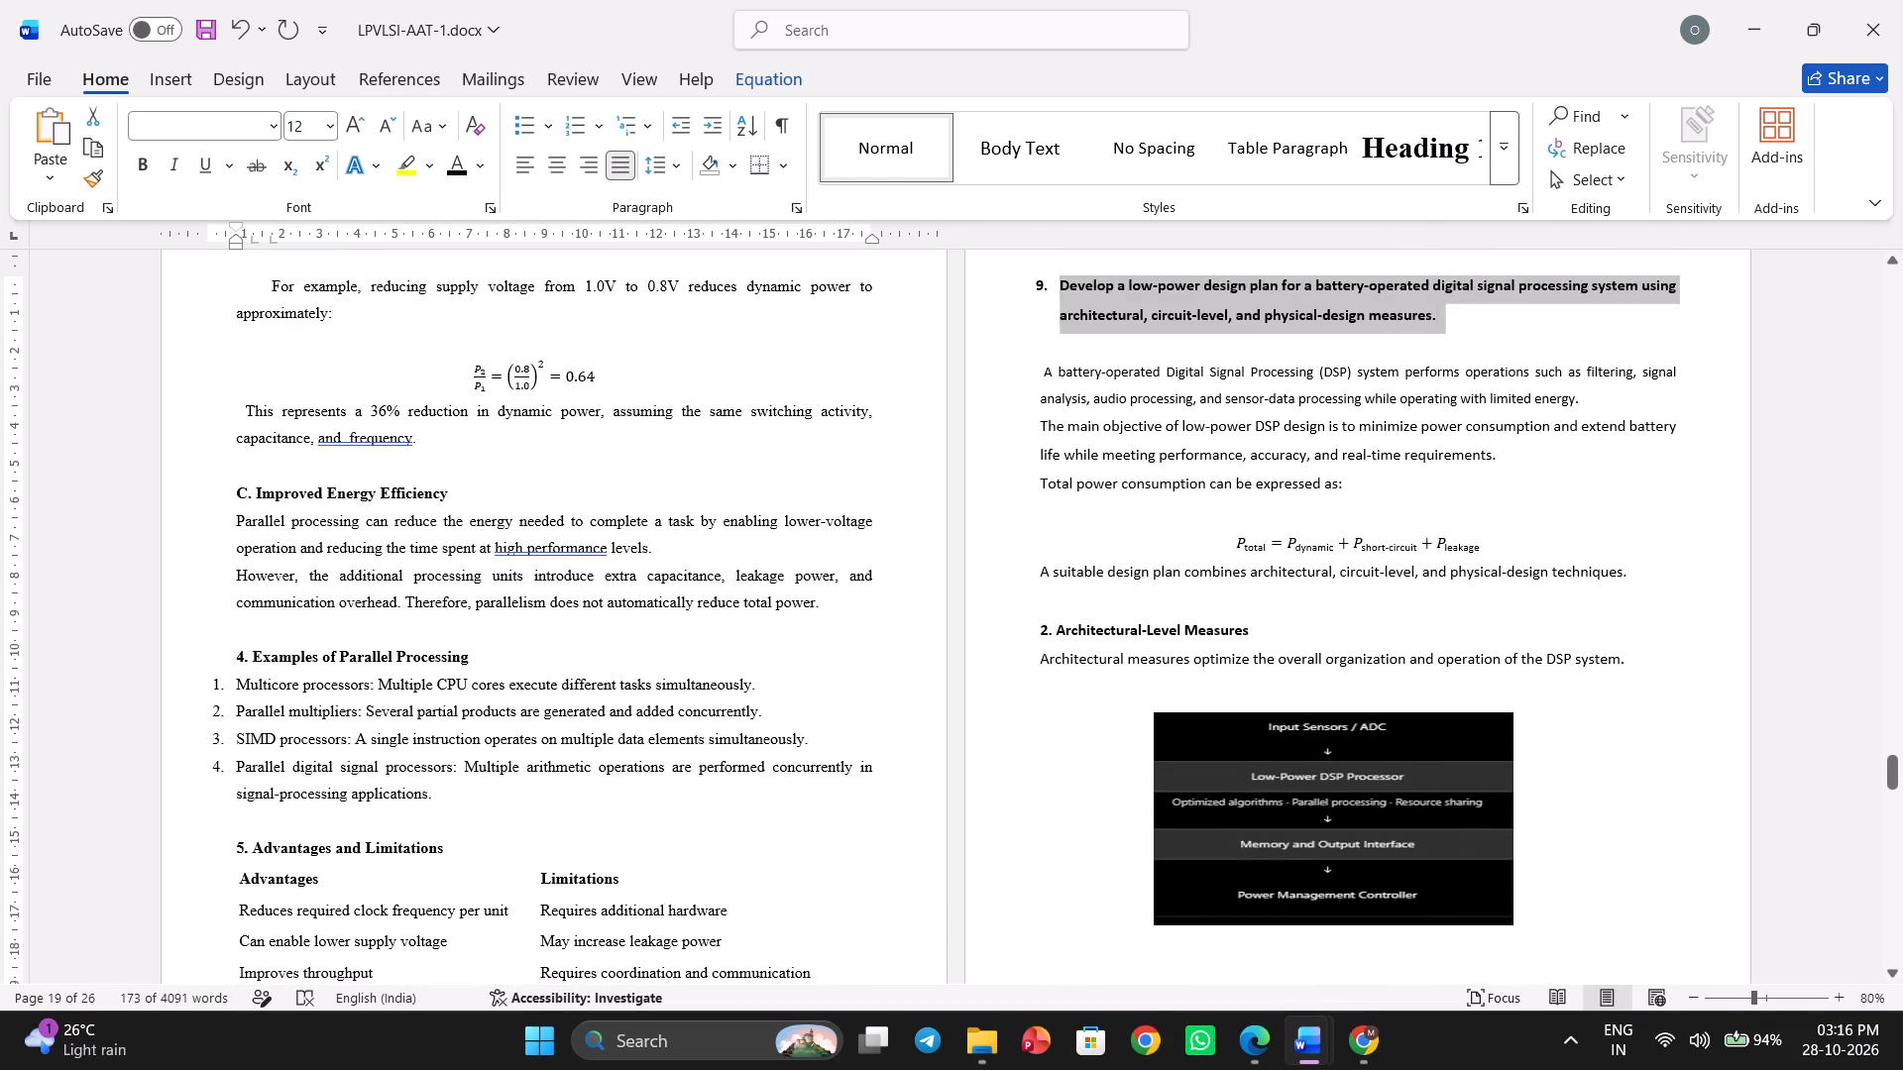
{"action": "left_click_drag", "start_coordinate": [1031, 299], "coordinate": [1001, 294]}
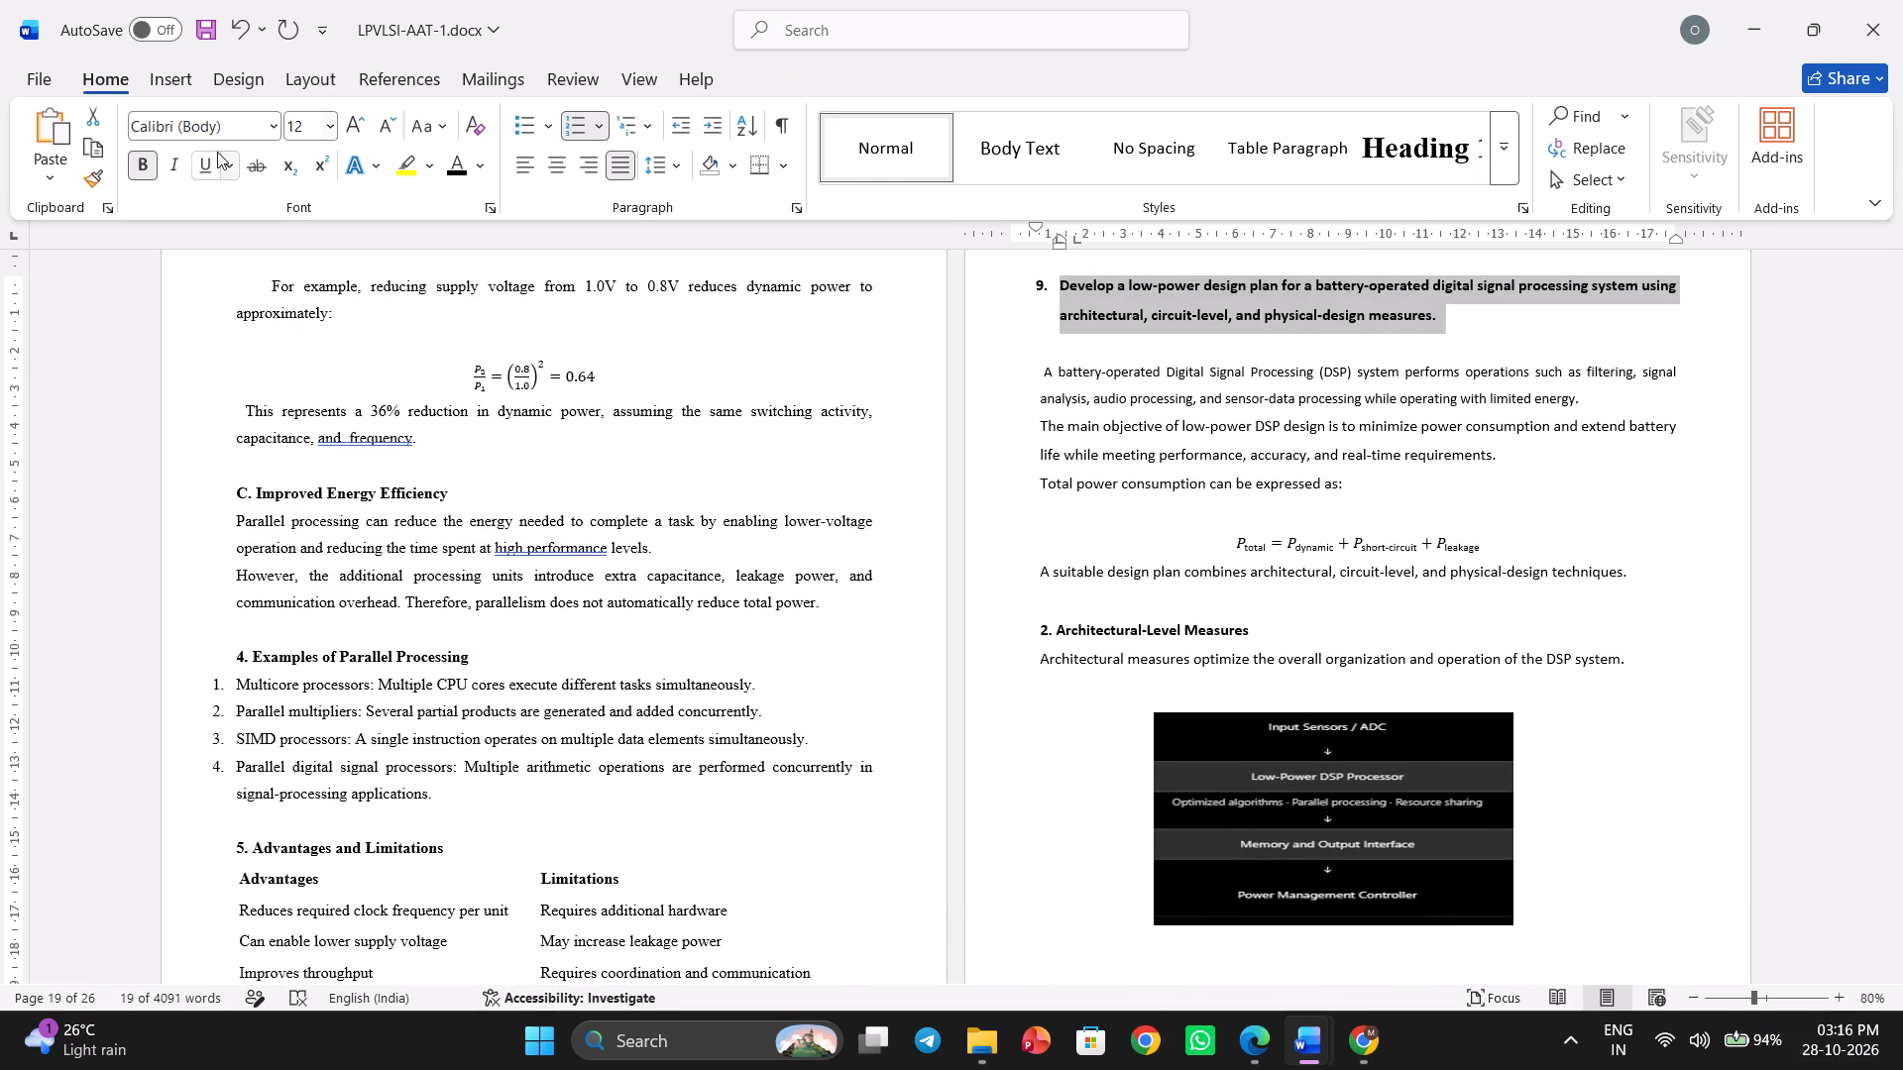
{"action": "left_click", "coordinate": [276, 126]}
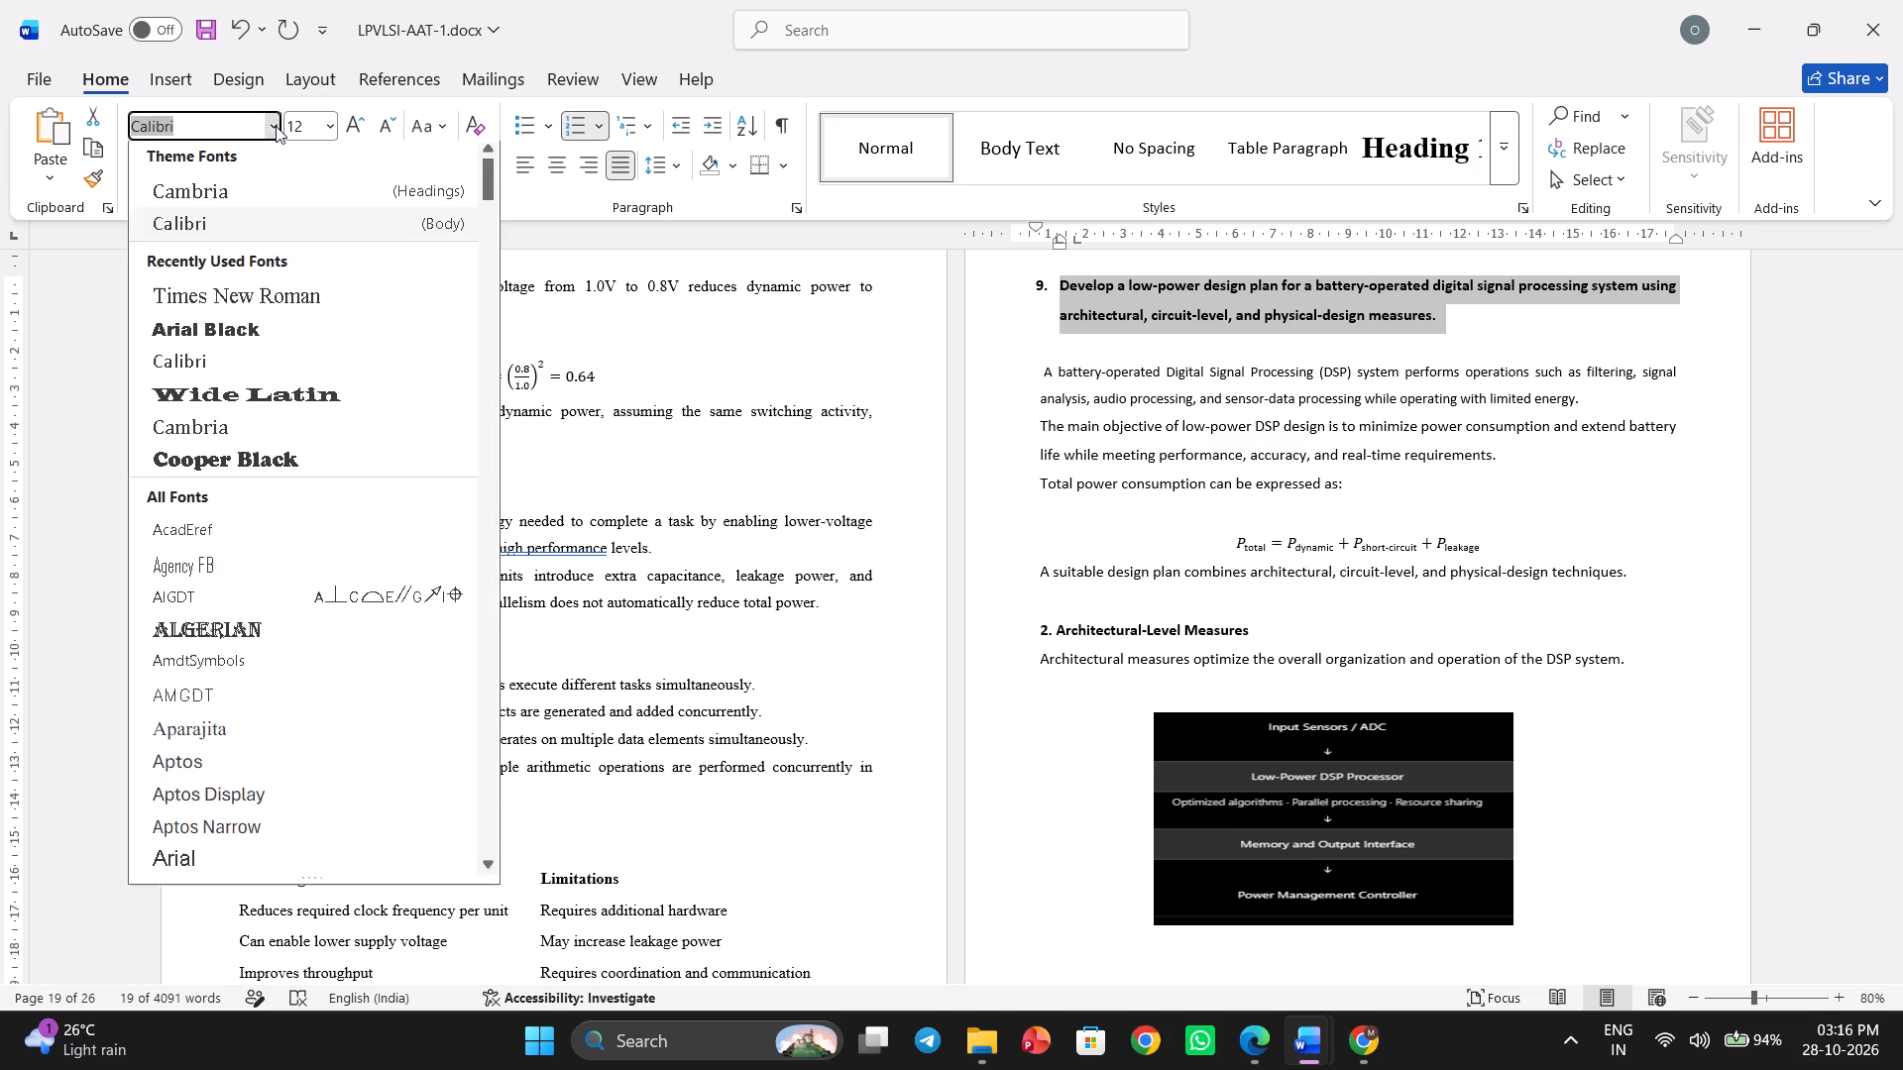
{"action": "left_click", "coordinate": [227, 303]}
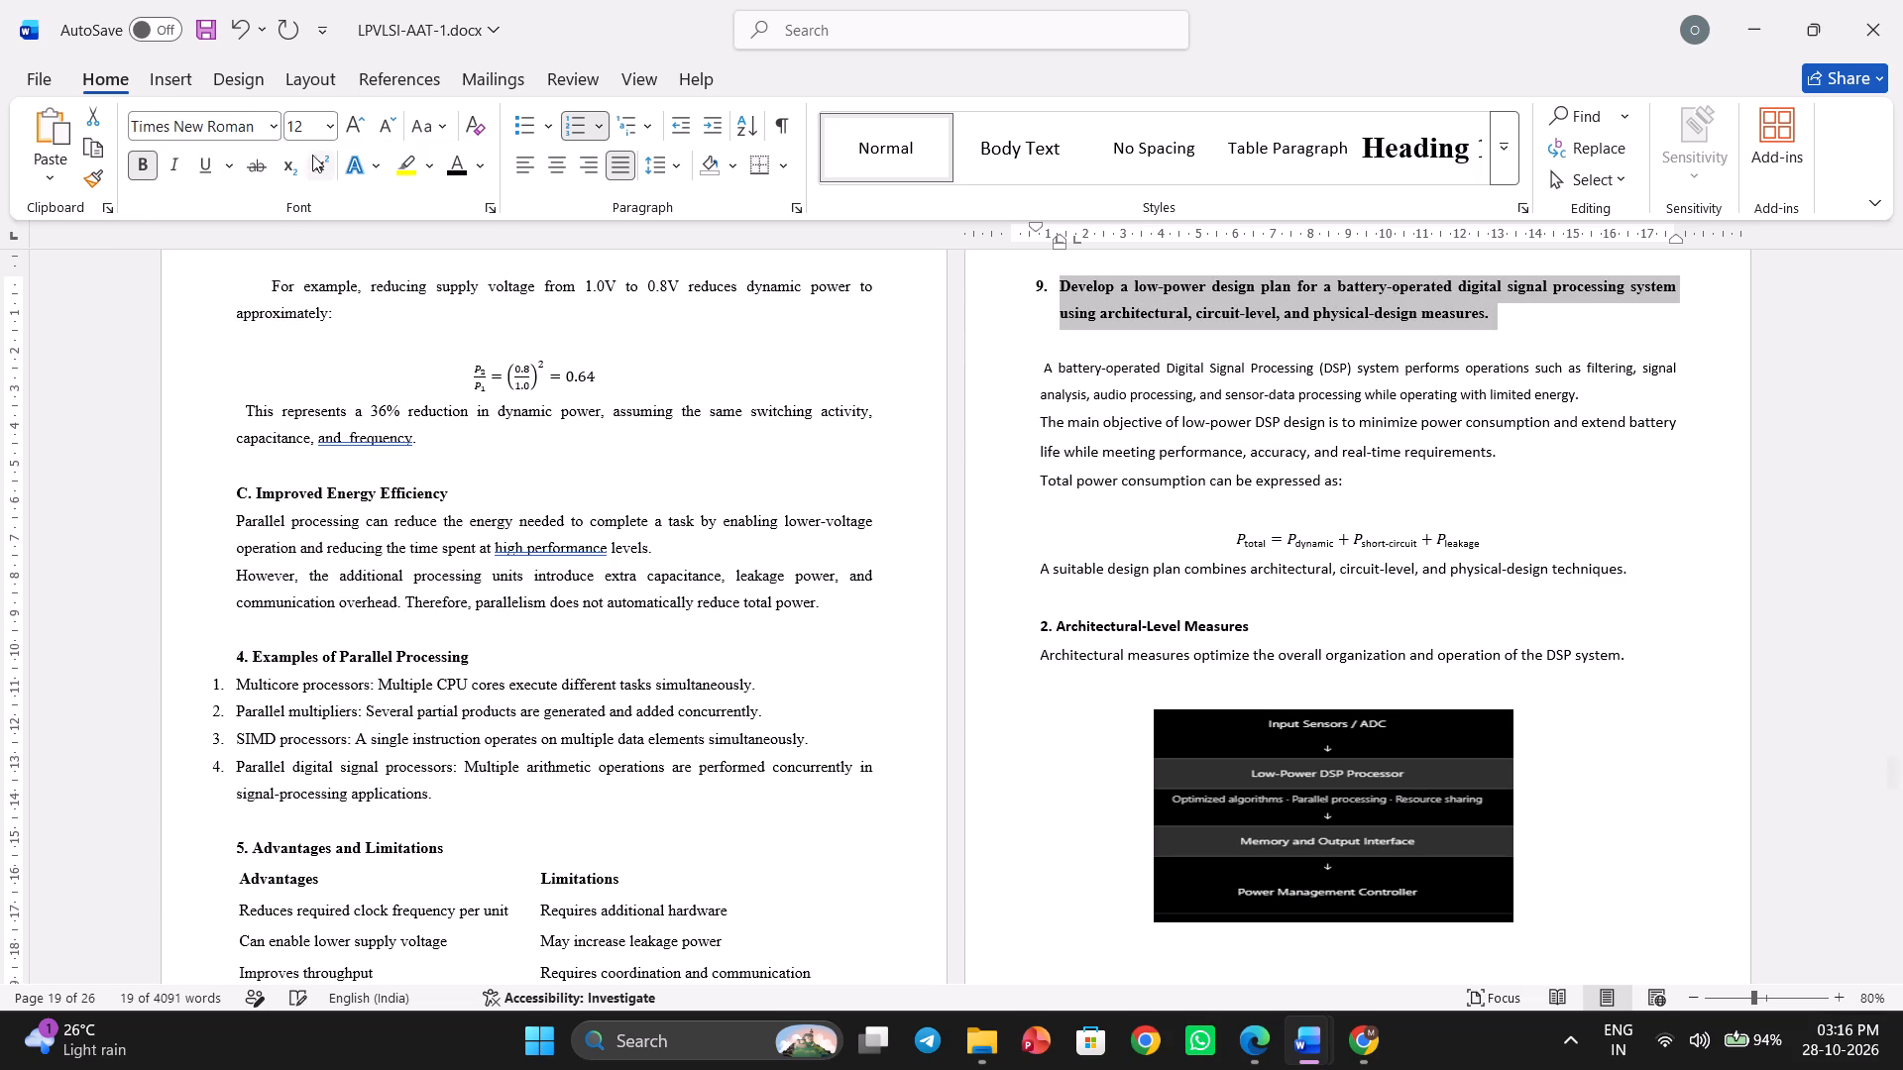
{"action": "left_click", "coordinate": [344, 121]}
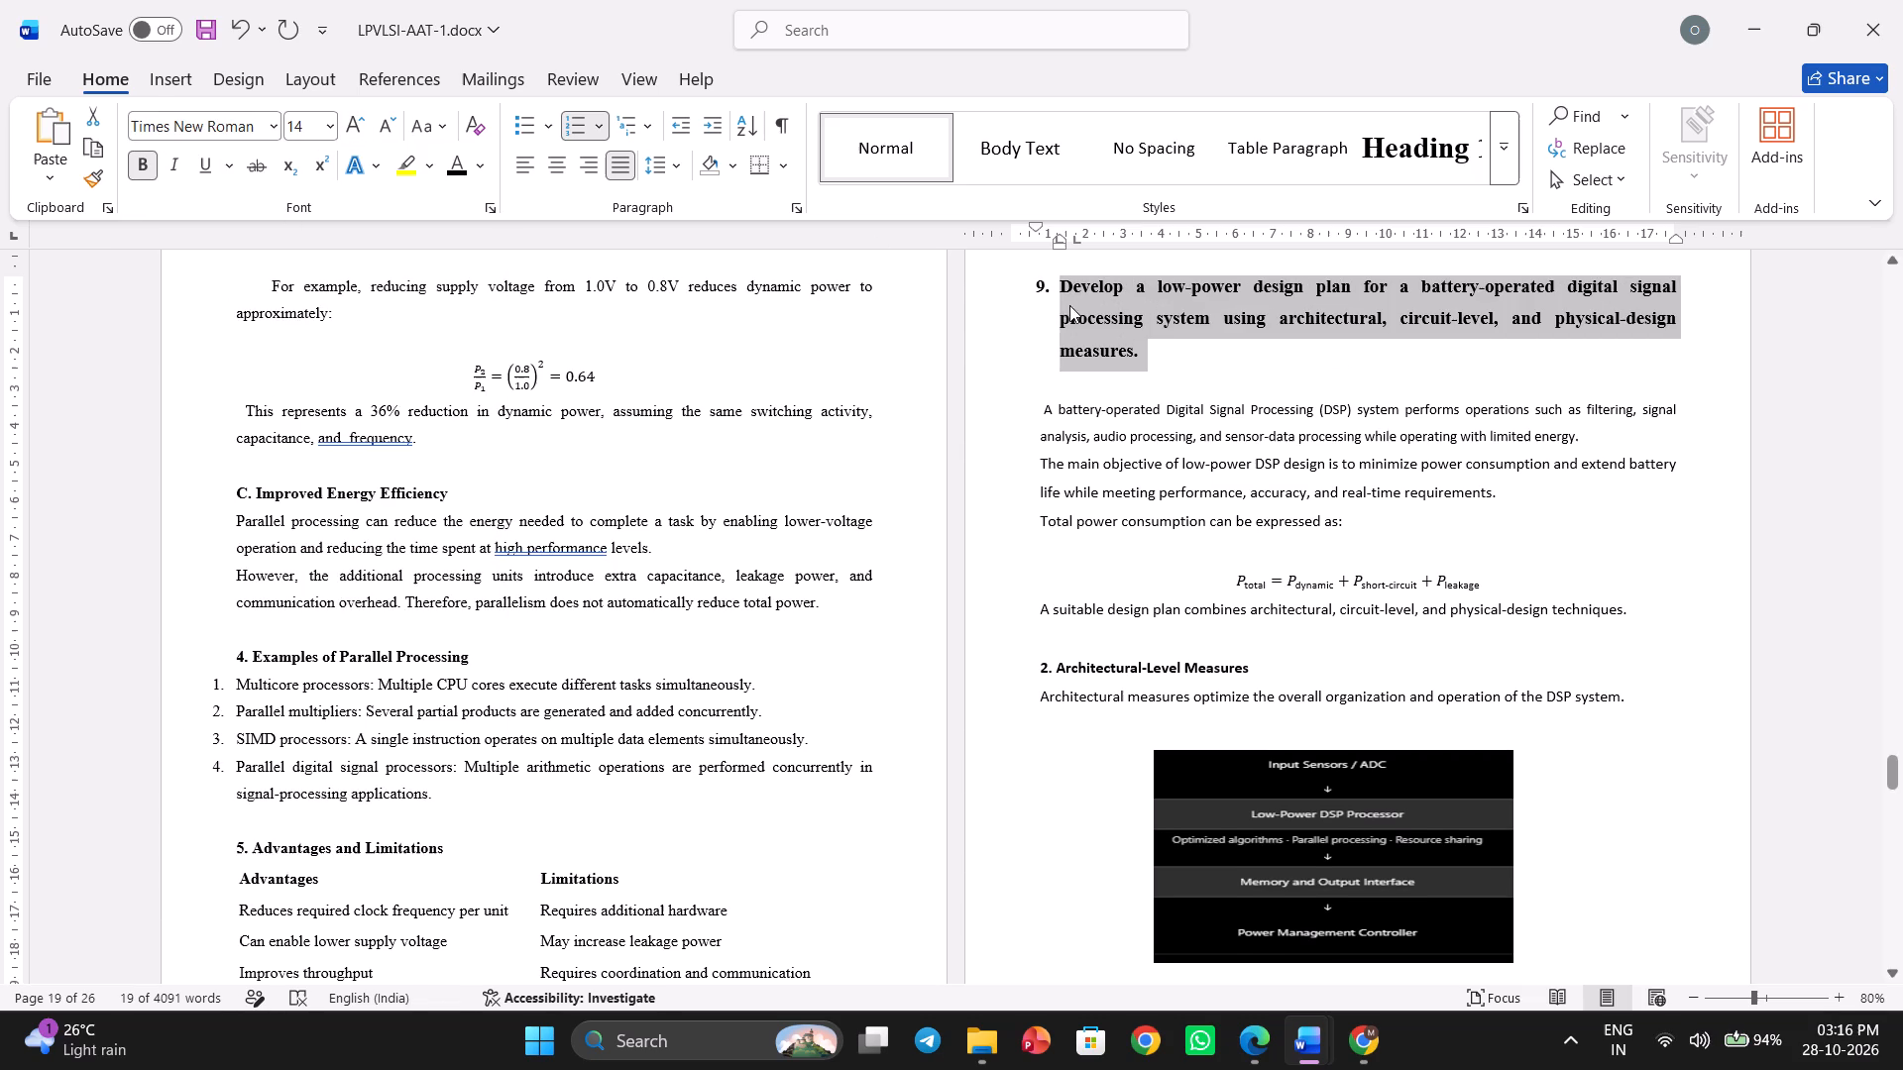
{"action": "left_click", "coordinate": [663, 167]}
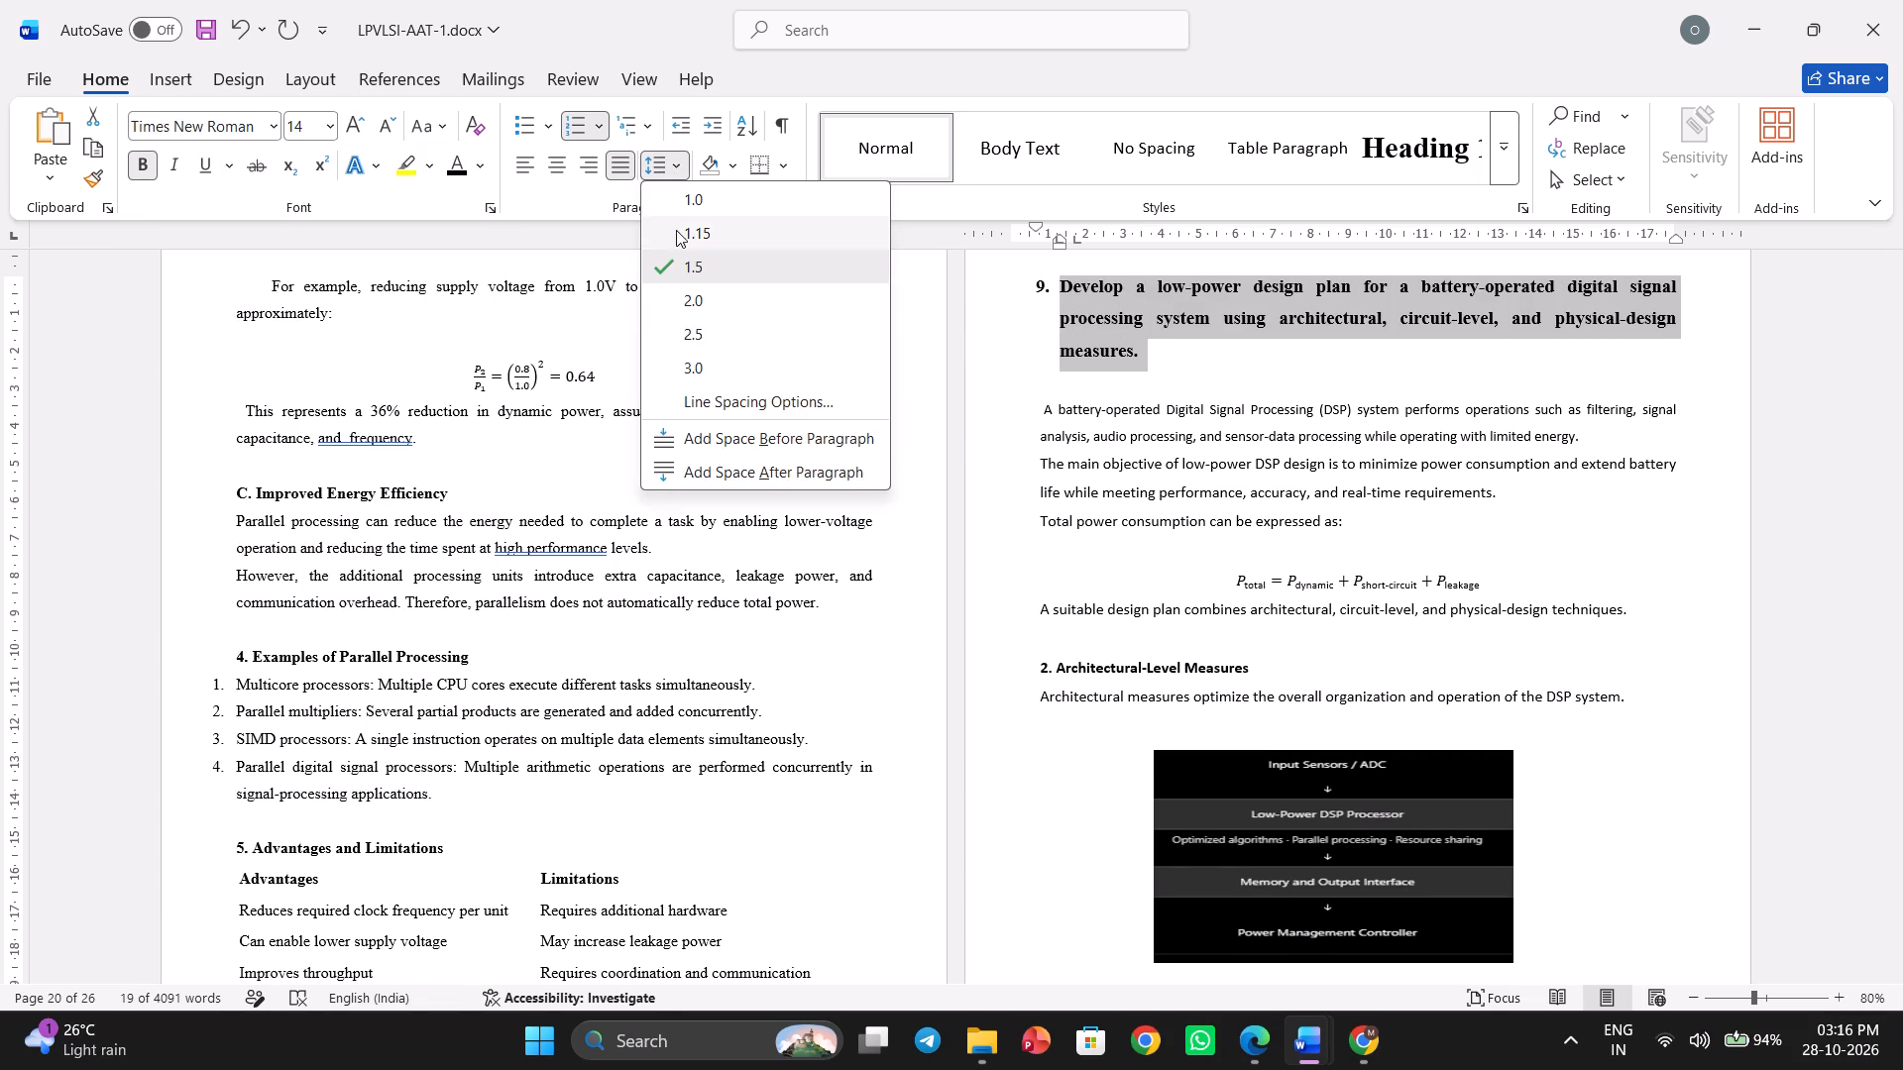
{"action": "left_click", "coordinate": [612, 168]}
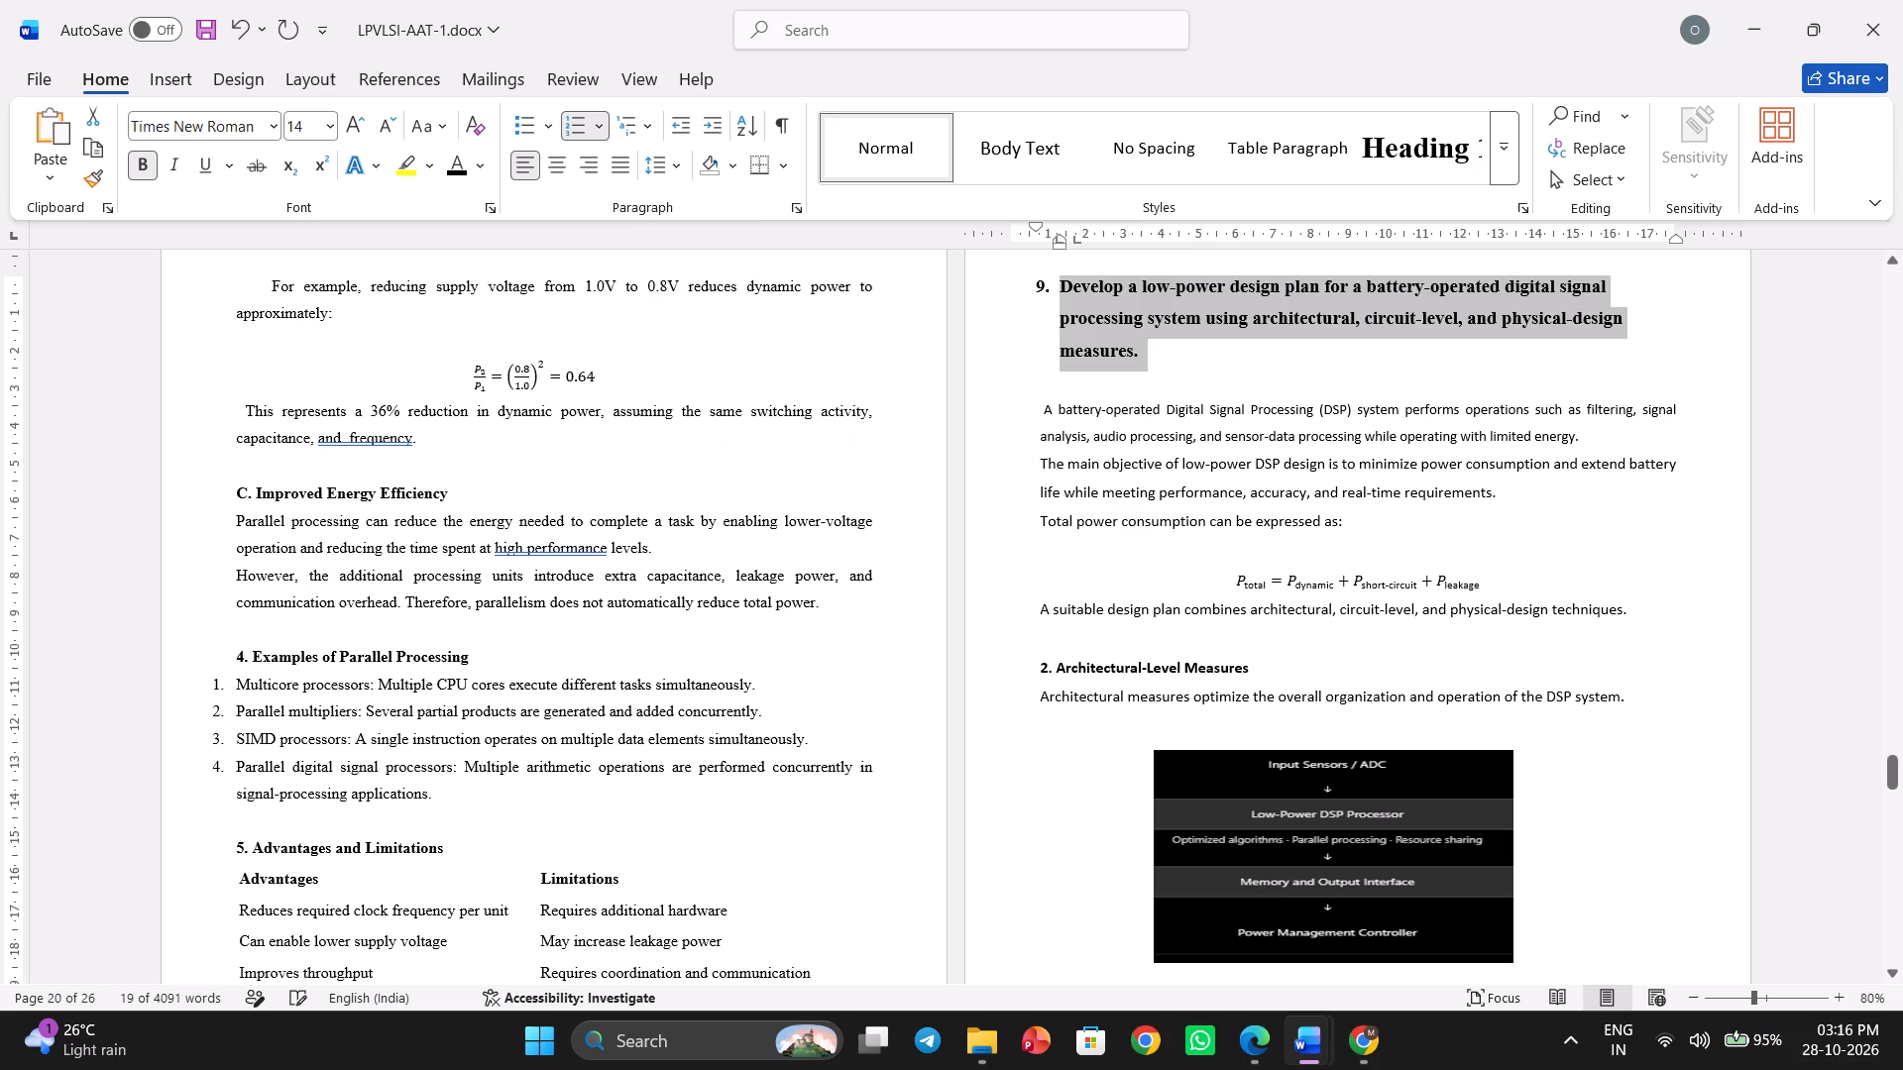
{"action": "left_click", "coordinate": [618, 158]}
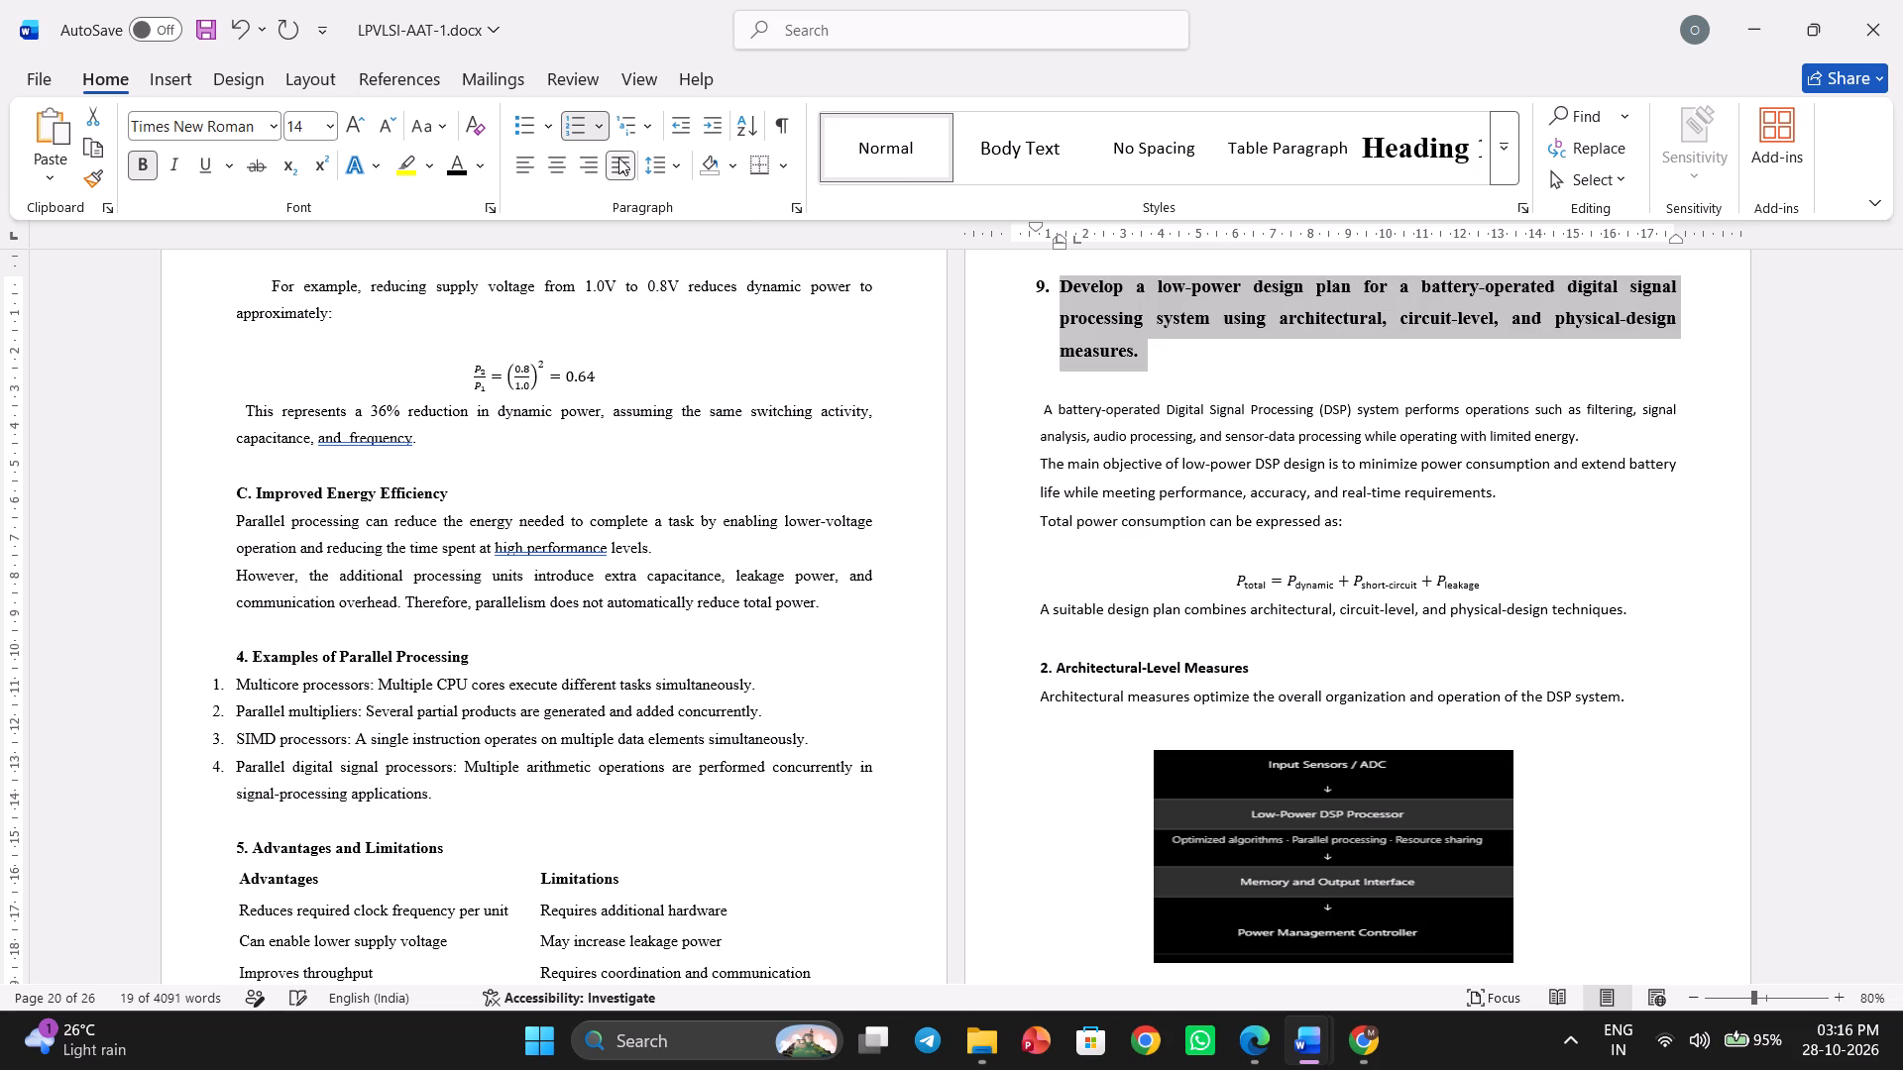
Apply Times New Roman and 1.5 line spacing to question 9's text from the introduction through the "2. Architectural-Level Measures" paragraph.
{"action": "left_click_drag", "start_coordinate": [1029, 396], "coordinate": [1074, 440]}
{"action": "left_click_drag", "start_coordinate": [1074, 440], "coordinate": [1623, 698]}
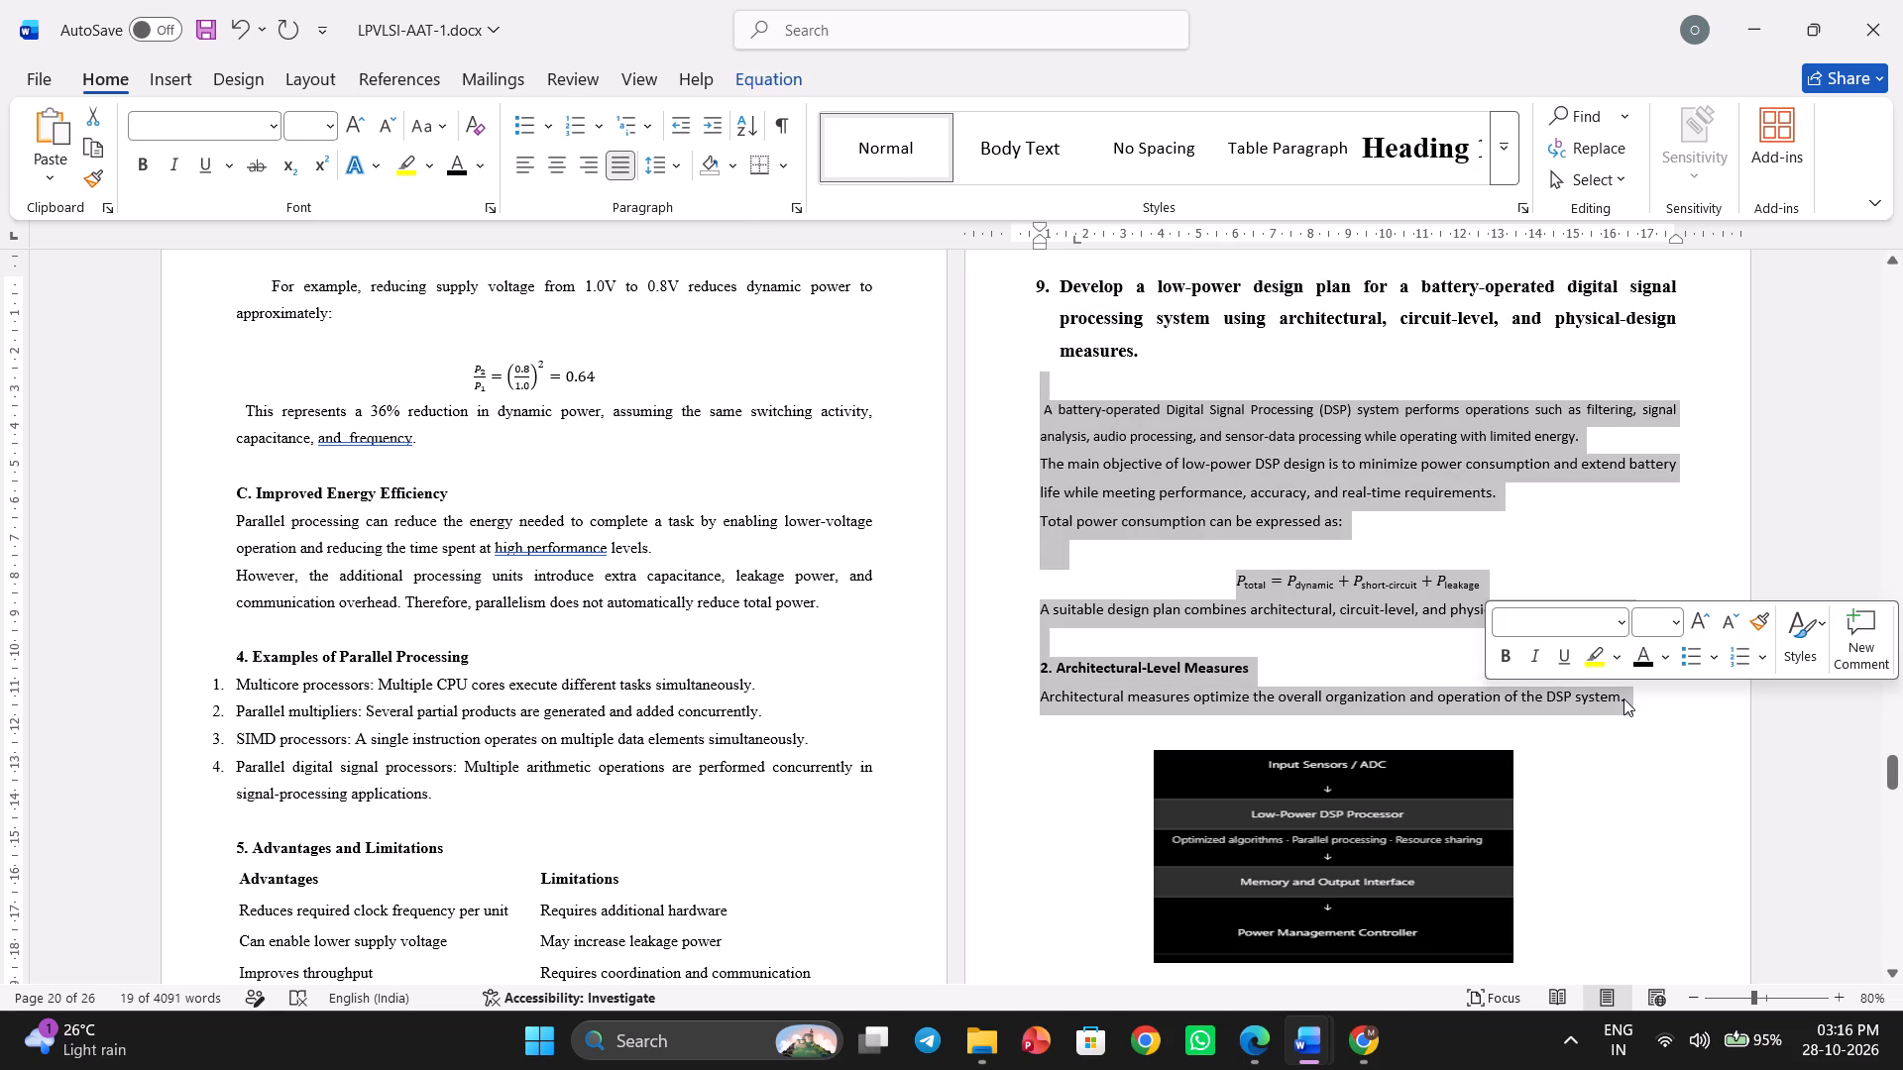
{"action": "left_click", "coordinate": [1623, 626]}
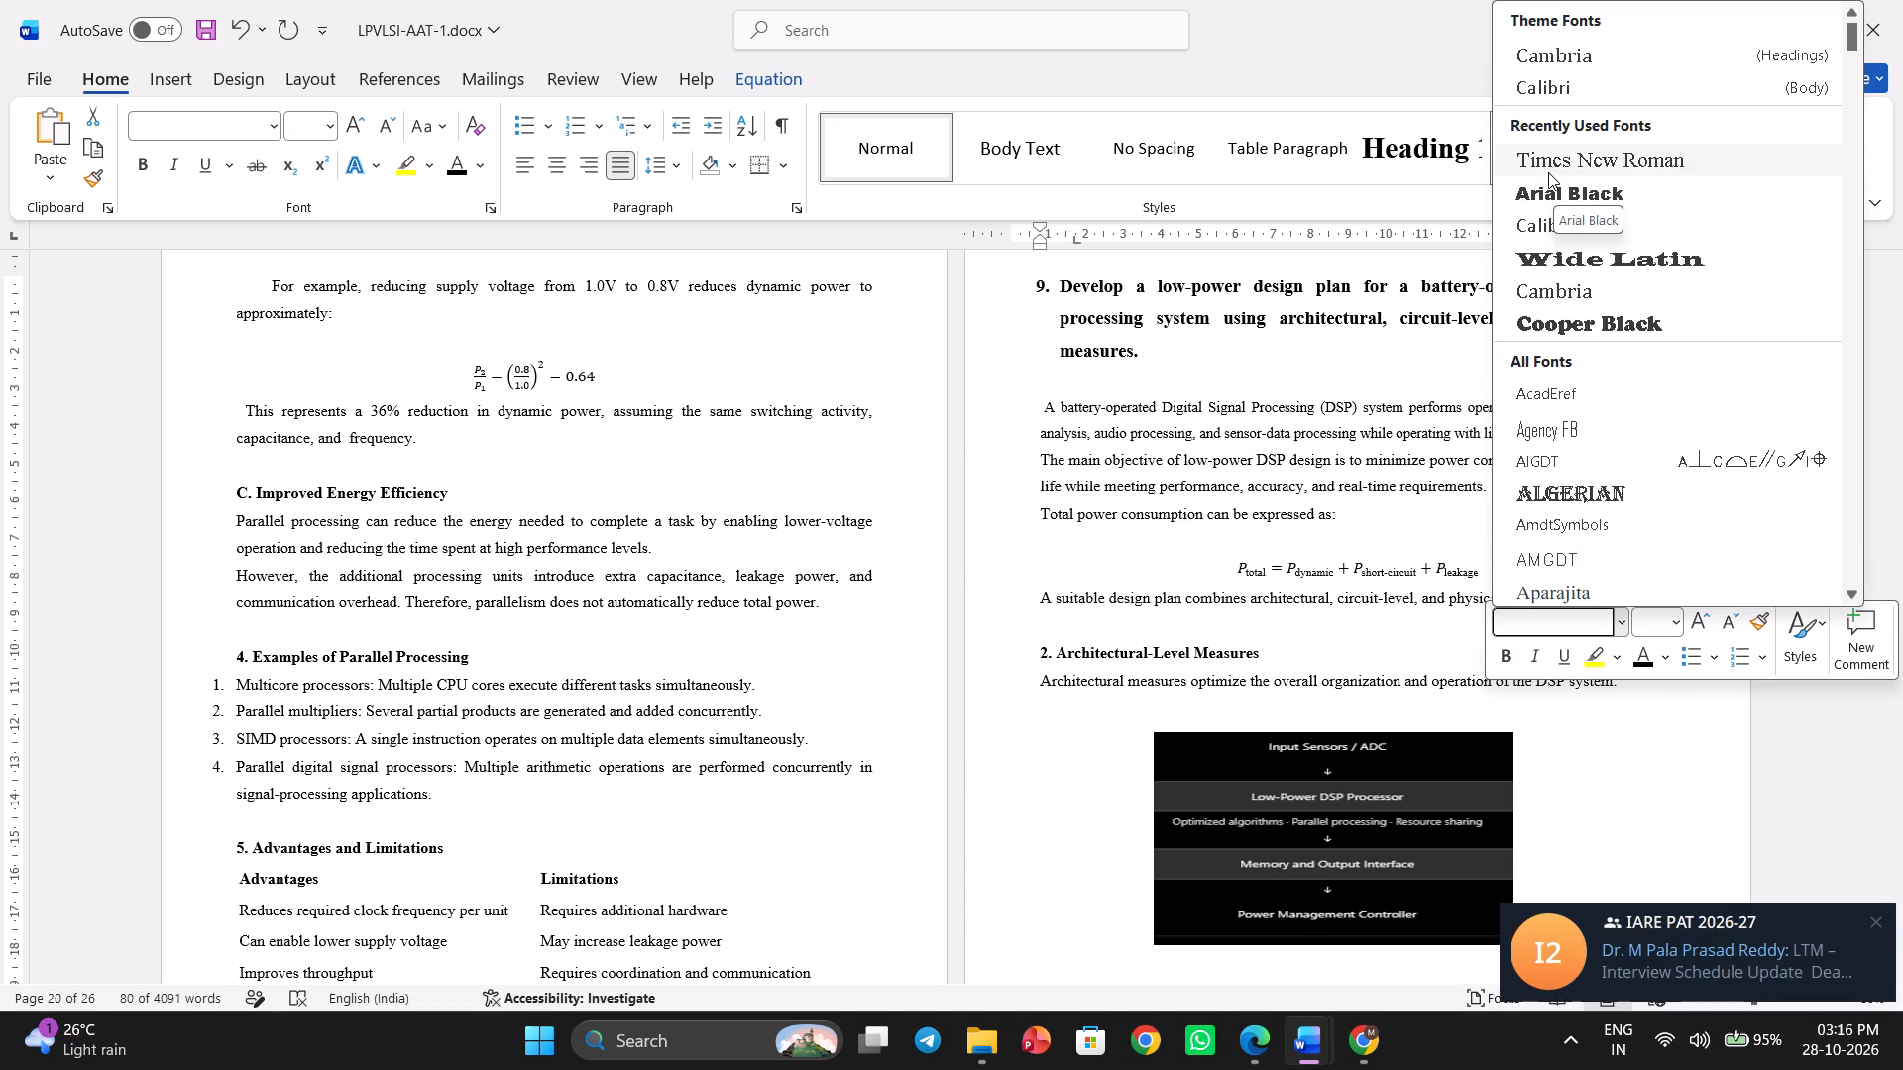
{"action": "left_click", "coordinate": [1548, 172]}
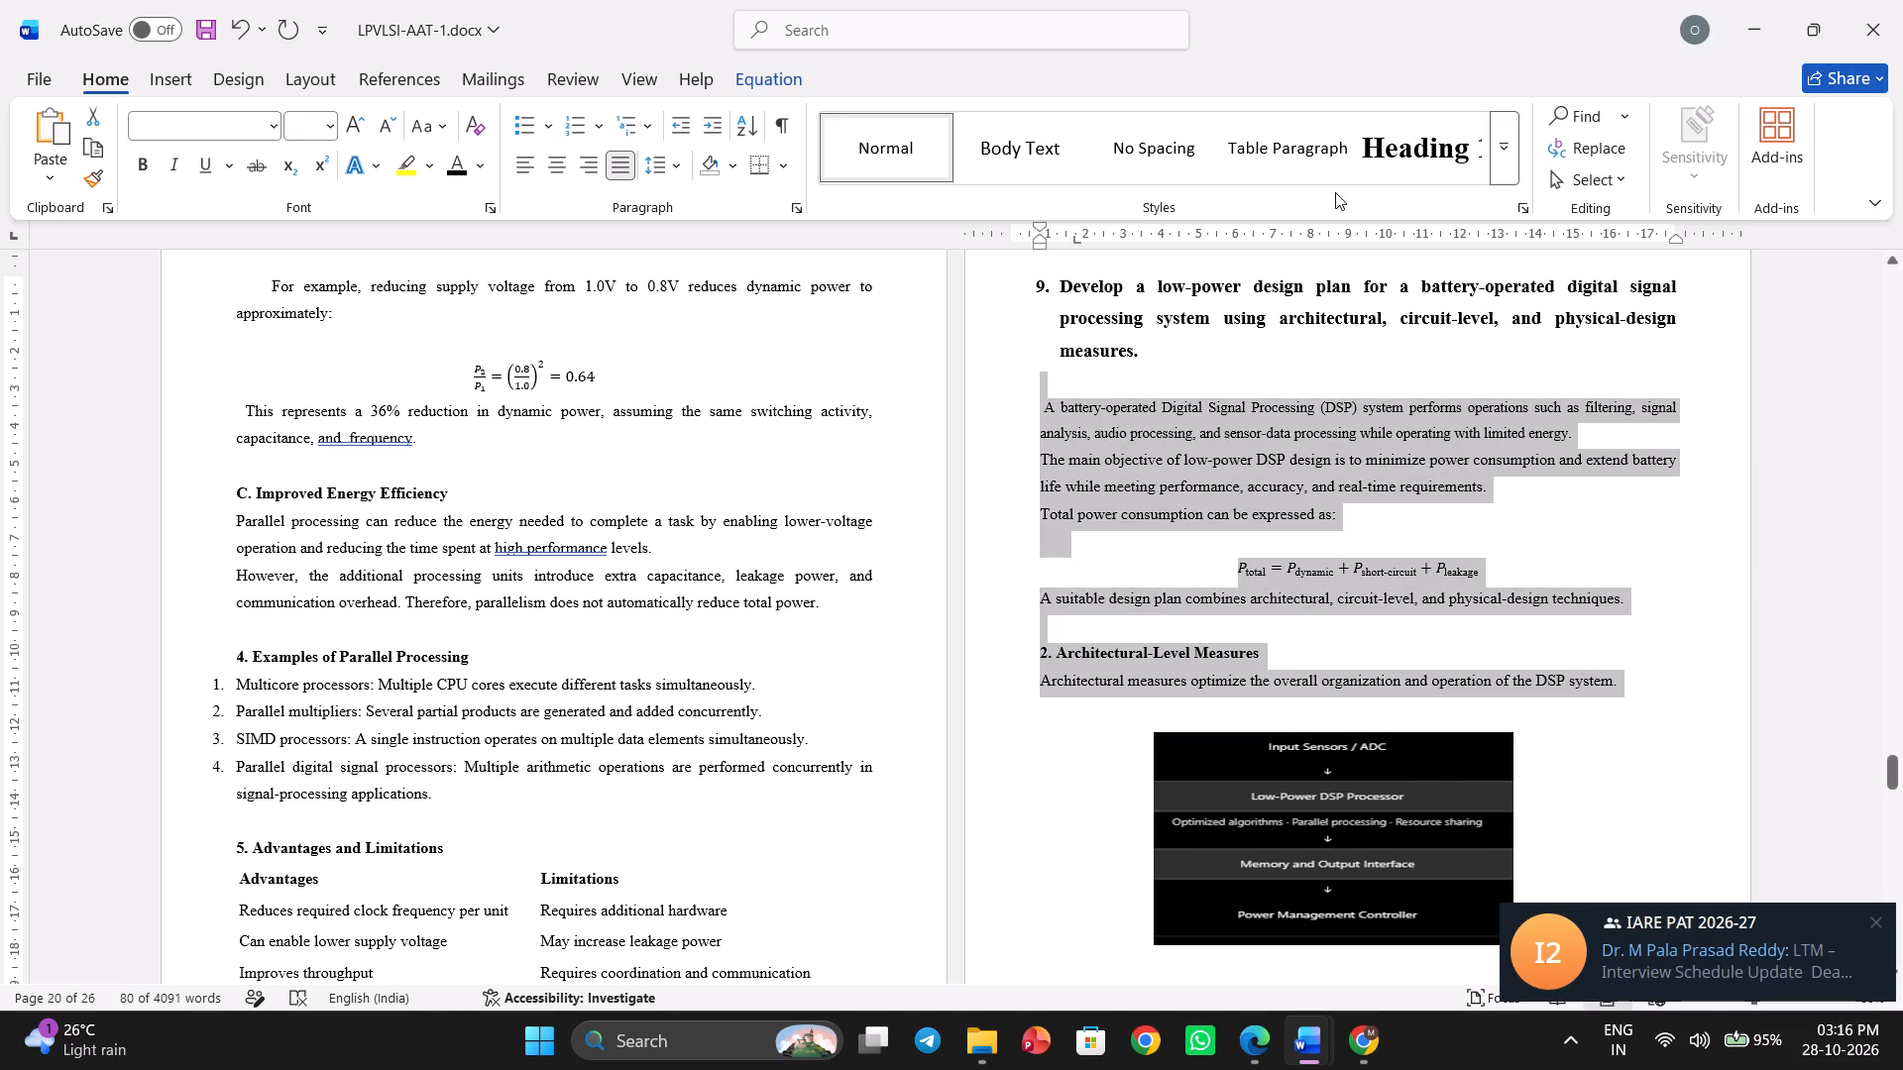
{"action": "left_click", "coordinate": [664, 169]}
{"action": "left_click", "coordinate": [688, 262]}
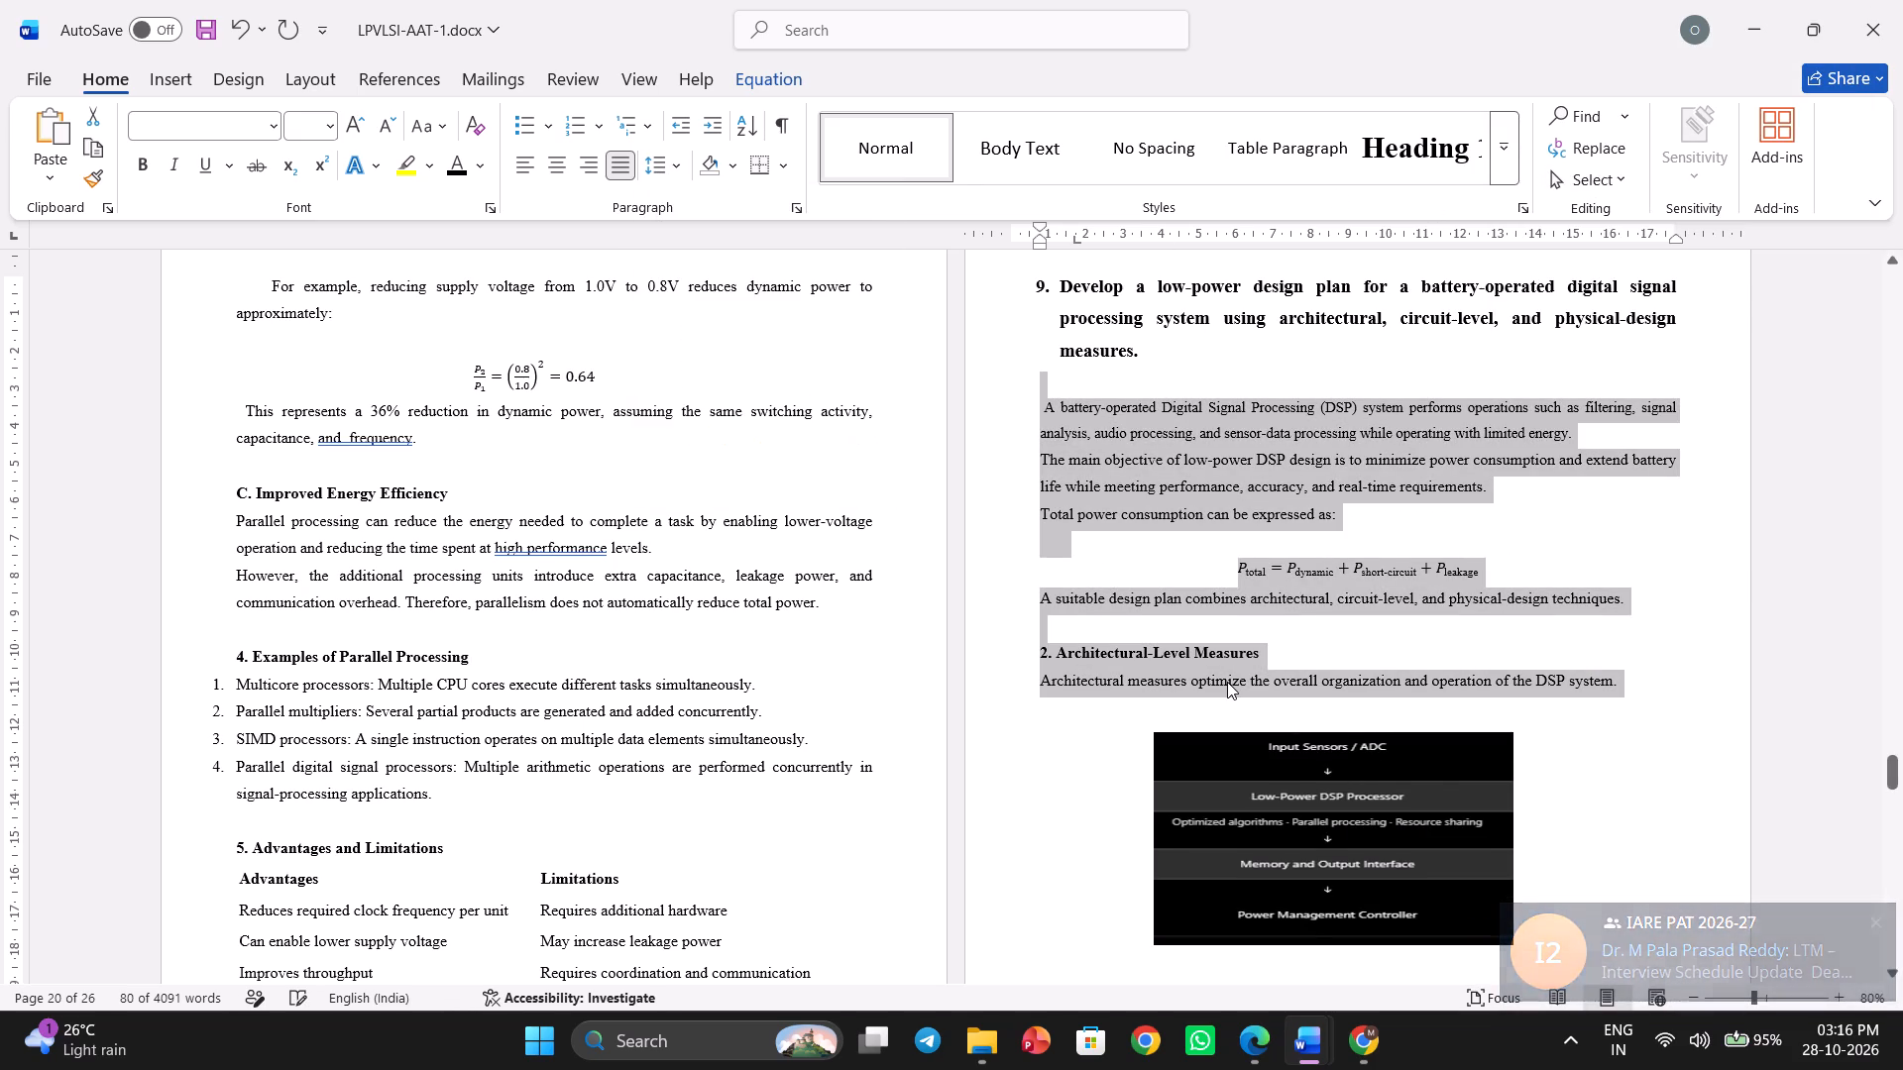
Delete four blank paragraphs between the DSP block diagram and the "Techniques" heading in question 9.
{"action": "scroll", "coordinate": [1227, 682], "scroll_direction": "down", "scroll_amount": 1}
{"action": "left_click", "coordinate": [1059, 550]}
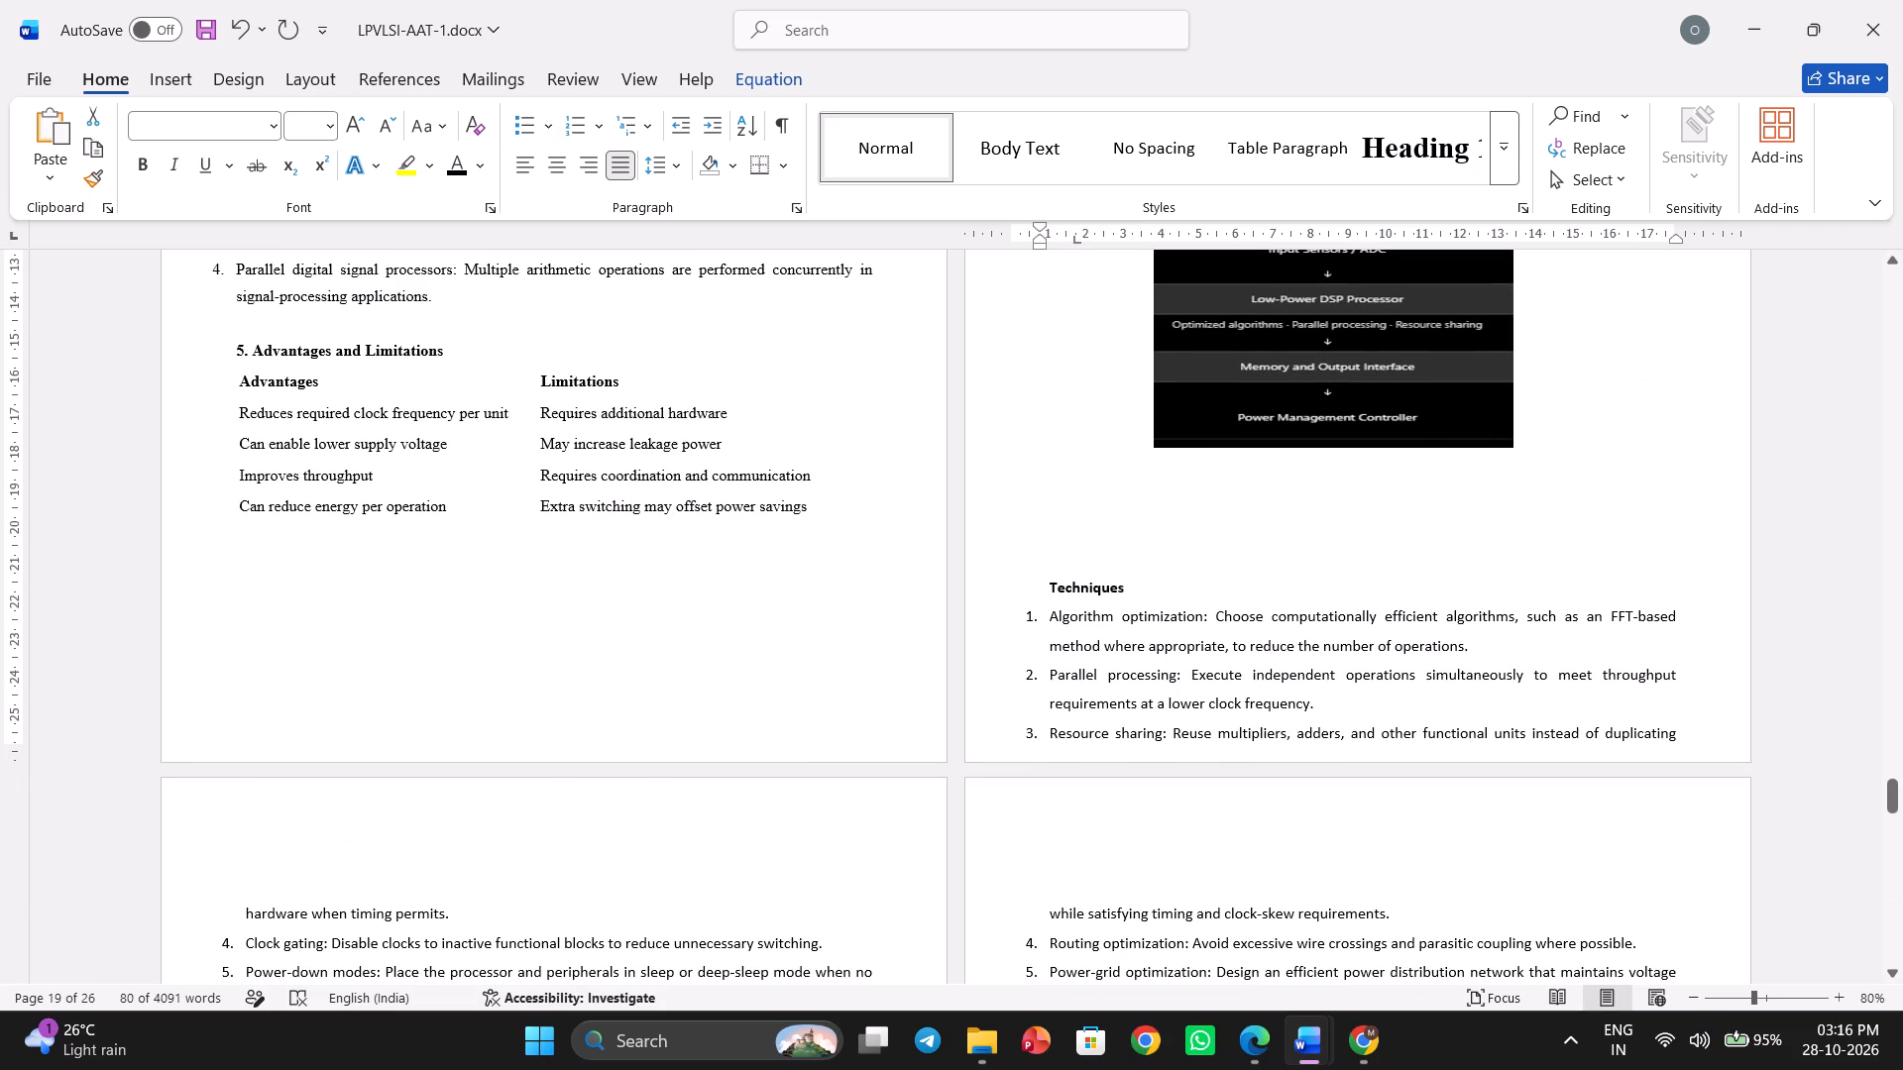
{"action": "key", "text": "BackSpace"}
{"action": "key", "text": "BackSpace"}
{"action": "key", "text": "BackSpace"}
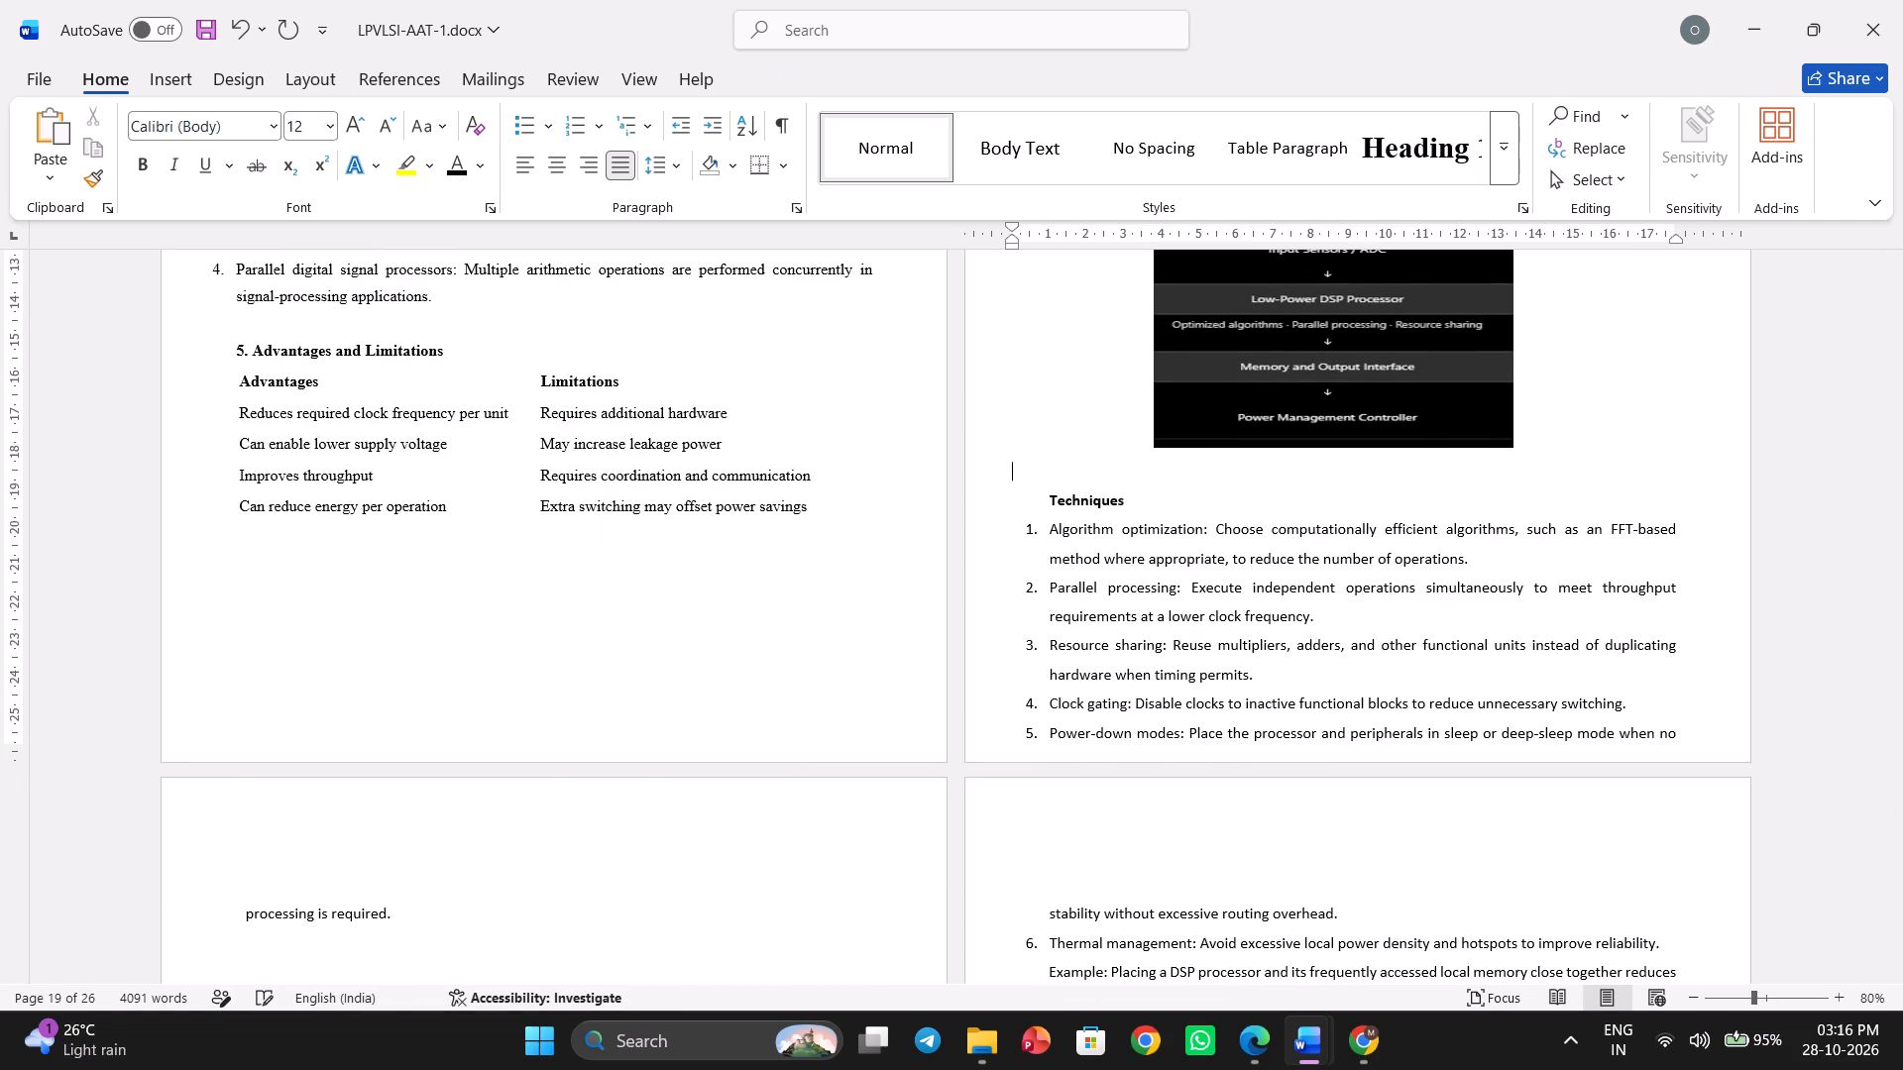
{"action": "key", "text": "BackSpace"}
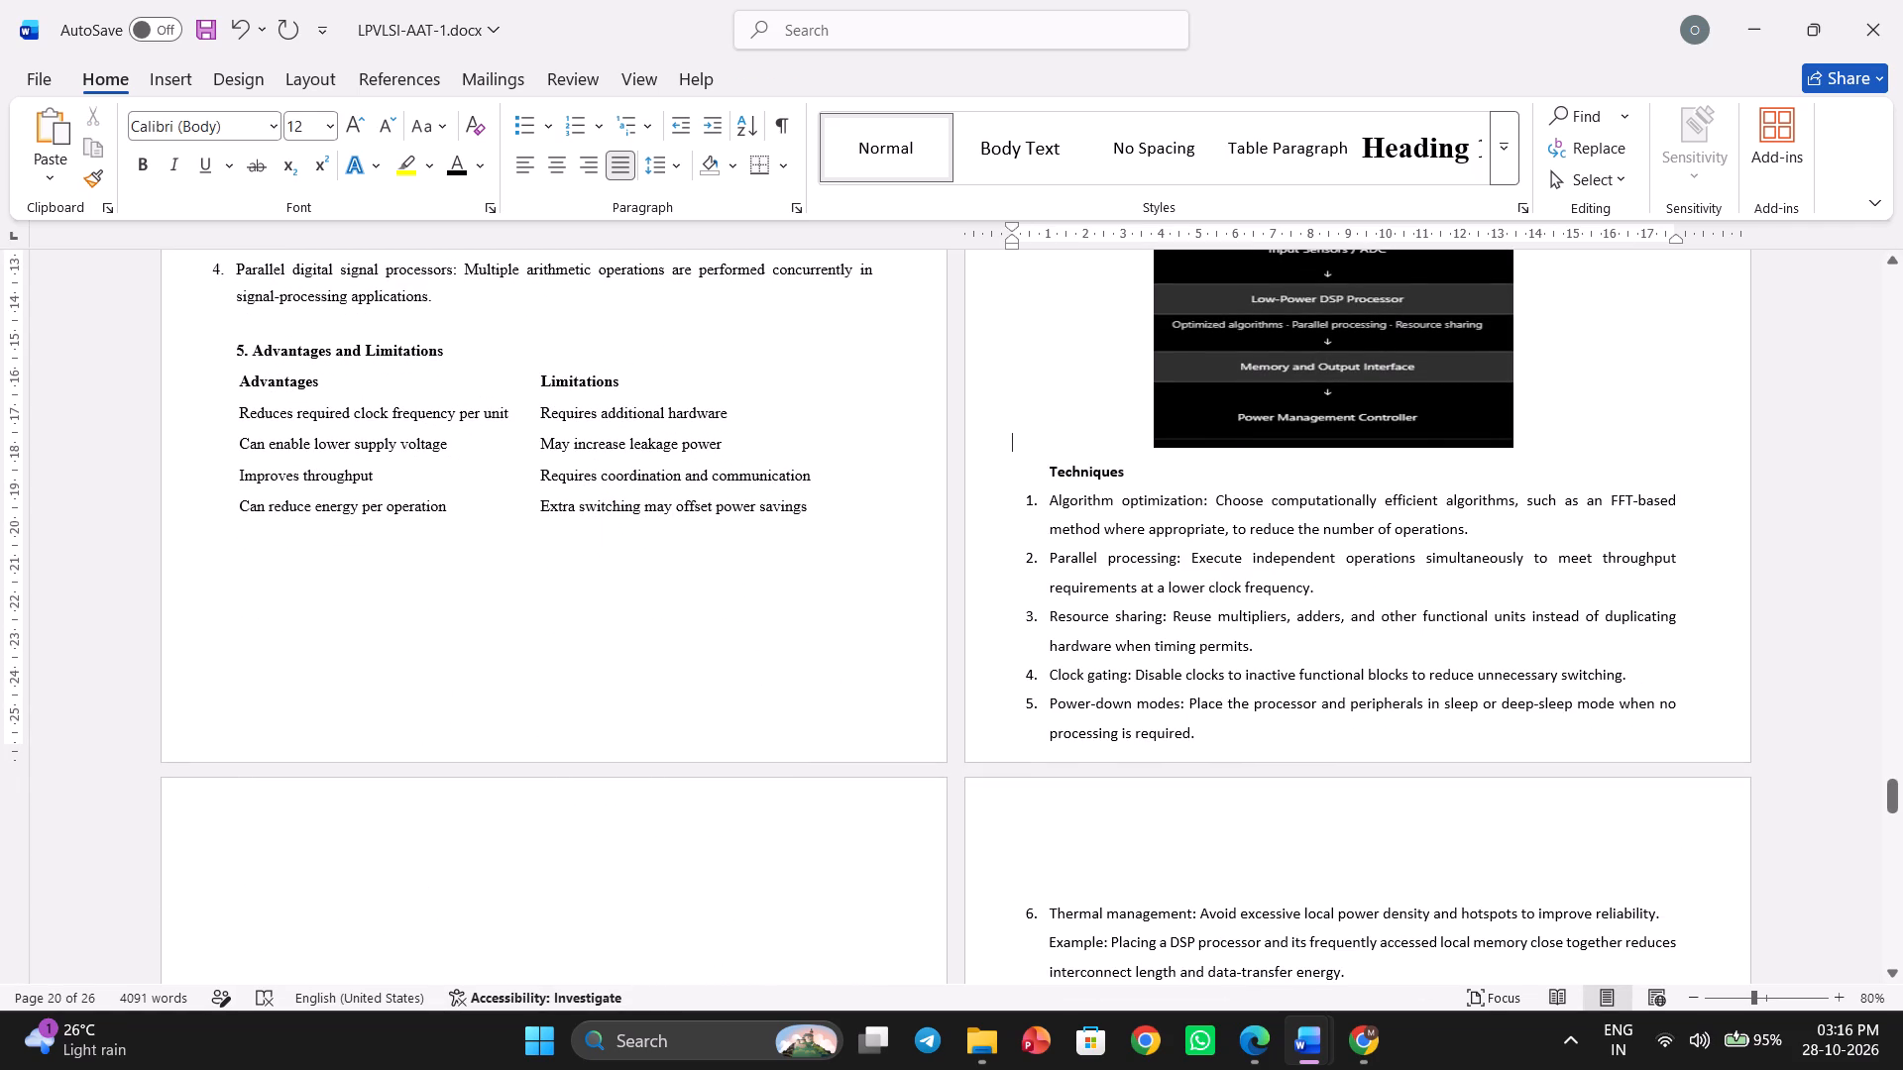
Insert two blank unnumbered lines after the "Clock gating" item so that "Power-down modes" starts on the following page.
{"action": "left_click", "coordinate": [1638, 678]}
{"action": "key", "text": "Return"}
{"action": "key", "text": "Return"}
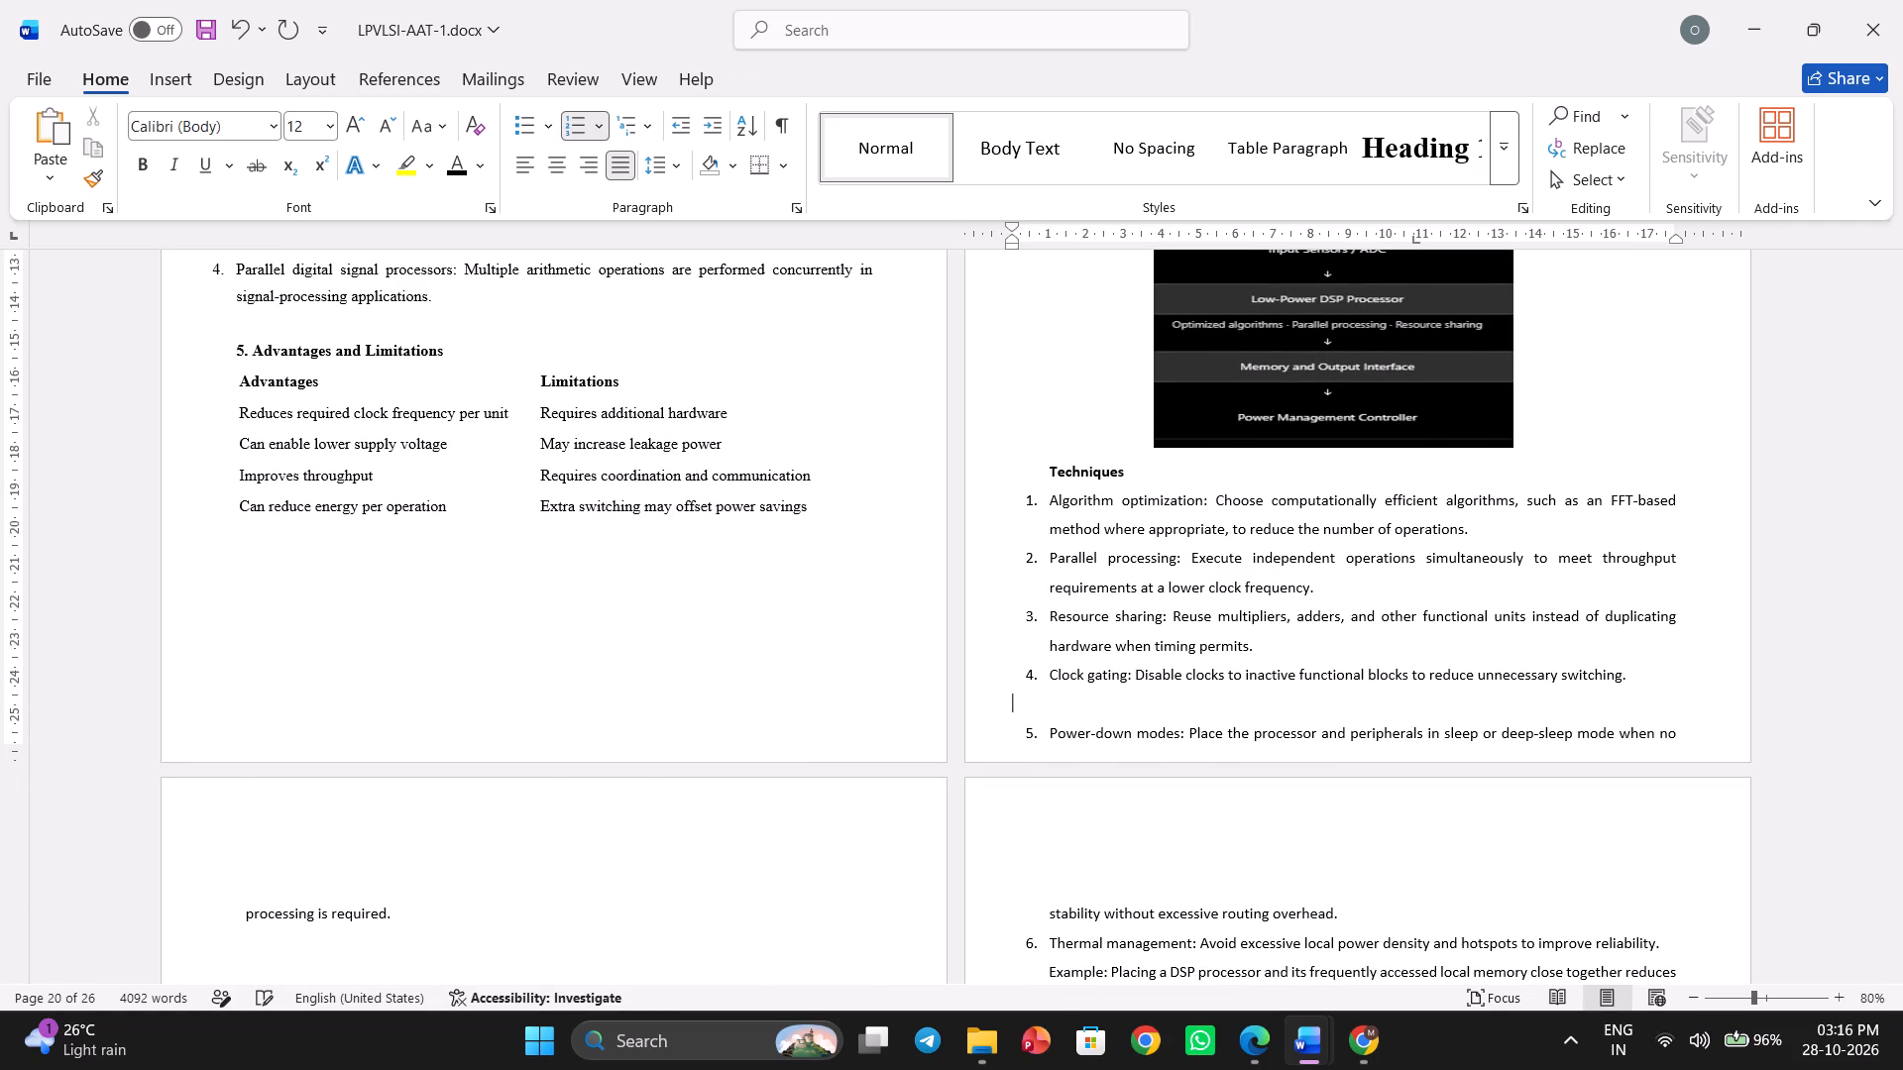
{"action": "key", "text": "Return"}
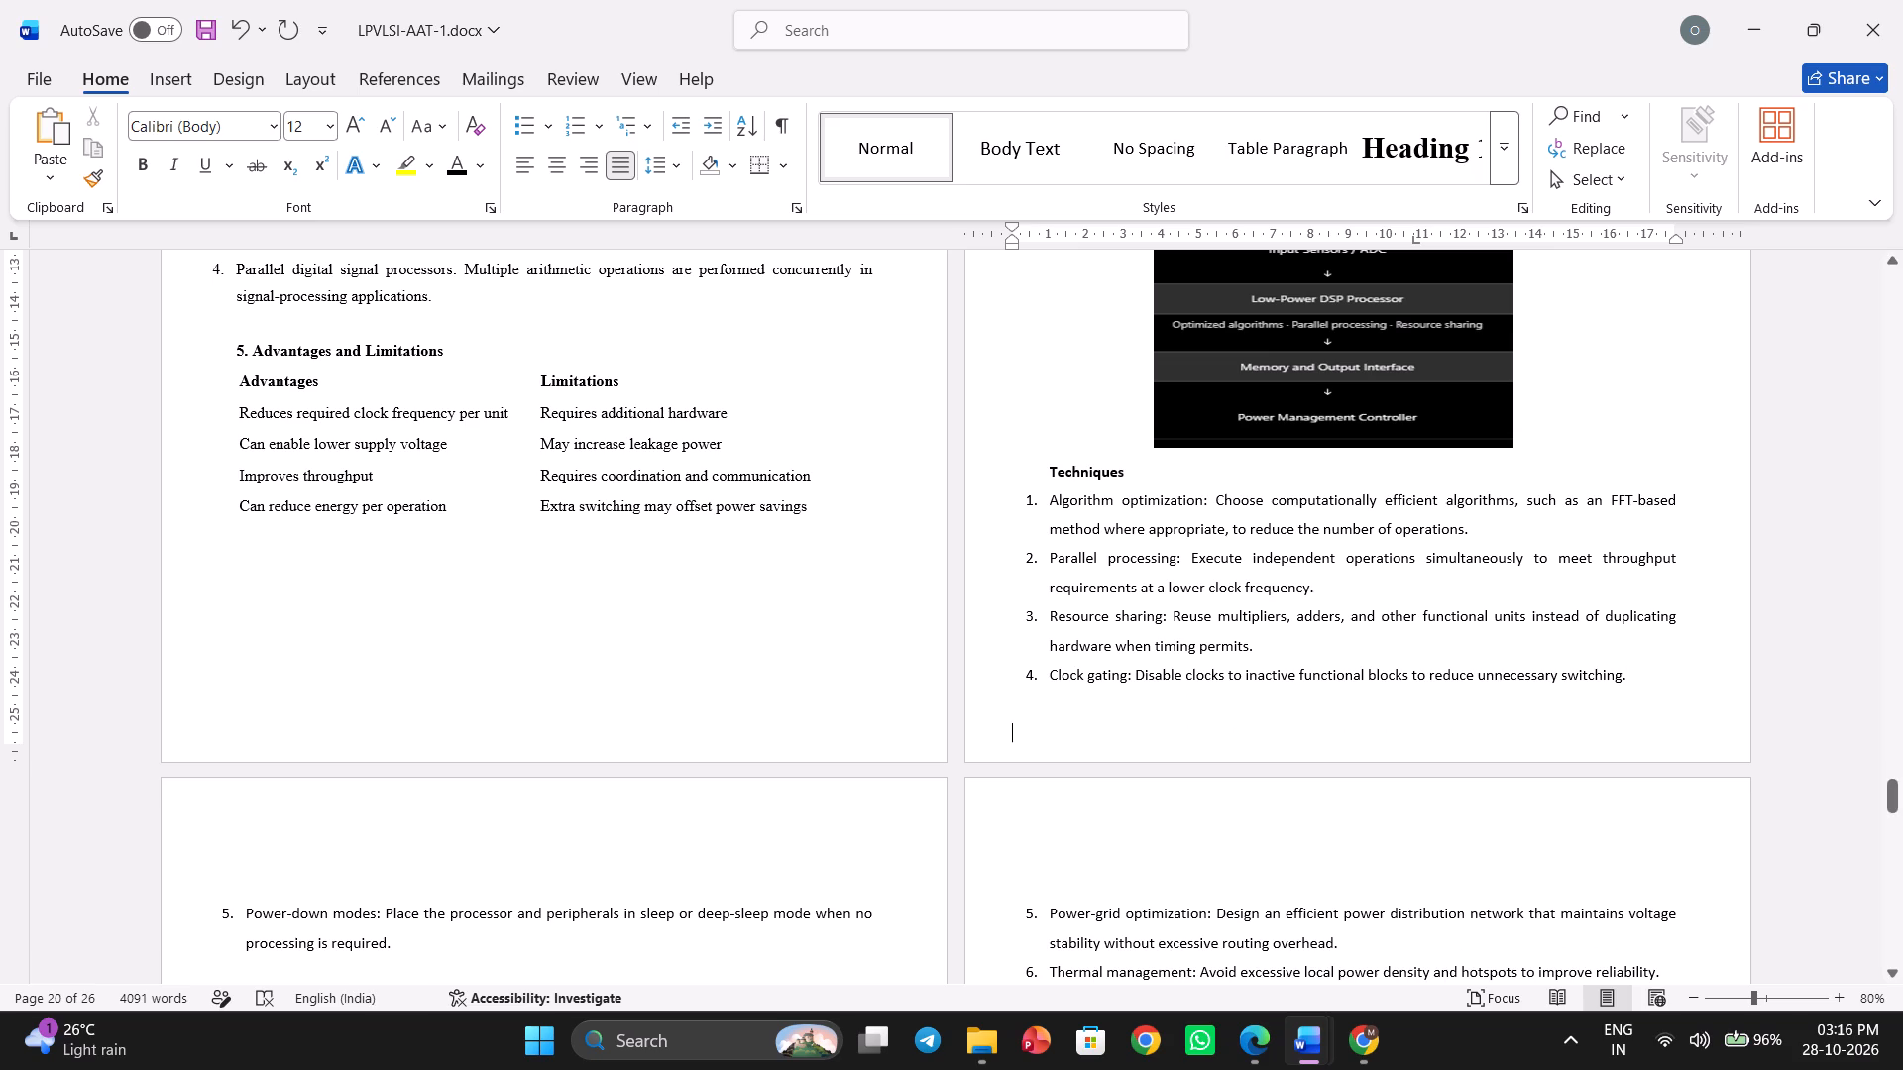
Apply Times New Roman to the "Techniques" heading and its items 1 to 4 under Architectural-Level Measures.
{"action": "left_click_drag", "start_coordinate": [1653, 701], "coordinate": [1052, 481]}
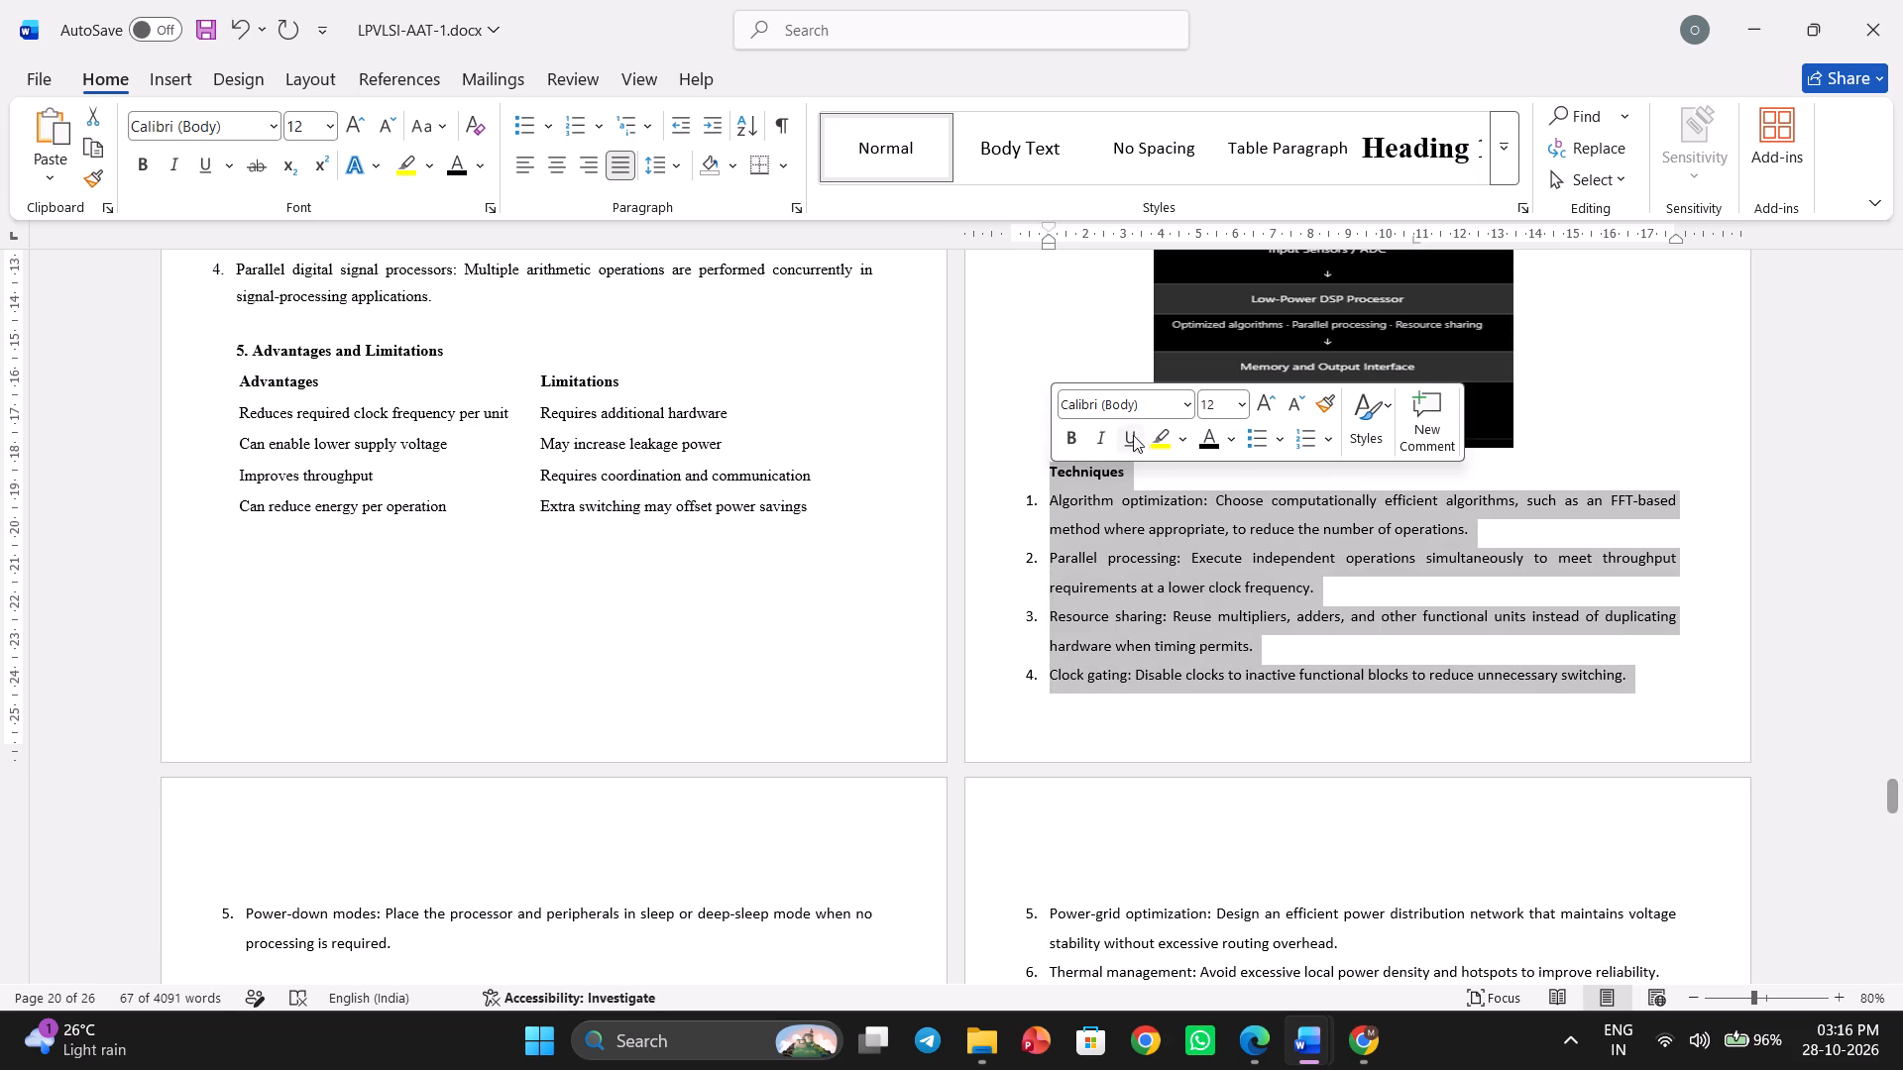
{"action": "left_click", "coordinate": [1183, 410]}
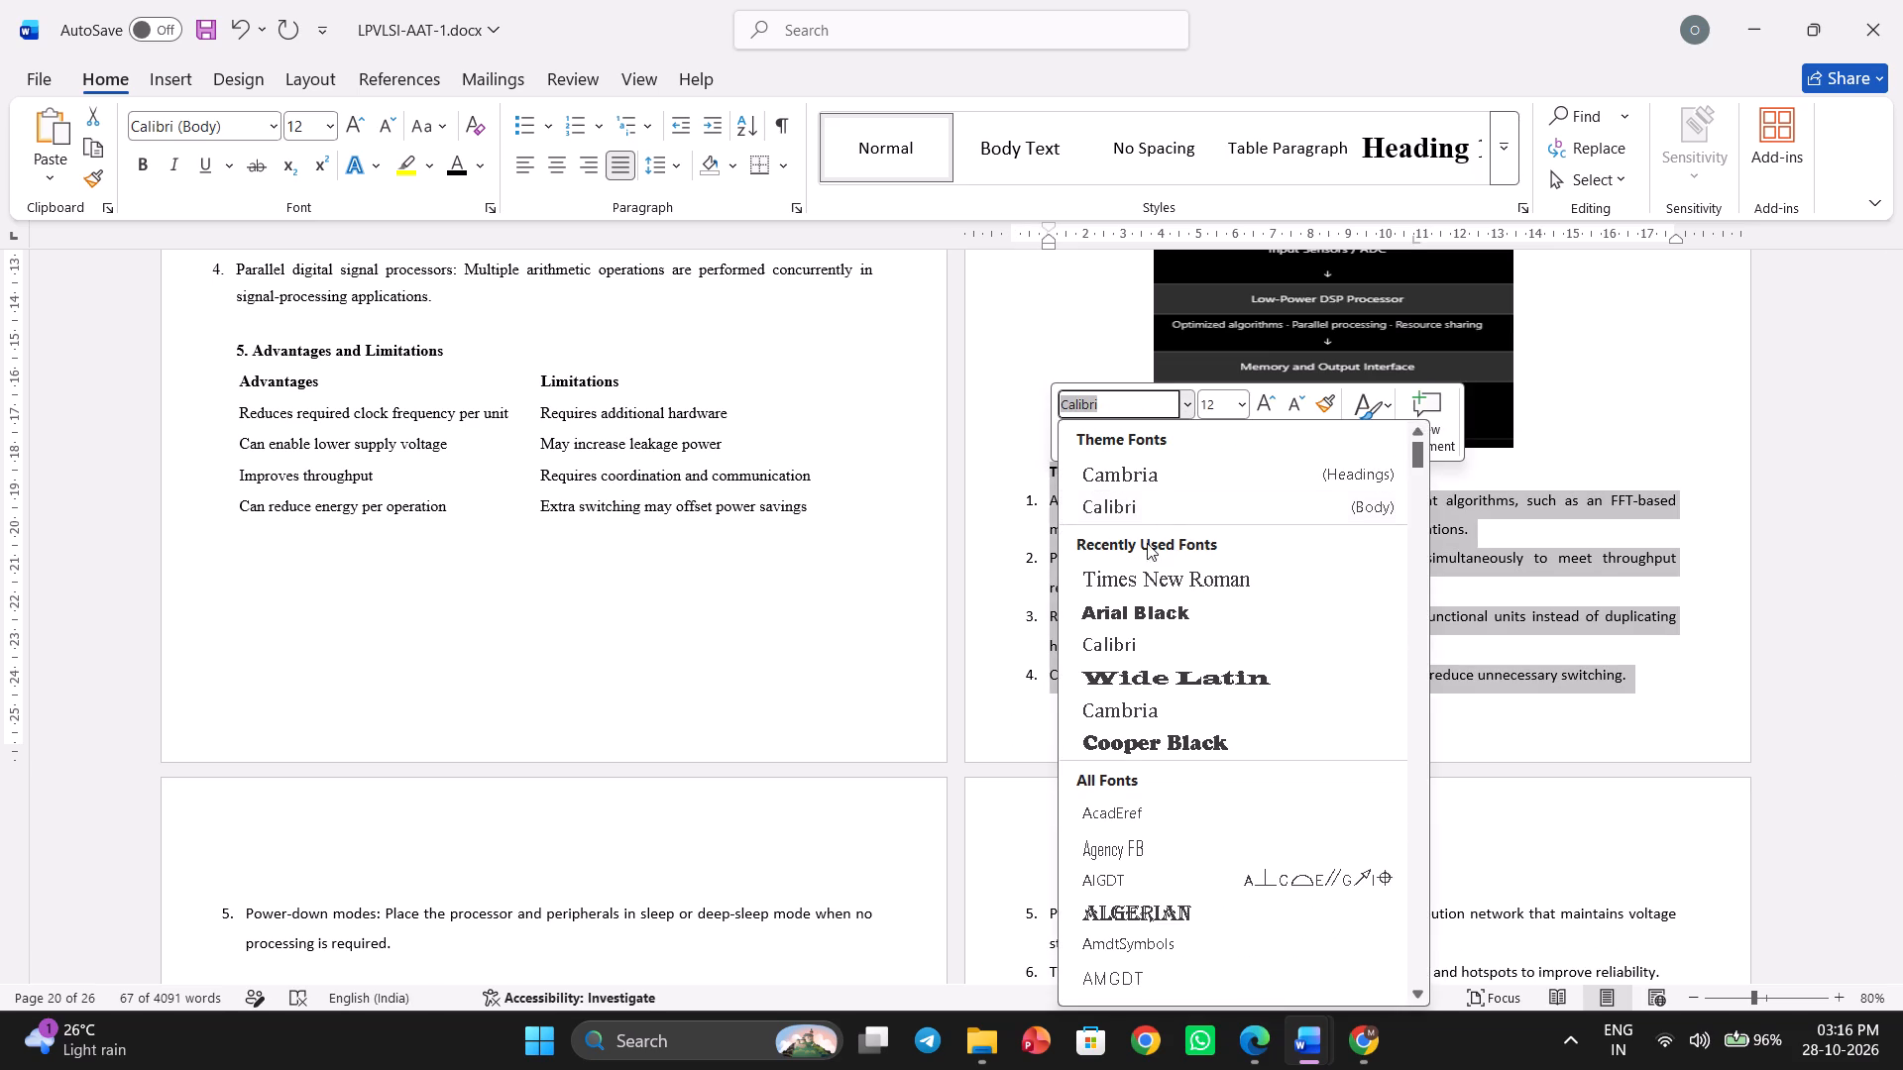
{"action": "left_click", "coordinate": [1131, 575]}
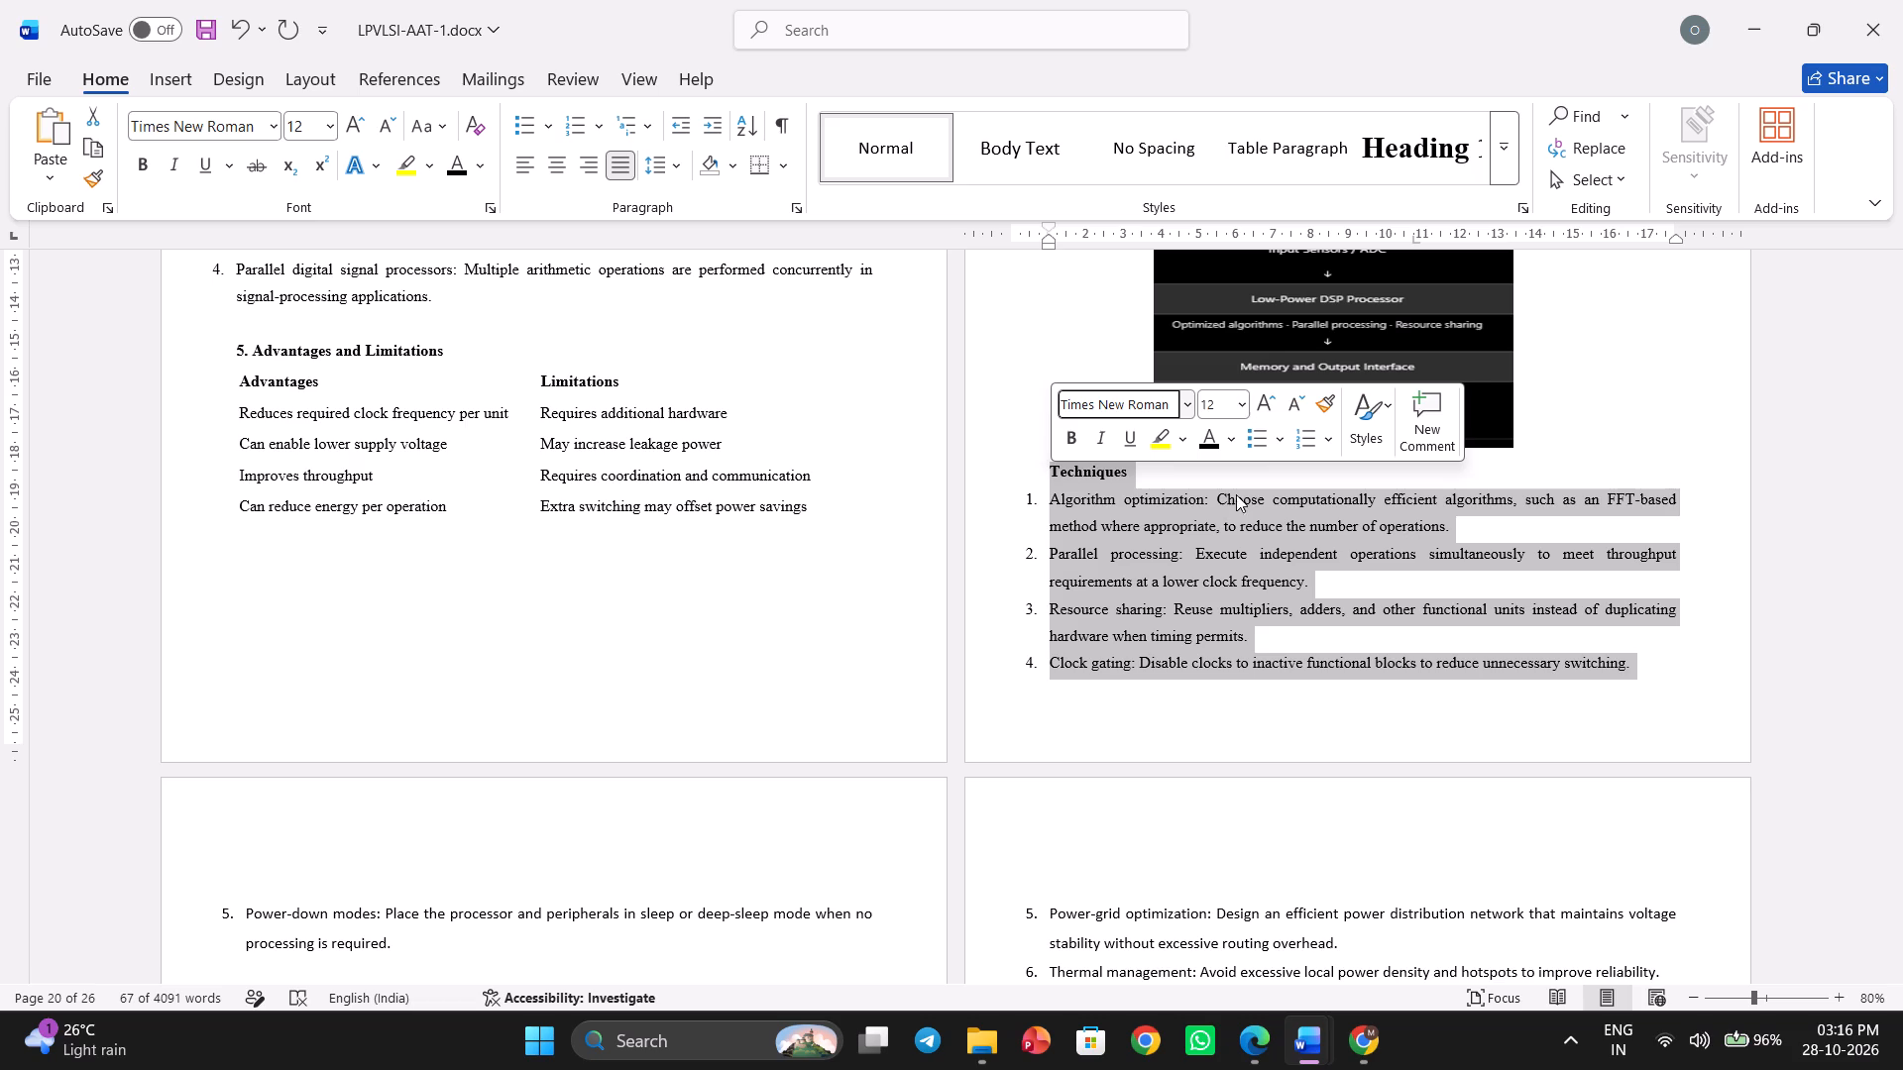
{"action": "left_click", "coordinate": [1244, 638]}
Delete the blank lines between the "Power-down modes" item and the "3. Circuit-Level Measures" heading in question 9.
{"action": "scroll", "coordinate": [1244, 638], "scroll_direction": "down", "scroll_amount": 1}
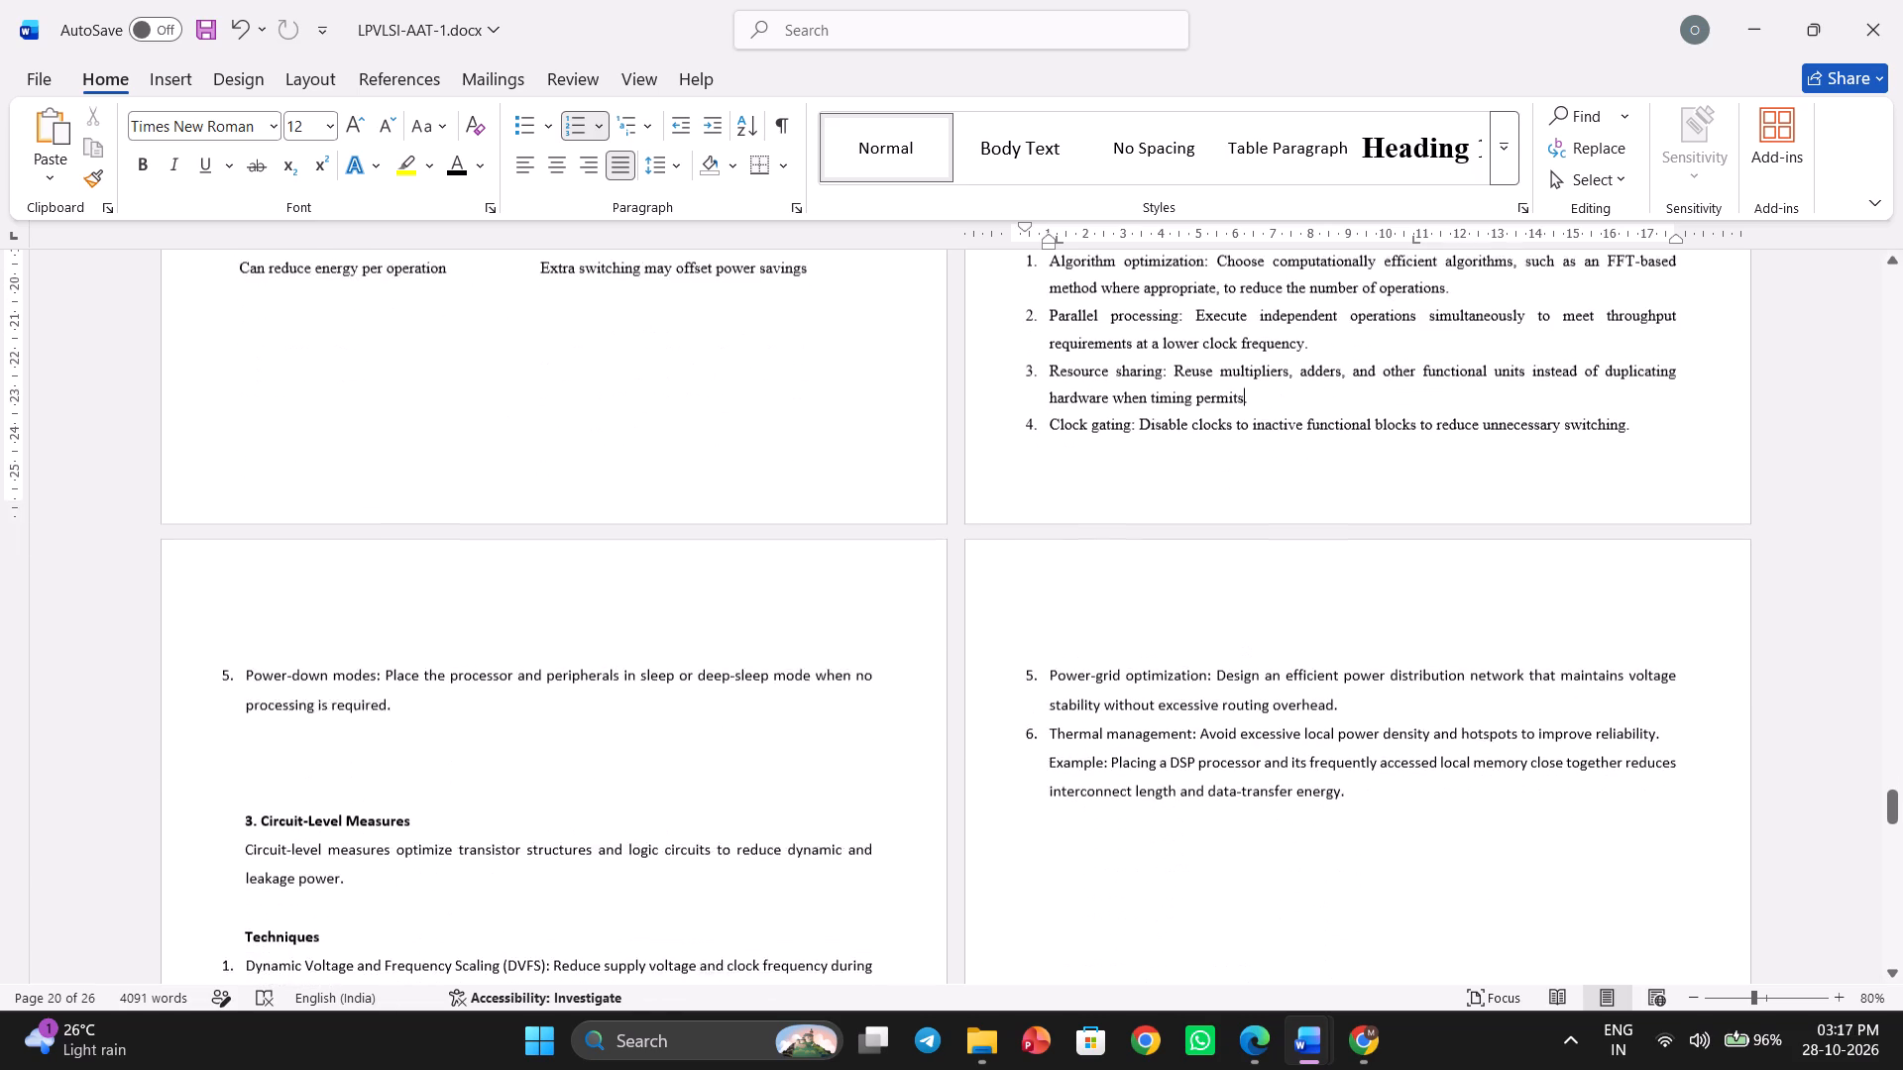
{"action": "scroll", "coordinate": [1244, 638], "scroll_direction": "down", "scroll_amount": 1}
{"action": "left_click", "coordinate": [269, 748]}
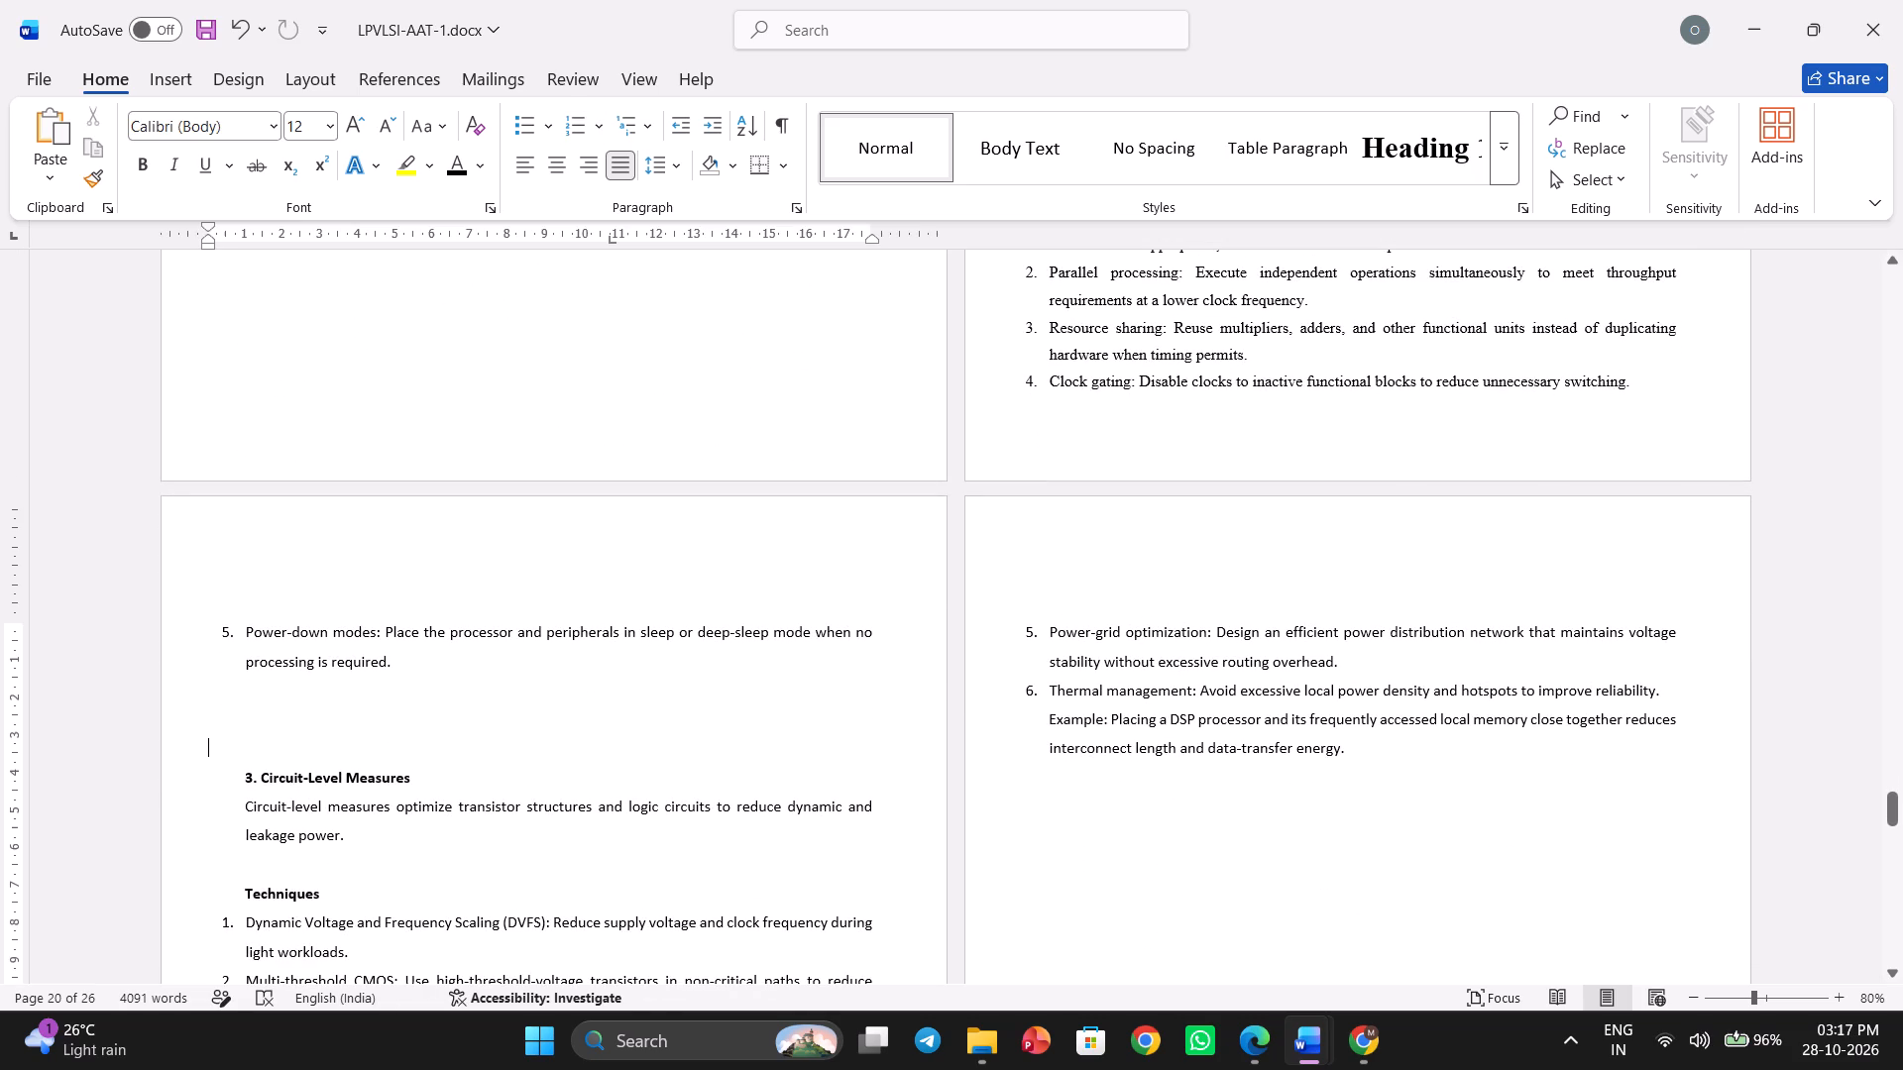
{"action": "key", "text": "BackSpace"}
{"action": "key", "text": "BackSpace"}
{"action": "key", "text": "BackSpace"}
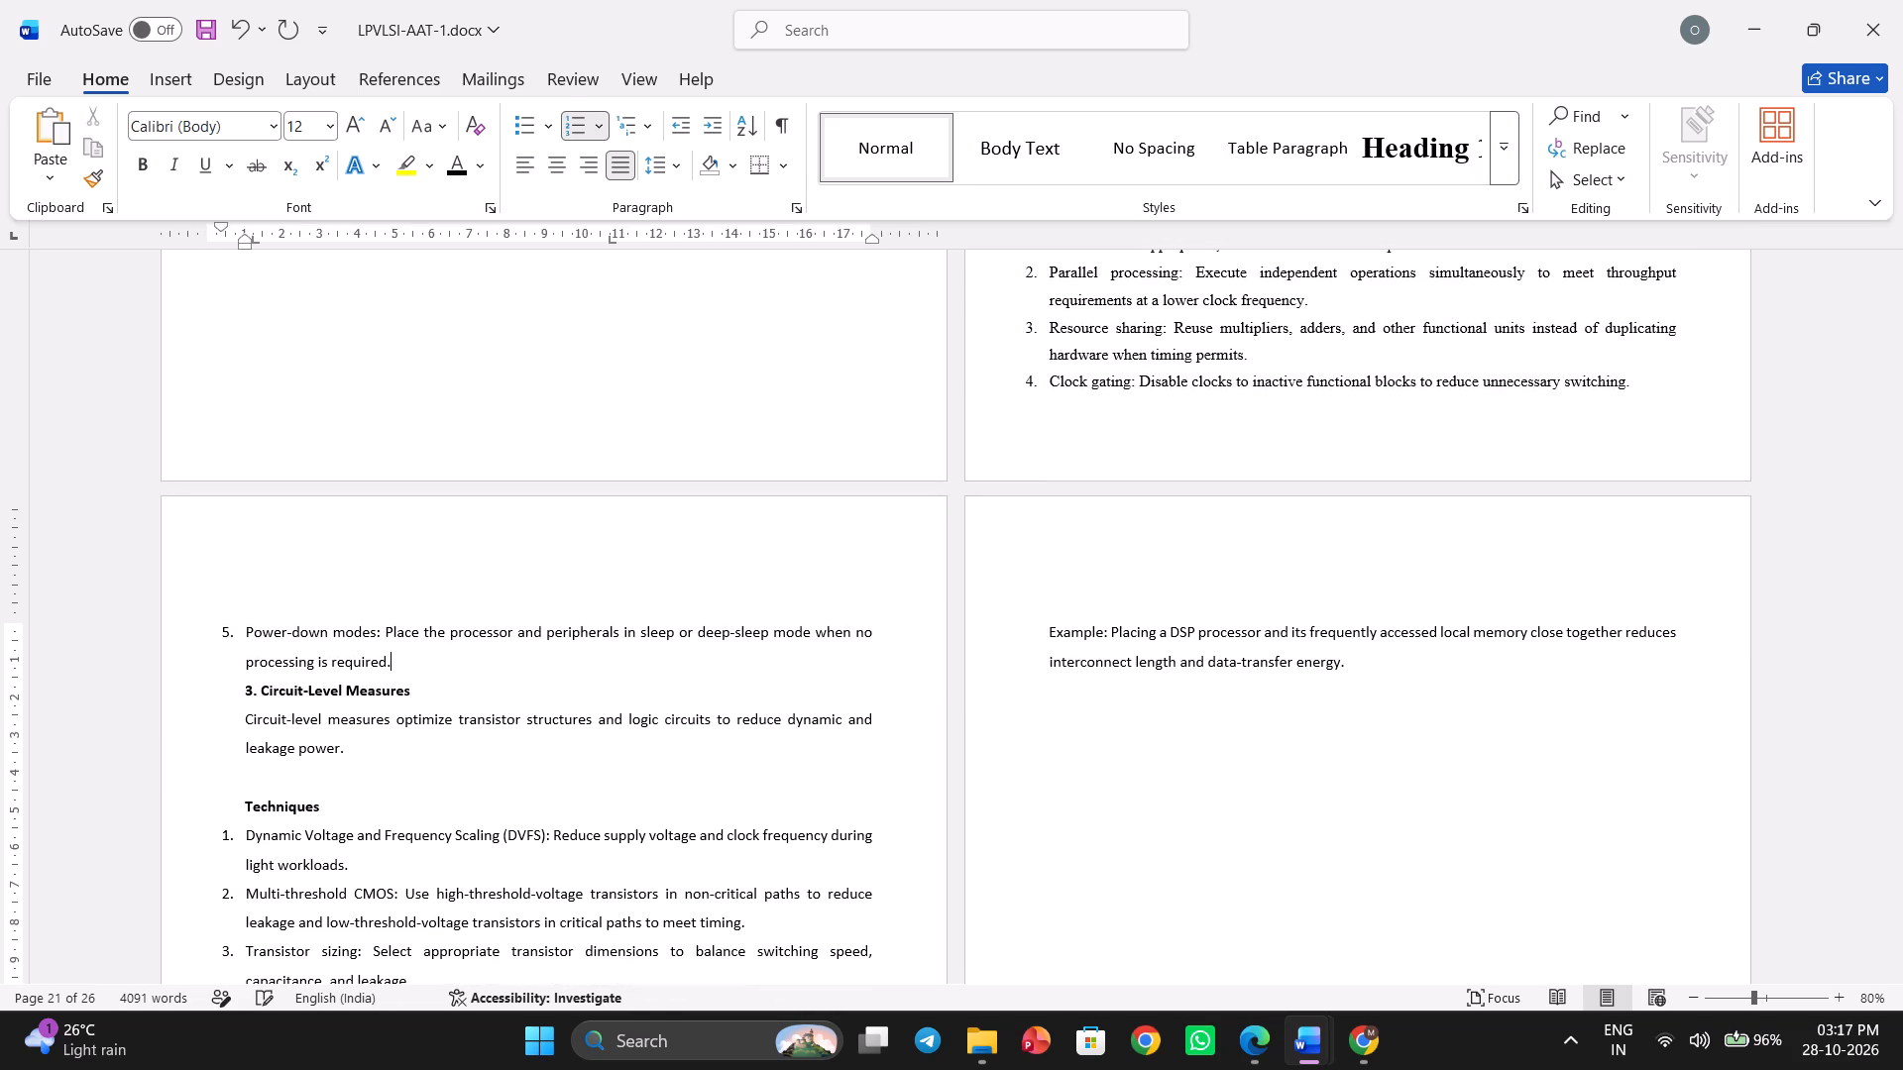
{"action": "key", "text": "Return"}
{"action": "key", "text": "BackSpace"}
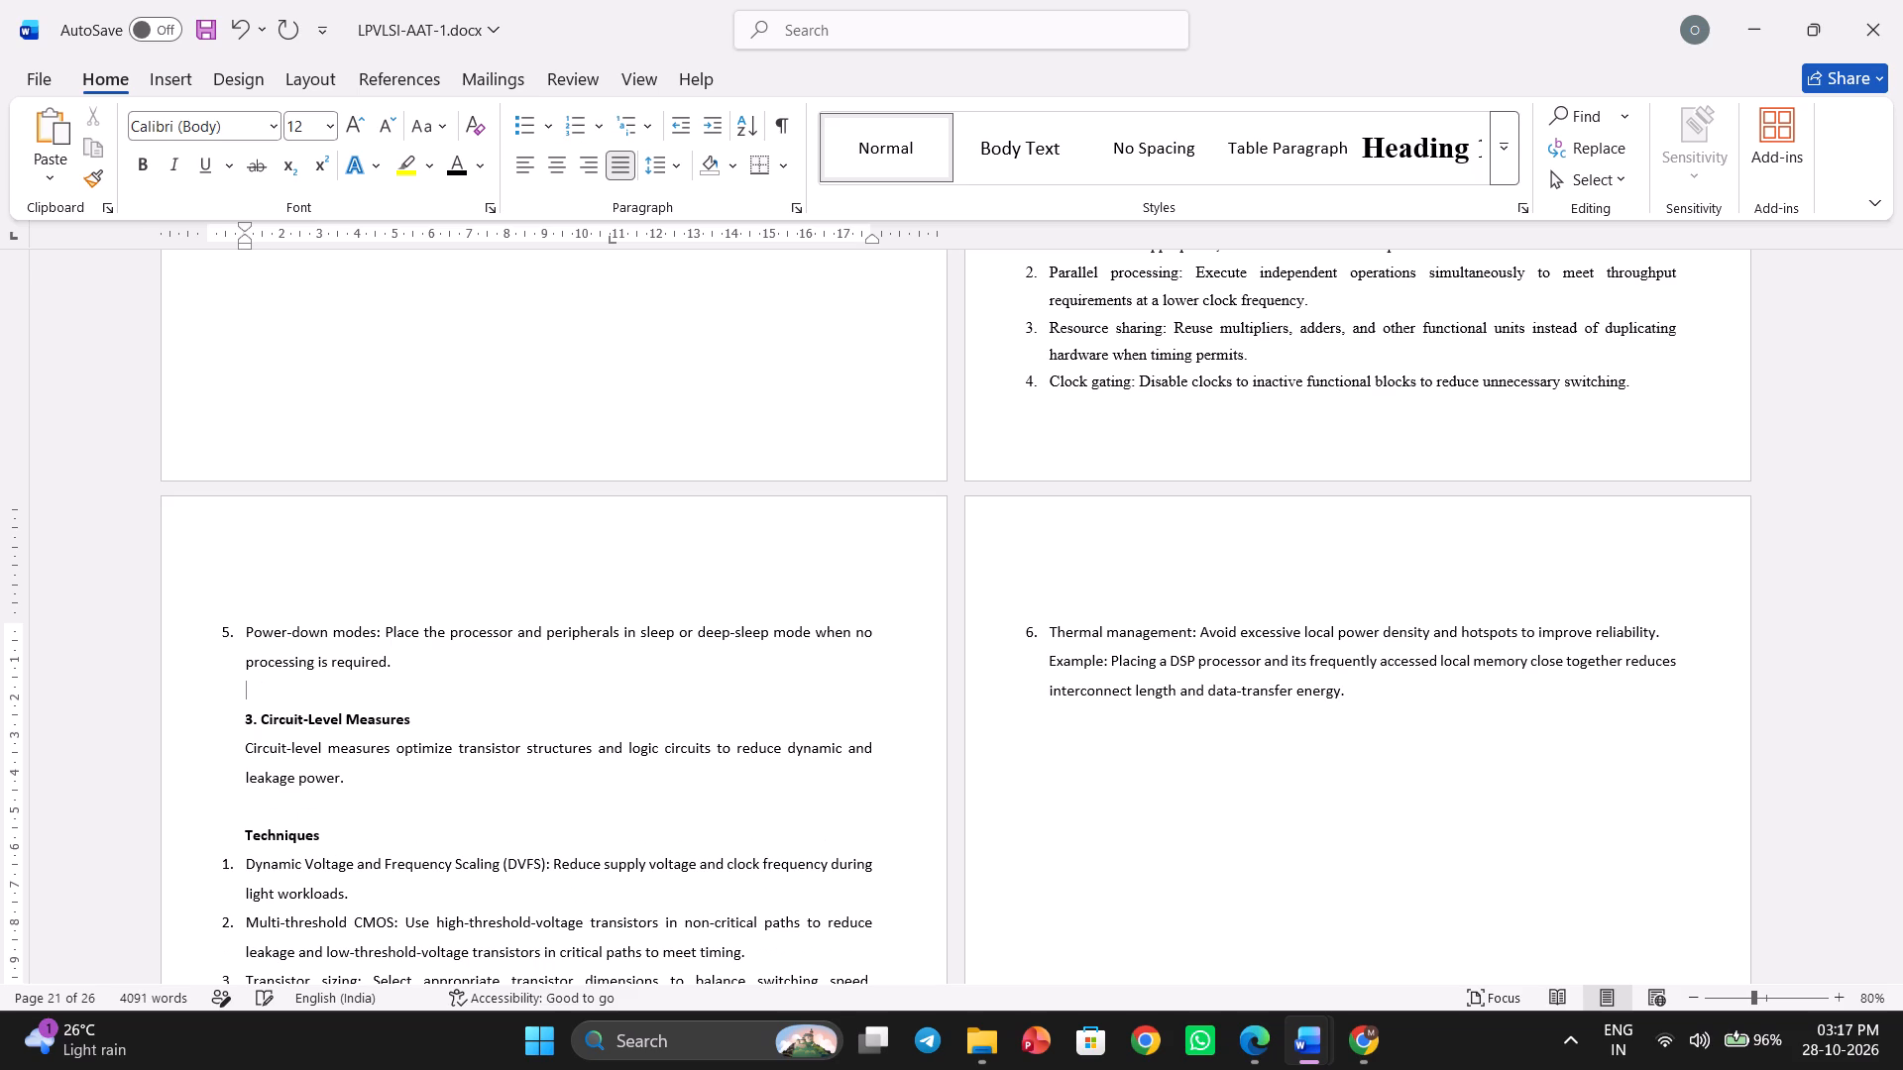
{"action": "key", "text": "BackSpace"}
{"action": "key", "text": "BackSpace"}
{"action": "key", "text": "BackSpace"}
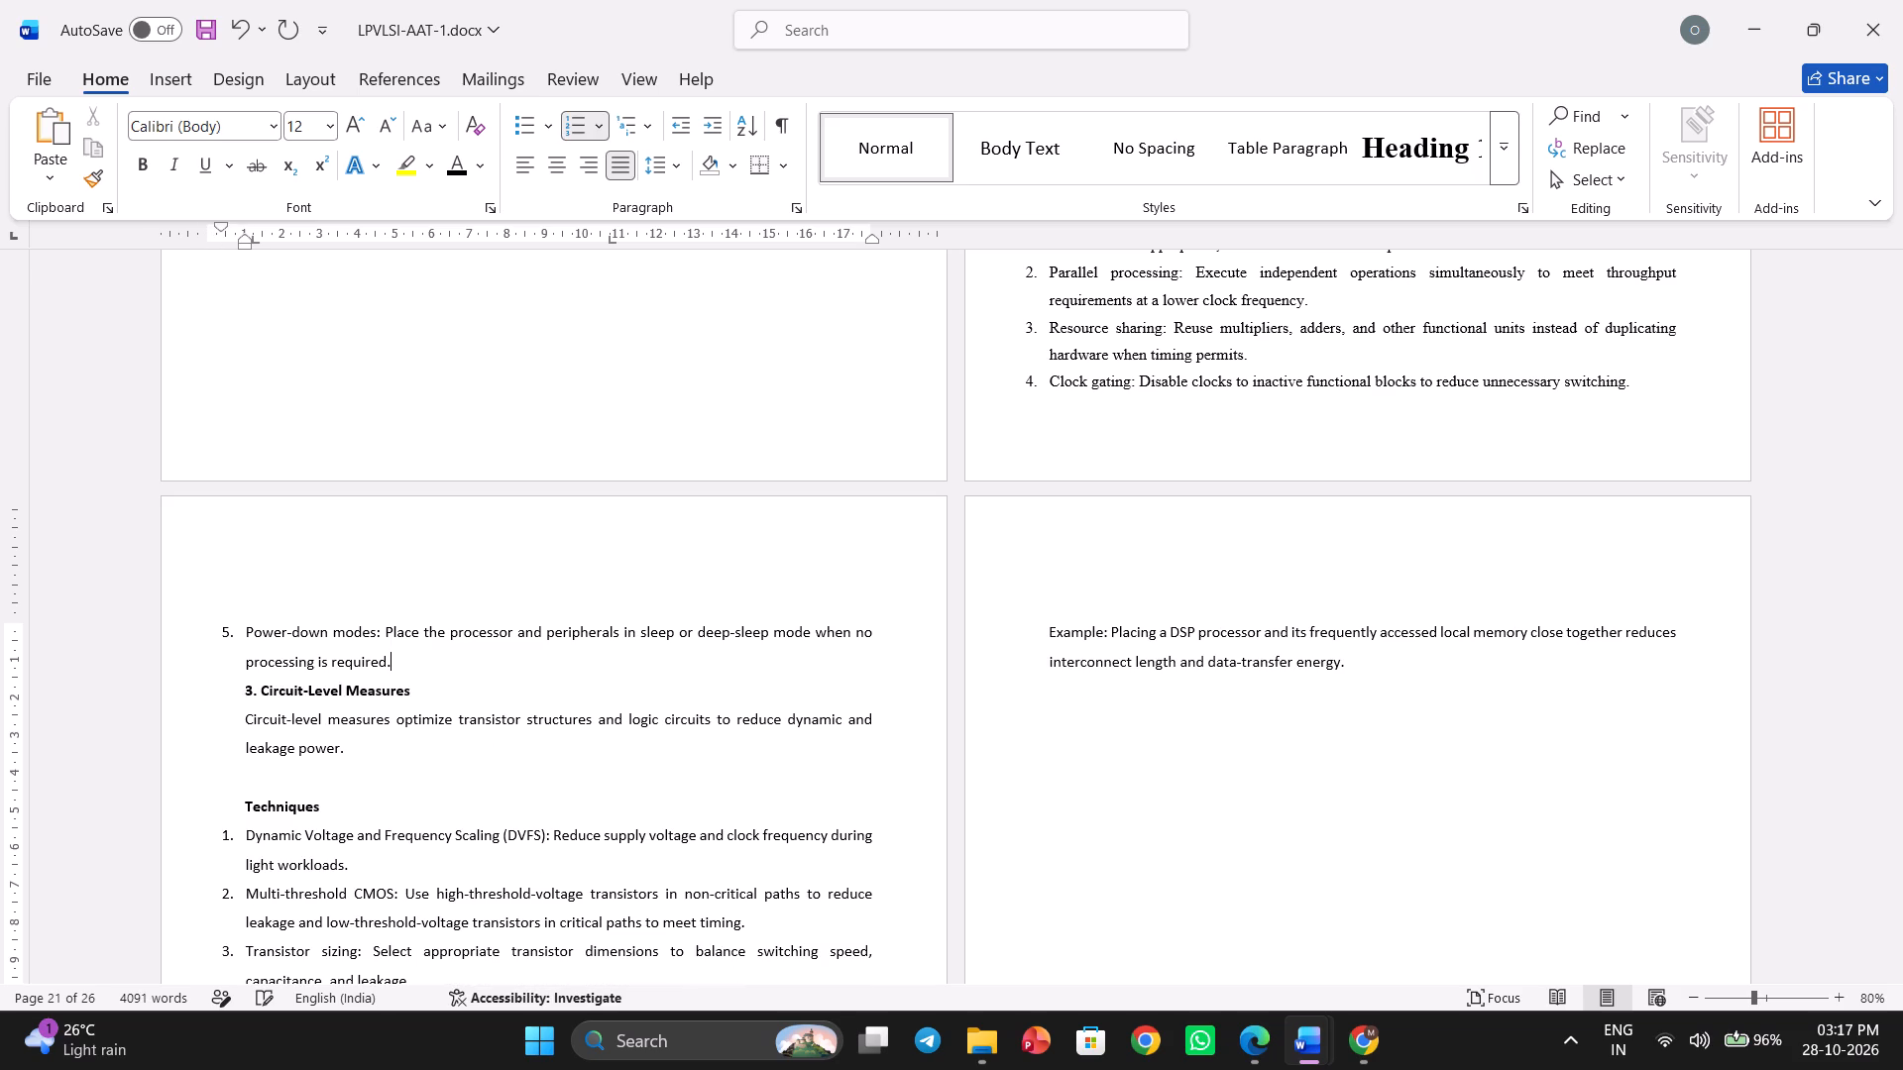
Delete the blank lines between the low-power multiplier example and the "4. Physical-Design Measures" heading.
{"action": "scroll", "coordinate": [269, 748], "scroll_direction": "down", "scroll_amount": 1}
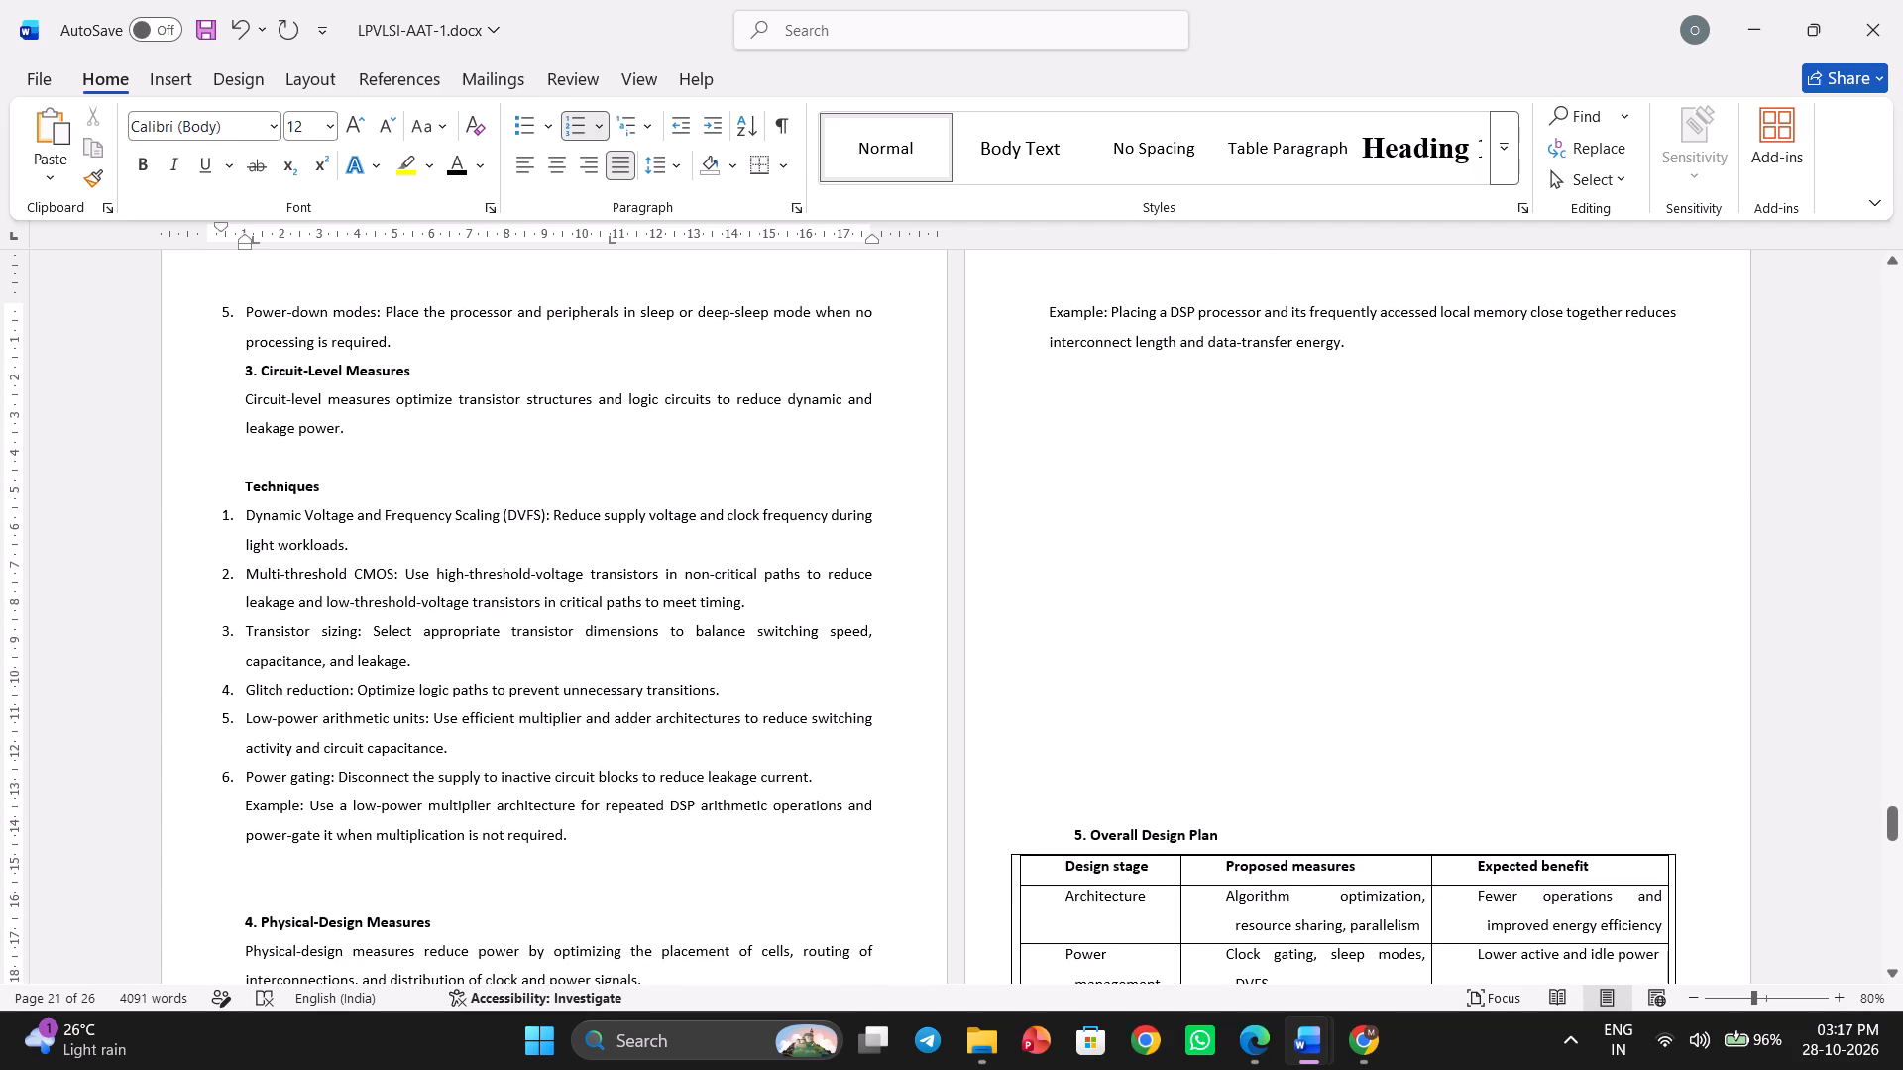
{"action": "left_click", "coordinate": [336, 892]}
{"action": "key", "text": "BackSpace"}
{"action": "key", "text": "BackSpace"}
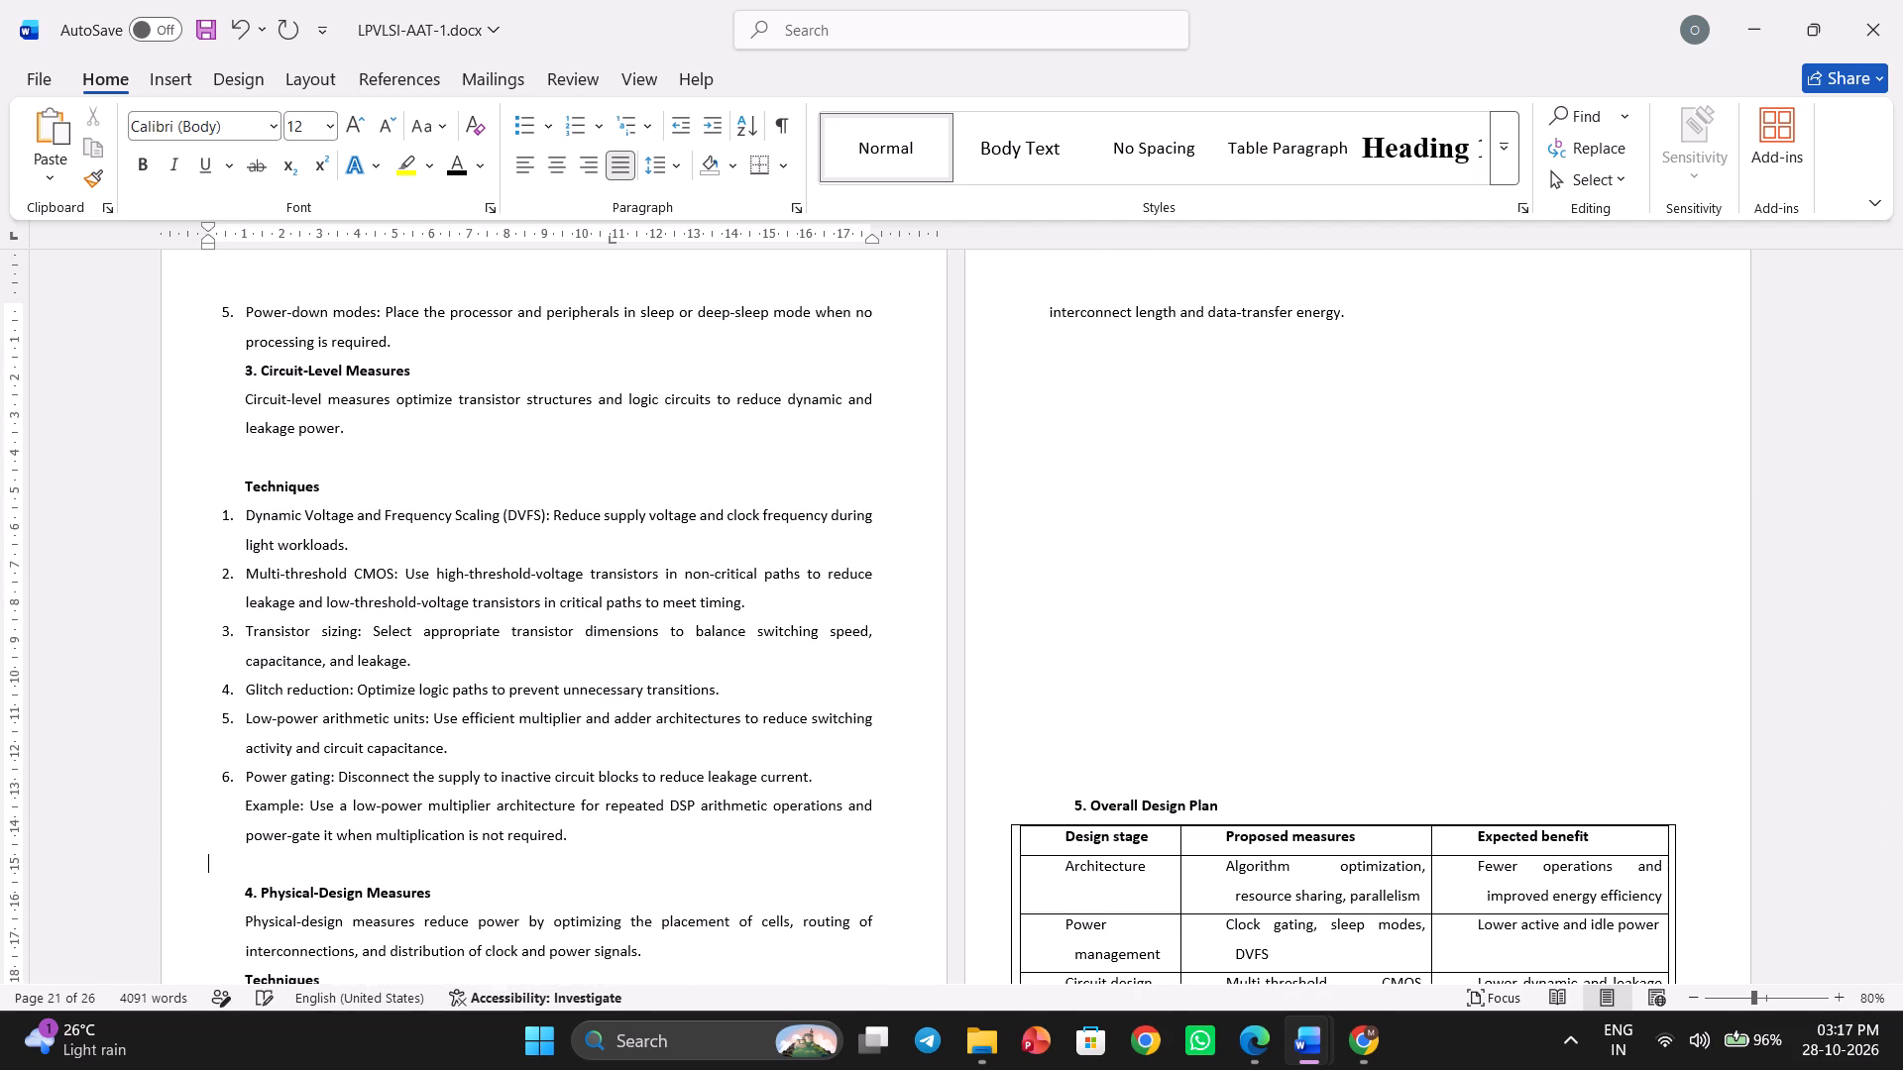
{"action": "key", "text": "BackSpace"}
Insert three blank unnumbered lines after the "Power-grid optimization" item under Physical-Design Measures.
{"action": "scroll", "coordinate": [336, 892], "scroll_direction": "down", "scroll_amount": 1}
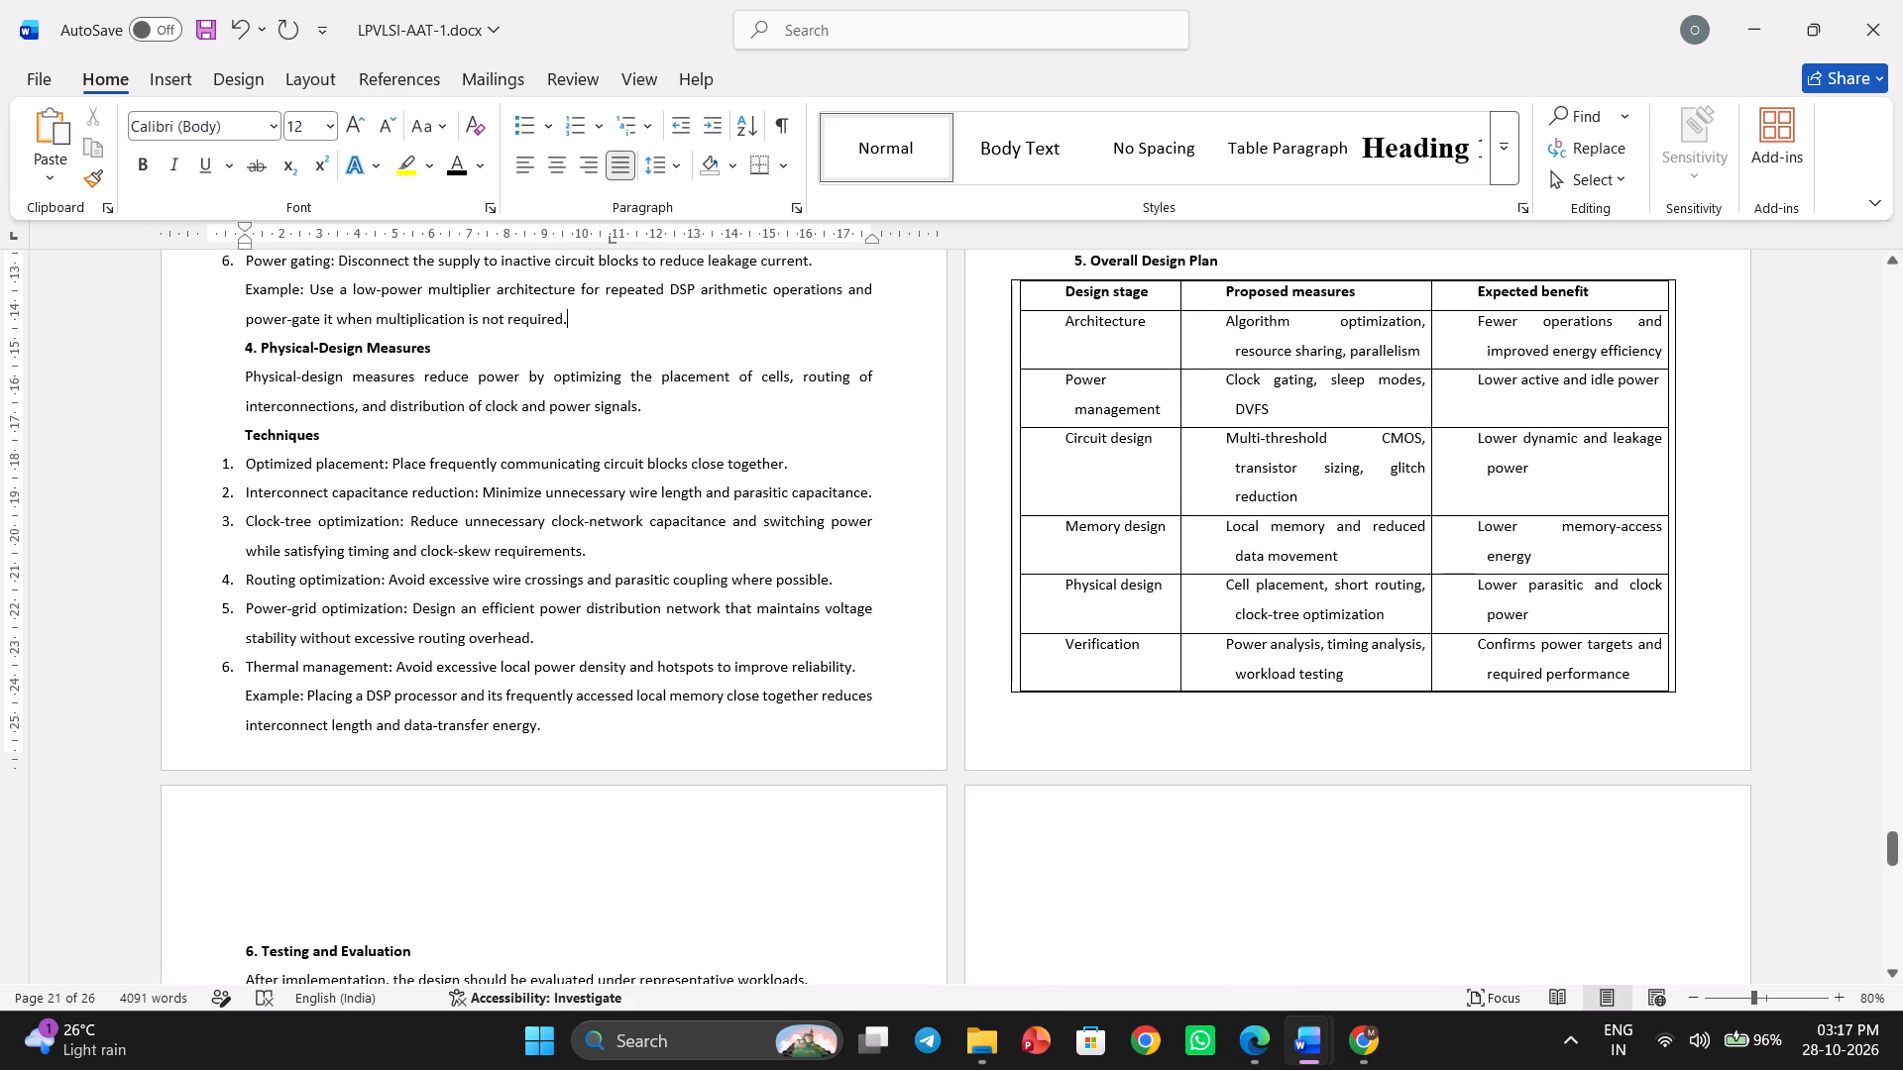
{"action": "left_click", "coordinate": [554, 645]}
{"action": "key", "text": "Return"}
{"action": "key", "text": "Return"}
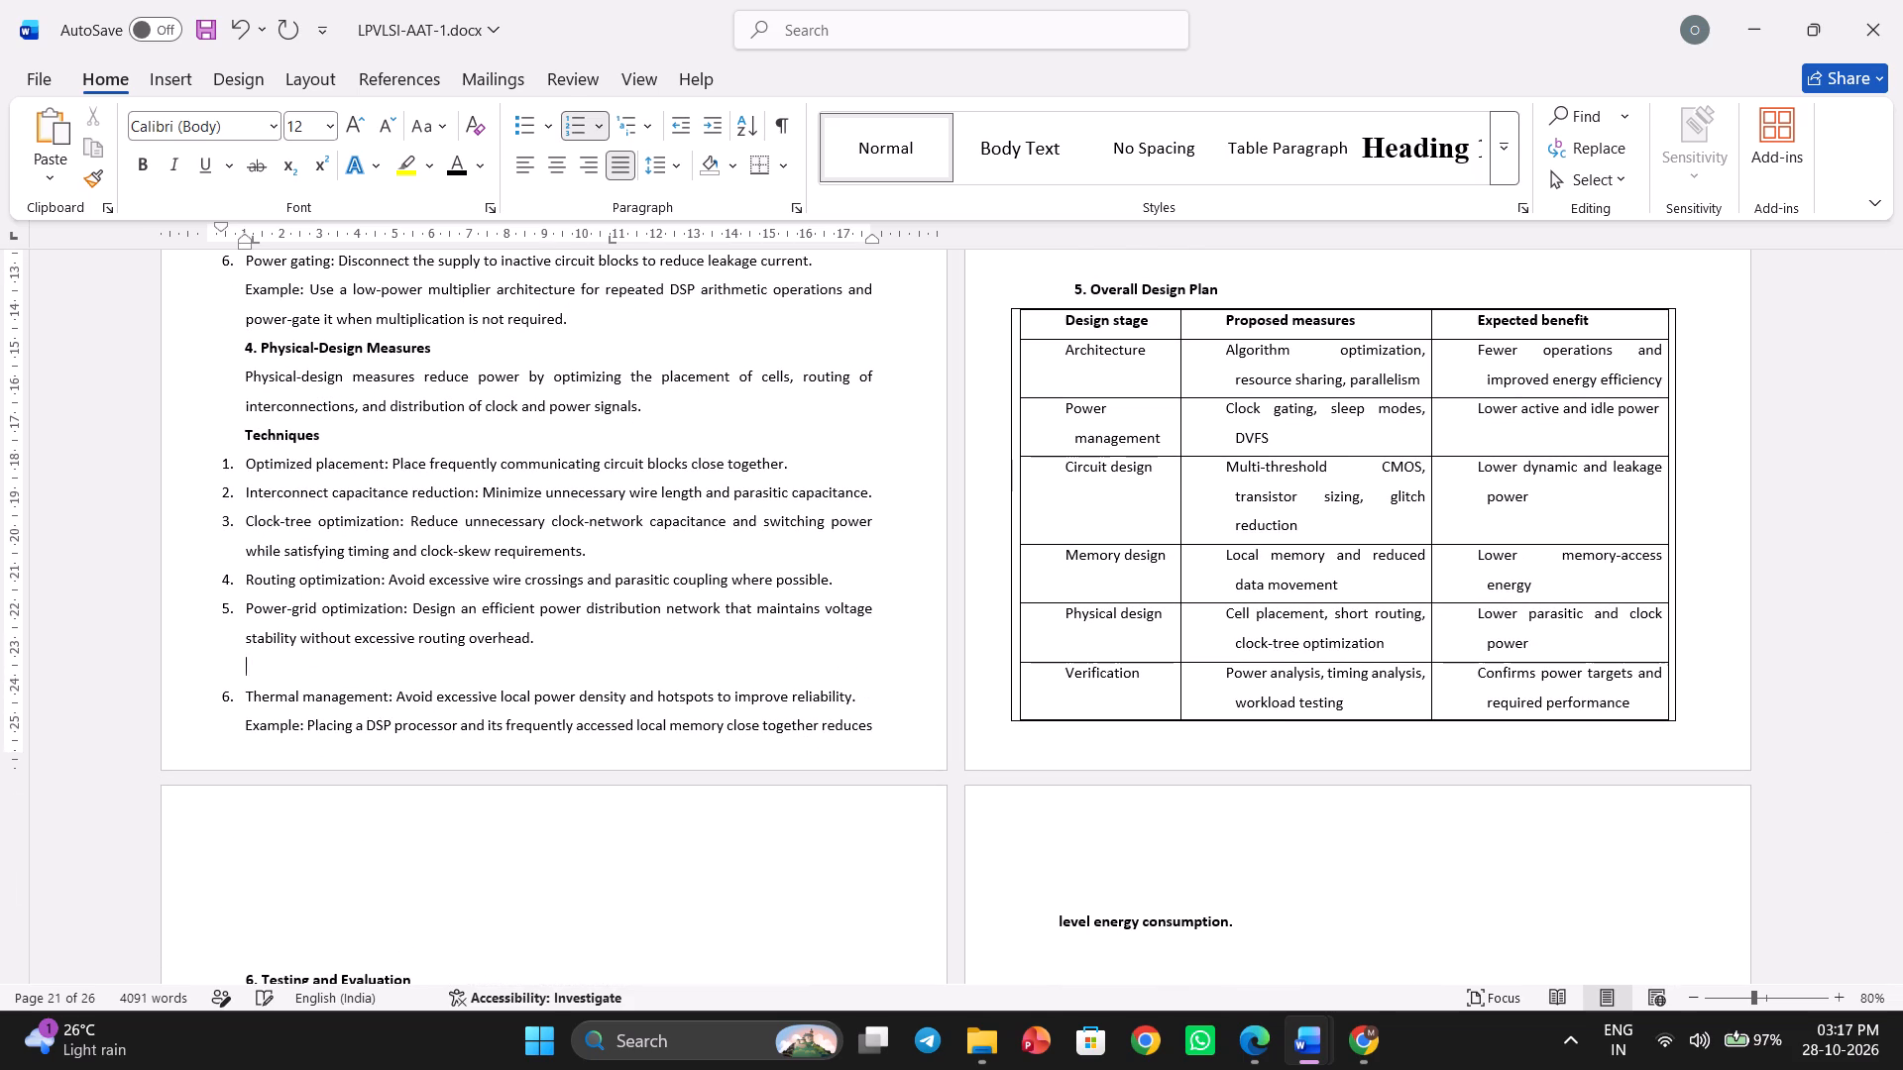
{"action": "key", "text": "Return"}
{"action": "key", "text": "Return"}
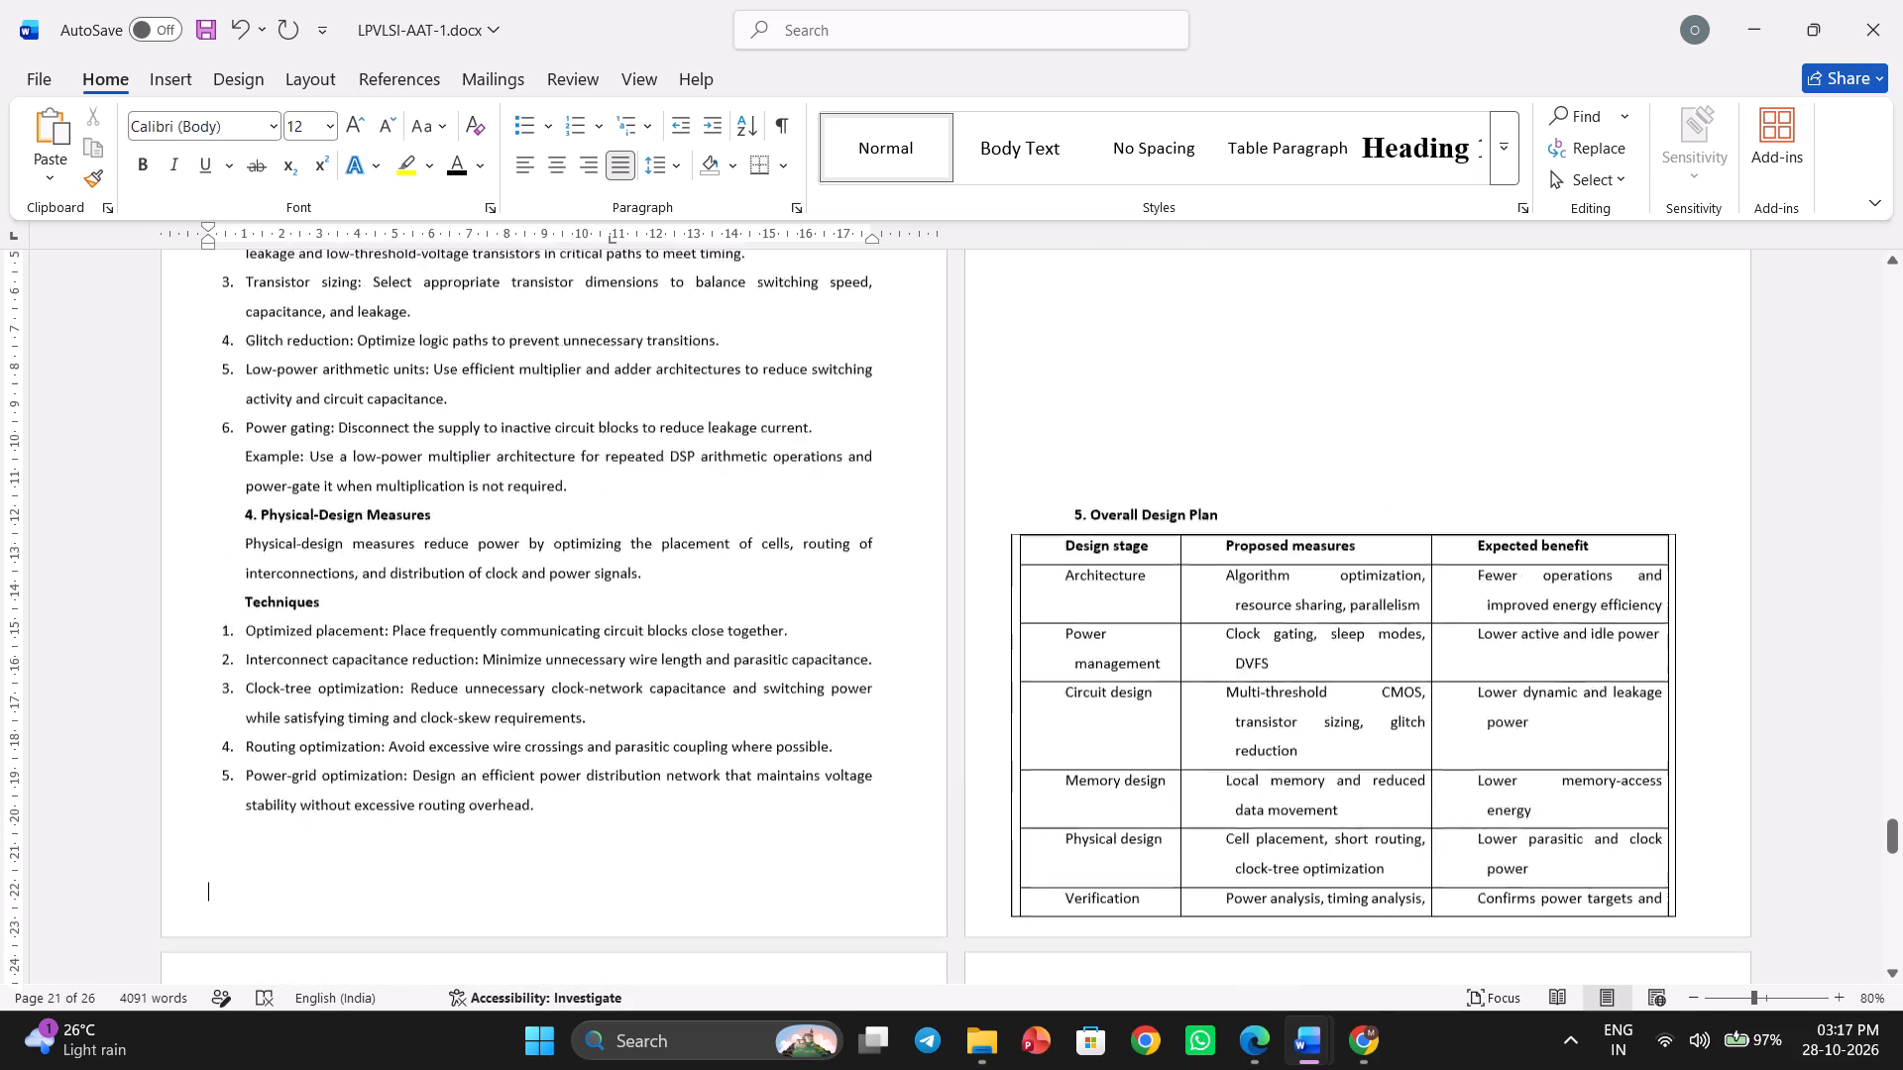
Apply 1.5 line spacing and Times New Roman to the text from "Power-down modes" through the "Power-grid optimization" item.
{"action": "left_click_drag", "start_coordinate": [556, 938], "coordinate": [270, 267]}
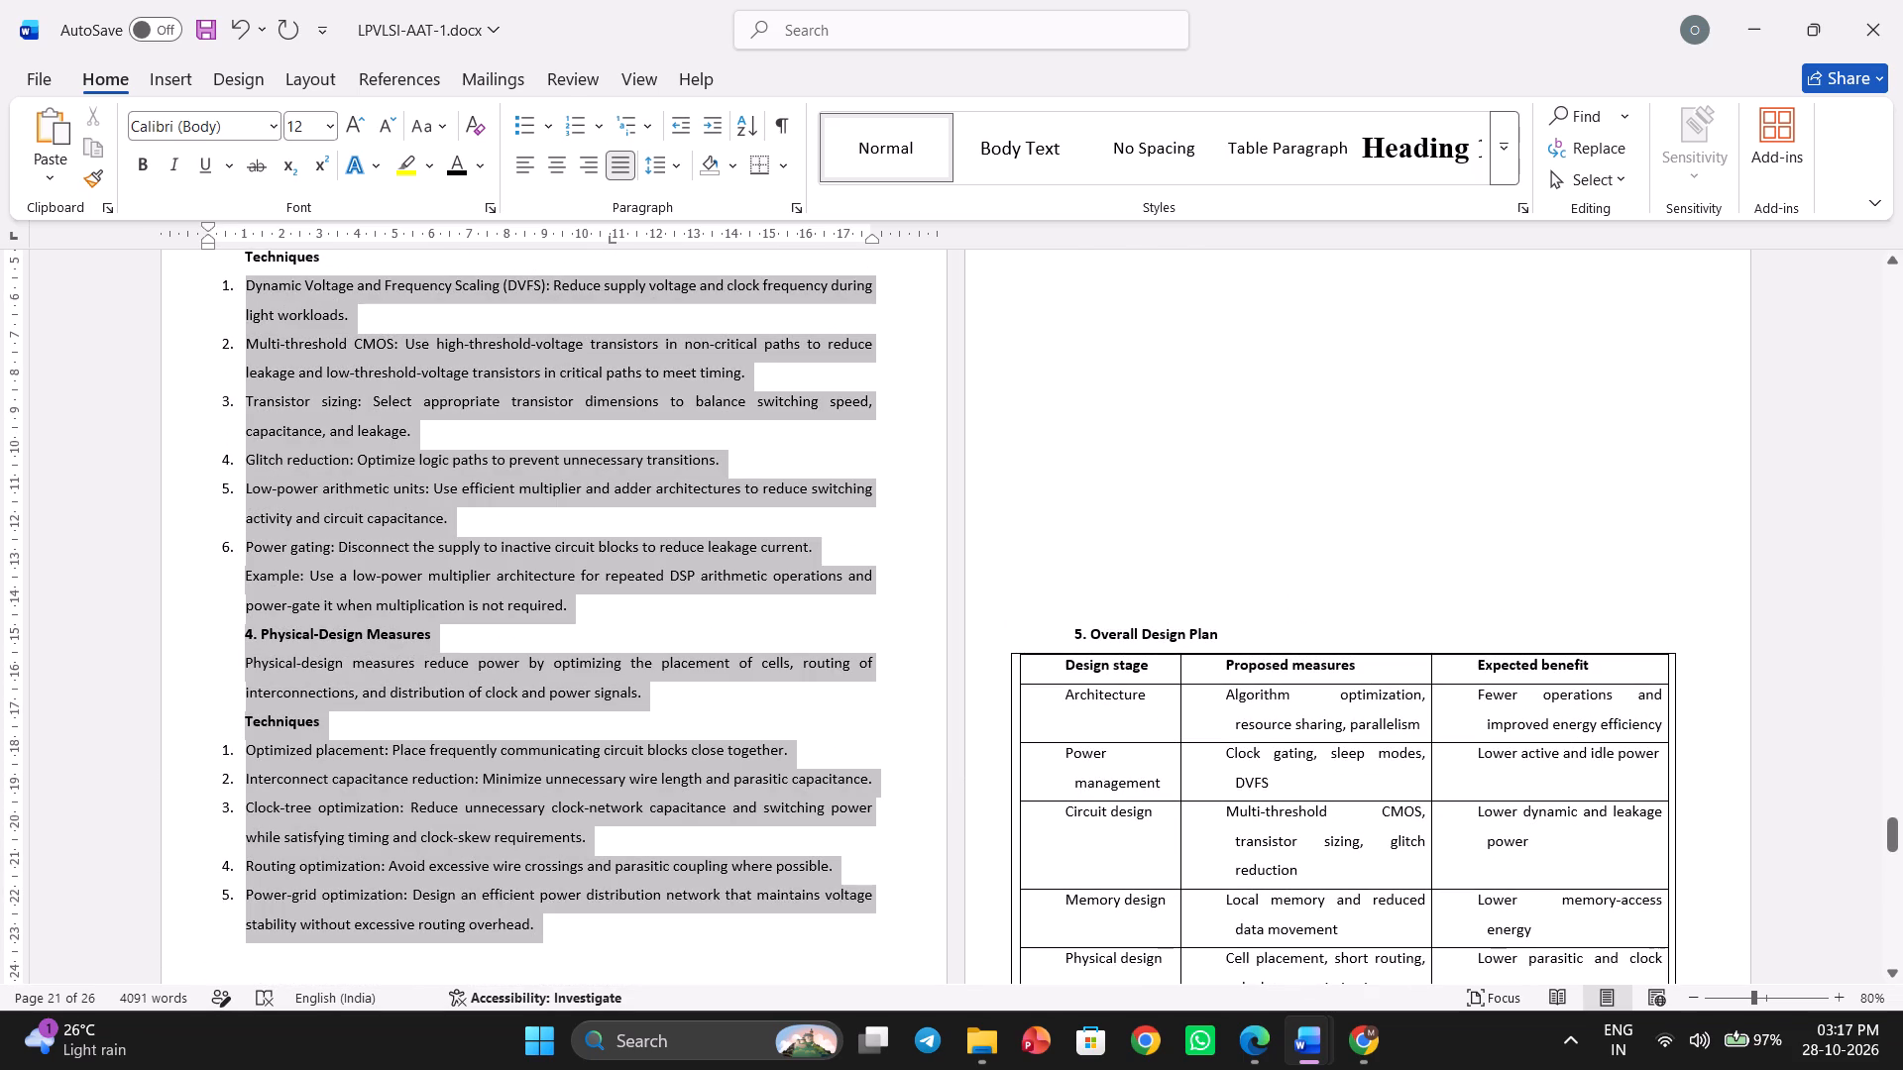
{"action": "left_click_drag", "start_coordinate": [270, 267], "coordinate": [225, 819]}
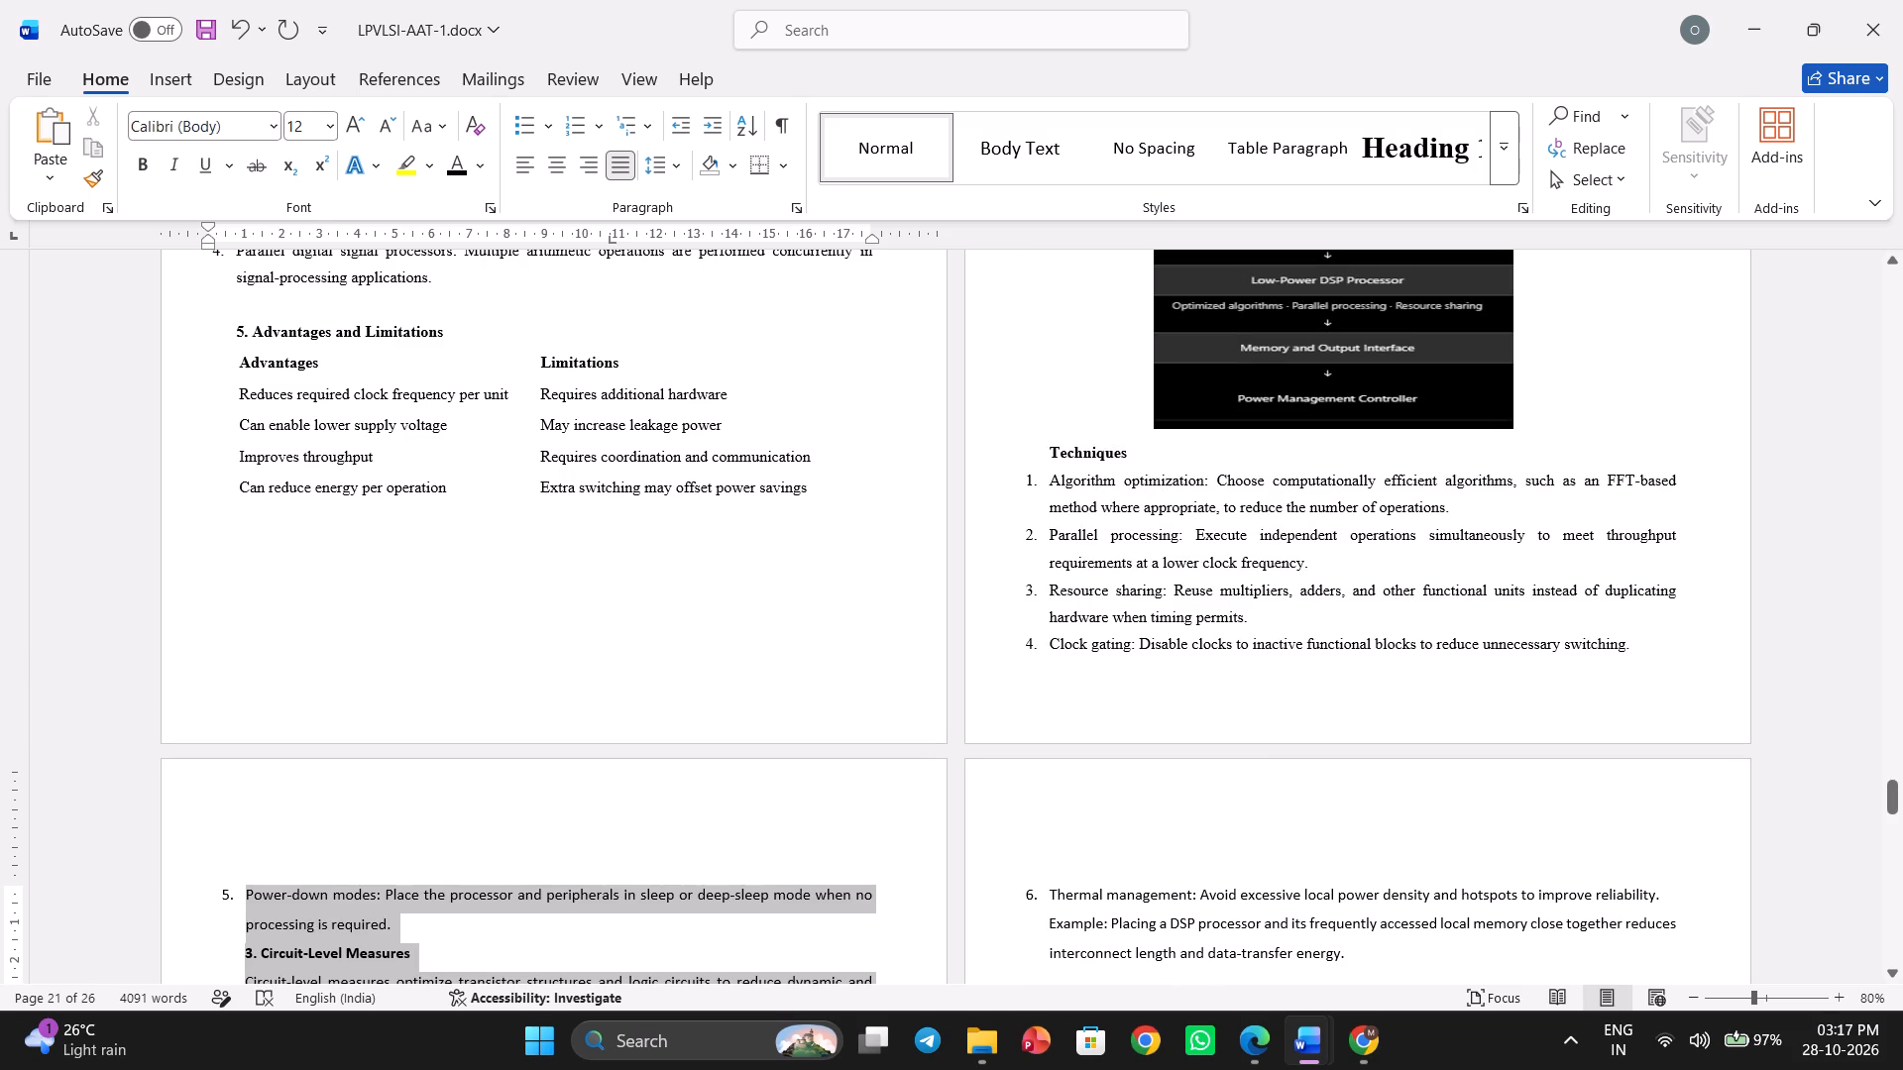
{"action": "left_click_drag", "start_coordinate": [225, 819], "coordinate": [224, 820]}
{"action": "left_click", "coordinate": [666, 165]}
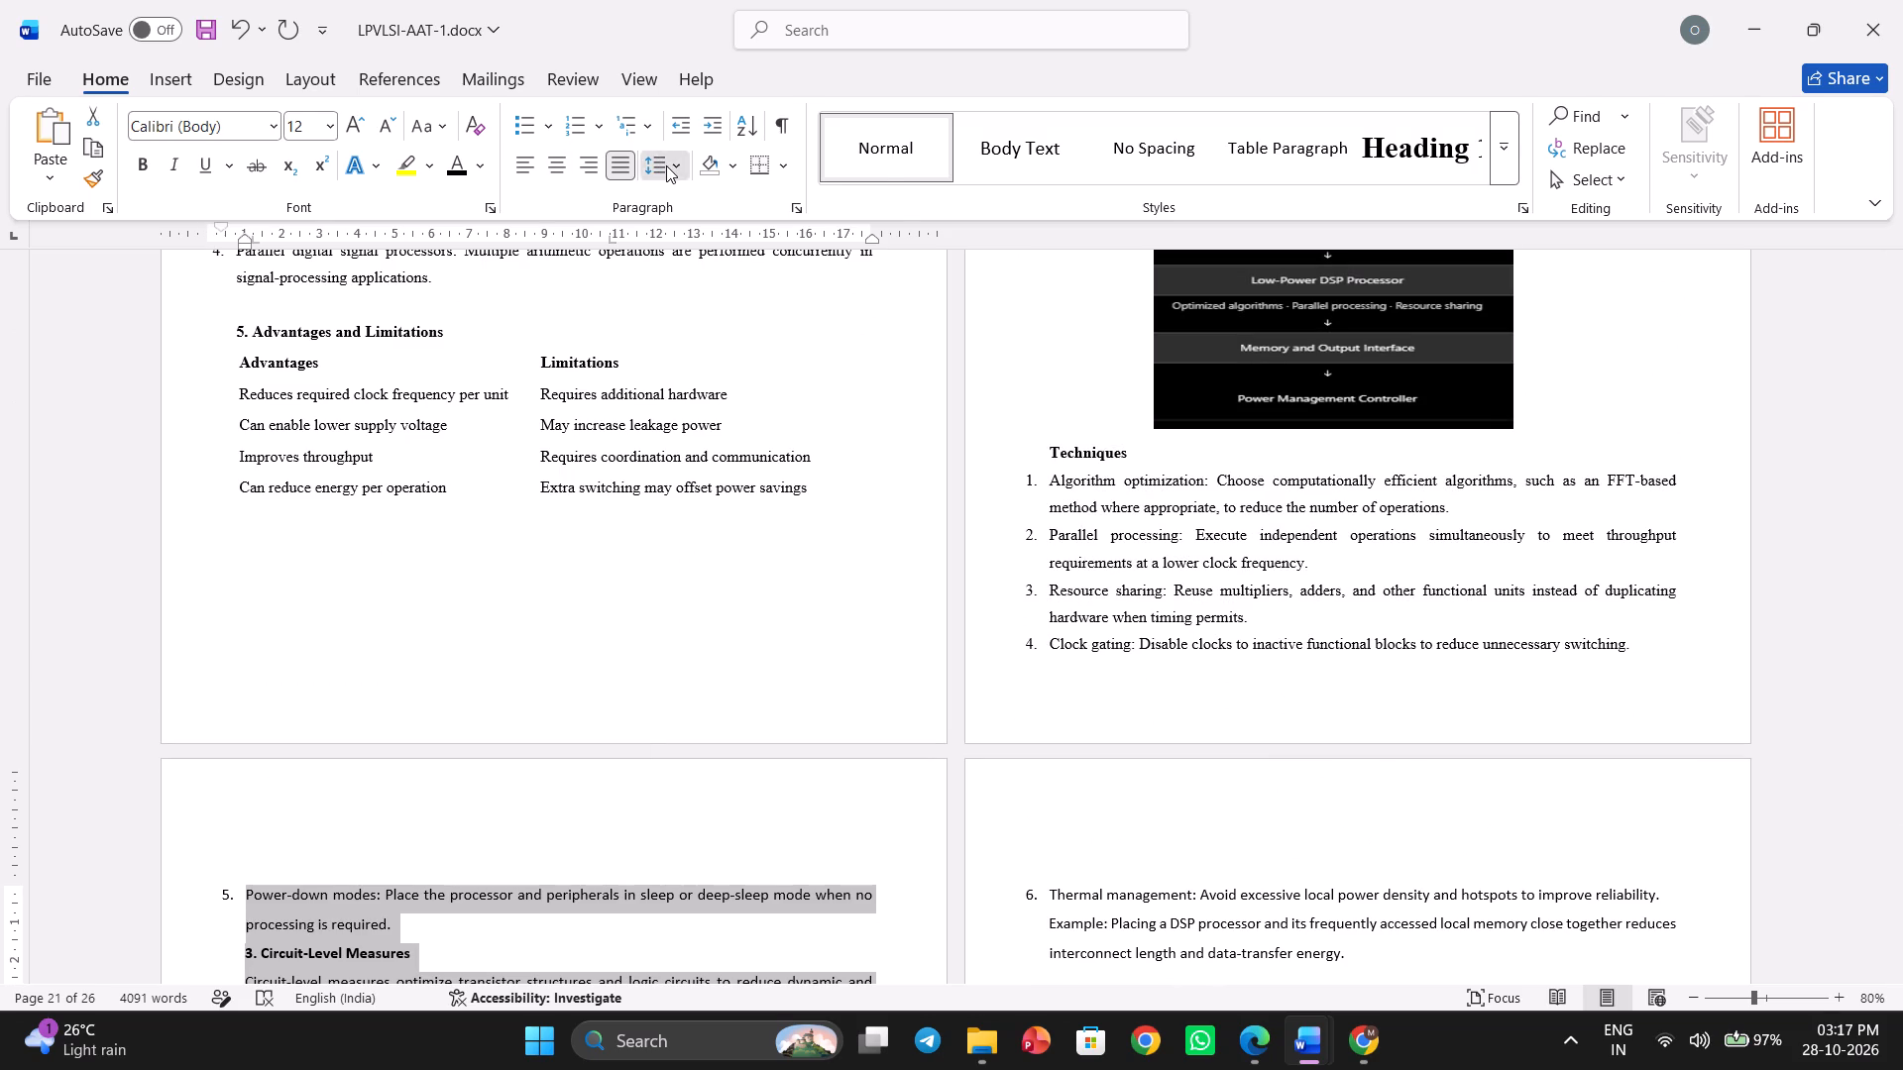
{"action": "left_click", "coordinate": [694, 267]}
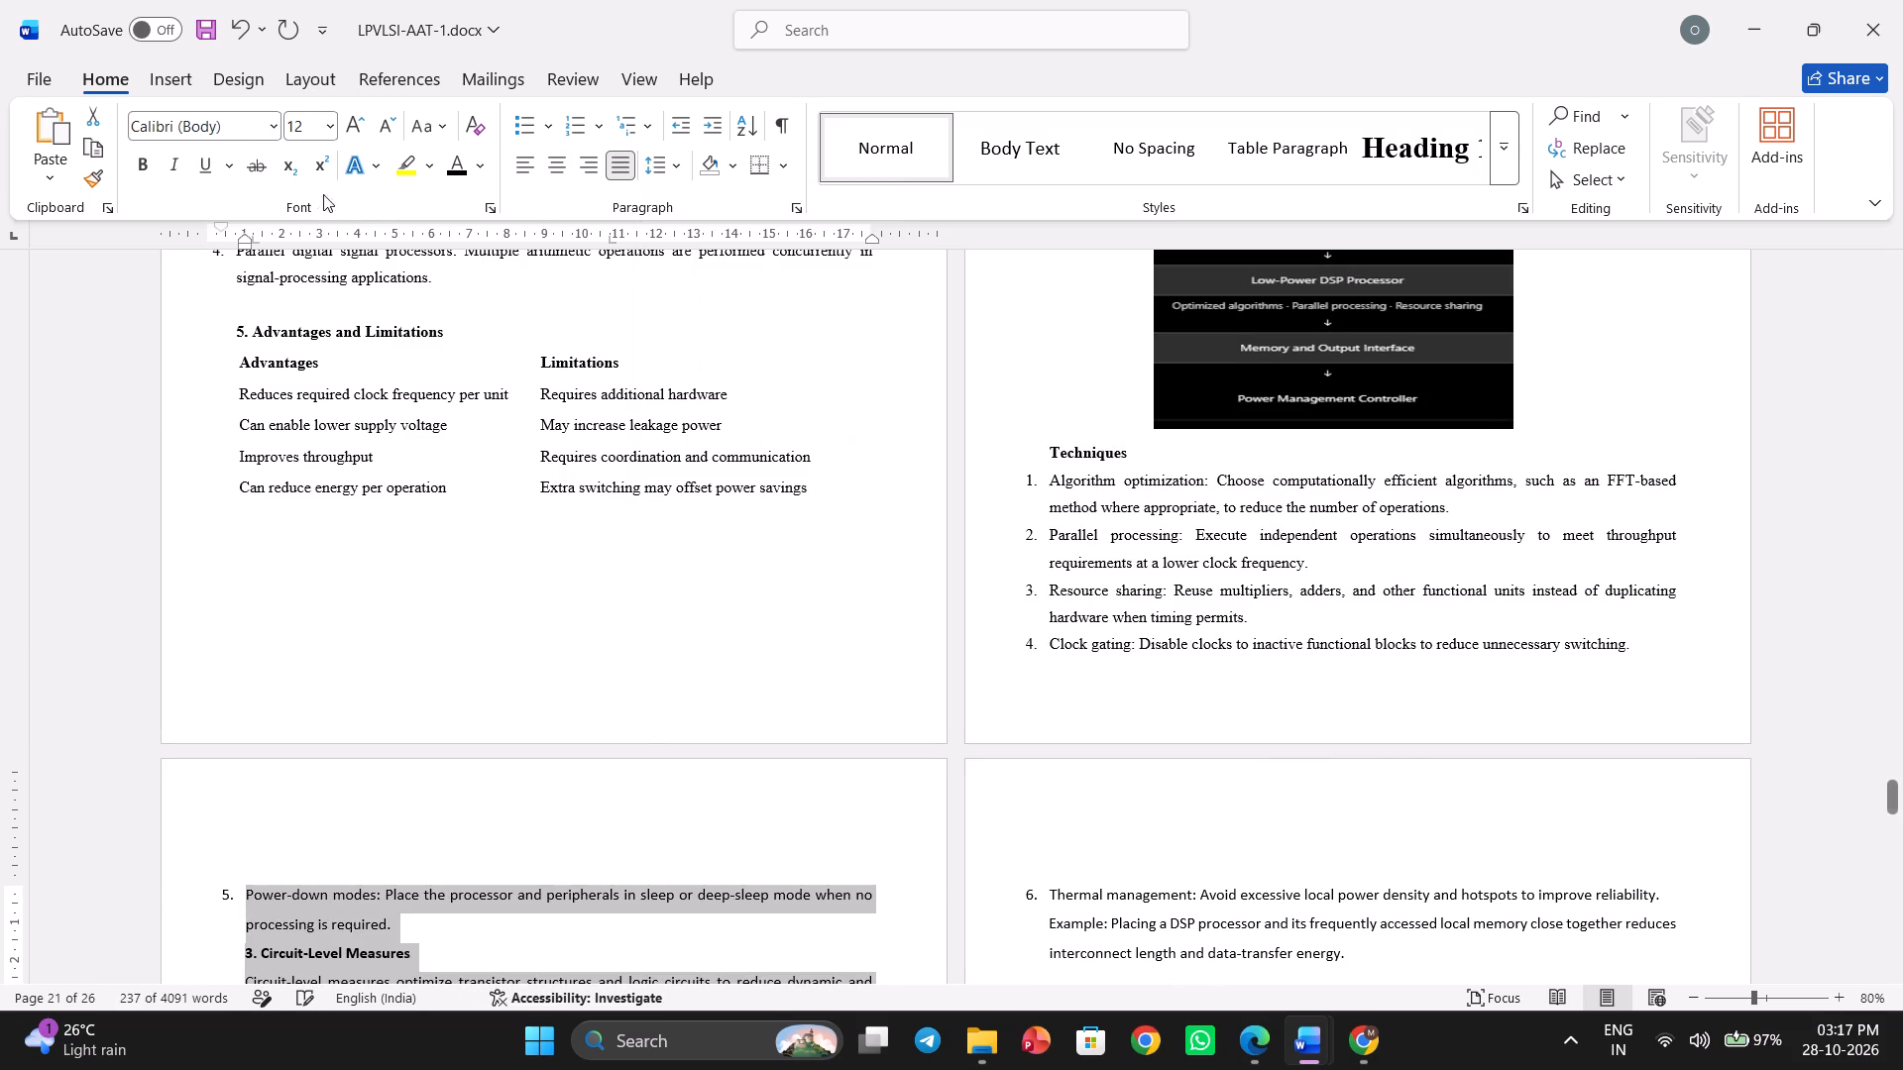
{"action": "left_click", "coordinate": [269, 134]}
{"action": "left_click", "coordinate": [228, 302]}
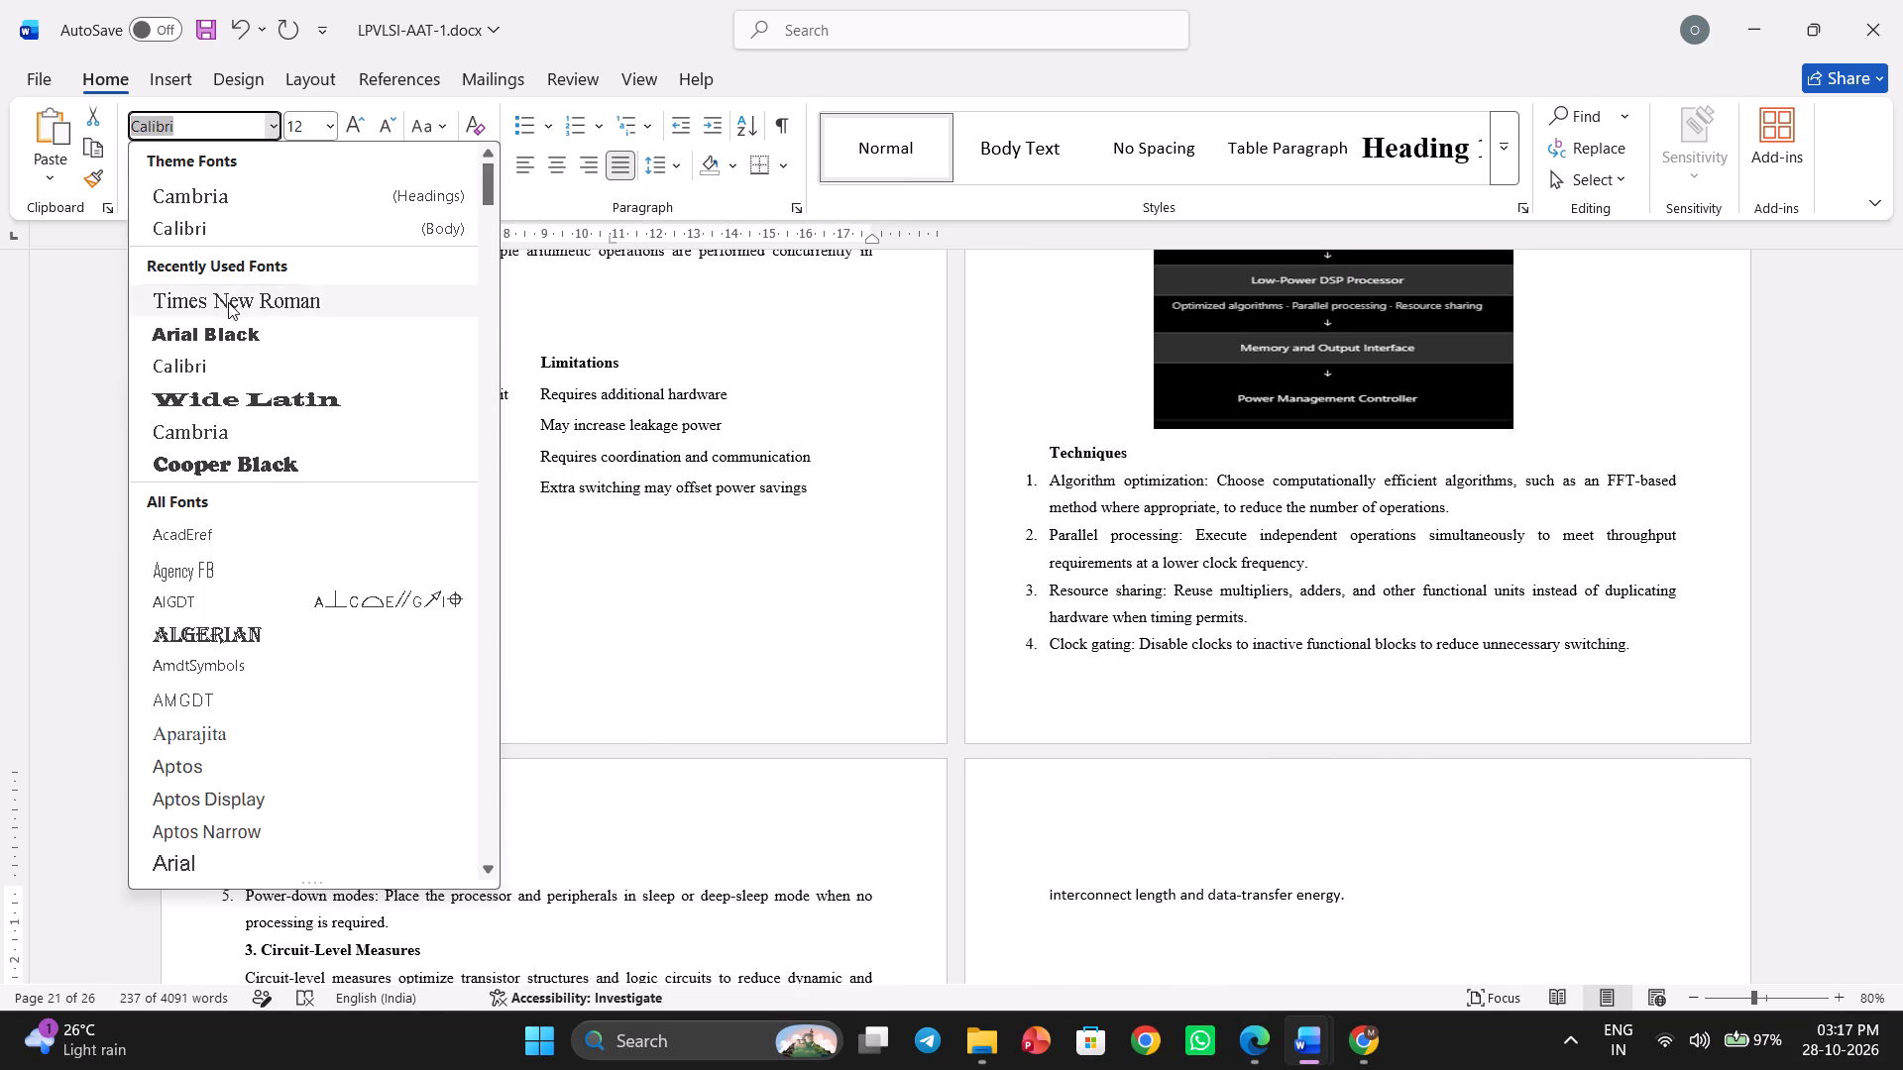
Delete the surplus blank paragraphs above the "5. Overall Design Plan" heading, keeping one blank line and the preceding sentence's full stop.
{"action": "scroll", "coordinate": [800, 747], "scroll_direction": "down", "scroll_amount": 2}
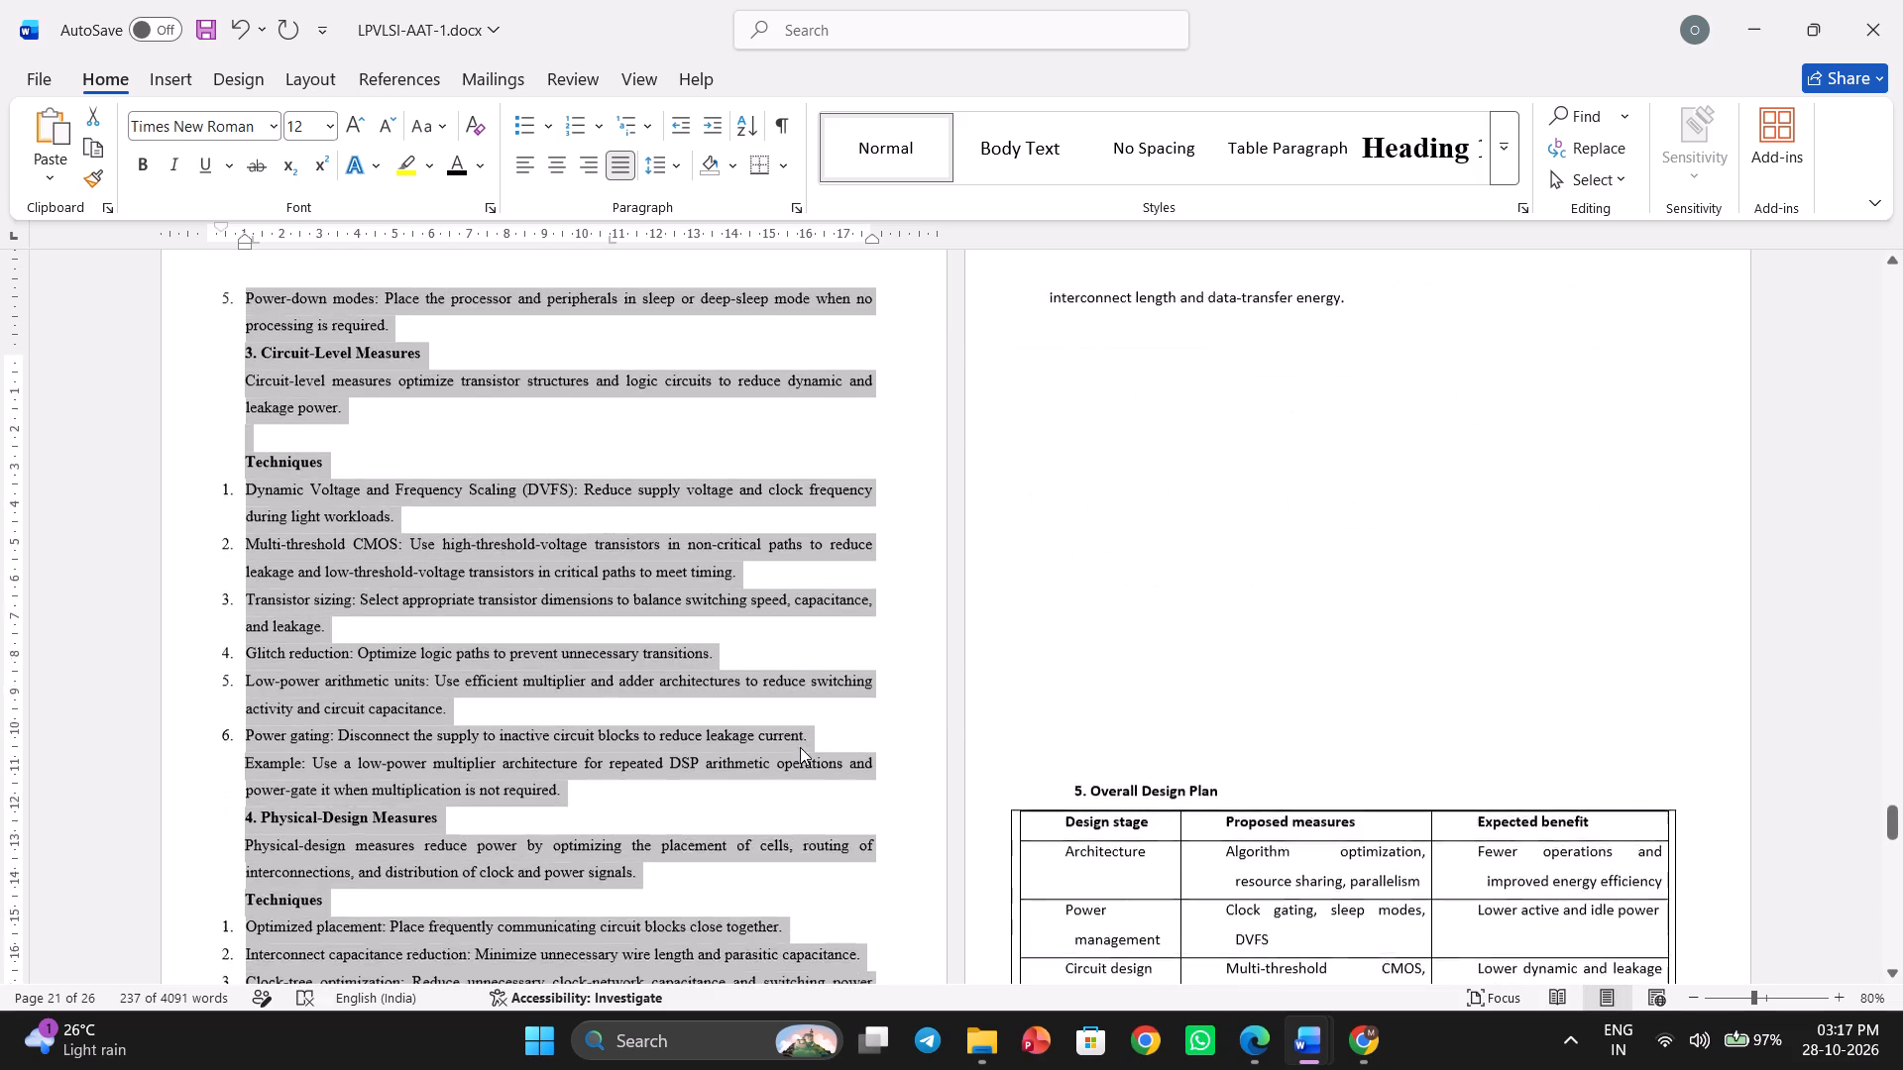
{"action": "scroll", "coordinate": [800, 747], "scroll_direction": "down", "scroll_amount": 1}
{"action": "left_click", "coordinate": [1106, 758]}
{"action": "left_click_drag", "start_coordinate": [1075, 833], "coordinate": [1064, 697]}
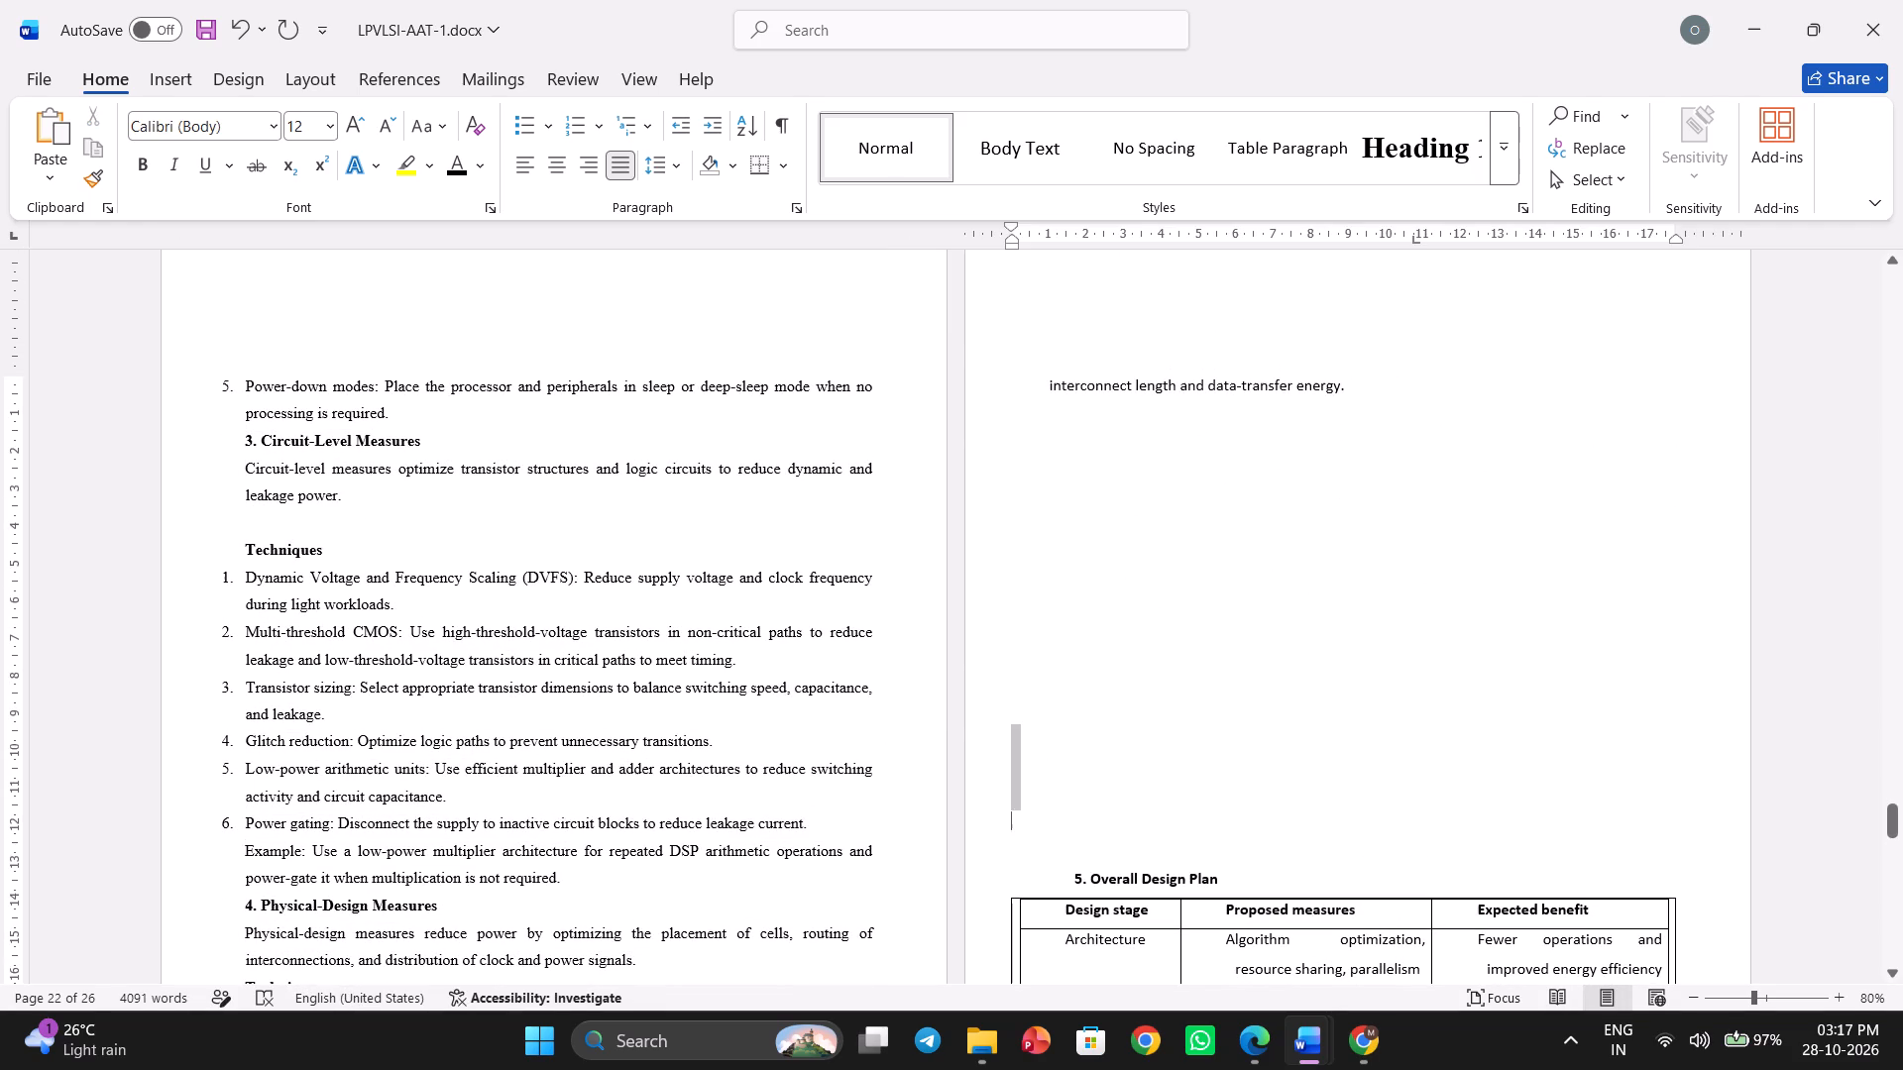
{"action": "left_click_drag", "start_coordinate": [1064, 697], "coordinate": [1017, 488]}
{"action": "key", "text": "BackSpace"}
{"action": "key", "text": "BackSpace"}
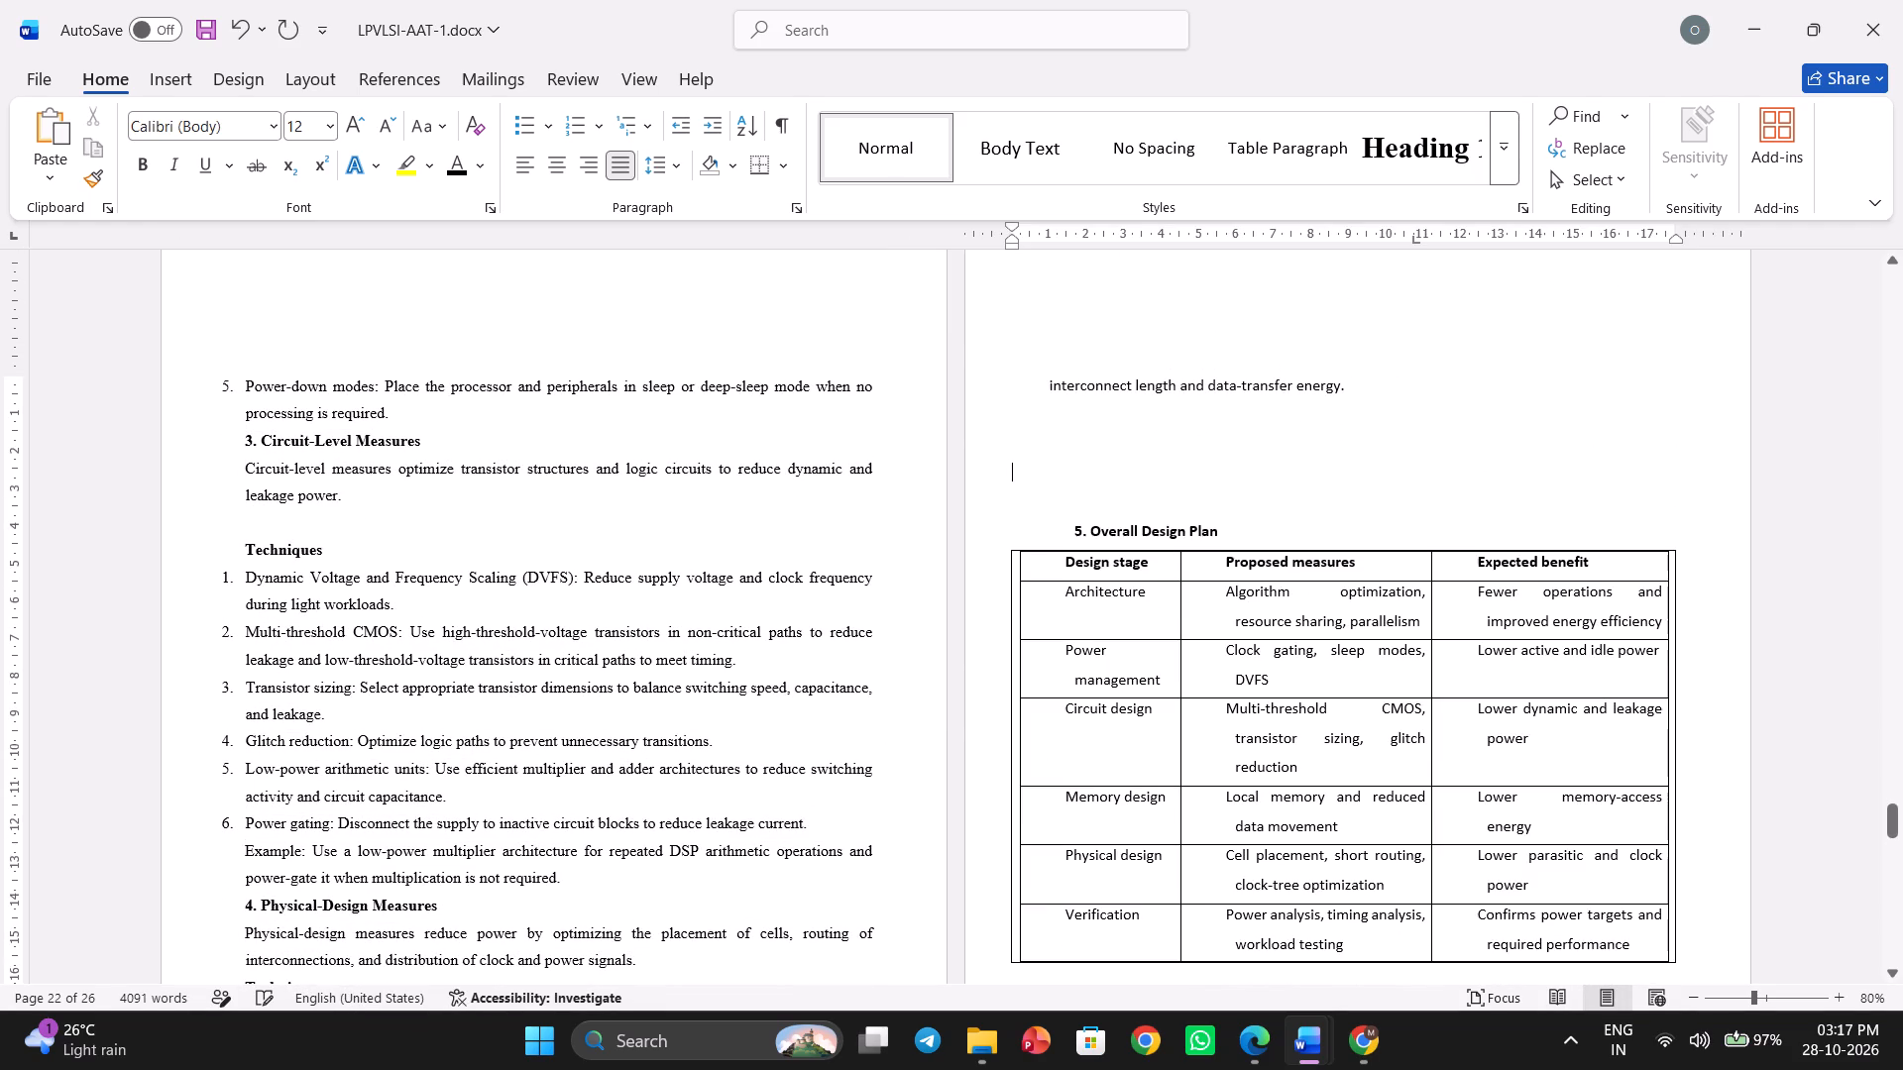
{"action": "key", "text": "BackSpace"}
{"action": "key", "text": "BackSpace"}
{"action": "key", "text": "BackSpace"}
{"action": "key", "text": "BackSpace"}
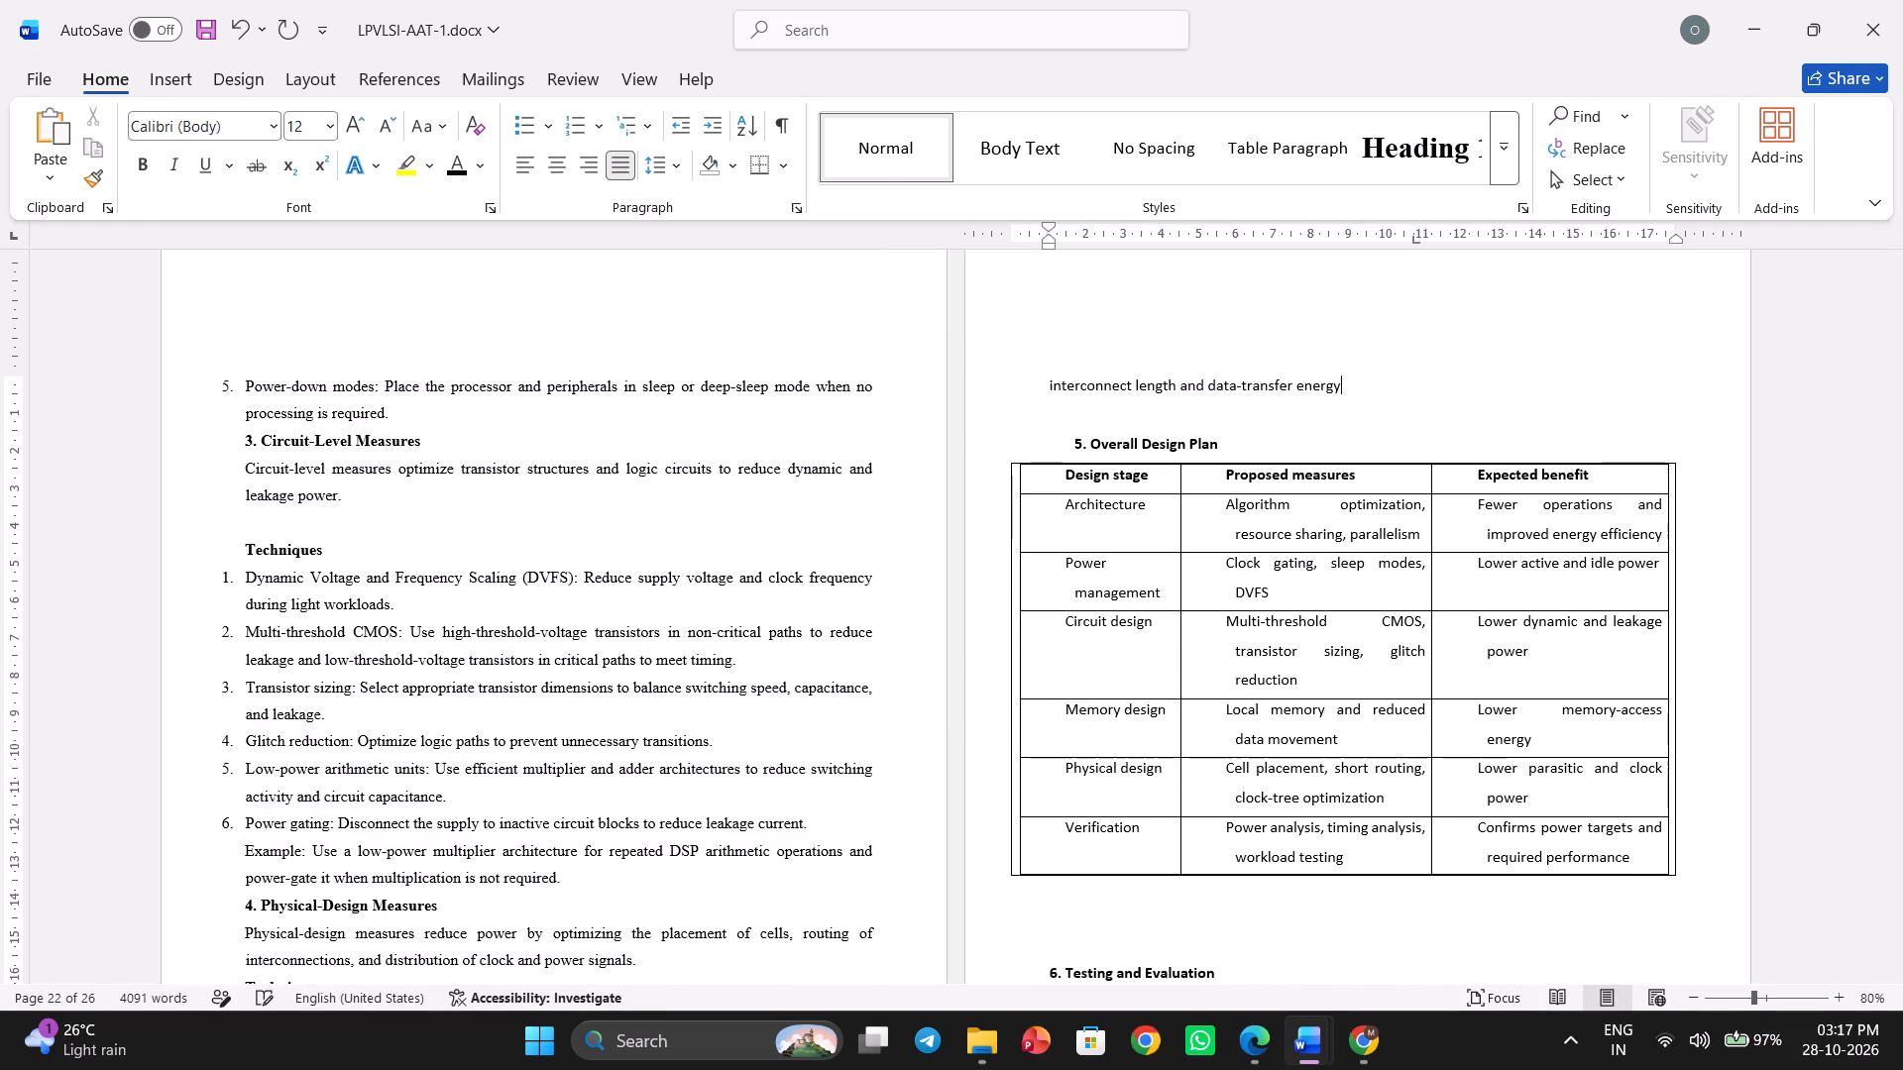
{"action": "key", "text": "ctrl+z"}
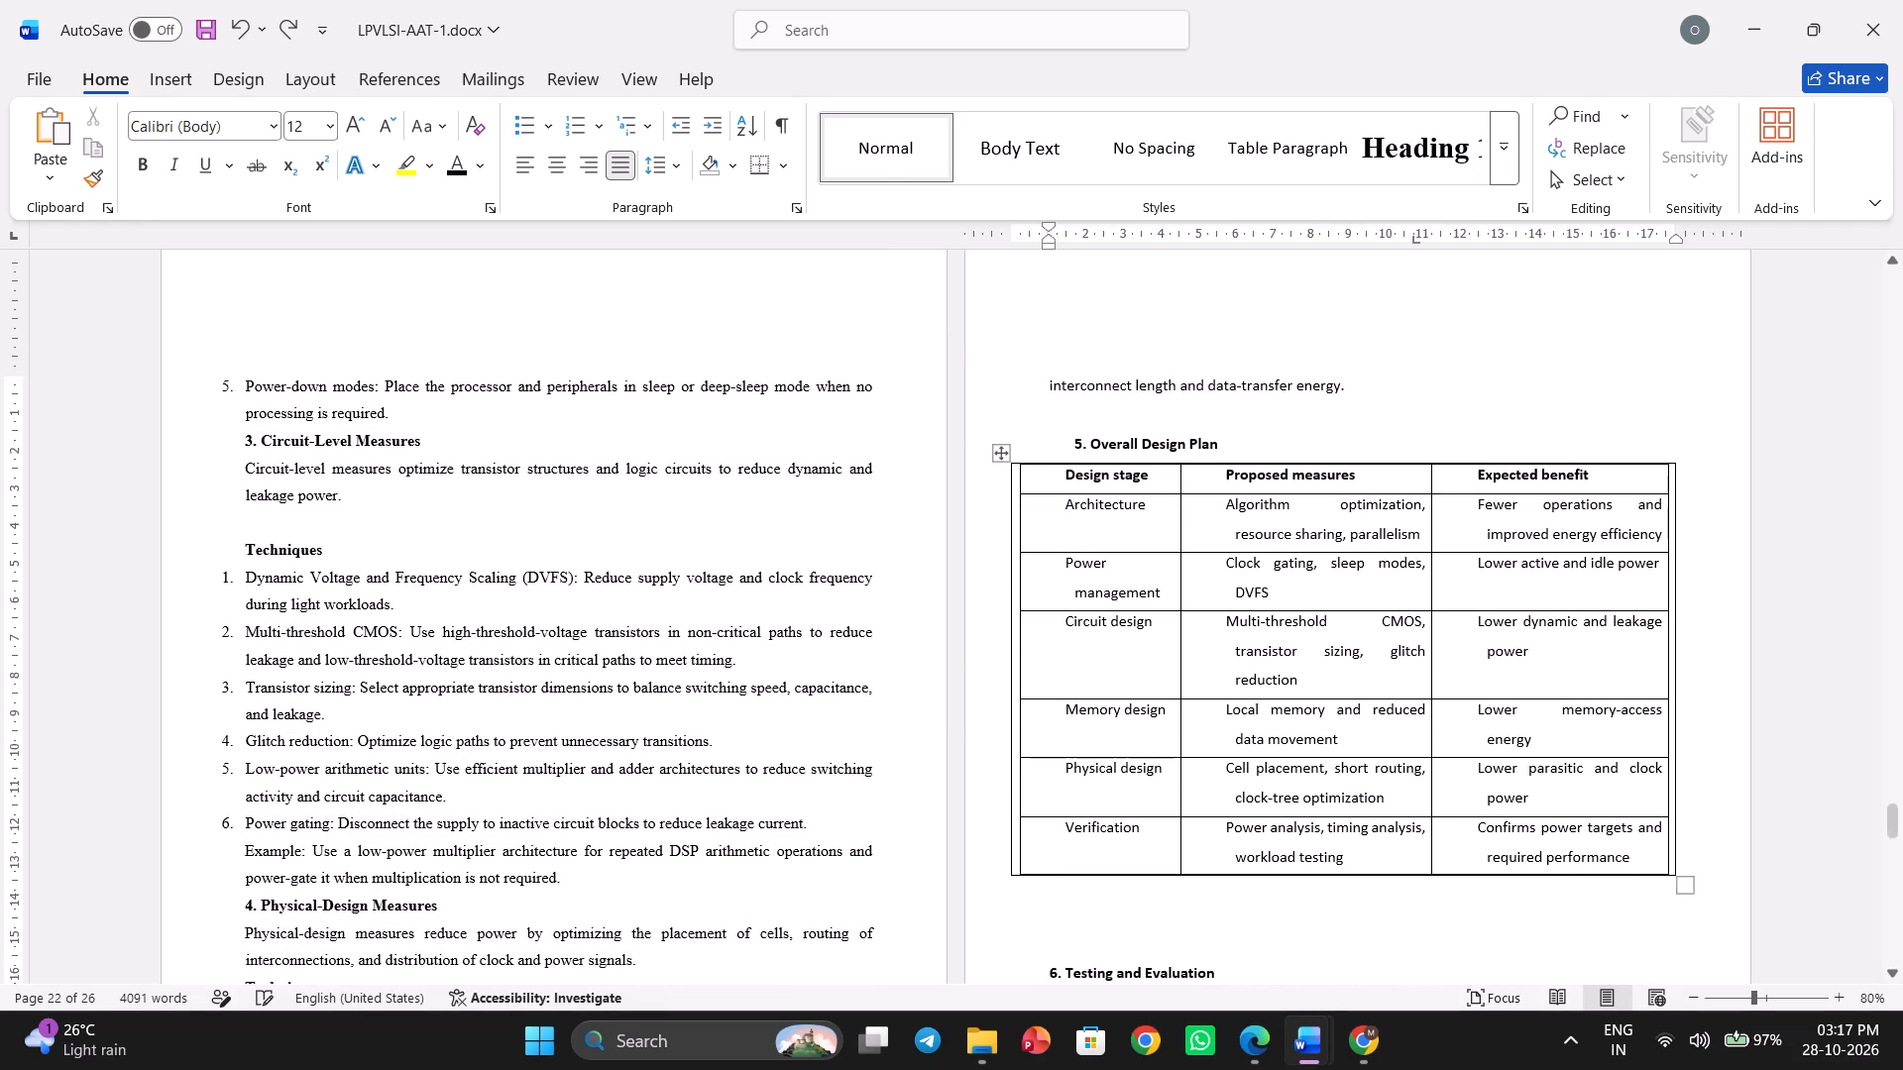
Apply Times New Roman to the "interconnect length and data-transfer energy" line, the "5. Overall Design Plan" heading and its table.
{"action": "left_click_drag", "start_coordinate": [1349, 939], "coordinate": [1058, 311]}
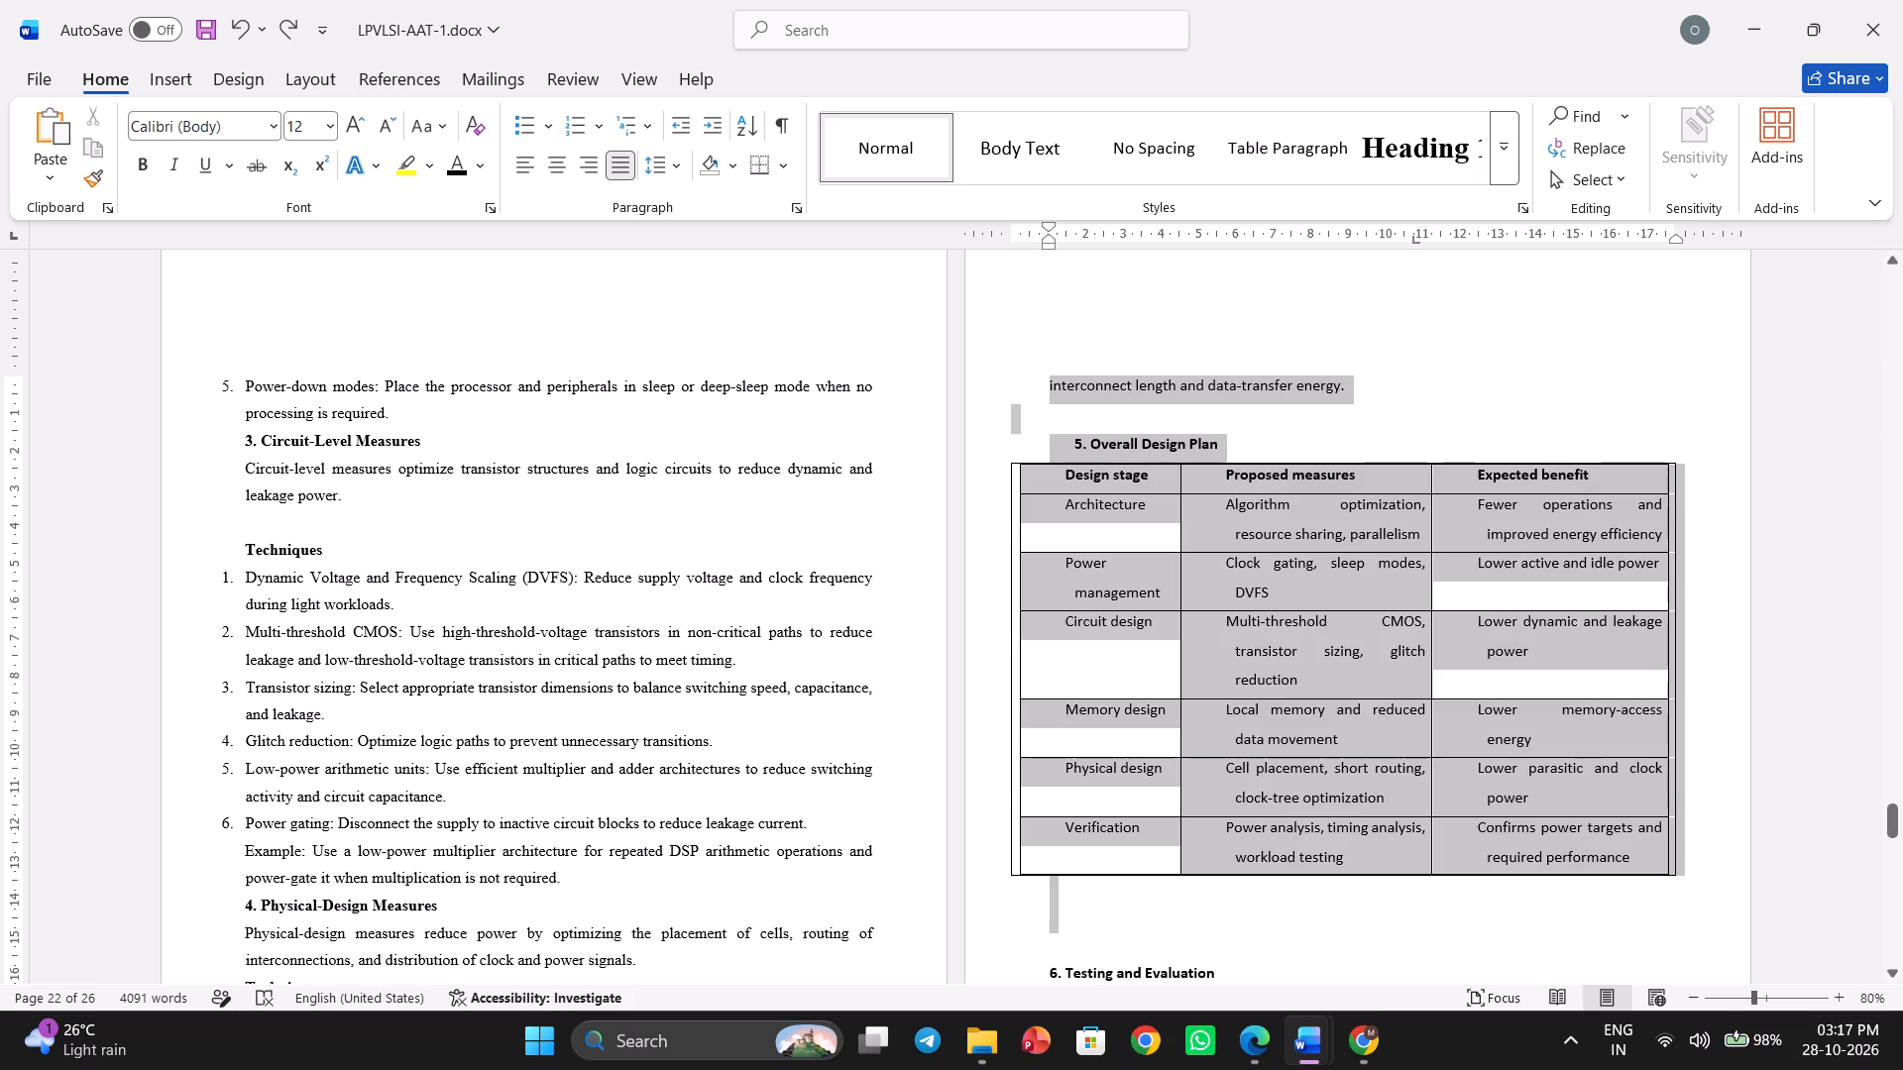
{"action": "left_click_drag", "start_coordinate": [1058, 311], "coordinate": [1054, 313]}
{"action": "left_click", "coordinate": [266, 125]}
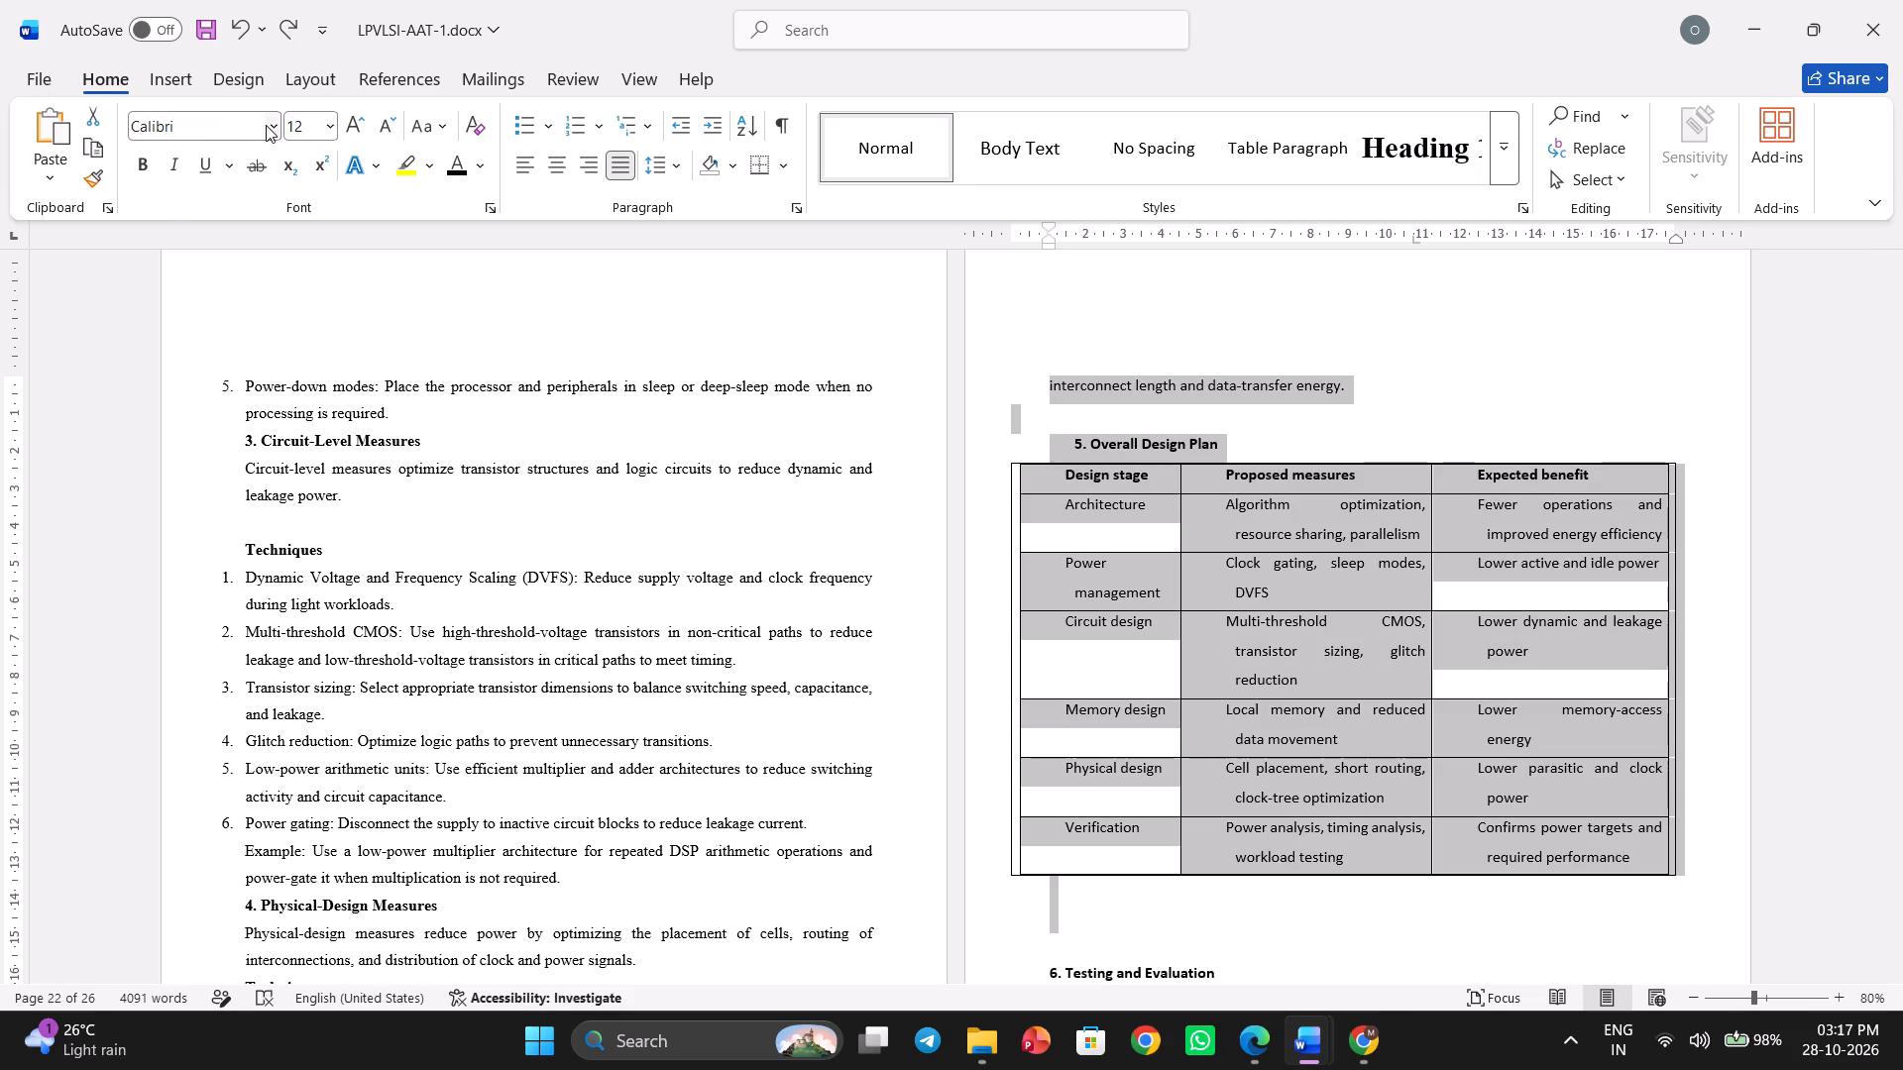
{"action": "left_click", "coordinate": [238, 294]}
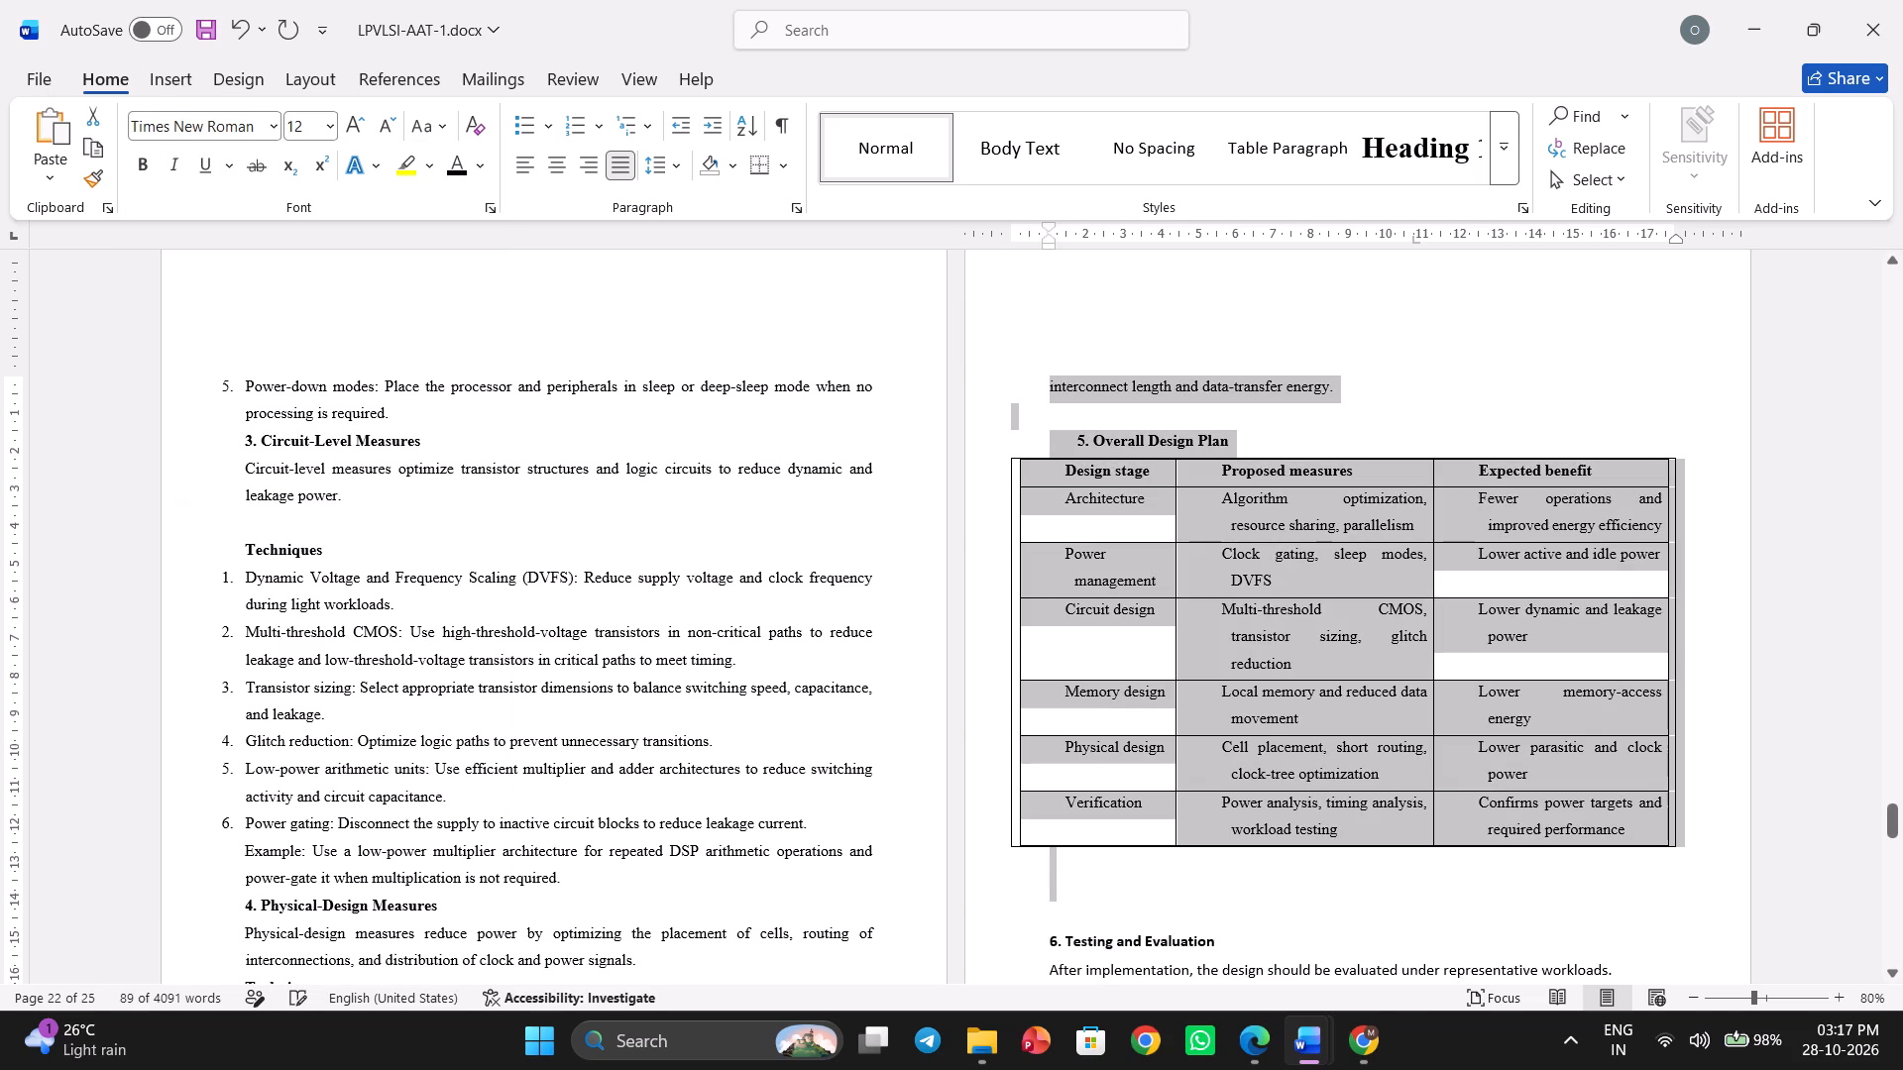
{"action": "left_click", "coordinate": [1034, 406]}
Delete the extra blank lines between the Overall Design Plan table and the "6. Testing and Evaluation" heading.
{"action": "scroll", "coordinate": [1034, 406], "scroll_direction": "down", "scroll_amount": 1}
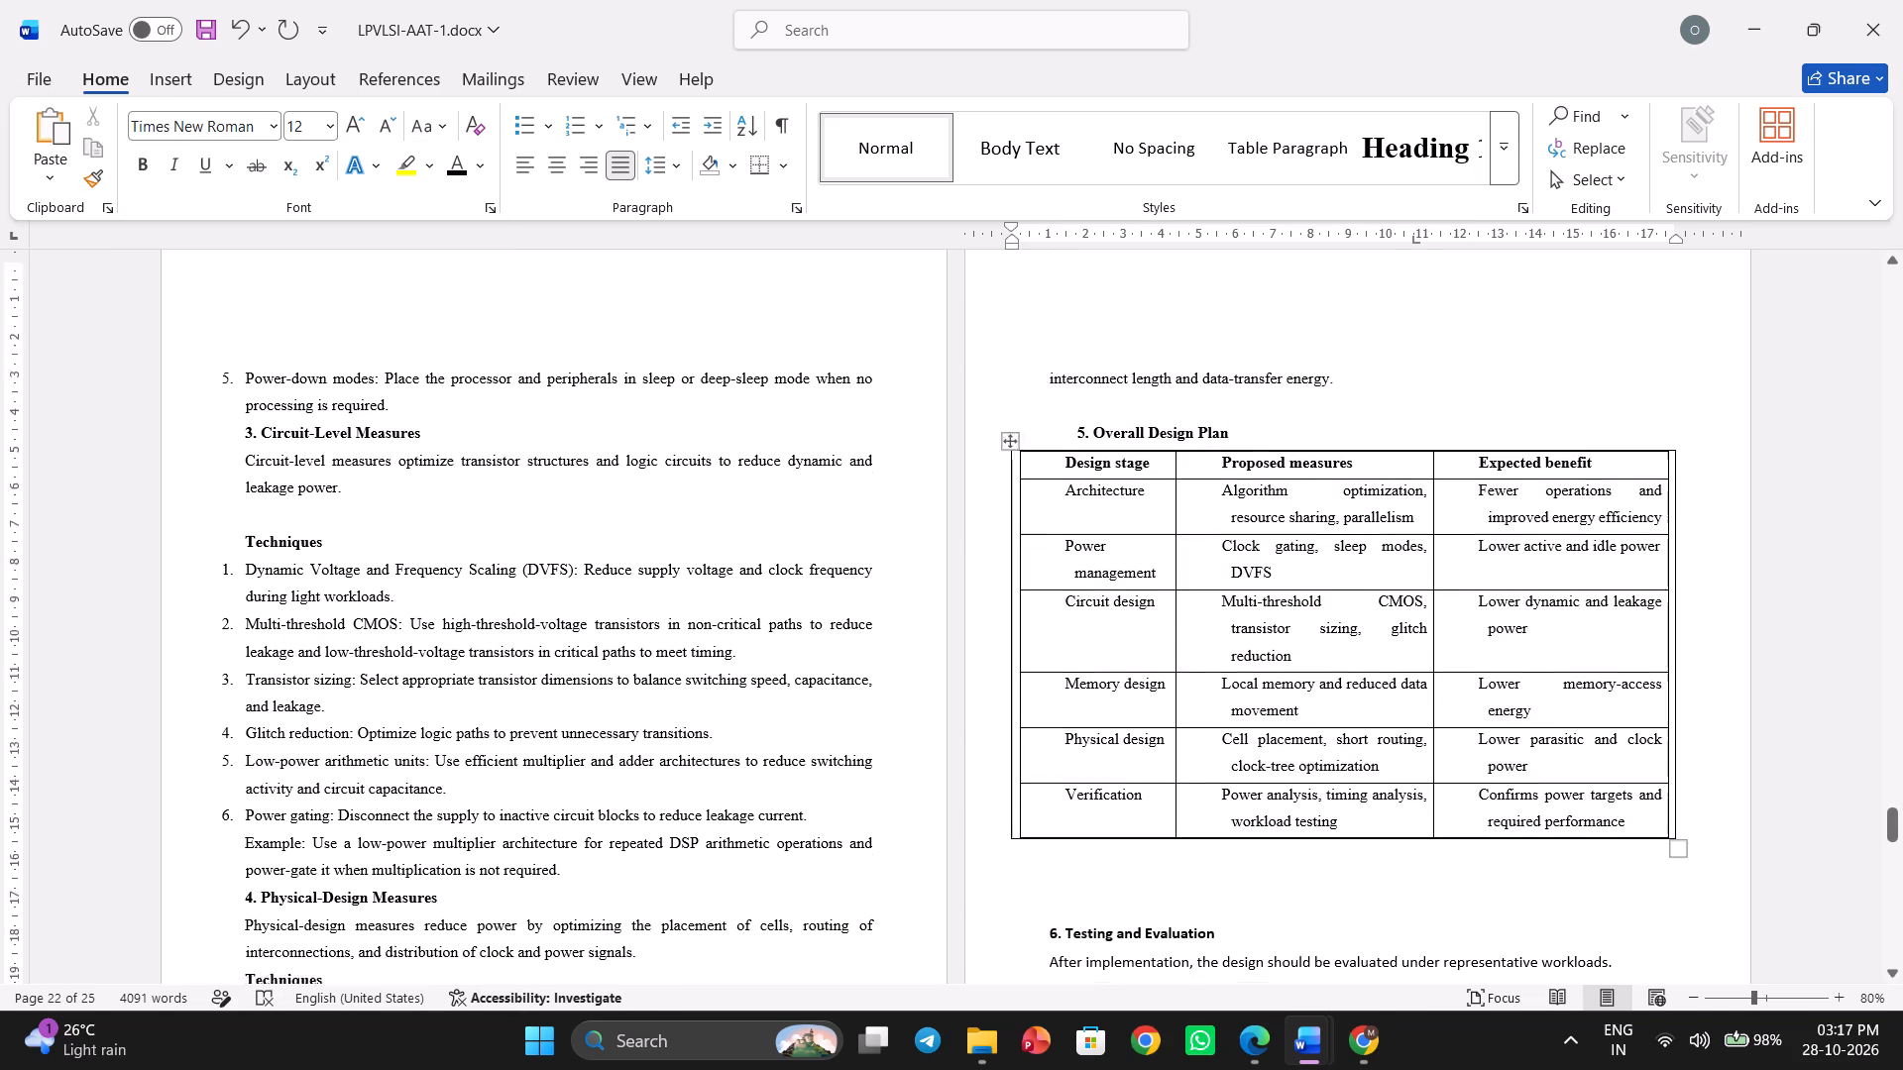
{"action": "scroll", "coordinate": [1034, 406], "scroll_direction": "down", "scroll_amount": 1}
{"action": "left_click", "coordinate": [1064, 467]}
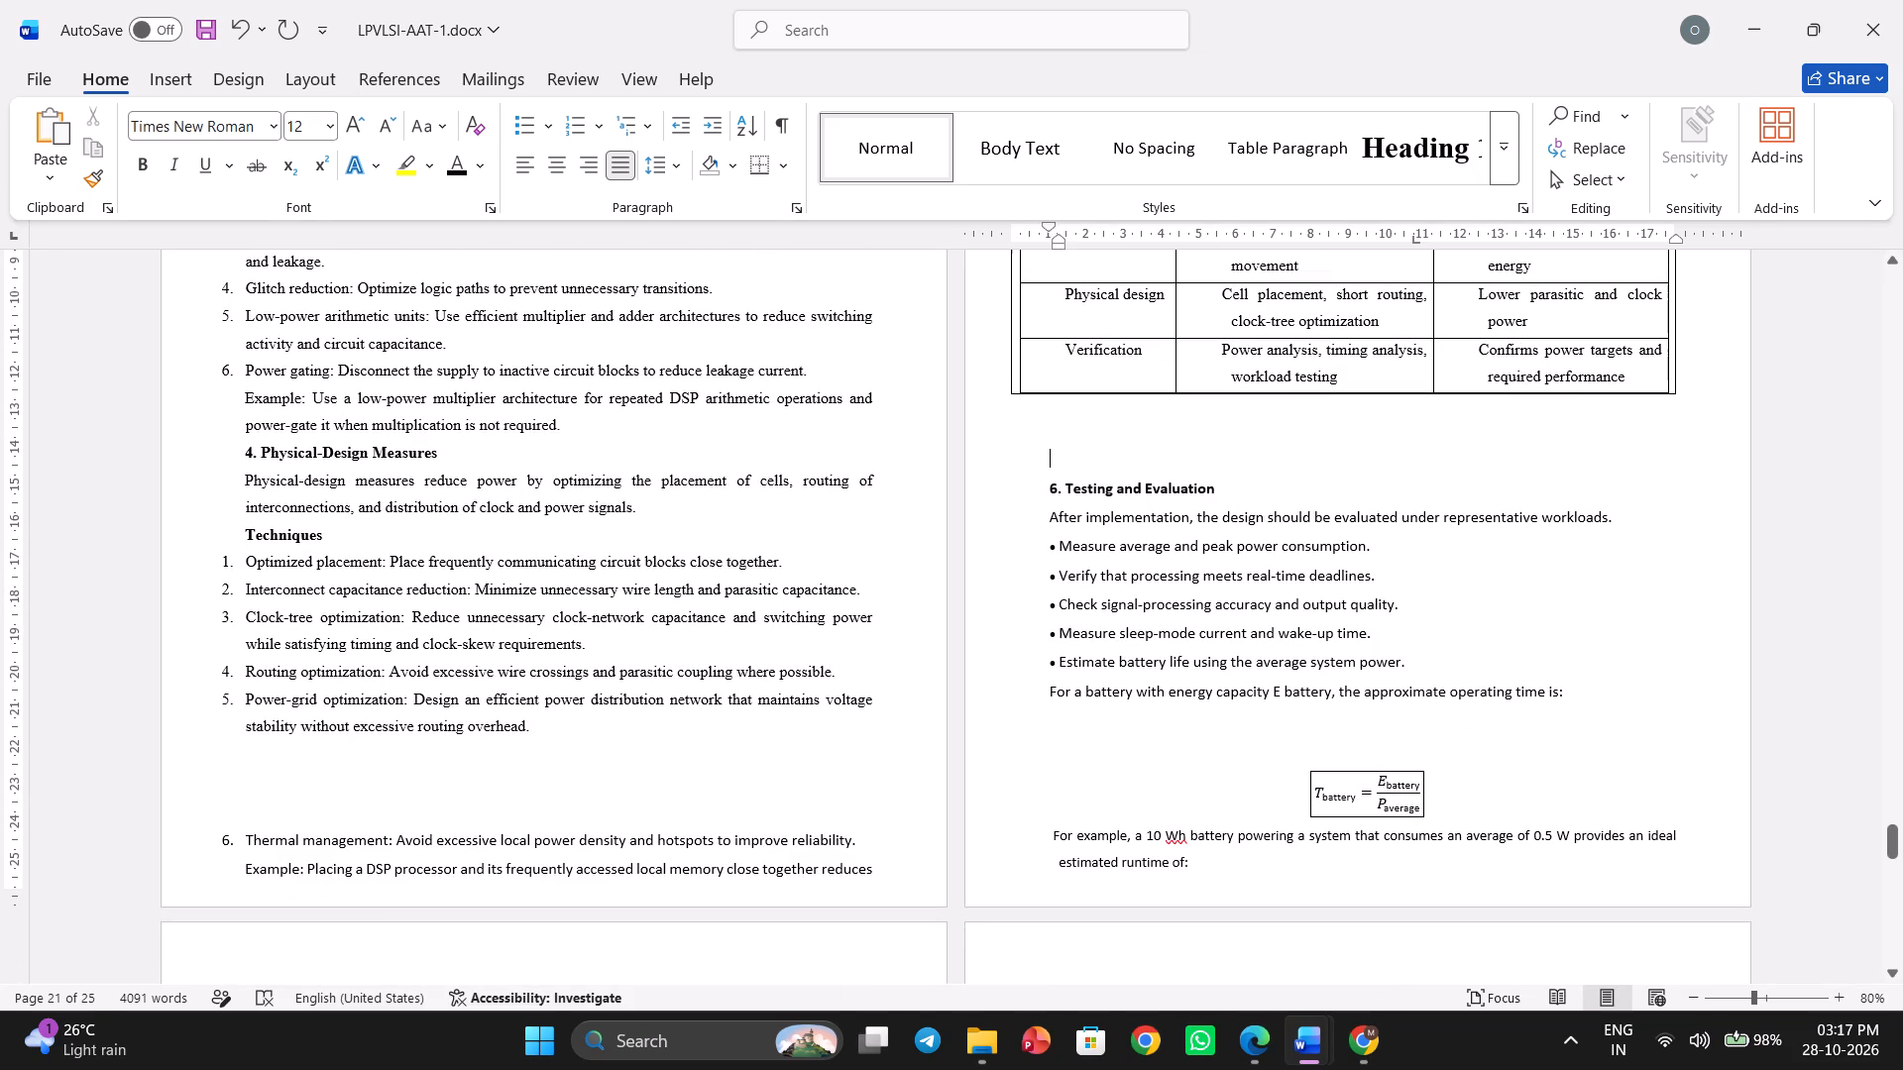
{"action": "key", "text": "BackSpace"}
{"action": "key", "text": "BackSpace"}
{"action": "key", "text": "BackSpace"}
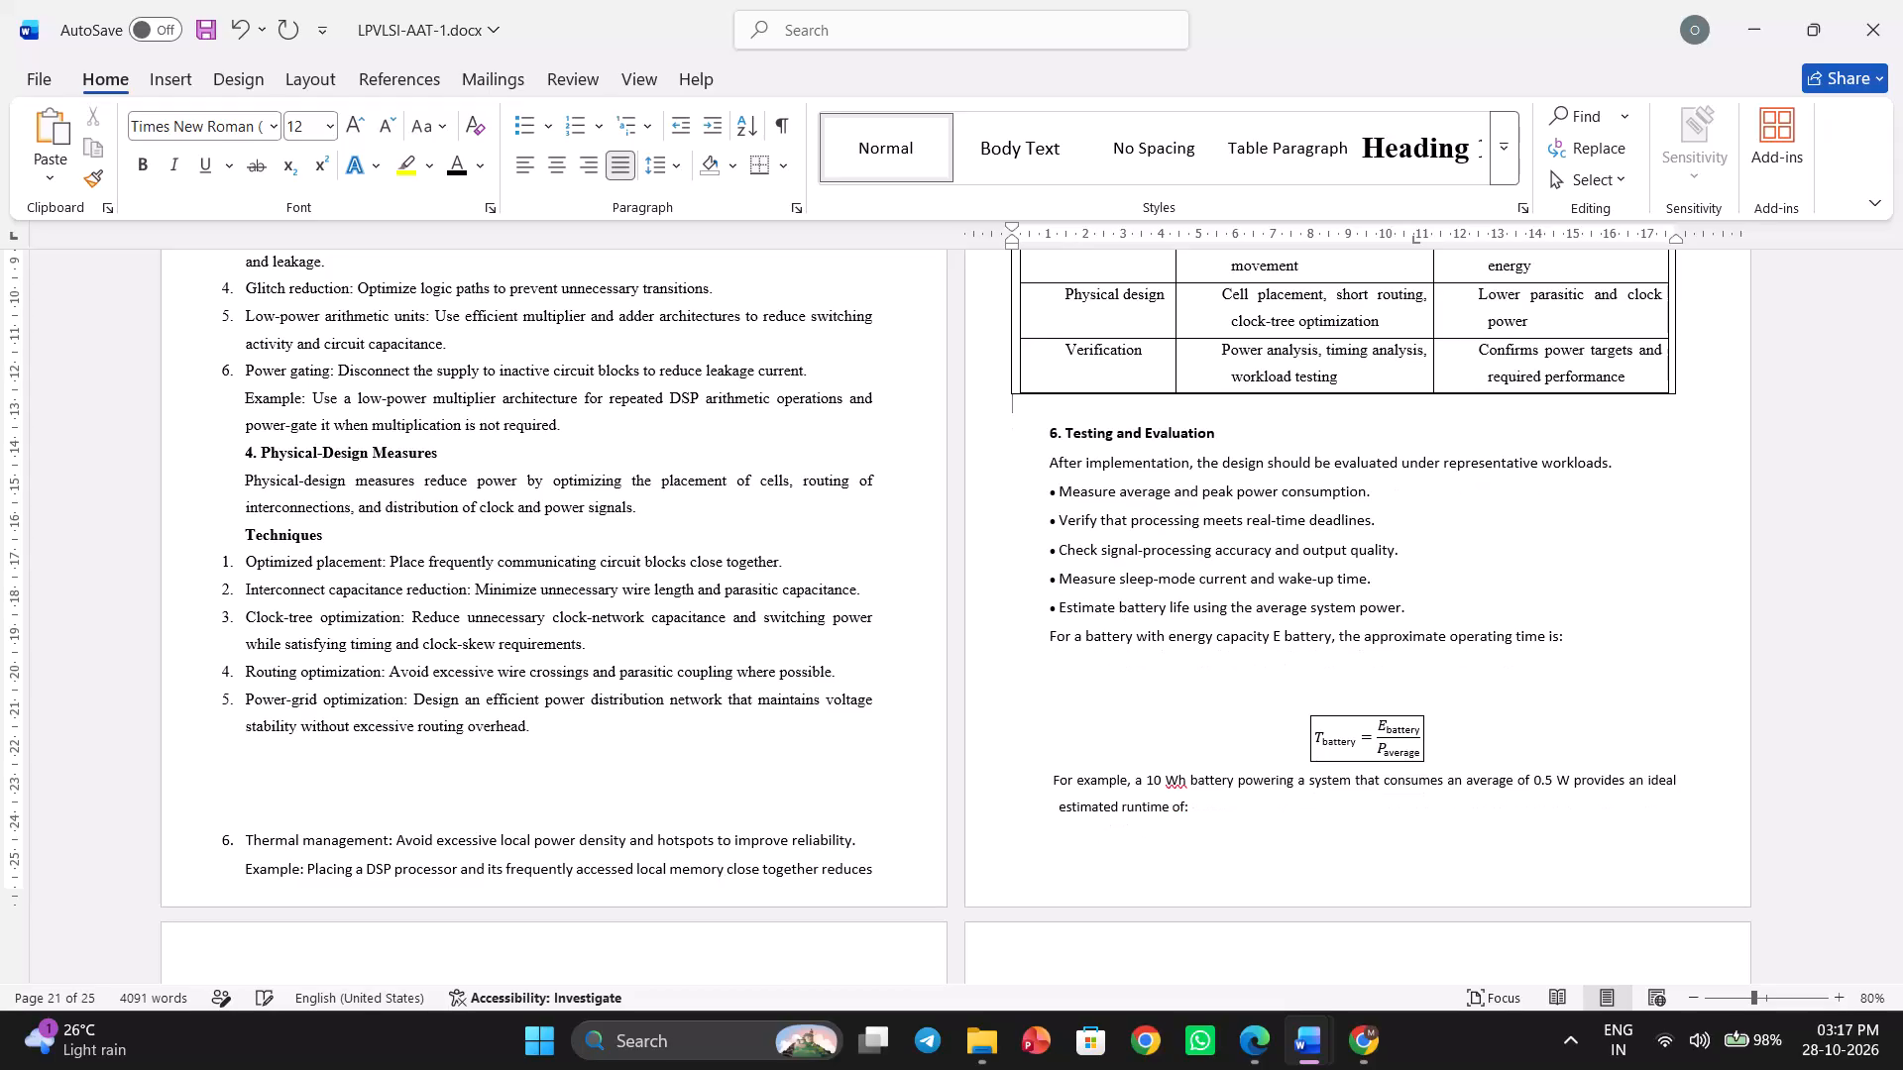
Delete the blank lines between the "Power-grid optimization" and "Thermal management" items.
{"action": "left_click", "coordinate": [283, 811]}
{"action": "key", "text": "BackSpace"}
{"action": "key", "text": "BackSpace"}
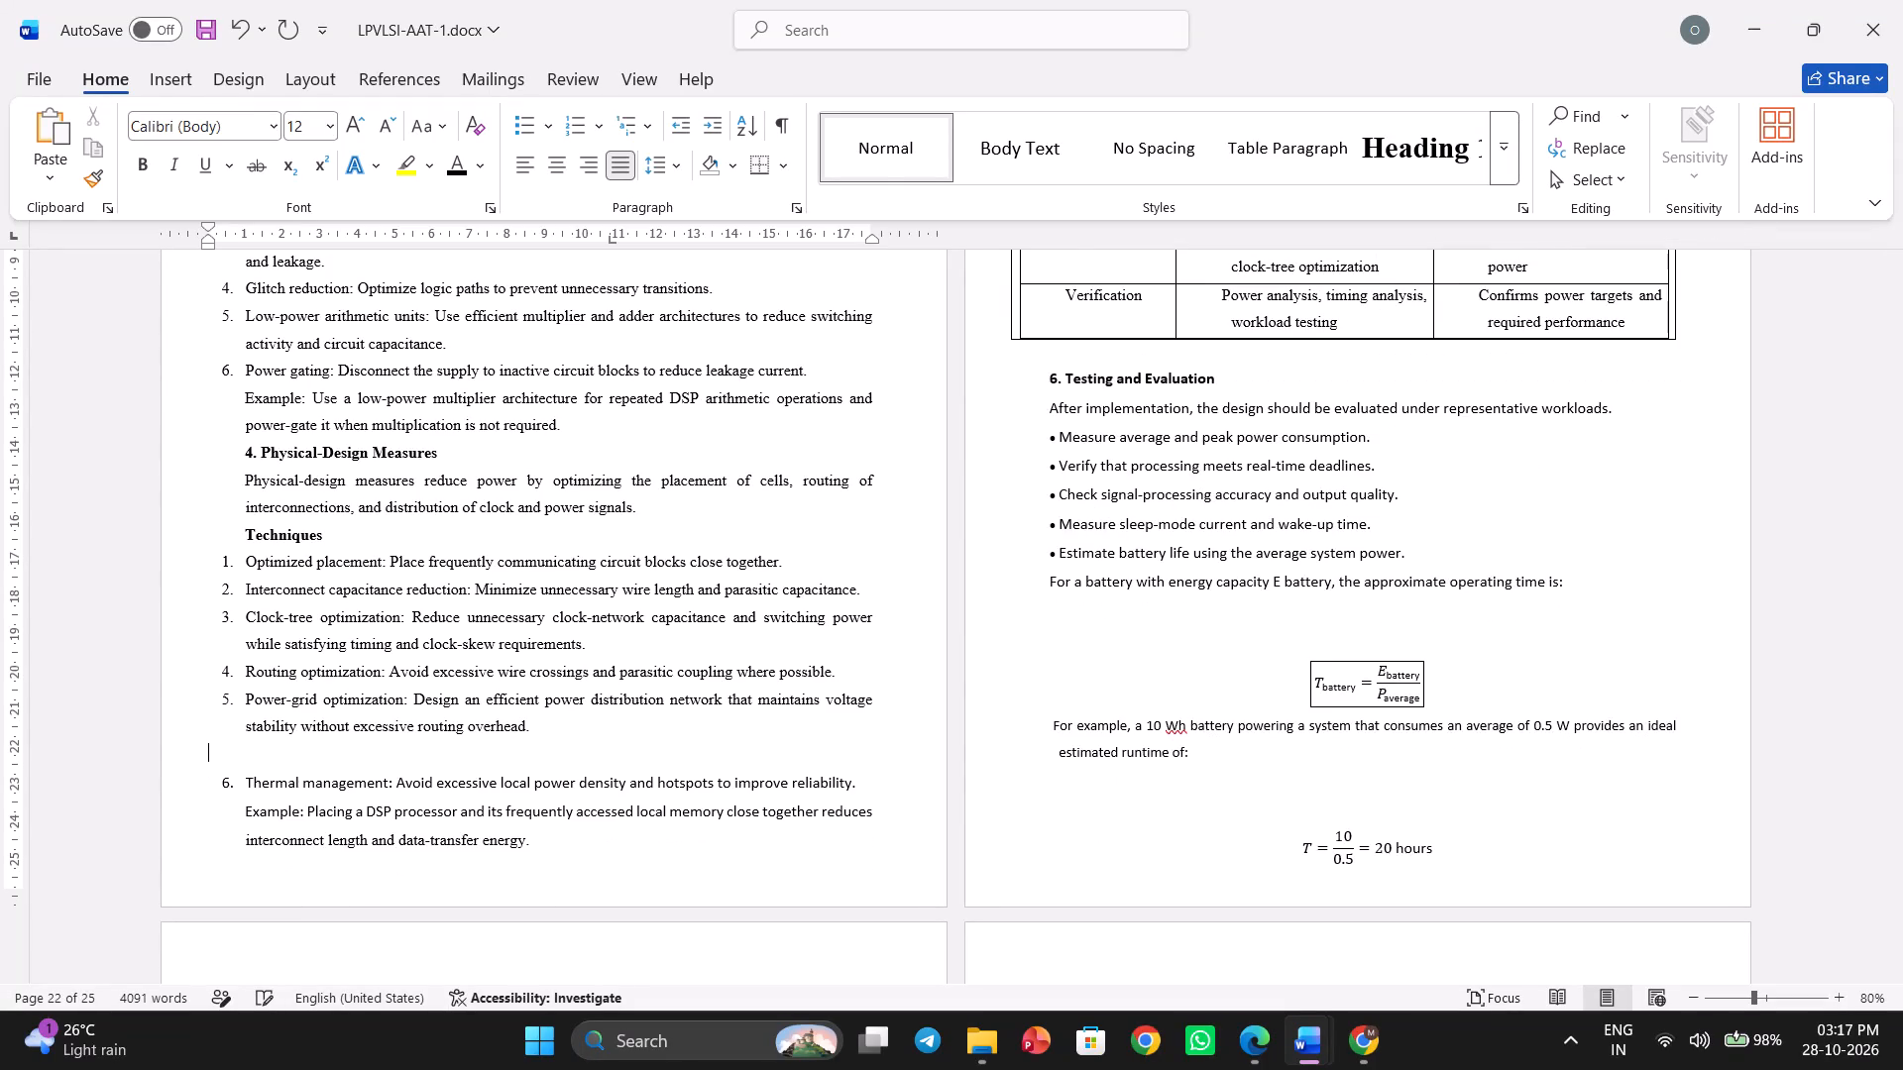
{"action": "key", "text": "BackSpace"}
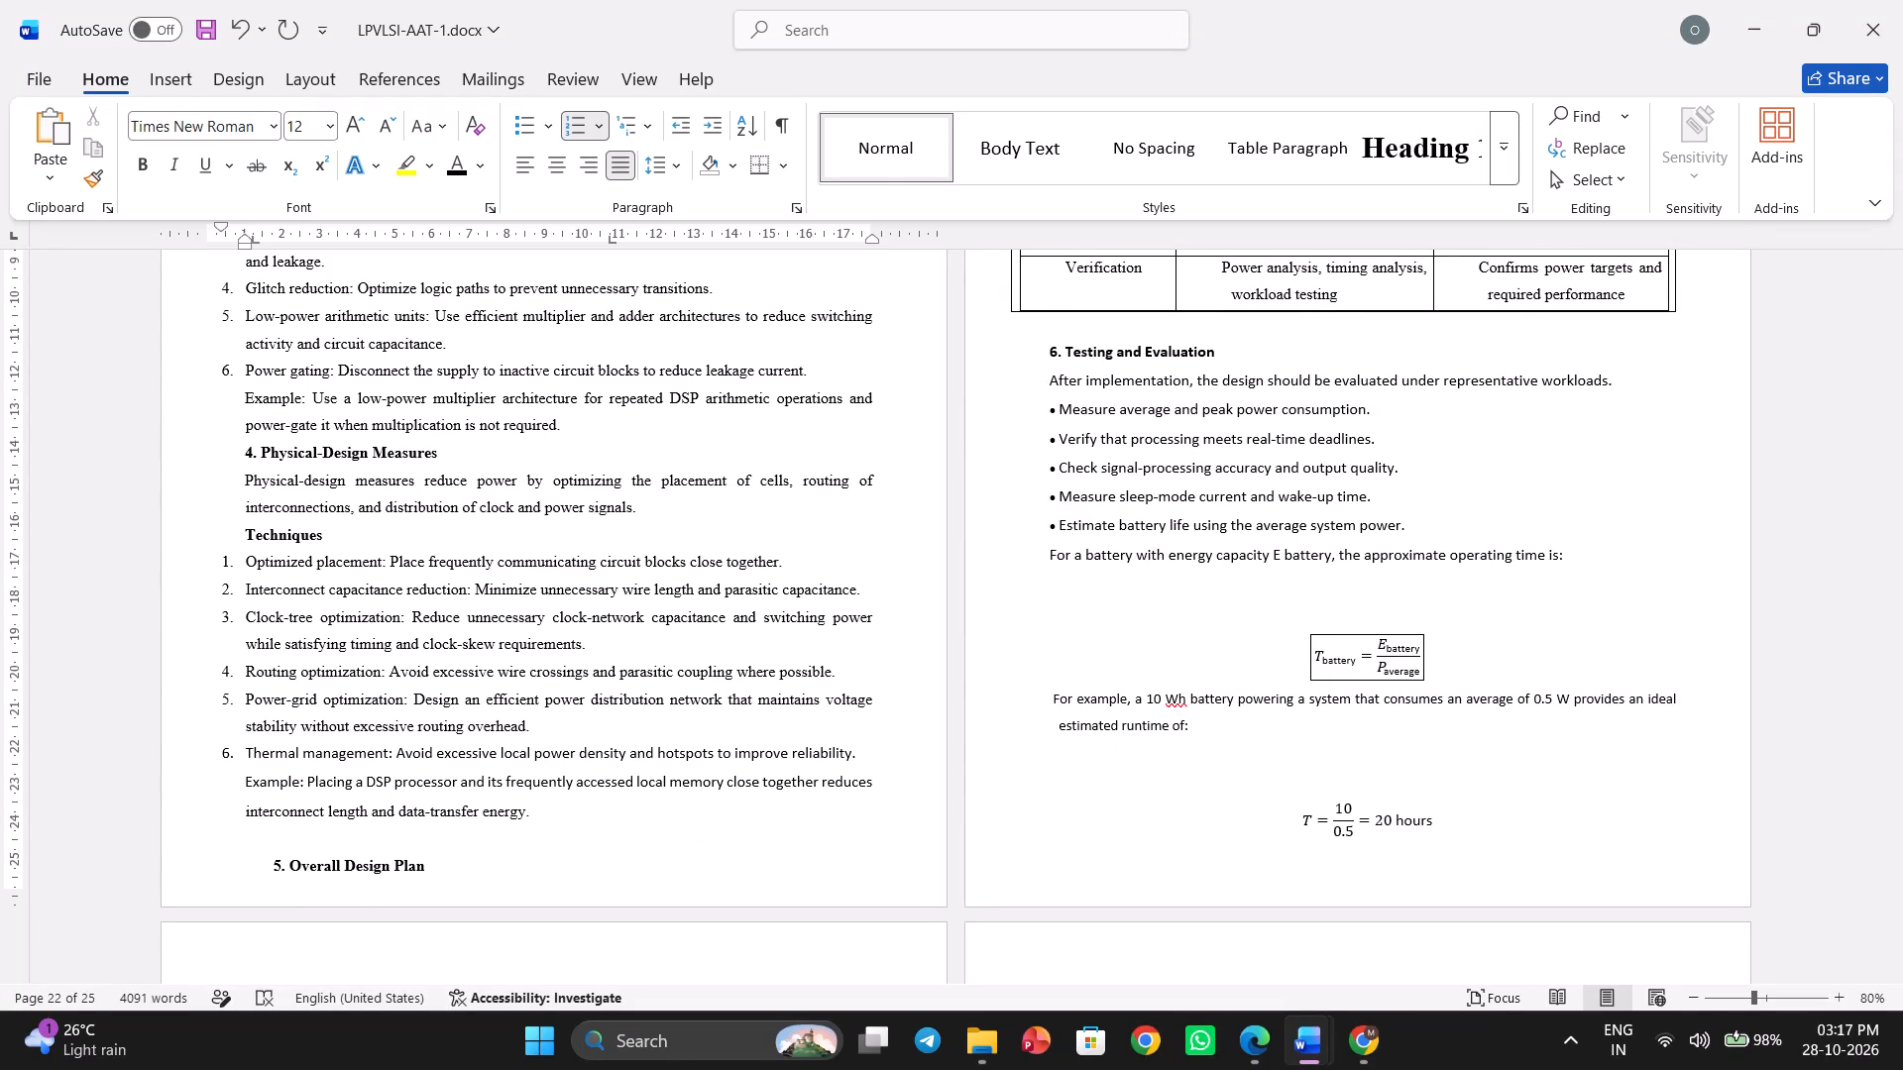
Insert a blank line after the Physical-Design Measures example so that "5. Overall Design Plan" starts on the following page.
{"action": "left_click", "coordinate": [548, 828]}
{"action": "key", "text": "Return"}
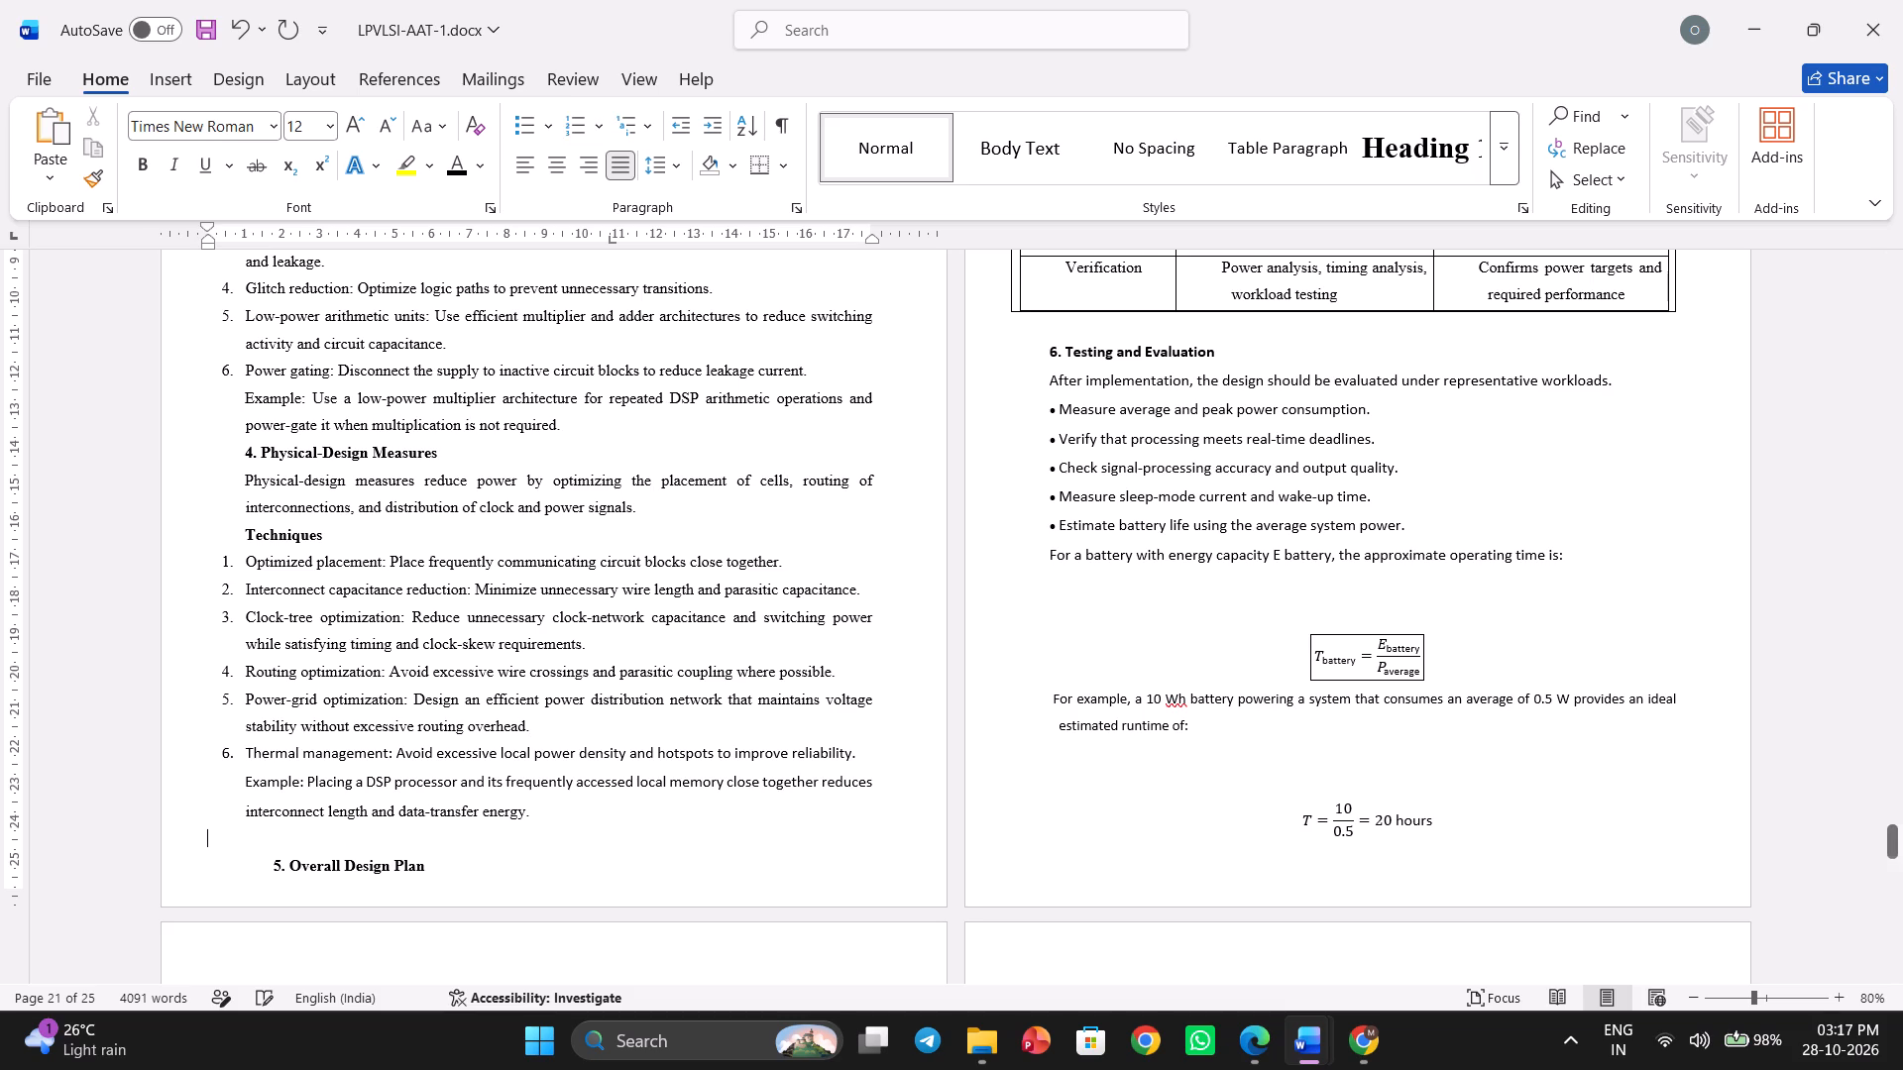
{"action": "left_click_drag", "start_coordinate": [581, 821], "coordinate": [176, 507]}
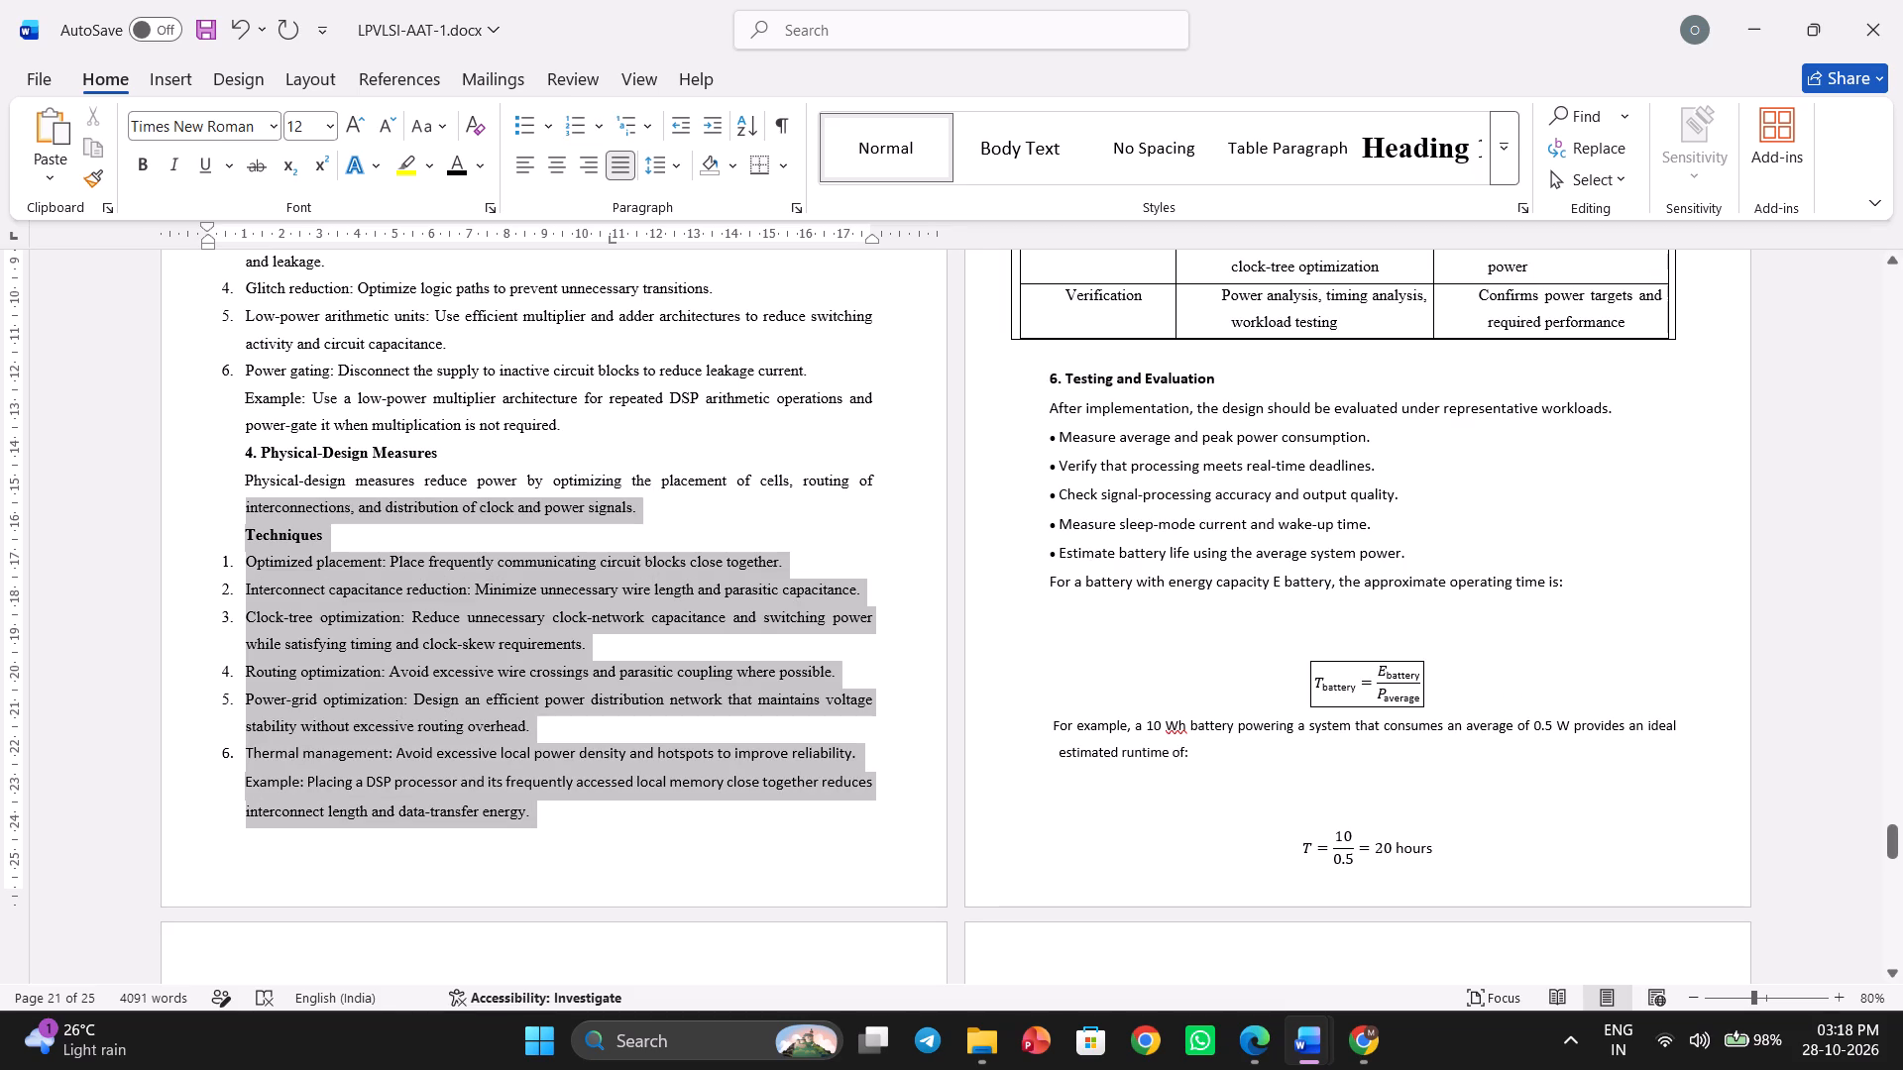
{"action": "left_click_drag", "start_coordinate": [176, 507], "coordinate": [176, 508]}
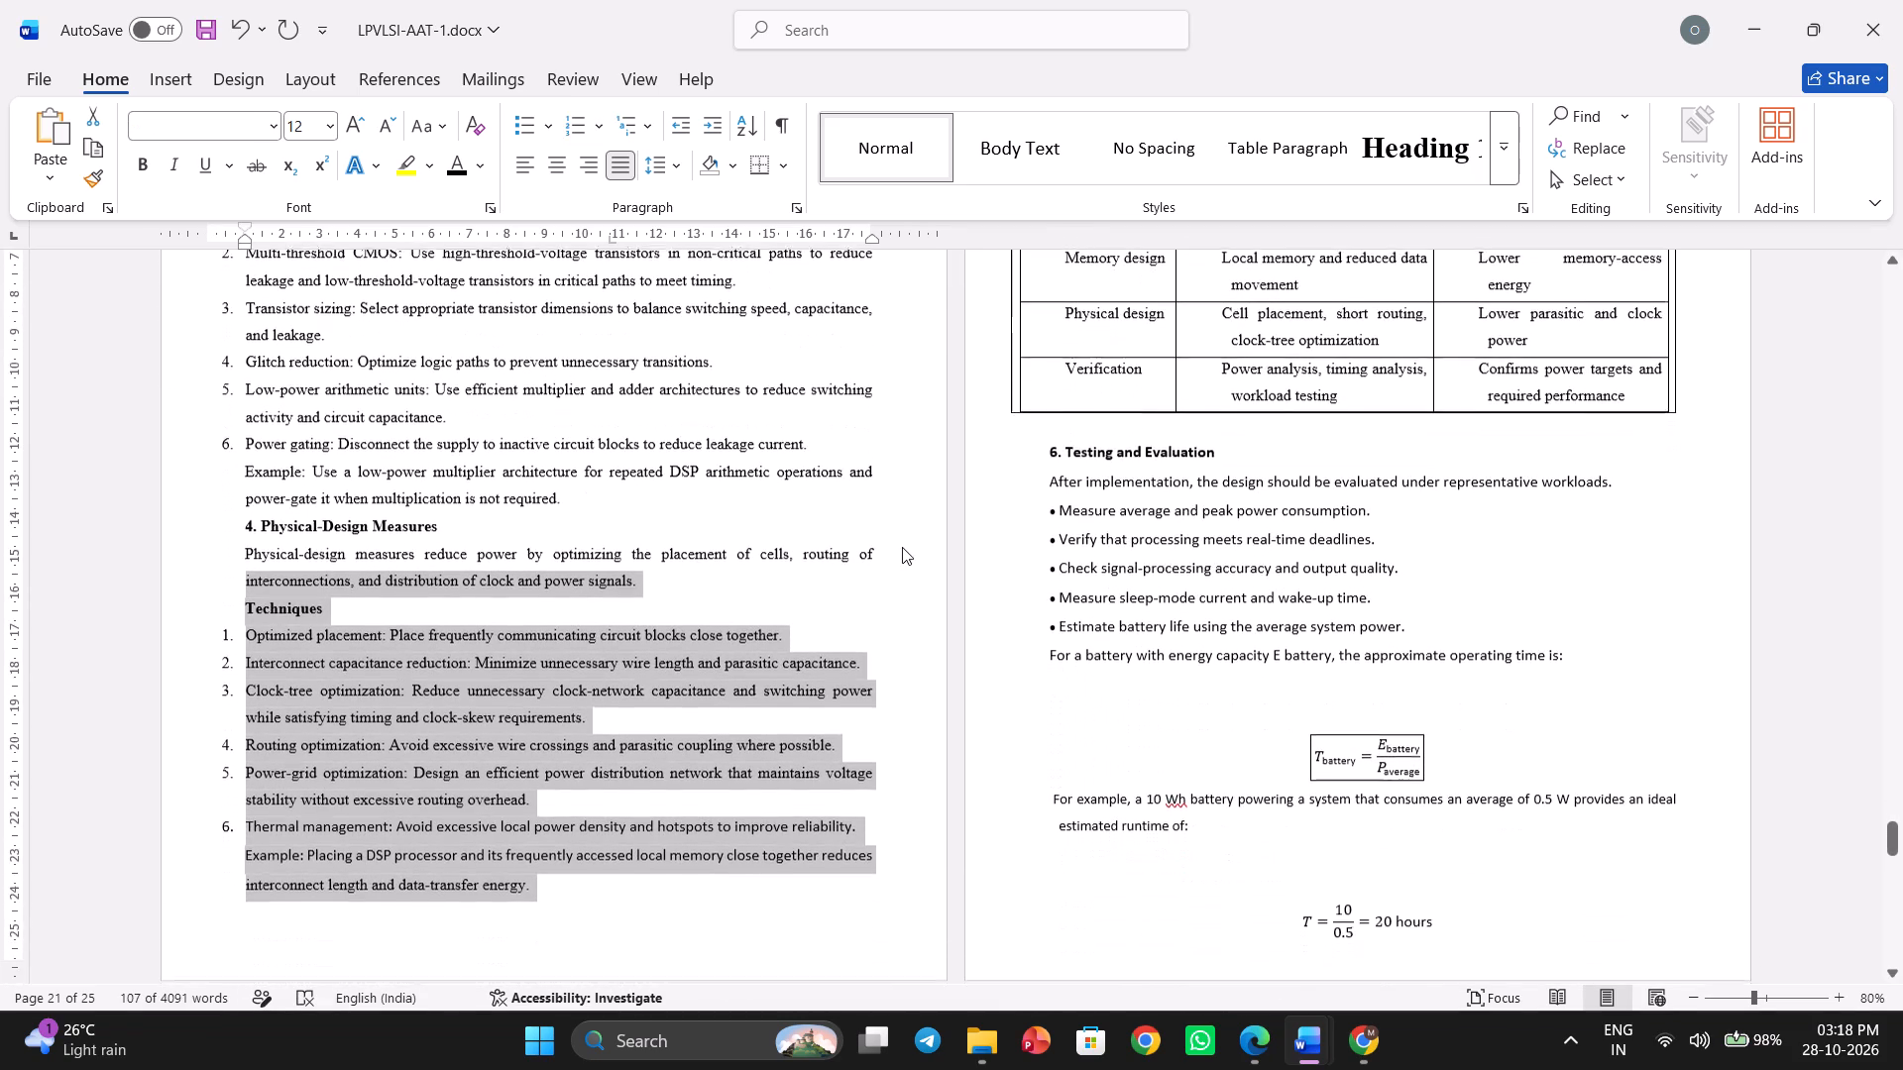
Set the whole "6. Testing and Evaluation" section, from its heading through the runtime equation, to Times New Roman size 12.
{"action": "left_click_drag", "start_coordinate": [1484, 916], "coordinate": [1076, 498]}
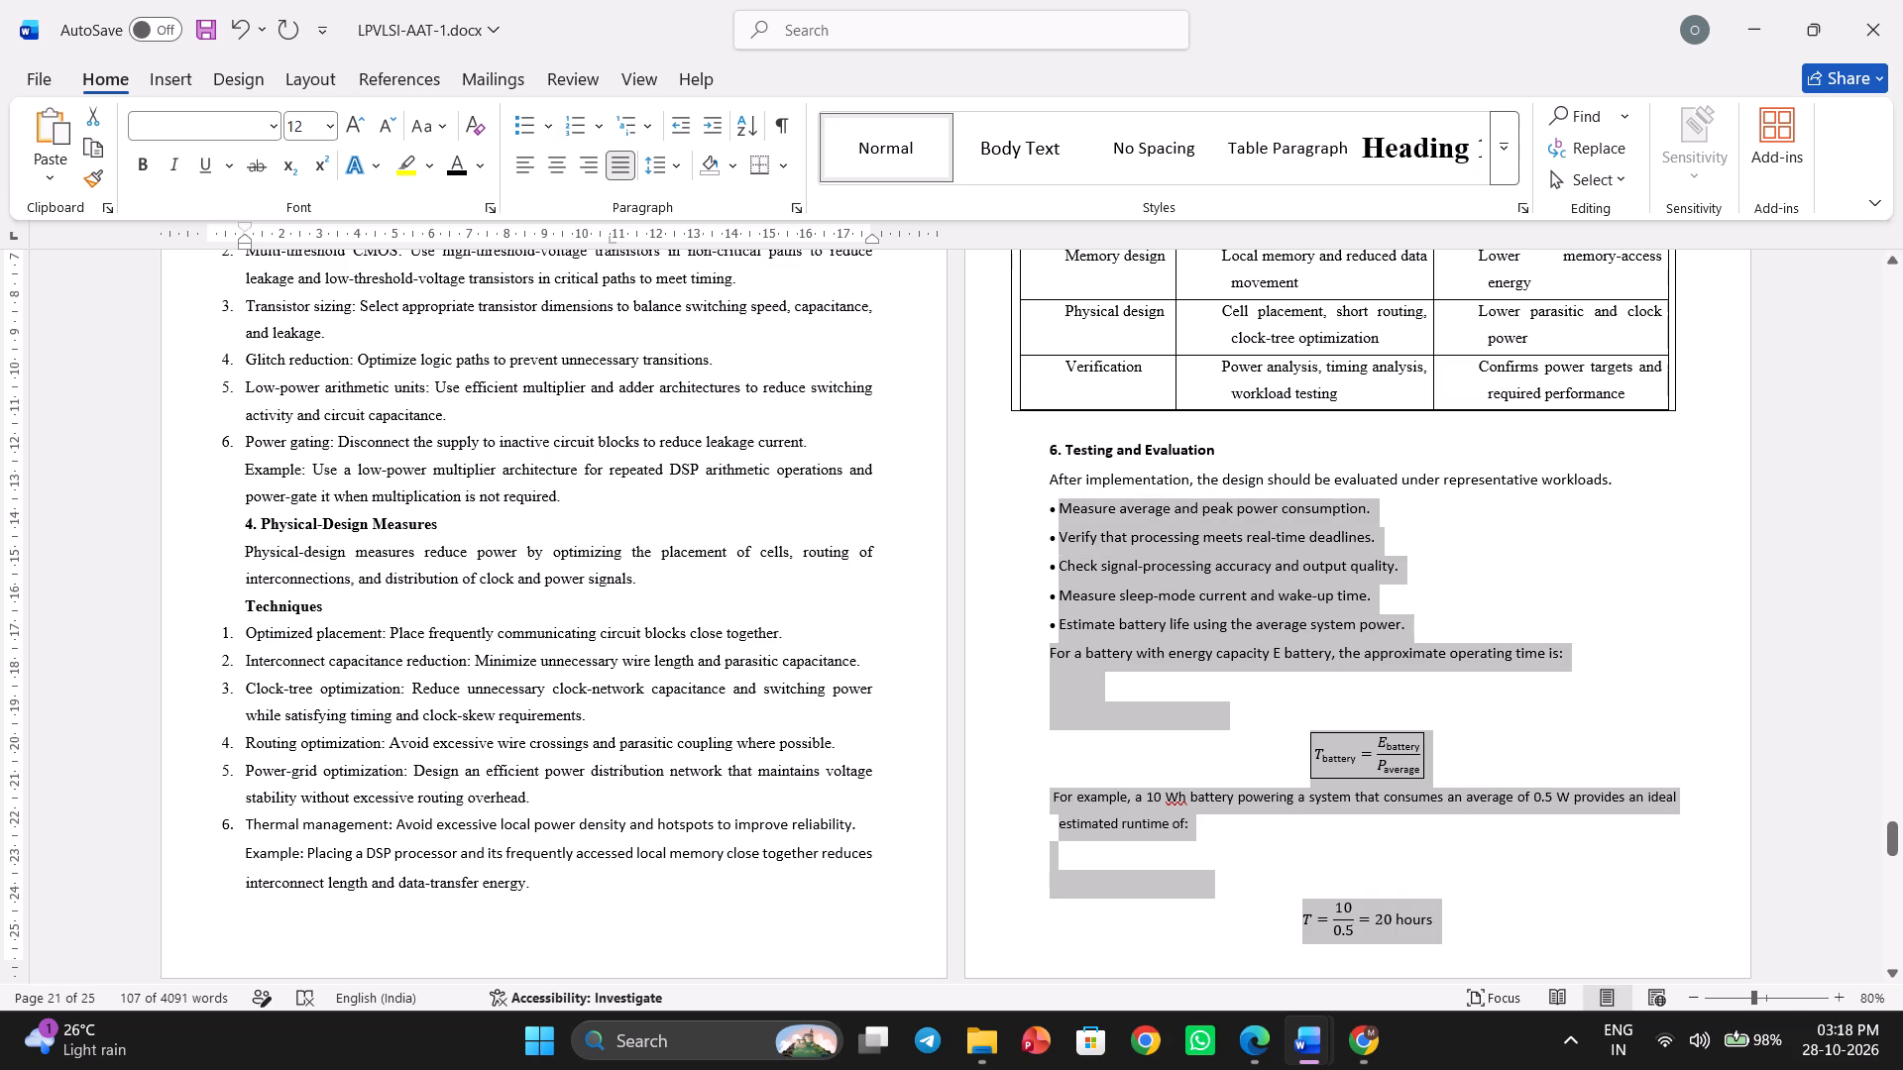
{"action": "left_click_drag", "start_coordinate": [1076, 498], "coordinate": [1046, 456]}
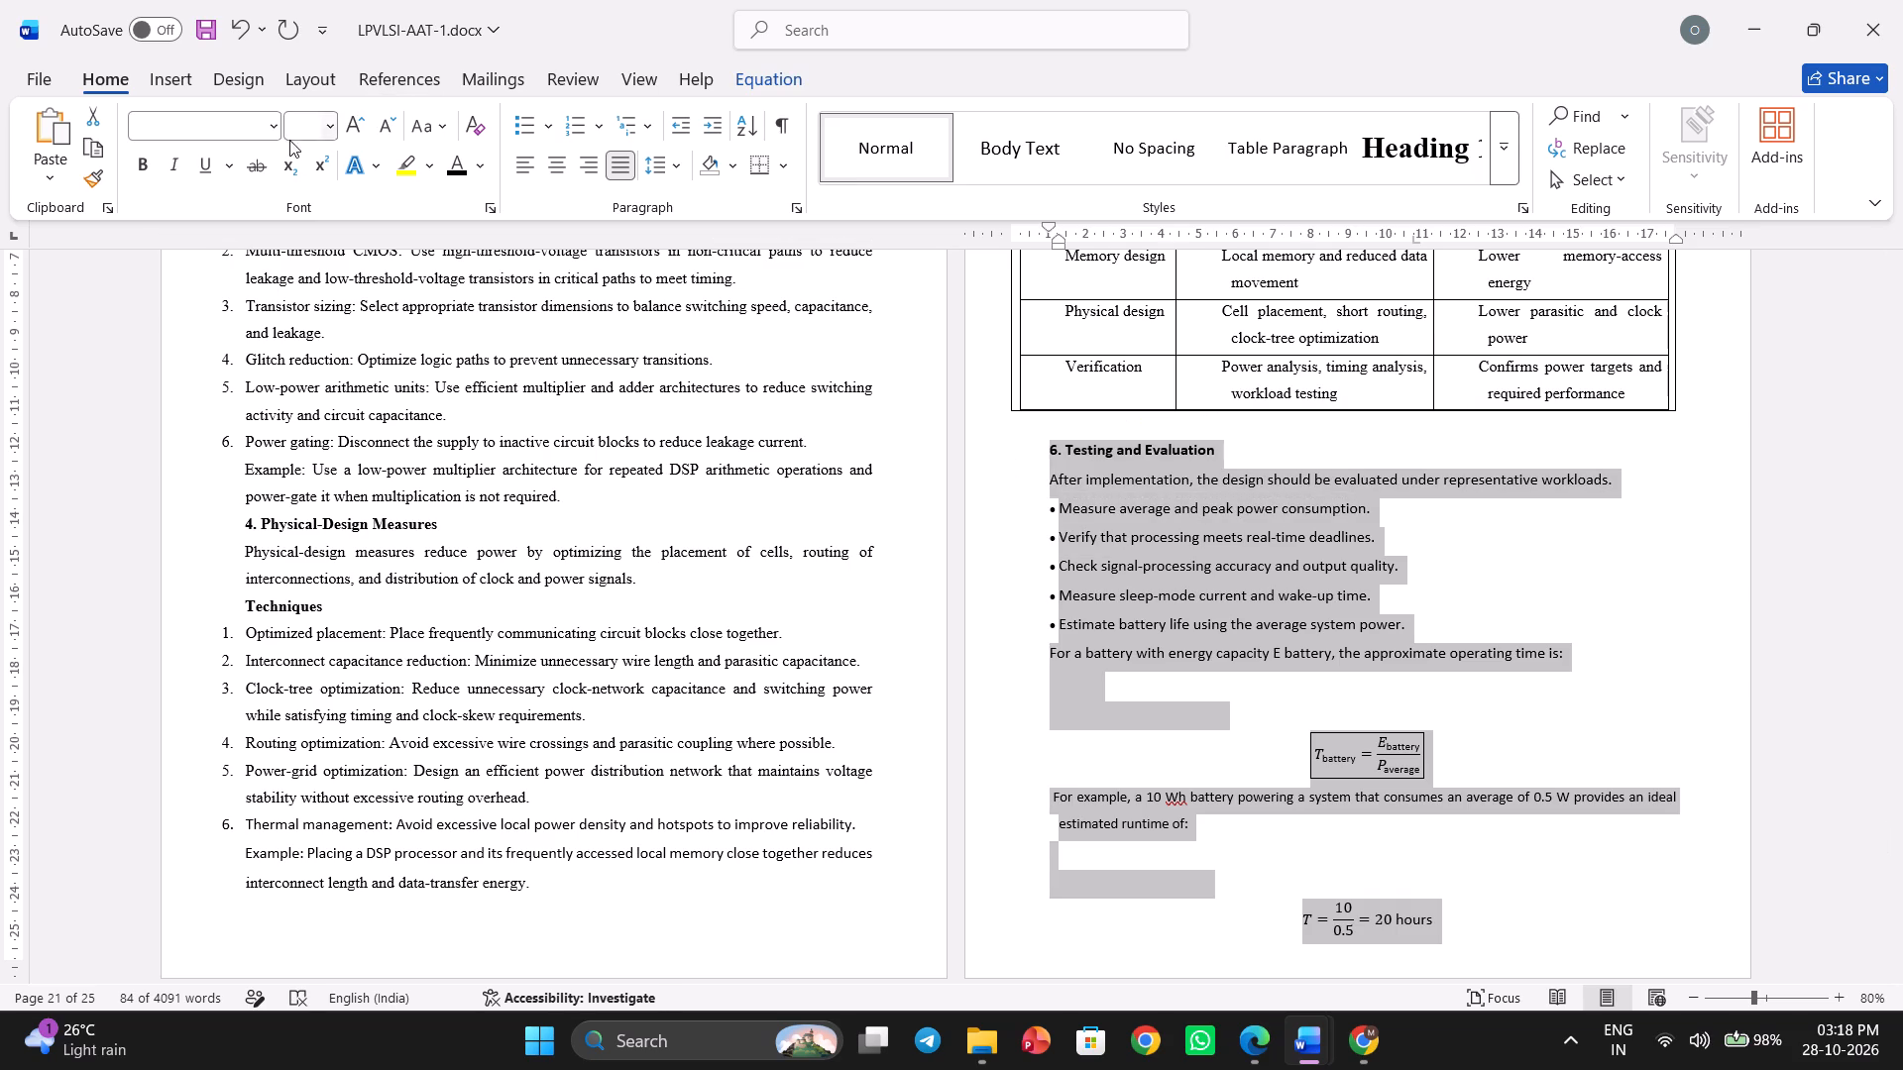
{"action": "left_click", "coordinate": [273, 128]}
{"action": "left_click", "coordinate": [217, 291]}
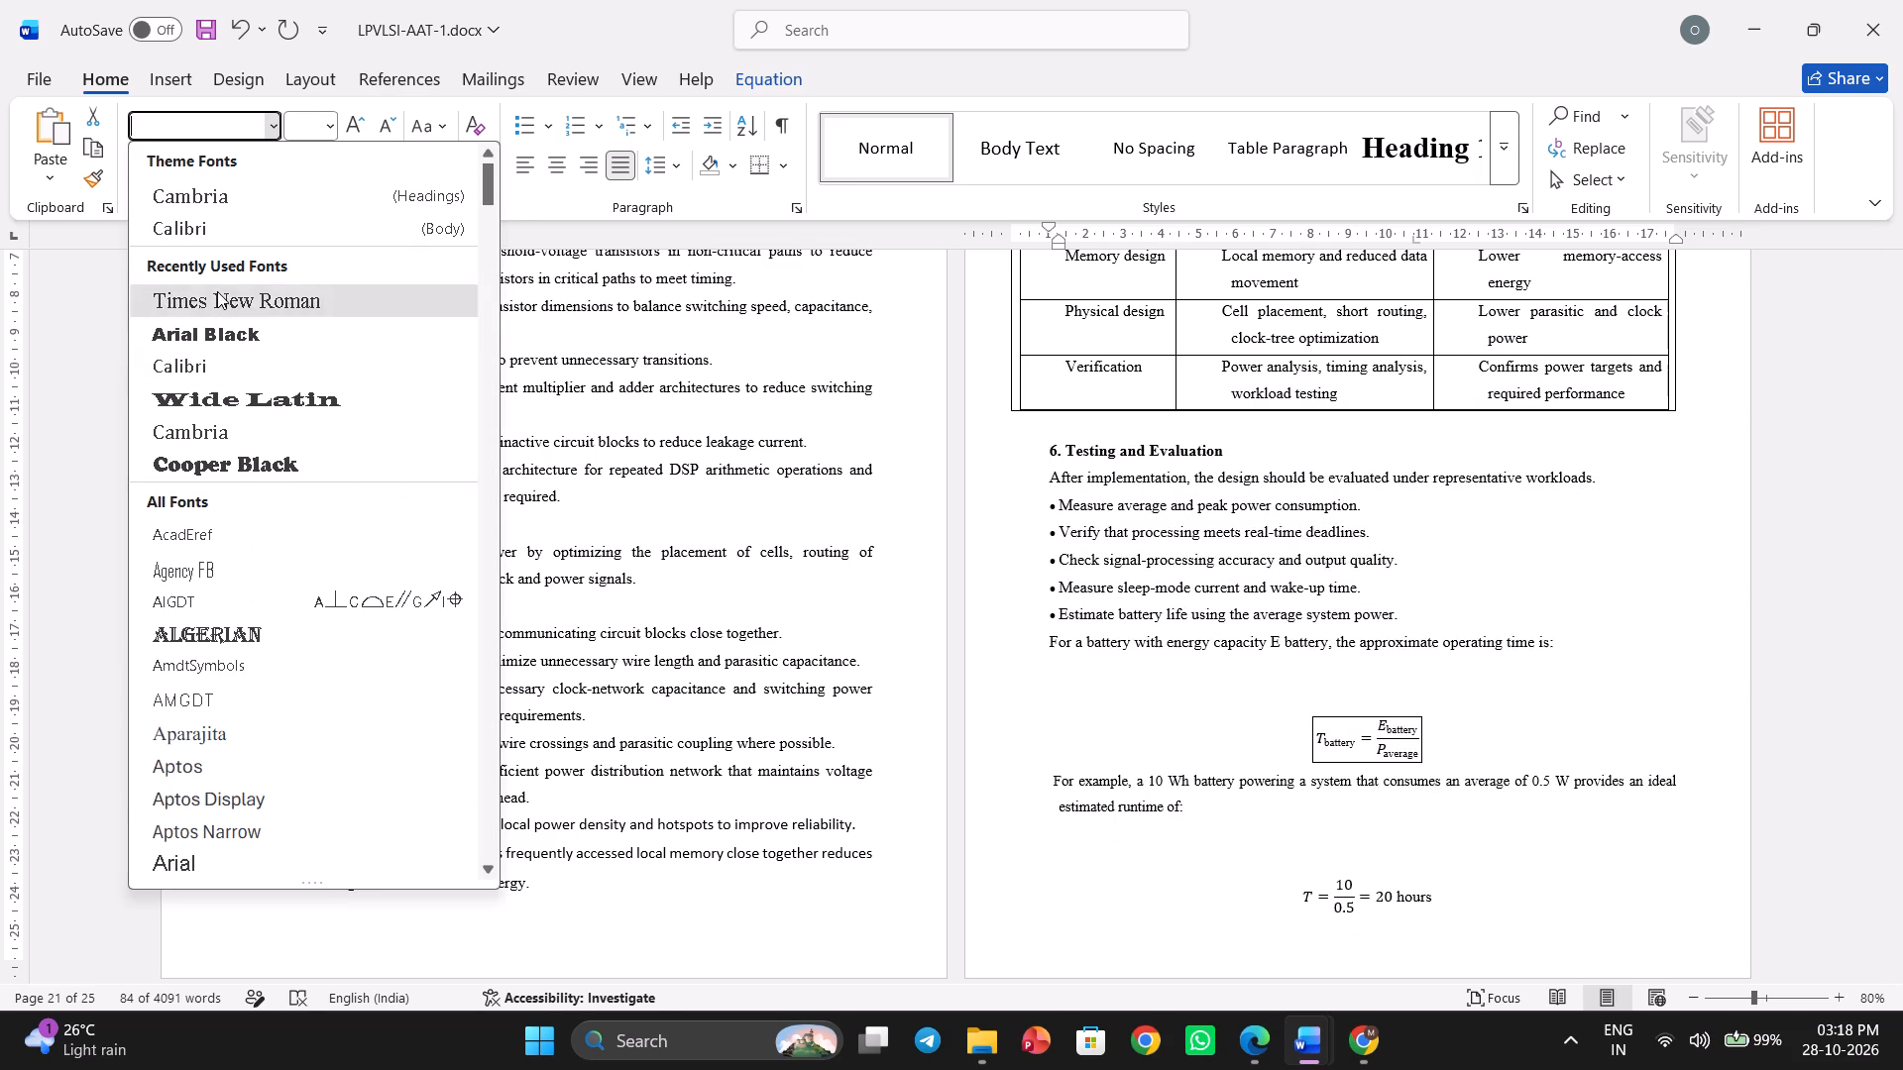
{"action": "left_click", "coordinate": [329, 137]}
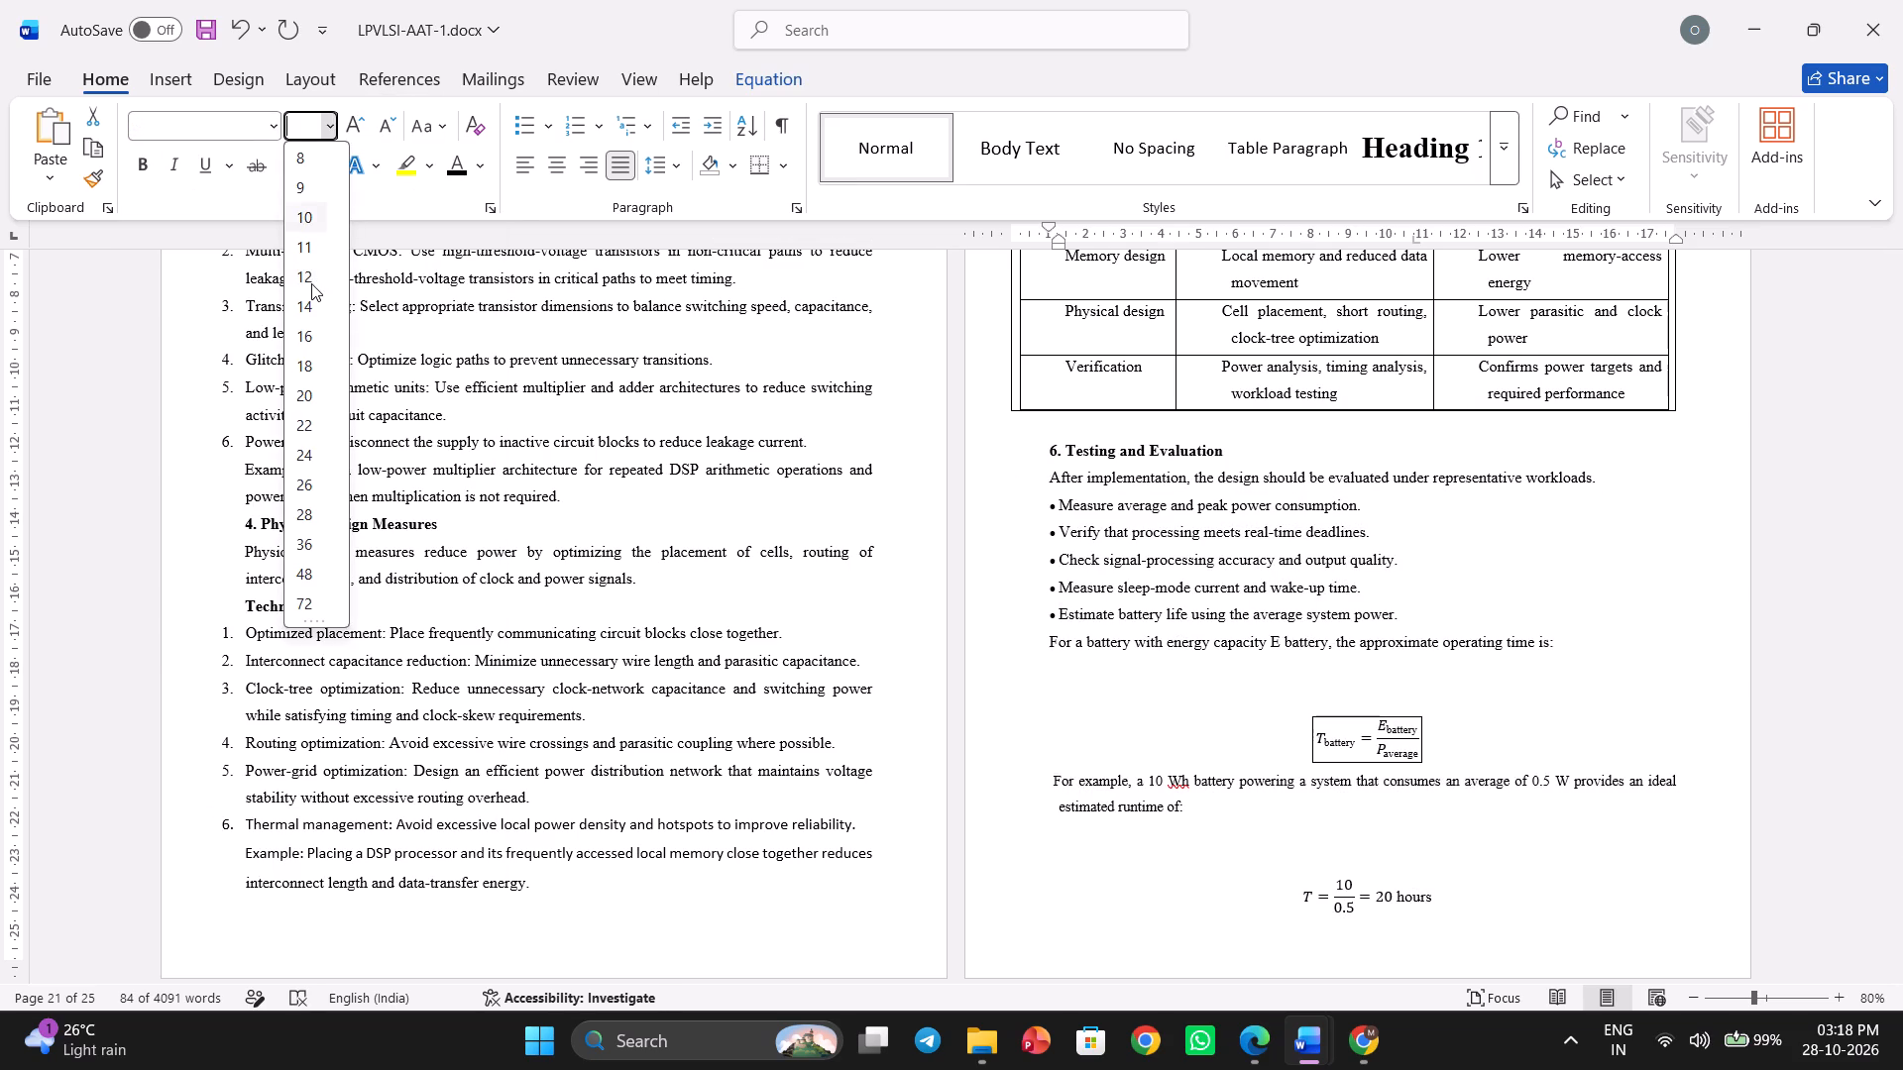
{"action": "left_click", "coordinate": [311, 284]}
Delete the blank lines above the question 10 heading, undoing the last deletion so the heading starts at the top of its page.
{"action": "scroll", "coordinate": [1124, 881], "scroll_direction": "down", "scroll_amount": 1}
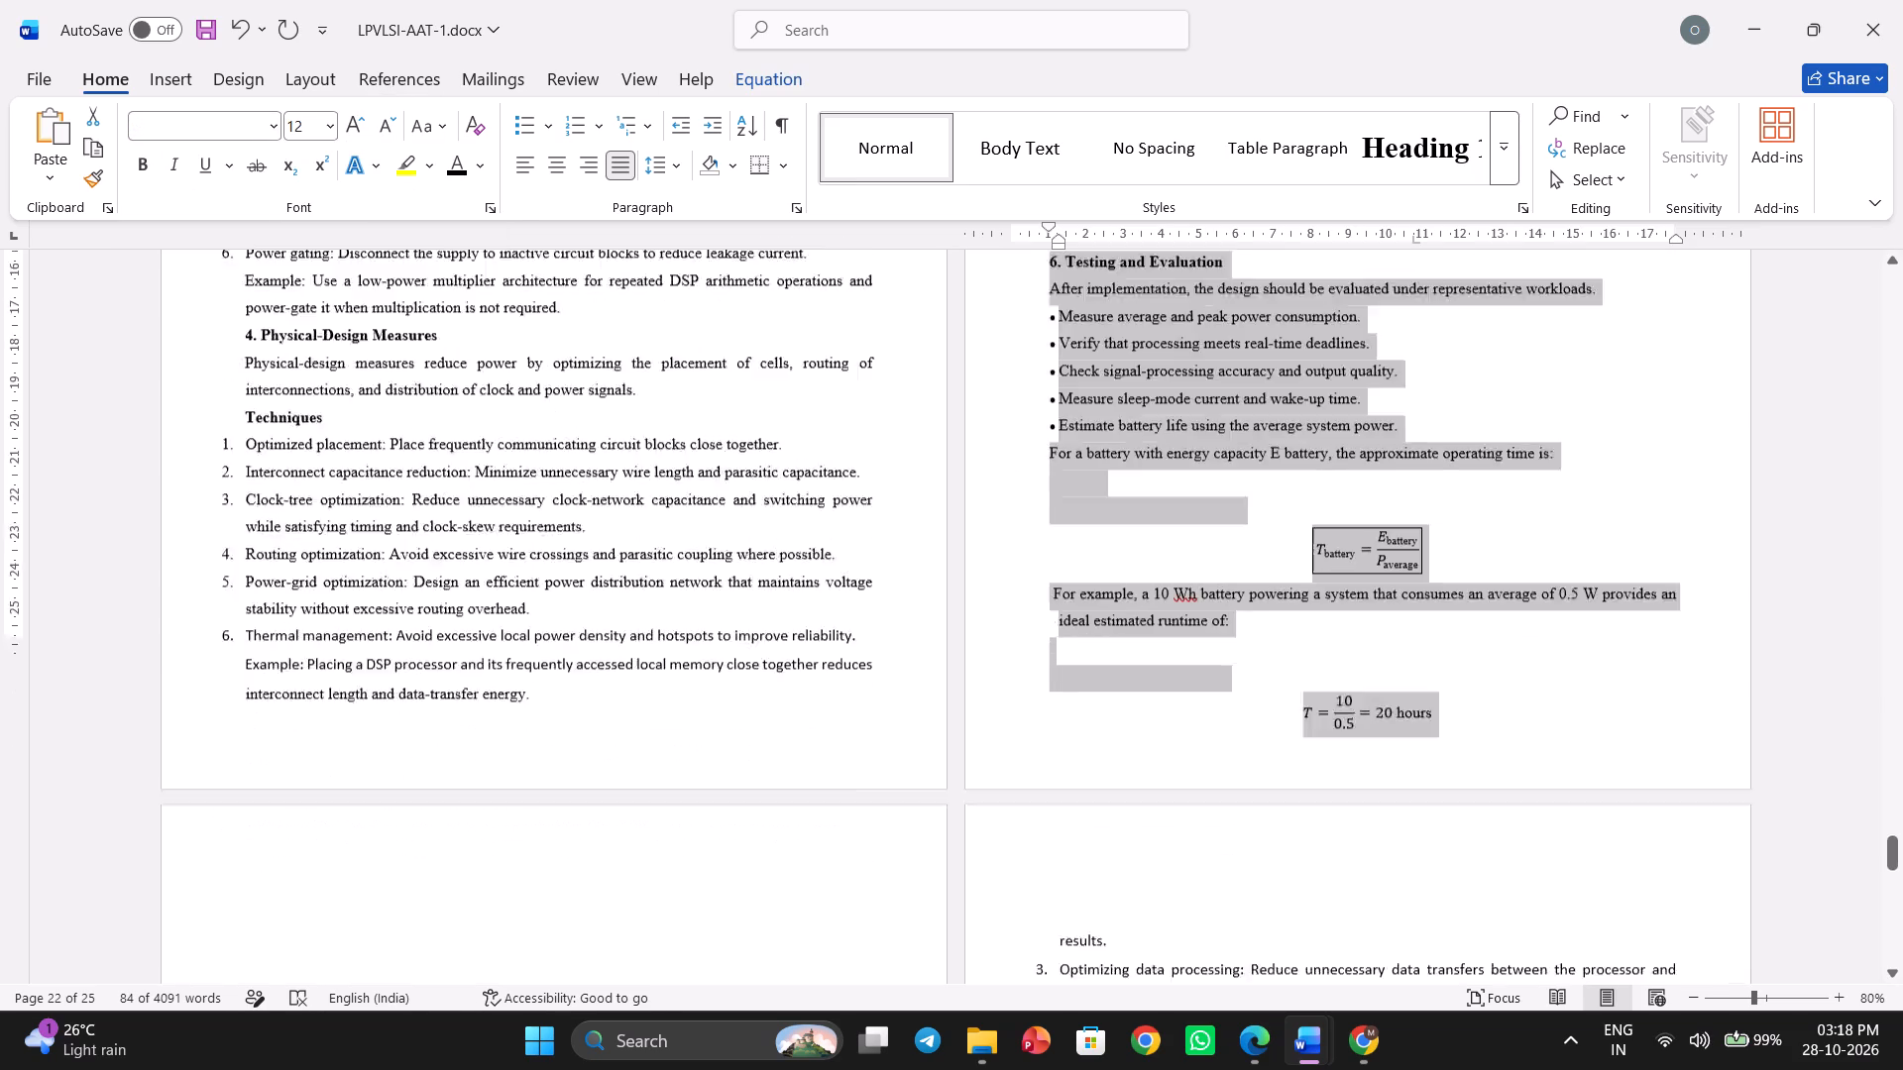
{"action": "scroll", "coordinate": [1124, 881], "scroll_direction": "down", "scroll_amount": 1}
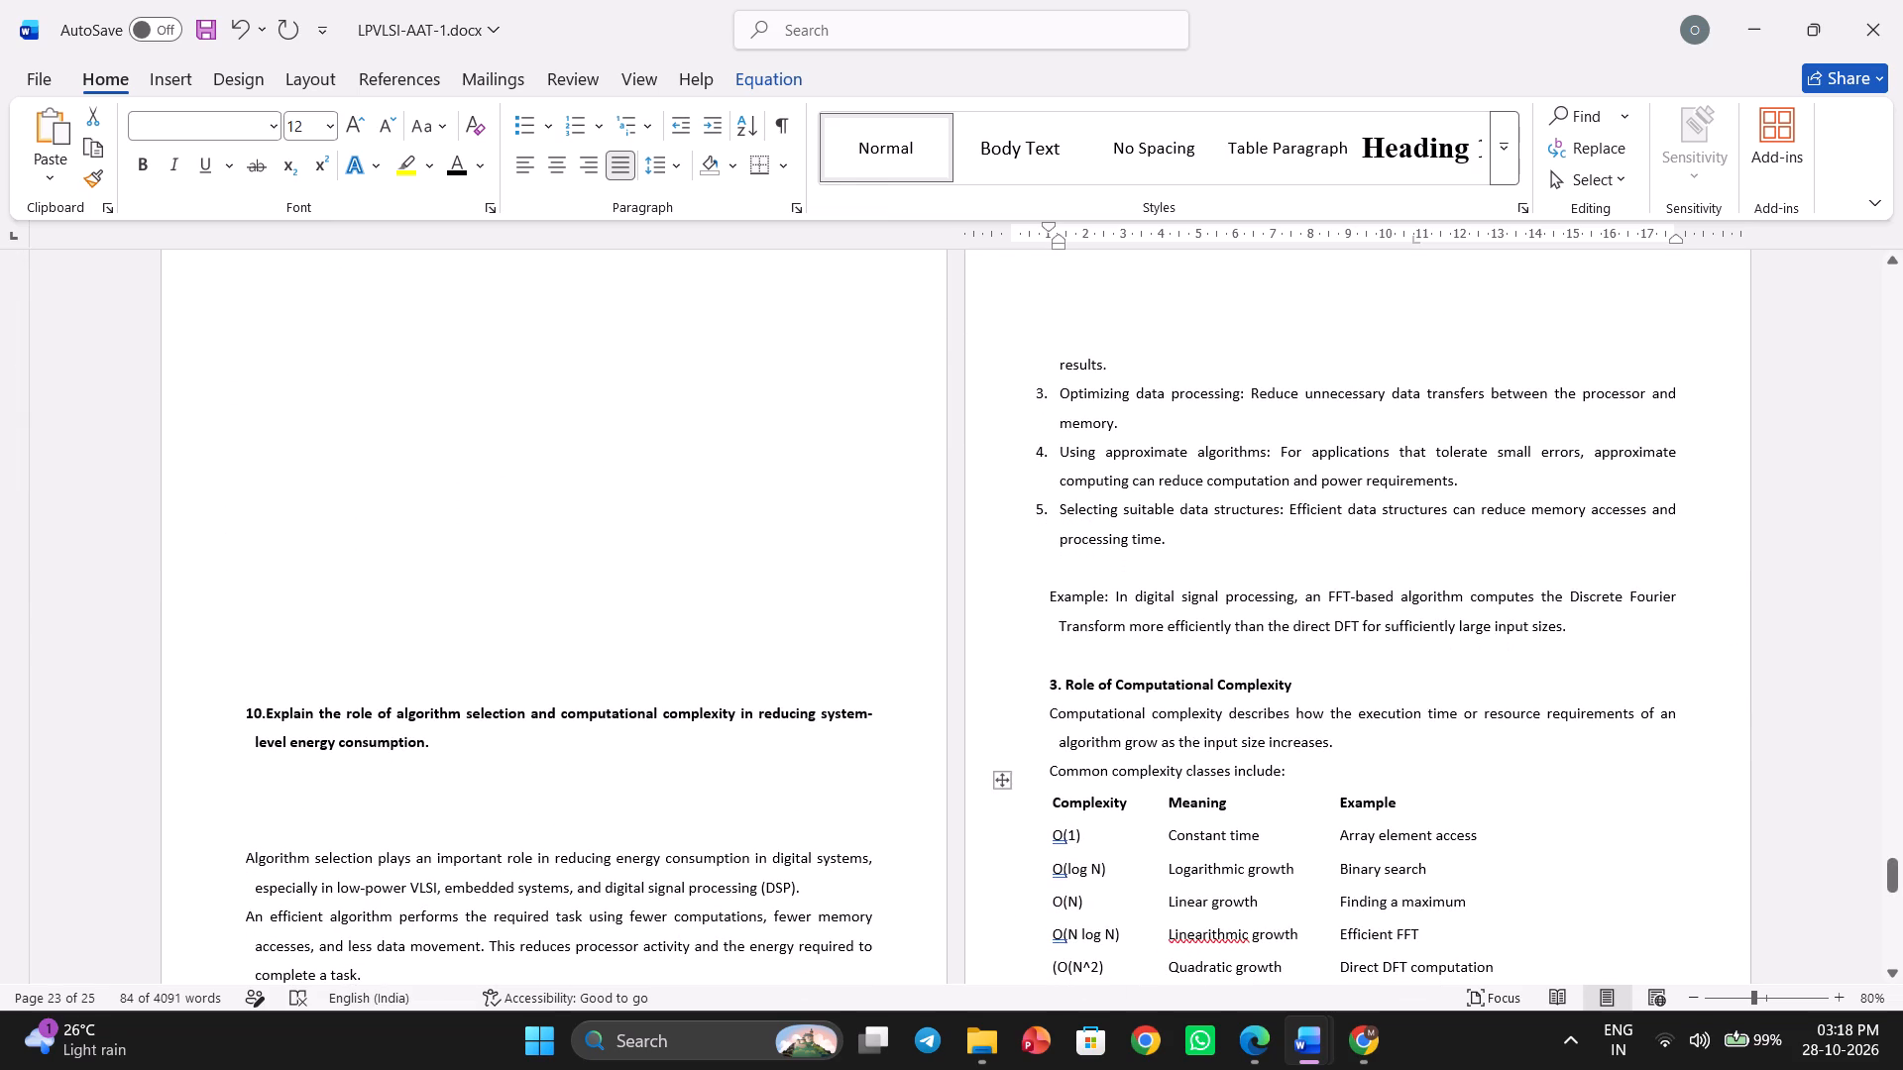
{"action": "left_click_drag", "start_coordinate": [269, 695], "coordinate": [235, 452]}
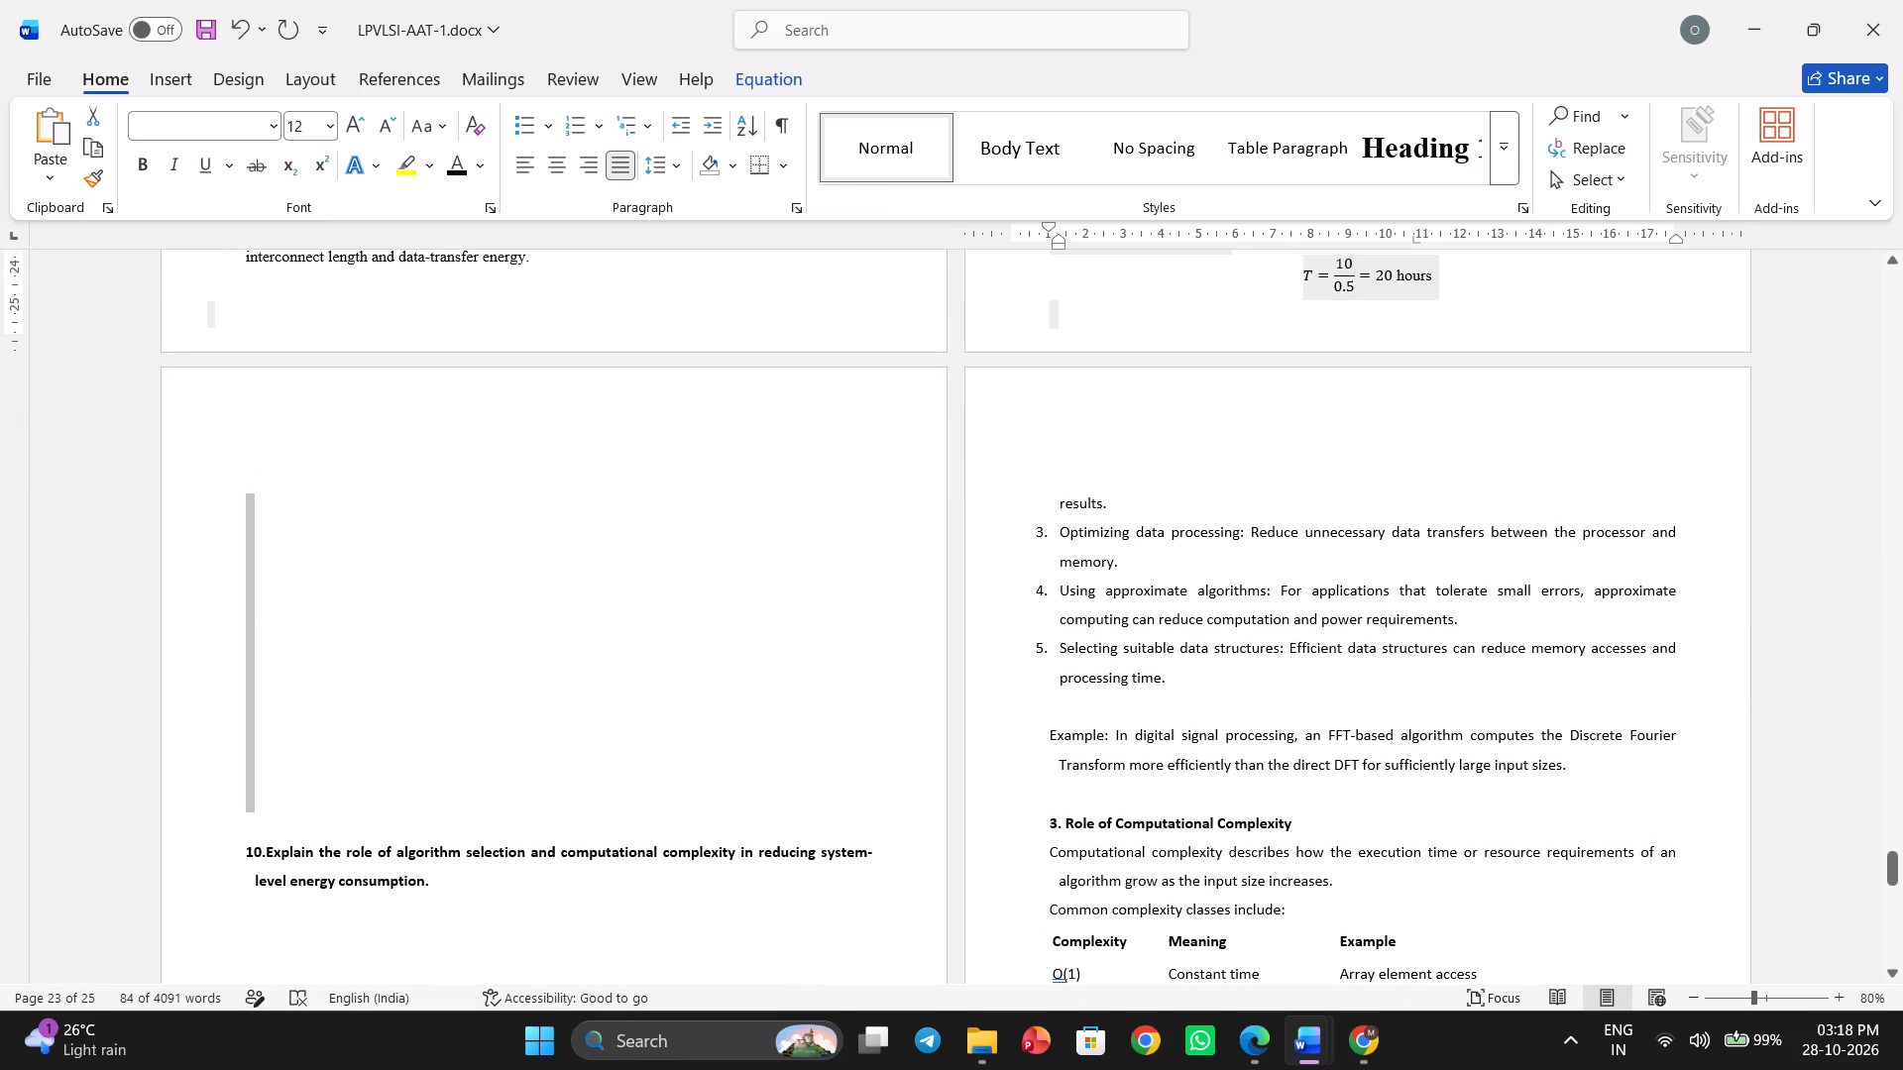
{"action": "left_click_drag", "start_coordinate": [235, 452], "coordinate": [235, 454]}
{"action": "key", "text": "BackSpace"}
{"action": "key", "text": "BackSpace"}
{"action": "key", "text": "BackSpace"}
{"action": "key", "text": "BackSpace"}
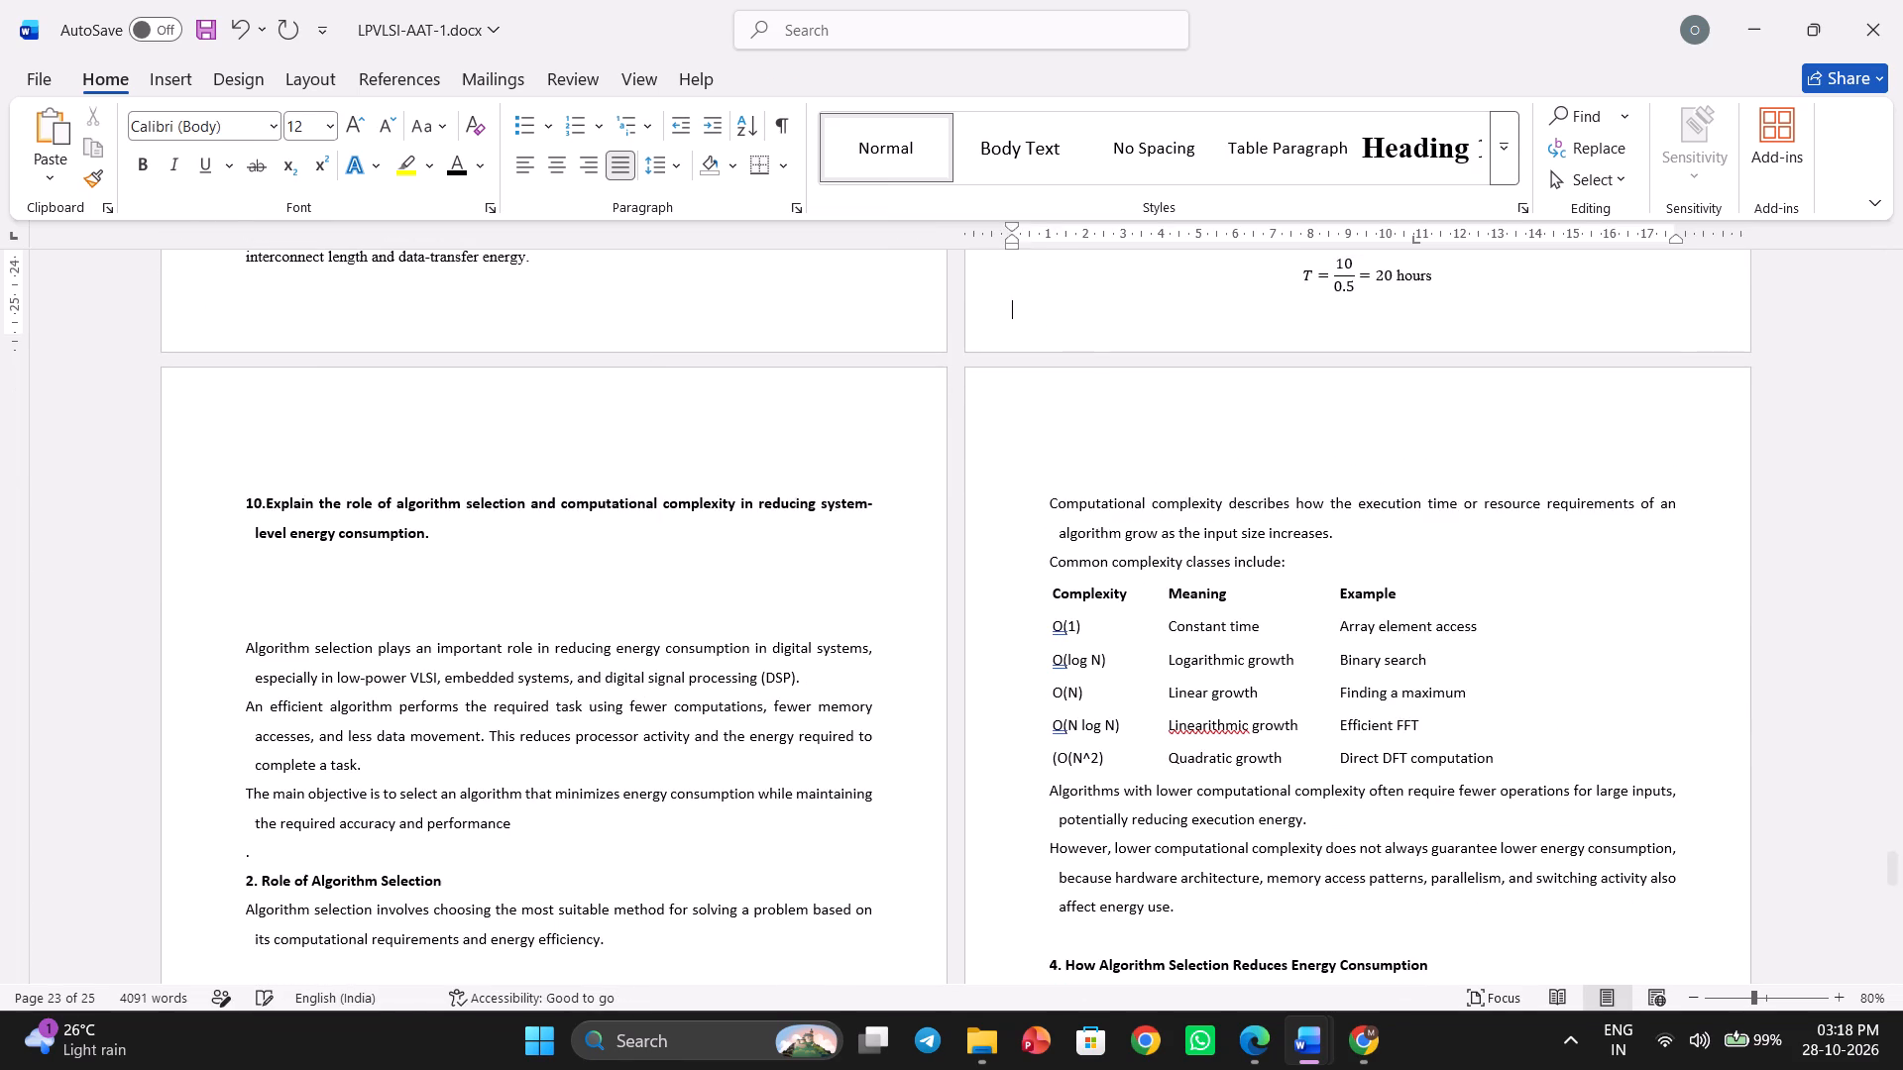
{"action": "key", "text": "ctrl+z"}
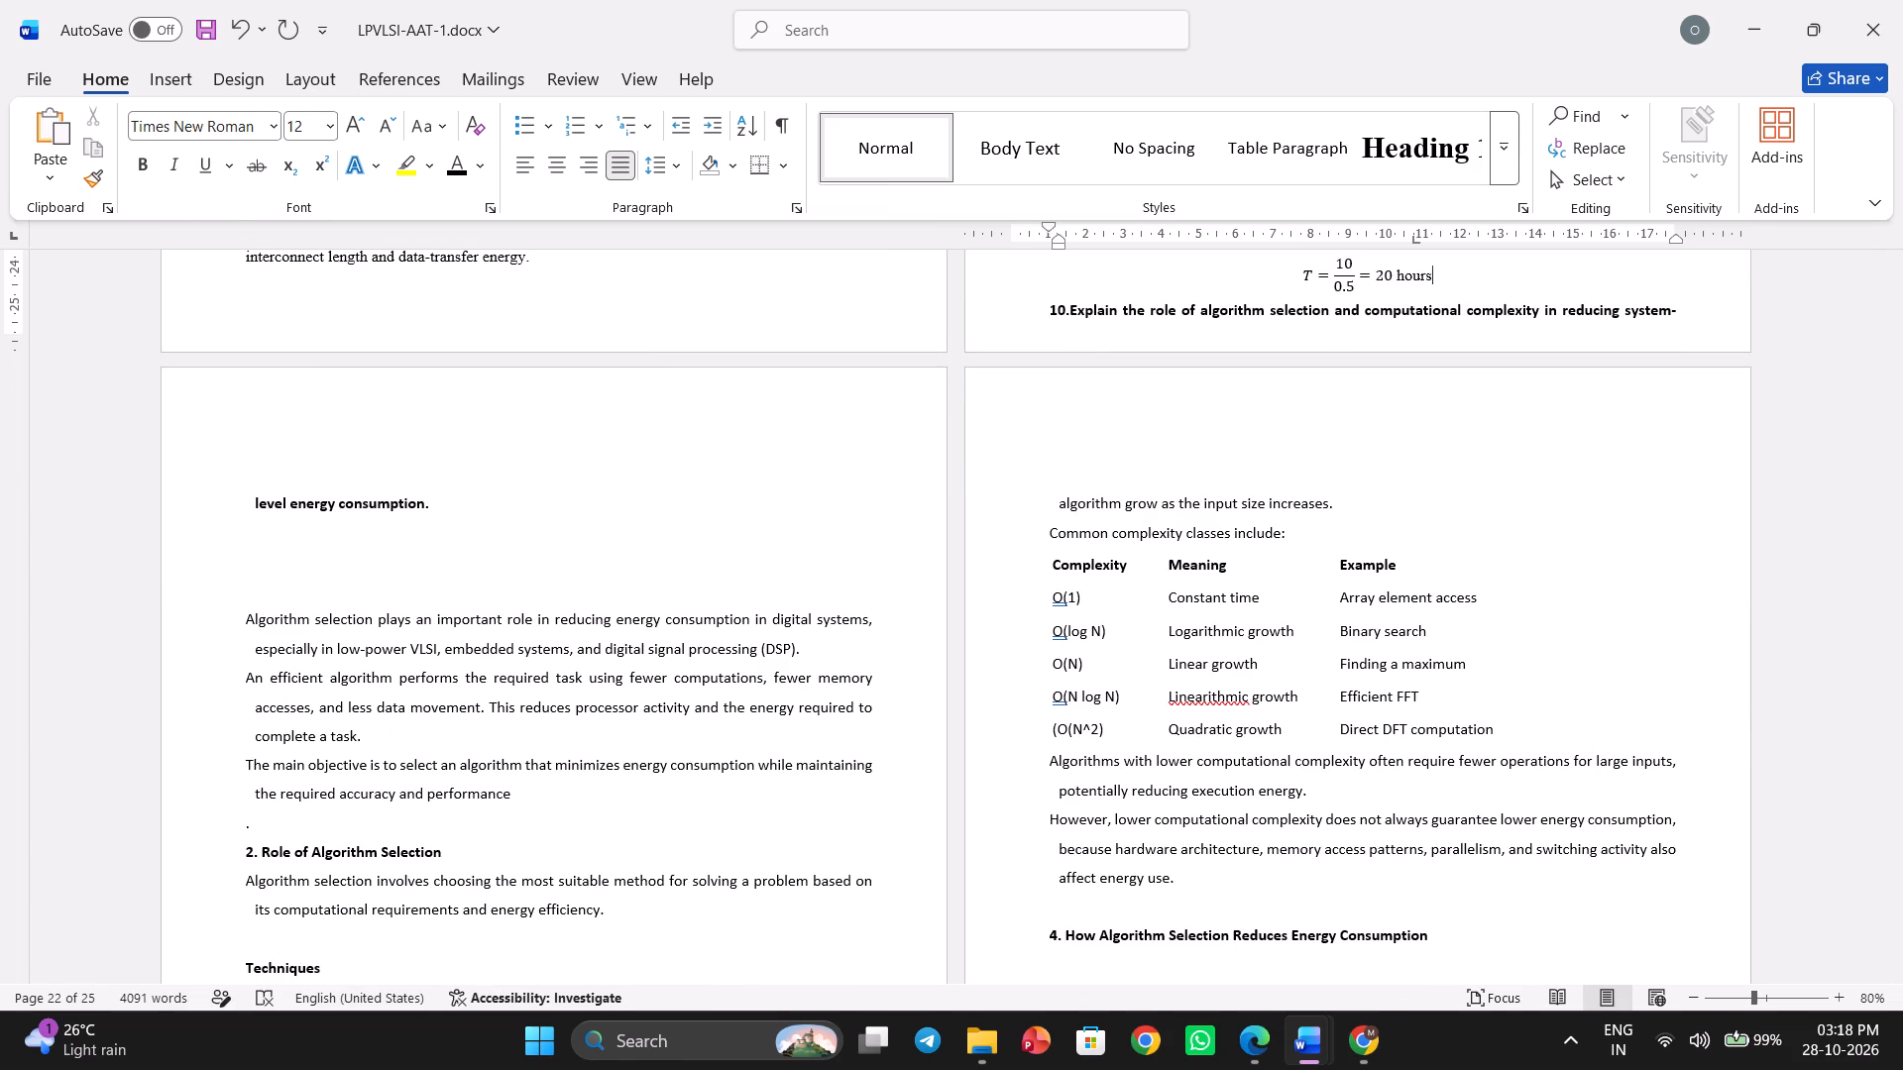
Format the question 10 heading on algorithm selection as Times New Roman size 14 with 1.5 line spacing.
{"action": "left_click_drag", "start_coordinate": [453, 538], "coordinate": [280, 520]}
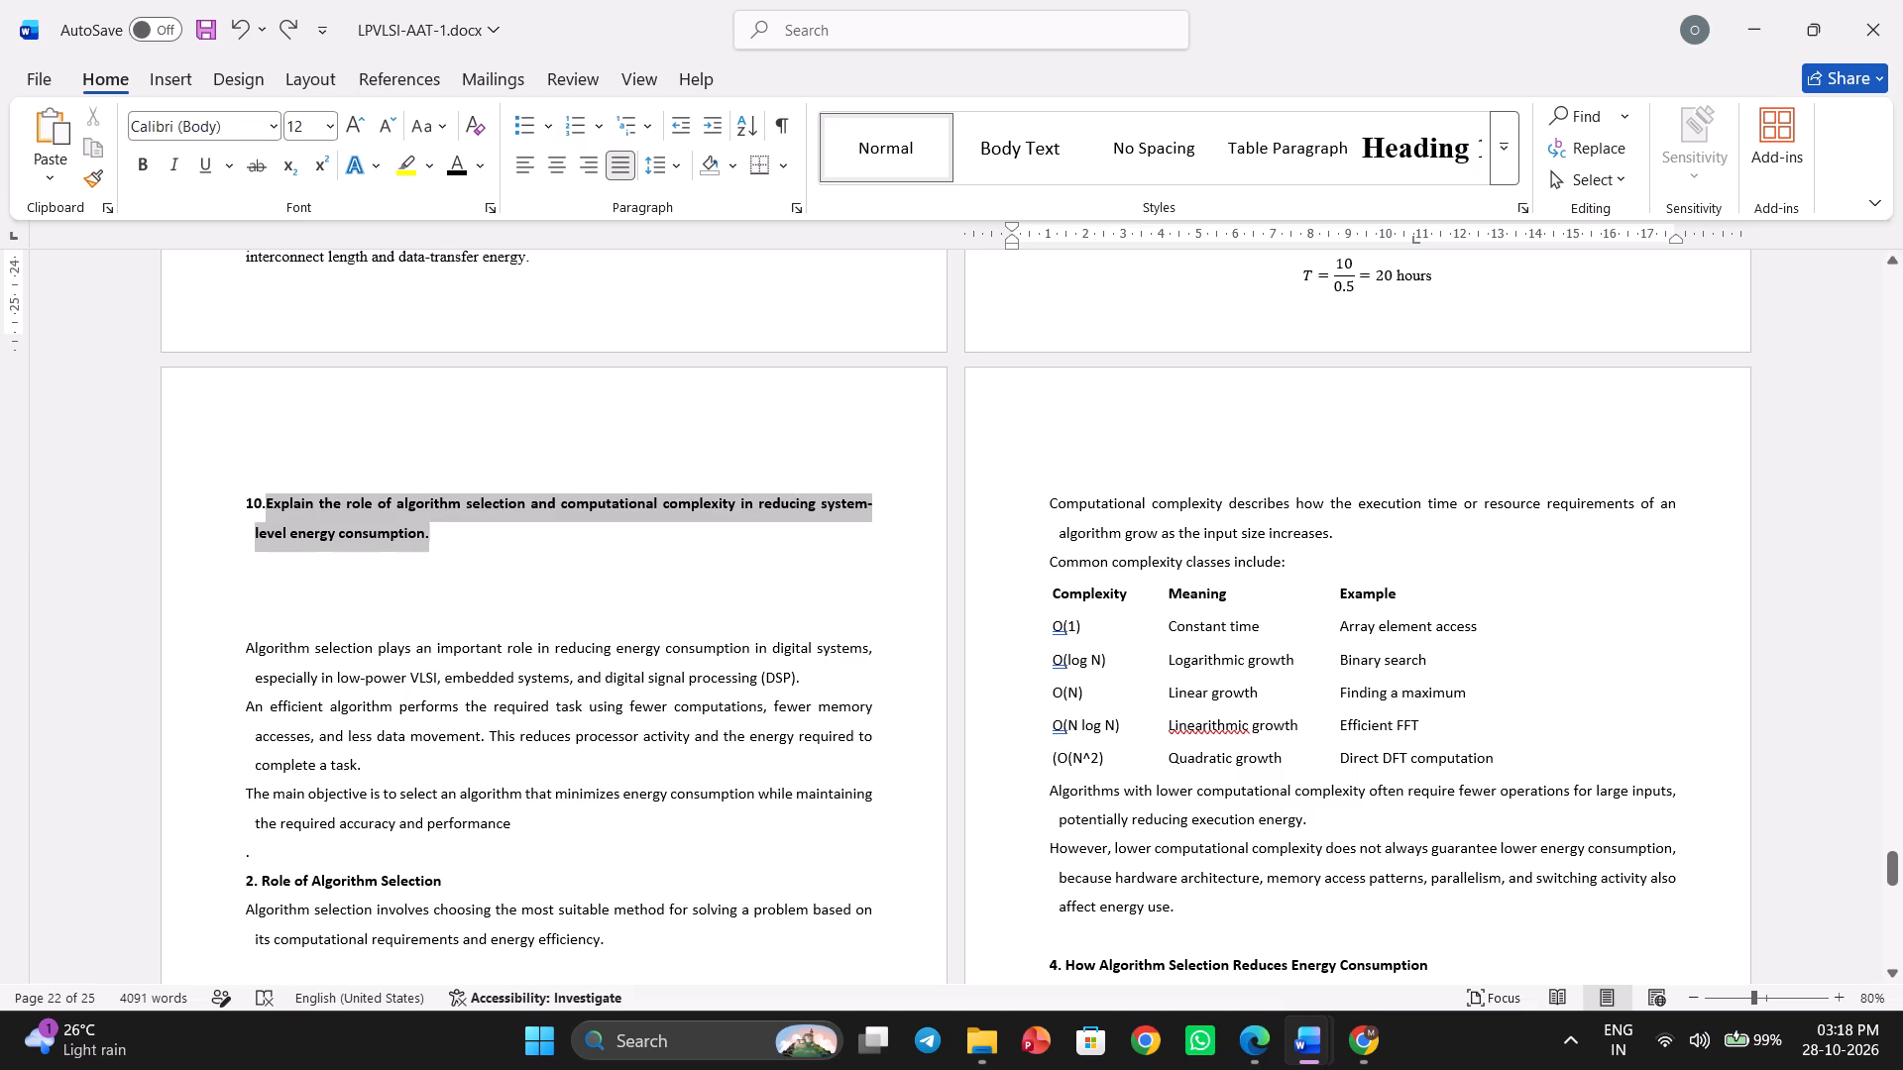
{"action": "left_click_drag", "start_coordinate": [280, 520], "coordinate": [222, 493]}
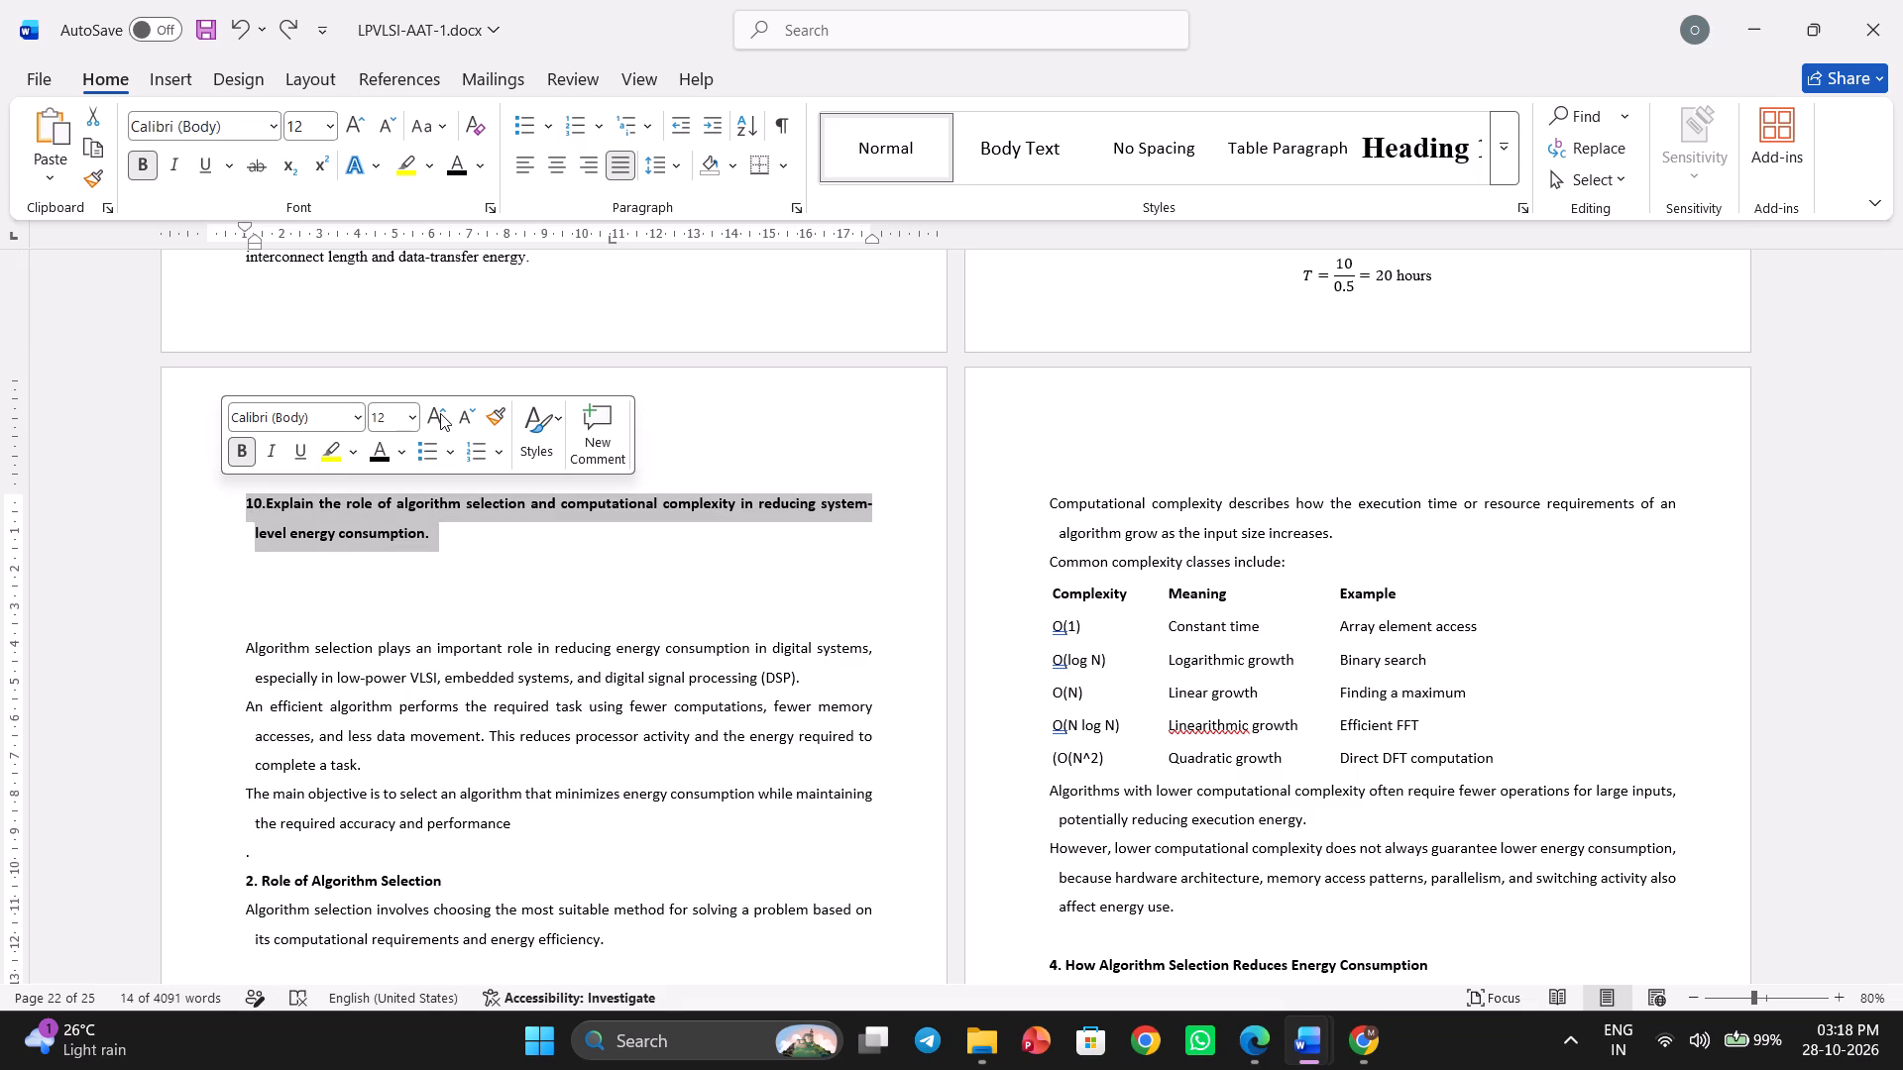
{"action": "left_click", "coordinate": [440, 413]}
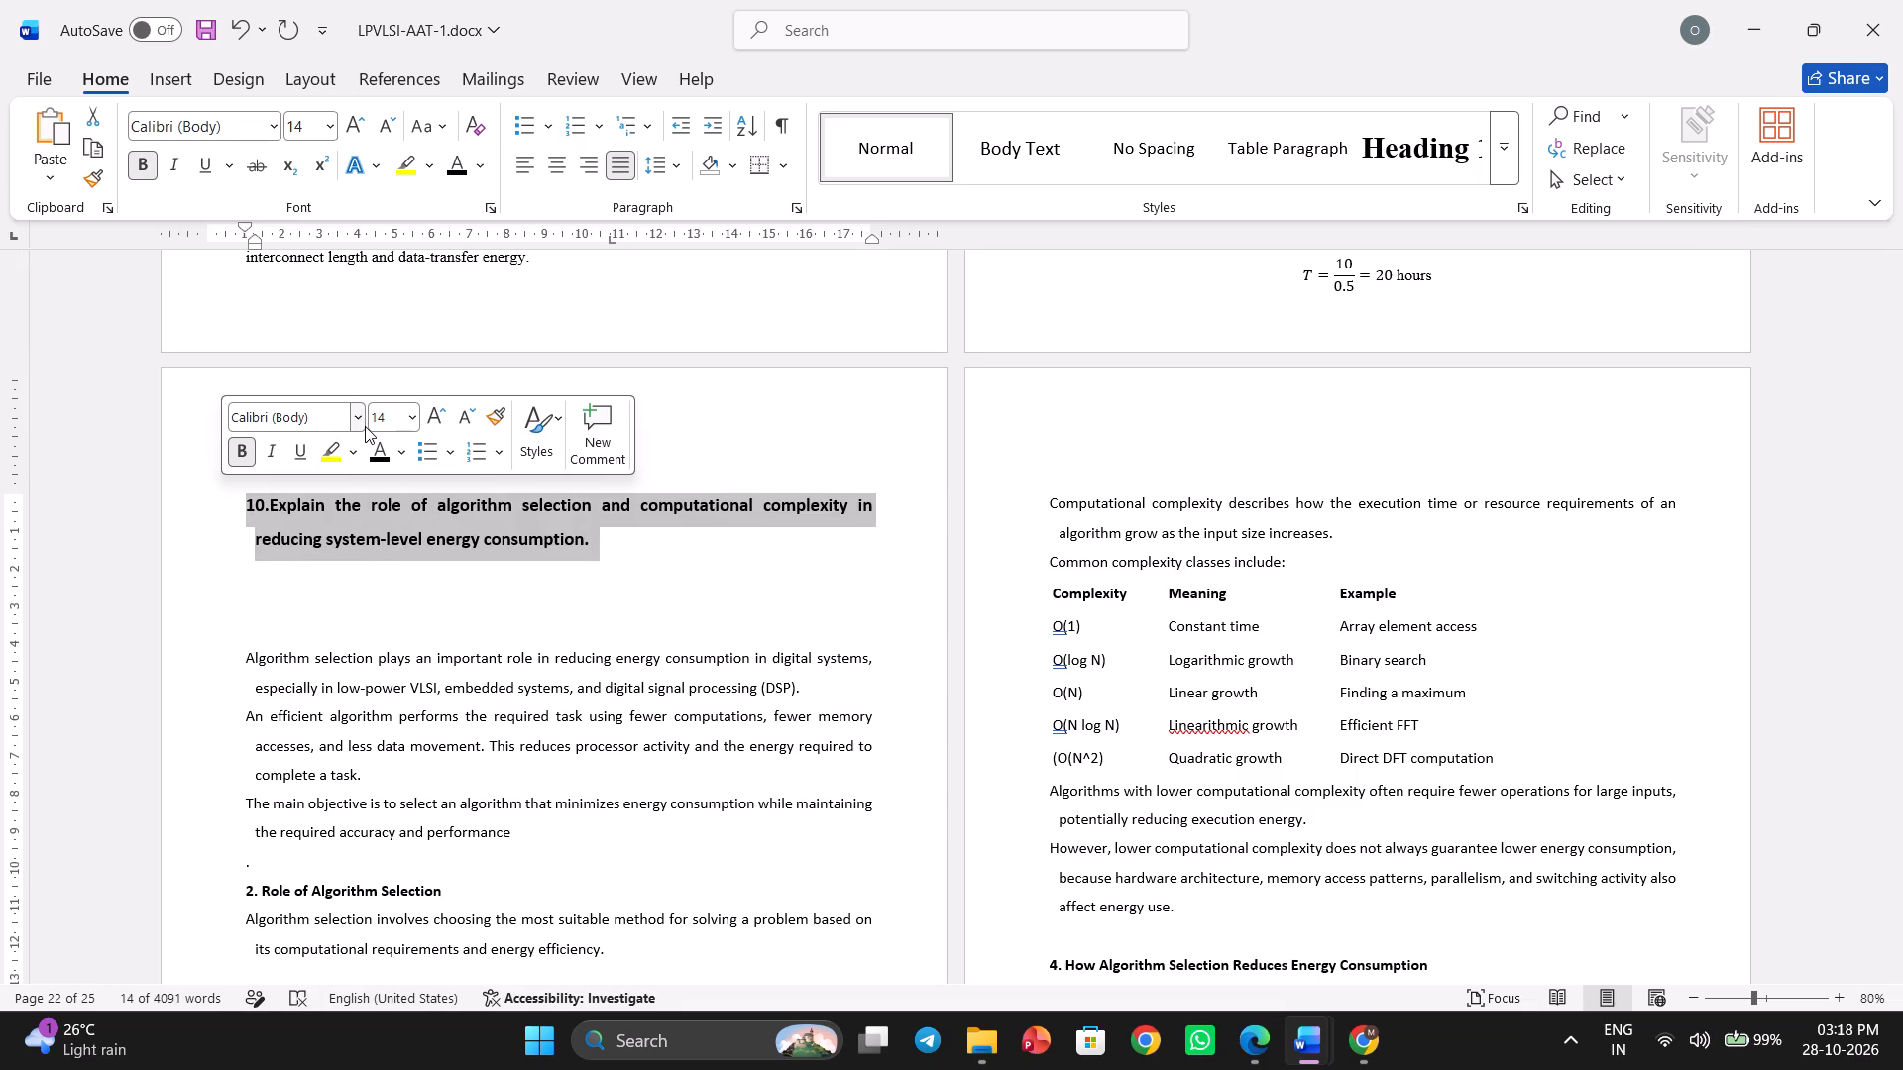
{"action": "left_click", "coordinate": [365, 426]}
{"action": "left_click", "coordinate": [302, 584]}
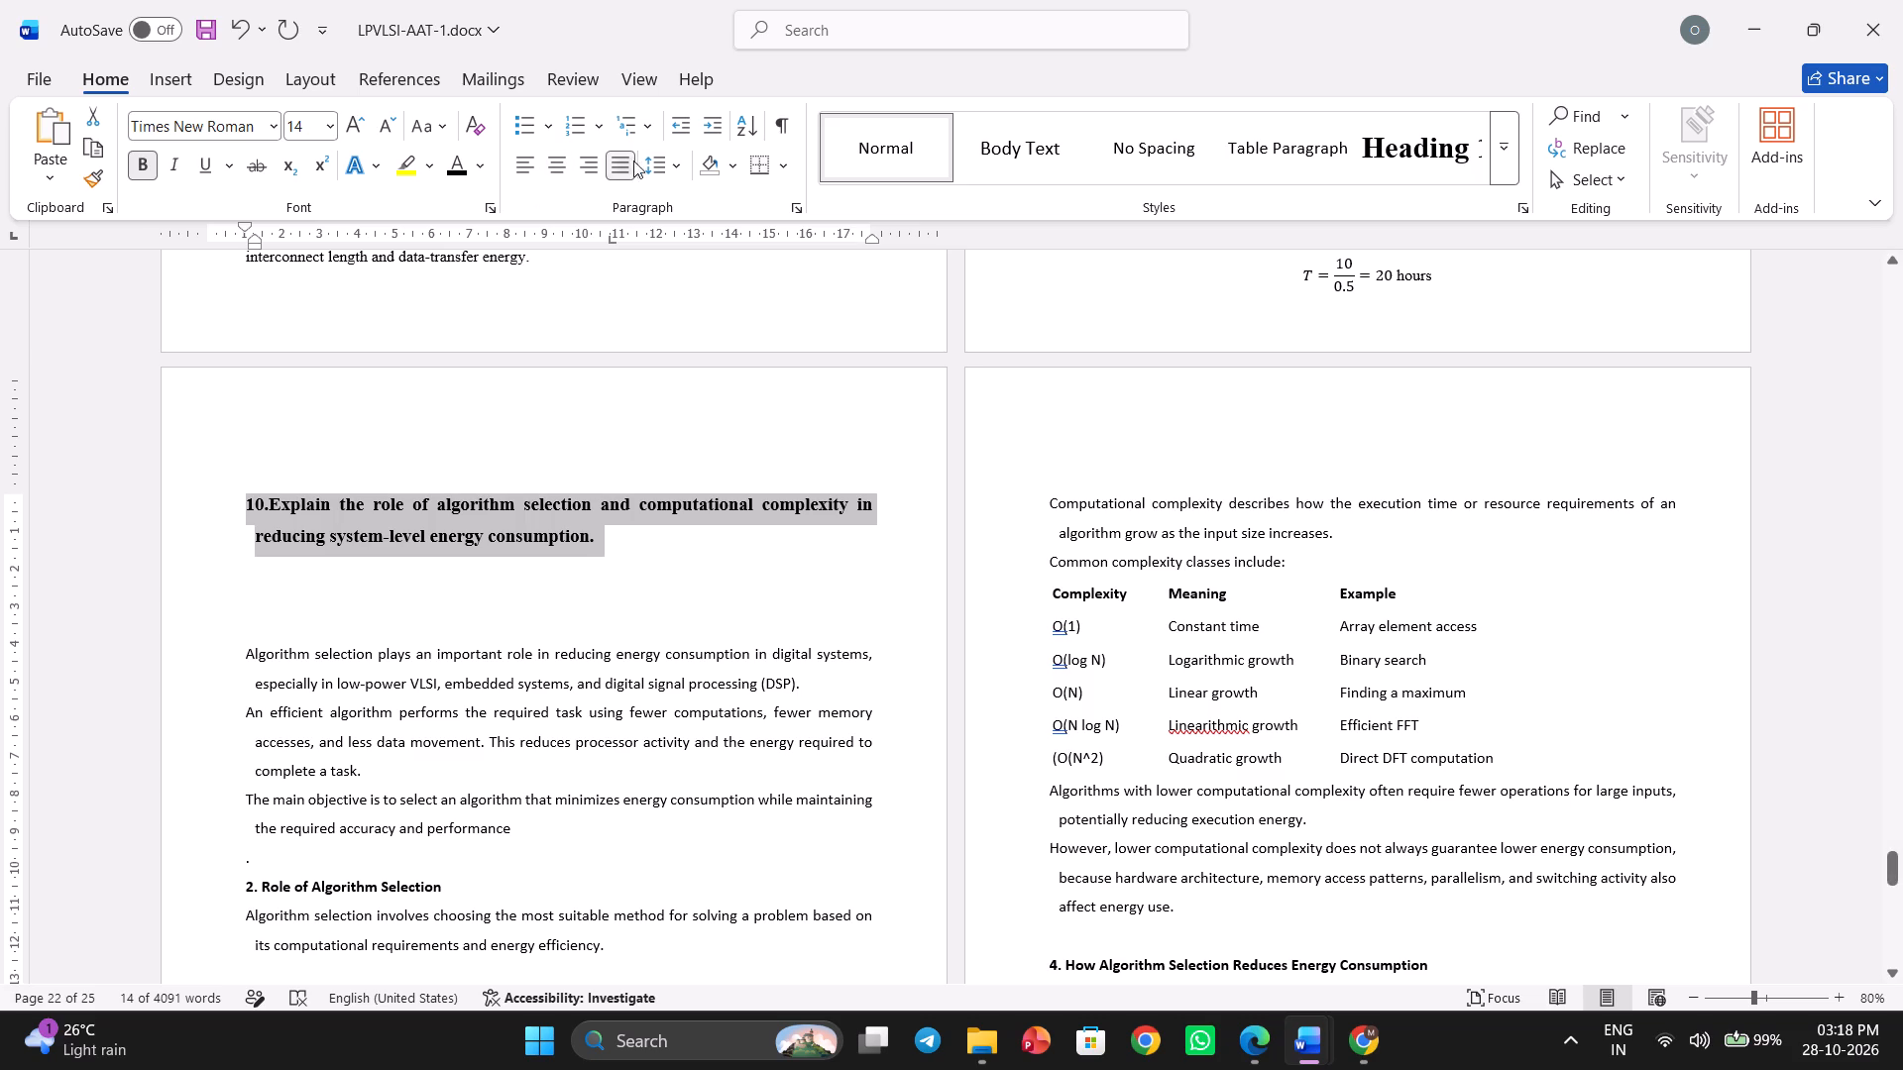
{"action": "left_click", "coordinate": [660, 160]}
{"action": "left_click", "coordinate": [687, 272]}
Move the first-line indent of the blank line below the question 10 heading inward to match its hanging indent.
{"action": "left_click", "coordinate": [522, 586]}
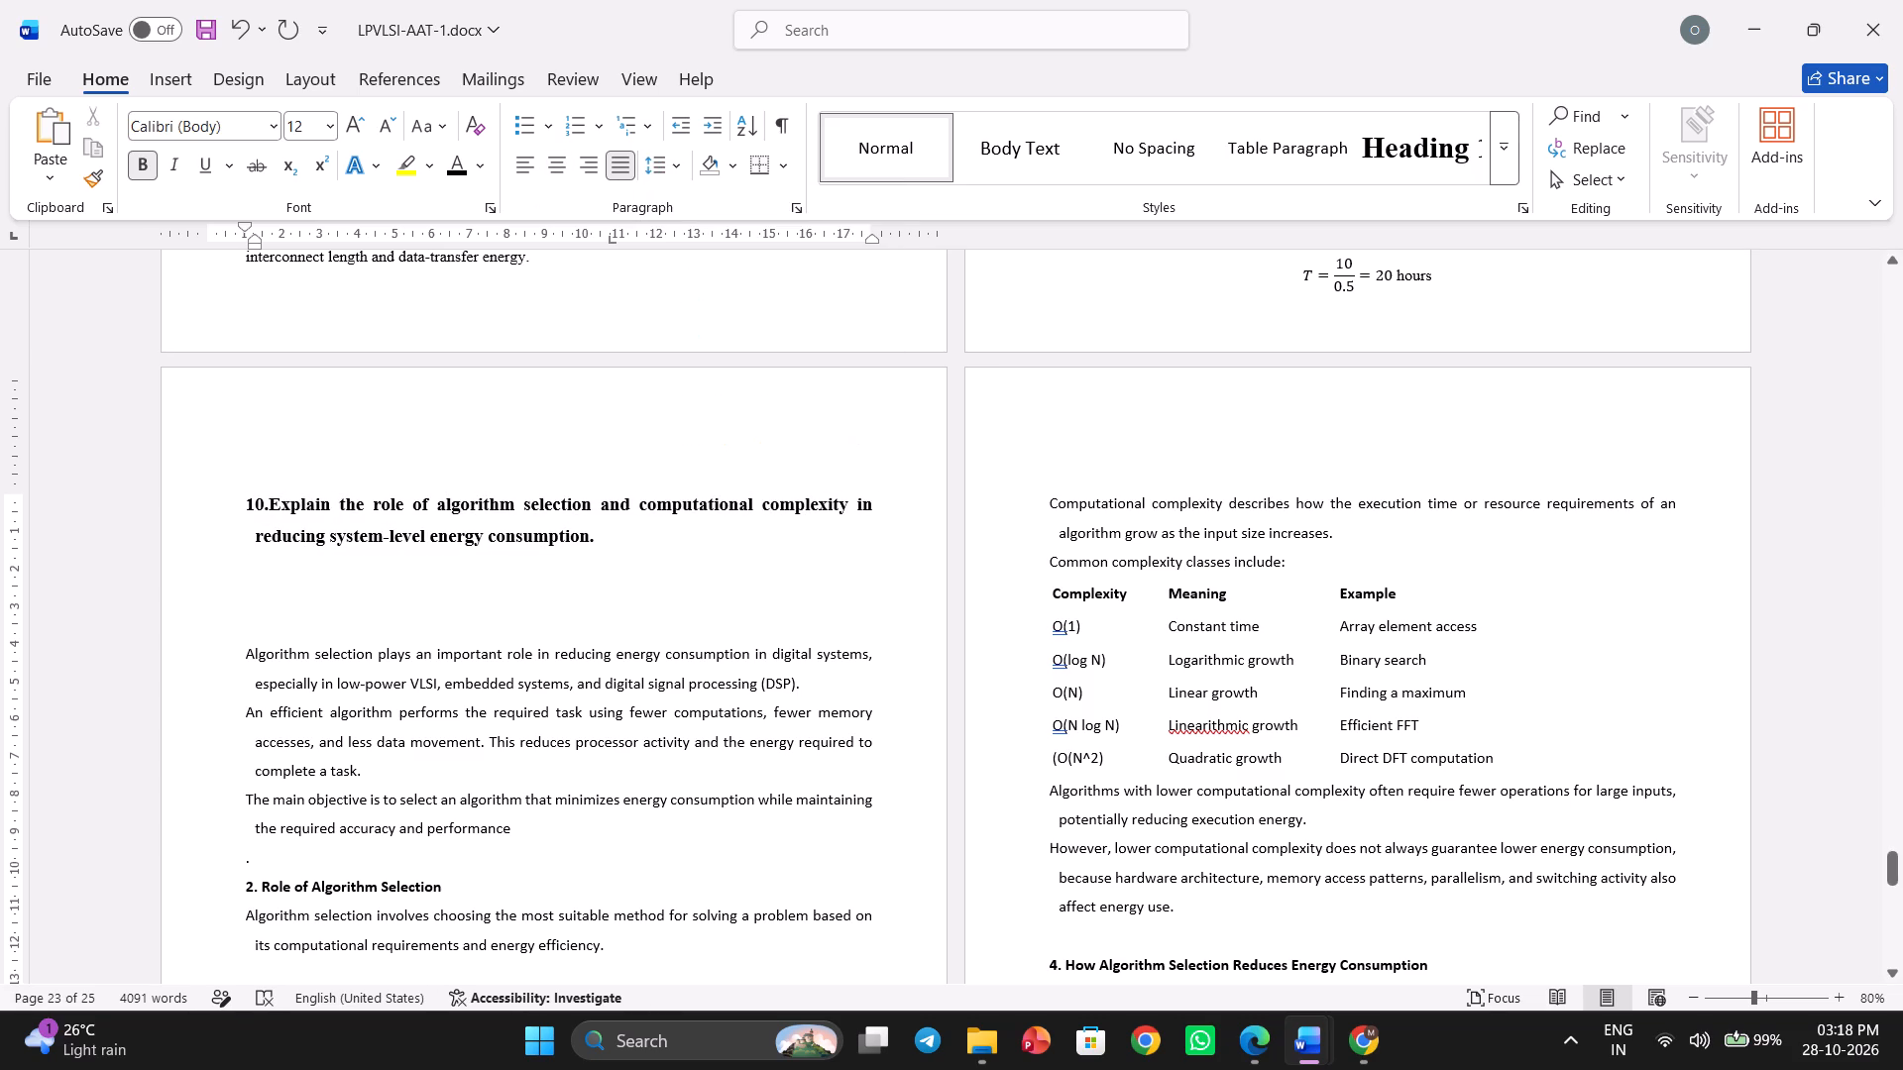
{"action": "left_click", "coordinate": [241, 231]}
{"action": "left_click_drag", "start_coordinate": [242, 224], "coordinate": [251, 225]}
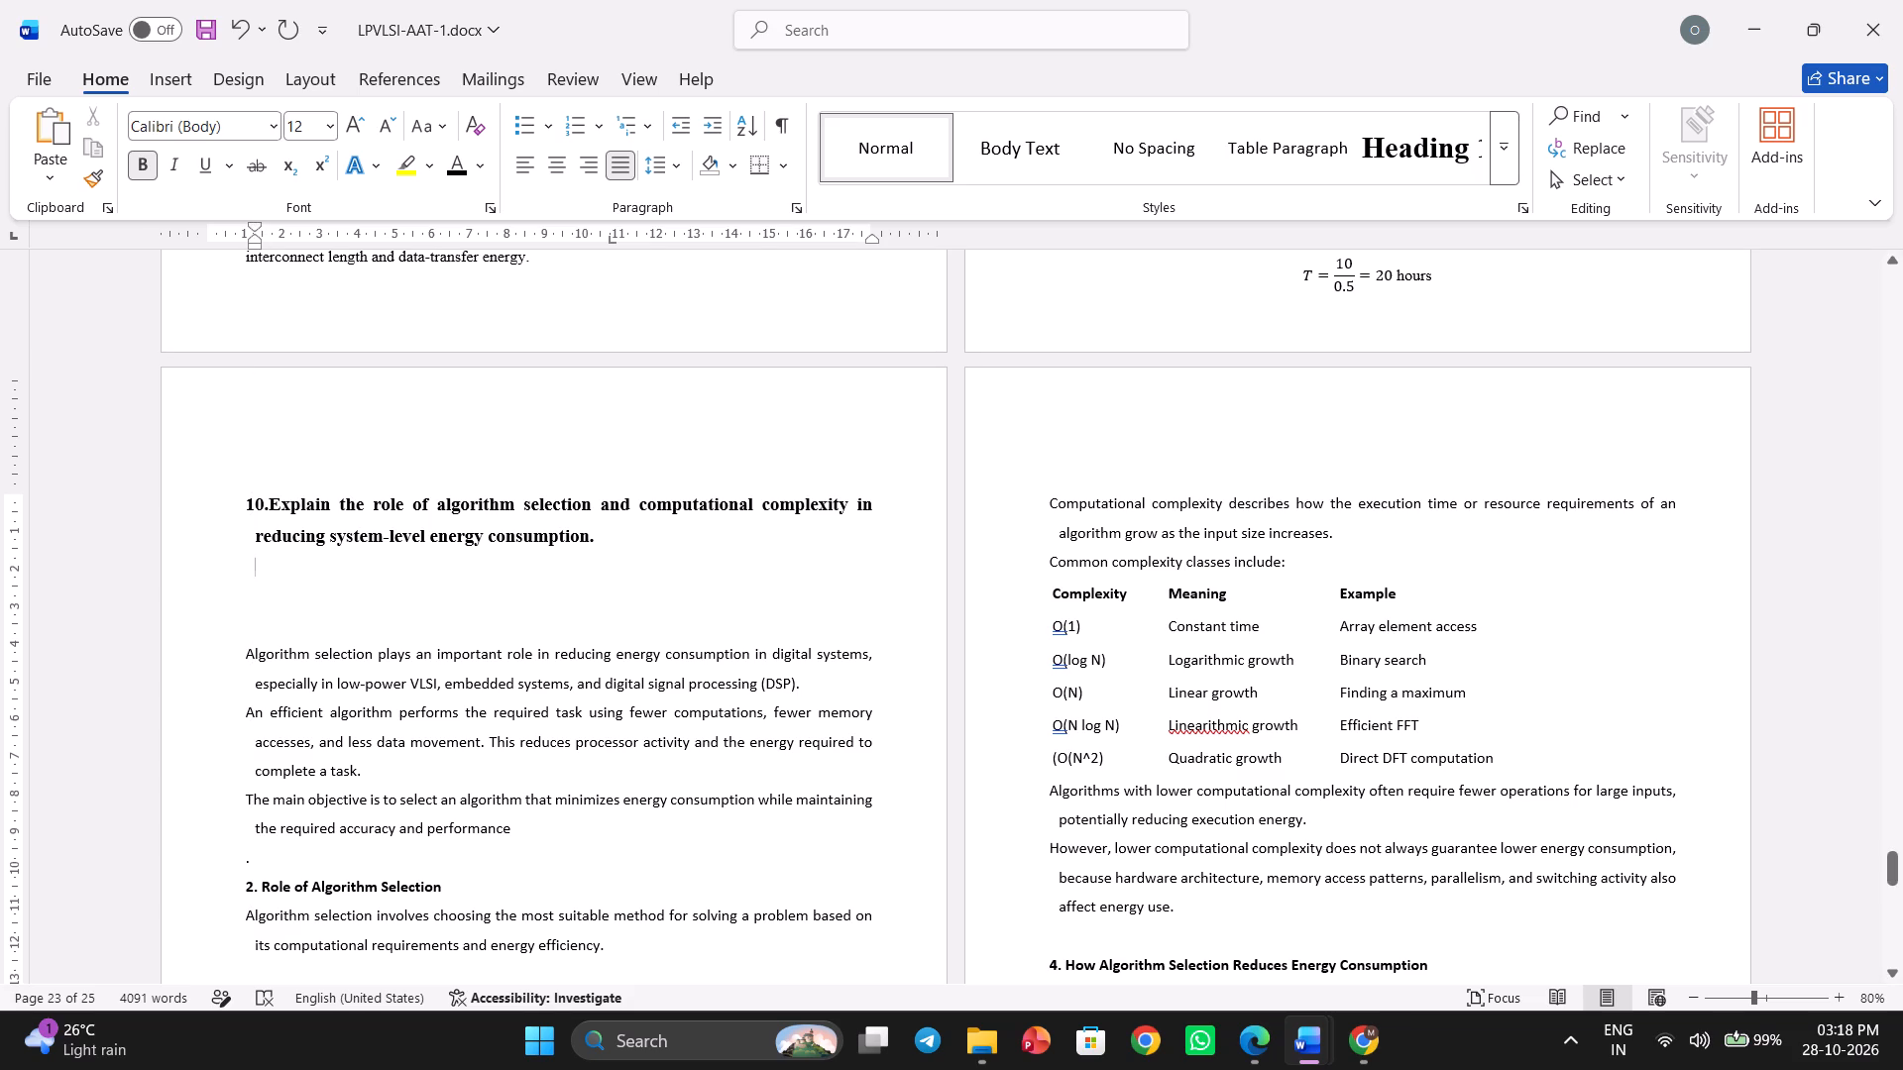
Reduce the gap between the question 10 heading and its first paragraph to one blank line.
{"action": "key", "text": "Down"}
{"action": "key", "text": "Down"}
{"action": "key", "text": "BackSpace"}
{"action": "key", "text": "BackSpace"}
{"action": "key", "text": "BackSpace"}
{"action": "key", "text": "BackSpace"}
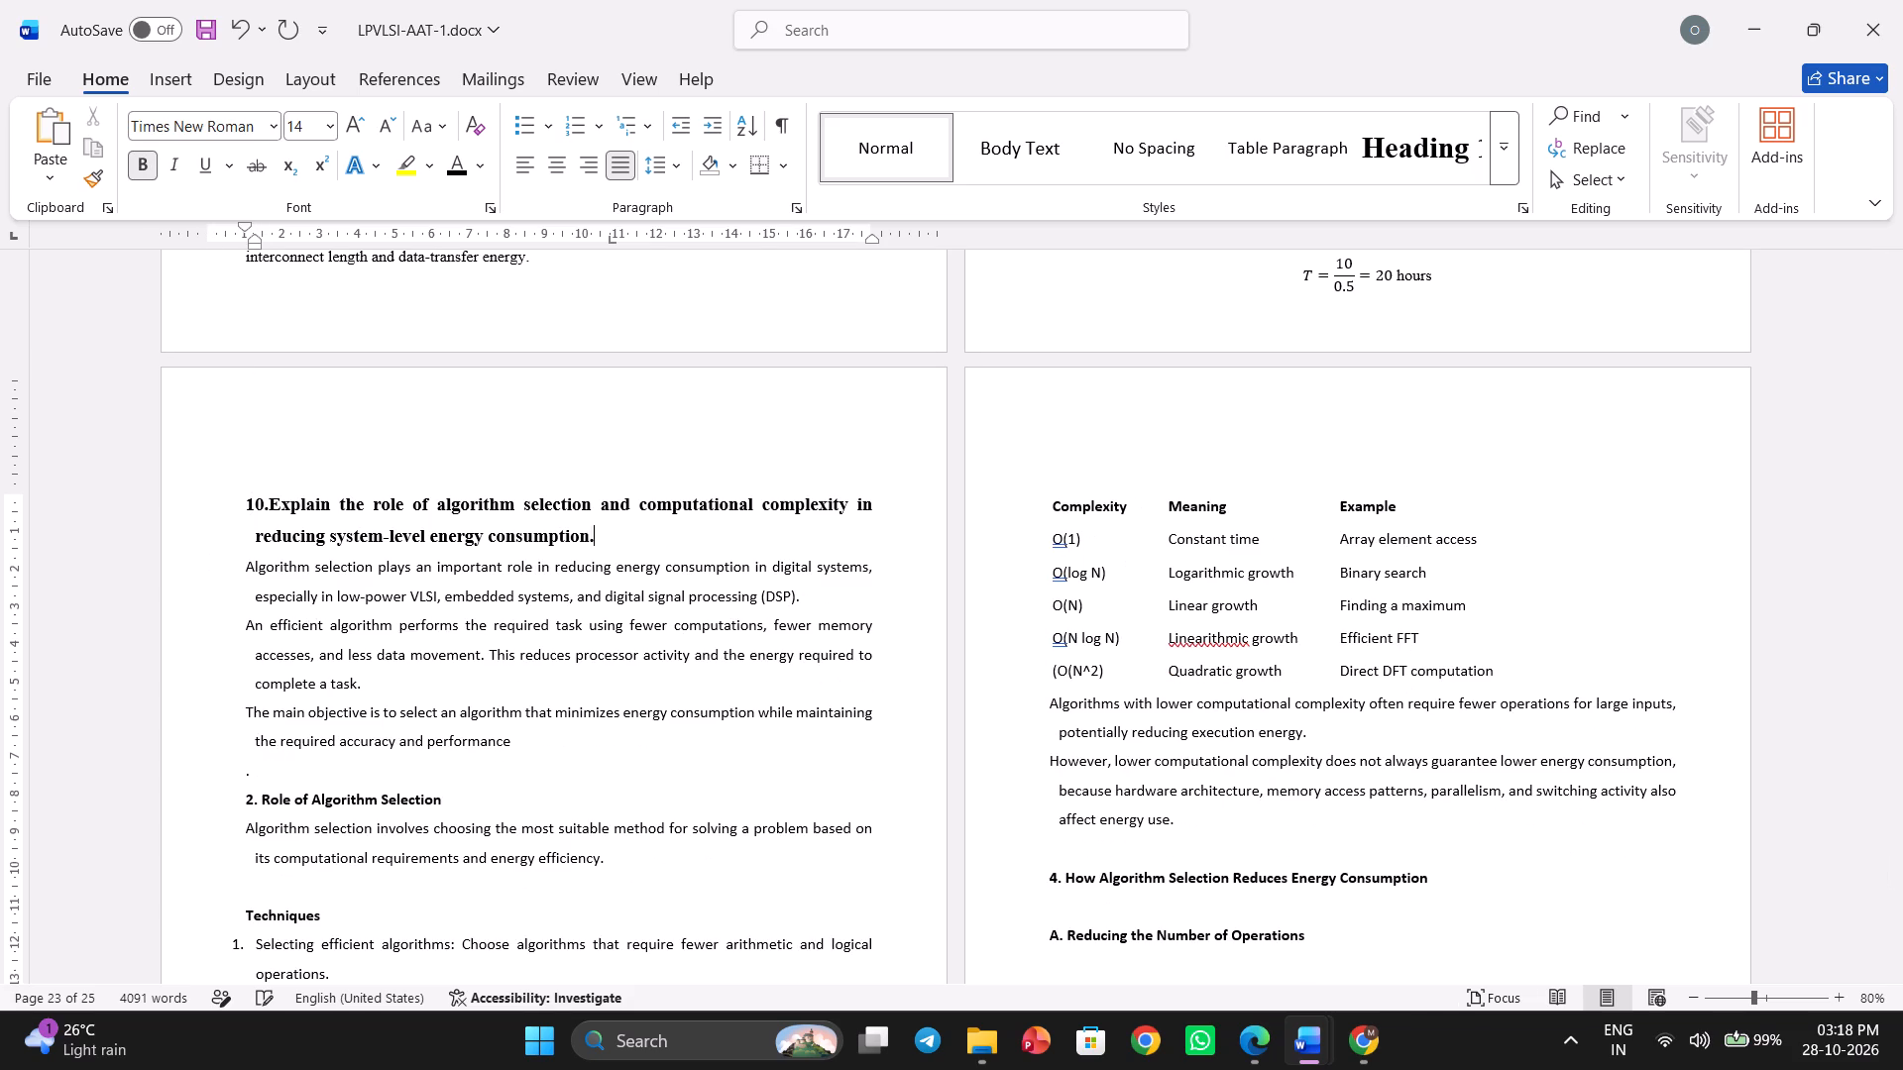
{"action": "key", "text": "Return"}
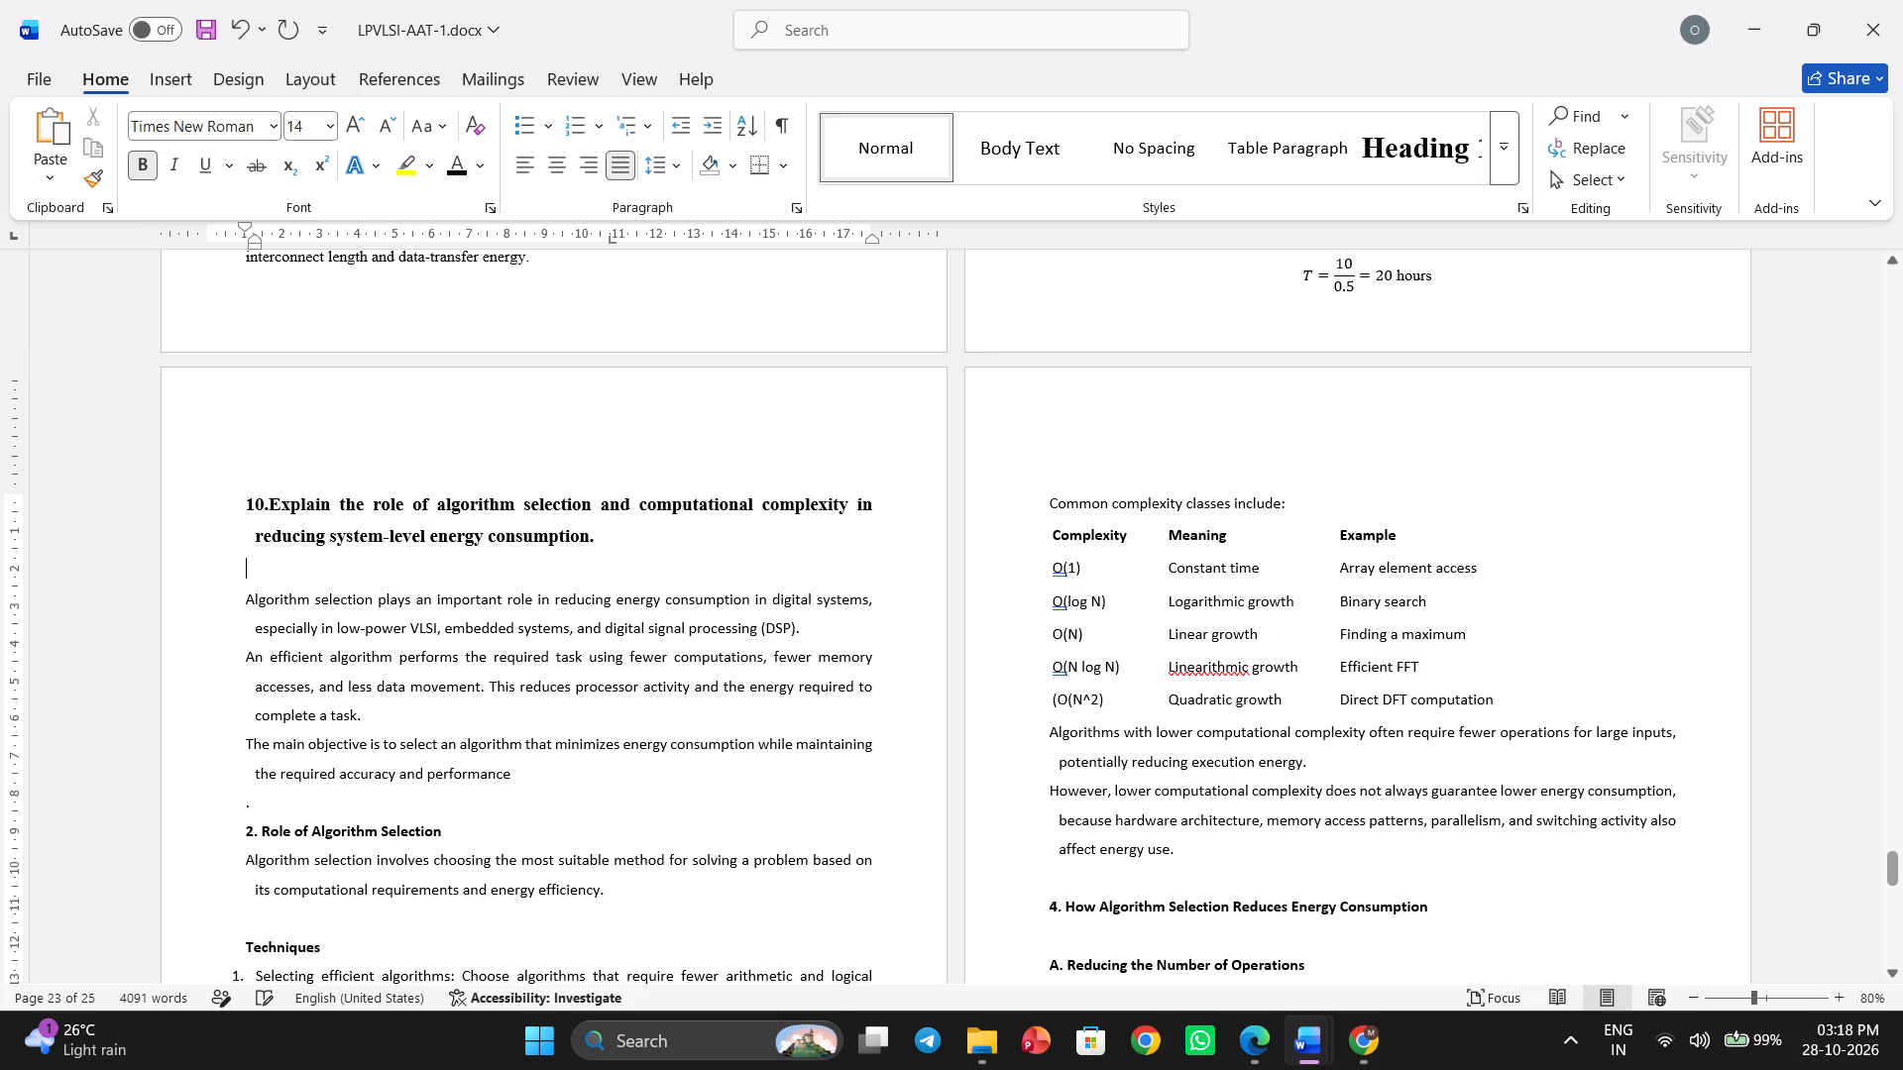
Apply Times New Roman and 1.5 line spacing from "Algorithm selection plays an important role" through the first "3. Role of Computational Complexity" paragraph.
{"action": "left_click_drag", "start_coordinate": [247, 602], "coordinate": [462, 1020]}
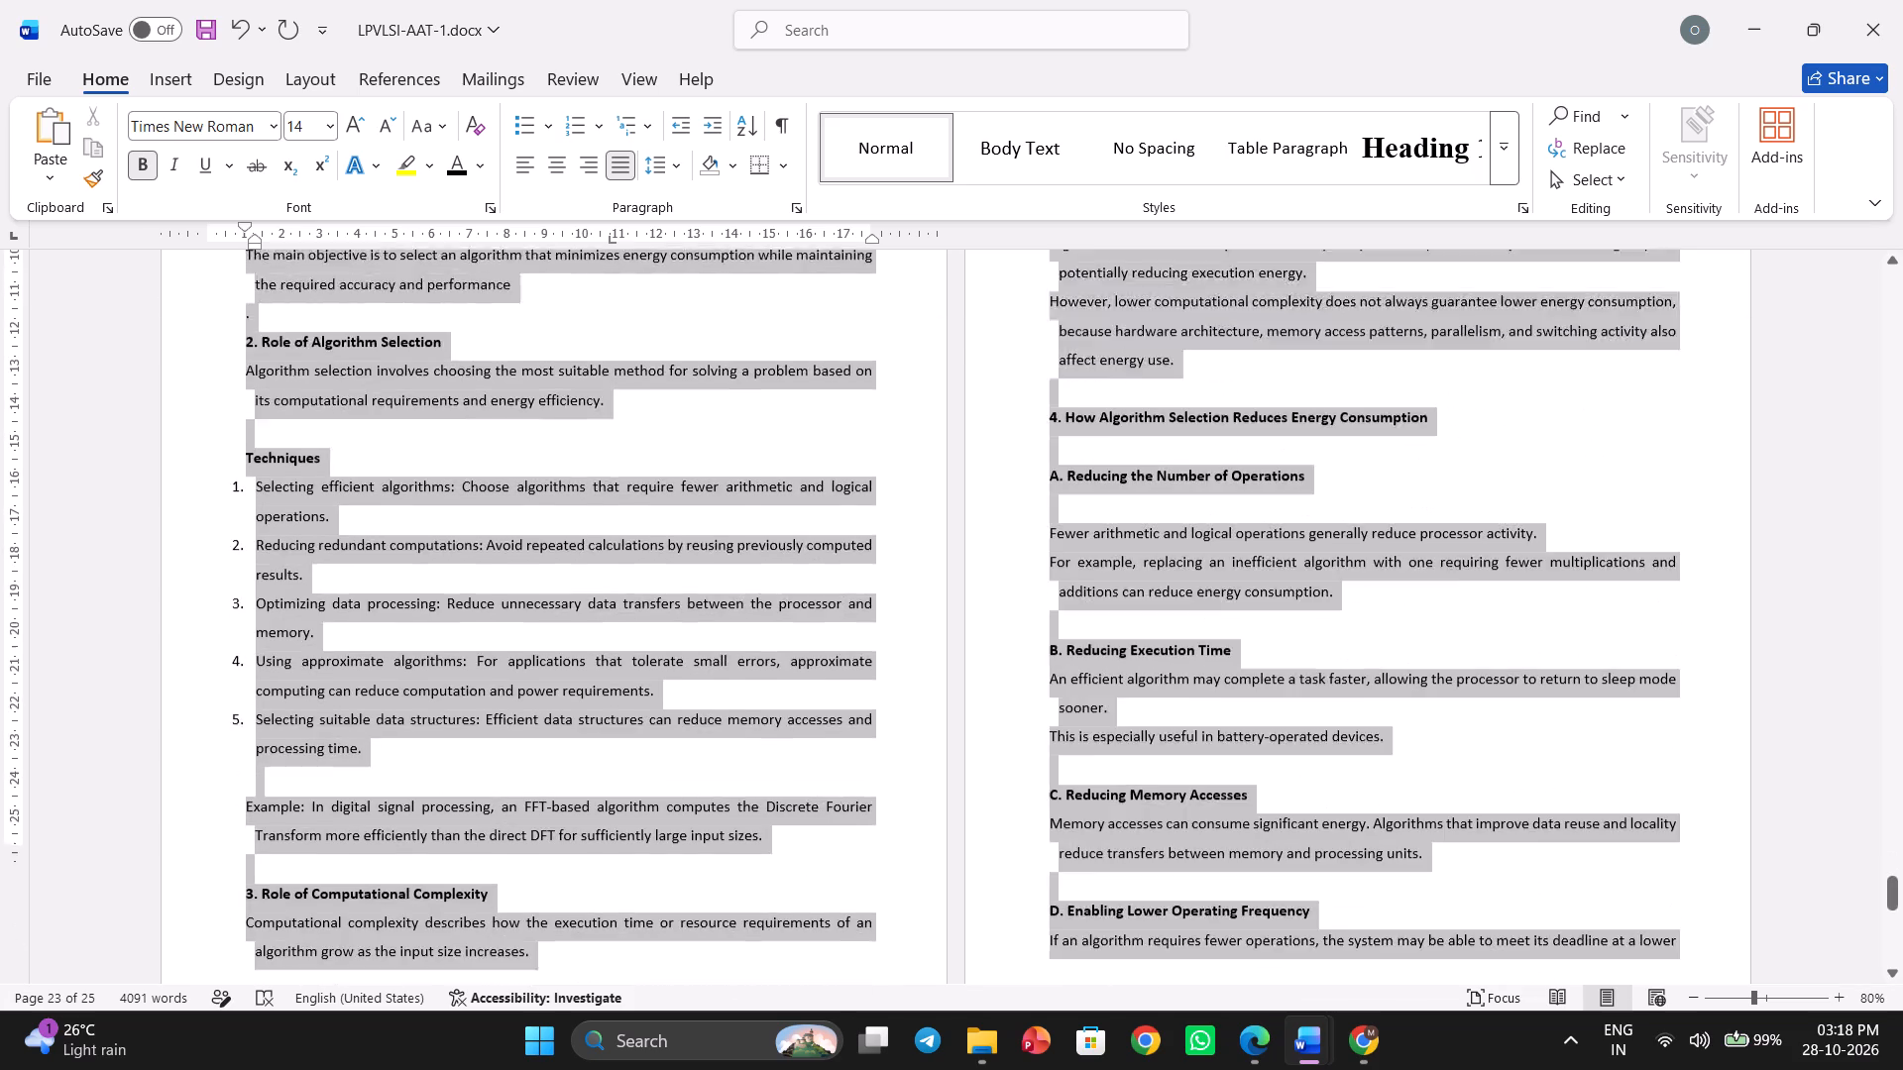
{"action": "left_click_drag", "start_coordinate": [462, 1020], "coordinate": [558, 789]}
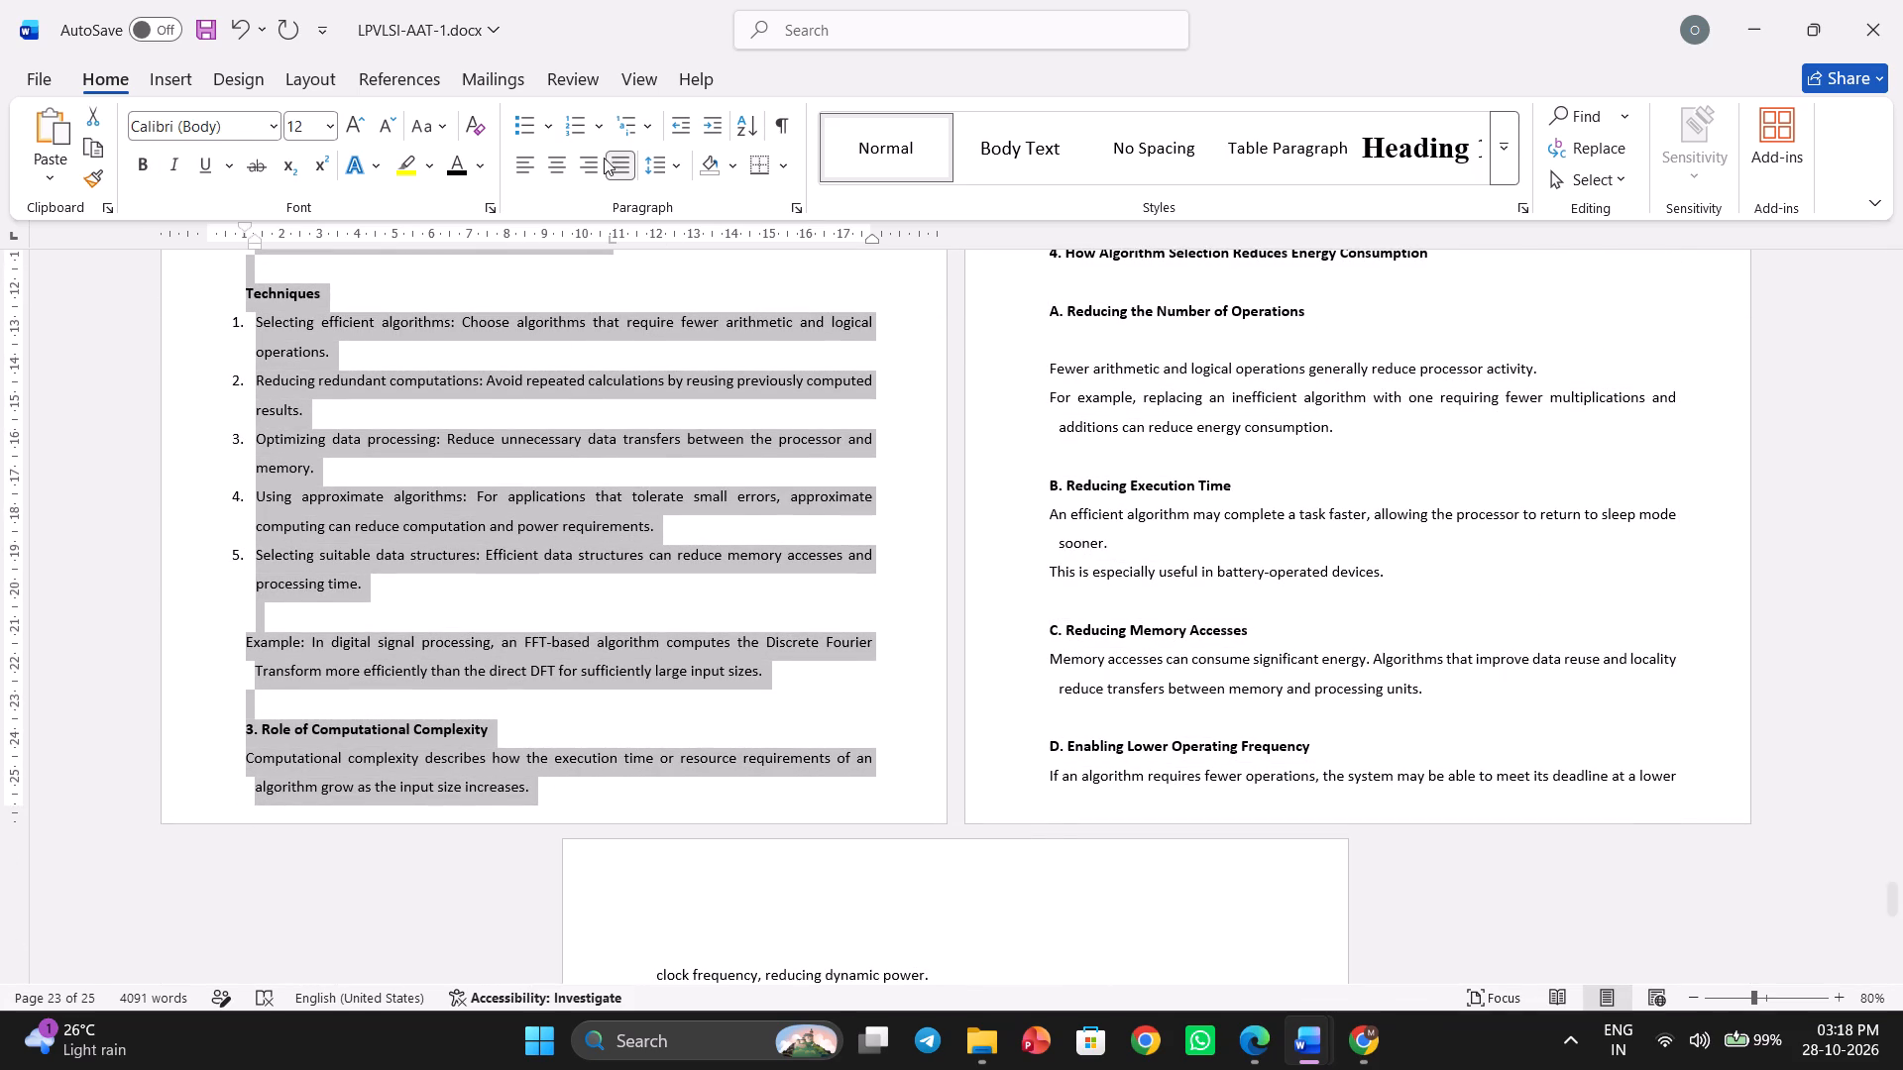
{"action": "left_click", "coordinate": [280, 136]}
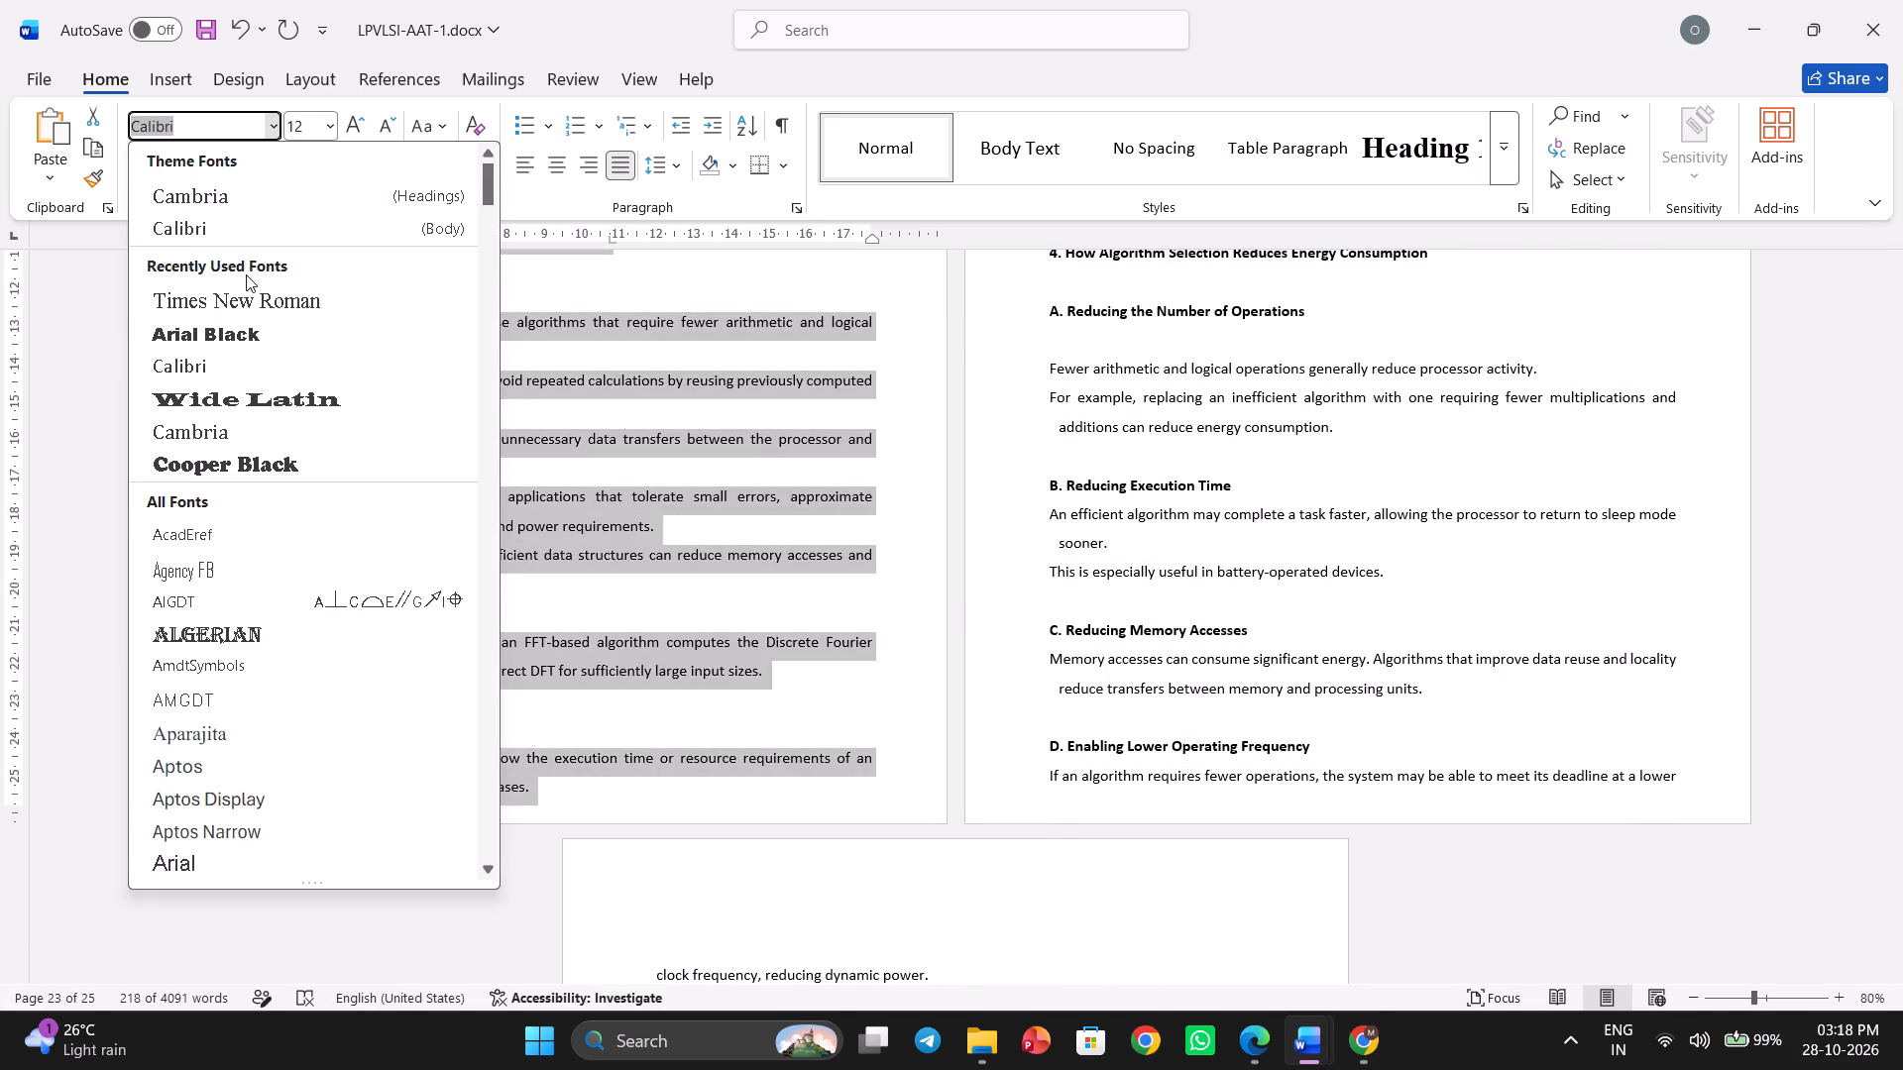
{"action": "left_click", "coordinate": [239, 296]}
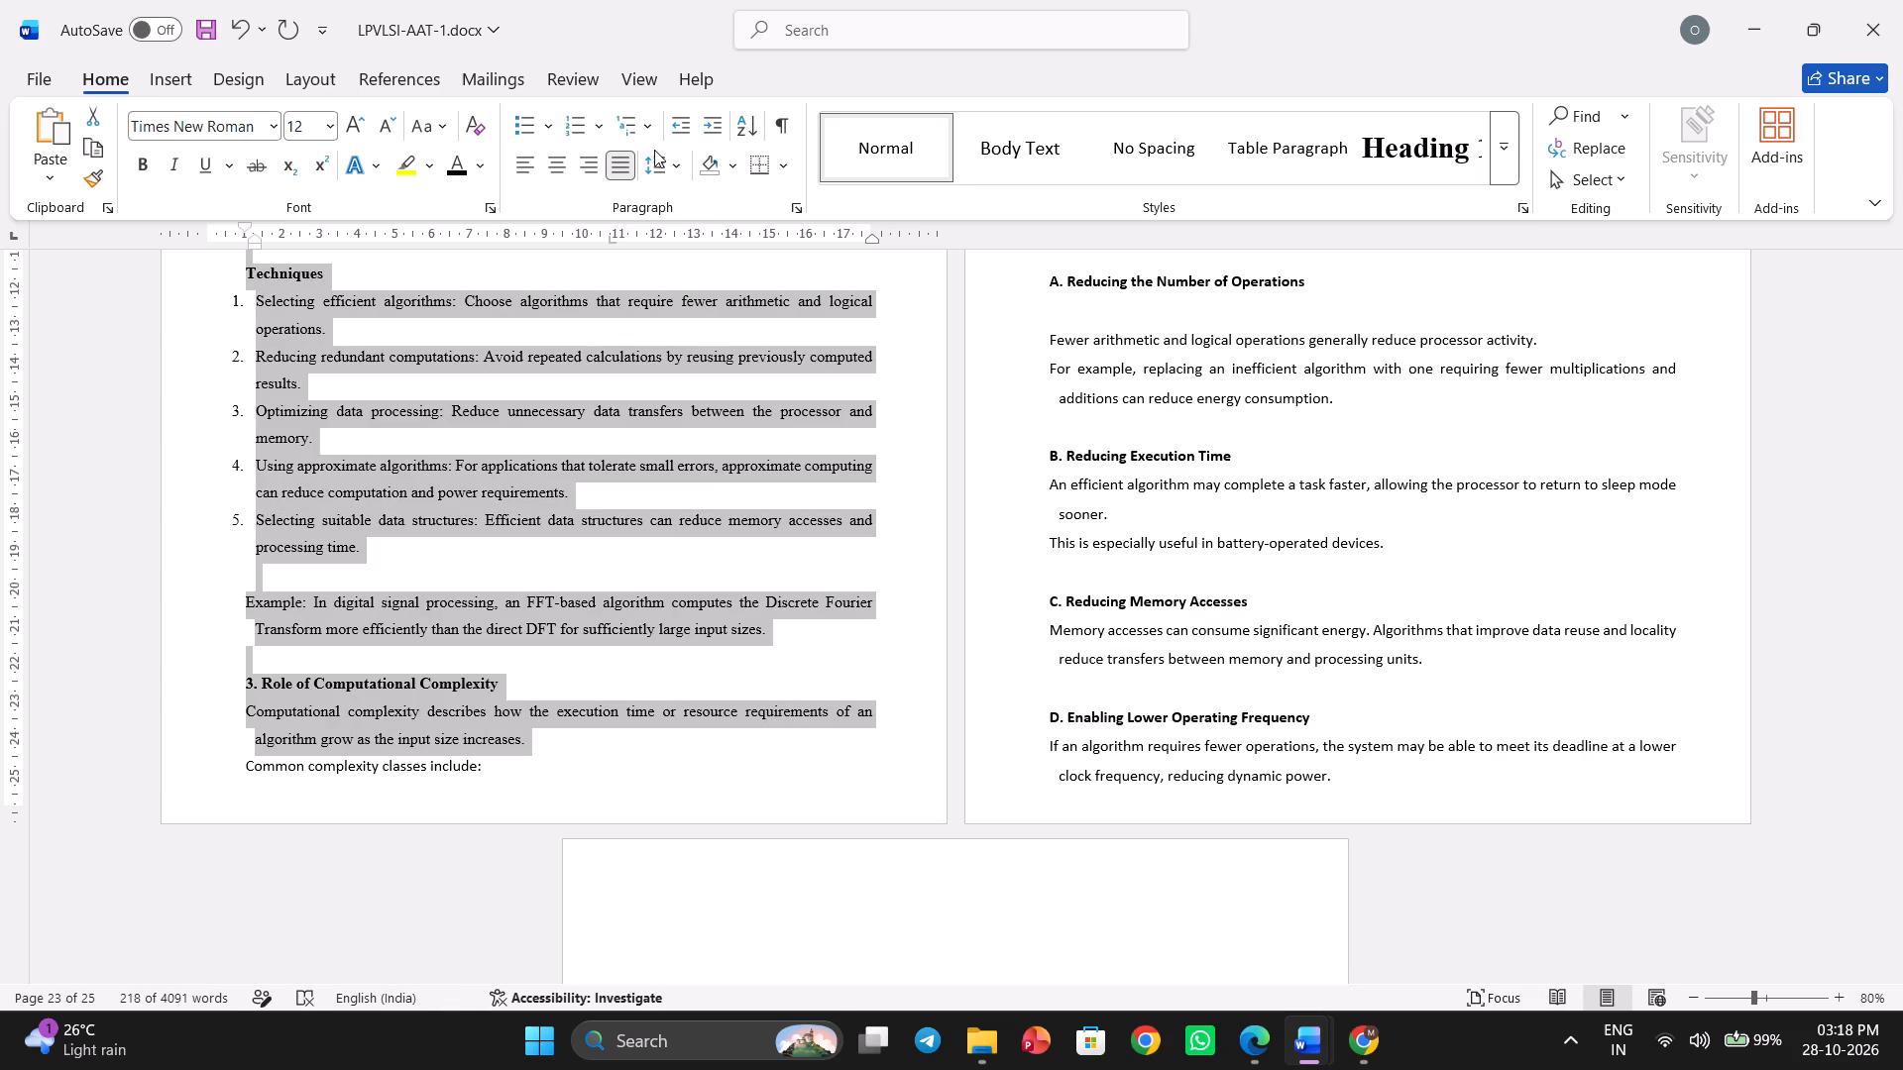
{"action": "left_click", "coordinate": [660, 155]}
{"action": "left_click", "coordinate": [670, 267]}
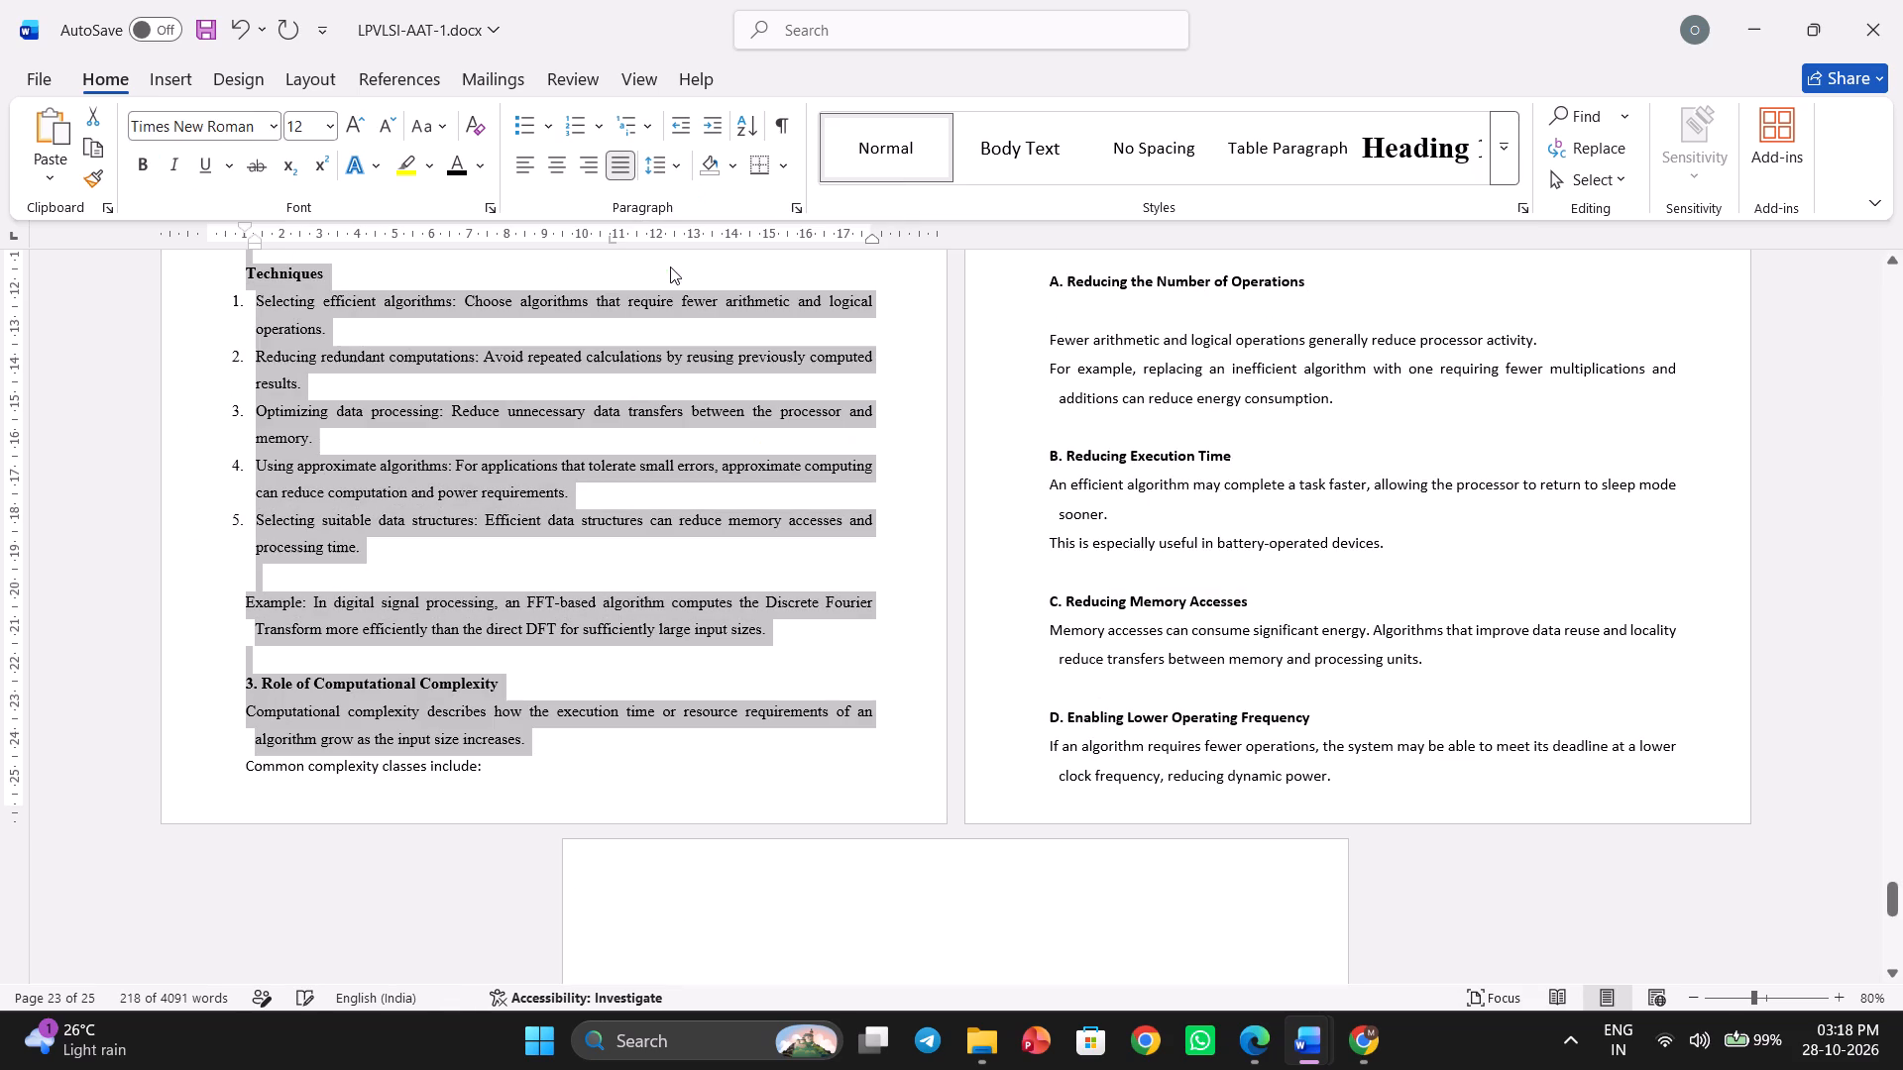
{"action": "left_click", "coordinate": [536, 627]}
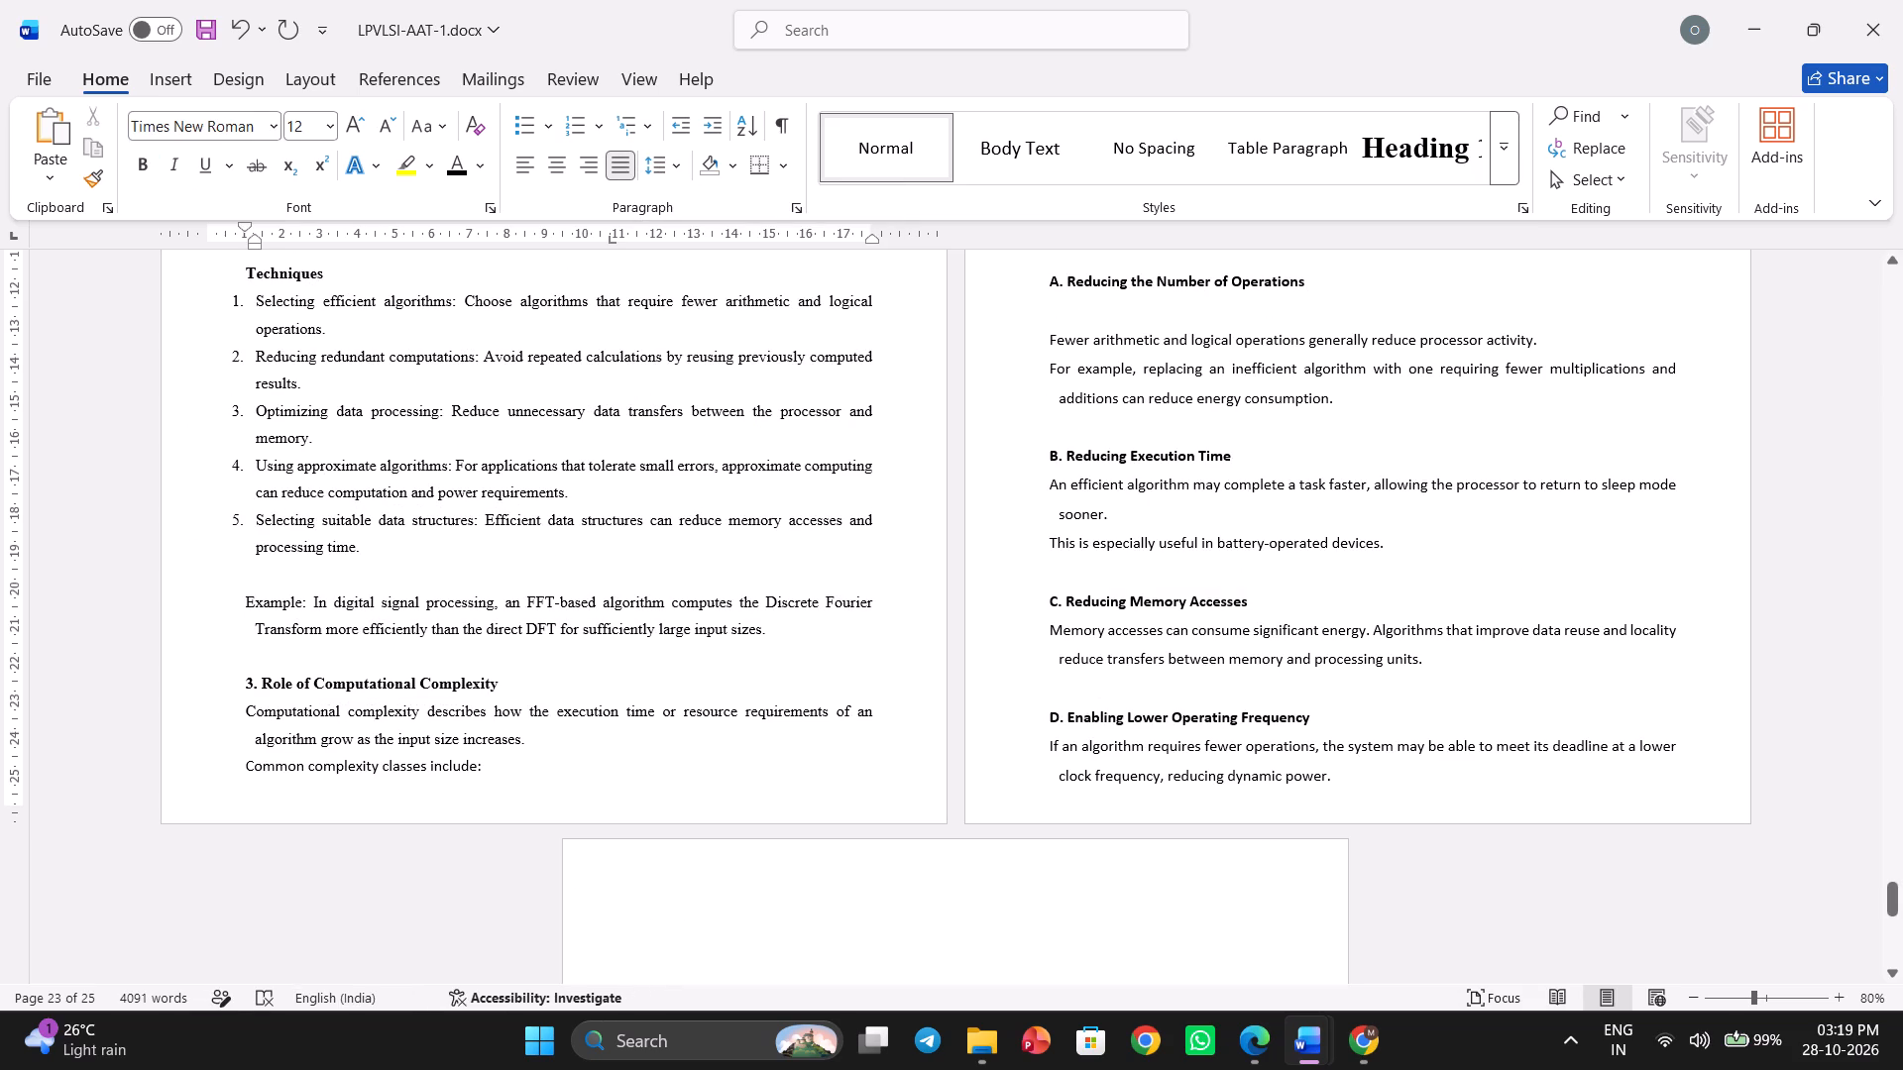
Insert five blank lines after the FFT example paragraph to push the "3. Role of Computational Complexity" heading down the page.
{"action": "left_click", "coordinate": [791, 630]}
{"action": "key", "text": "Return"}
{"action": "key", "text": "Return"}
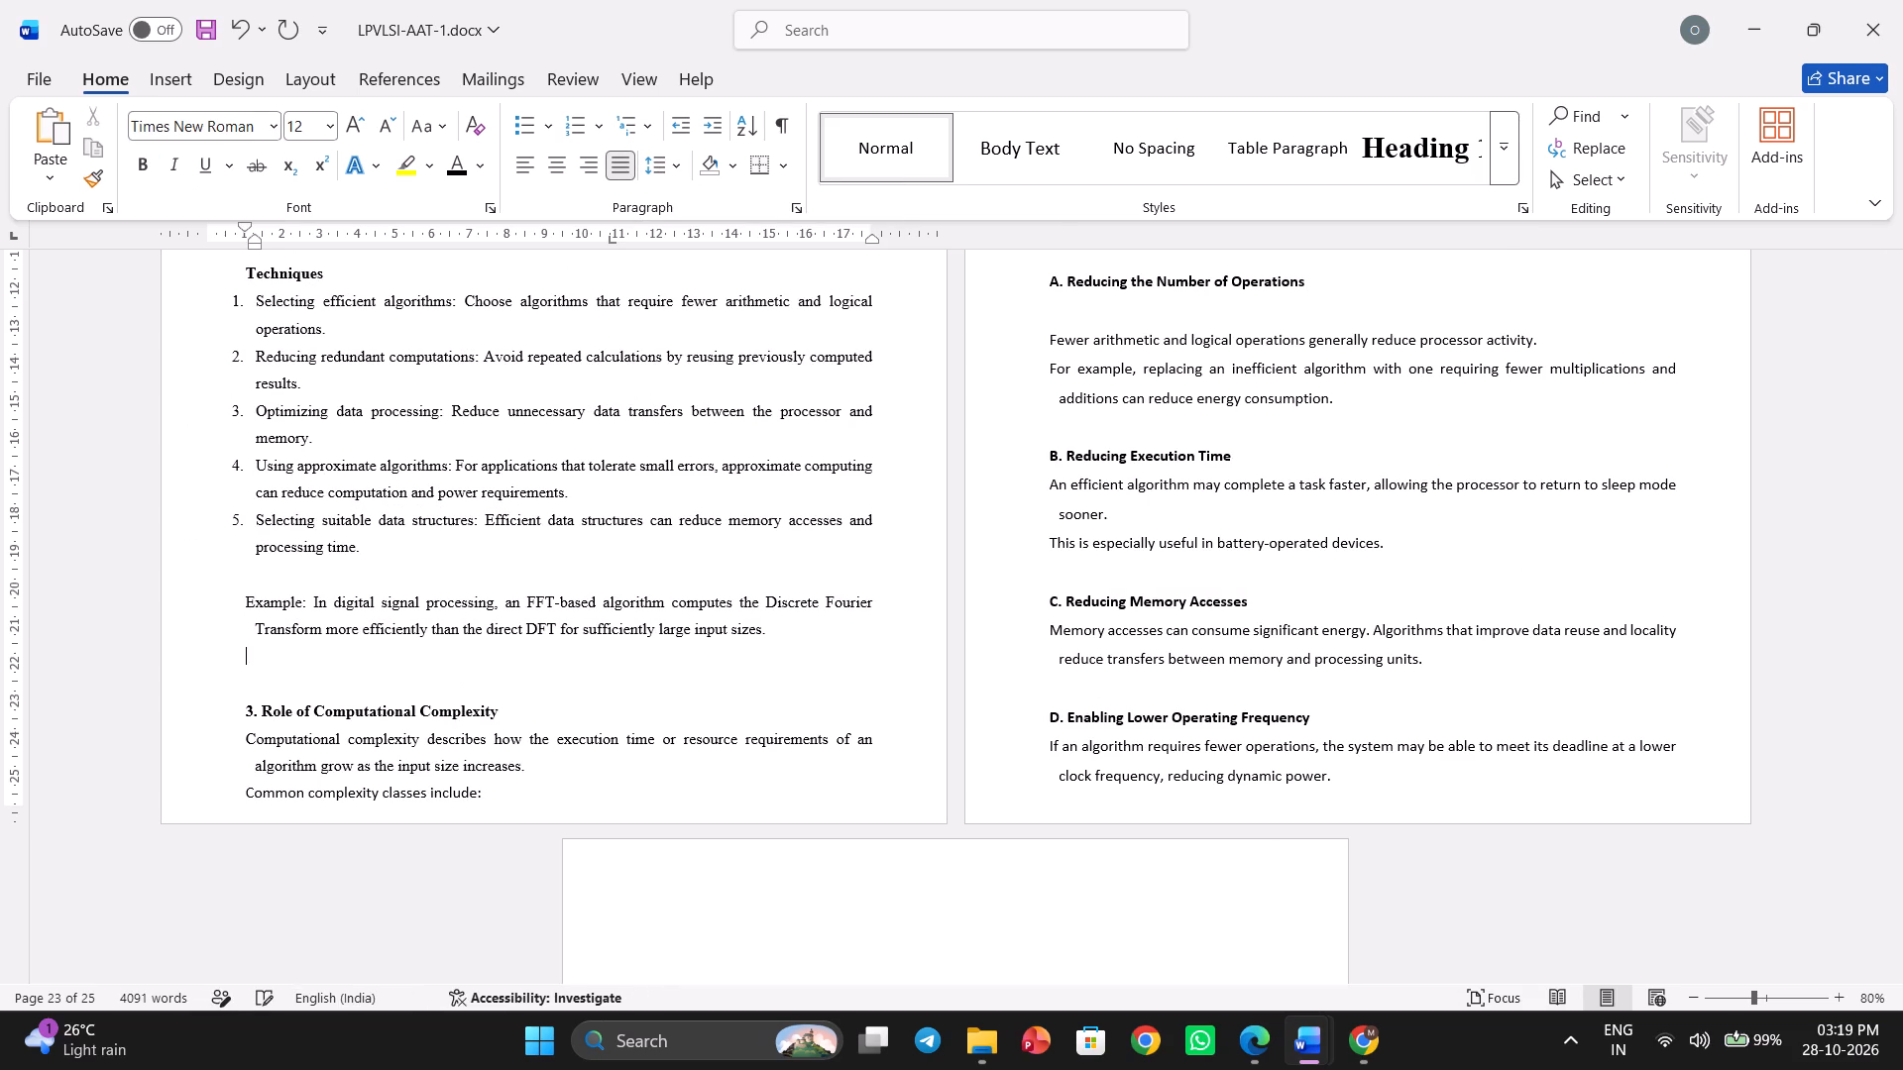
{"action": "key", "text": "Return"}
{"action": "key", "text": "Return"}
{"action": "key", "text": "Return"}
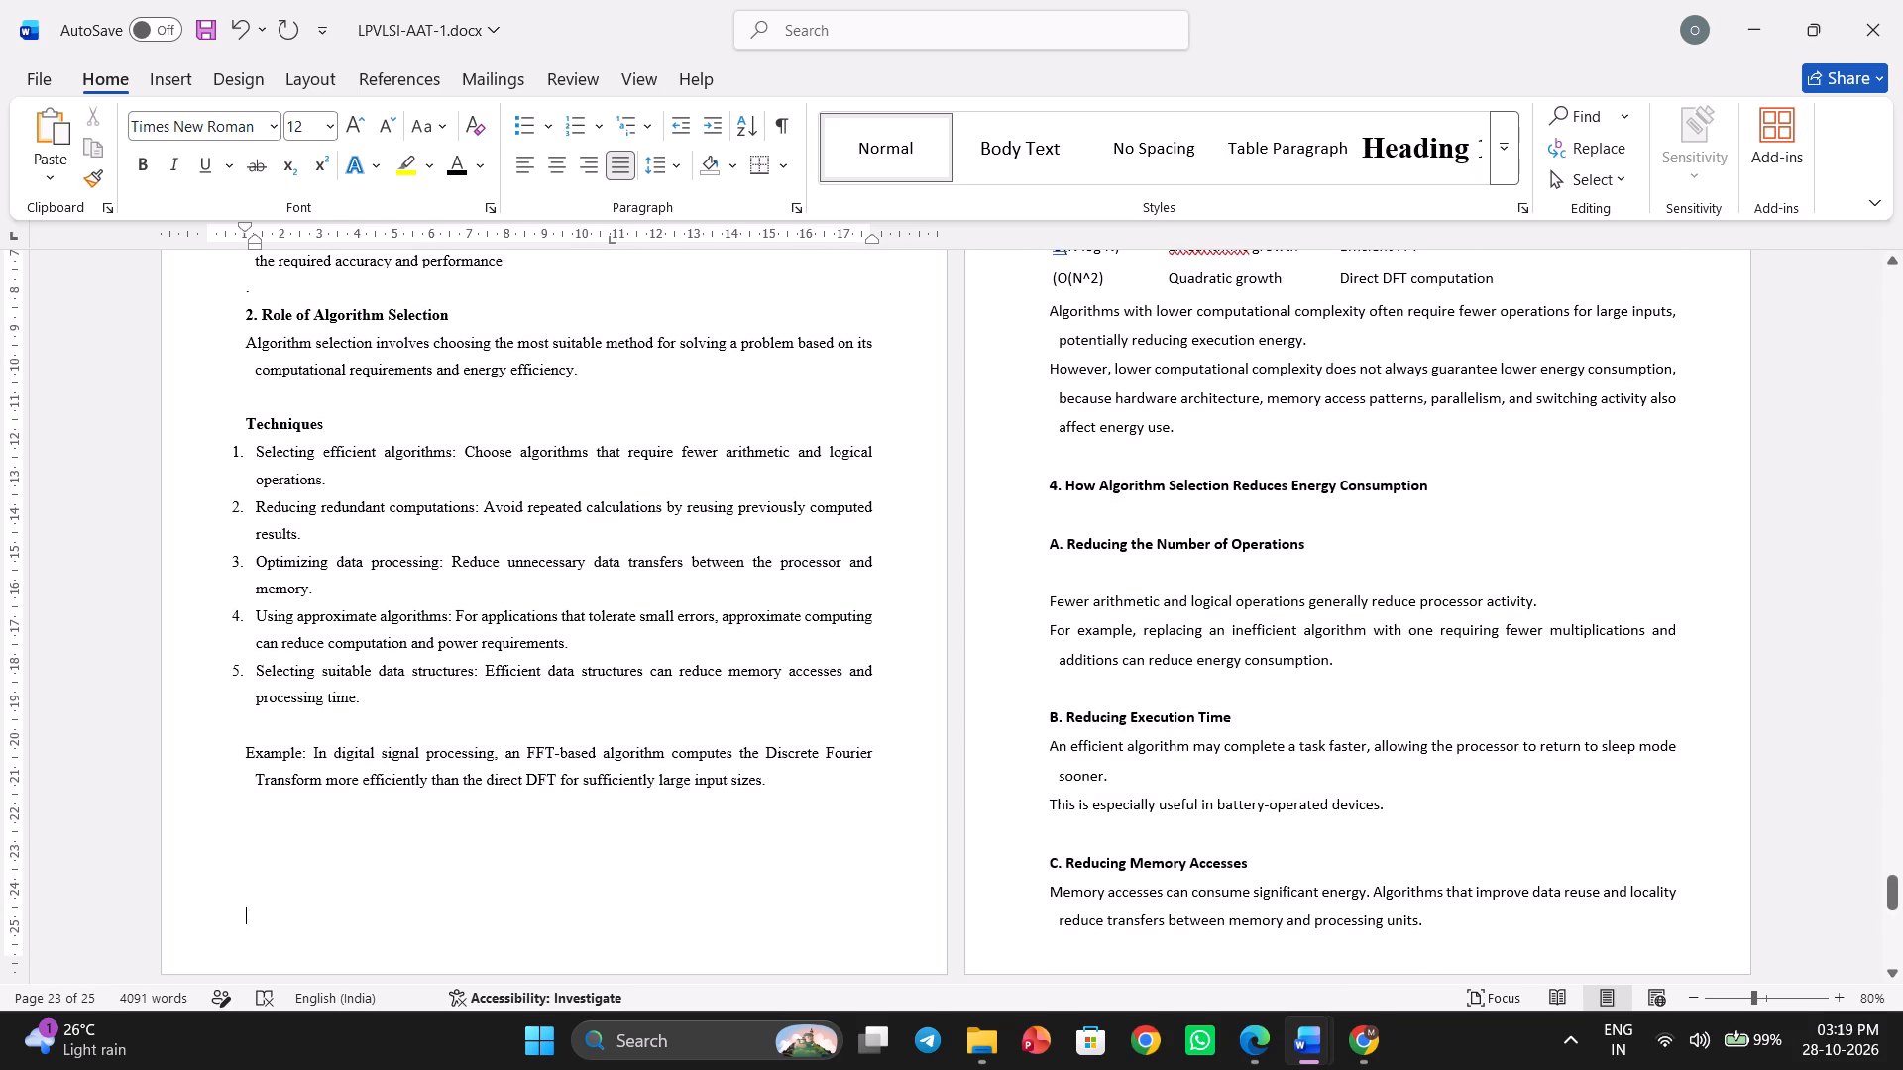
Delete the blank line between the "Selecting suitable data structures" item and the FFT example paragraph.
{"action": "left_click", "coordinate": [259, 731]}
{"action": "key", "text": "BackSpace"}
{"action": "key", "text": "BackSpace"}
{"action": "key", "text": "BackSpace"}
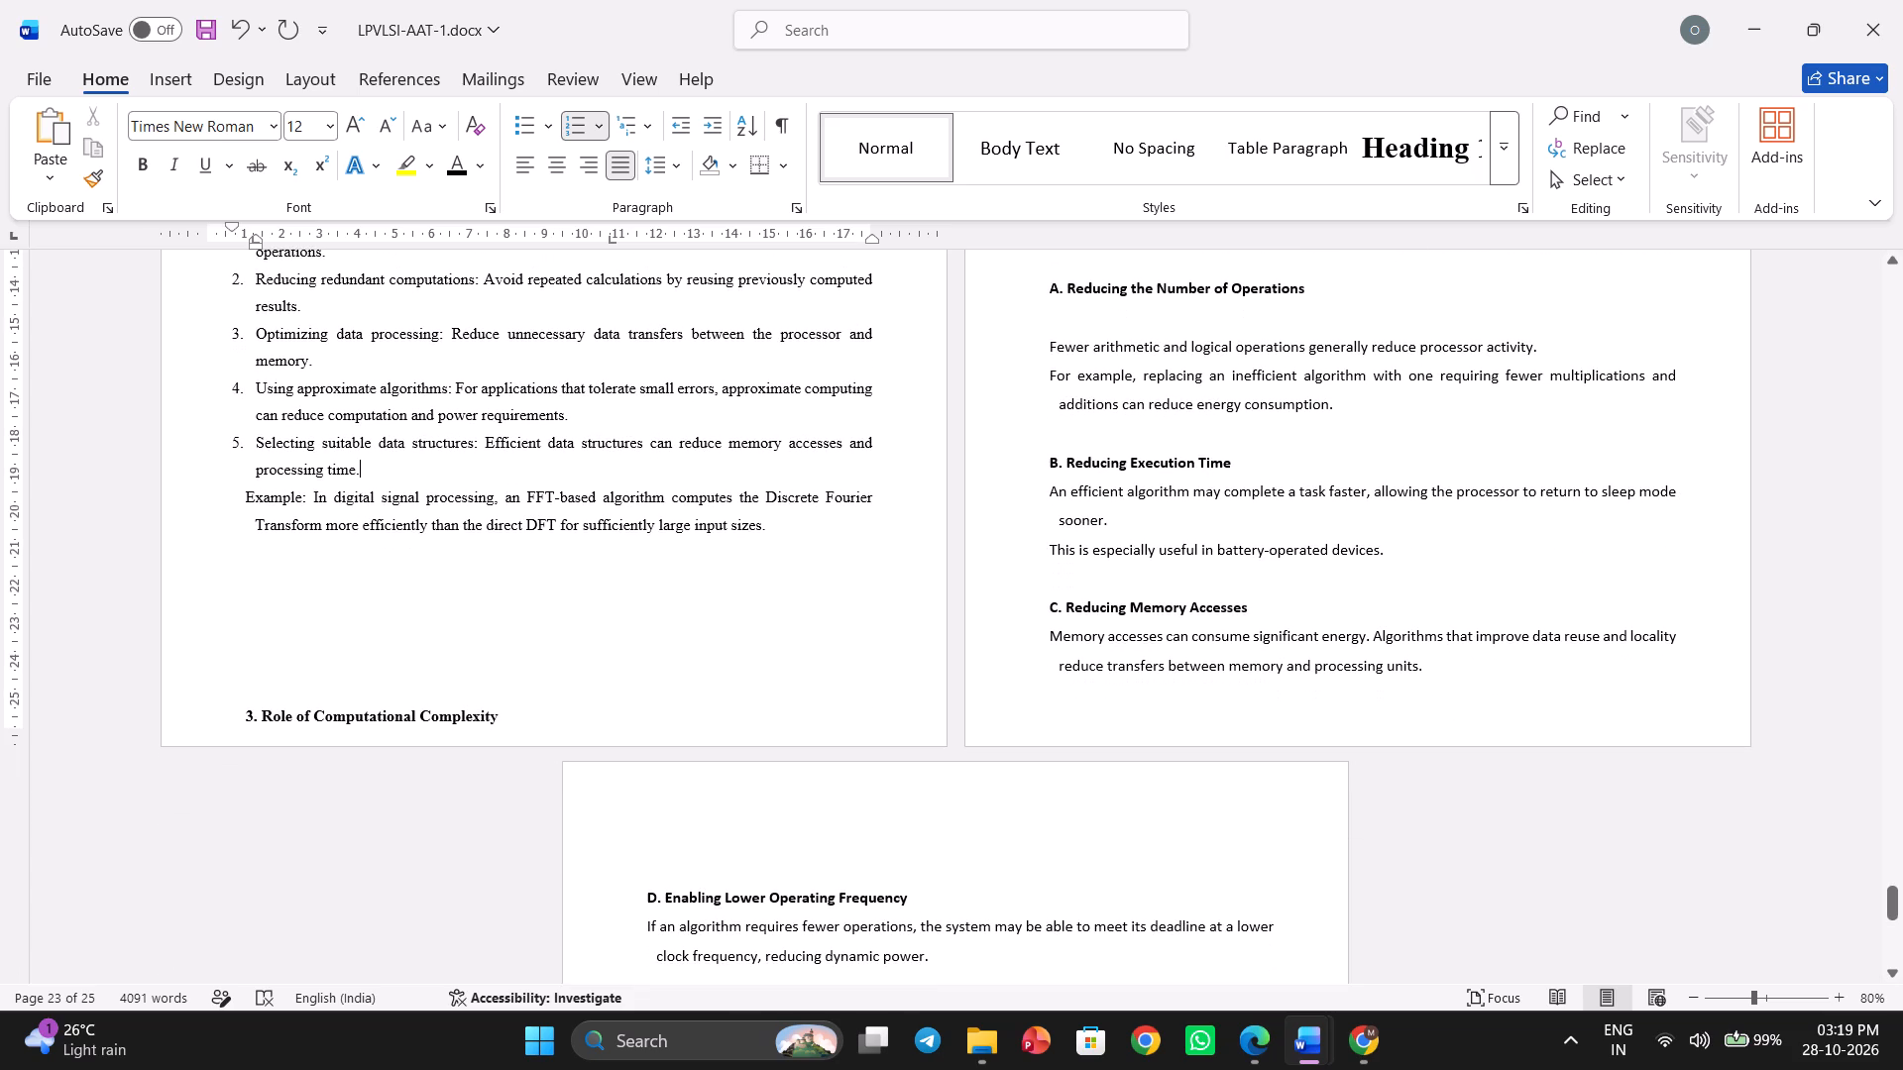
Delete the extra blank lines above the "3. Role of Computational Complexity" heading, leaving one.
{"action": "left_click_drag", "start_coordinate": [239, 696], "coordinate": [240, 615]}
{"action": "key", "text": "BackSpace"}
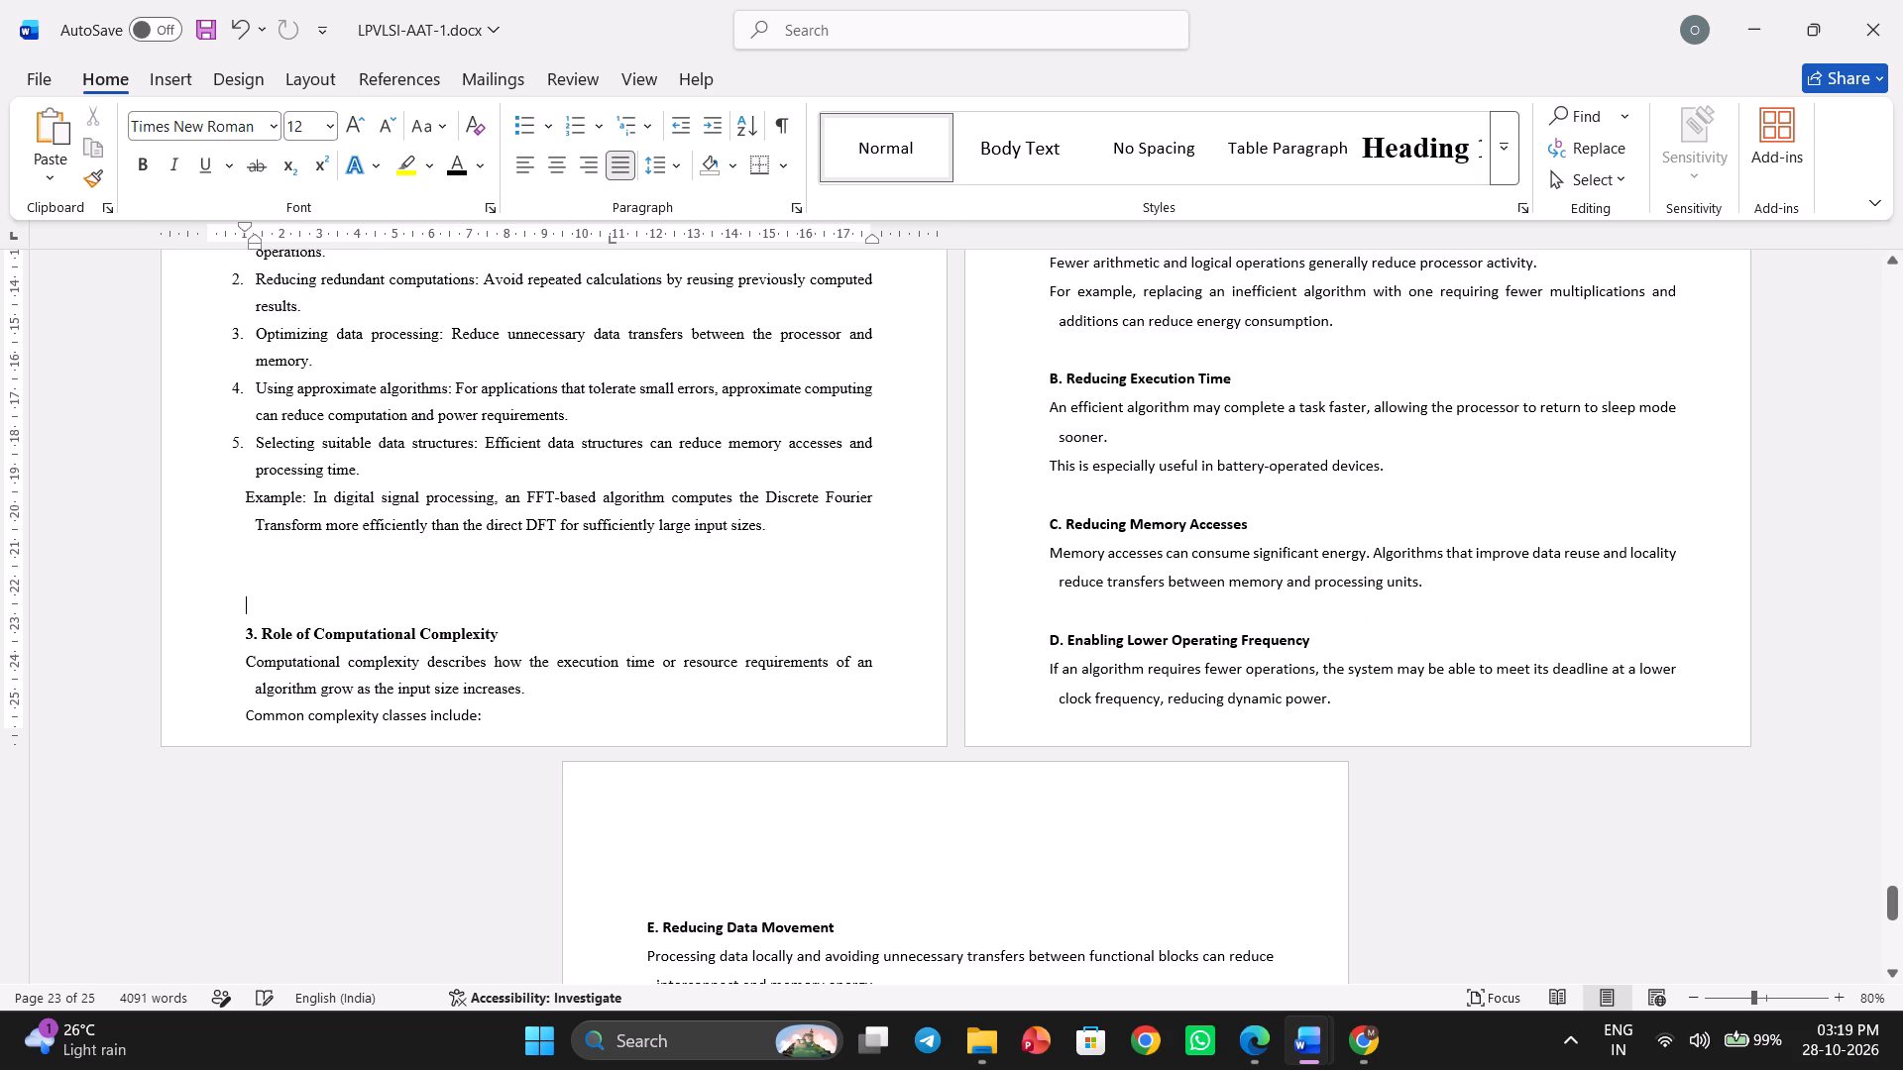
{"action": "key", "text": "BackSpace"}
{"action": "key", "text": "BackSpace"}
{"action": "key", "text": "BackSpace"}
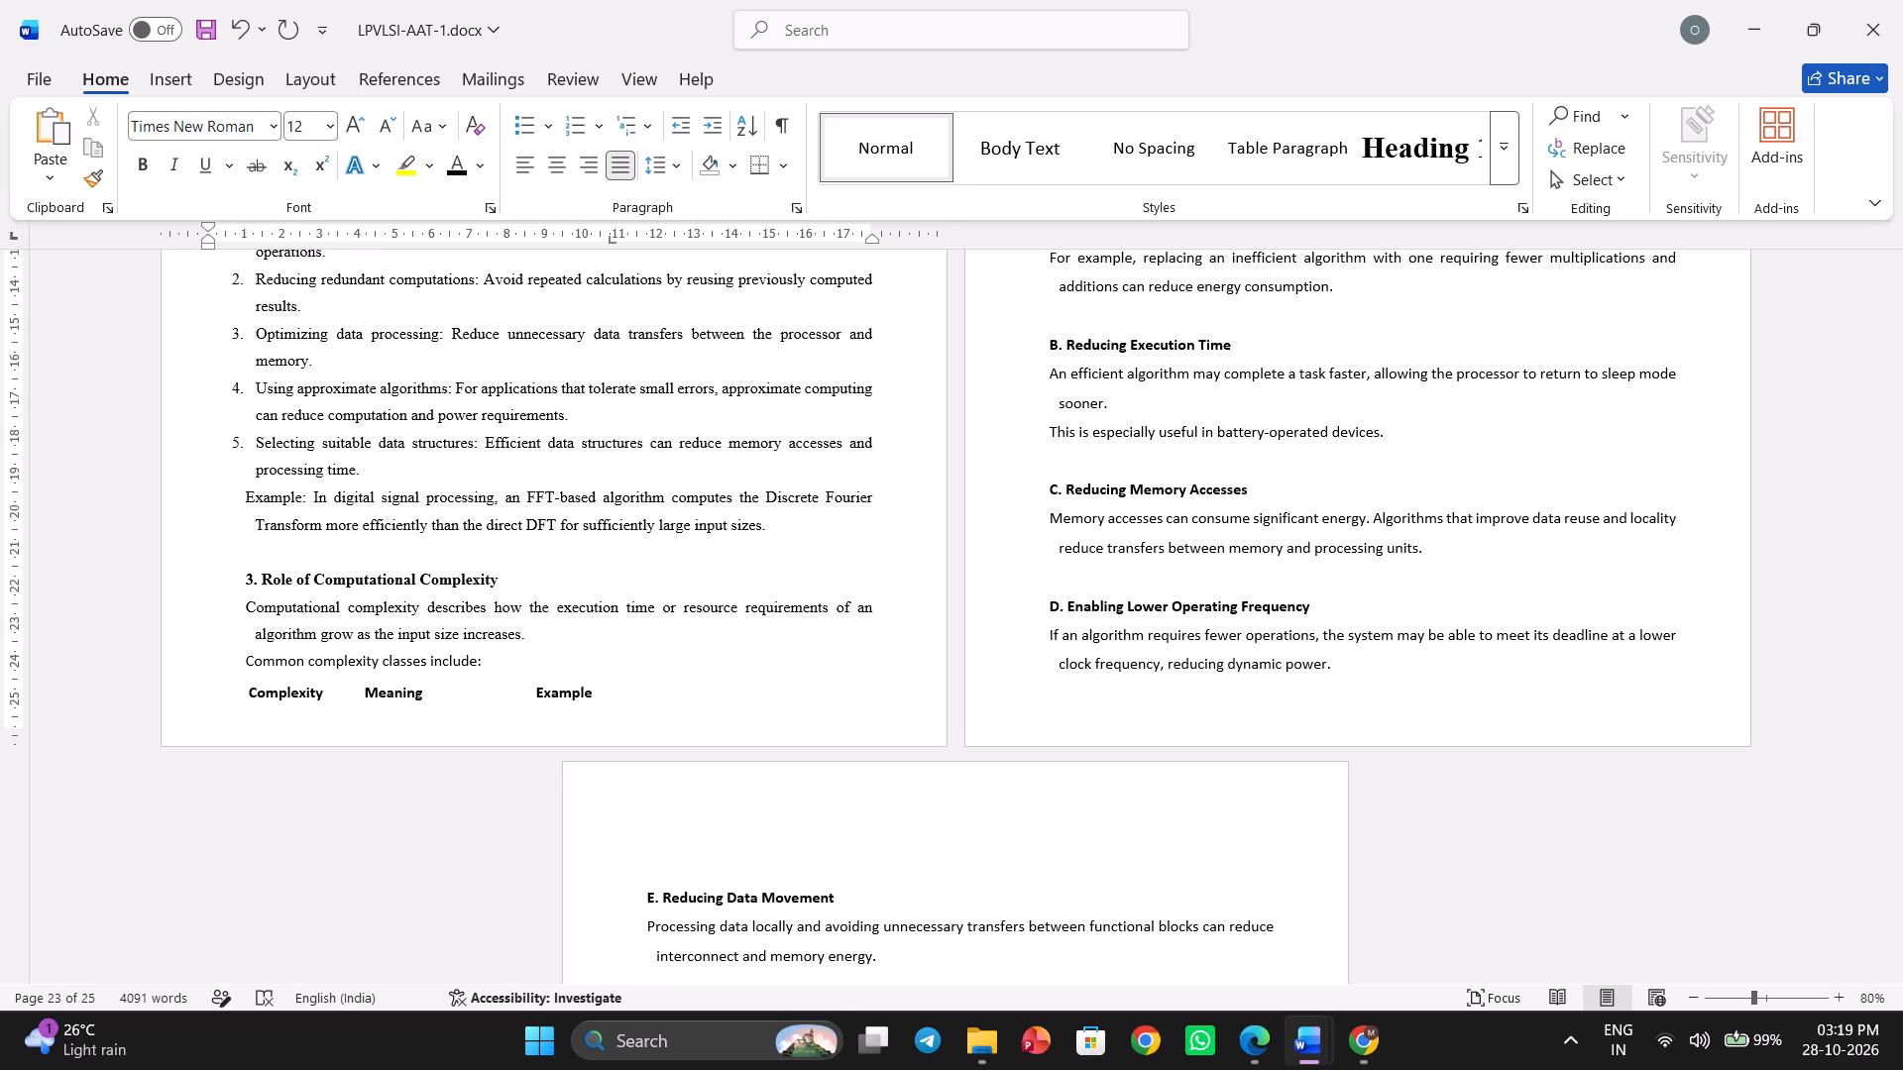
Insert three blank lines after the computational complexity definition so "Common complexity classes include:" moves to the following page.
{"action": "left_click", "coordinate": [539, 632]}
{"action": "key", "text": "Return"}
{"action": "key", "text": "Return"}
{"action": "key", "text": "Return"}
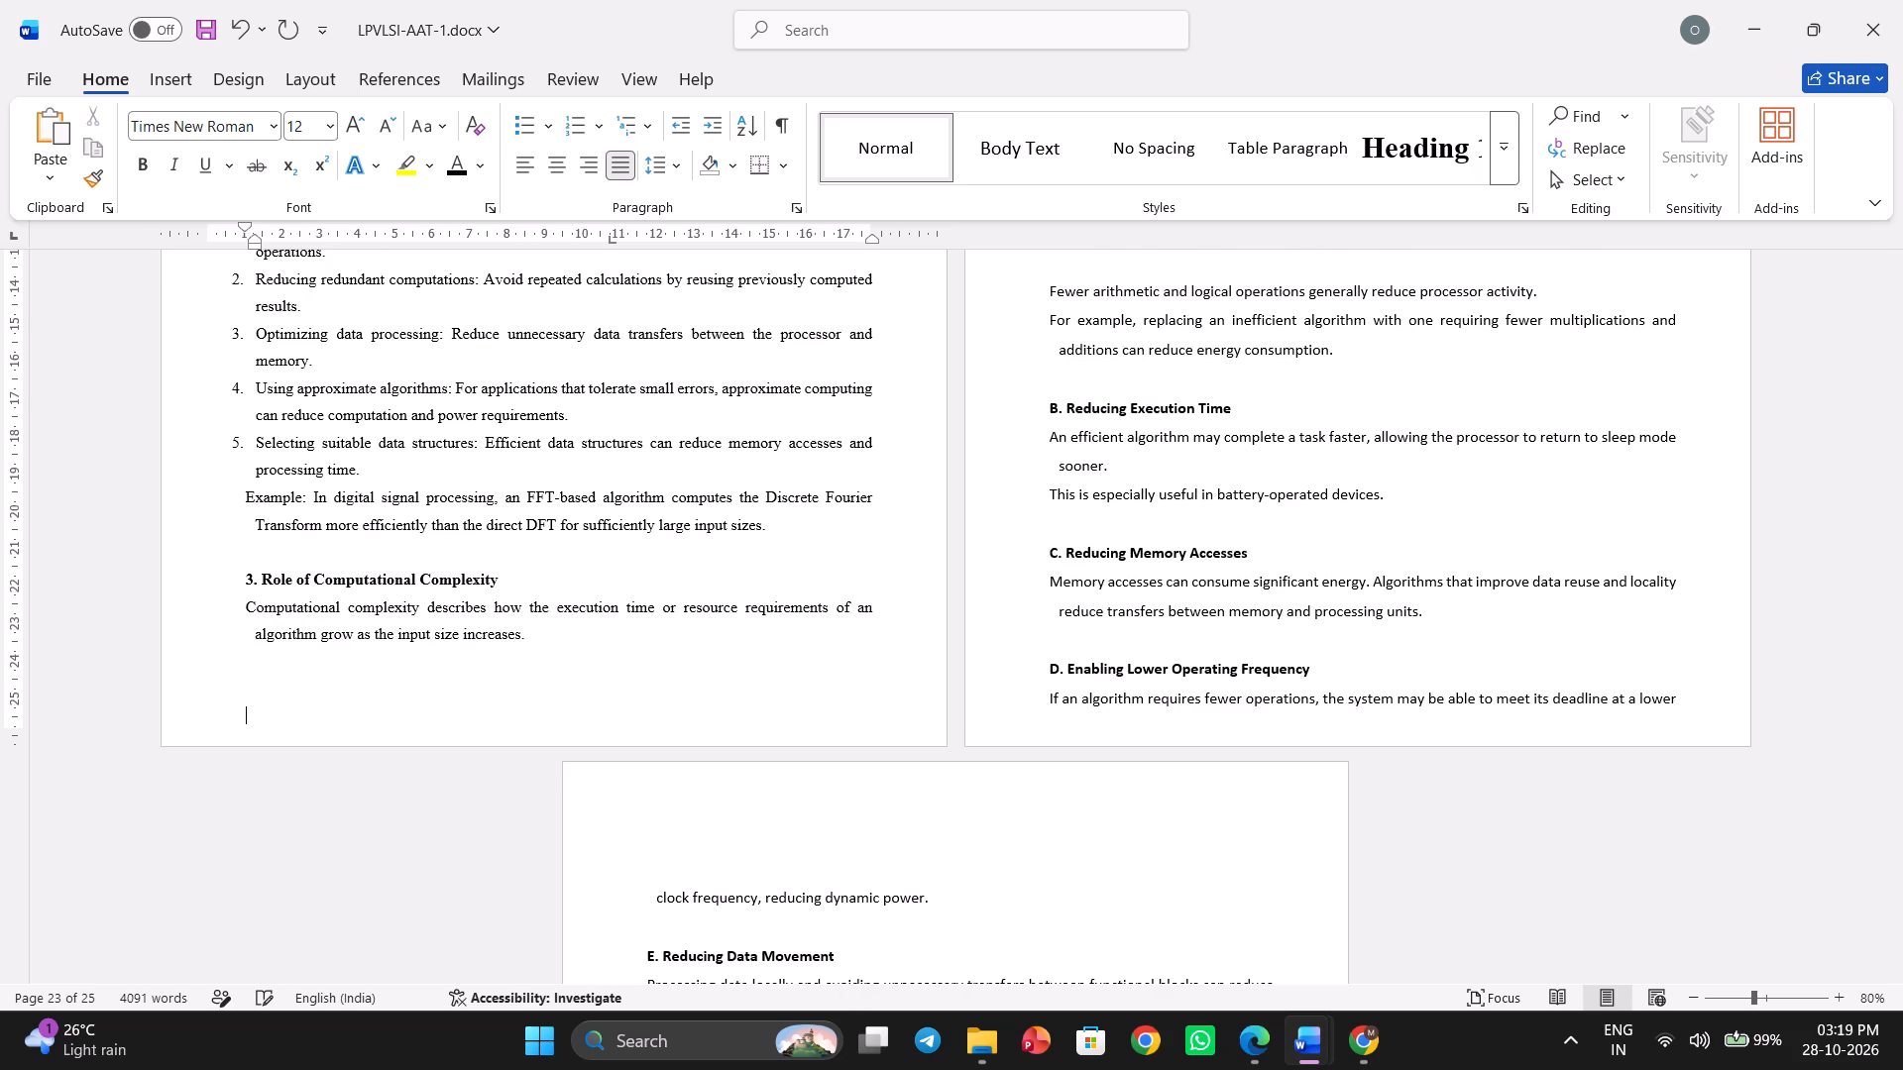
Apply 1.5 line spacing to the "3. Role of Computational Complexity" heading and the definition paragraph below it.
{"action": "left_click_drag", "start_coordinate": [562, 657], "coordinate": [254, 564]}
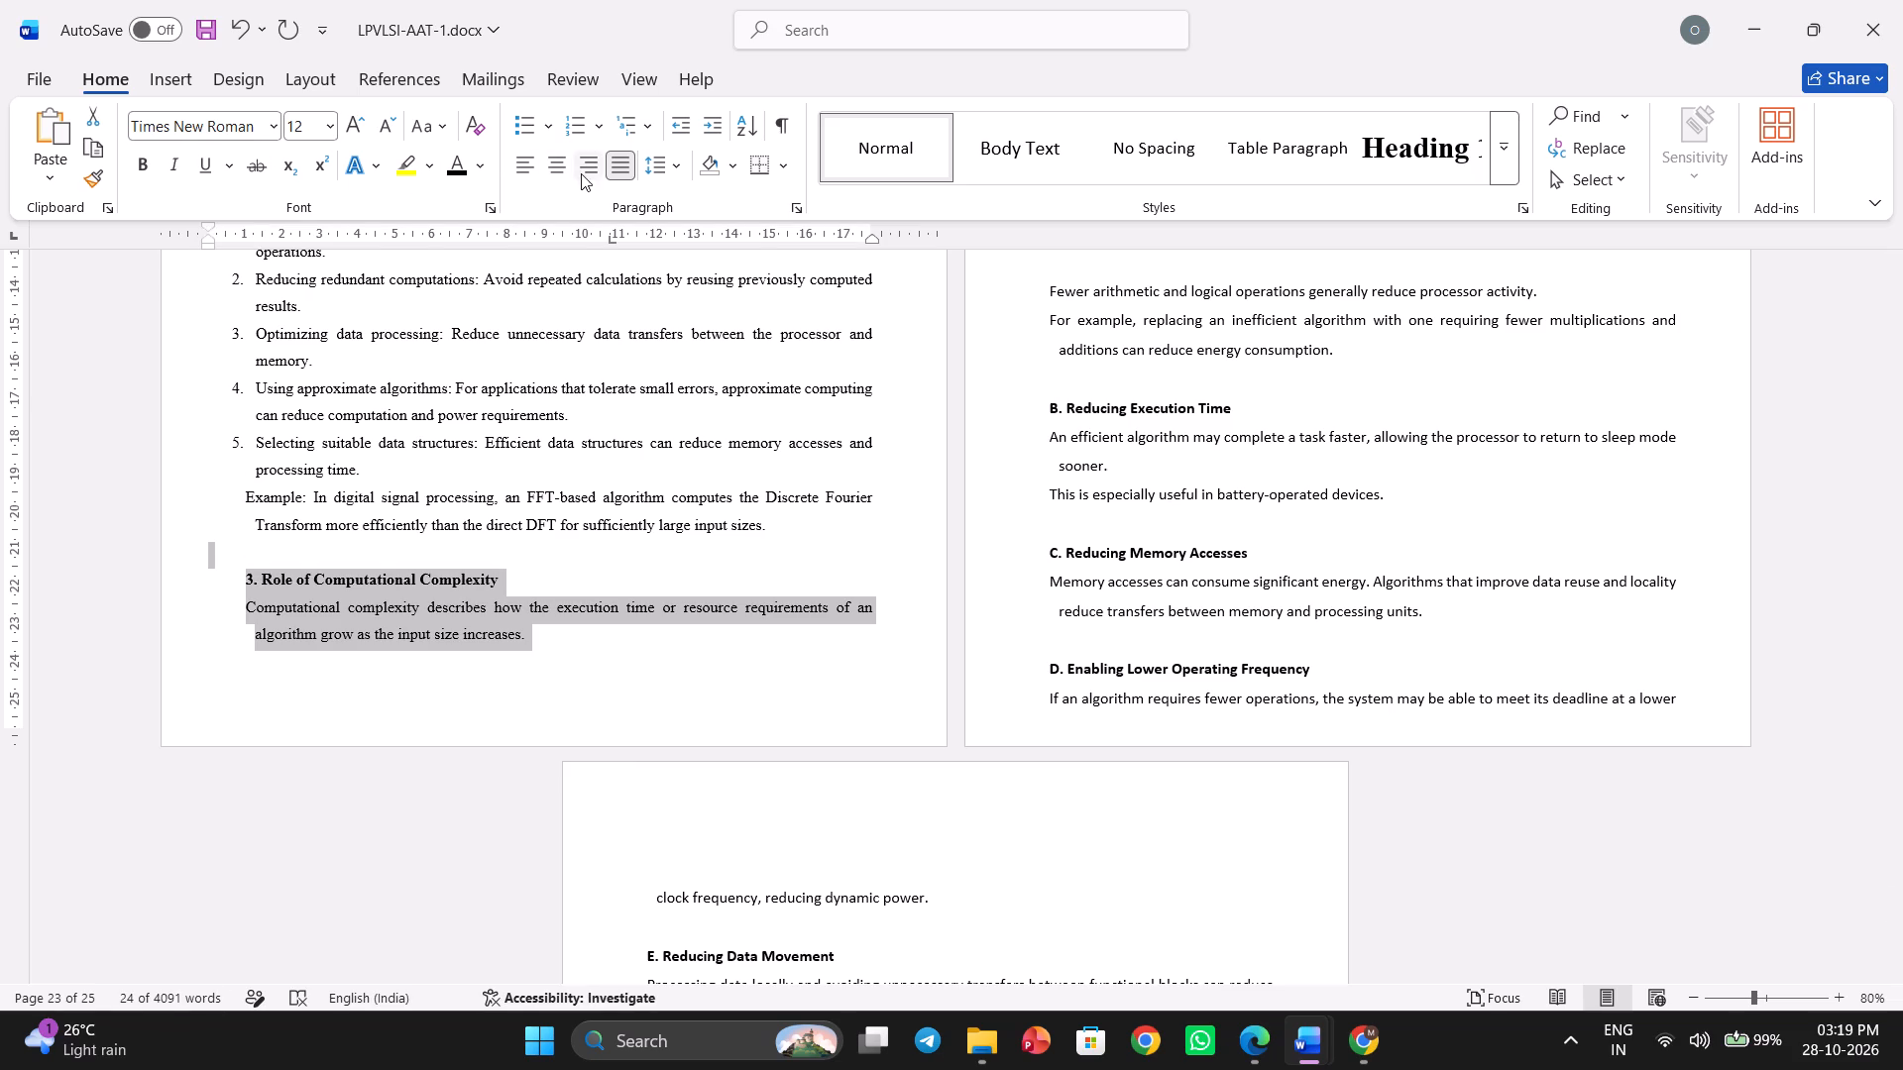
{"action": "left_click", "coordinate": [658, 150]}
{"action": "left_click", "coordinate": [674, 166]}
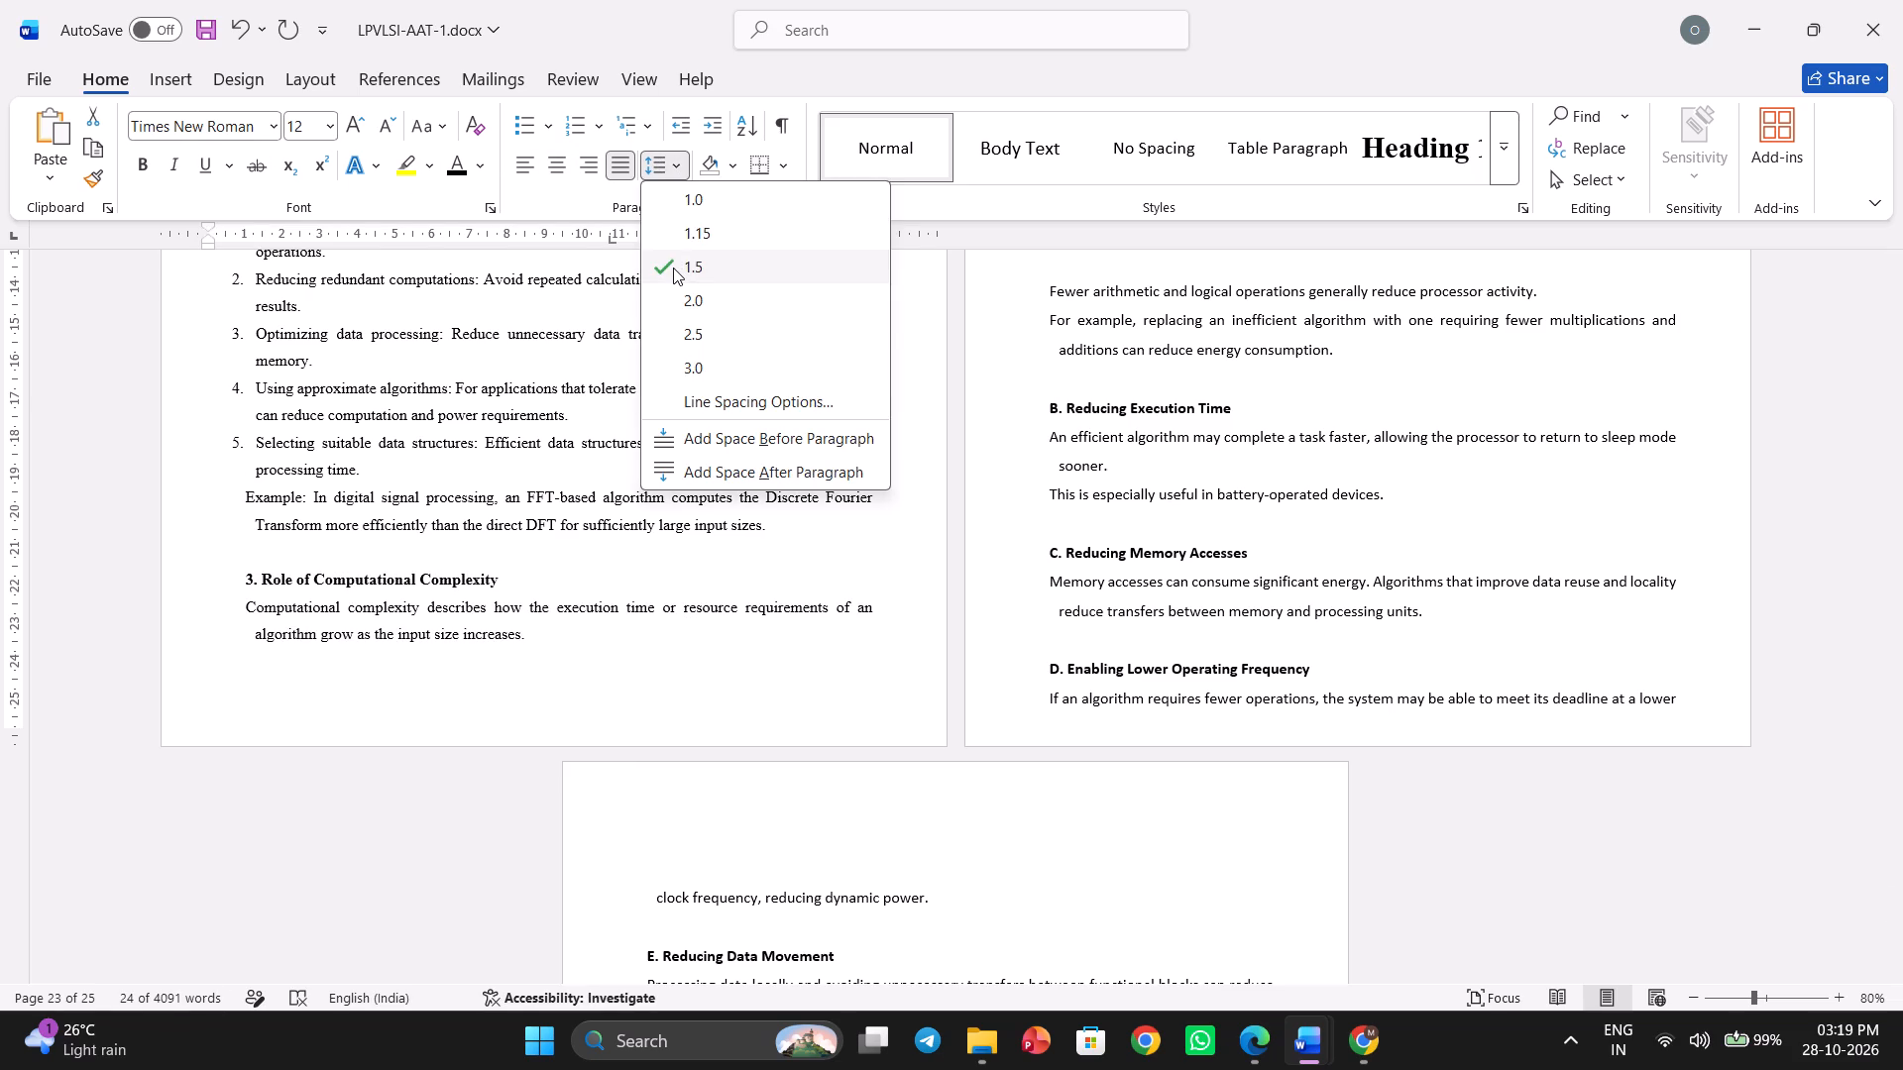
{"action": "left_click", "coordinate": [673, 267]}
Replace the blank line above the "3. Role of Computational Complexity" heading with a fresh one after the FFT example paragraph.
{"action": "left_click", "coordinate": [276, 567]}
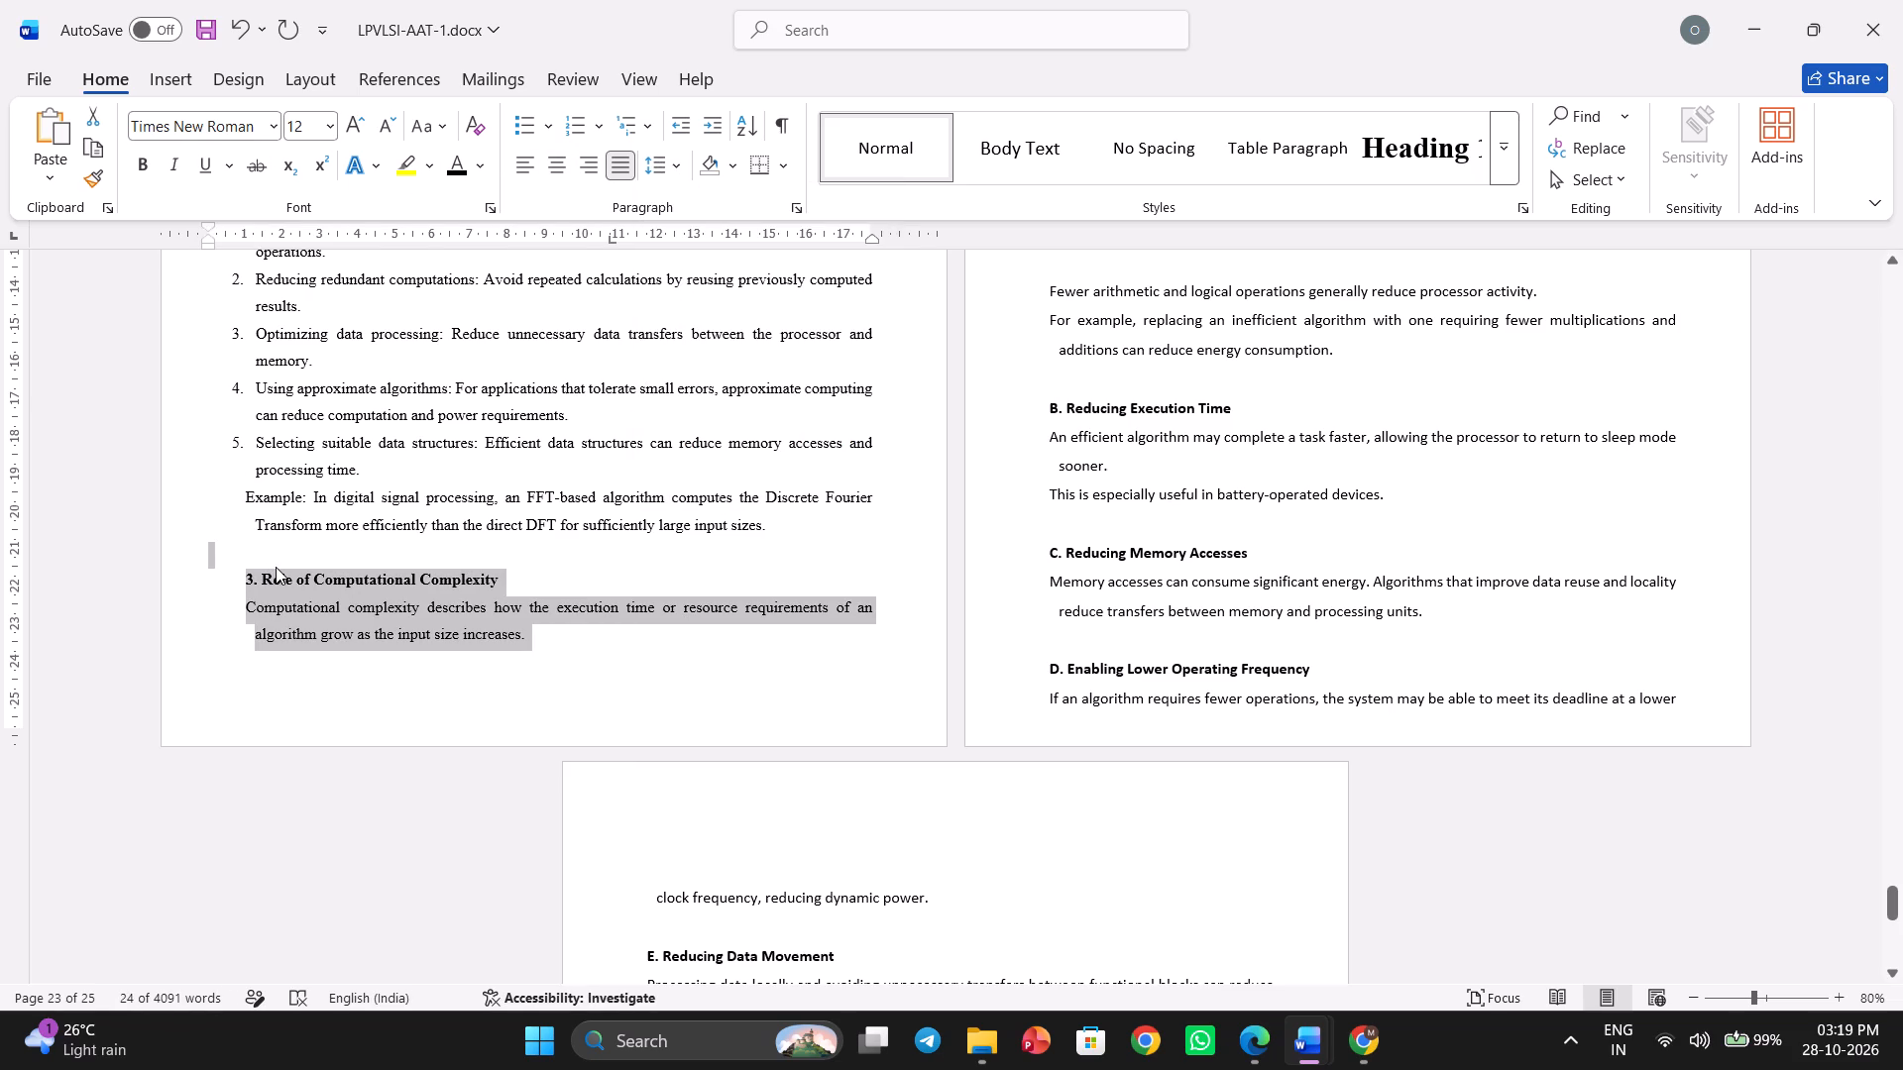
{"action": "left_click", "coordinate": [270, 561]}
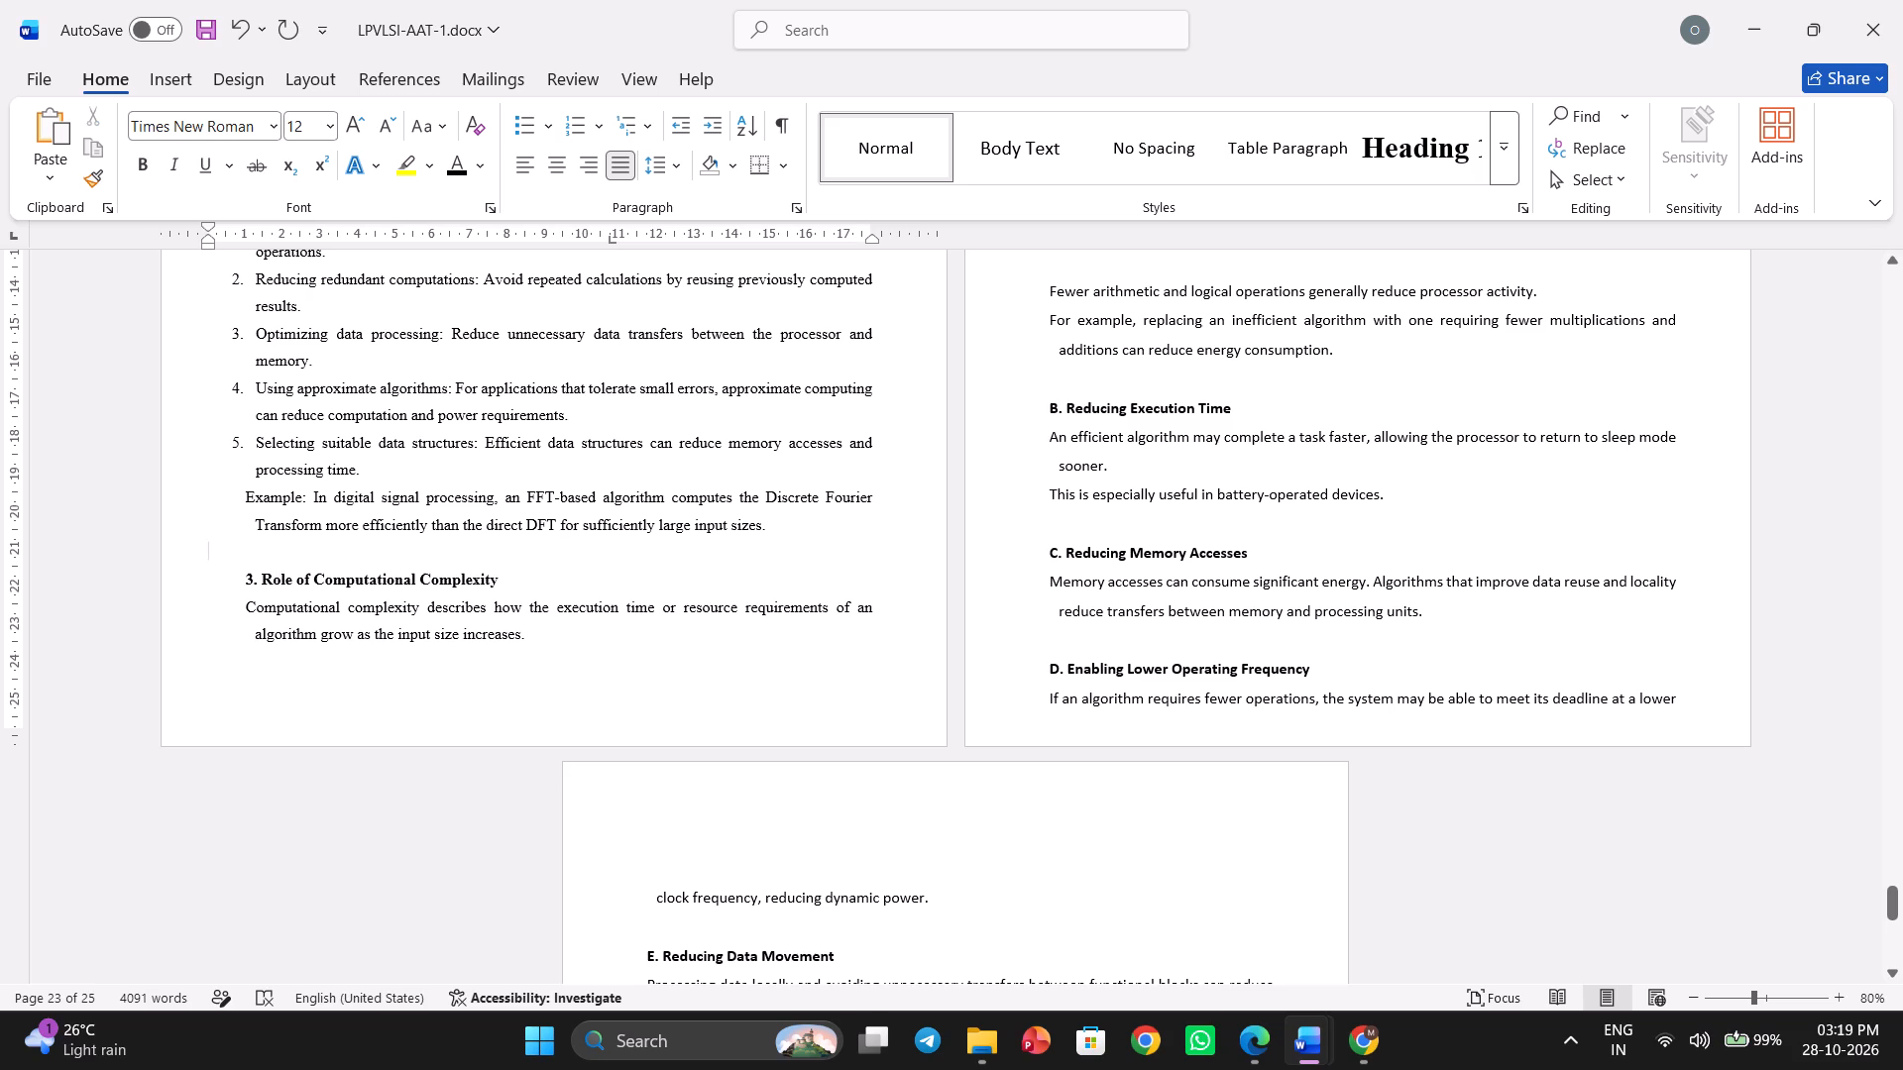
{"action": "key", "text": "BackSpace"}
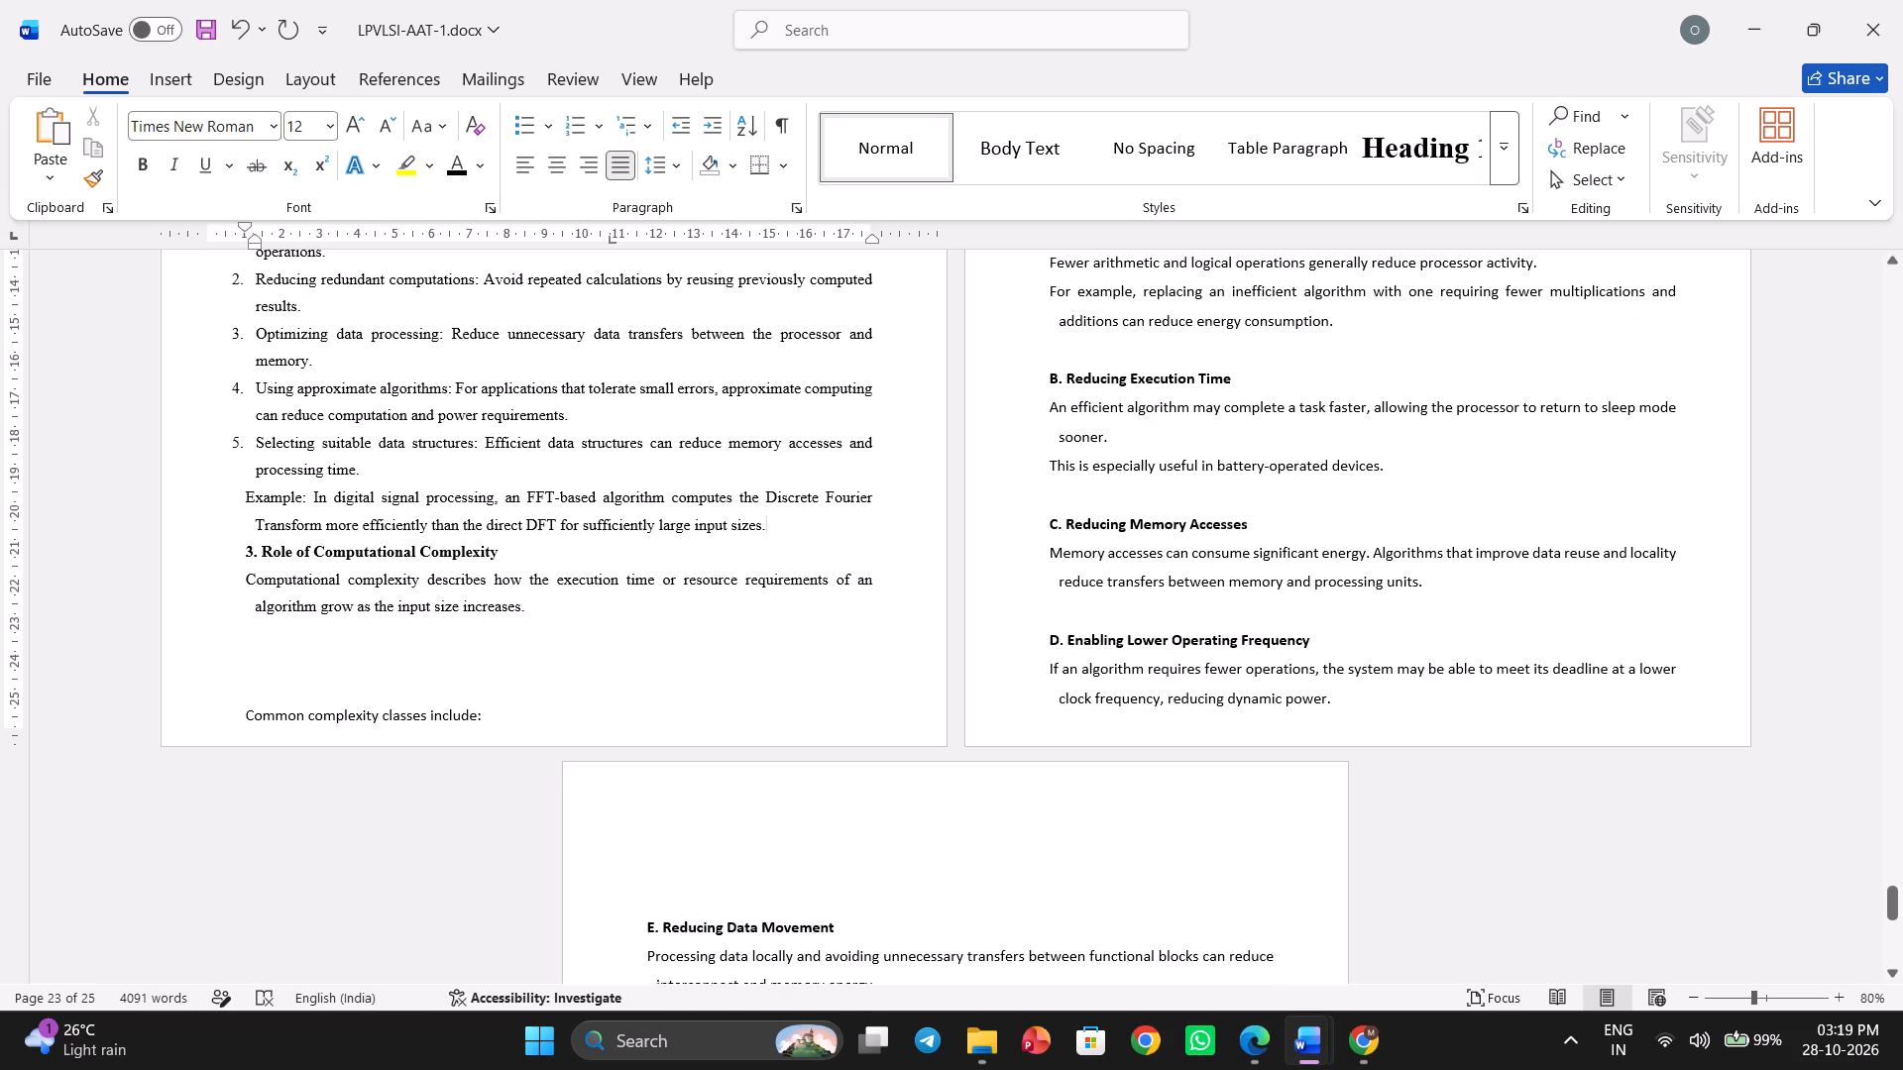
{"action": "key", "text": "Return"}
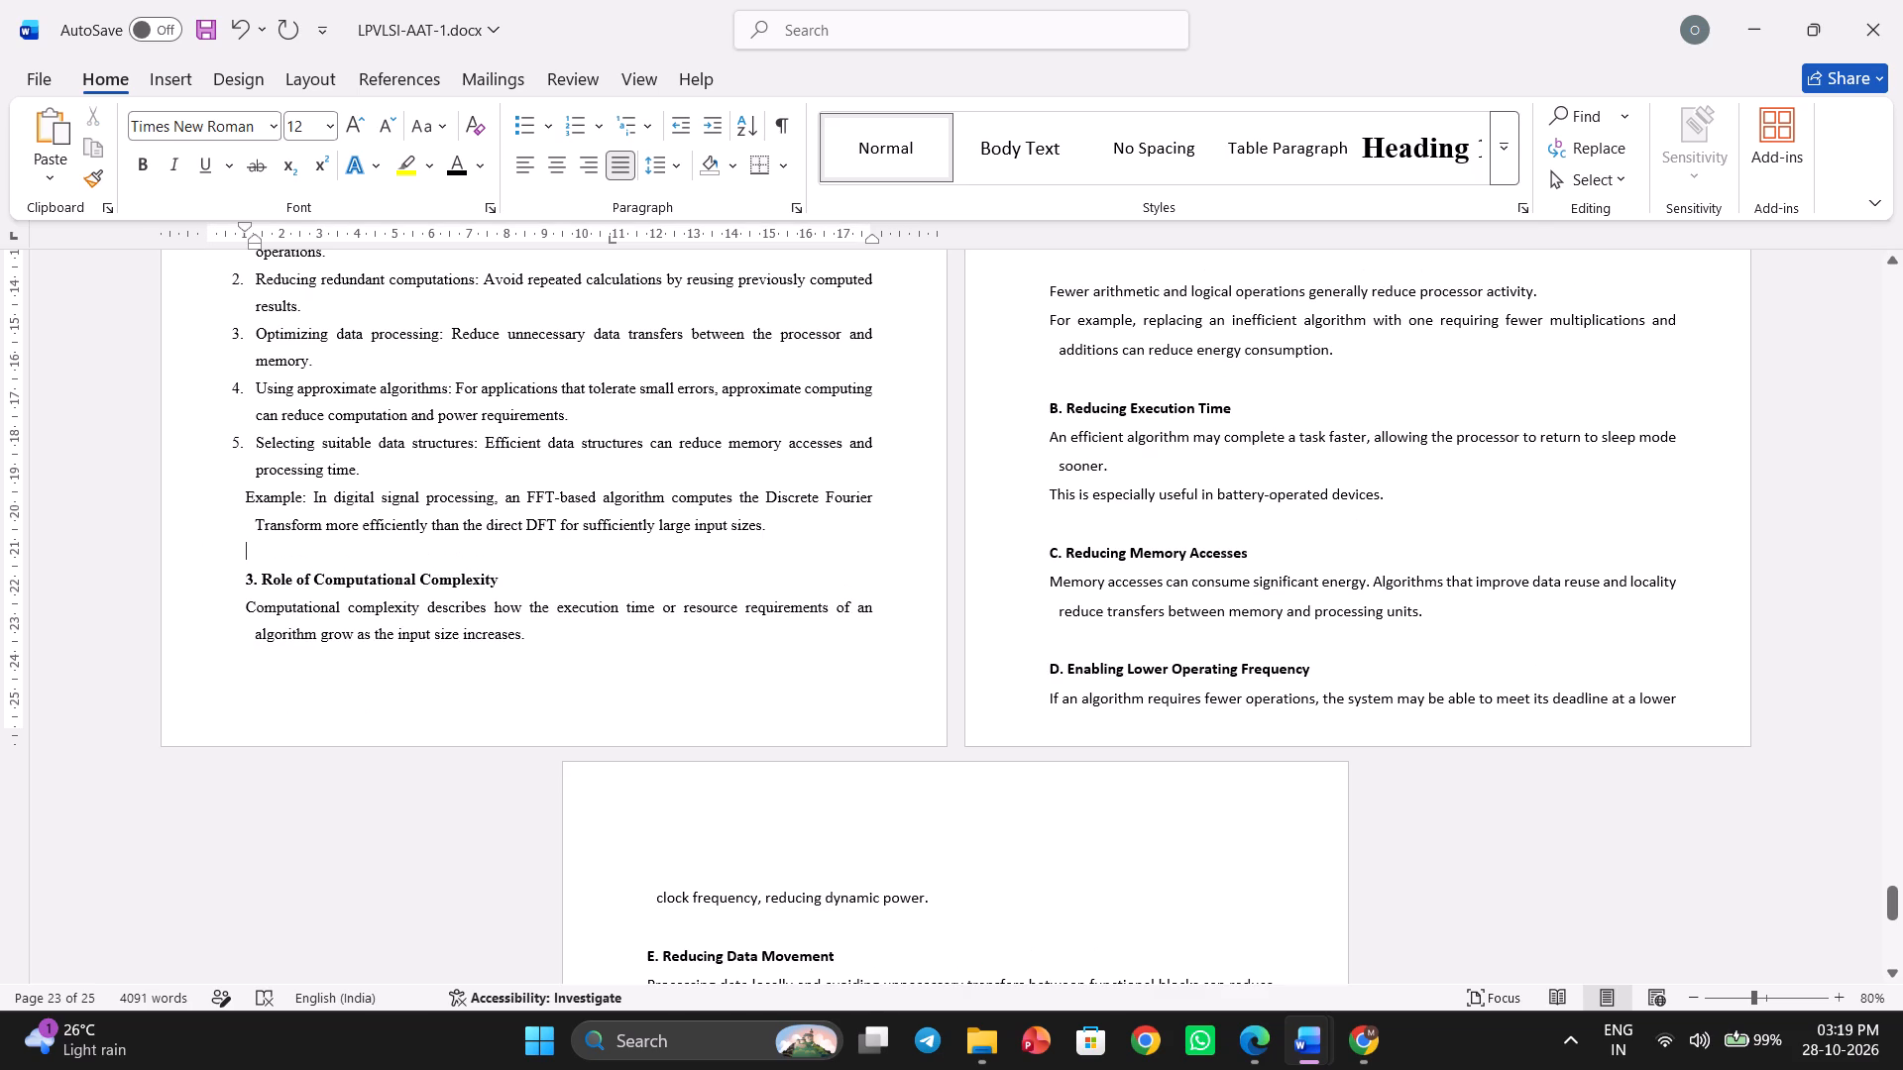
Set the text from "Common complexity classes include:" through the table and its two following paragraphs to Times New Roman with 1.5 line spacing.
{"action": "scroll", "coordinate": [798, 650], "scroll_direction": "up", "scroll_amount": 1}
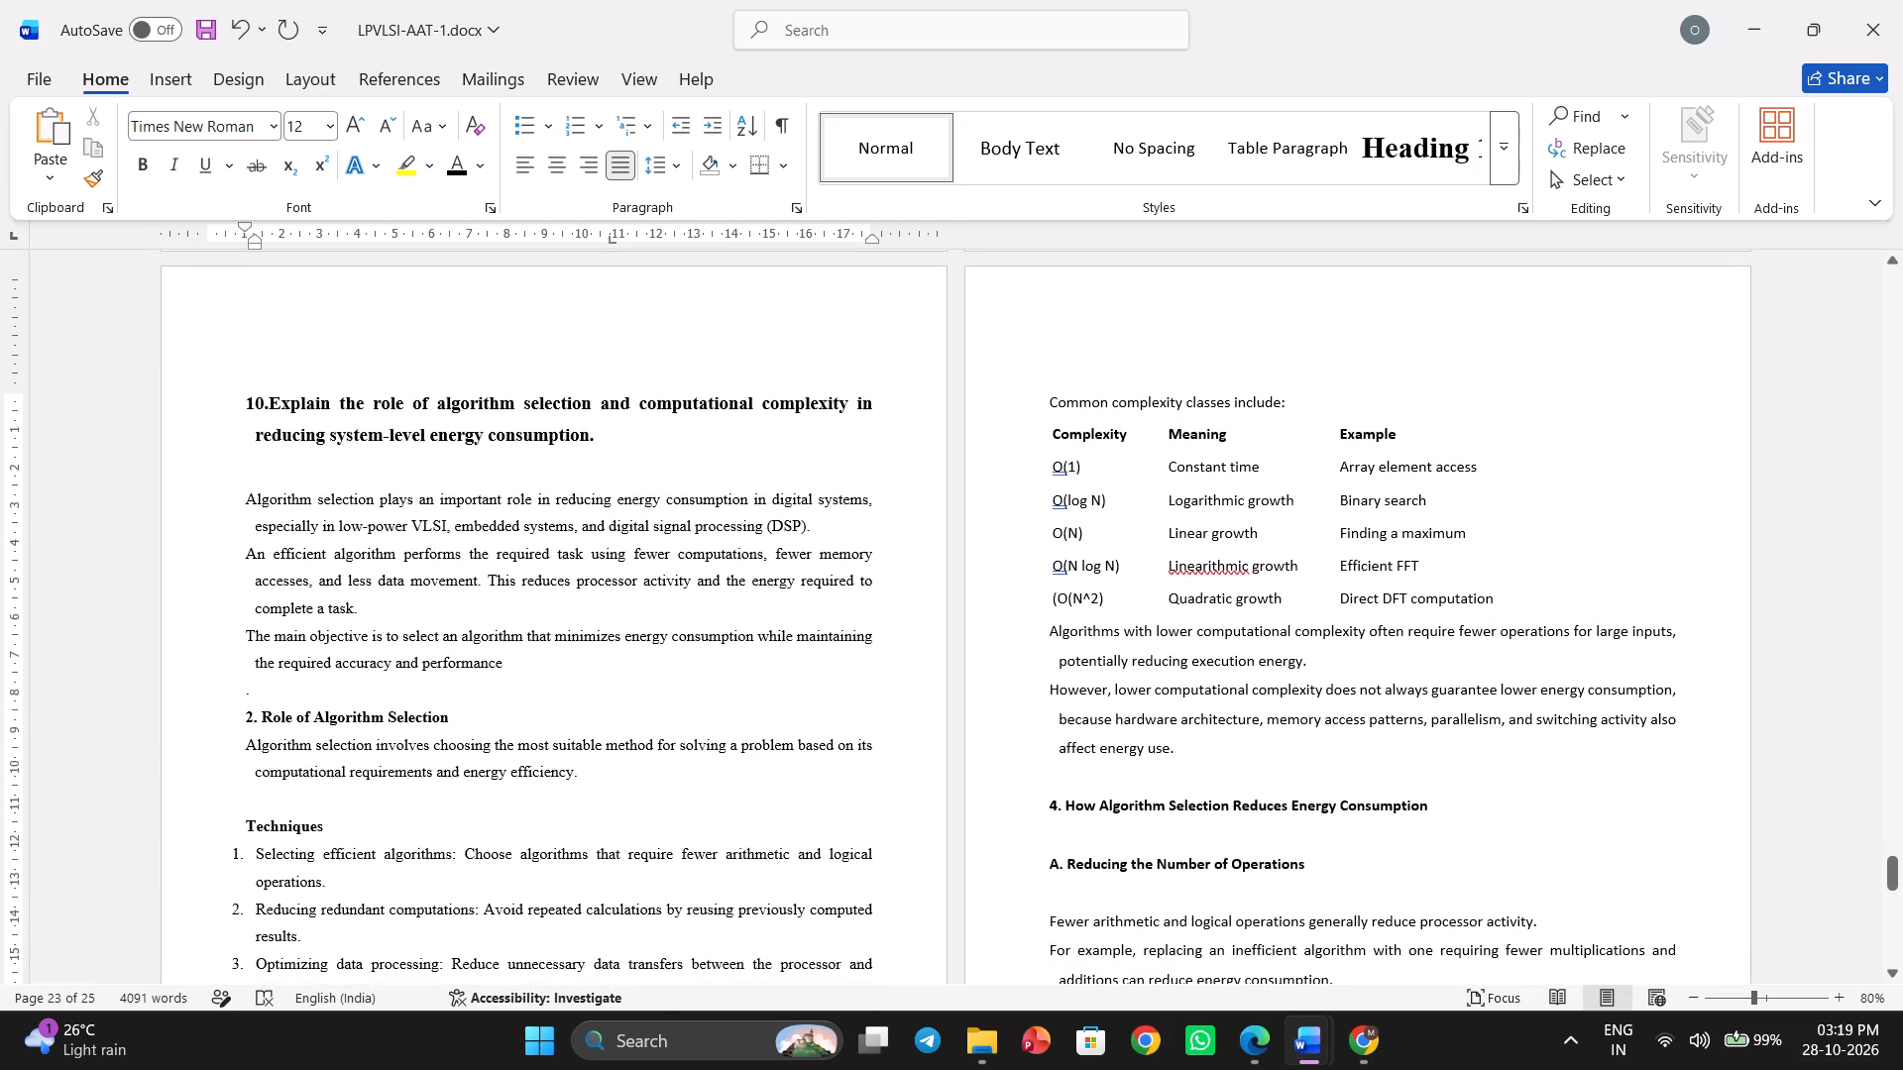
{"action": "left_click_drag", "start_coordinate": [1206, 761], "coordinate": [1066, 435]}
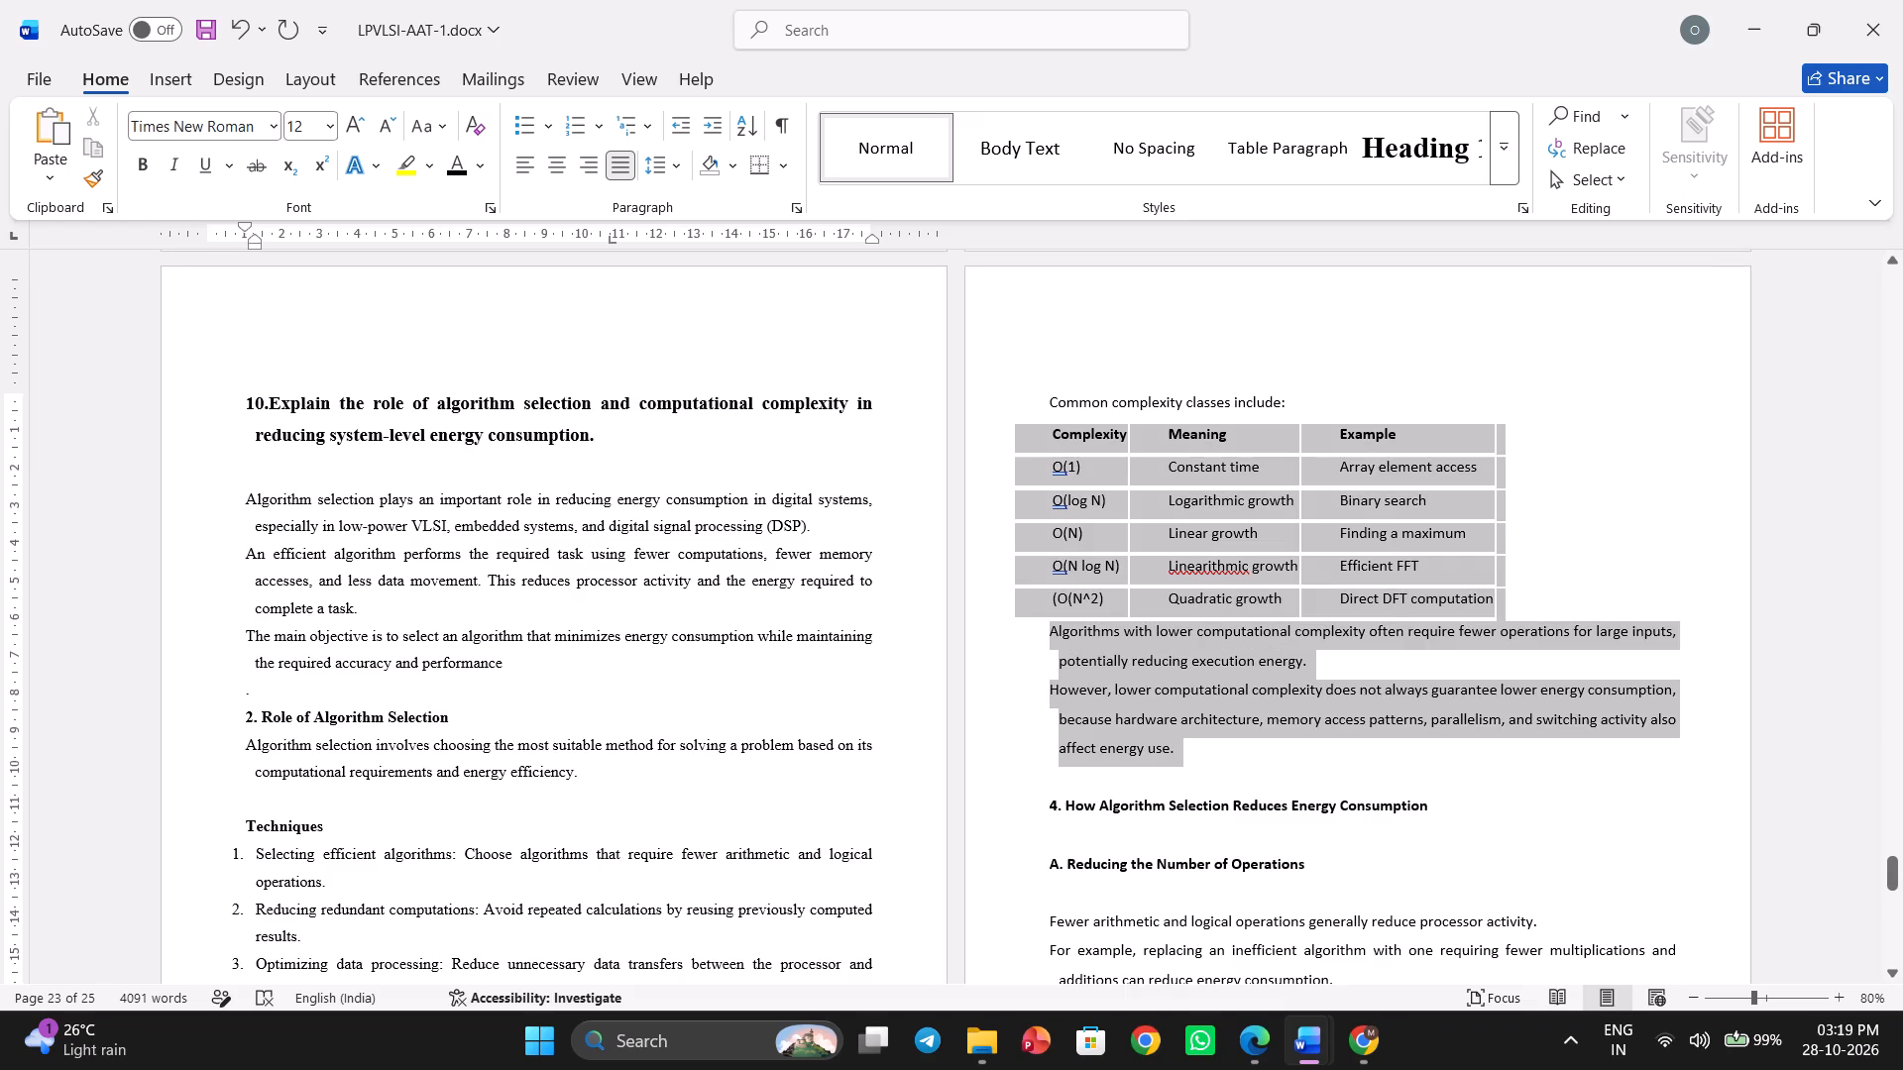
{"action": "left_click_drag", "start_coordinate": [1066, 435], "coordinate": [1053, 417]}
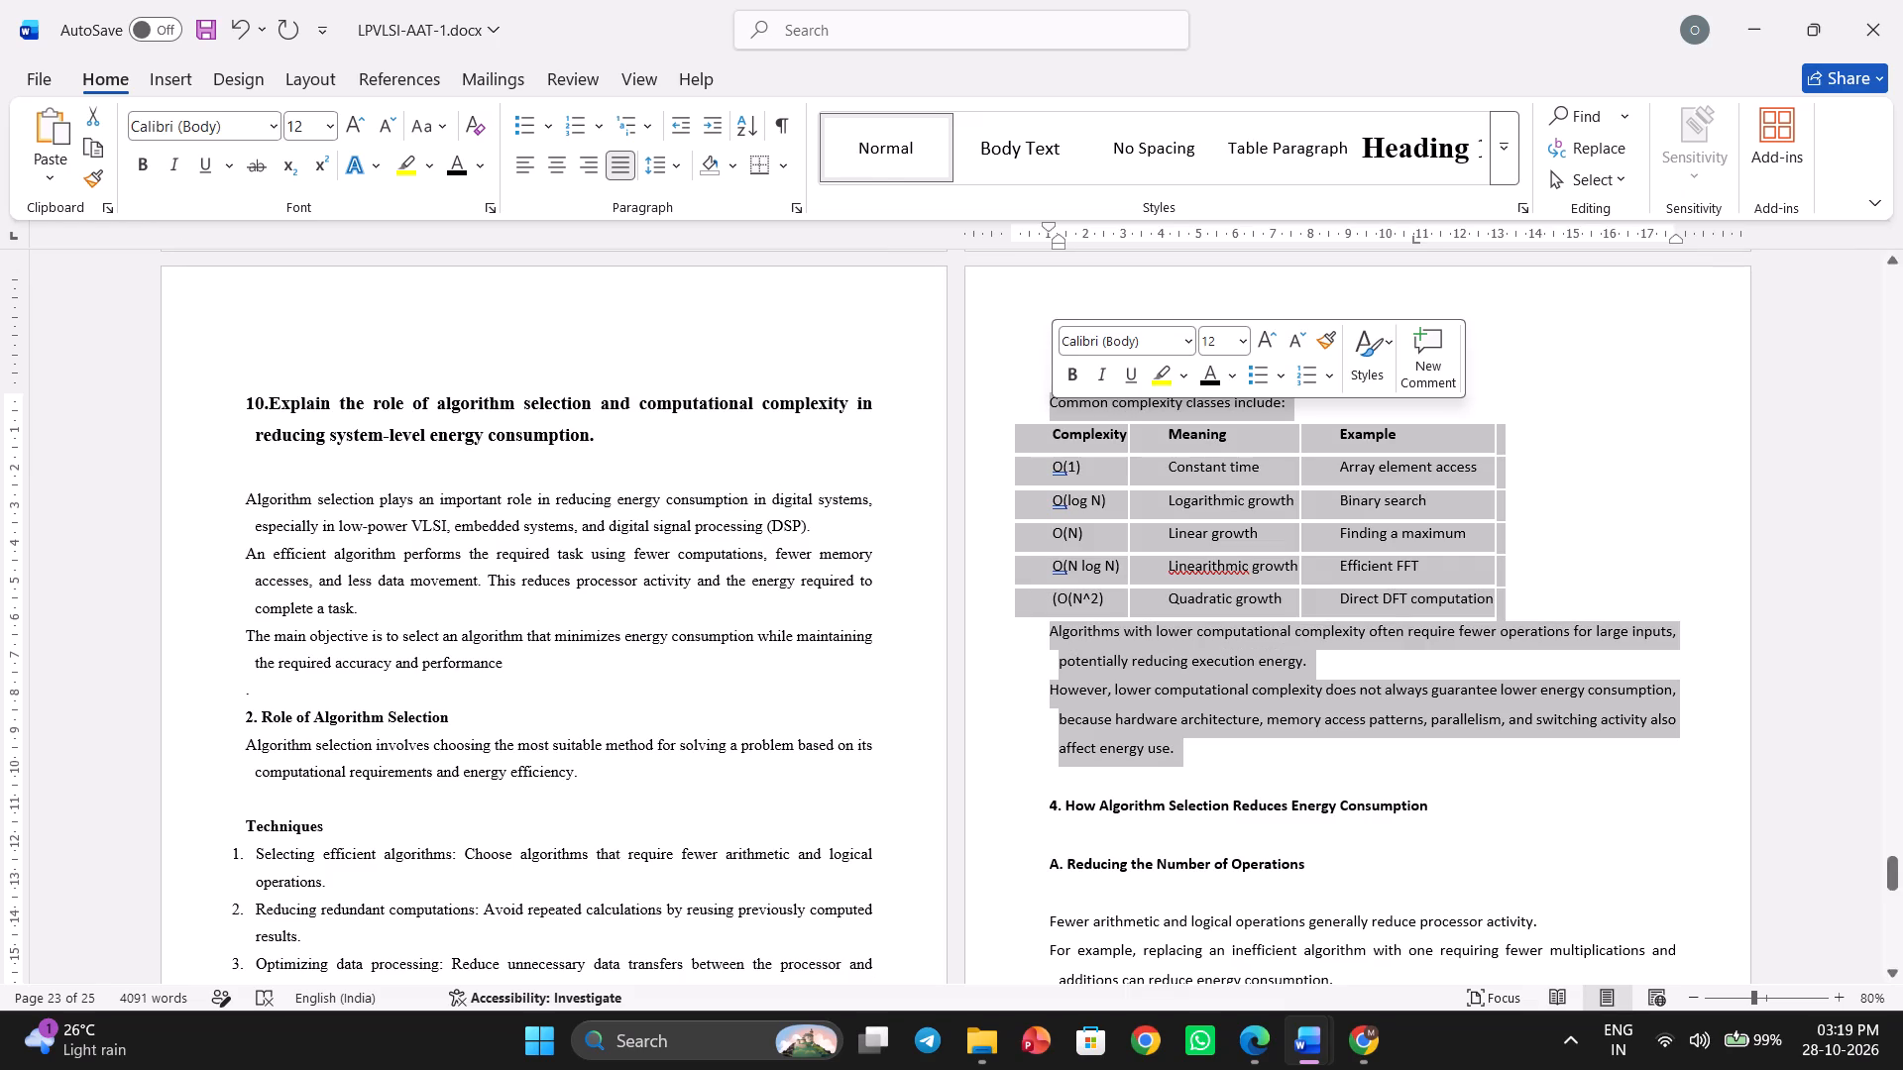
{"action": "left_click", "coordinate": [275, 127]}
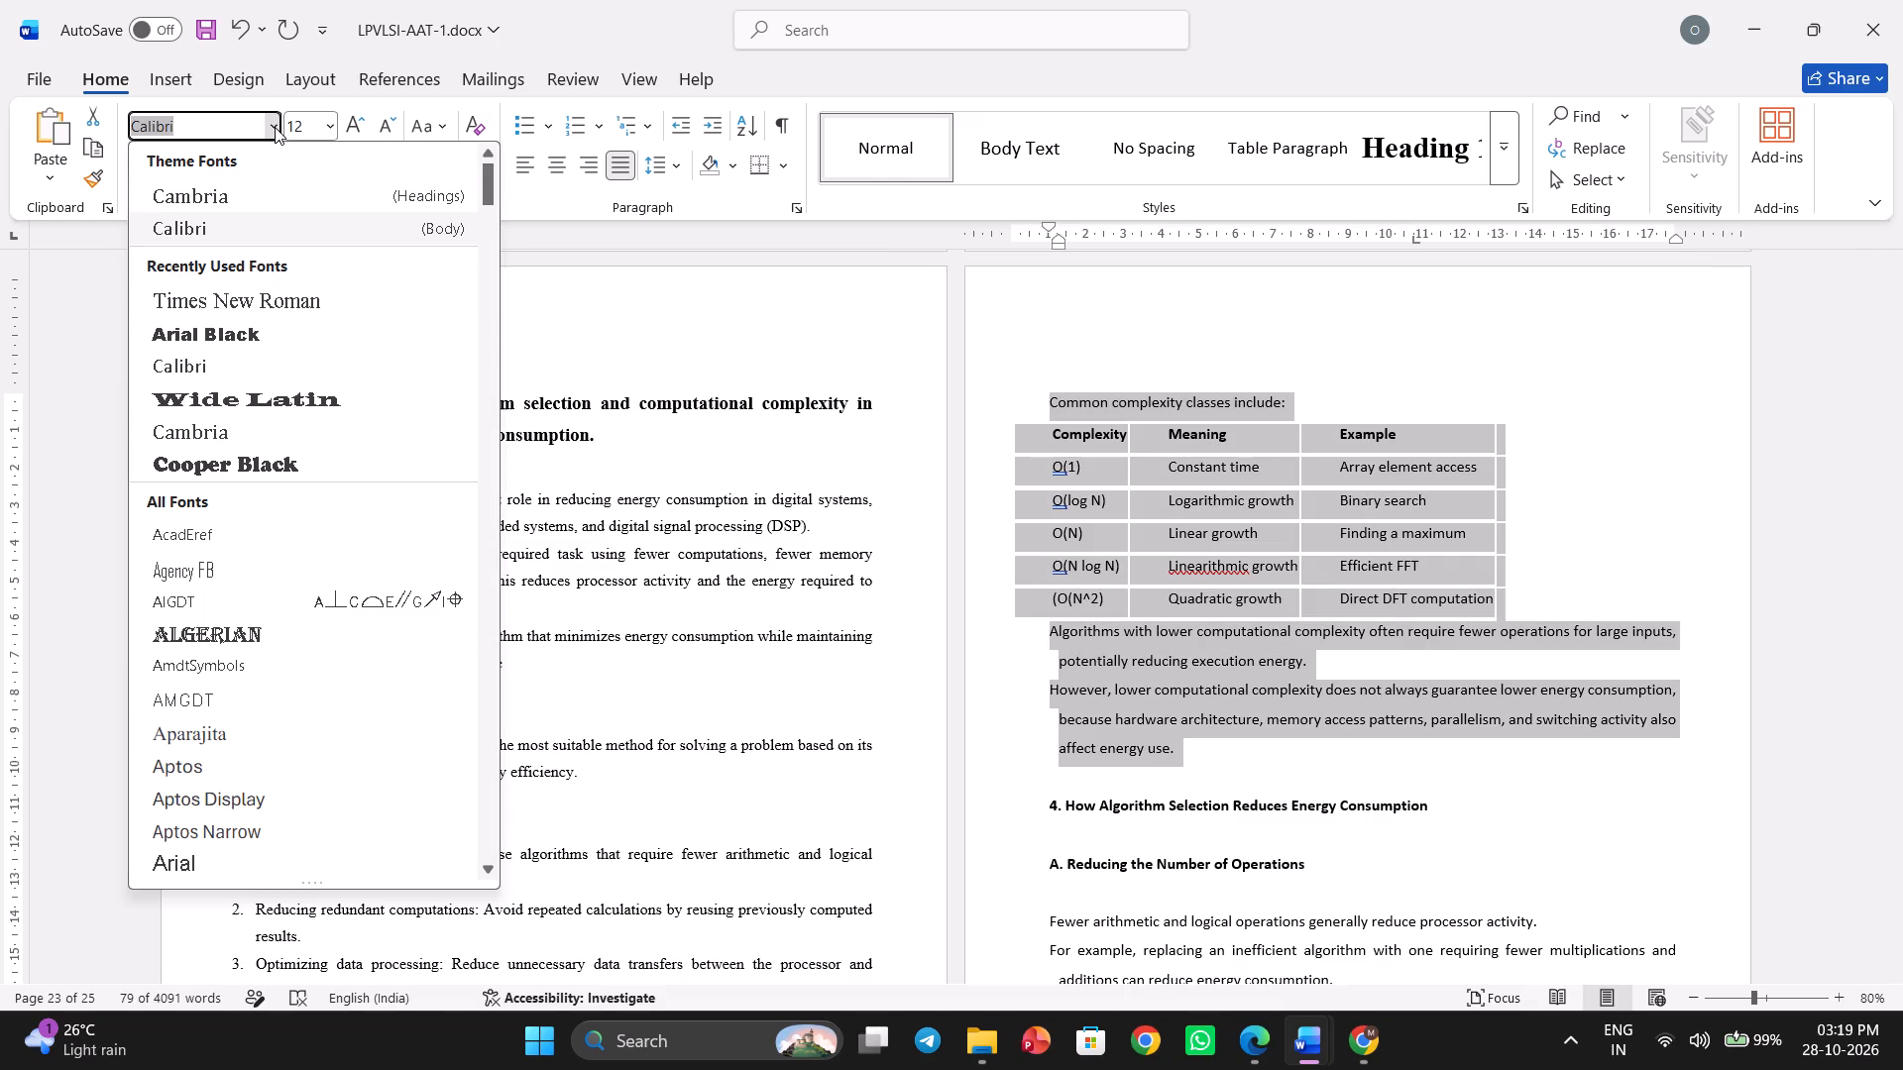
{"action": "left_click", "coordinate": [276, 308]}
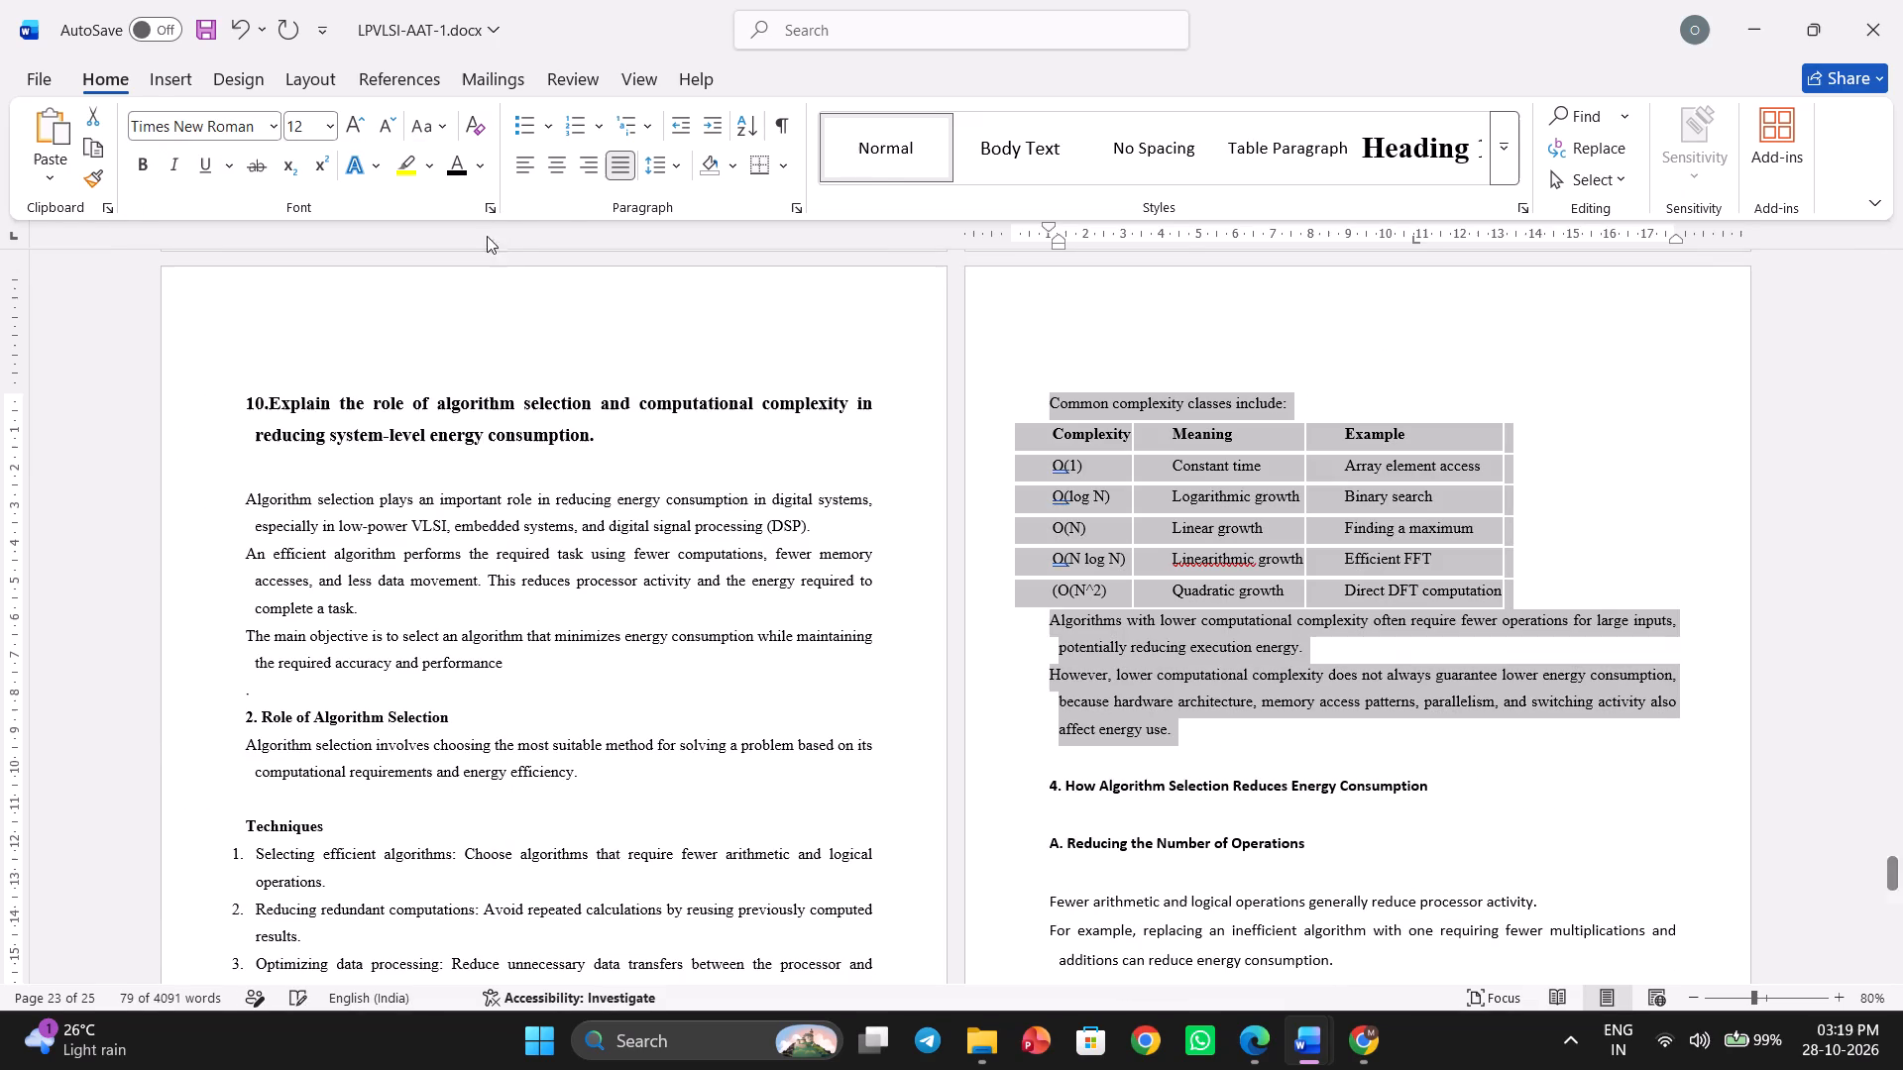
{"action": "left_click", "coordinate": [671, 161]}
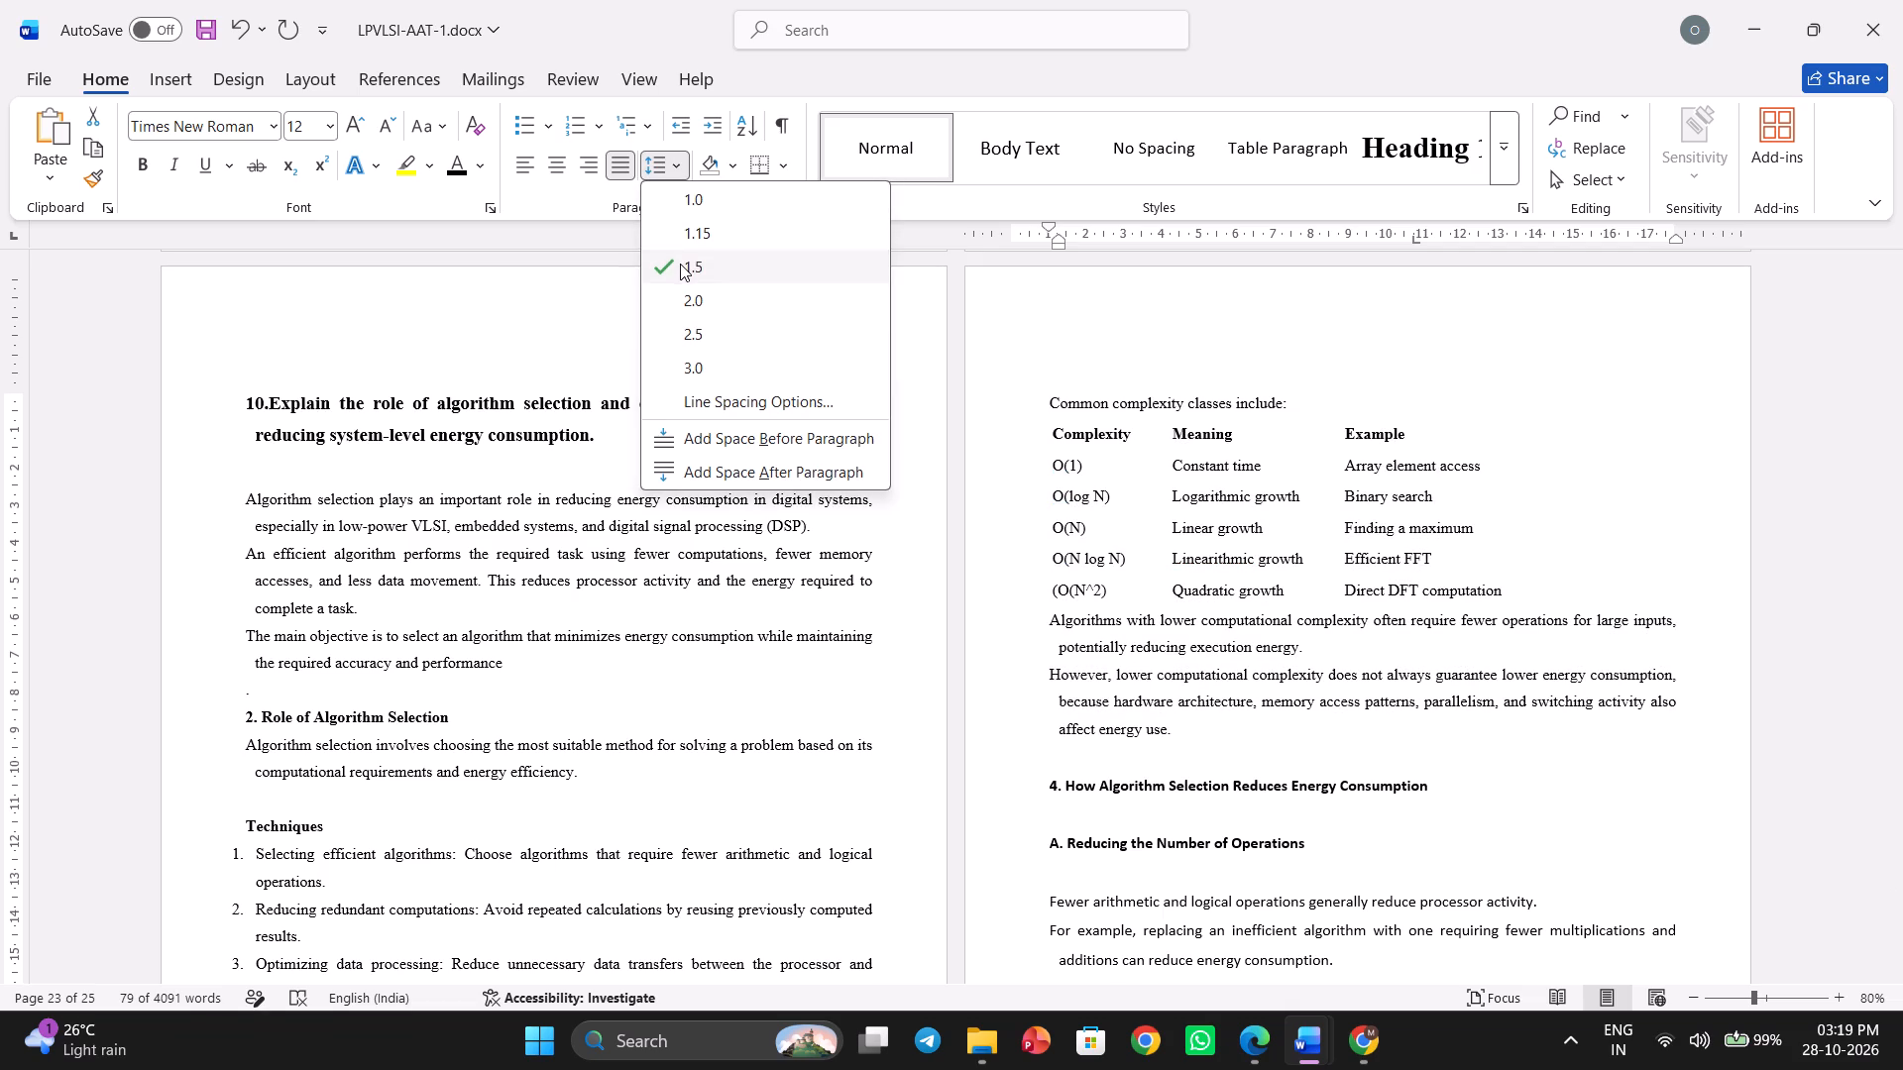
{"action": "left_click", "coordinate": [680, 264]}
Change the "4. How Algorithm Selection Reduces Energy Consumption" heading to Times New Roman.
{"action": "scroll", "coordinate": [1106, 598], "scroll_direction": "down", "scroll_amount": 1}
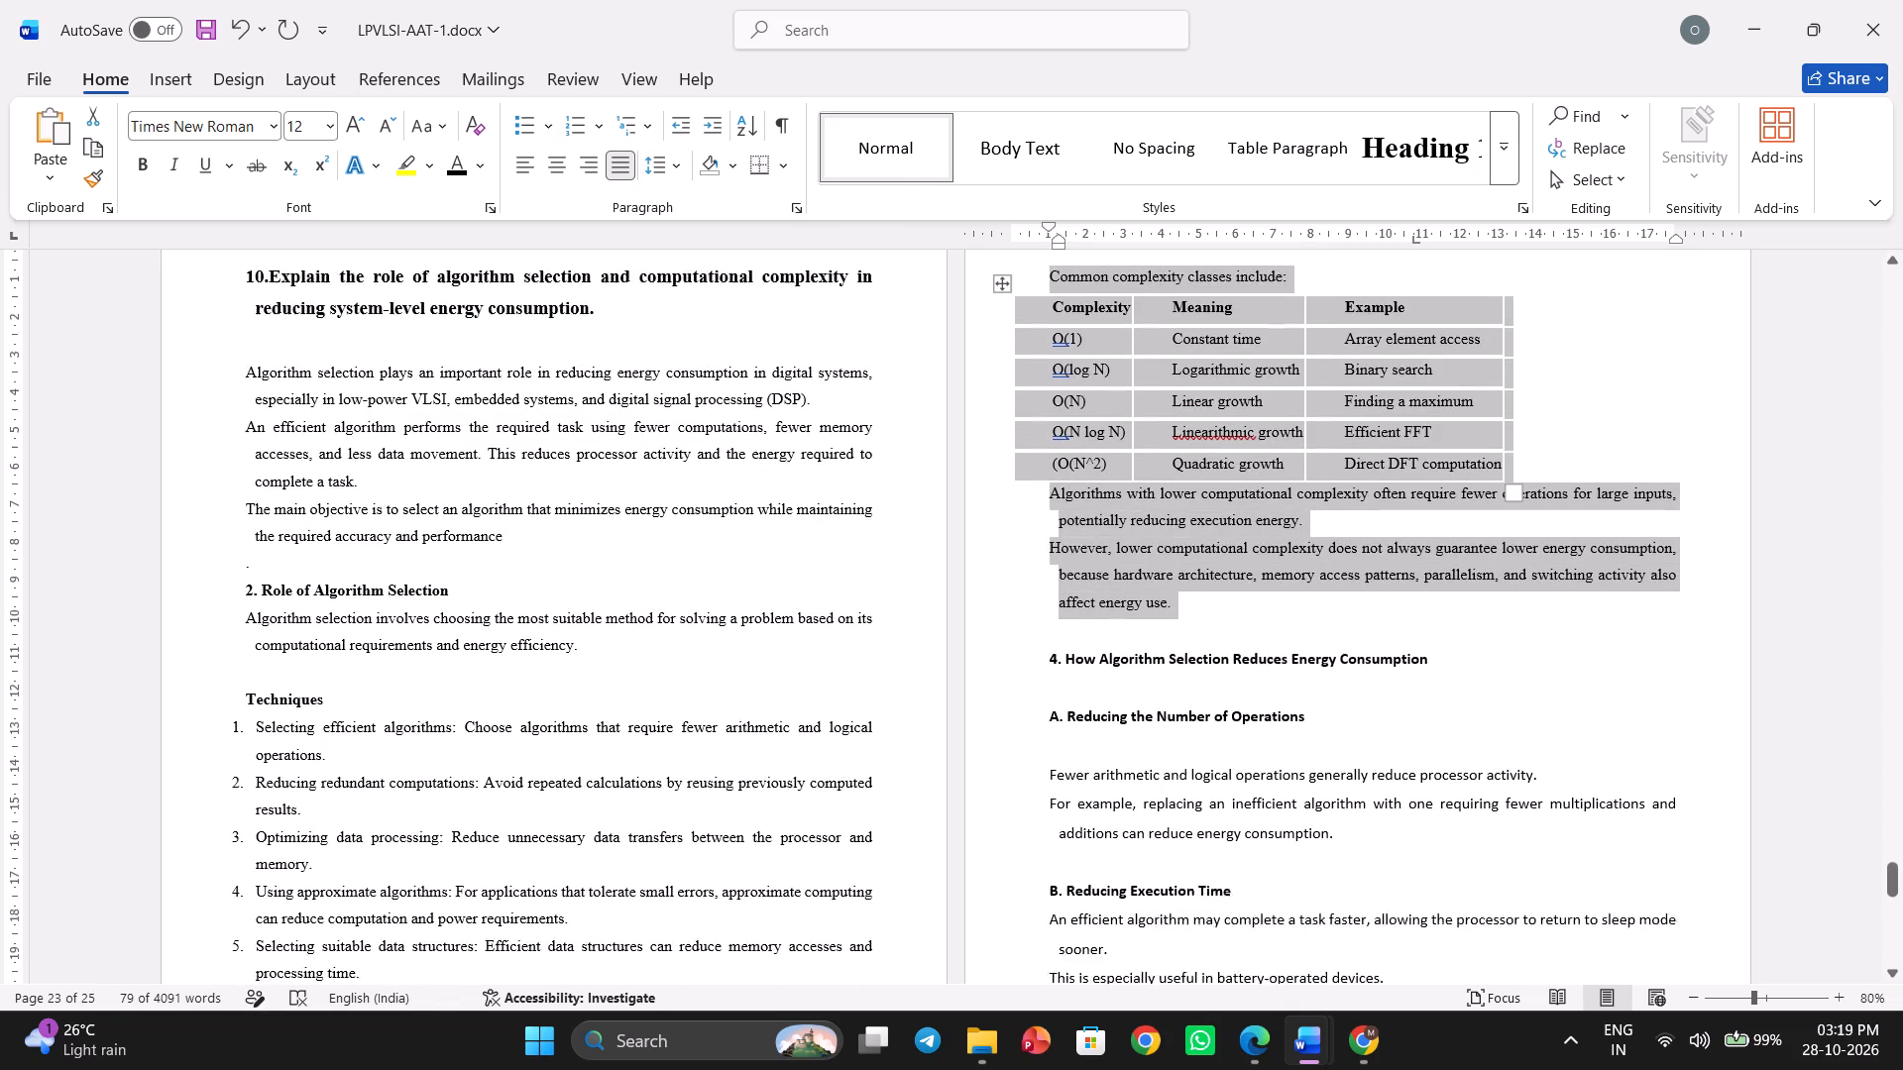
{"action": "left_click", "coordinate": [1311, 676]}
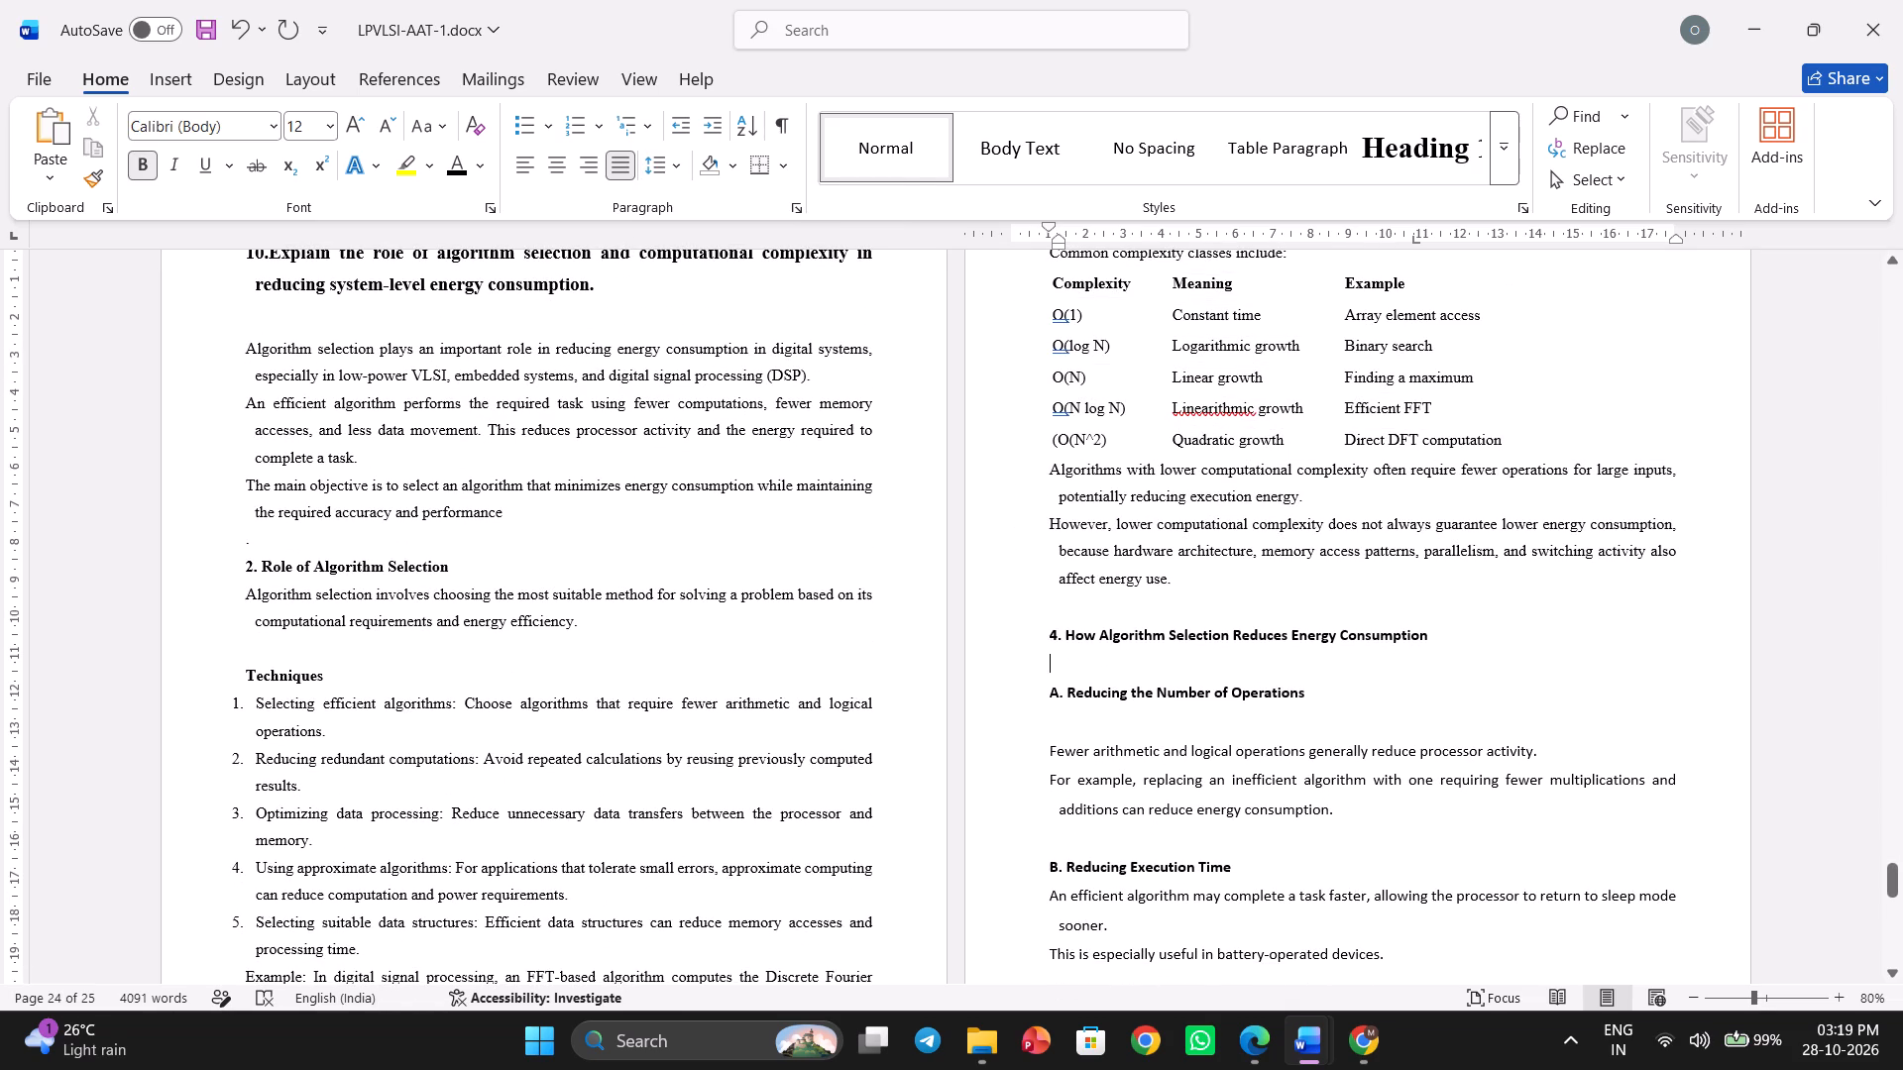
{"action": "scroll", "coordinate": [1311, 676], "scroll_direction": "up", "scroll_amount": 1}
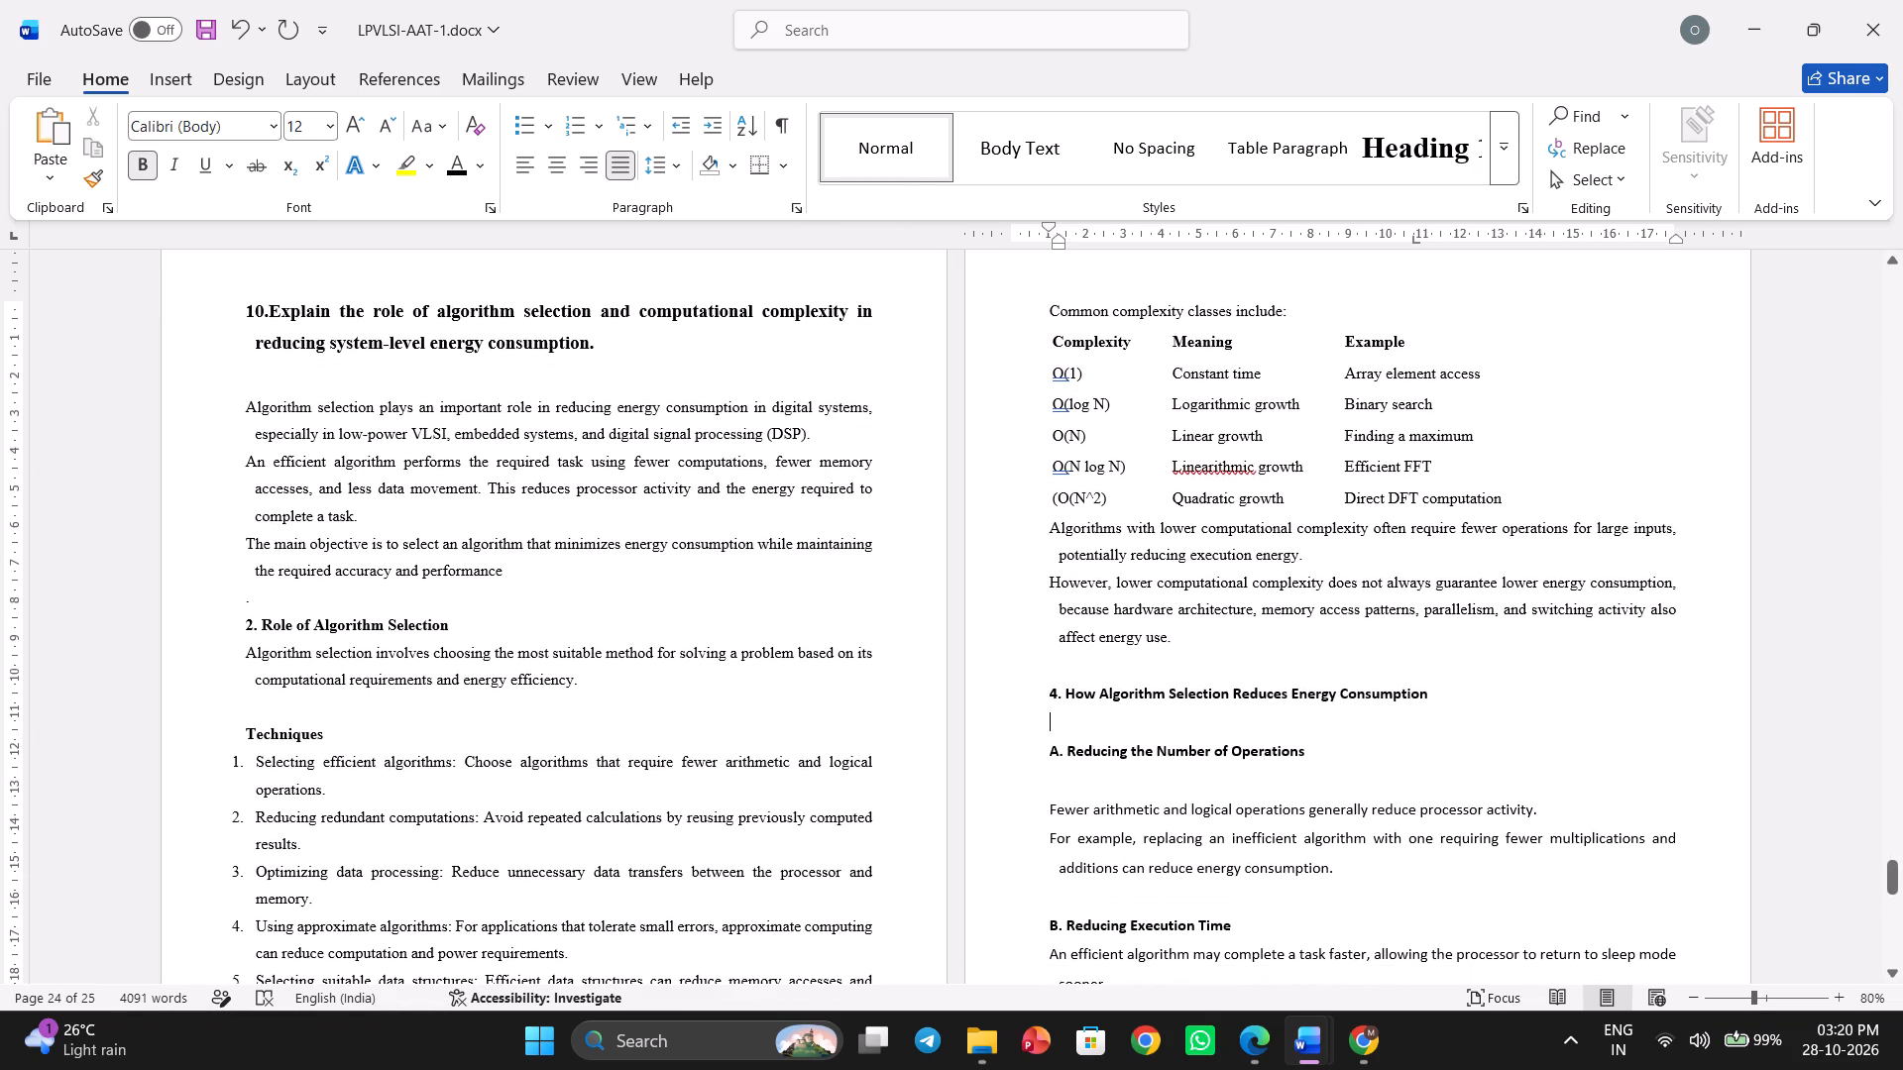
{"action": "left_click", "coordinate": [1345, 722]}
{"action": "scroll", "coordinate": [1345, 722], "scroll_direction": "down", "scroll_amount": 1}
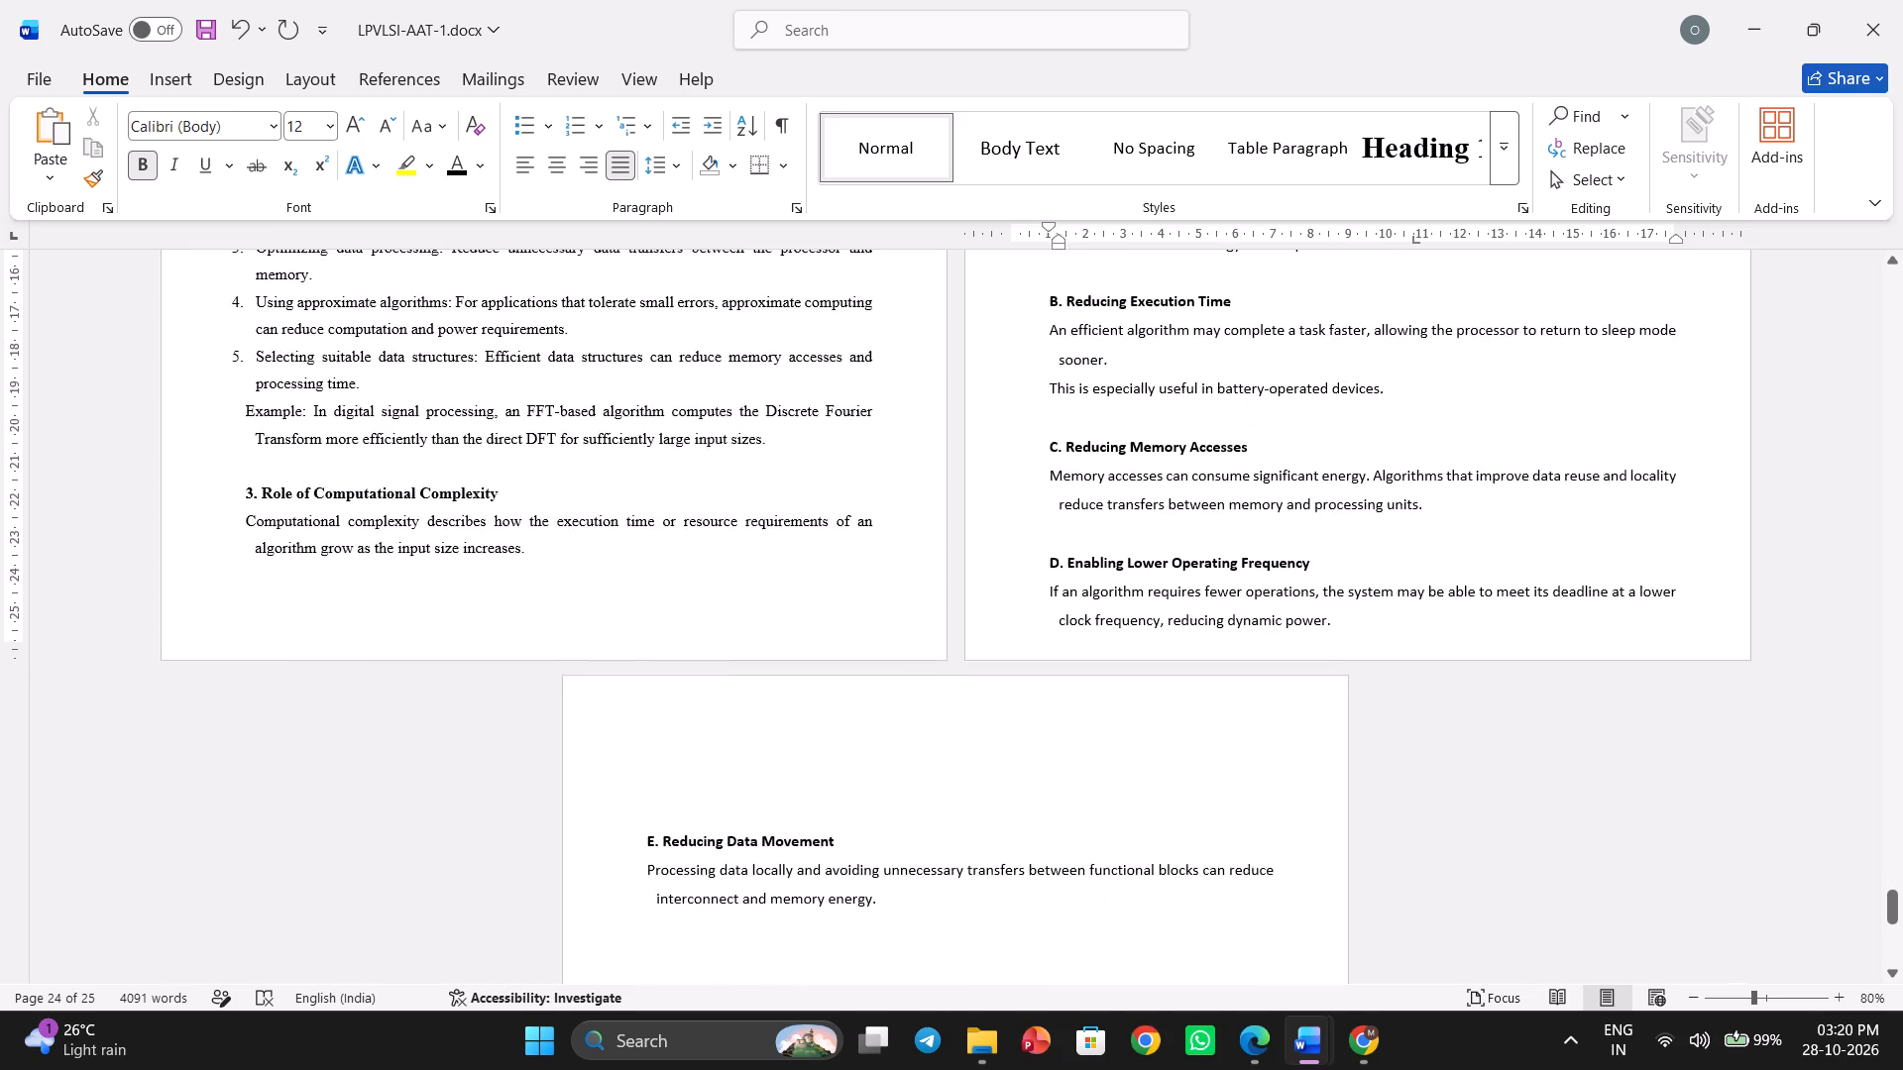
{"action": "scroll", "coordinate": [1328, 829], "scroll_direction": "up", "scroll_amount": 1}
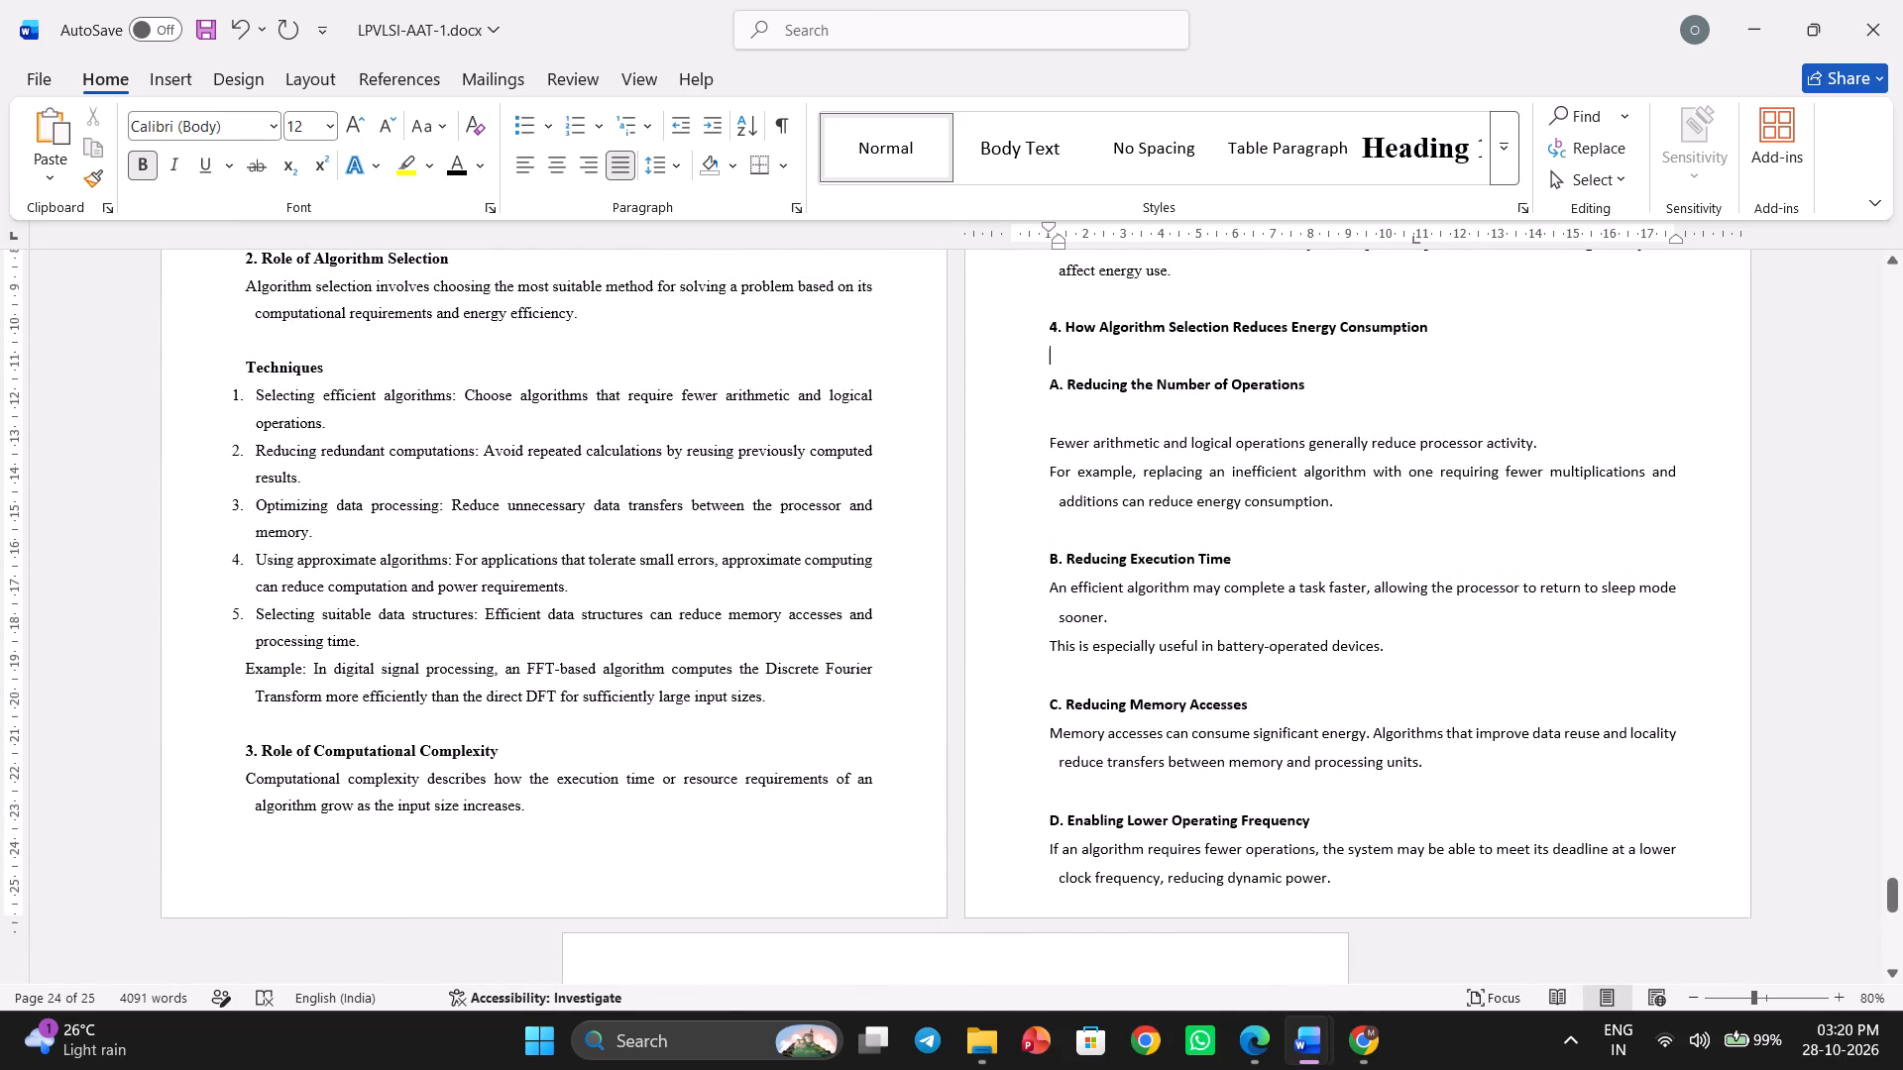
{"action": "scroll", "coordinate": [1328, 829], "scroll_direction": "up", "scroll_amount": 1}
{"action": "left_click_drag", "start_coordinate": [1428, 752], "coordinate": [1005, 720]}
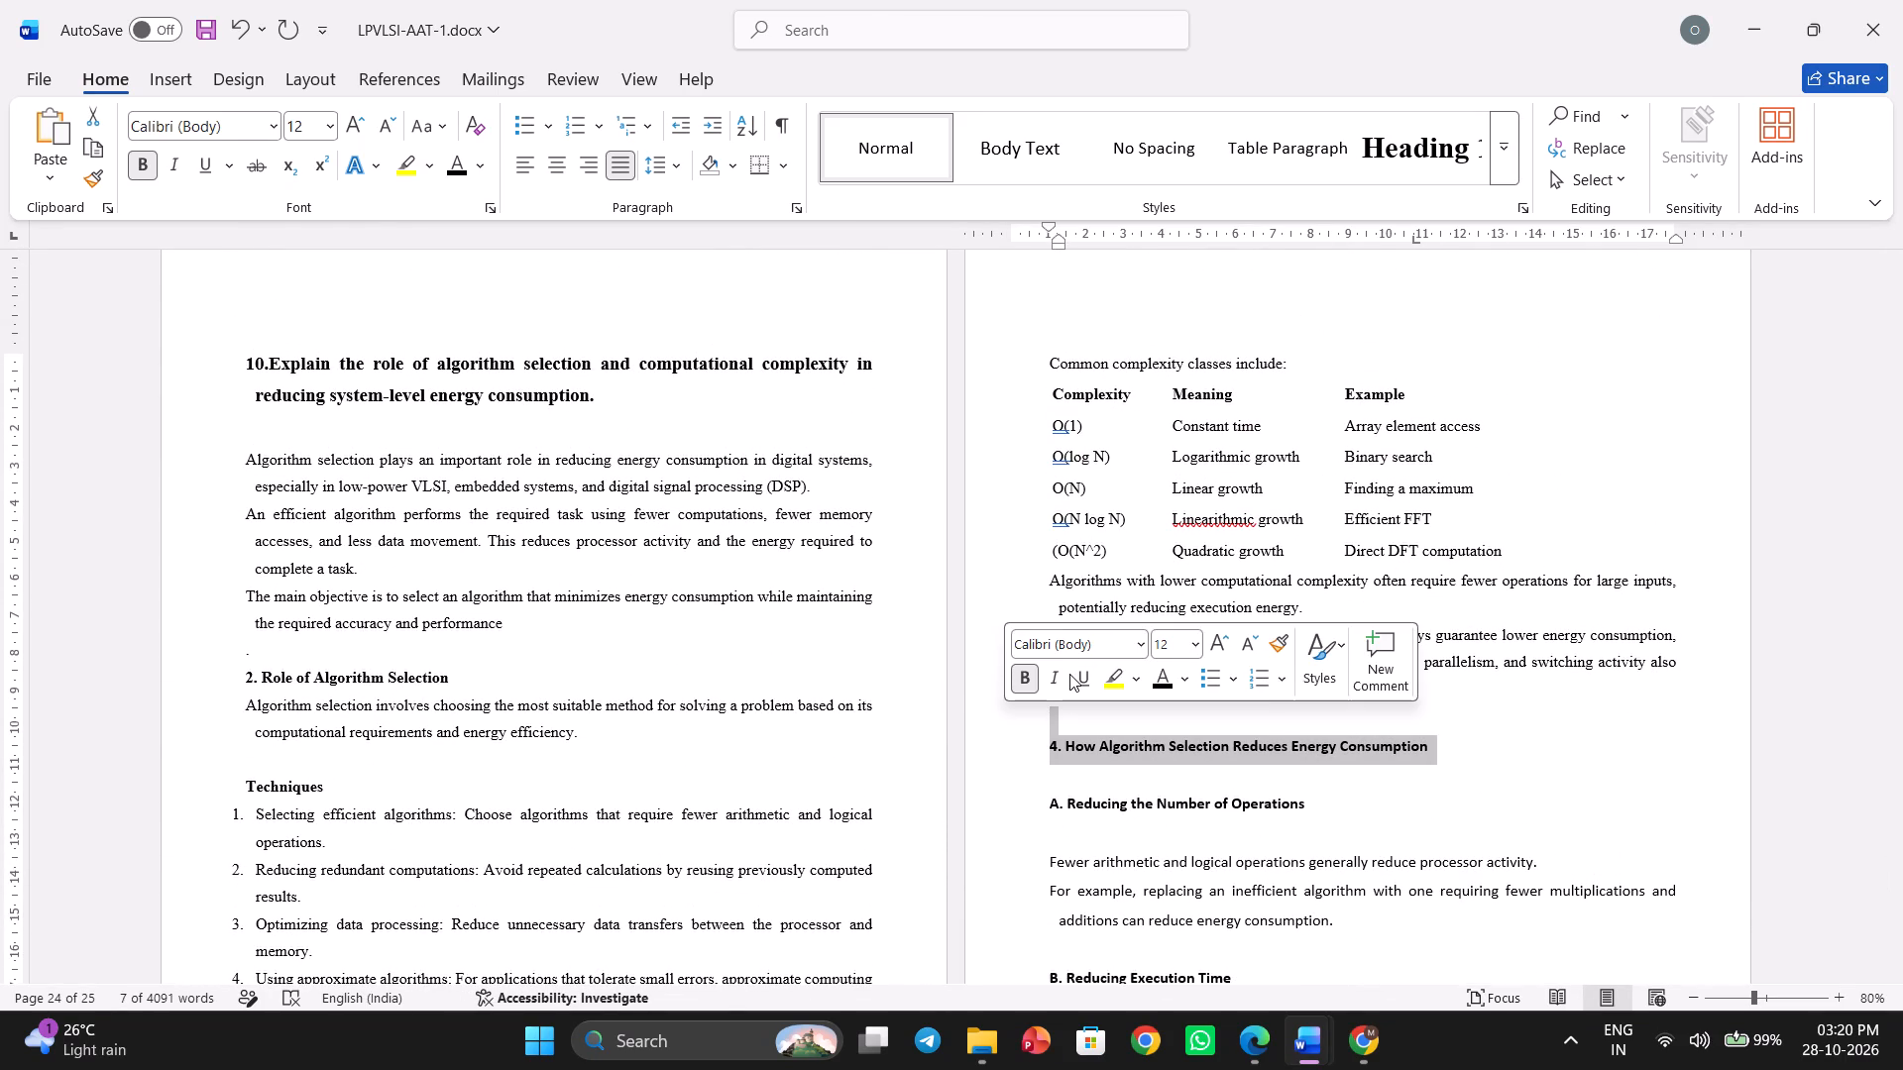
{"action": "left_click", "coordinate": [1133, 653]}
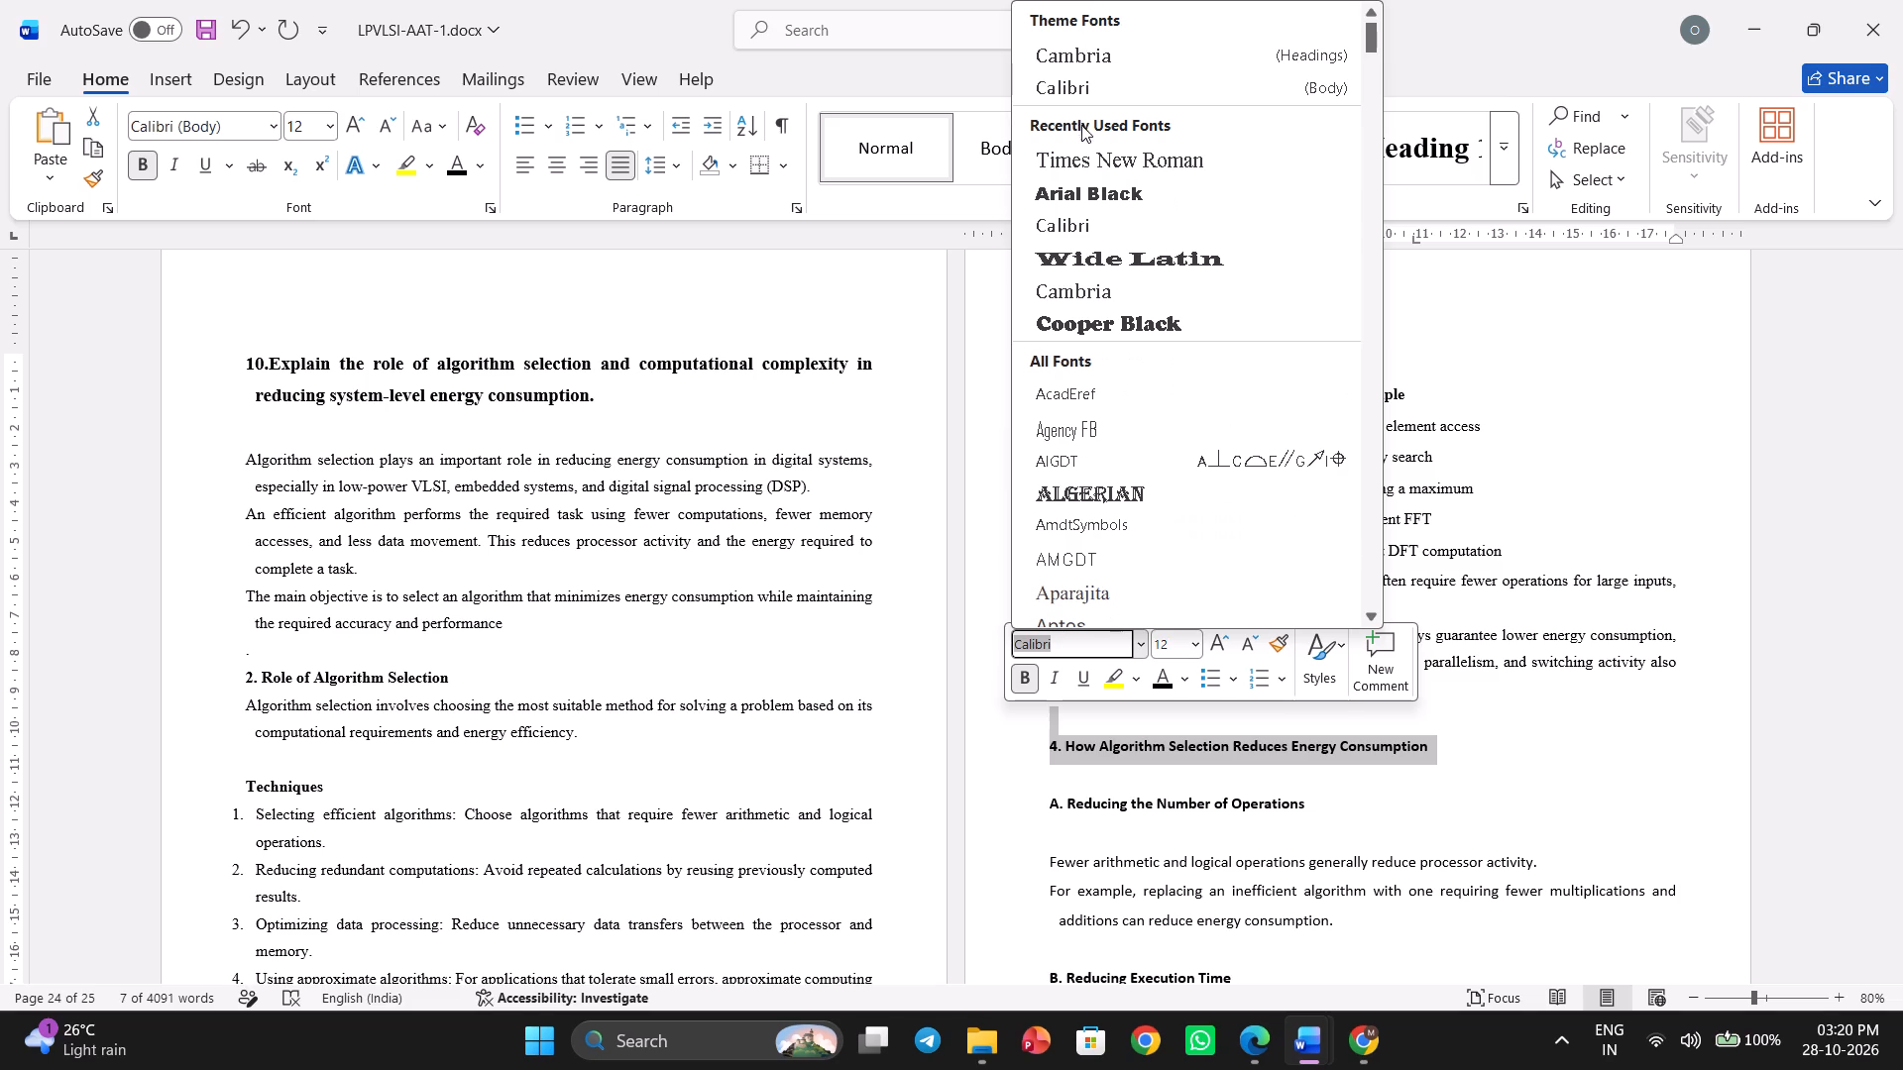
{"action": "left_click", "coordinate": [1080, 154]}
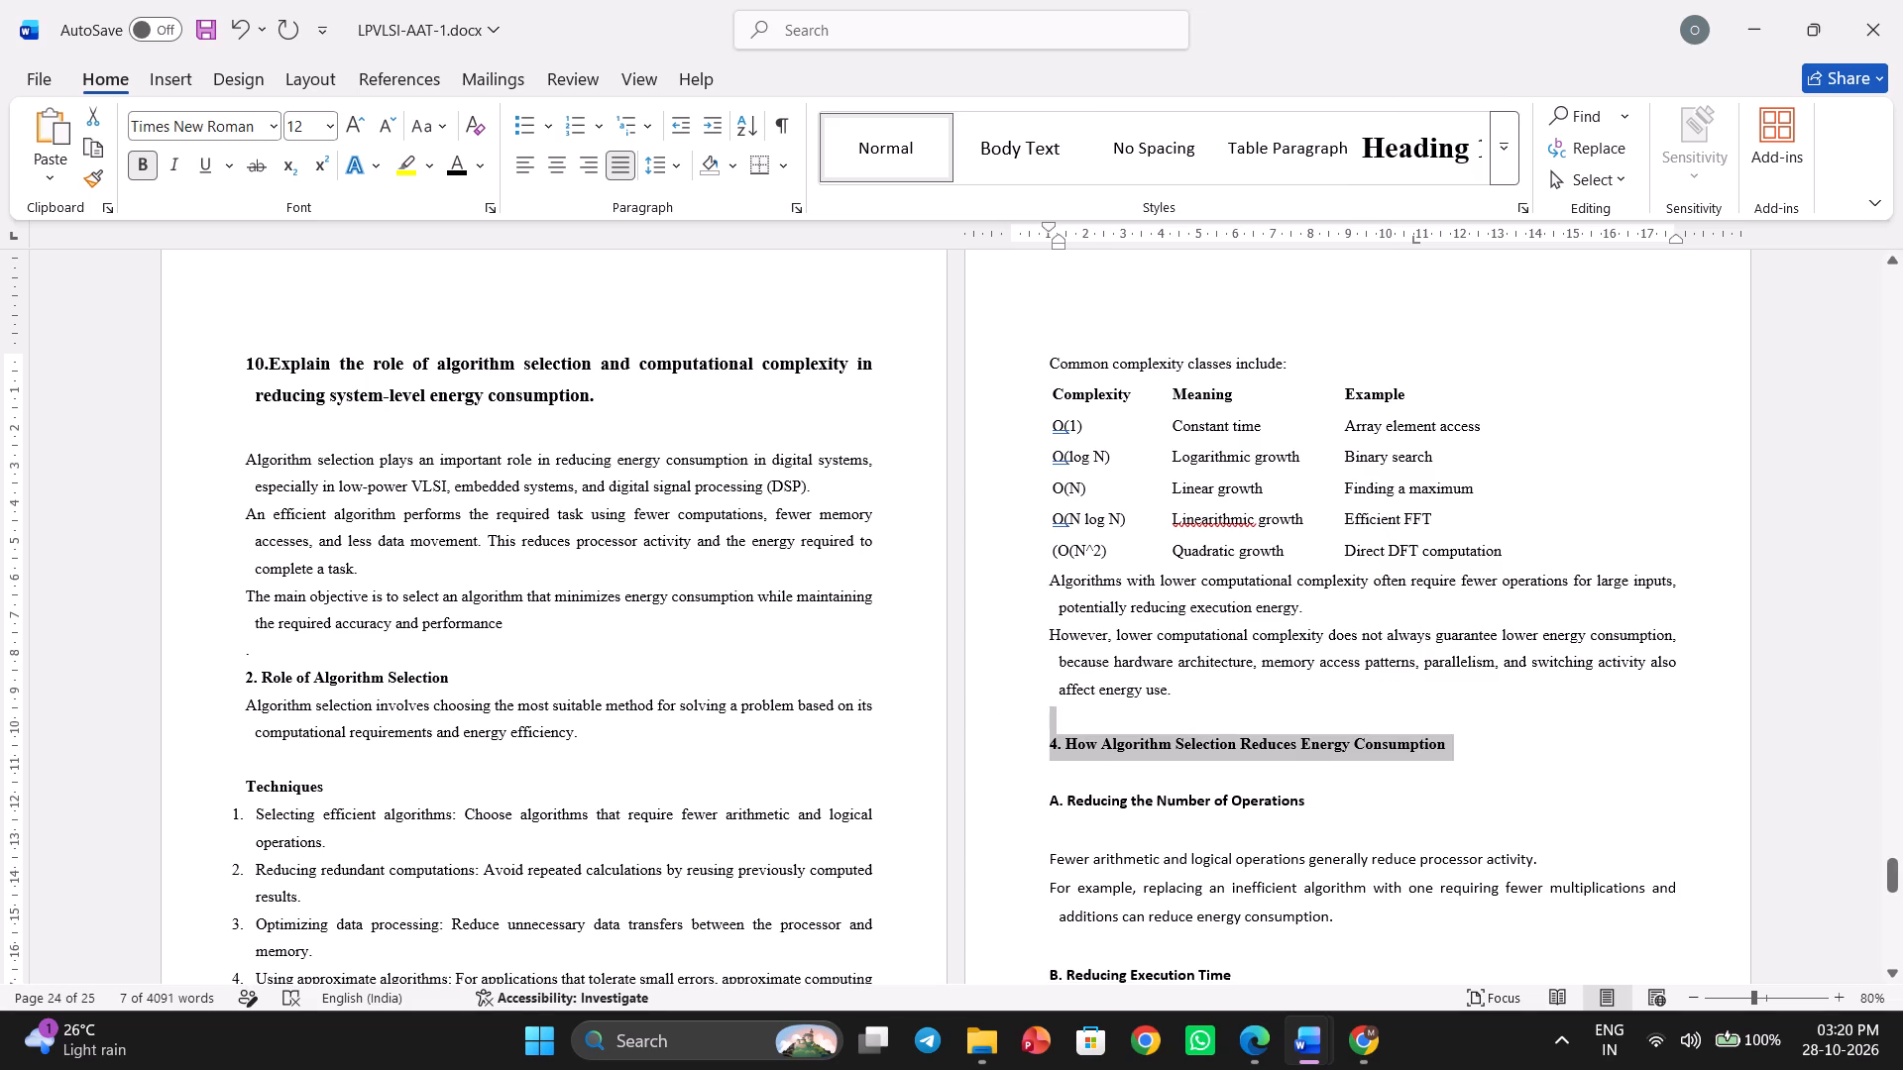
Set all of section 4, from its heading through "E. Reducing Data Movement", to Times New Roman with 1.5 line spacing.
{"action": "left_click", "coordinate": [1057, 798]}
{"action": "scroll", "coordinate": [1163, 844], "scroll_direction": "down", "scroll_amount": 1}
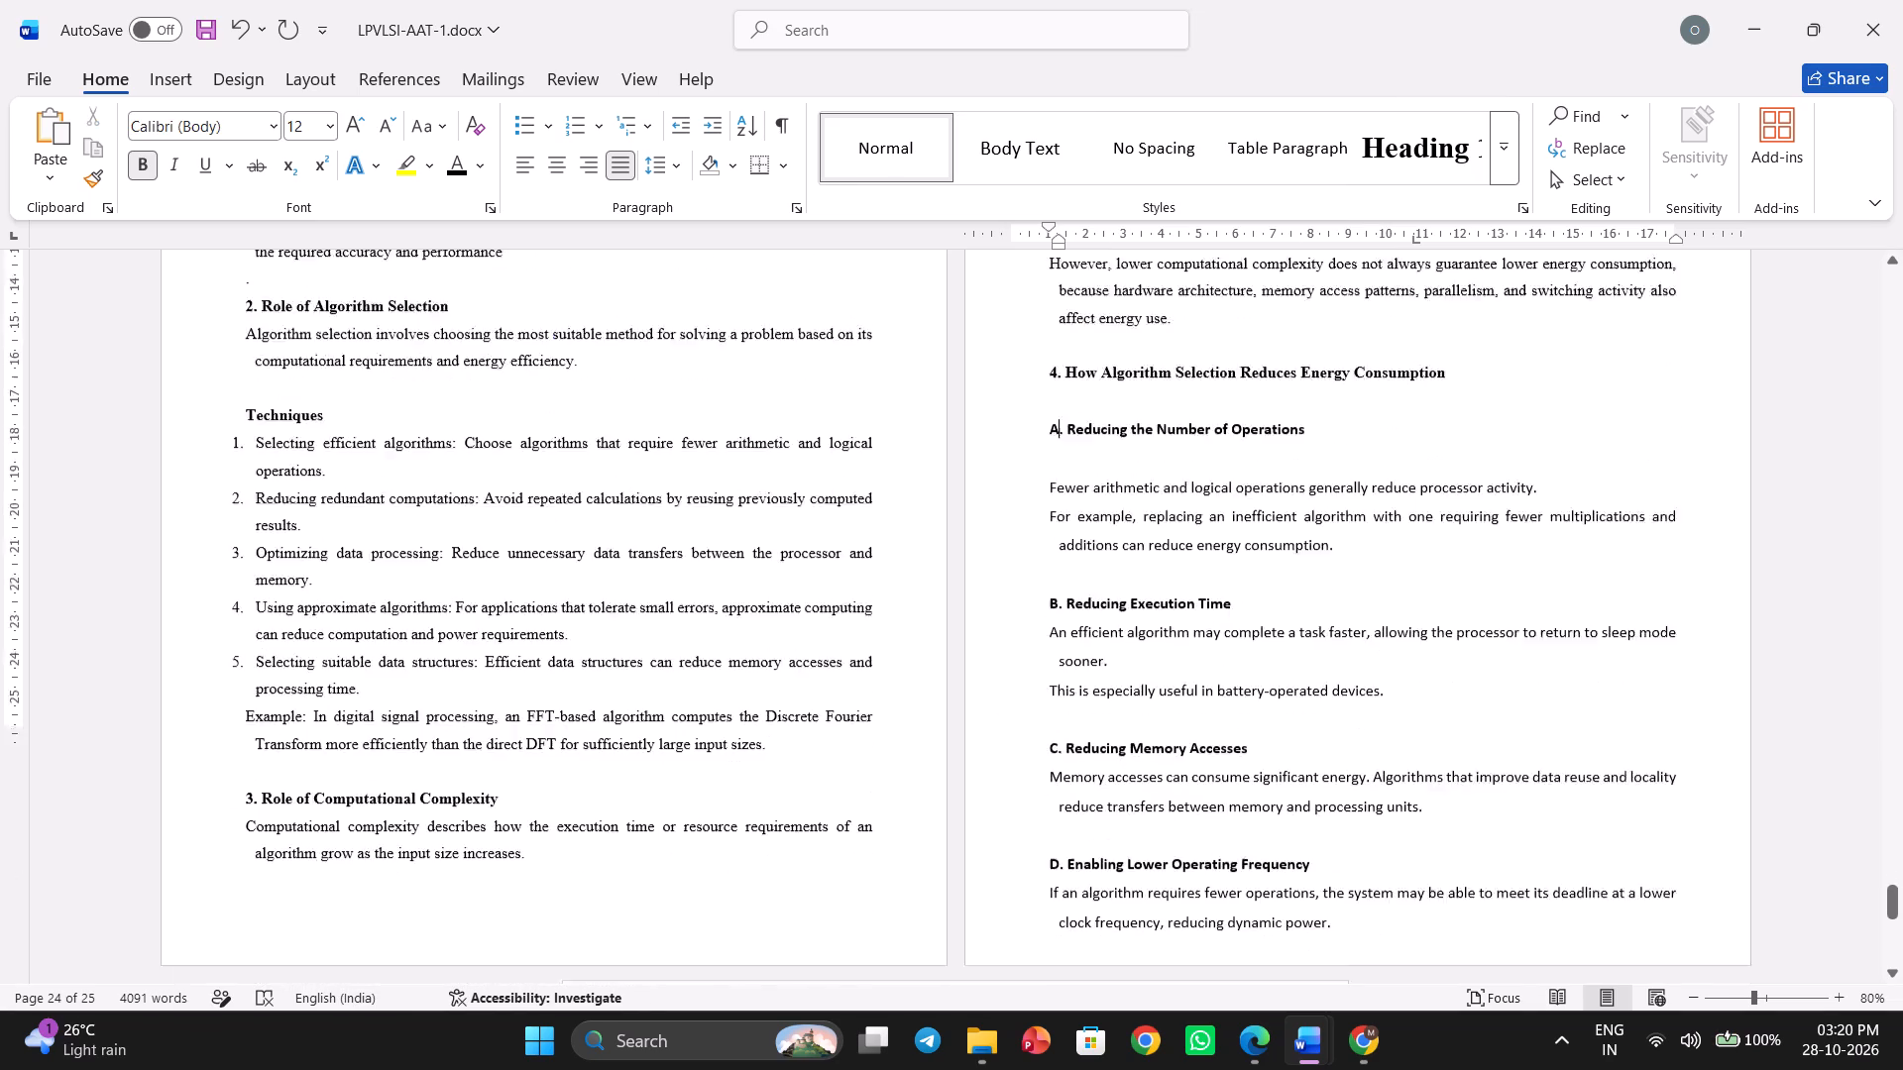
{"action": "scroll", "coordinate": [1163, 844], "scroll_direction": "down", "scroll_amount": 1}
{"action": "left_click_drag", "start_coordinate": [1131, 653], "coordinate": [1199, 149]}
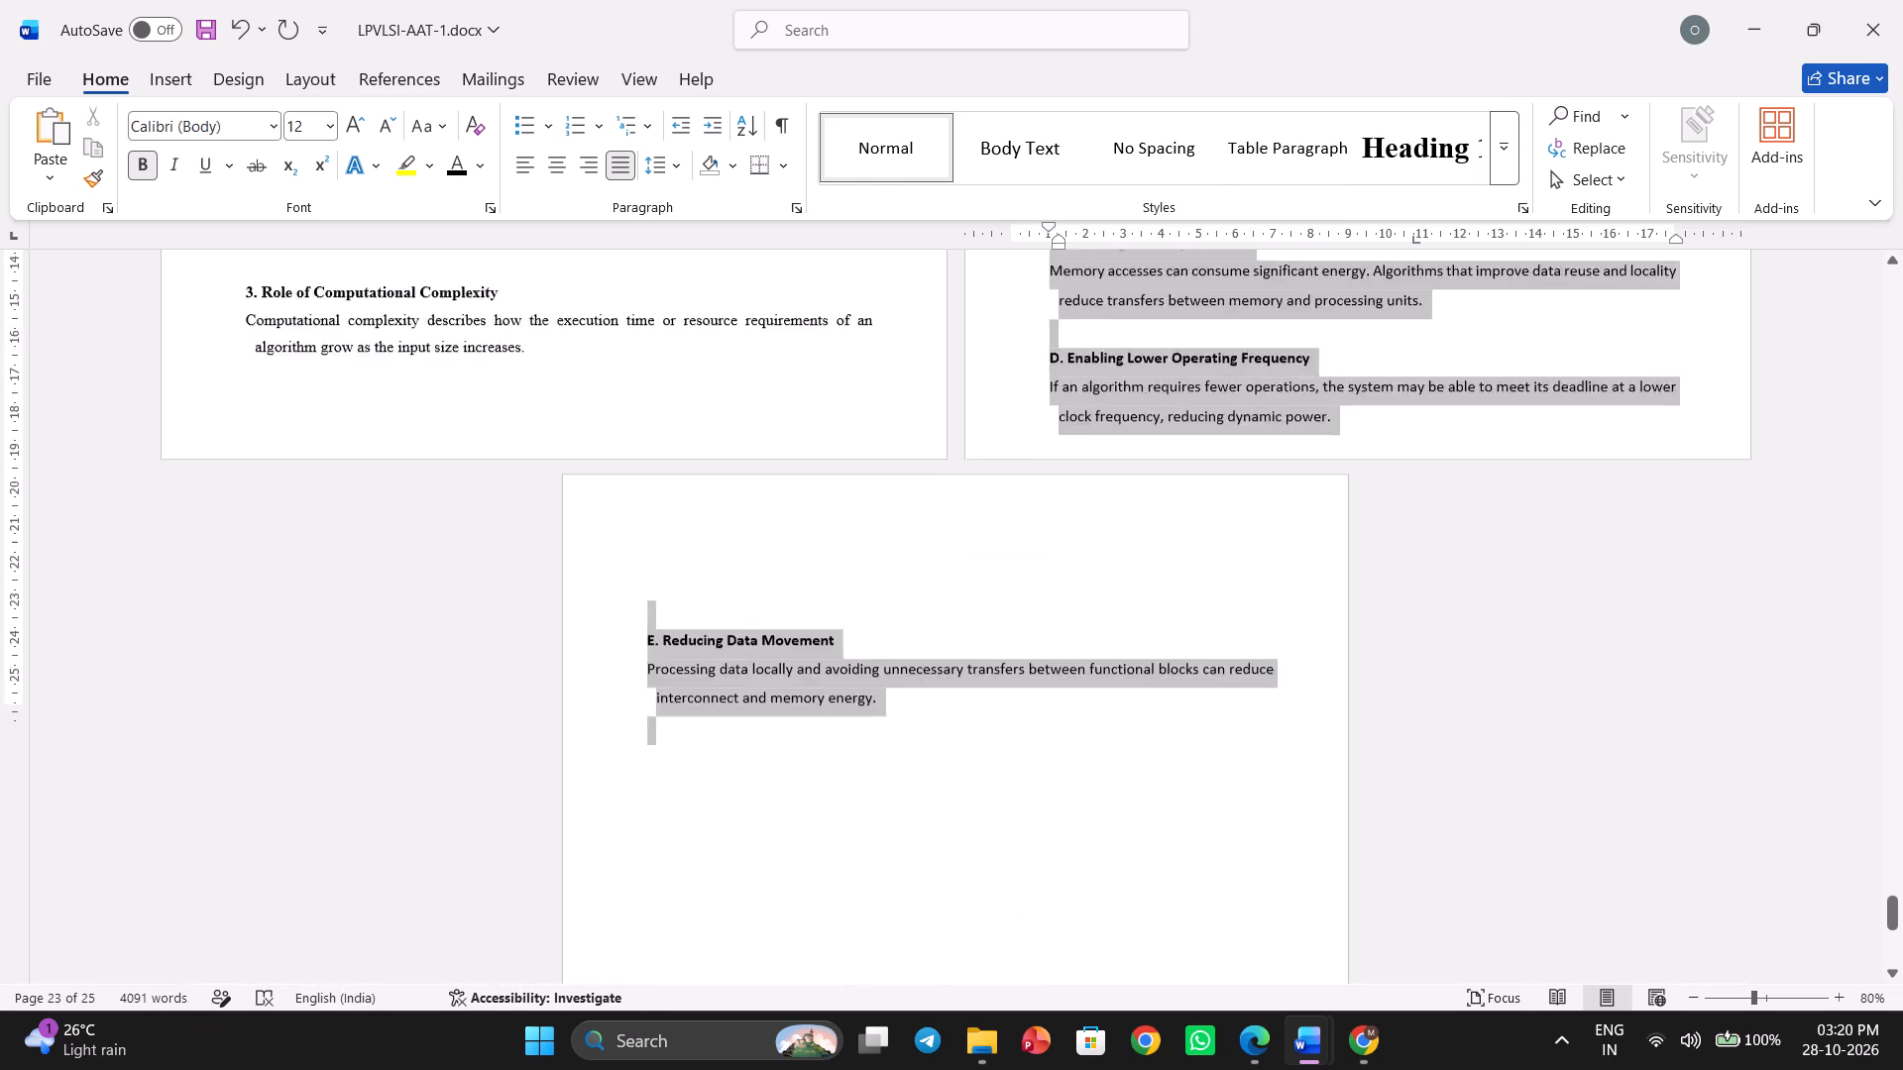
{"action": "left_click_drag", "start_coordinate": [1199, 149], "coordinate": [1038, 737]}
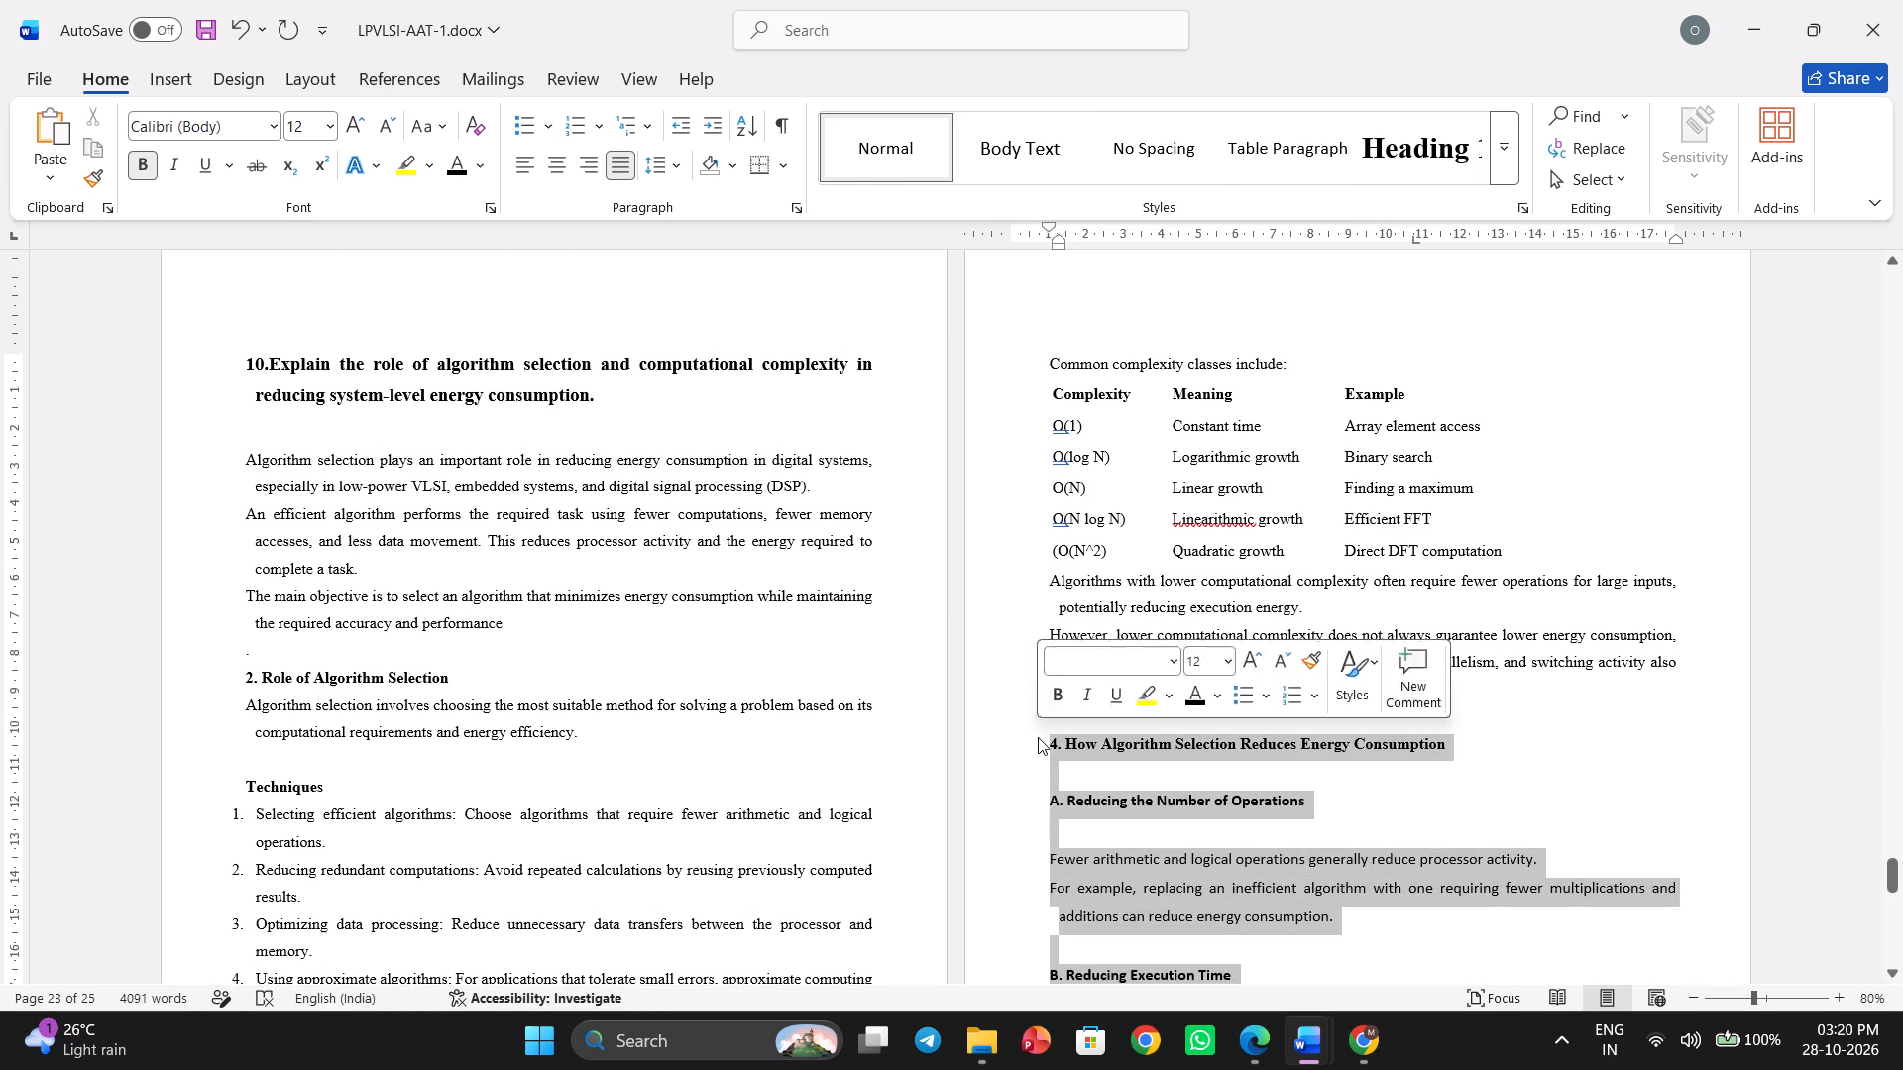
{"action": "left_click", "coordinate": [273, 133]}
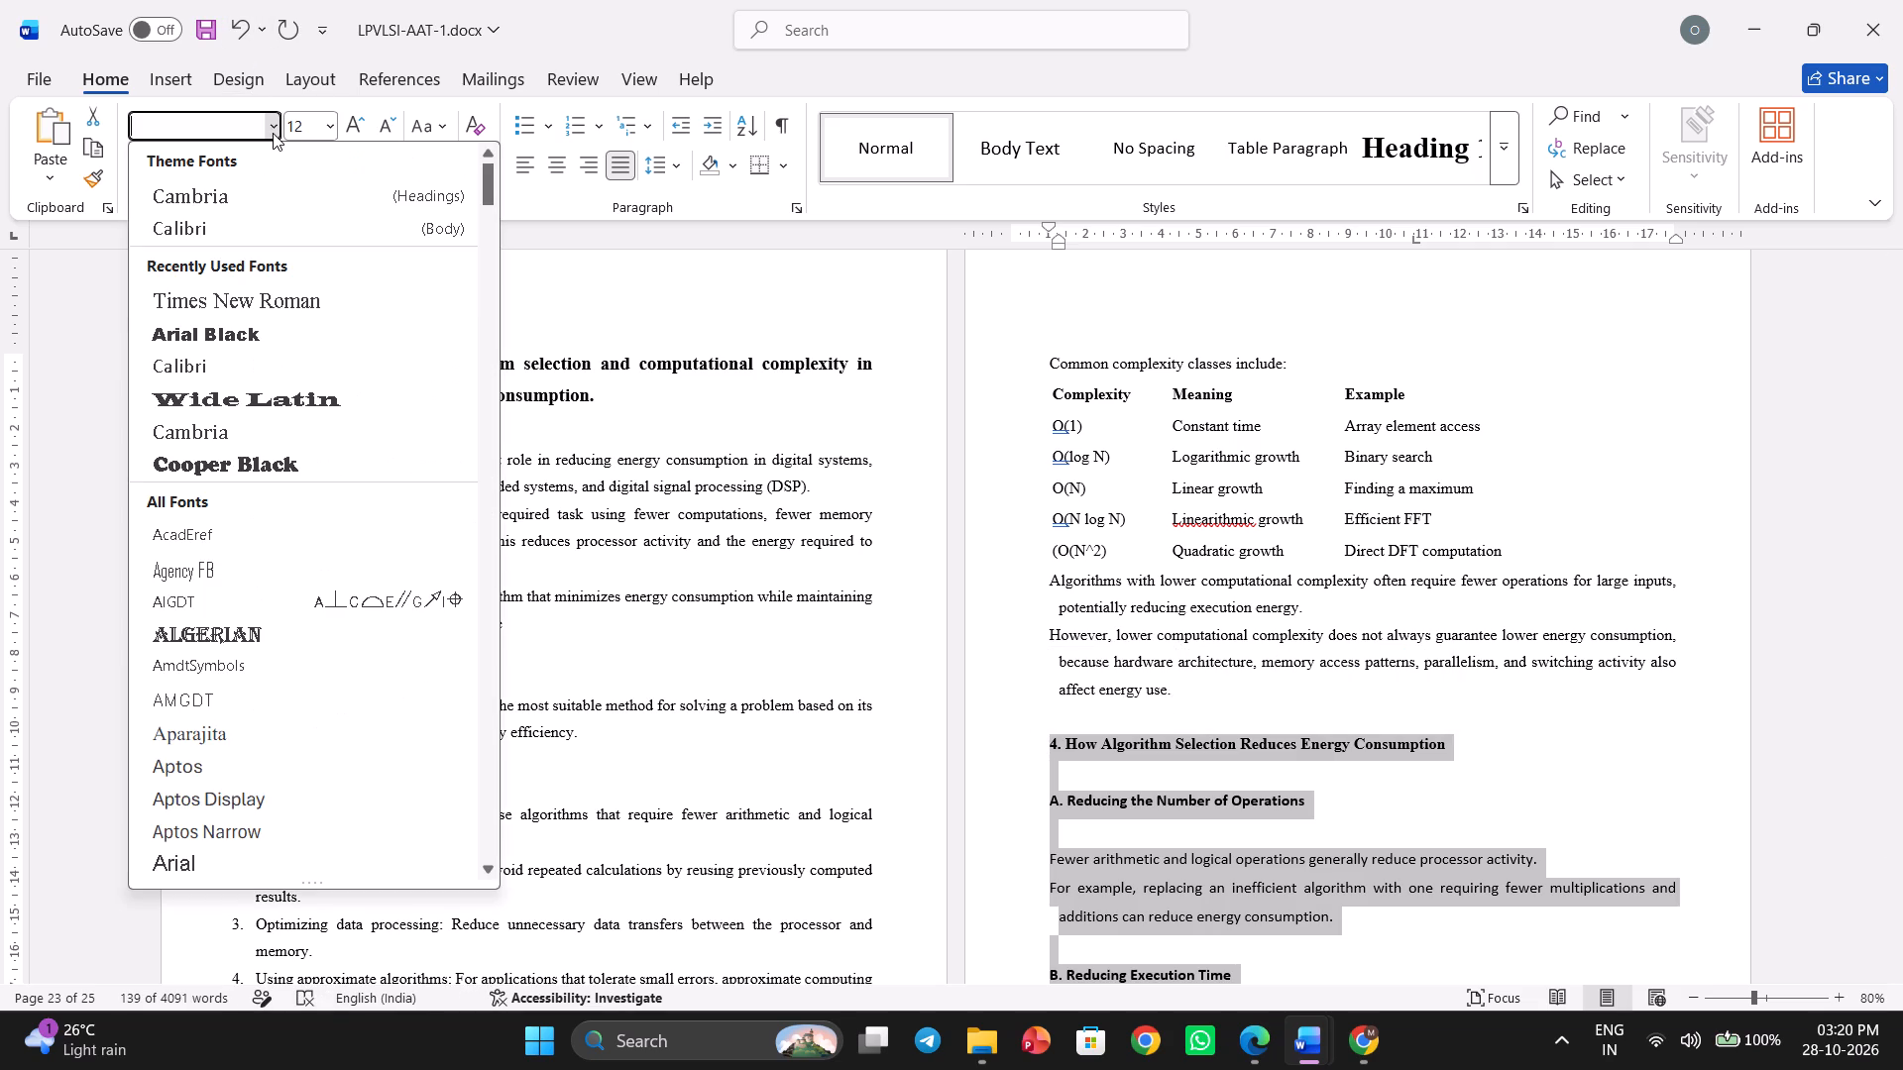
{"action": "left_click", "coordinate": [251, 299]}
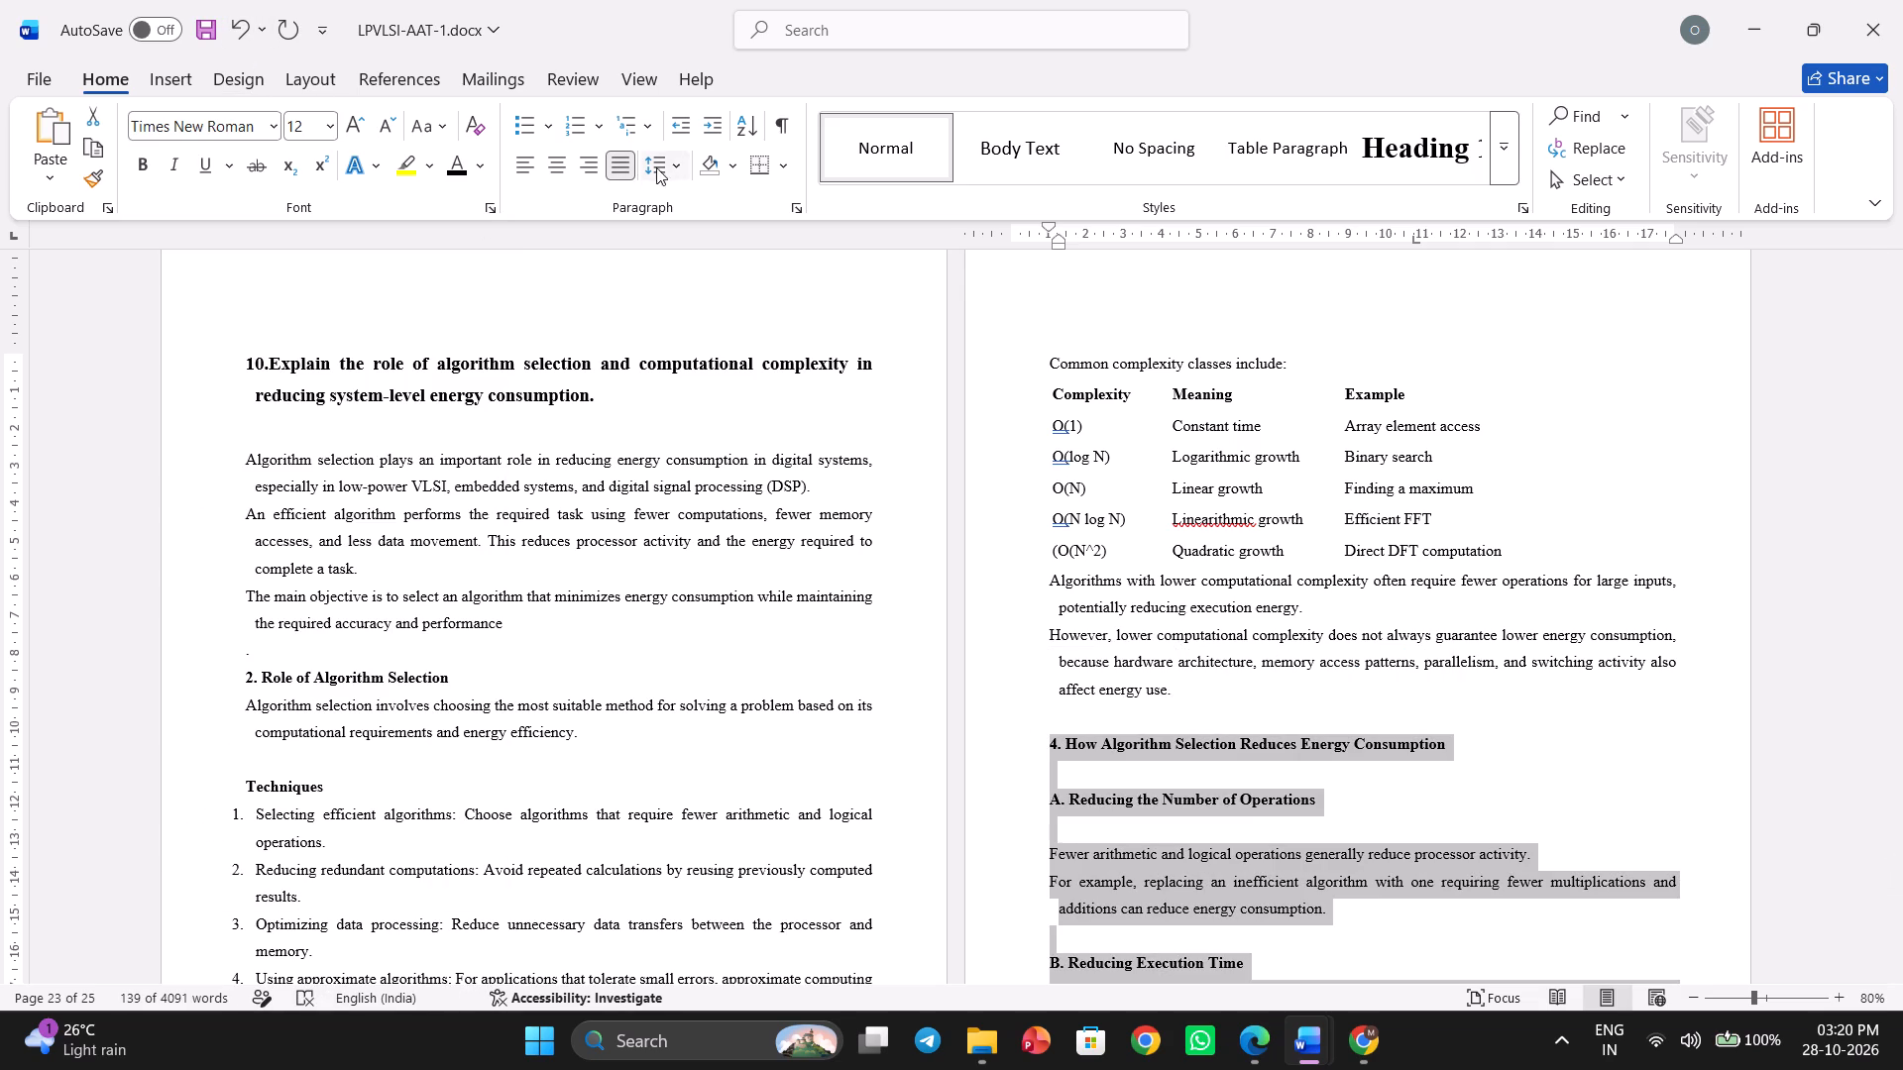
{"action": "left_click", "coordinate": [668, 163]}
{"action": "left_click", "coordinate": [700, 261]}
Delete the "E. Reducing Data Movement" heading and paragraph along with the blank lines before it, removing the last page.
{"action": "scroll", "coordinate": [1166, 674], "scroll_direction": "down", "scroll_amount": 2}
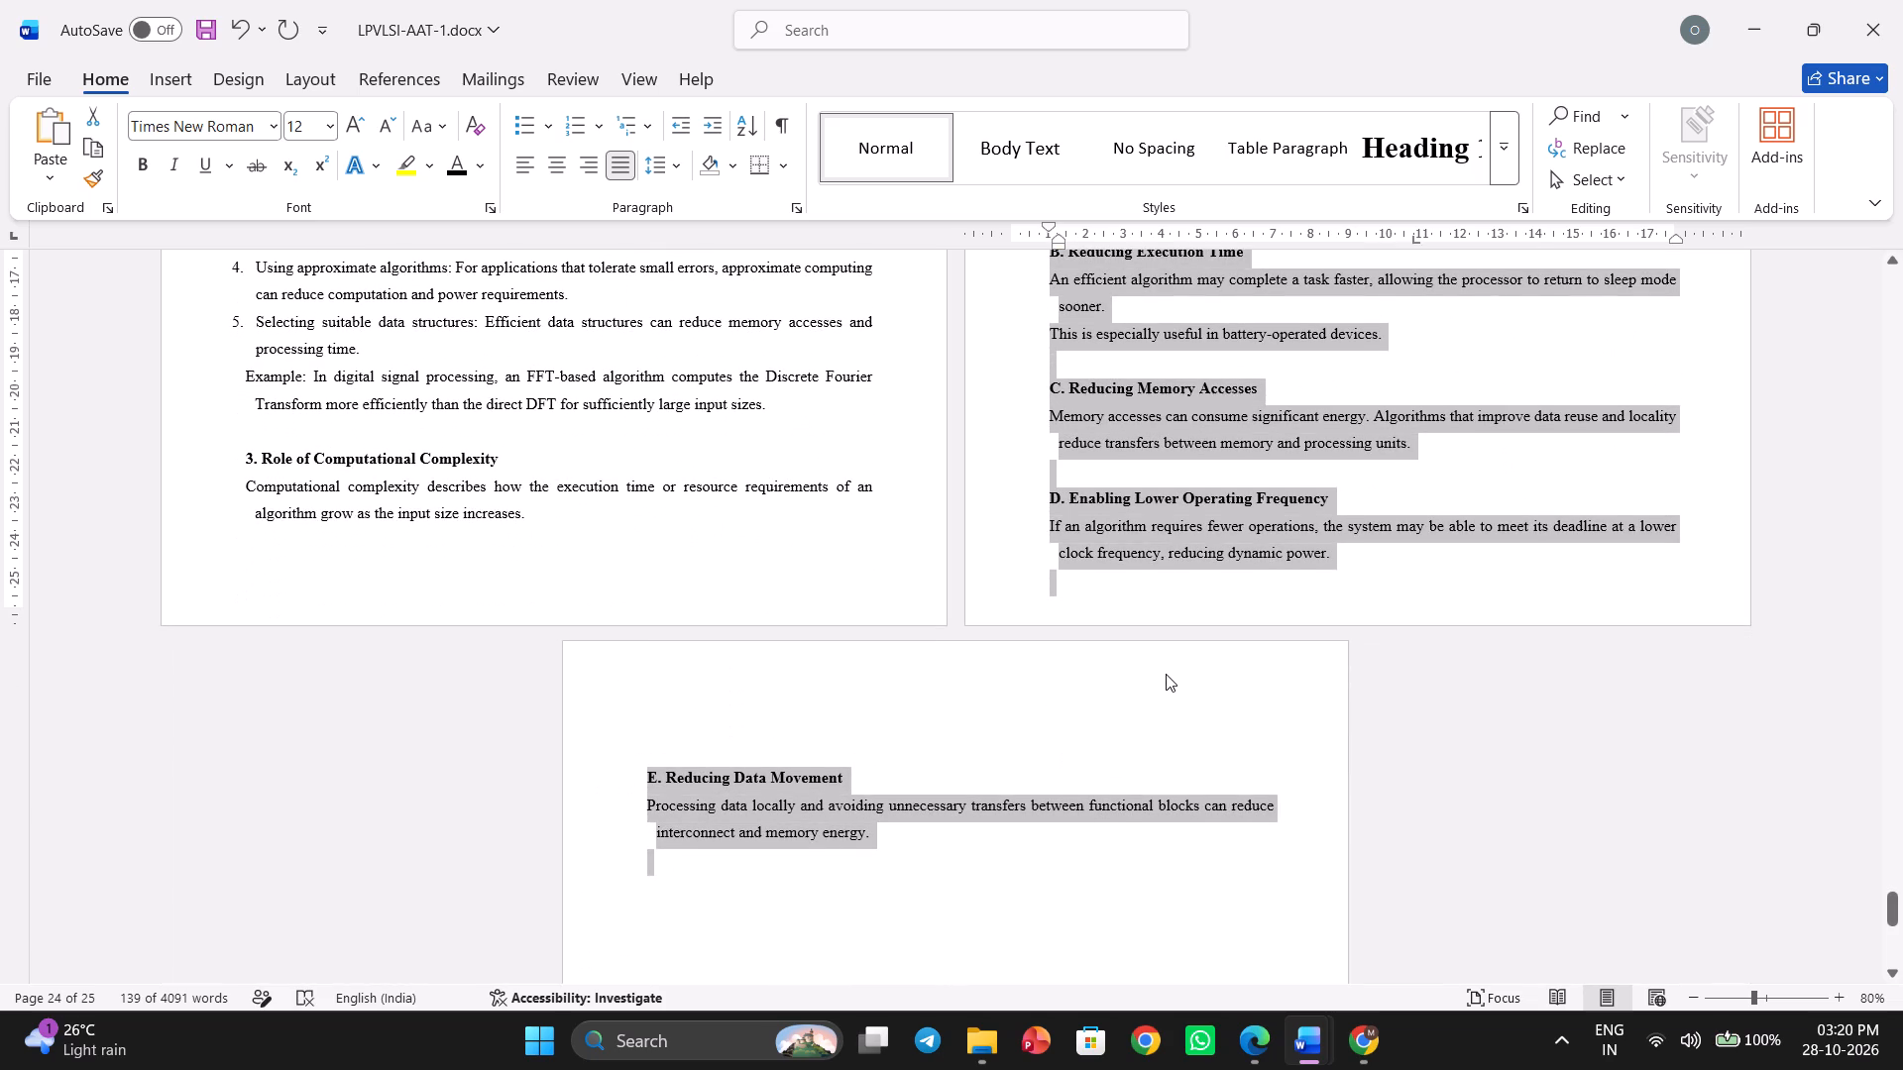
{"action": "left_click", "coordinate": [1166, 674]}
{"action": "left_click_drag", "start_coordinate": [896, 838], "coordinate": [659, 771]}
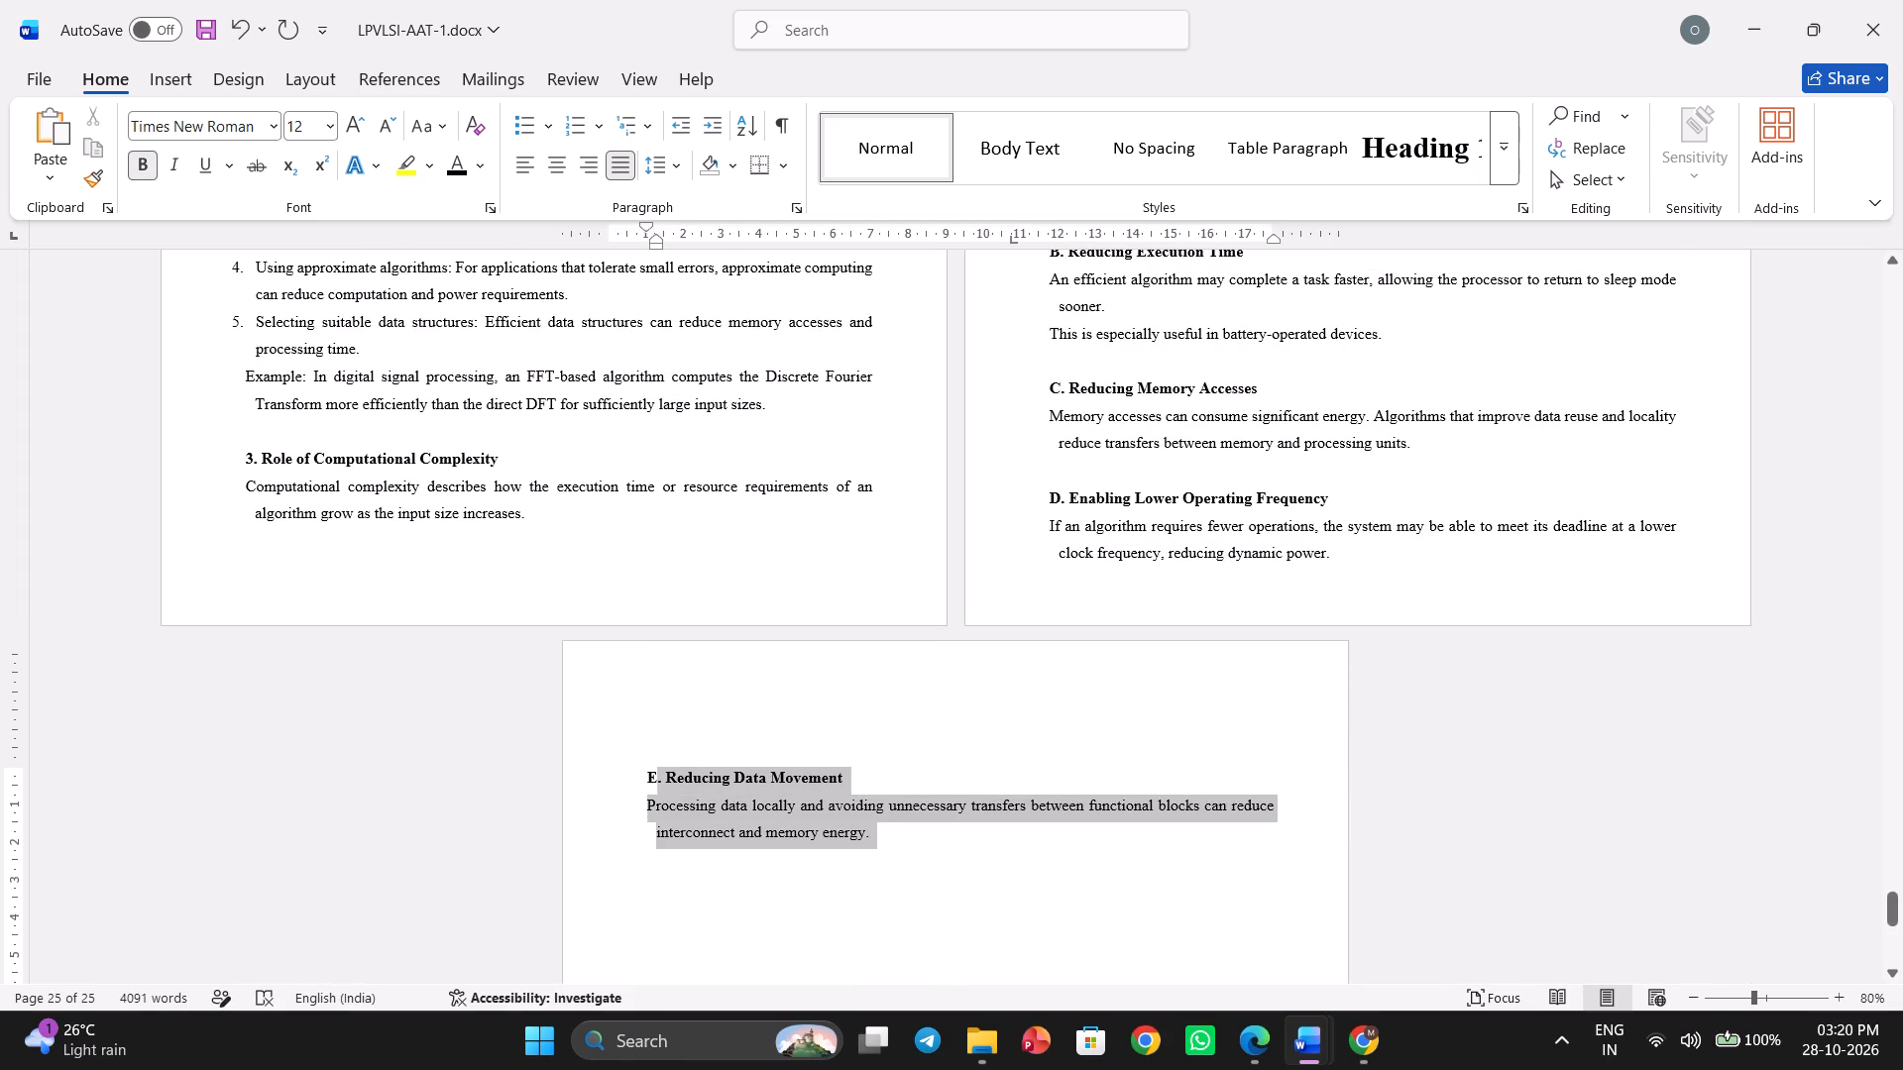
{"action": "left_click_drag", "start_coordinate": [659, 771], "coordinate": [594, 765]}
{"action": "key", "text": "BackSpace"}
{"action": "key", "text": "BackSpace"}
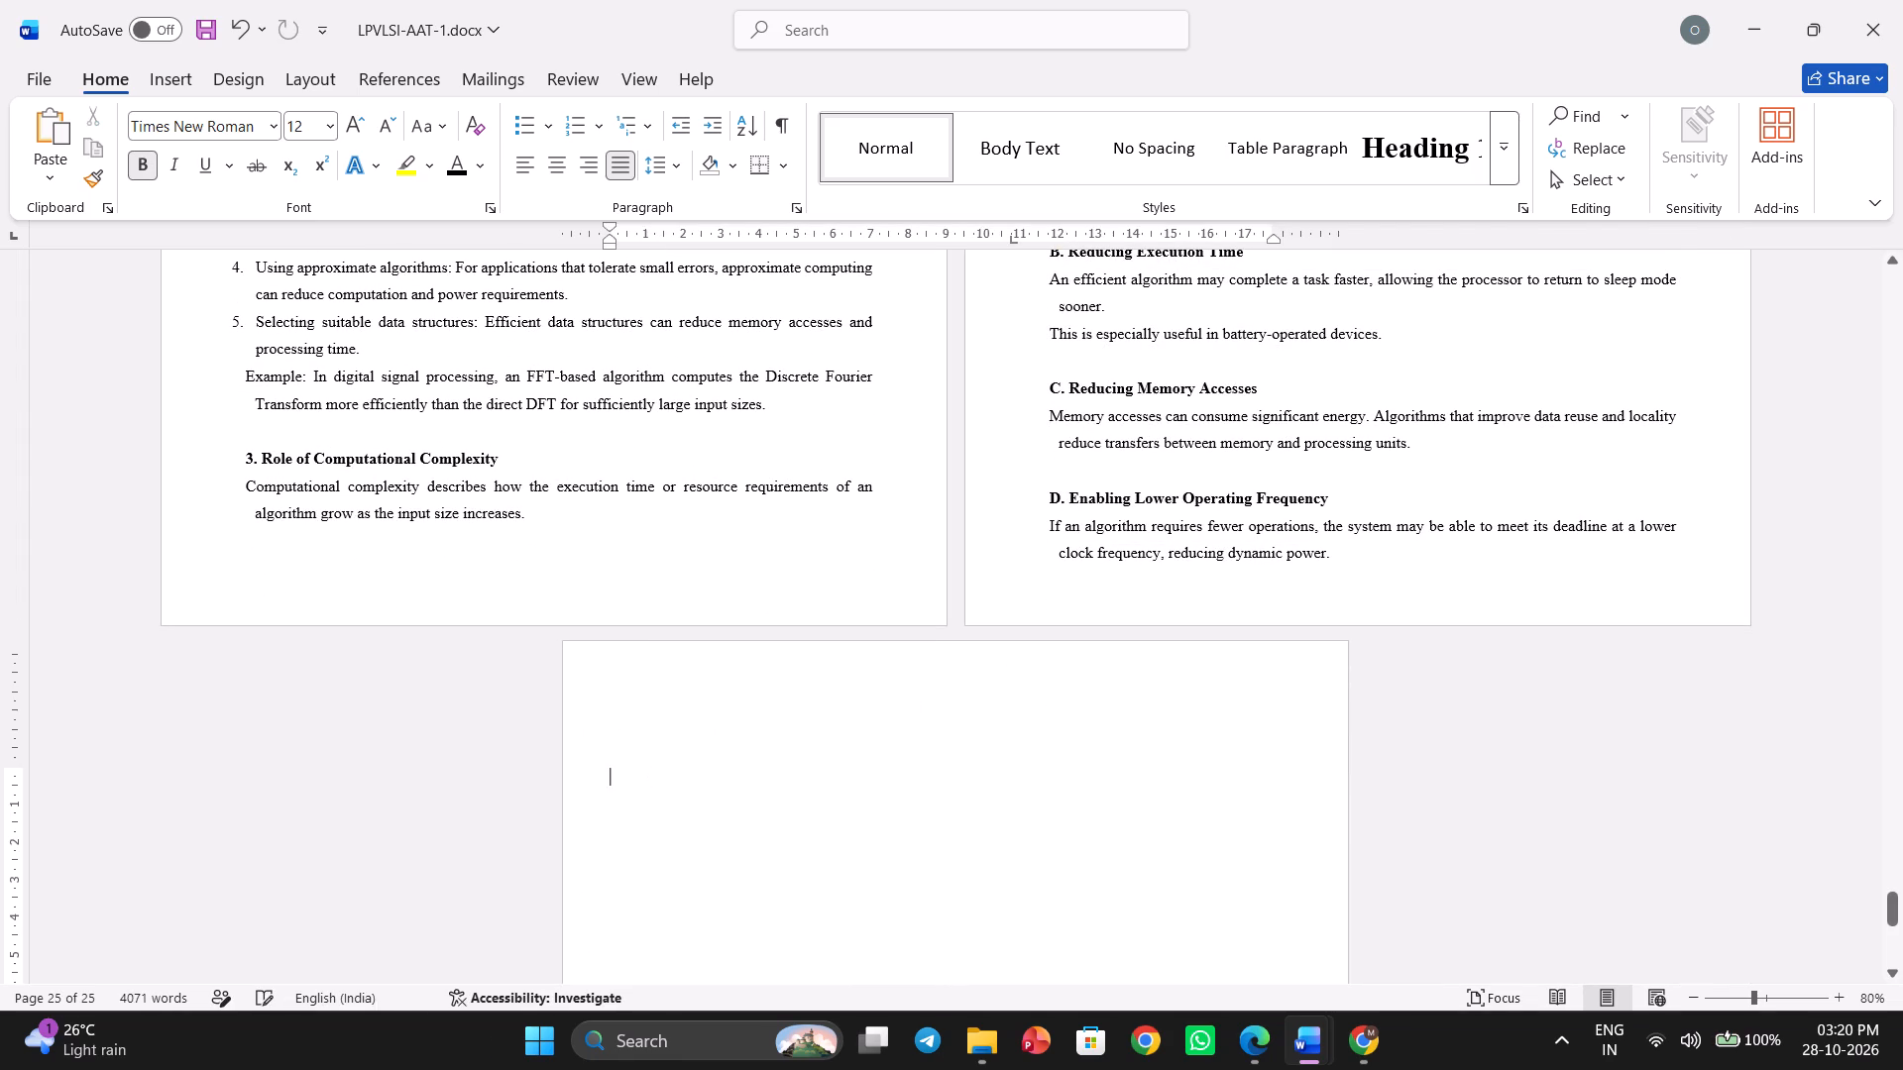
{"action": "key", "text": "BackSpace"}
{"action": "key", "text": "BackSpace"}
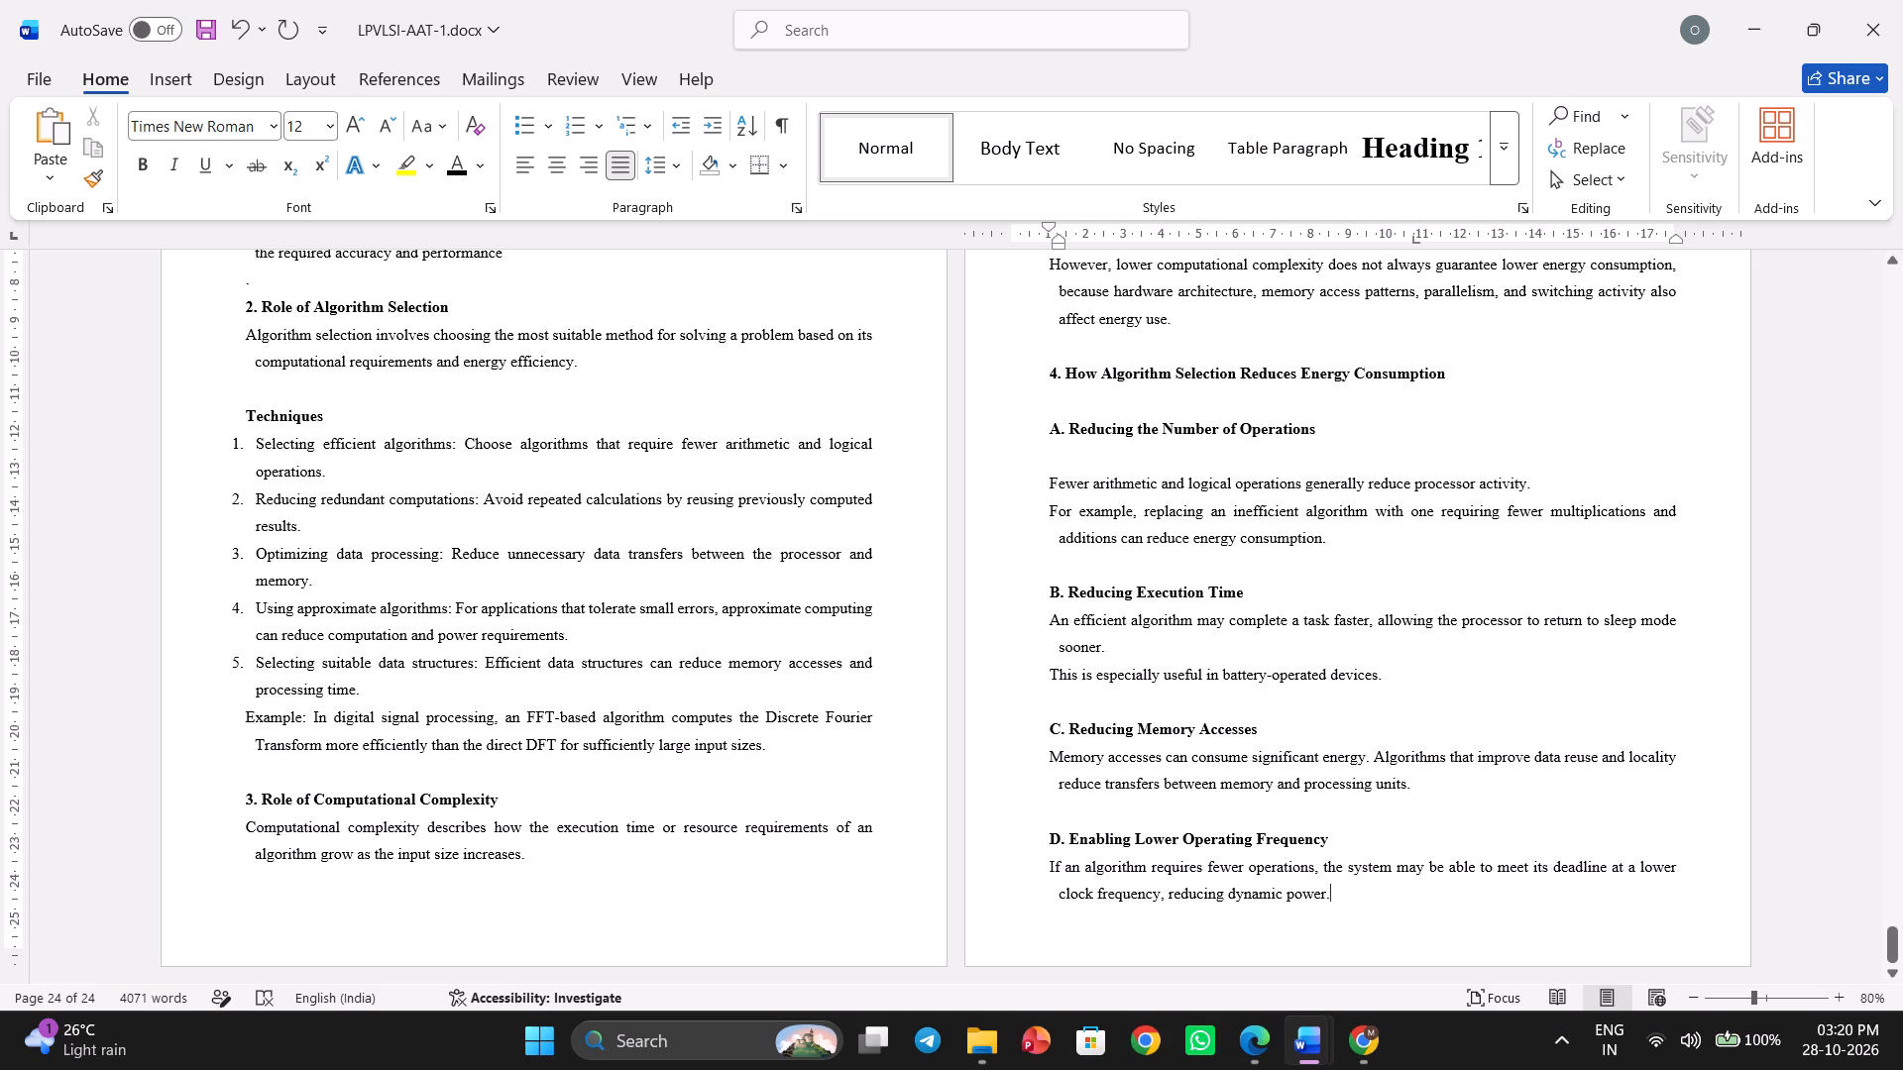
Look back through the whole report, from section 4 on the last page up to the cover page, to check its formatting.
{"action": "left_click_drag", "start_coordinate": [1327, 912], "coordinate": [1052, 409]}
{"action": "left_click", "coordinate": [1045, 396]}
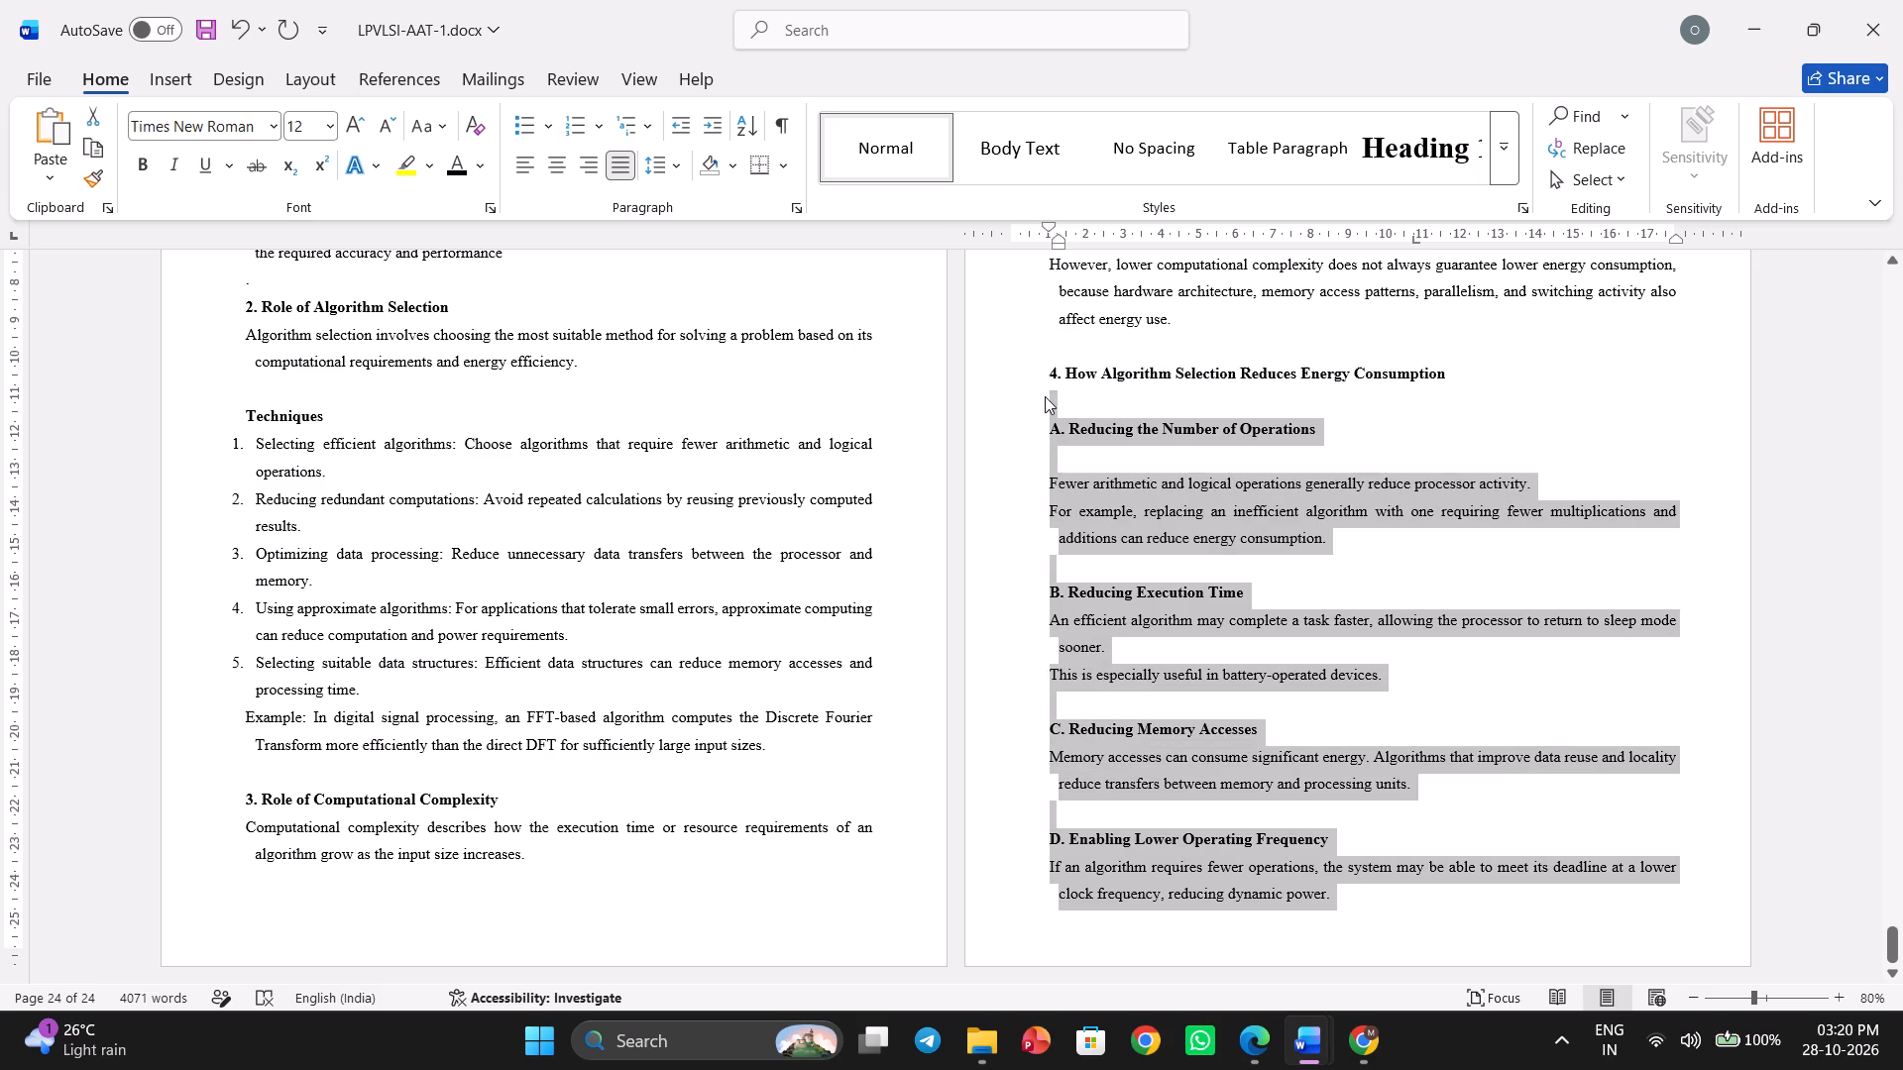
{"action": "scroll", "coordinate": [1234, 588], "scroll_direction": "up", "scroll_amount": 3}
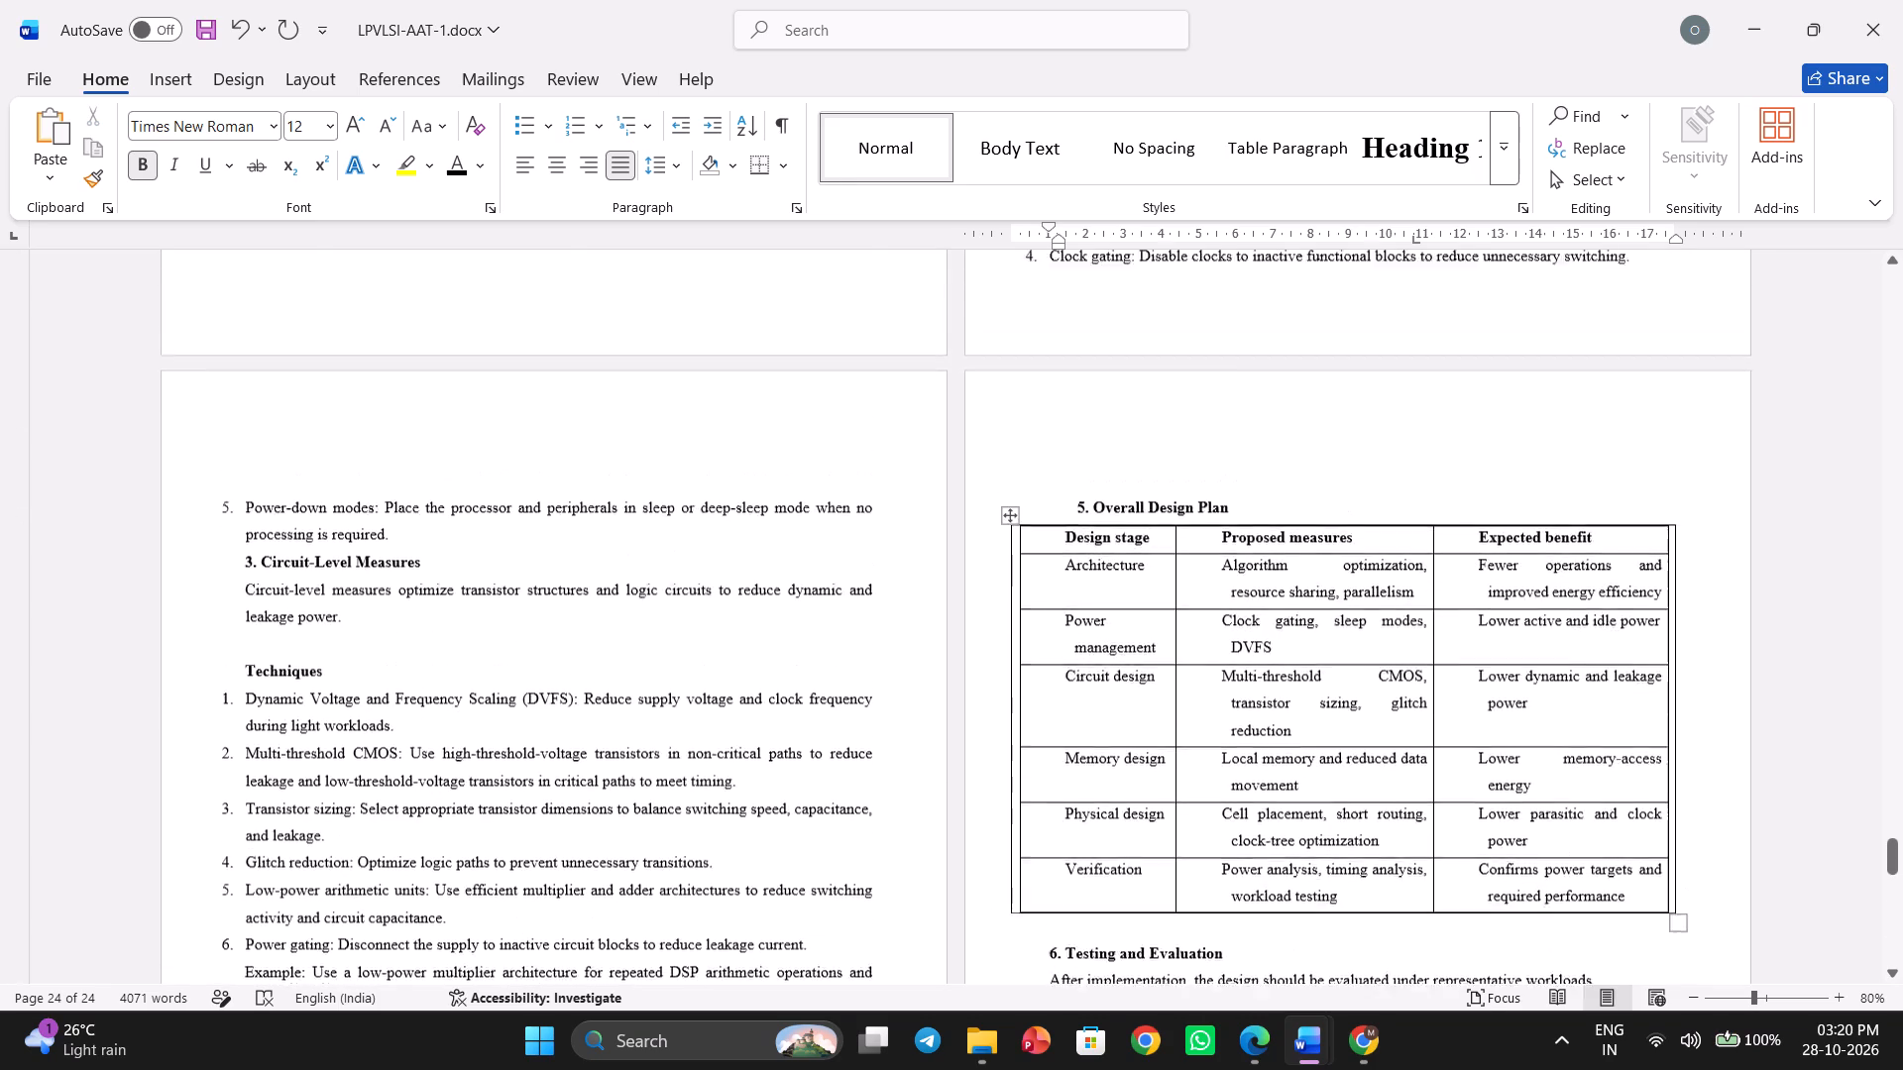
{"action": "scroll", "coordinate": [1234, 588], "scroll_direction": "up", "scroll_amount": 2}
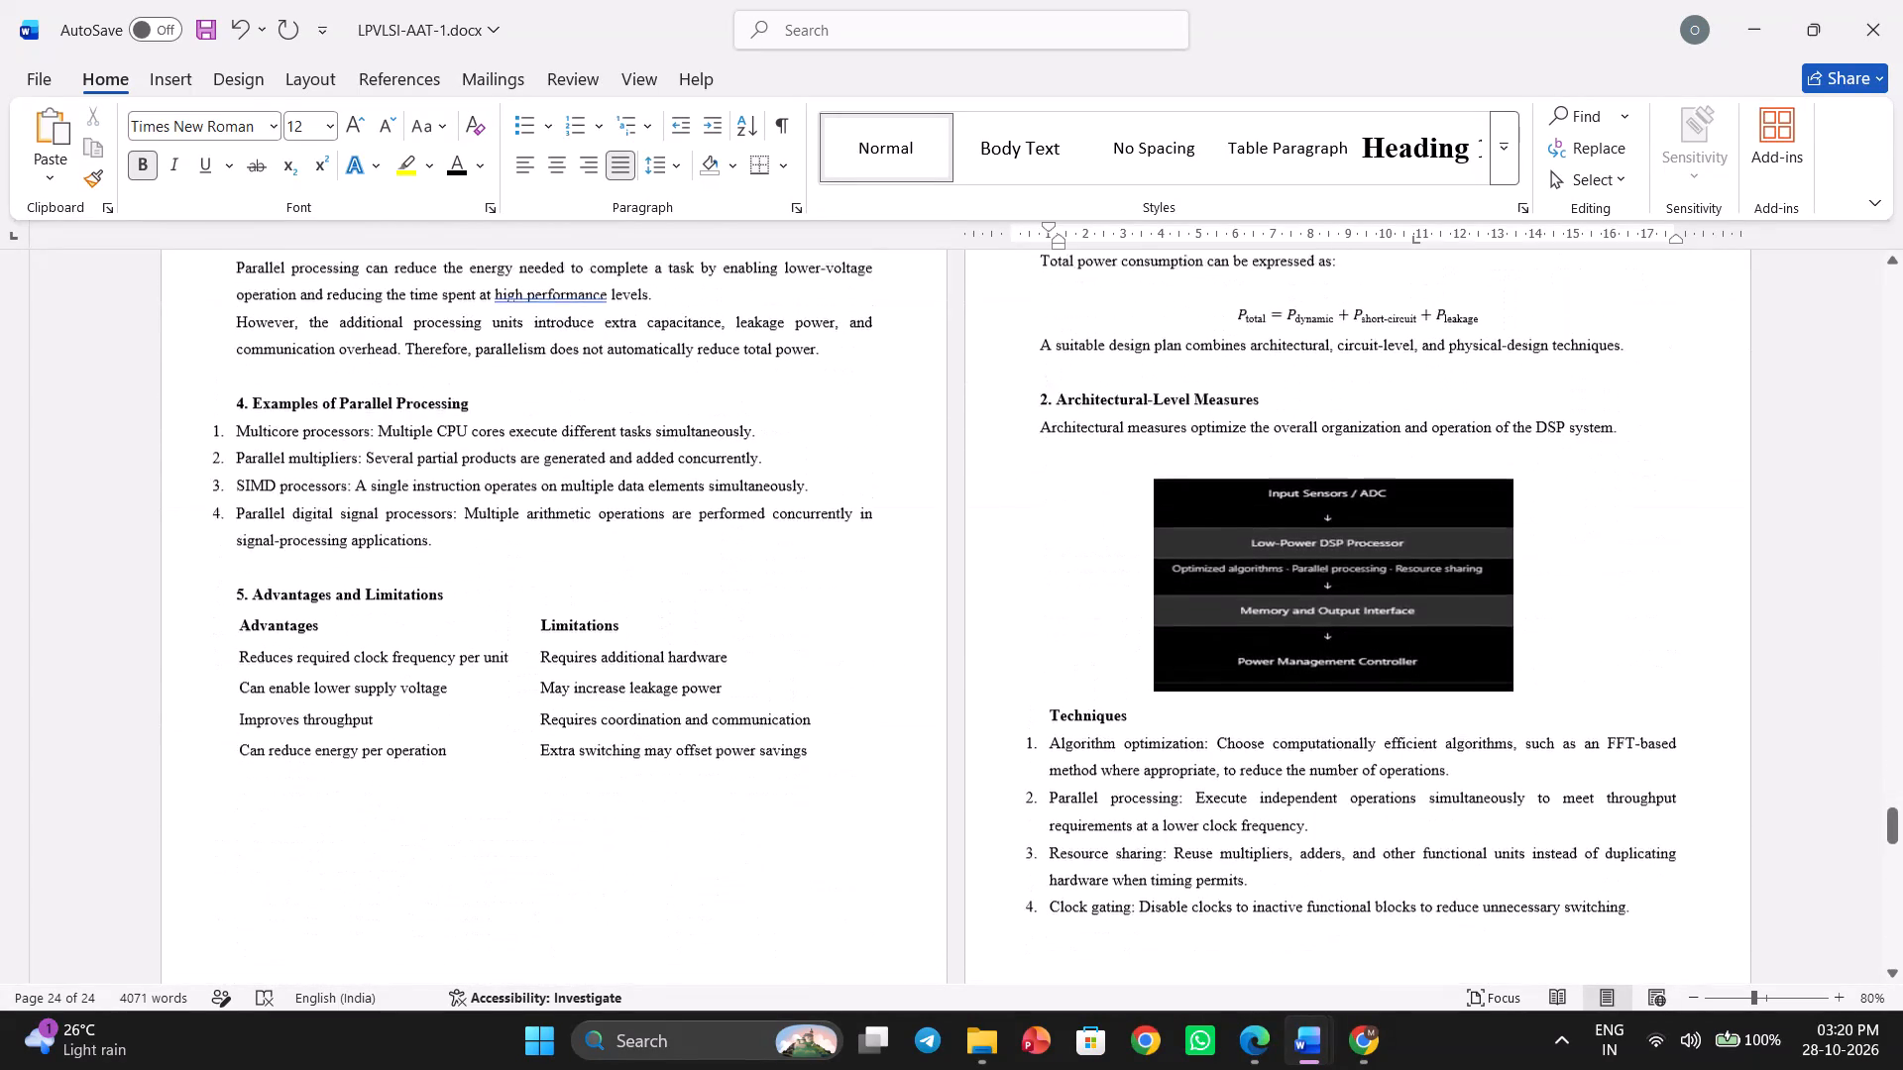
{"action": "left_click_drag", "start_coordinate": [1279, 537], "coordinate": [1356, 527]}
{"action": "scroll", "coordinate": [1221, 600], "scroll_direction": "up", "scroll_amount": 1}
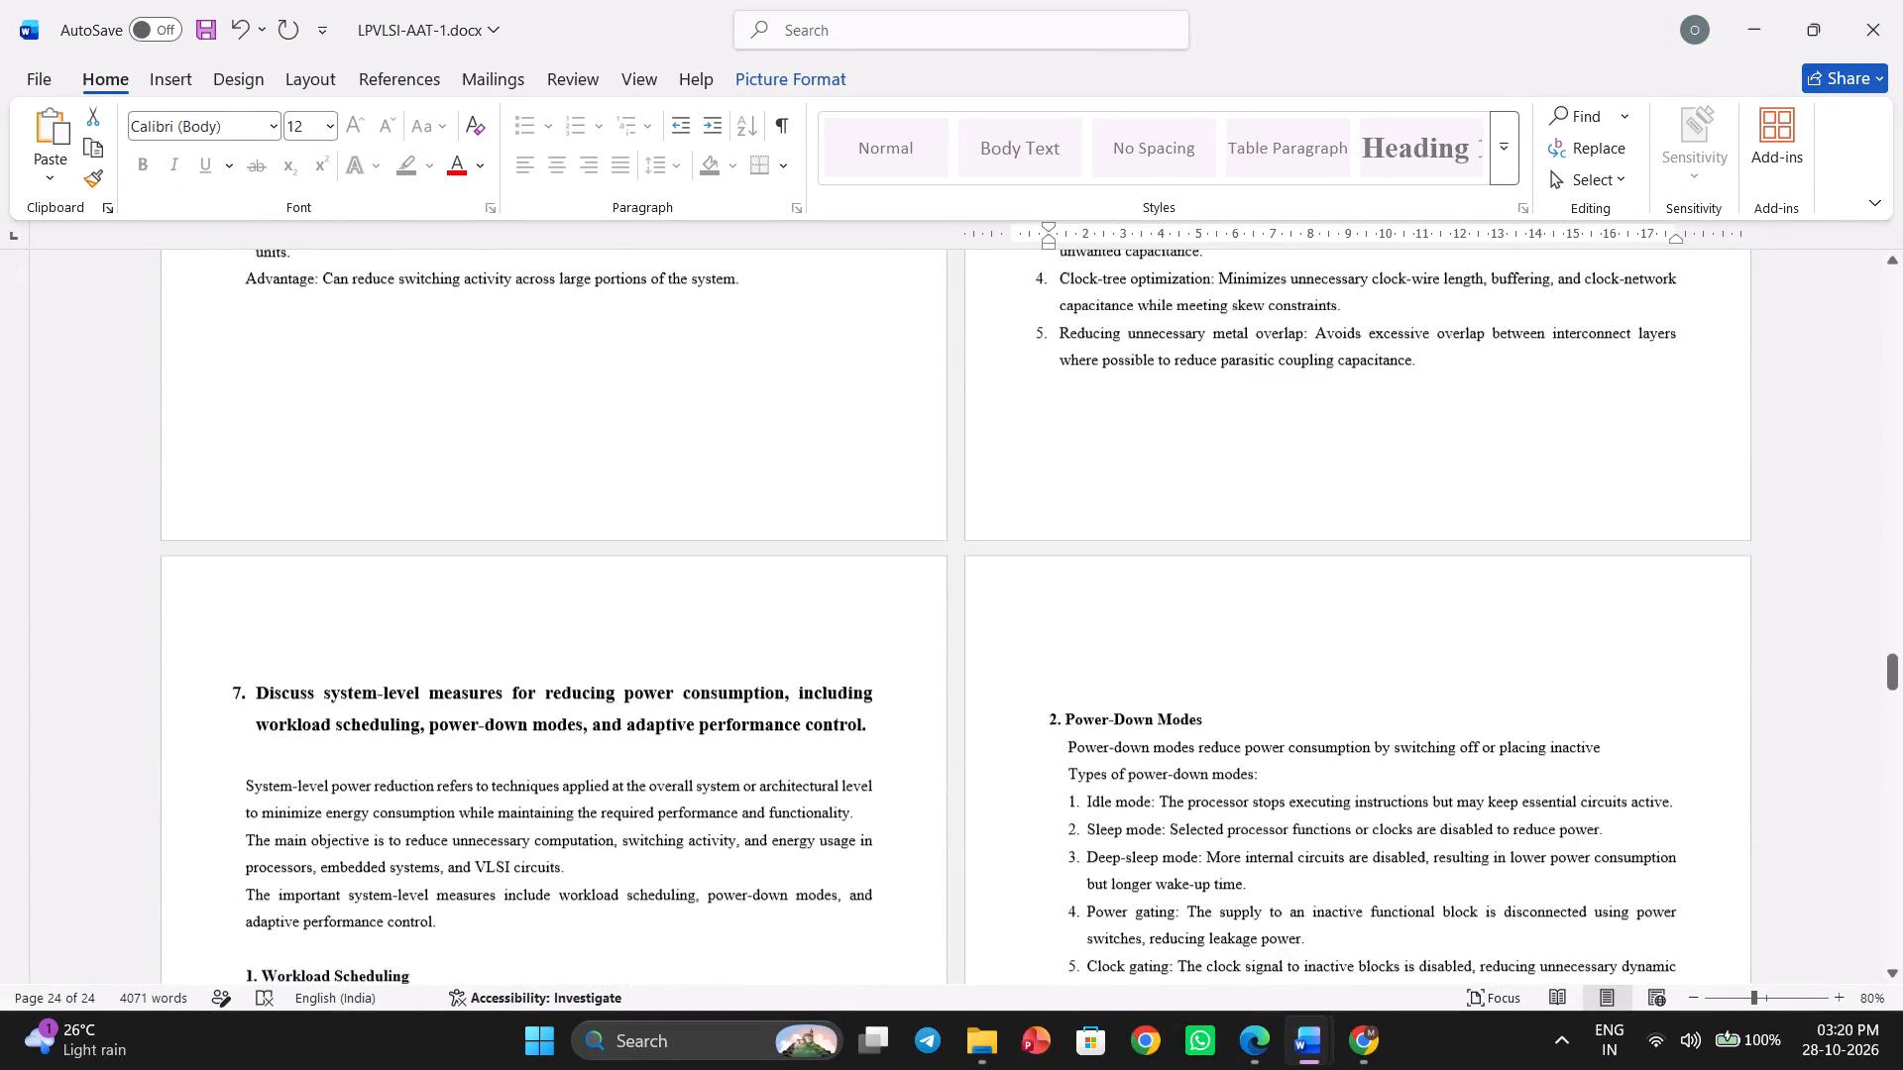
{"action": "scroll", "coordinate": [1221, 600], "scroll_direction": "up", "scroll_amount": 1}
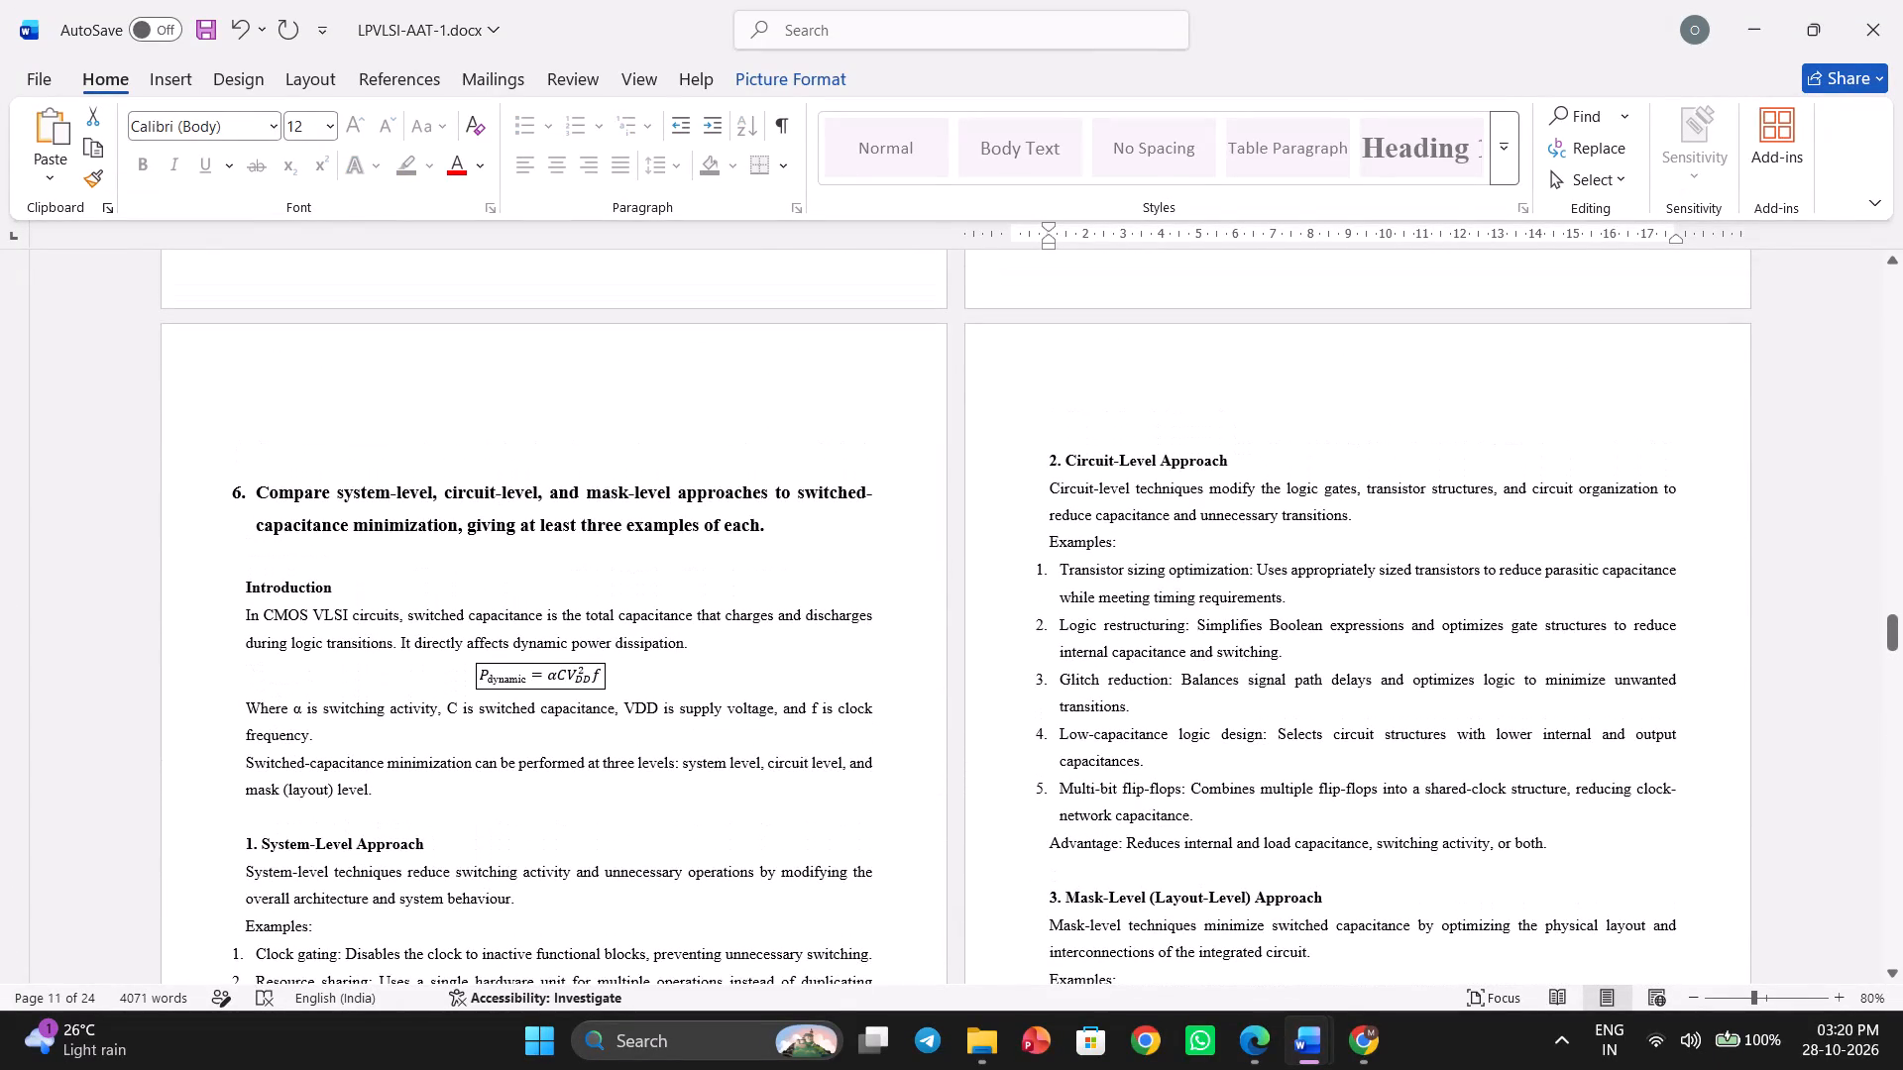
{"action": "scroll", "coordinate": [1221, 600], "scroll_direction": "up", "scroll_amount": 3}
{"action": "scroll", "coordinate": [1221, 600], "scroll_direction": "down", "scroll_amount": 2}
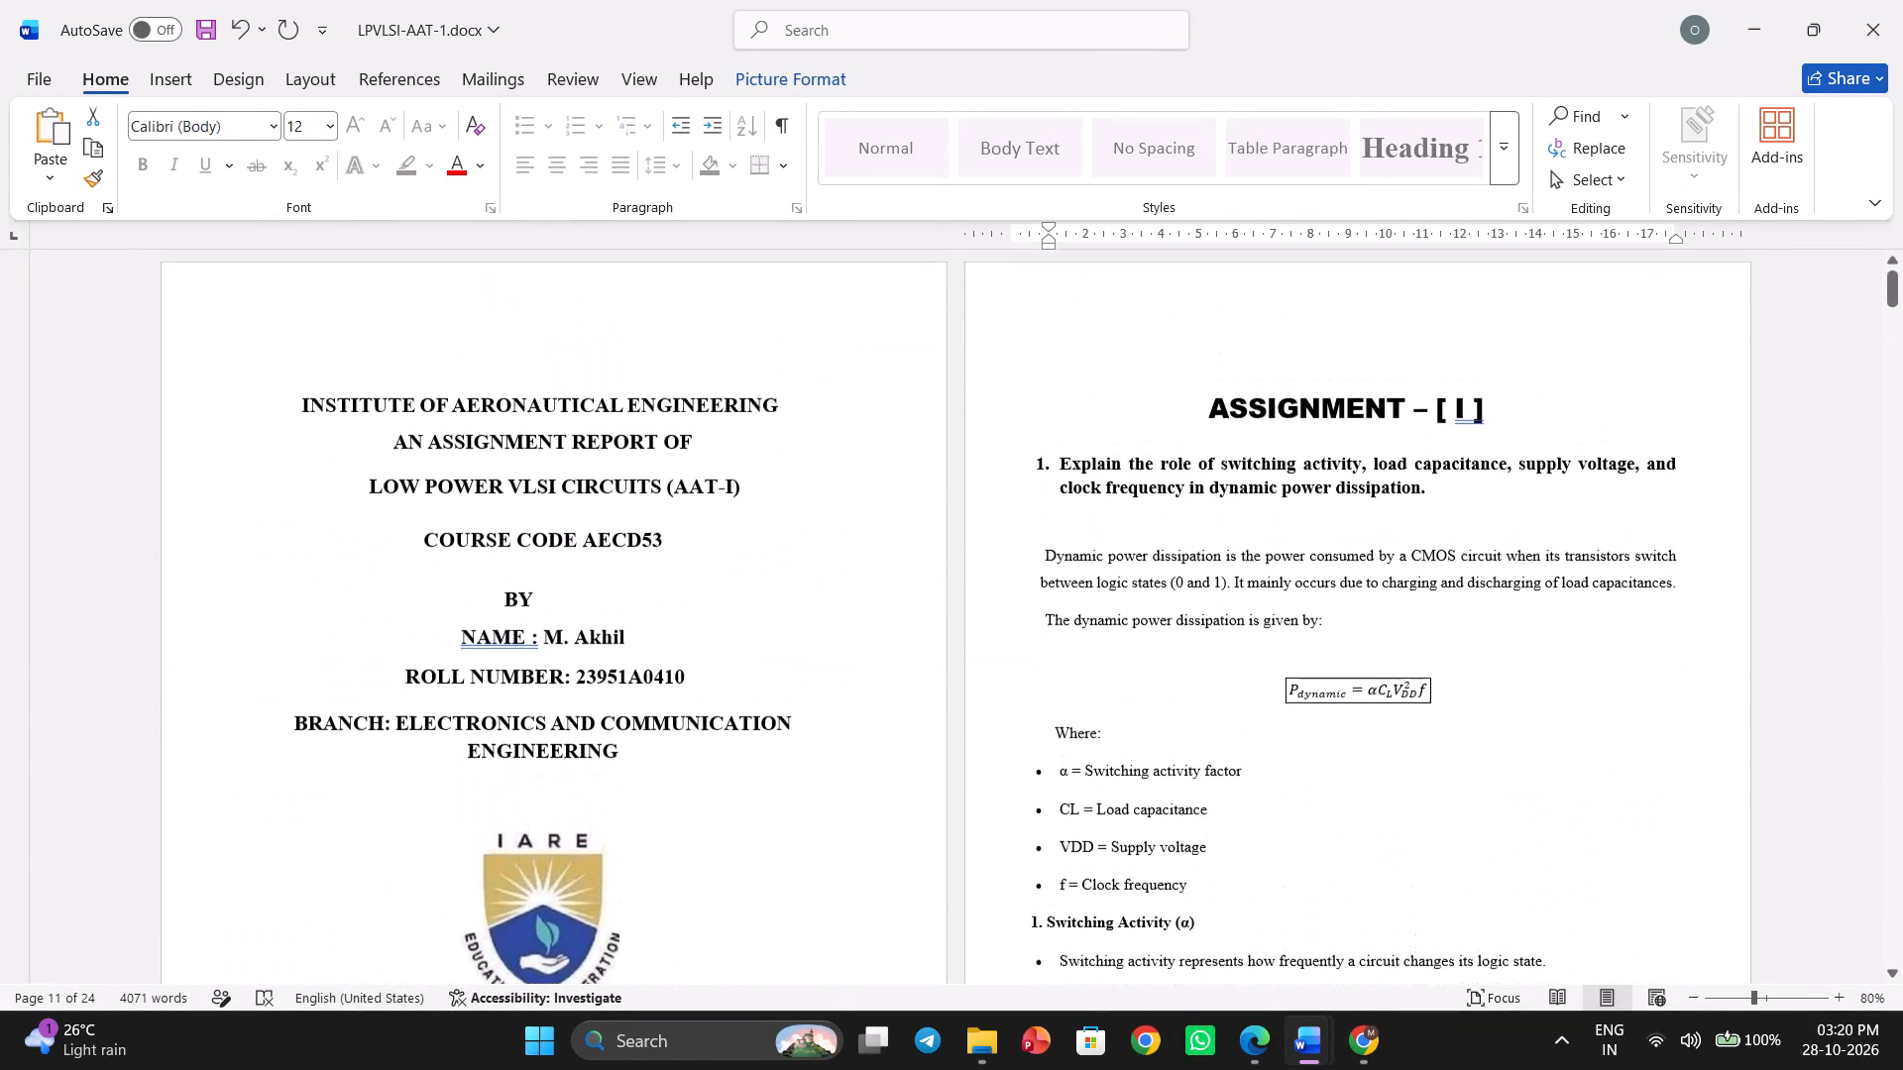
{"action": "scroll", "coordinate": [1221, 600], "scroll_direction": "down", "scroll_amount": 4}
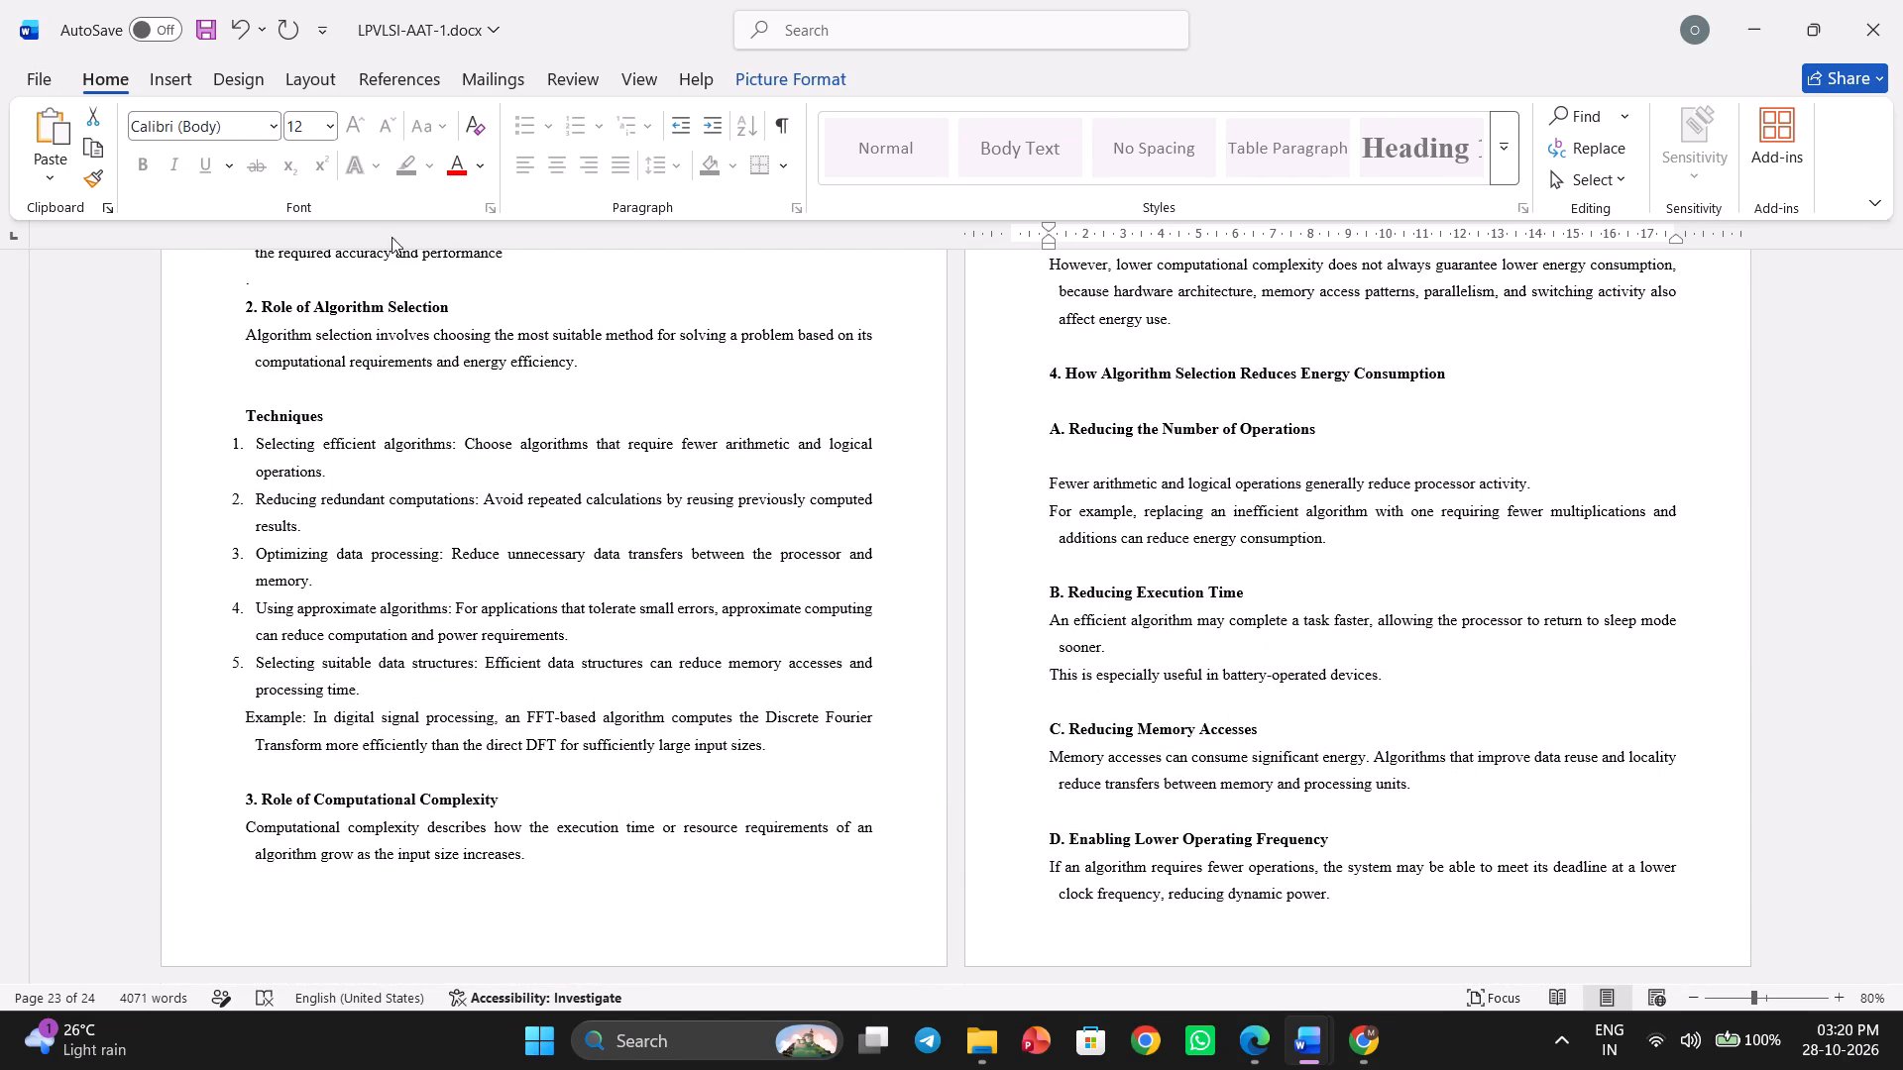
{"action": "scroll", "coordinate": [574, 414], "scroll_direction": "up", "scroll_amount": 1}
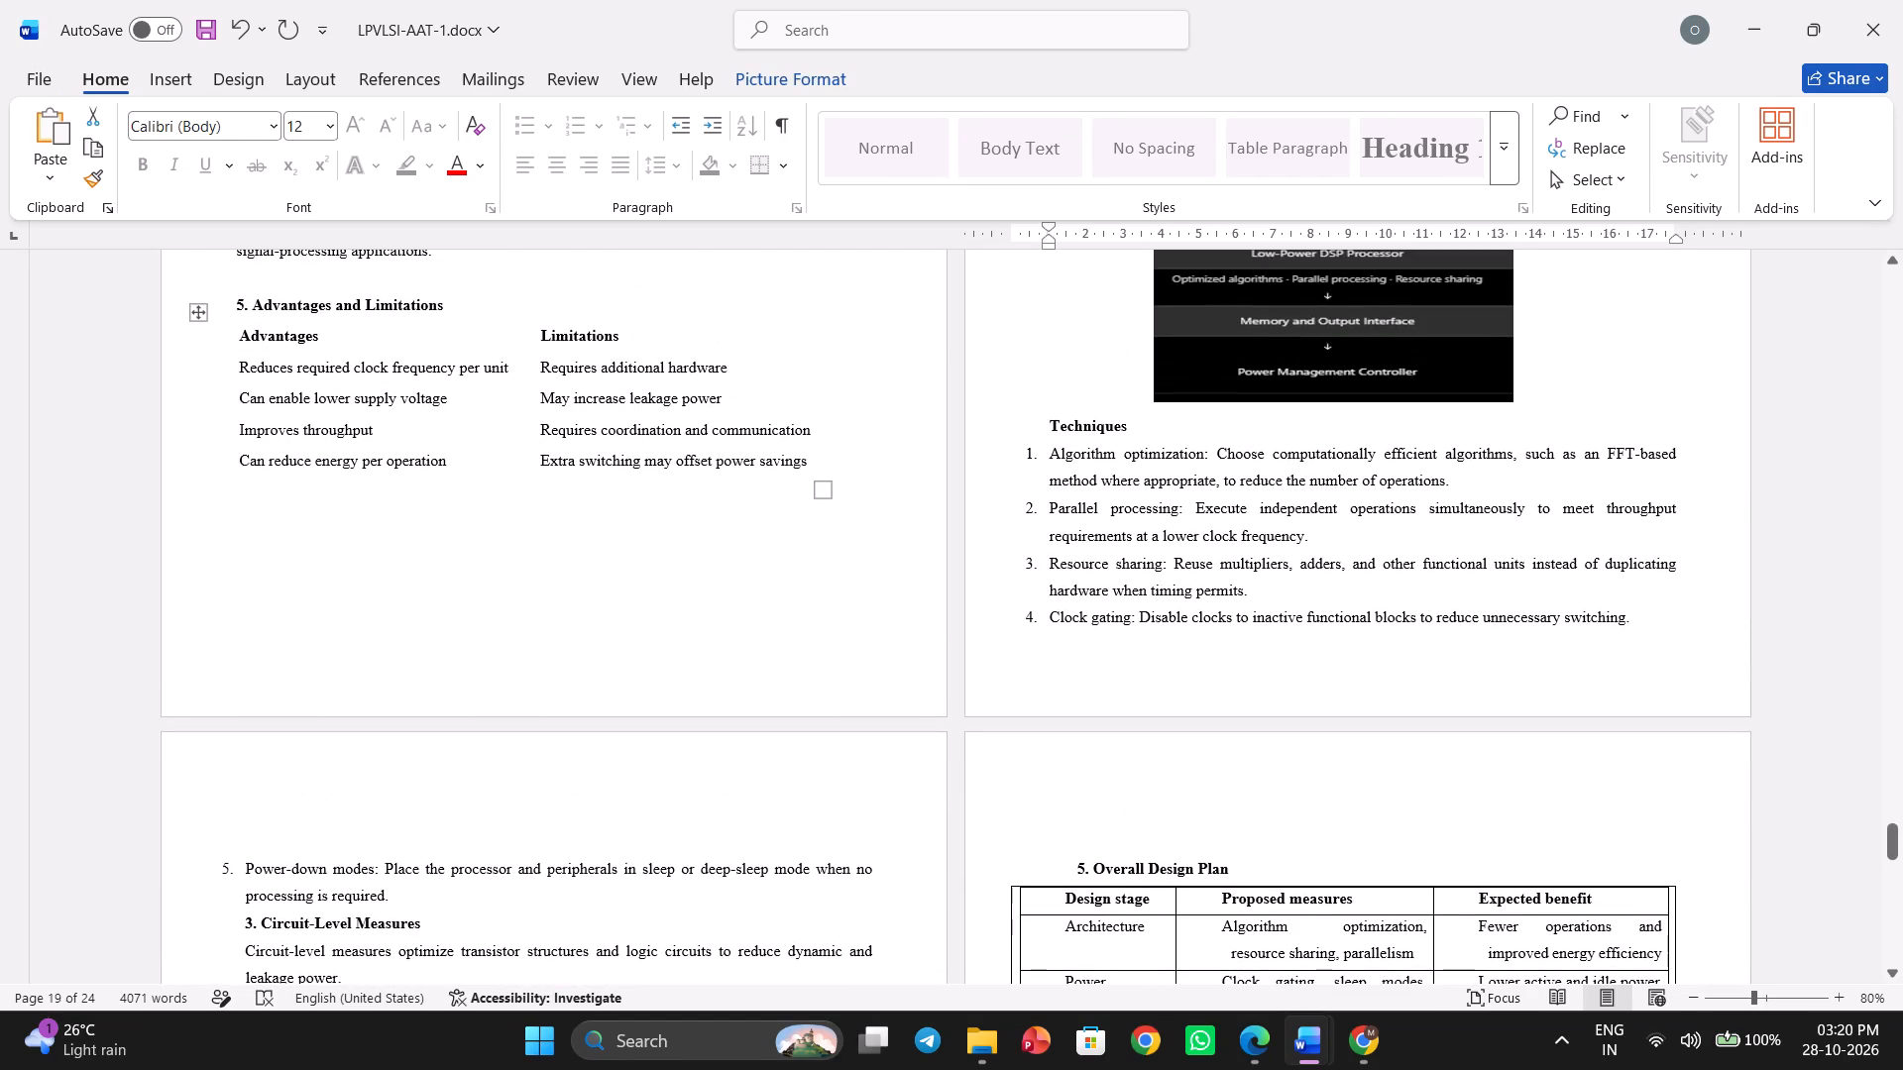
{"action": "scroll", "coordinate": [574, 414], "scroll_direction": "up", "scroll_amount": 7}
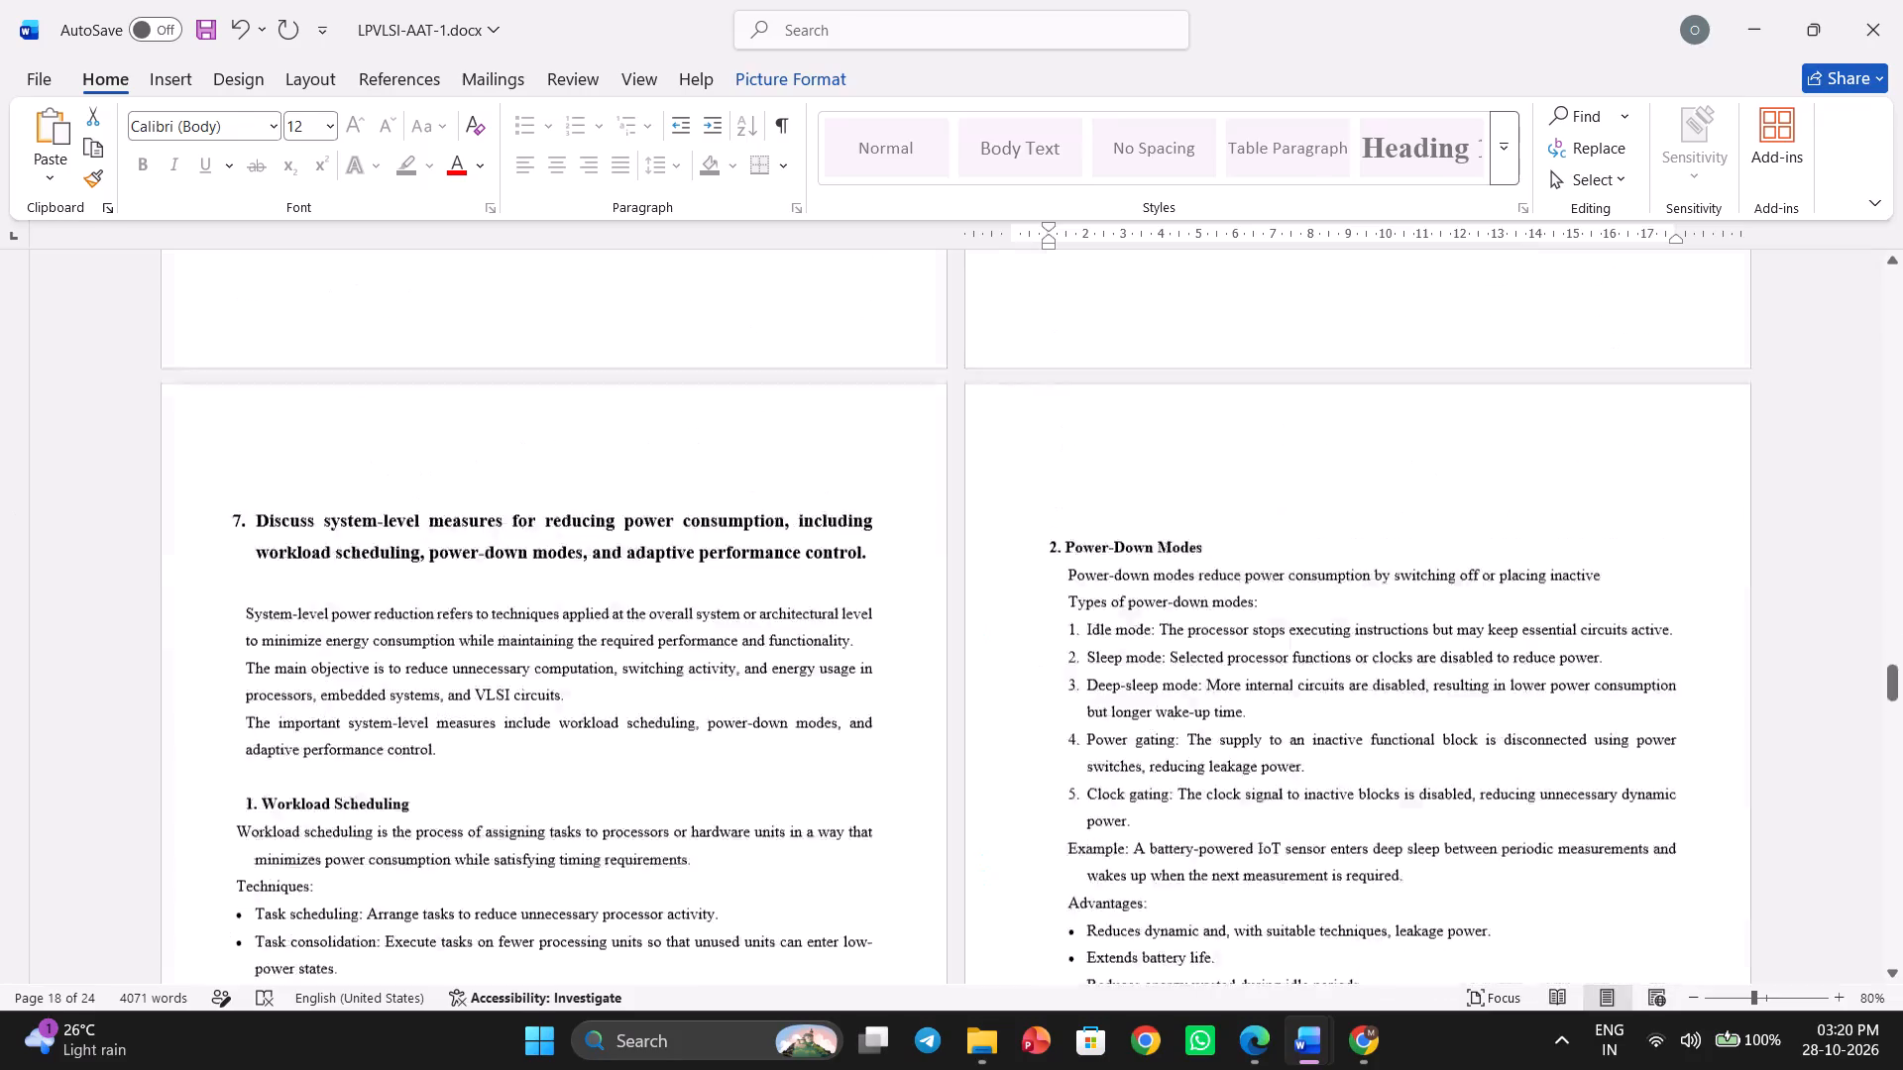
{"action": "scroll", "coordinate": [506, 432], "scroll_direction": "right", "scroll_amount": 4}
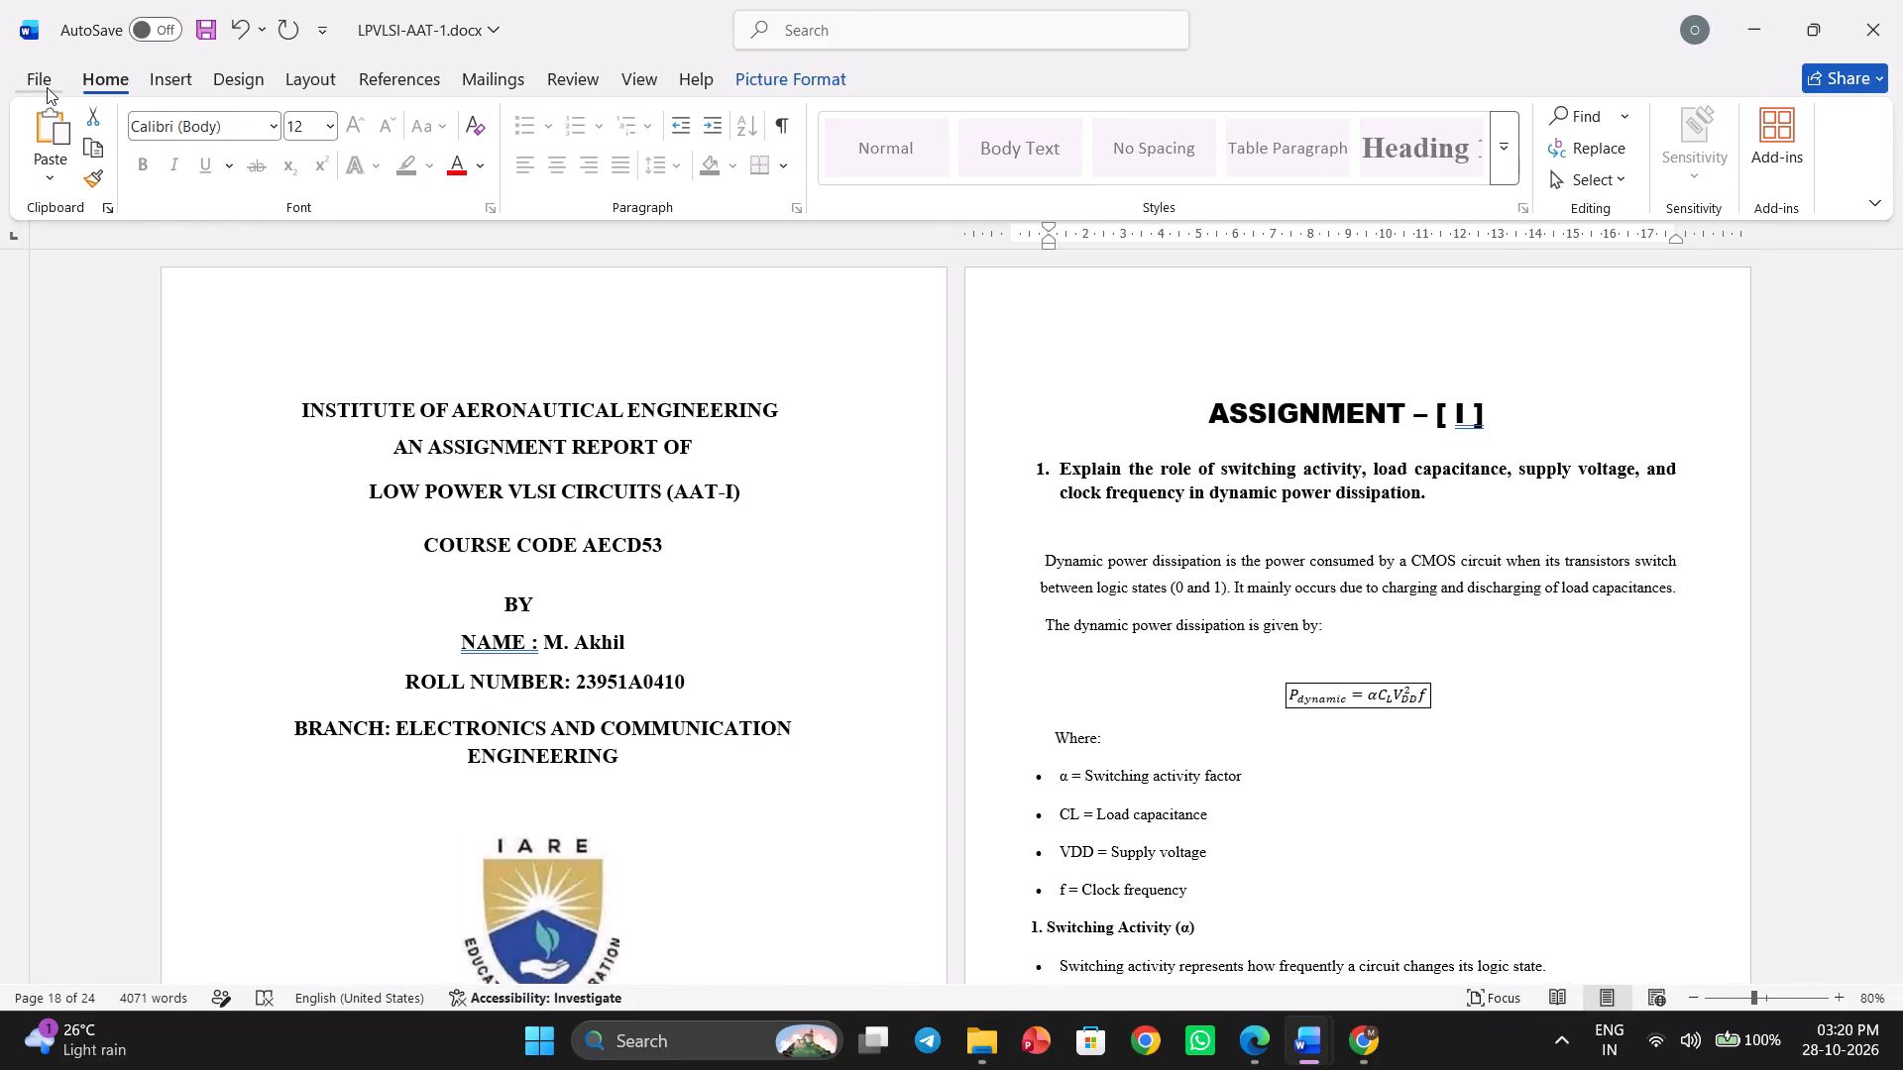
Save the report as a PDF named LPVLSI-AAT-1.pdf in the LAB folder inside 7th sem.
{"action": "left_click", "coordinate": [46, 86]}
{"action": "left_click", "coordinate": [98, 407]}
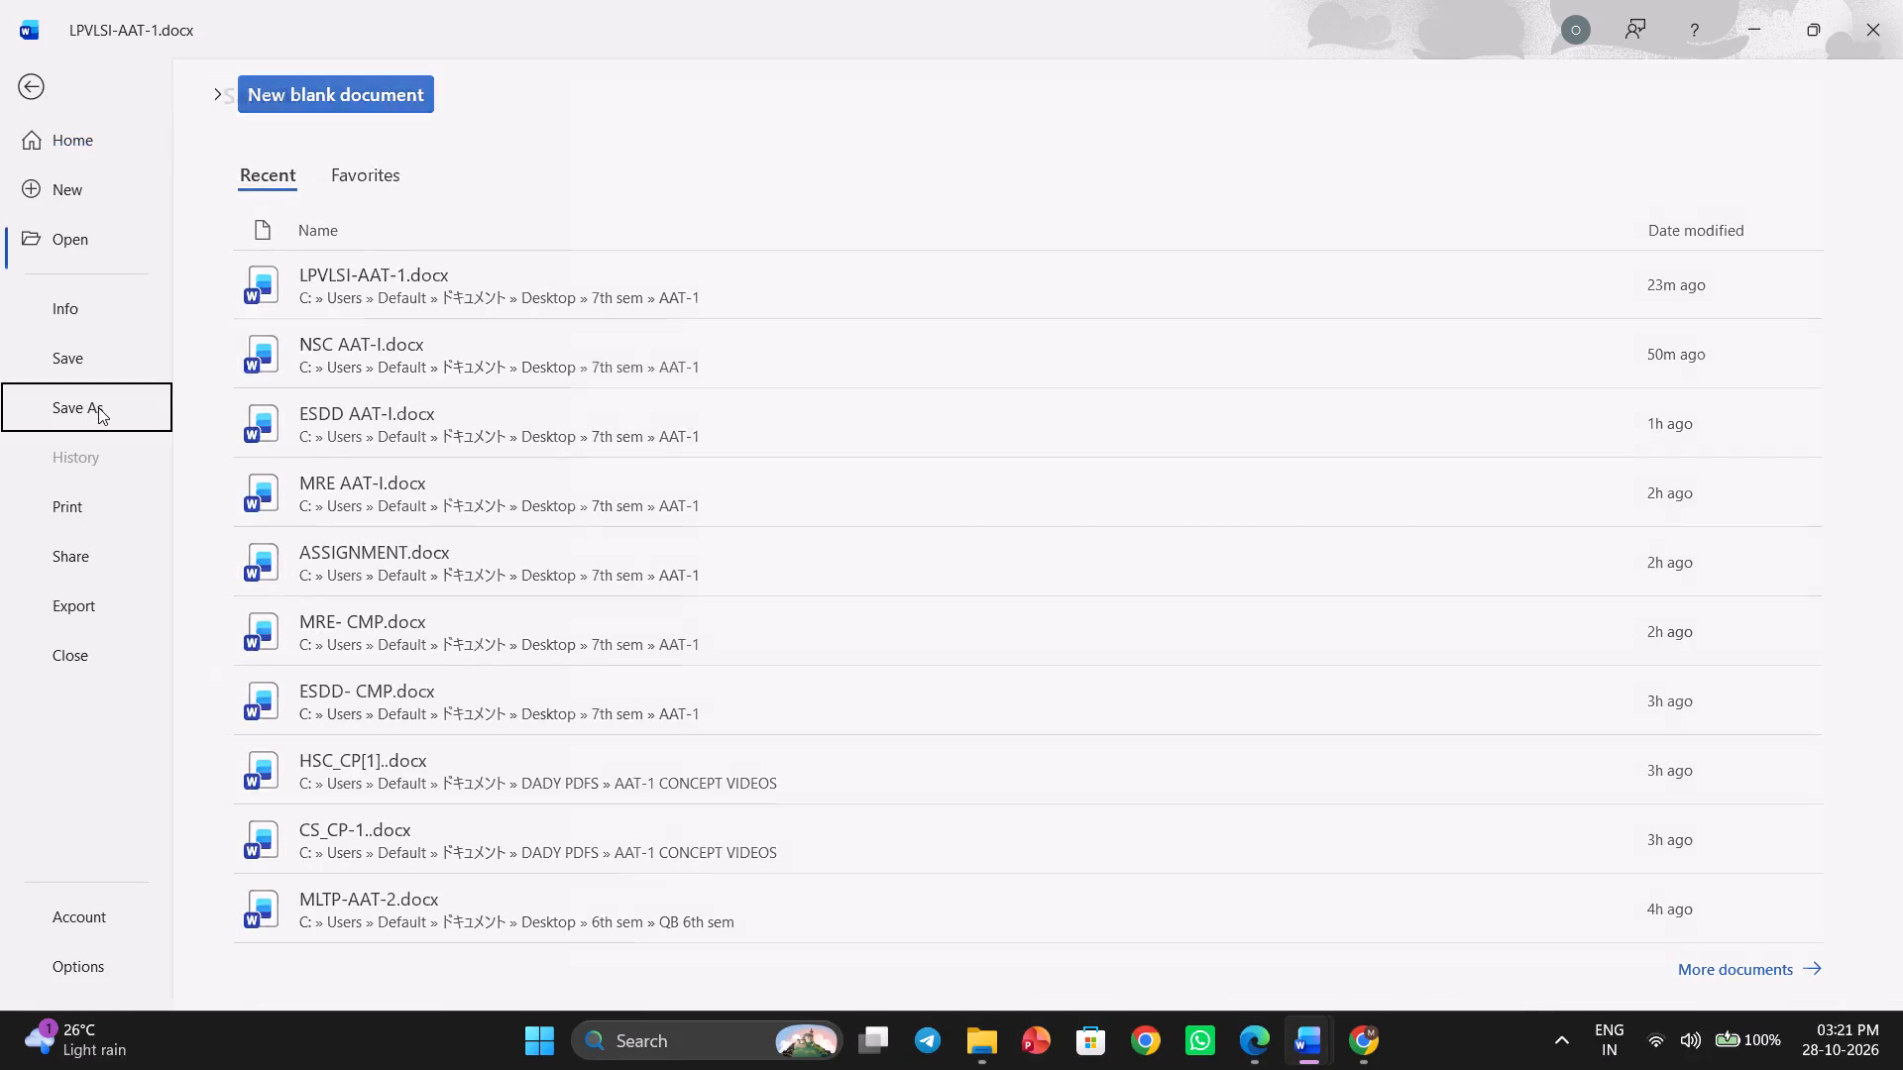
{"action": "left_click", "coordinate": [679, 261]}
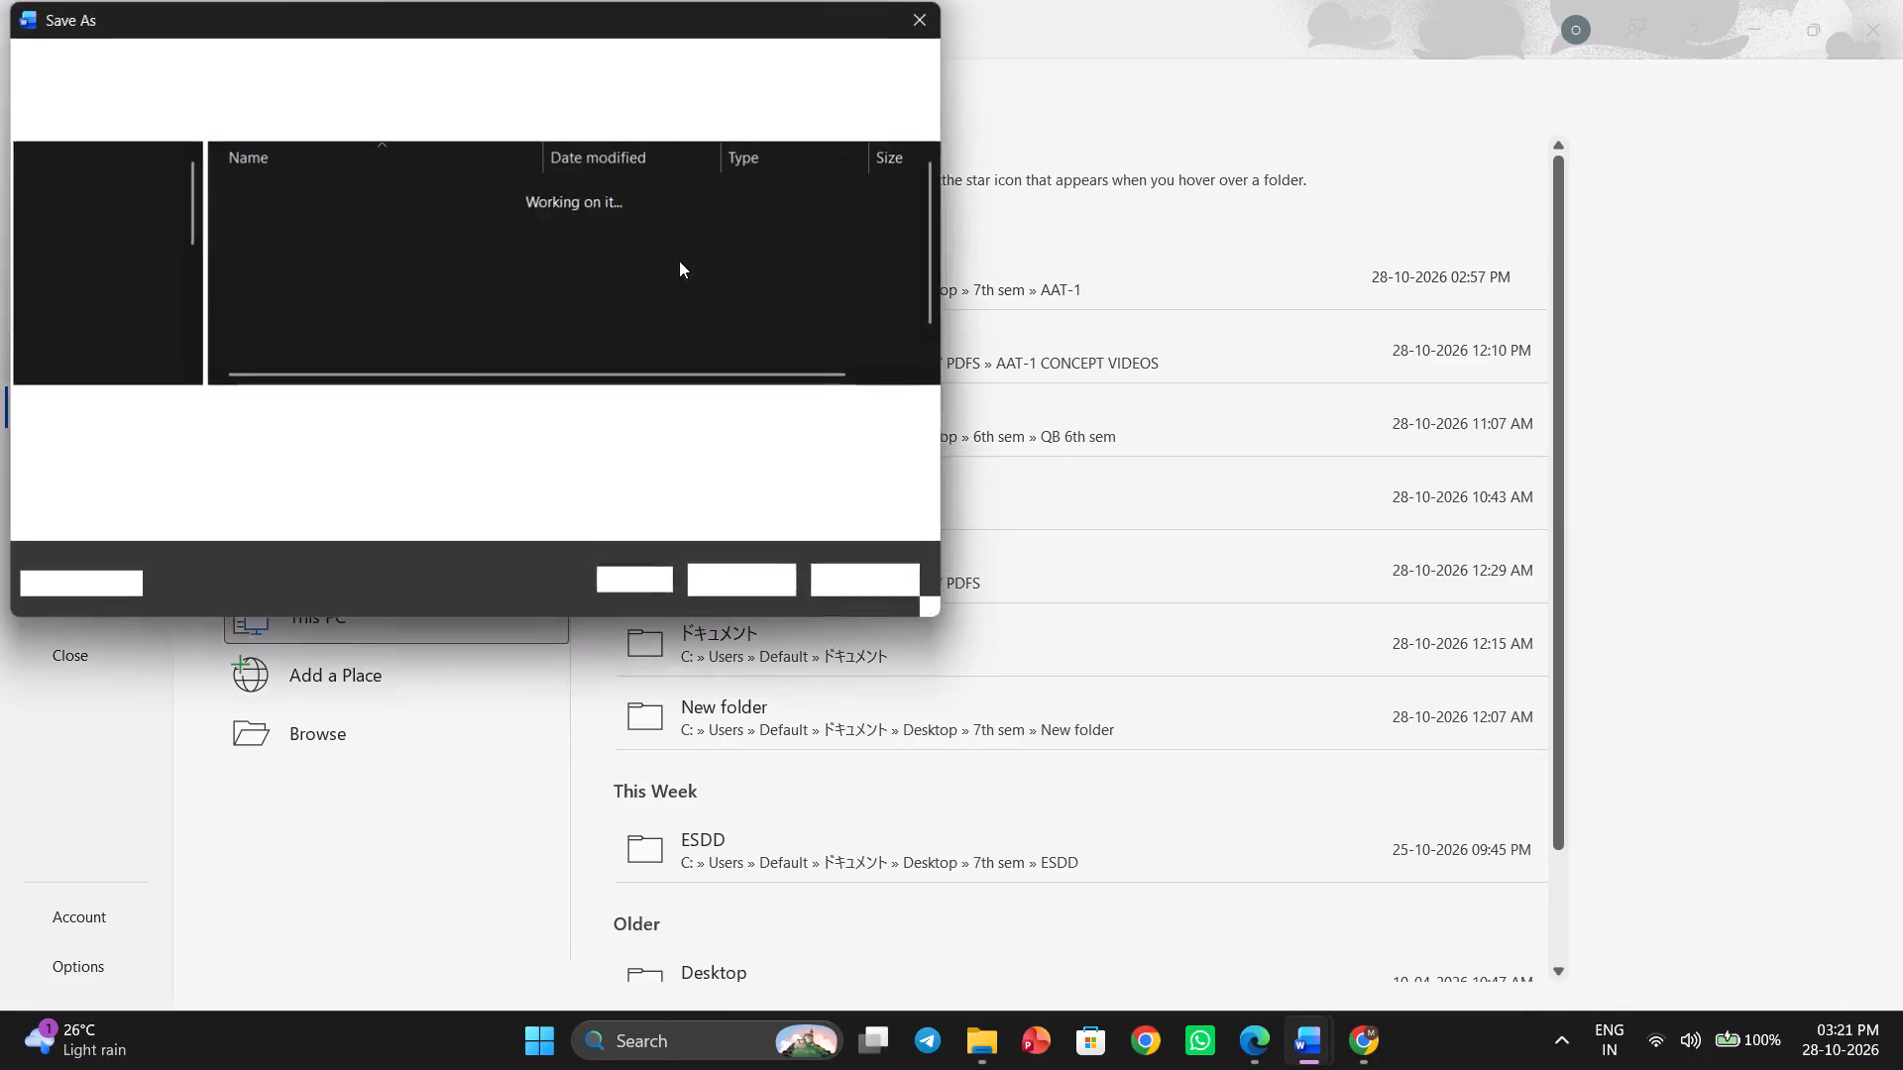
{"action": "double_click", "coordinate": [139, 187]}
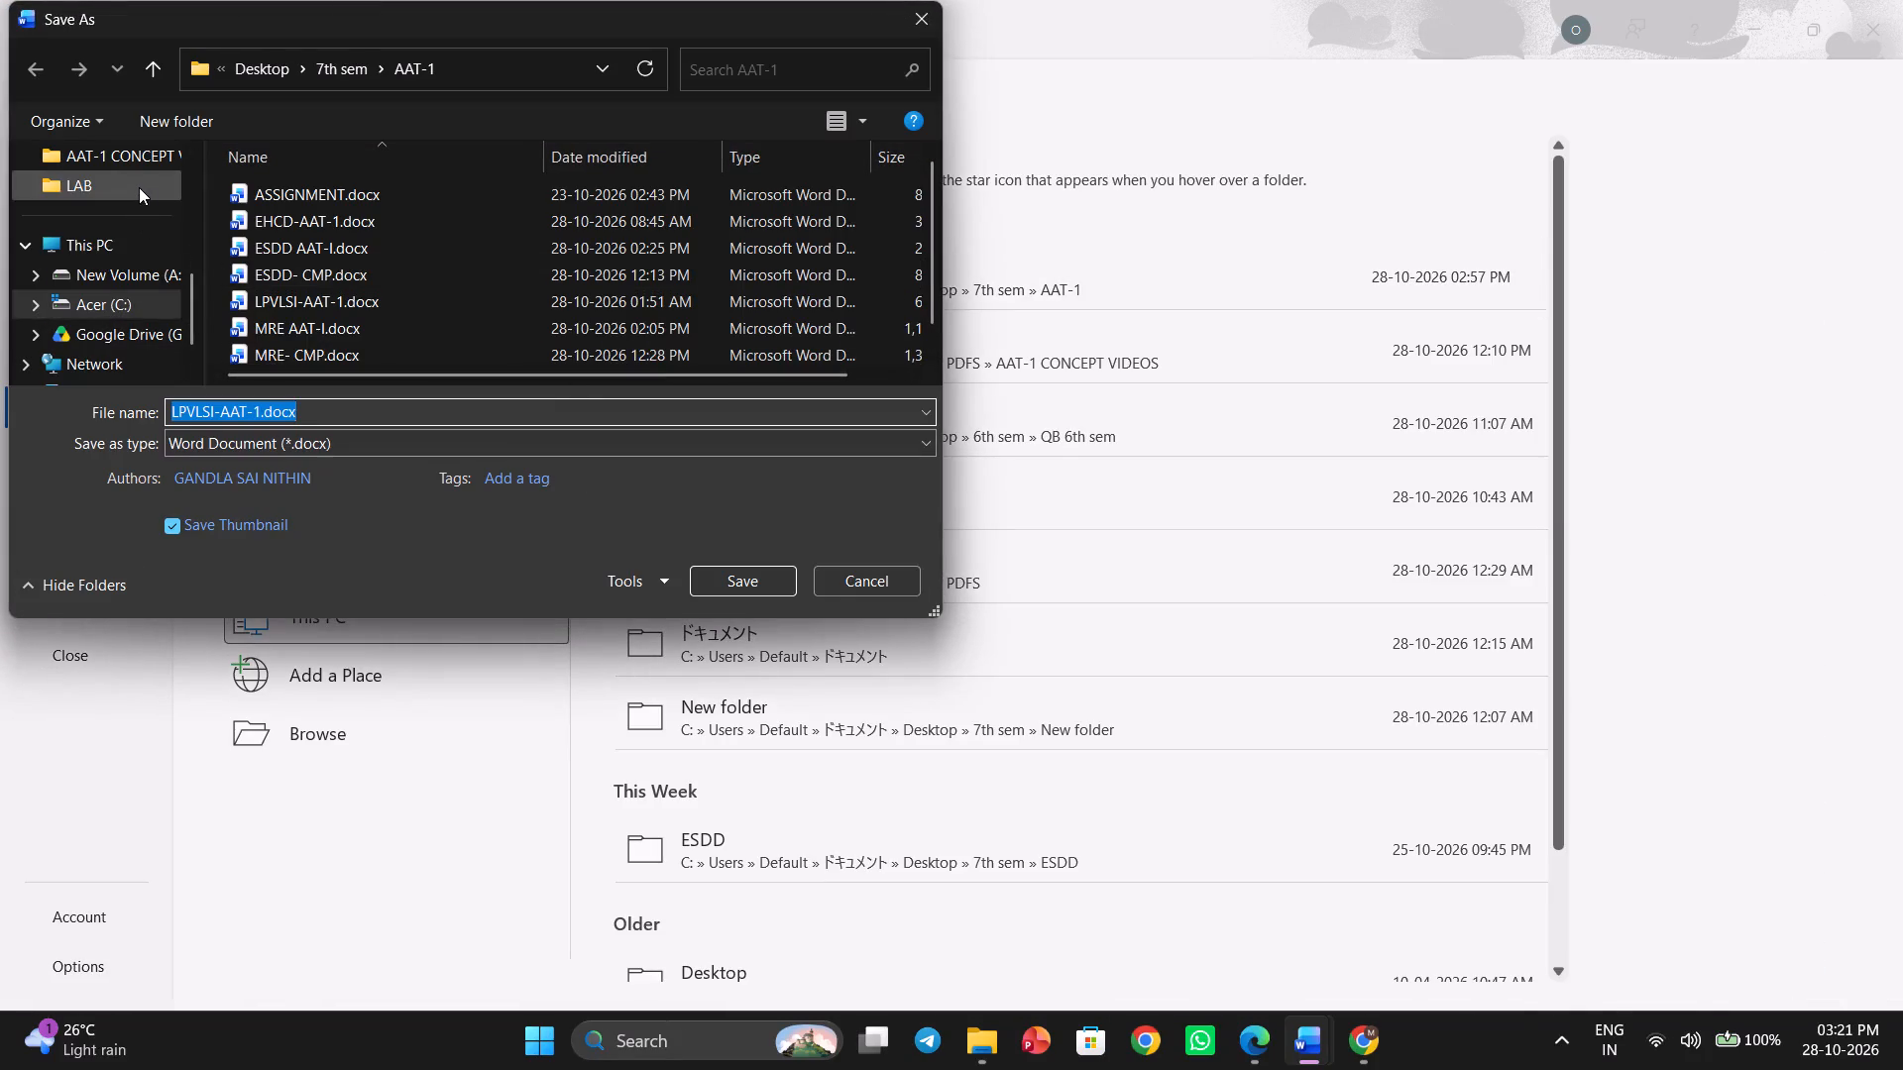
{"action": "left_click", "coordinate": [359, 446]}
{"action": "left_click", "coordinate": [275, 585]}
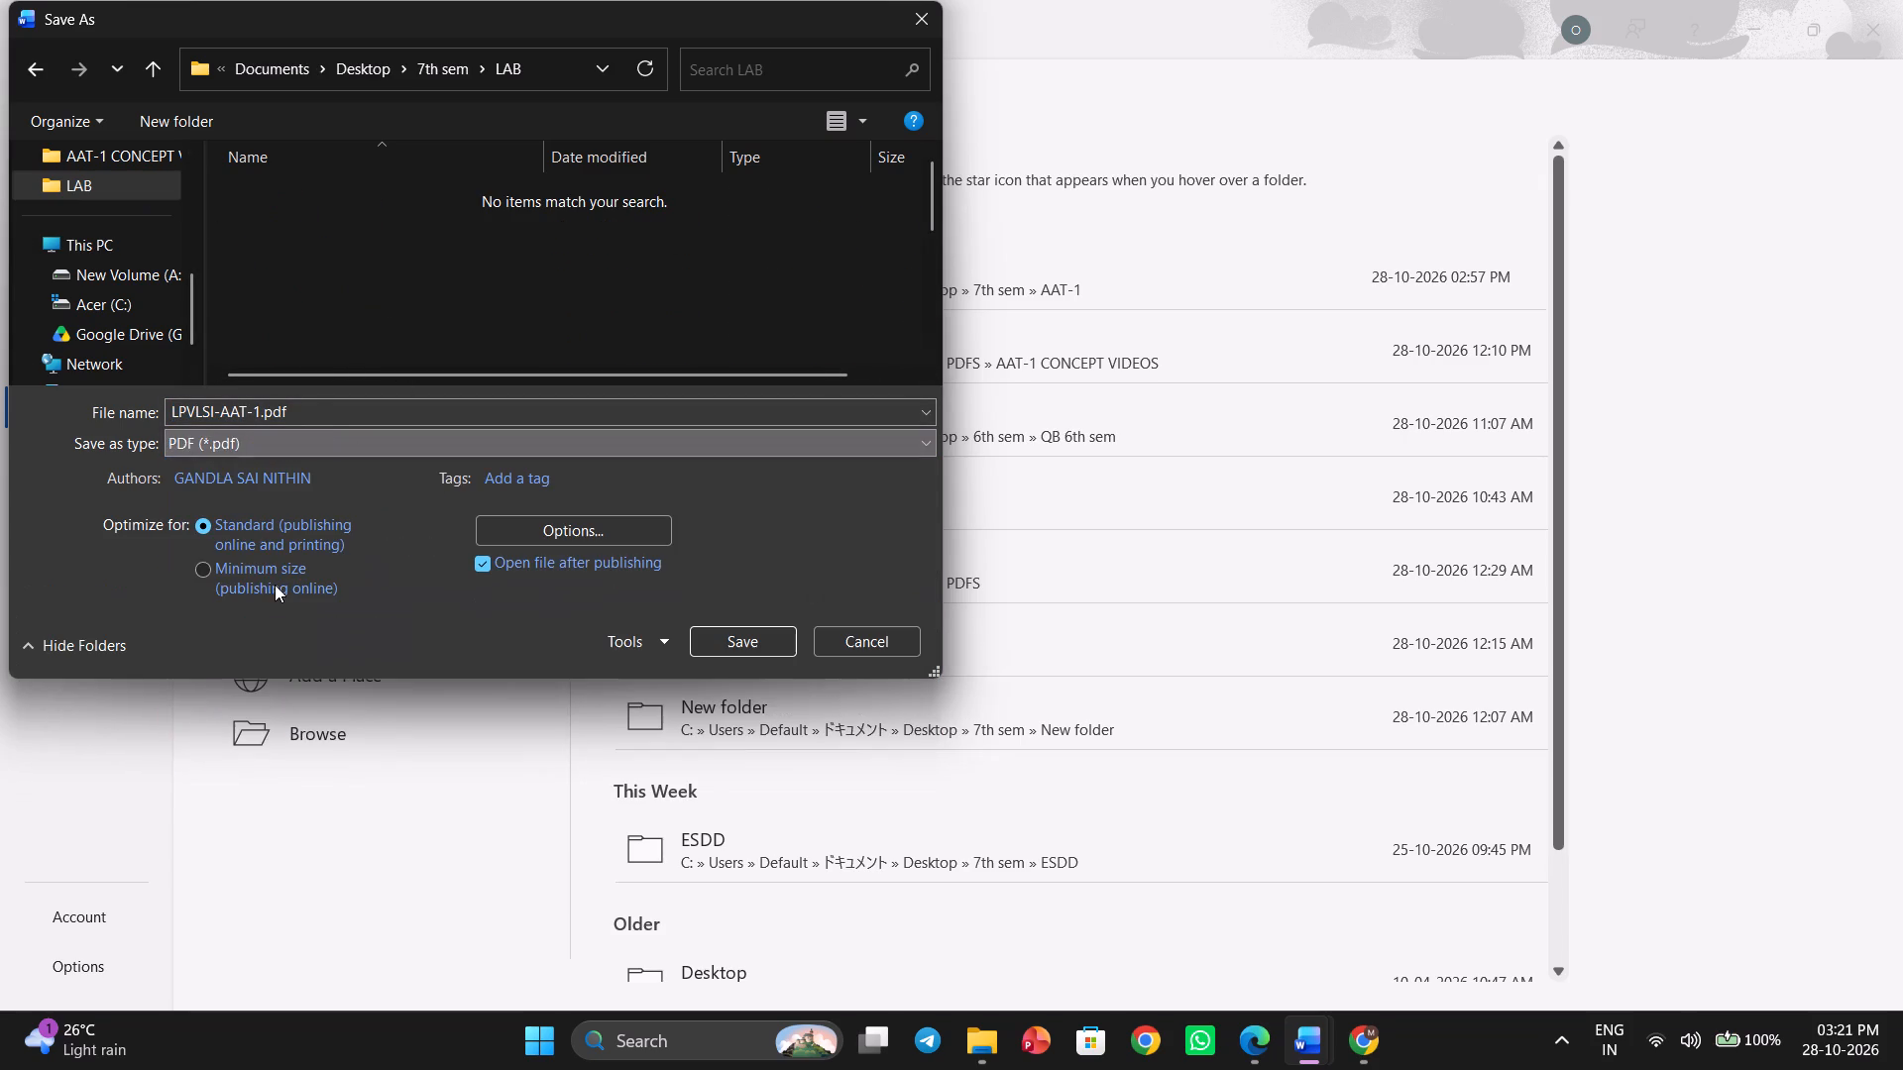
{"action": "scroll", "coordinate": [368, 333], "scroll_direction": "down", "scroll_amount": 1}
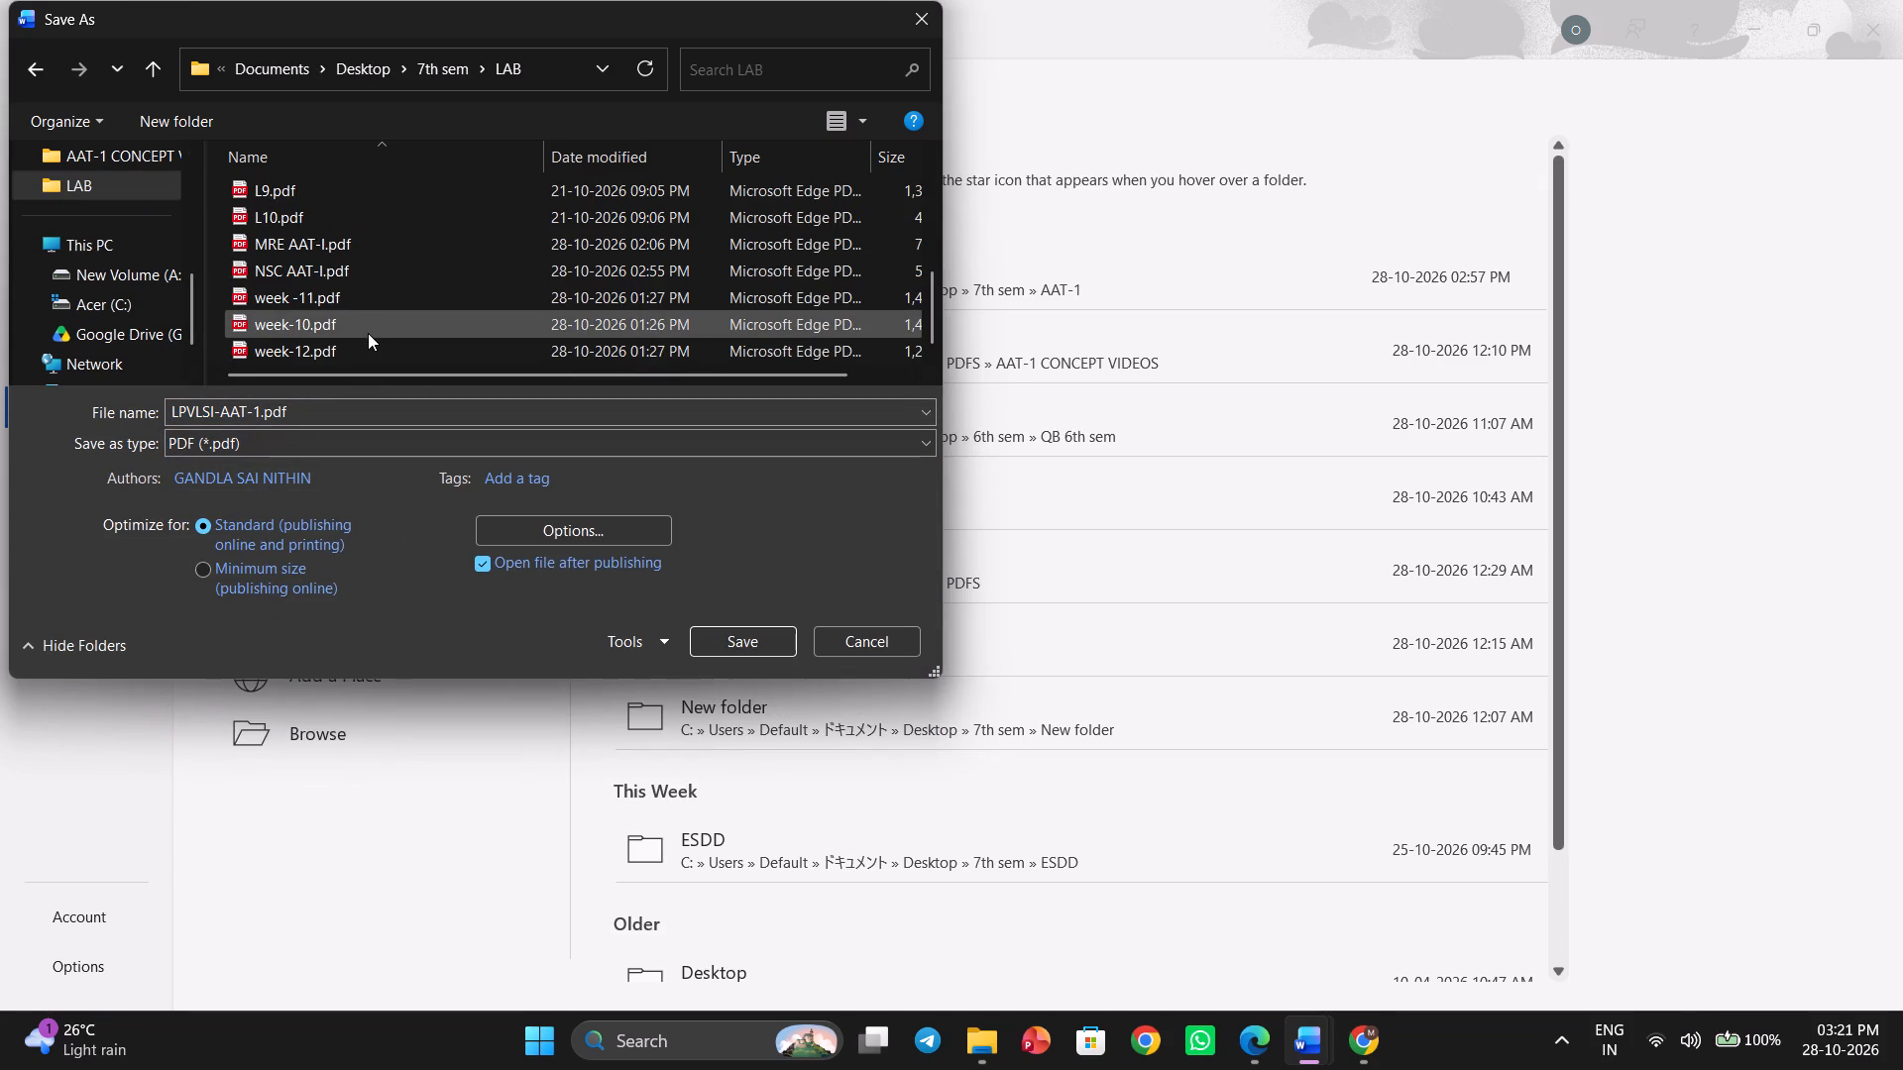
{"action": "scroll", "coordinate": [368, 333], "scroll_direction": "down", "scroll_amount": 2}
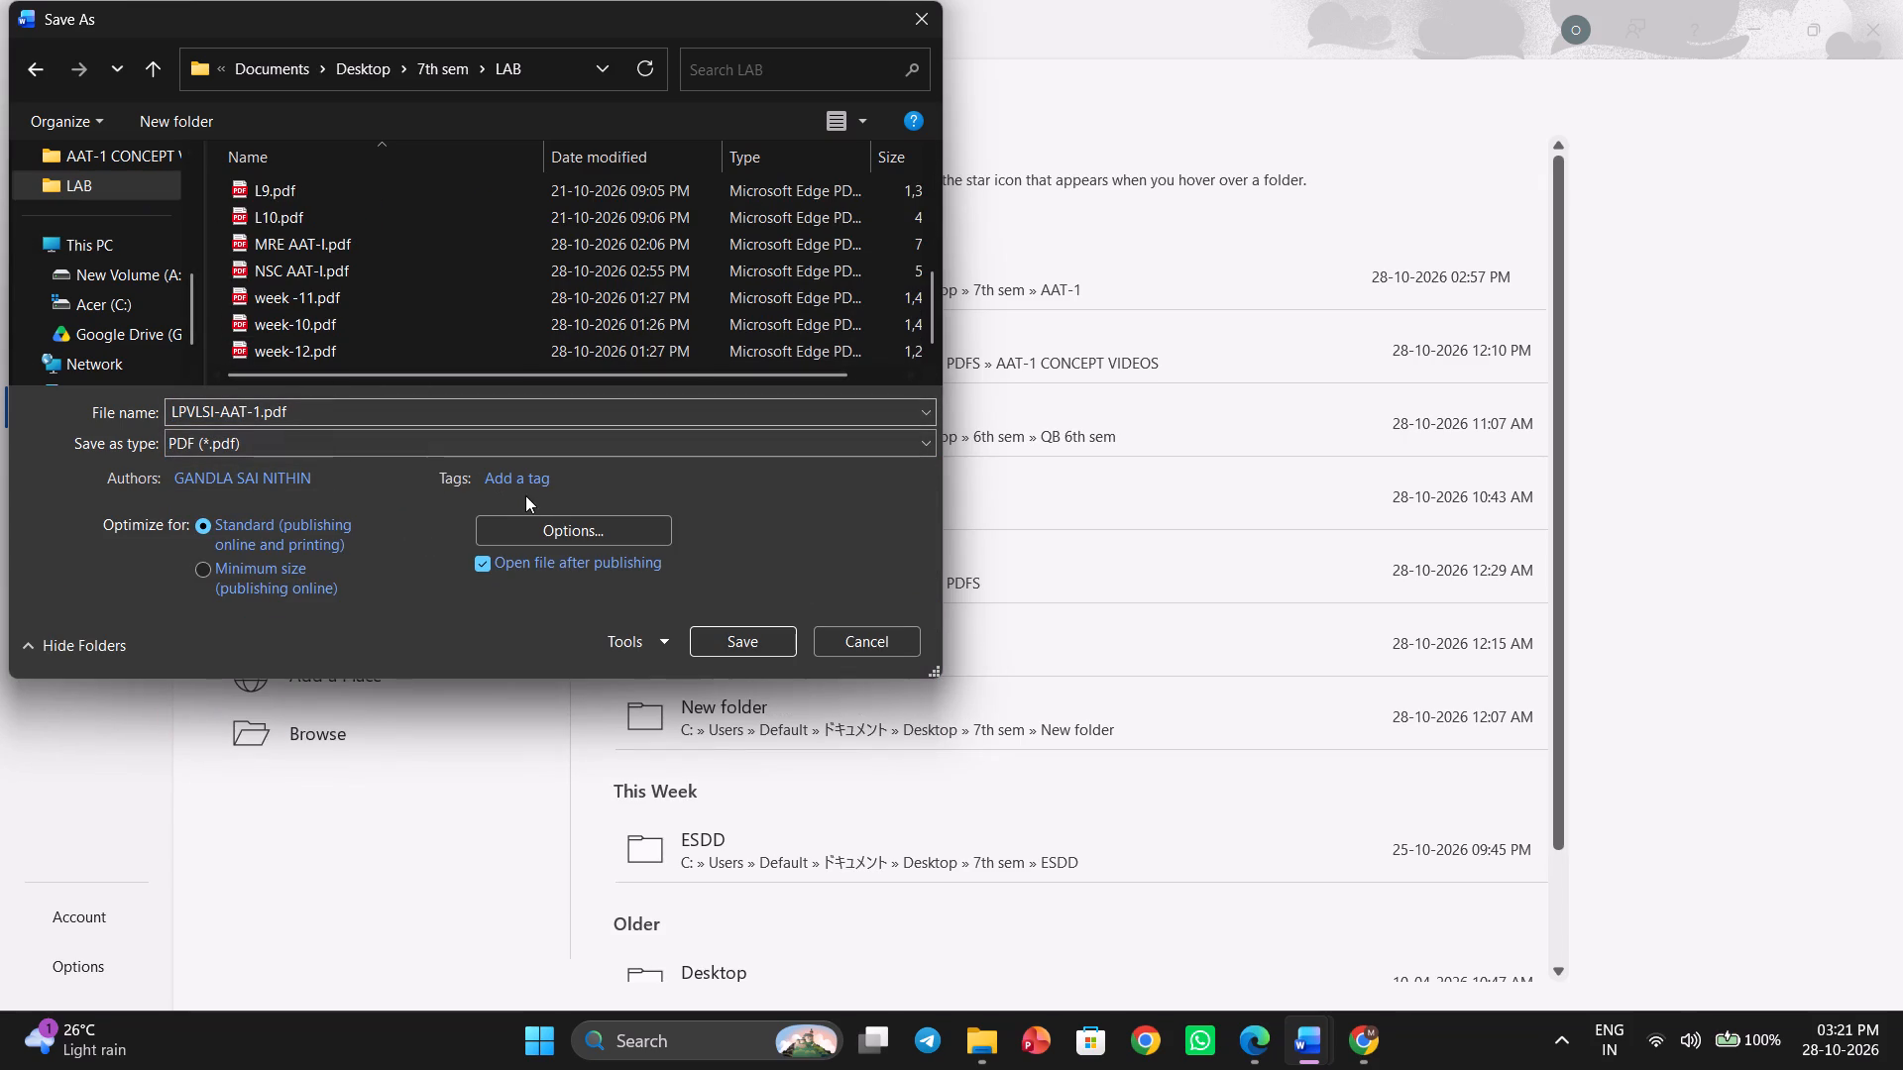
{"action": "left_click", "coordinate": [717, 634]}
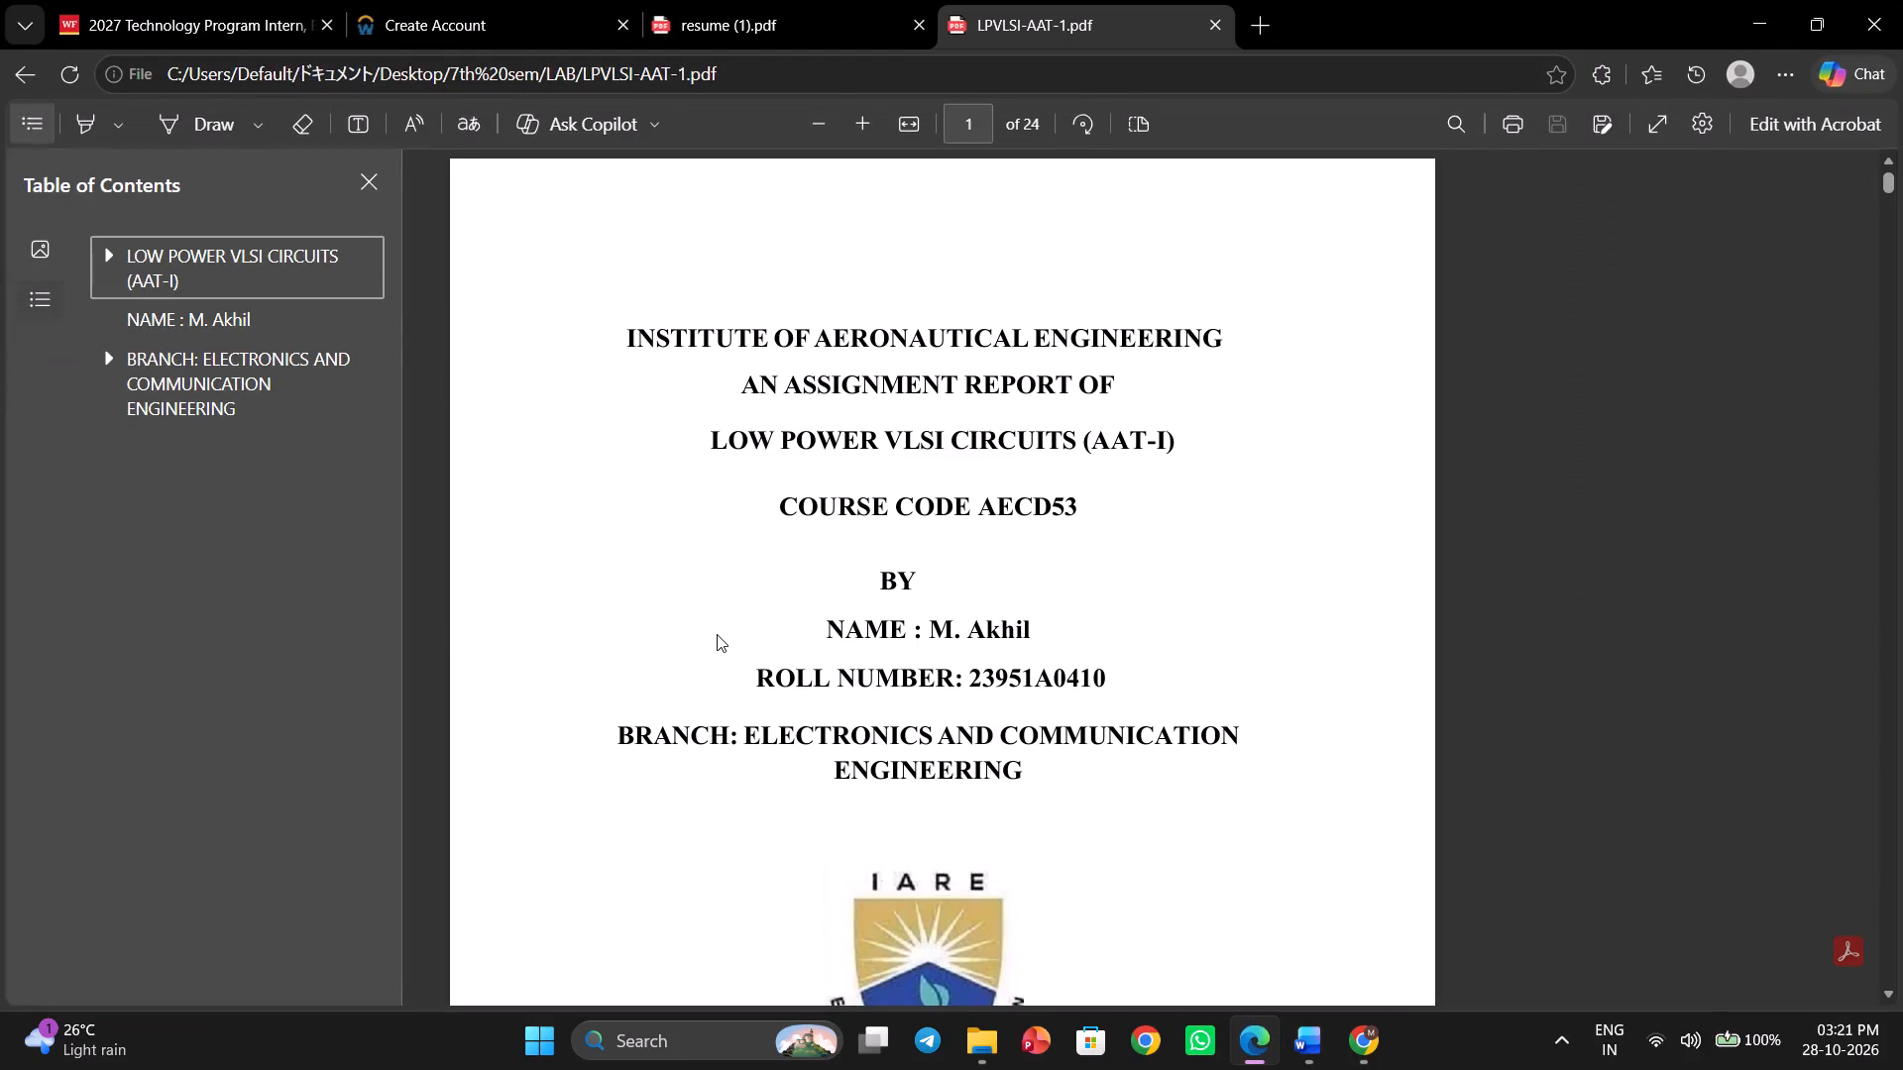
Review the exported PDF from the cover page to the last page, checking the layout of every question.
{"action": "scroll", "coordinate": [717, 634], "scroll_direction": "down", "scroll_amount": 8}
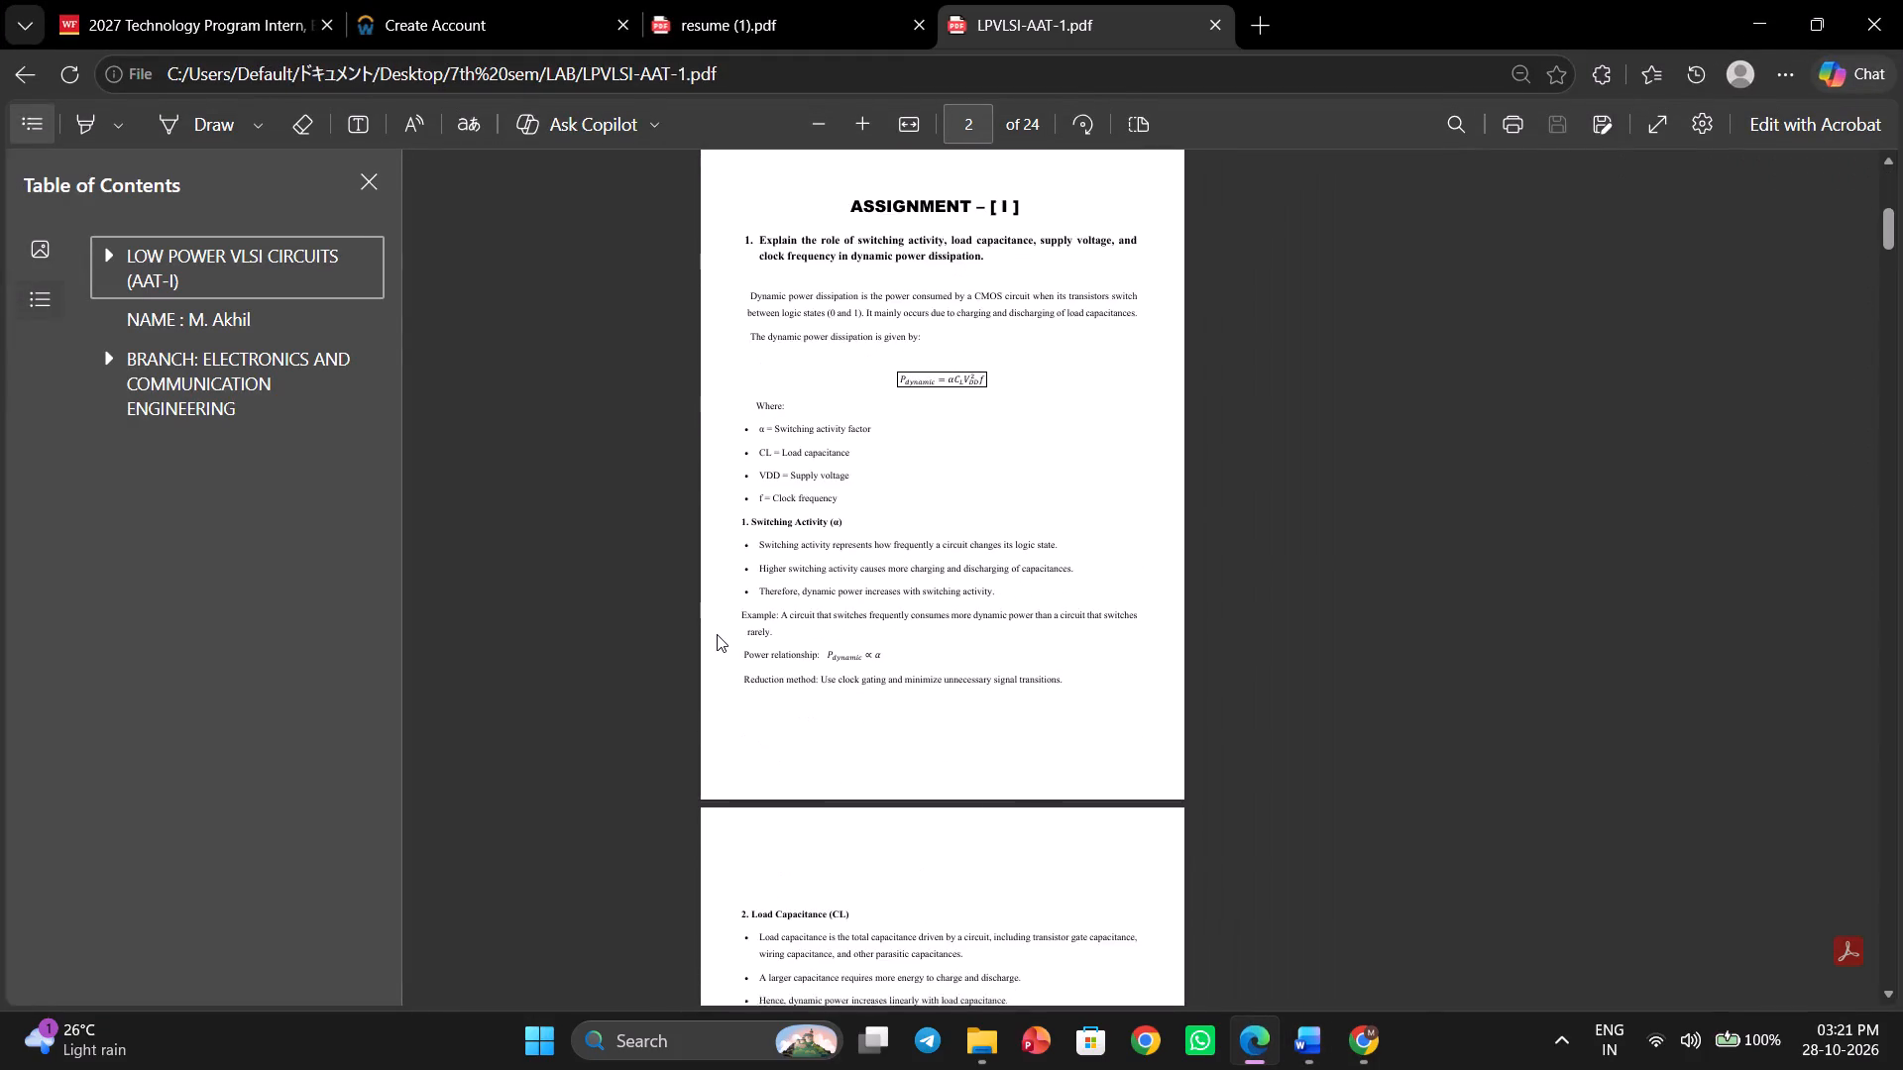
{"action": "scroll", "coordinate": [717, 634], "scroll_direction": "down", "scroll_amount": 5}
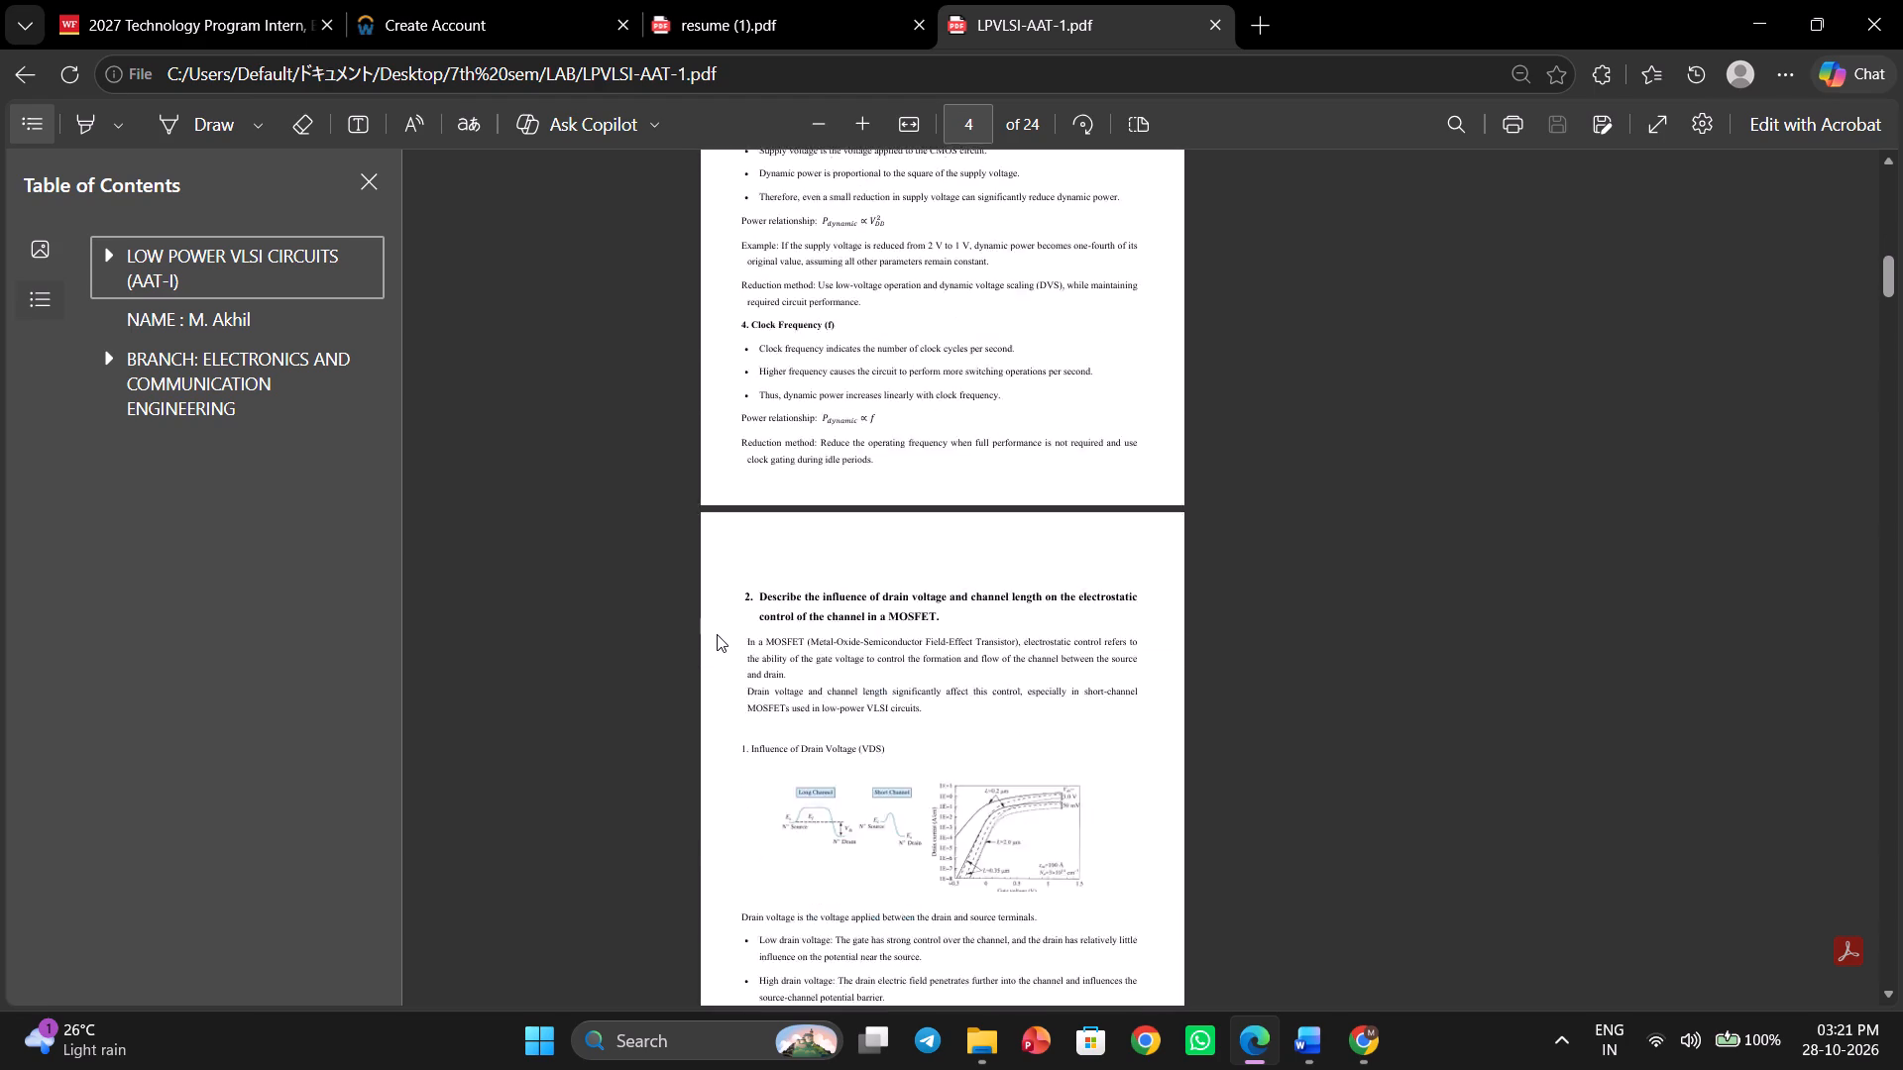
{"action": "scroll", "coordinate": [717, 634], "scroll_direction": "down", "scroll_amount": 6}
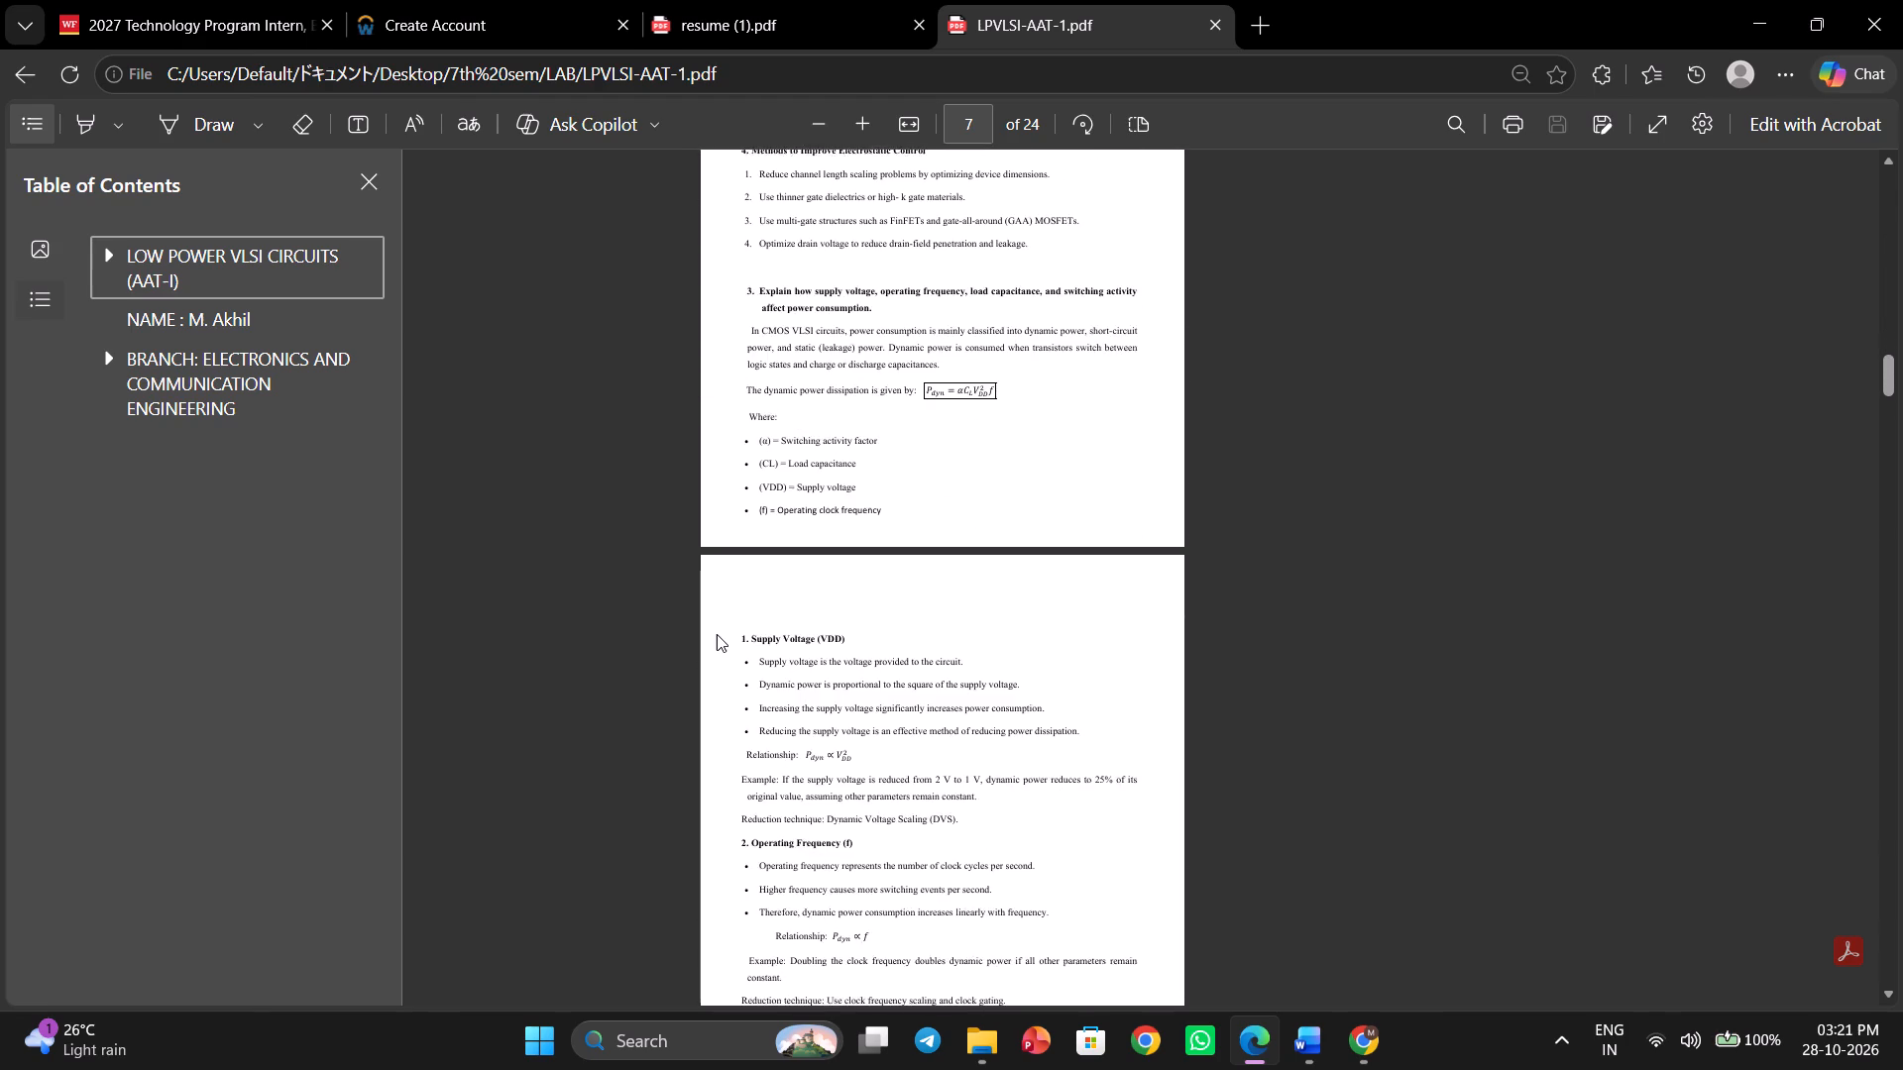
{"action": "scroll", "coordinate": [717, 634], "scroll_direction": "down", "scroll_amount": 5}
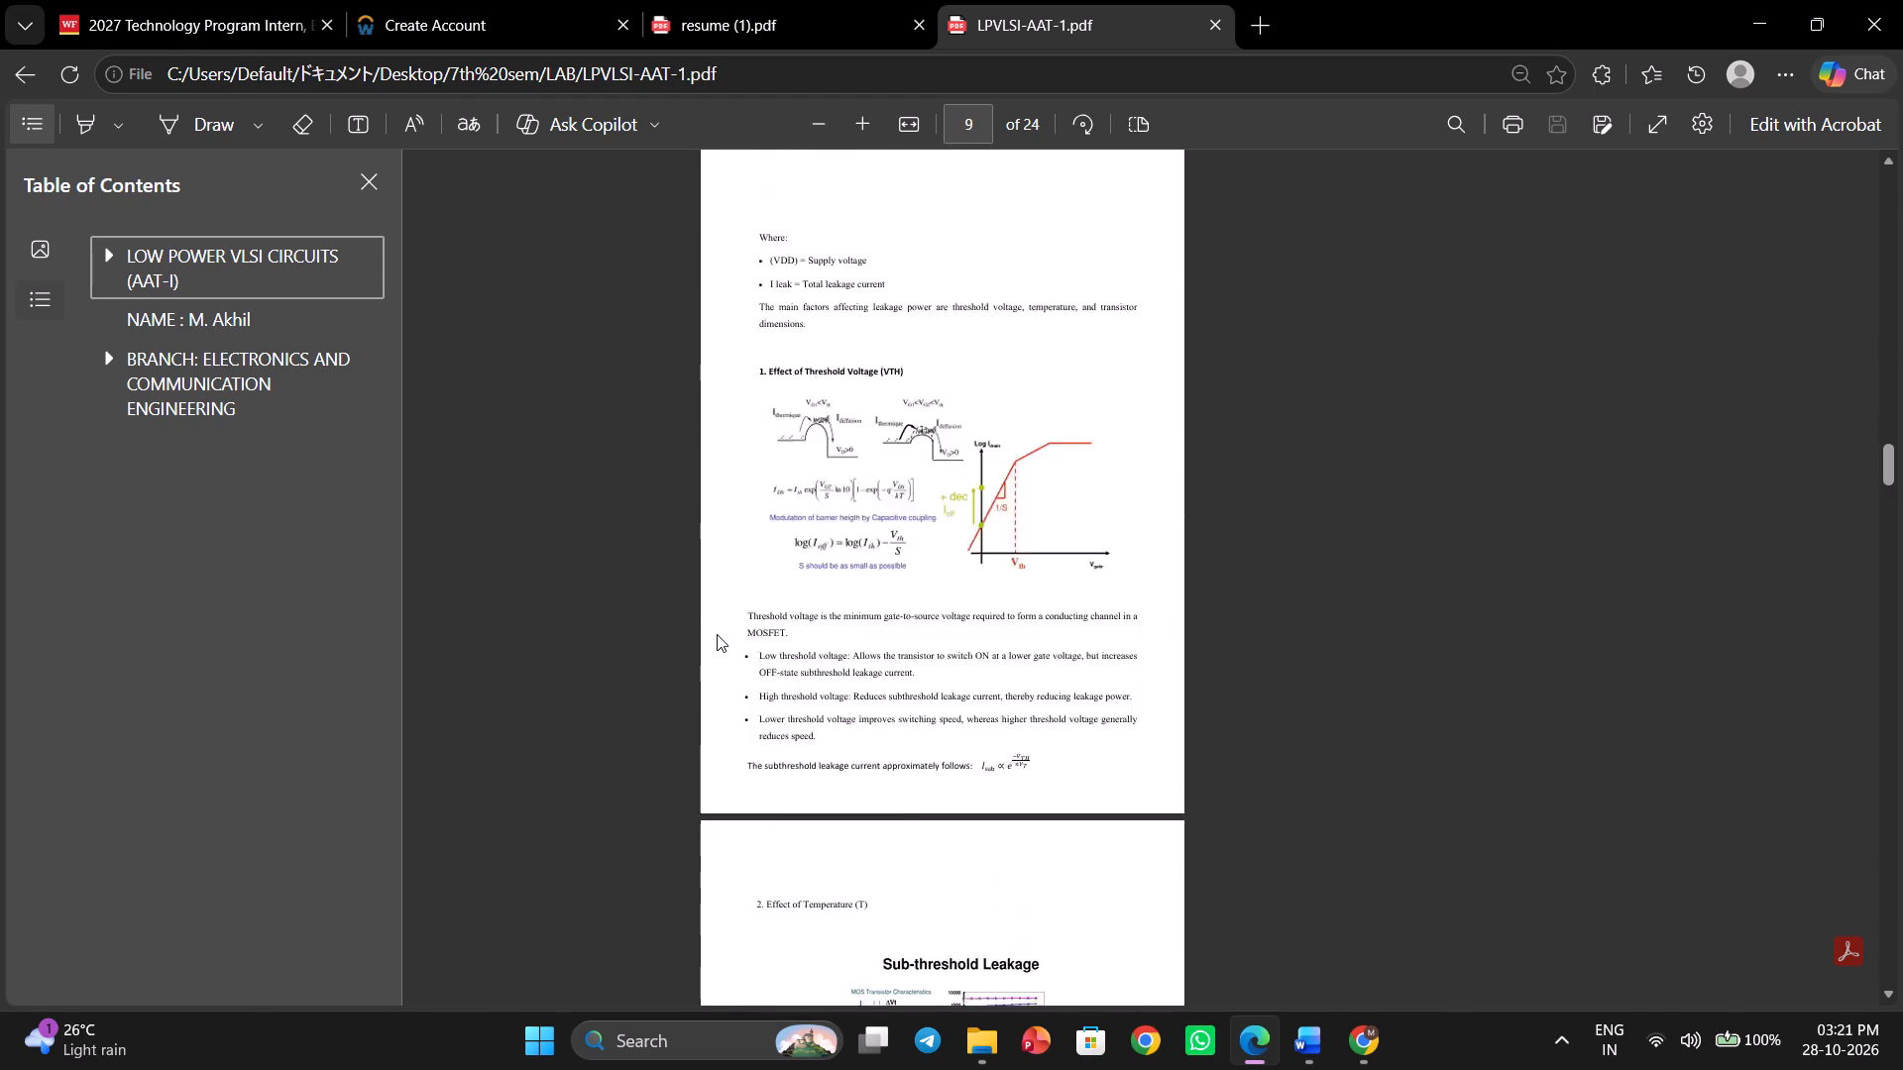
{"action": "scroll", "coordinate": [717, 634], "scroll_direction": "down", "scroll_amount": 4}
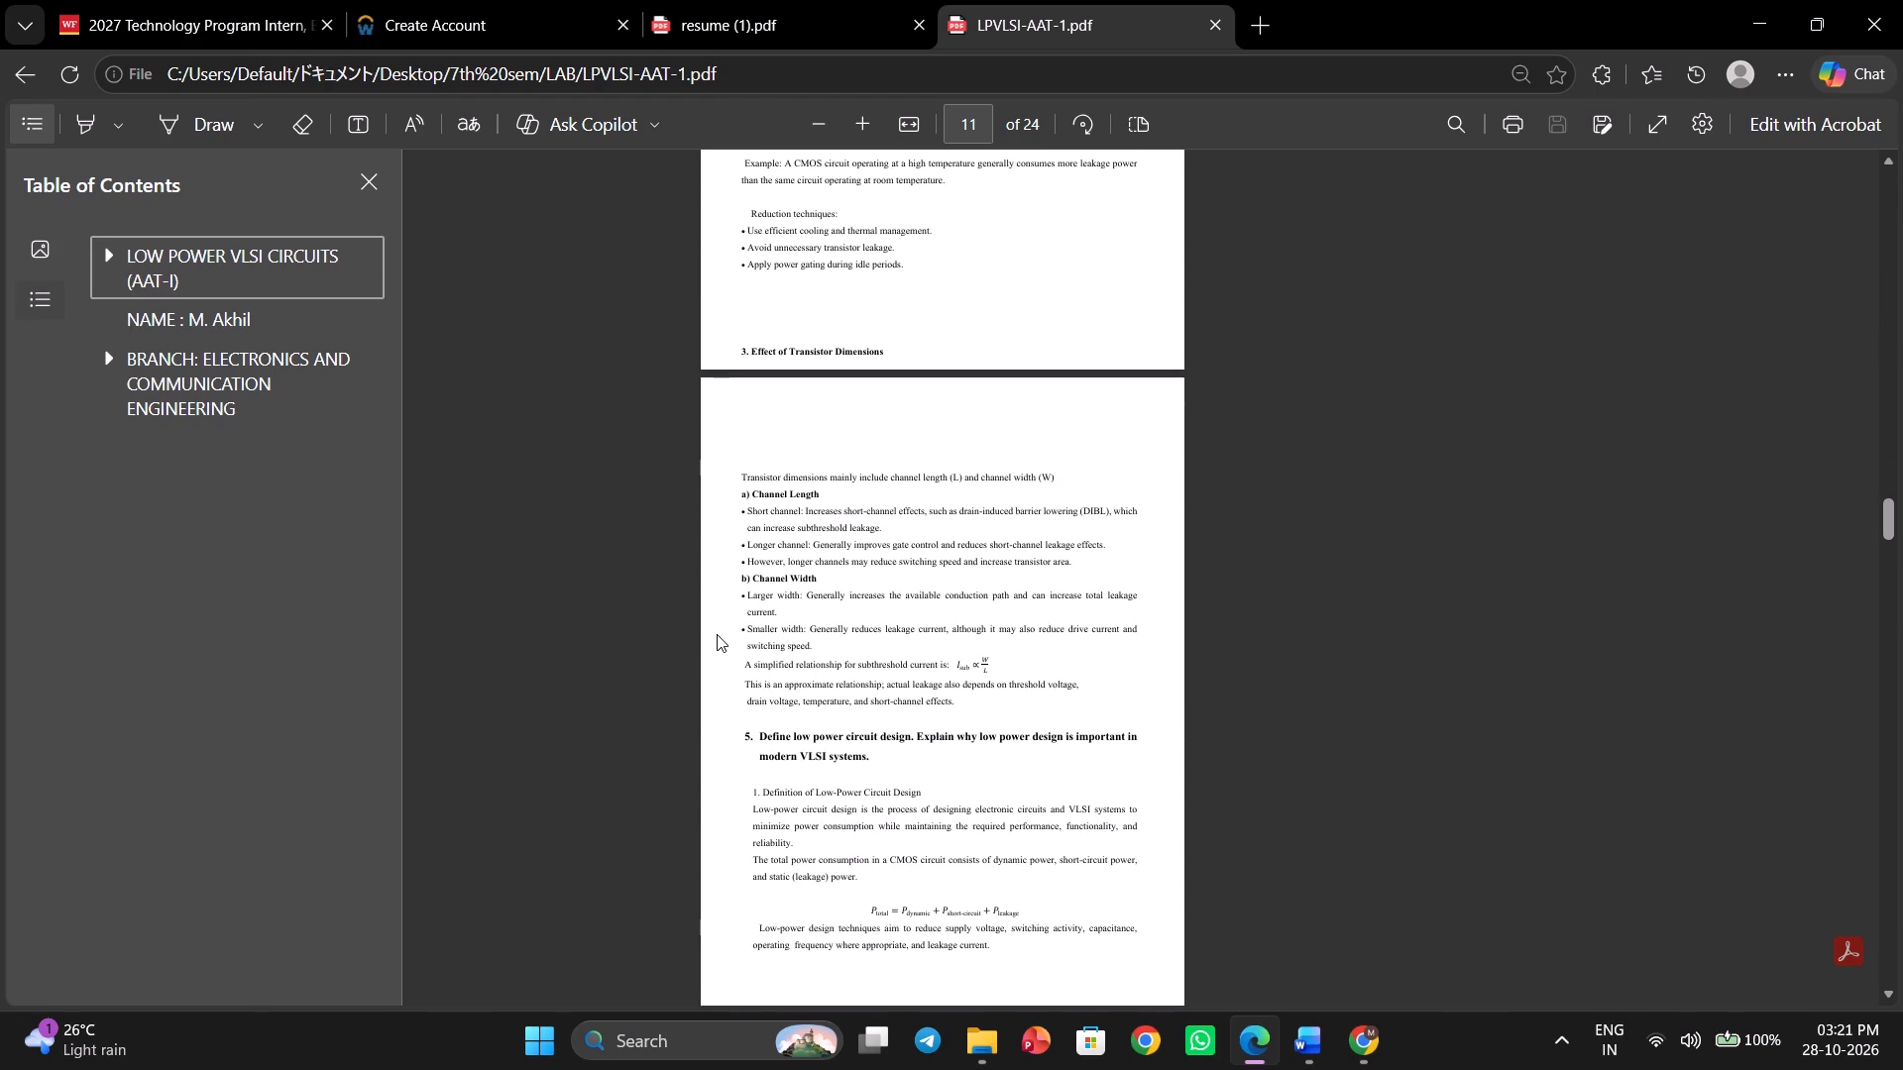
{"action": "scroll", "coordinate": [717, 634], "scroll_direction": "down", "scroll_amount": 3}
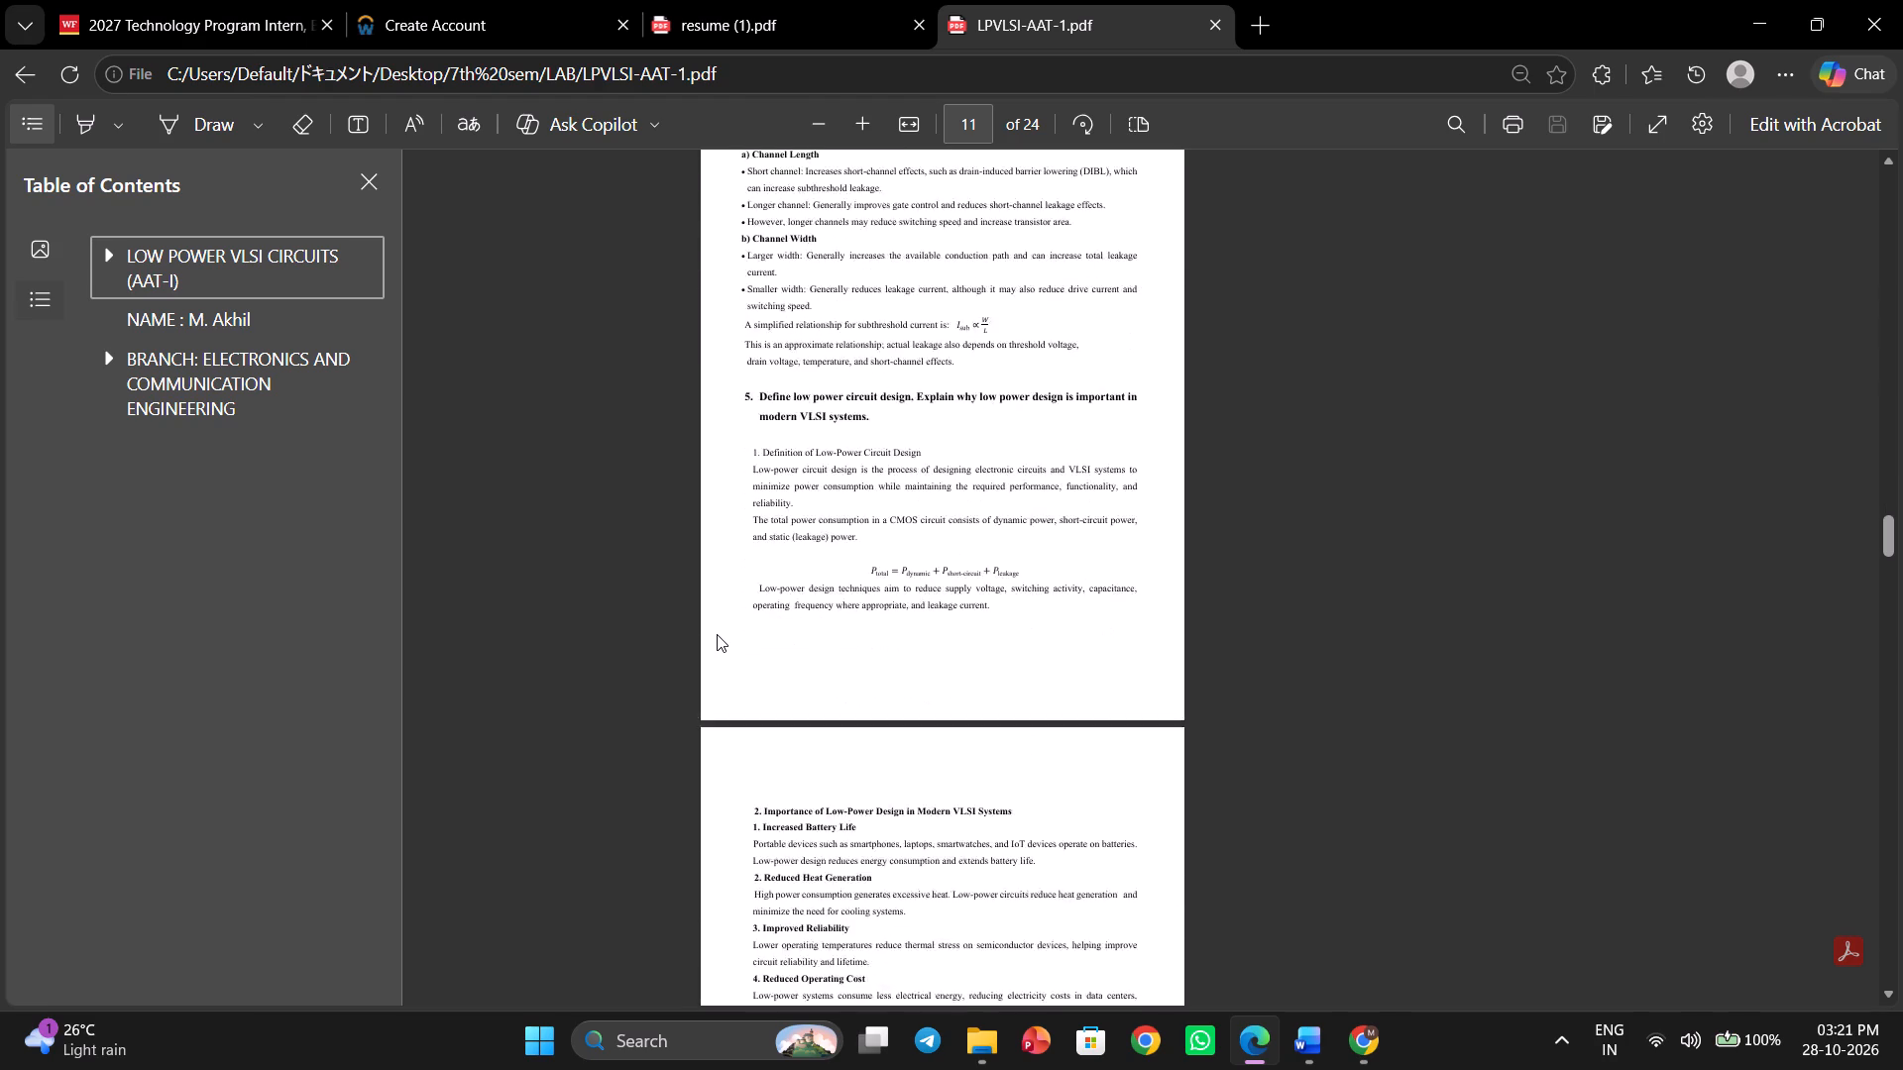
{"action": "scroll", "coordinate": [717, 634], "scroll_direction": "down", "scroll_amount": 4}
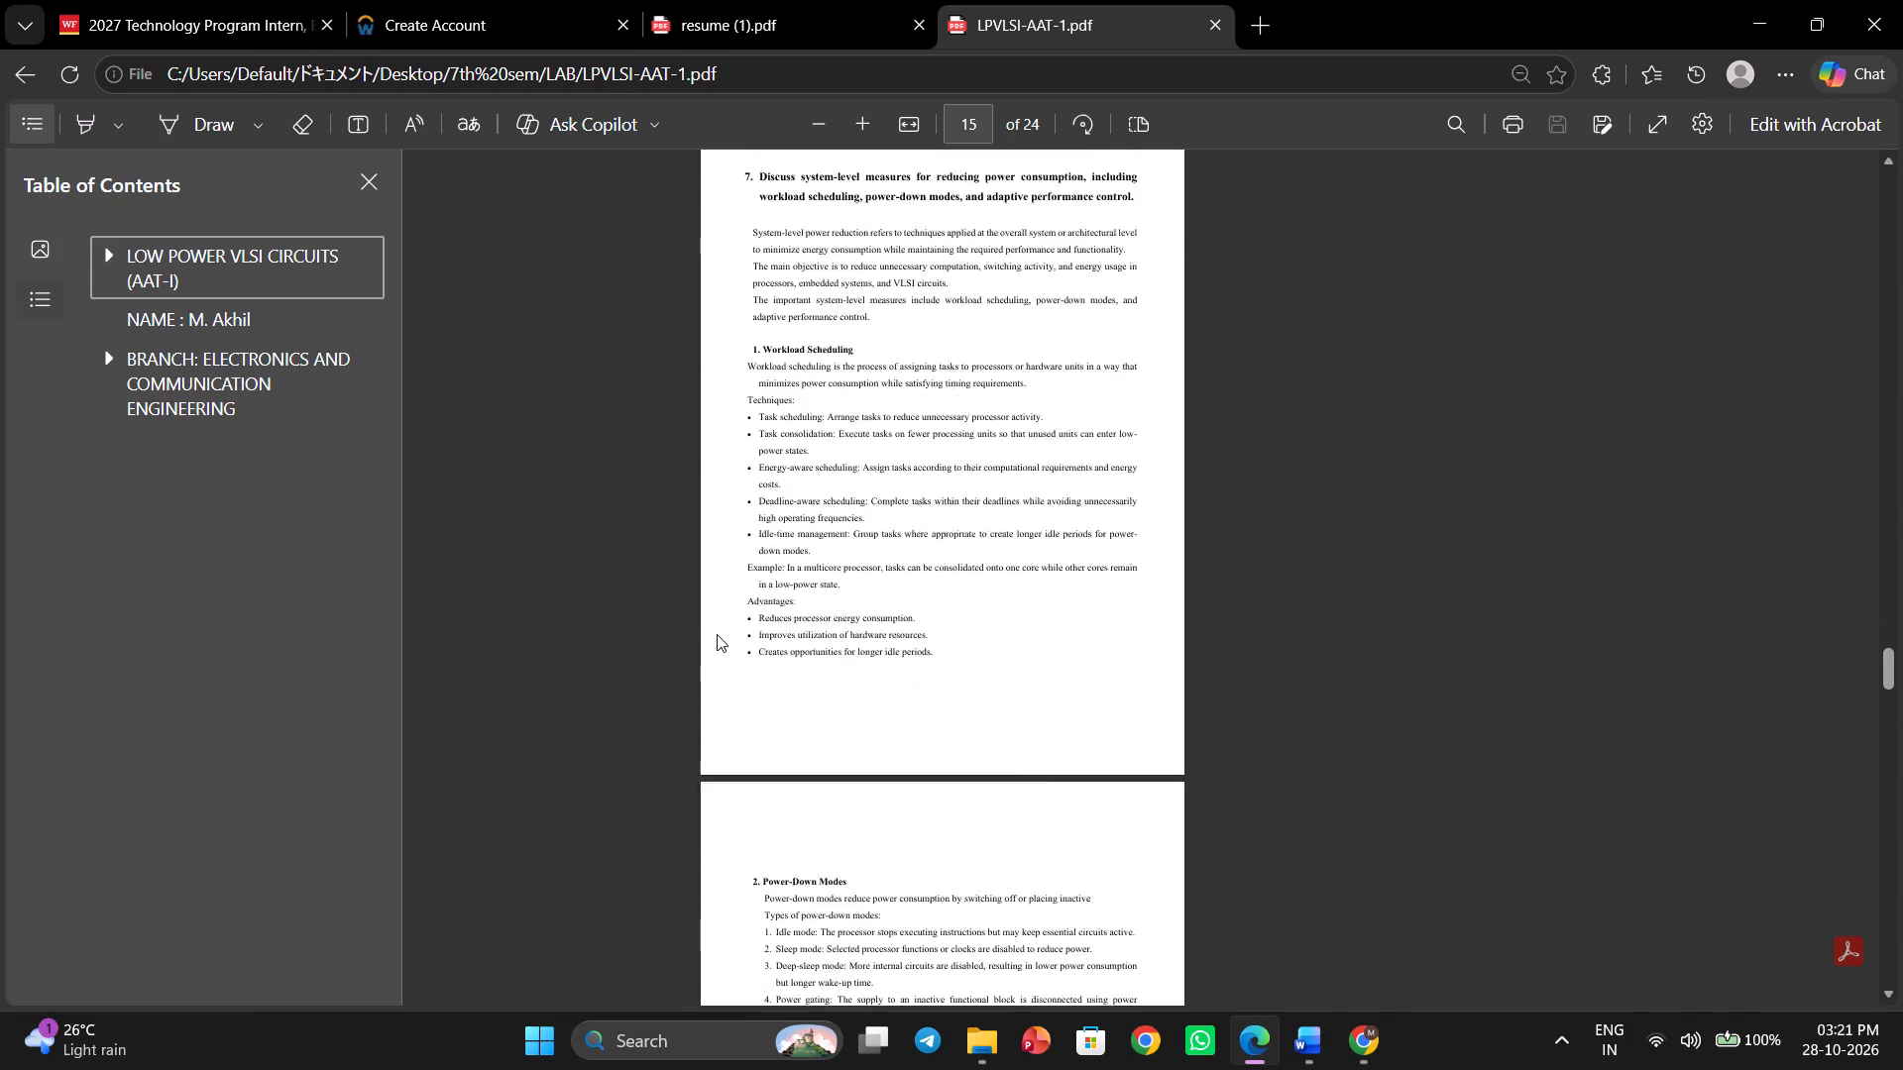
{"action": "scroll", "coordinate": [717, 634], "scroll_direction": "down", "scroll_amount": 4}
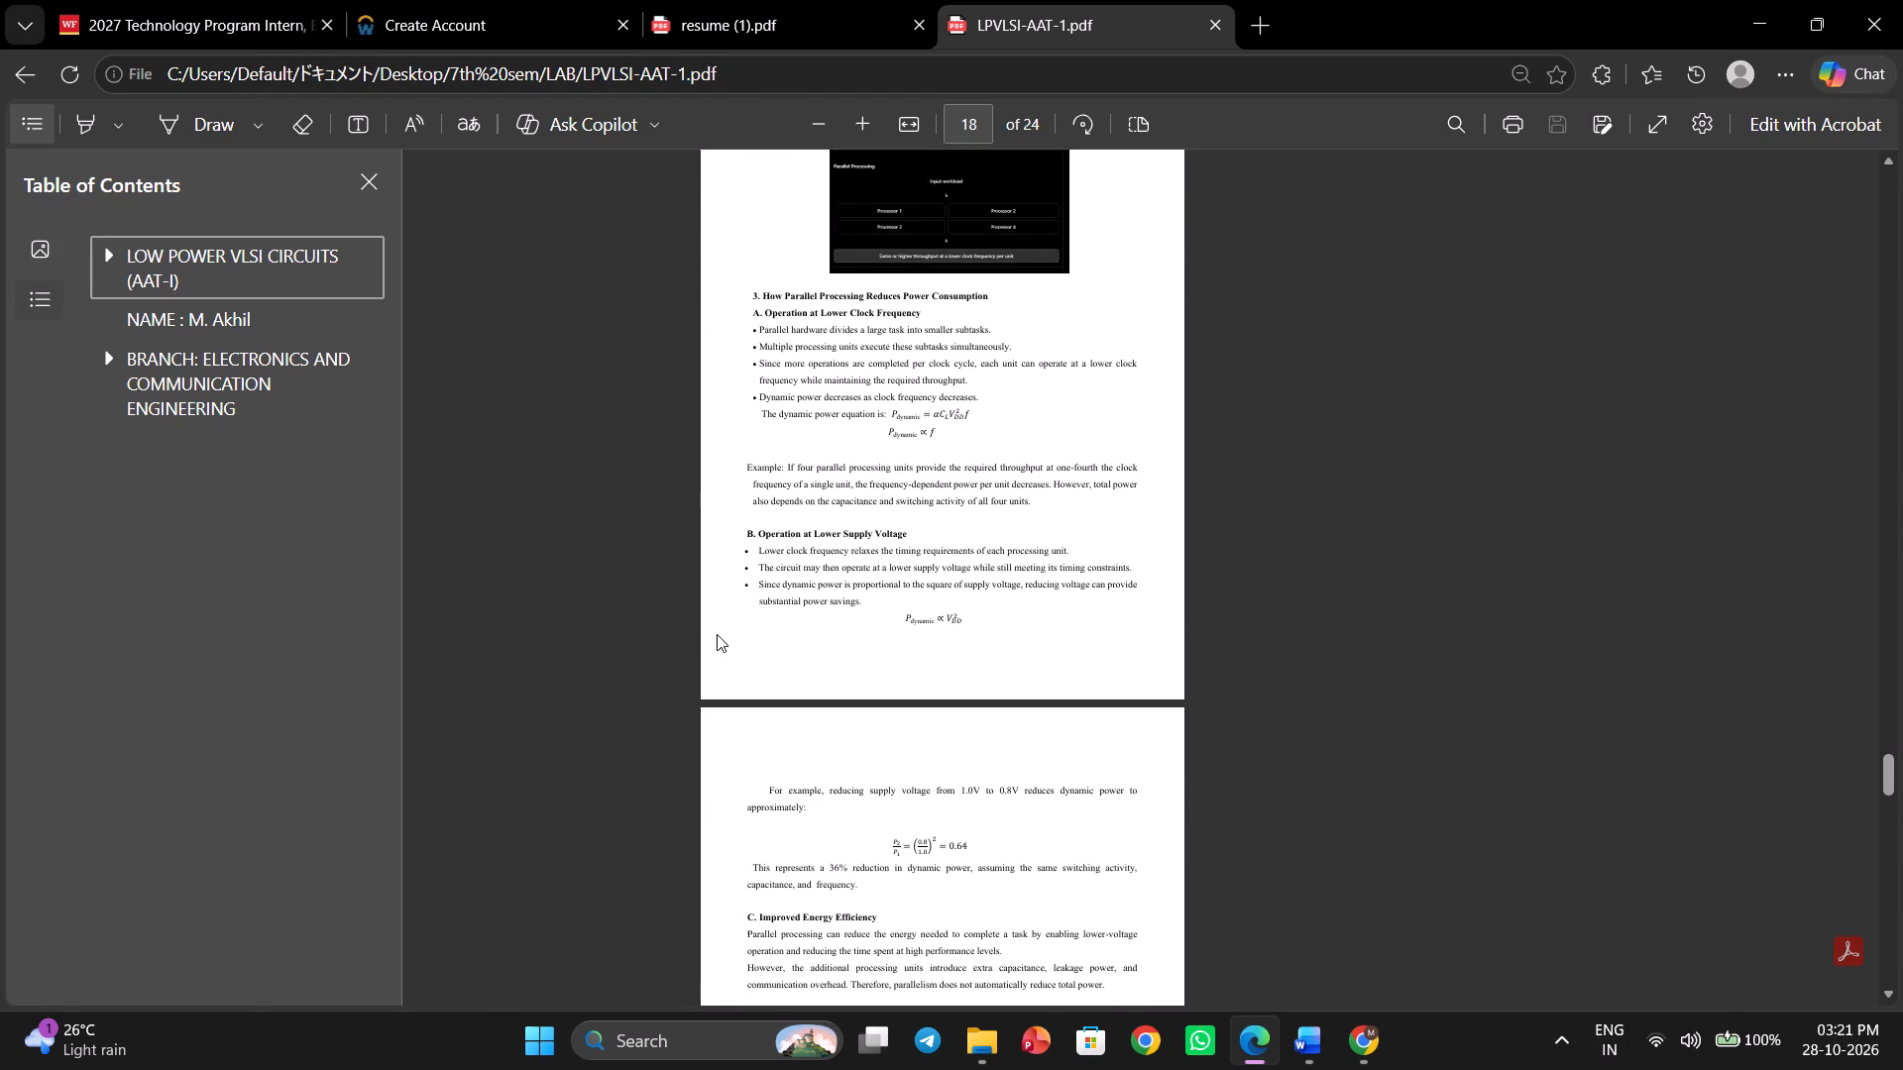
{"action": "scroll", "coordinate": [717, 634], "scroll_direction": "down", "scroll_amount": 5}
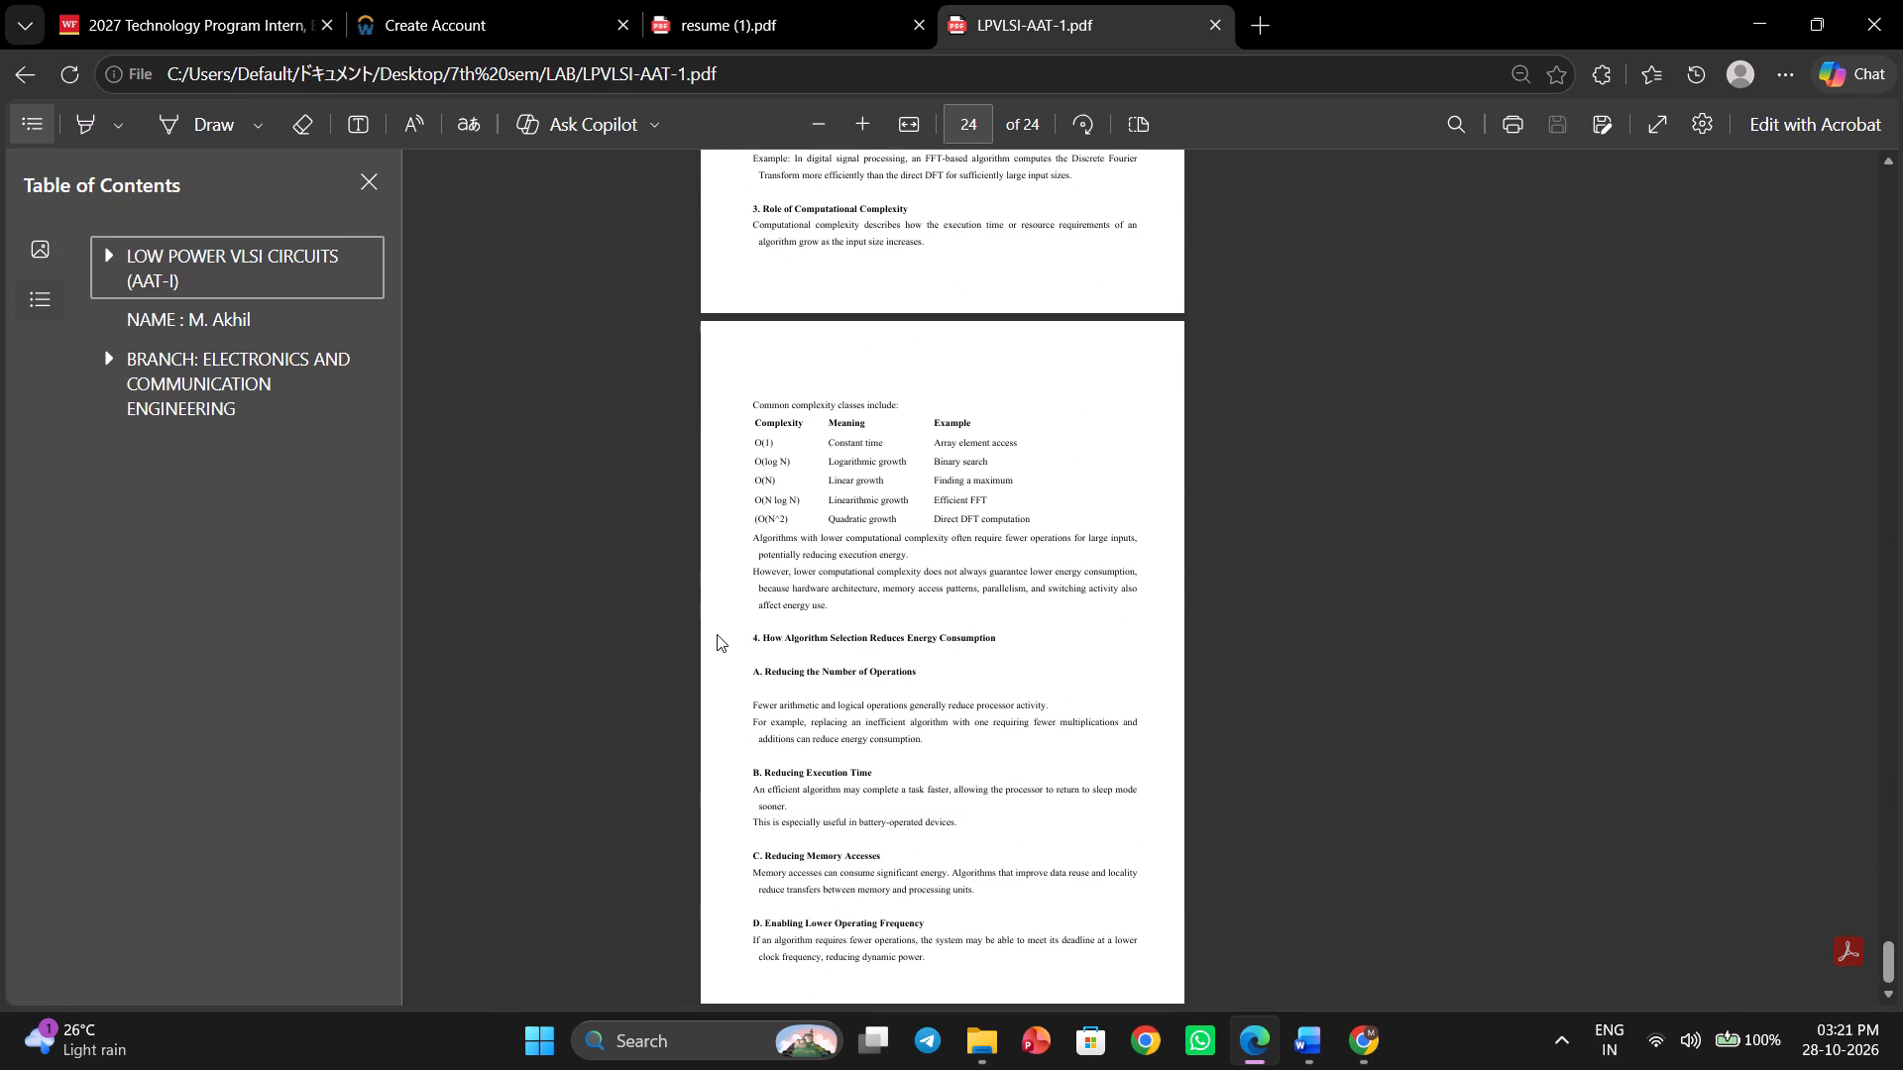
{"action": "scroll", "coordinate": [717, 634], "scroll_direction": "down", "scroll_amount": 2}
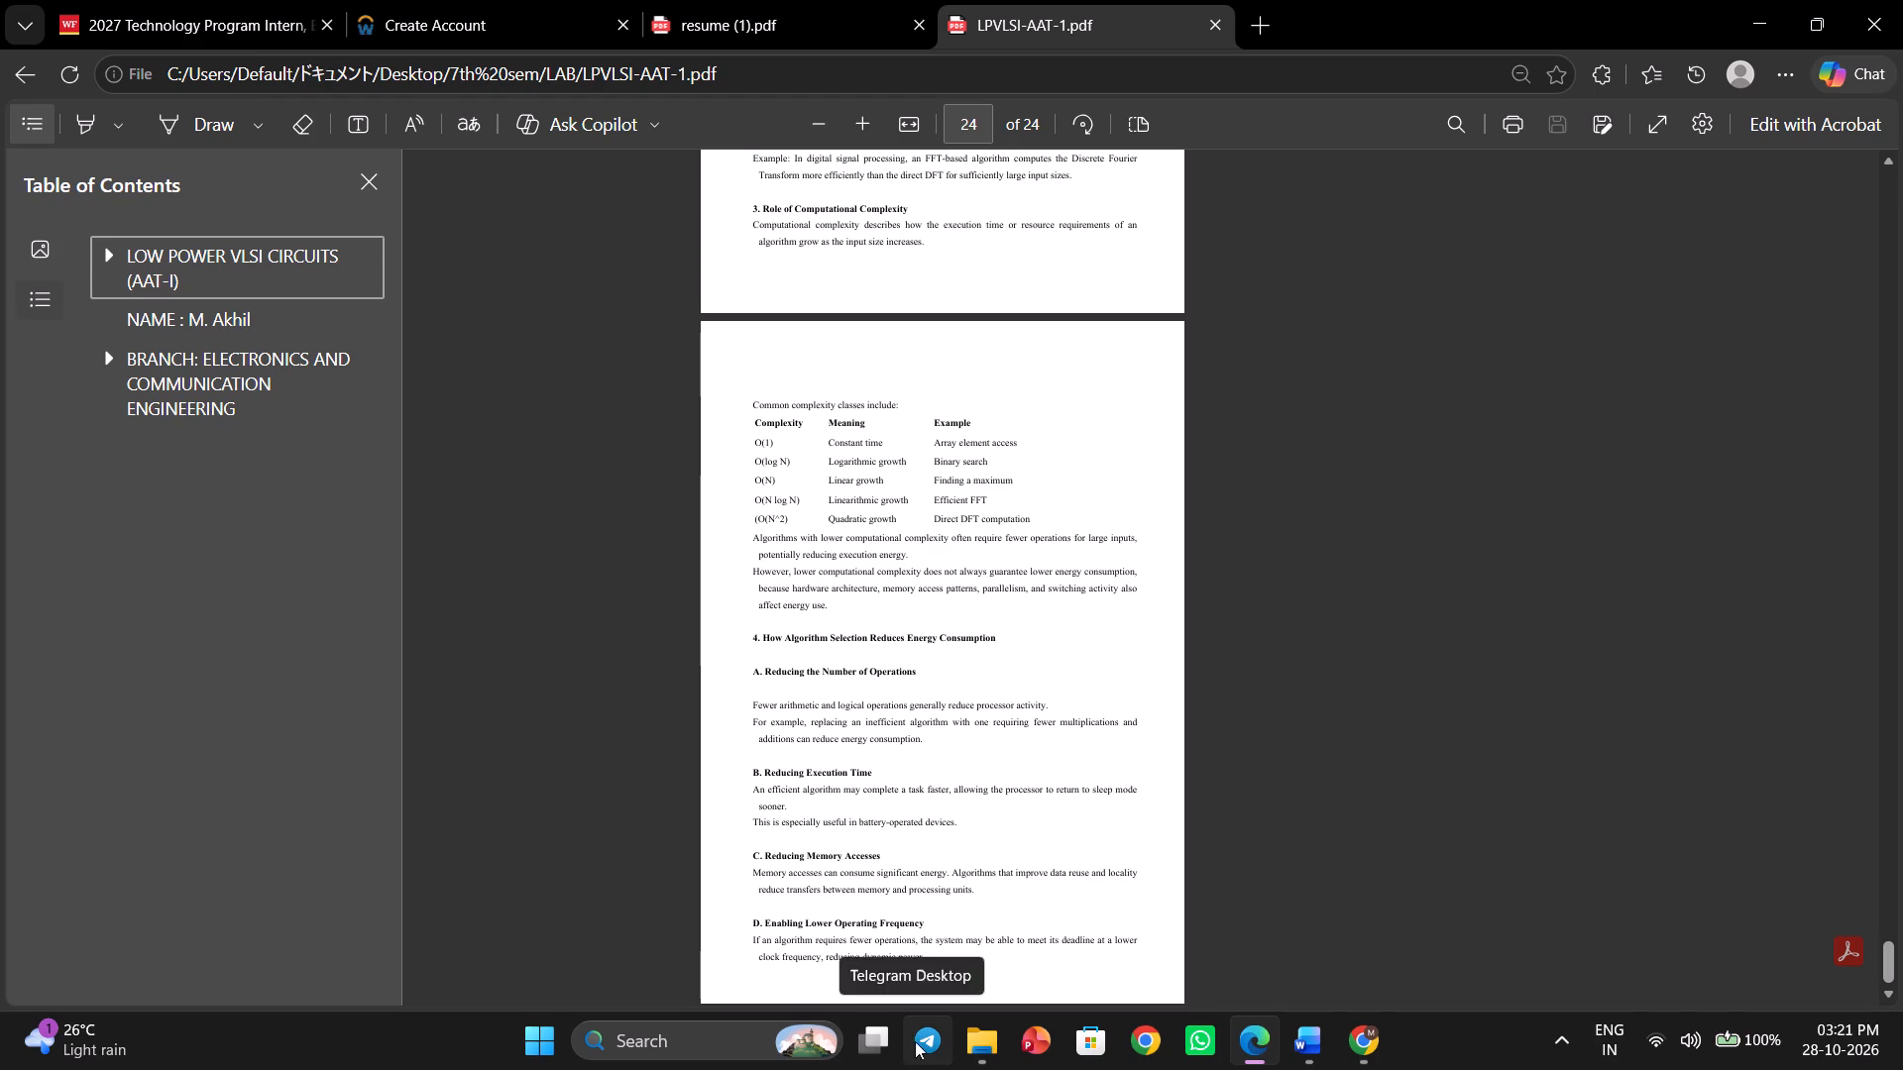
Switch to File Explorer with the AAT-1 folder.
{"action": "left_click", "coordinate": [973, 1043]}
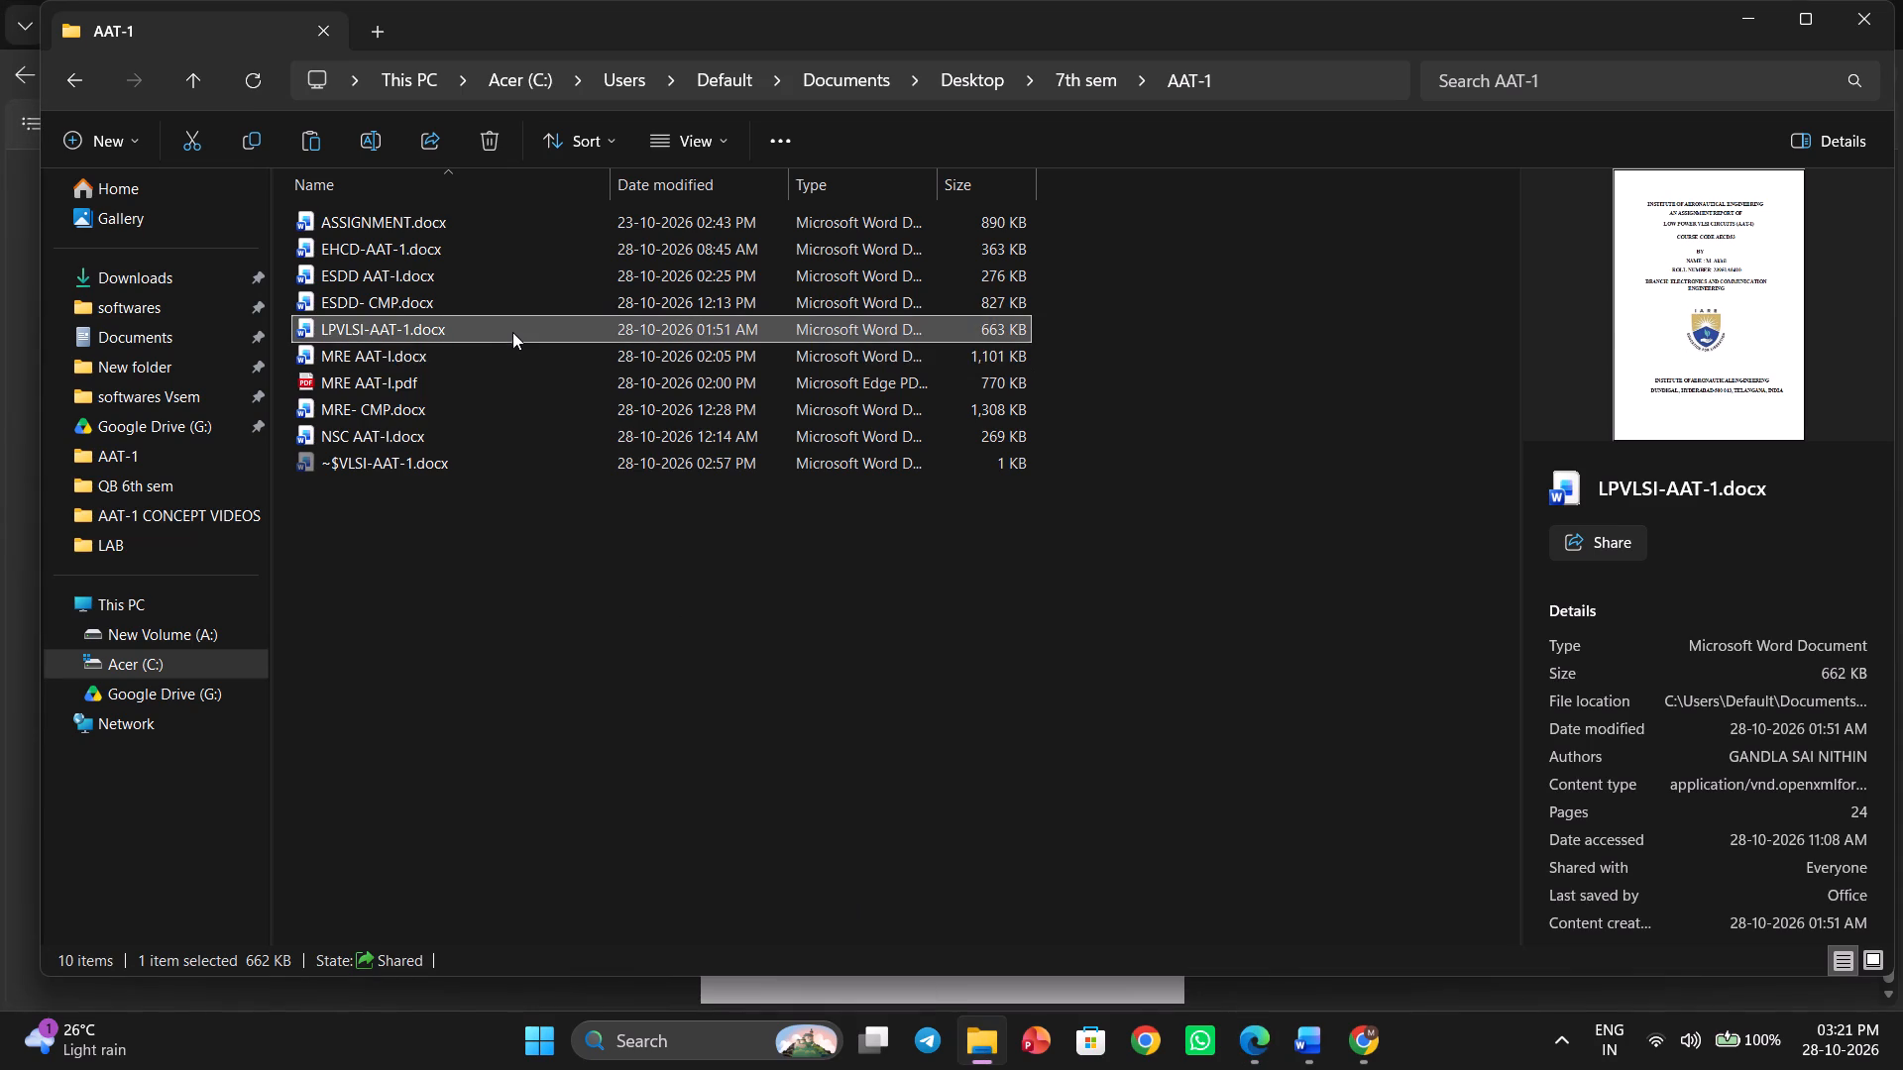
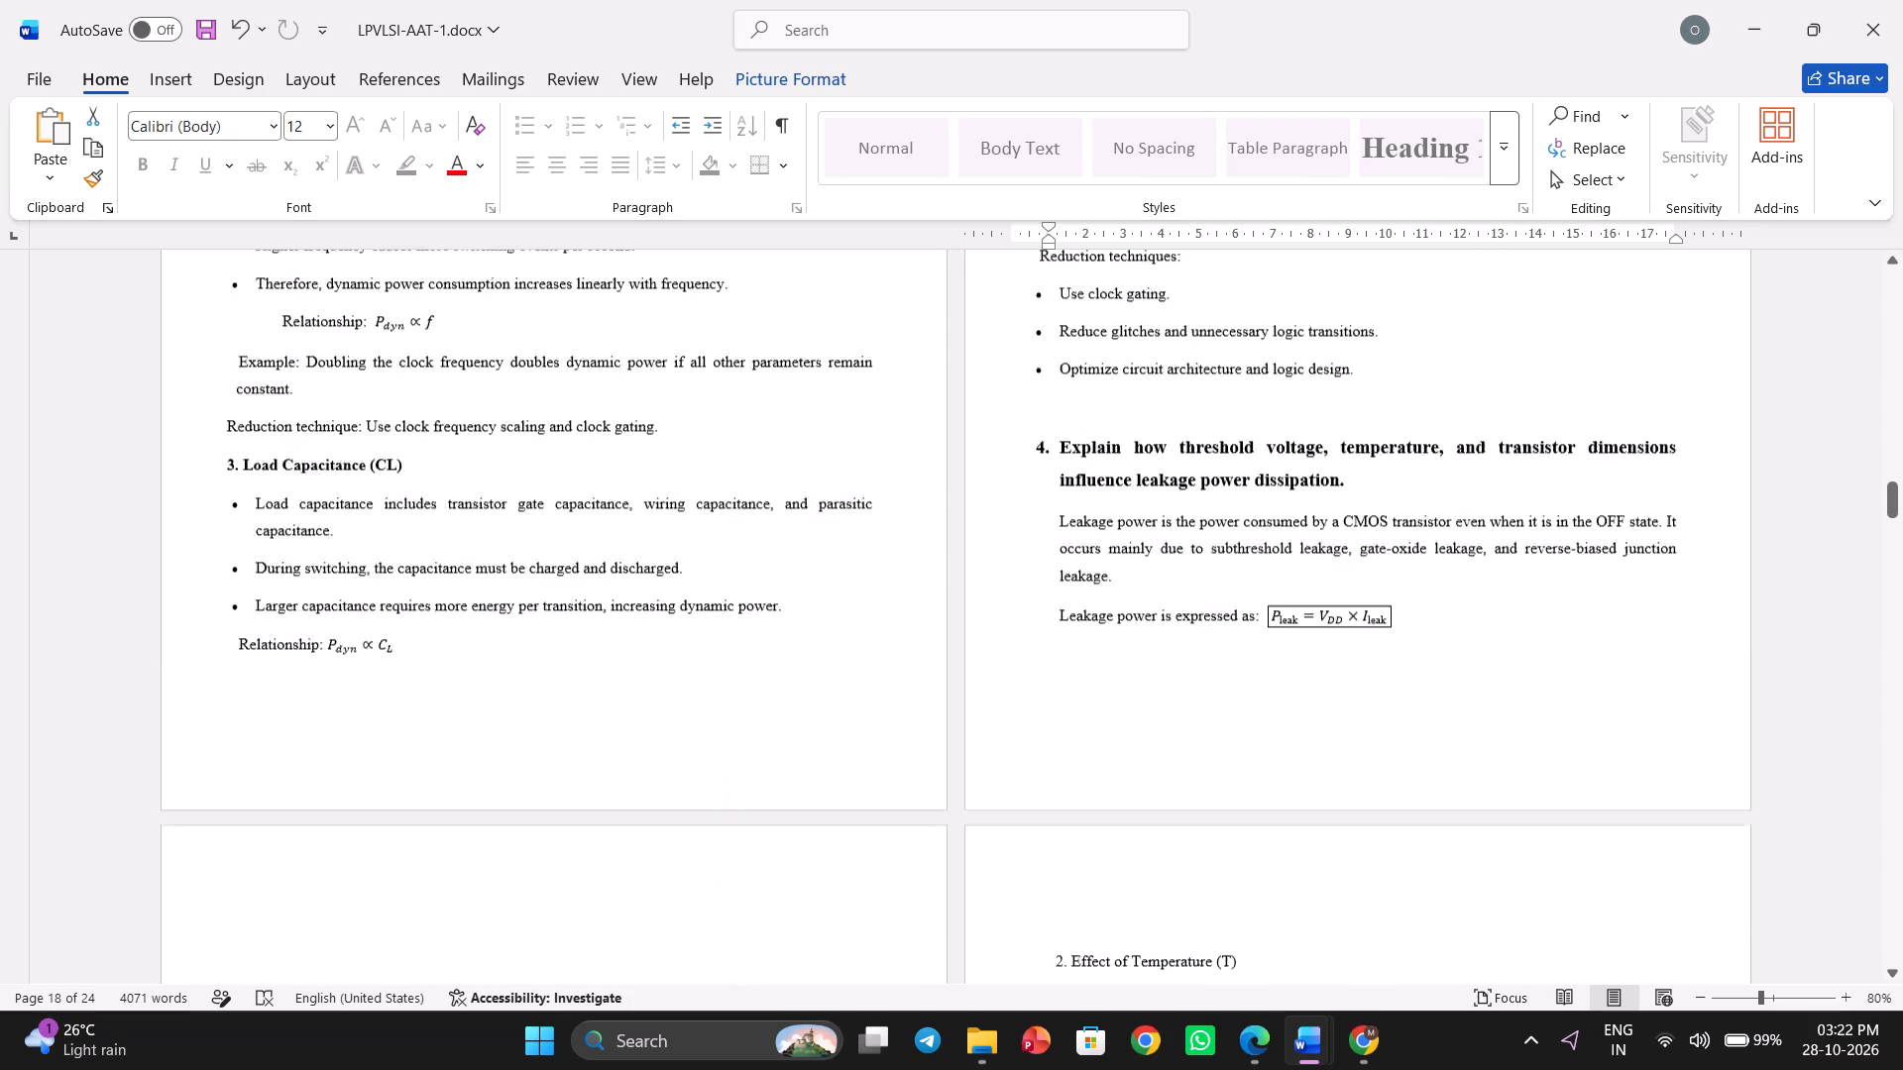
Insert a line break before the "3. Effect of Transistor Dimensions" heading to move it onto the following page.
{"action": "scroll", "coordinate": [1463, 865], "scroll_direction": "left", "scroll_amount": 1}
{"action": "scroll", "coordinate": [1463, 865], "scroll_direction": "down", "scroll_amount": 1}
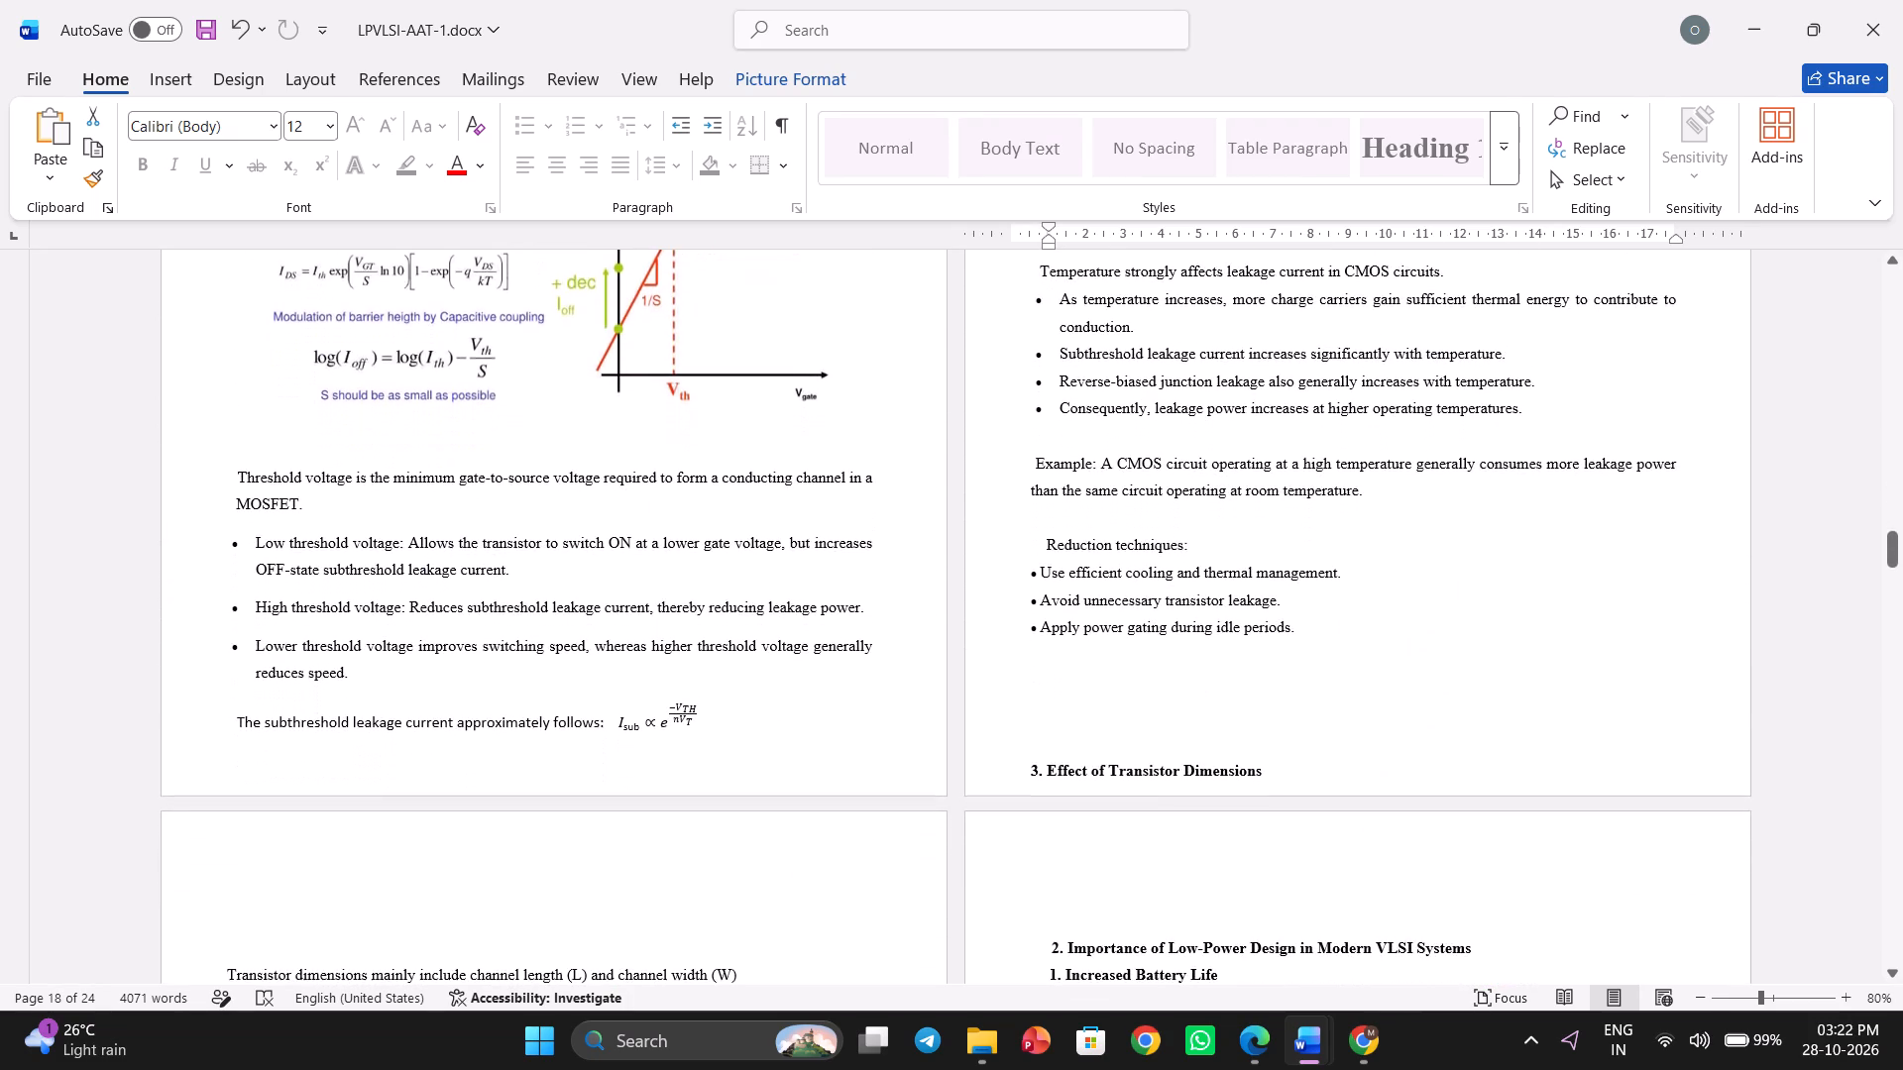
{"action": "left_click", "coordinate": [1075, 732]}
{"action": "key", "text": "Return"}
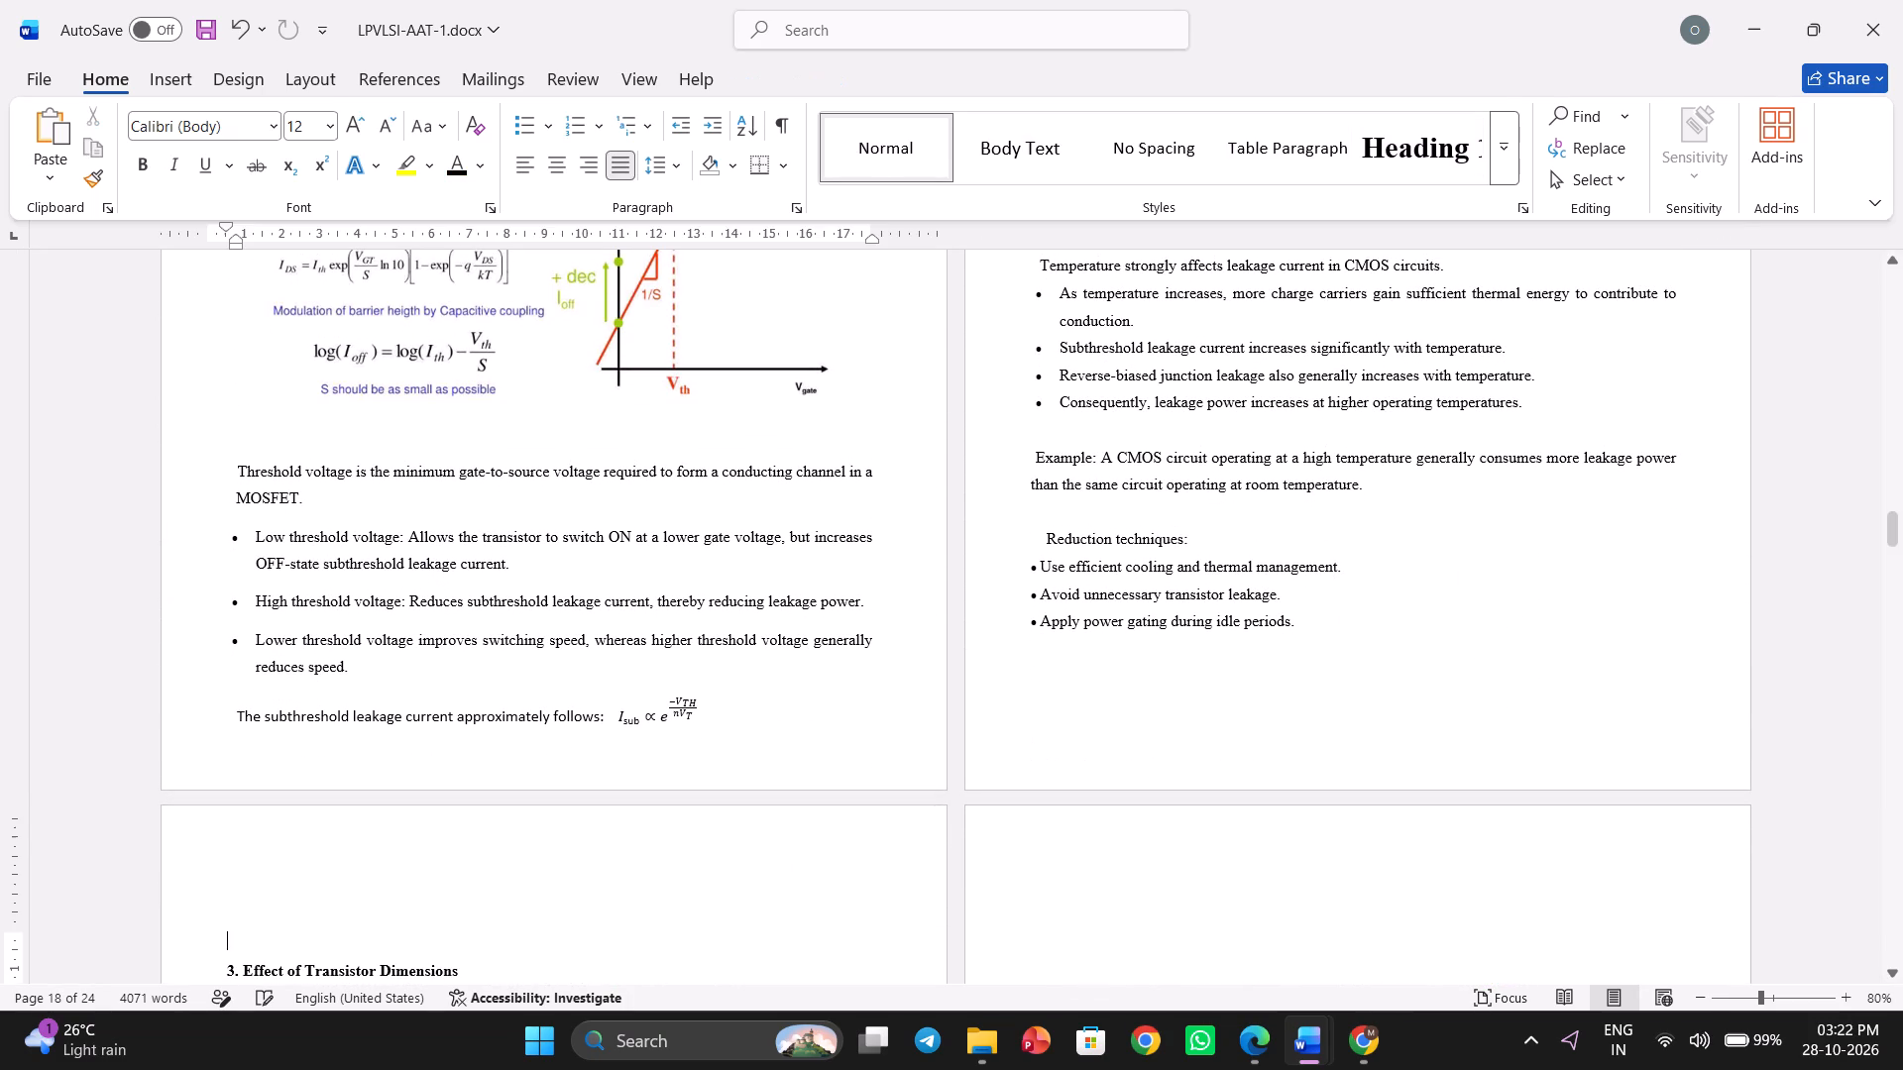
Delete the "Multi-threshold CMOS" row of the low-power techniques table and the blank line between it and question 6.
{"action": "scroll", "coordinate": [1075, 732], "scroll_direction": "down", "scroll_amount": 1}
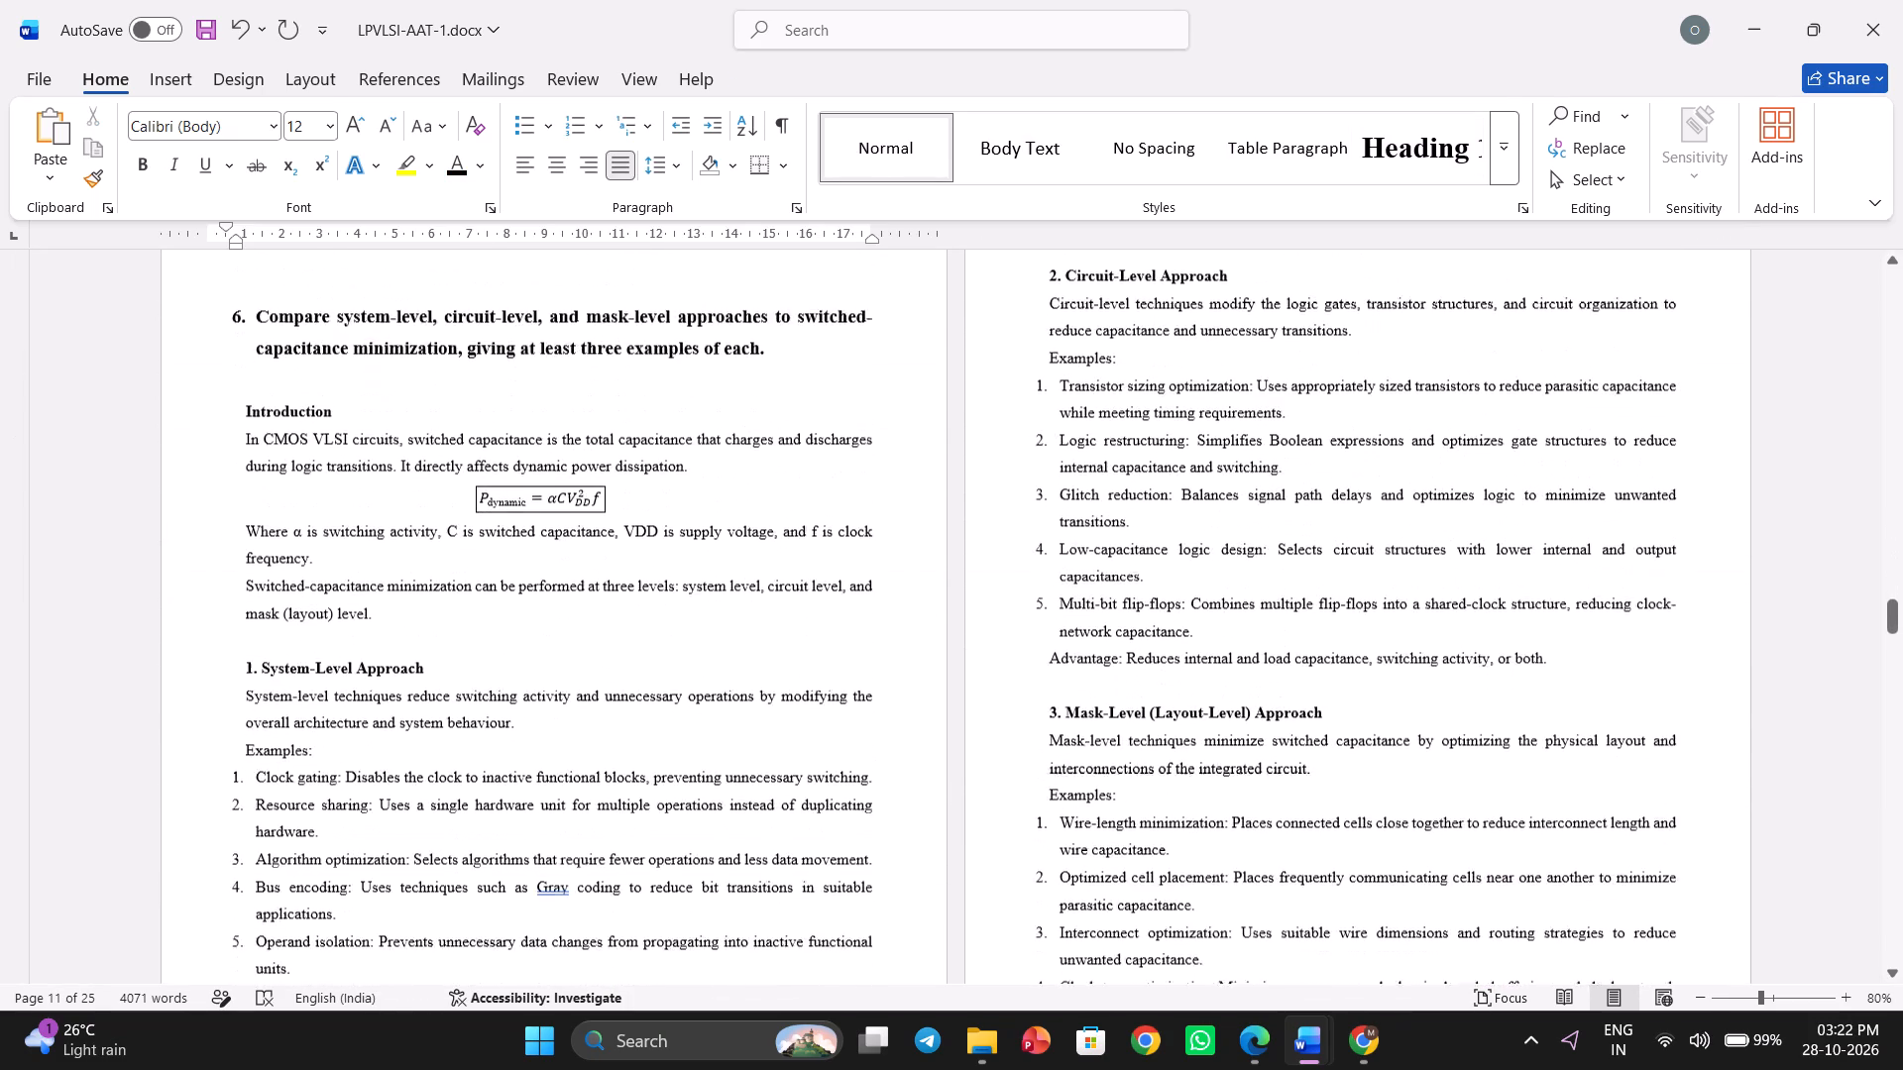
{"action": "scroll", "coordinate": [1075, 732], "scroll_direction": "down", "scroll_amount": 1}
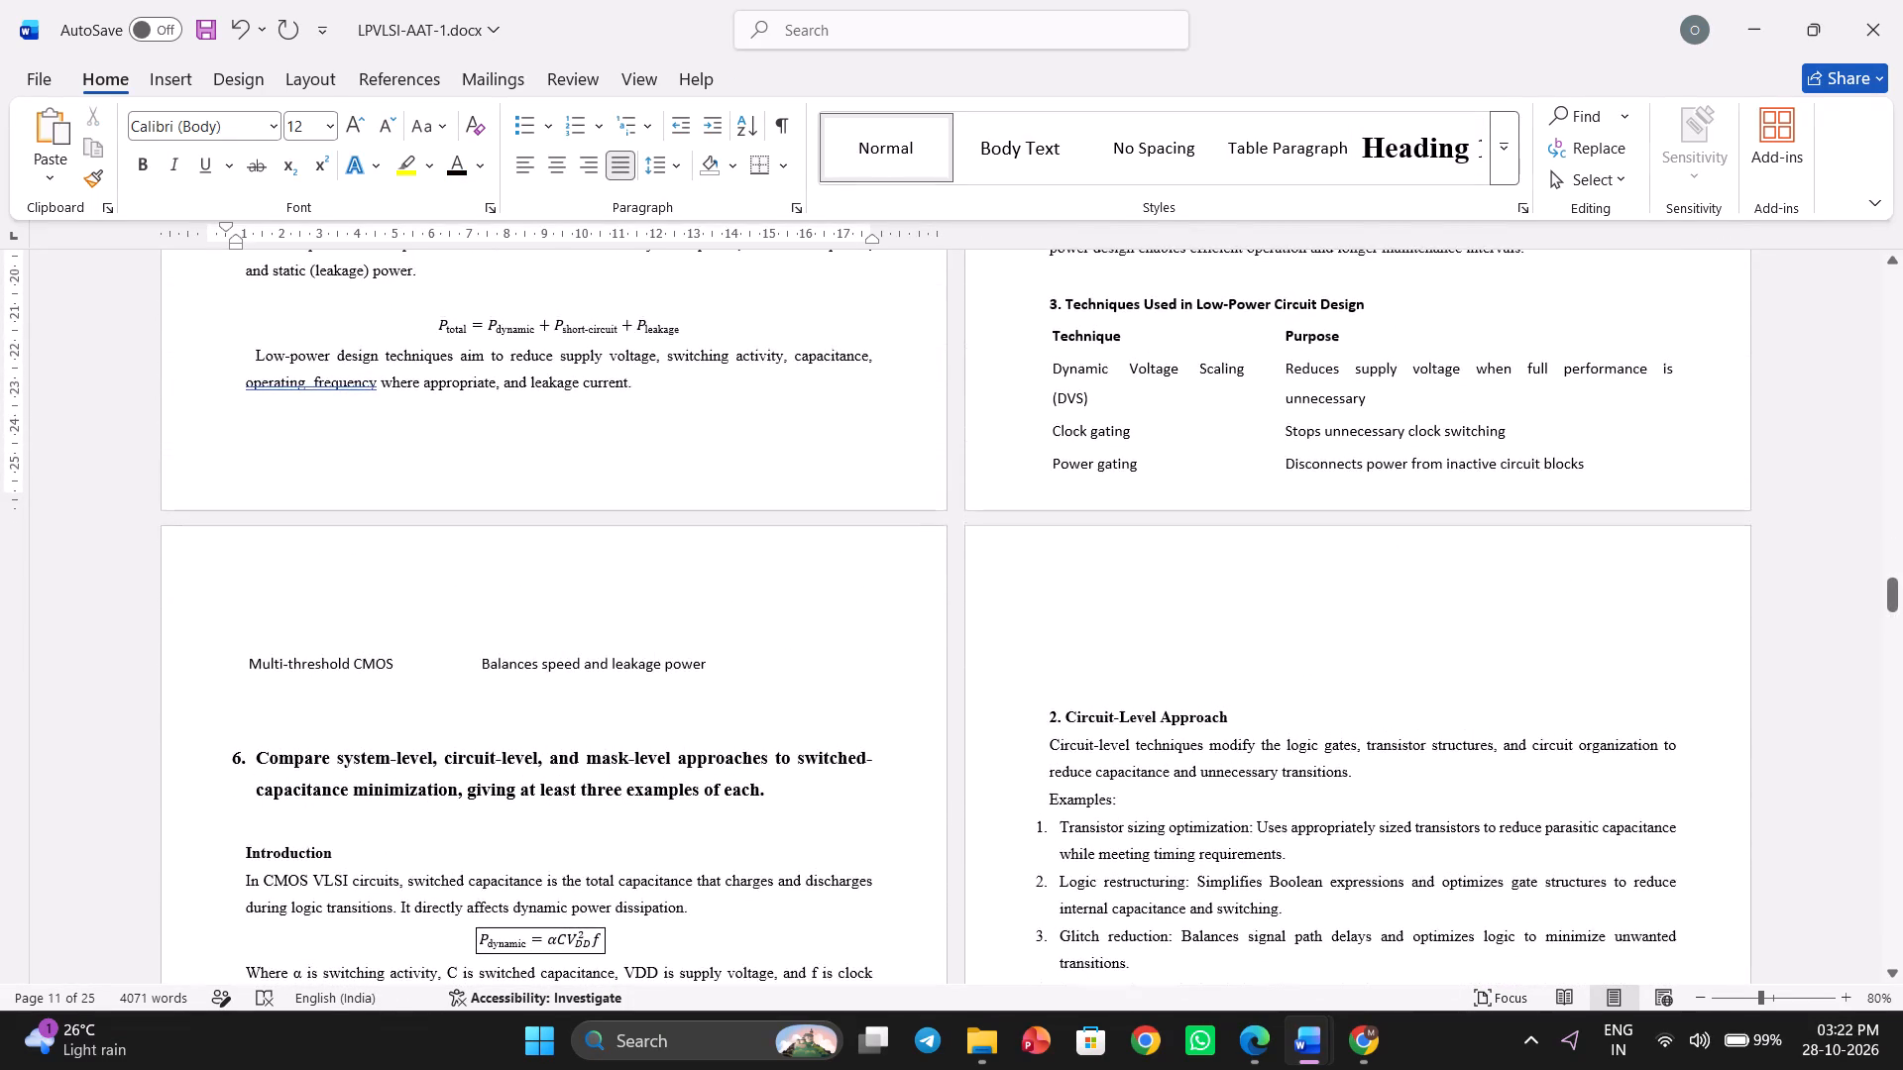
{"action": "left_click", "coordinate": [729, 694]}
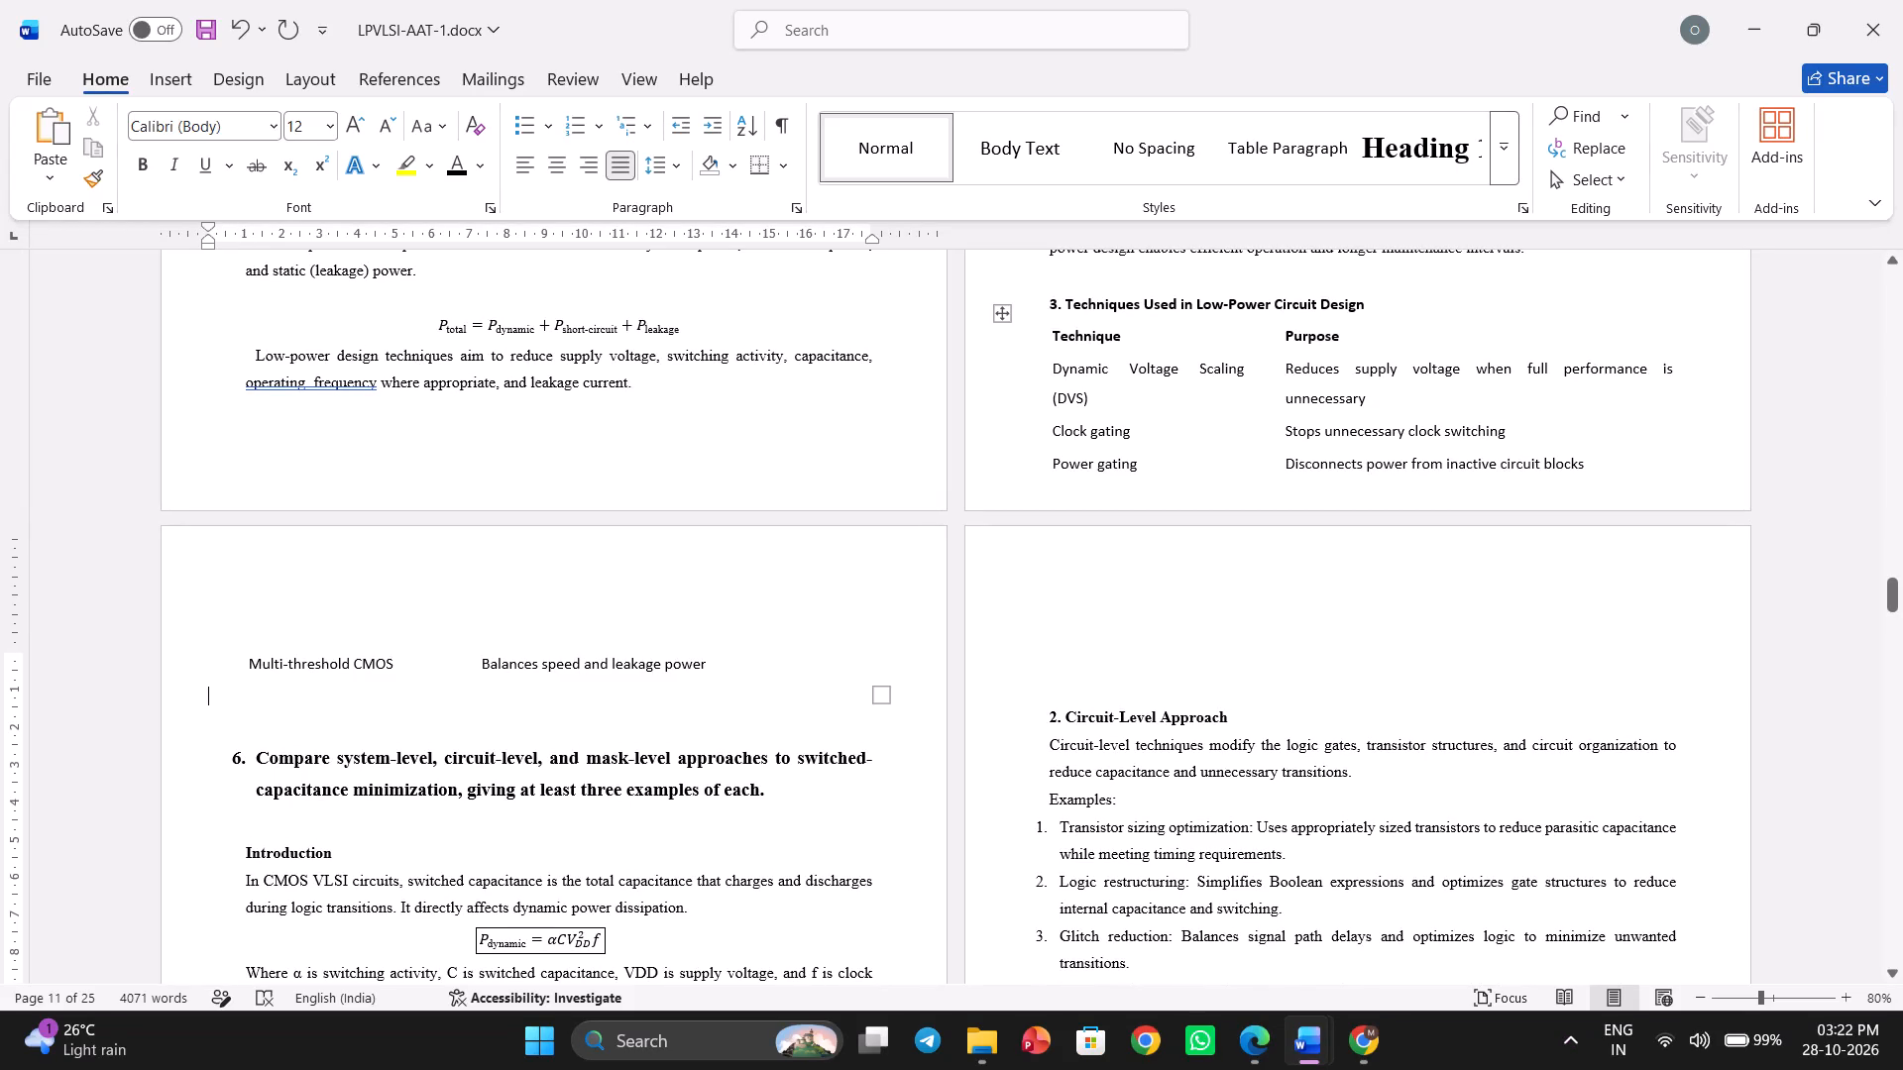
{"action": "left_click_drag", "start_coordinate": [252, 662], "coordinate": [644, 688]}
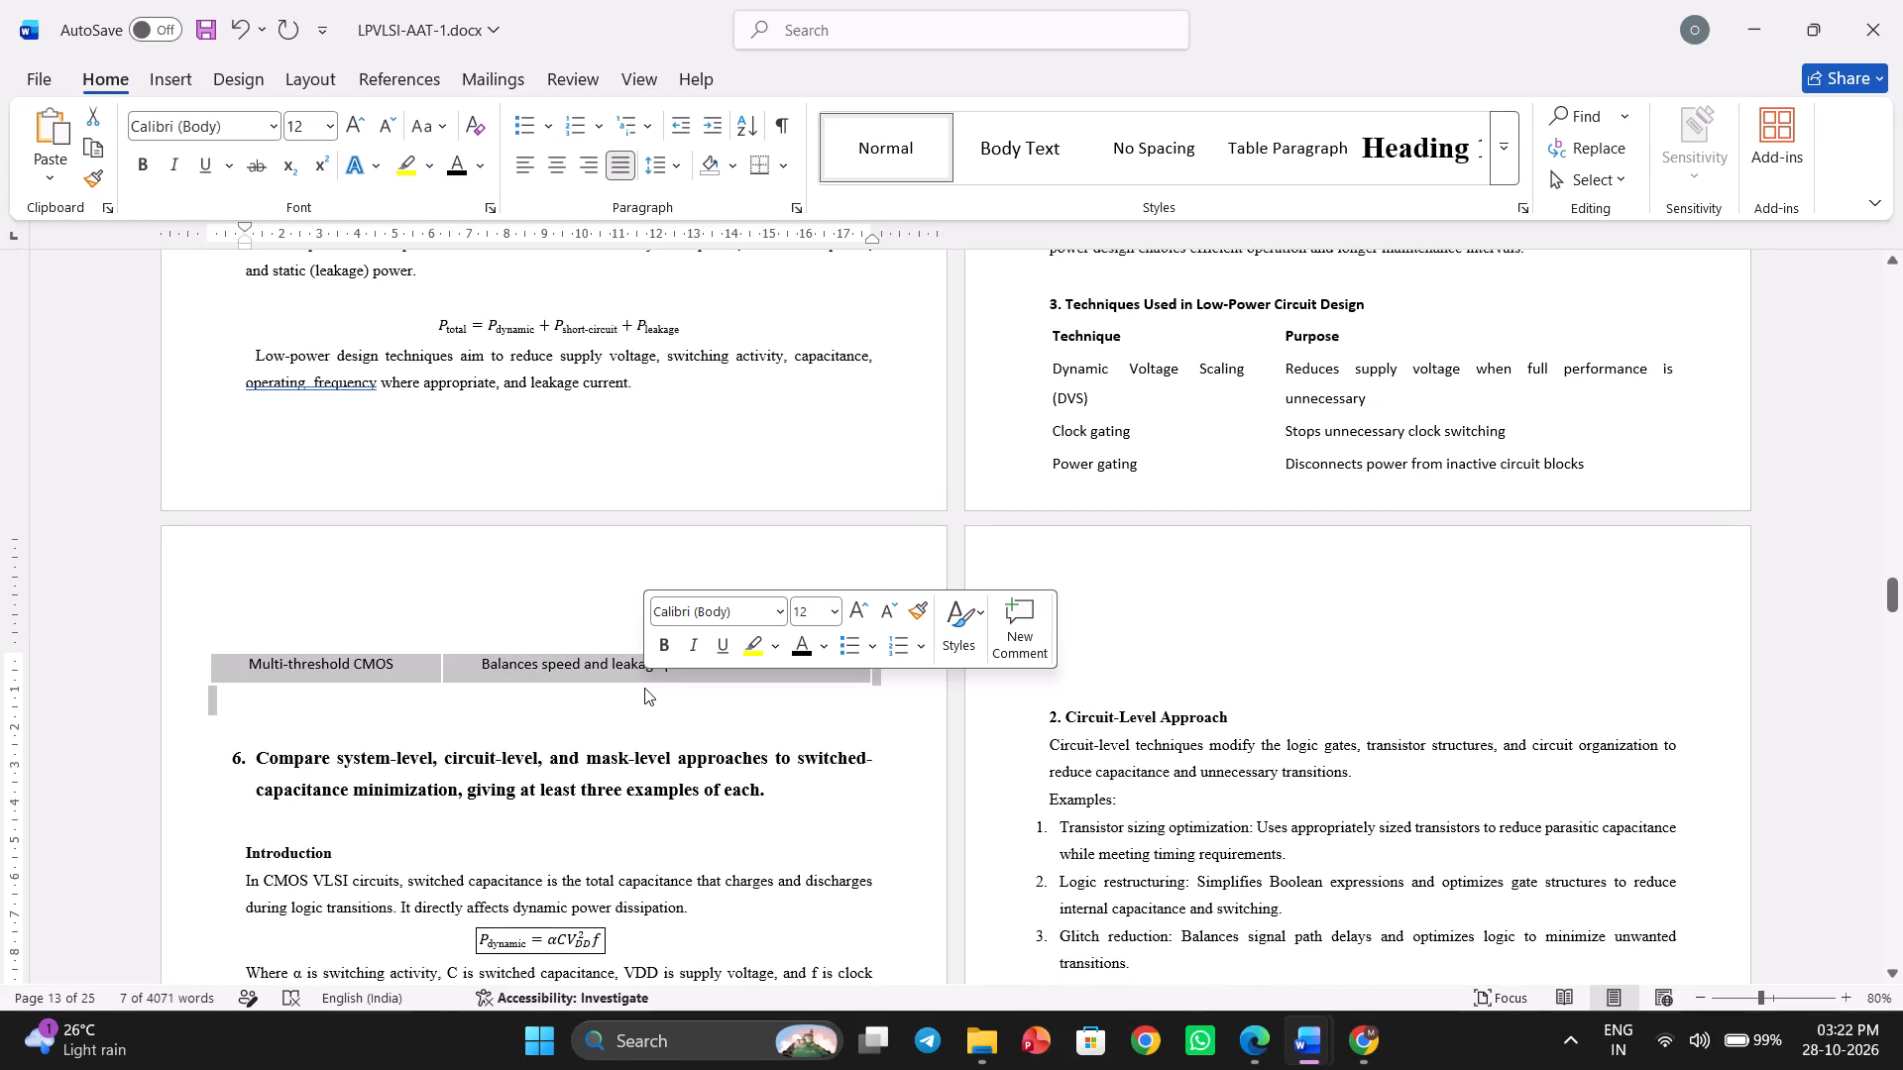
{"action": "key", "text": "BackSpace"}
{"action": "key", "text": "BackSpace"}
{"action": "key", "text": "BackSpace"}
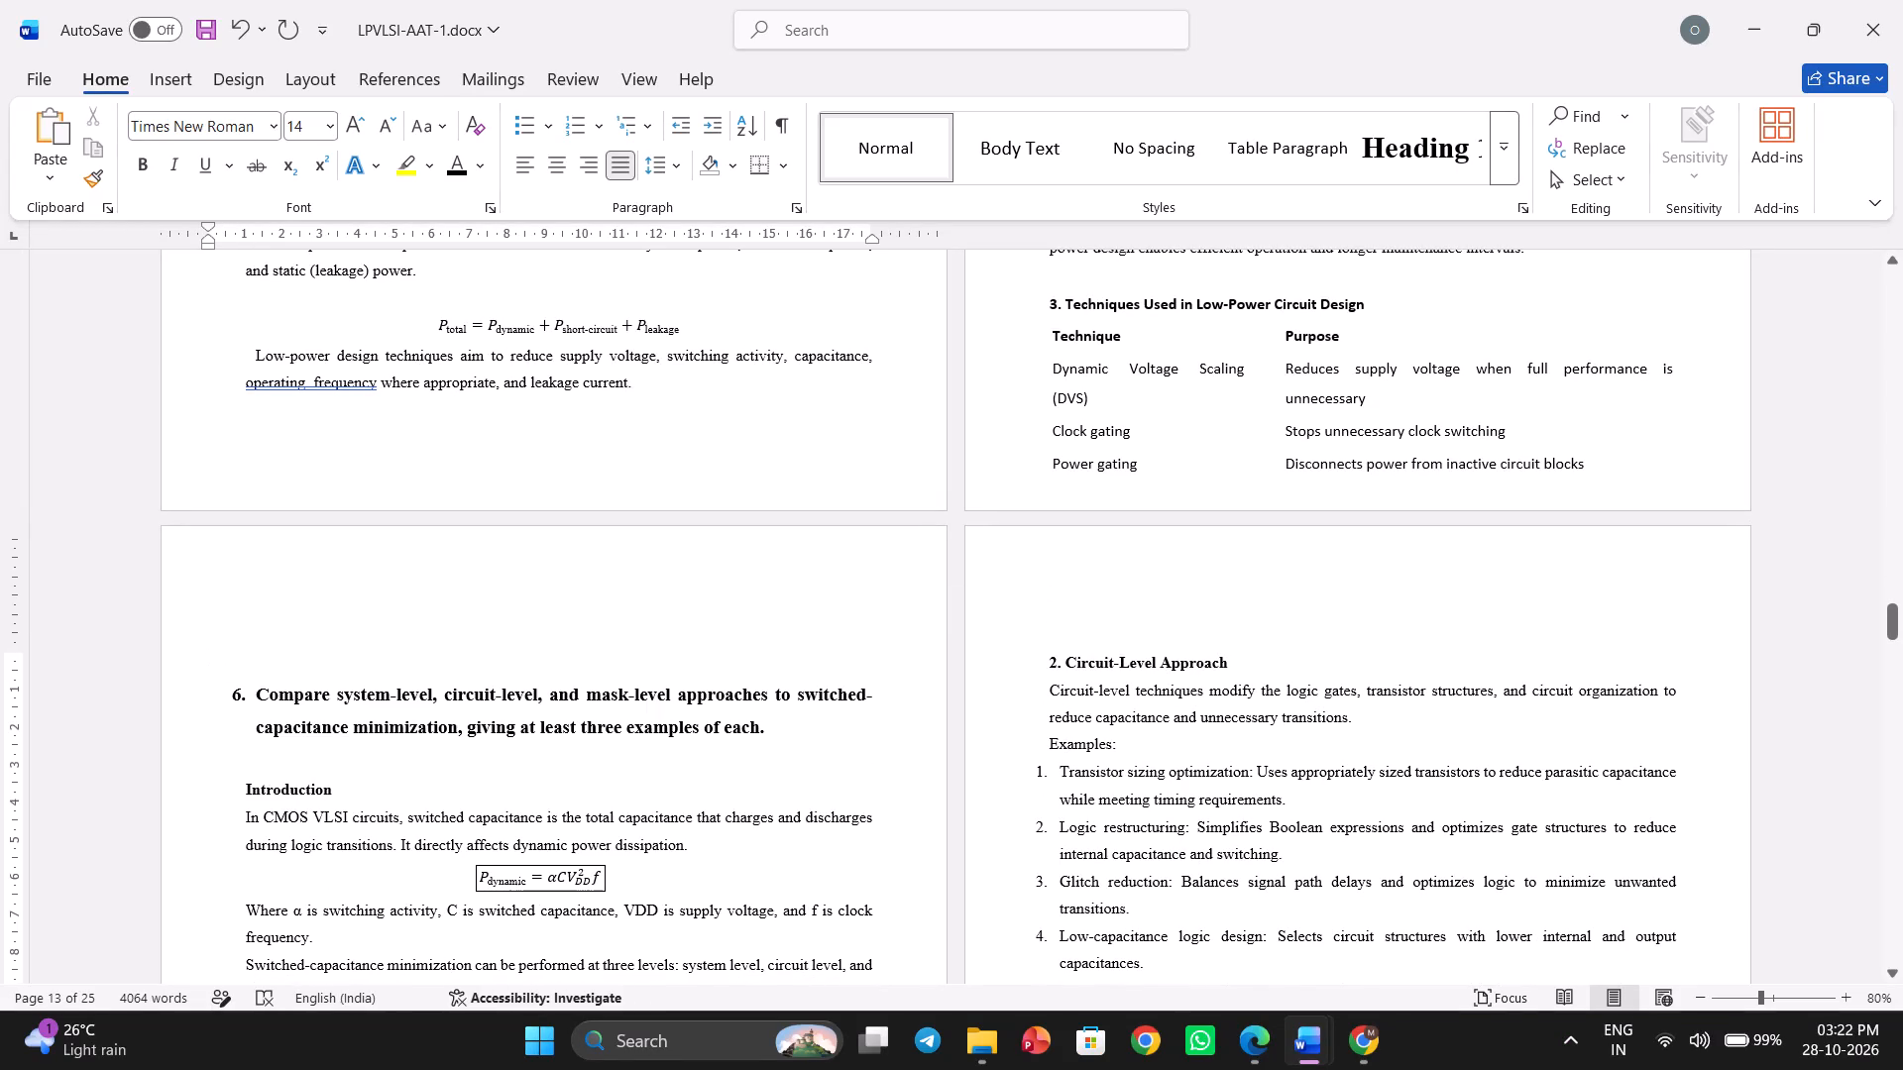
{"action": "key", "text": "BackSpace"}
Check the page layout of the report from question 6 through to the end of question 10.
{"action": "scroll", "coordinate": [644, 688], "scroll_direction": "down", "scroll_amount": 1}
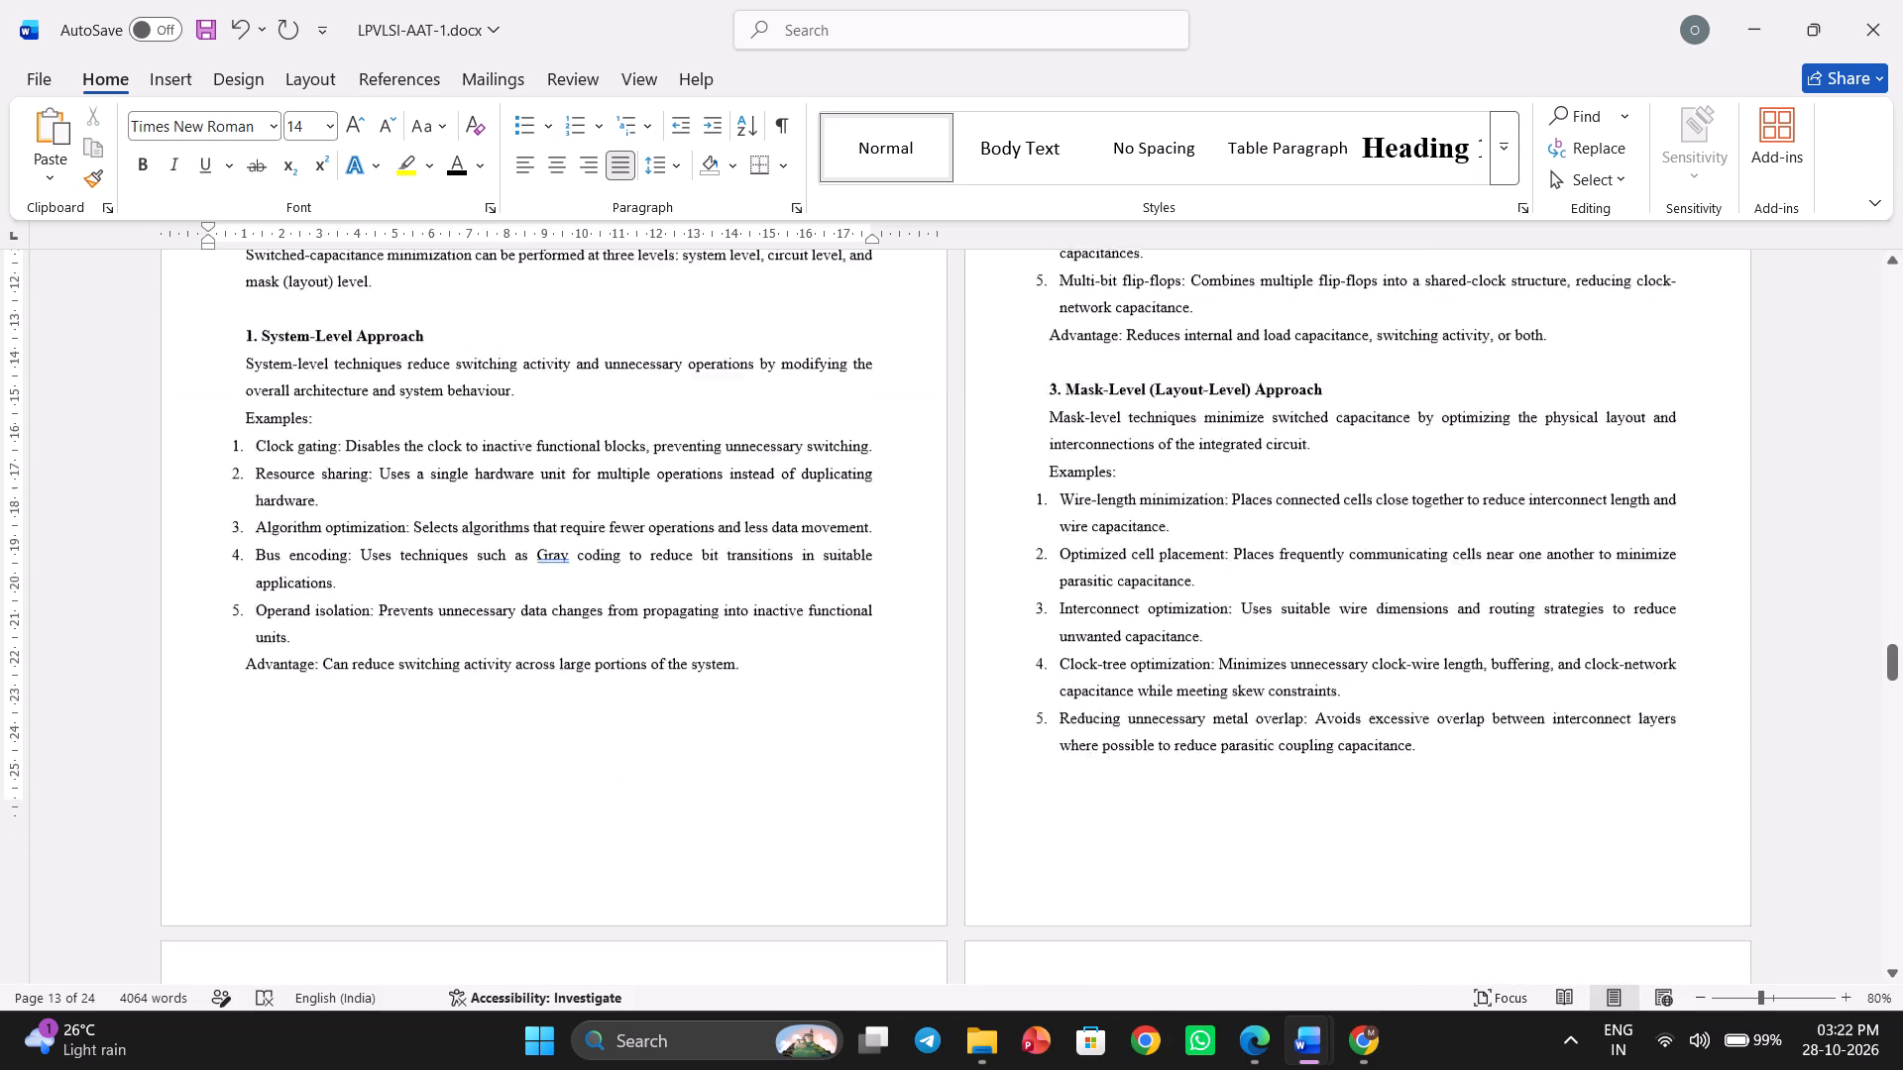
{"action": "scroll", "coordinate": [644, 688], "scroll_direction": "down", "scroll_amount": 1}
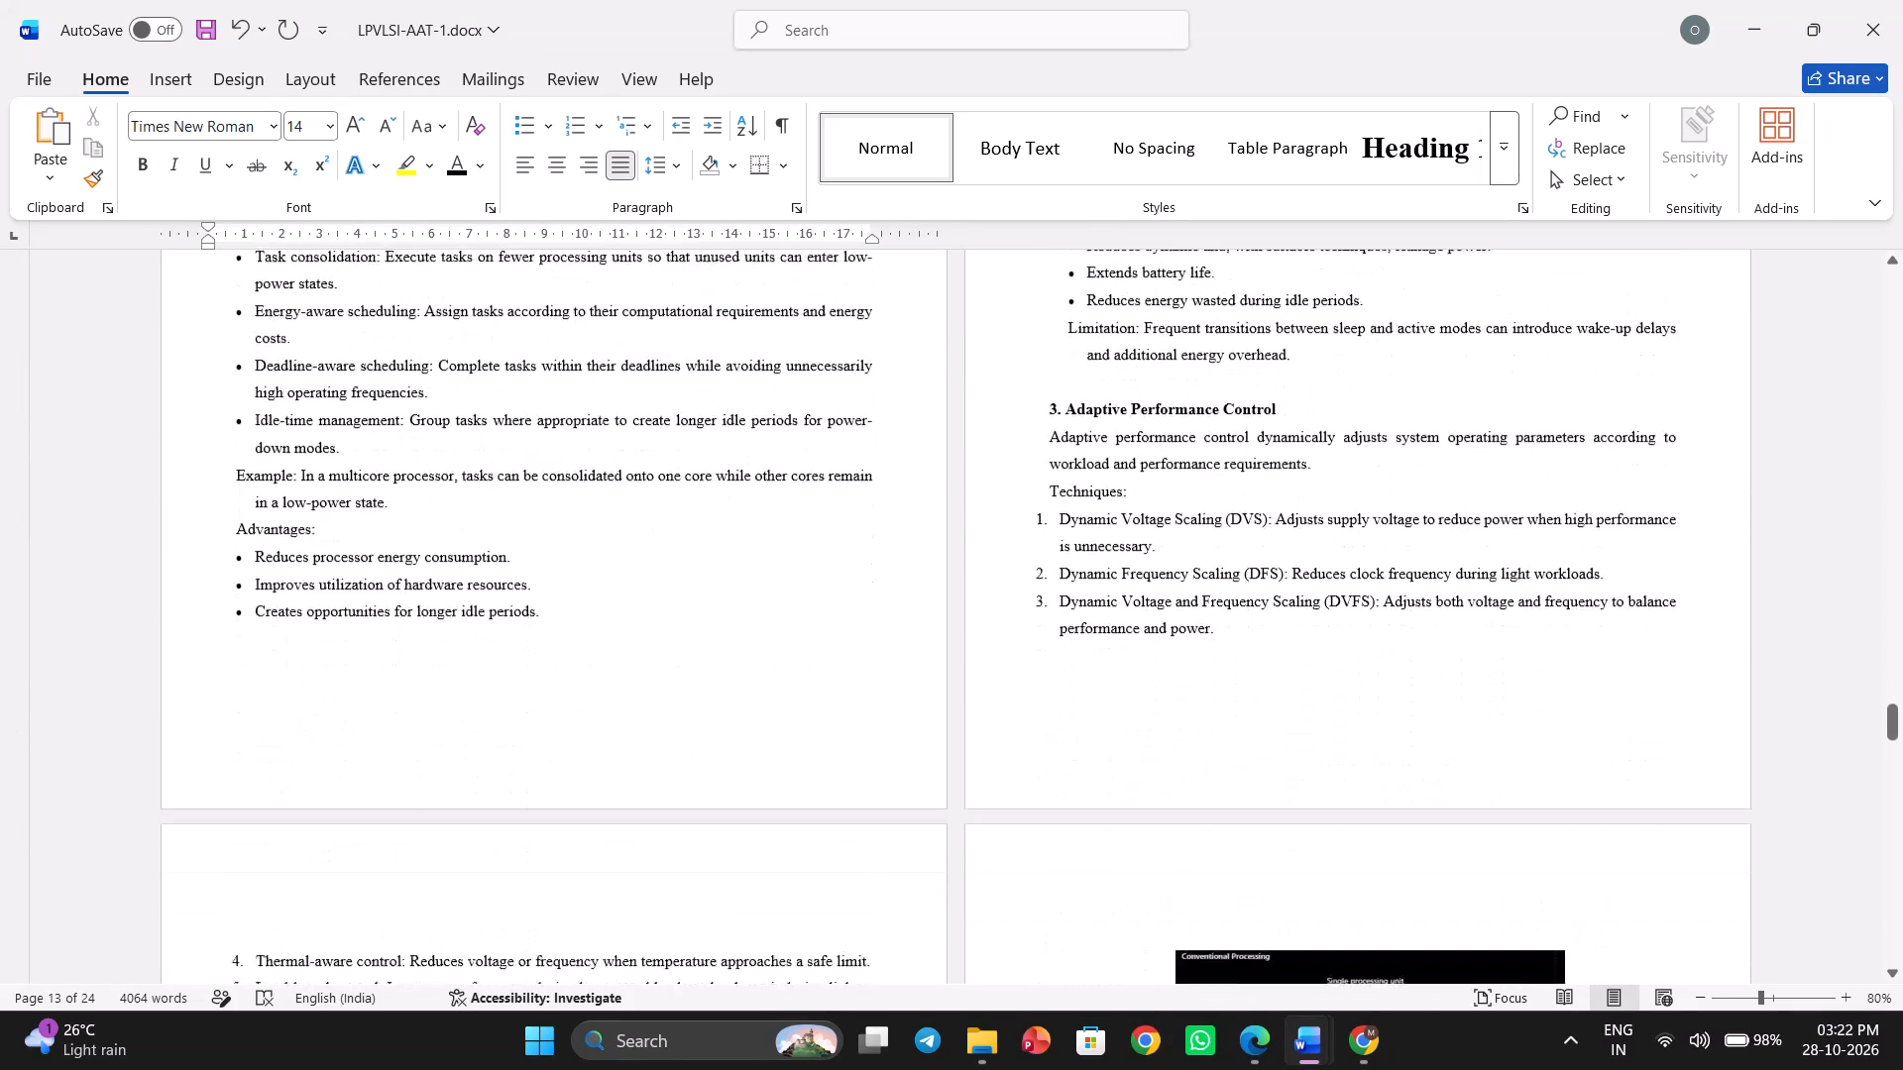
{"action": "scroll", "coordinate": [644, 688], "scroll_direction": "down", "scroll_amount": 1}
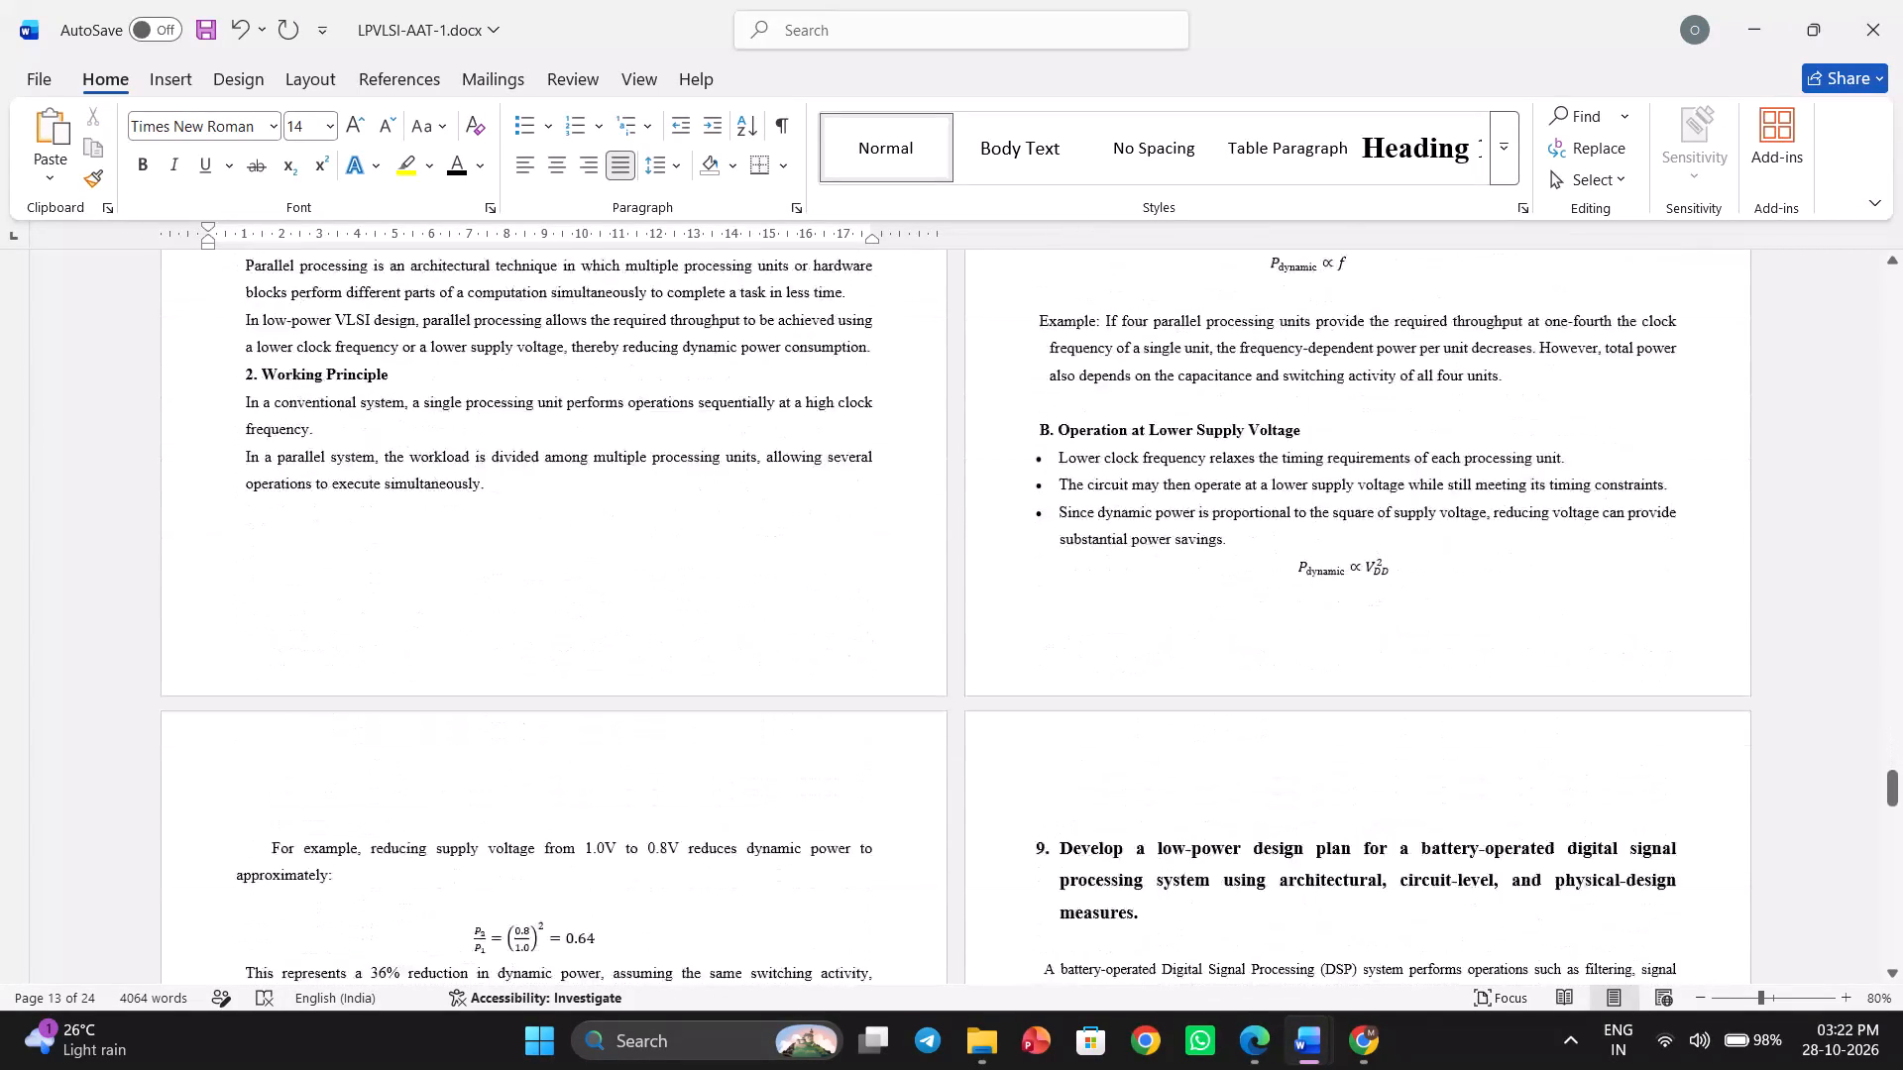
{"action": "scroll", "coordinate": [644, 688], "scroll_direction": "down", "scroll_amount": 1}
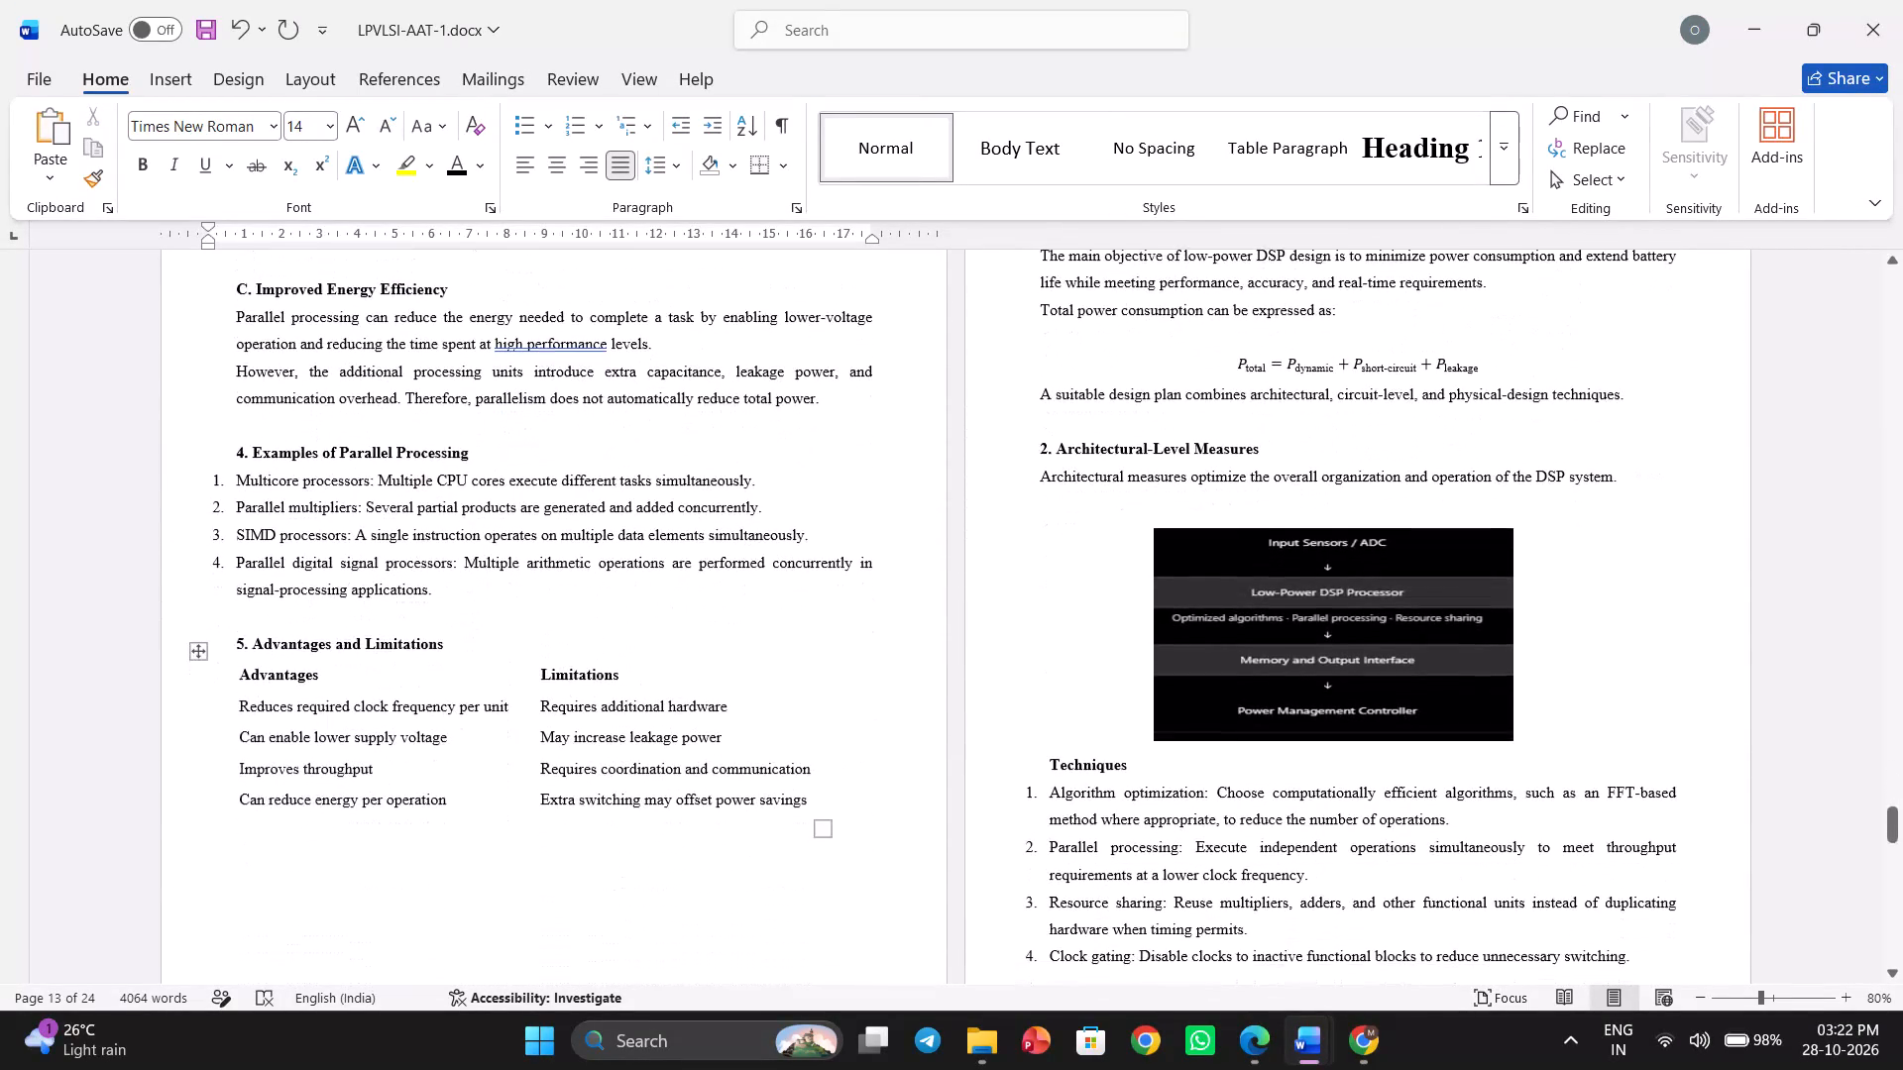
{"action": "scroll", "coordinate": [644, 688], "scroll_direction": "down", "scroll_amount": 2}
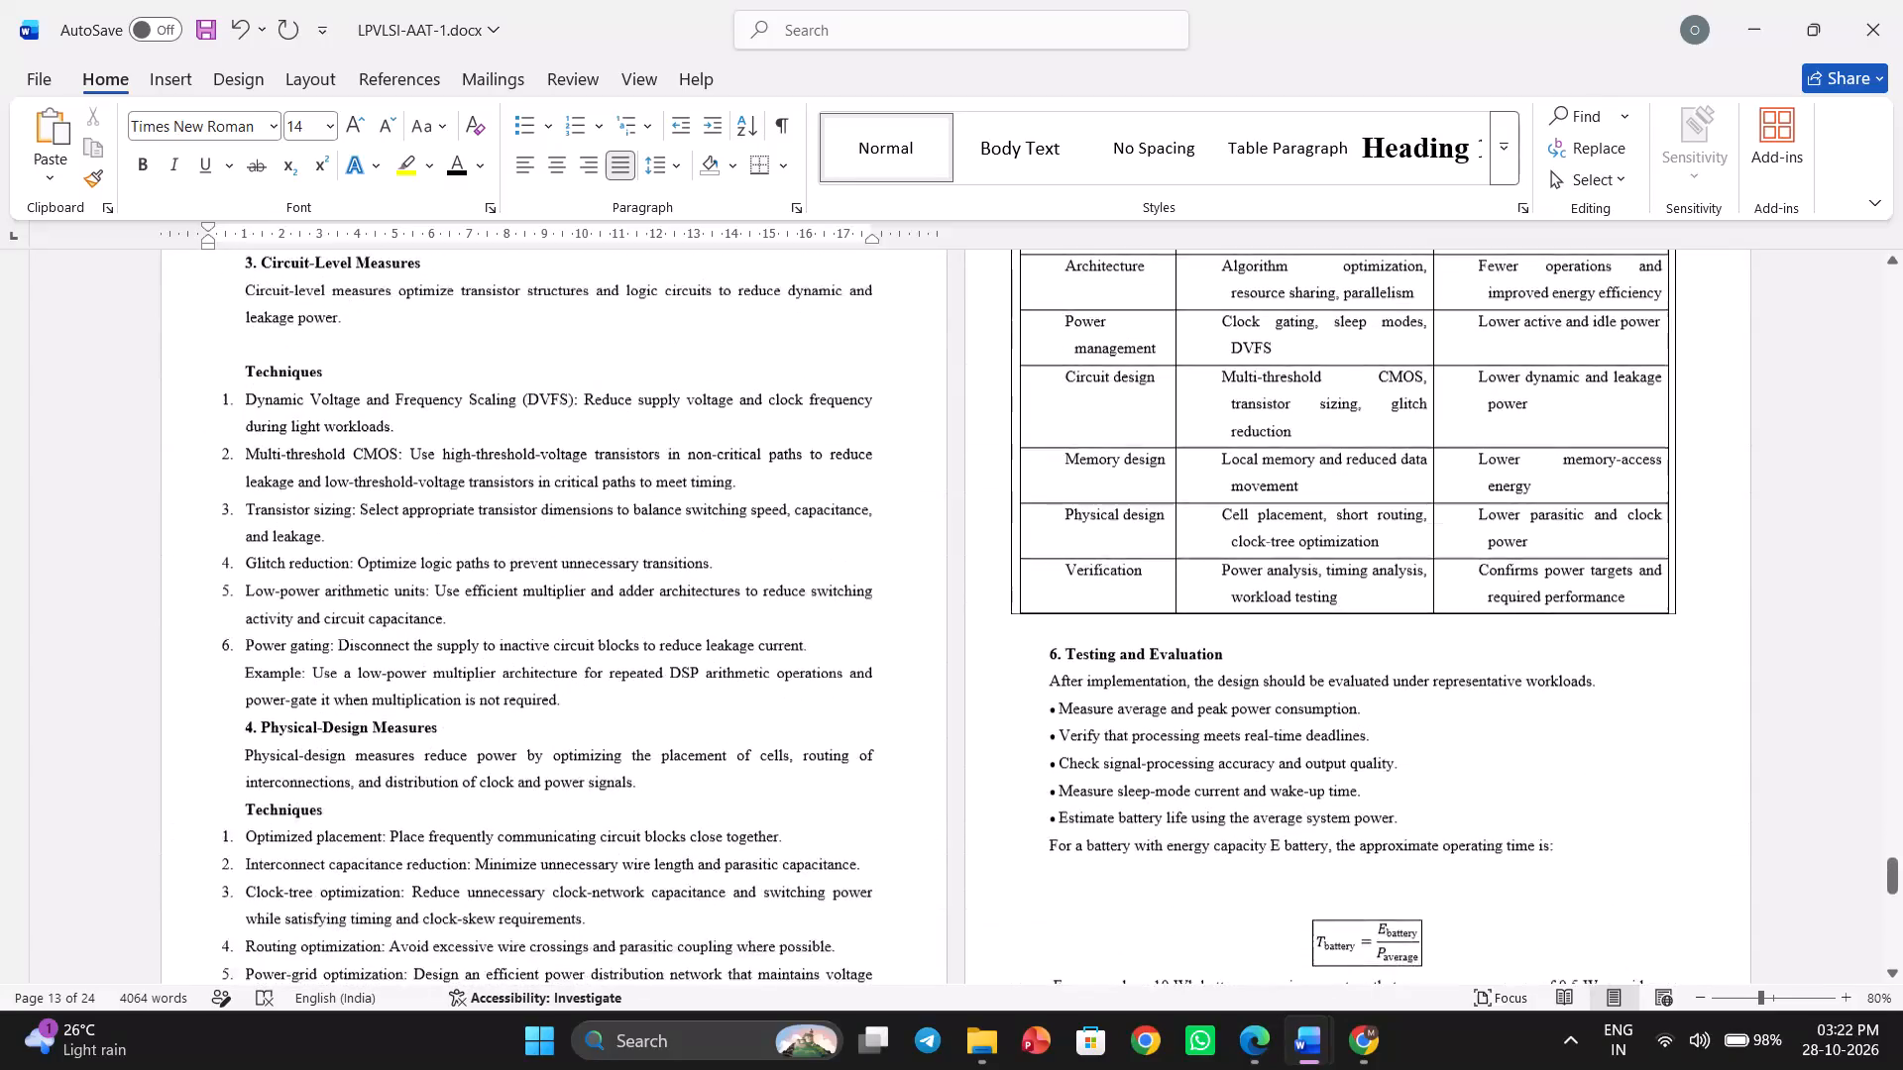
{"action": "scroll", "coordinate": [644, 688], "scroll_direction": "down", "scroll_amount": 1}
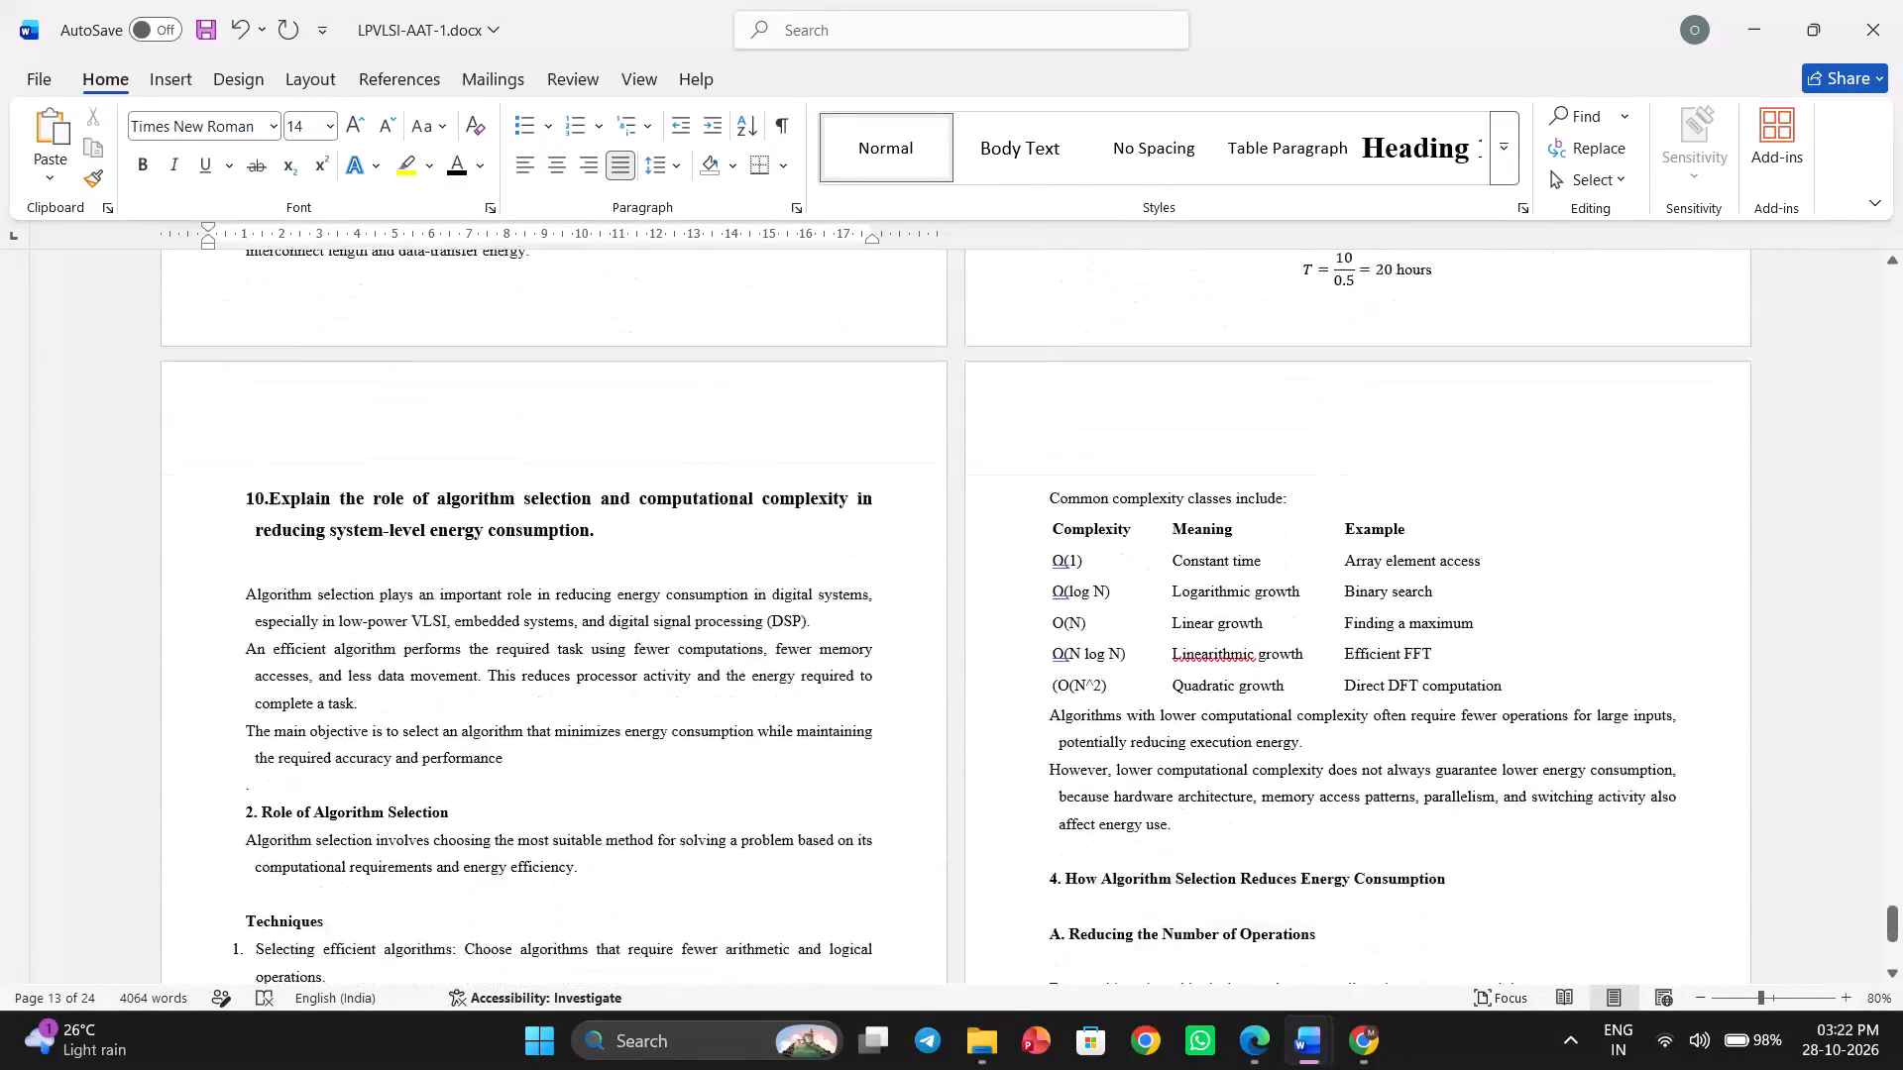
{"action": "scroll", "coordinate": [644, 688], "scroll_direction": "down", "scroll_amount": 1}
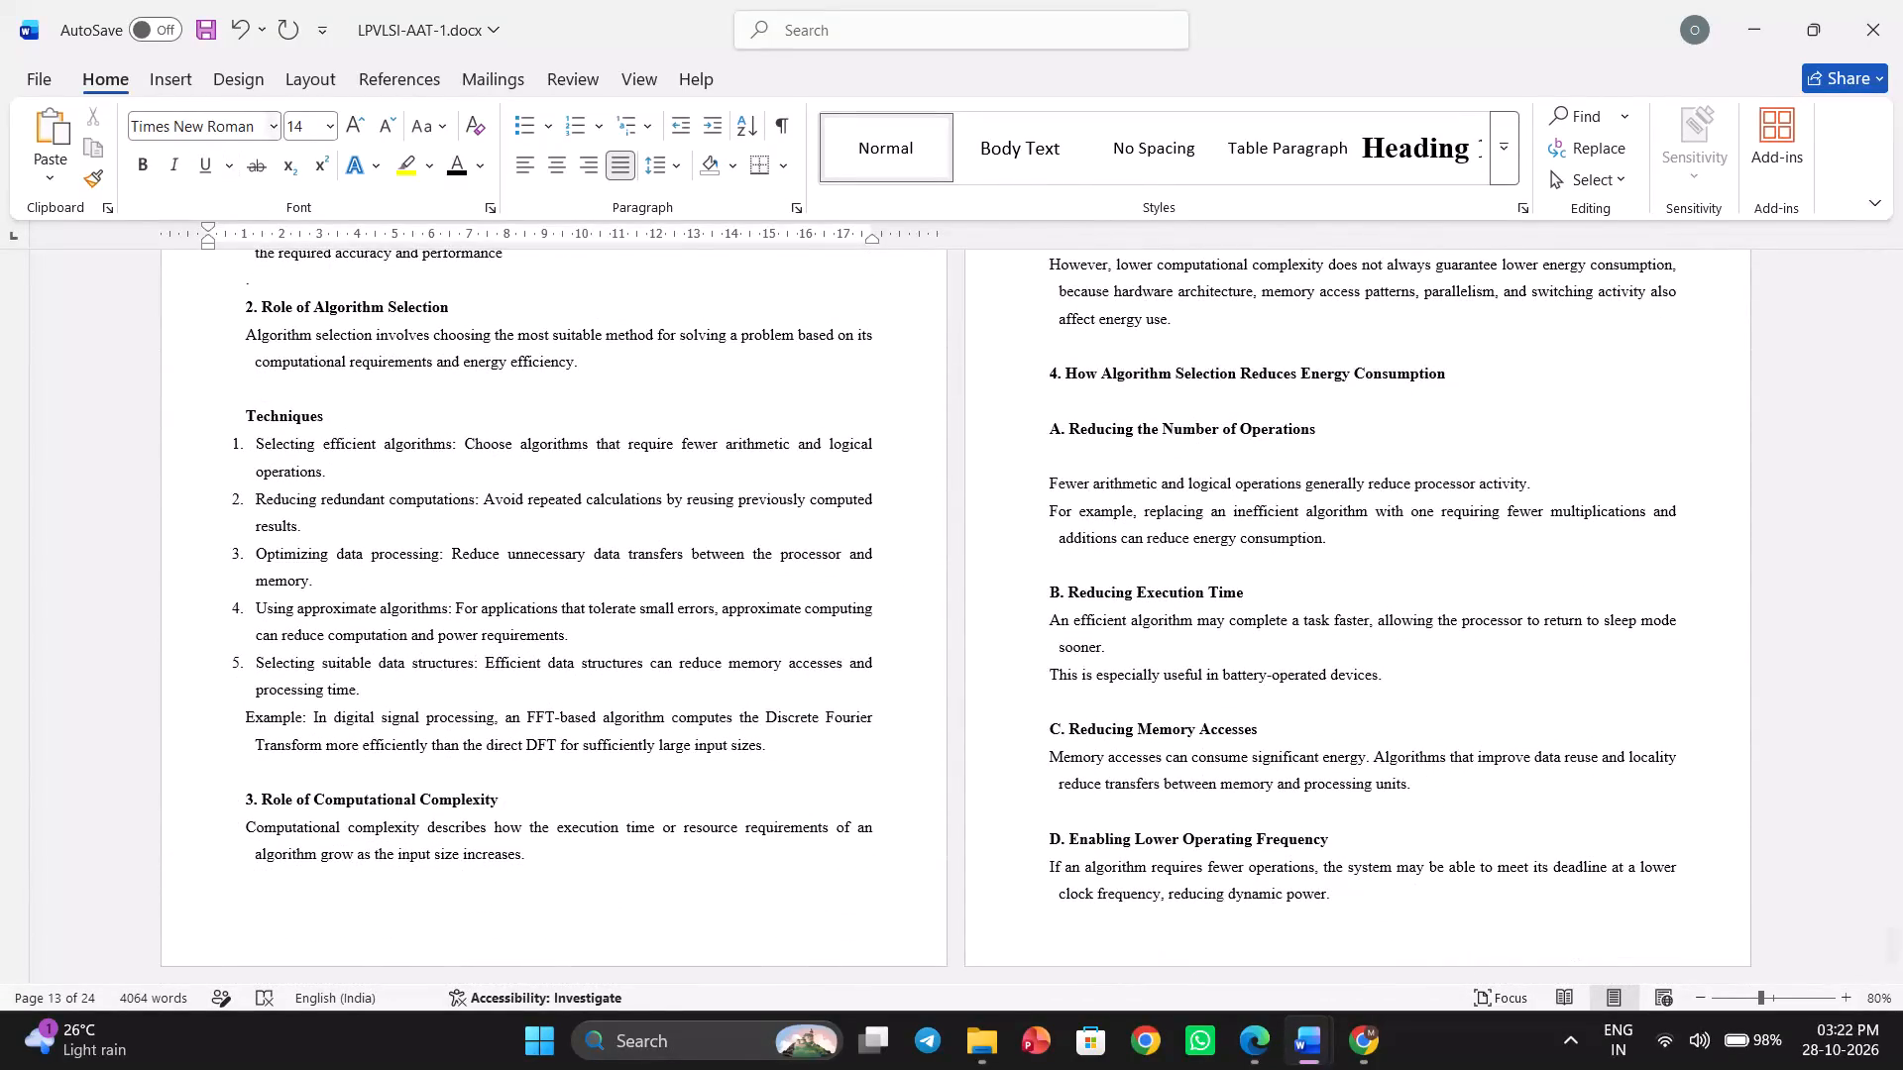
Save the report again as a PDF named LPVLSI-AAT-1.pdf in the LAB folder inside 7th sem.
{"action": "left_click", "coordinate": [40, 62]}
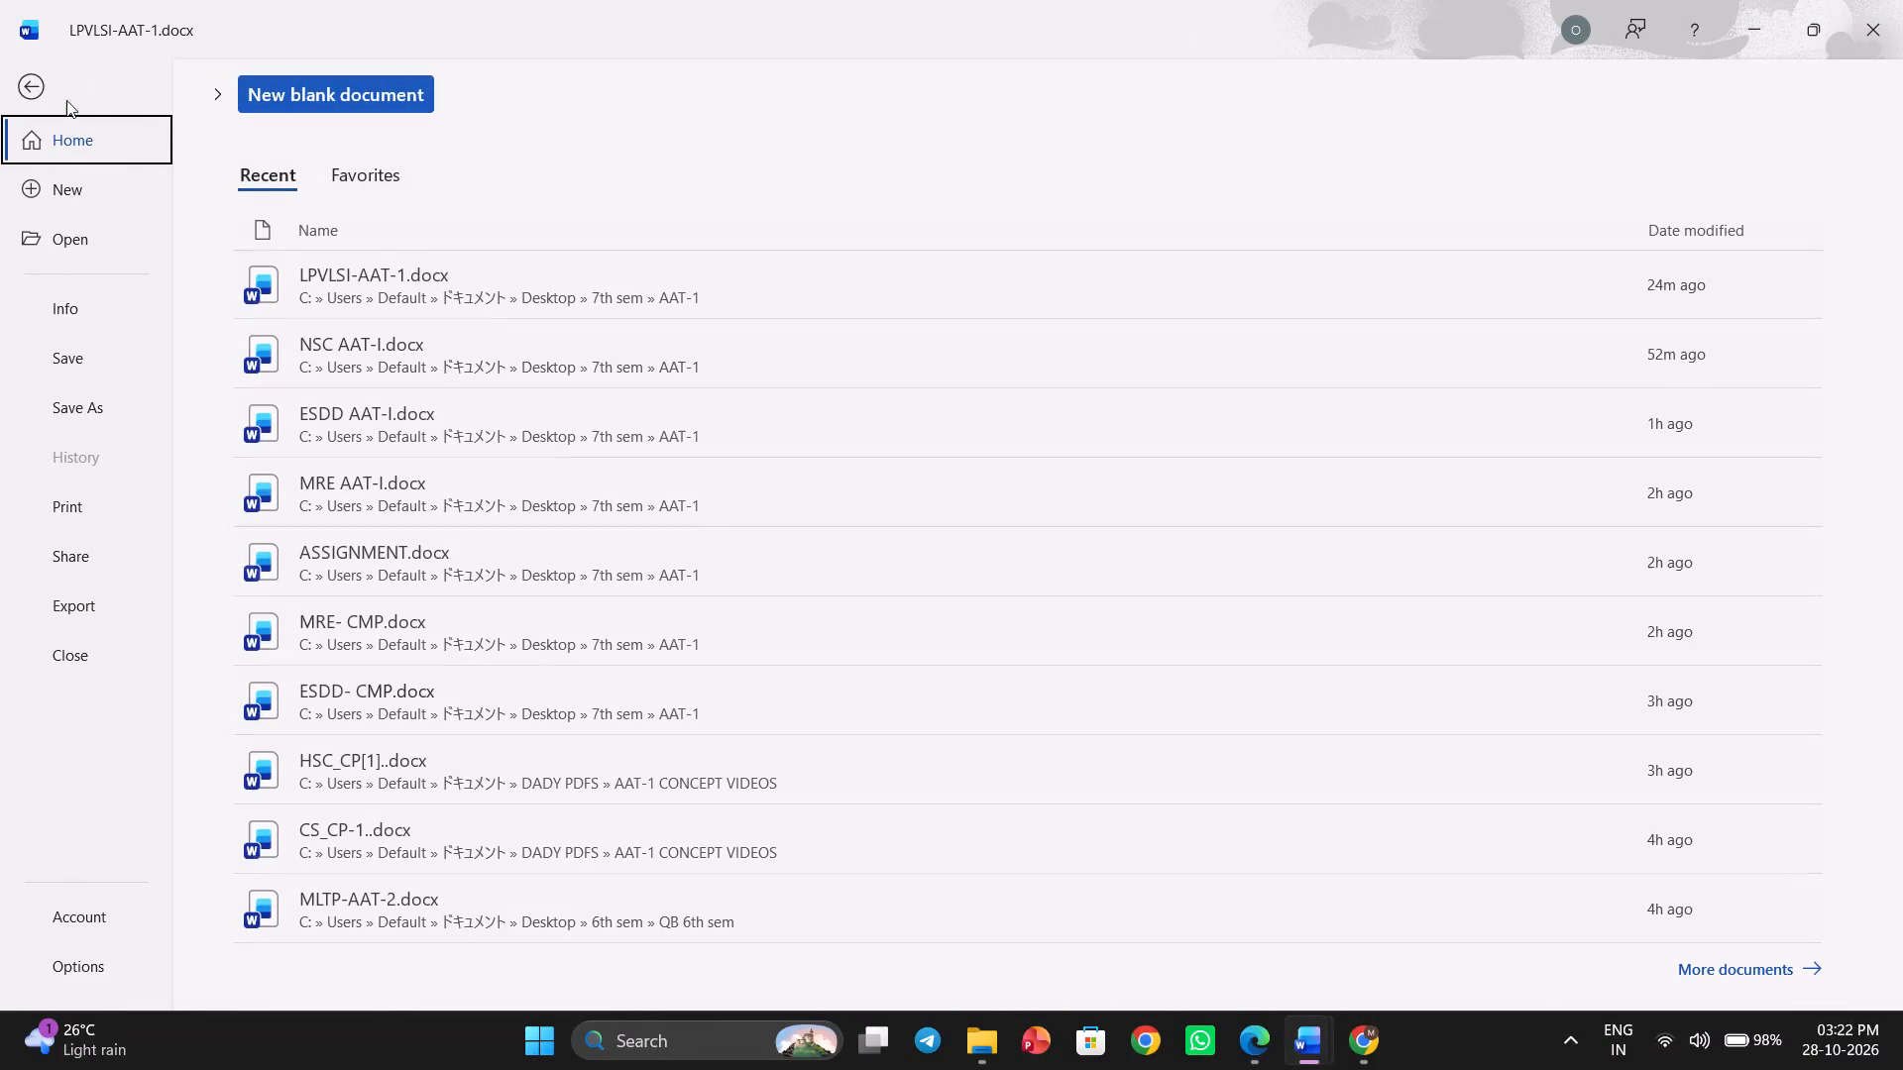
{"action": "left_click", "coordinate": [66, 412]}
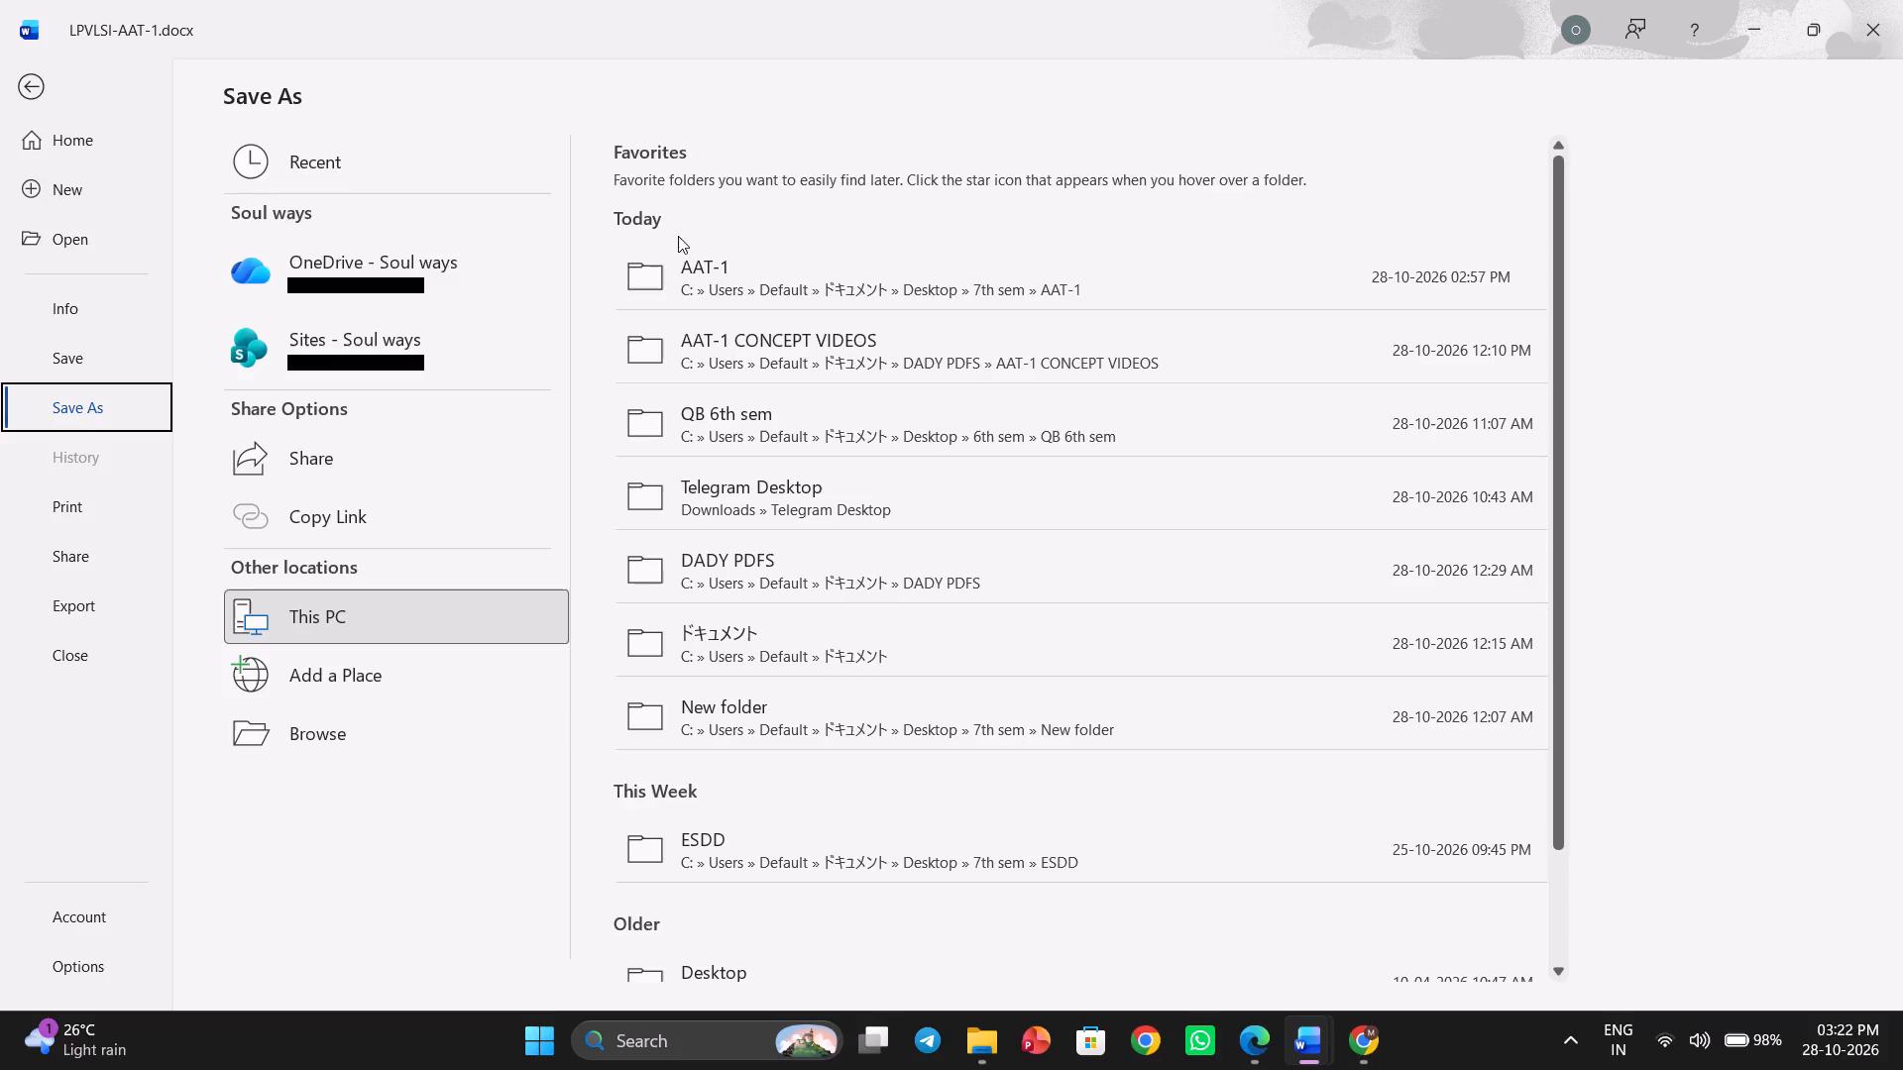
{"action": "left_click", "coordinate": [713, 281]}
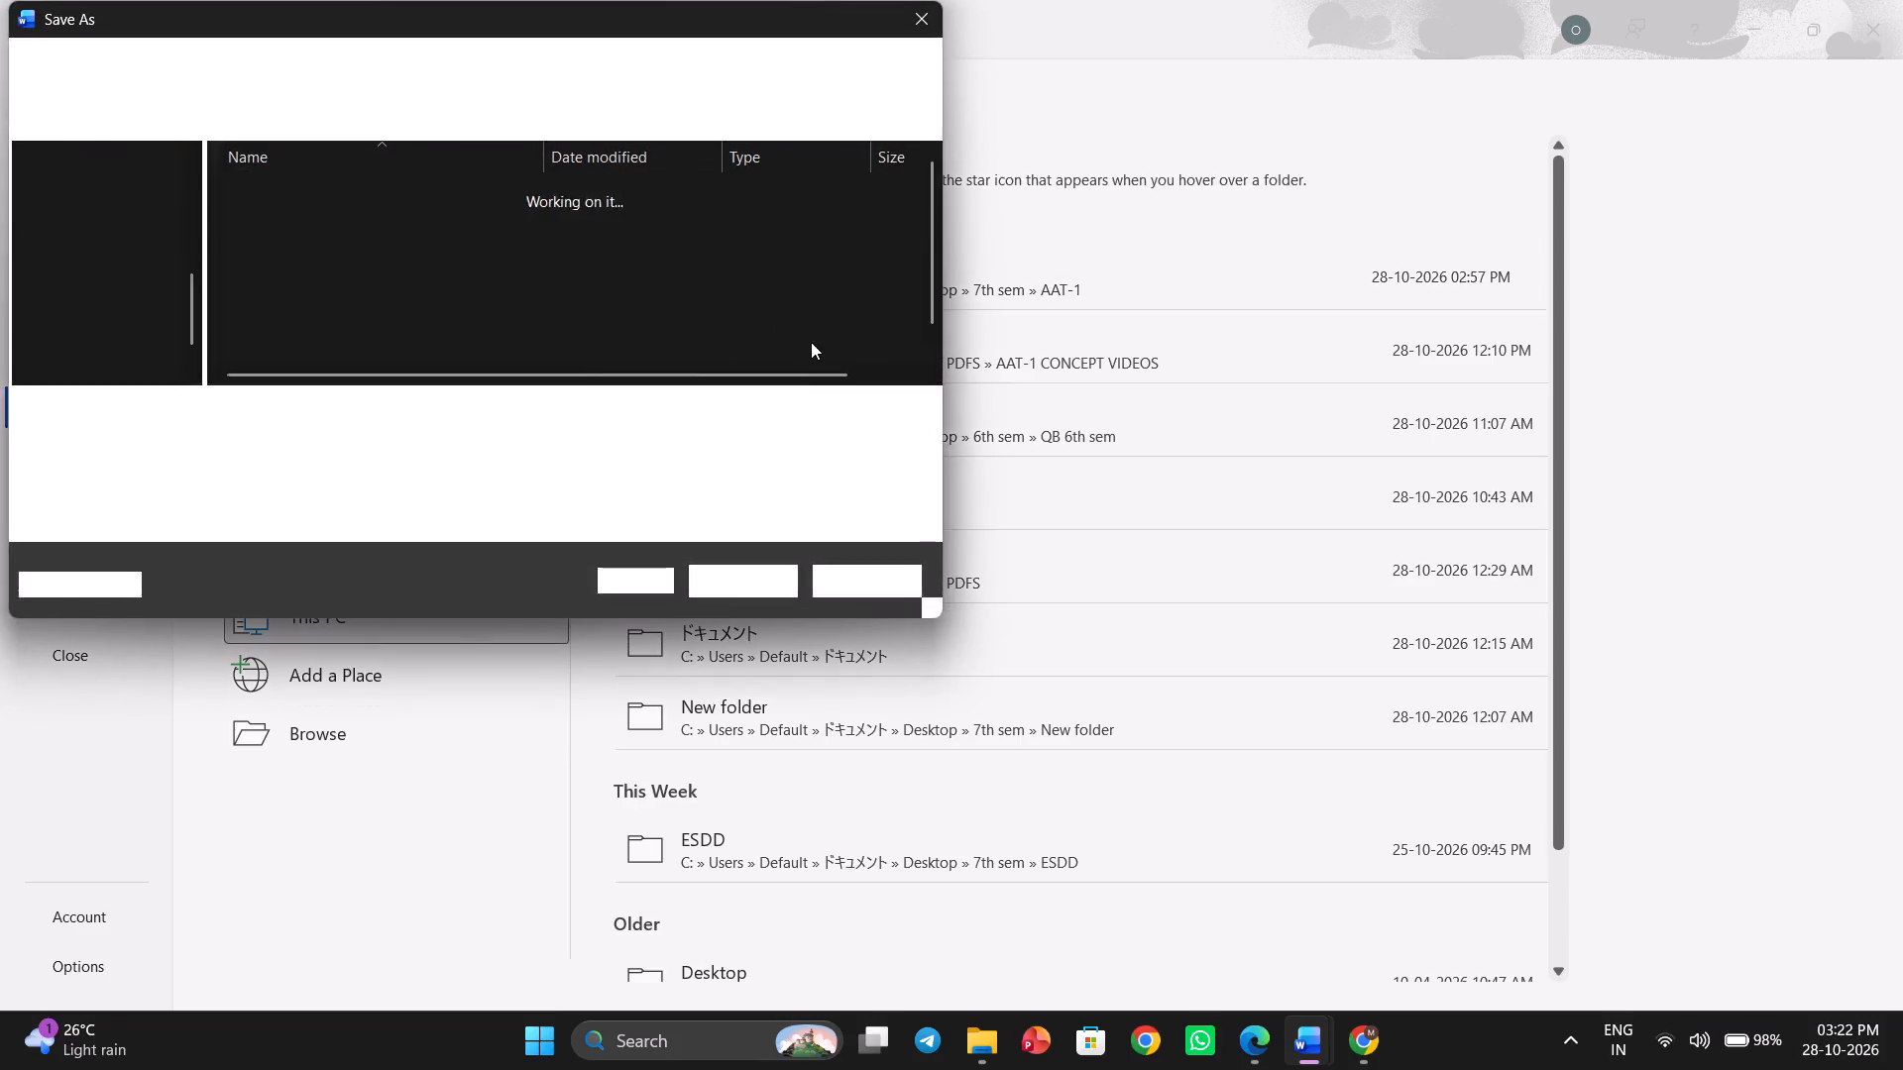
{"action": "left_click", "coordinate": [118, 174]}
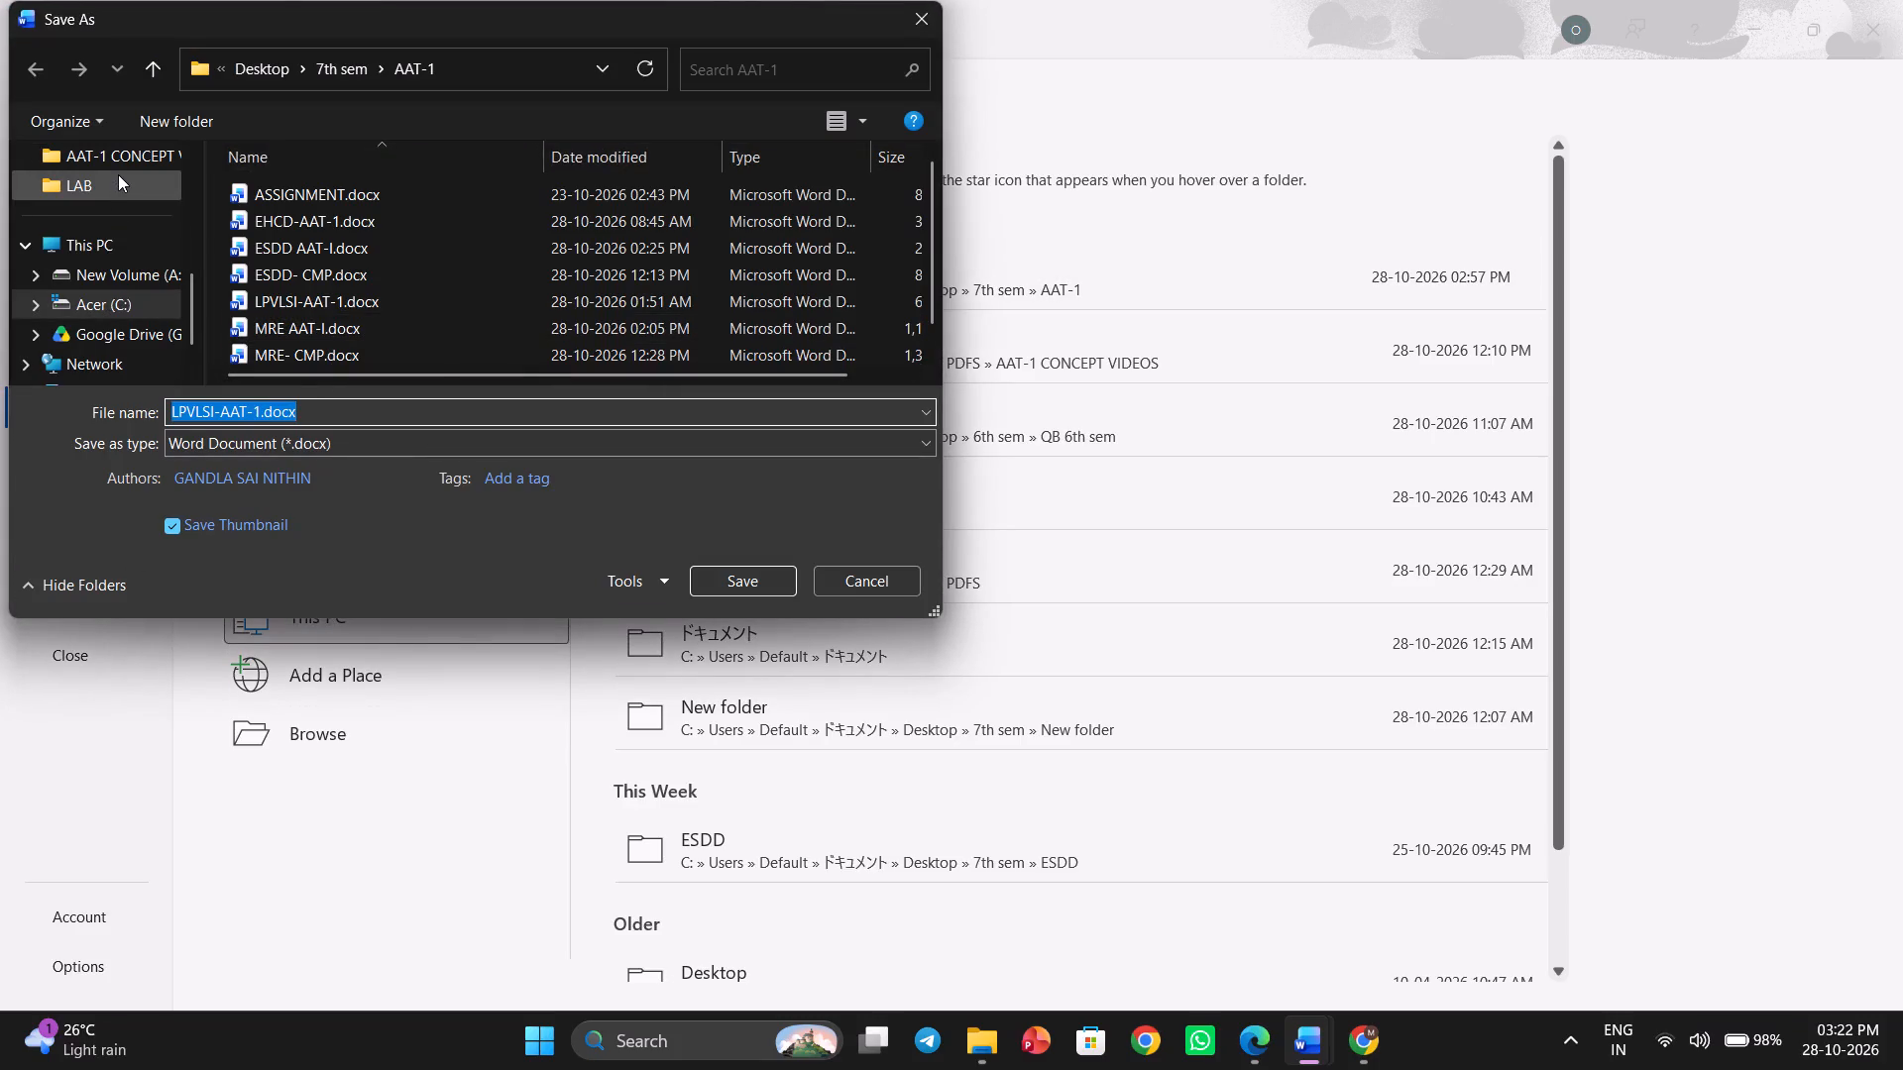
{"action": "left_click", "coordinate": [323, 449]}
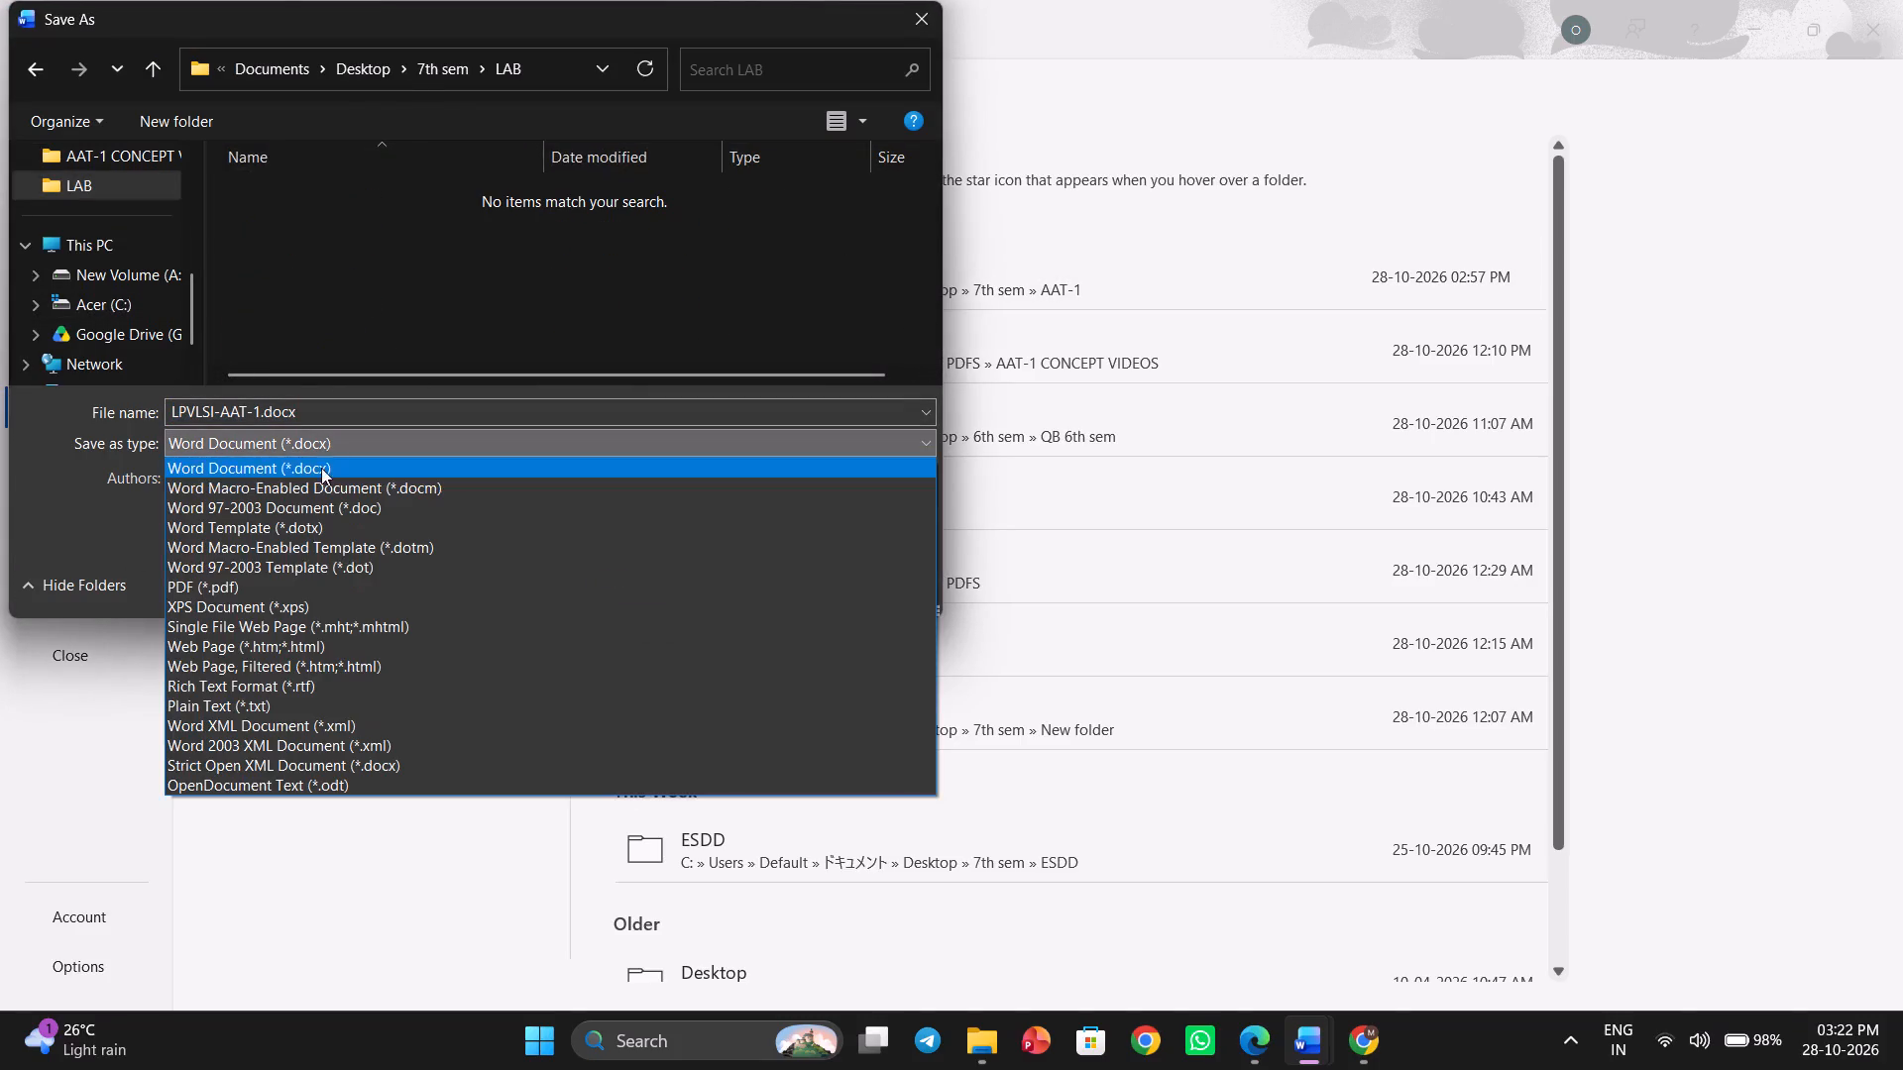
{"action": "left_click", "coordinate": [269, 582]}
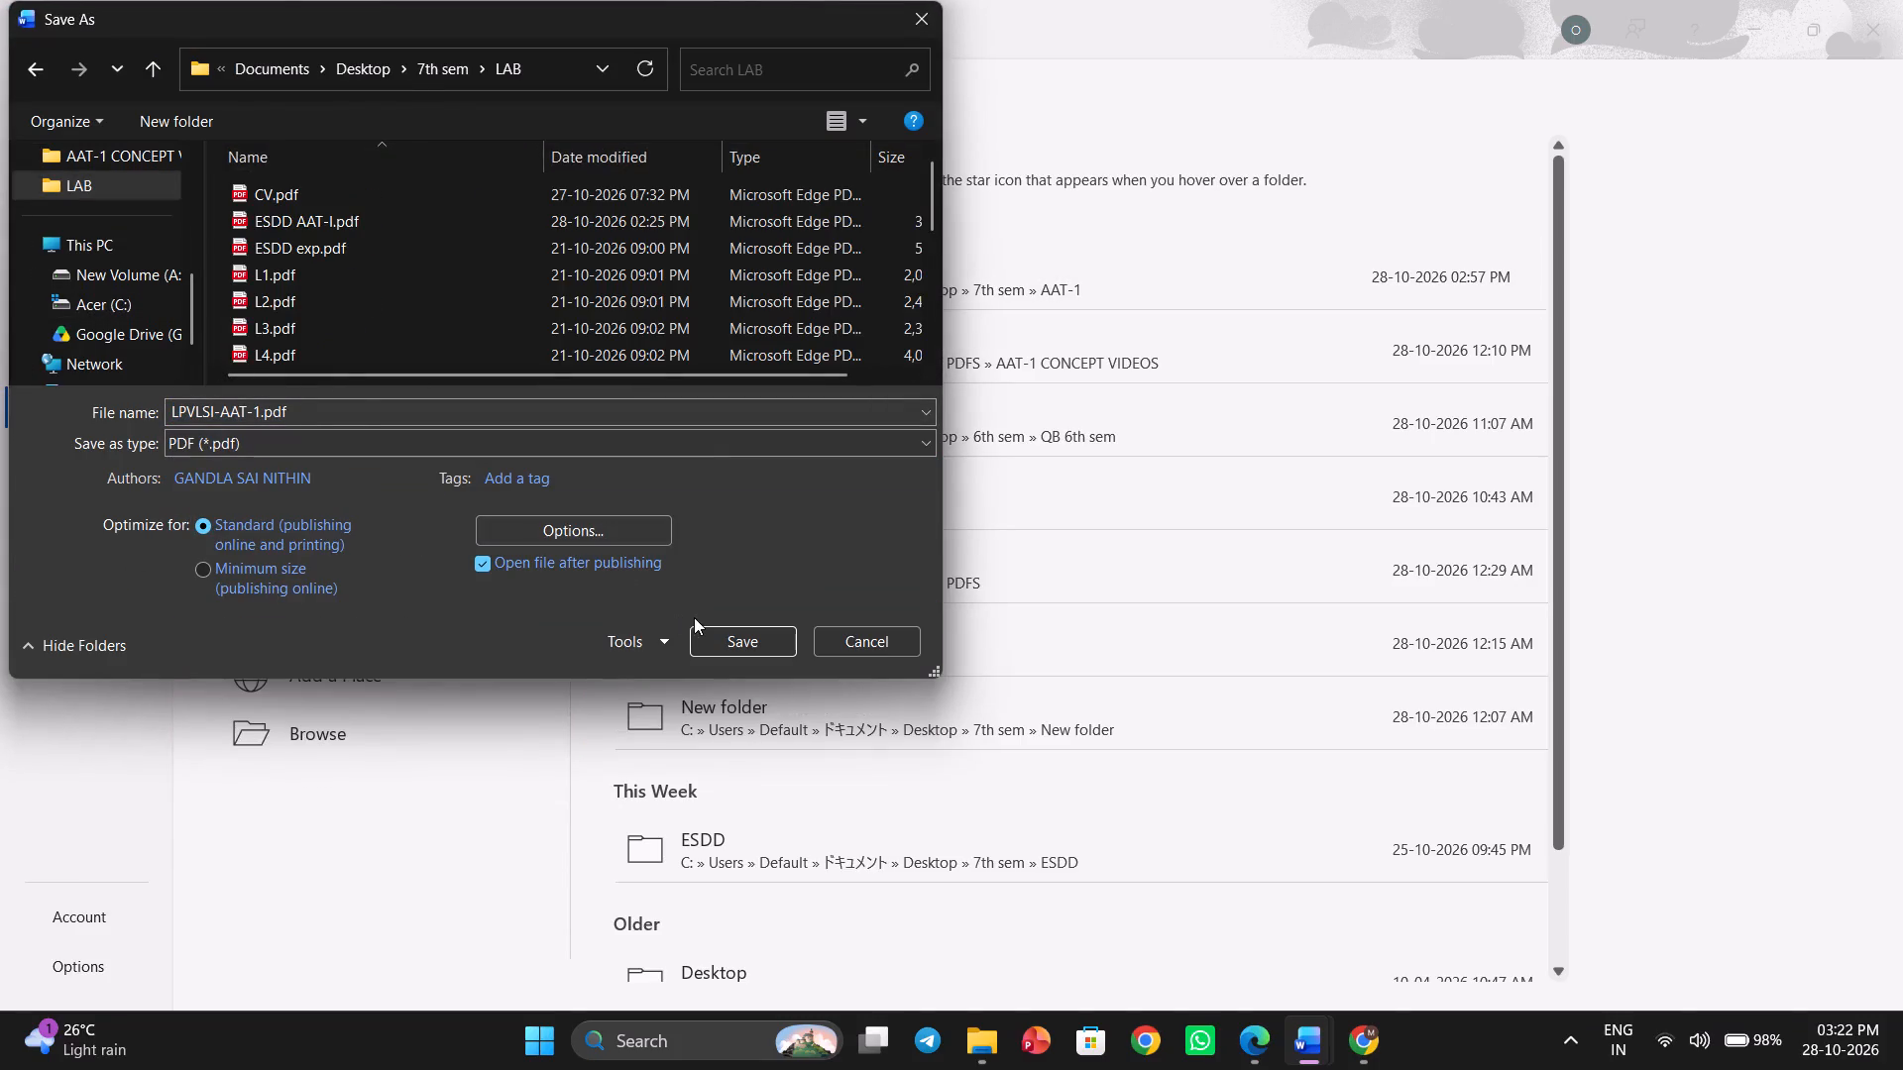
{"action": "left_click", "coordinate": [730, 641]}
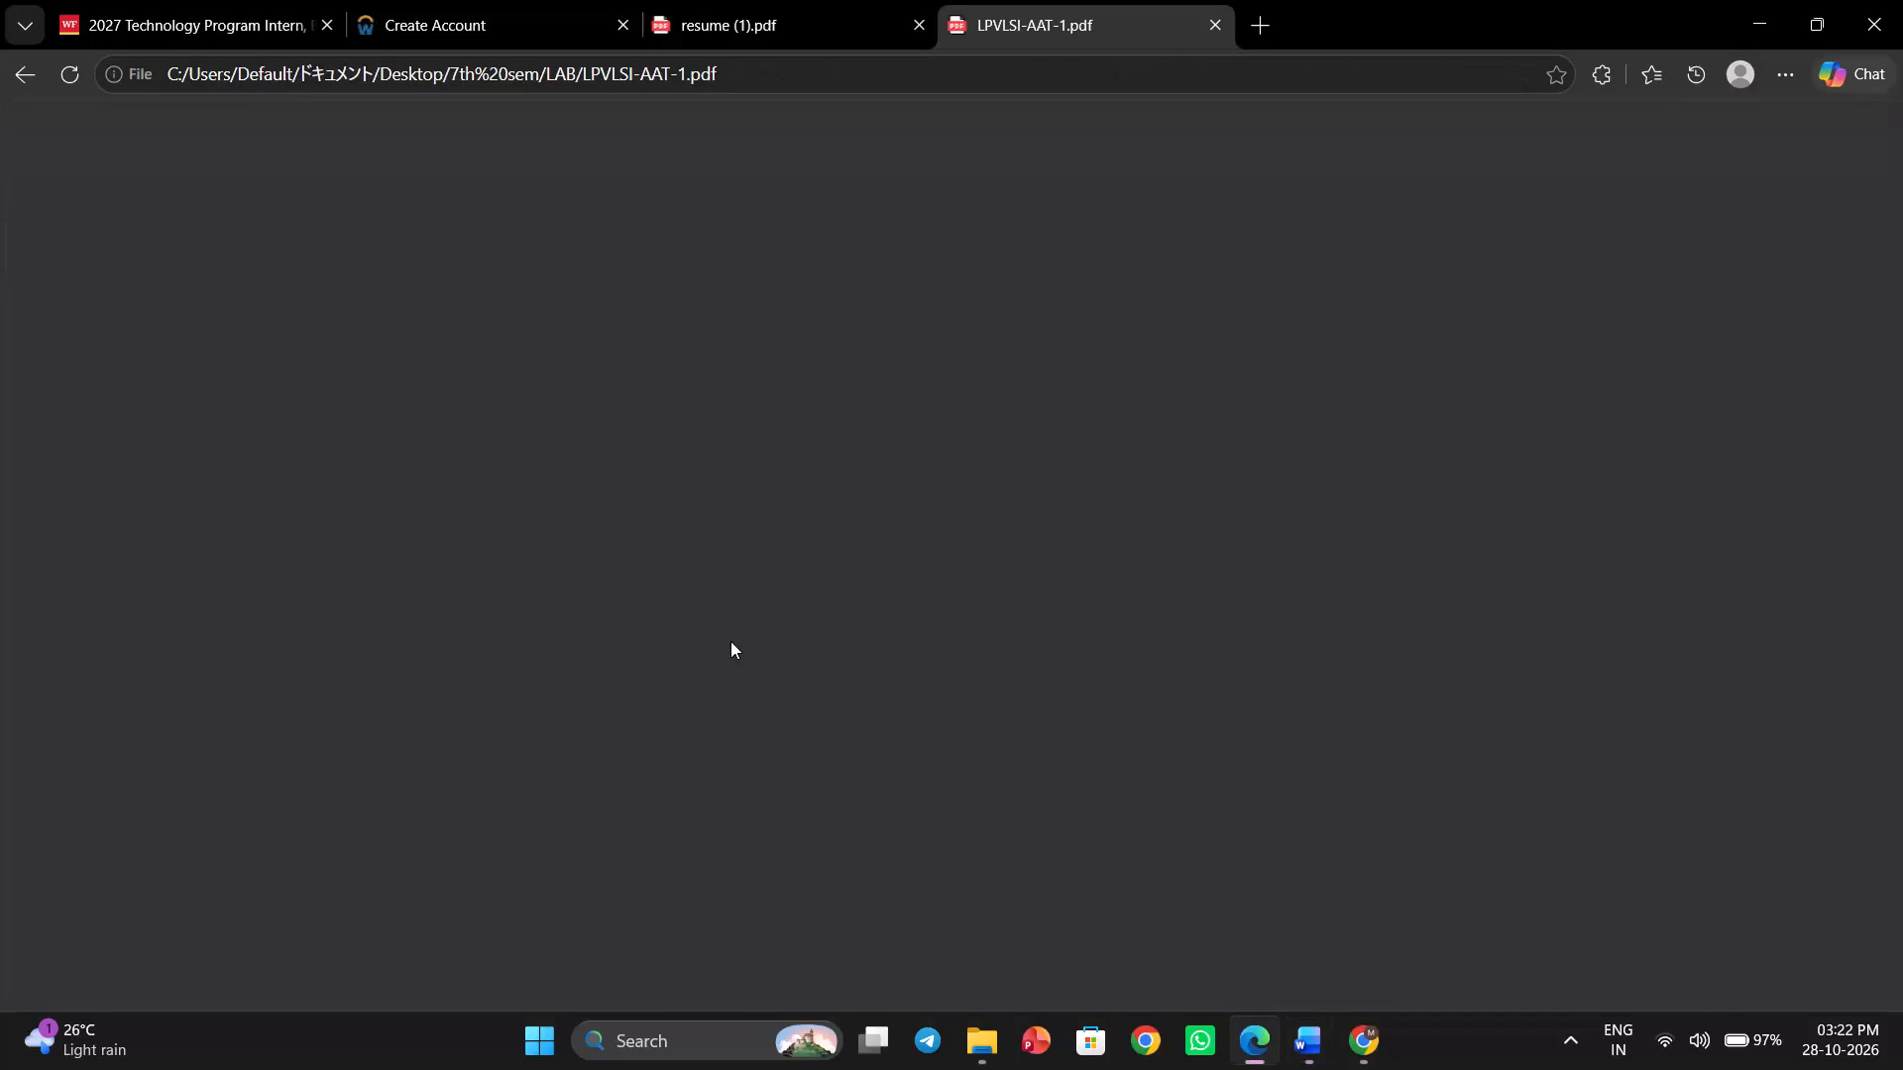
Review the newly exported PDF from the cover page to the last page, checking headings, tables and page breaks.
{"action": "scroll", "coordinate": [730, 641], "scroll_direction": "up", "scroll_amount": 16}
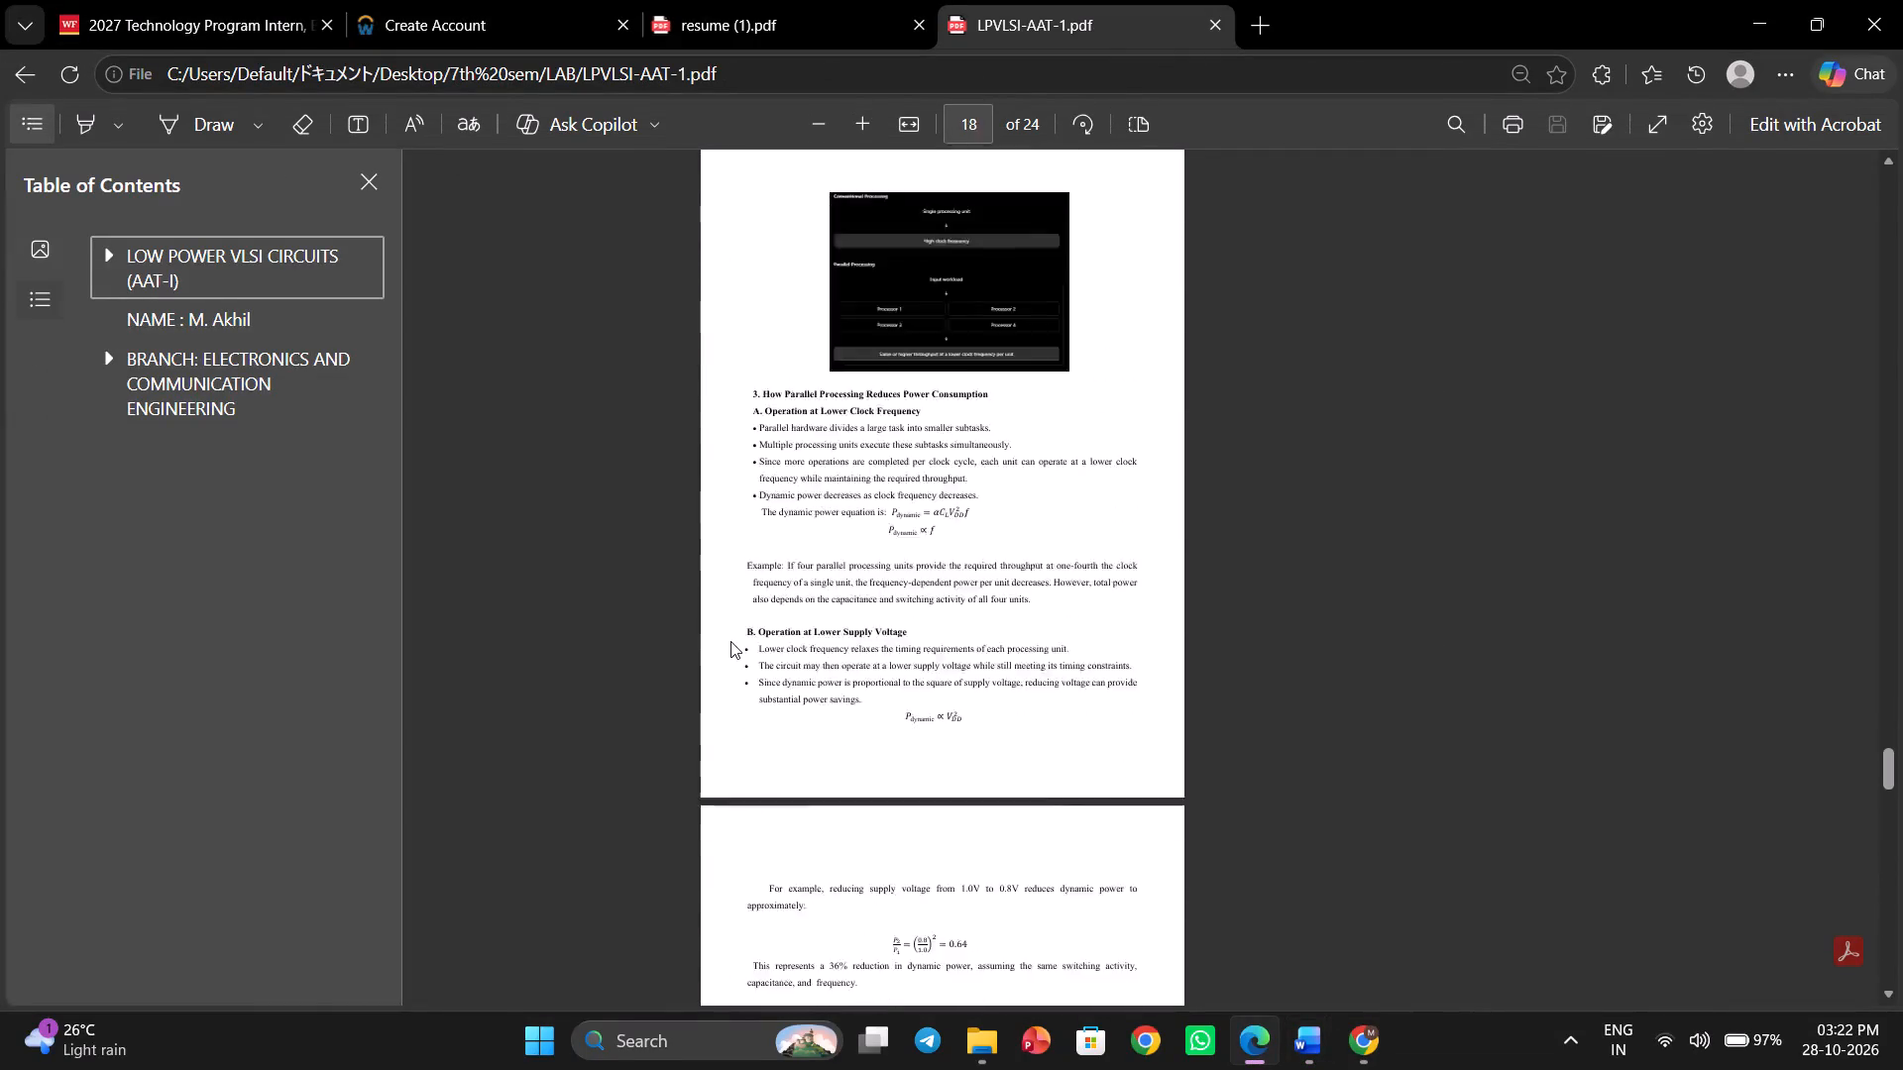
{"action": "scroll", "coordinate": [730, 641], "scroll_direction": "up", "scroll_amount": 3}
{"action": "scroll", "coordinate": [730, 641], "scroll_direction": "up", "scroll_amount": 20}
{"action": "scroll", "coordinate": [730, 641], "scroll_direction": "up", "scroll_amount": 10}
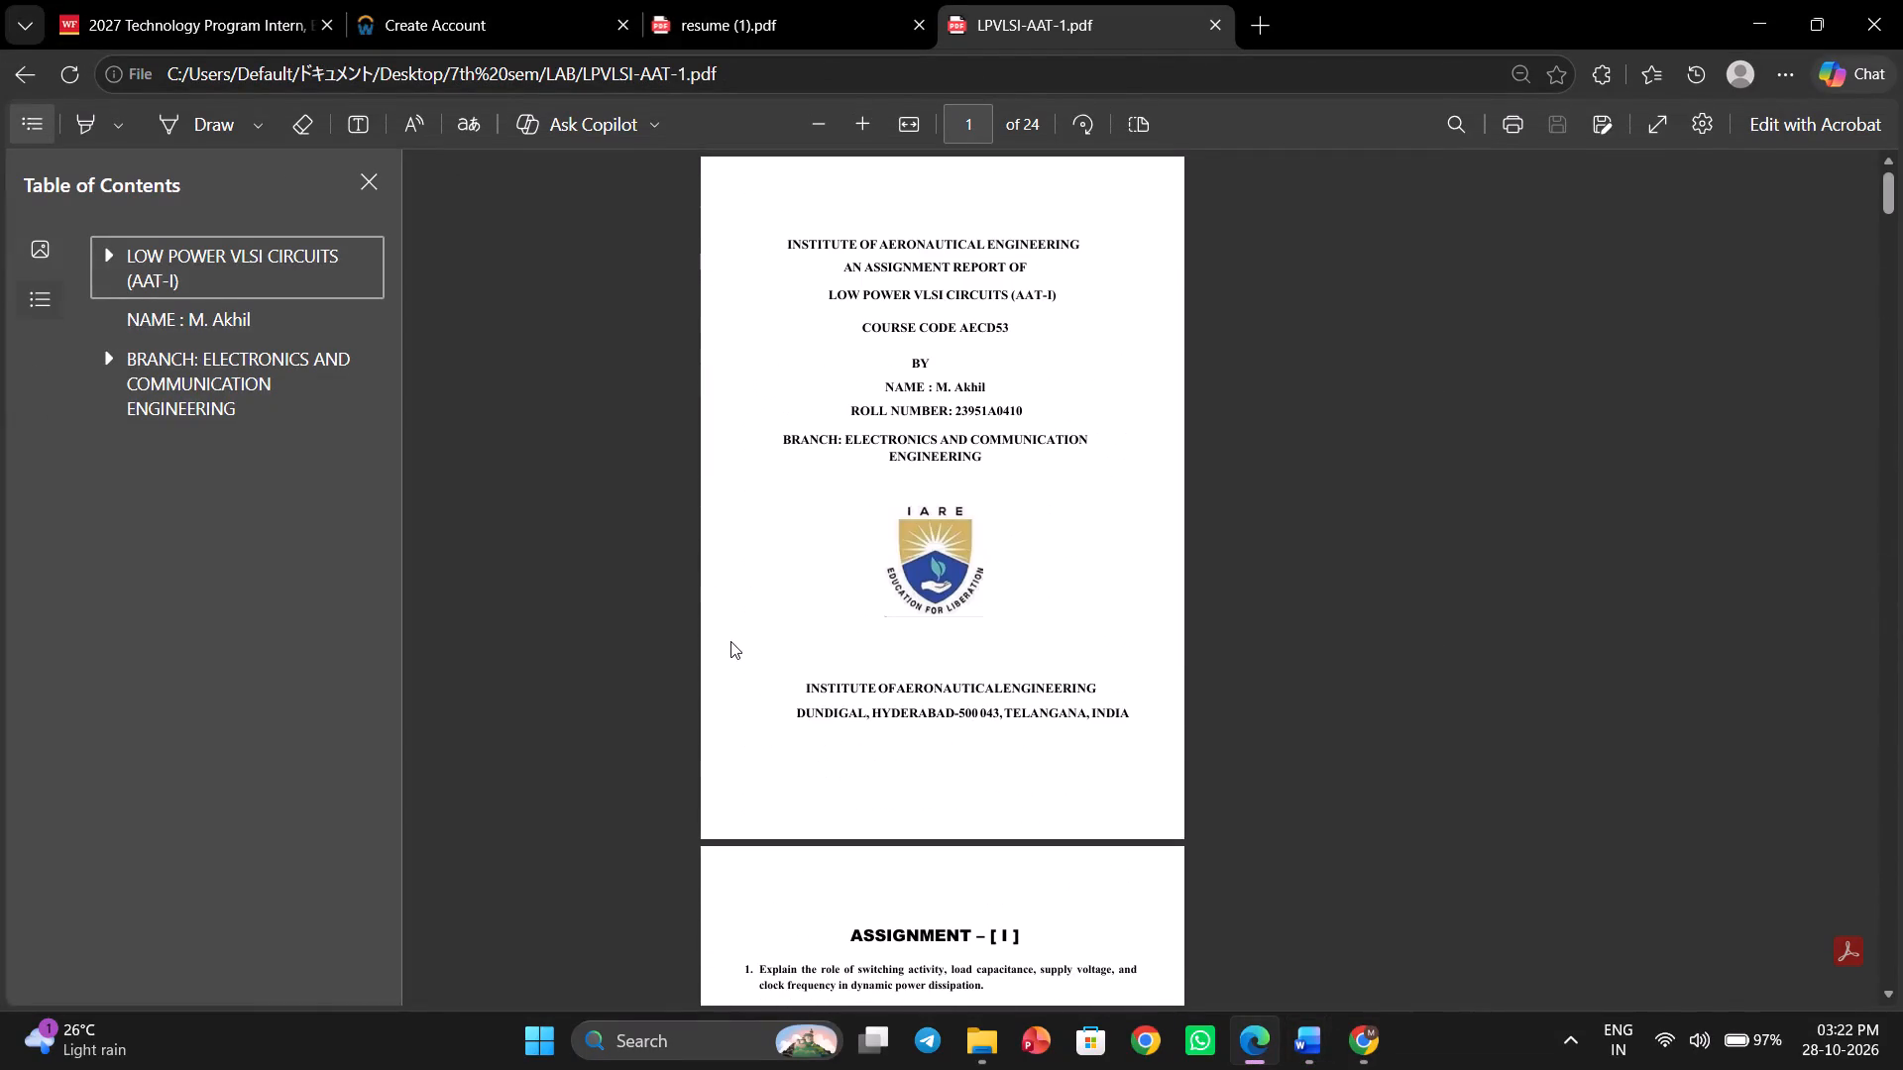
{"action": "scroll", "coordinate": [730, 640], "scroll_direction": "up", "scroll_amount": 1}
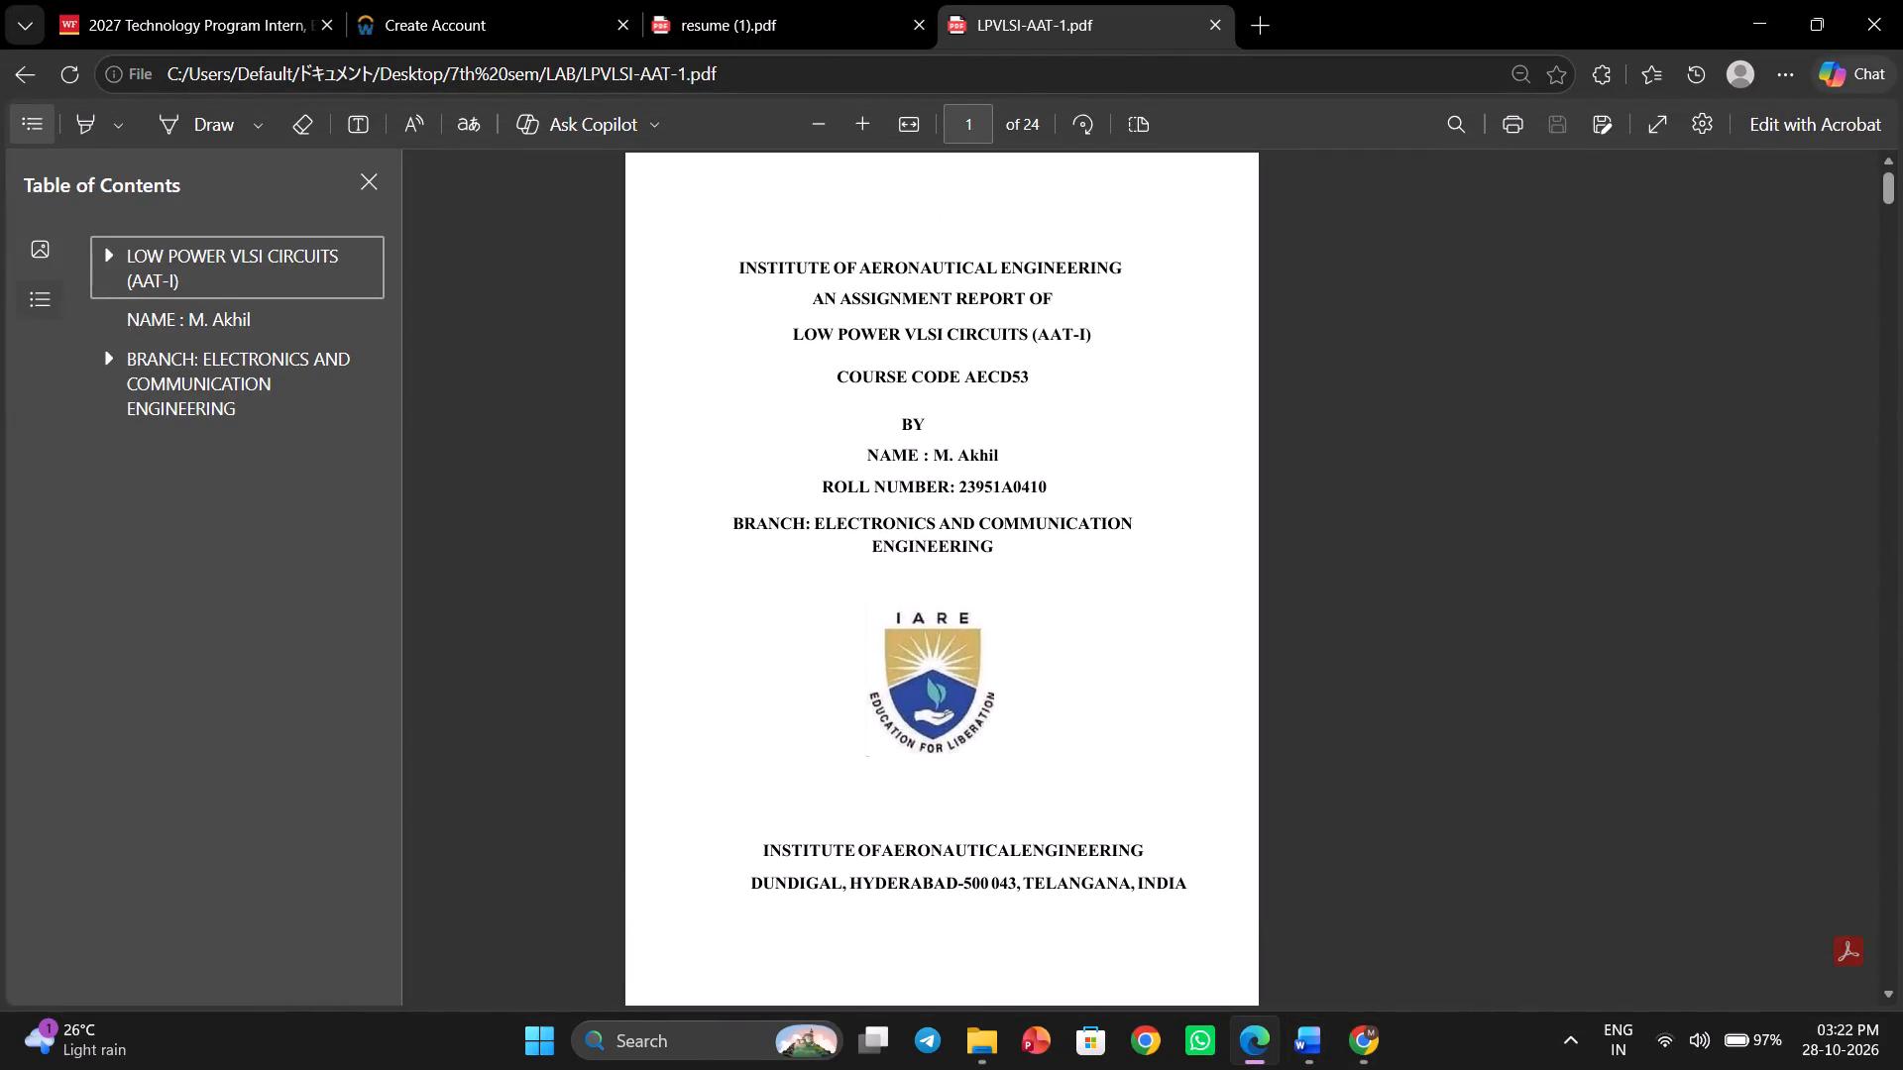
{"action": "scroll", "coordinate": [730, 640], "scroll_direction": "down", "scroll_amount": 5}
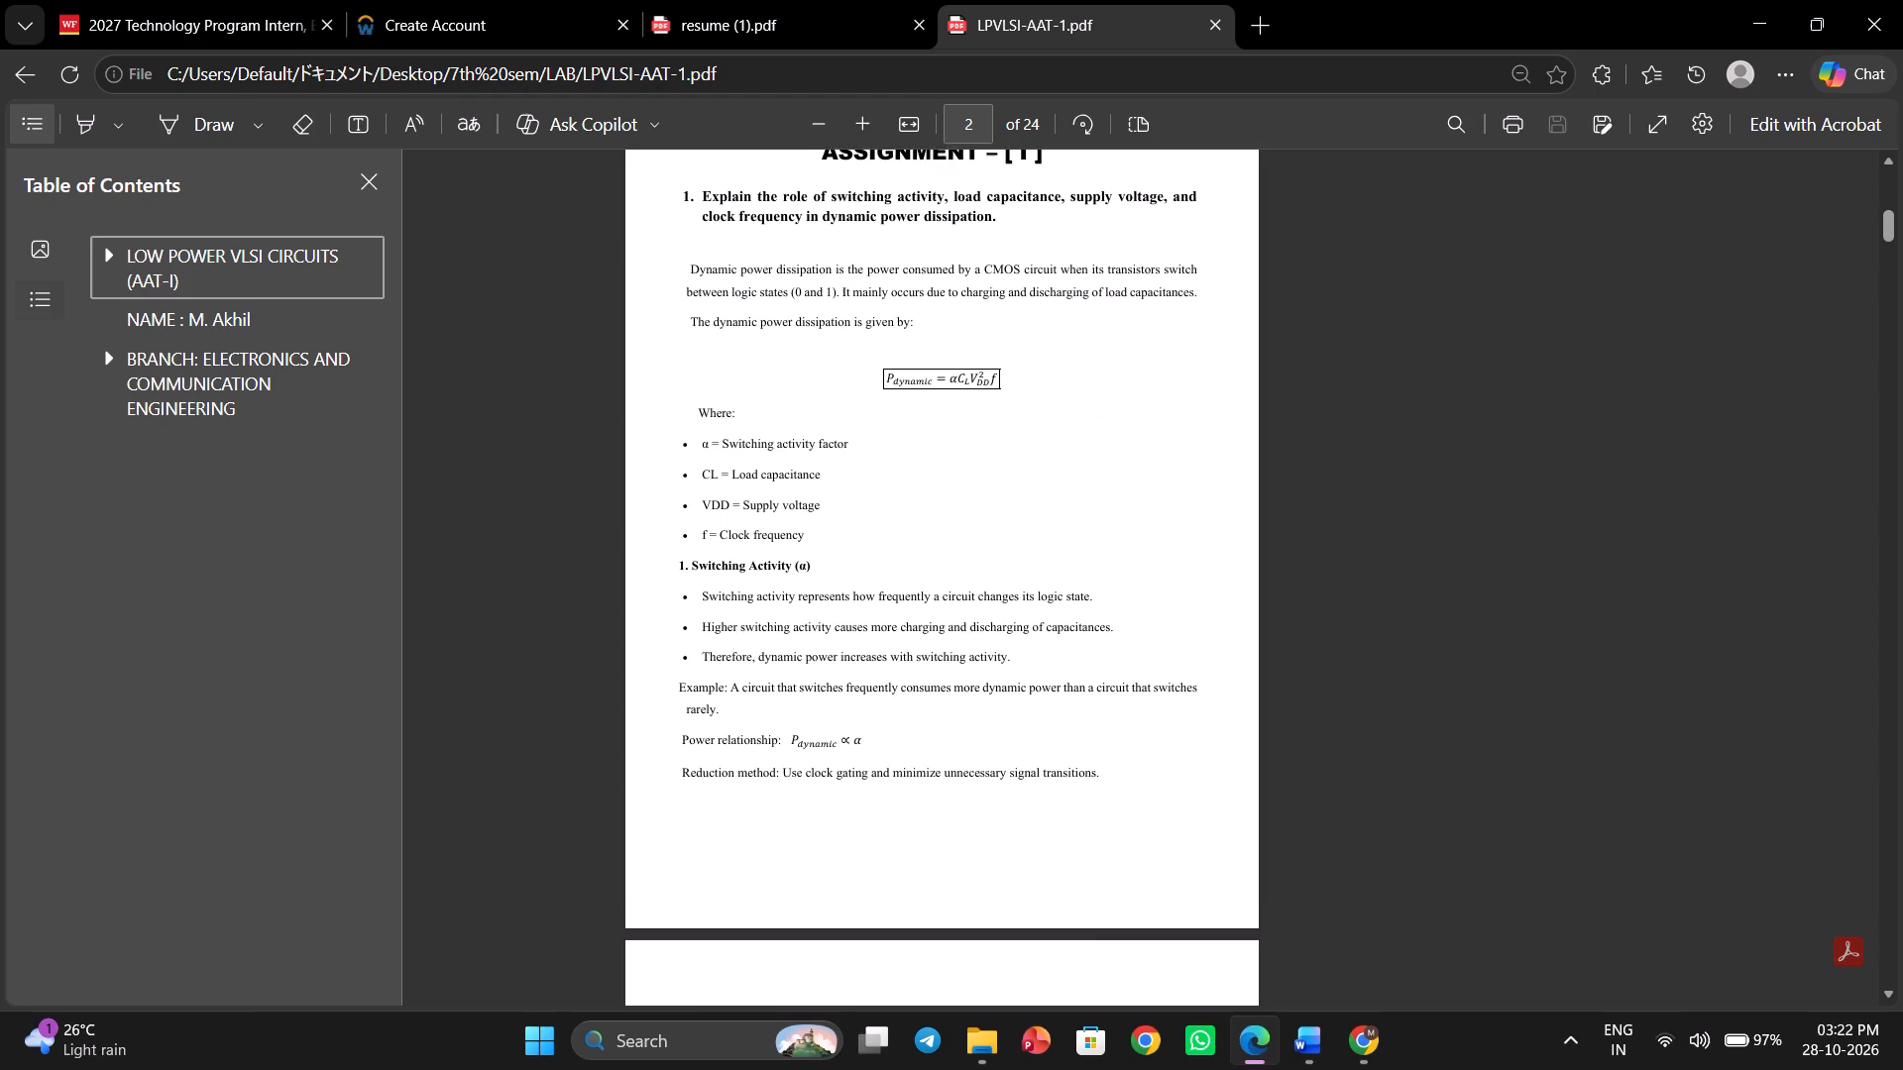
{"action": "scroll", "coordinate": [730, 640], "scroll_direction": "down", "scroll_amount": 8}
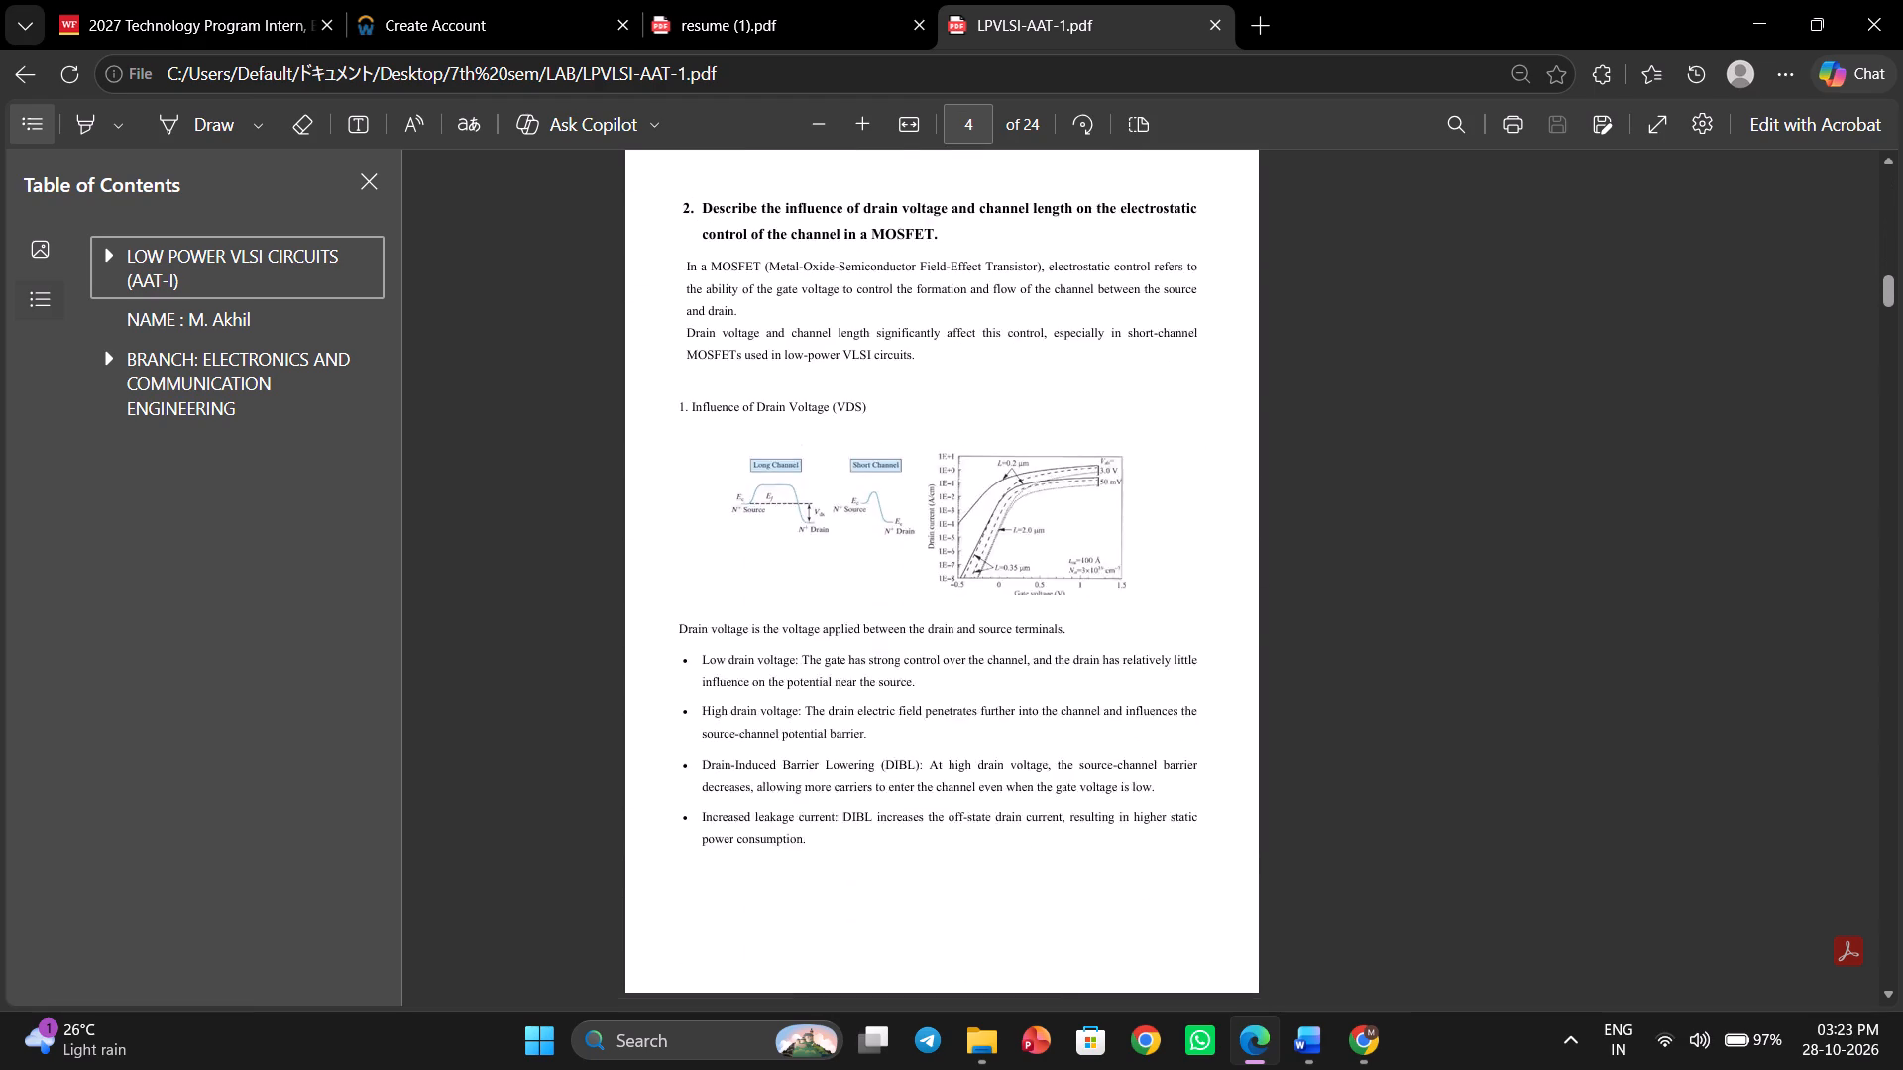
{"action": "scroll", "coordinate": [730, 640], "scroll_direction": "down", "scroll_amount": 7}
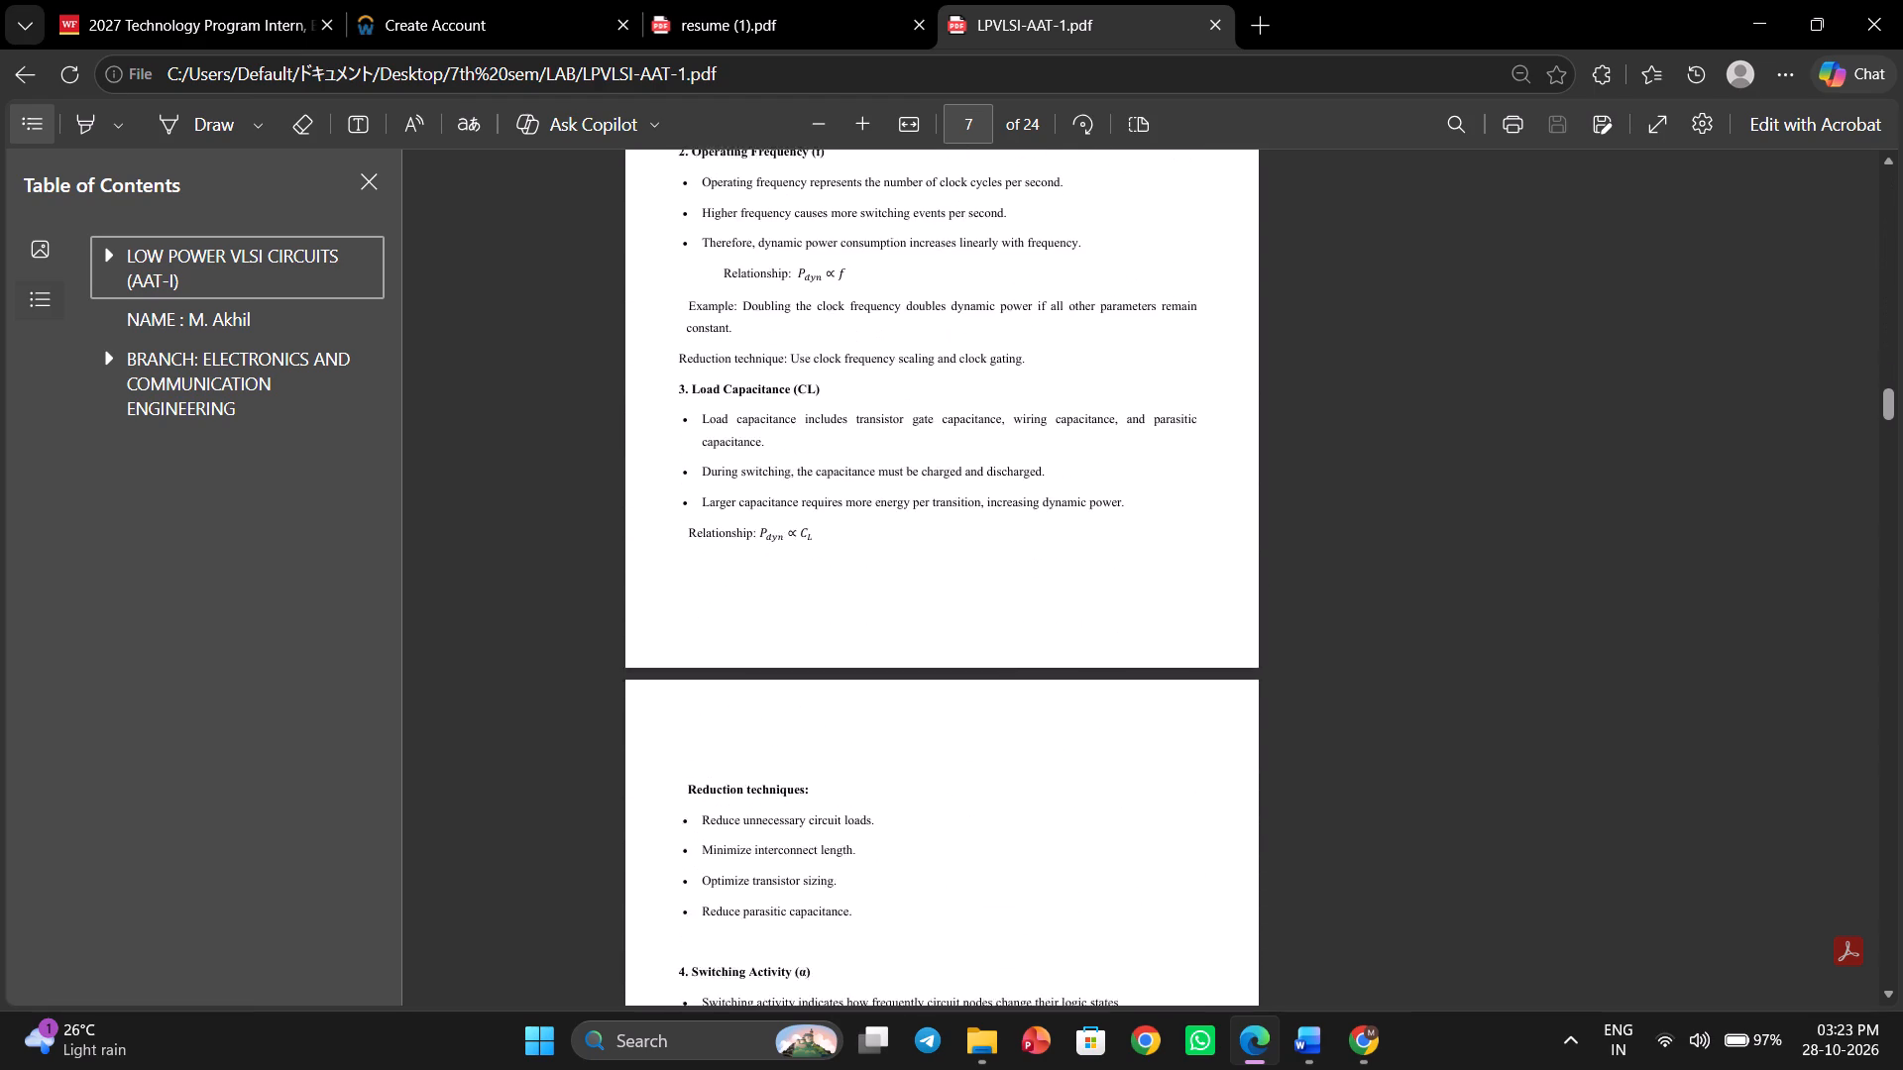
{"action": "scroll", "coordinate": [730, 640], "scroll_direction": "down", "scroll_amount": 7}
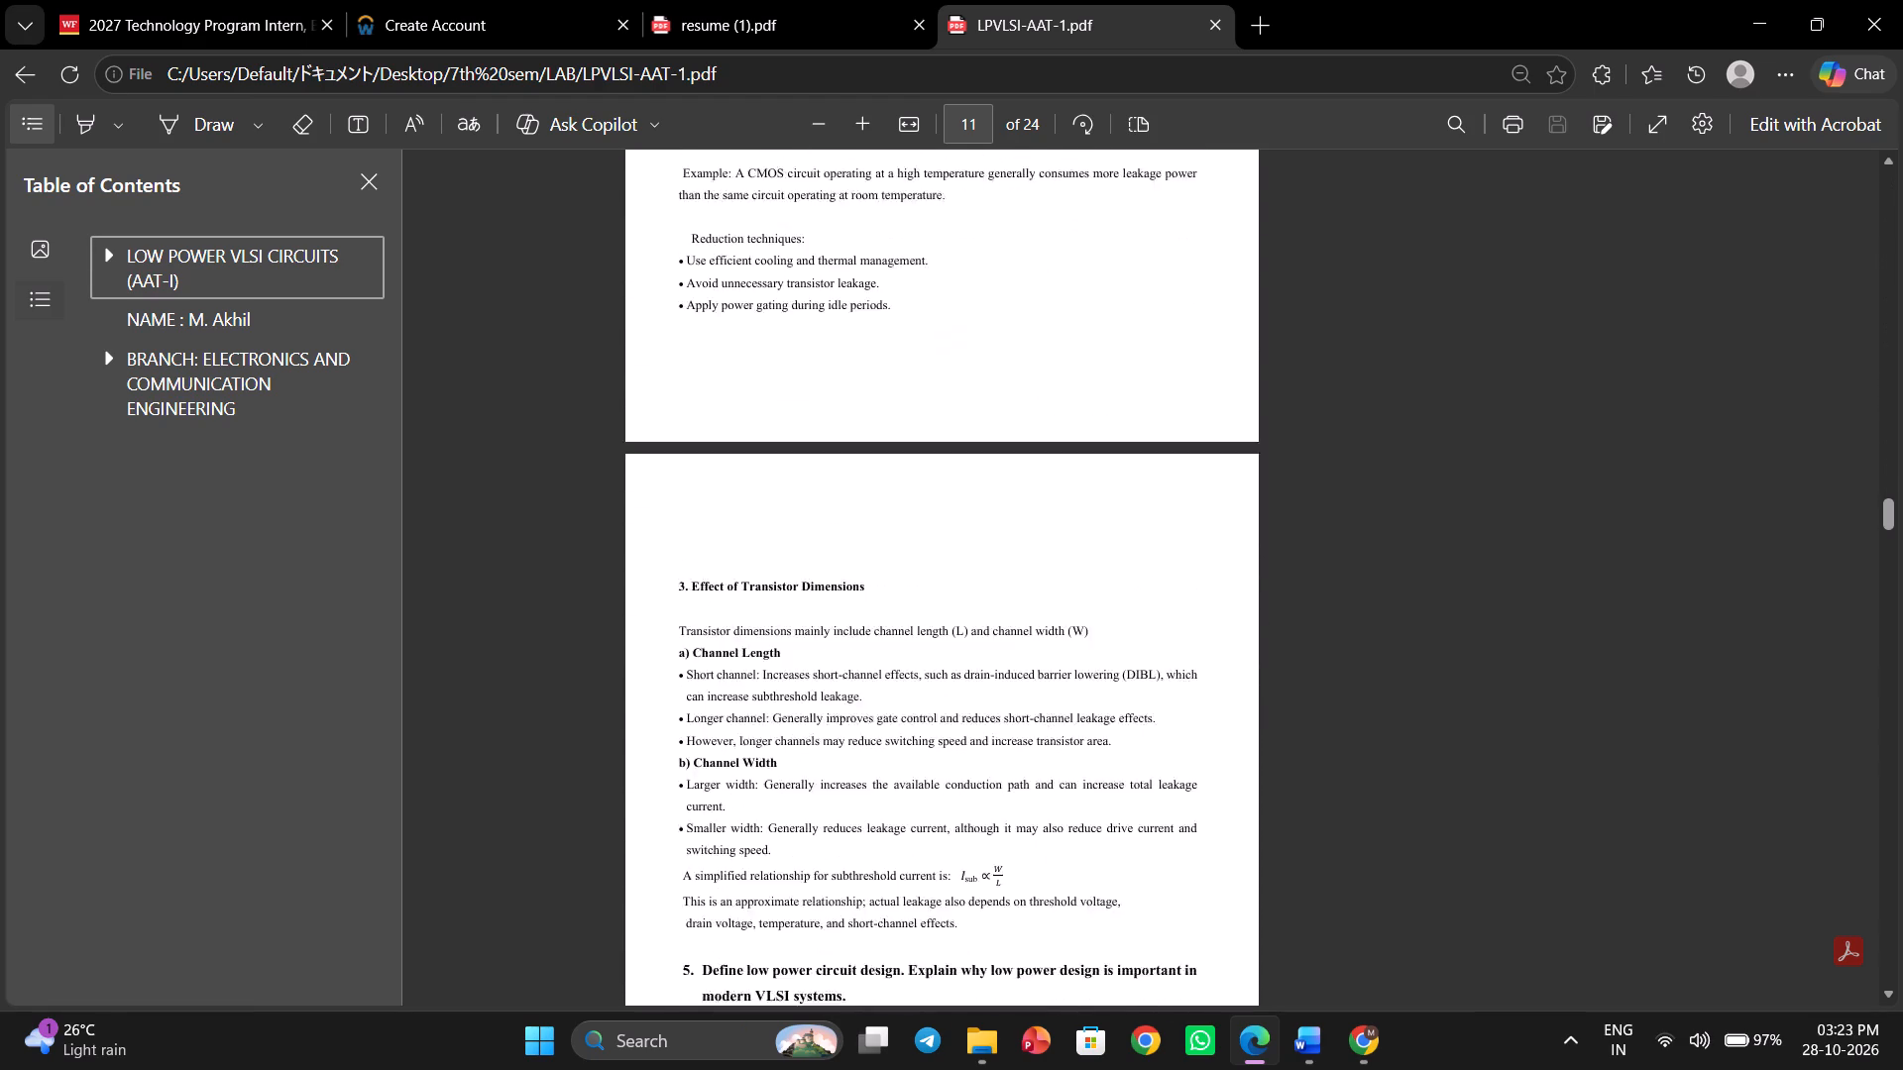
{"action": "scroll", "coordinate": [730, 640], "scroll_direction": "up", "scroll_amount": 7}
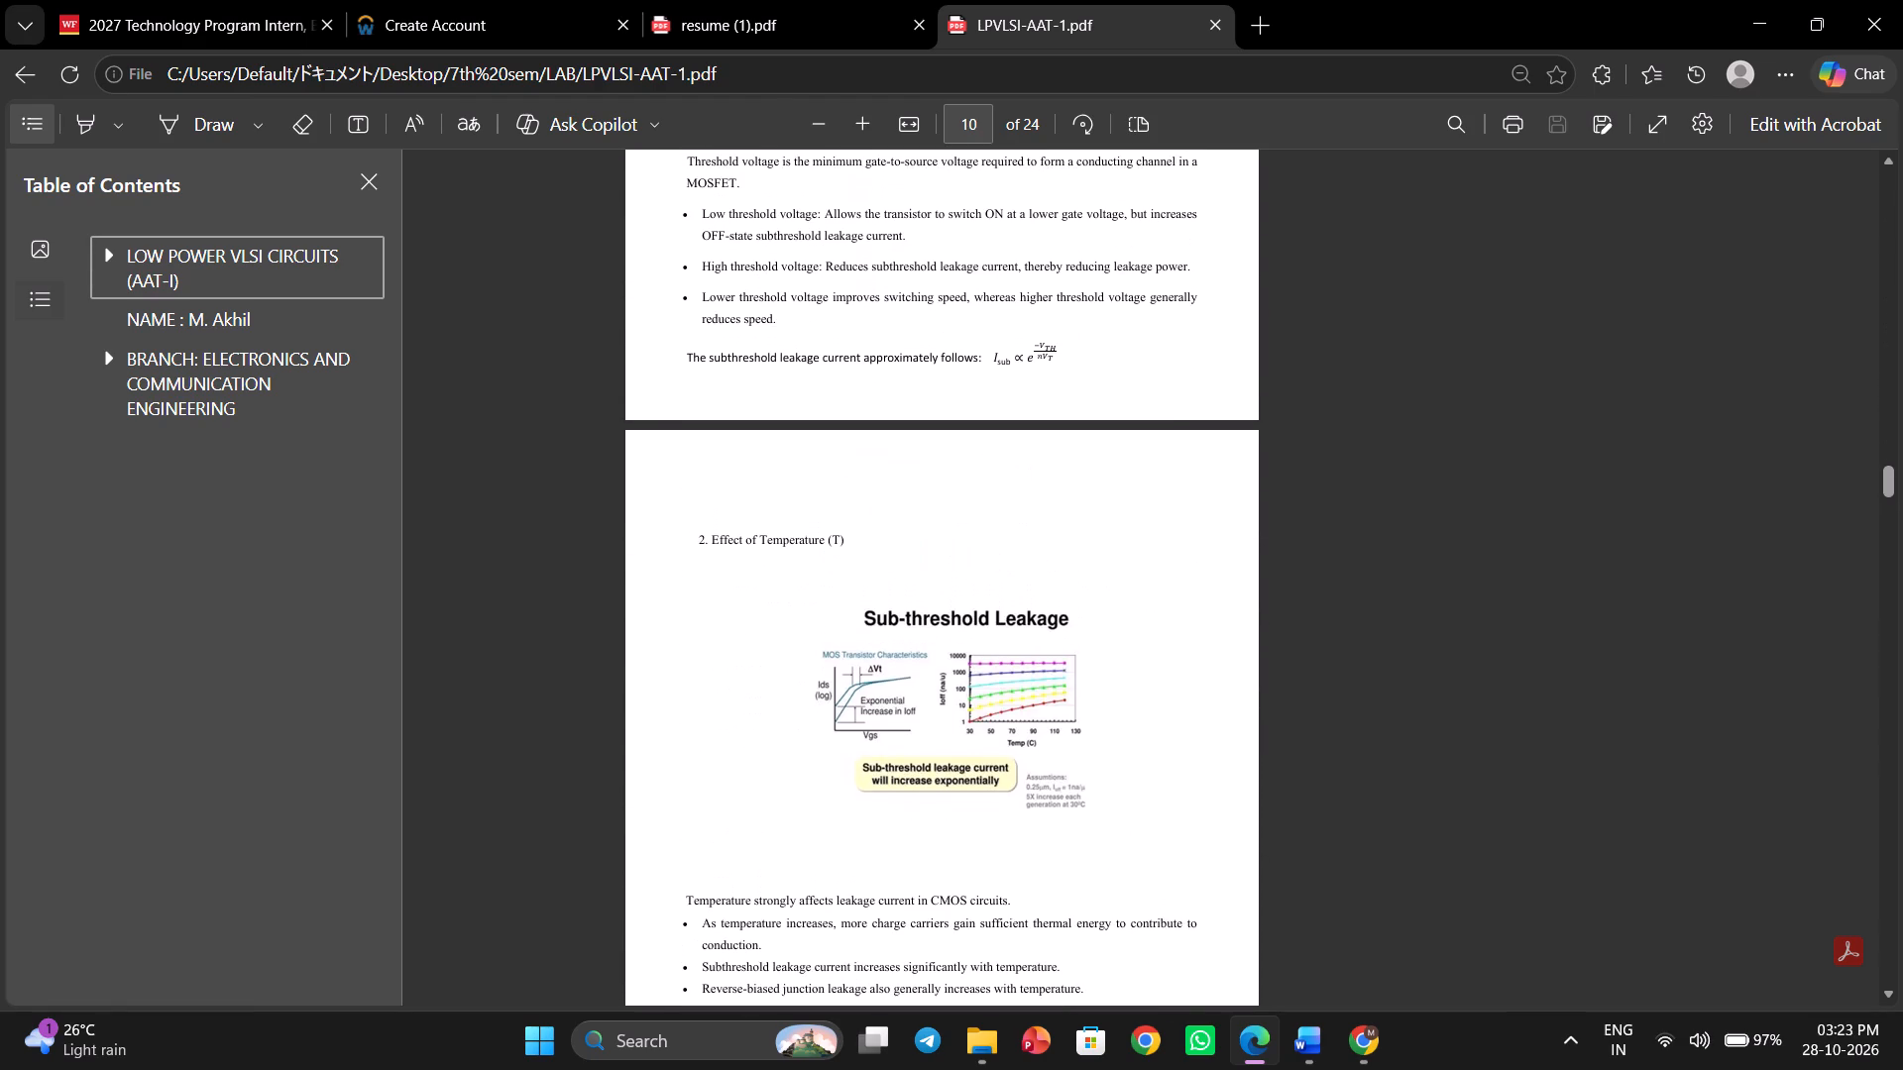
{"action": "scroll", "coordinate": [730, 640], "scroll_direction": "down", "scroll_amount": 8}
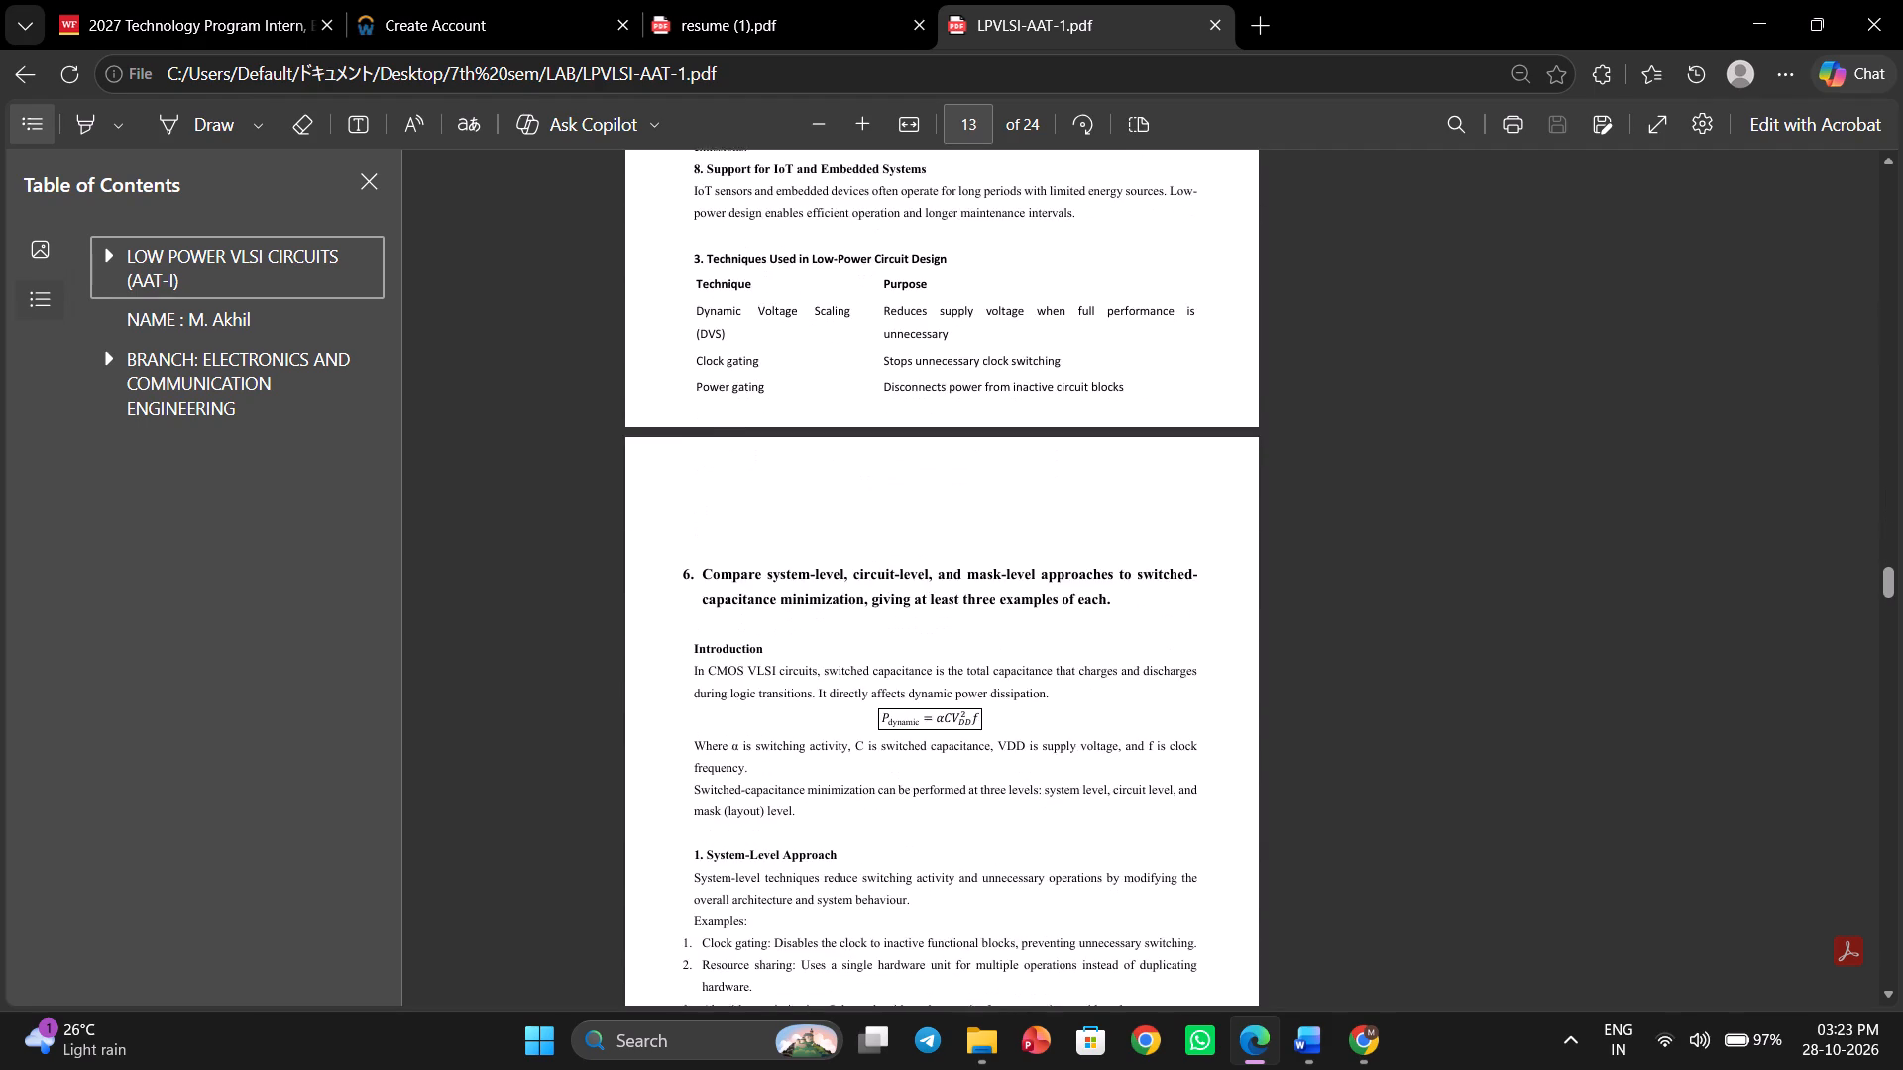
{"action": "scroll", "coordinate": [730, 640], "scroll_direction": "down", "scroll_amount": 7}
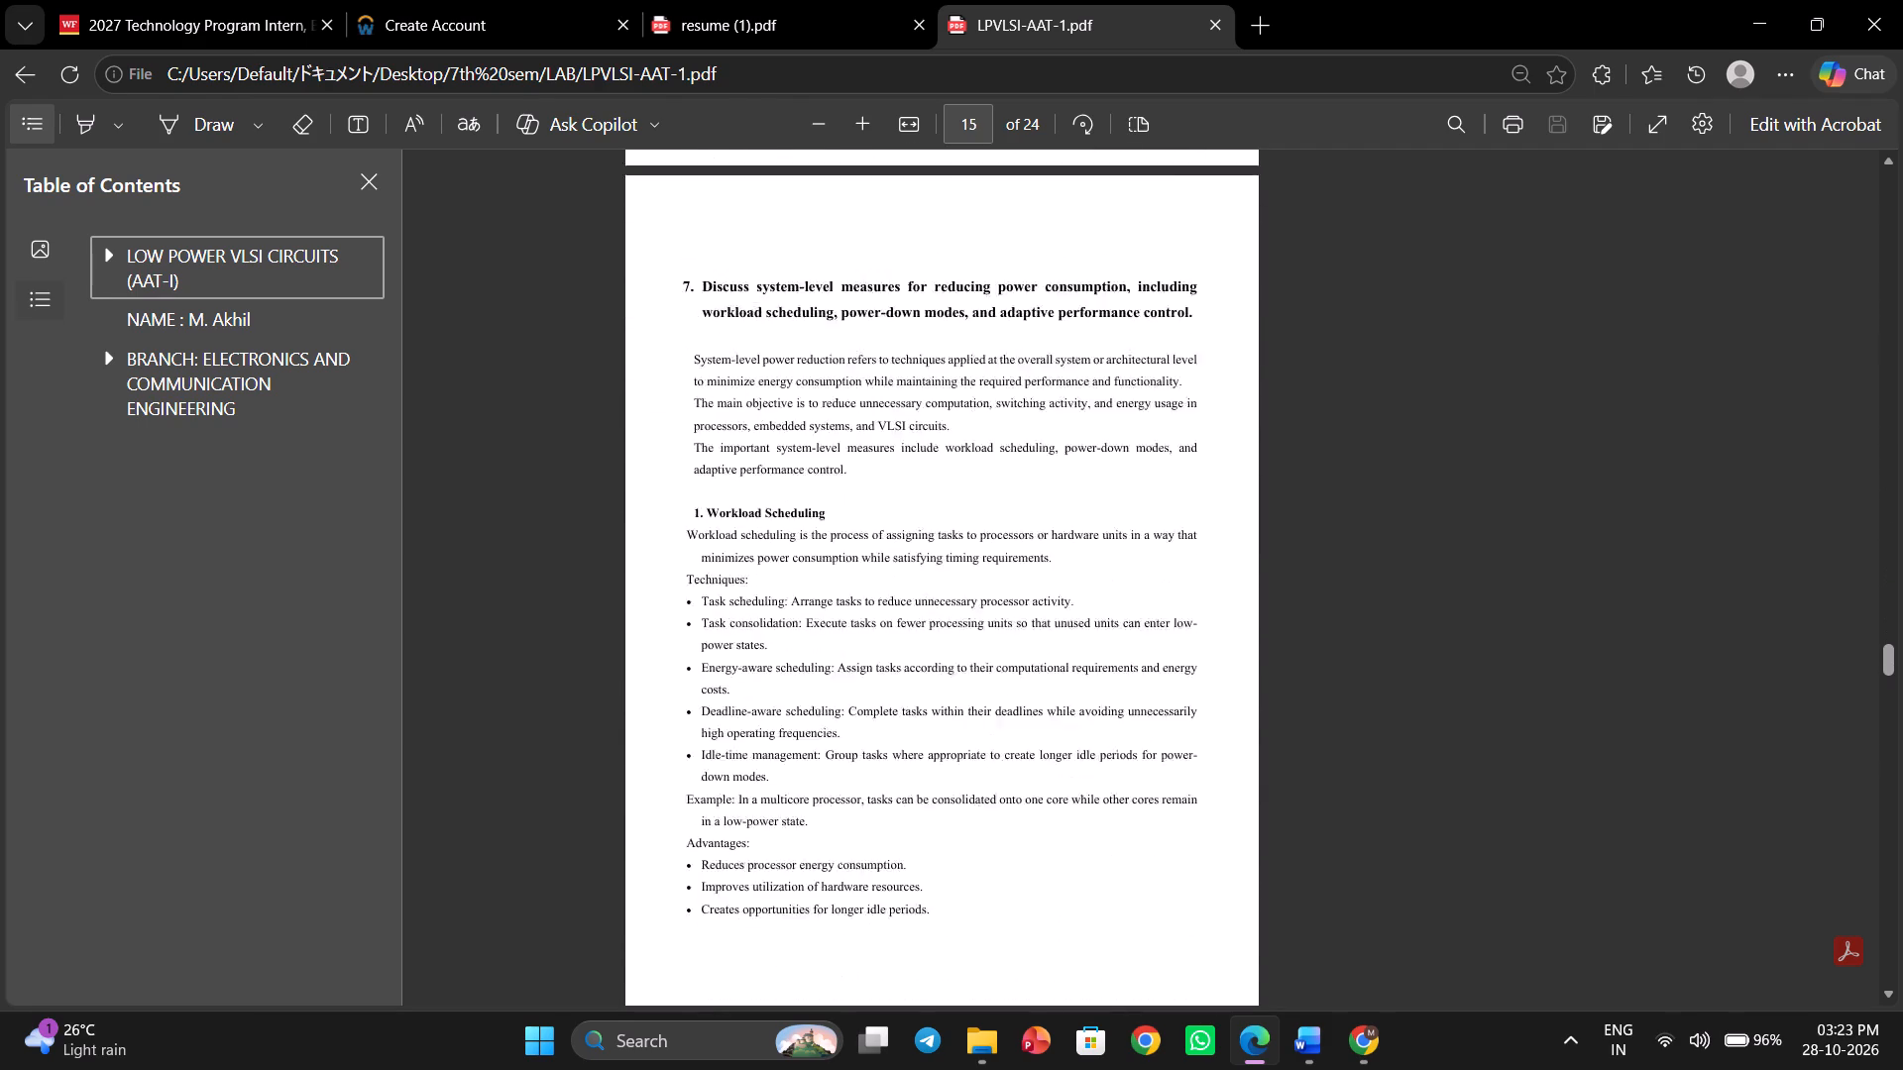
{"action": "scroll", "coordinate": [730, 640], "scroll_direction": "down", "scroll_amount": 7}
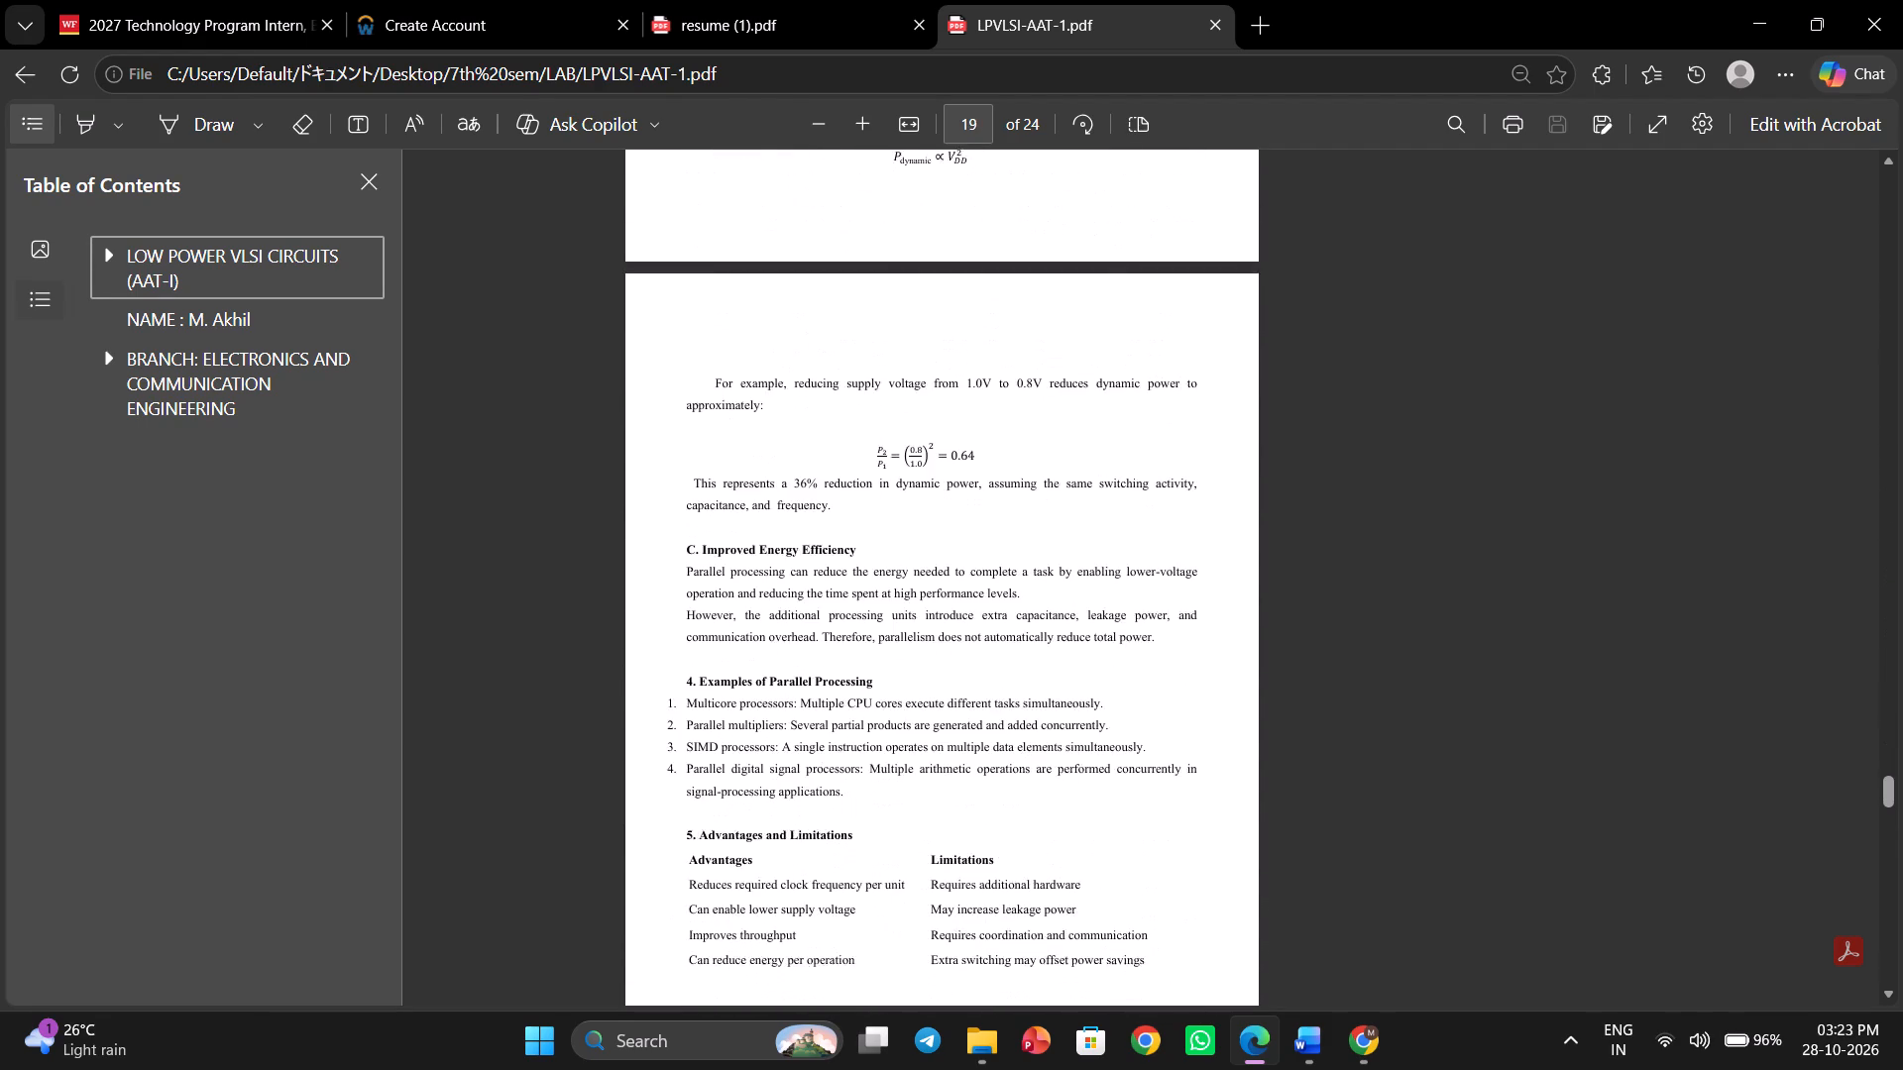
{"action": "scroll", "coordinate": [730, 640], "scroll_direction": "down", "scroll_amount": 7}
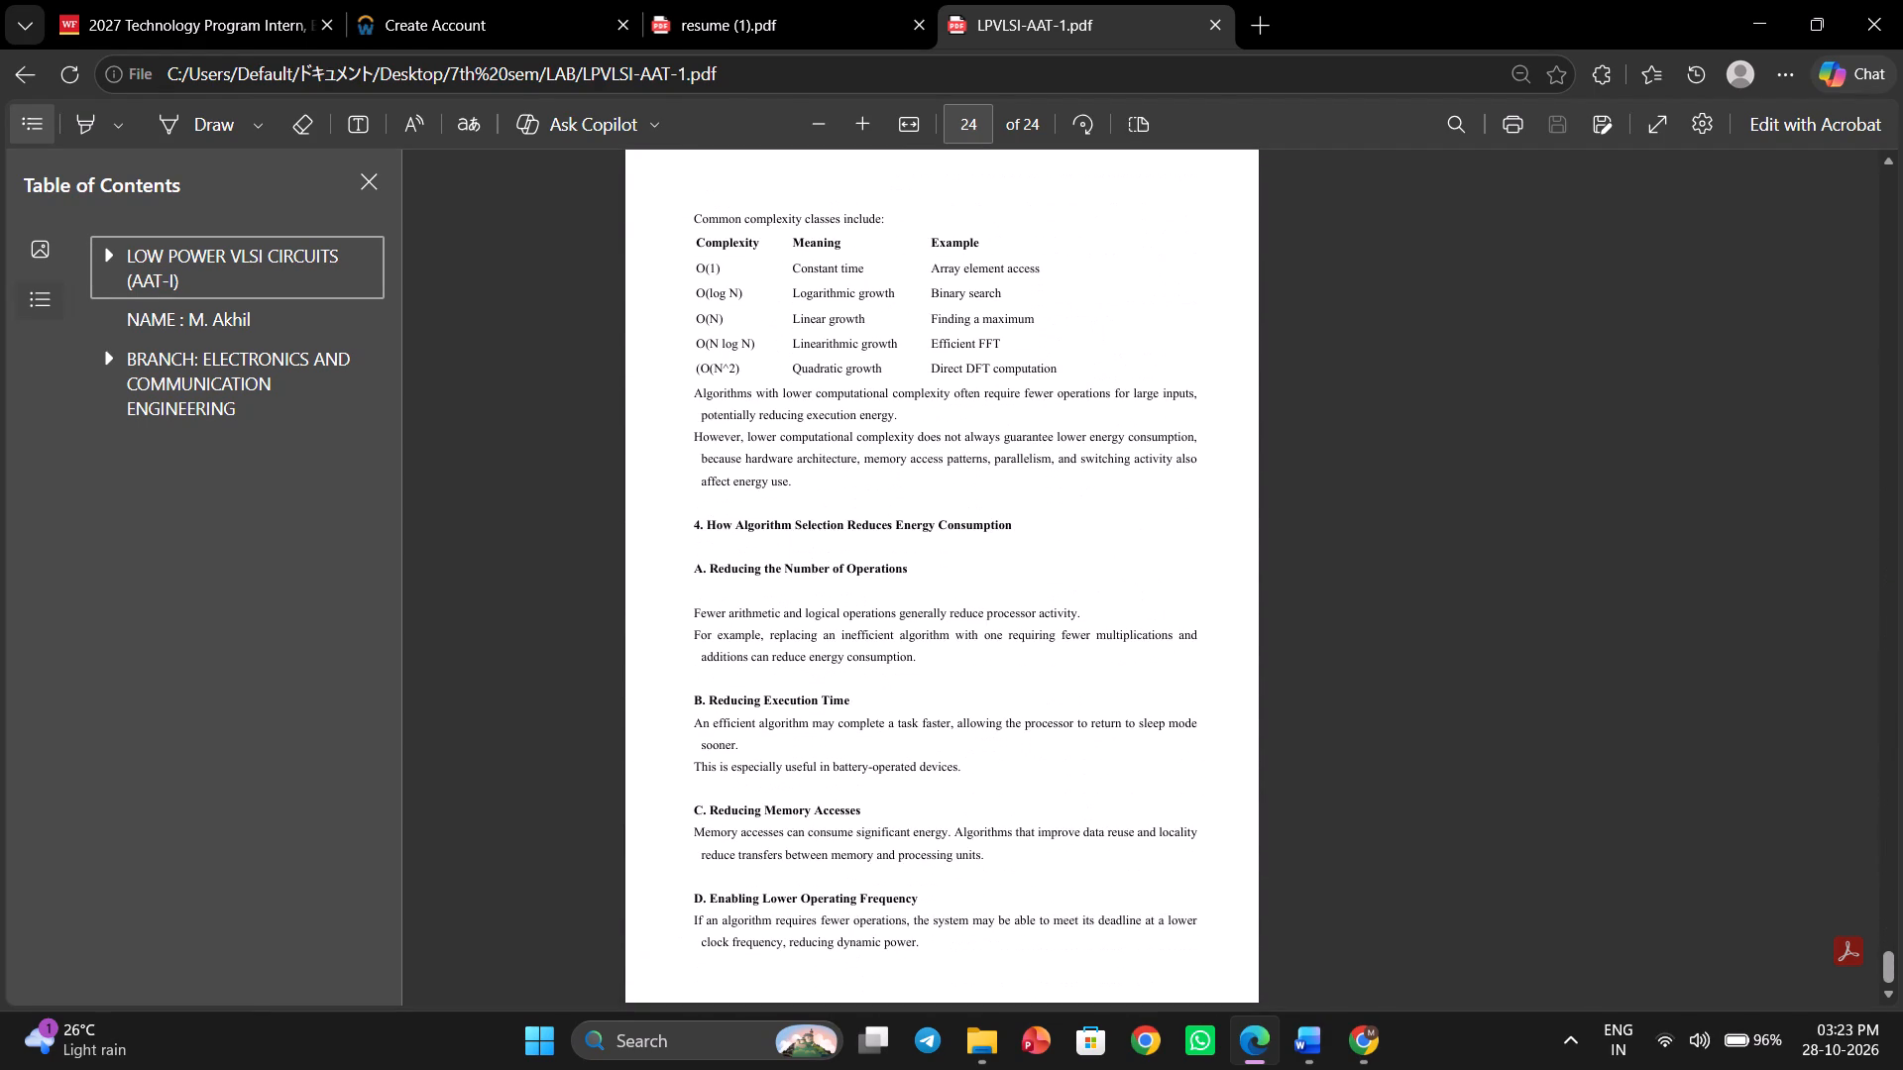
{"action": "scroll", "coordinate": [730, 640], "scroll_direction": "down", "scroll_amount": 4}
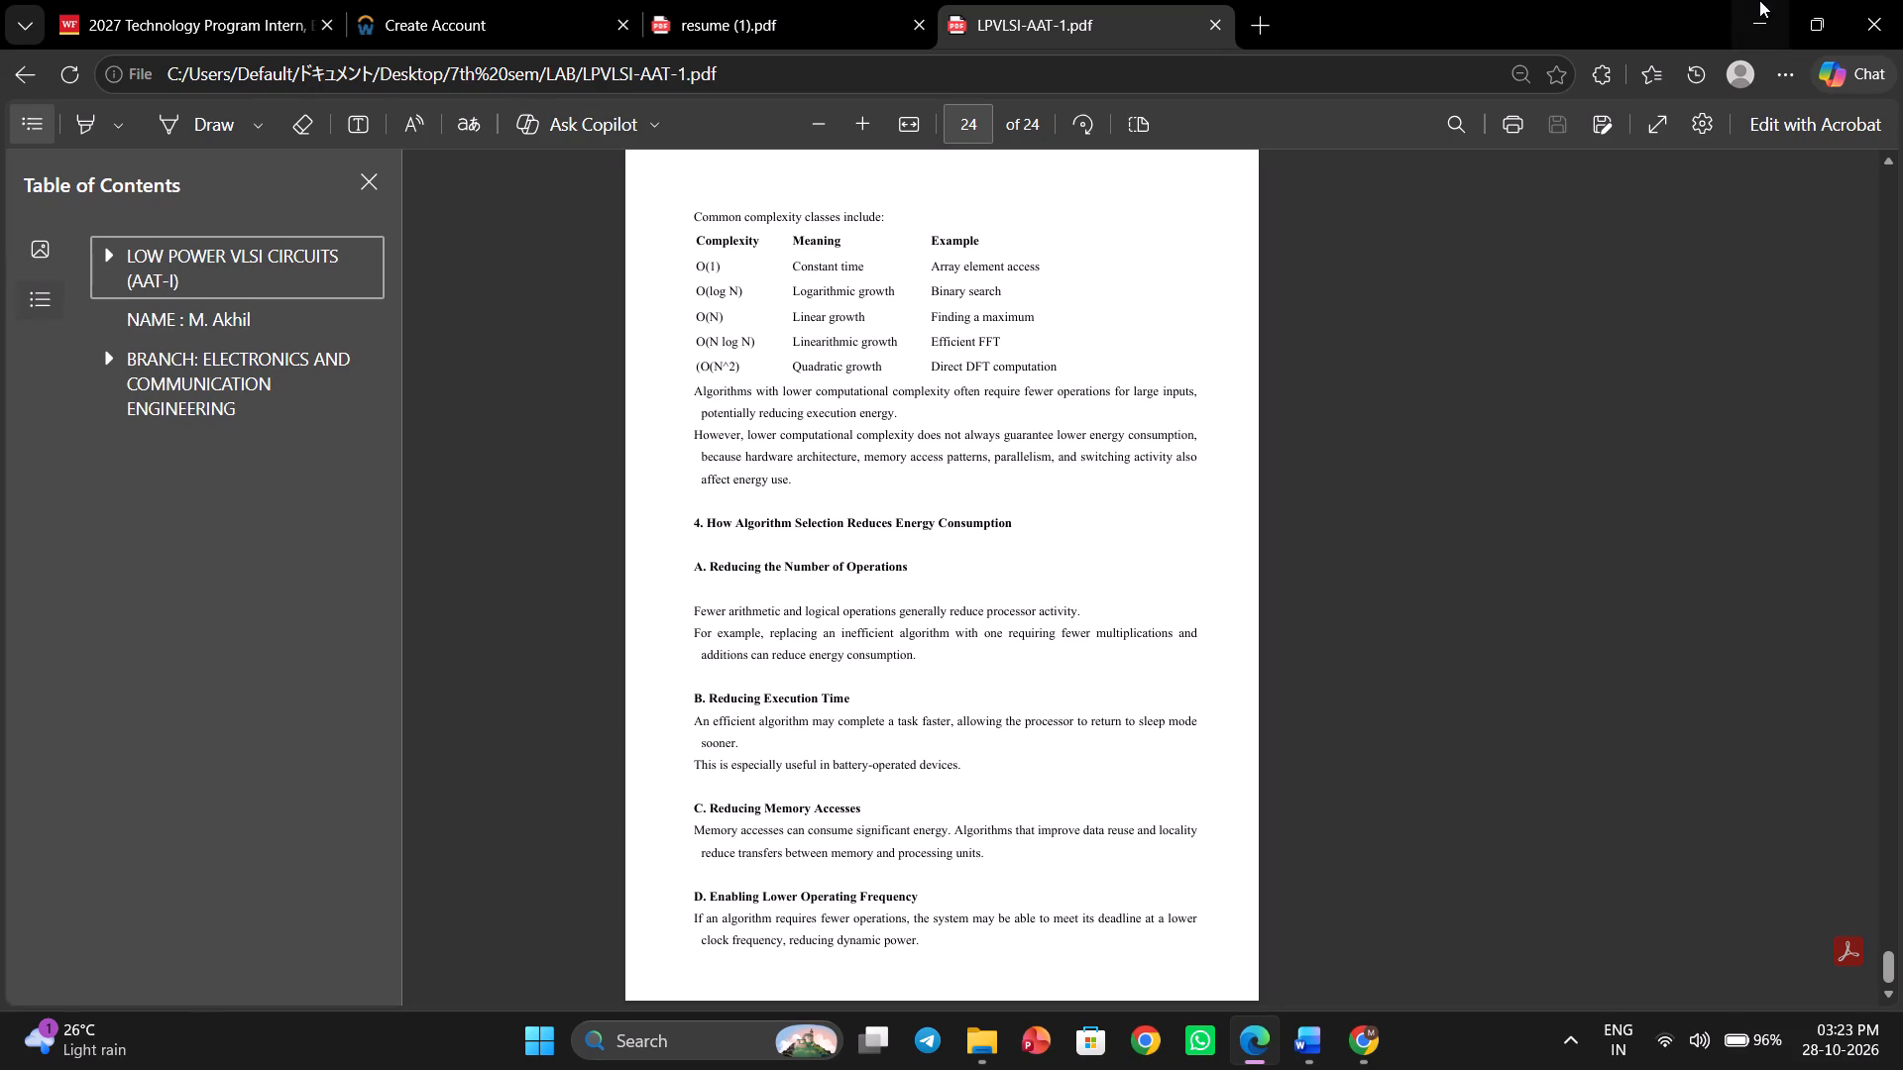
Switch back to Word and close the LPVLSI-AAT-1 report.
{"action": "left_click", "coordinate": [1758, 0]}
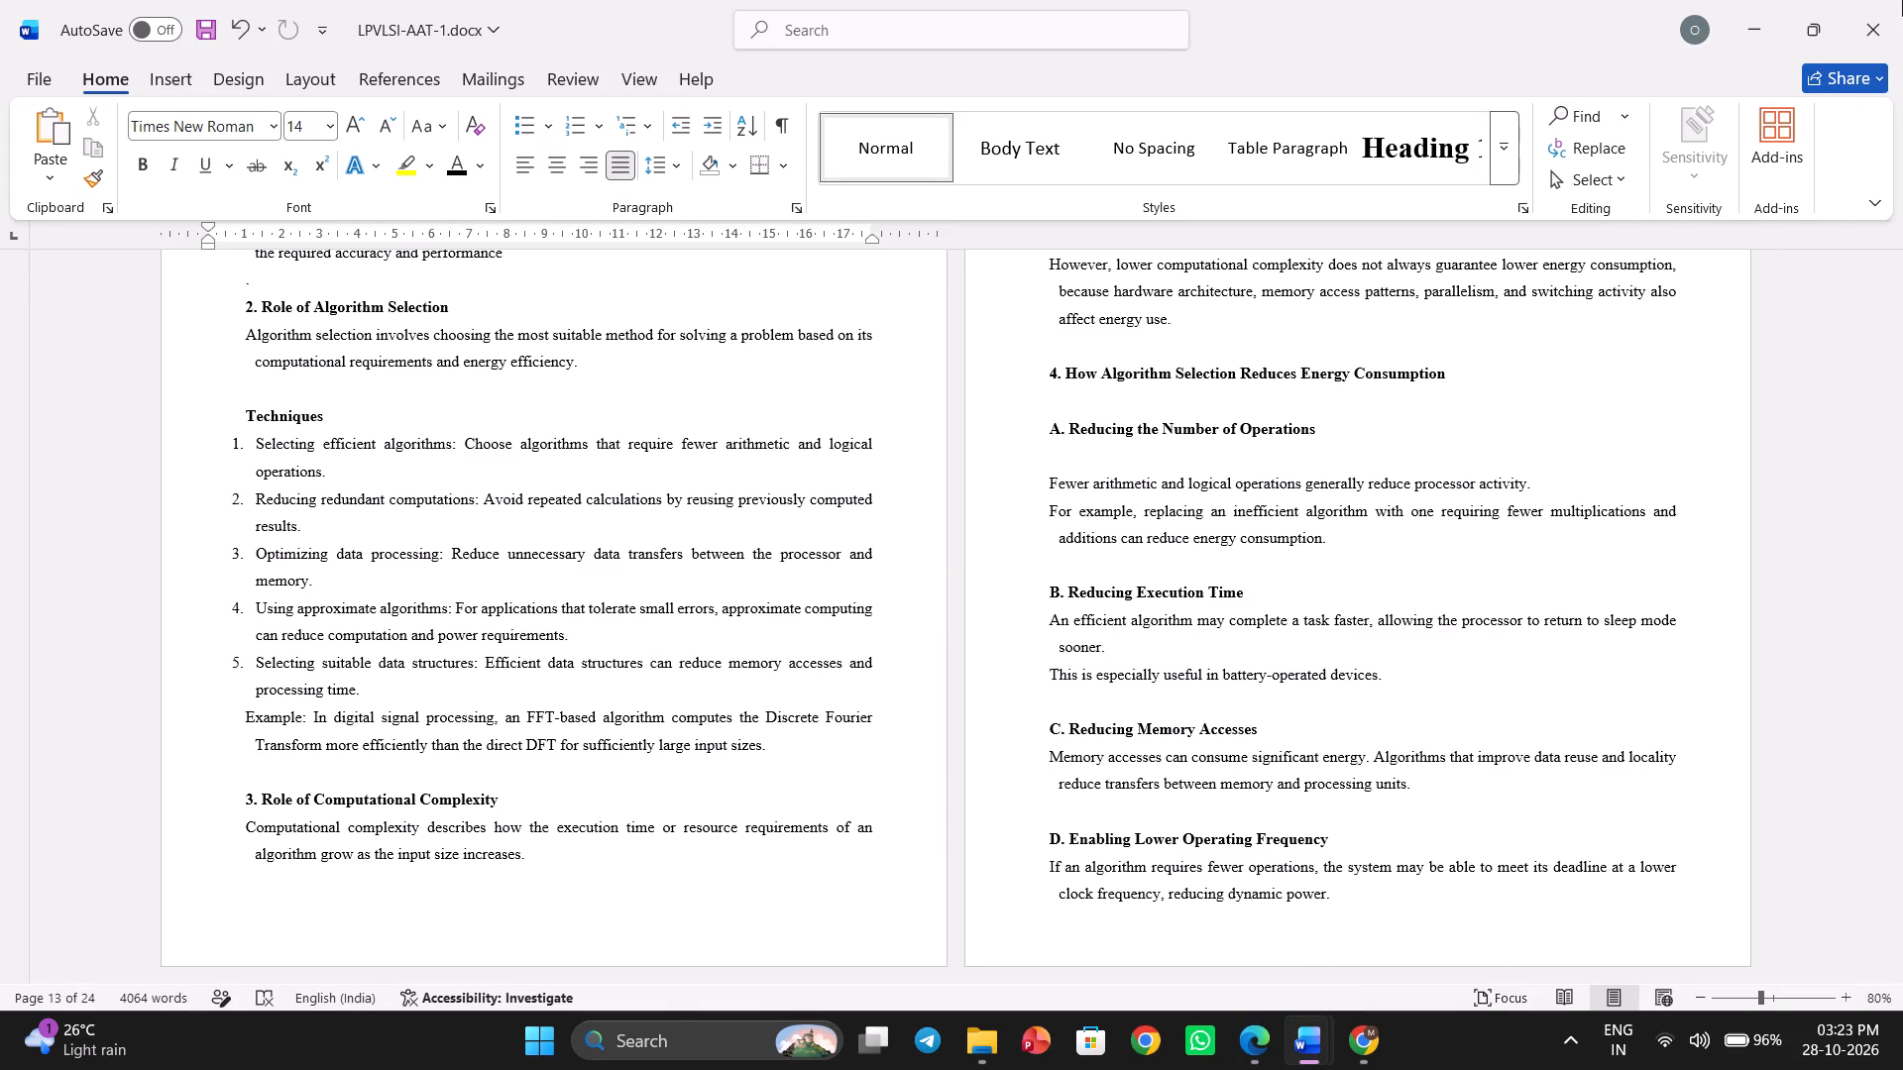
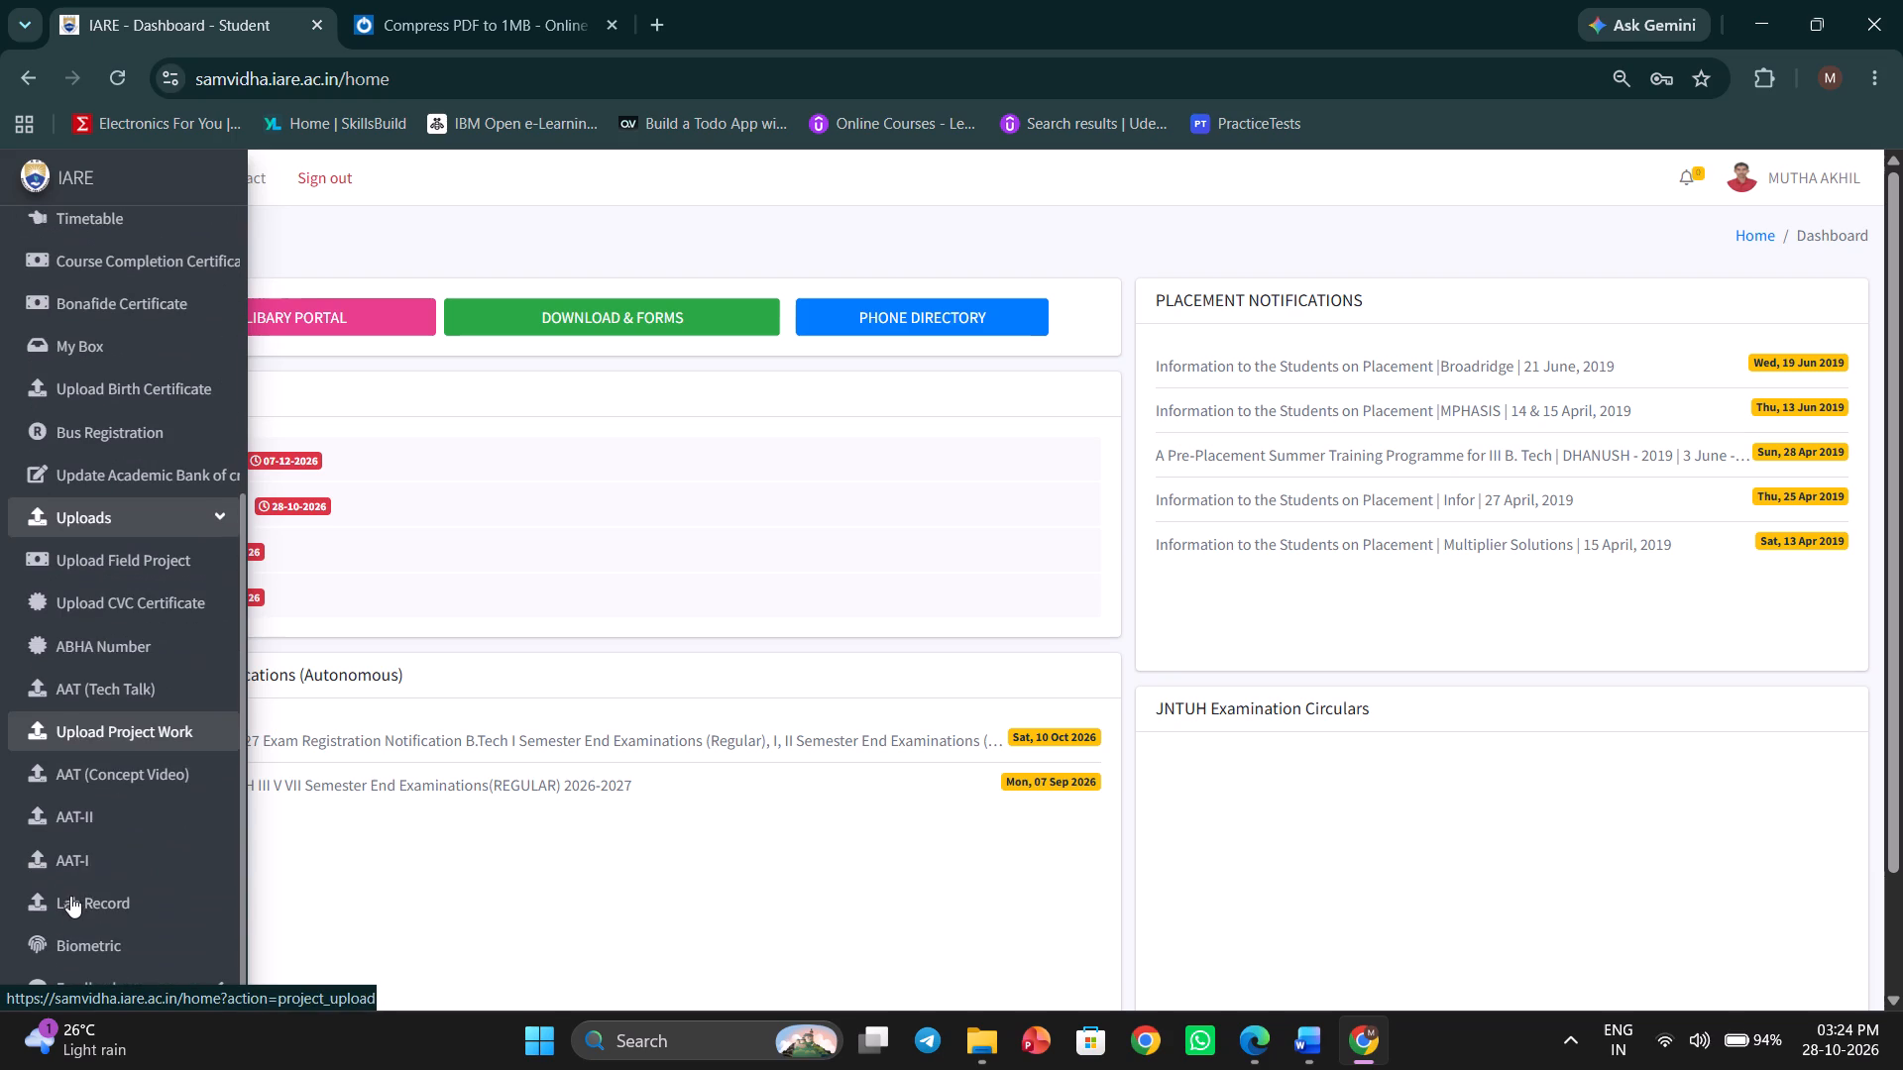
Open the AAT-I assignment upload page in the Samvidha student portal.
{"action": "left_click", "coordinate": [97, 900]}
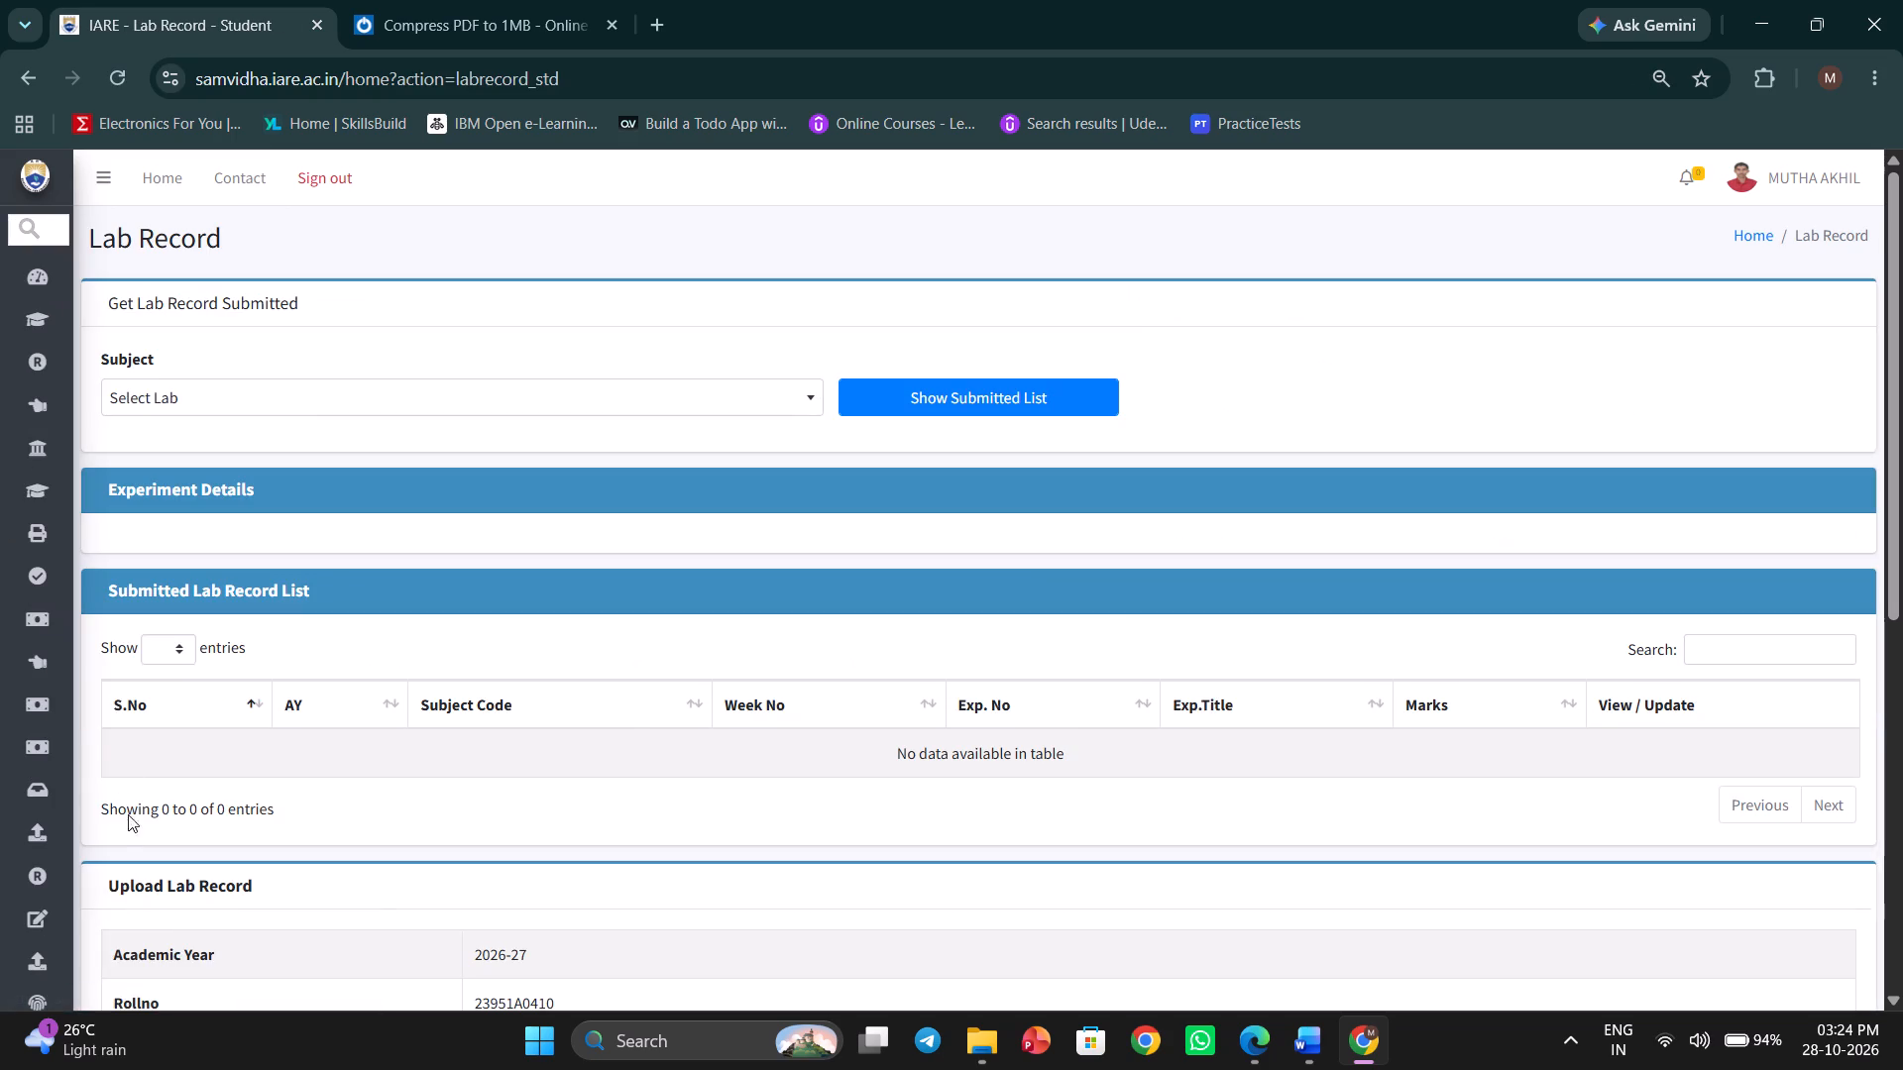
{"action": "left_click", "coordinate": [84, 959]}
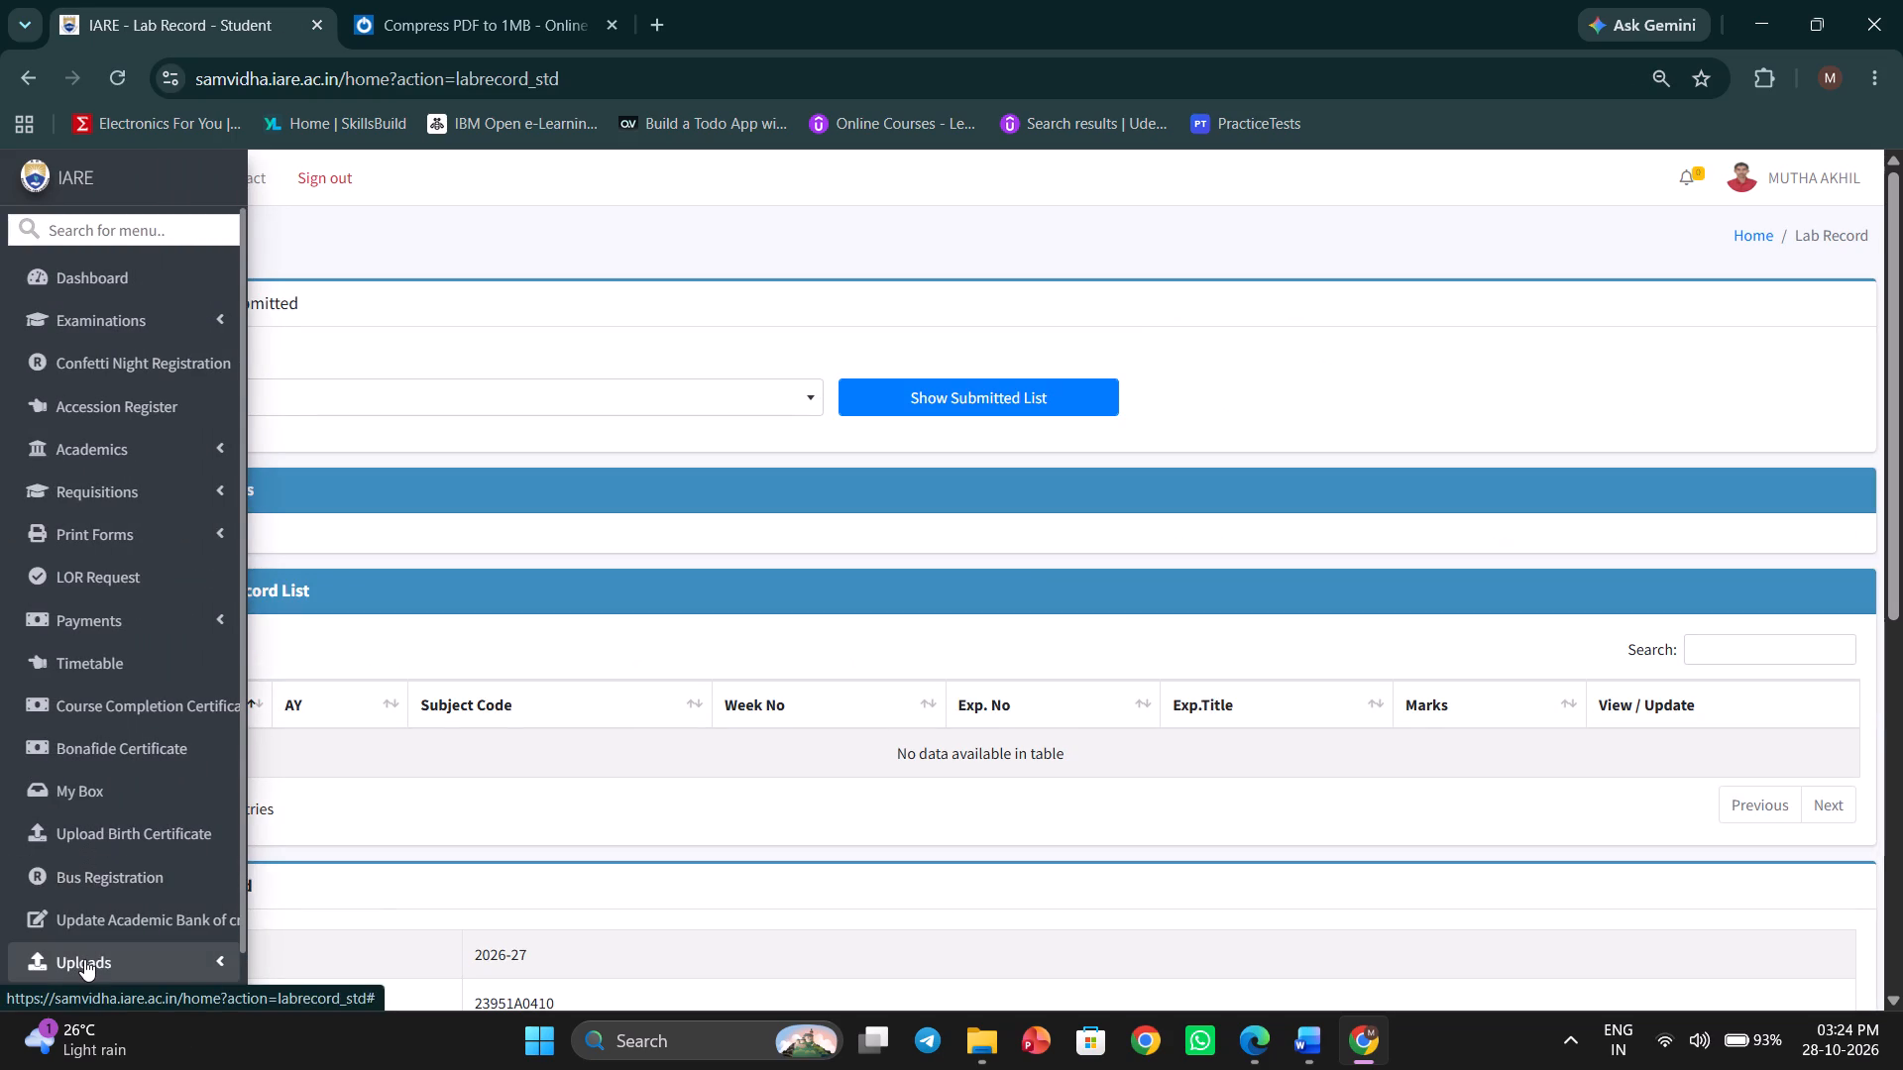
{"action": "scroll", "coordinate": [84, 959], "scroll_direction": "down", "scroll_amount": 5}
{"action": "left_click", "coordinate": [117, 868]}
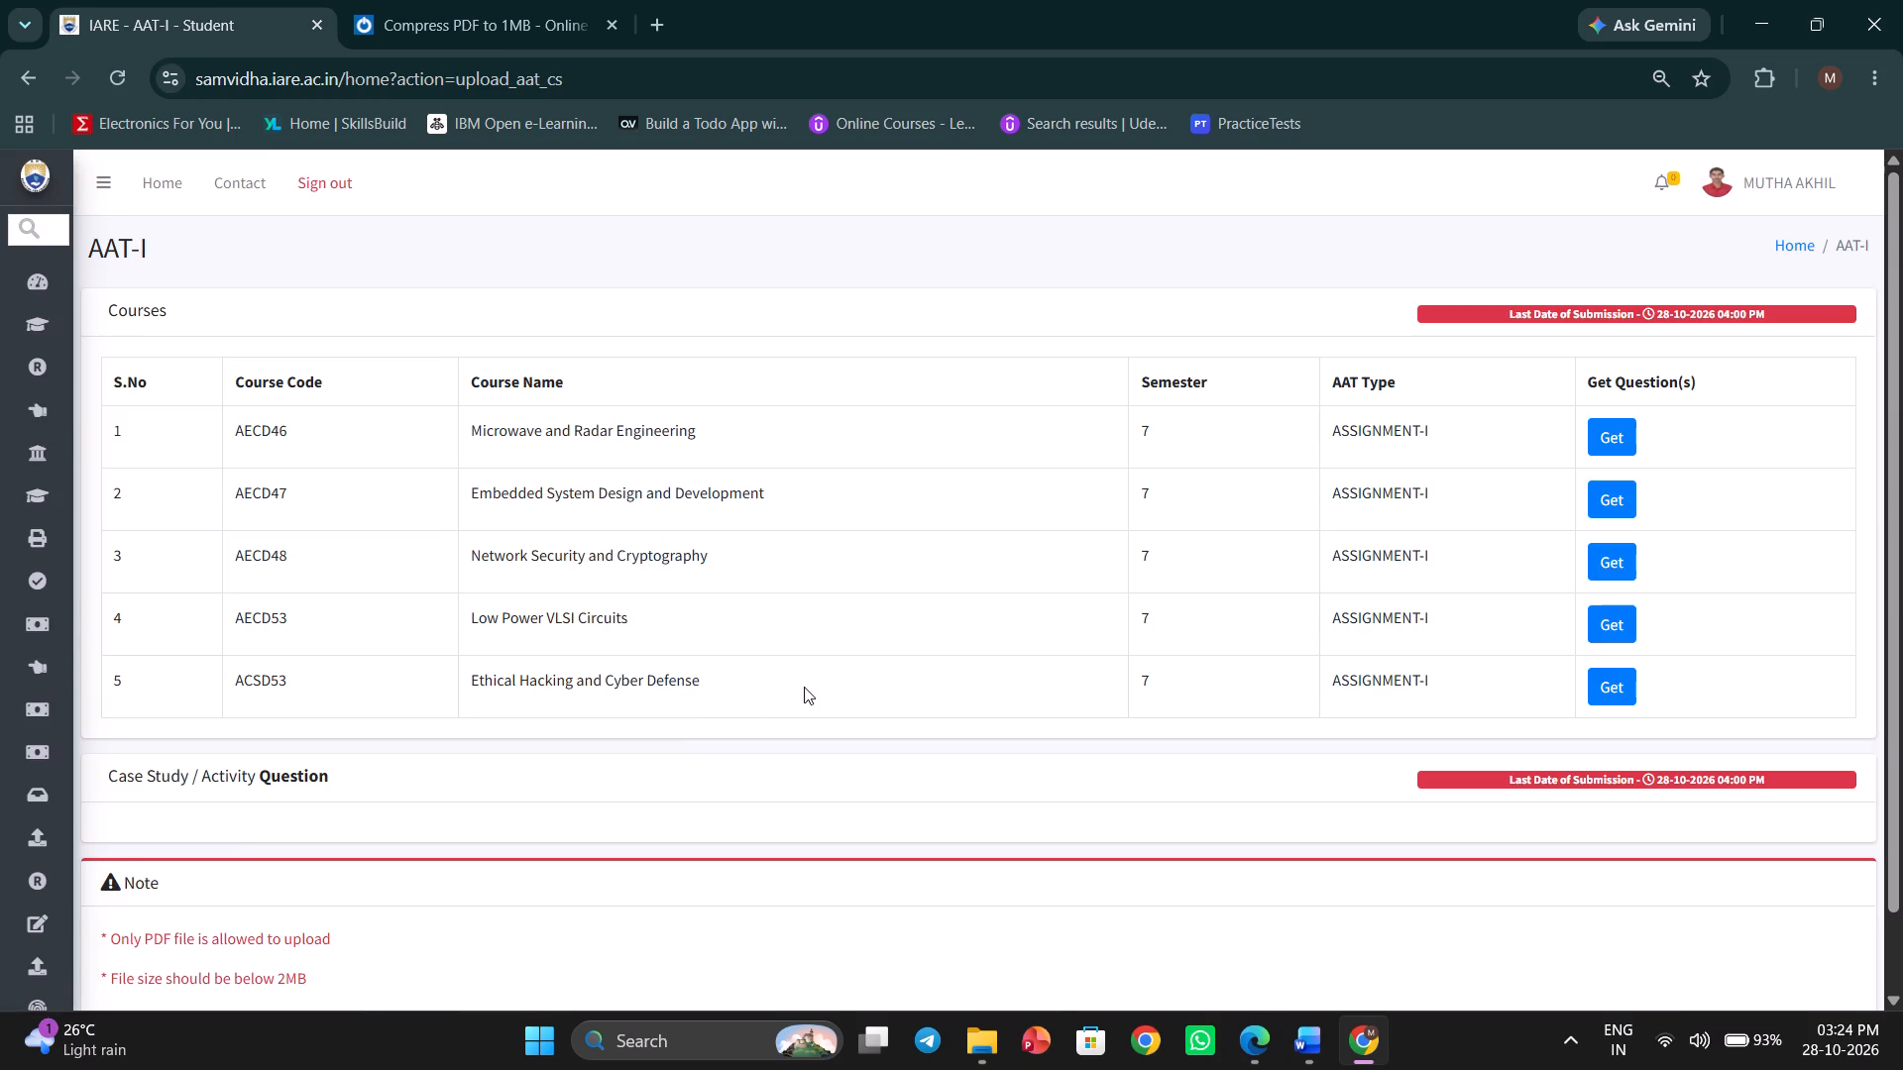
Get the Microwave and Radar Engineering (AECD46) questions and upload MRE AAT-I.pdf from the LAB folder as the answer.
{"action": "left_click", "coordinate": [1634, 443]}
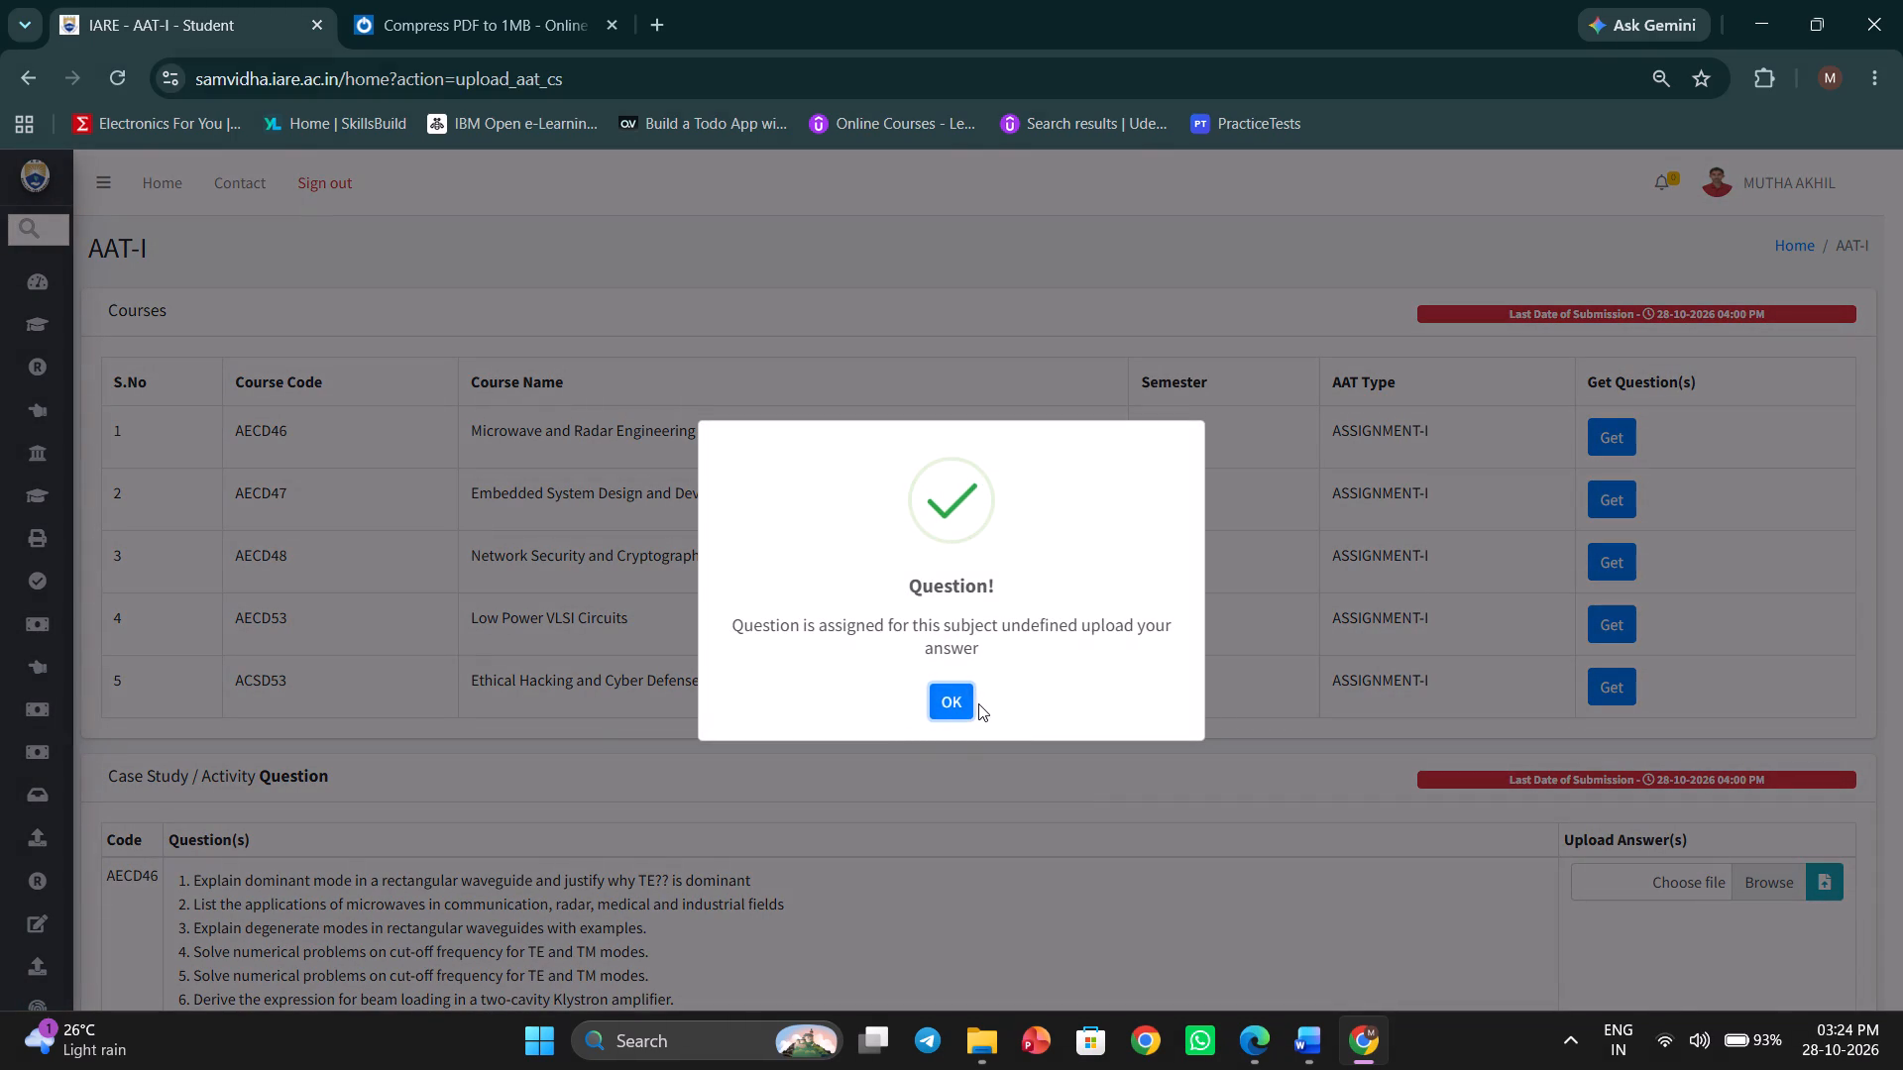
{"action": "left_click", "coordinate": [946, 701]}
{"action": "scroll", "coordinate": [946, 701], "scroll_direction": "down", "scroll_amount": 2}
{"action": "scroll", "coordinate": [1148, 698], "scroll_direction": "down", "scroll_amount": 2}
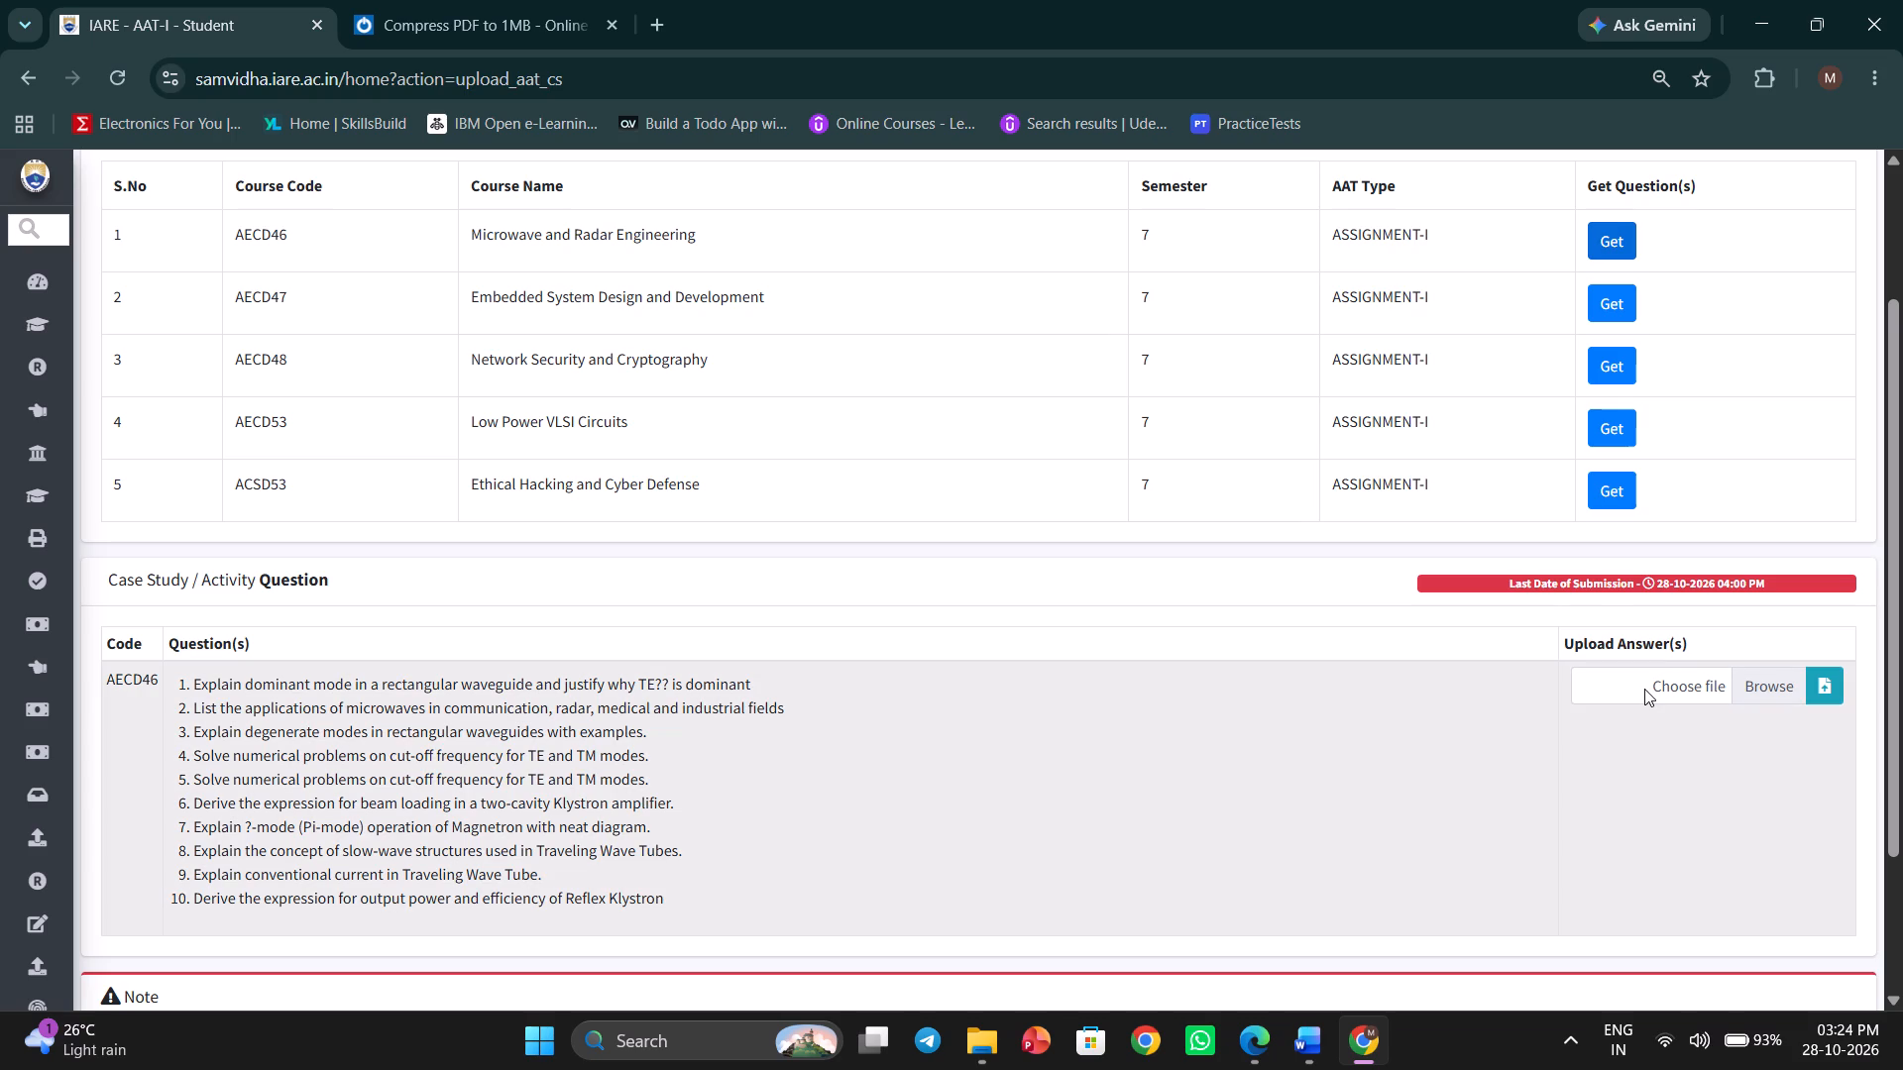
{"action": "left_click", "coordinate": [1644, 689]}
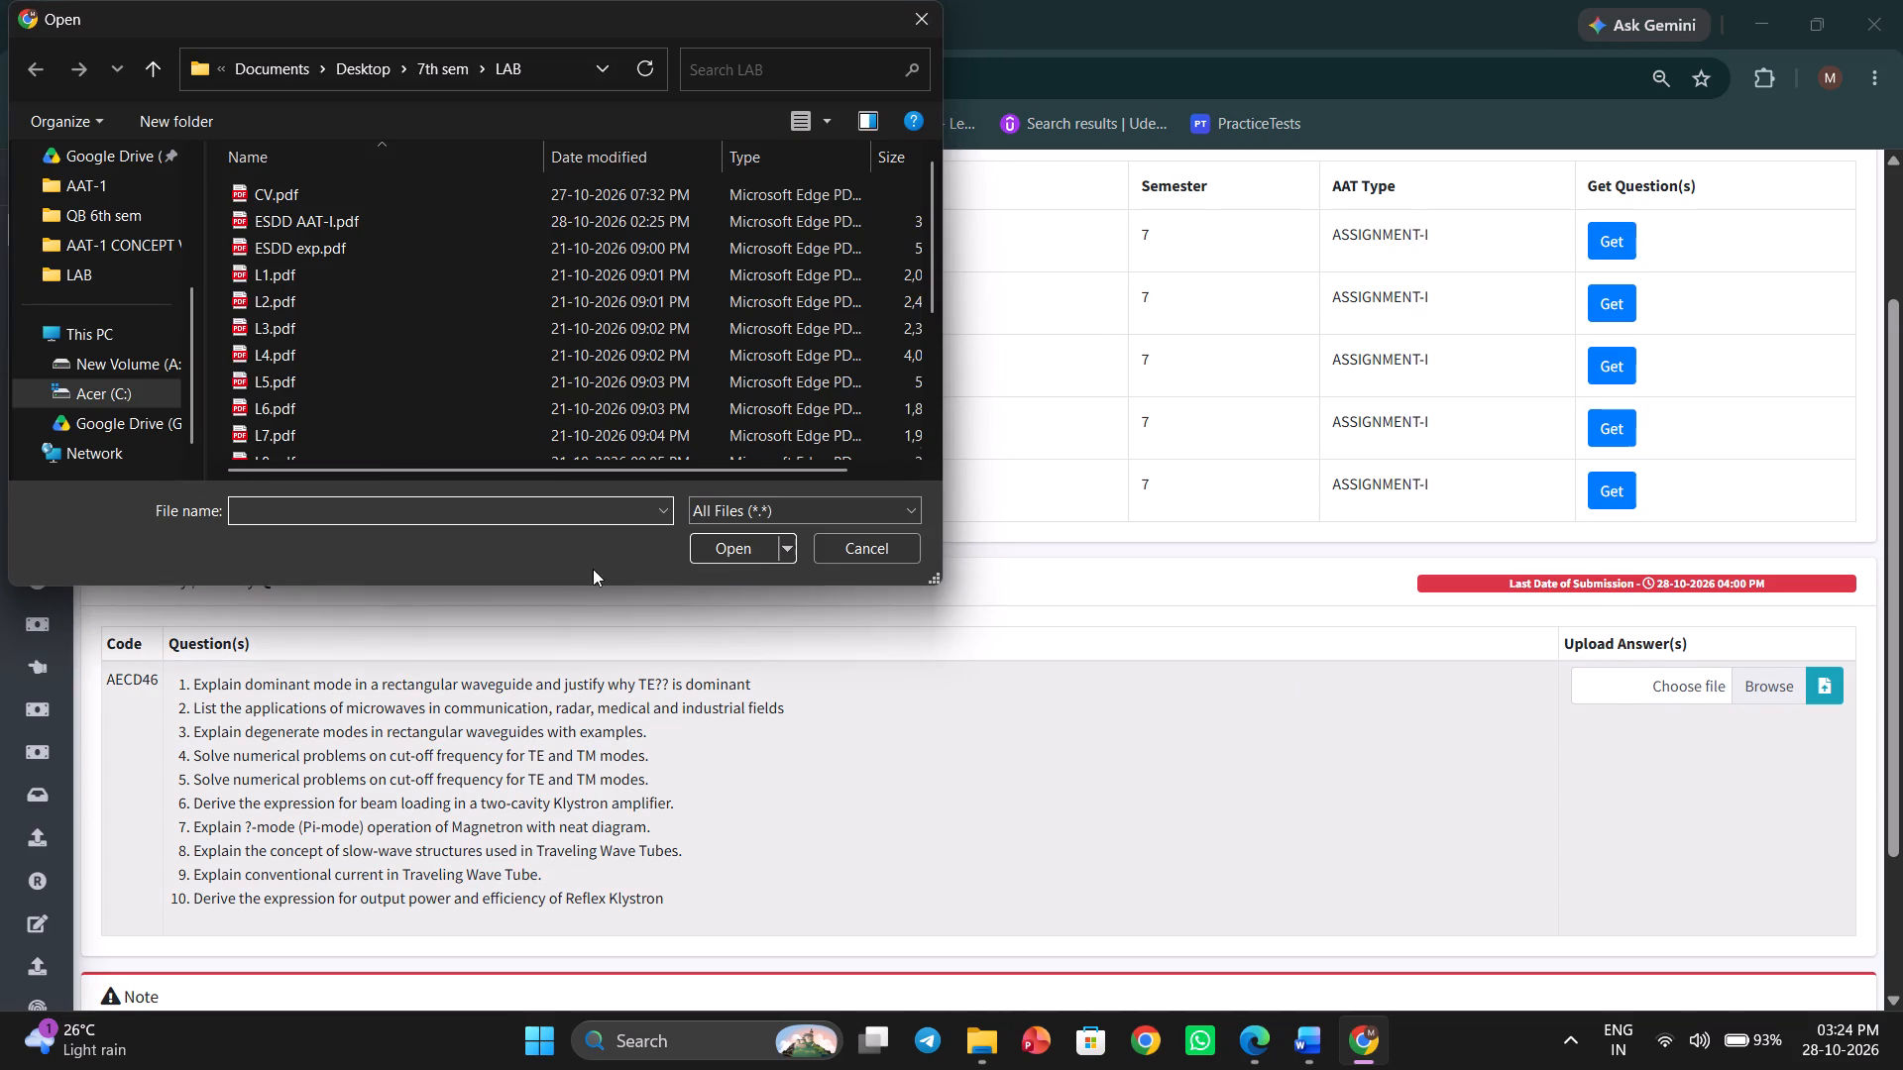
{"action": "scroll", "coordinate": [396, 380], "scroll_direction": "down", "scroll_amount": 1}
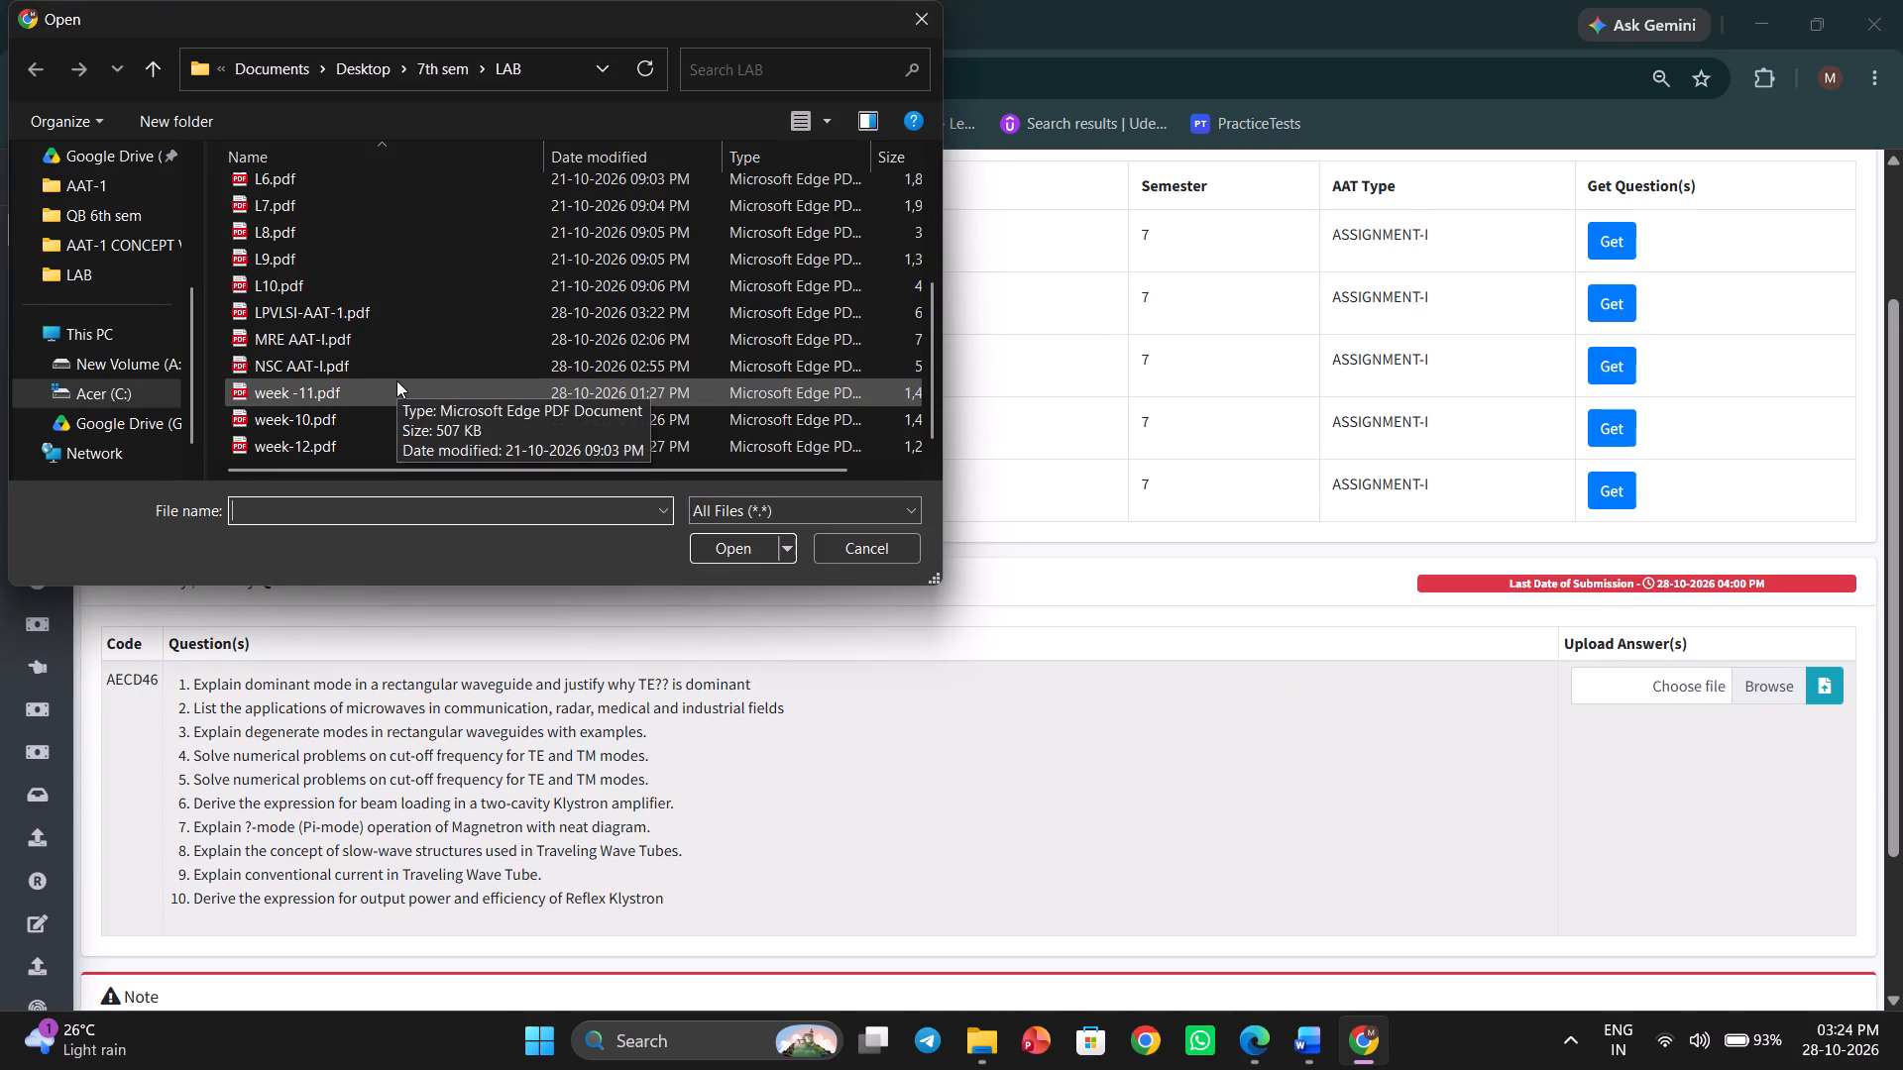
{"action": "scroll", "coordinate": [396, 380], "scroll_direction": "down", "scroll_amount": 1}
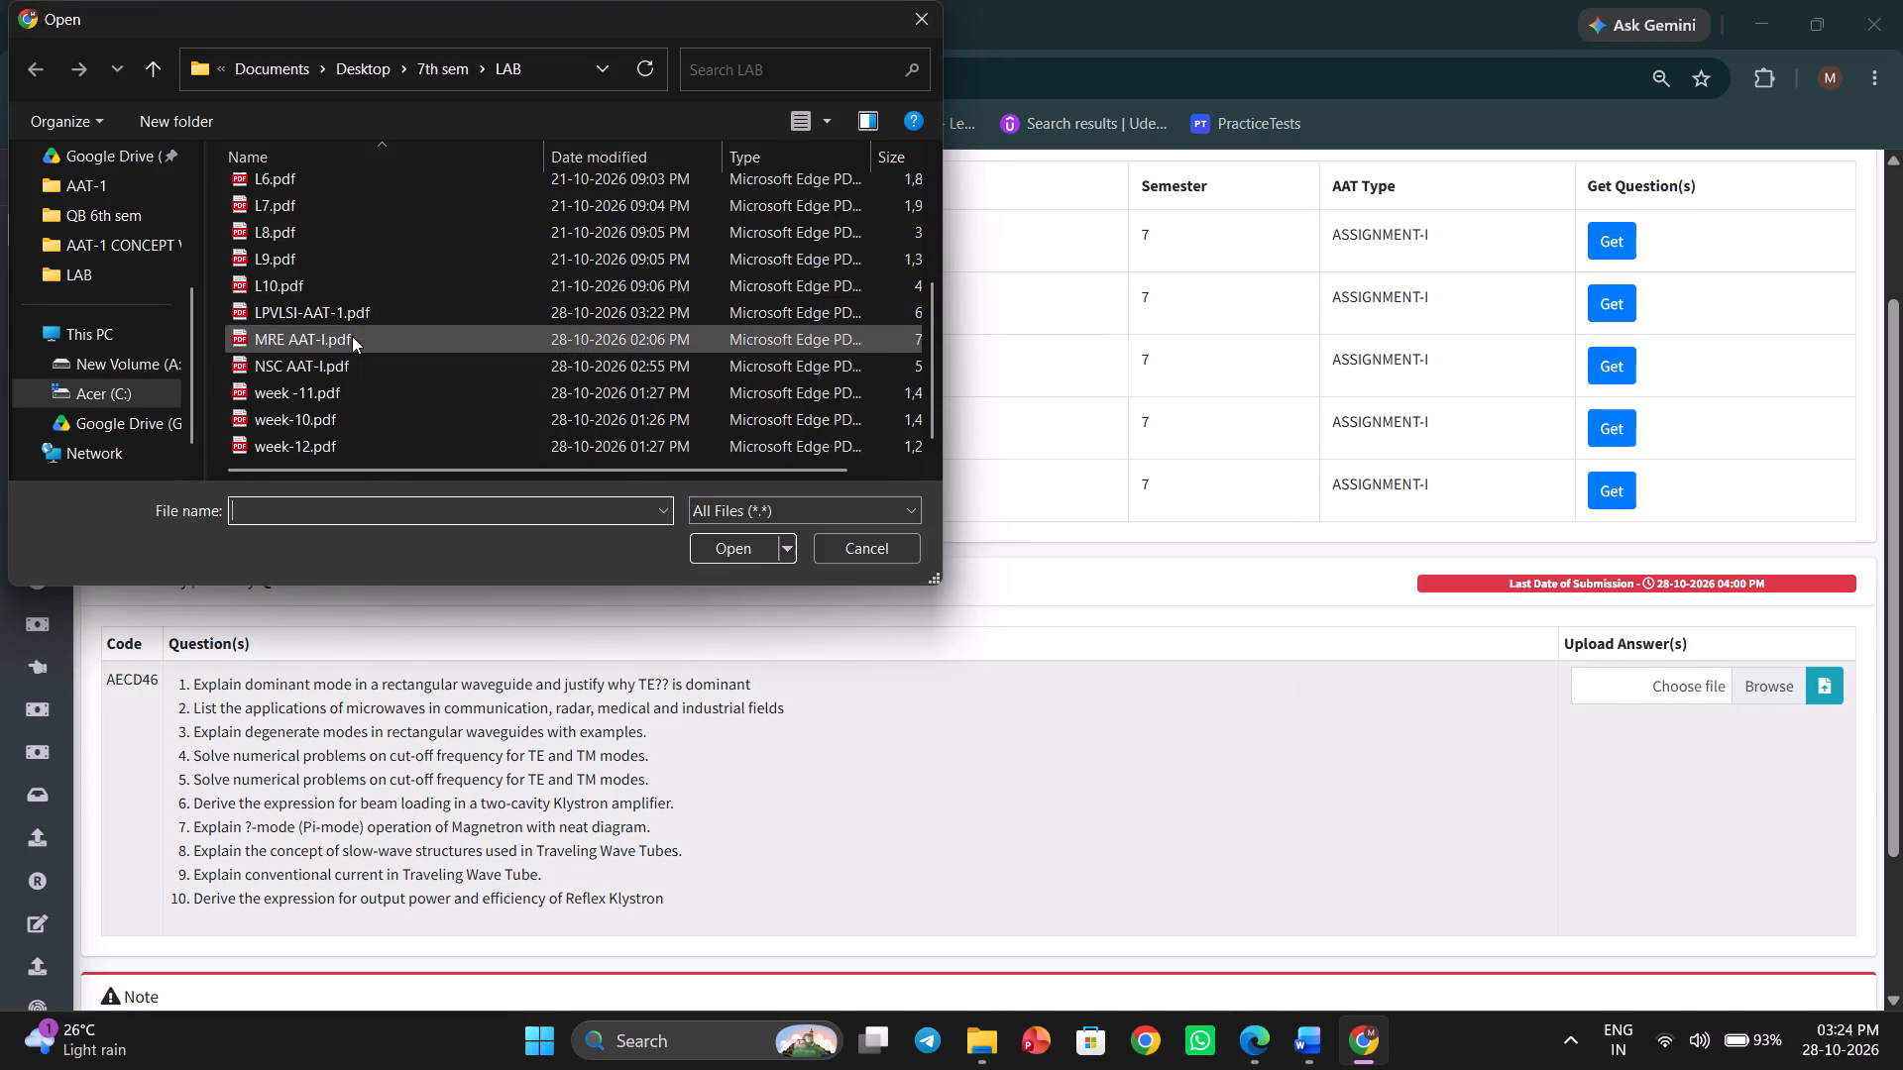
{"action": "double_click", "coordinate": [352, 336]}
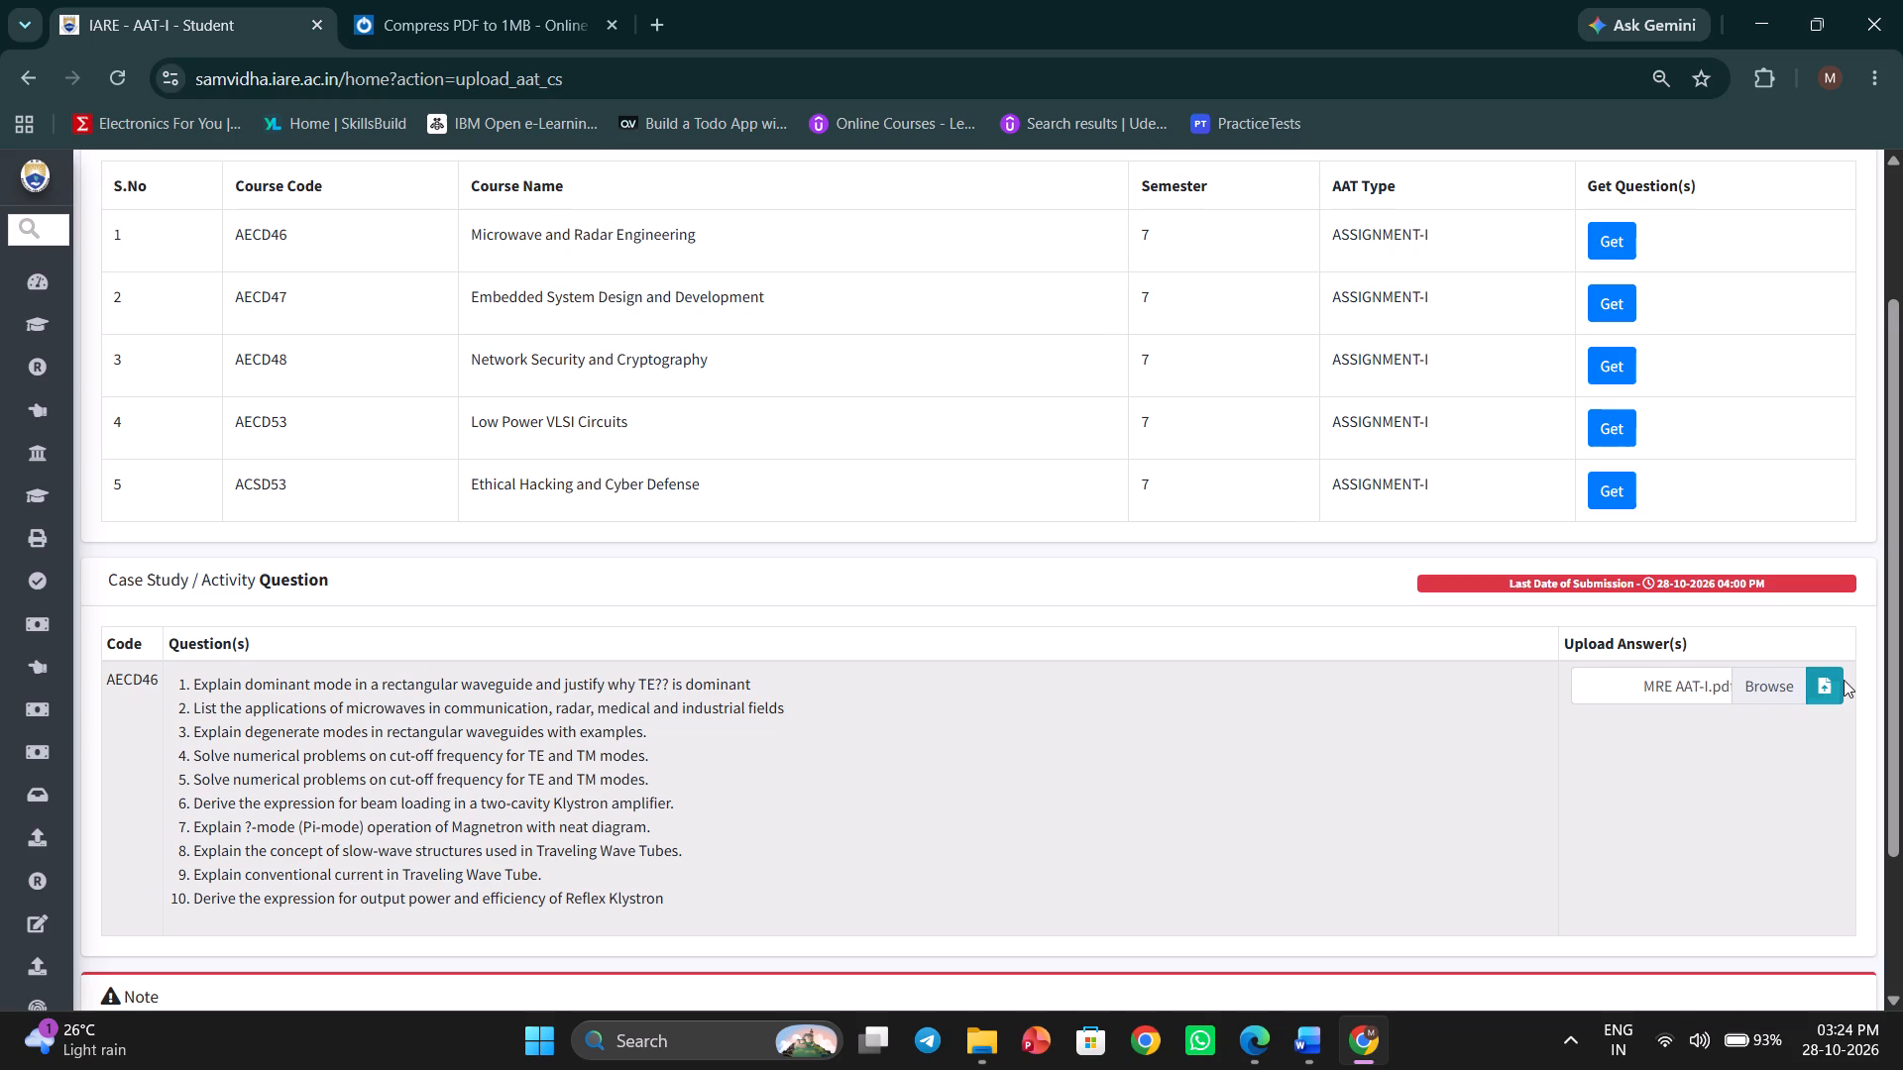
{"action": "left_click", "coordinate": [1826, 686]}
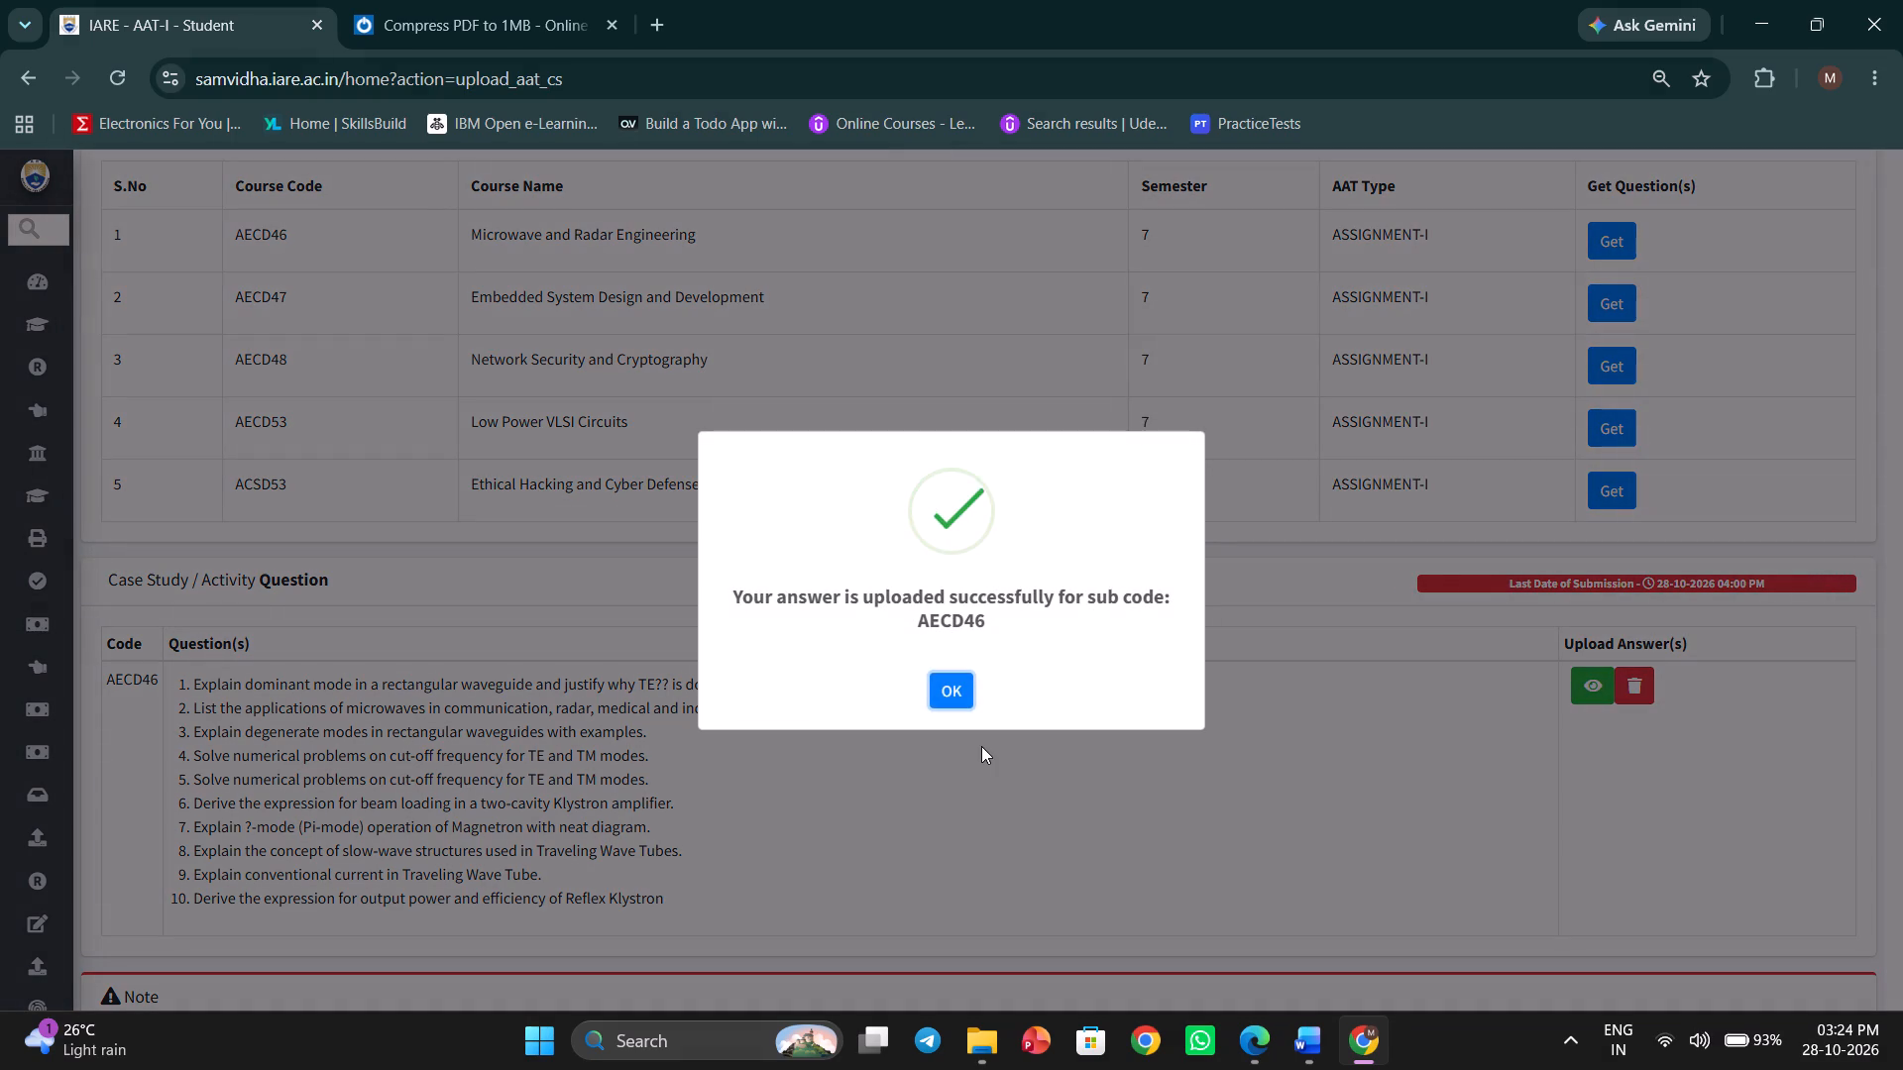
{"action": "left_click", "coordinate": [950, 703]}
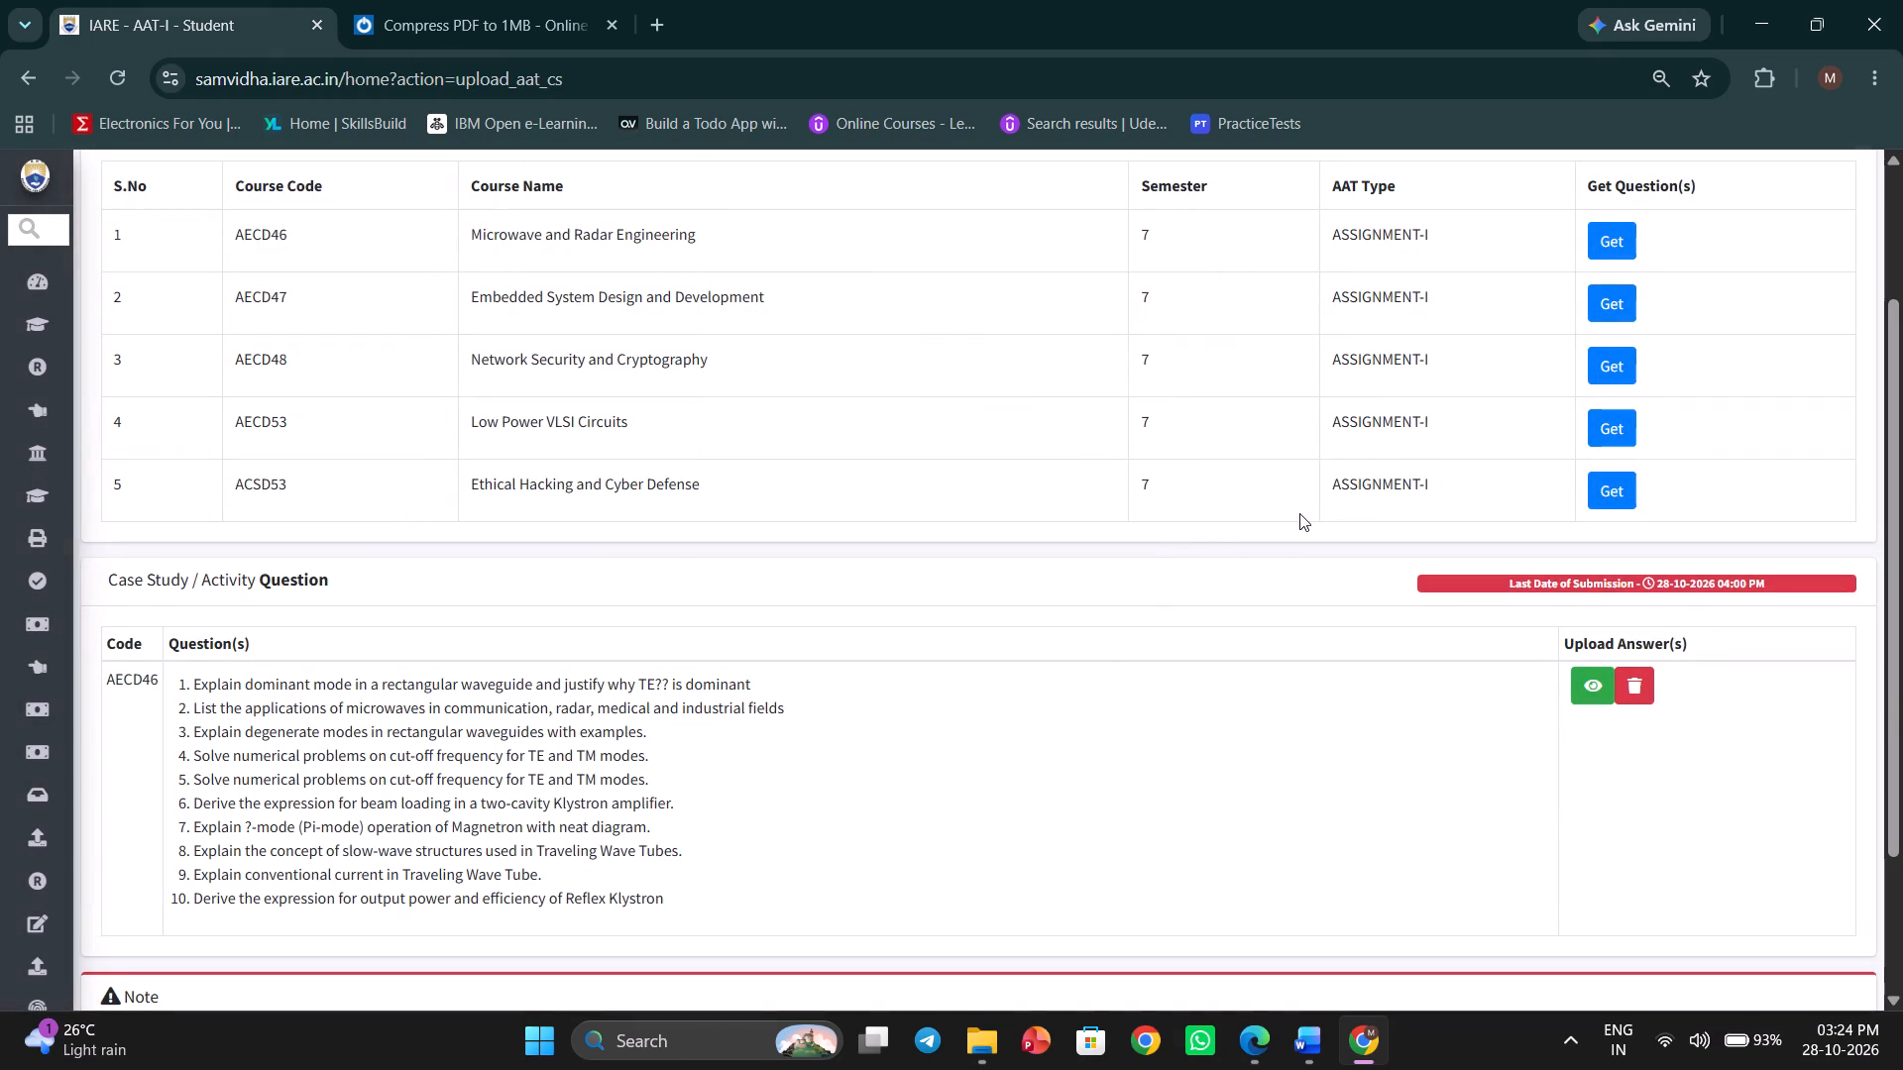
Get the Embedded System Design and Development (AECD47) questions and upload ESDD AAT-I.pdf from the LAB folder as the answer.
{"action": "left_click", "coordinate": [1617, 293]}
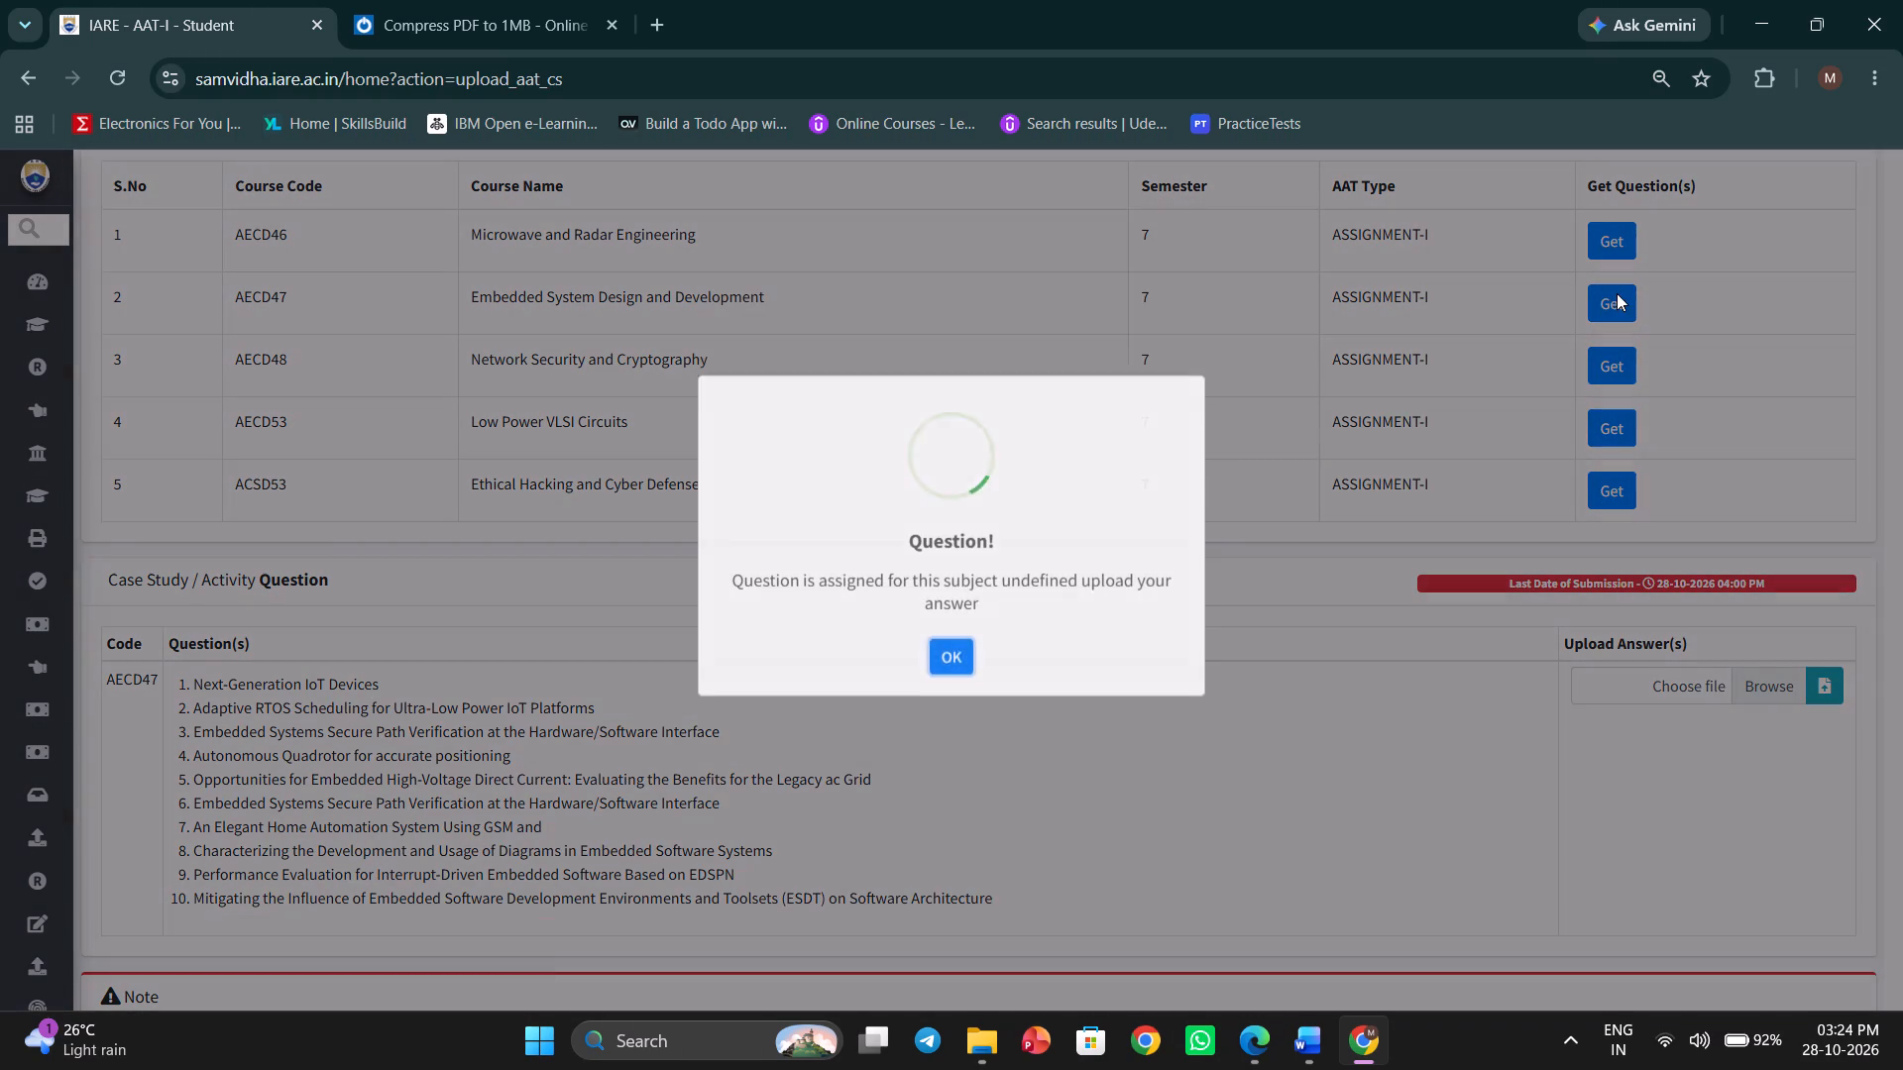
{"action": "left_click", "coordinate": [946, 692]}
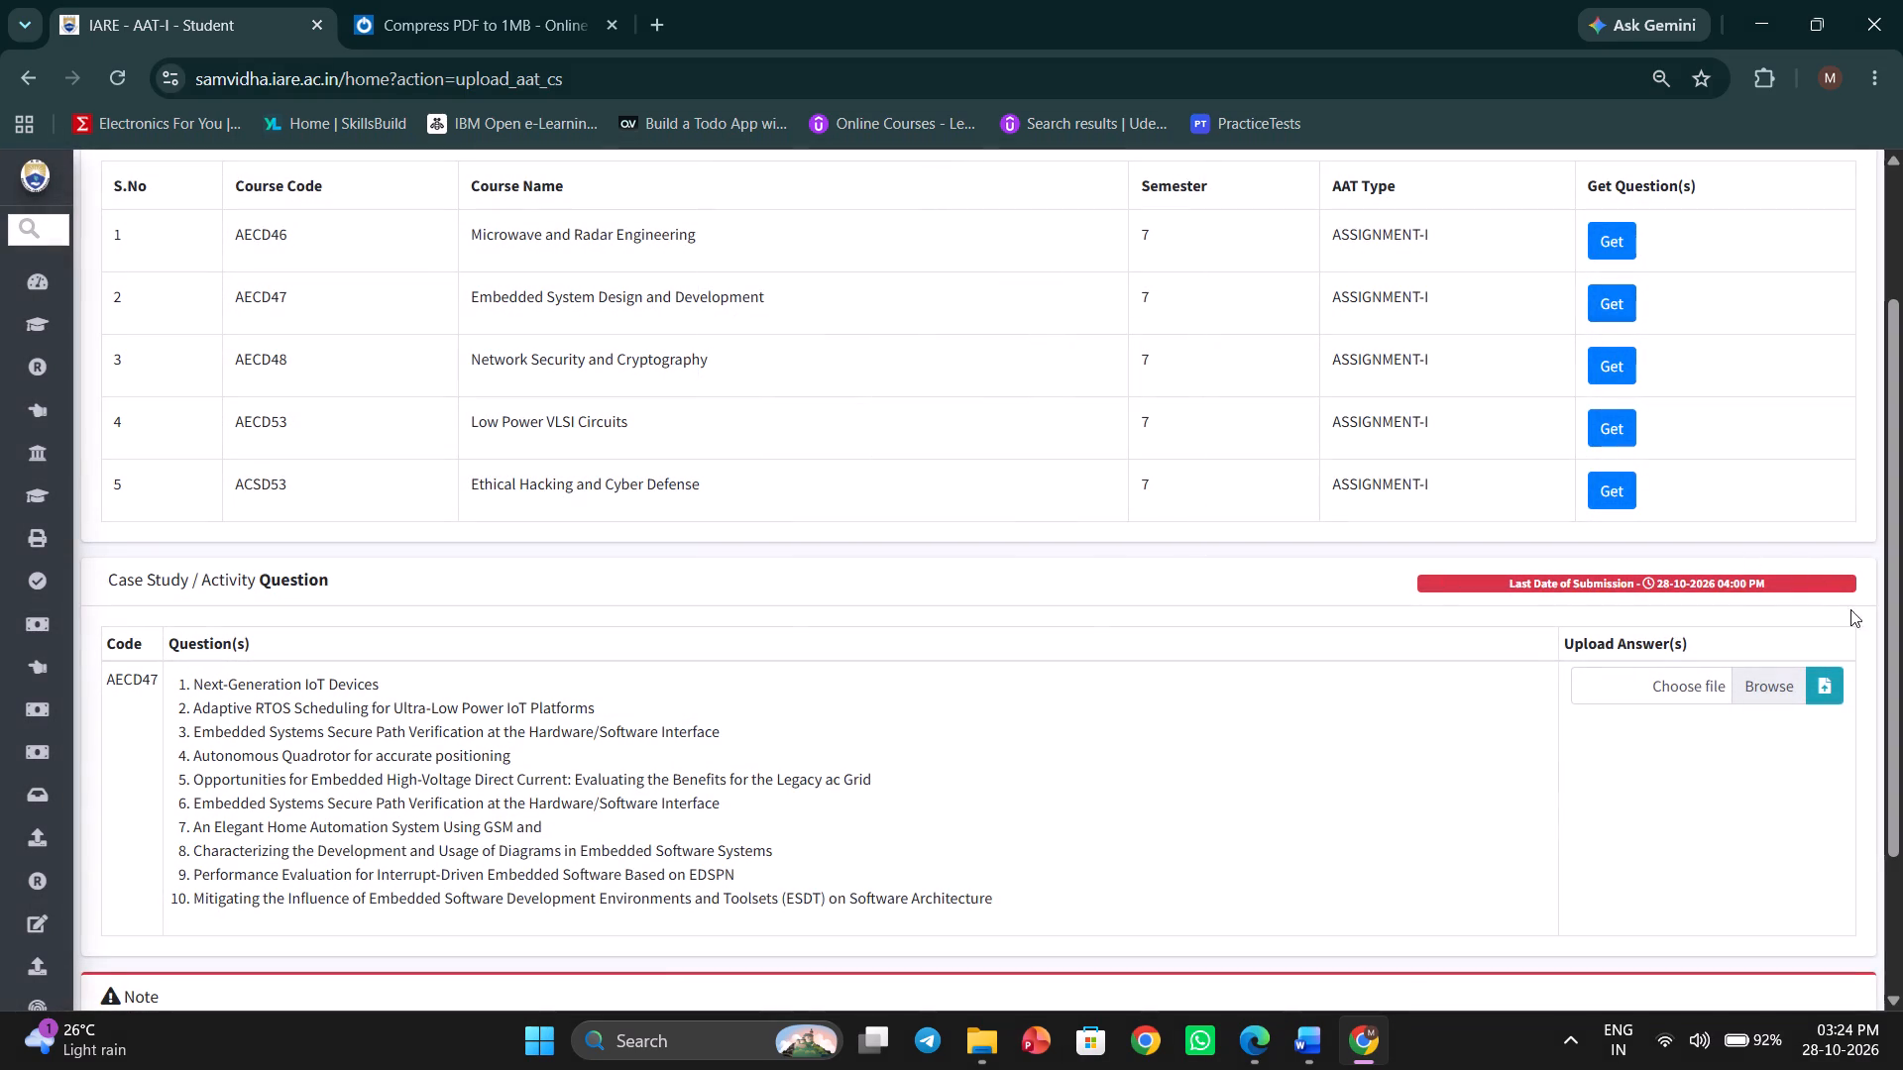
{"action": "left_click", "coordinate": [1819, 673]}
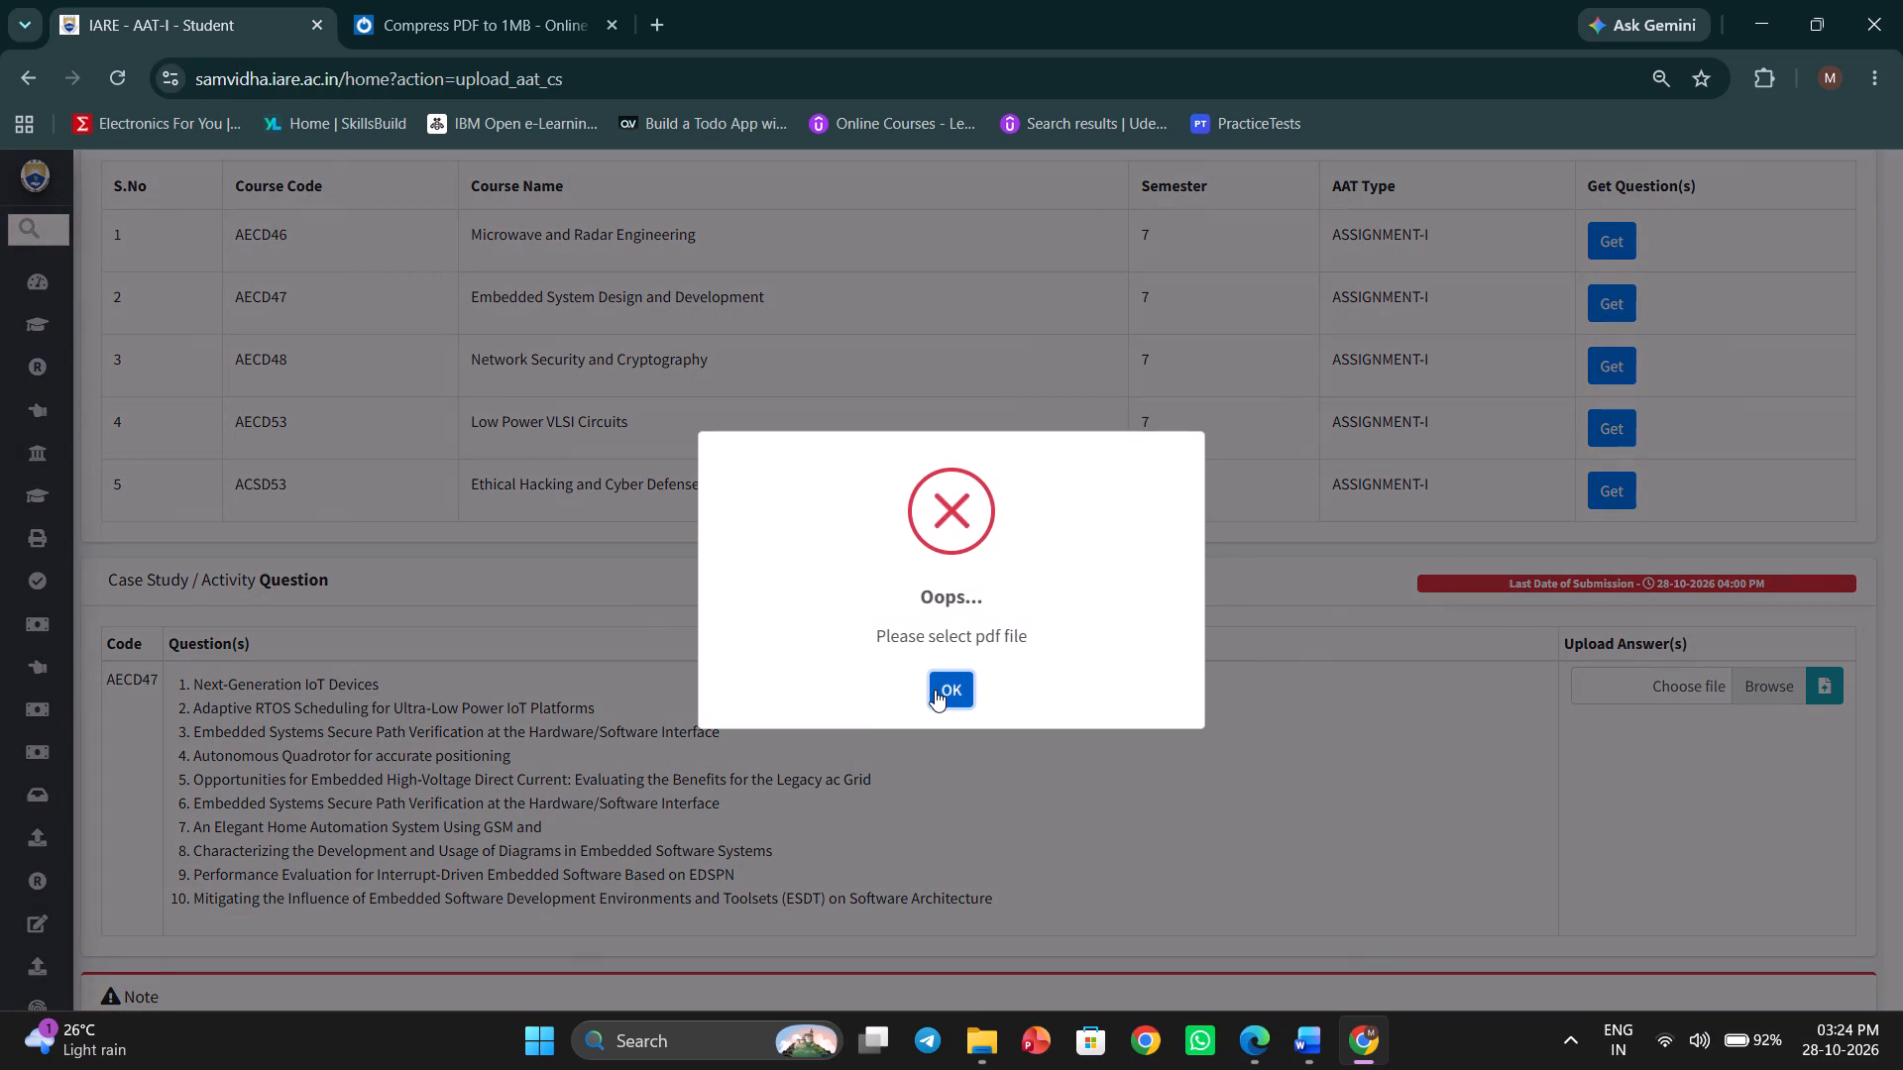
{"action": "left_click", "coordinate": [935, 690]}
{"action": "left_click", "coordinate": [1651, 691]}
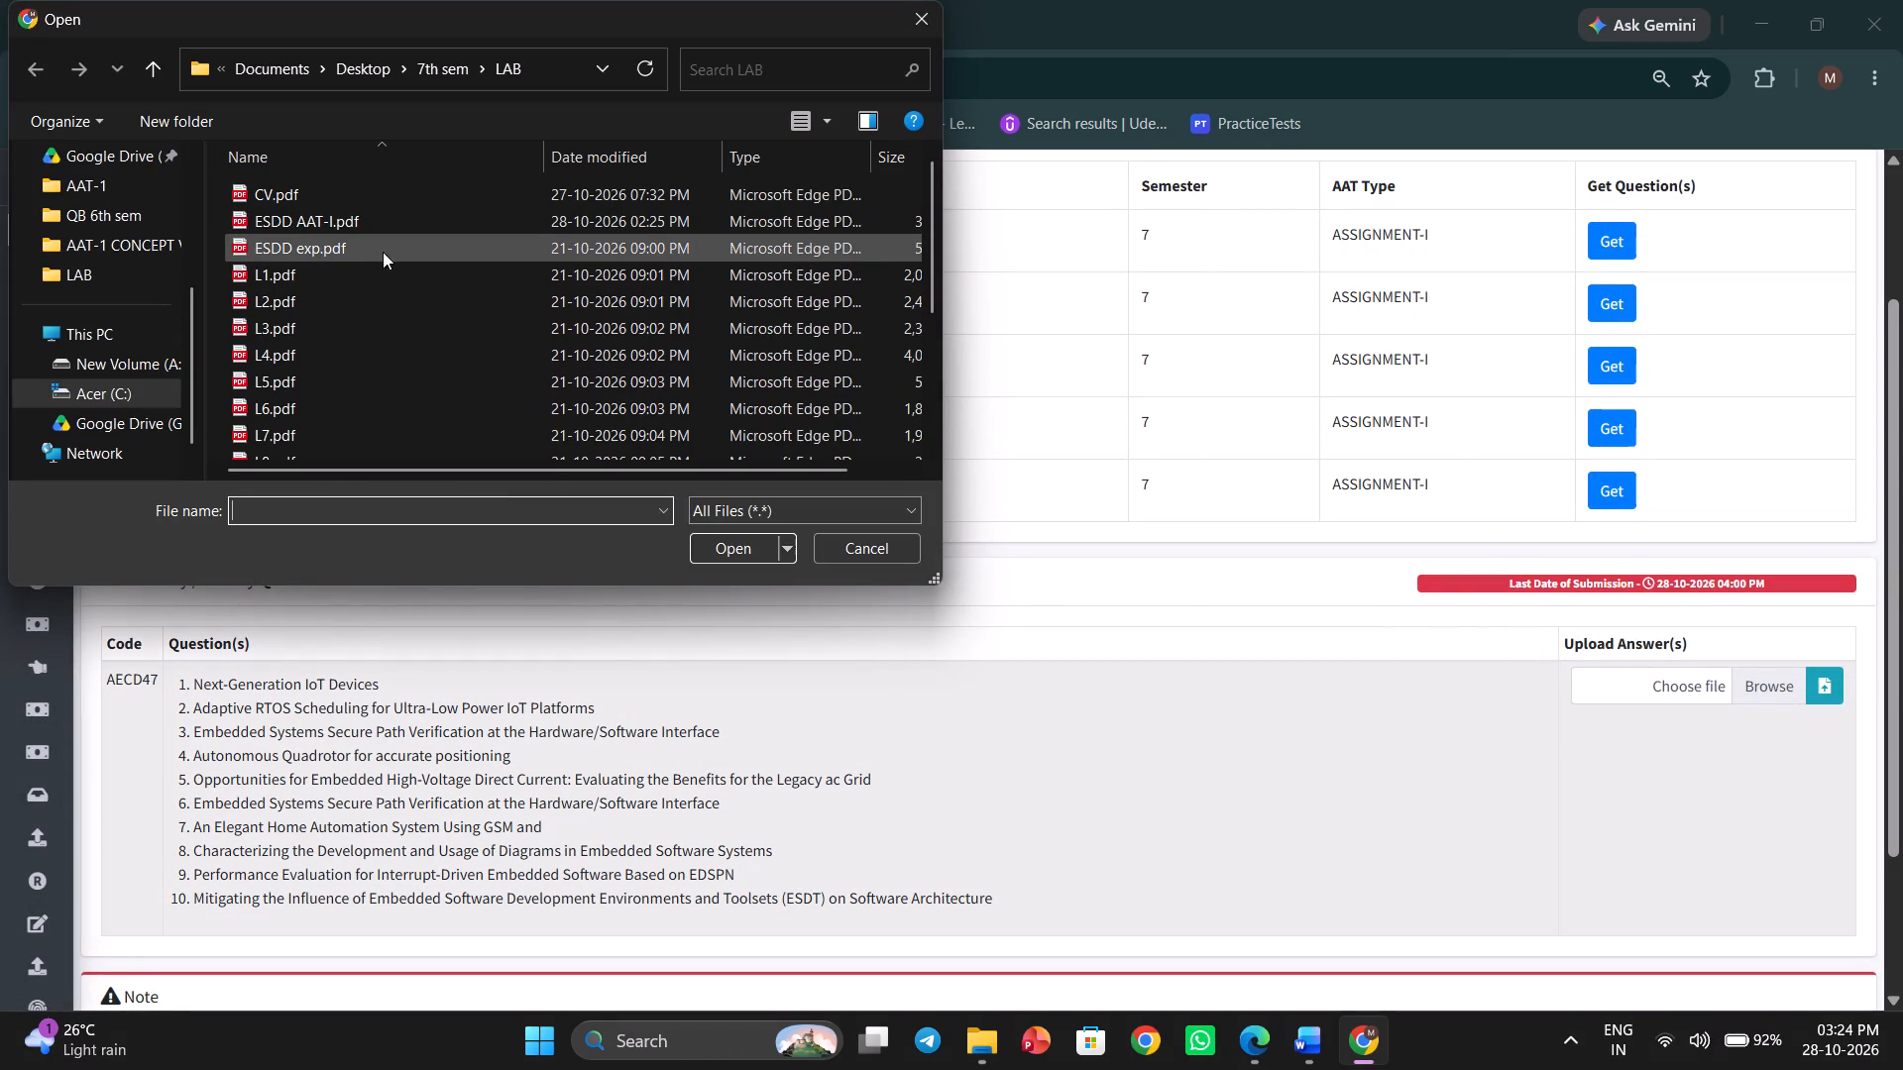
{"action": "double_click", "coordinate": [358, 215]}
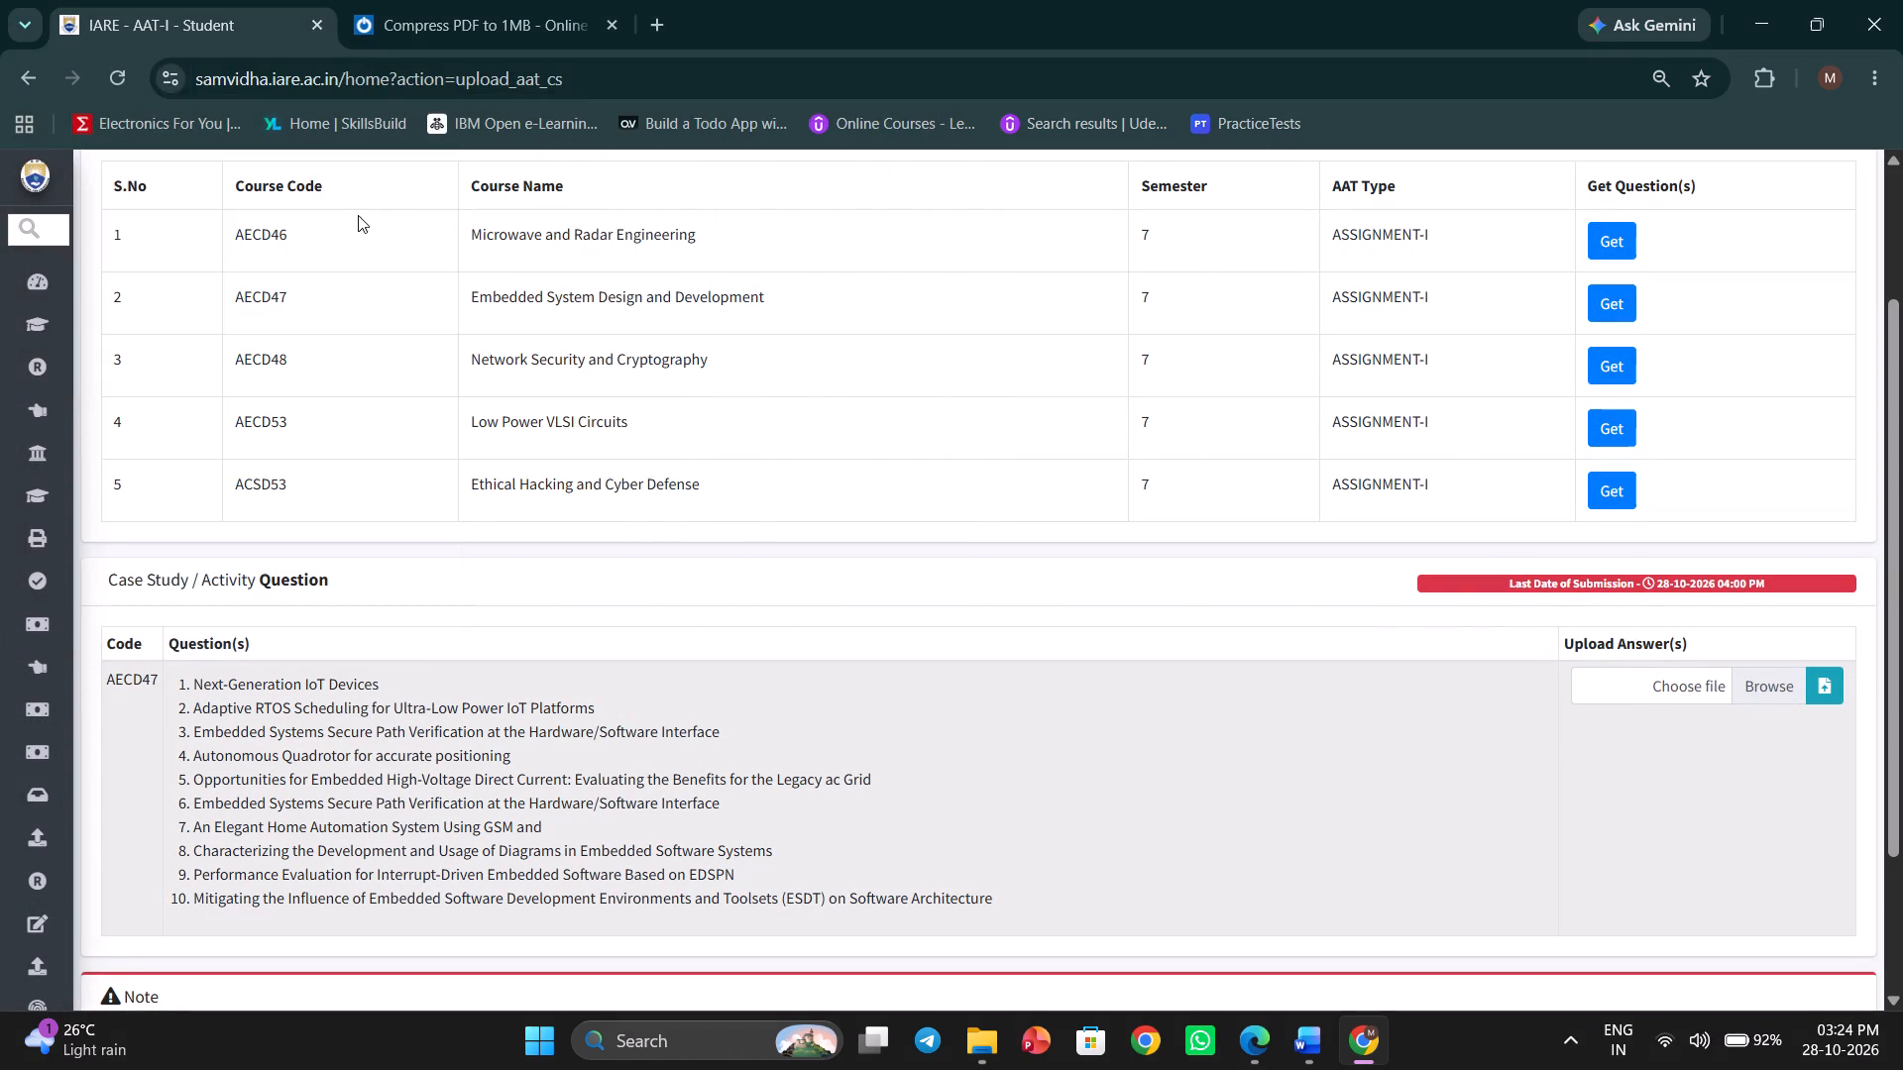
{"action": "left_click", "coordinate": [1231, 574]}
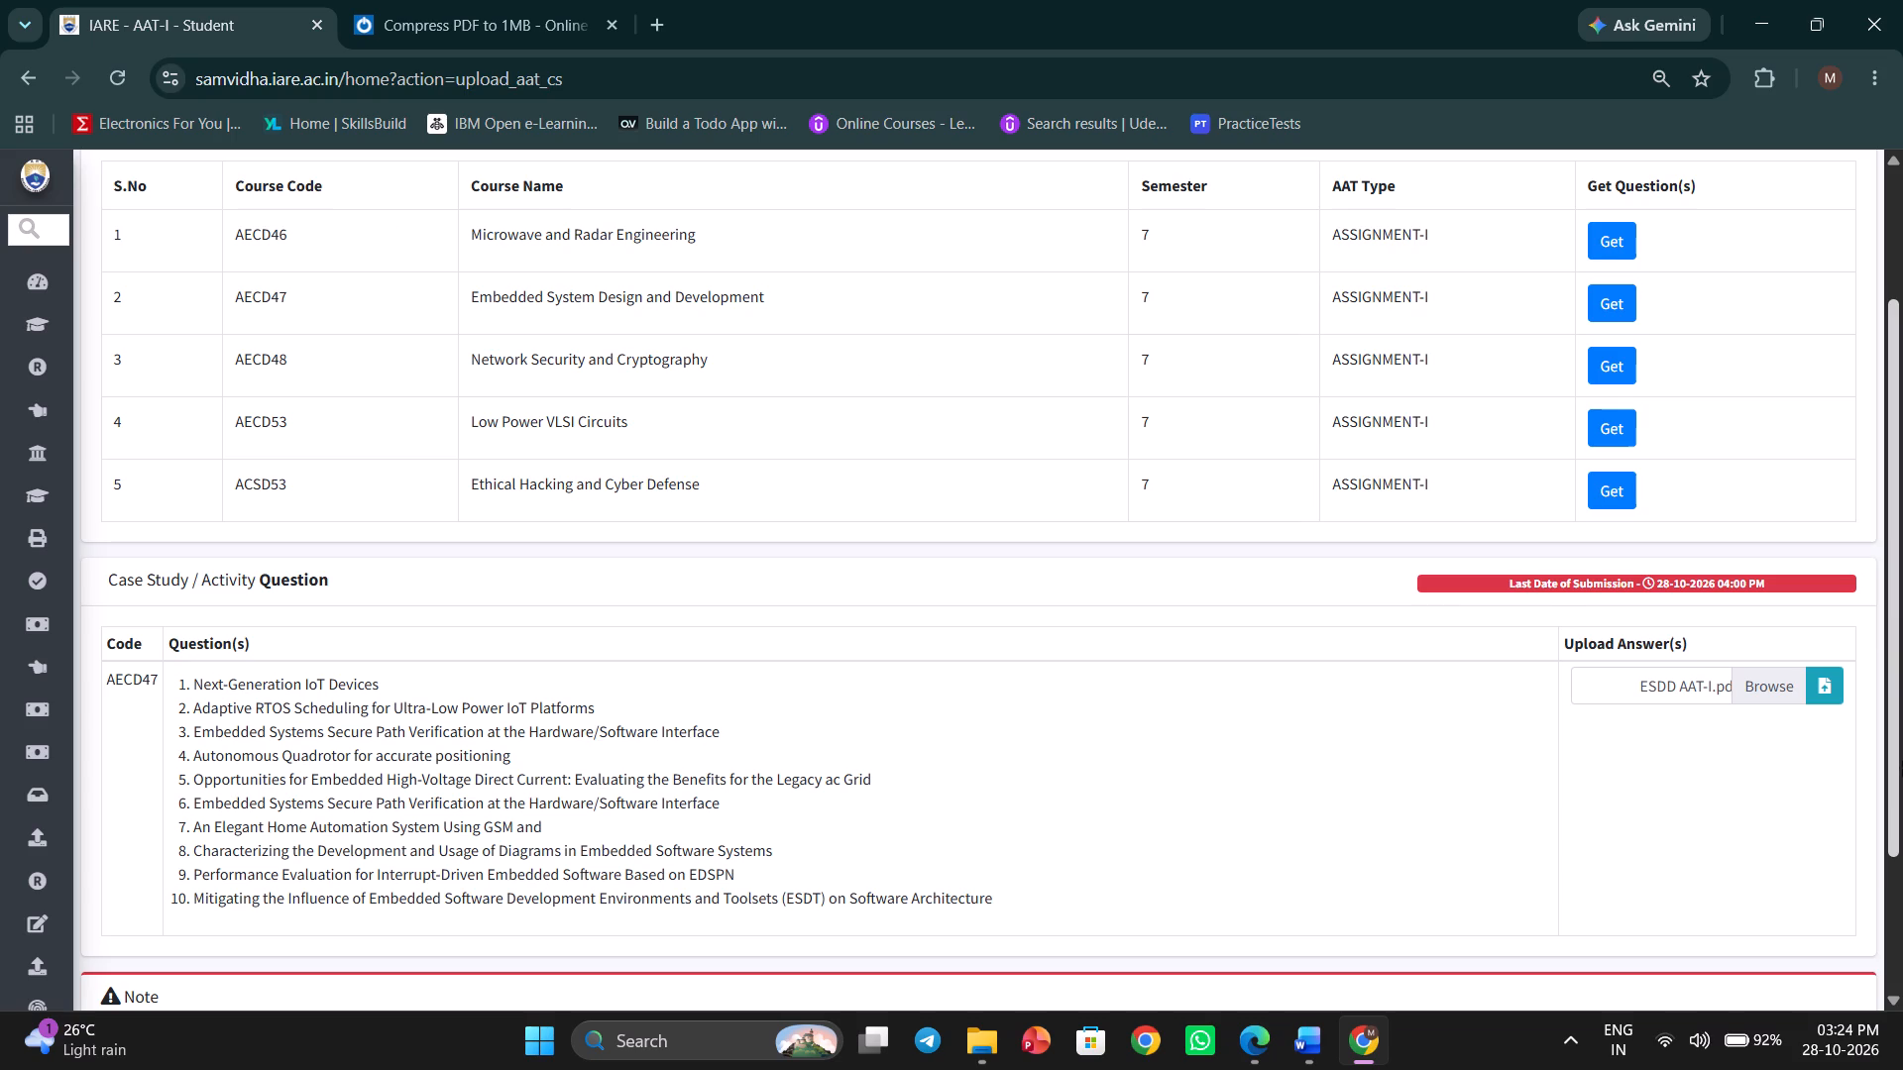
{"action": "left_click", "coordinate": [1820, 691]}
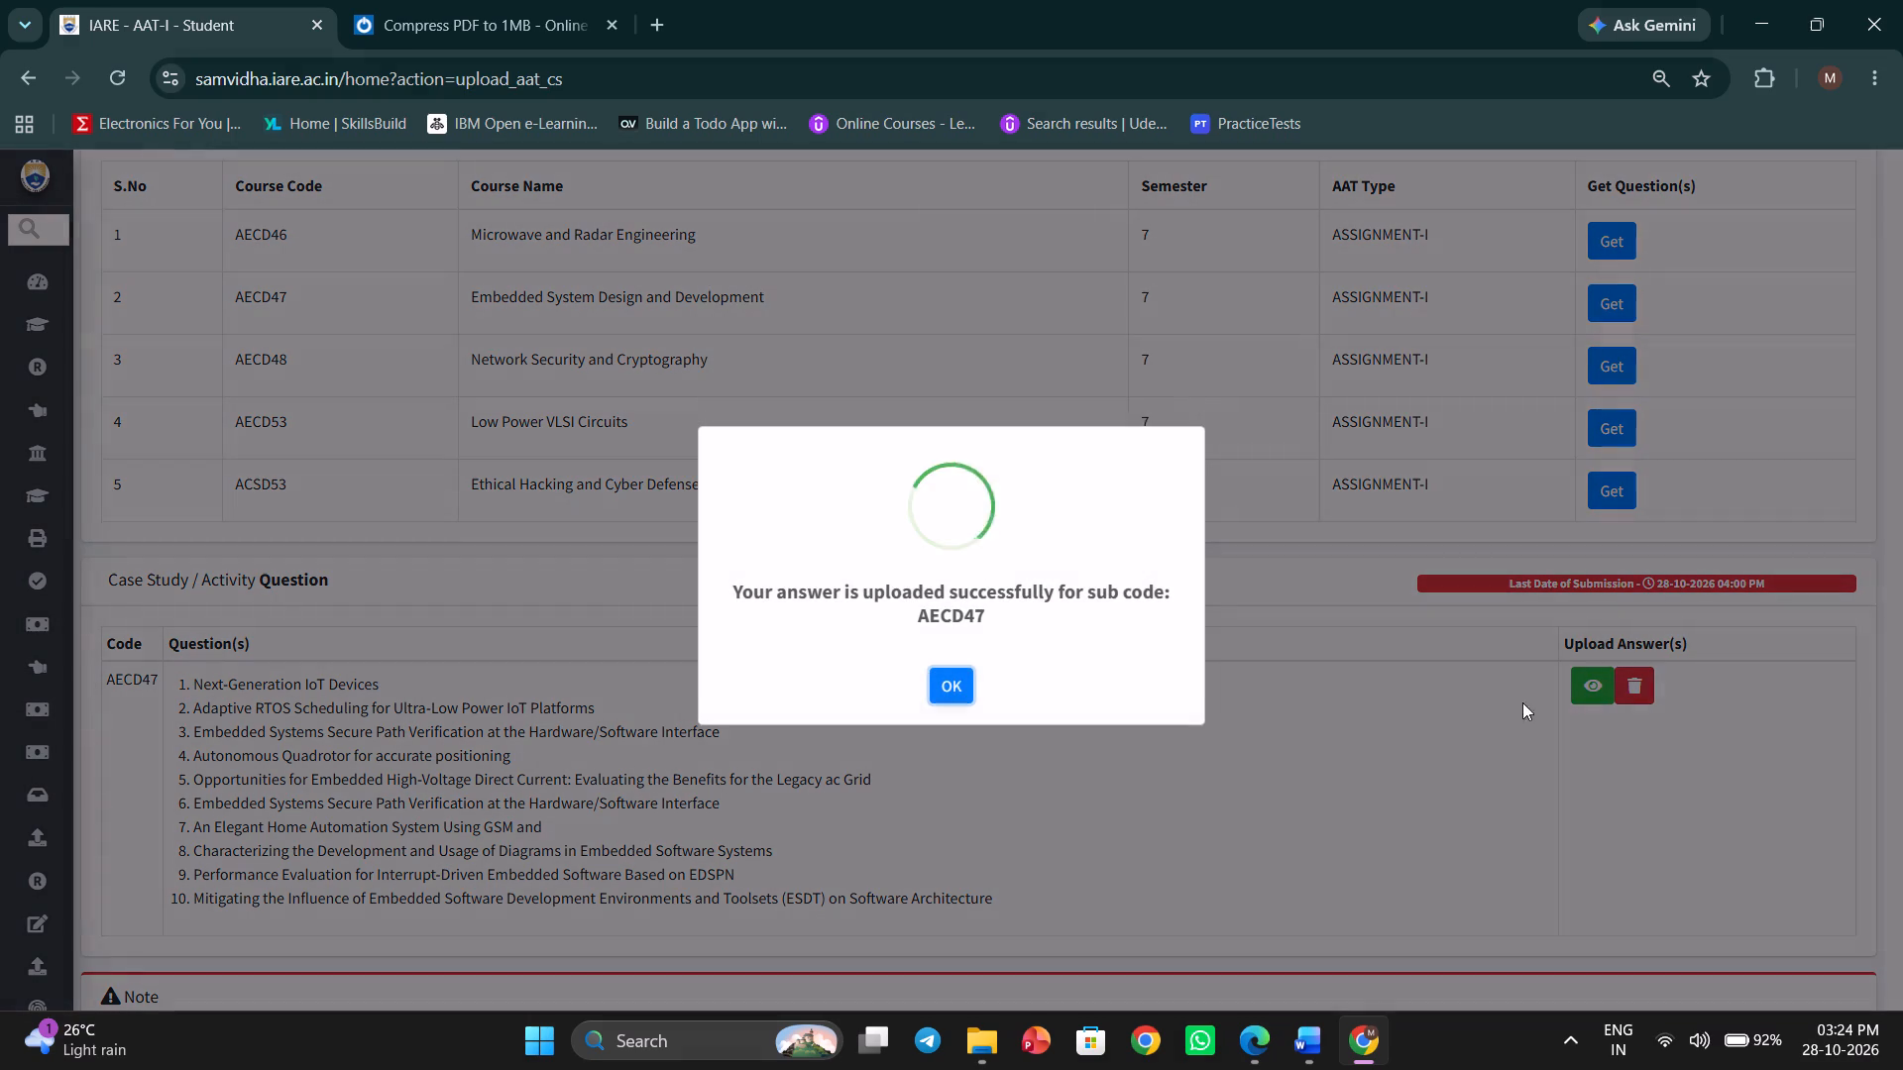
{"action": "left_click", "coordinate": [942, 691]}
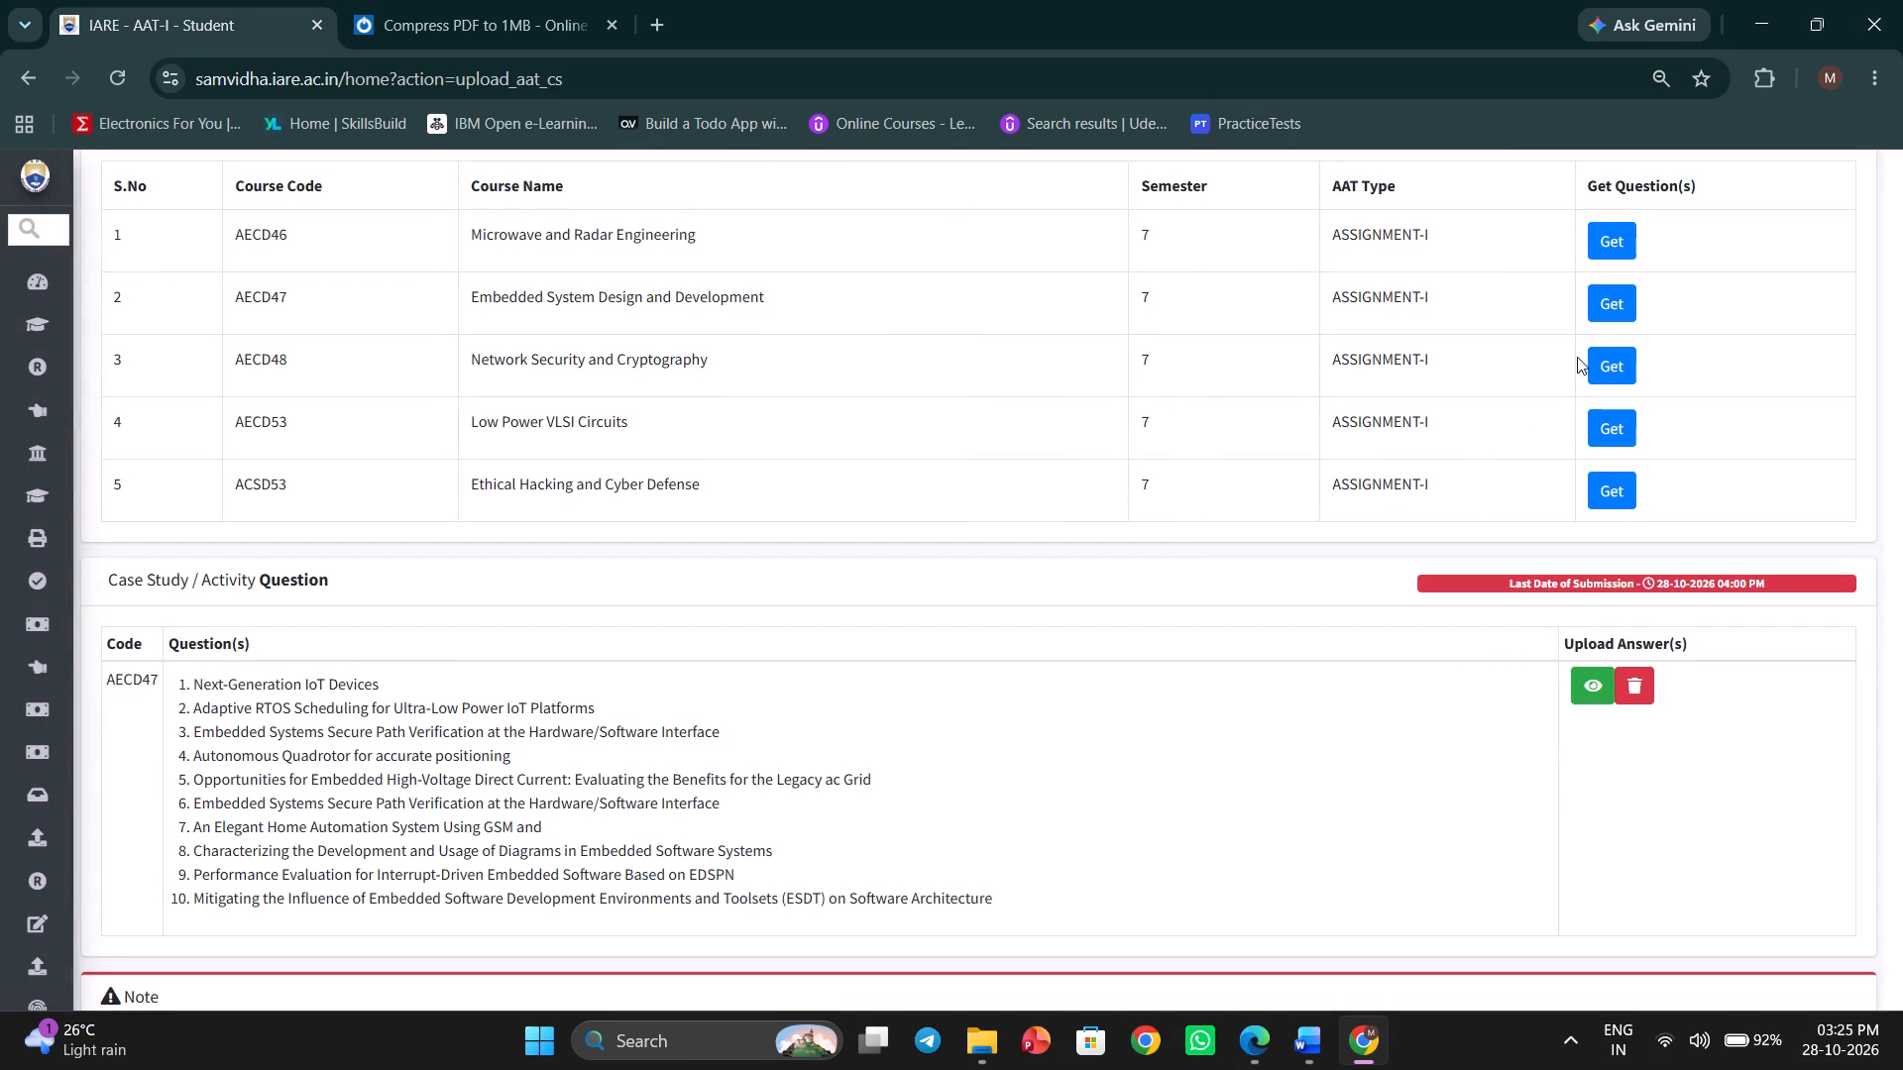
Get the Network Security and Cryptography (AECD48) questions and upload NSC AAT-I.pdf from the LAB folder as the answer.
{"action": "left_click", "coordinate": [1609, 361]}
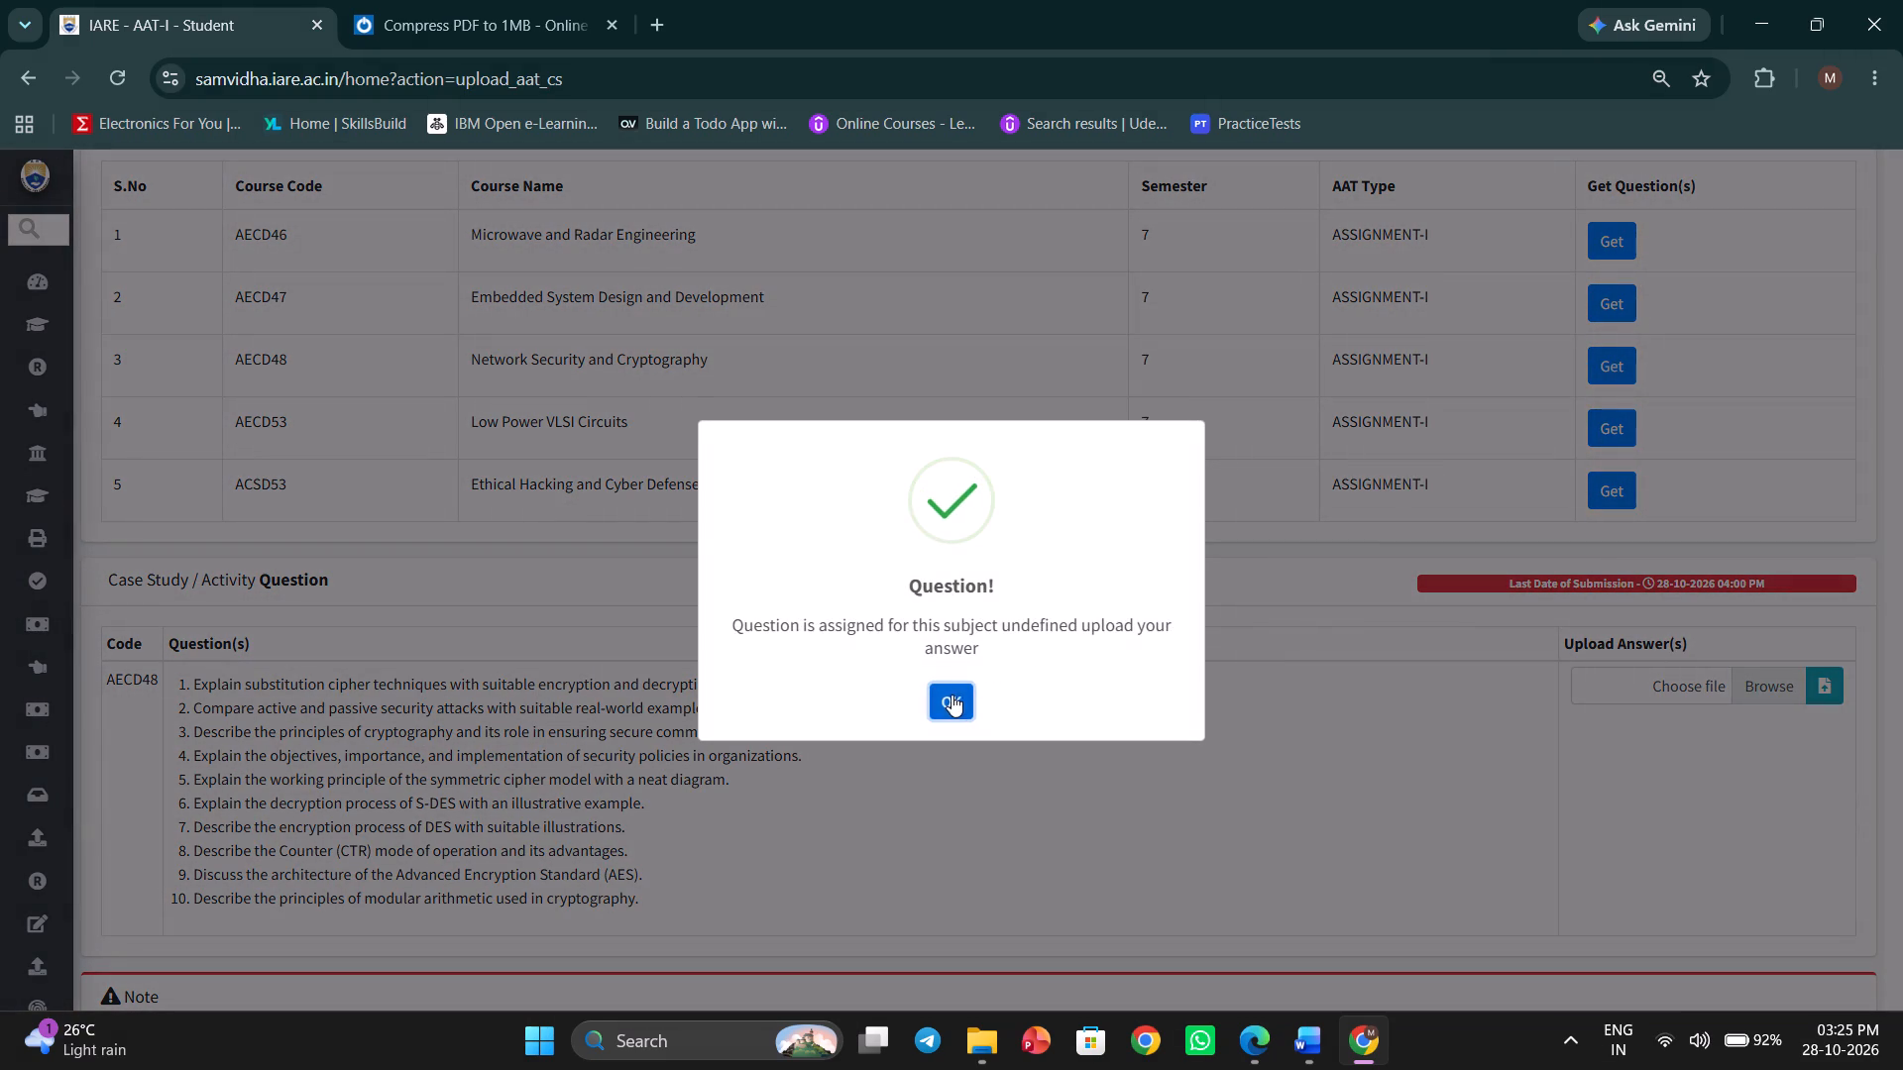
{"action": "left_click", "coordinate": [951, 695]}
{"action": "left_click", "coordinate": [1655, 681]}
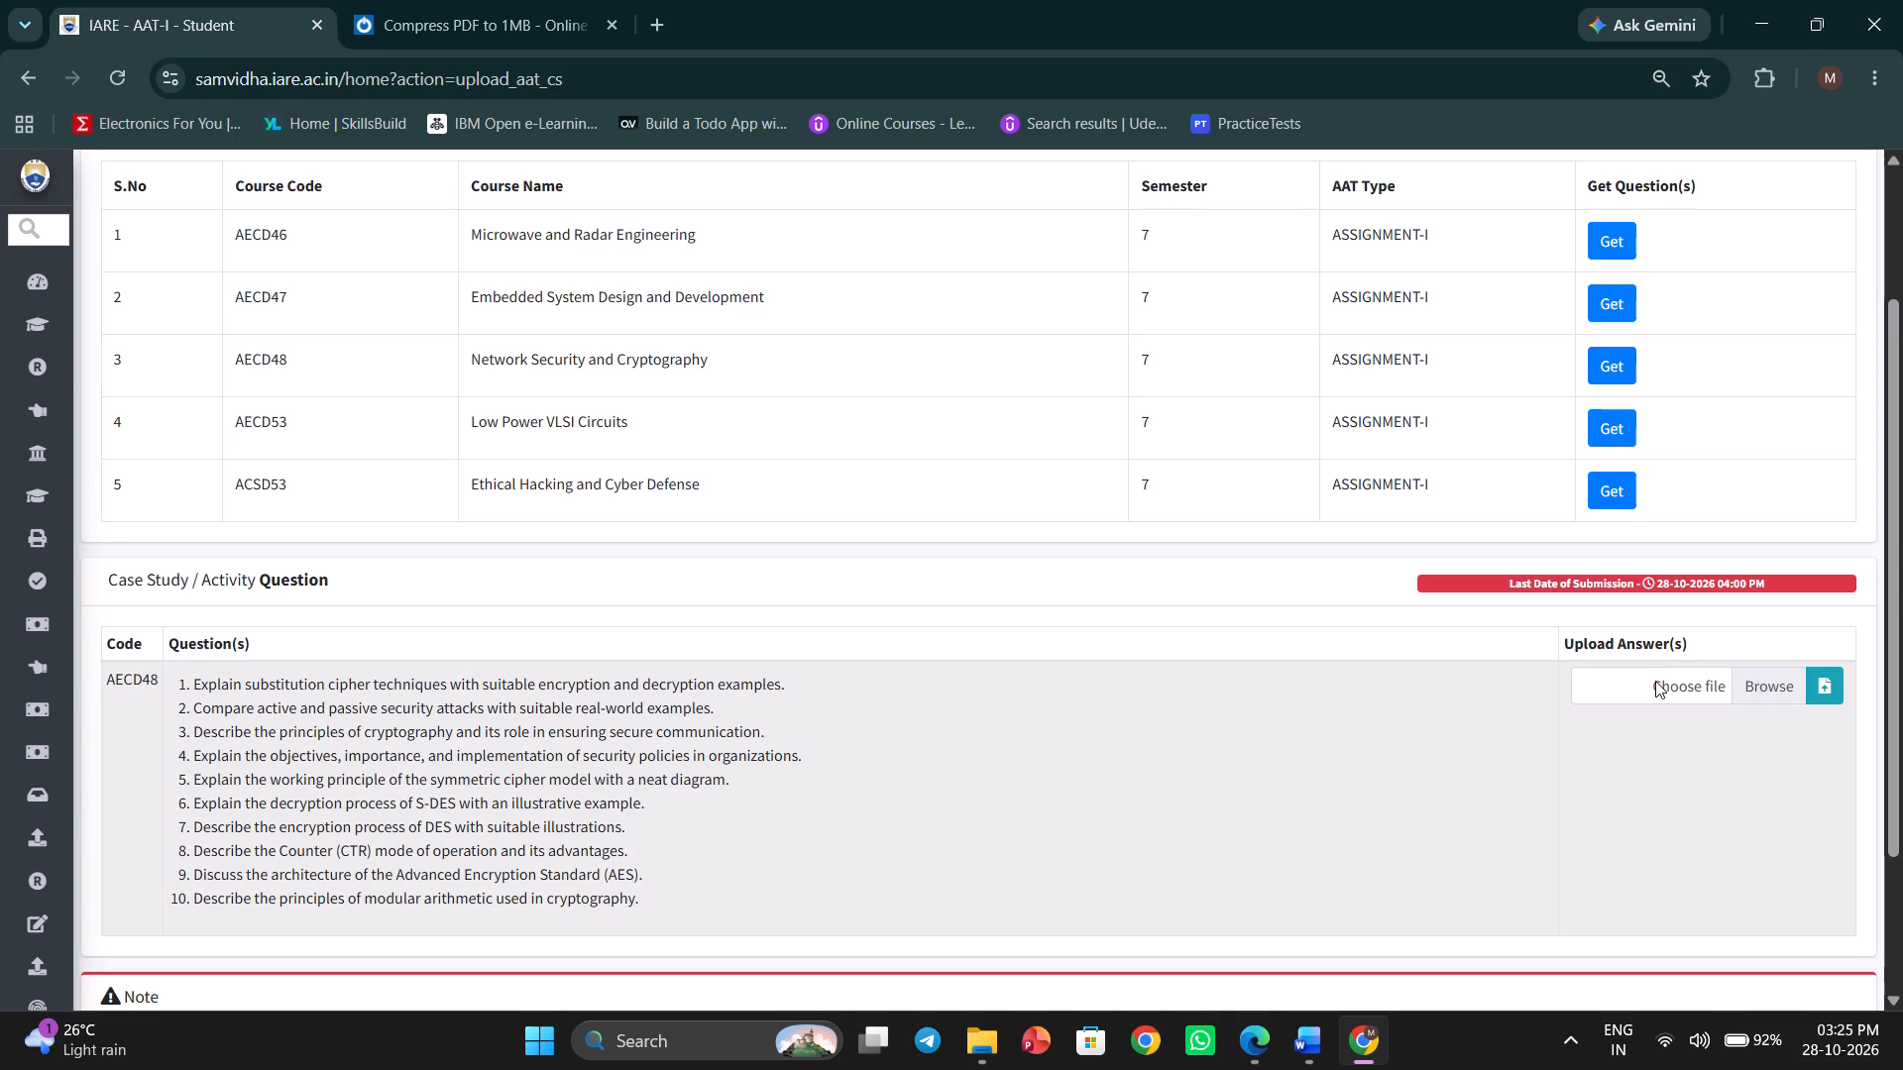
{"action": "scroll", "coordinate": [505, 344], "scroll_direction": "down", "scroll_amount": 1}
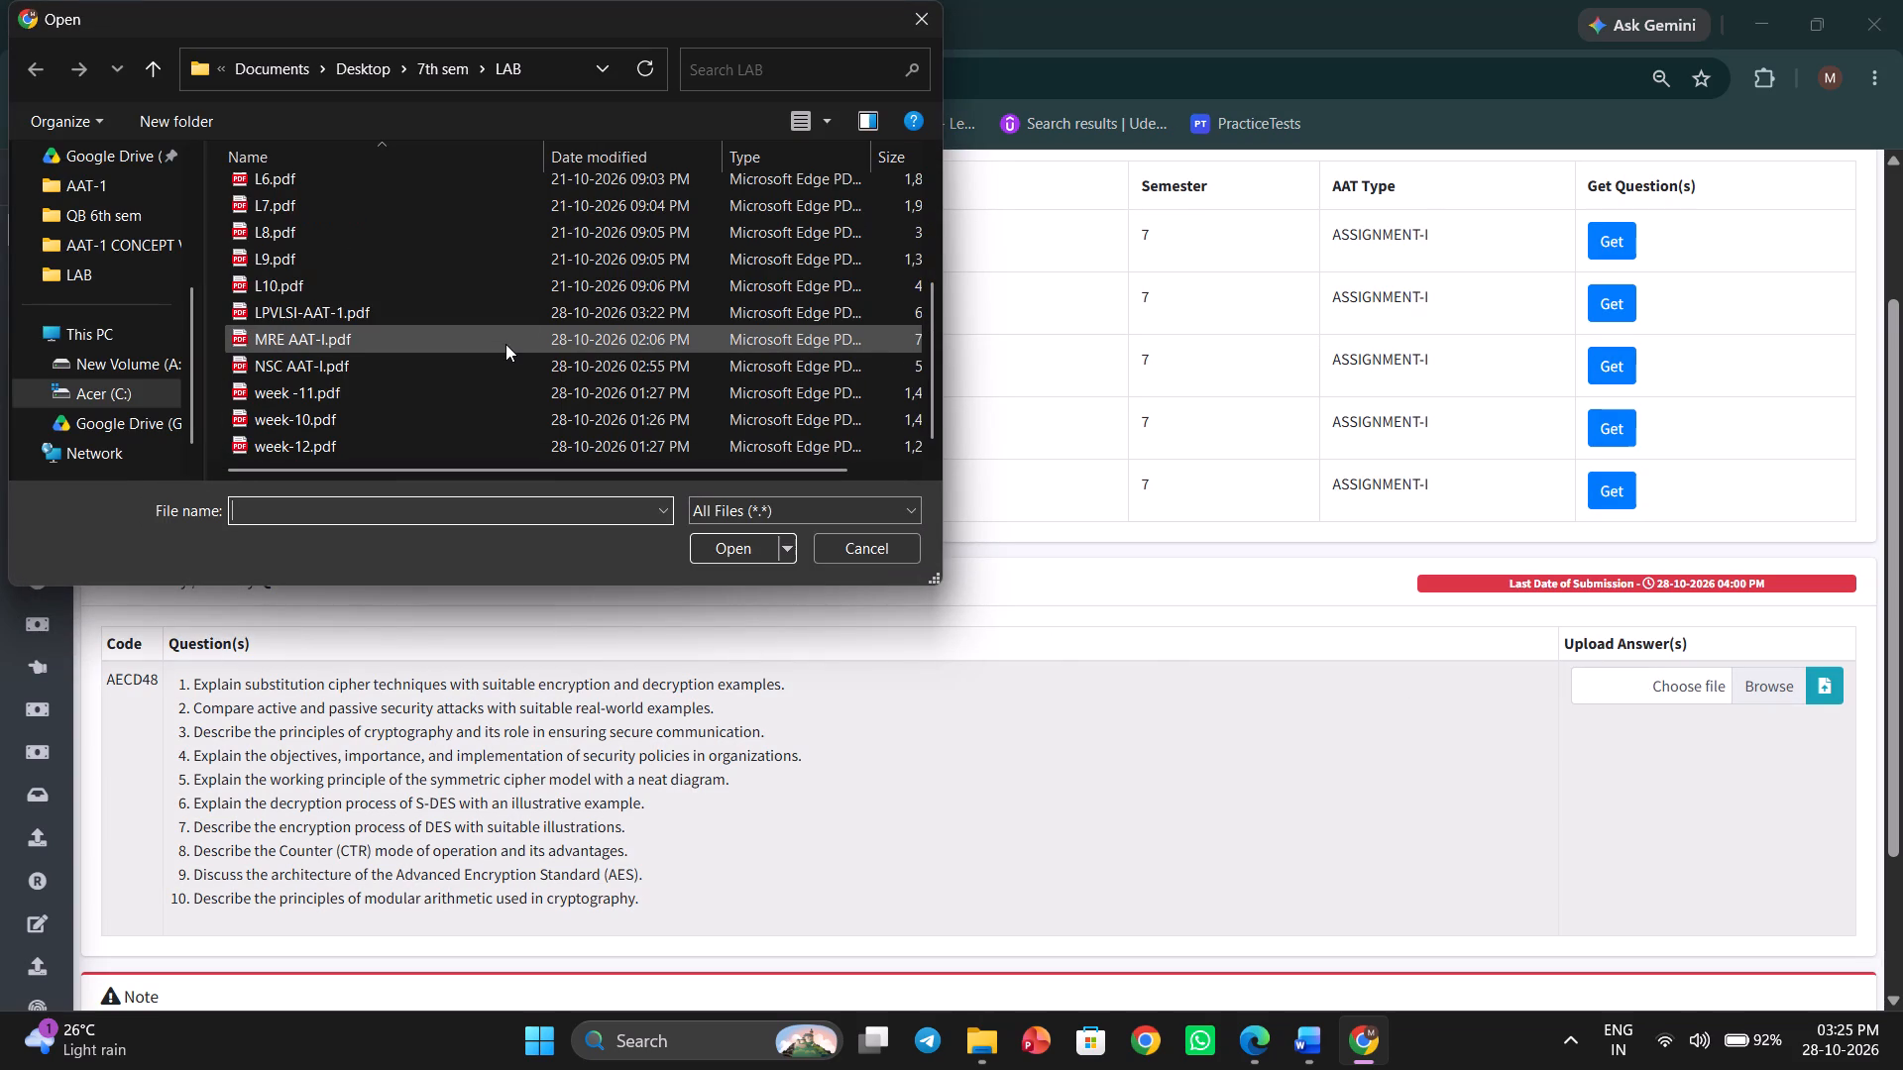
{"action": "double_click", "coordinate": [396, 357]}
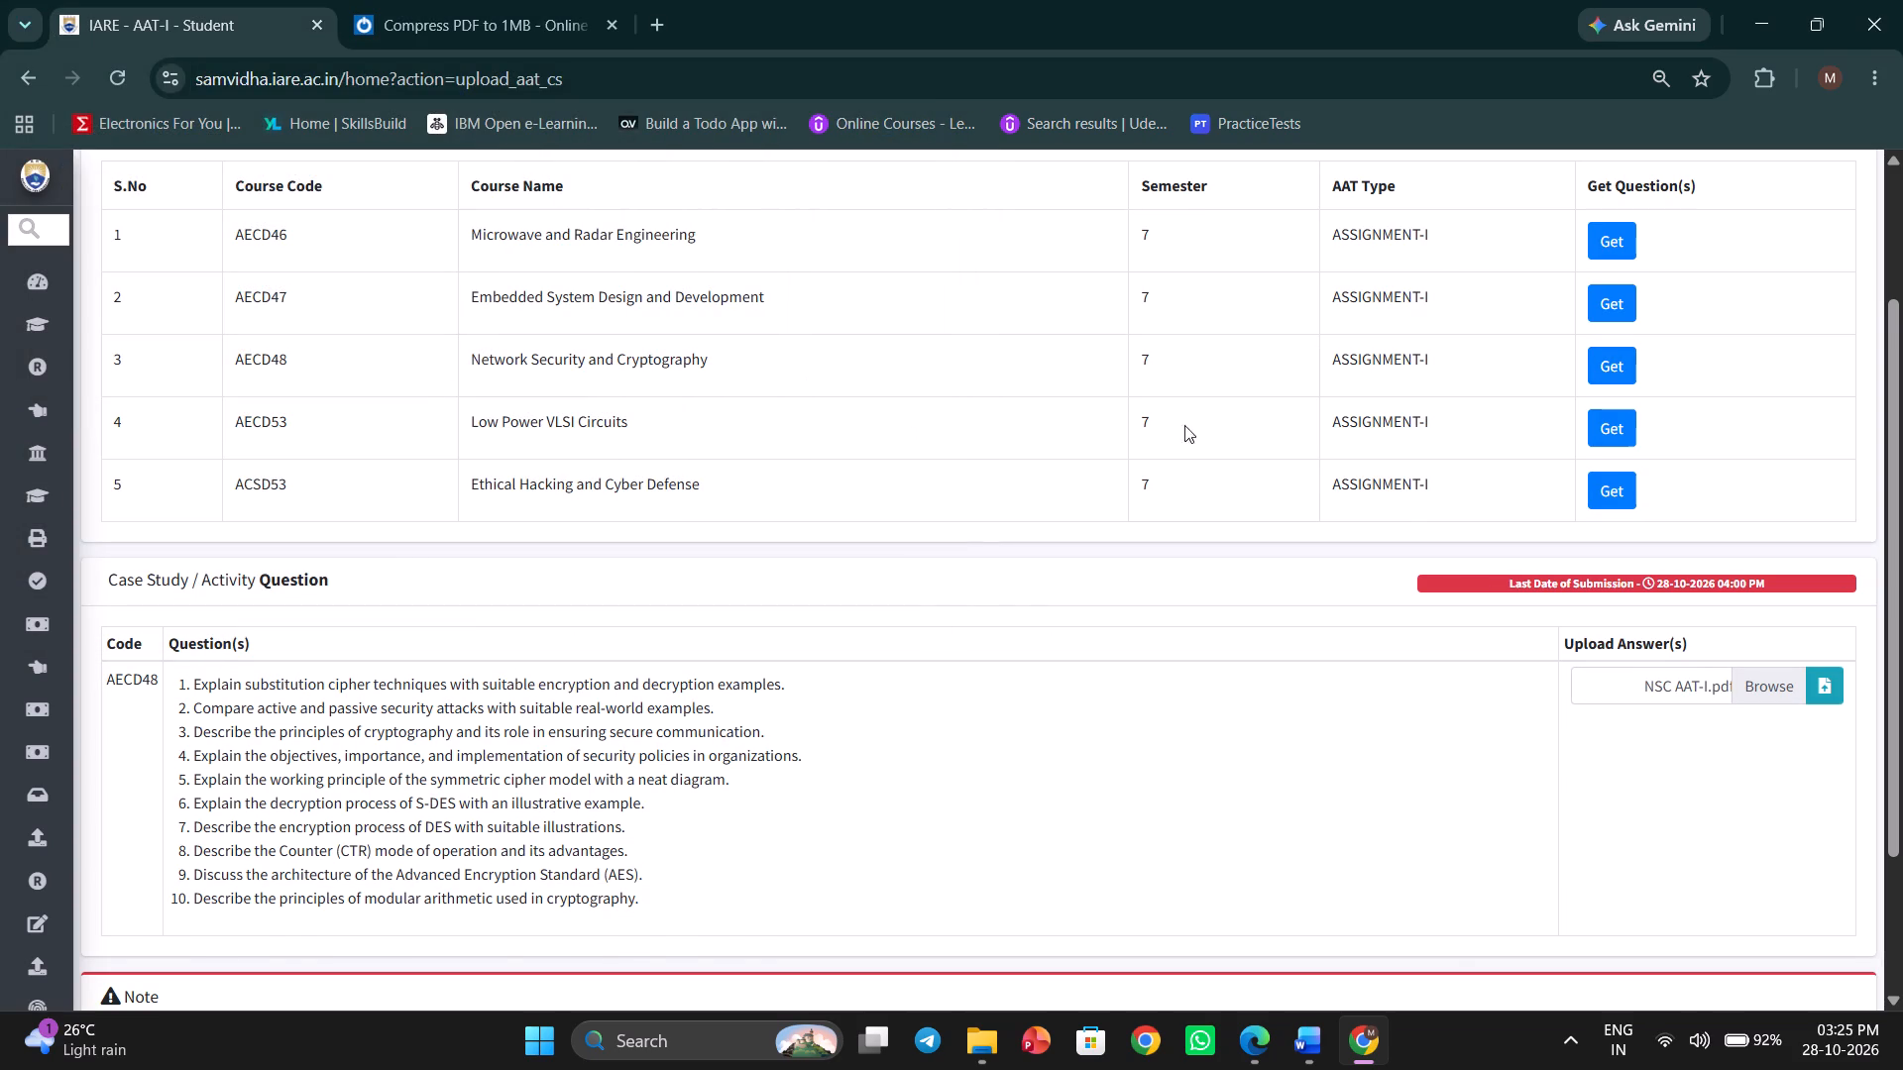
{"action": "left_click", "coordinate": [1824, 682]}
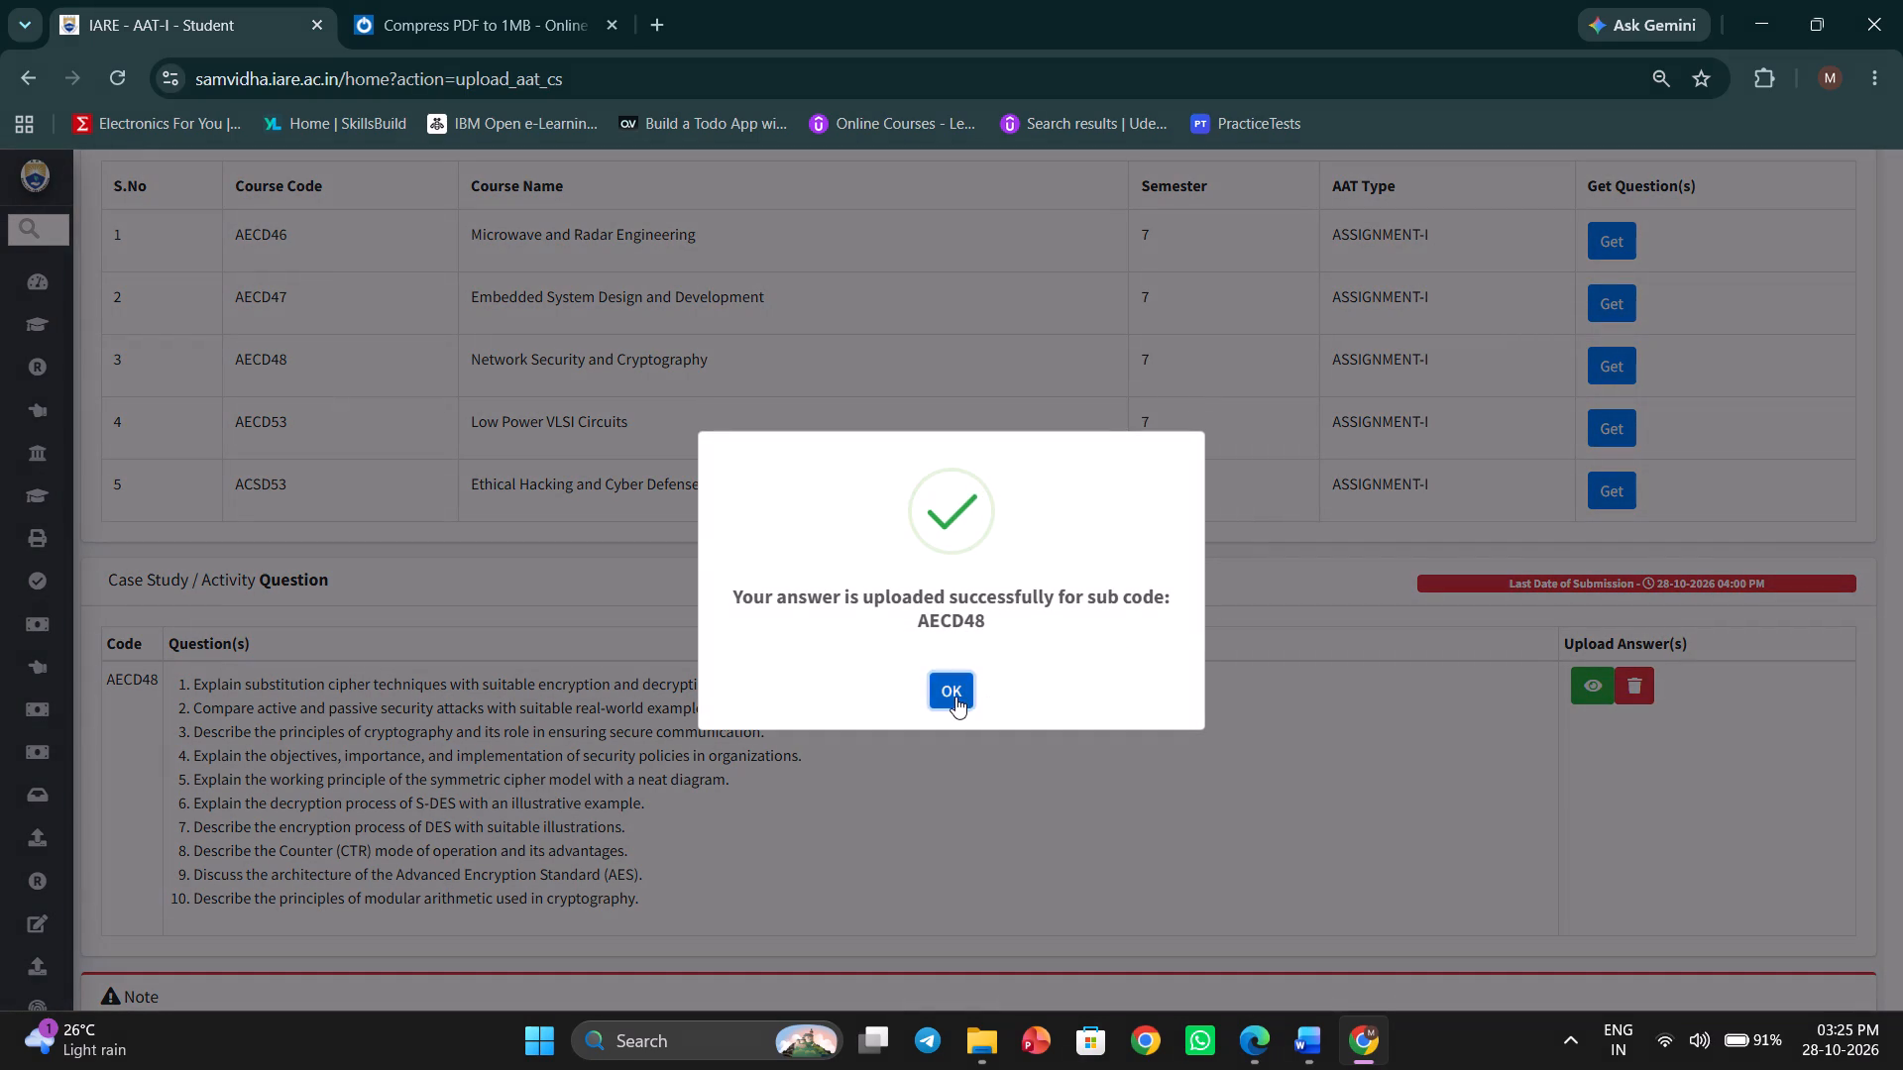
{"action": "left_click", "coordinate": [955, 696]}
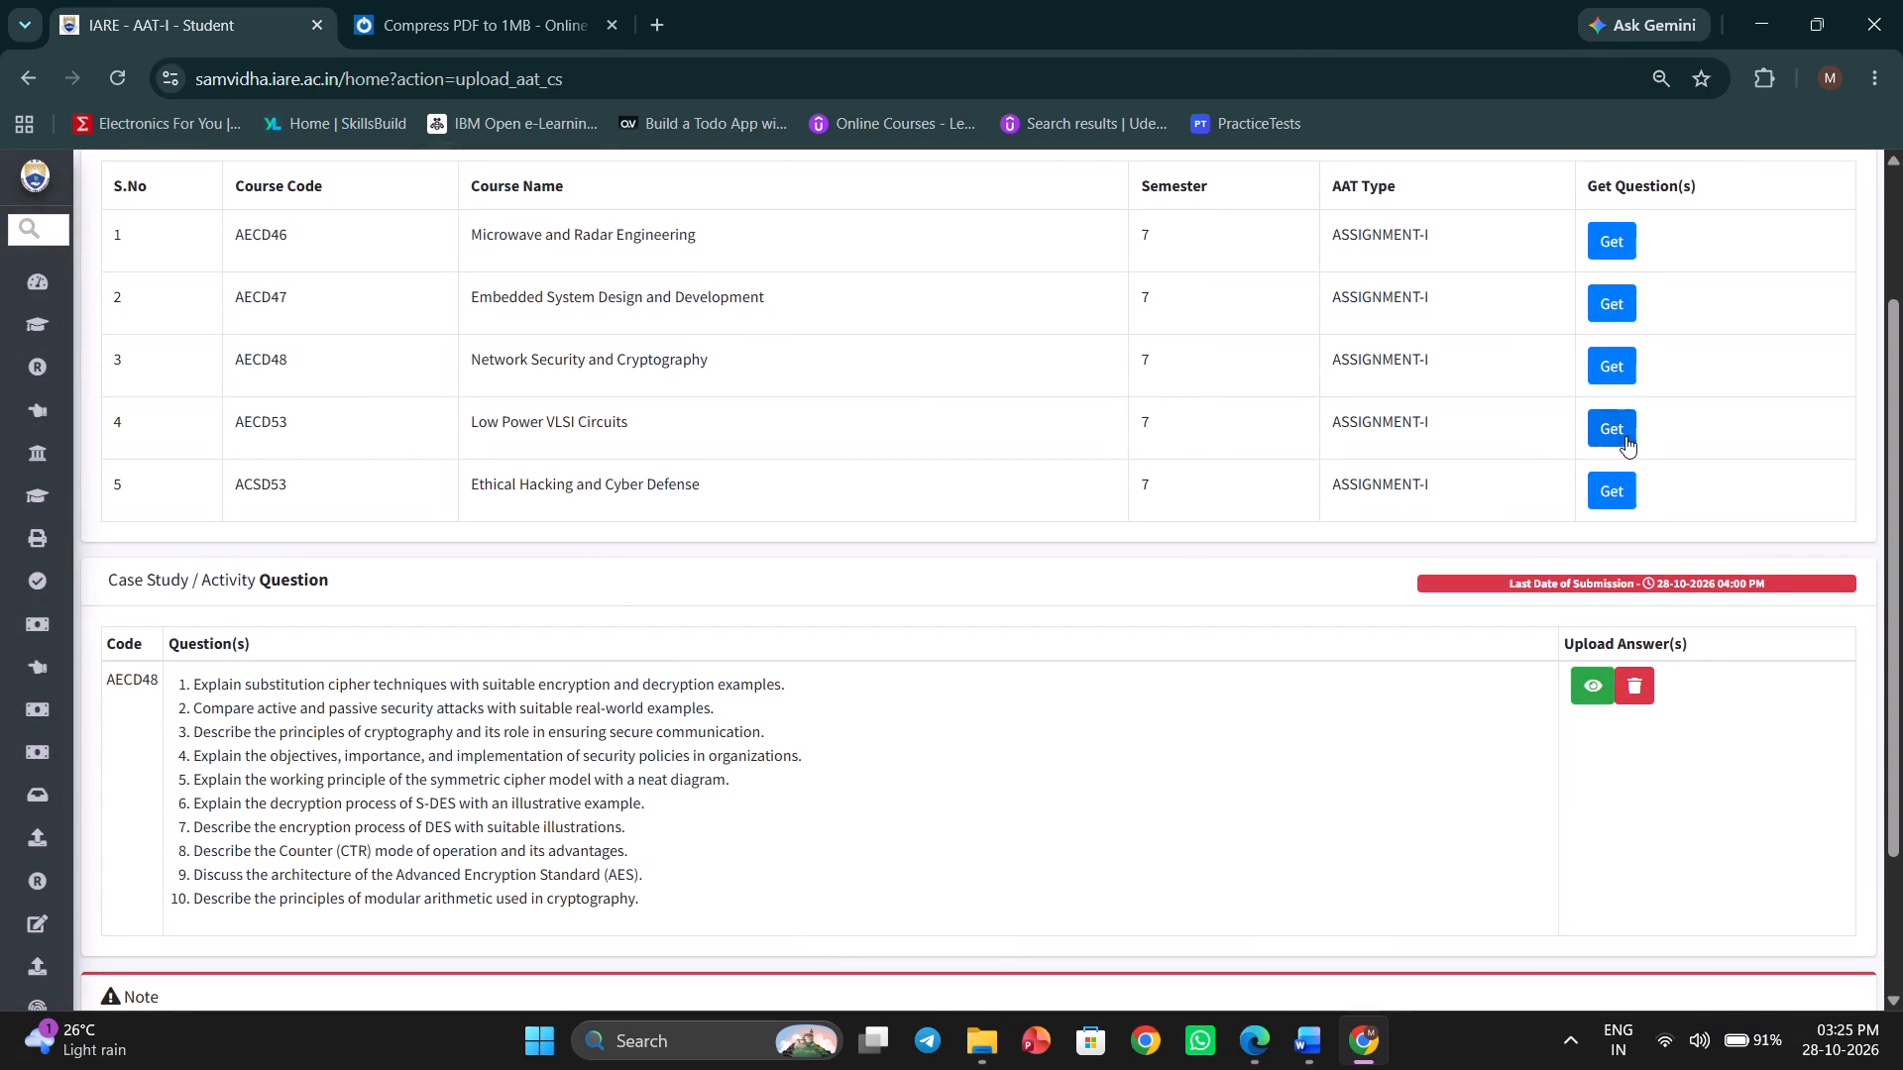
Get the Low Power VLSI Circuits (AECD53) questions and upload LPVLSI-AAT-1.pdf from the LAB folder as the answer.
{"action": "left_click", "coordinate": [1626, 435]}
{"action": "left_click", "coordinate": [979, 700]}
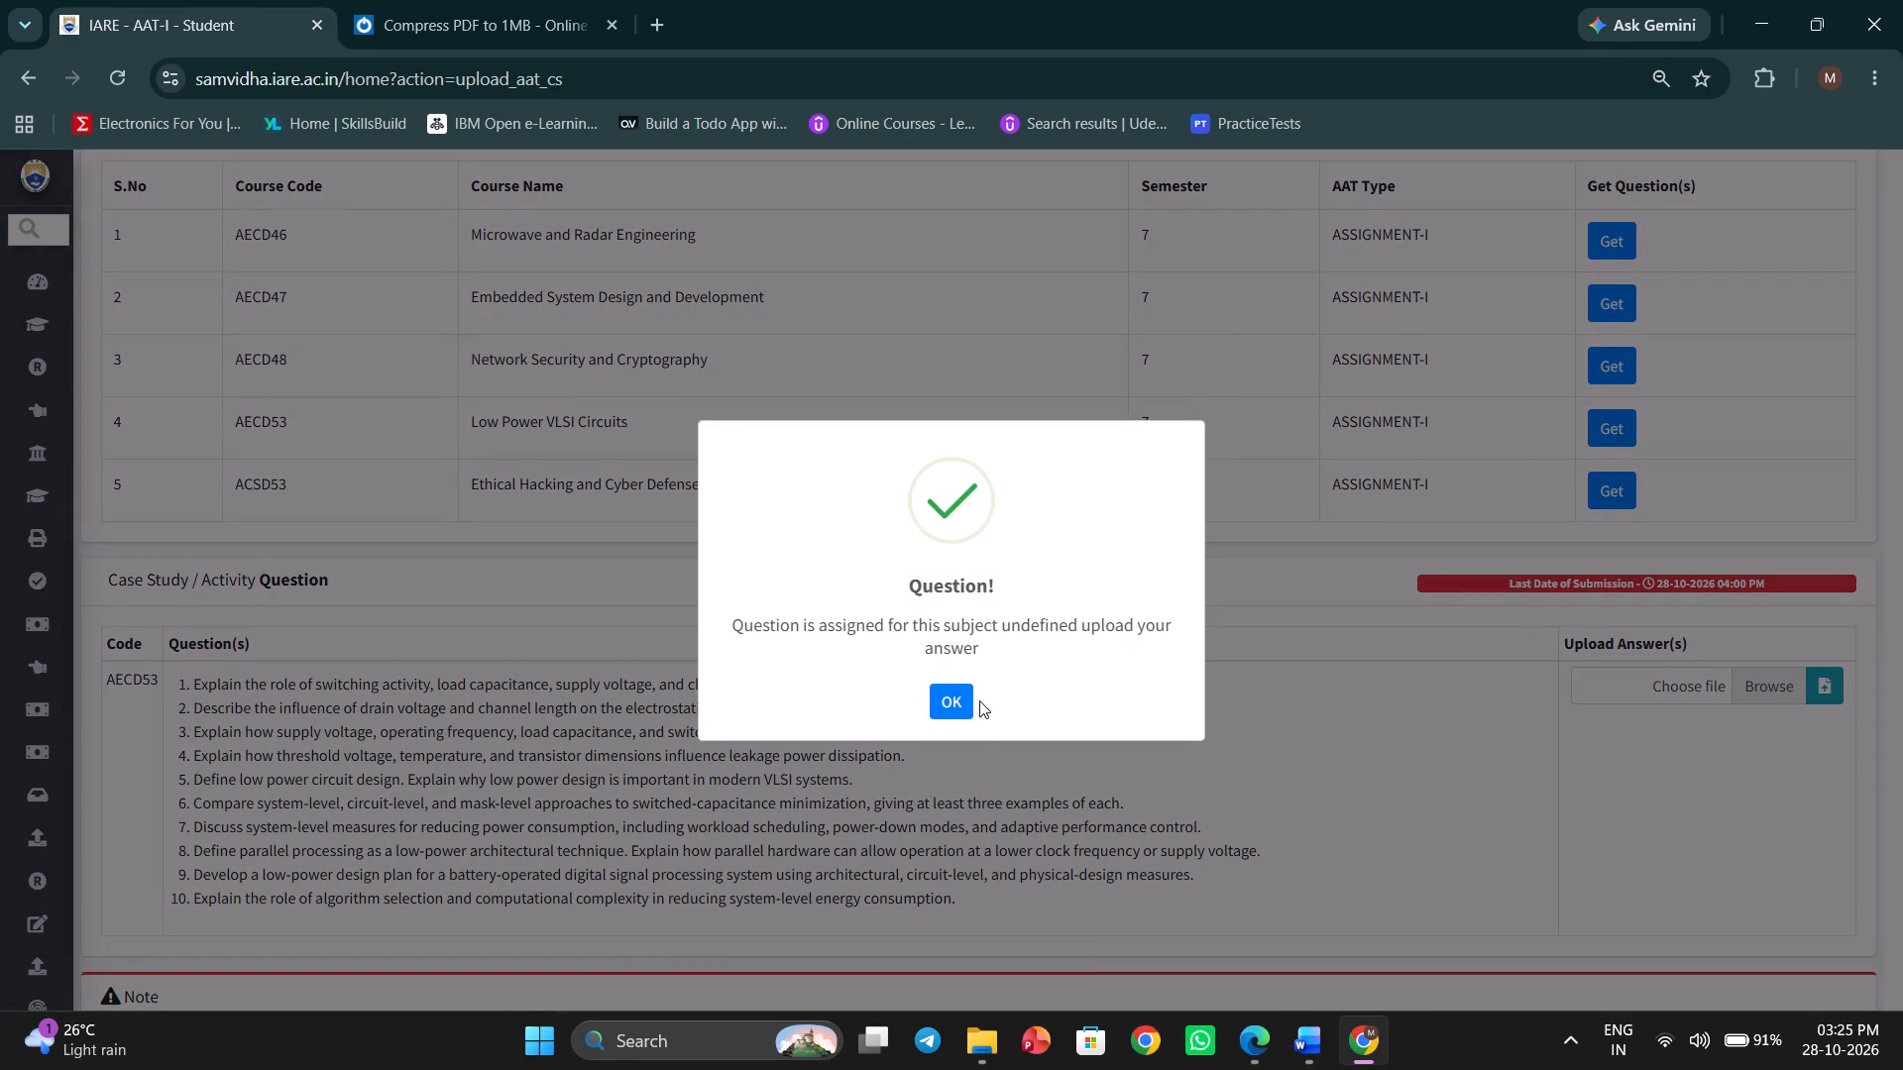
{"action": "left_click", "coordinate": [962, 698]}
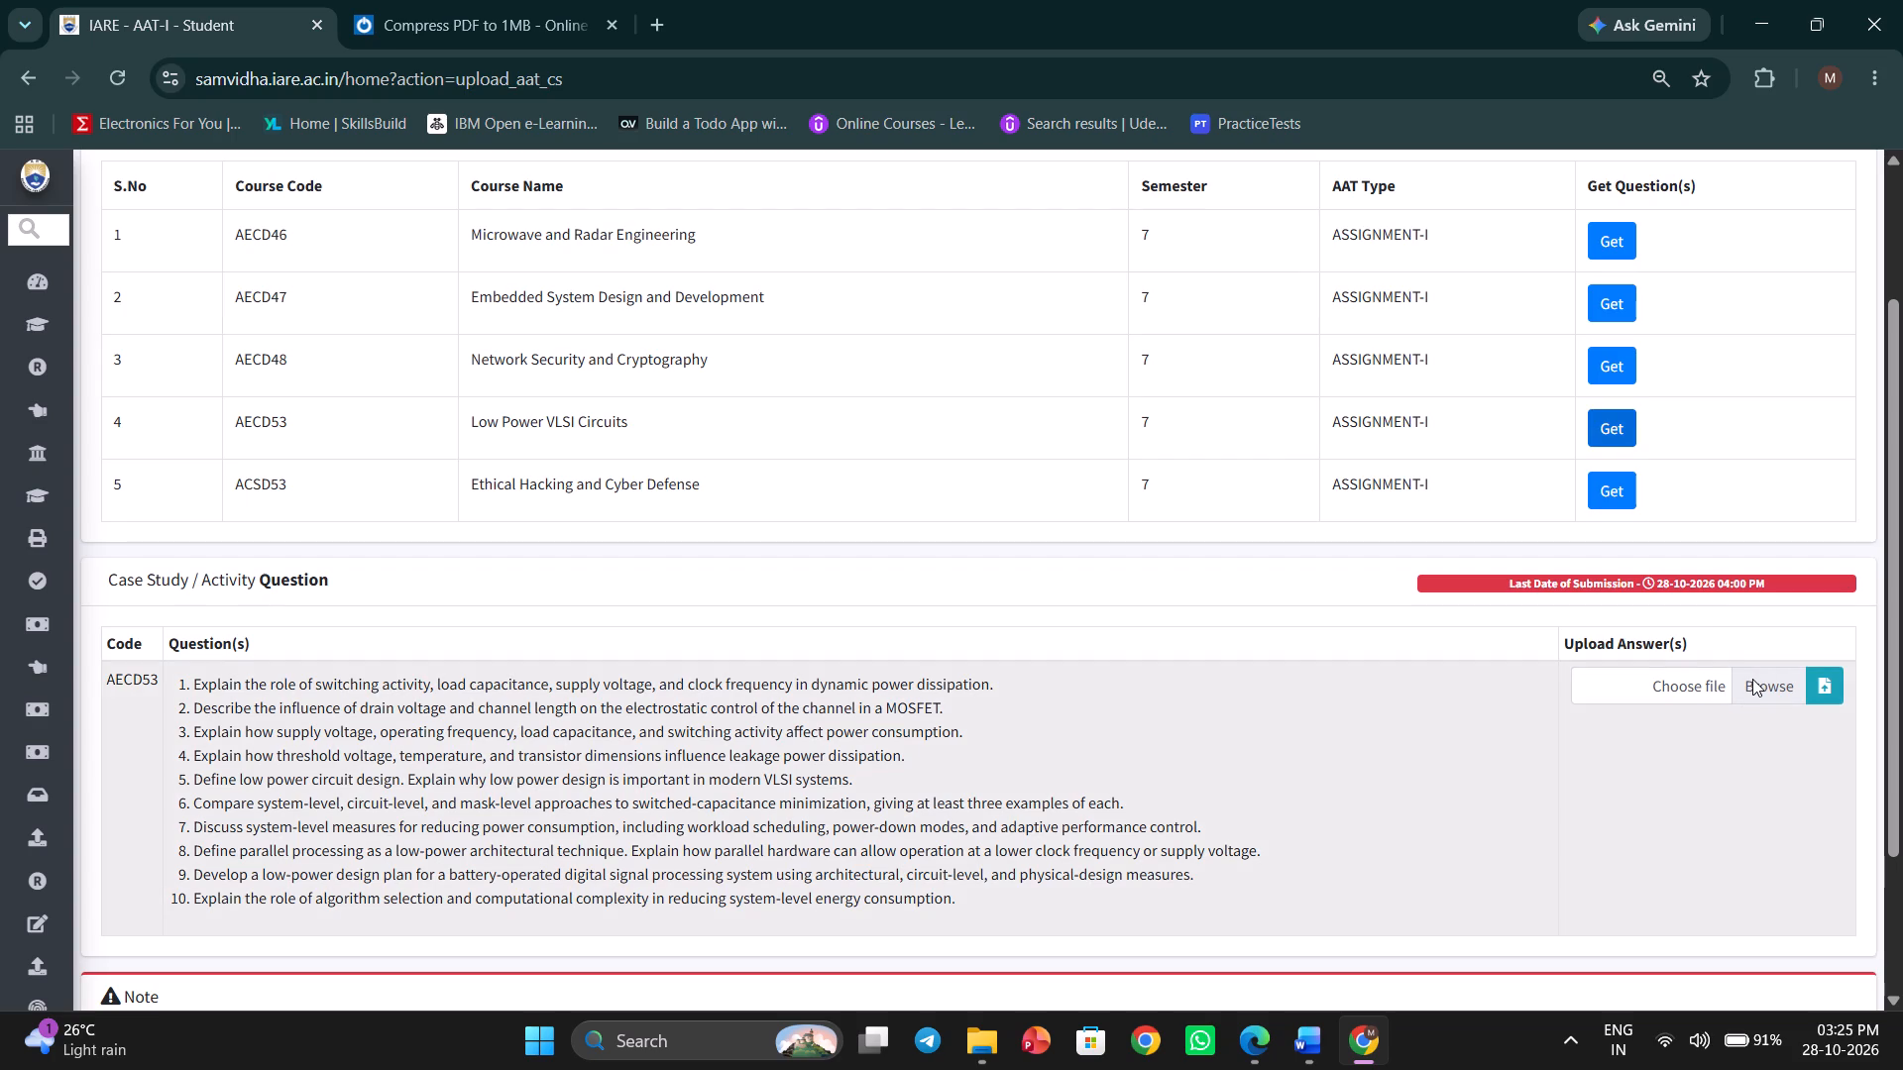
{"action": "left_click", "coordinate": [1752, 679]}
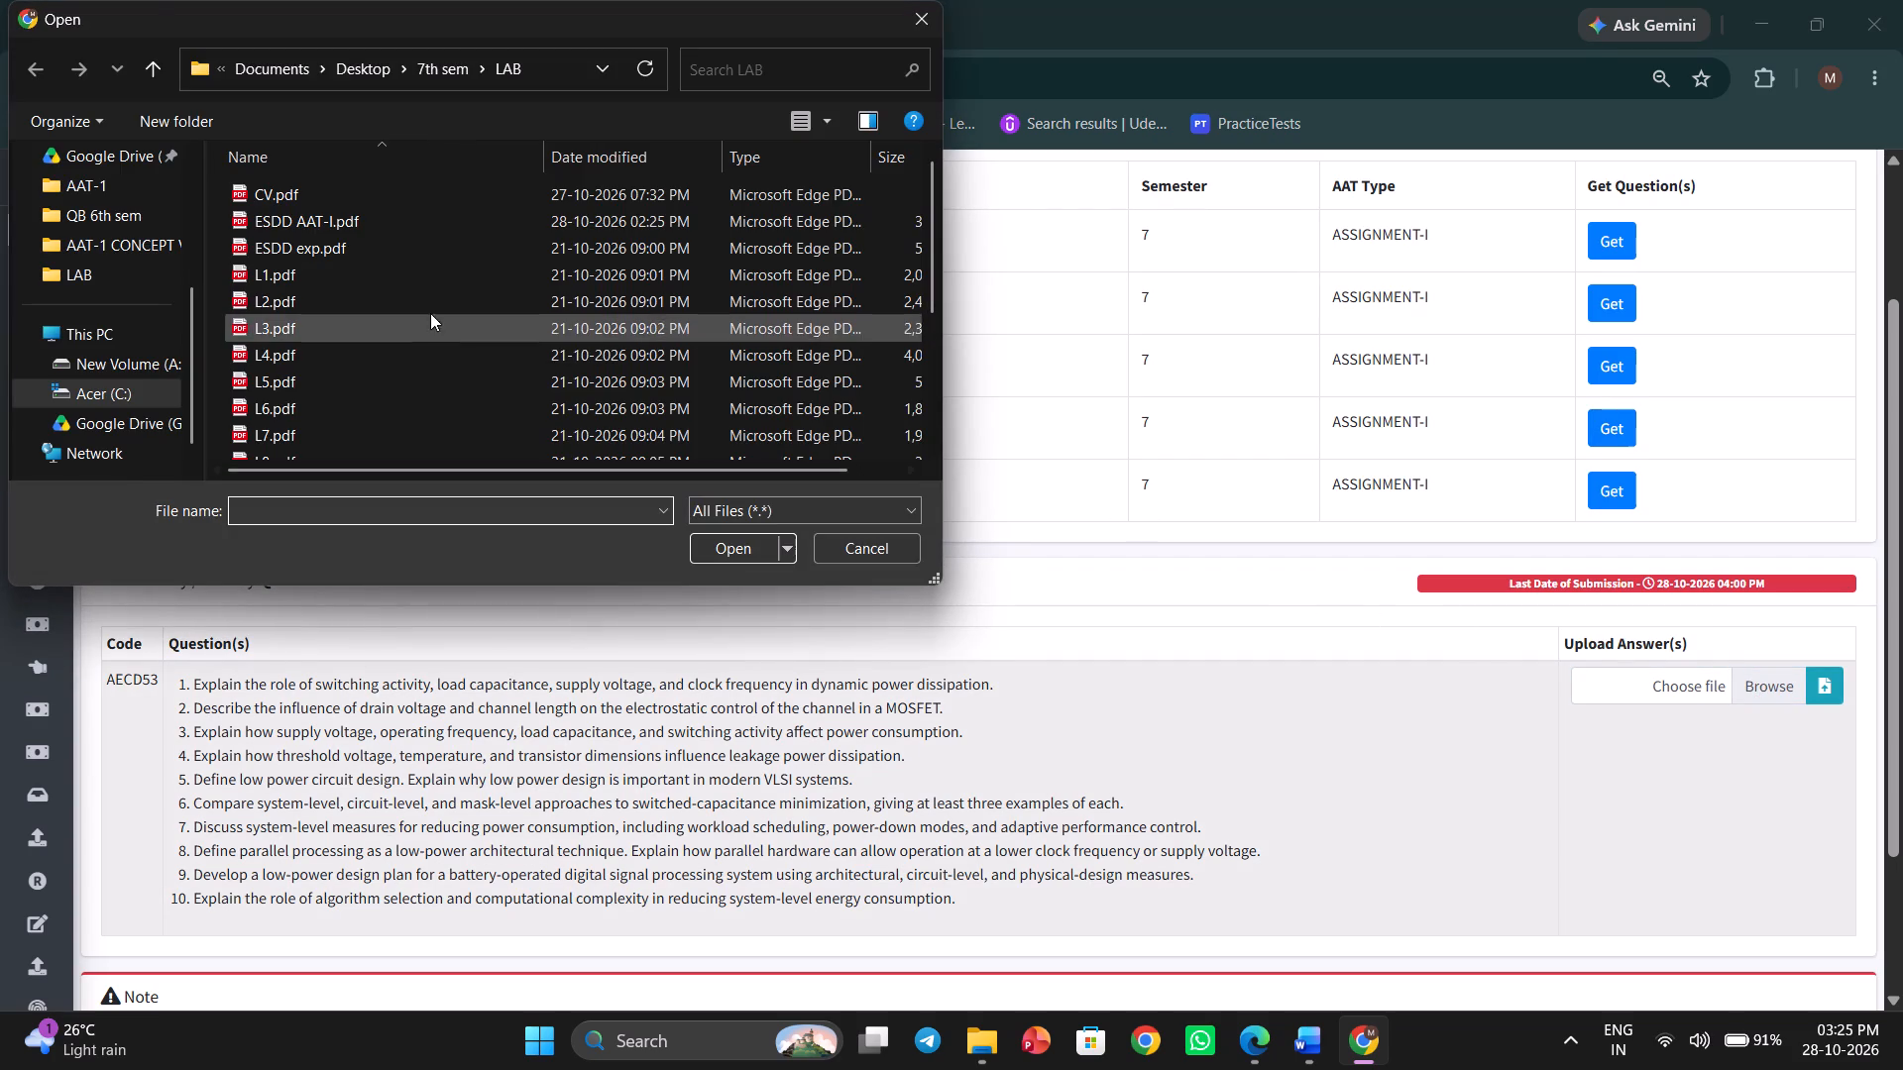
{"action": "scroll", "coordinate": [438, 333], "scroll_direction": "down", "scroll_amount": 2}
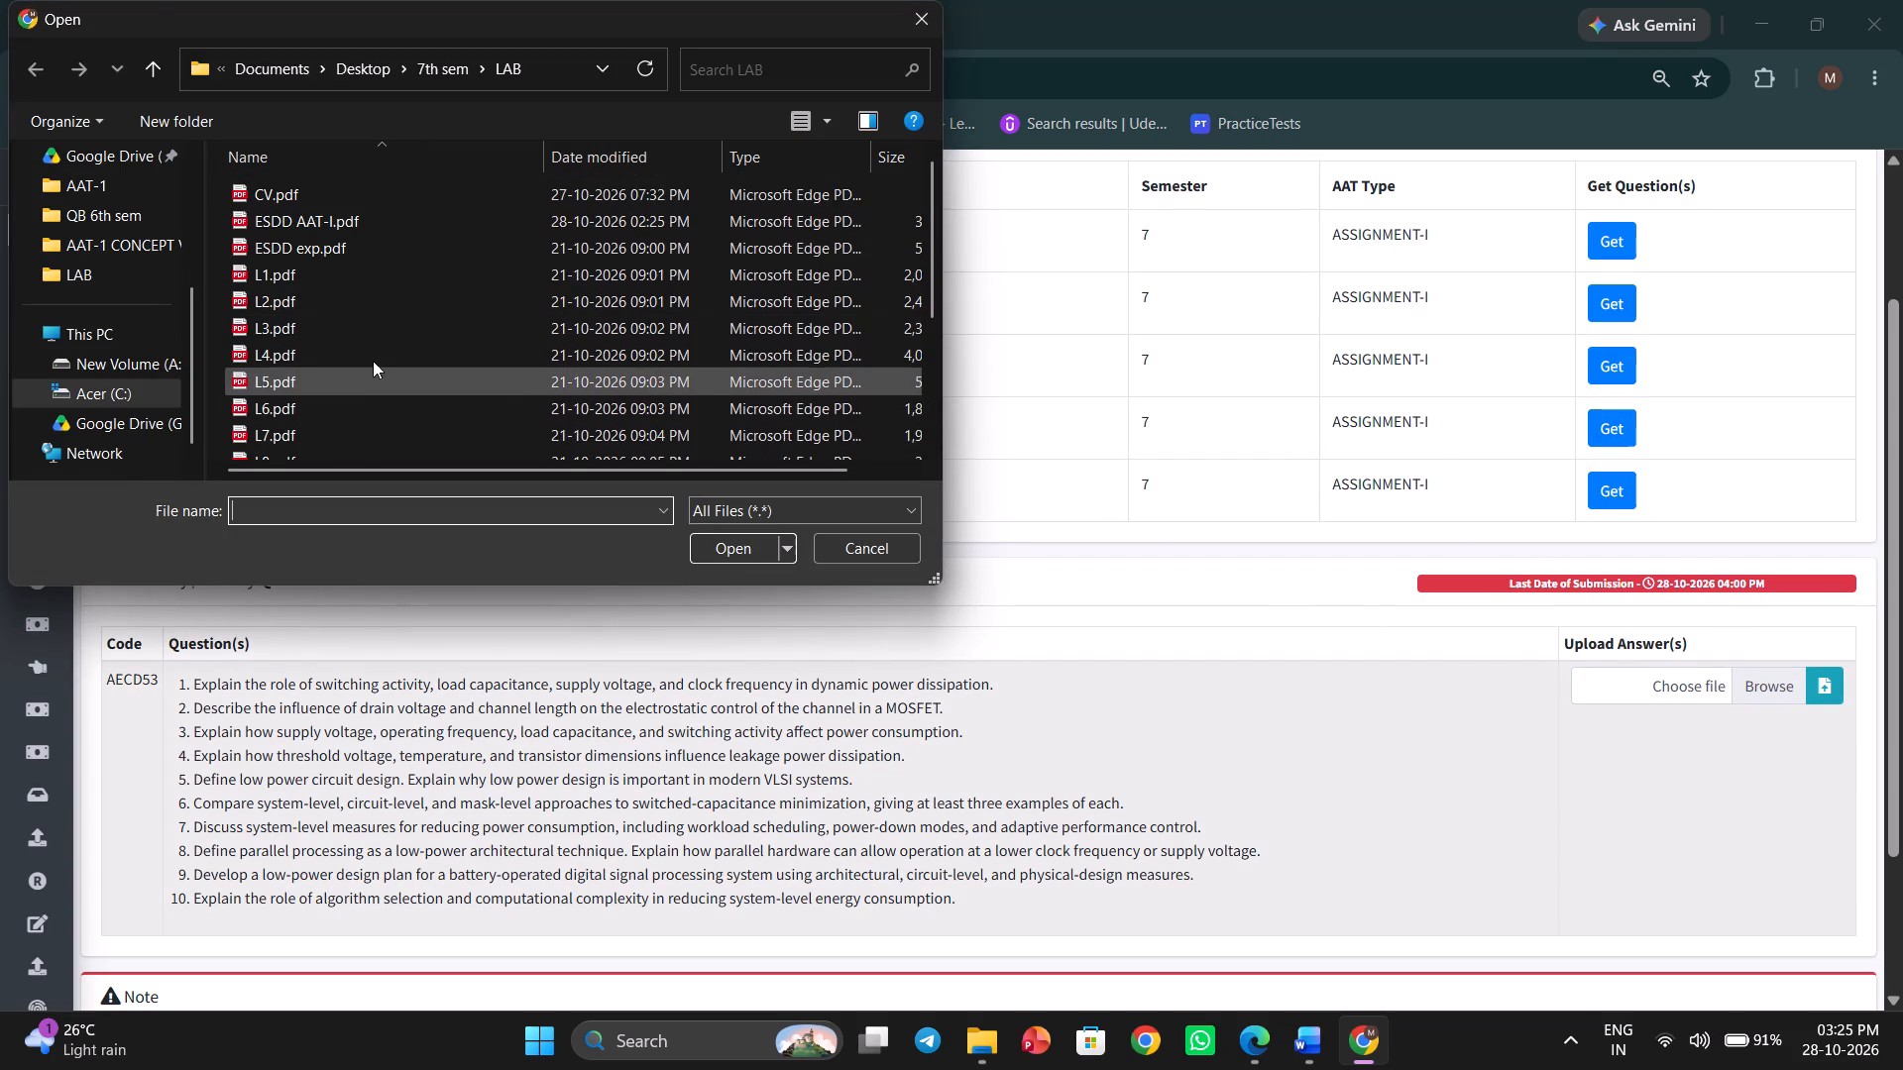
{"action": "scroll", "coordinate": [381, 288], "scroll_direction": "down", "scroll_amount": 6}
{"action": "double_click", "coordinate": [325, 321]}
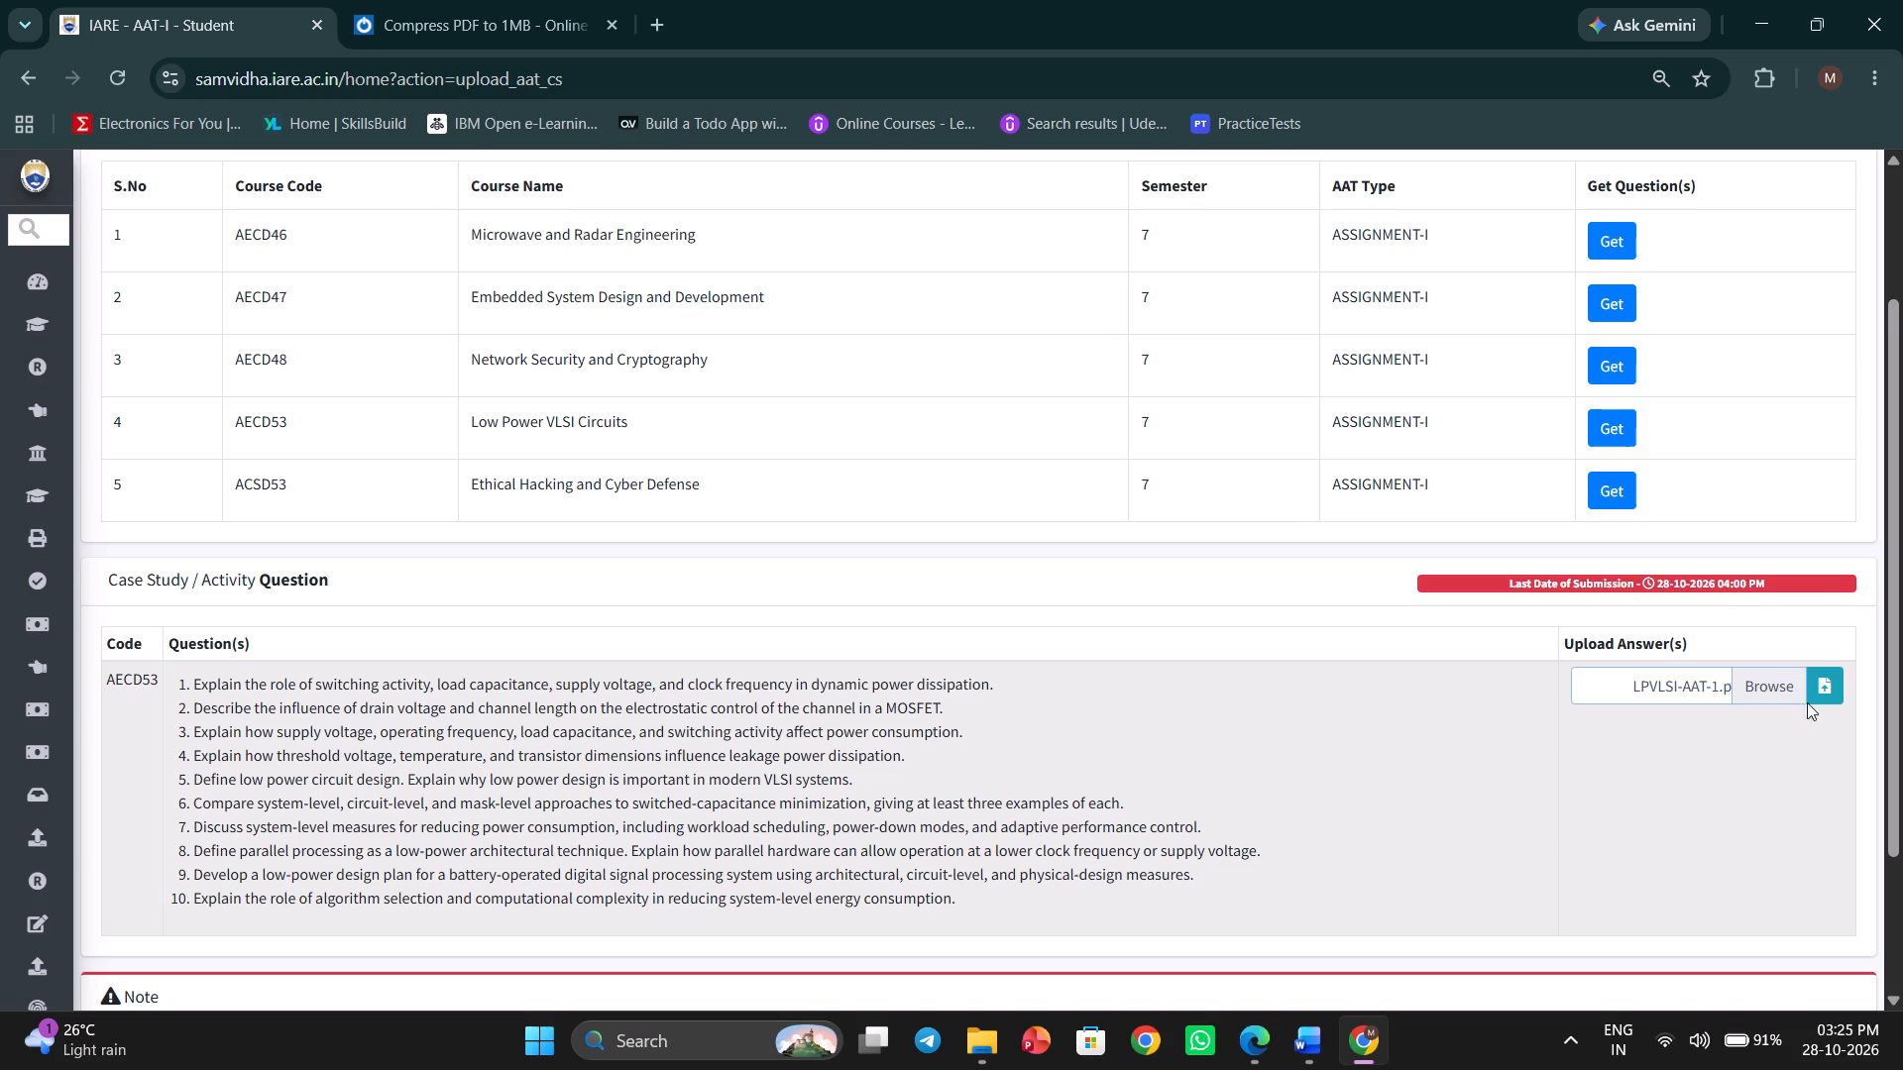
{"action": "left_click", "coordinate": [1820, 688]}
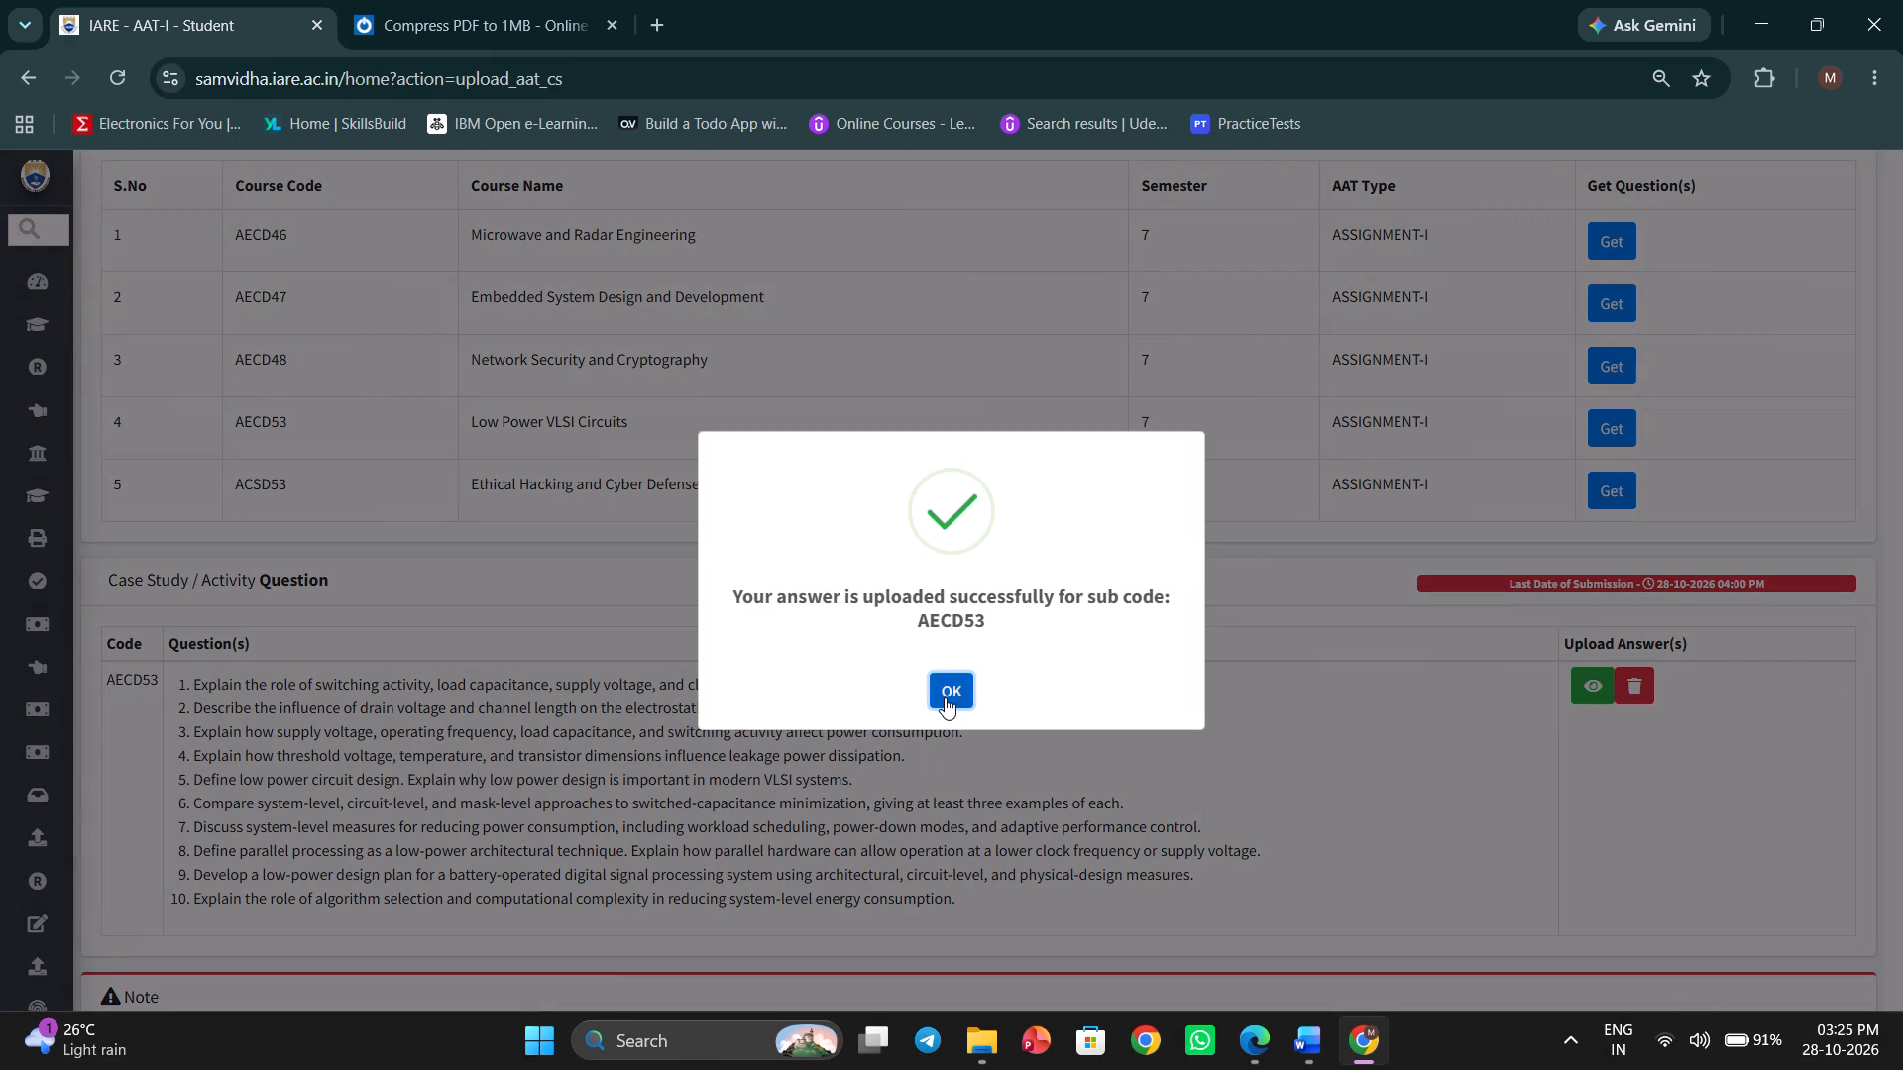
{"action": "left_click", "coordinate": [945, 697]}
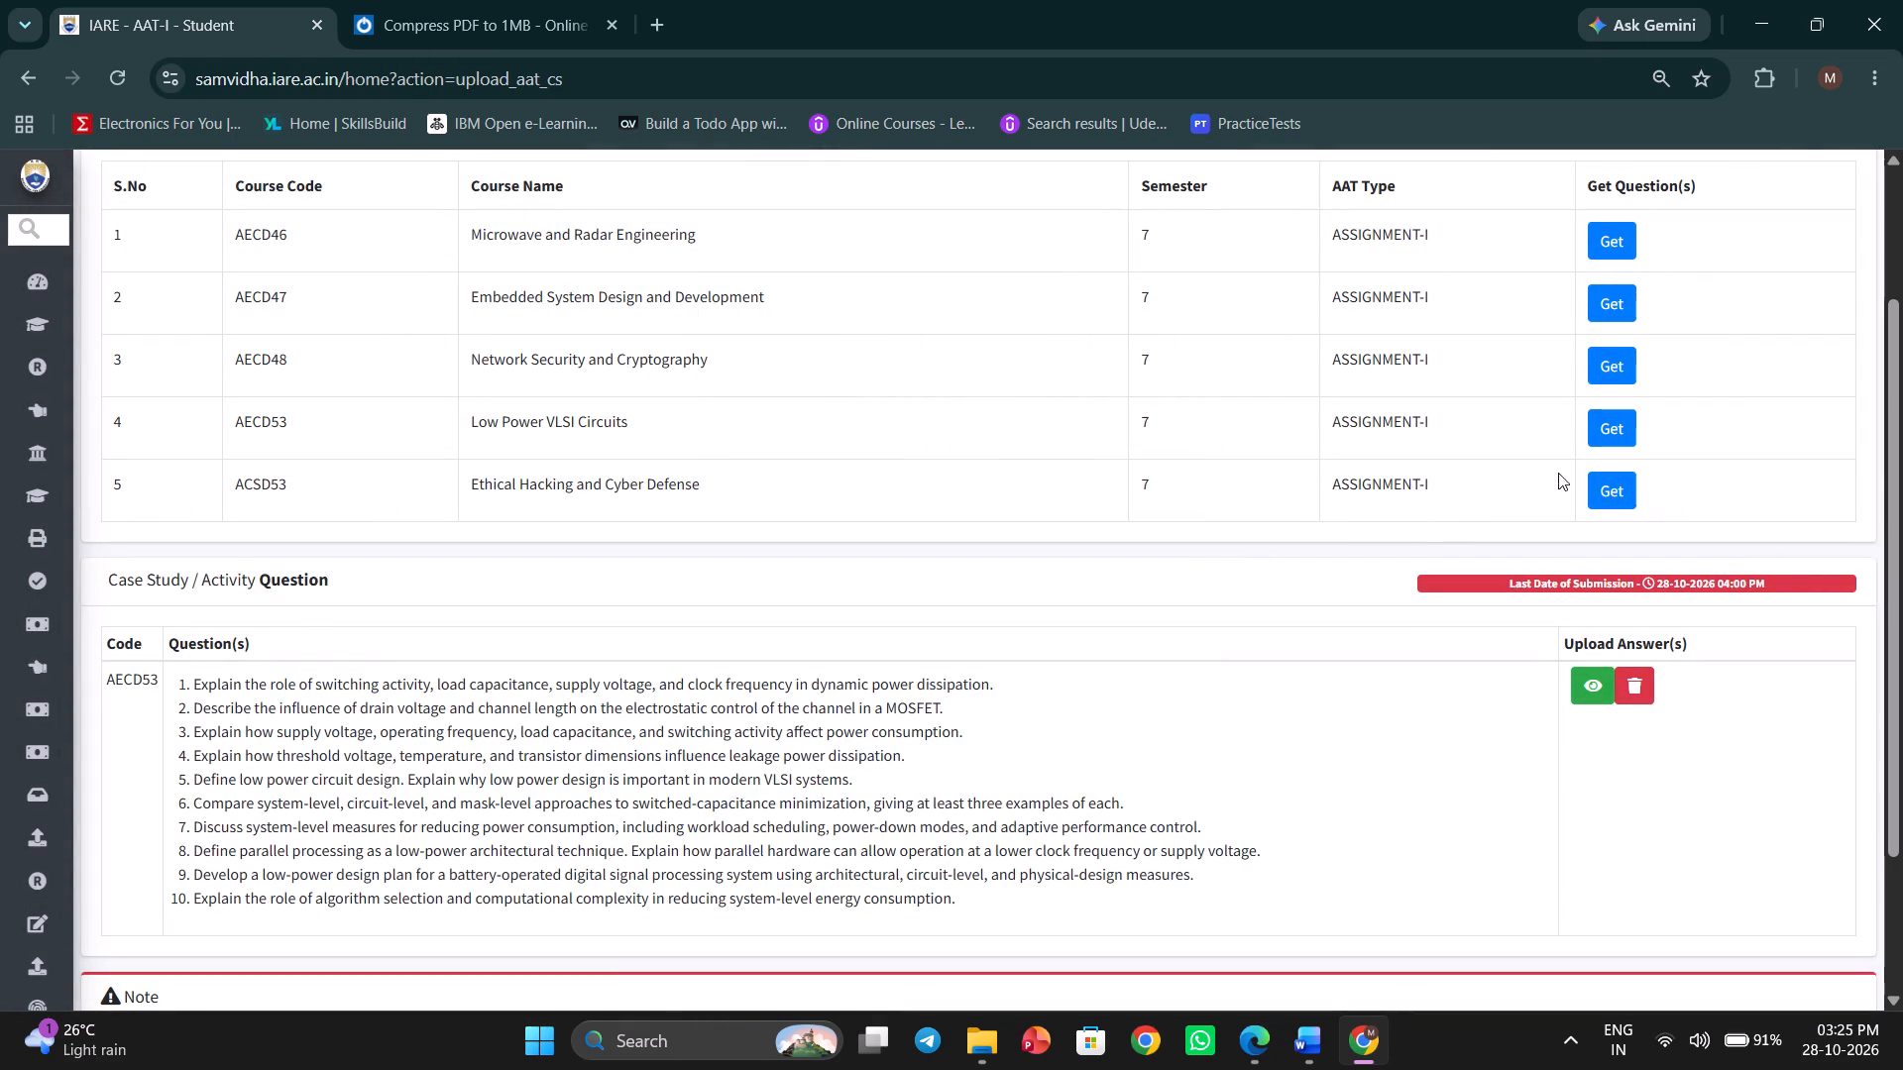
Get the Assignment-I questions for Ethical Hacking and Cyber Defense (ACSD53) and look through them.
{"action": "left_click", "coordinate": [1619, 495]}
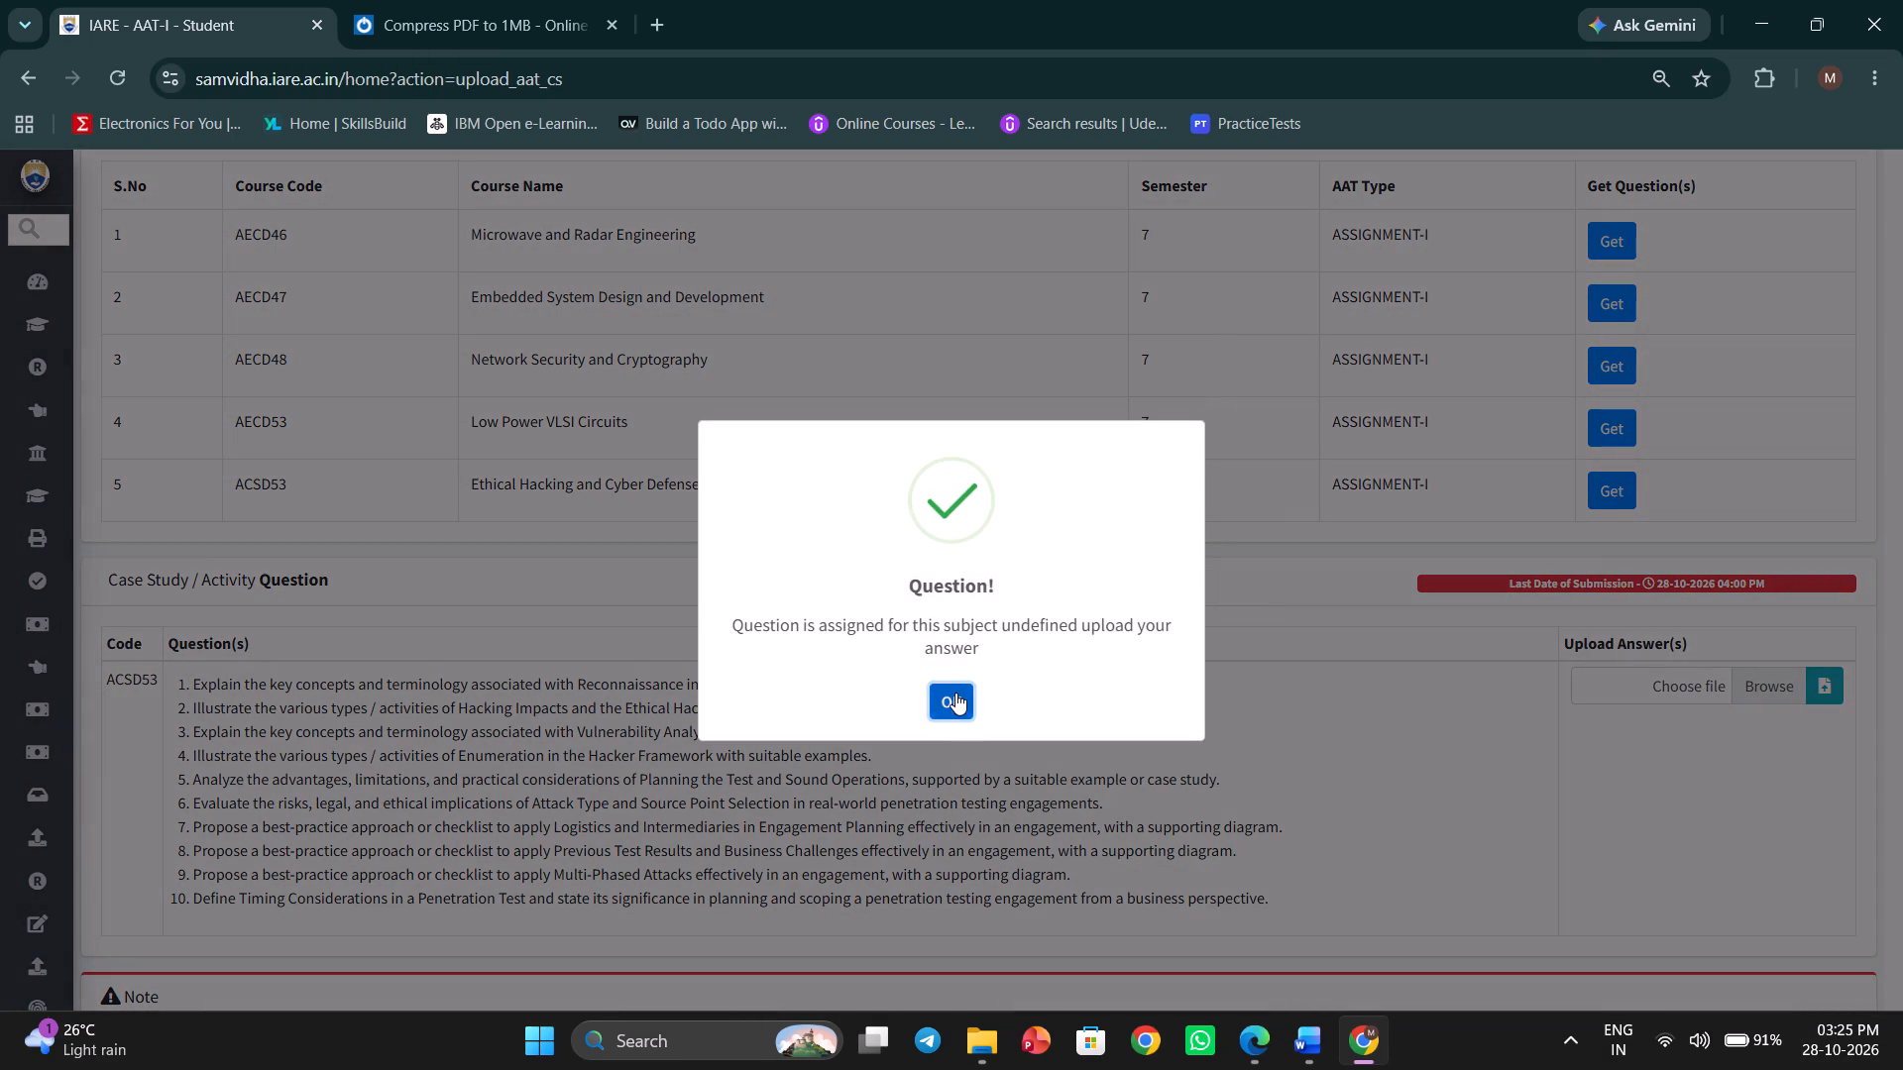
{"action": "left_click", "coordinate": [955, 693]}
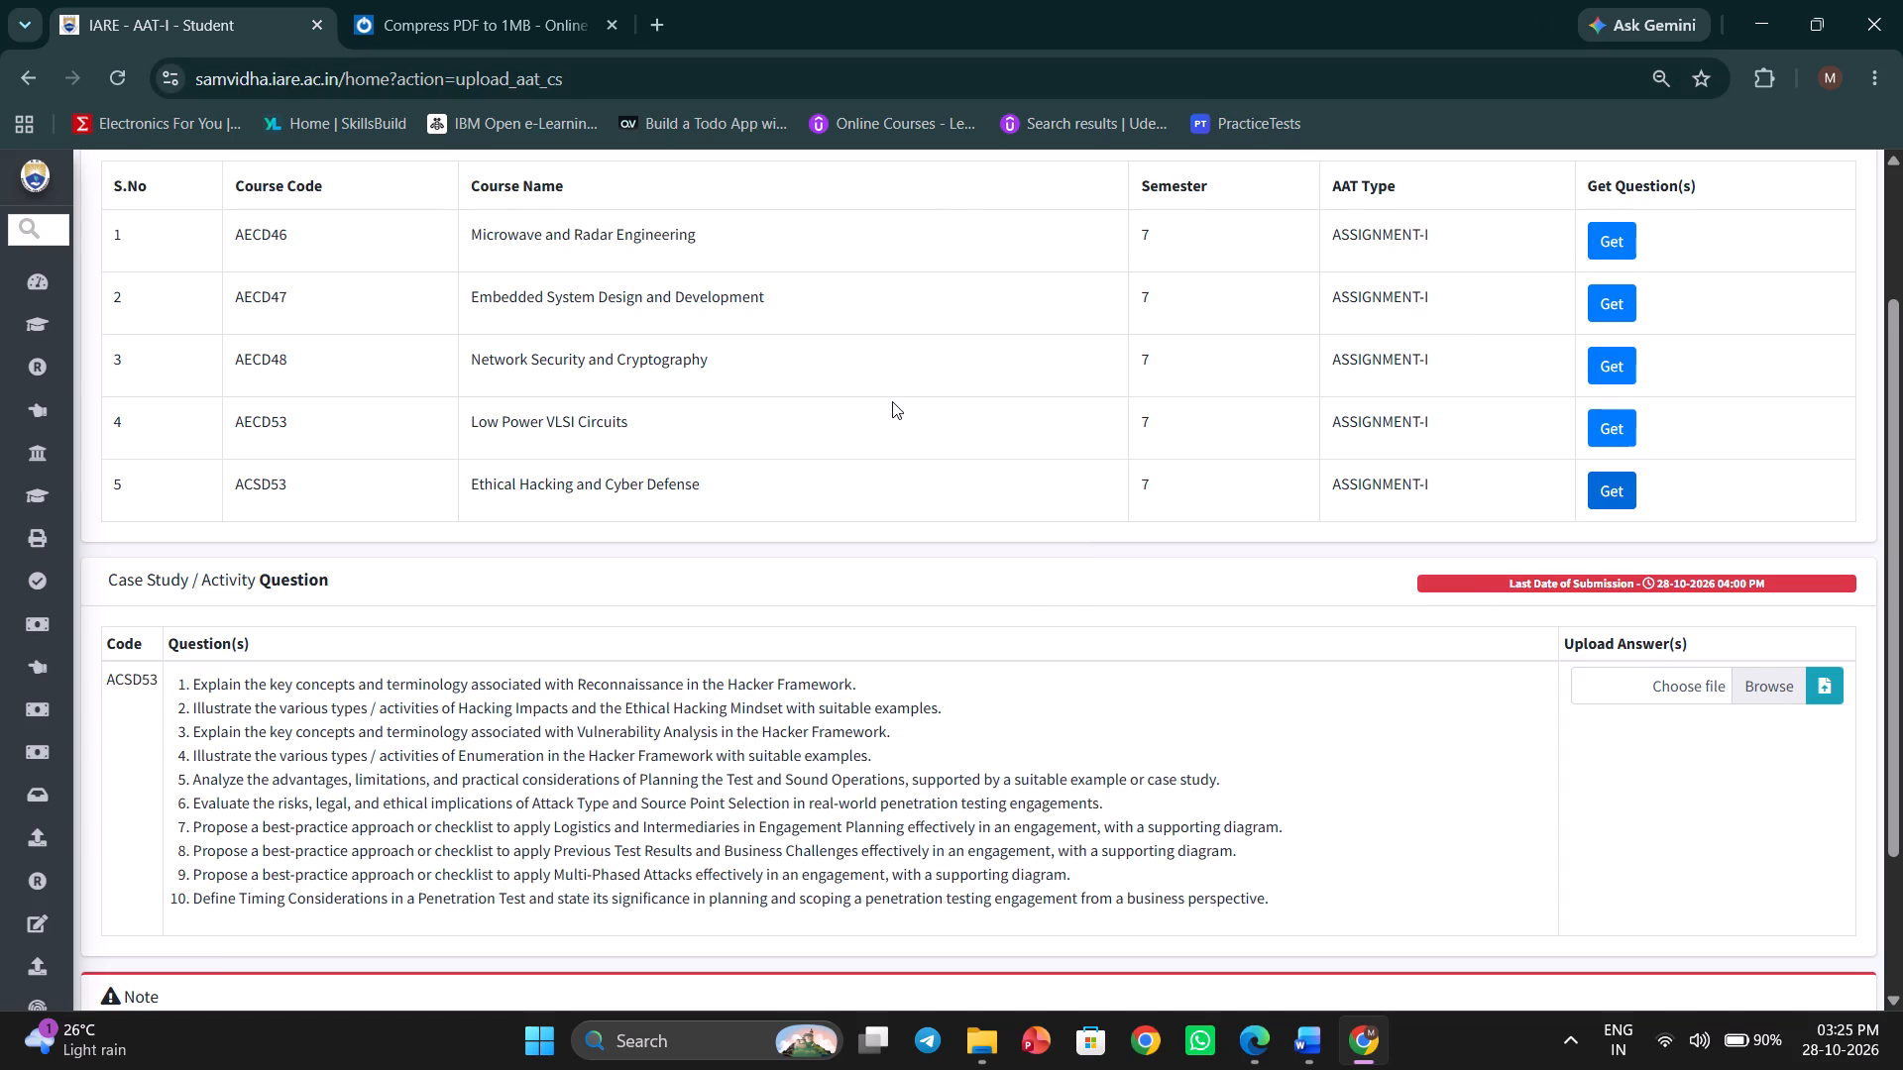
{"action": "scroll", "coordinate": [892, 401], "scroll_direction": "up", "scroll_amount": 2}
{"action": "scroll", "coordinate": [892, 401], "scroll_direction": "right", "scroll_amount": 1}
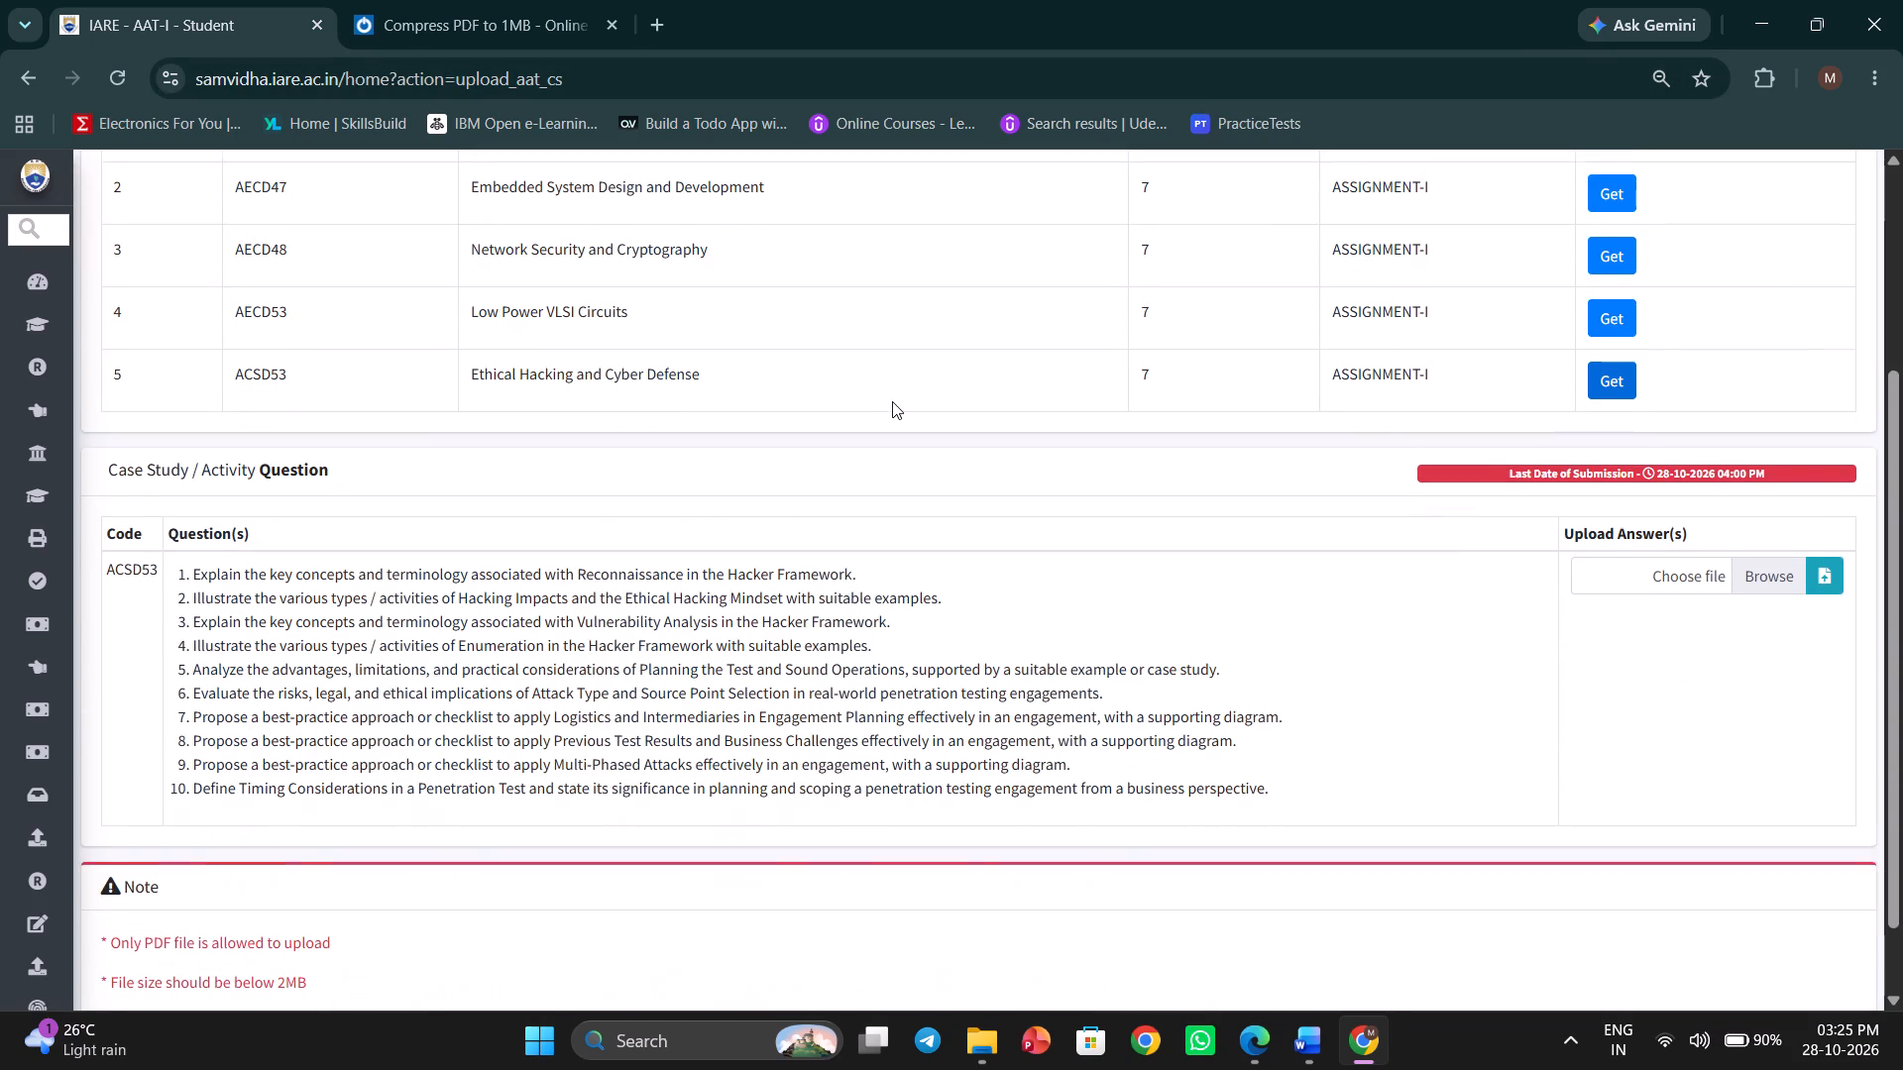
Open the AAT (Concept Video) uploads page and check the submissions for the listed subjects.
{"action": "scroll", "coordinate": [107, 848], "scroll_direction": "down", "scroll_amount": 1}
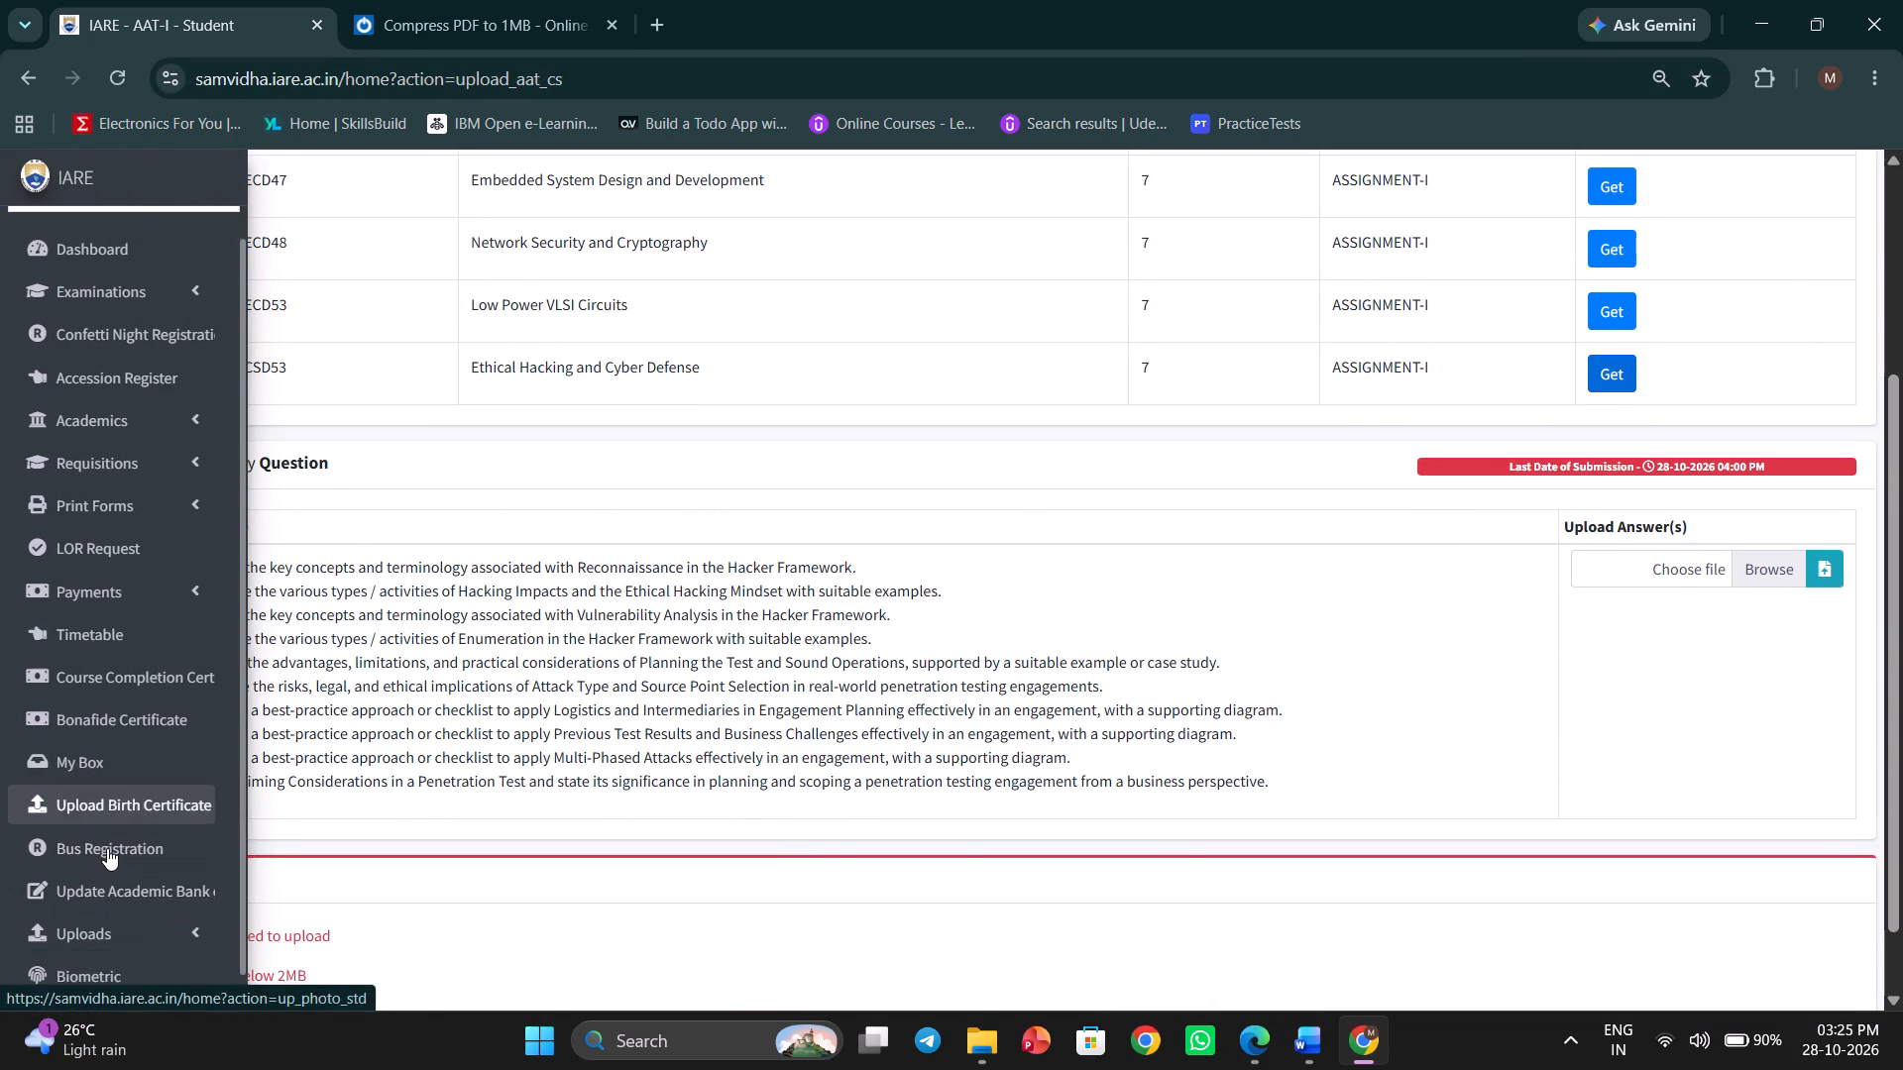
{"action": "scroll", "coordinate": [107, 848], "scroll_direction": "down", "scroll_amount": 1}
{"action": "left_click", "coordinate": [69, 908]}
{"action": "scroll", "coordinate": [129, 948], "scroll_direction": "down", "scroll_amount": 1}
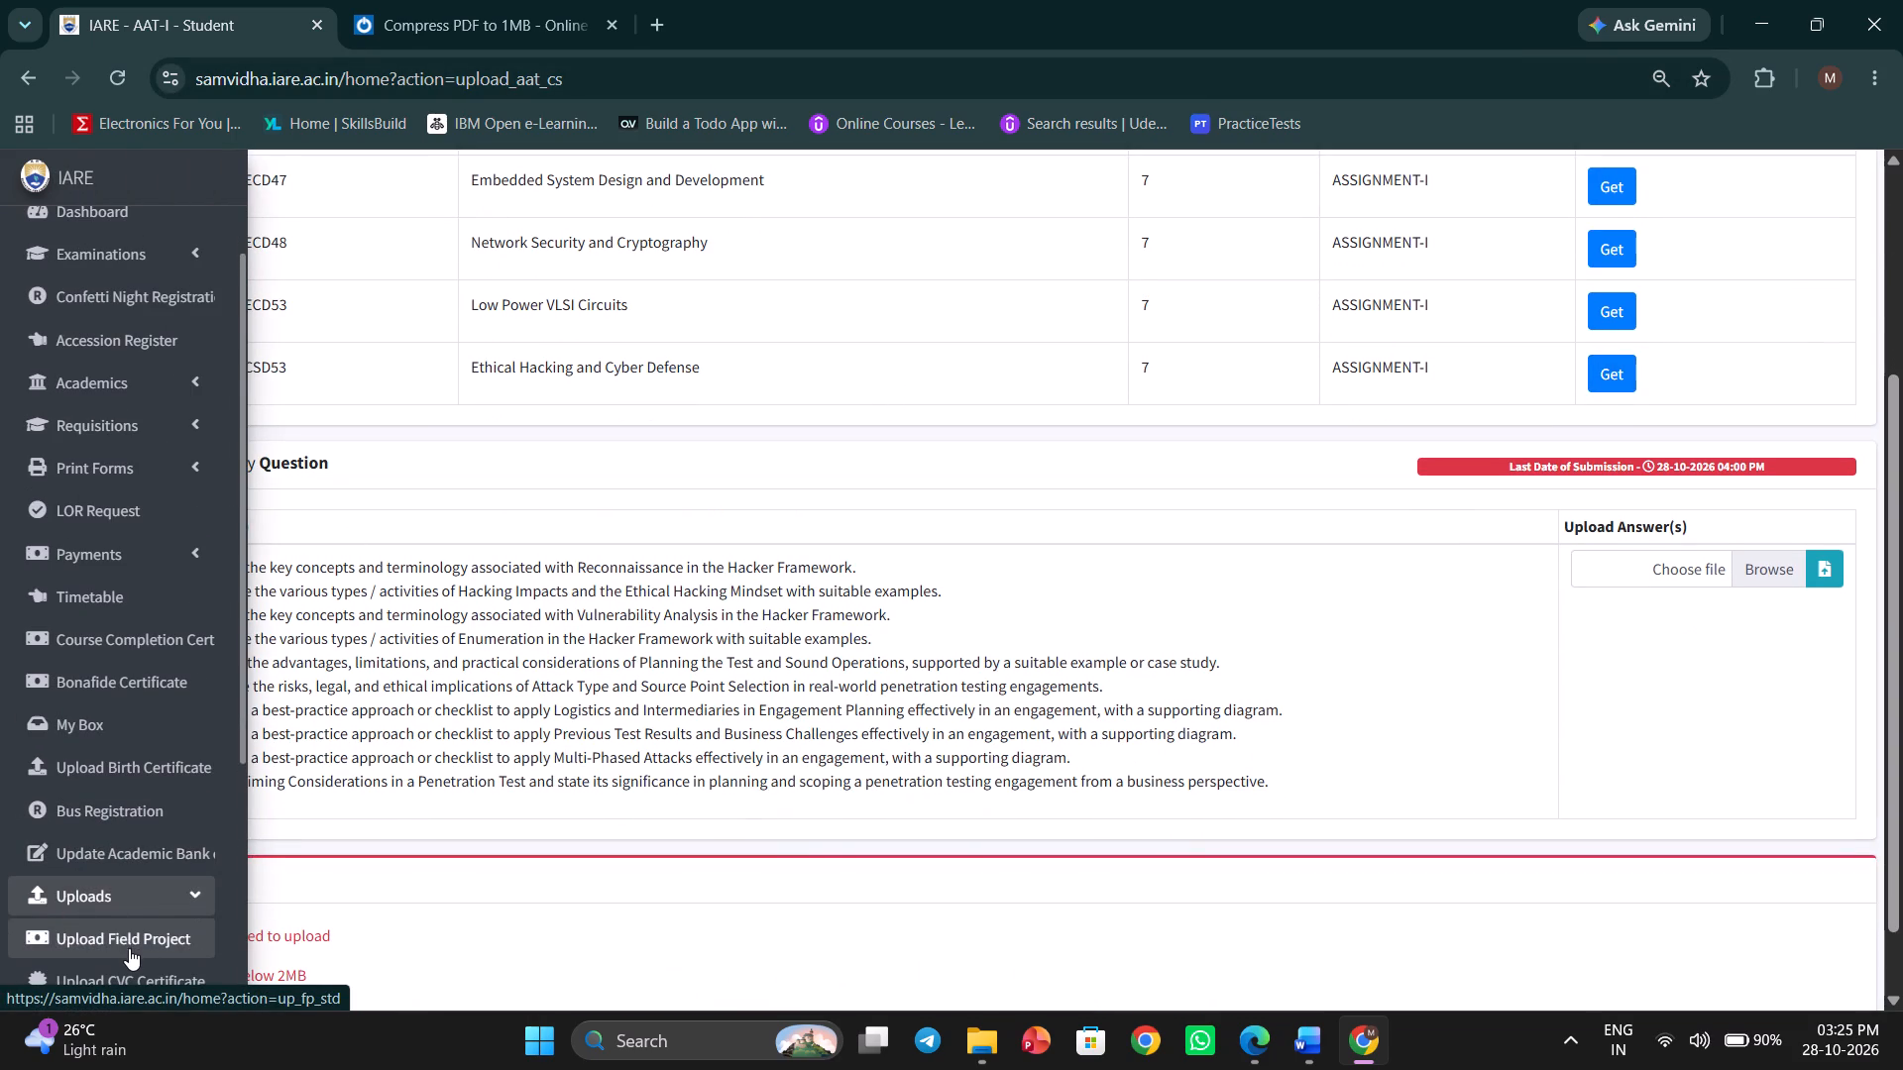
{"action": "scroll", "coordinate": [129, 948], "scroll_direction": "down", "scroll_amount": 1}
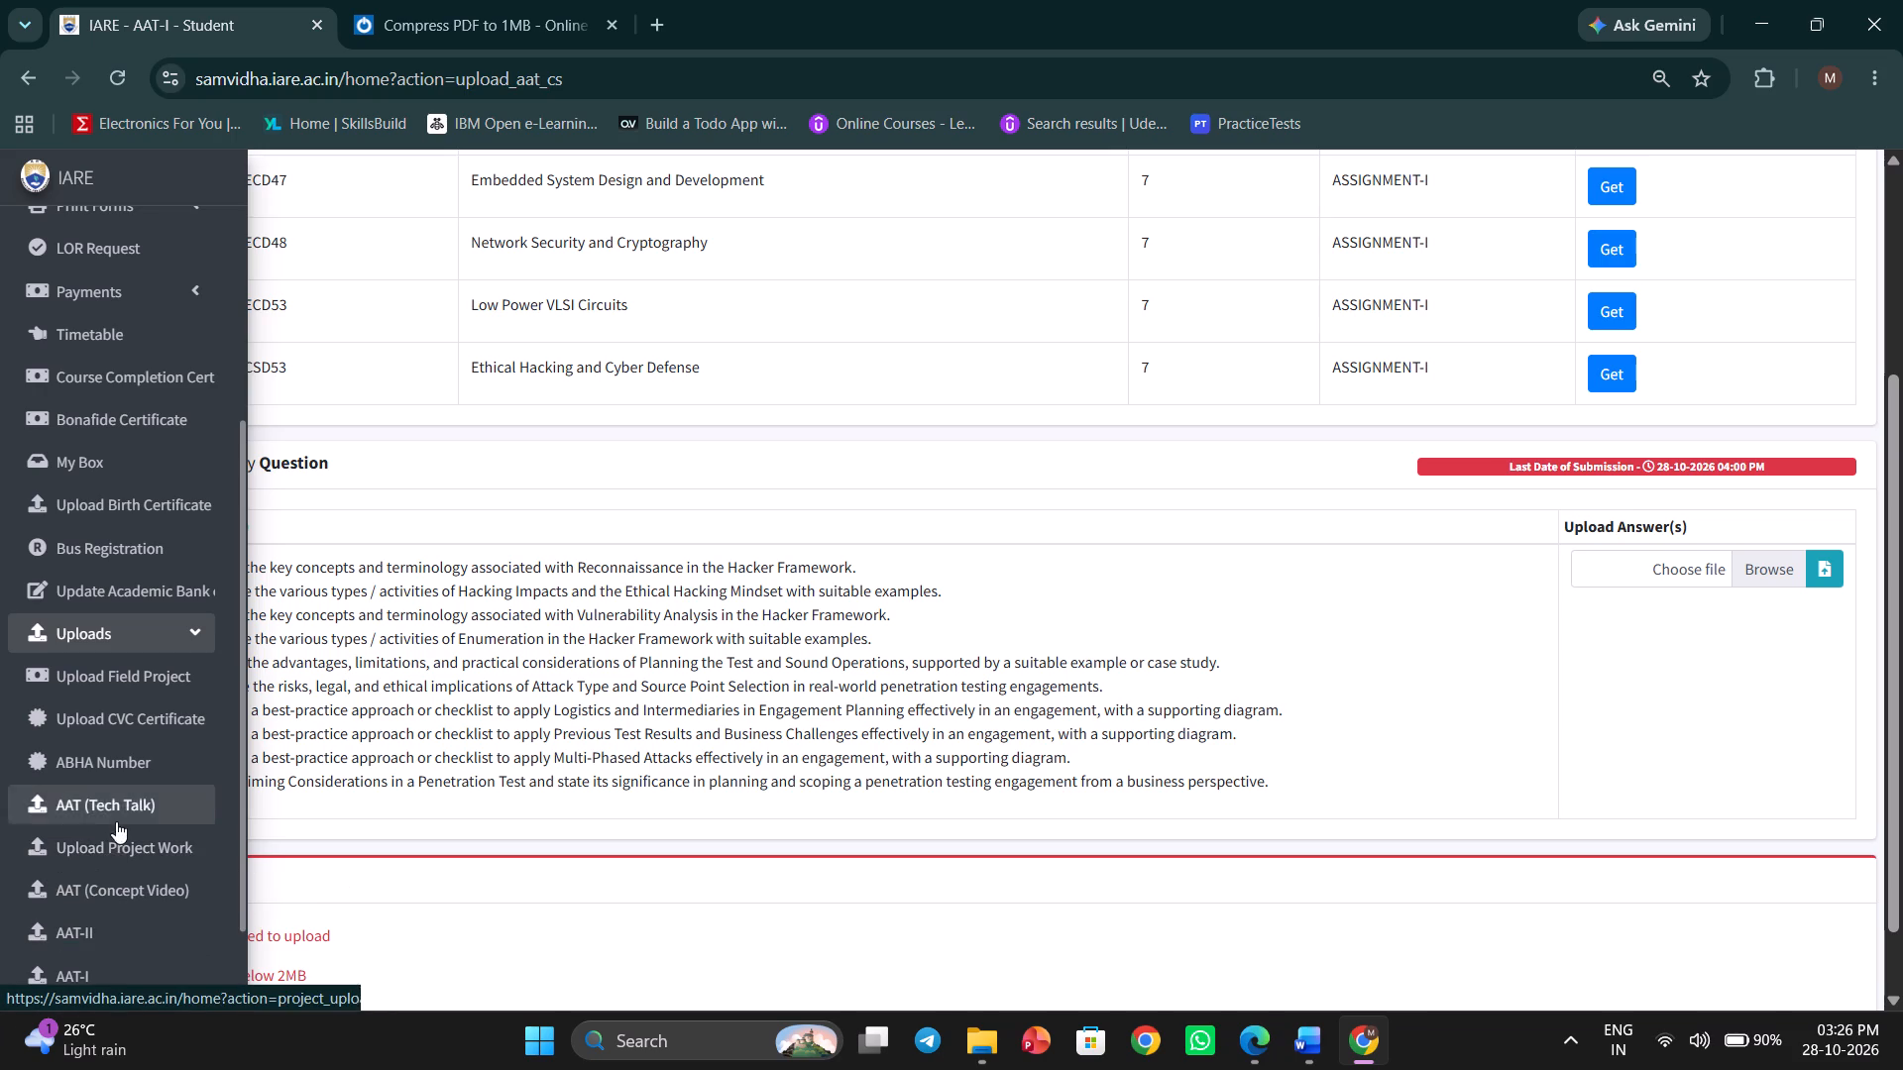
{"action": "left_click", "coordinate": [88, 898]}
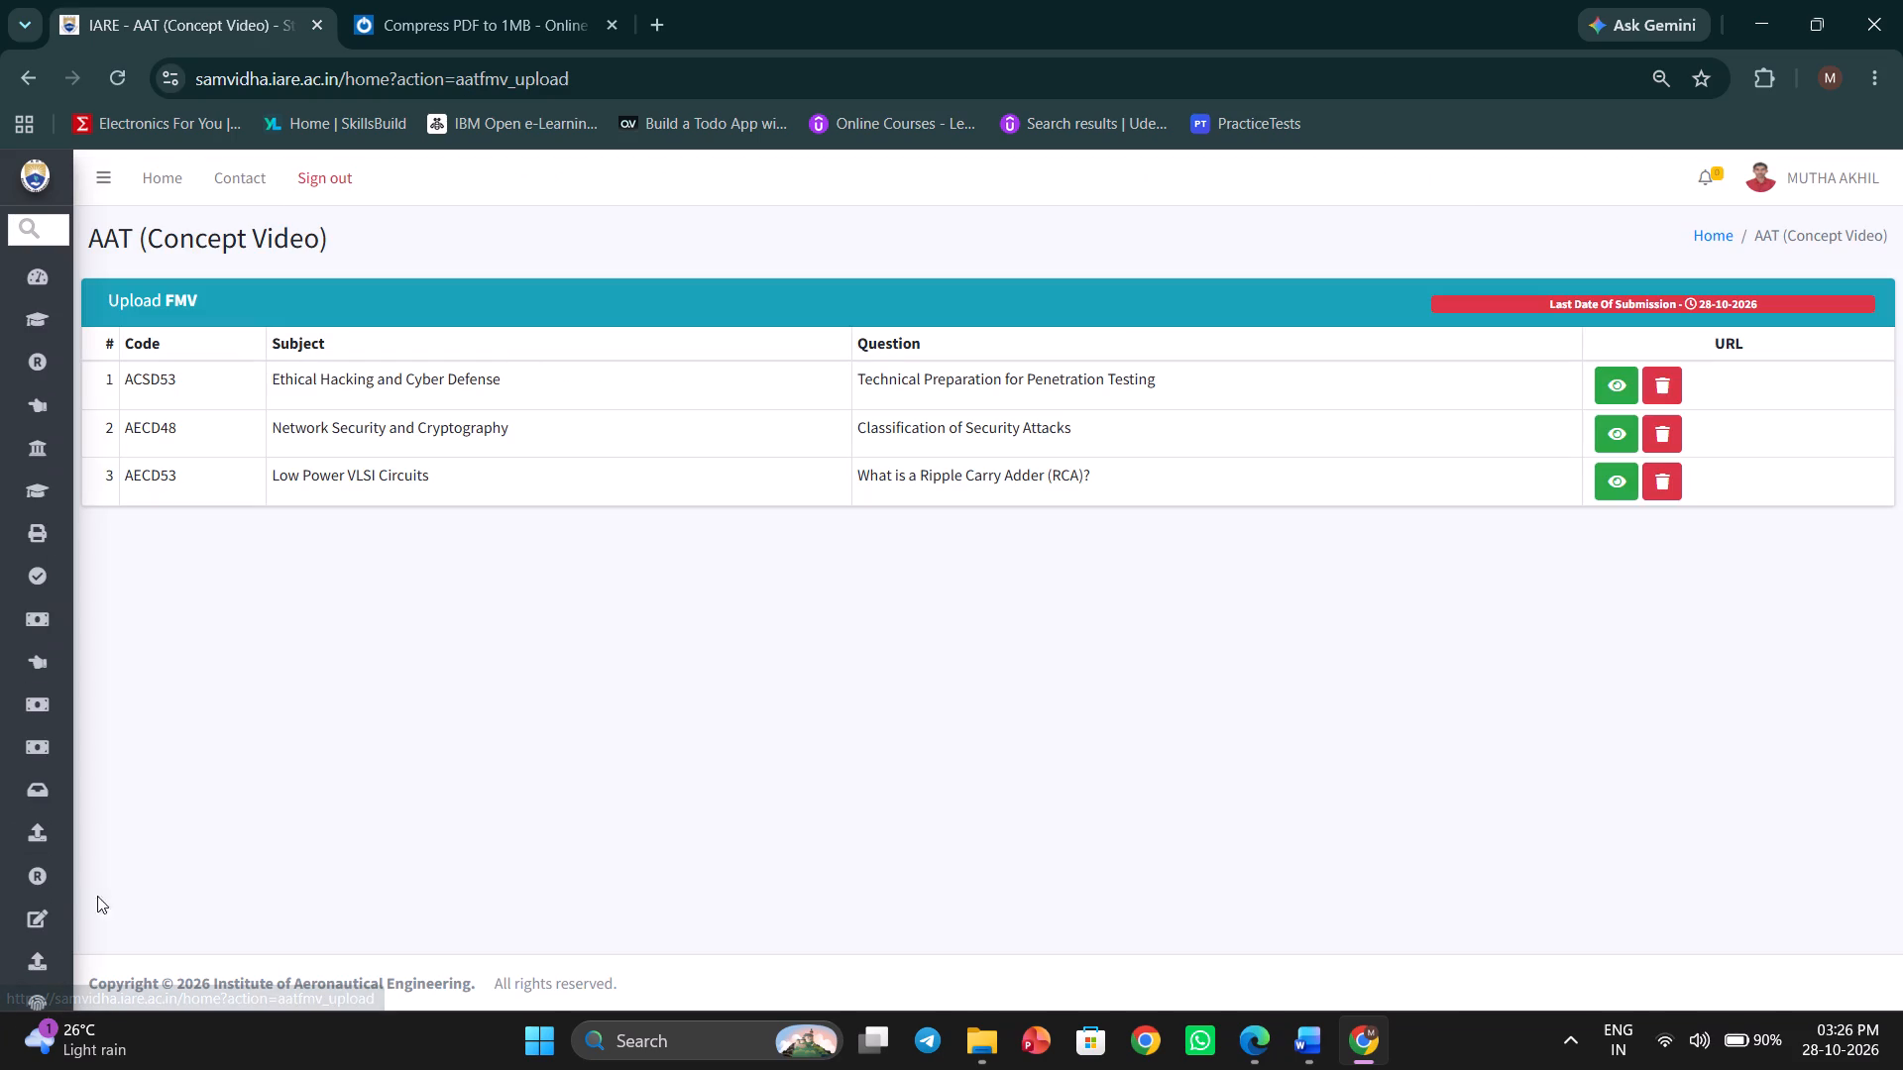
Open the AAT-II uploads page and get the complex engineering problem question for Microwave and Radar Engineering (AECD46).
{"action": "left_click", "coordinate": [66, 952]}
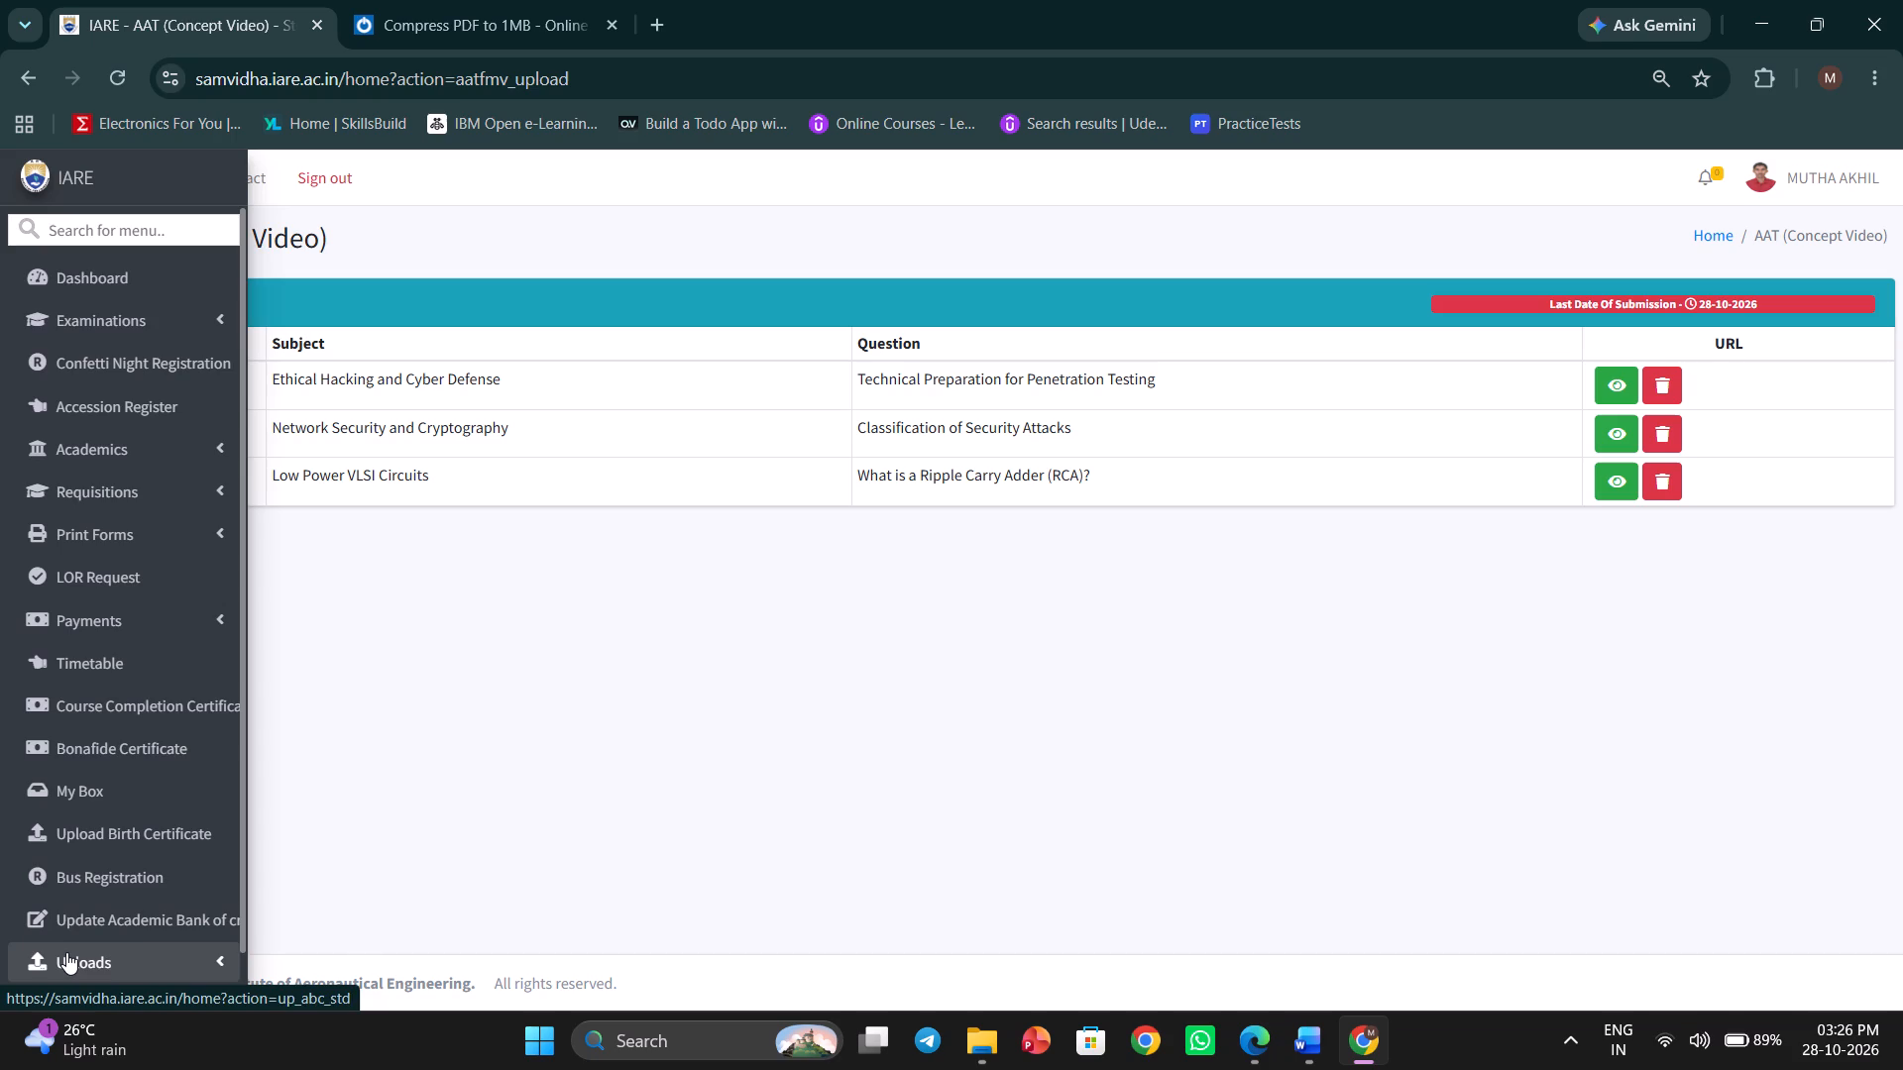
{"action": "scroll", "coordinate": [66, 952], "scroll_direction": "down", "scroll_amount": 2}
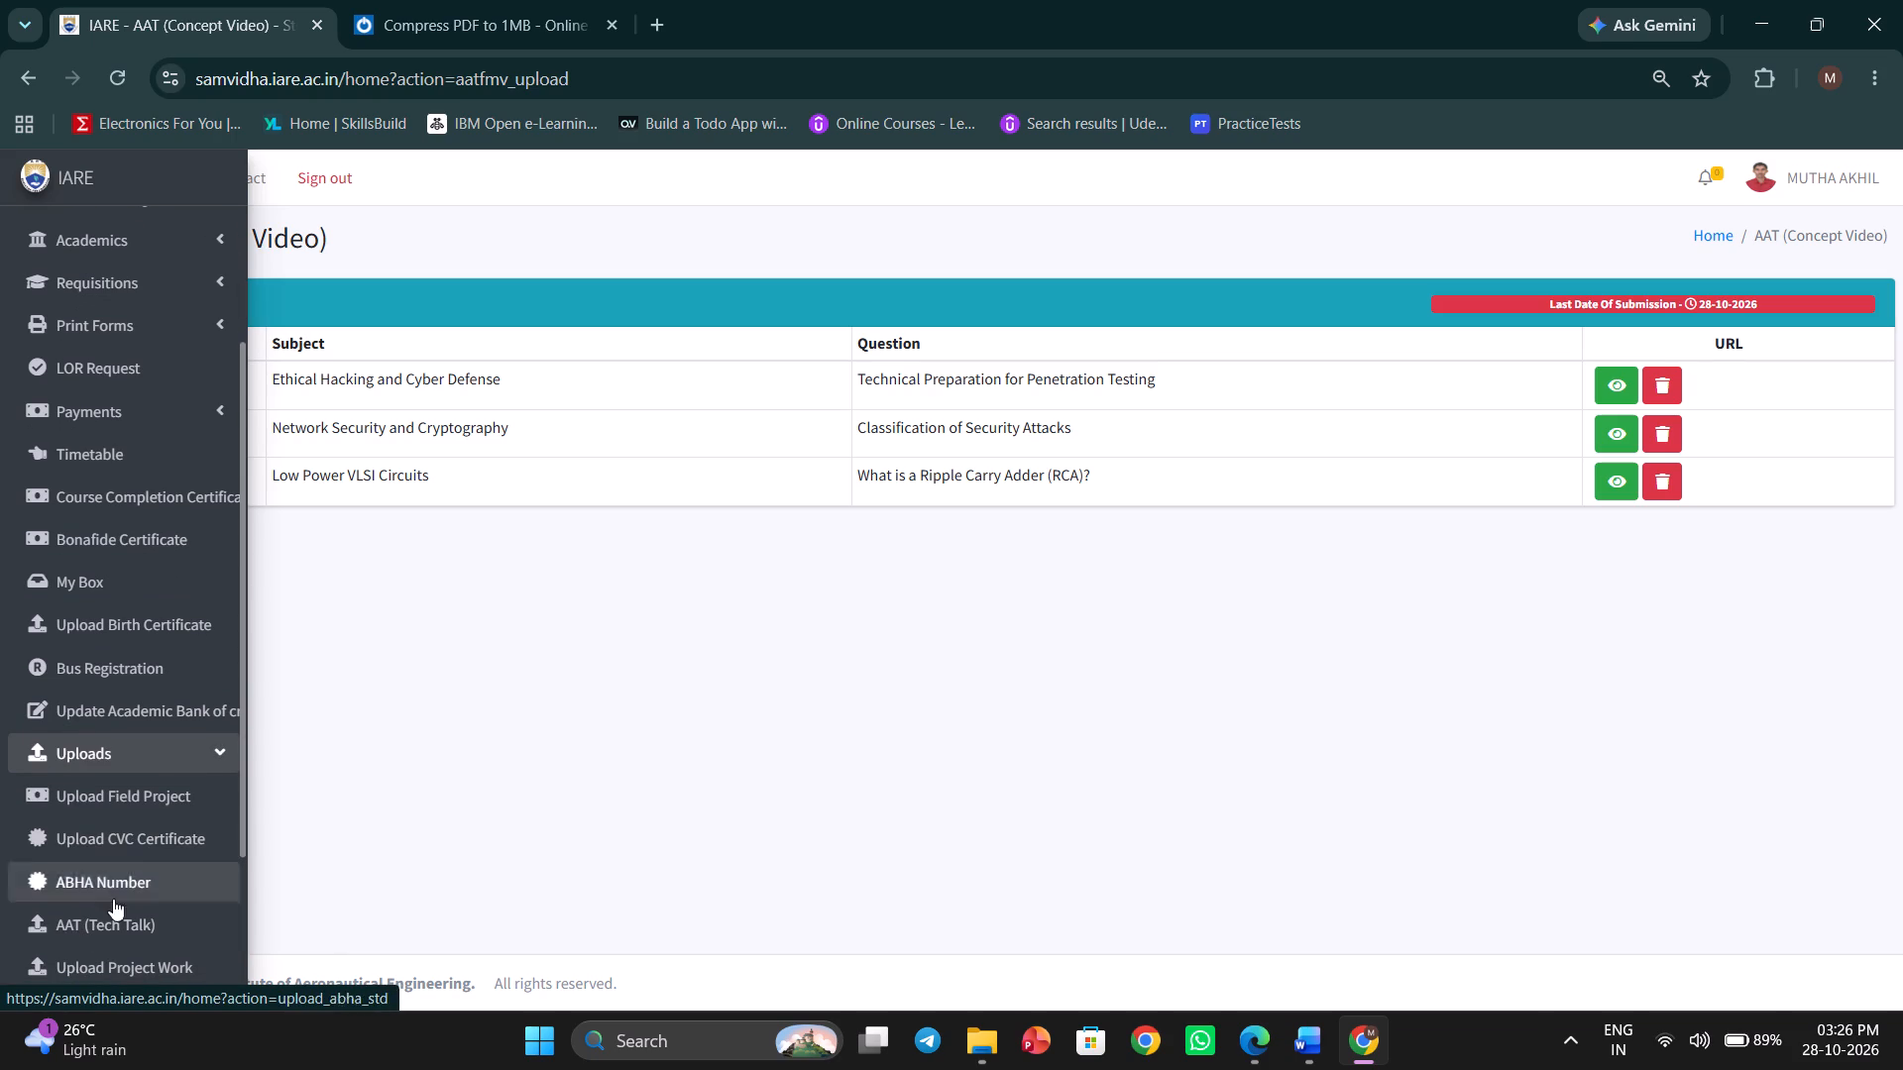
{"action": "scroll", "coordinate": [101, 935], "scroll_direction": "down", "scroll_amount": 1}
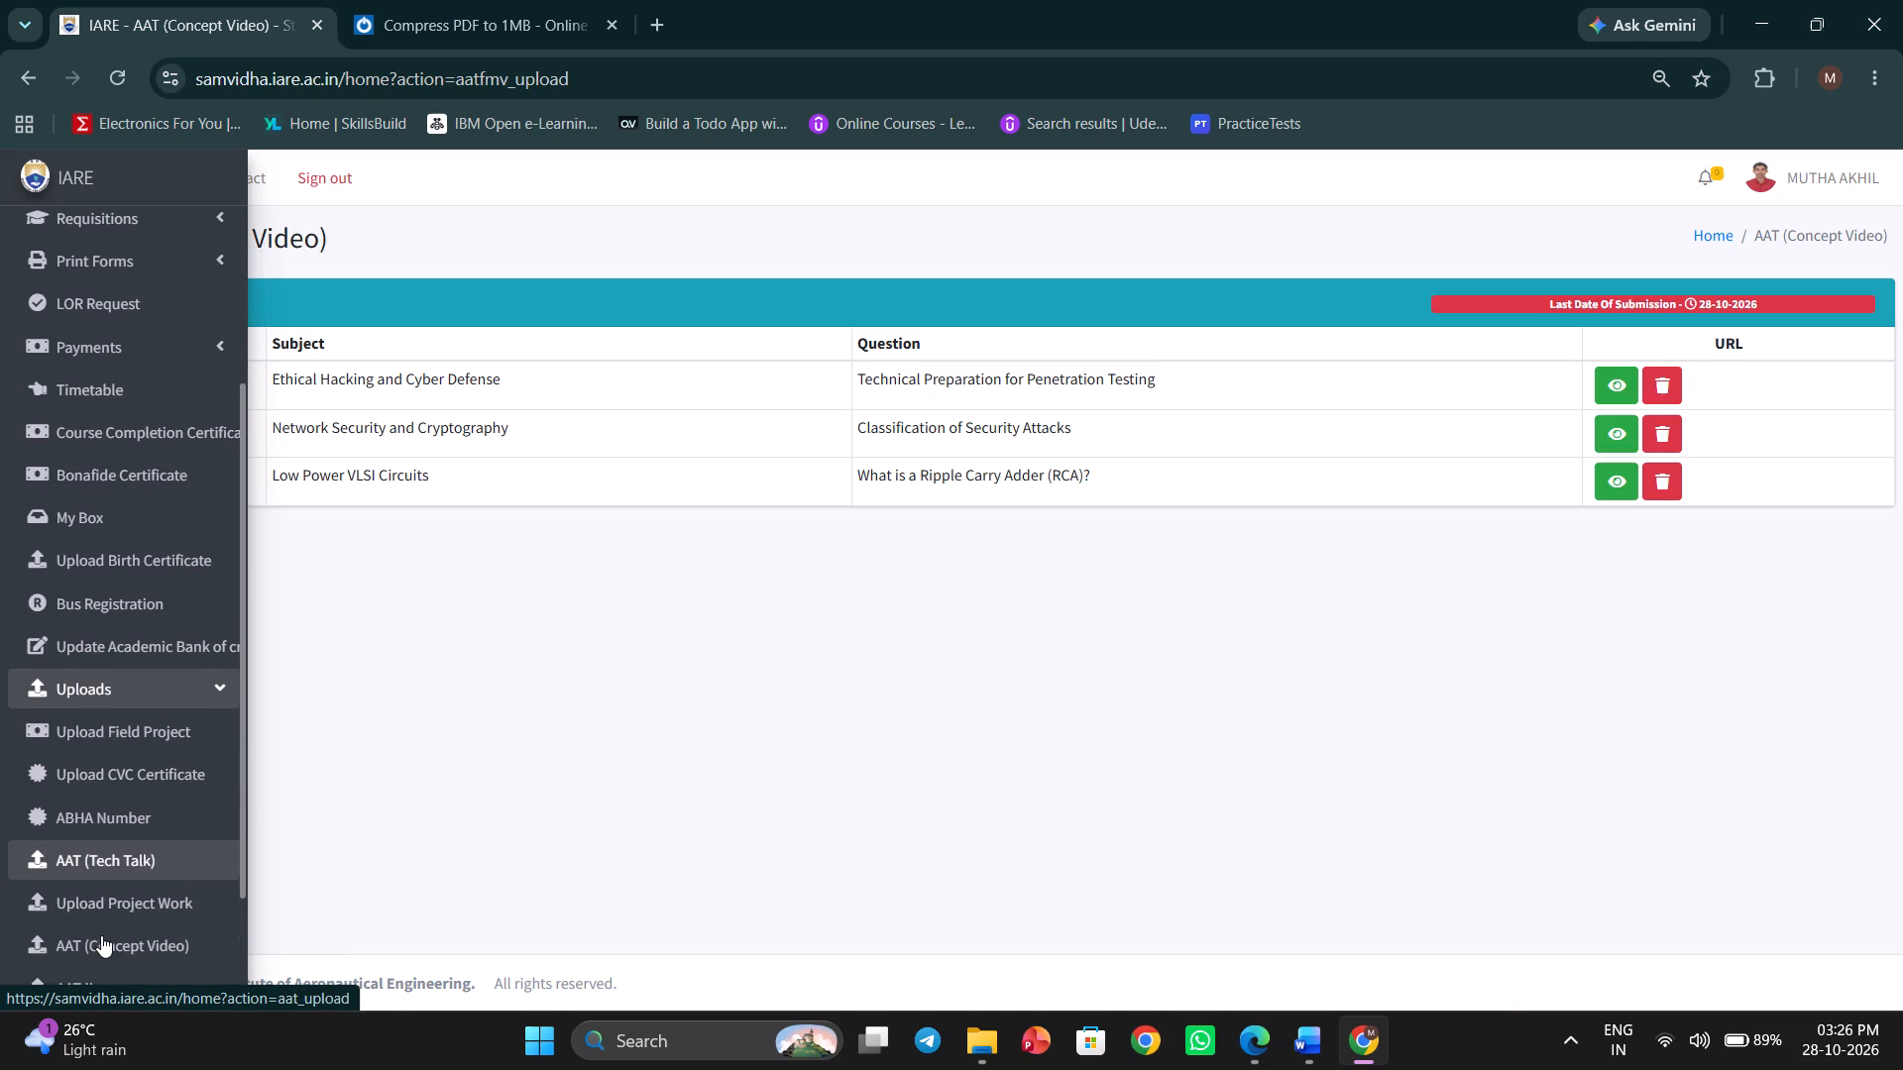
{"action": "scroll", "coordinate": [101, 935], "scroll_direction": "down", "scroll_amount": 1}
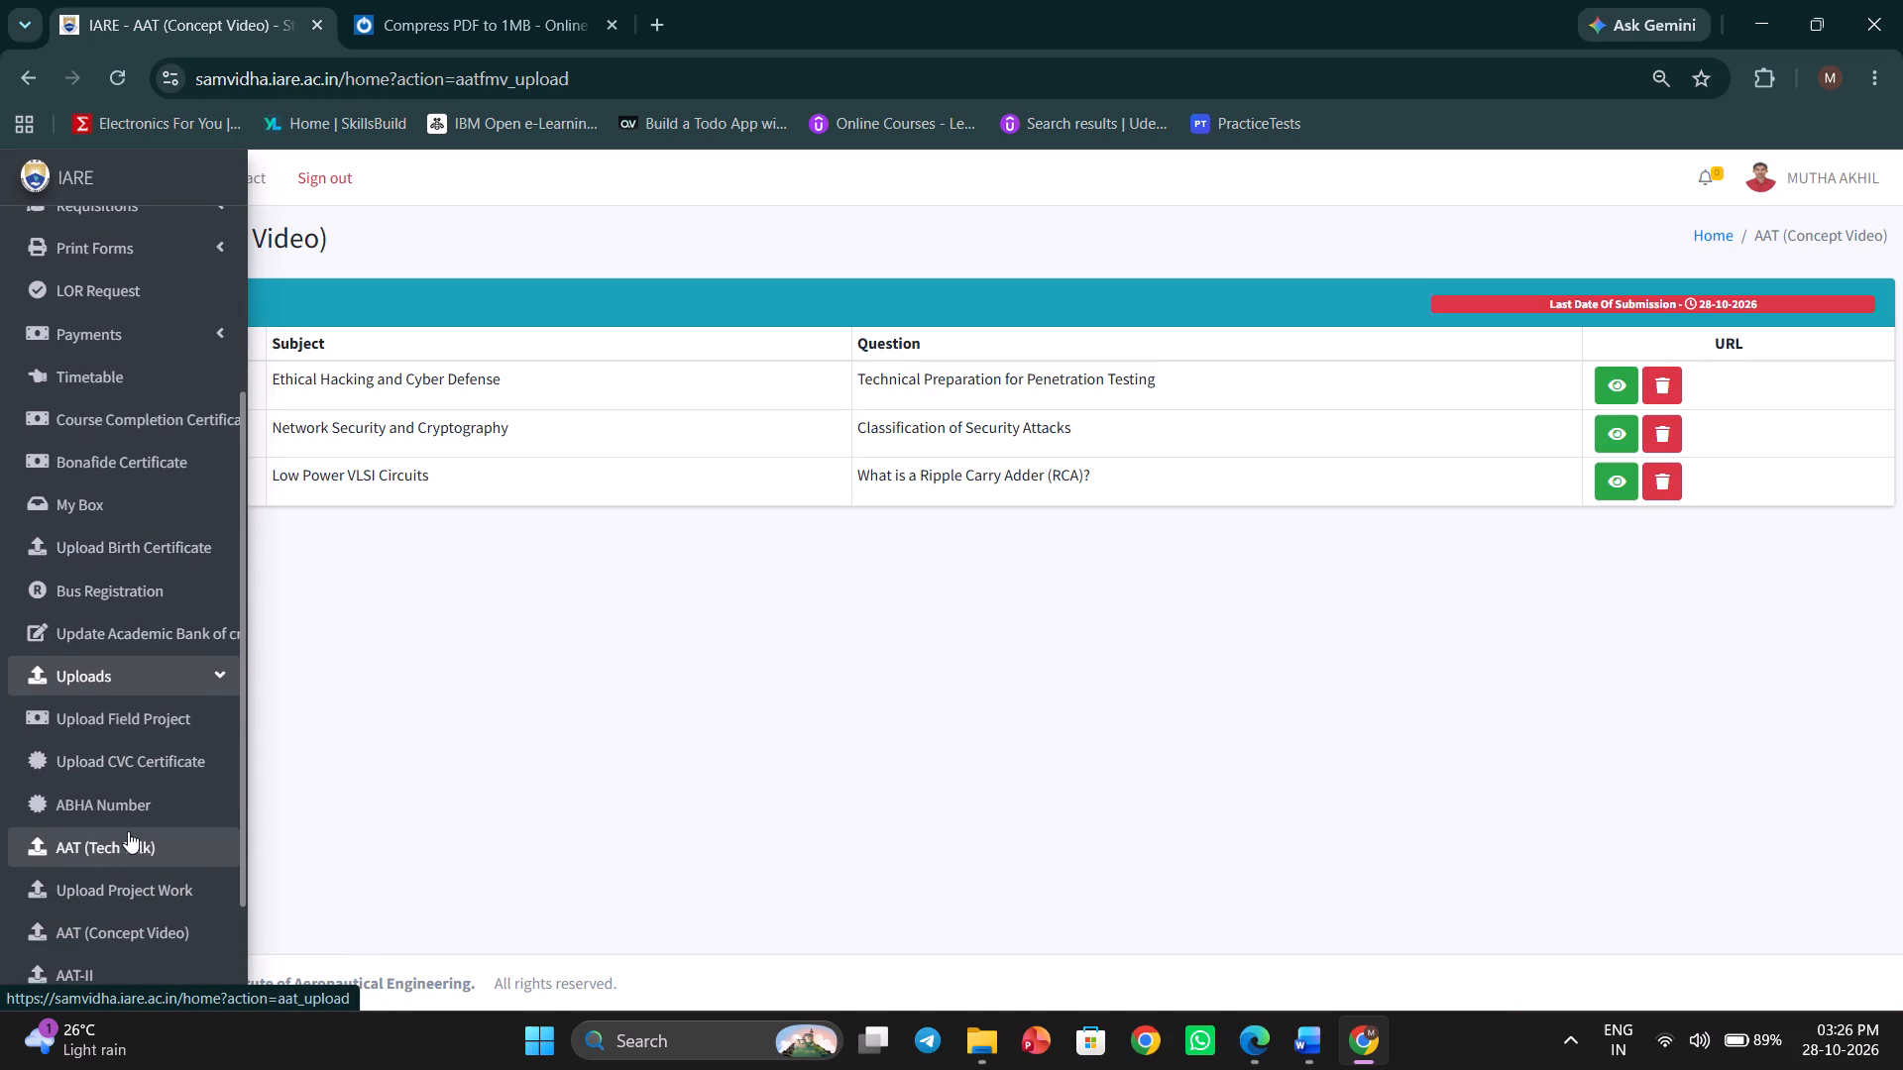
{"action": "scroll", "coordinate": [104, 930], "scroll_direction": "down", "scroll_amount": 1}
{"action": "left_click", "coordinate": [104, 930]}
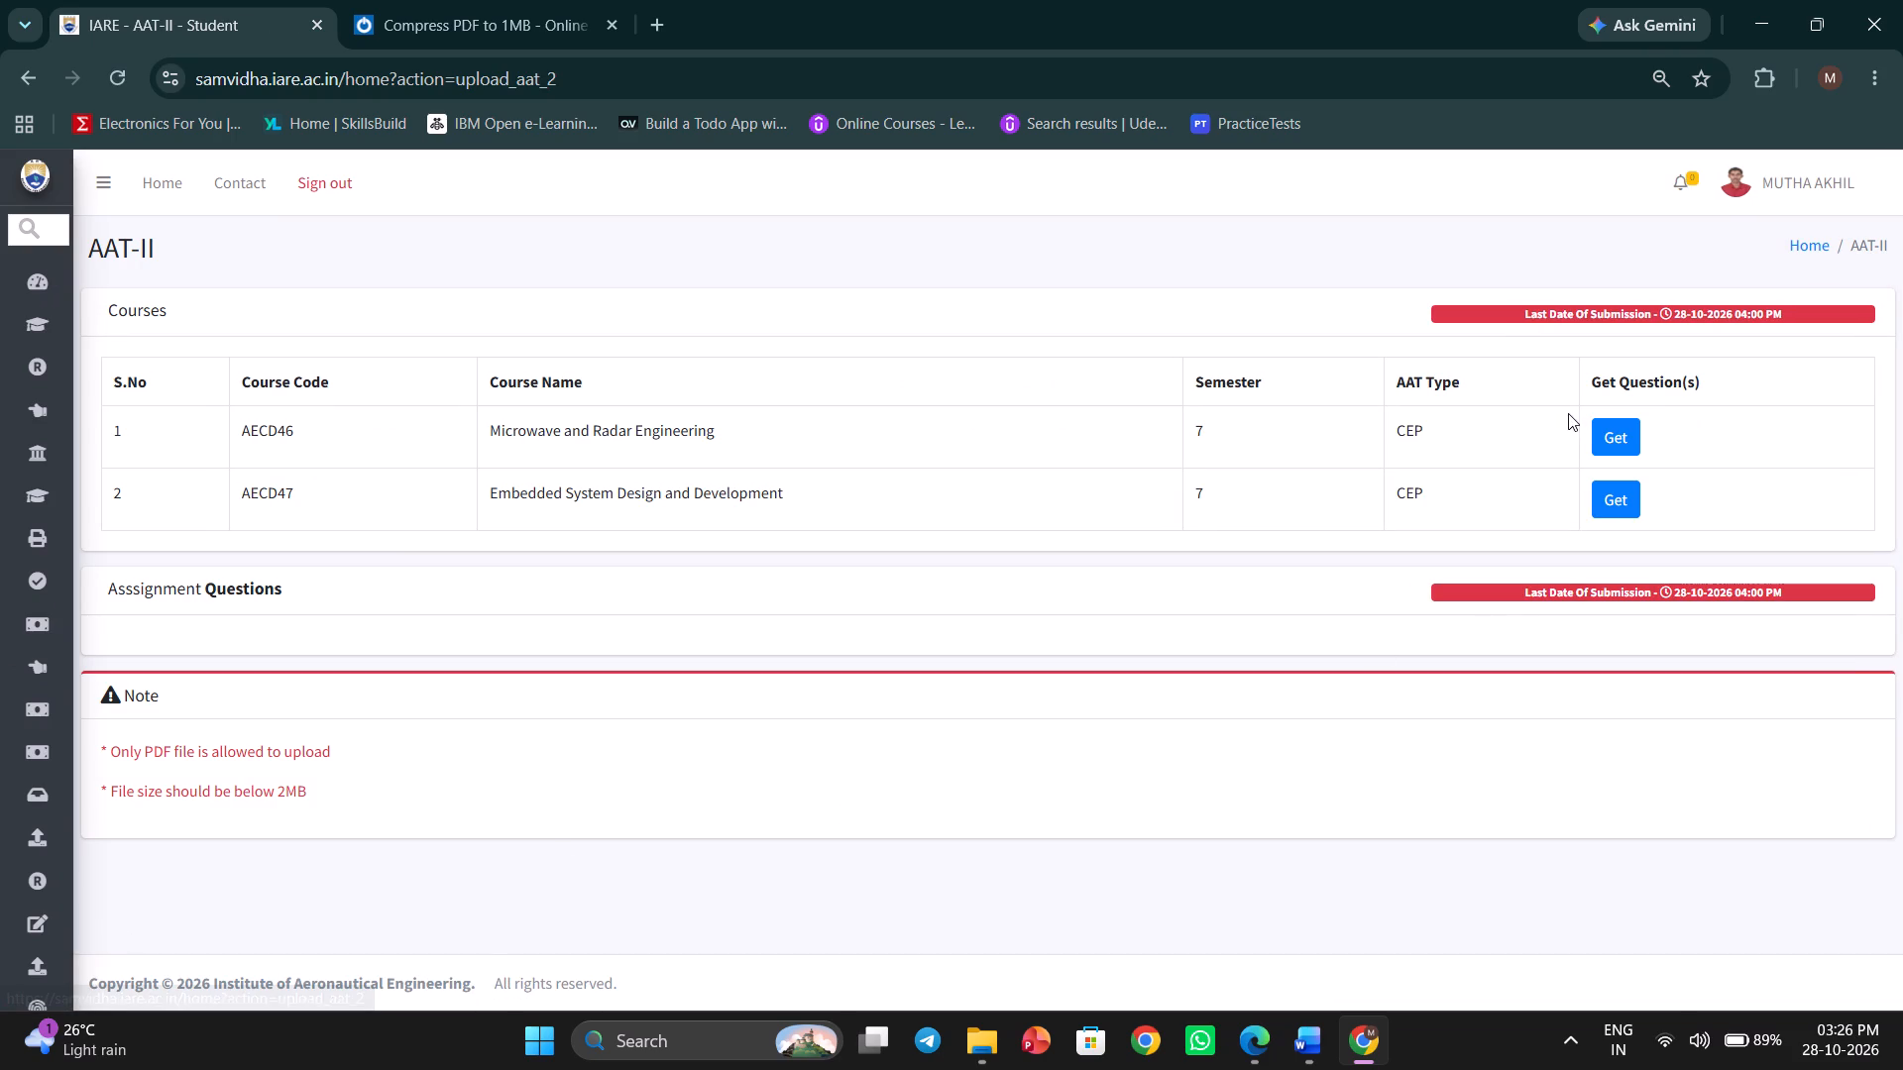
{"action": "left_click", "coordinate": [1608, 430]}
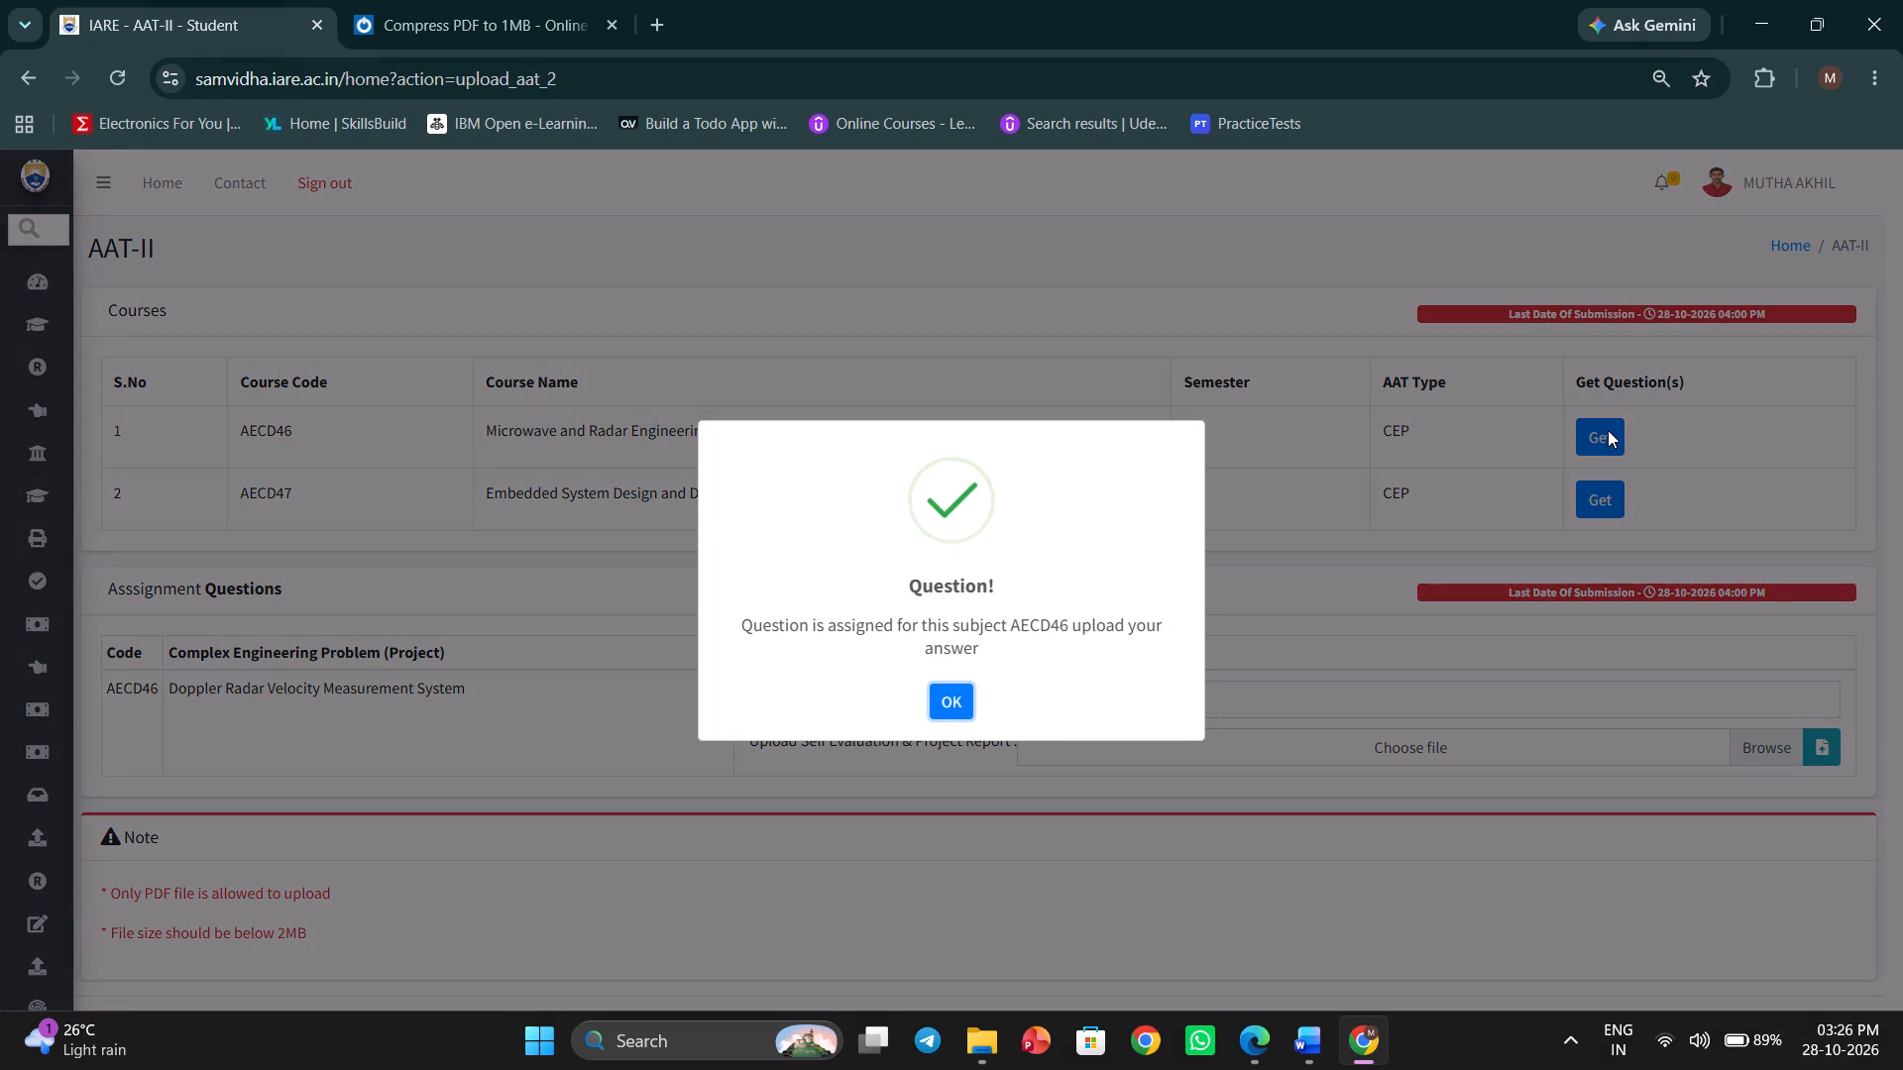
{"action": "left_click", "coordinate": [953, 685]}
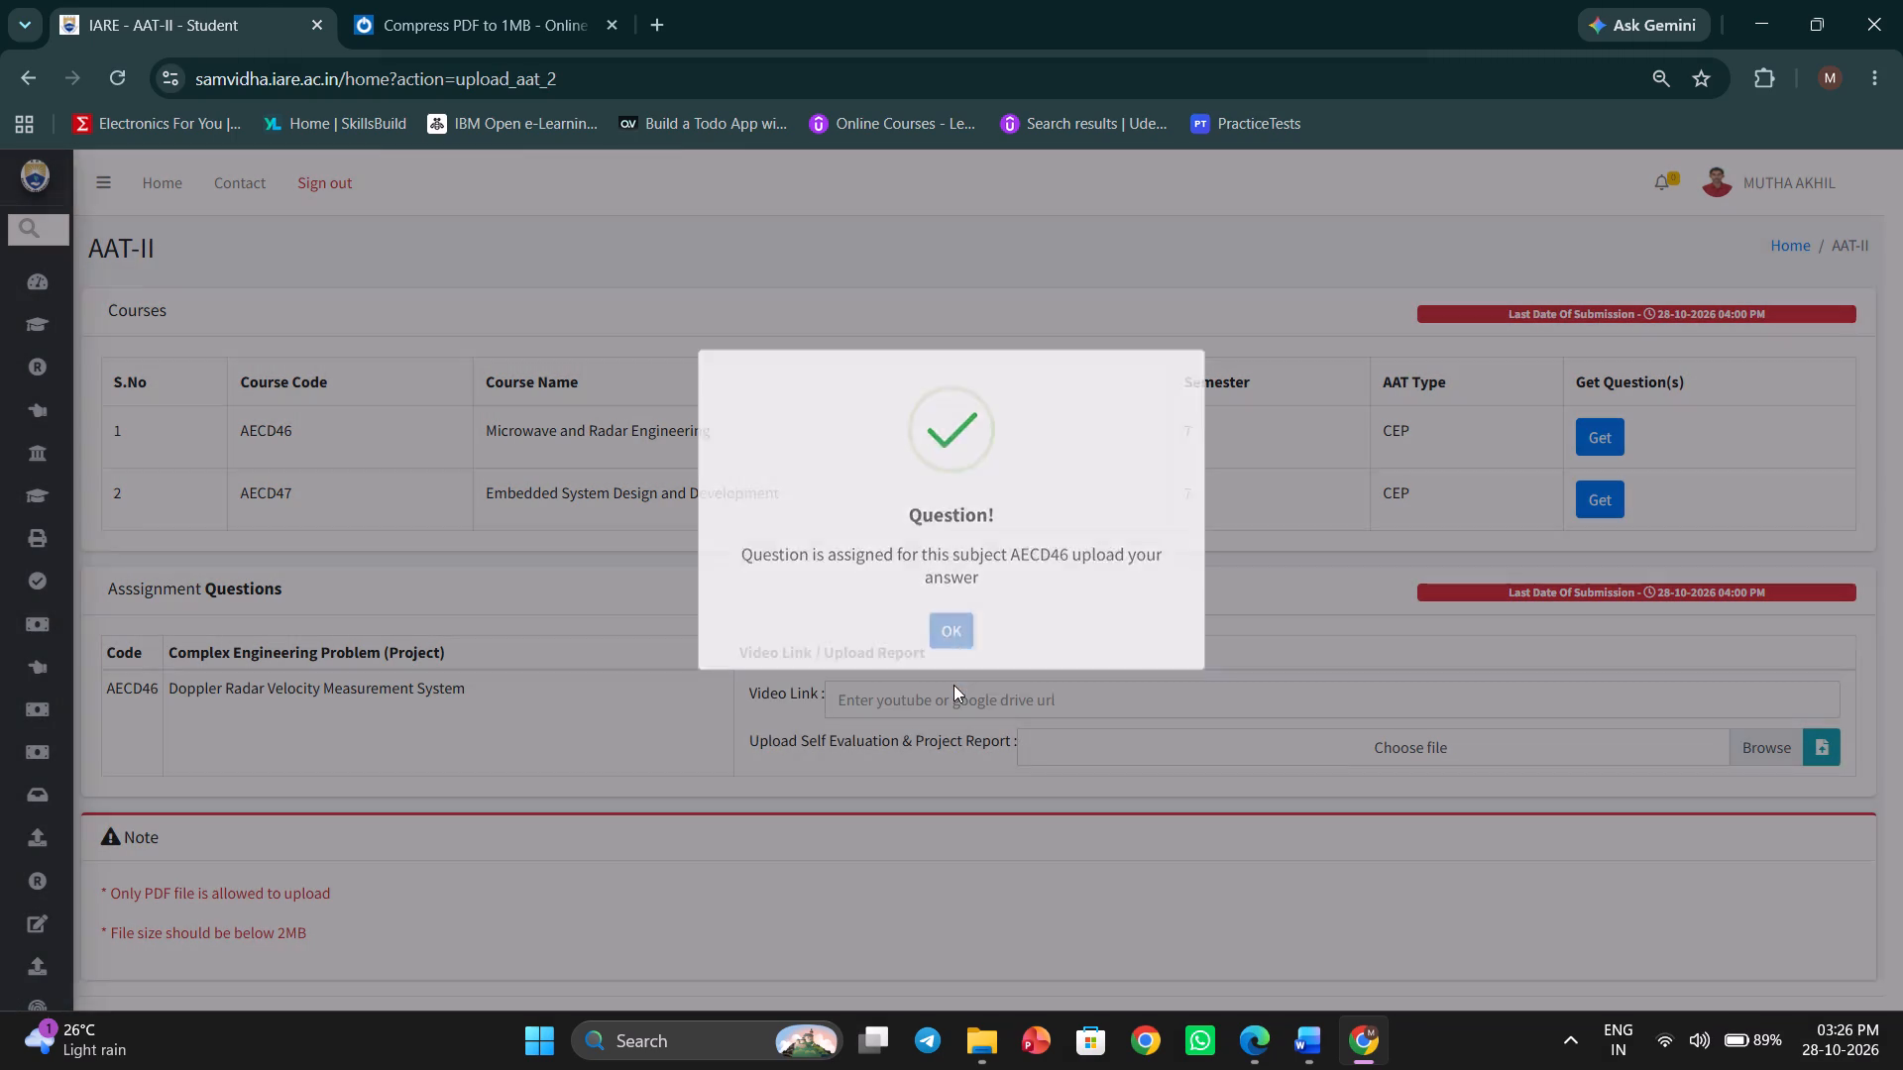
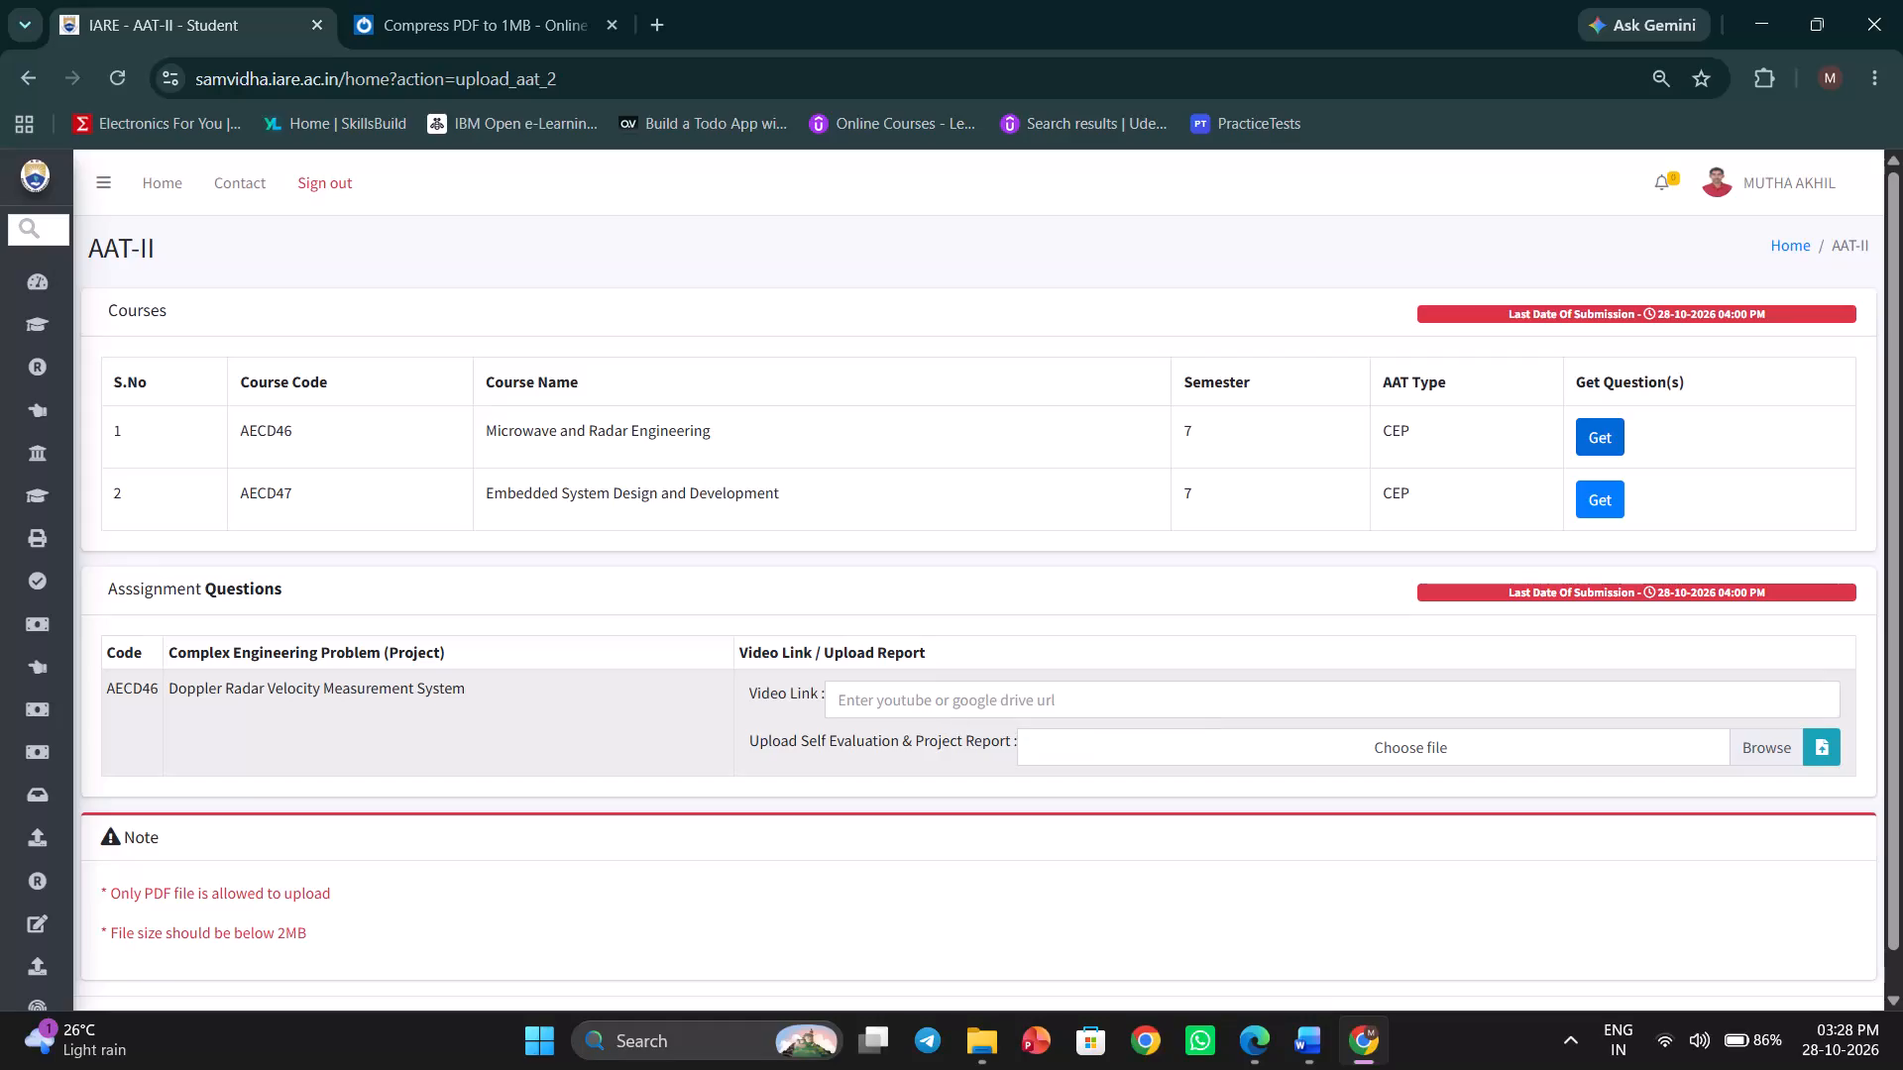
Open MRE- CMP.docx from the AAT-1 folder in Word and look through the report to its last page.
{"action": "left_click", "coordinate": [982, 1050]}
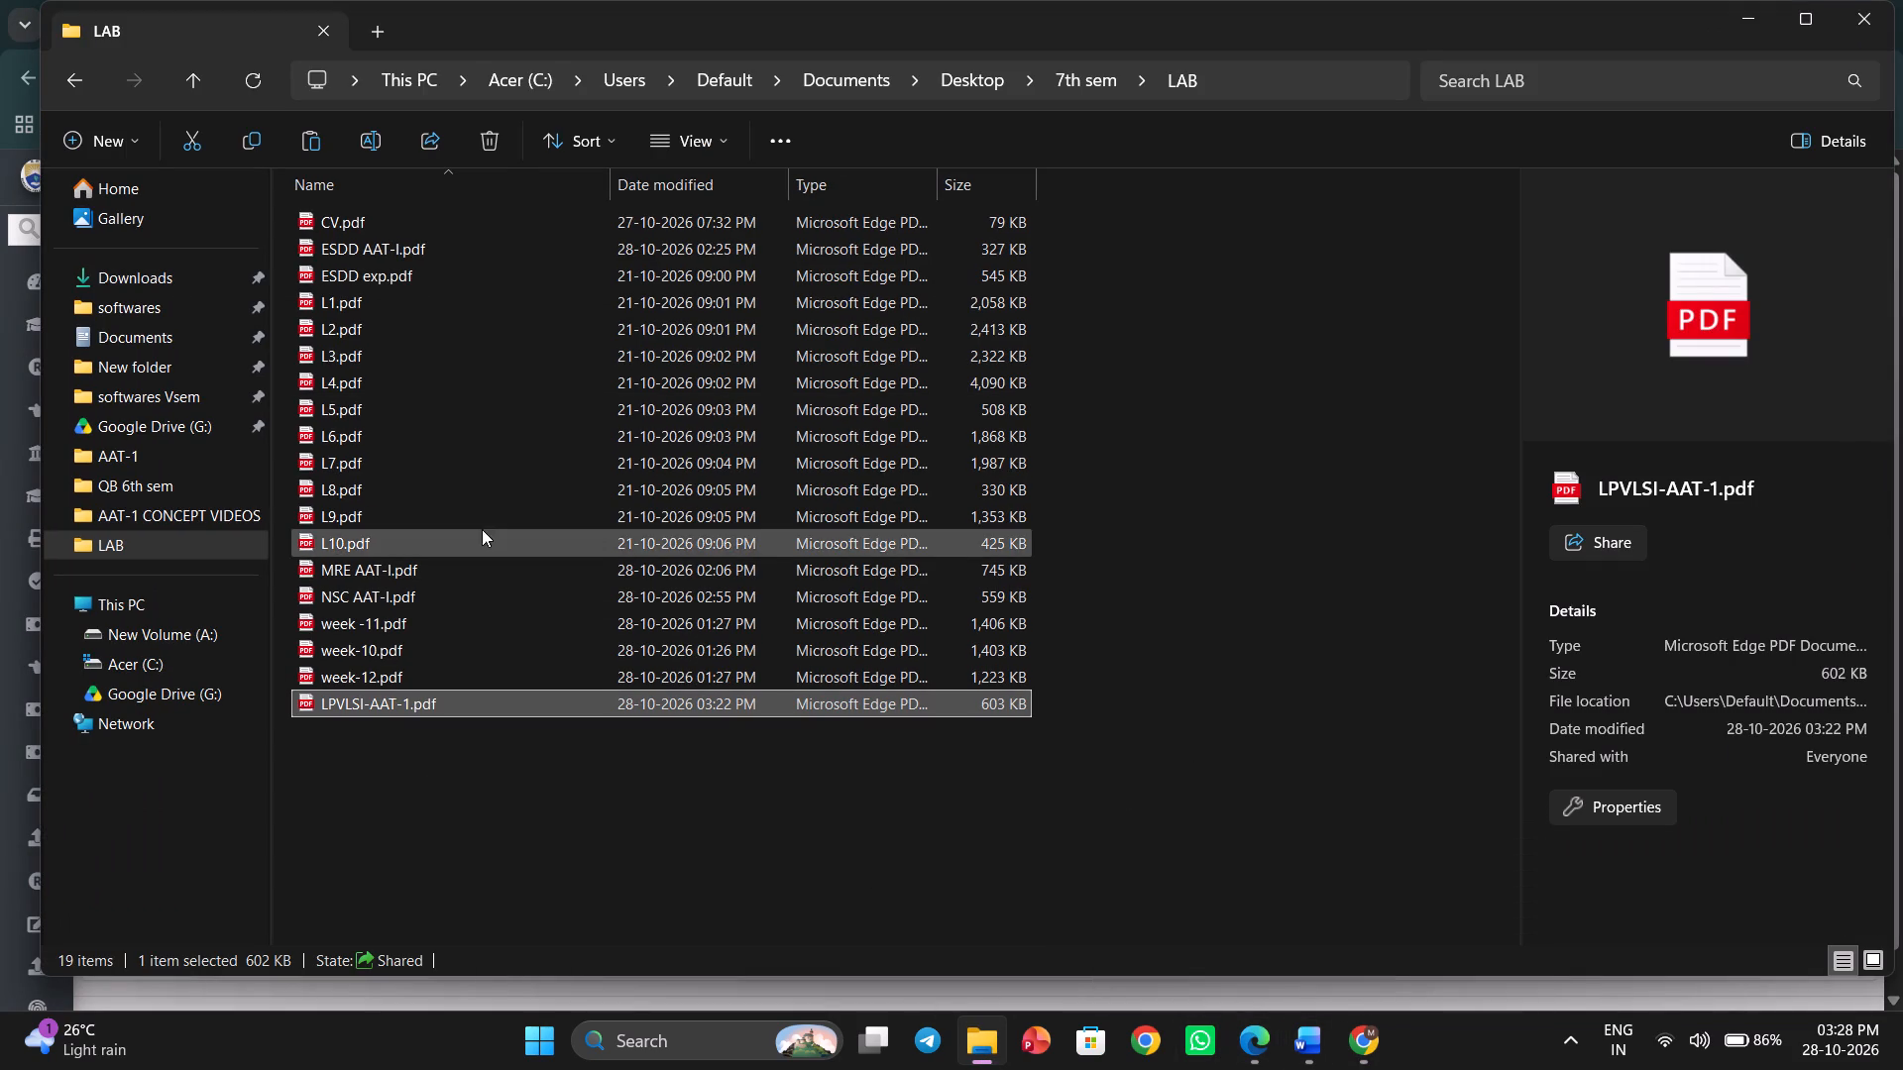
{"action": "double_click", "coordinate": [176, 448]}
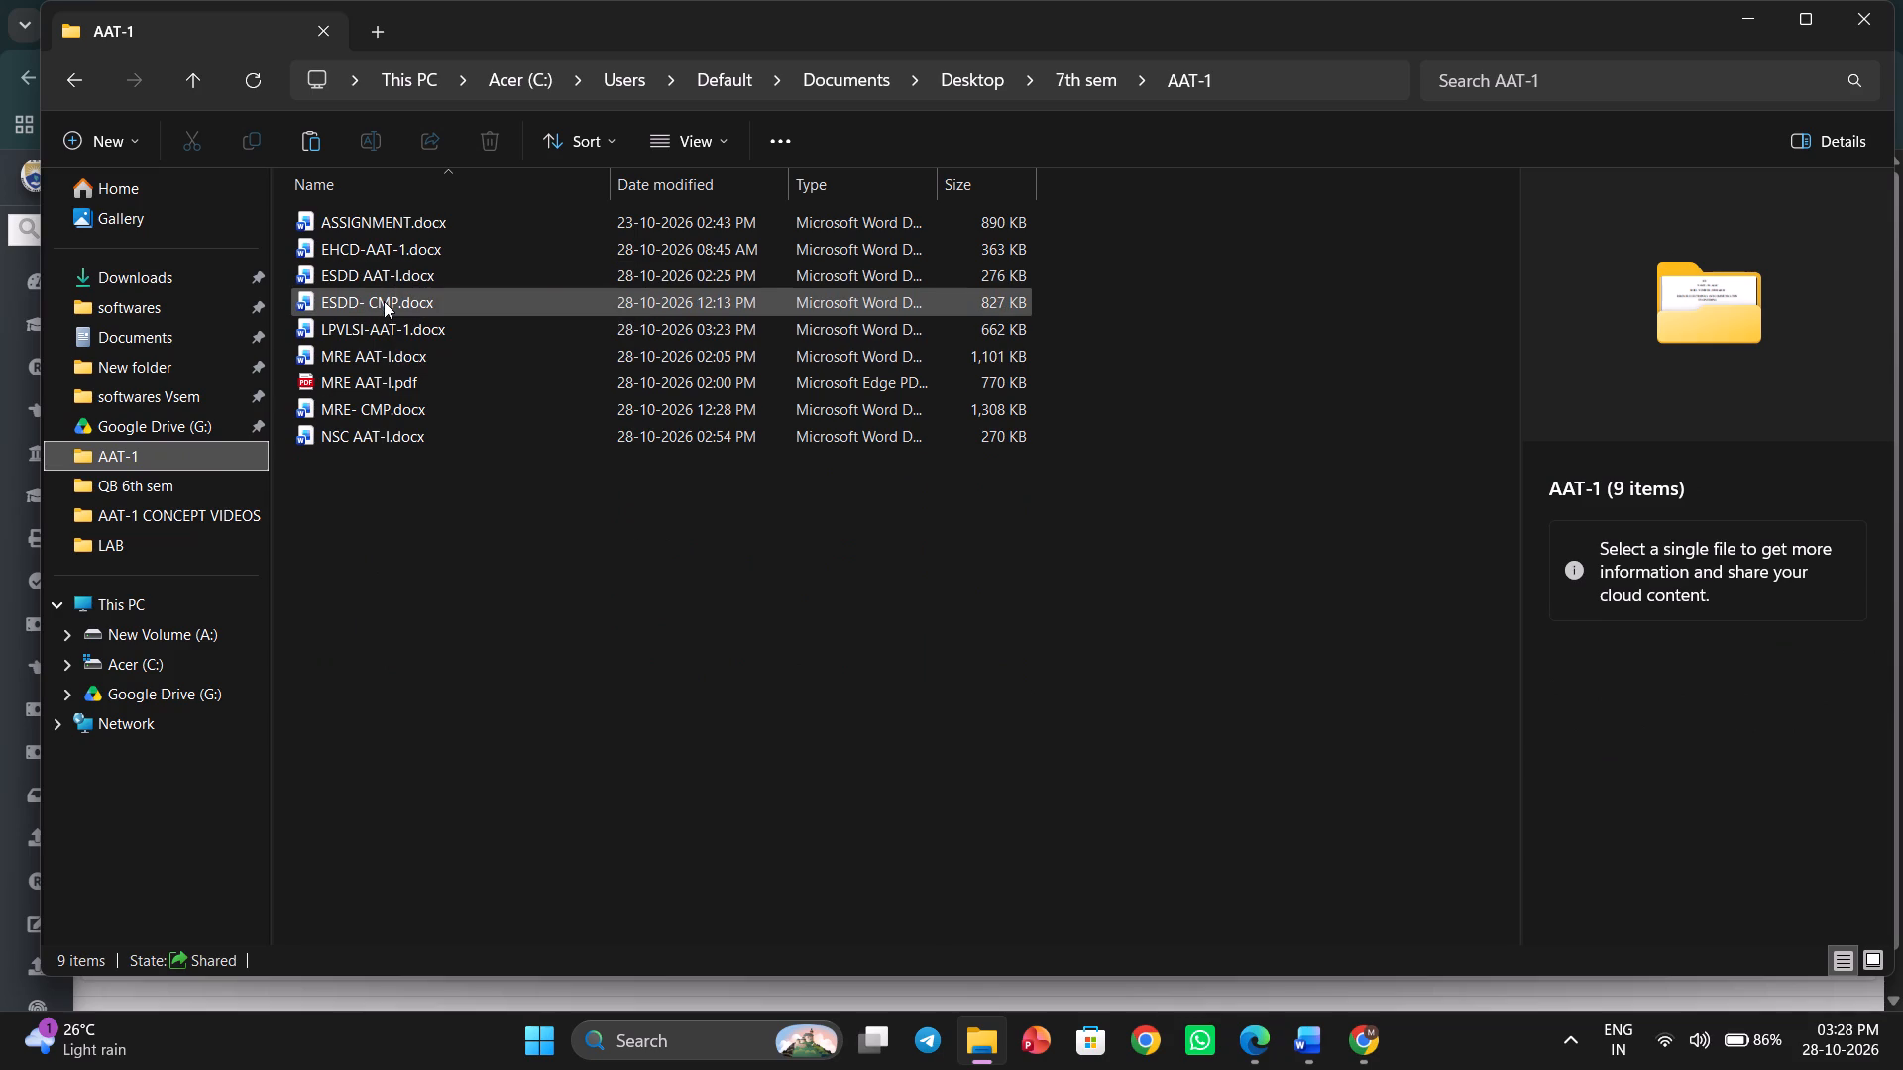
{"action": "left_click", "coordinate": [353, 413]}
{"action": "double_click", "coordinate": [353, 413]}
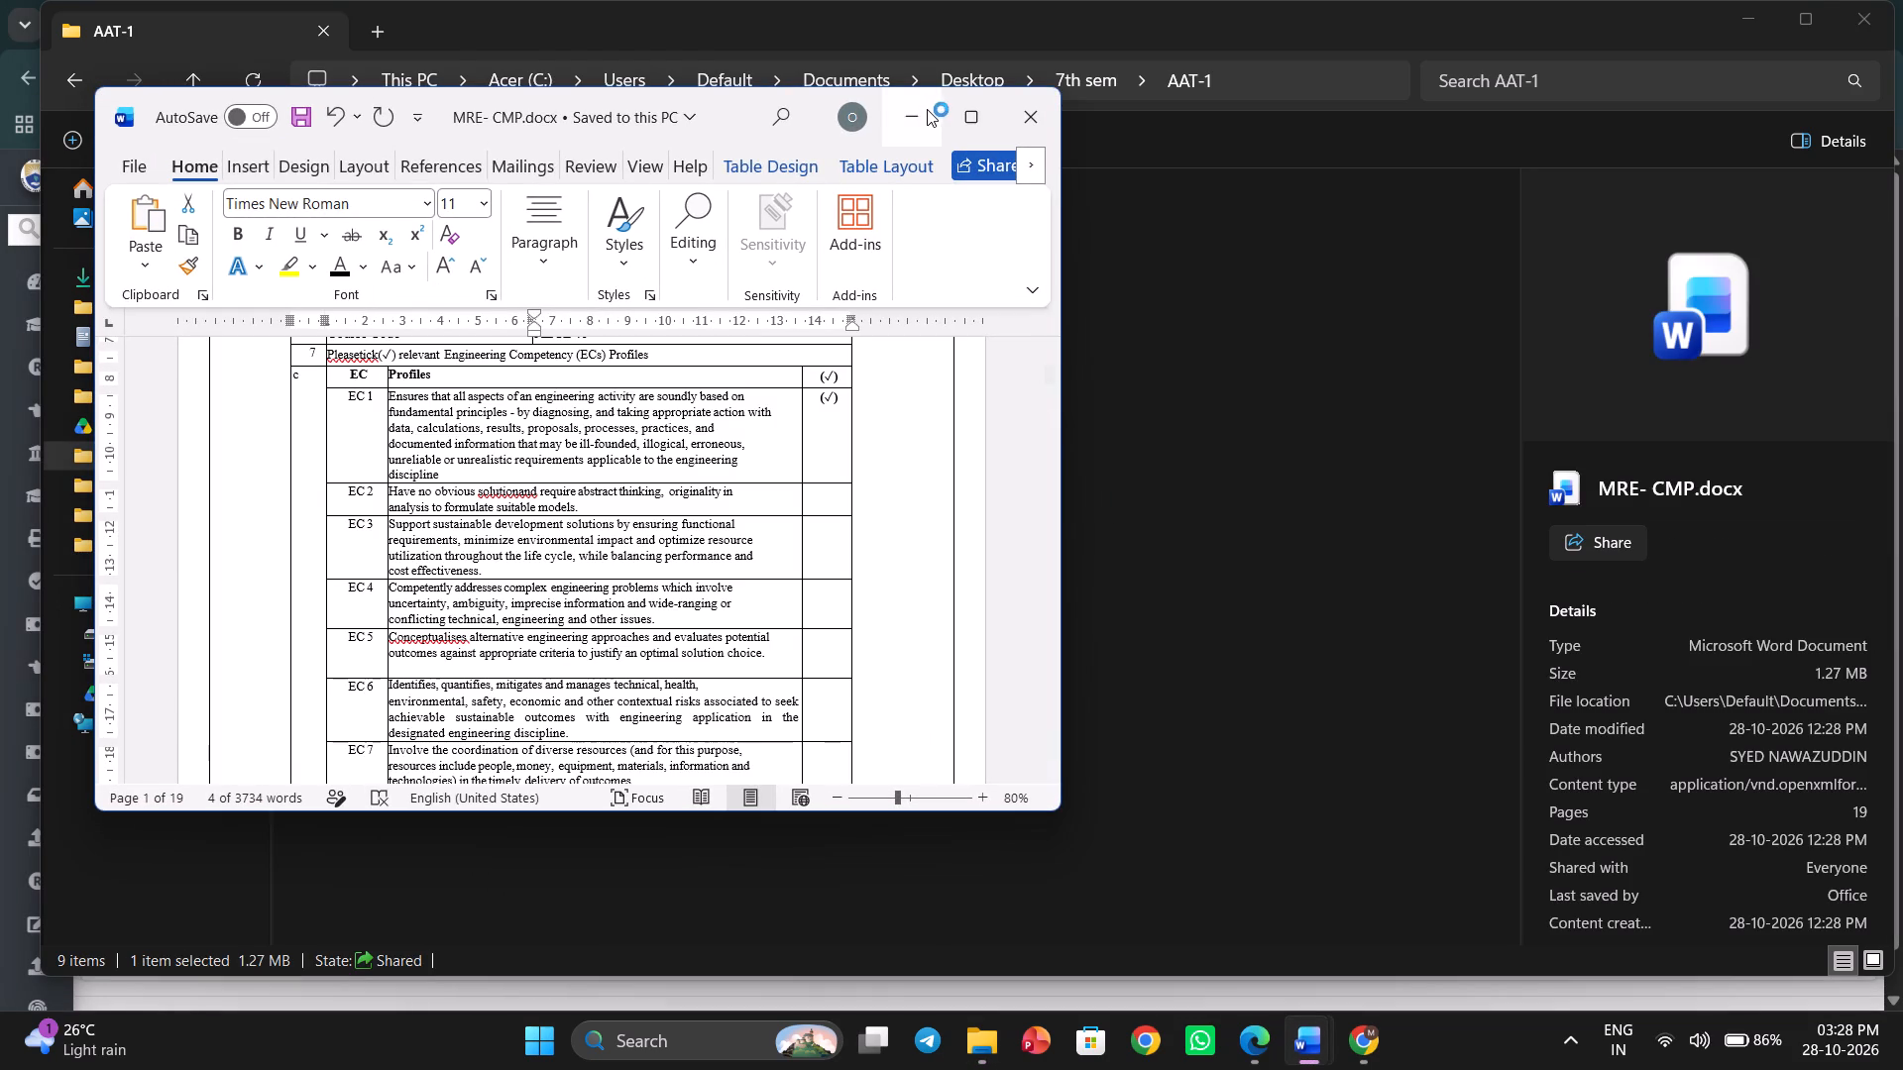
{"action": "left_click", "coordinate": [956, 121]}
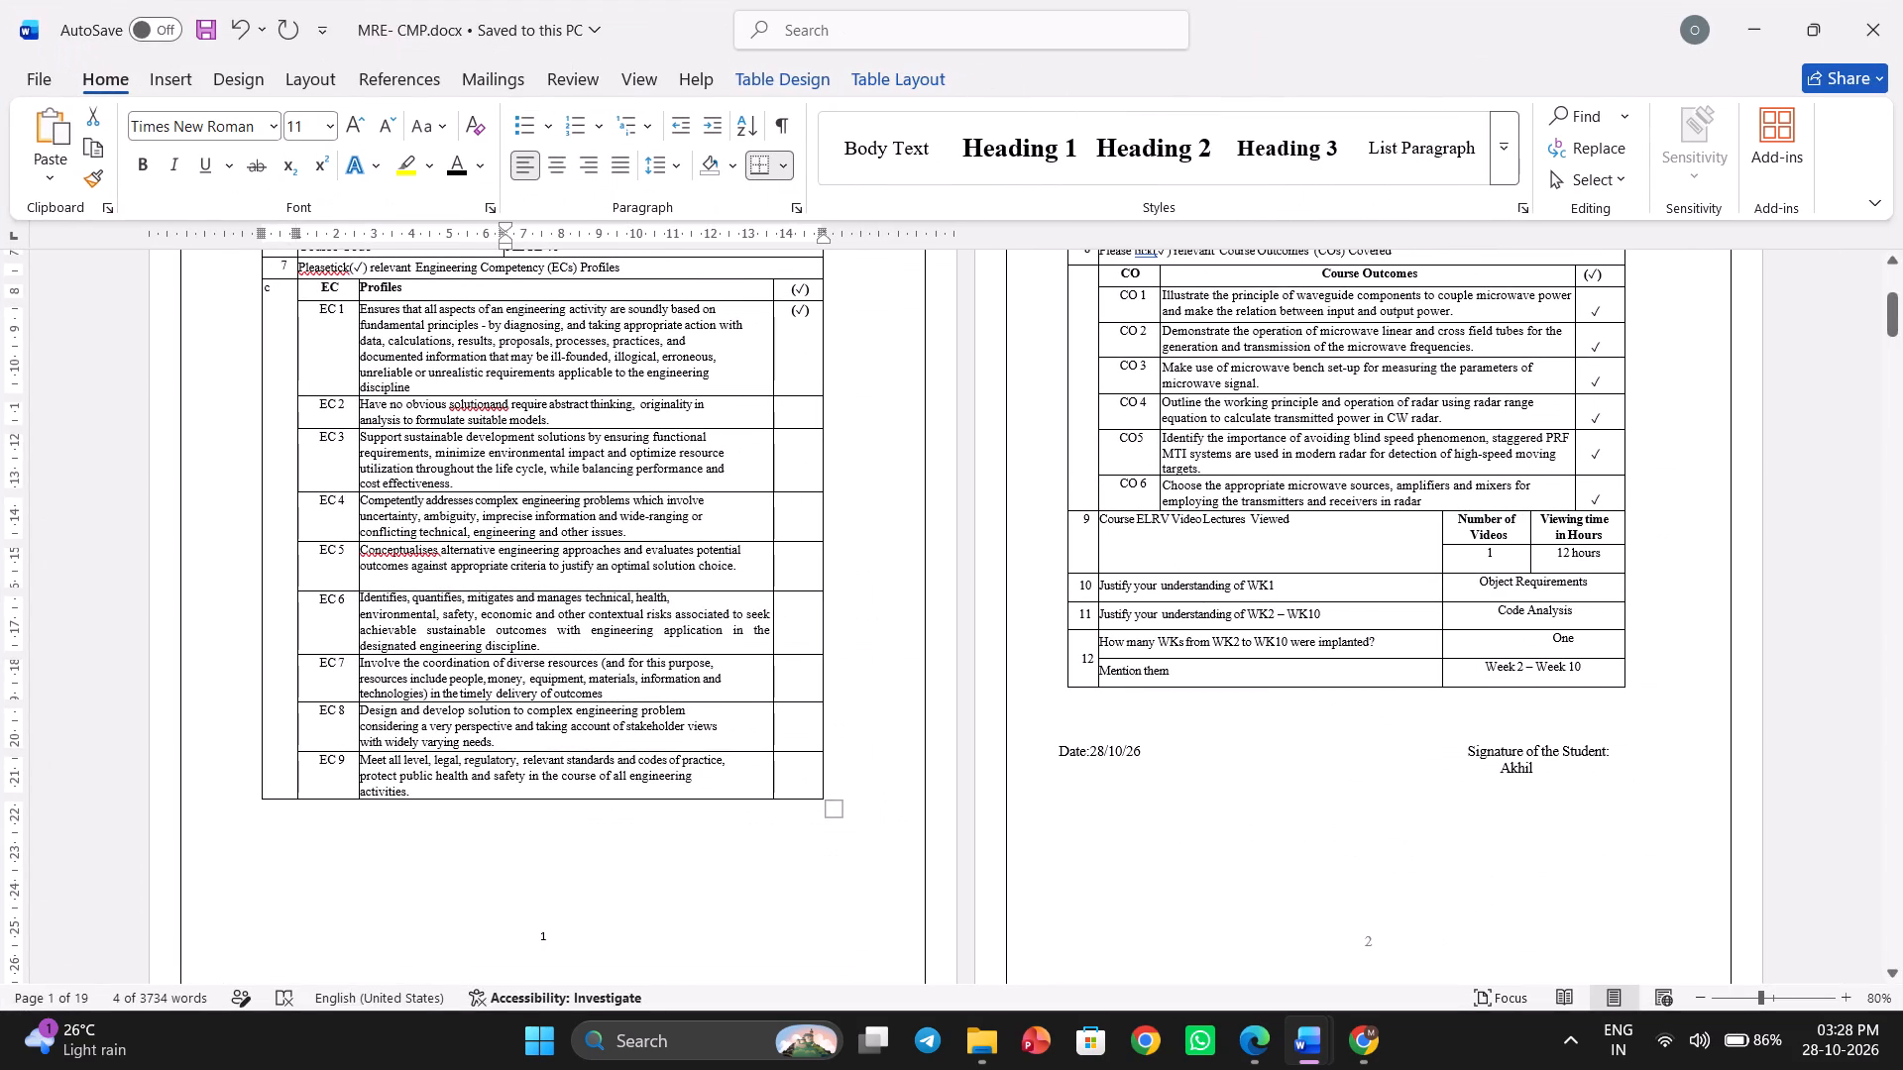
{"action": "scroll", "coordinate": [930, 571], "scroll_direction": "down", "scroll_amount": 1}
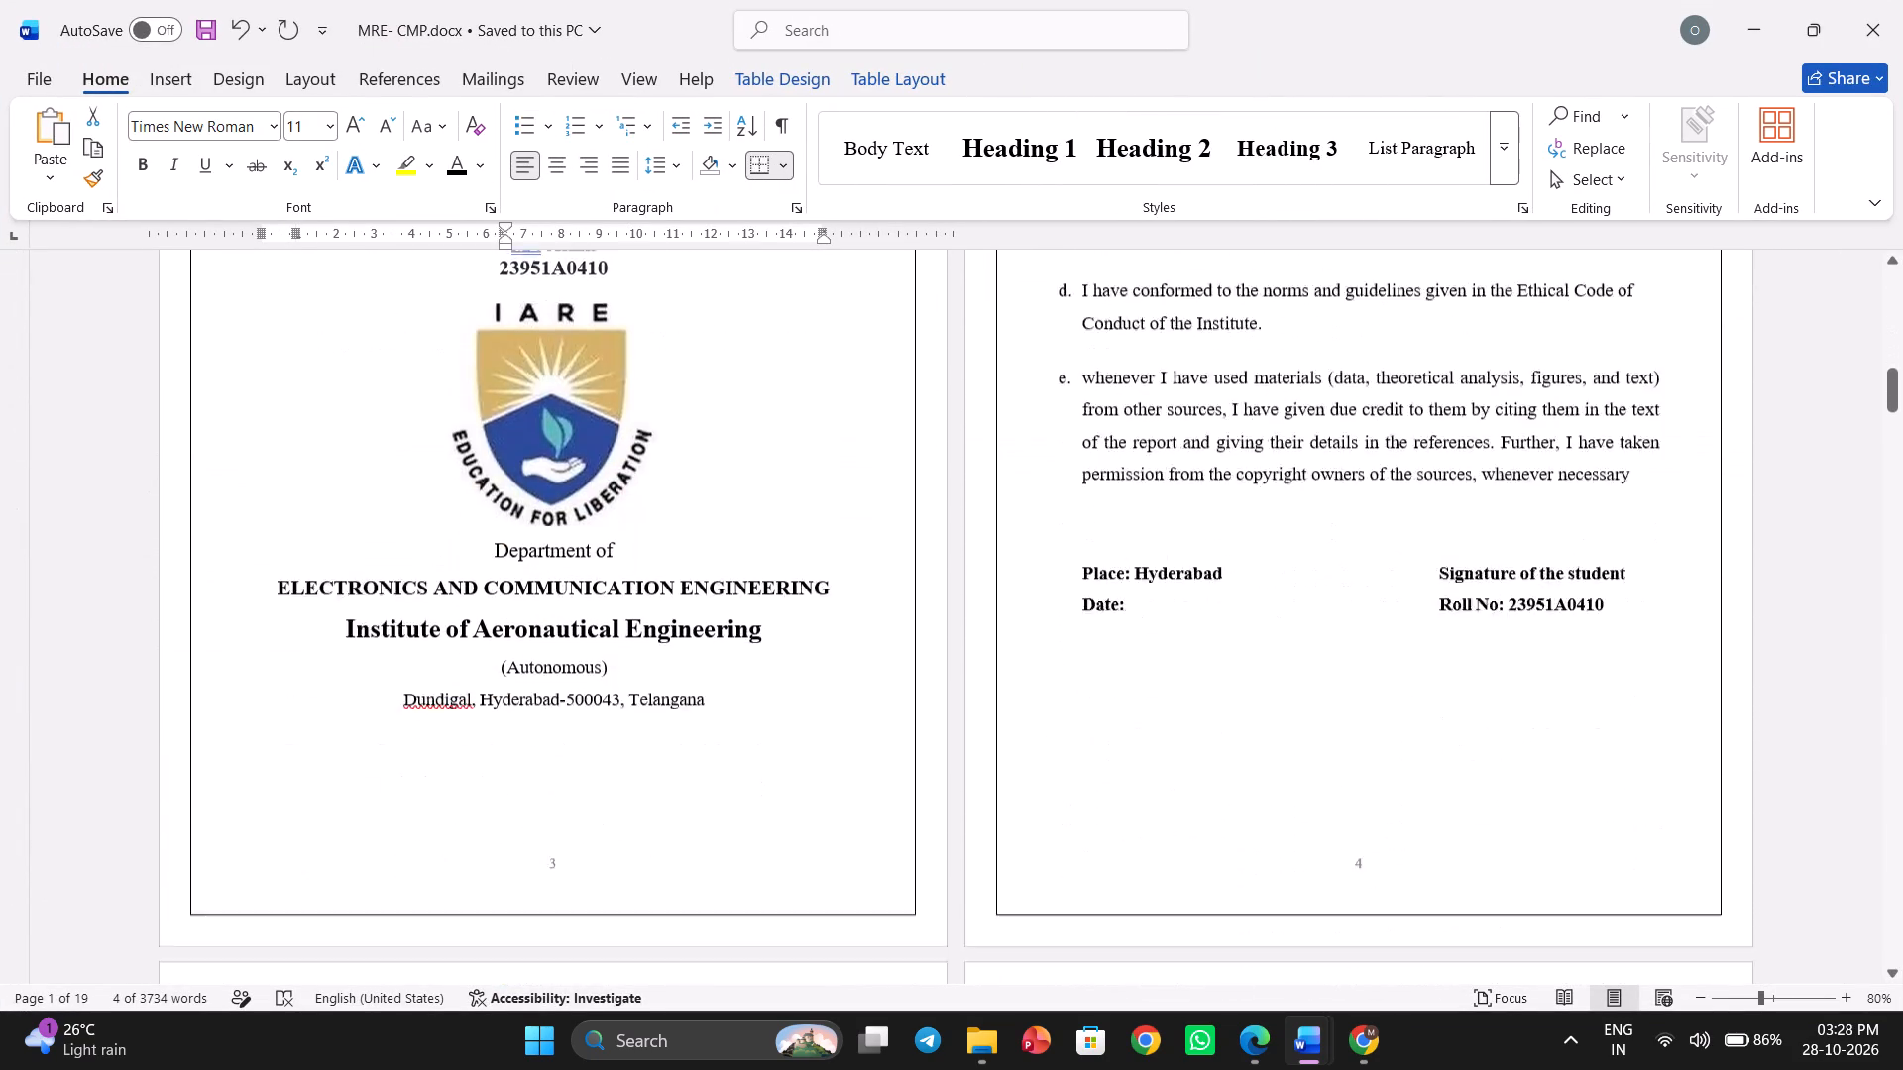
{"action": "scroll", "coordinate": [930, 571], "scroll_direction": "down", "scroll_amount": 8}
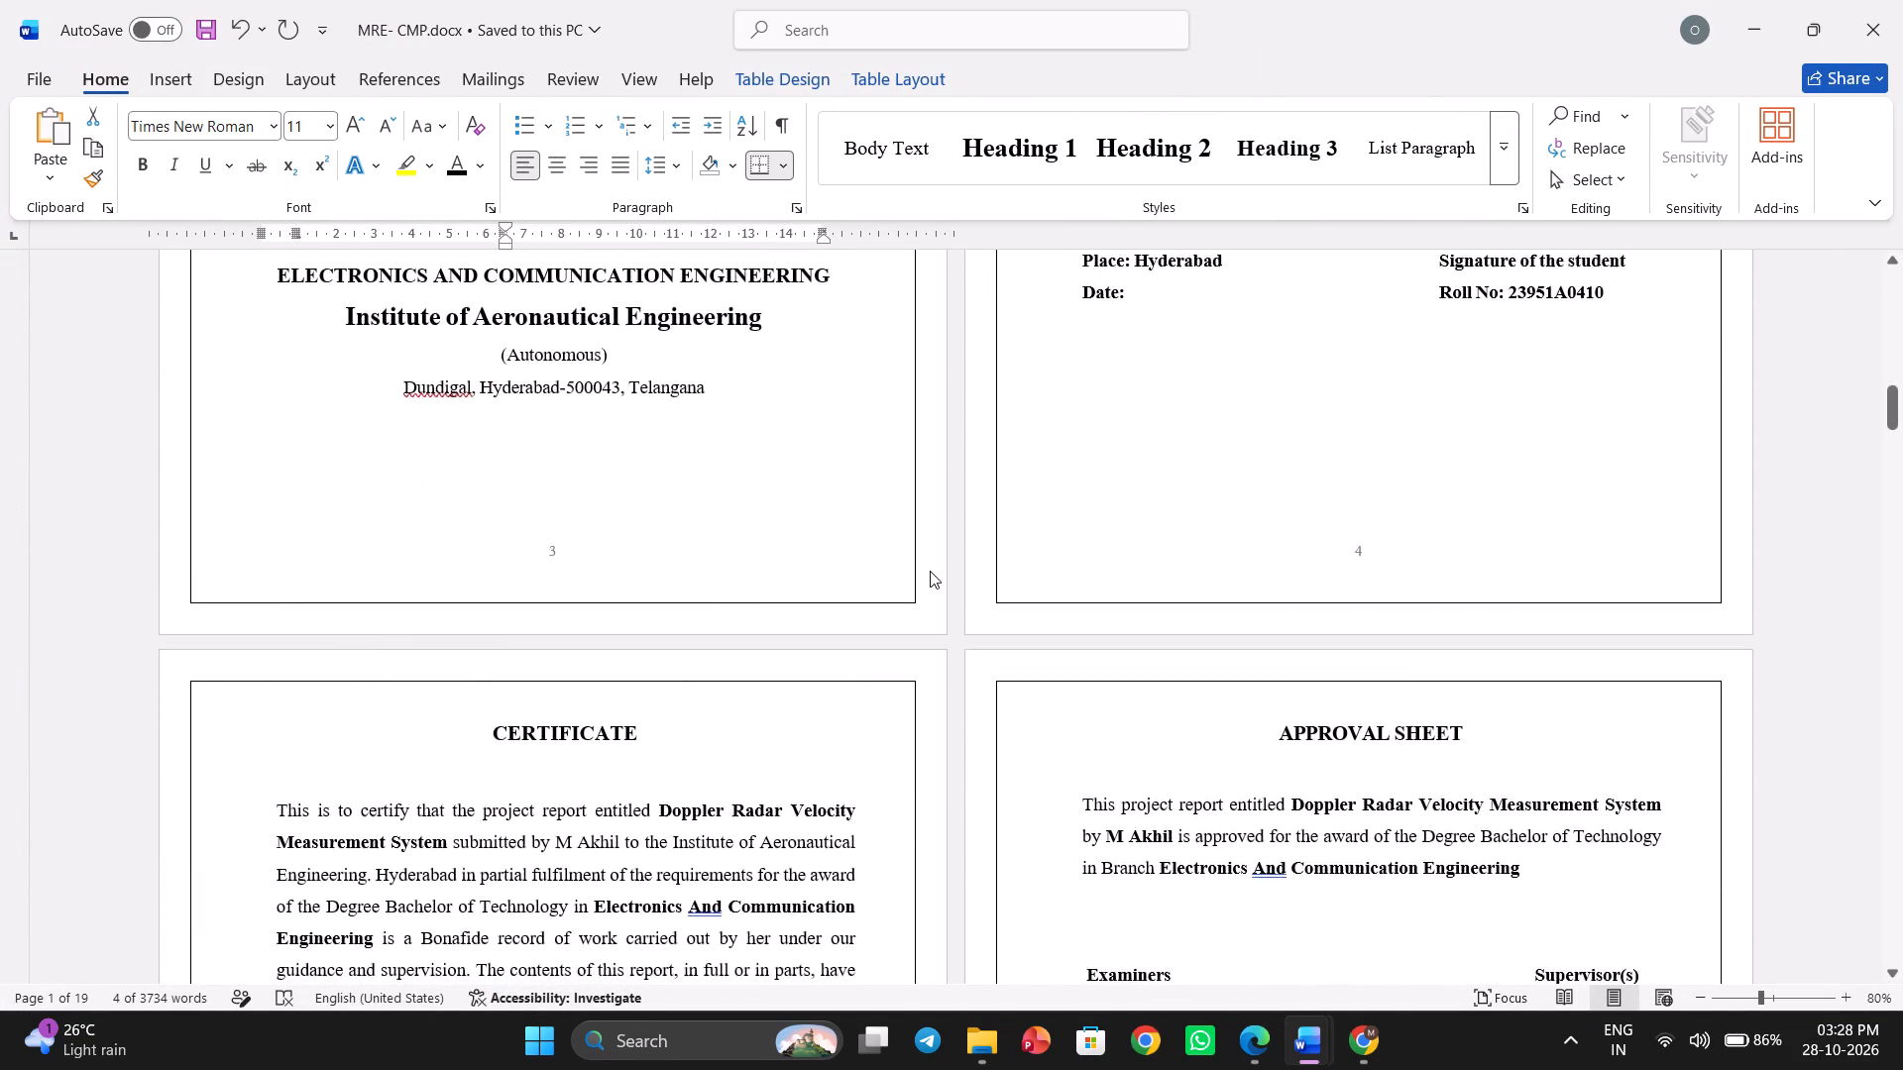
{"action": "scroll", "coordinate": [930, 571], "scroll_direction": "down", "scroll_amount": 11}
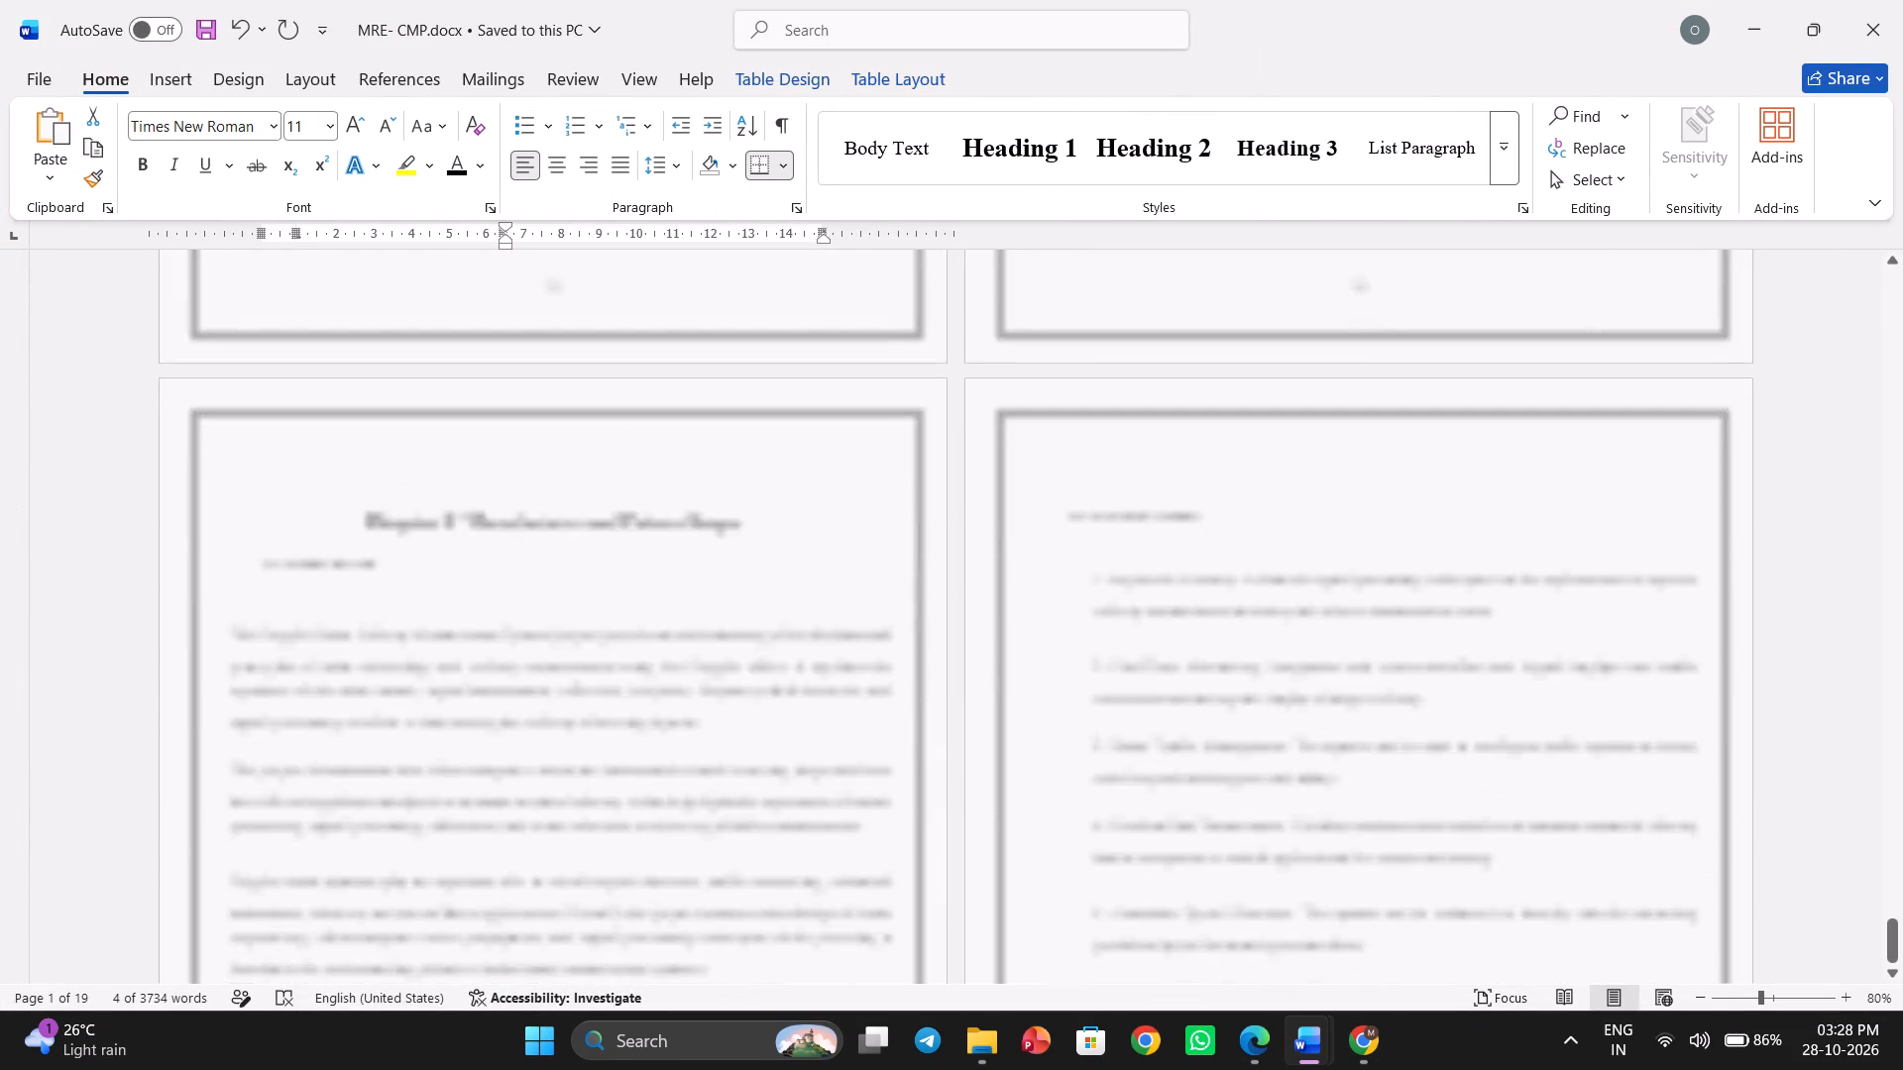
{"action": "scroll", "coordinate": [930, 571], "scroll_direction": "down", "scroll_amount": 1}
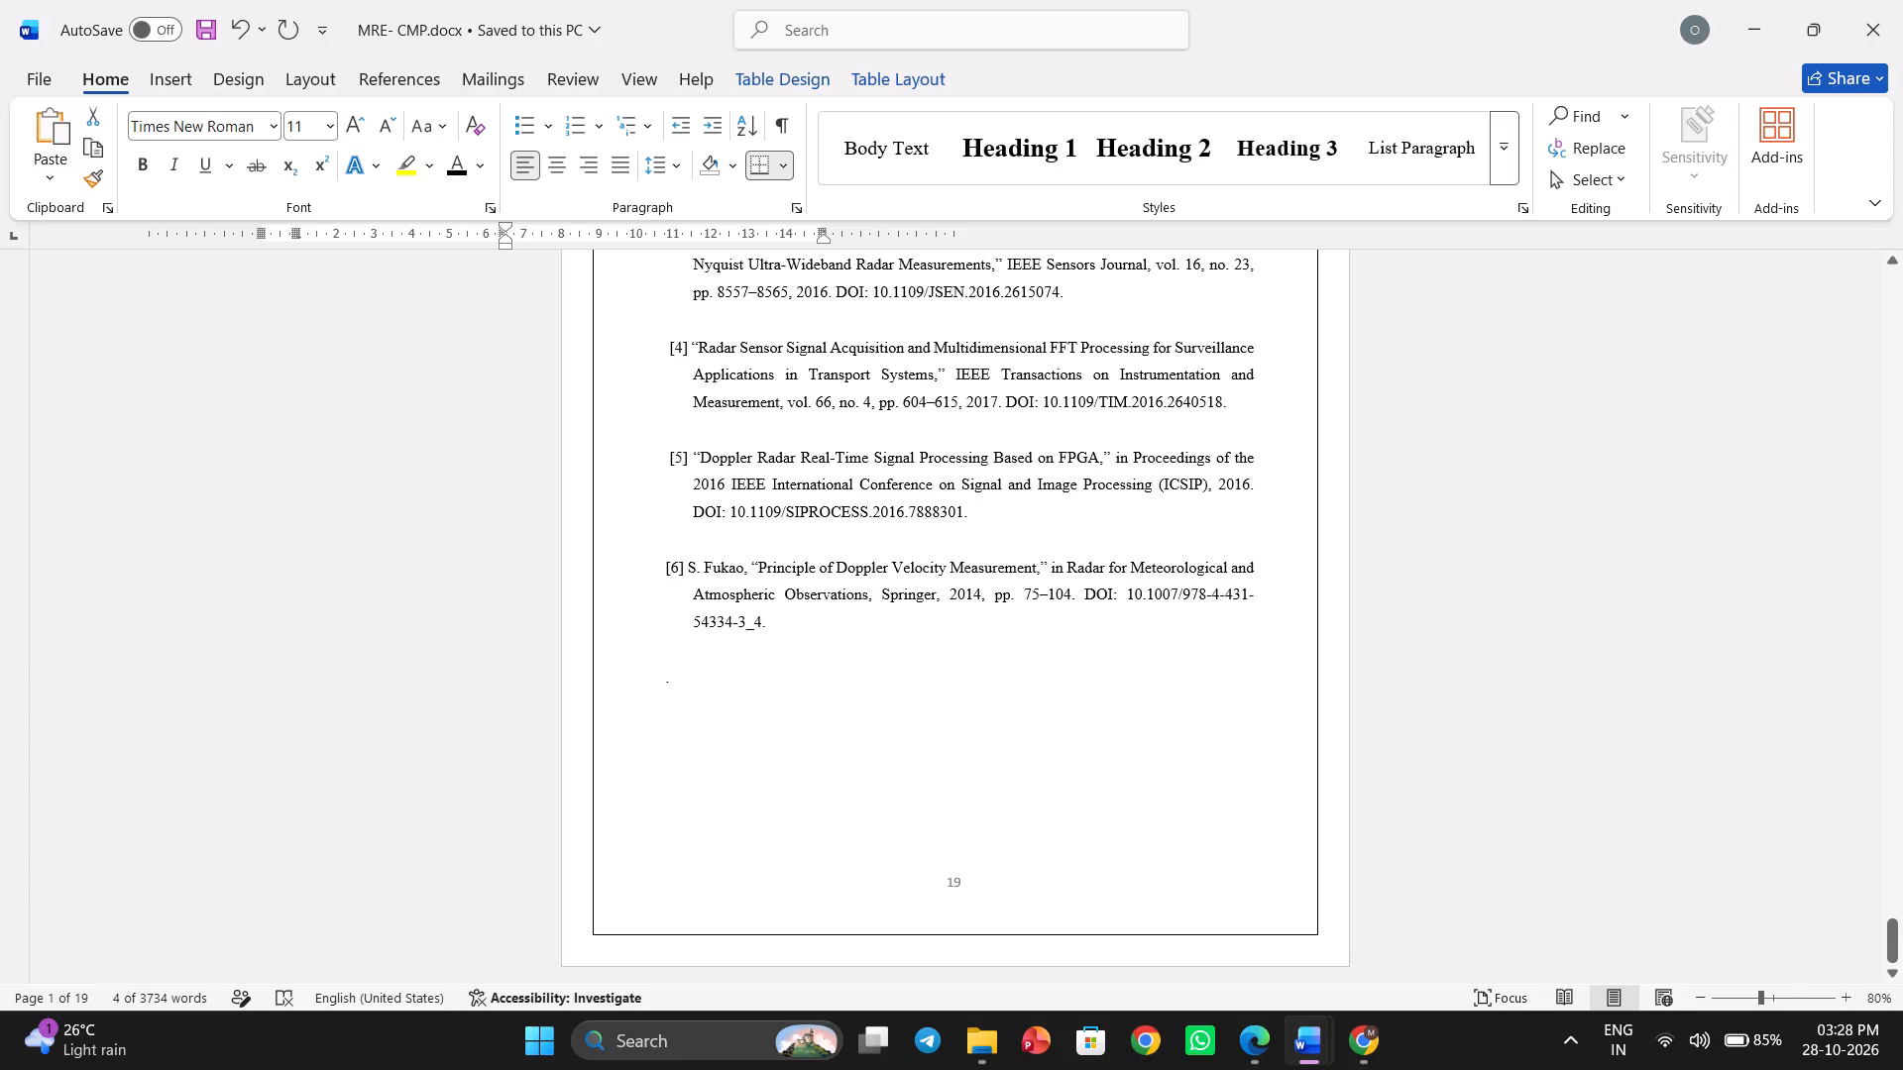
{"action": "left_click_drag", "start_coordinate": [836, 634], "coordinate": [784, 633]}
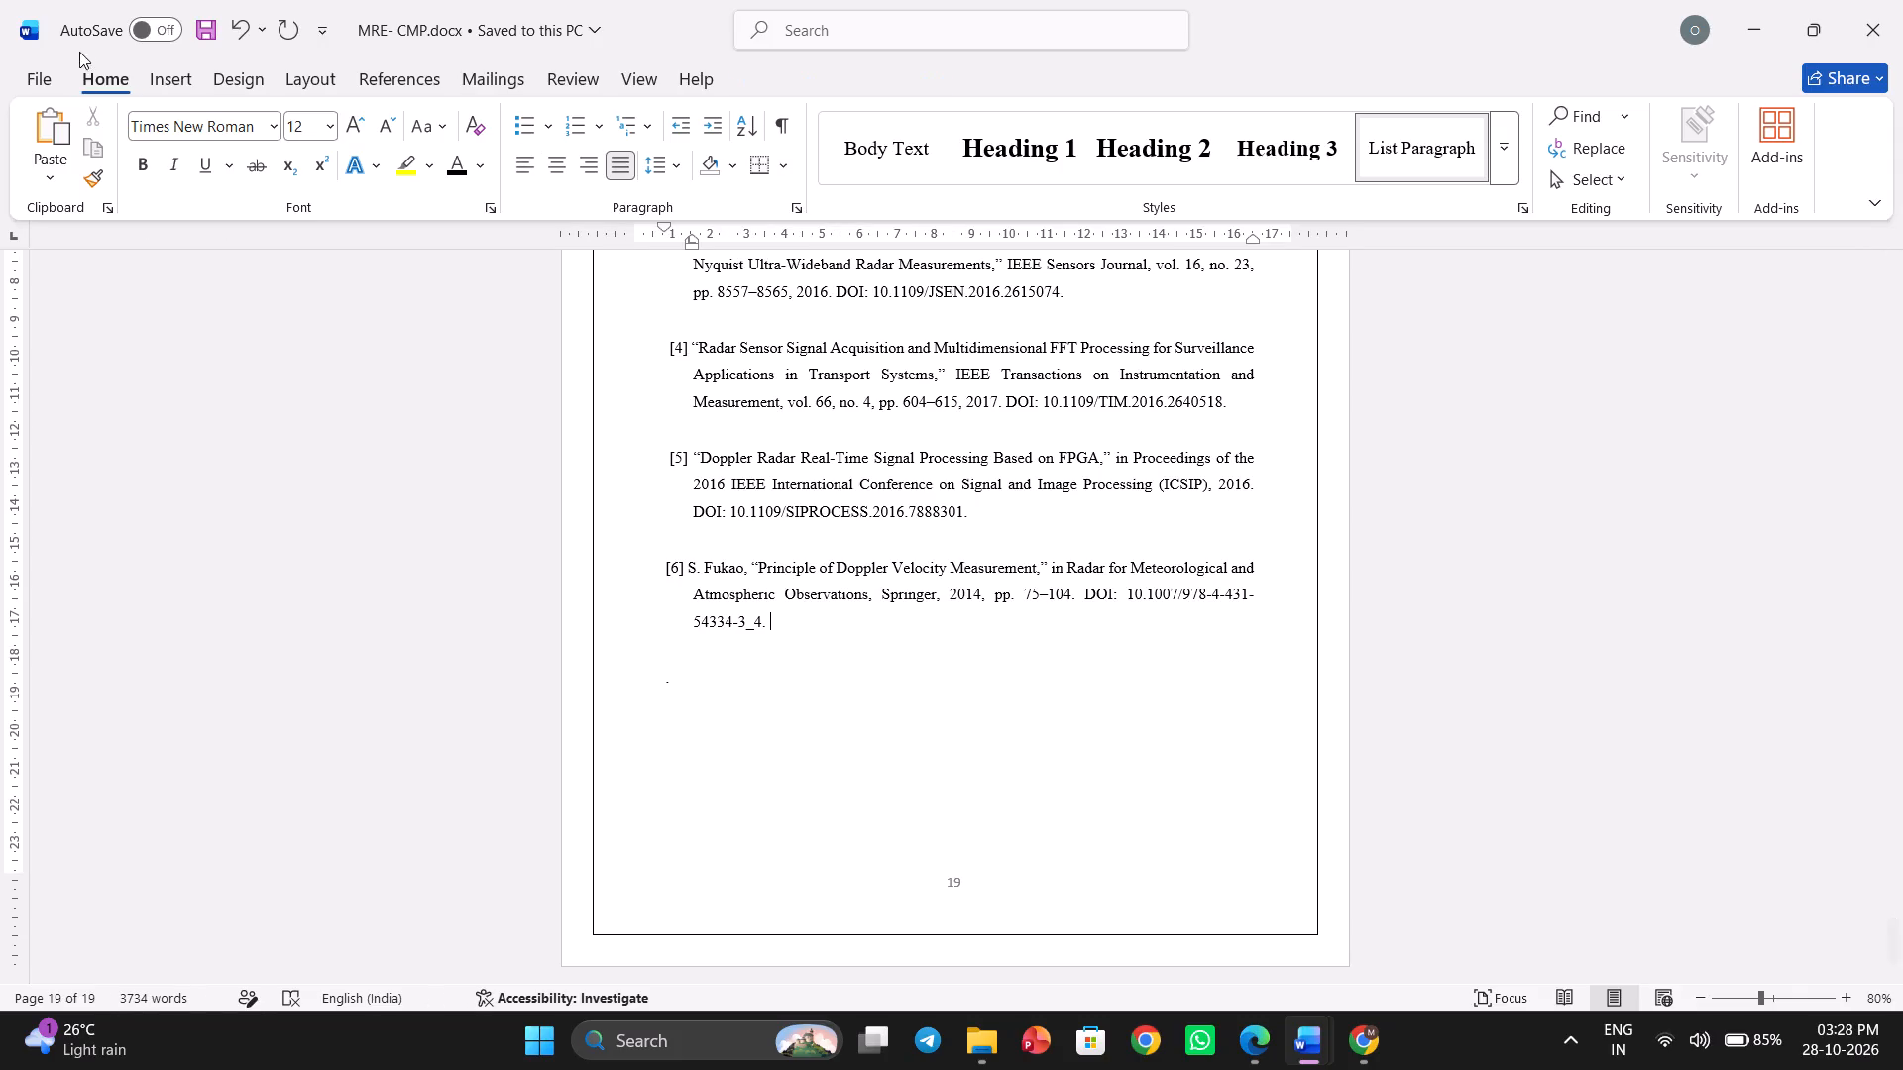
Save the report as the PDF MRE- CMP.pdf in the LAB folder.
{"action": "left_click", "coordinate": [29, 93]}
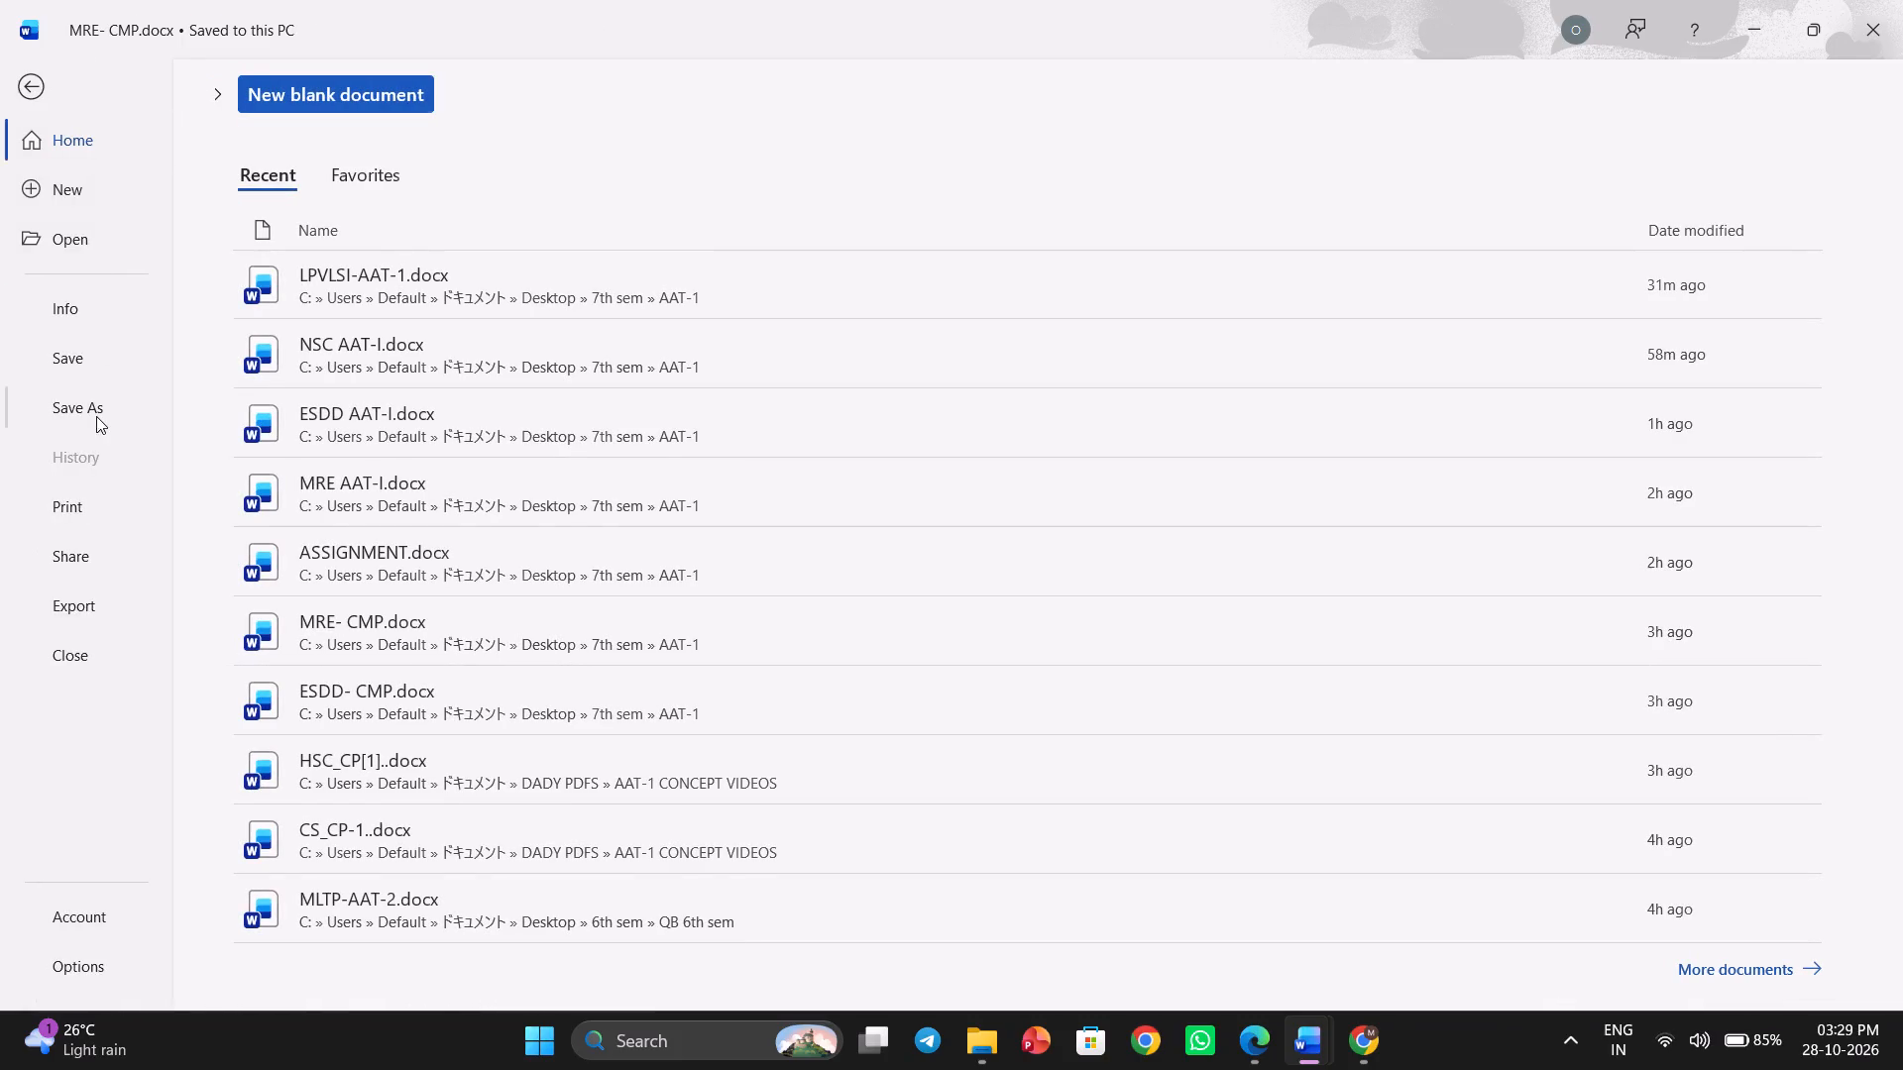
{"action": "left_click", "coordinate": [96, 416]}
{"action": "left_click", "coordinate": [720, 285]}
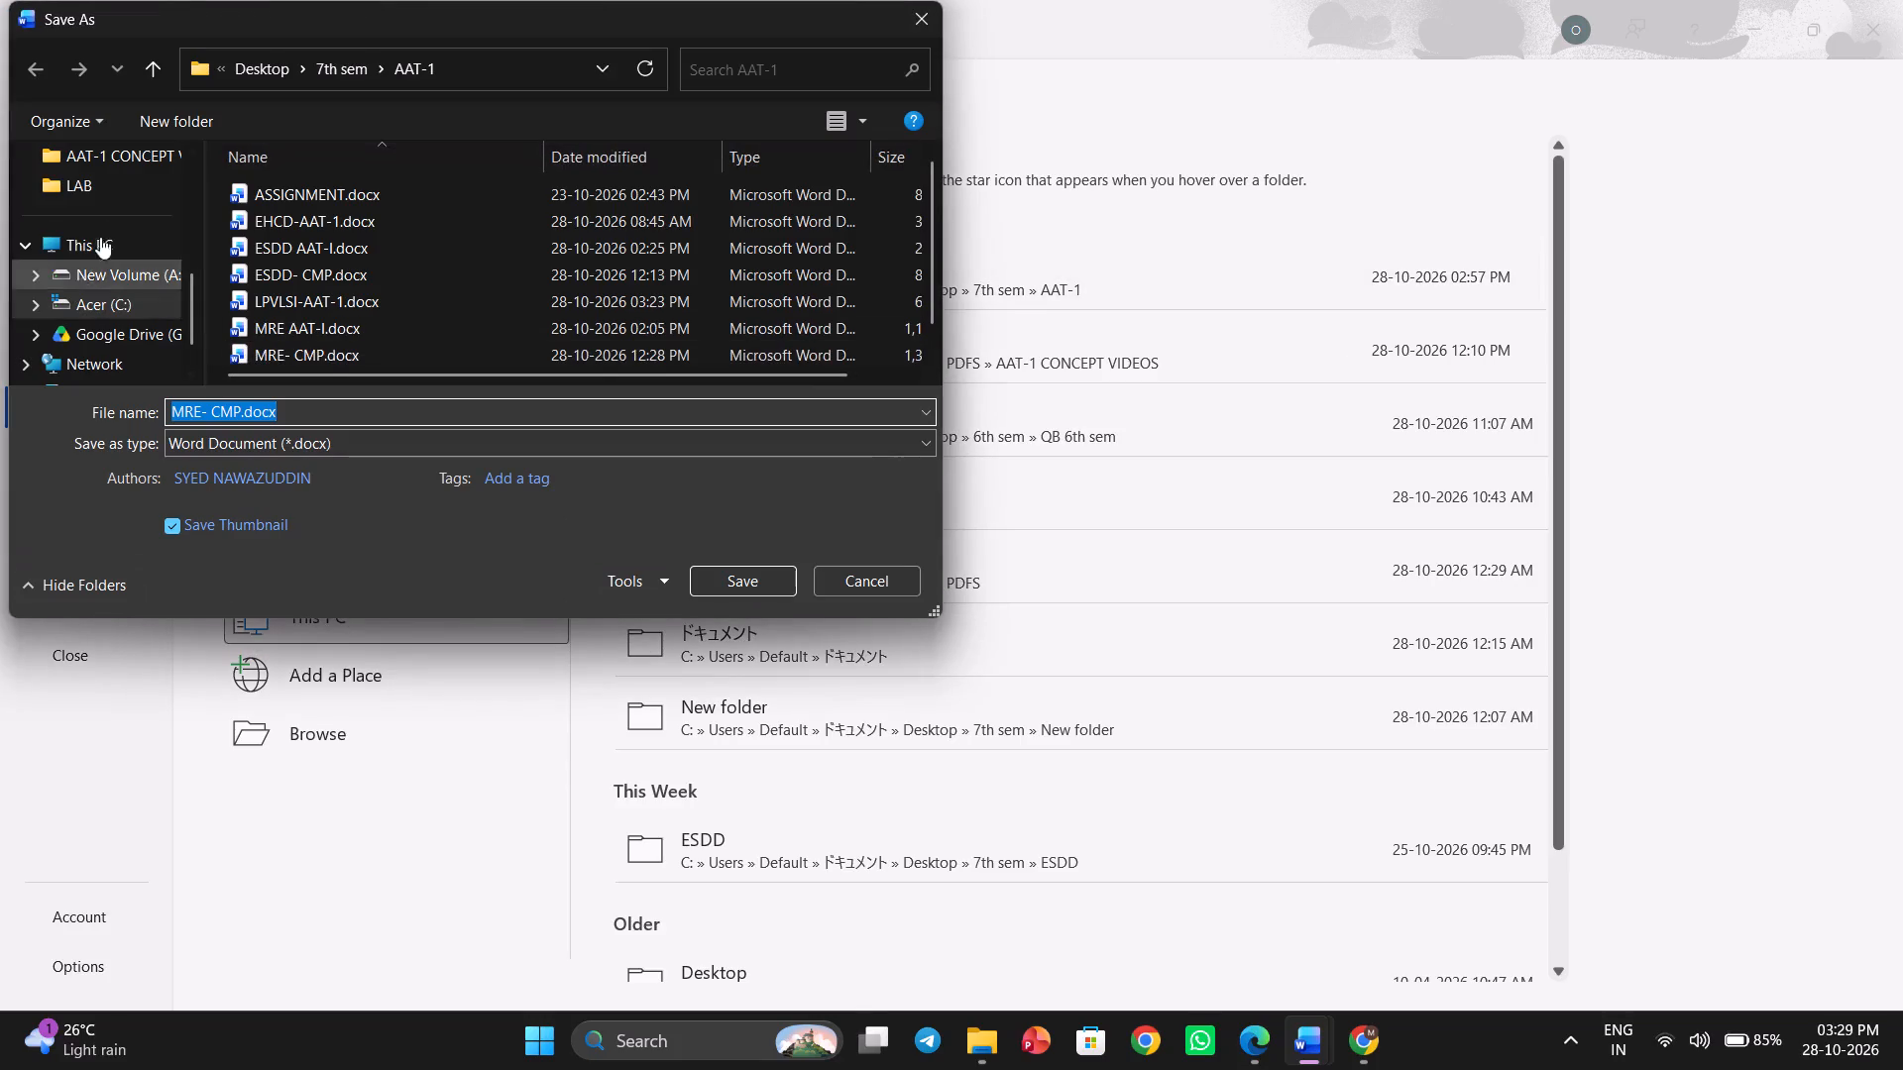
{"action": "double_click", "coordinate": [117, 170]}
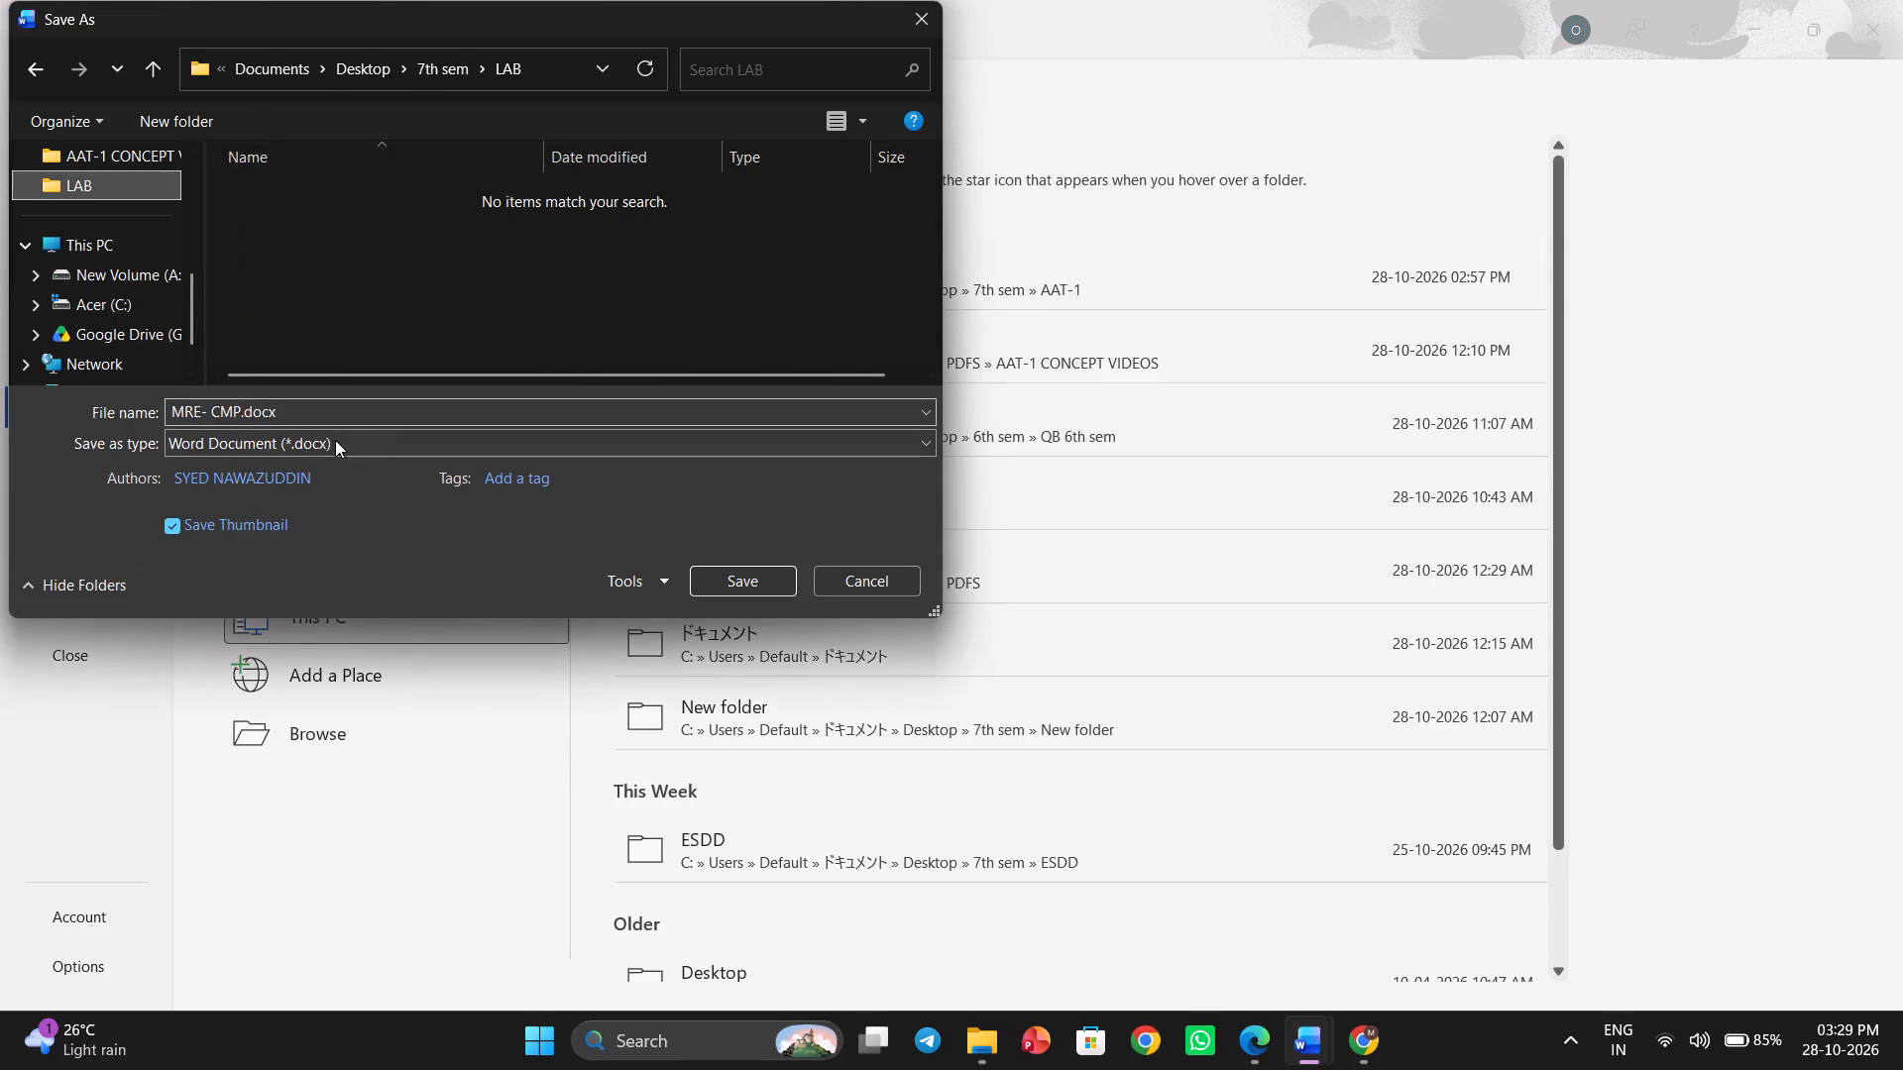
{"action": "left_click", "coordinate": [334, 440]}
{"action": "left_click", "coordinate": [265, 589]}
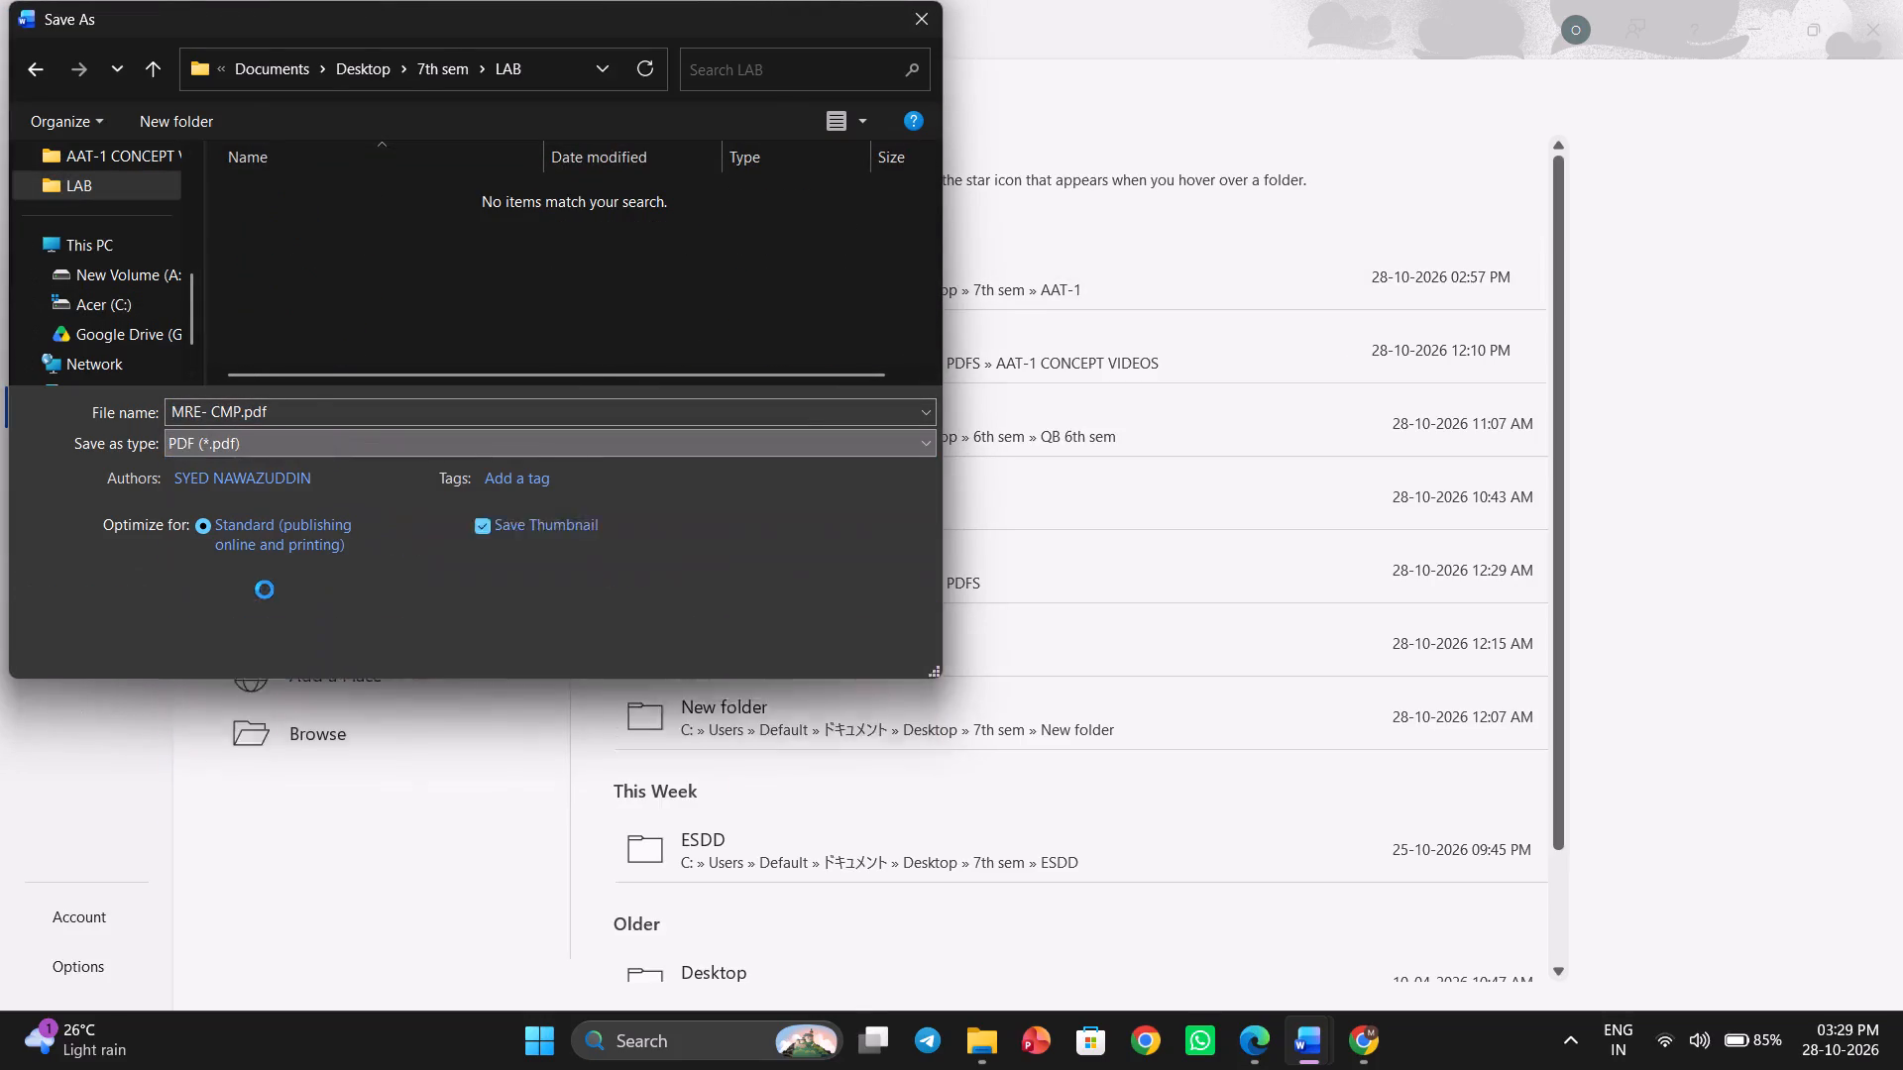
{"action": "left_click", "coordinate": [717, 649]}
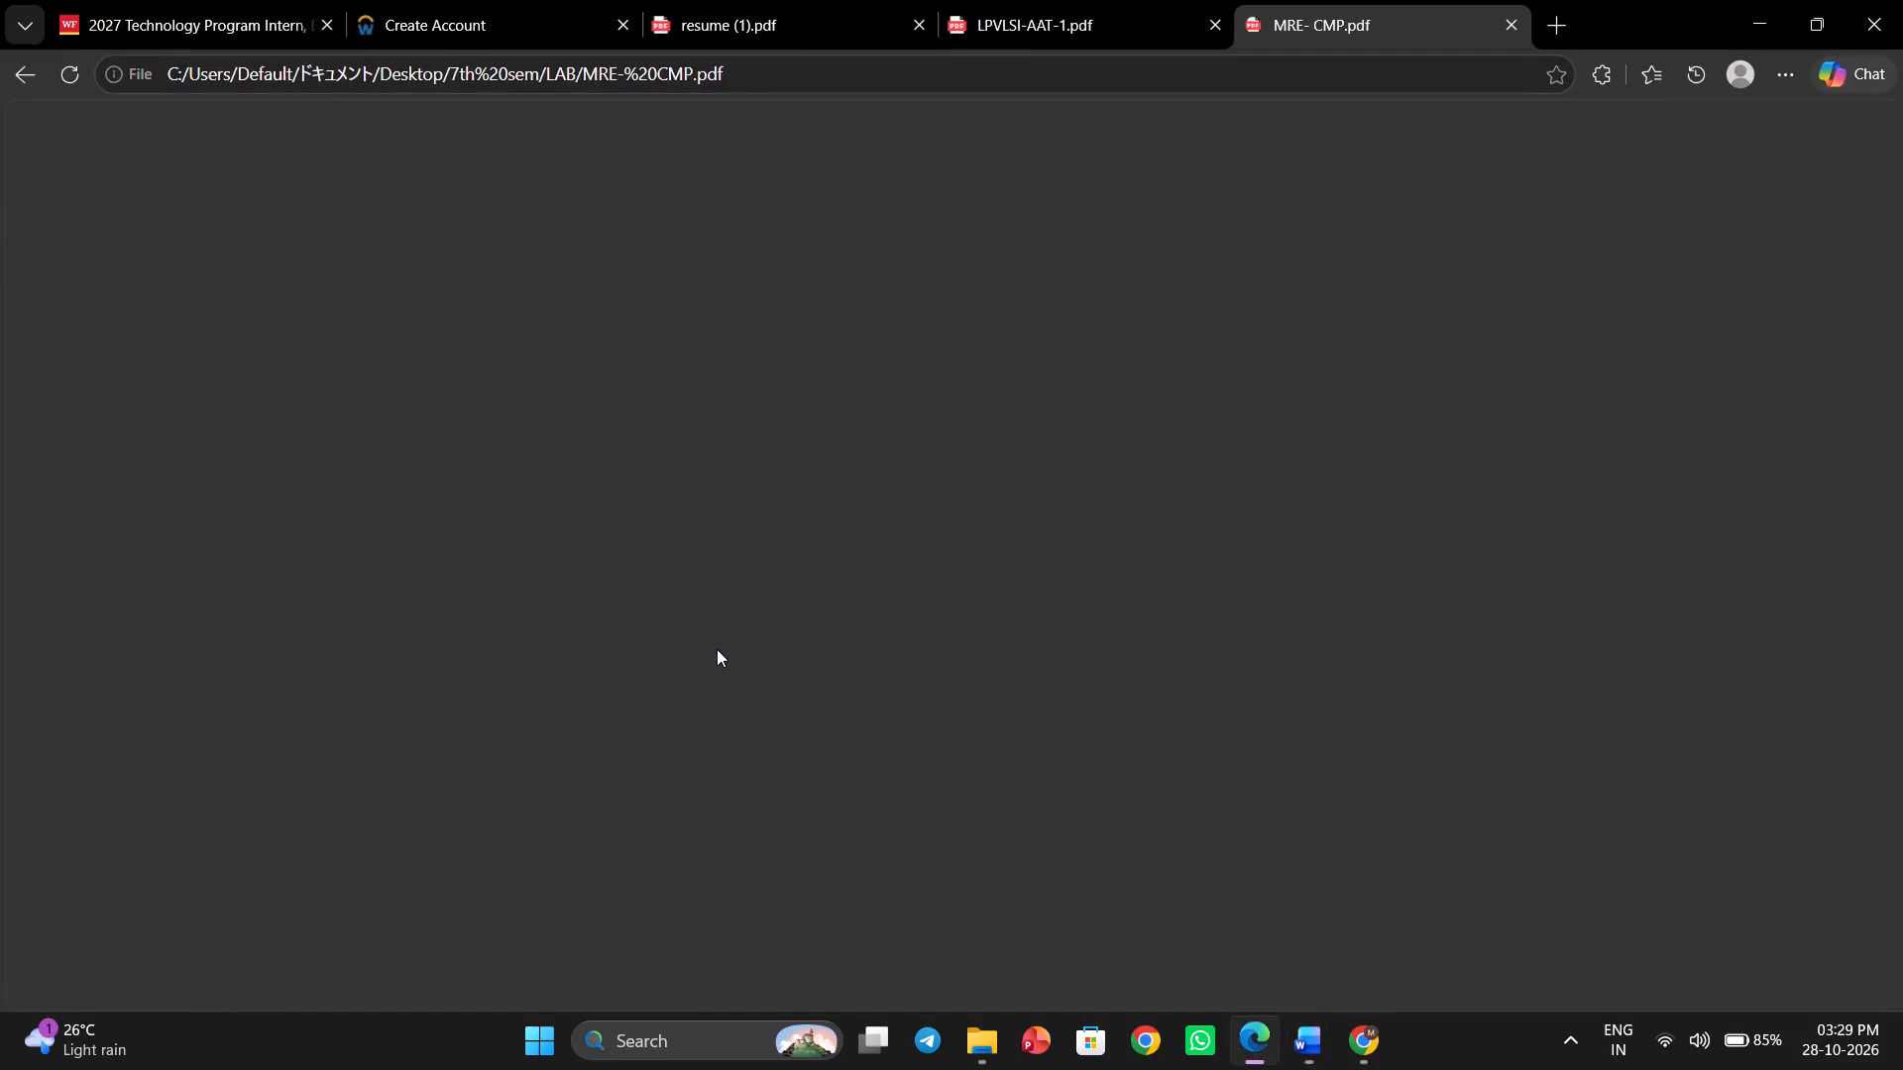
Look through the exported MRE- CMP.pdf in Edge from the self-assessment form to the references on the last page.
{"action": "scroll", "coordinate": [717, 649], "scroll_direction": "down", "scroll_amount": 1}
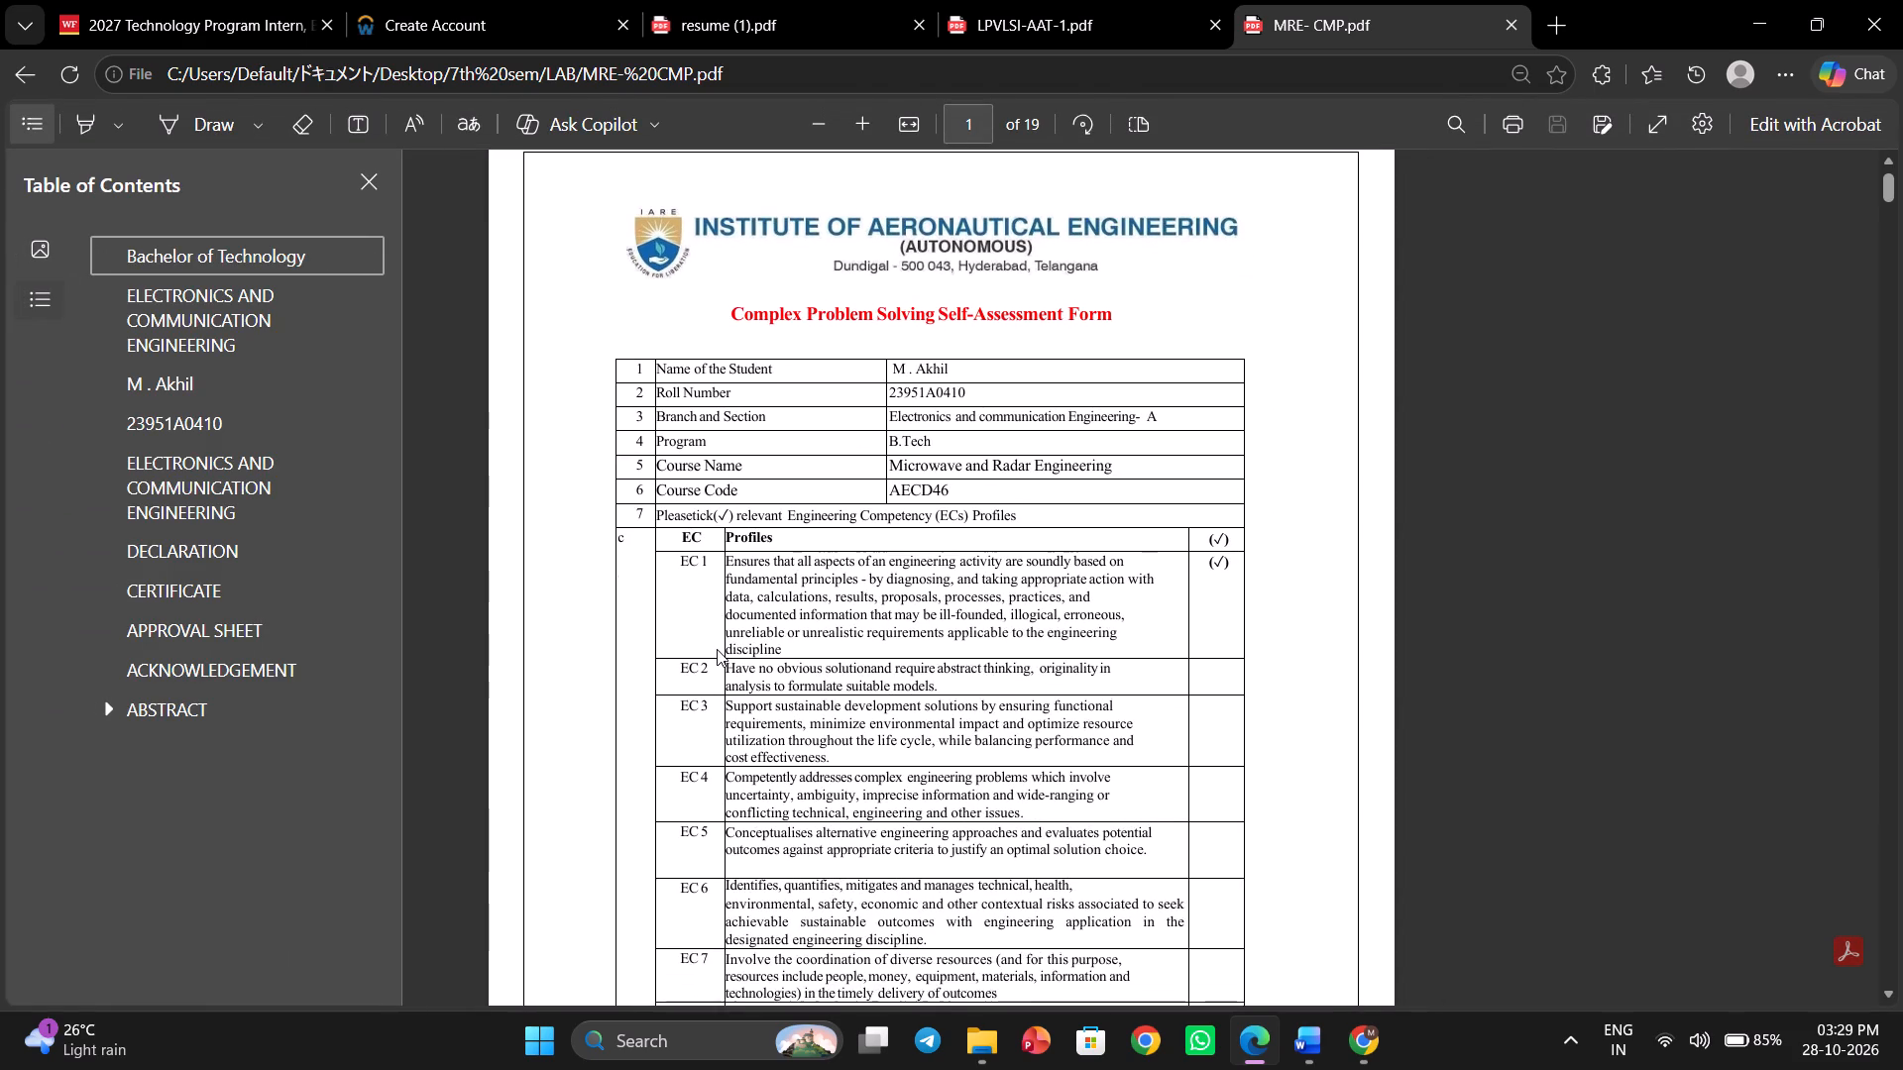
{"action": "scroll", "coordinate": [717, 649], "scroll_direction": "down", "scroll_amount": 7}
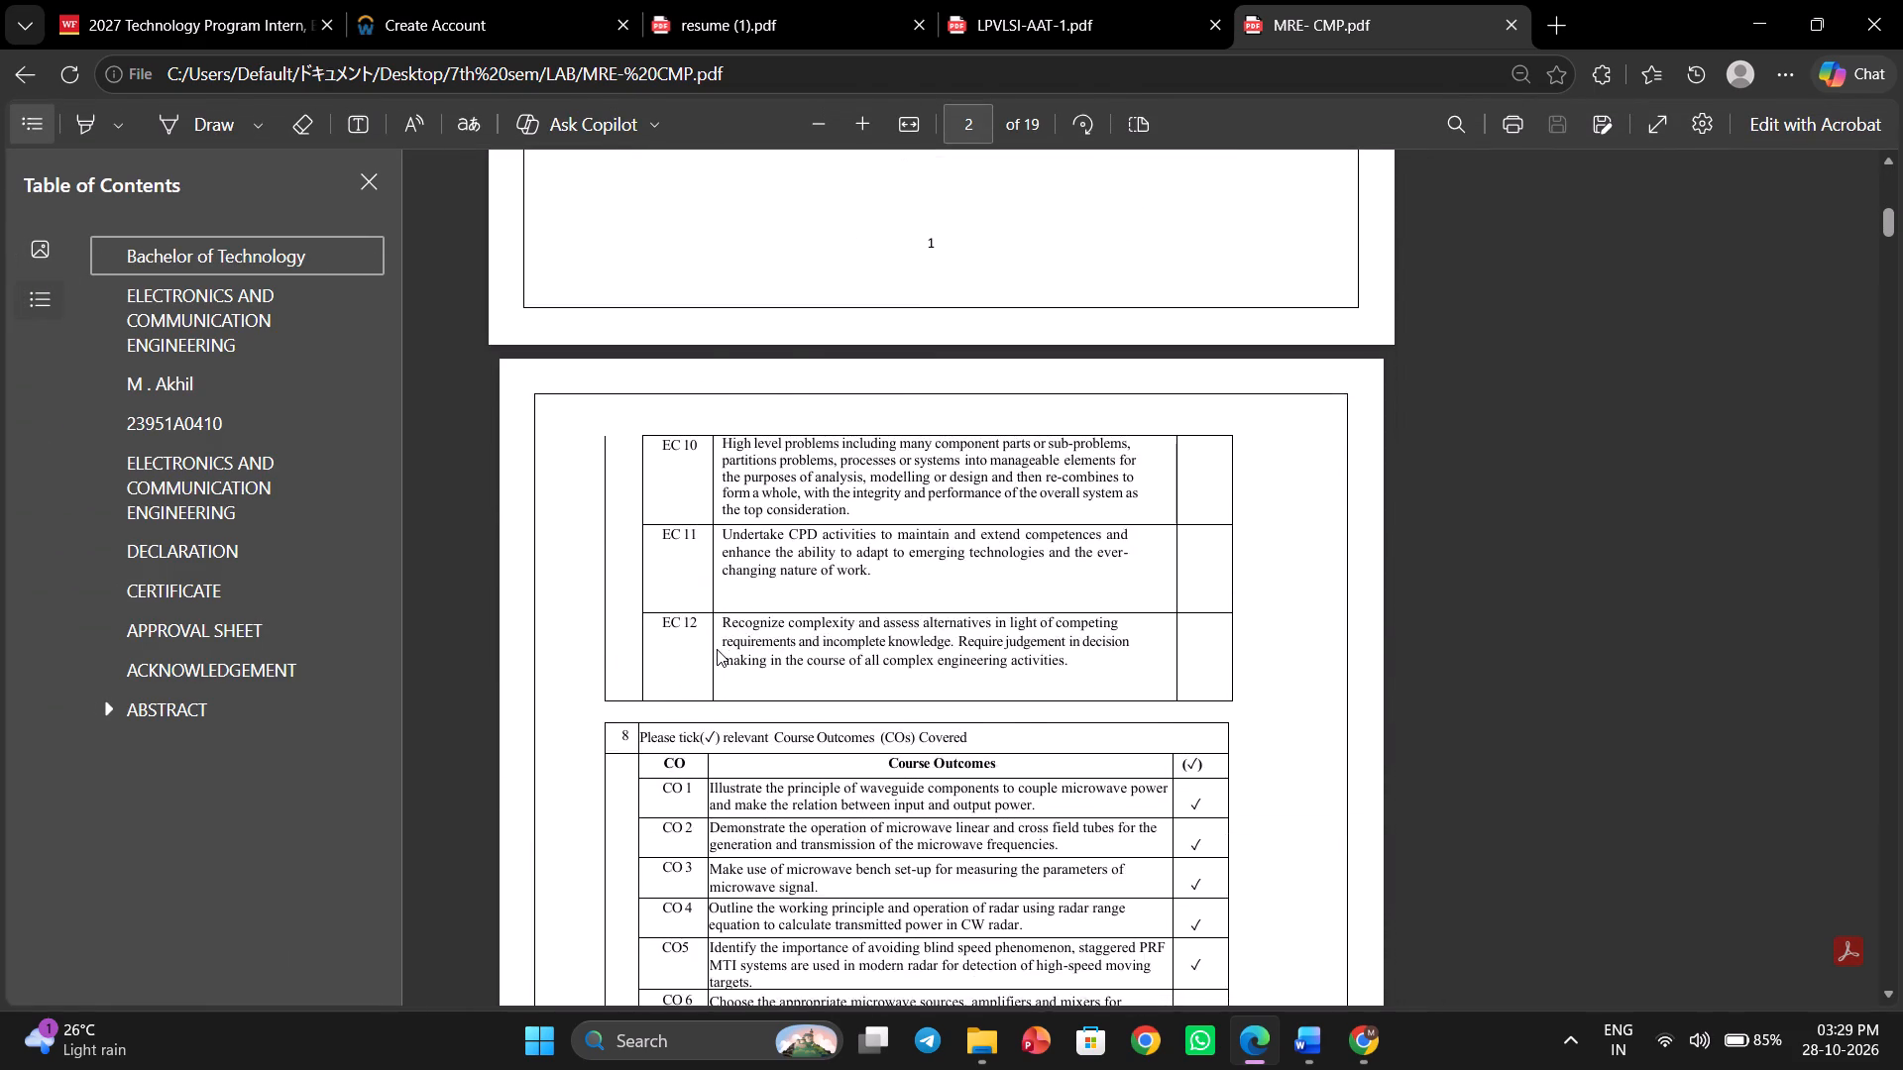
{"action": "scroll", "coordinate": [717, 649], "scroll_direction": "down", "scroll_amount": 7}
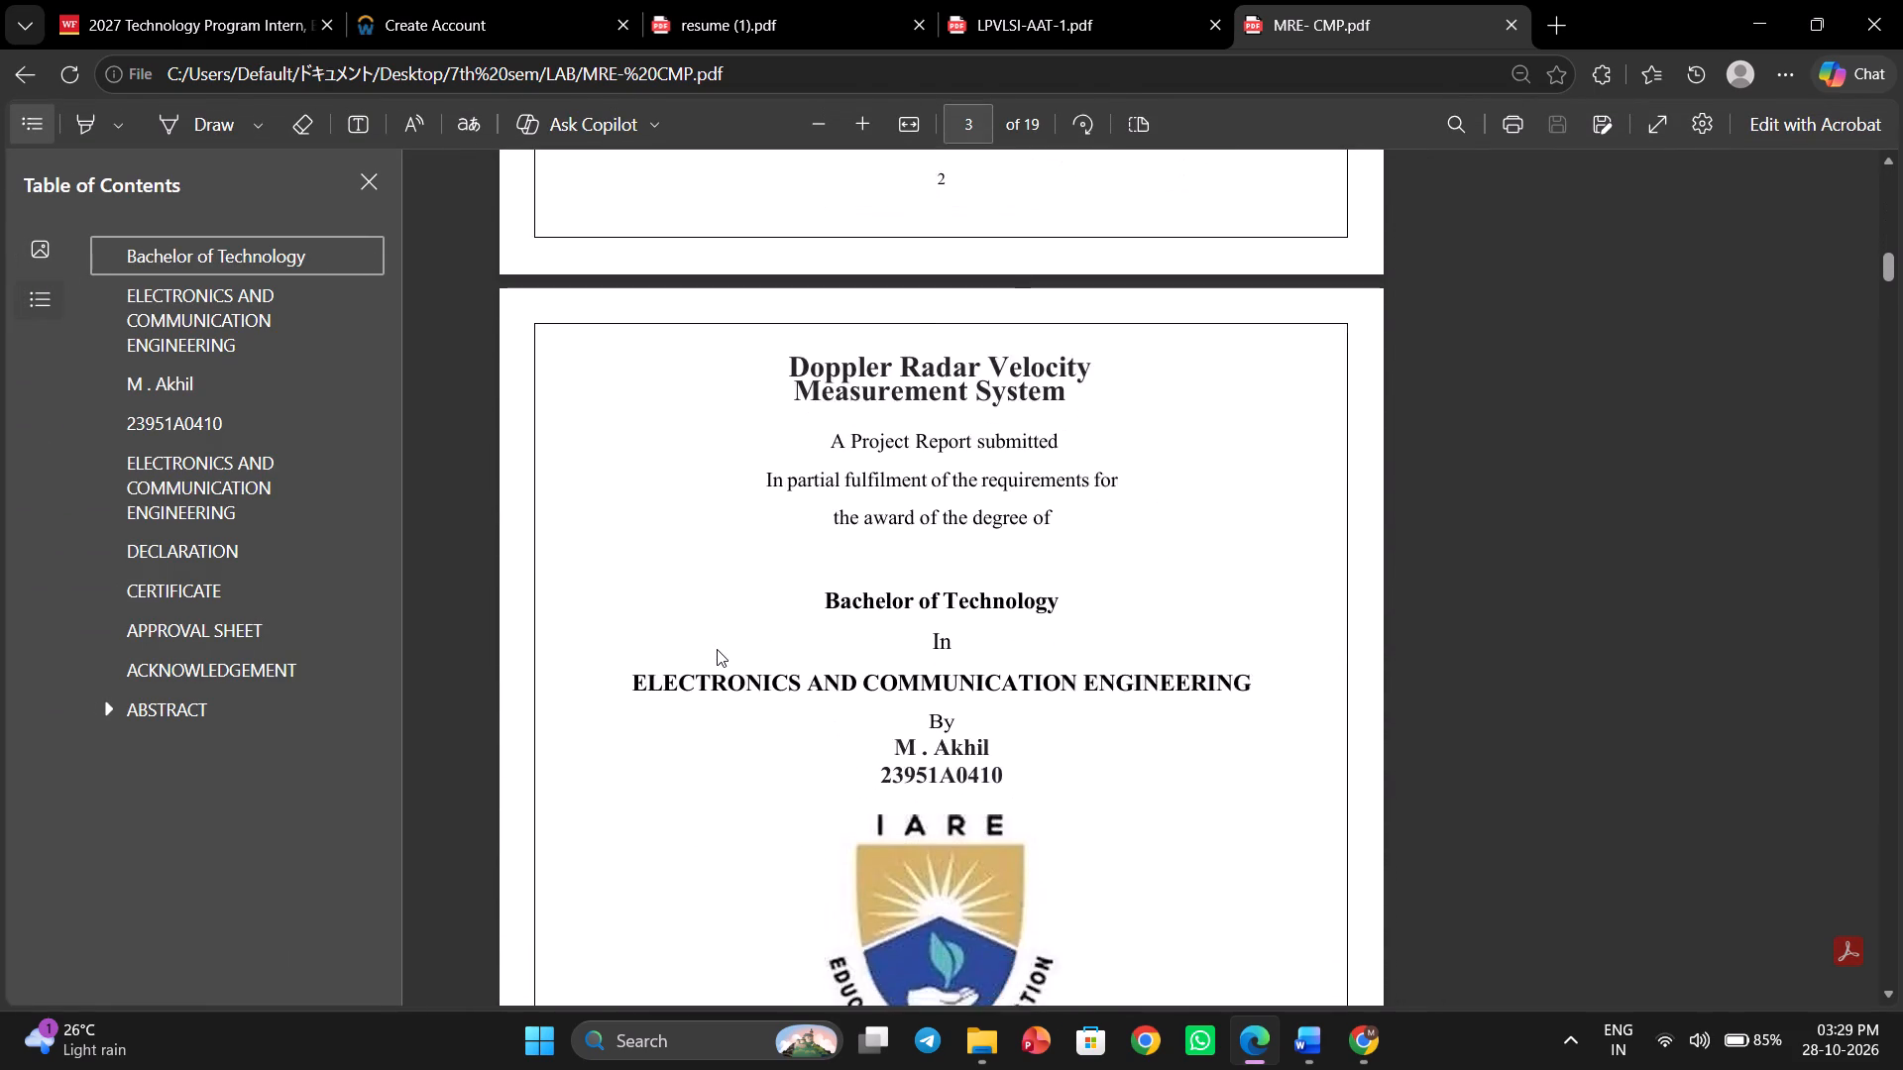
{"action": "scroll", "coordinate": [717, 649], "scroll_direction": "down", "scroll_amount": 6}
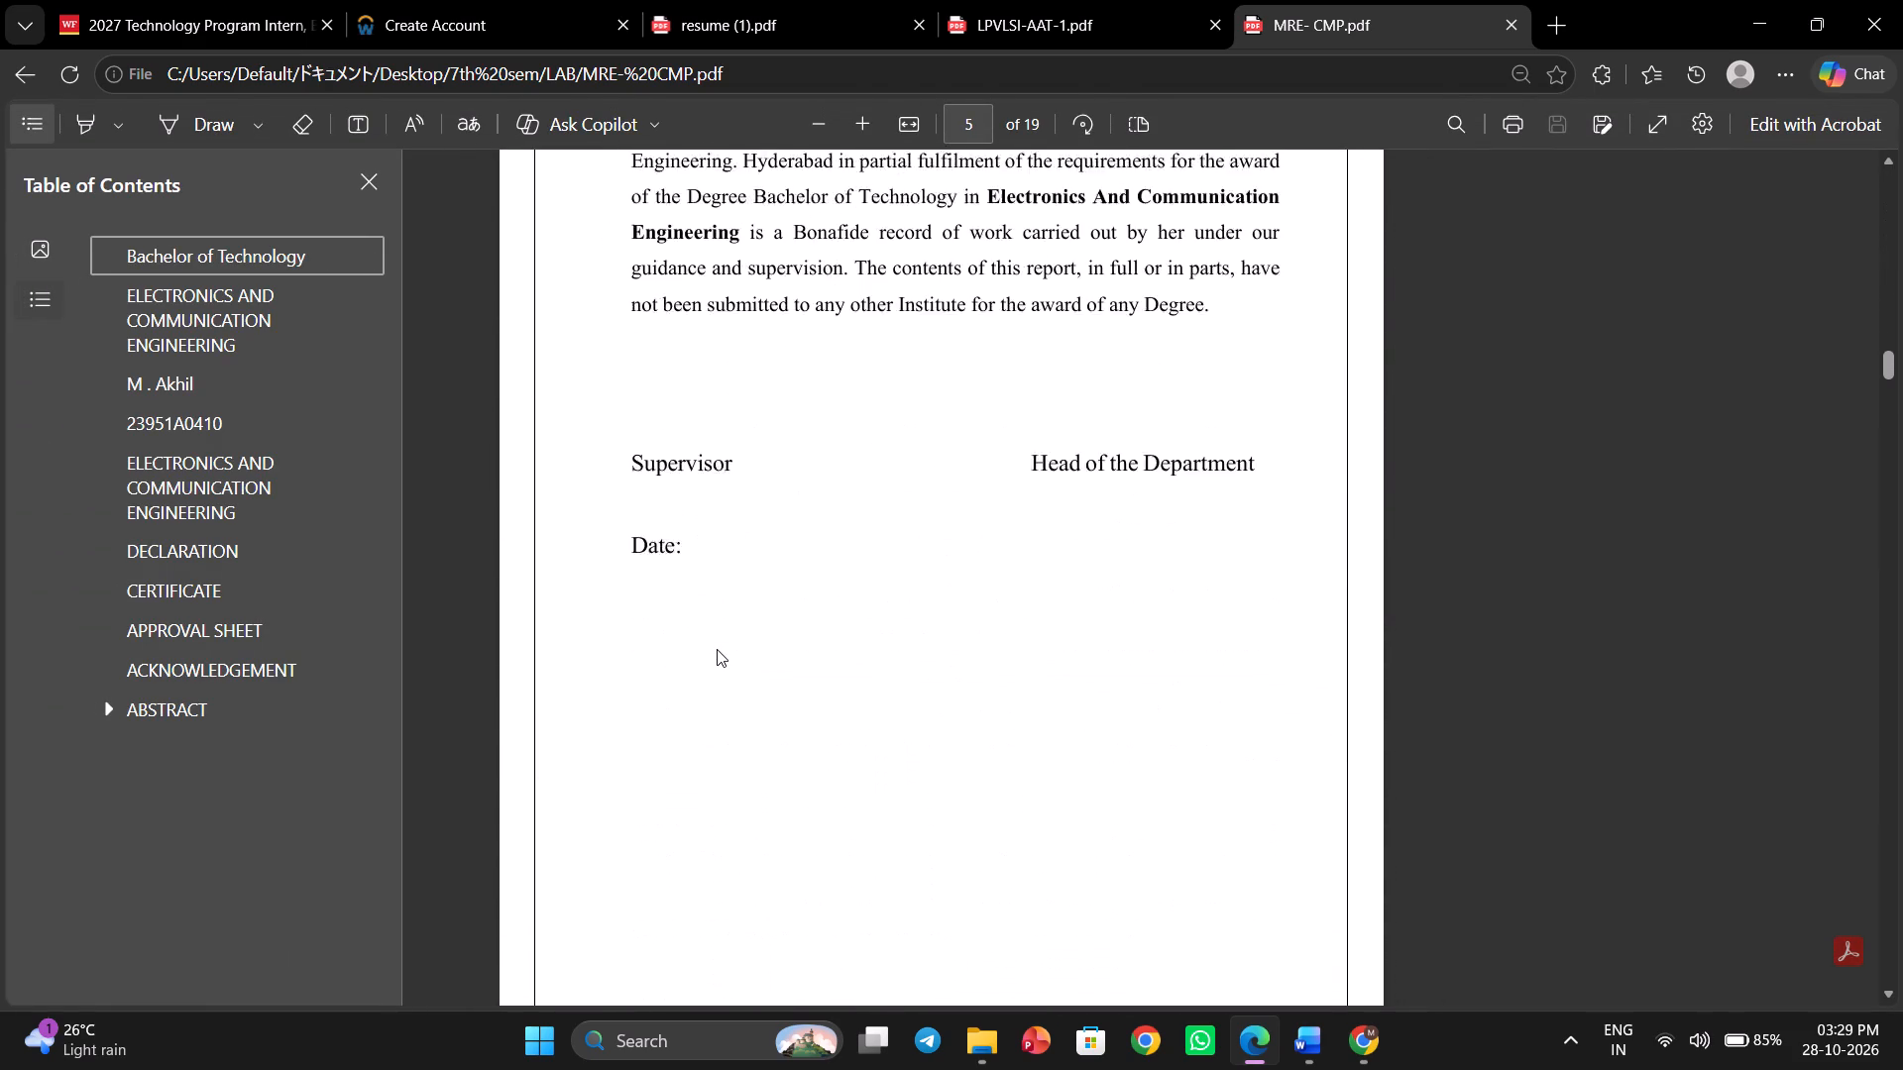
{"action": "scroll", "coordinate": [717, 649], "scroll_direction": "right", "scroll_amount": 1}
{"action": "scroll", "coordinate": [717, 649], "scroll_direction": "down", "scroll_amount": 2}
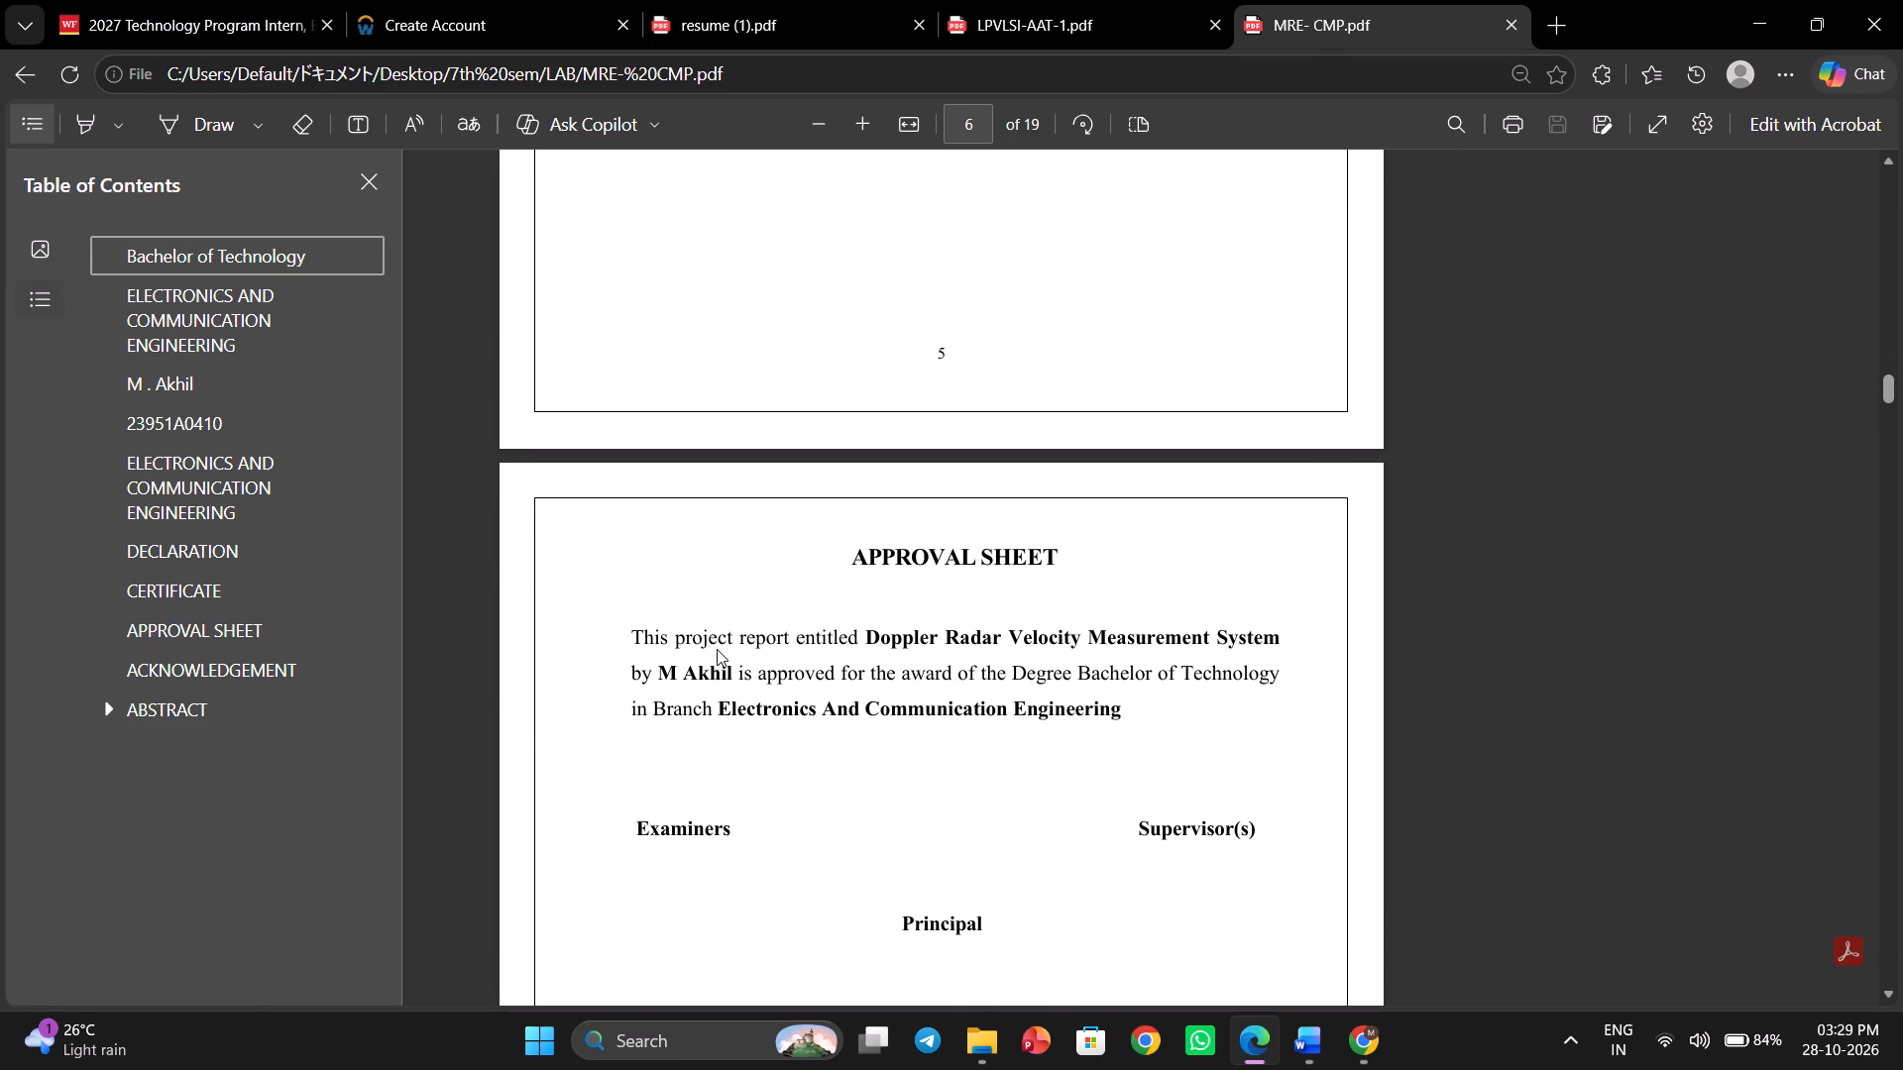
{"action": "scroll", "coordinate": [717, 649], "scroll_direction": "down", "scroll_amount": 5}
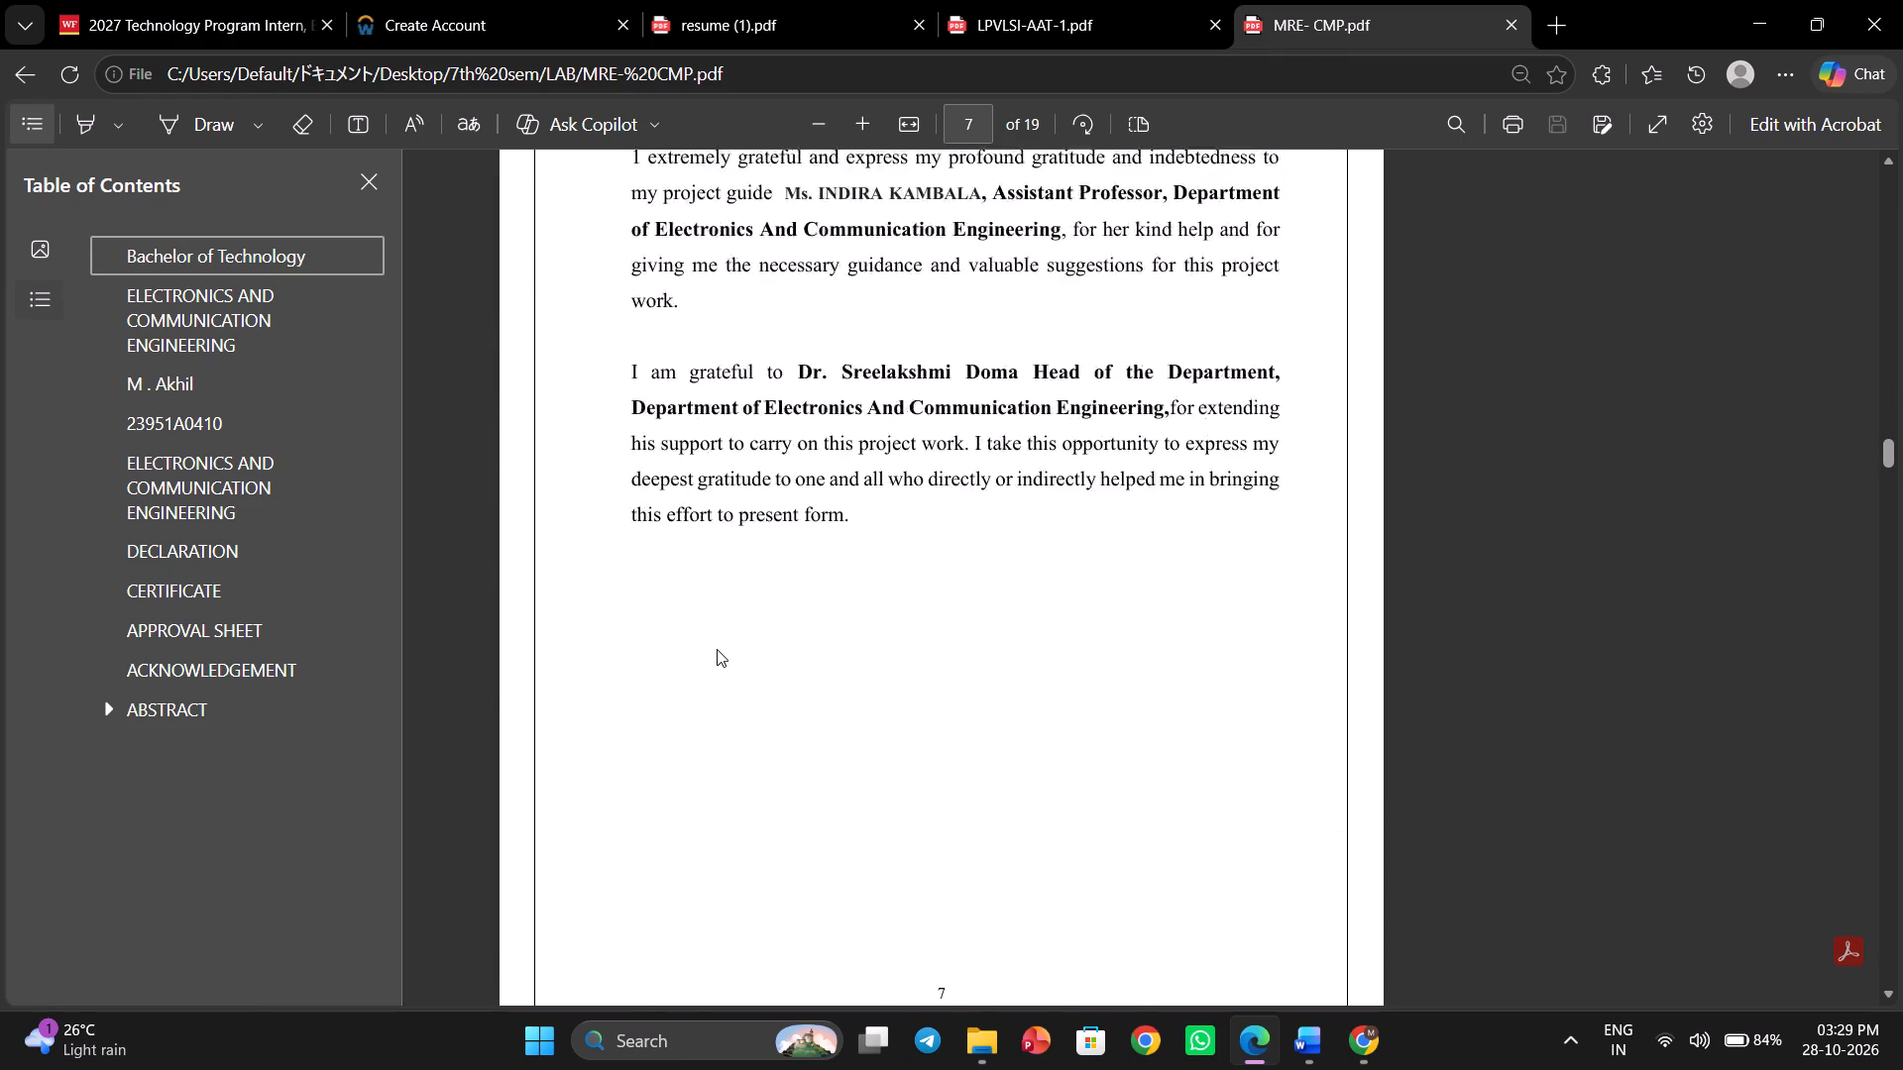
{"action": "scroll", "coordinate": [726, 640], "scroll_direction": "down", "scroll_amount": 1}
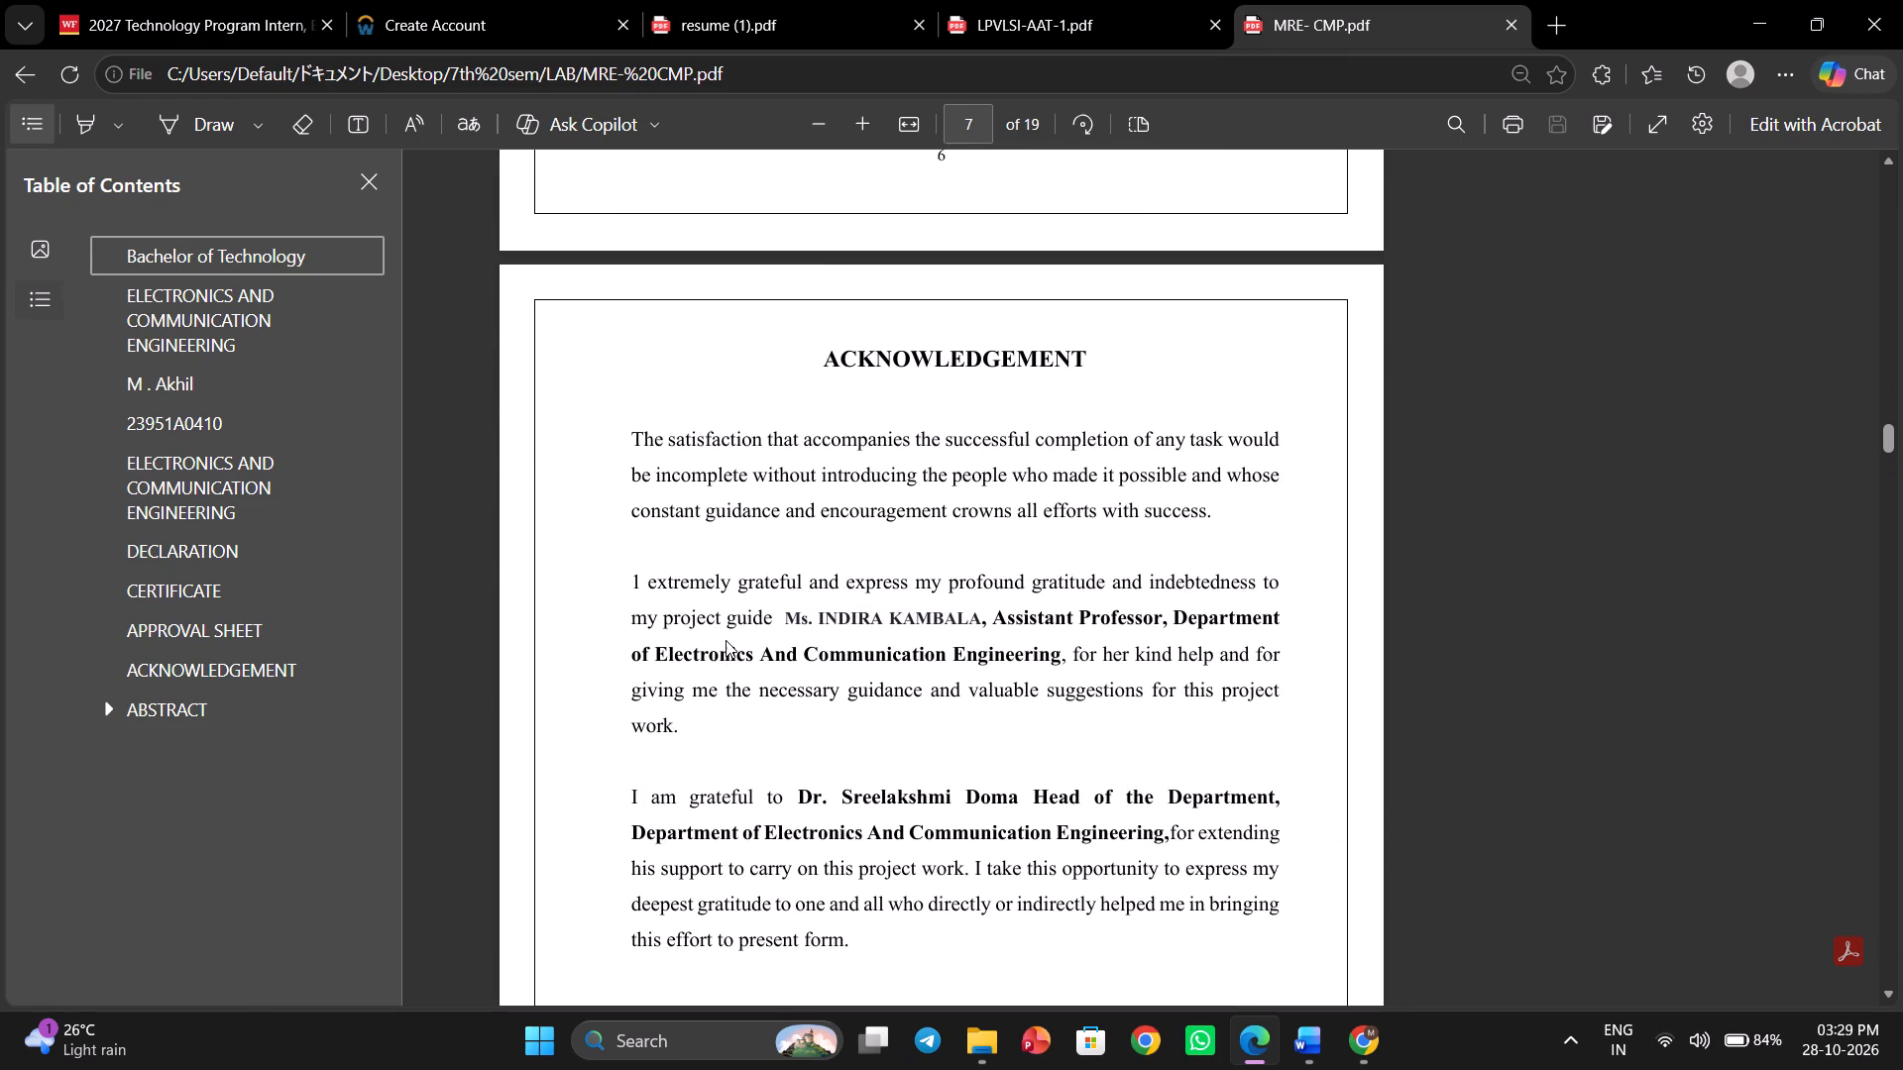
{"action": "scroll", "coordinate": [726, 640], "scroll_direction": "down", "scroll_amount": 1}
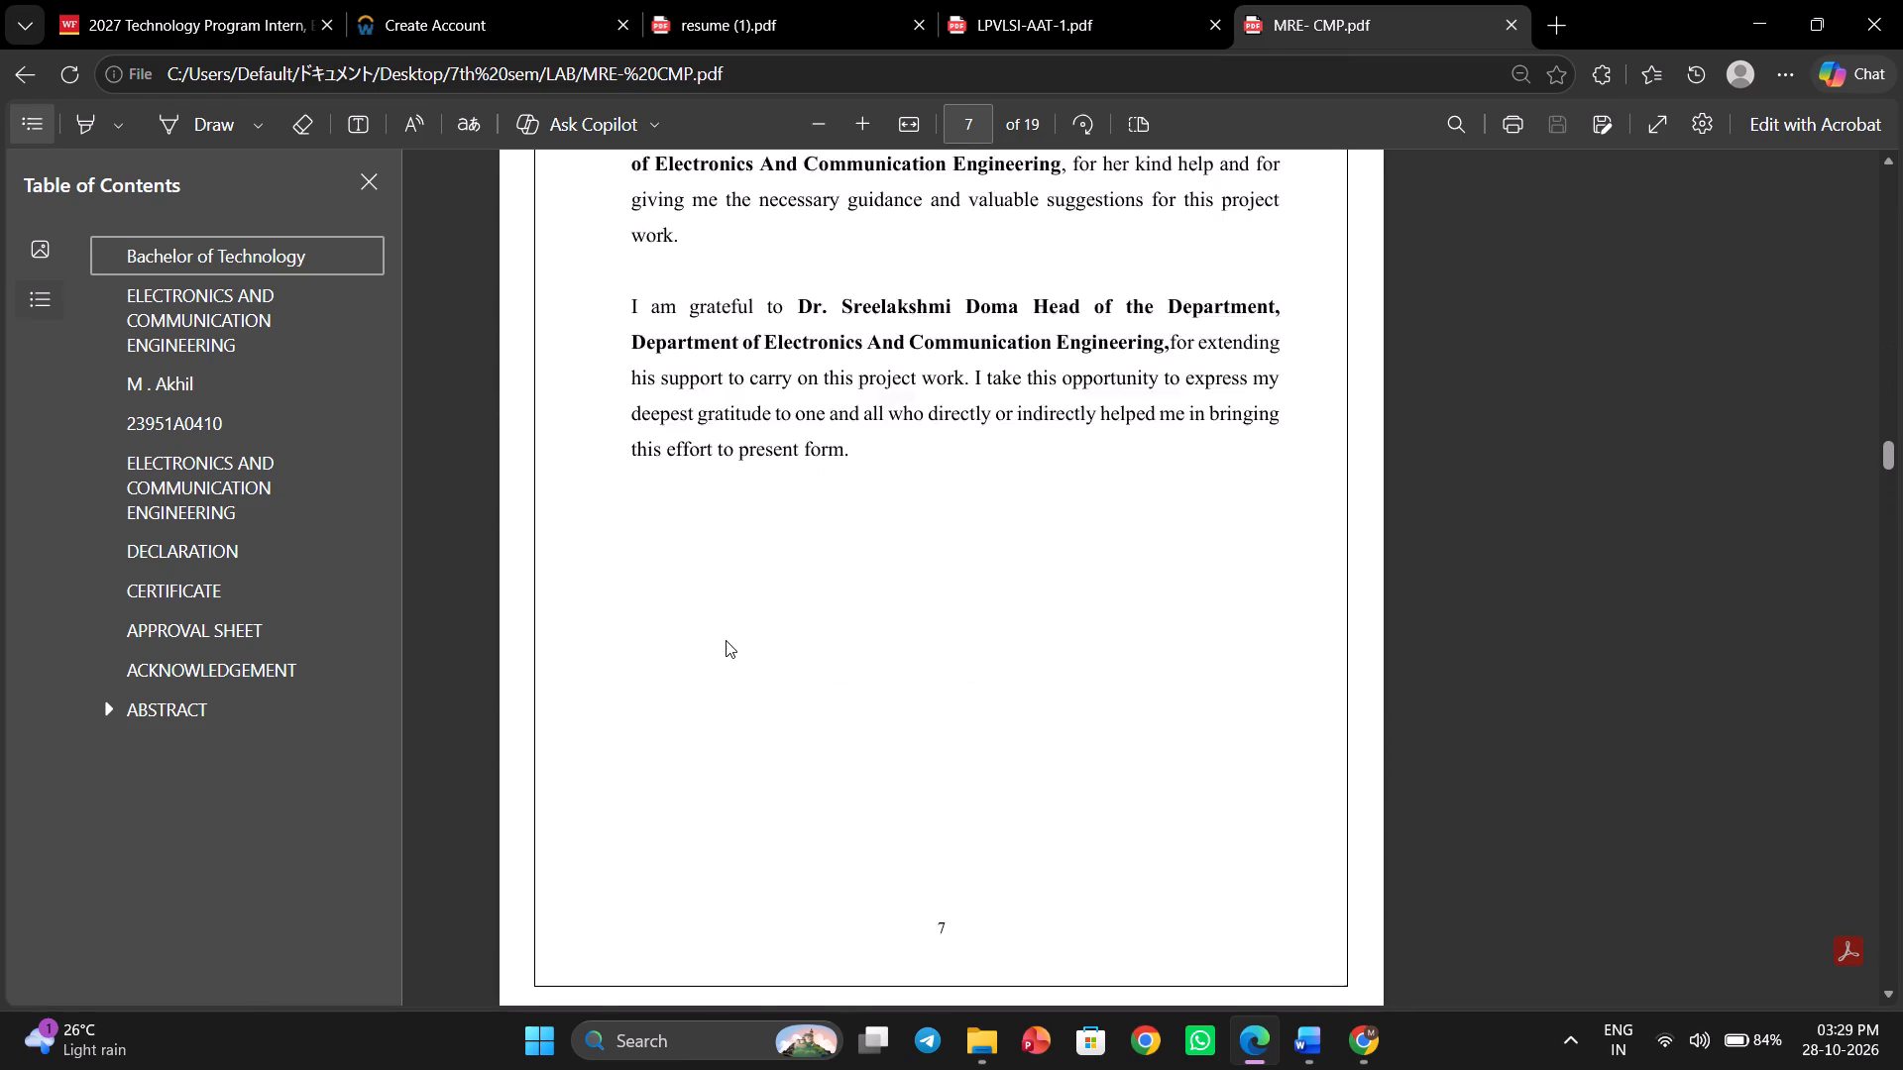
{"action": "scroll", "coordinate": [726, 640], "scroll_direction": "down", "scroll_amount": 6}
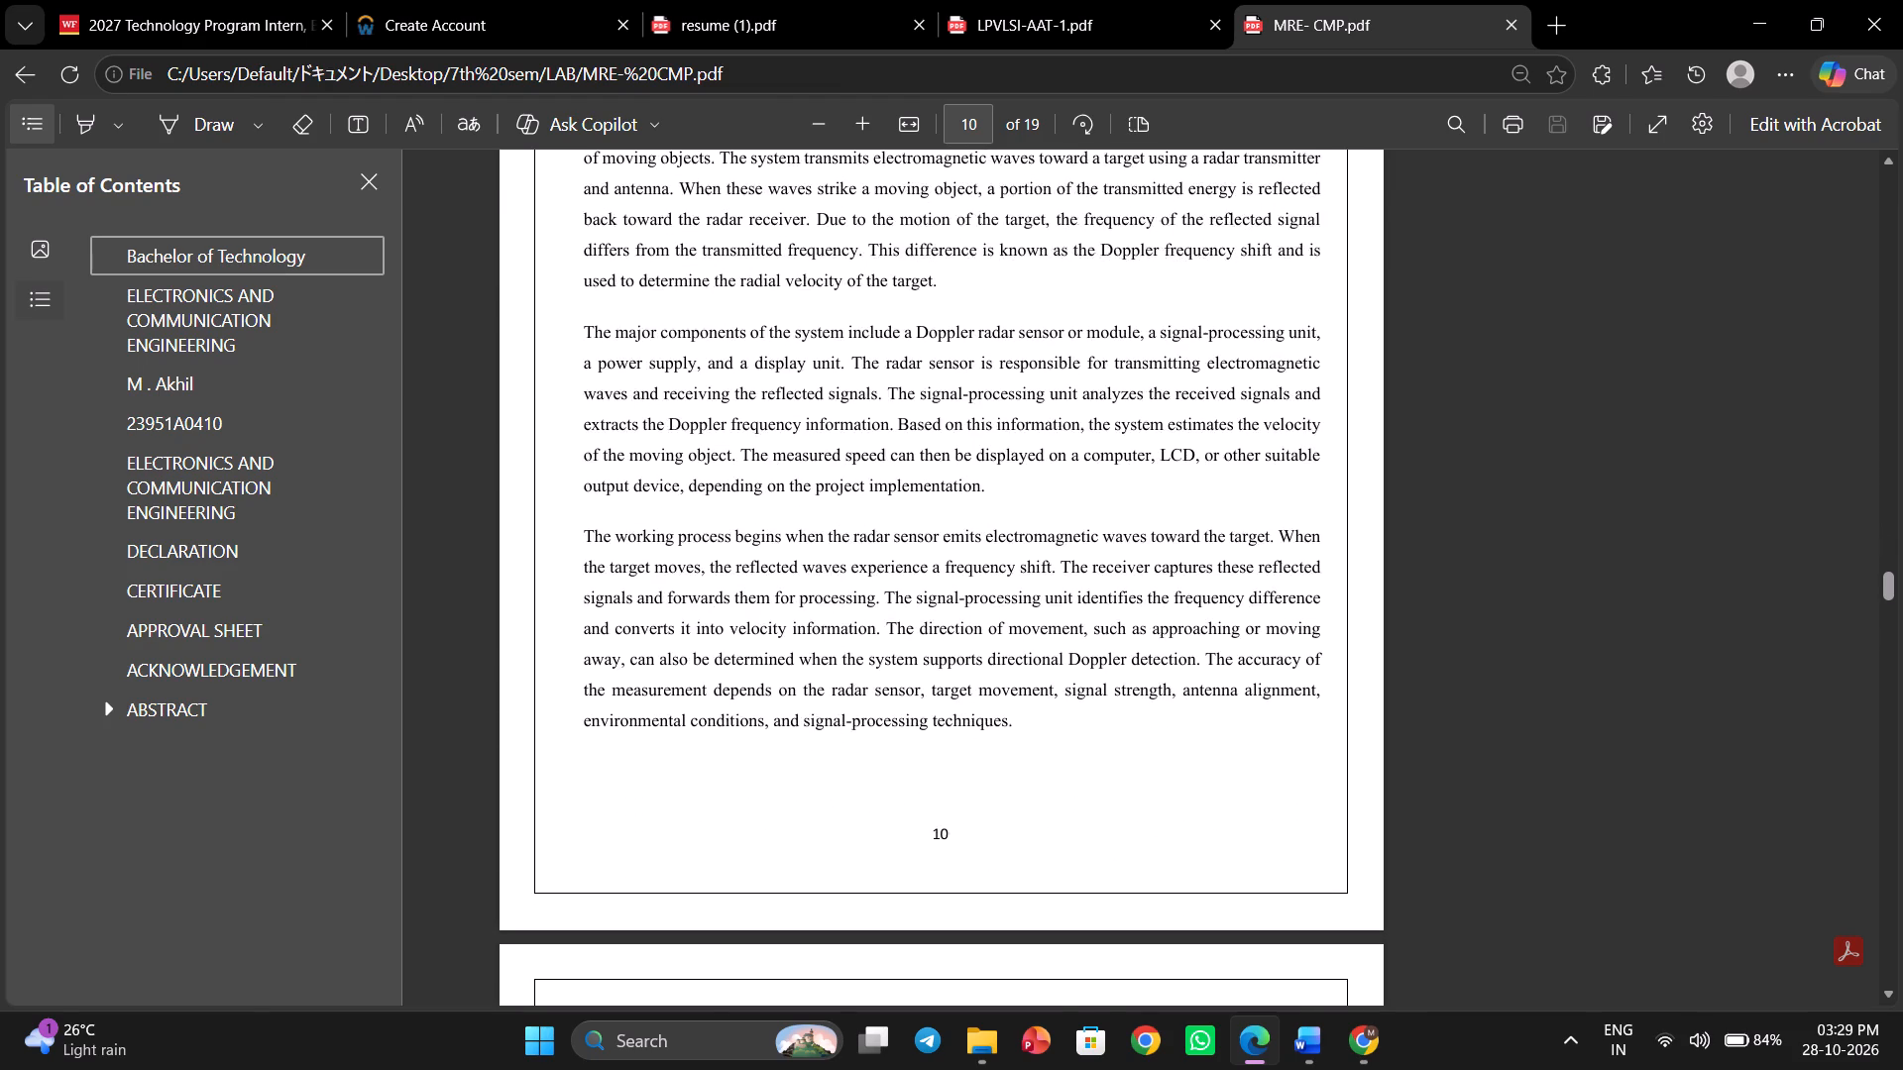
{"action": "scroll", "coordinate": [732, 633], "scroll_direction": "down", "scroll_amount": 8}
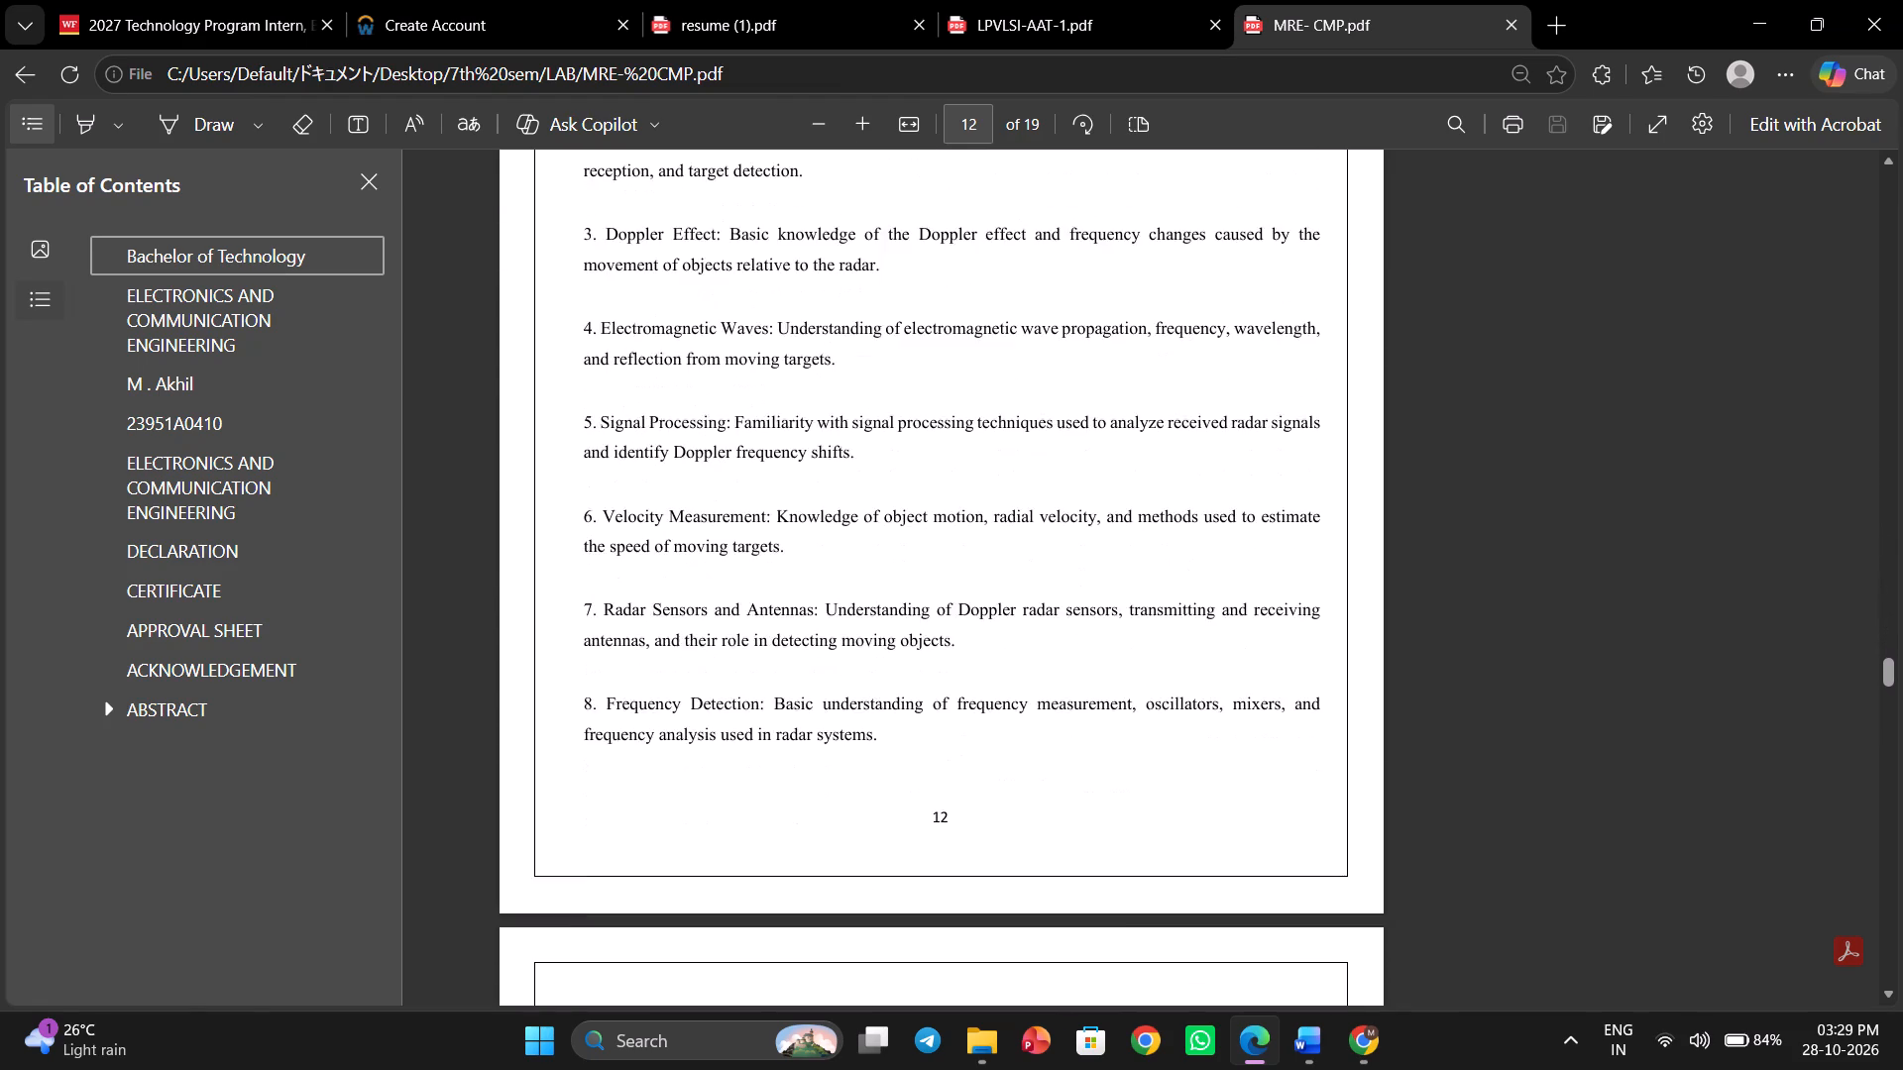
{"action": "scroll", "coordinate": [732, 633], "scroll_direction": "down", "scroll_amount": 7}
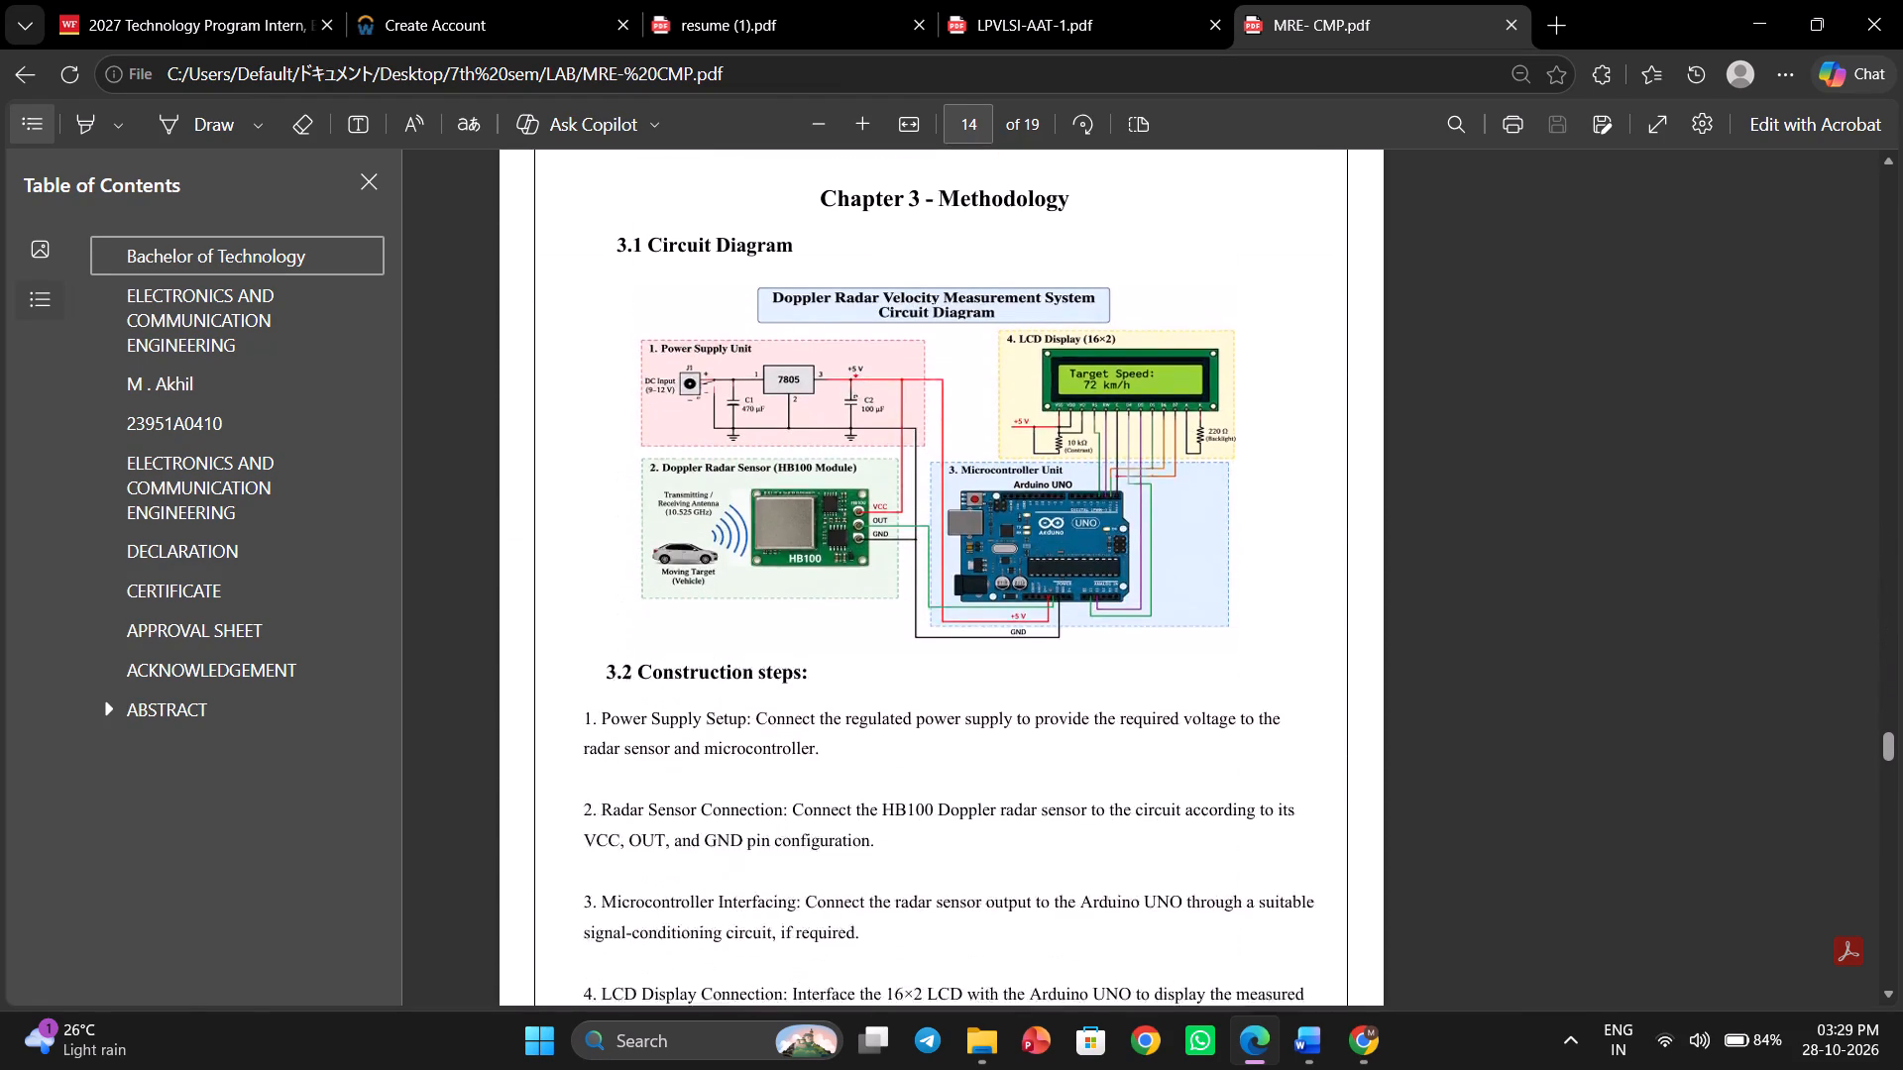
{"action": "scroll", "coordinate": [732, 633], "scroll_direction": "down", "scroll_amount": 8}
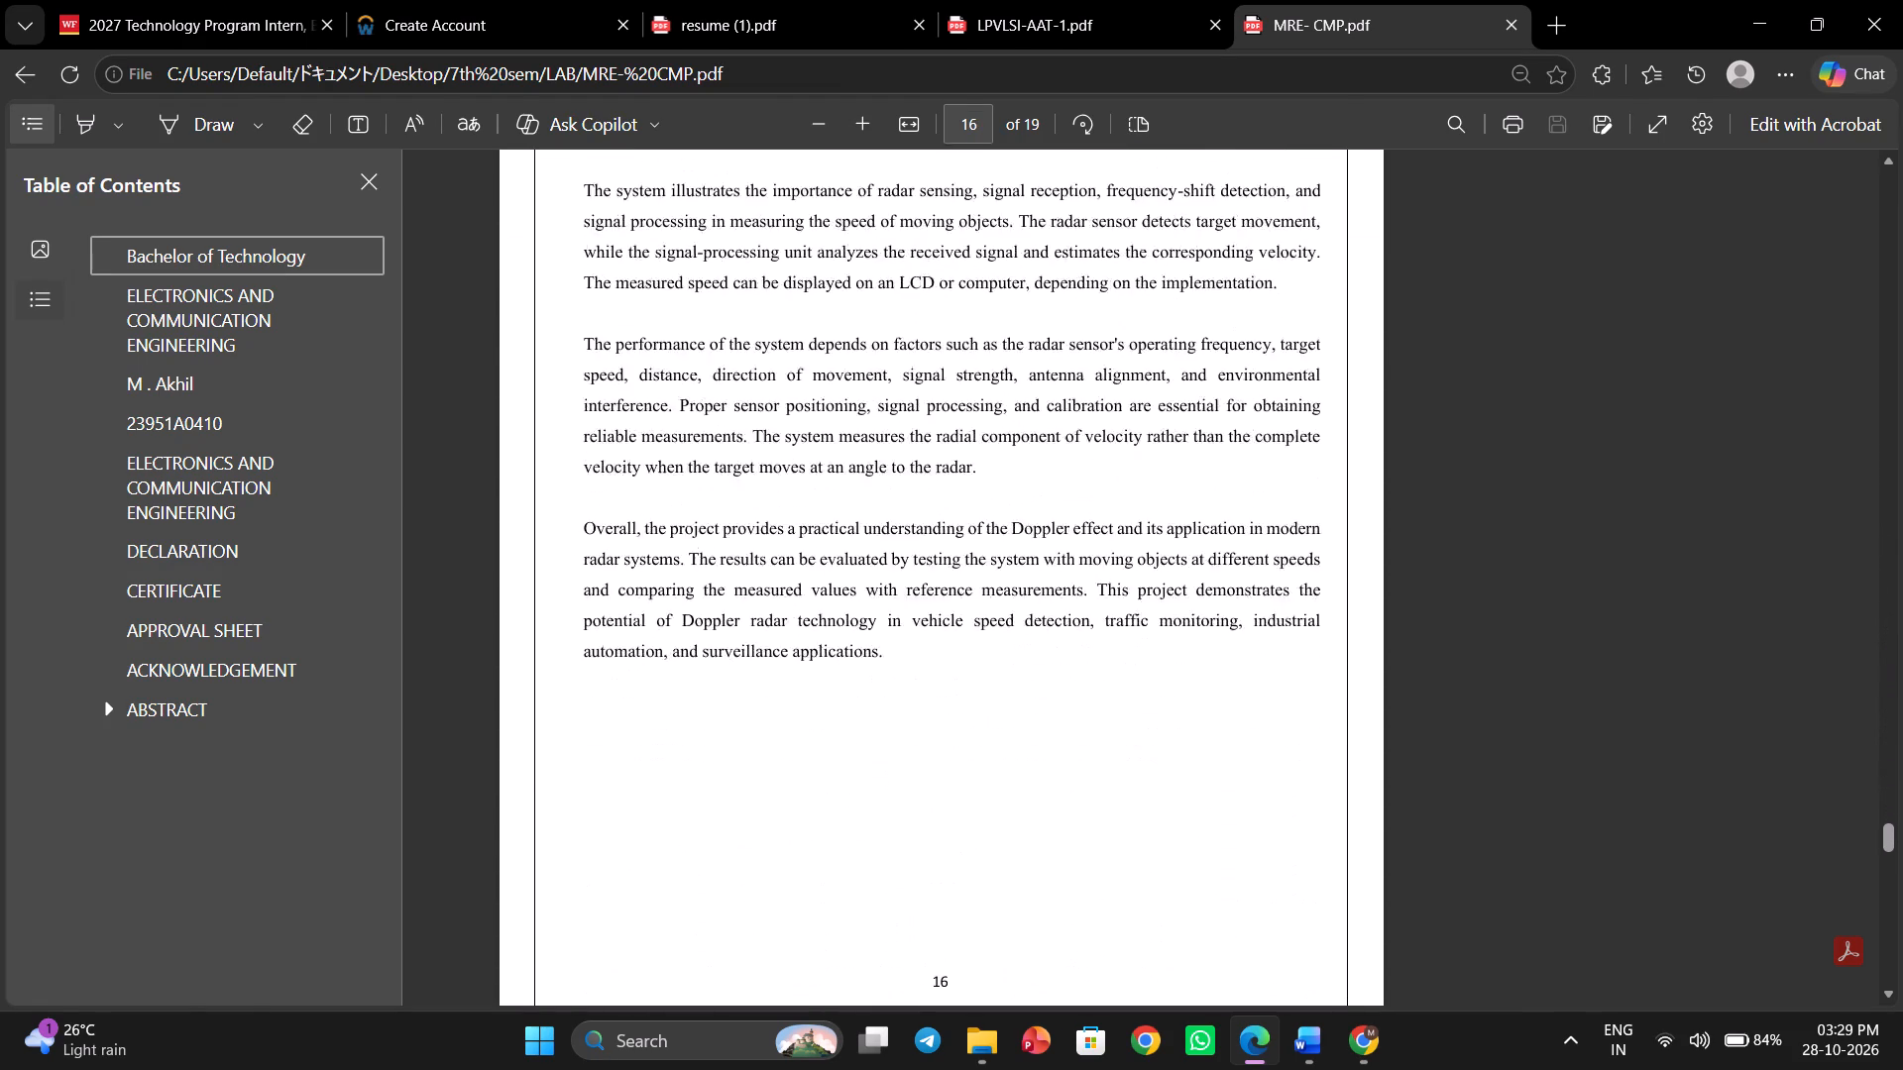
{"action": "scroll", "coordinate": [732, 633], "scroll_direction": "down", "scroll_amount": 6}
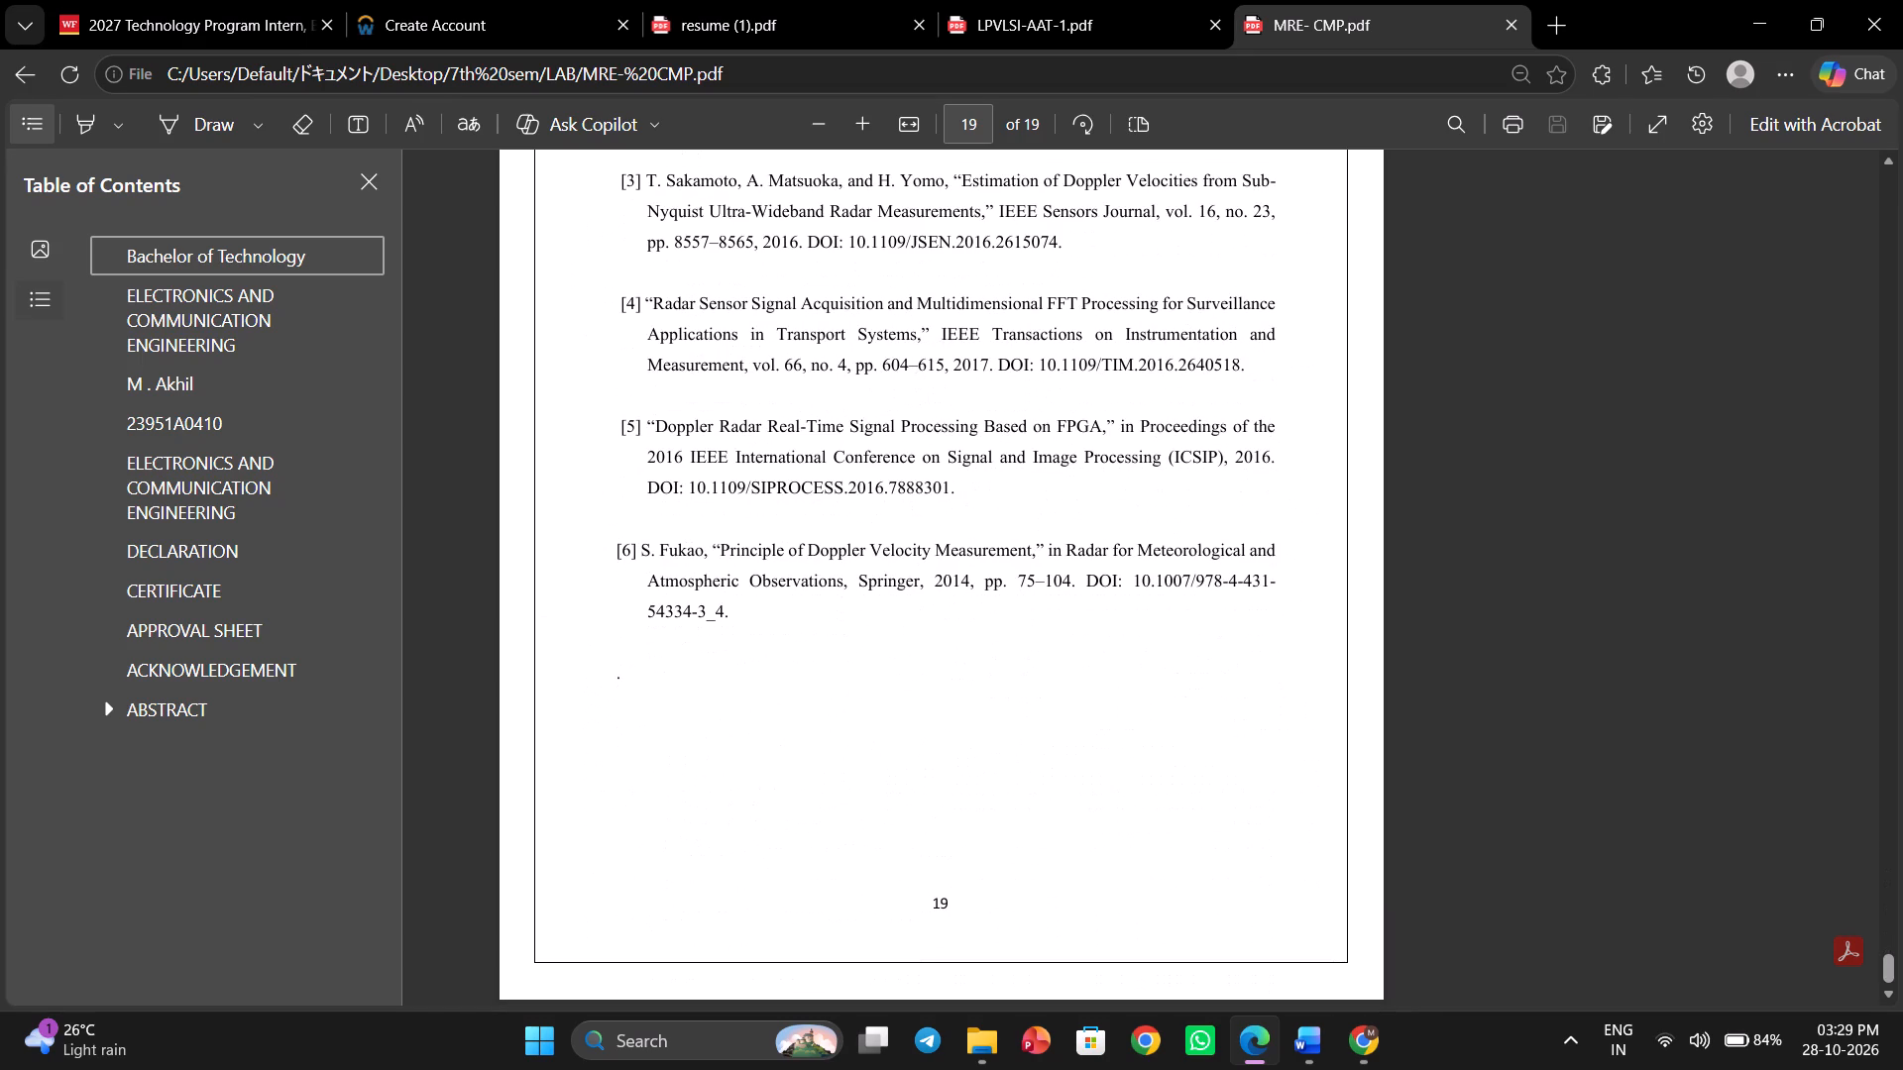
Close the LPVLSI-AAT-1.pdf document in Edge.
{"action": "left_click", "coordinate": [1209, 24]}
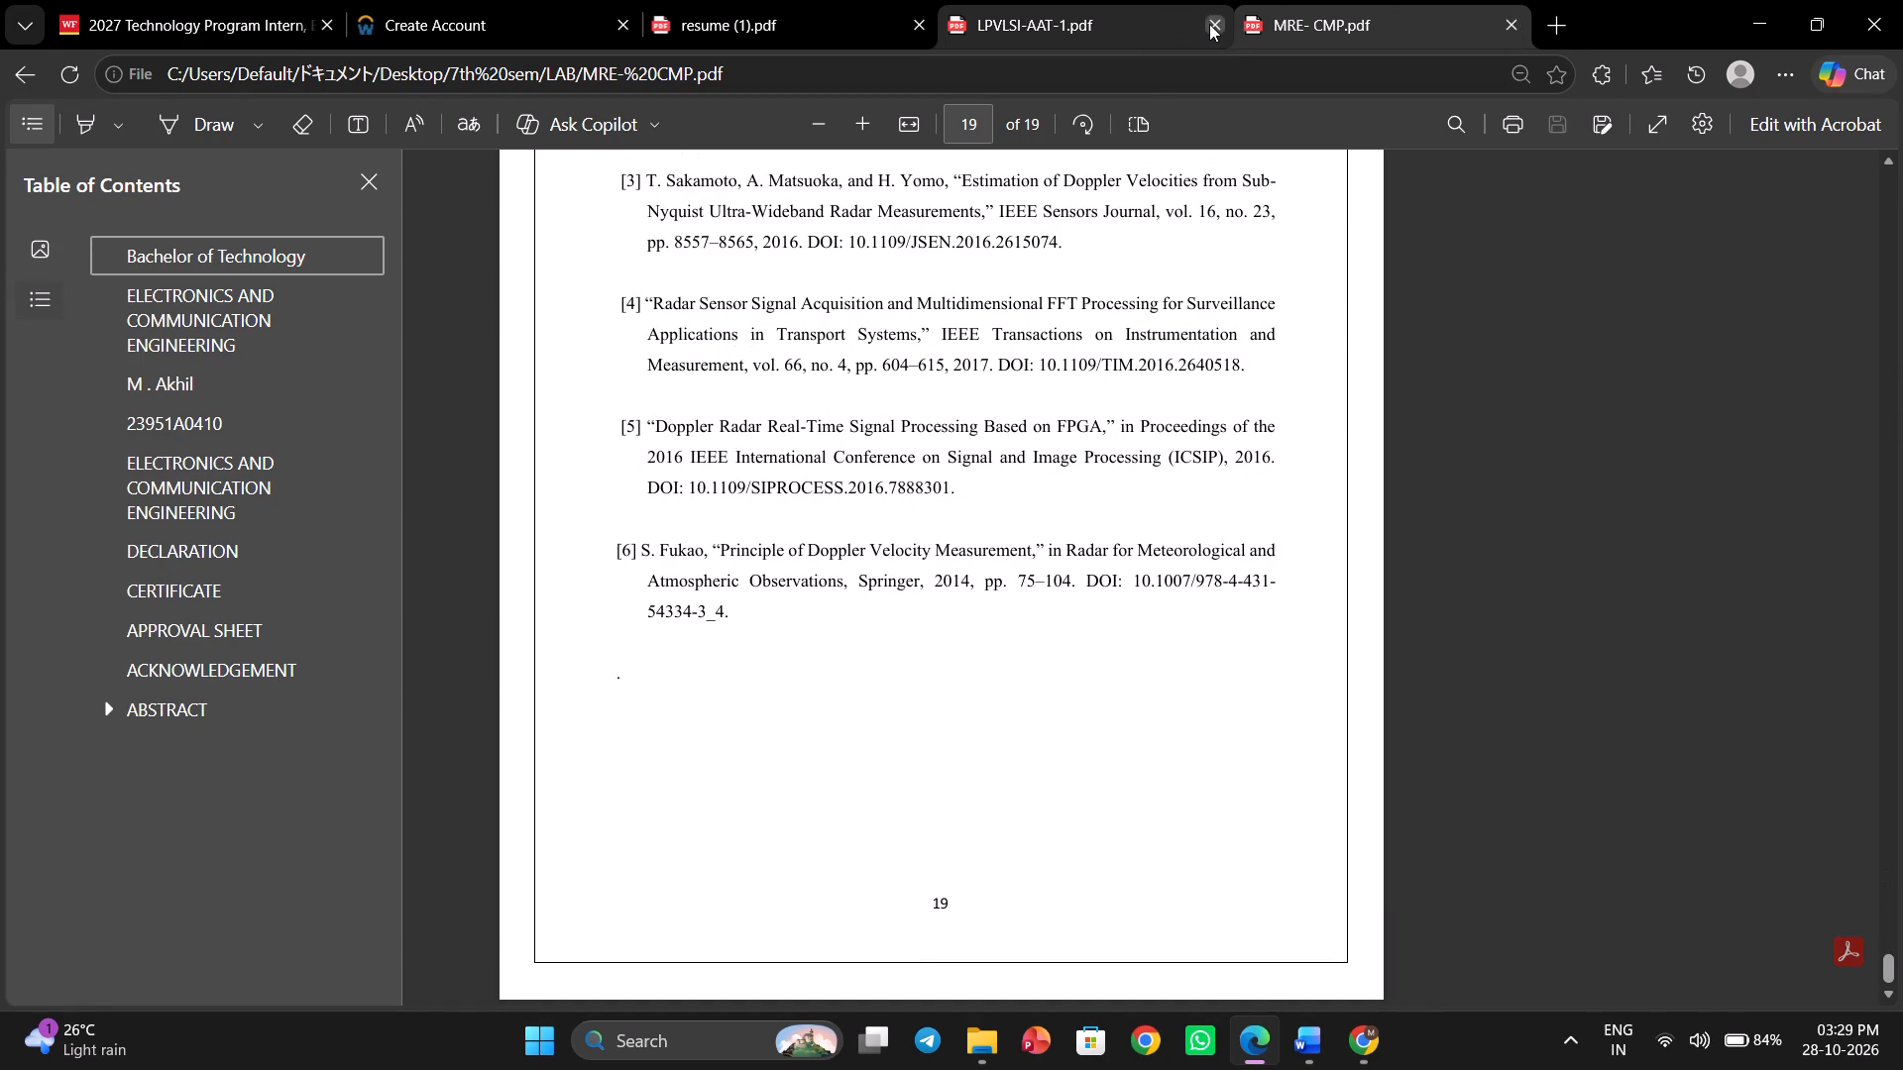
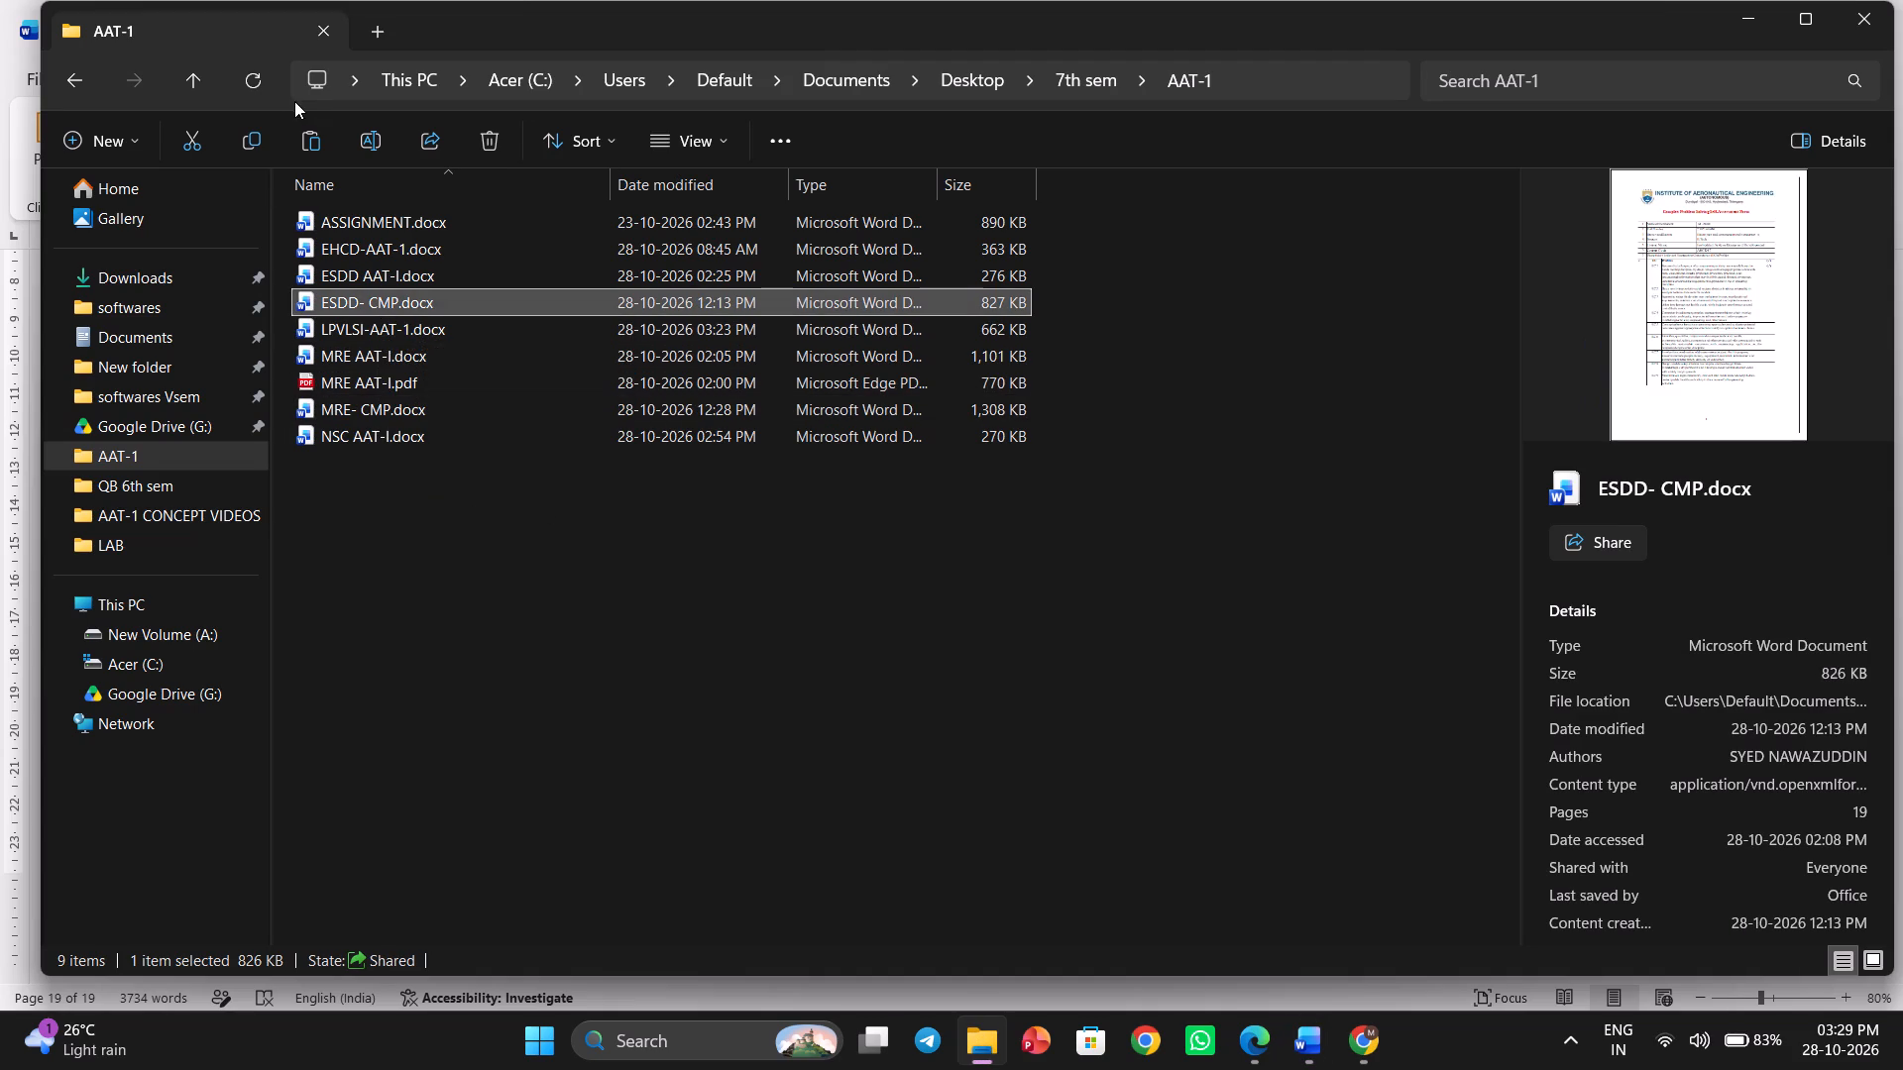
Open ESDD- CMP.docx from the AAT-1 folder in Word and save it as the PDF ESDD- CMP.pdf in the LAB folder.
{"action": "double_click", "coordinate": [751, 300]}
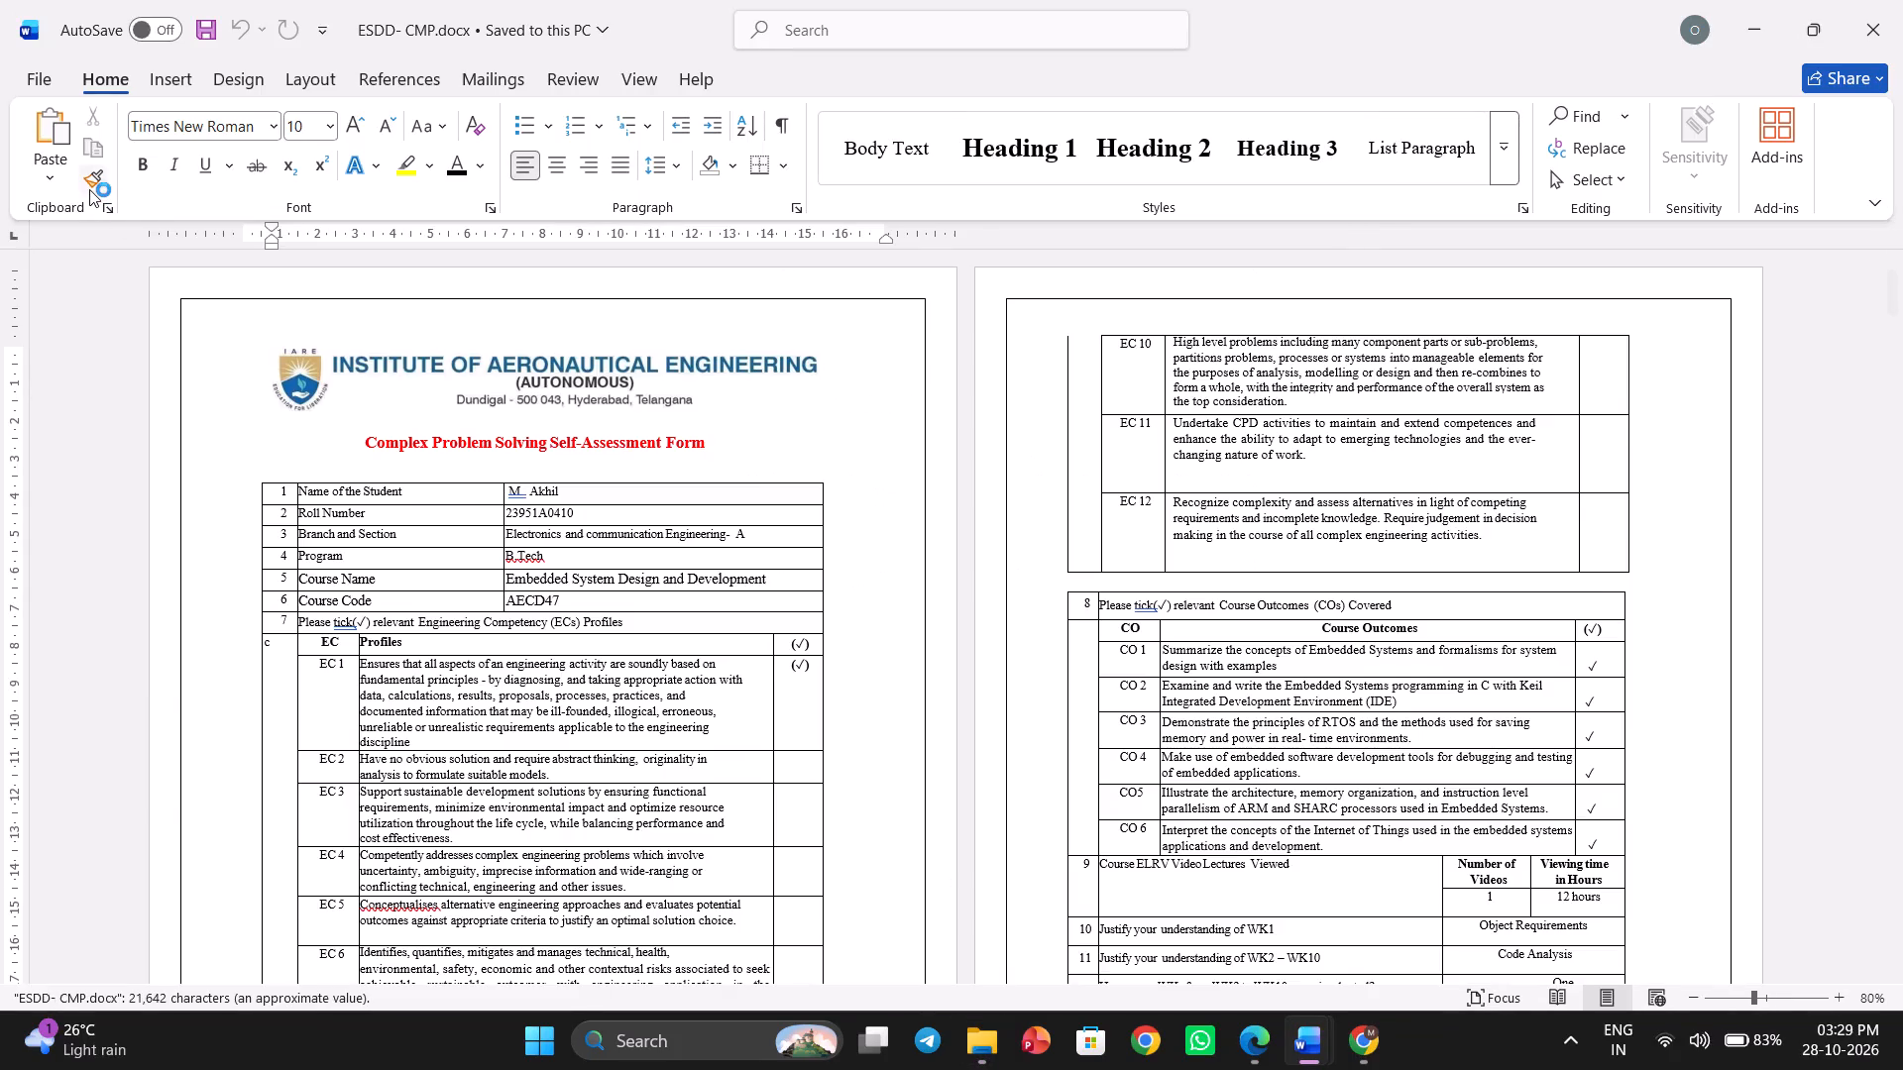
{"action": "left_click", "coordinate": [33, 79]}
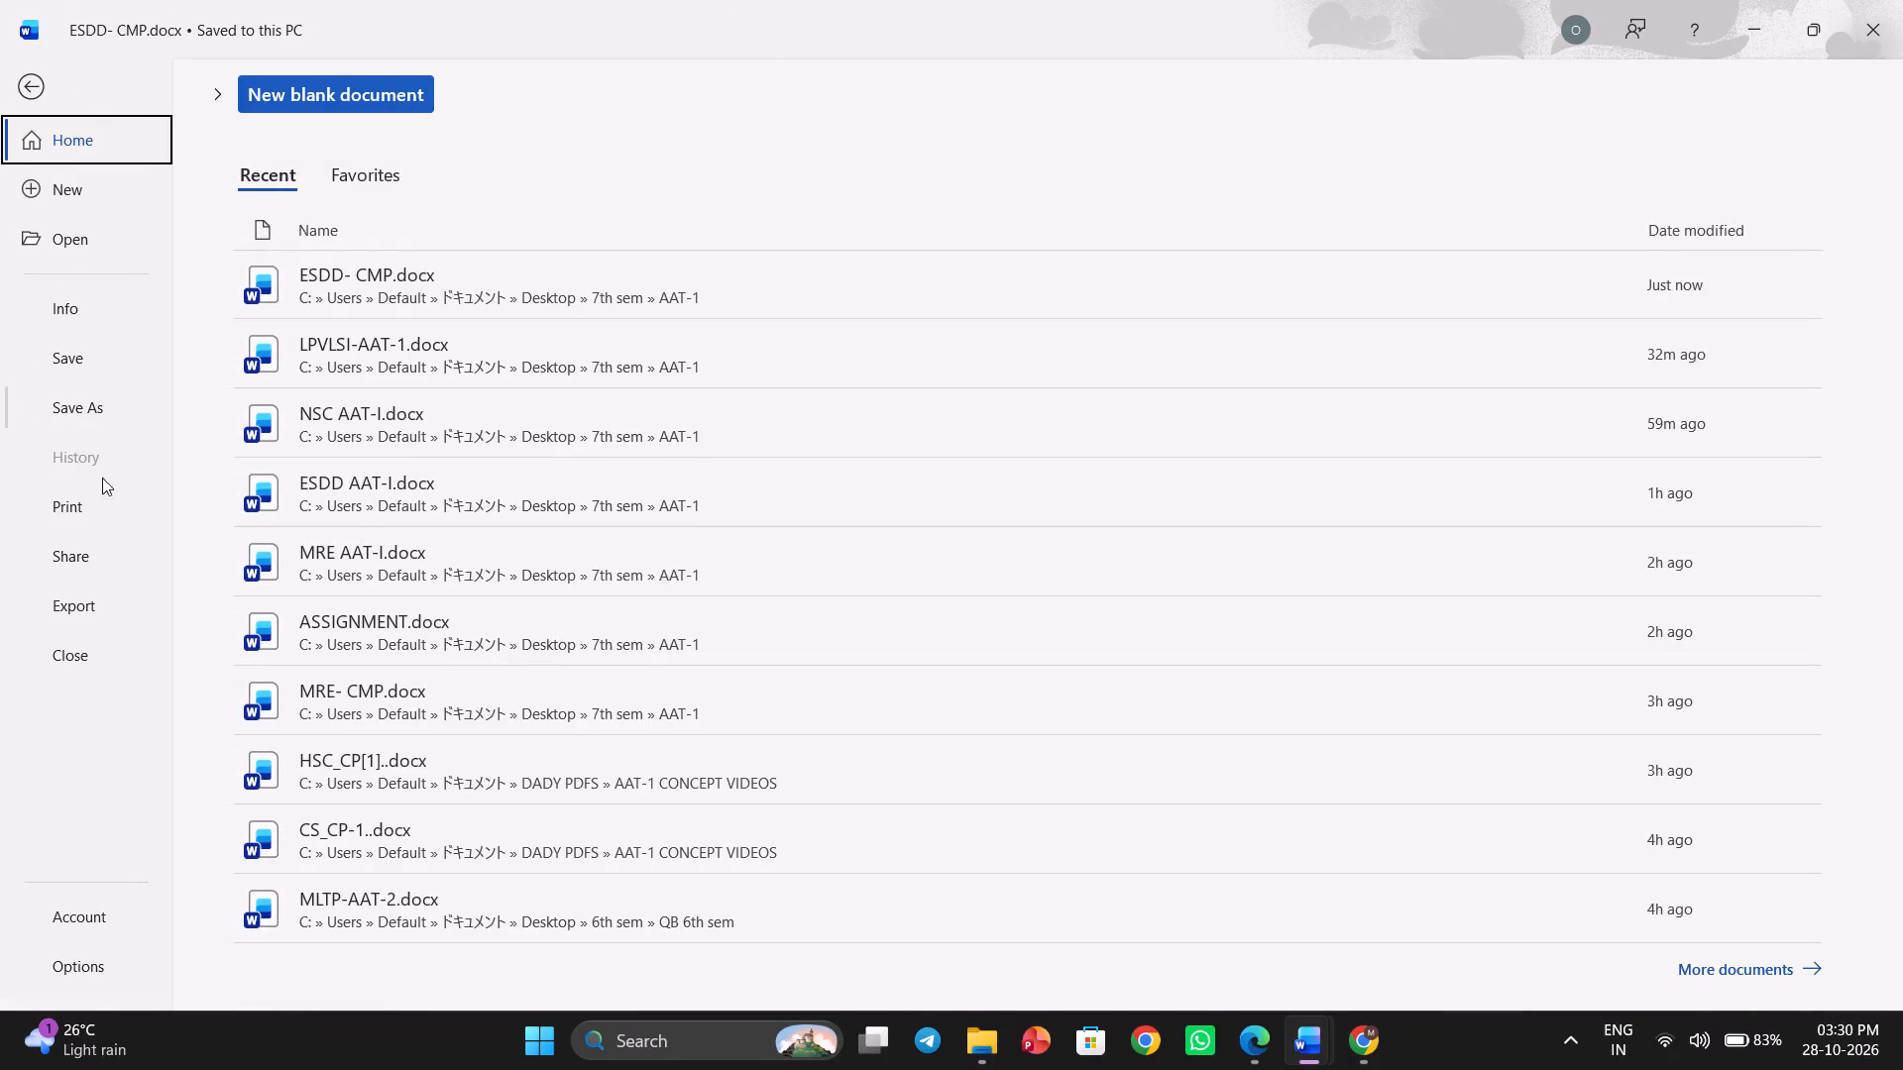
{"action": "left_click", "coordinate": [93, 401]}
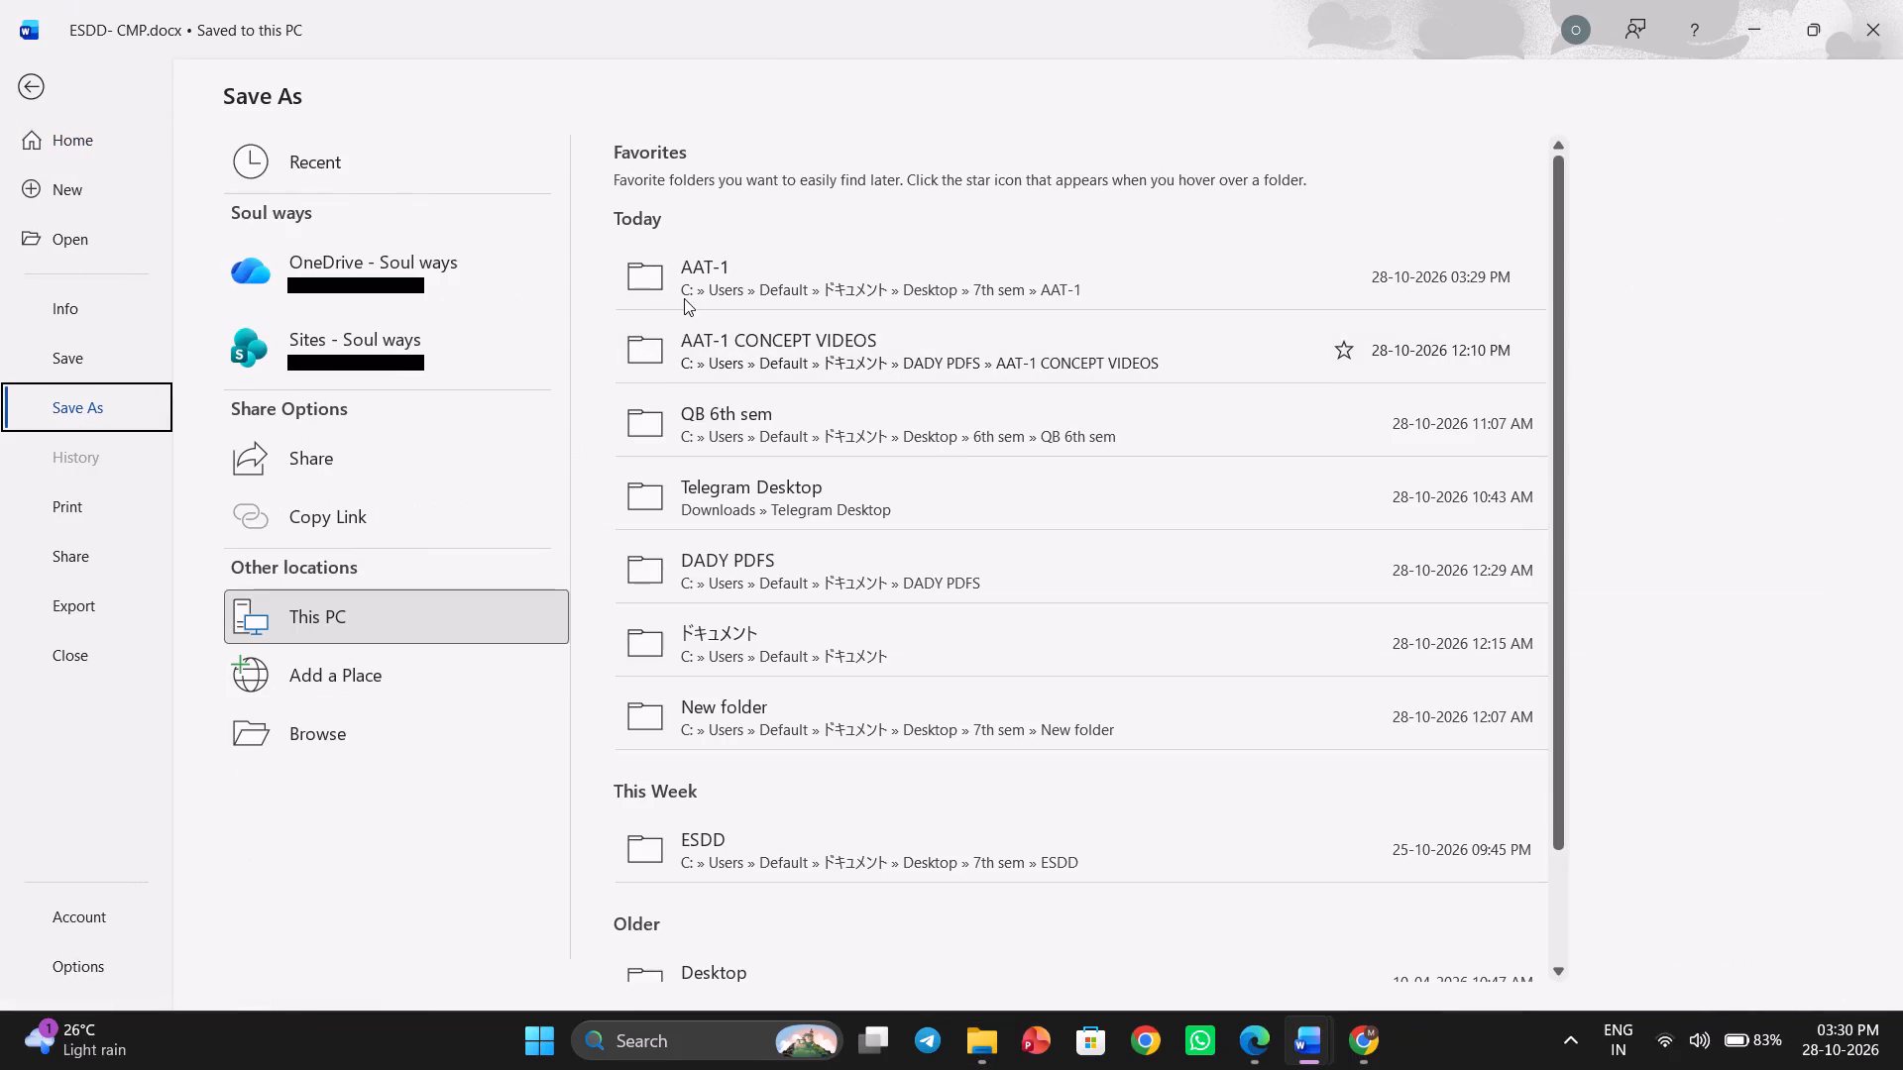
{"action": "left_click", "coordinate": [687, 293]}
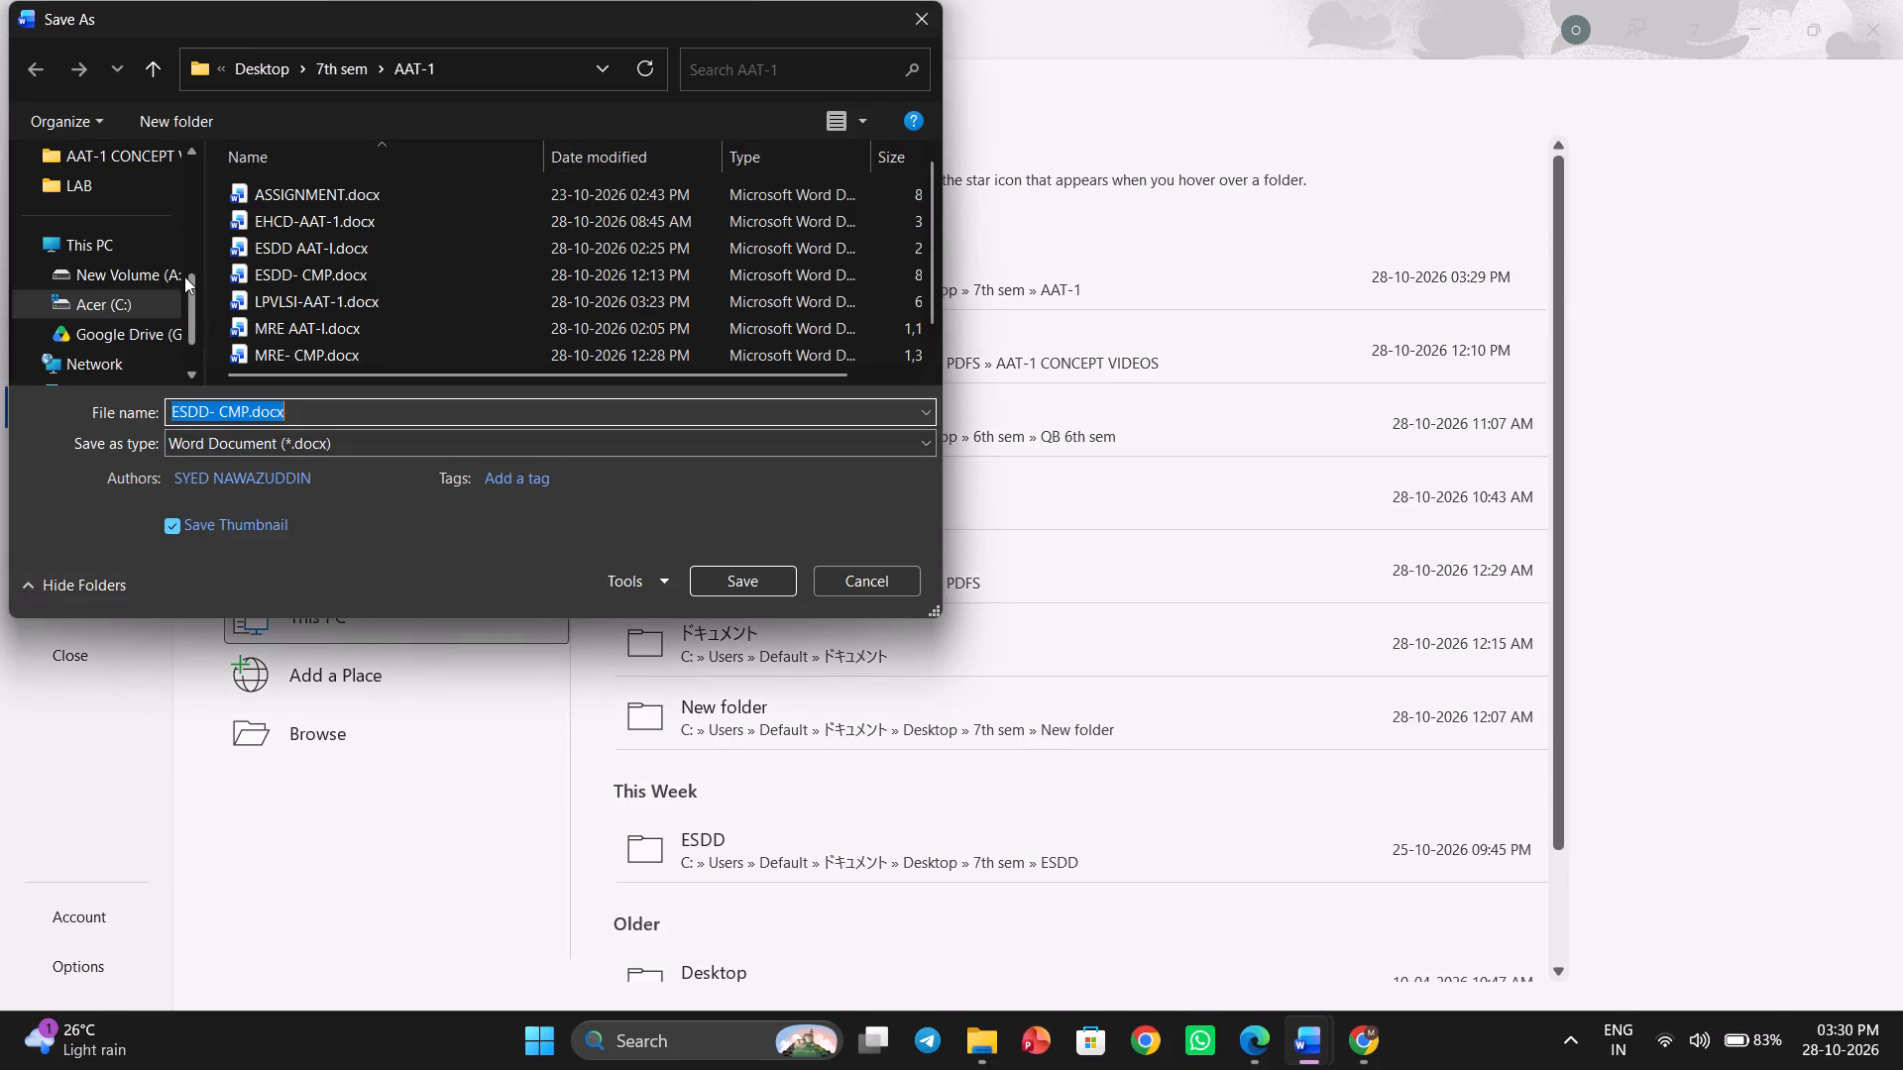
{"action": "left_click", "coordinate": [104, 169]}
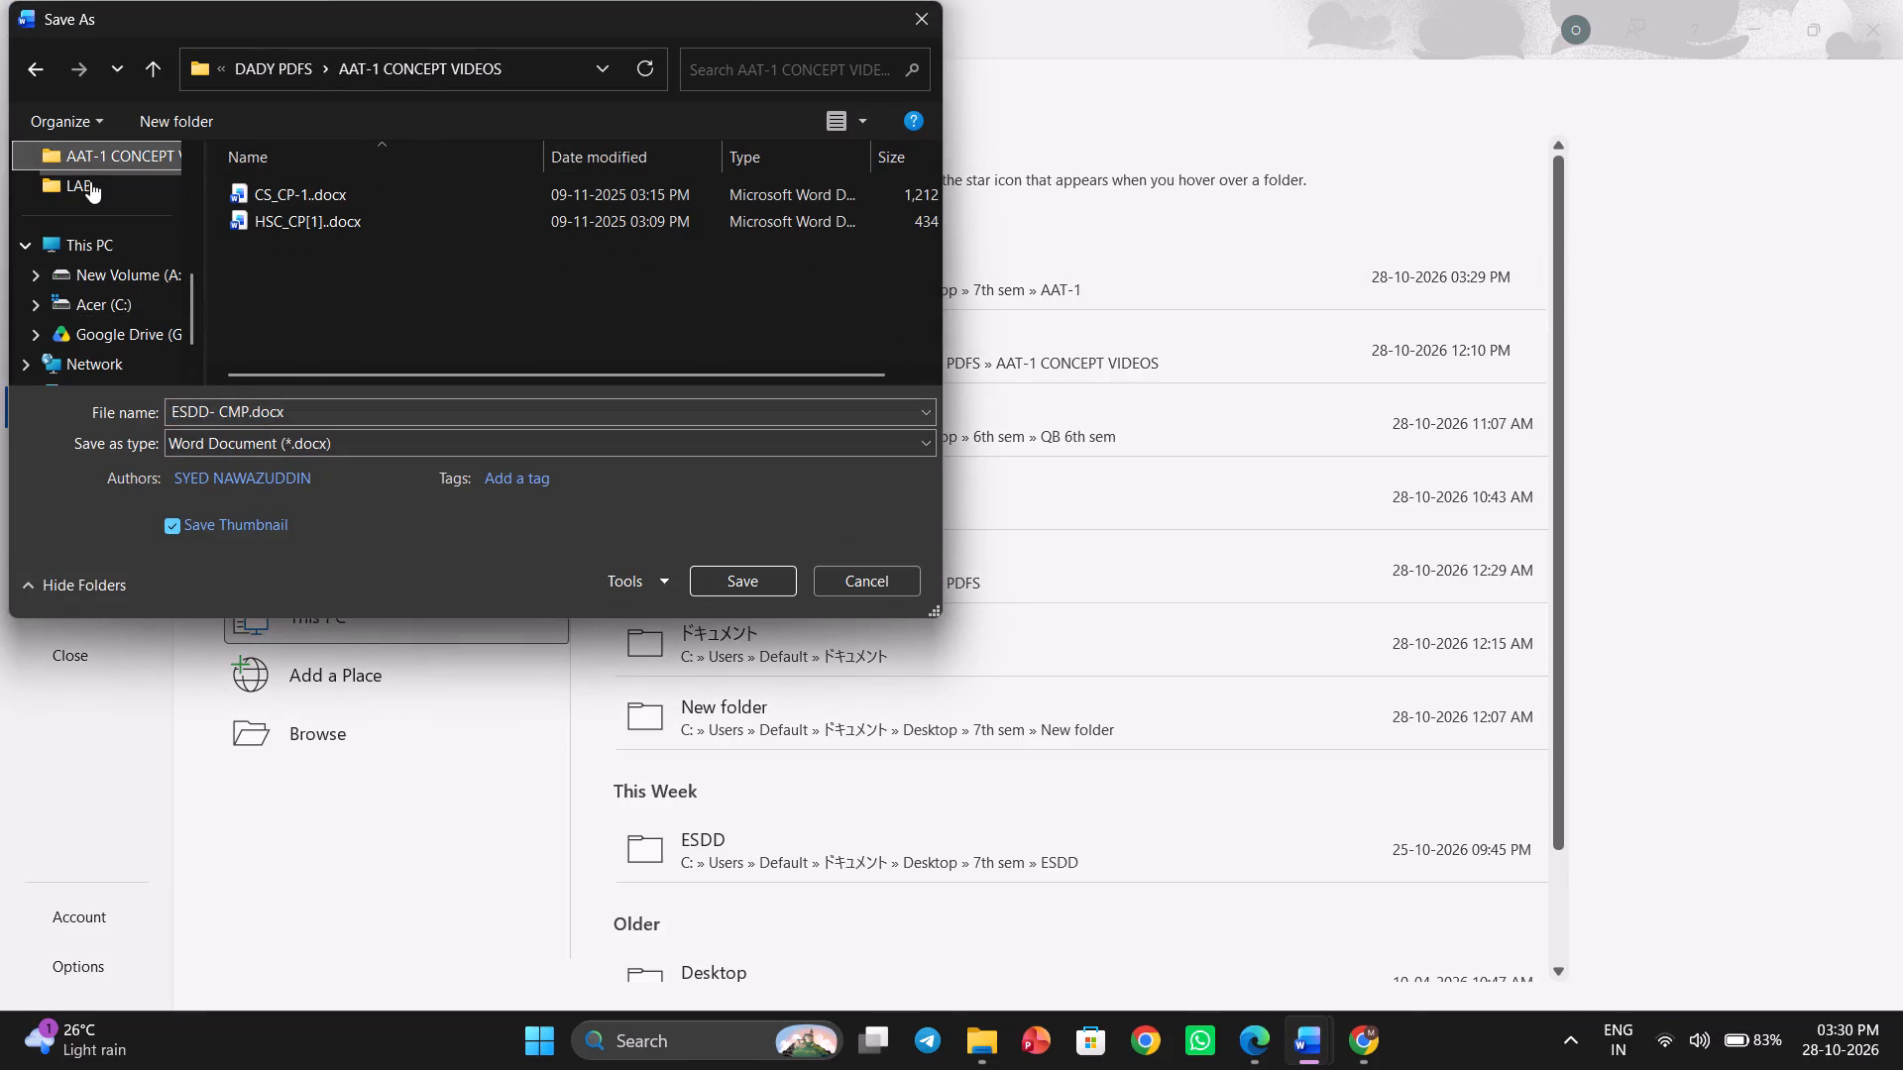
{"action": "left_click", "coordinate": [85, 184]}
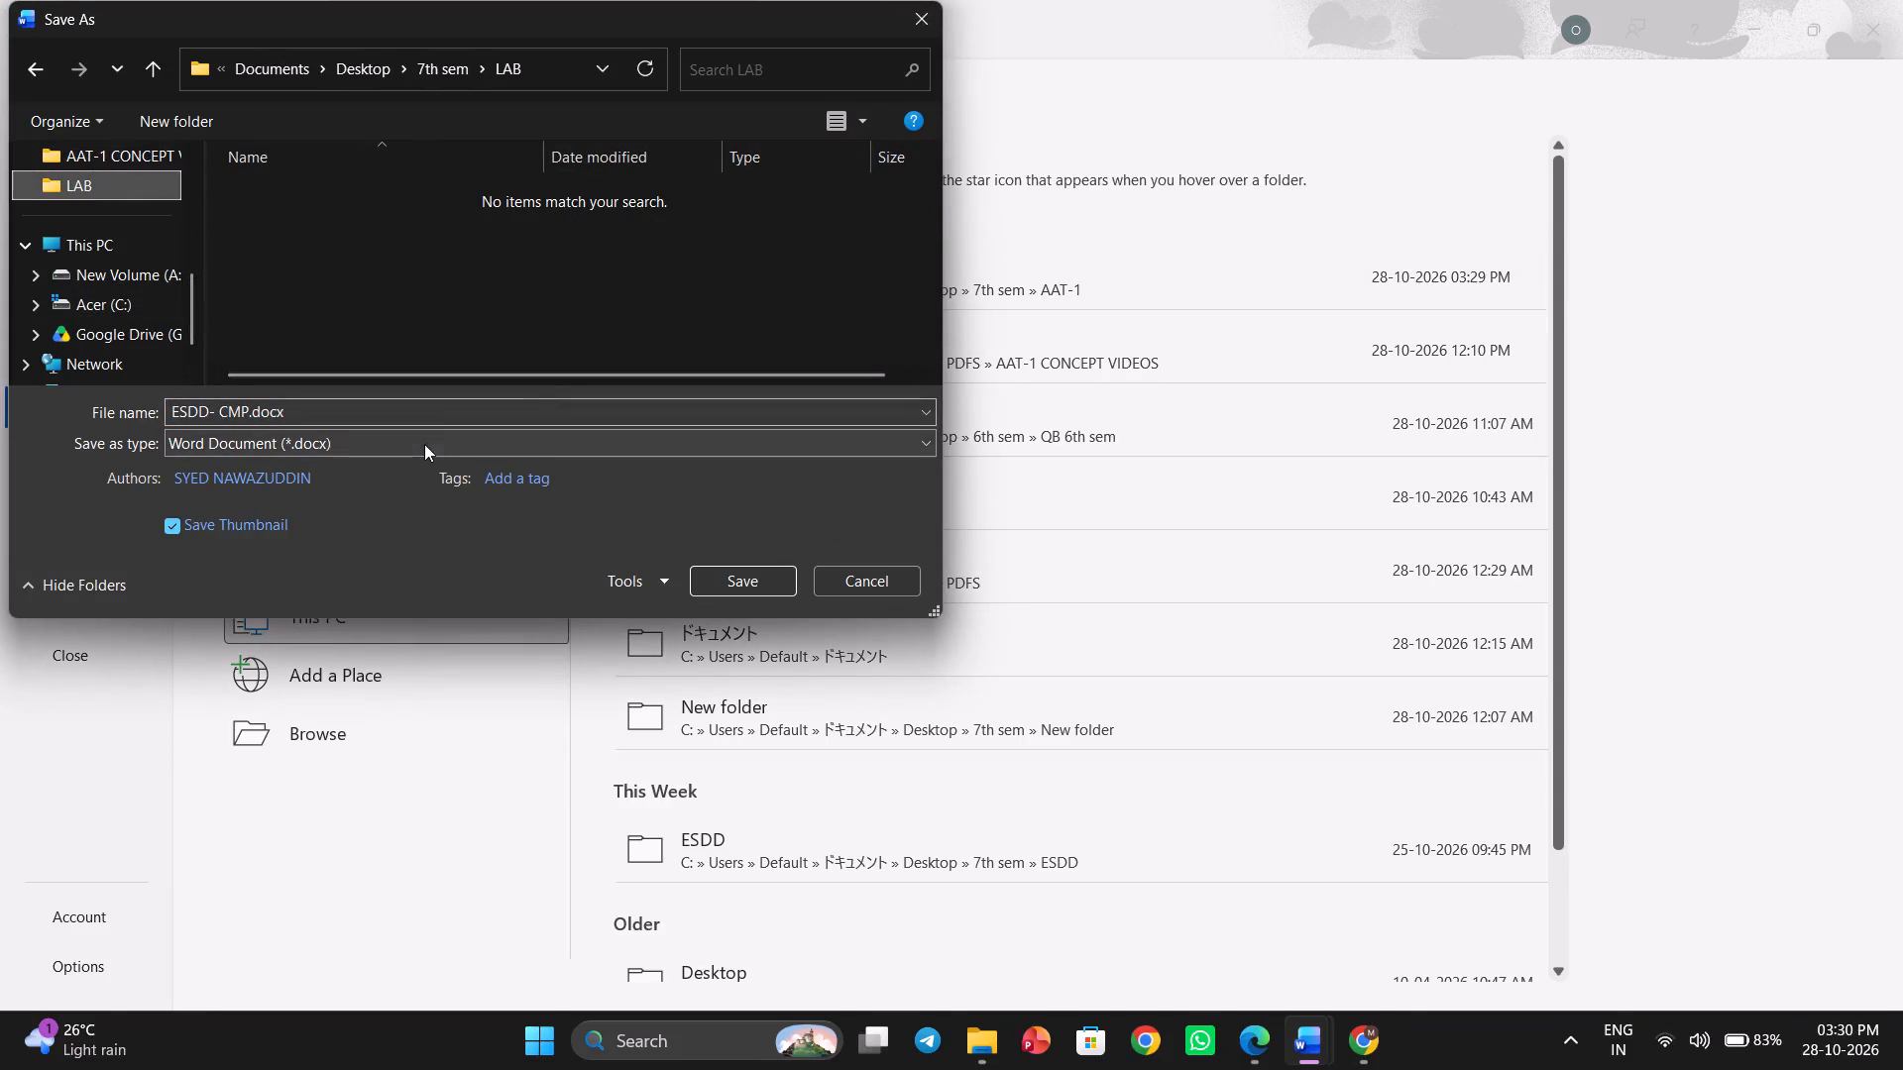
{"action": "left_click", "coordinate": [421, 445]}
{"action": "left_click", "coordinate": [249, 586]}
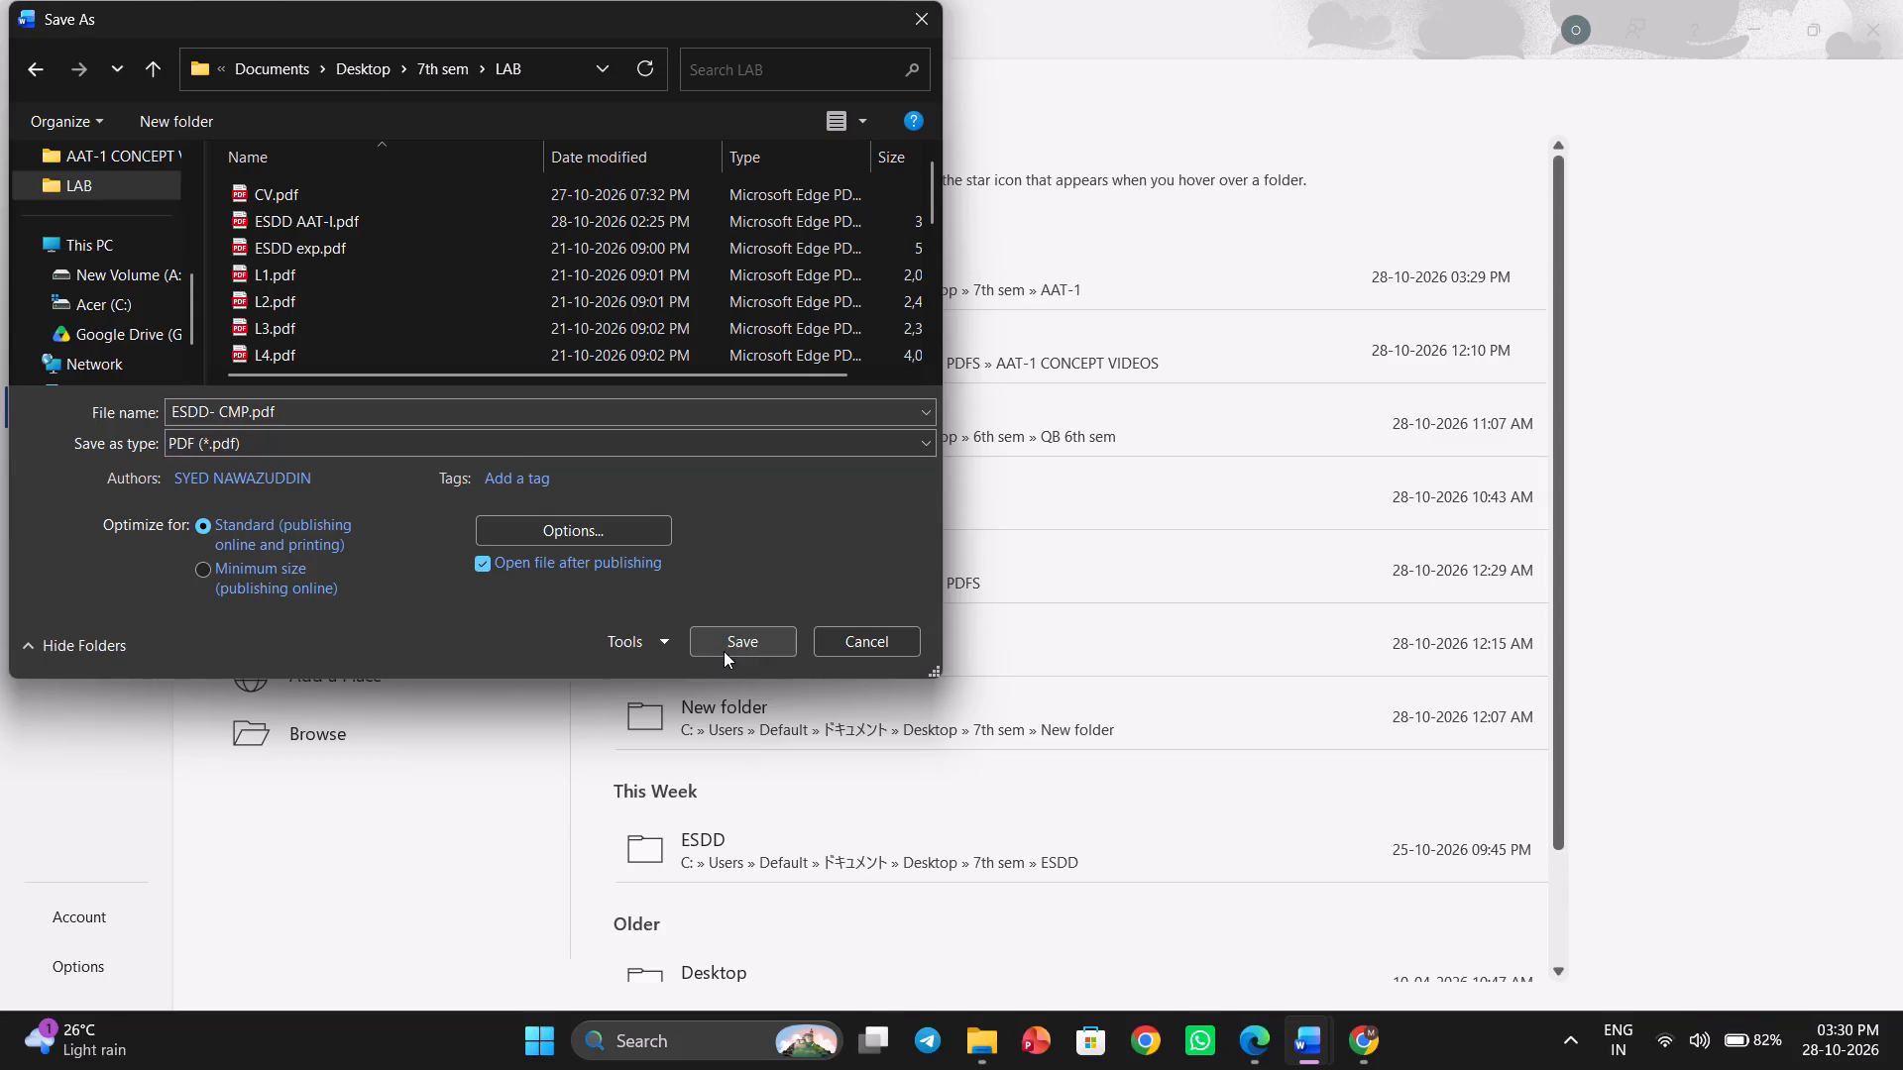
{"action": "left_click", "coordinate": [724, 651]}
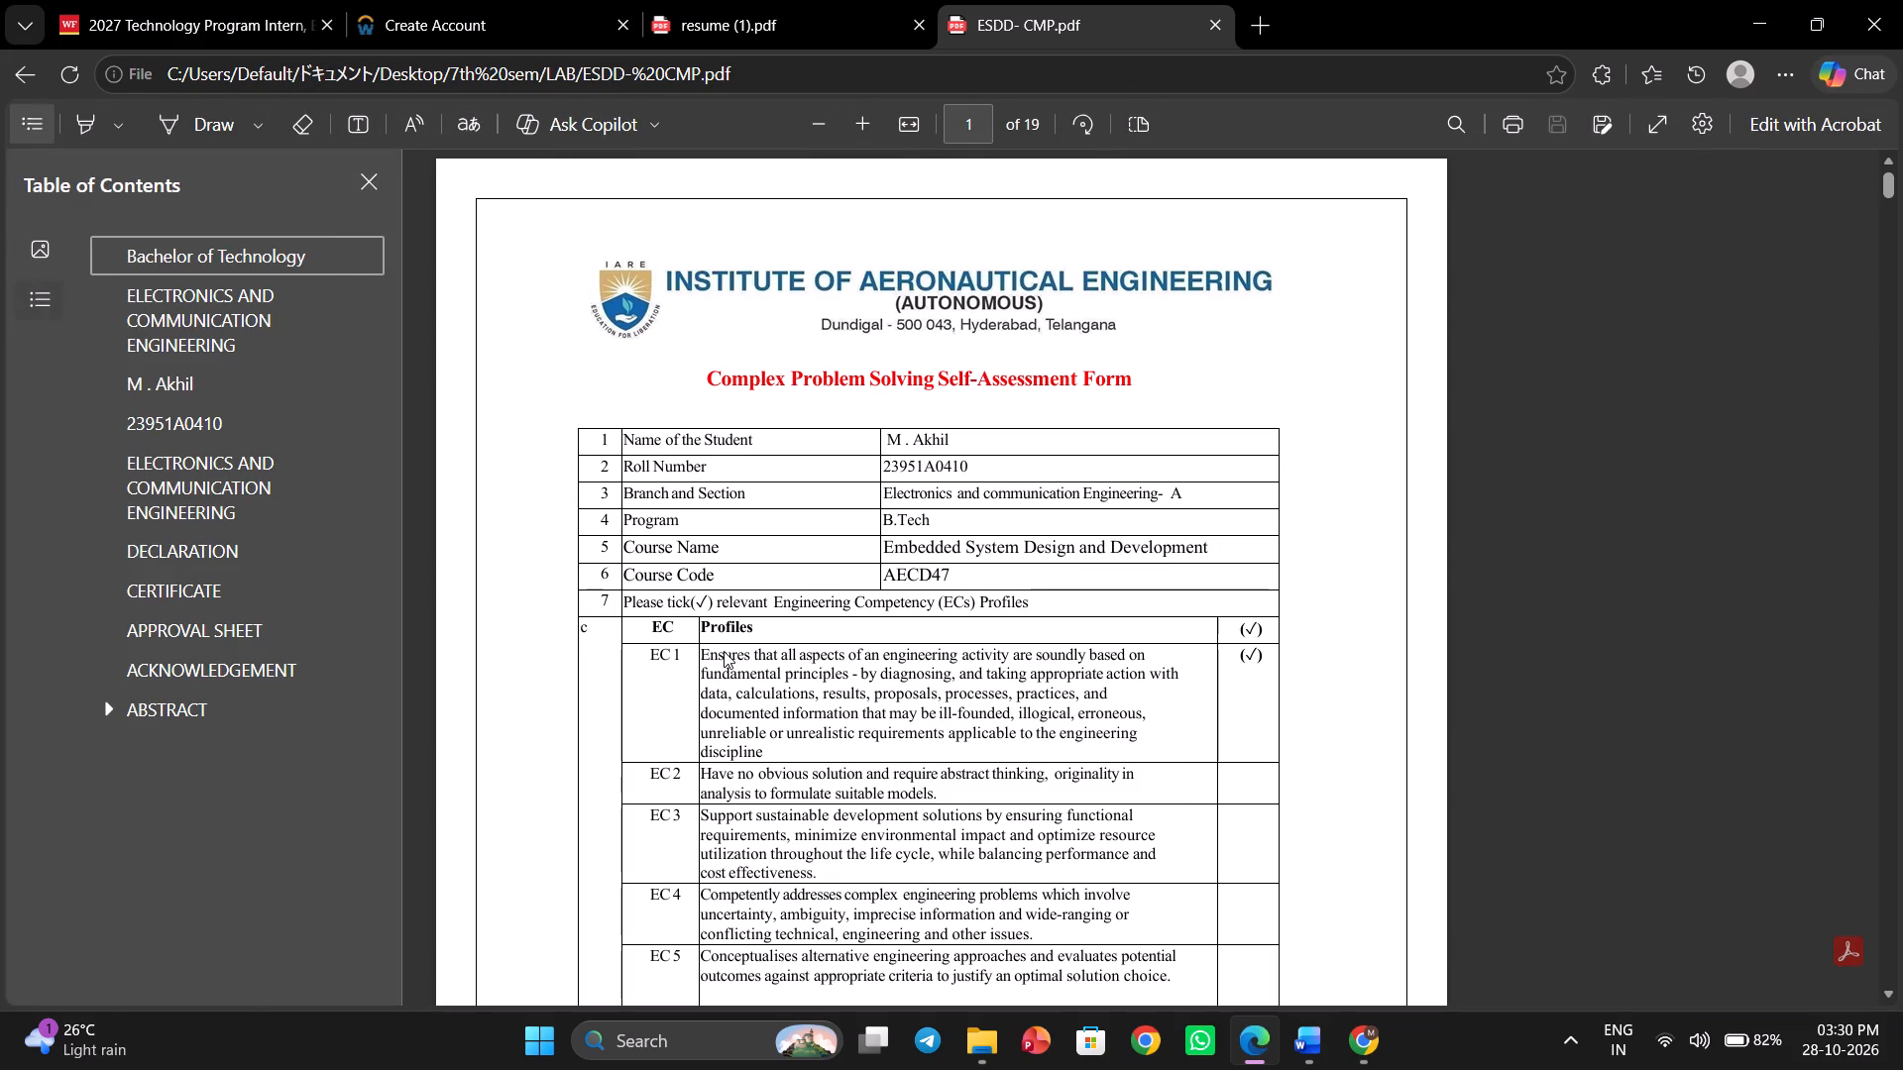
Look through the exported ESDD- CMP.pdf in Edge from the self-assessment form to the references on the last page.
{"action": "scroll", "coordinate": [724, 651], "scroll_direction": "down", "scroll_amount": 1}
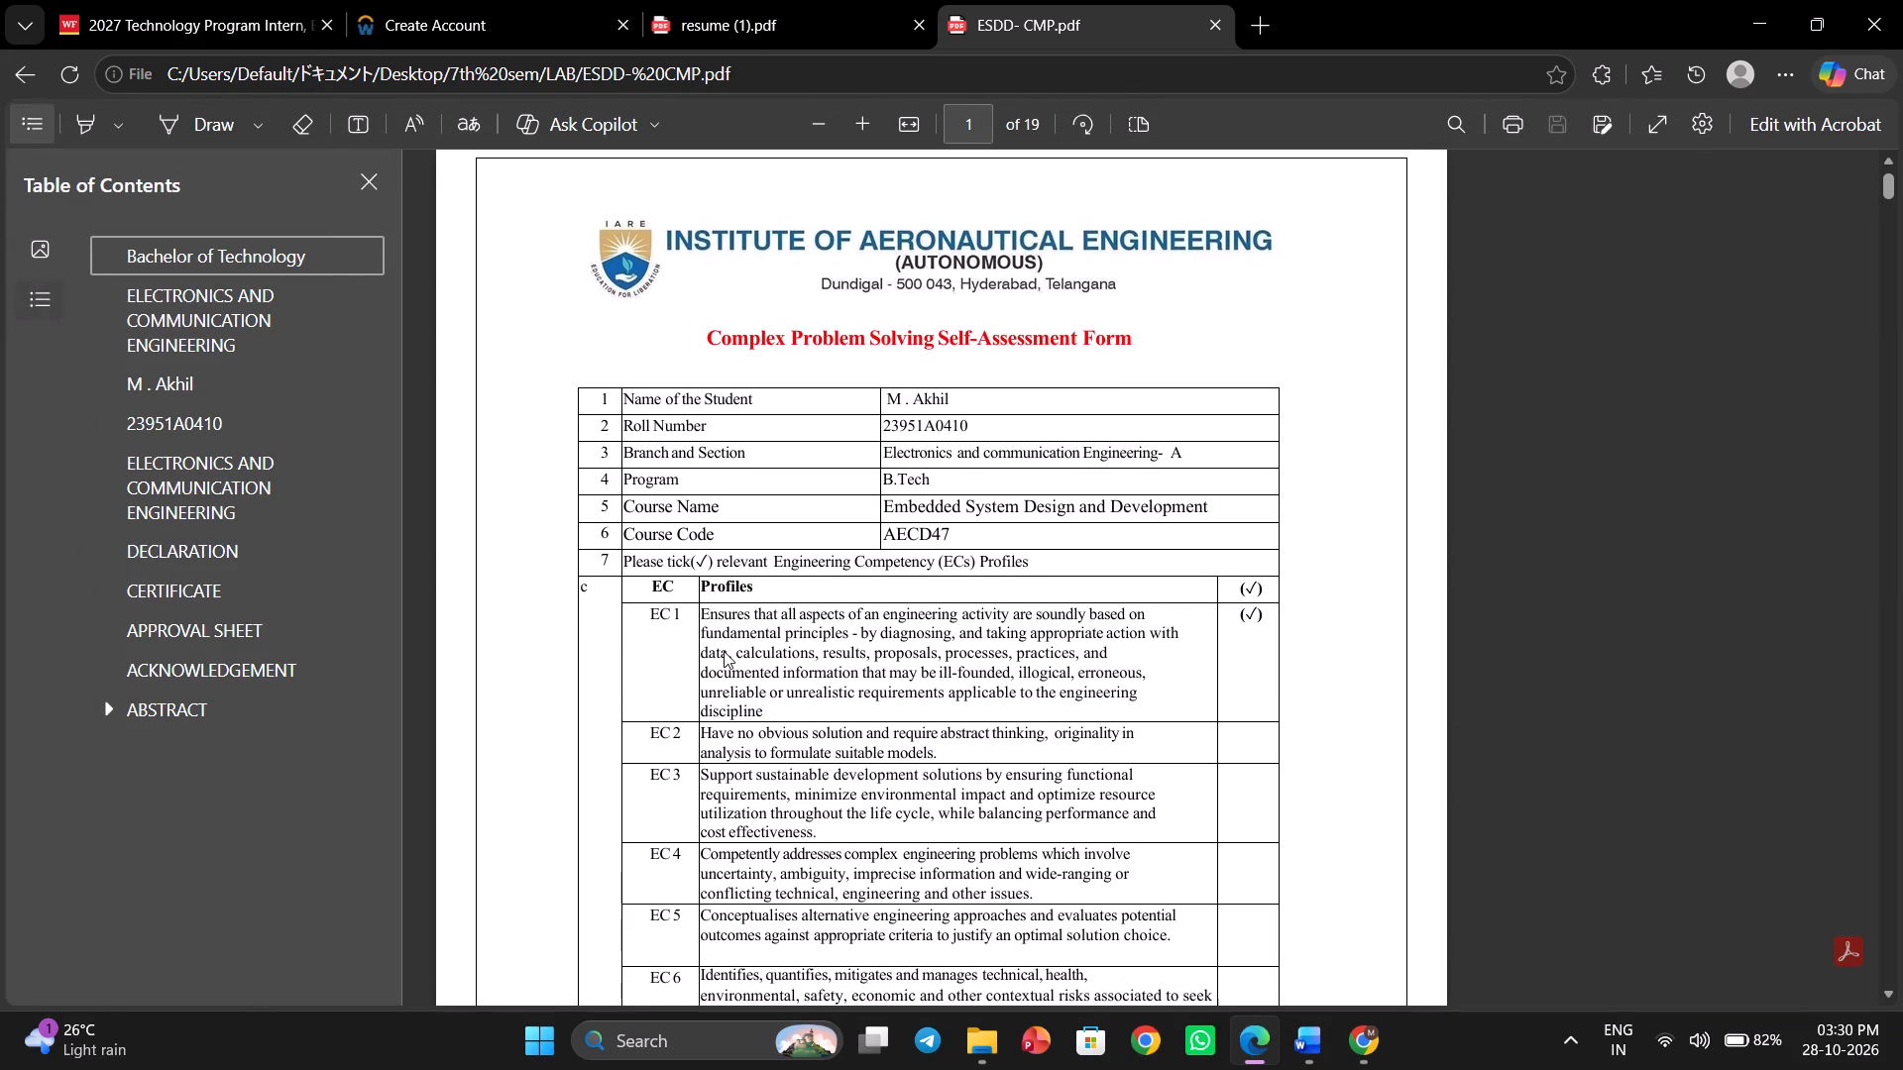
{"action": "scroll", "coordinate": [724, 651], "scroll_direction": "down", "scroll_amount": 1}
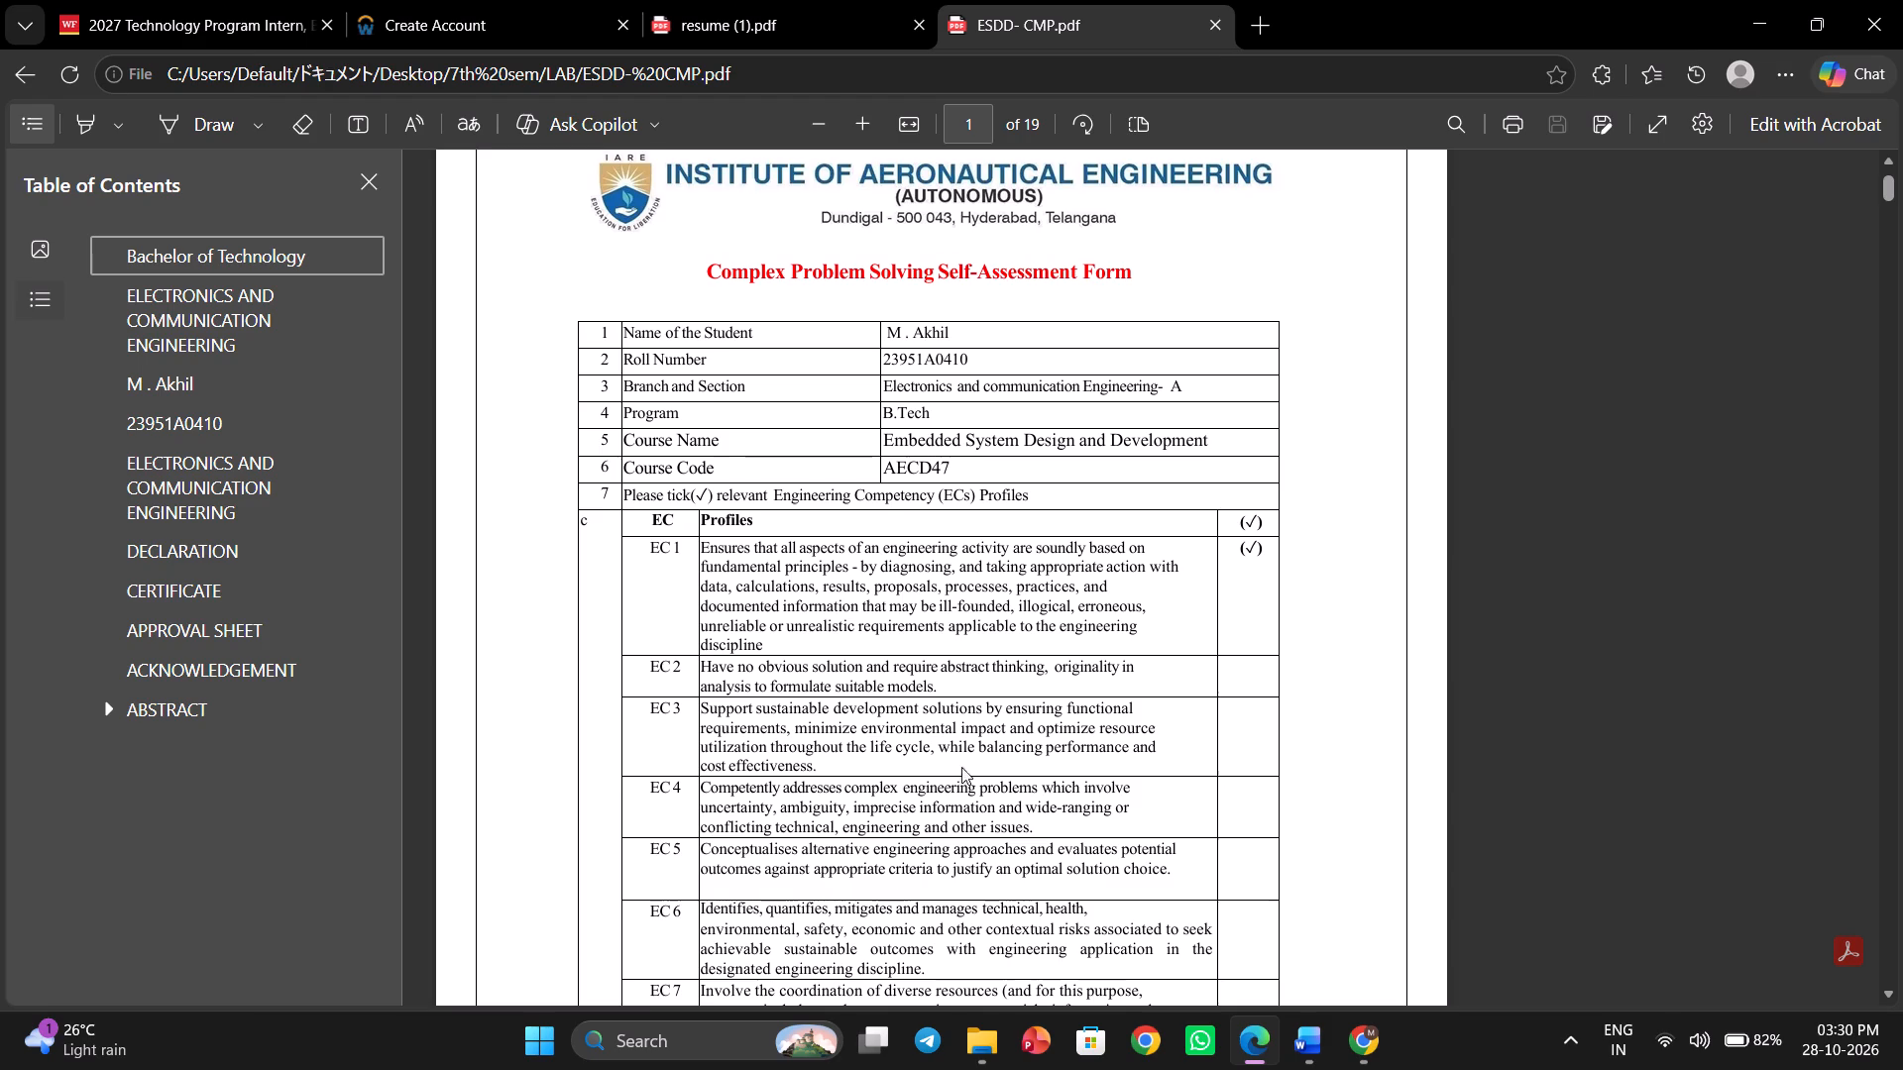
{"action": "scroll", "coordinate": [968, 779], "scroll_direction": "down", "scroll_amount": 4}
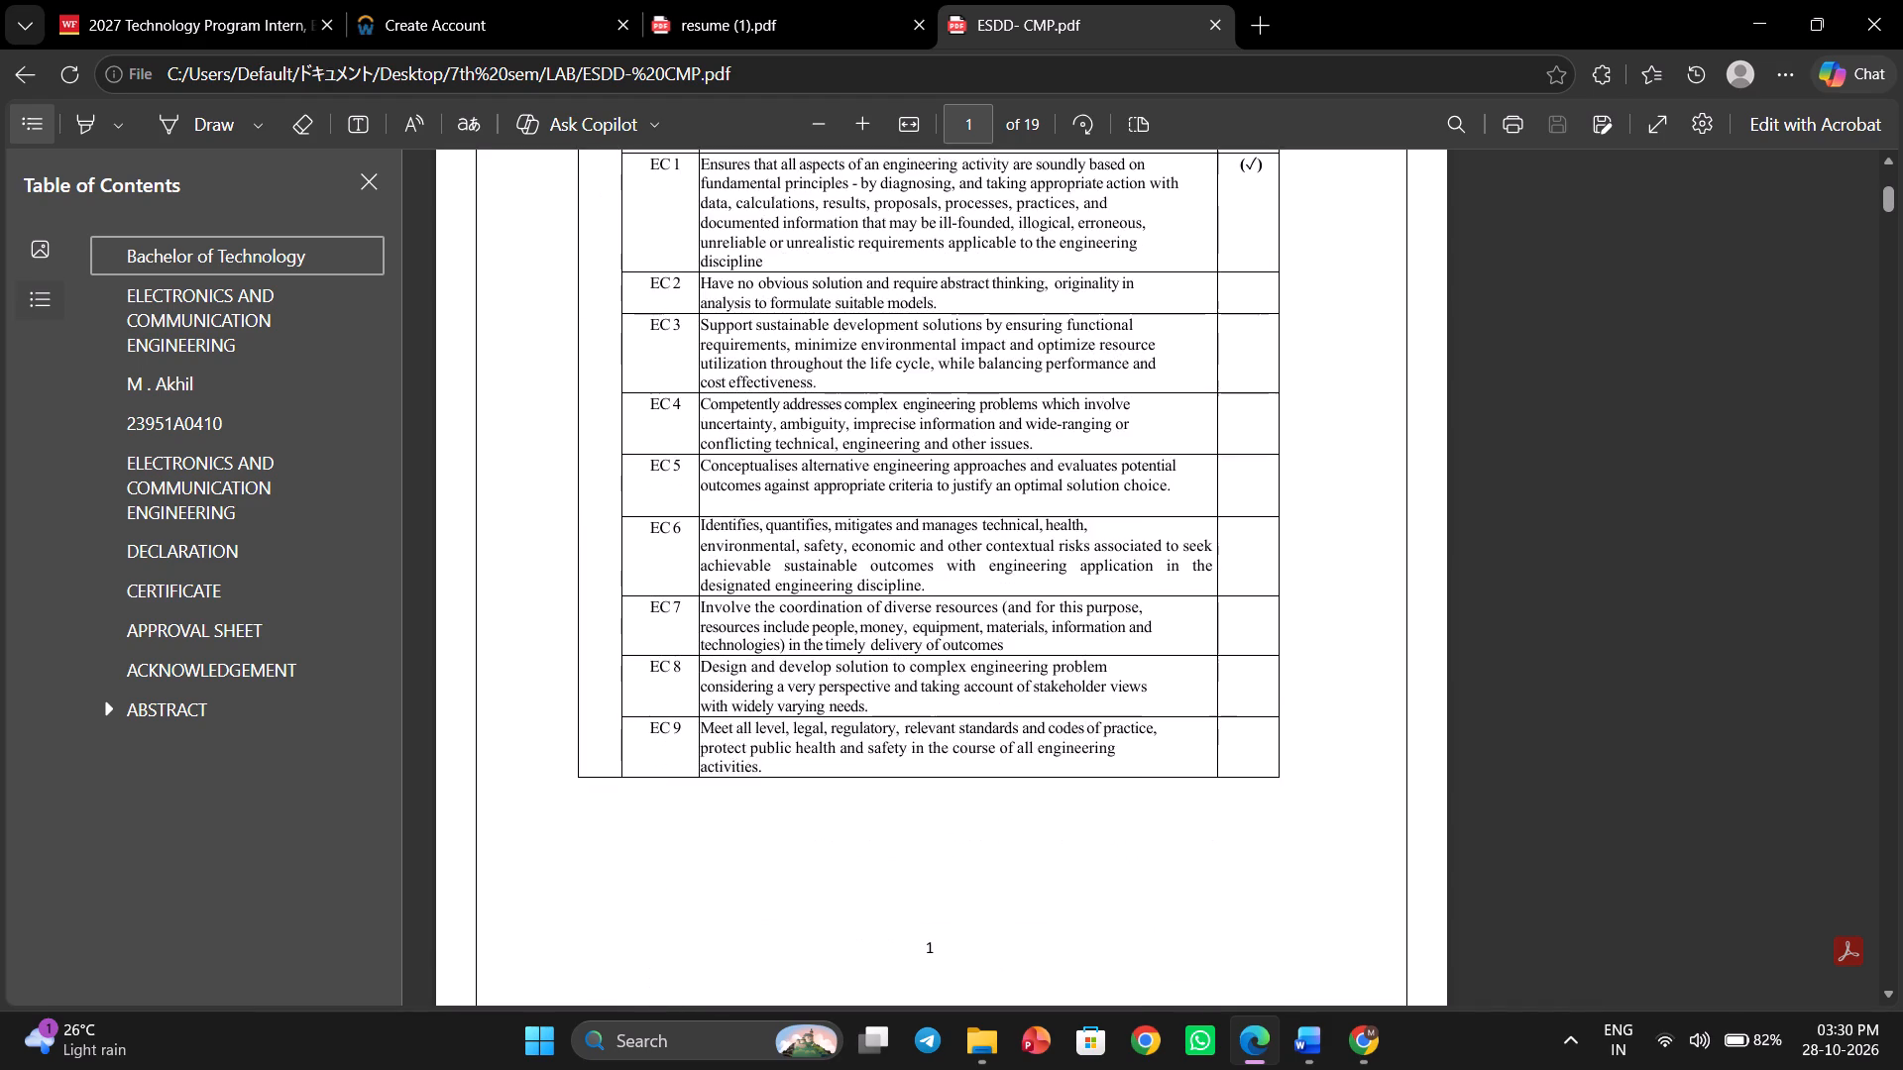
{"action": "scroll", "coordinate": [968, 779], "scroll_direction": "down", "scroll_amount": 5}
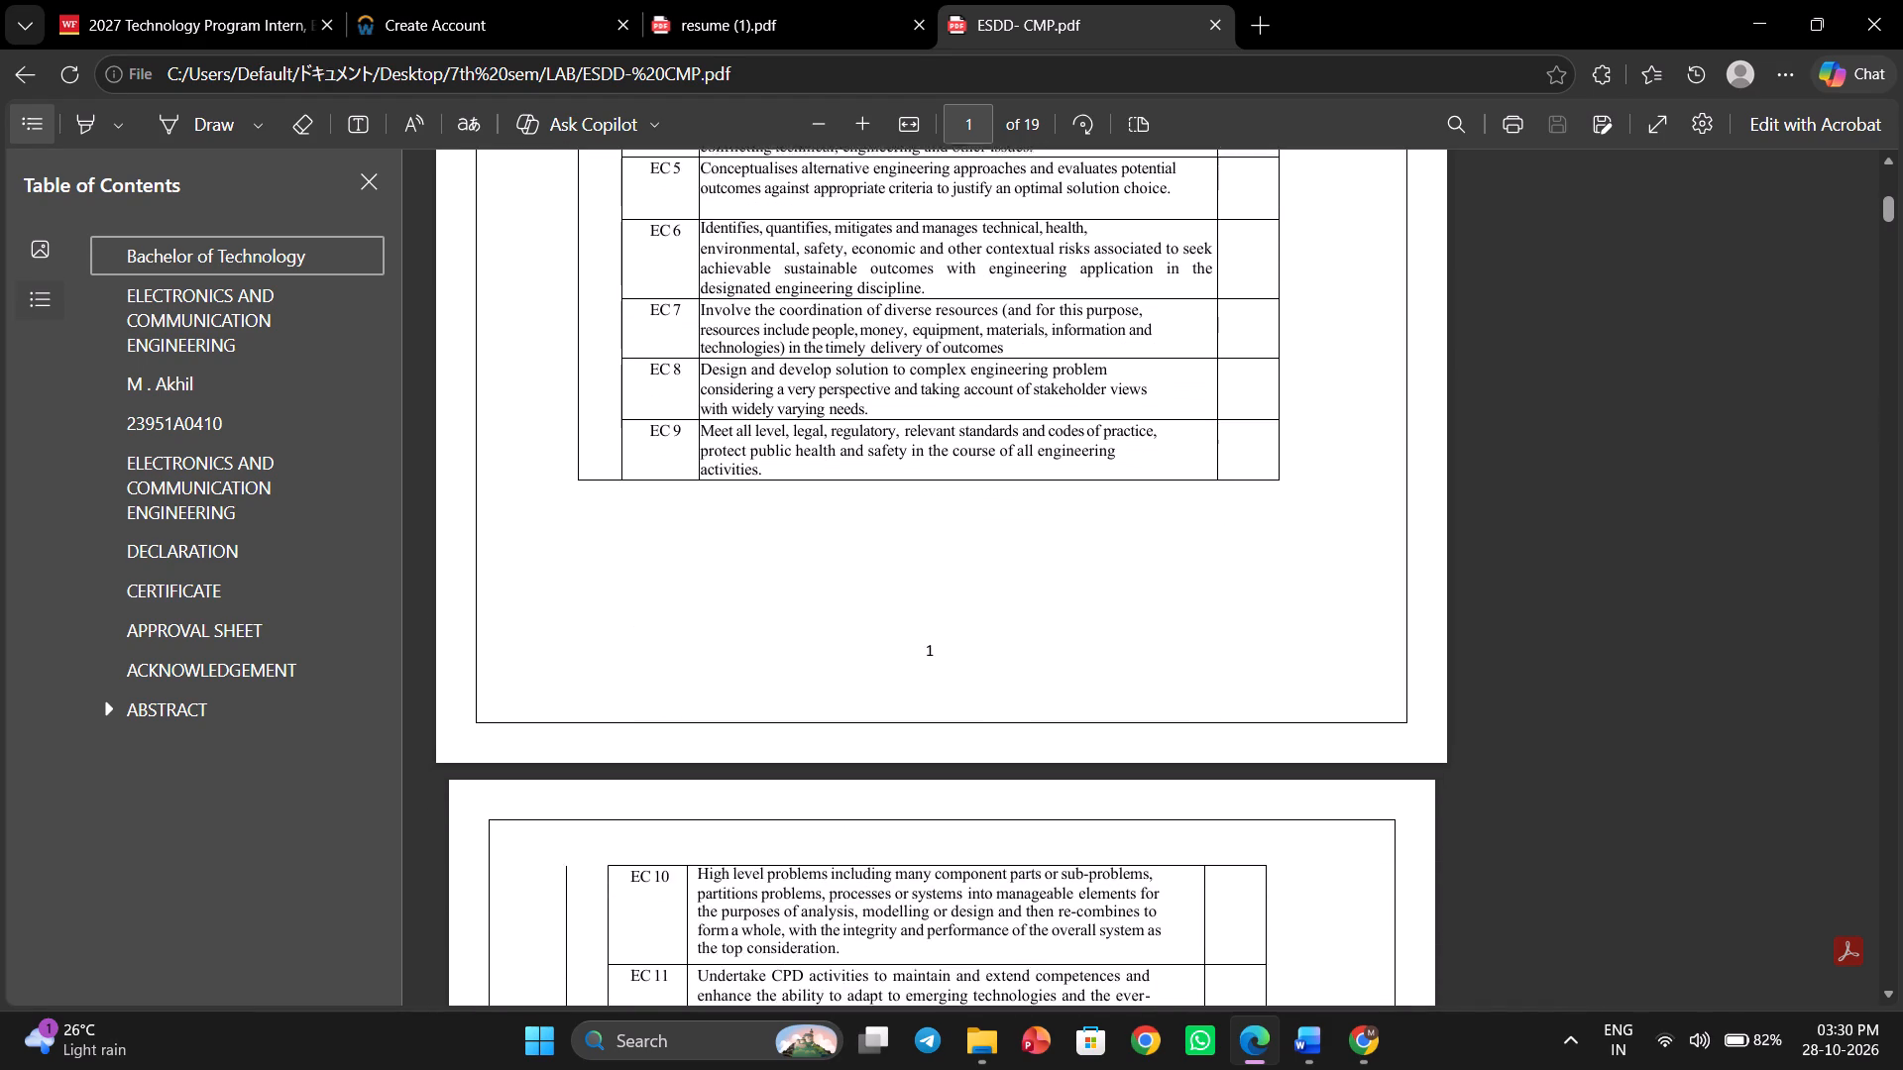
{"action": "scroll", "coordinate": [968, 779], "scroll_direction": "down", "scroll_amount": 6}
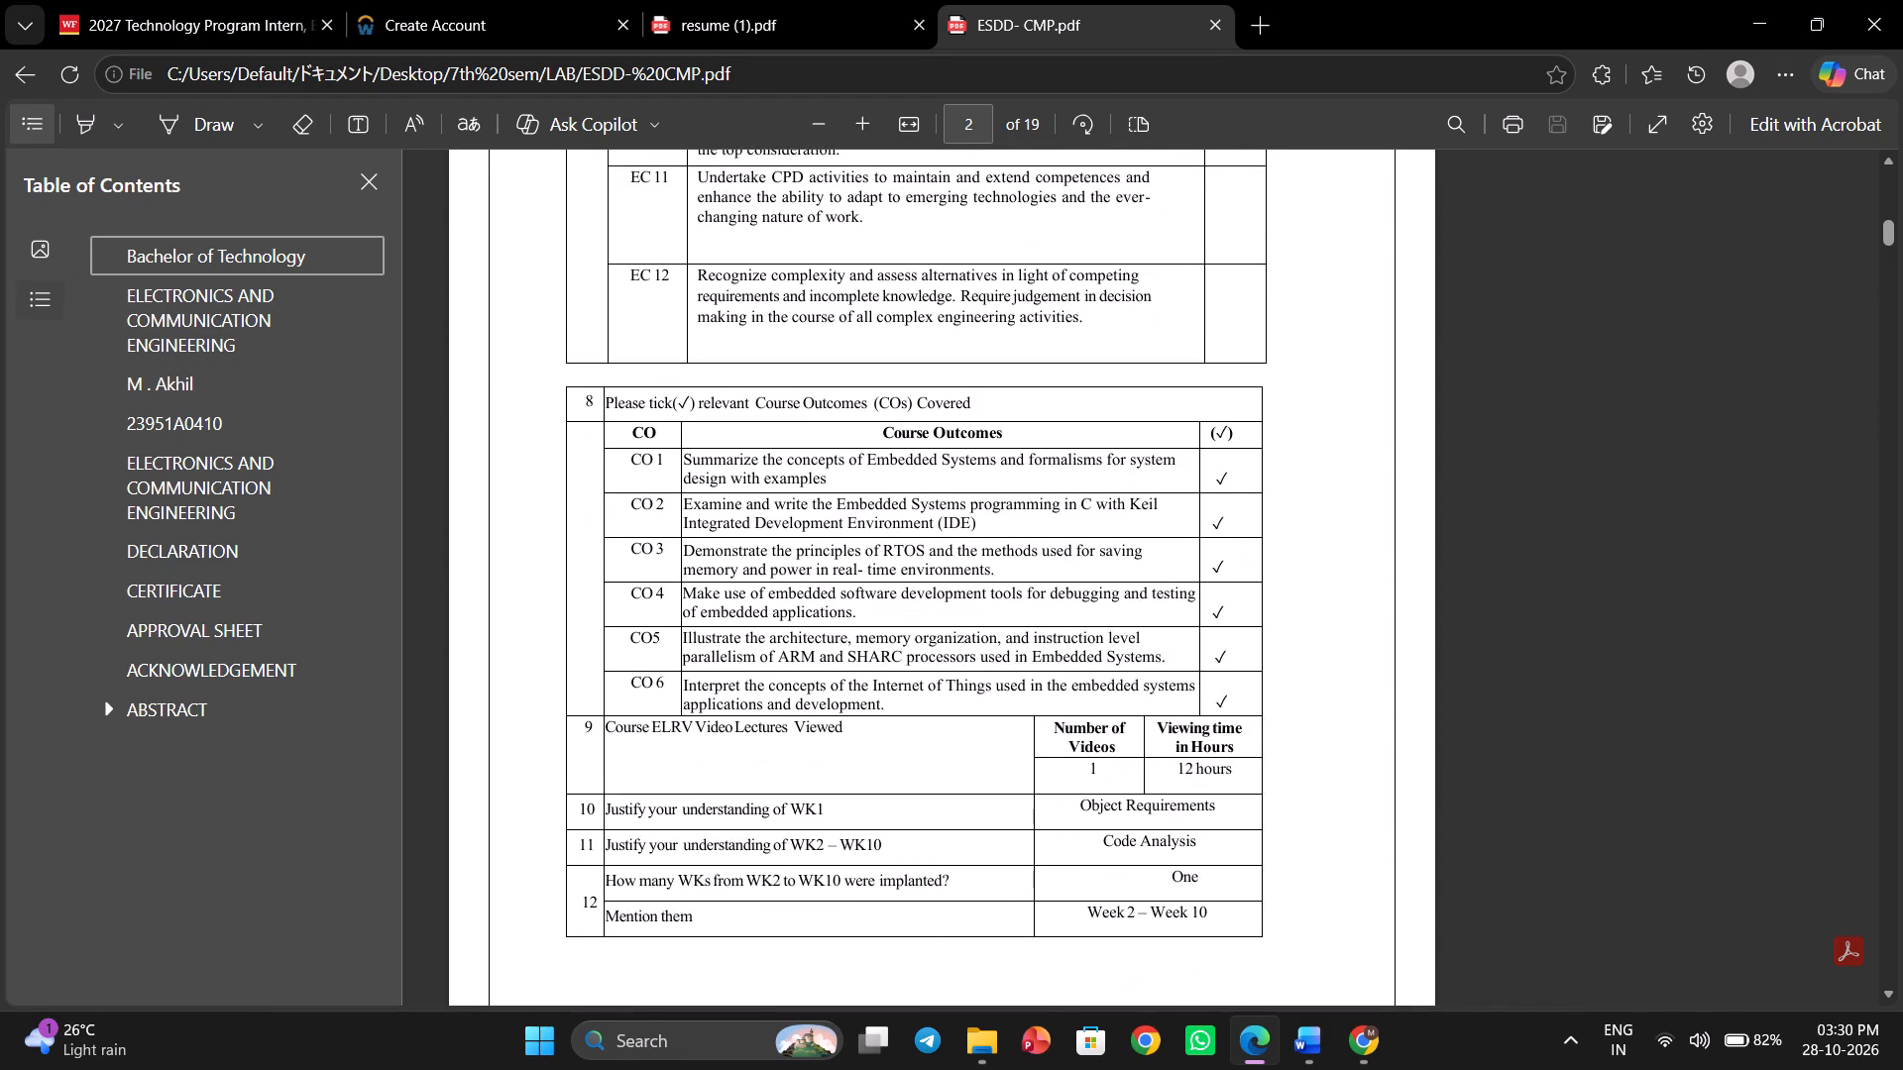
{"action": "scroll", "coordinate": [968, 779], "scroll_direction": "down", "scroll_amount": 5}
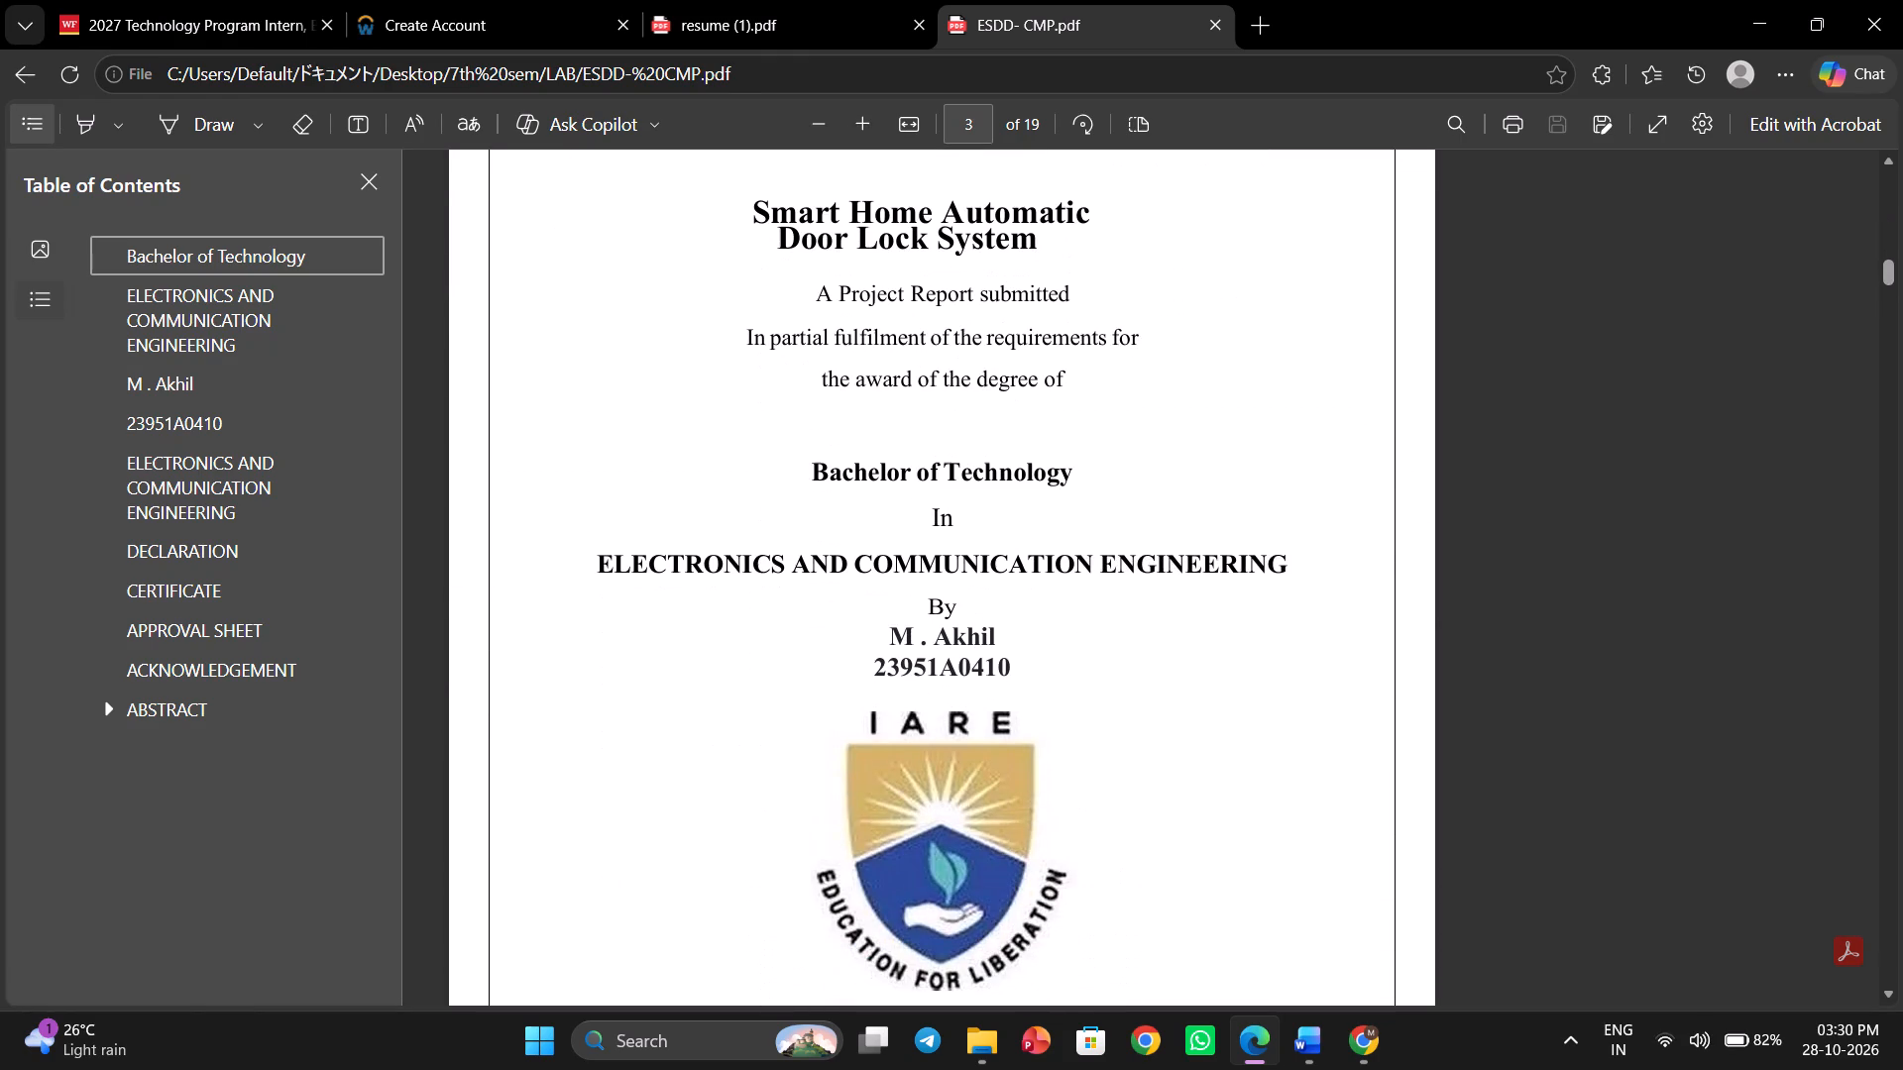
{"action": "scroll", "coordinate": [968, 779], "scroll_direction": "down", "scroll_amount": 4}
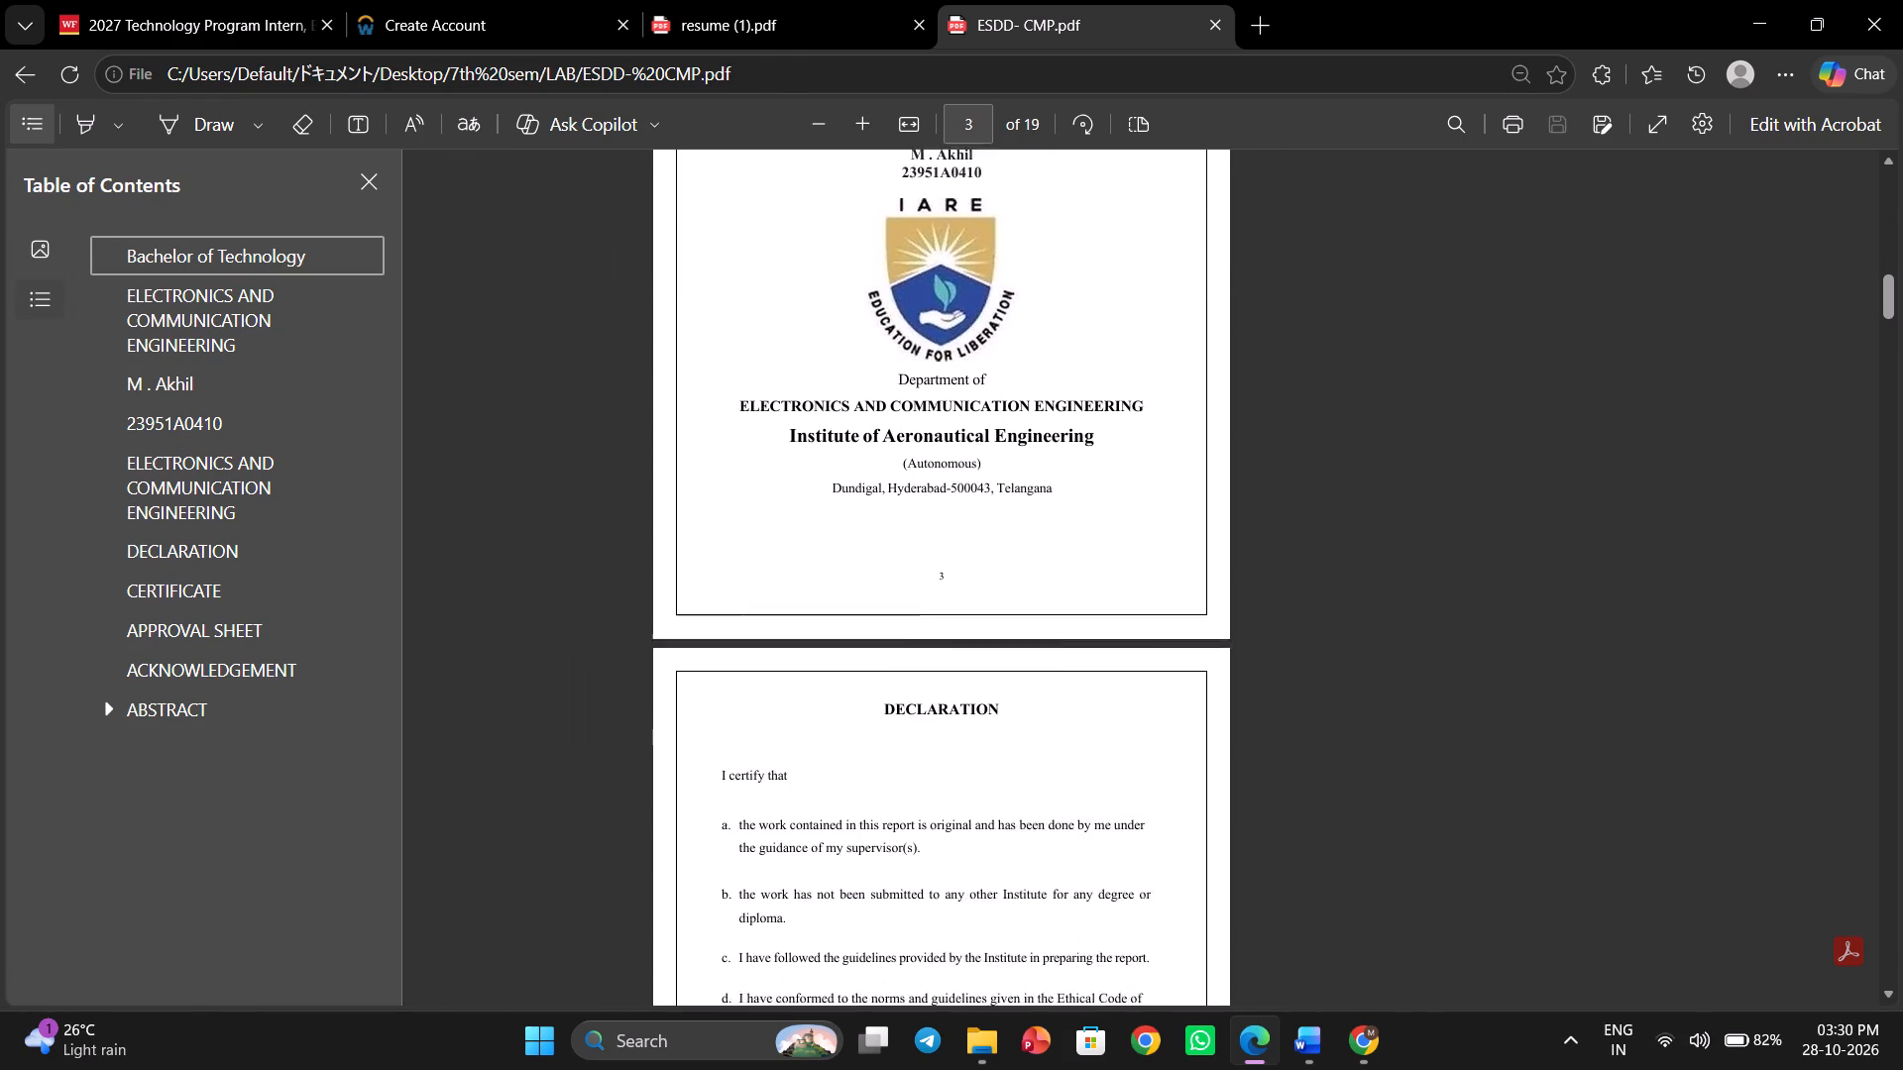
{"action": "scroll", "coordinate": [968, 779], "scroll_direction": "down", "scroll_amount": 6}
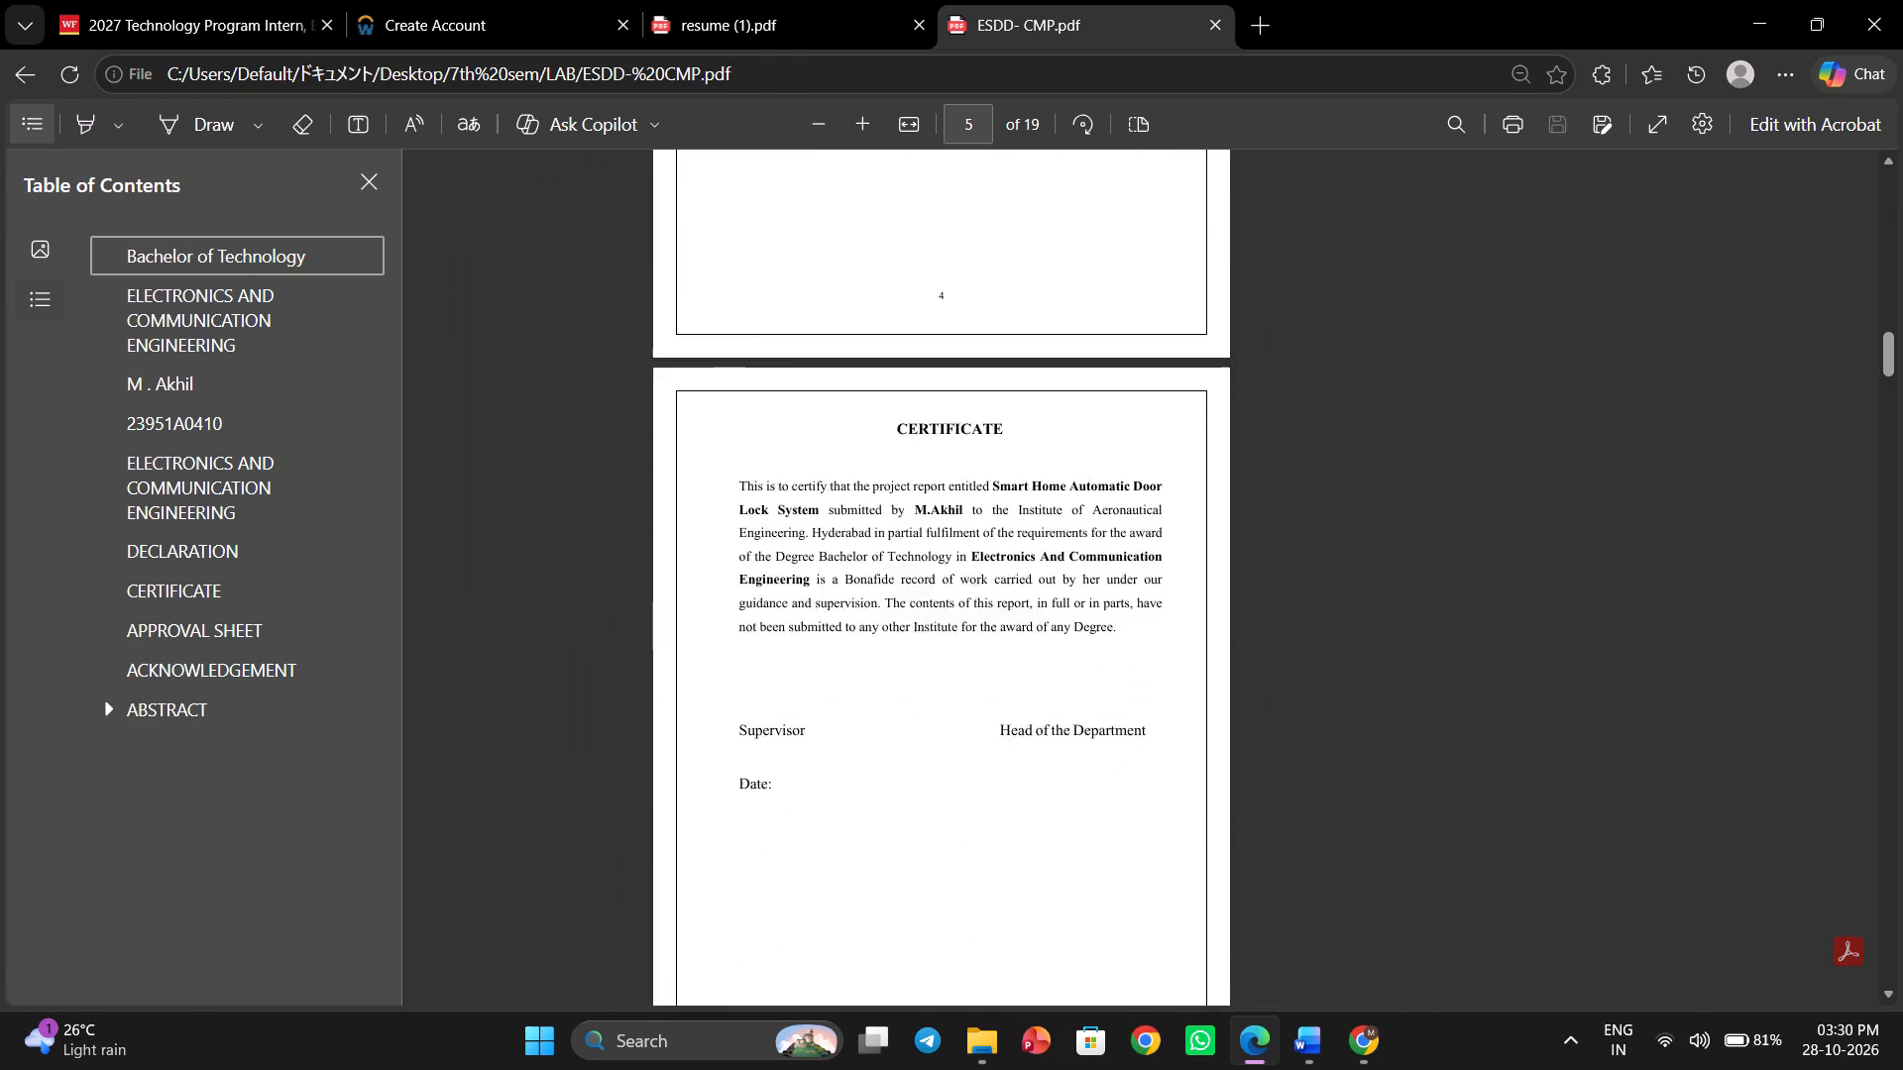
{"action": "scroll", "coordinate": [968, 779], "scroll_direction": "up", "scroll_amount": 1}
{"action": "scroll", "coordinate": [968, 779], "scroll_direction": "down", "scroll_amount": 1}
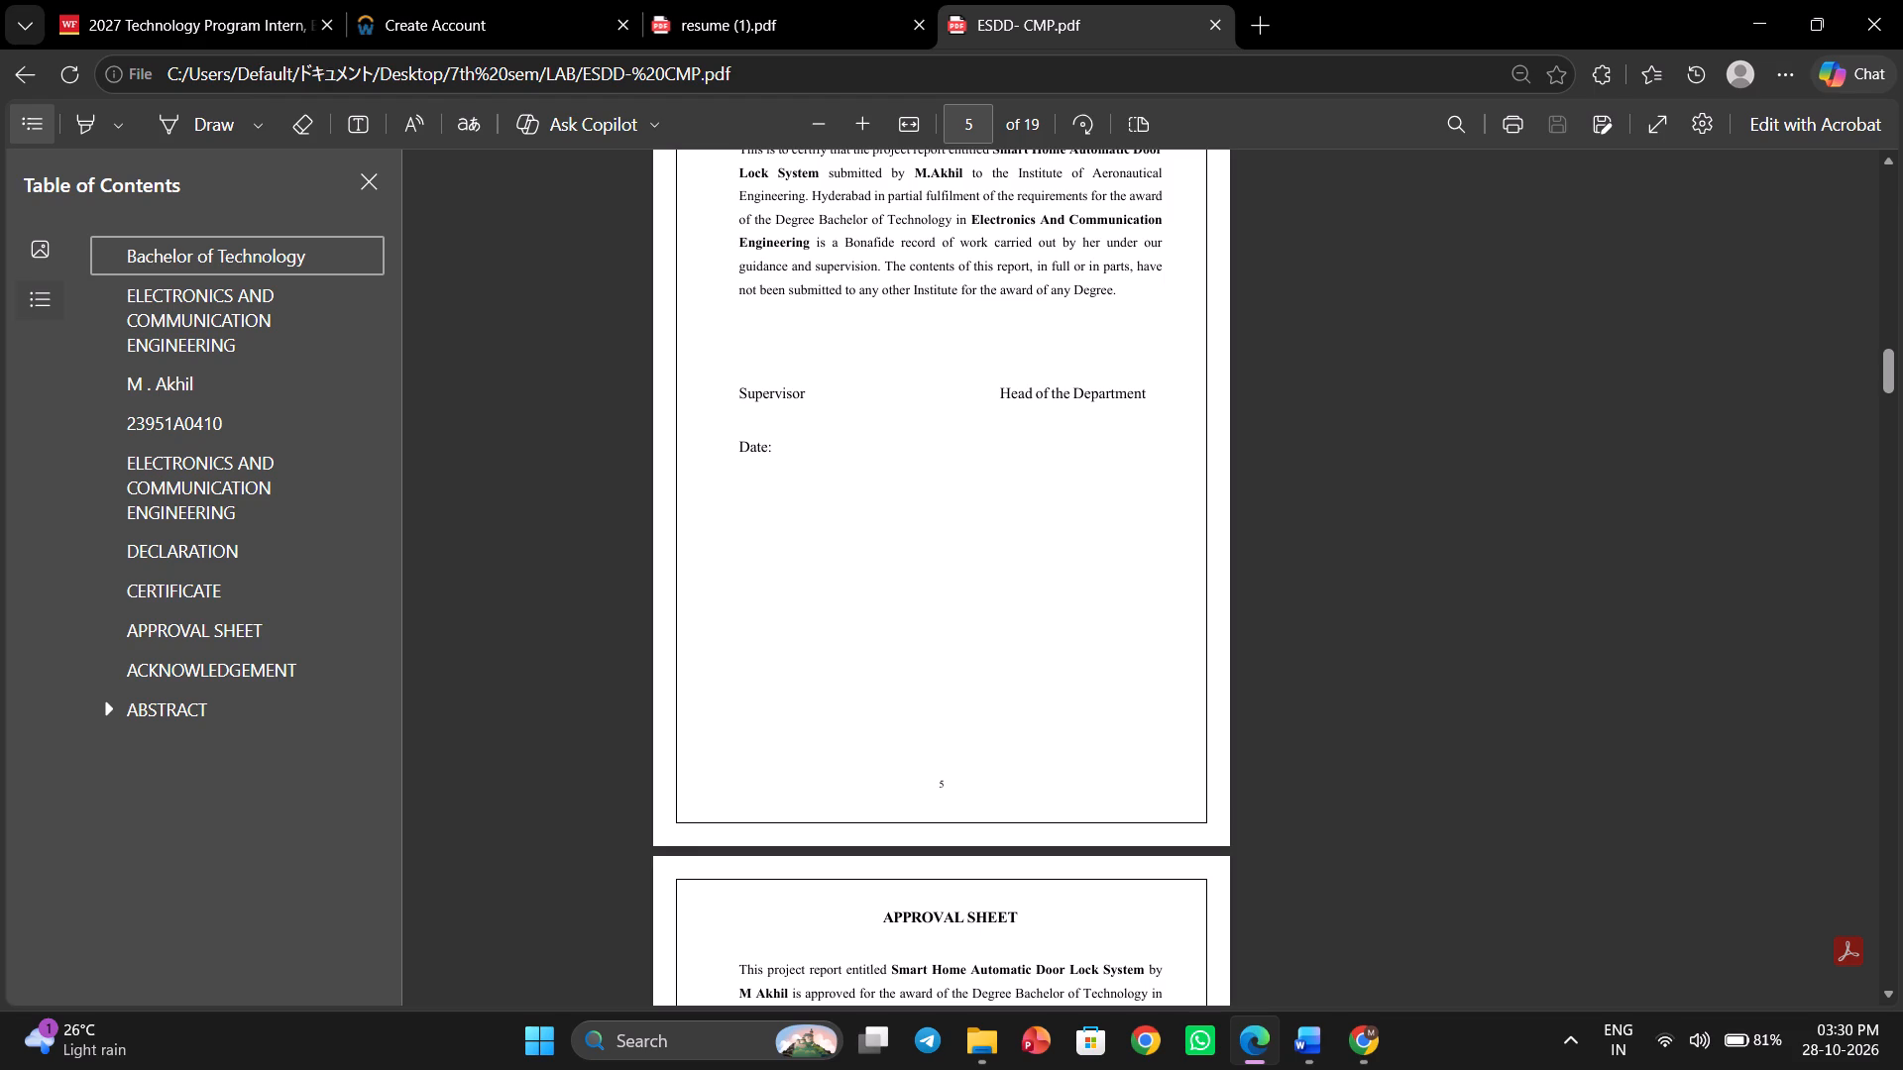
{"action": "scroll", "coordinate": [968, 779], "scroll_direction": "down", "scroll_amount": 4}
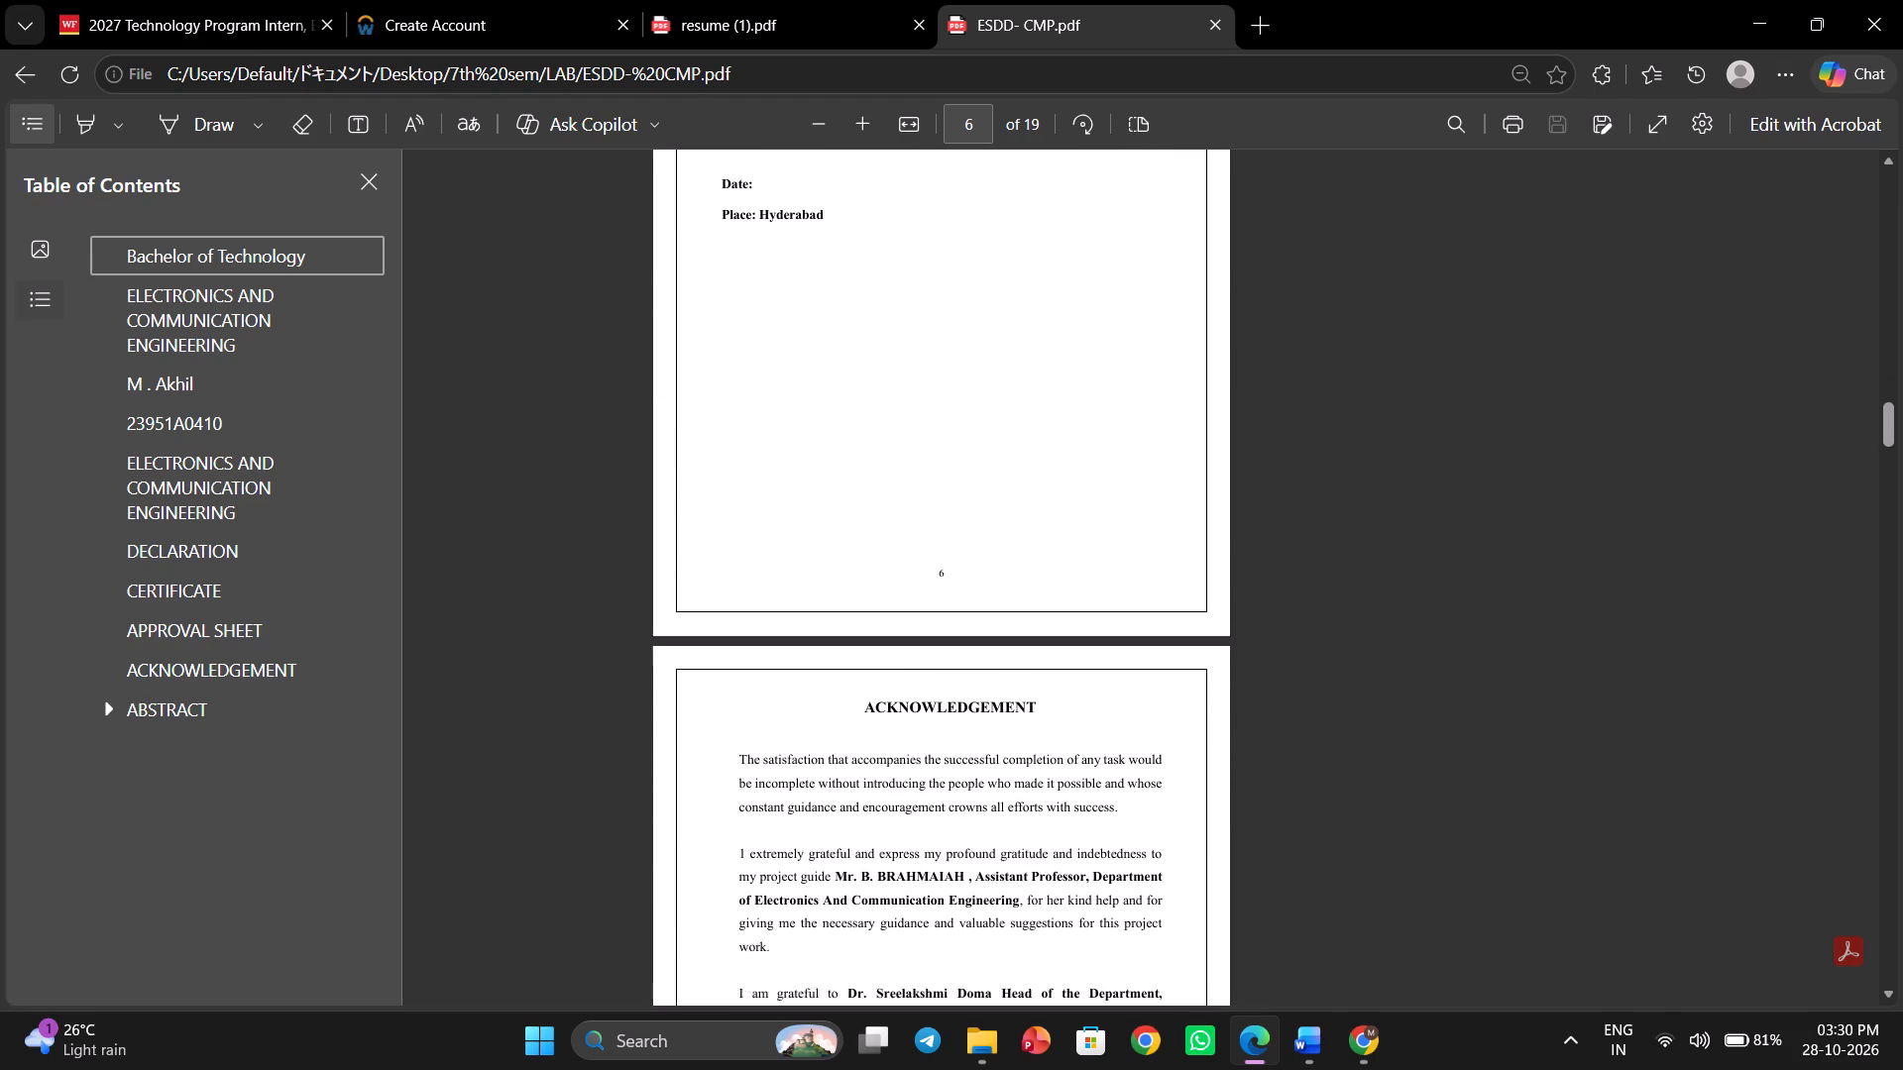
{"action": "scroll", "coordinate": [968, 779], "scroll_direction": "down", "scroll_amount": 4}
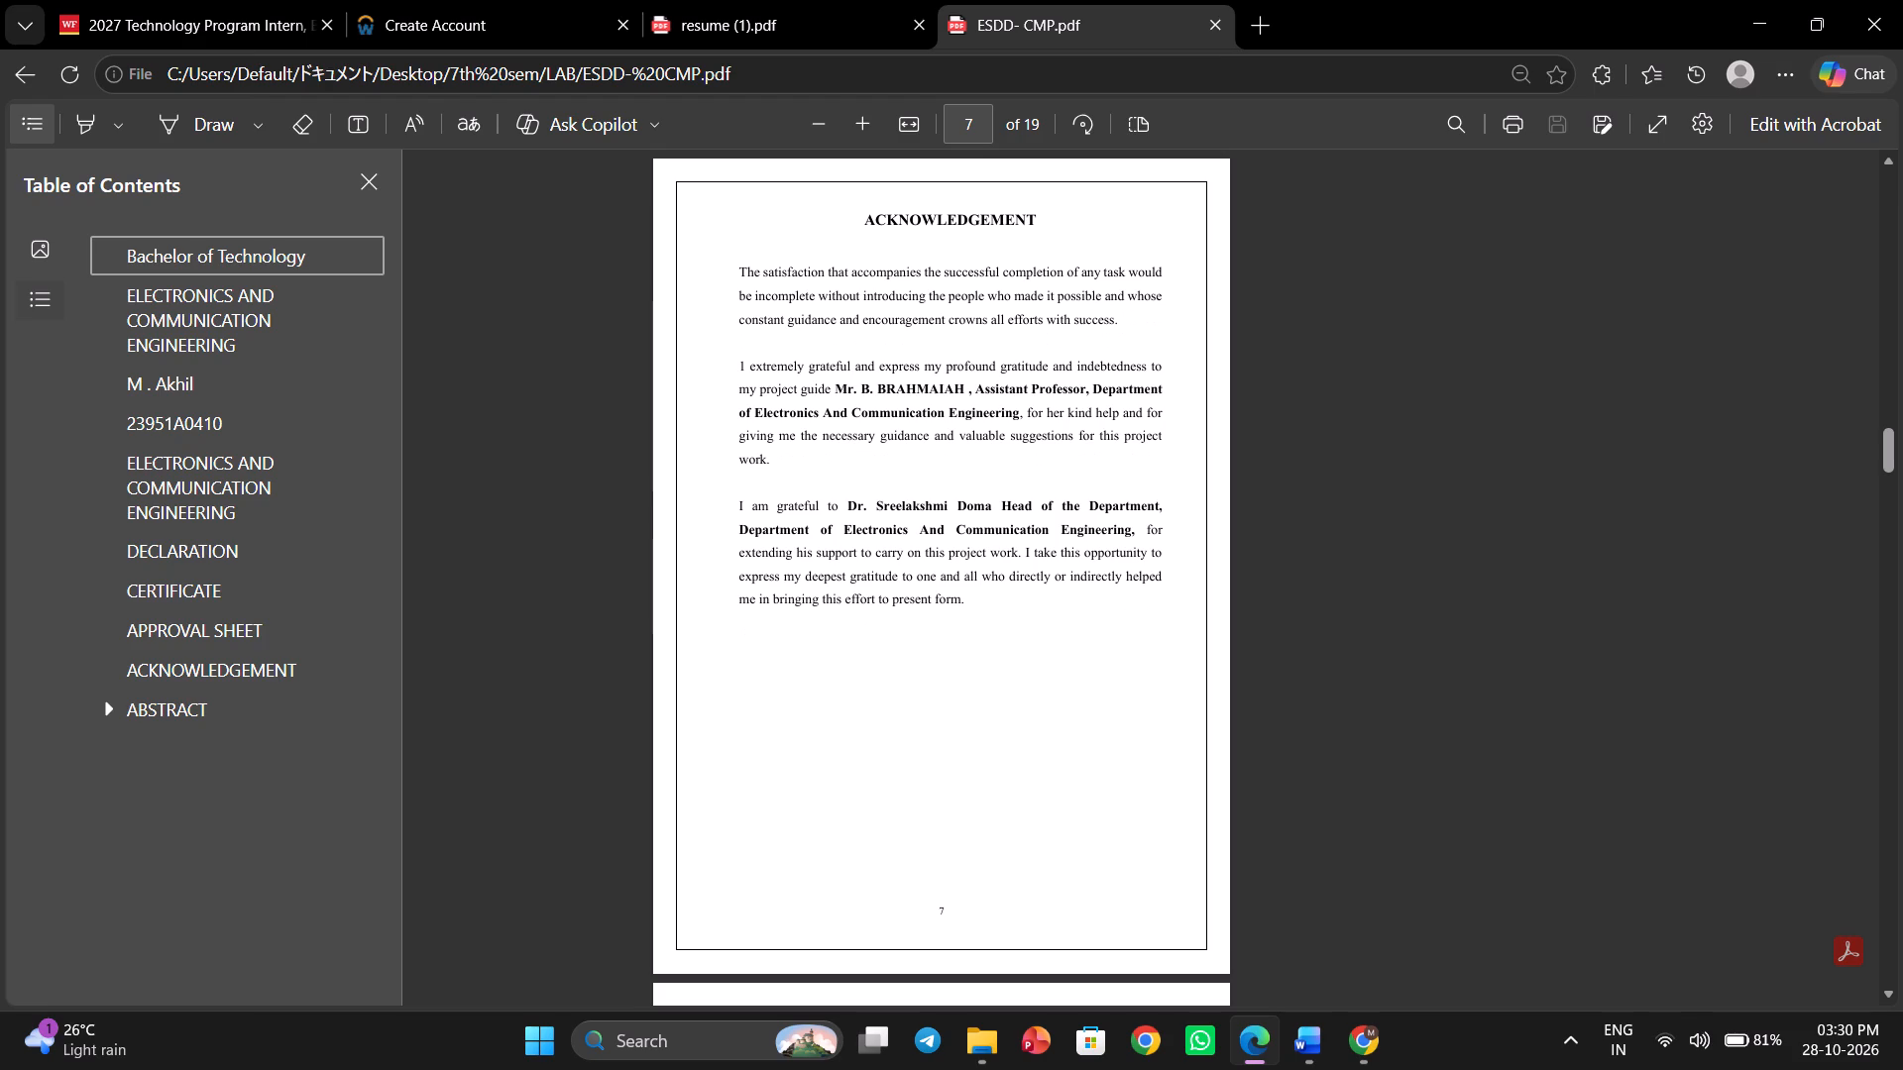
{"action": "scroll", "coordinate": [1023, 944], "scroll_direction": "down", "scroll_amount": 2}
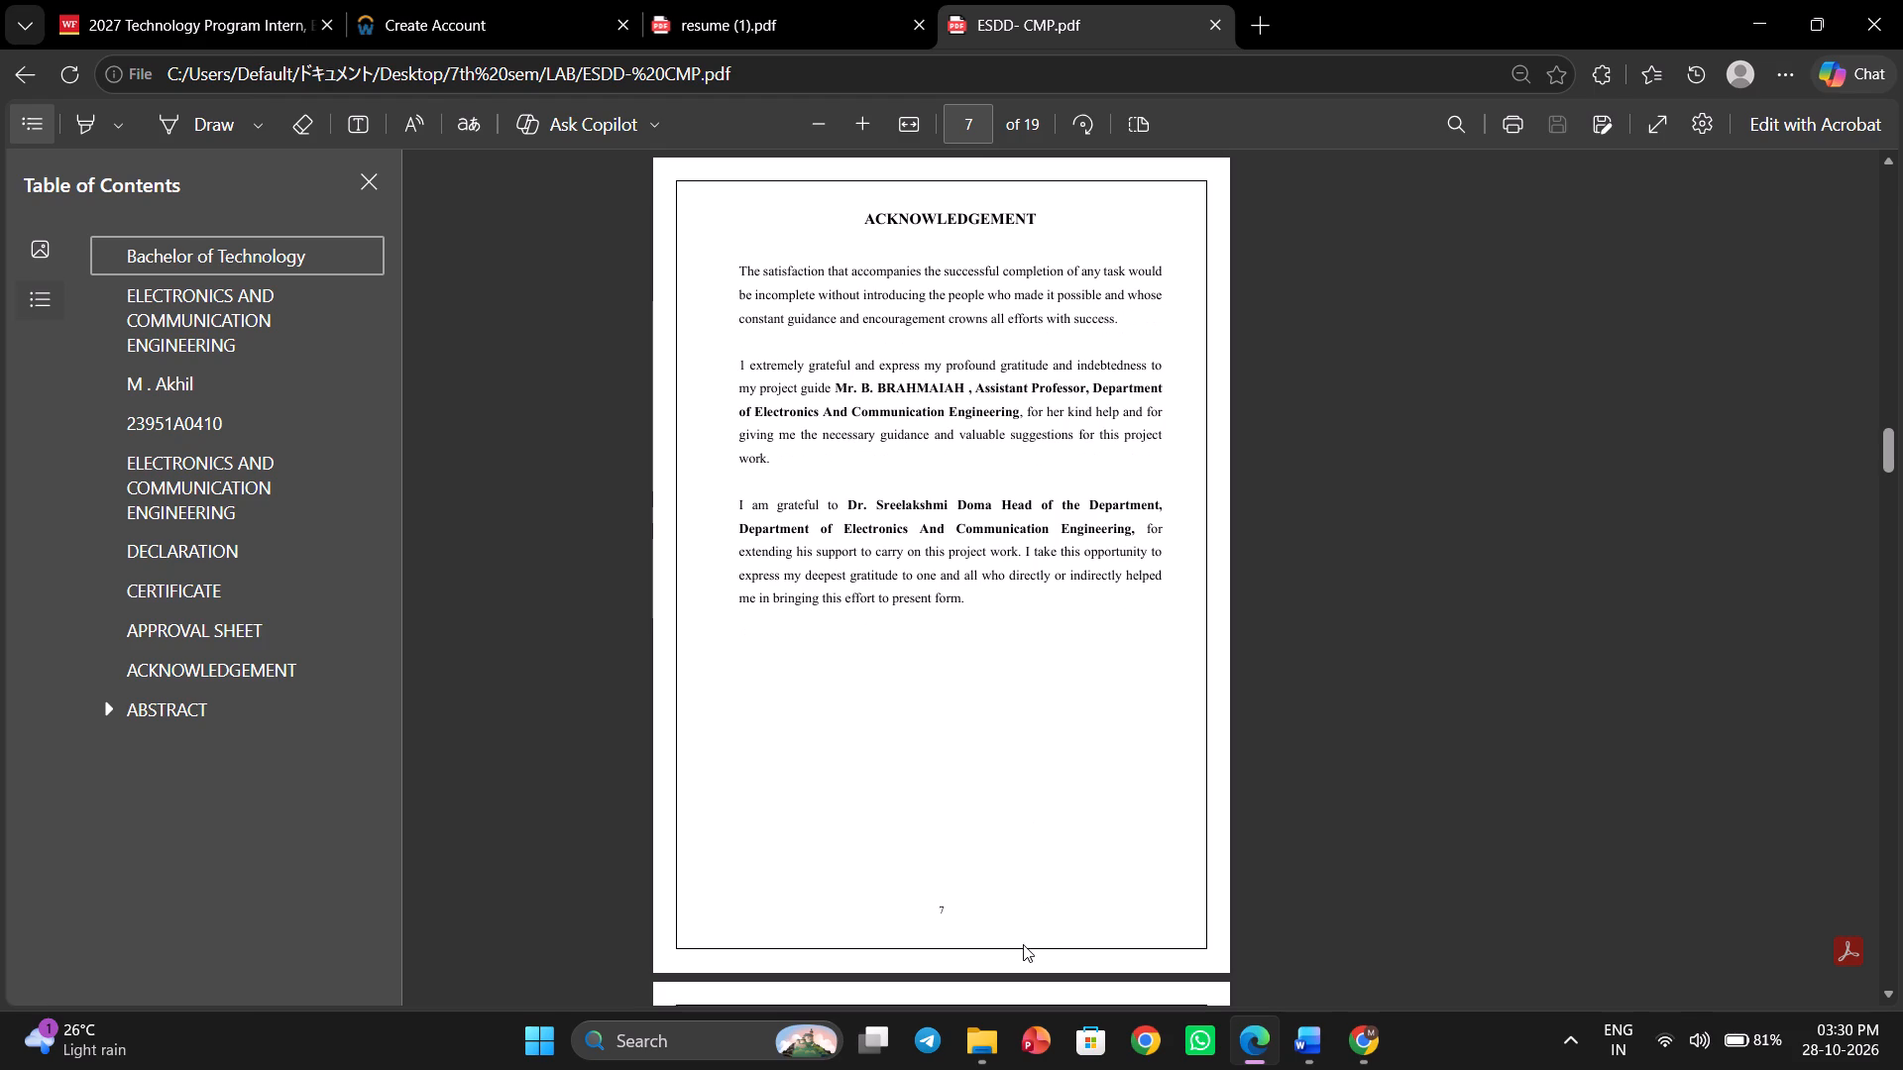
{"action": "scroll", "coordinate": [1023, 944], "scroll_direction": "down", "scroll_amount": 19}
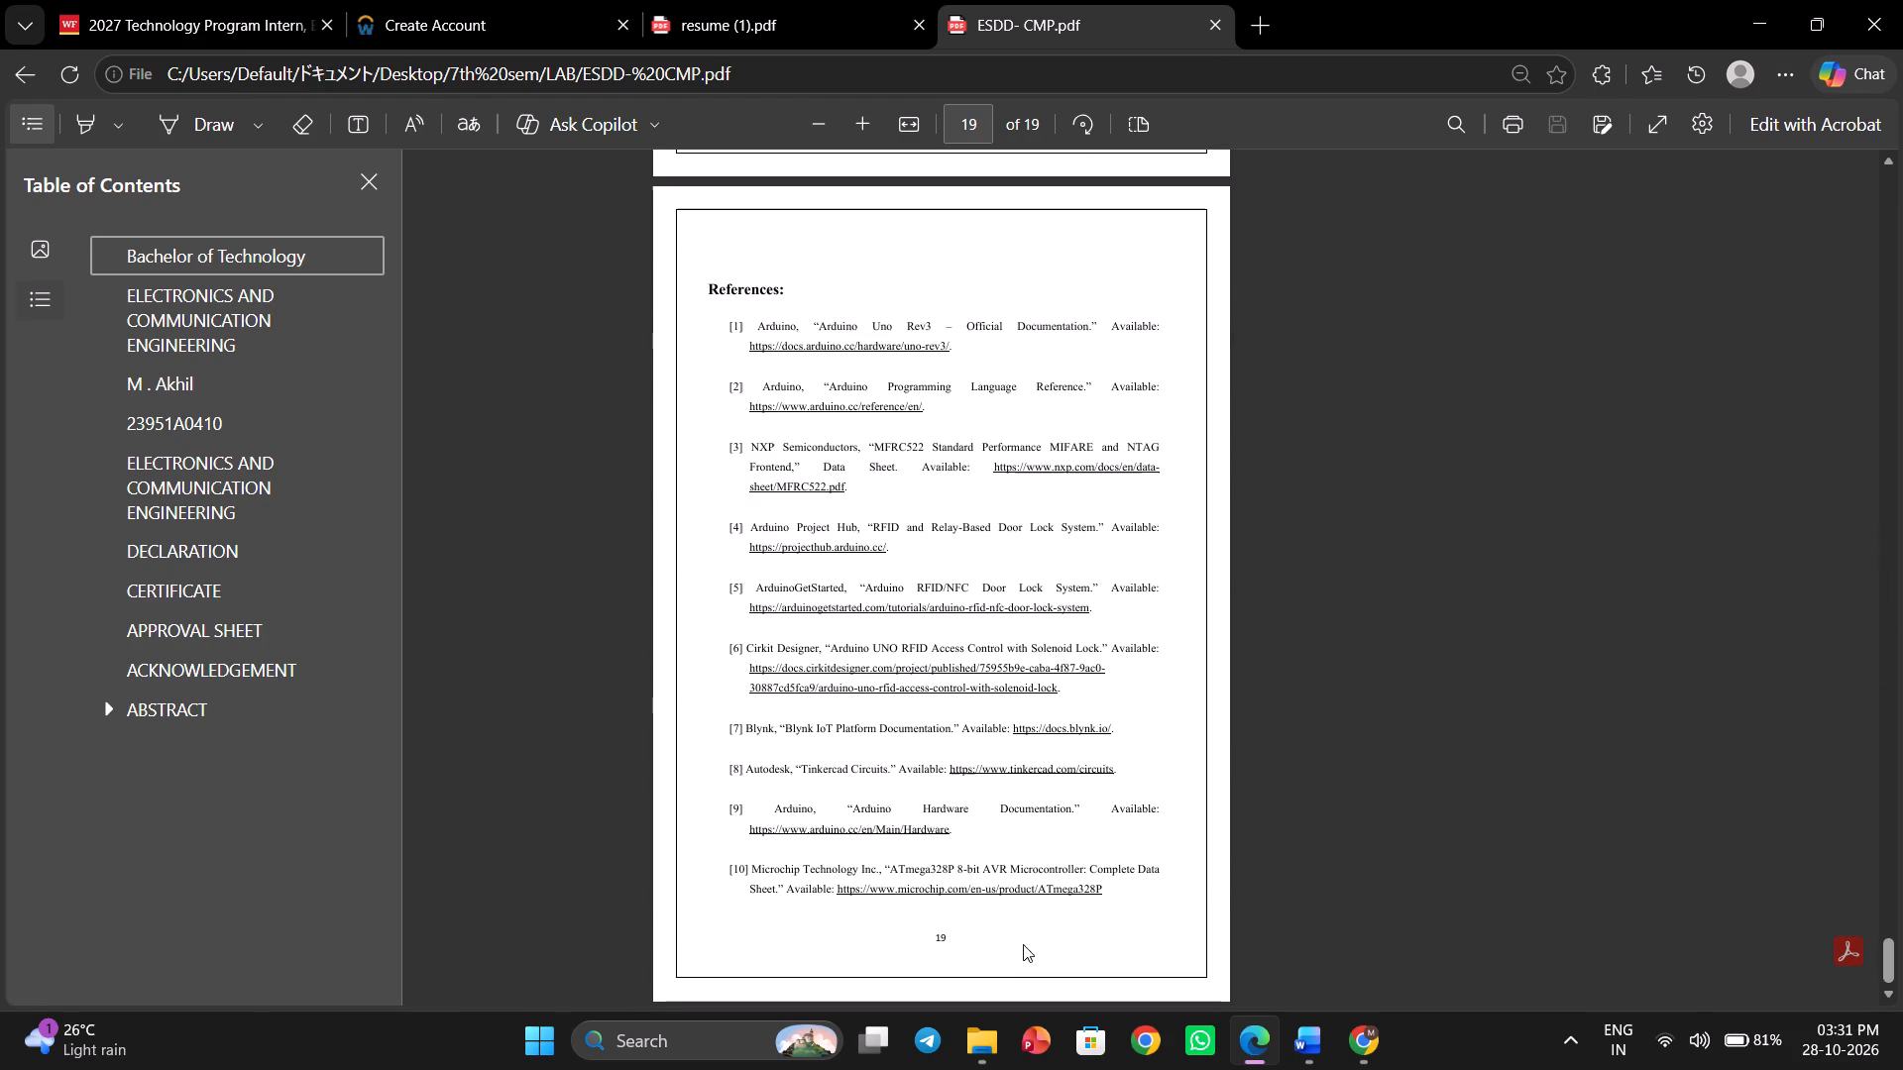
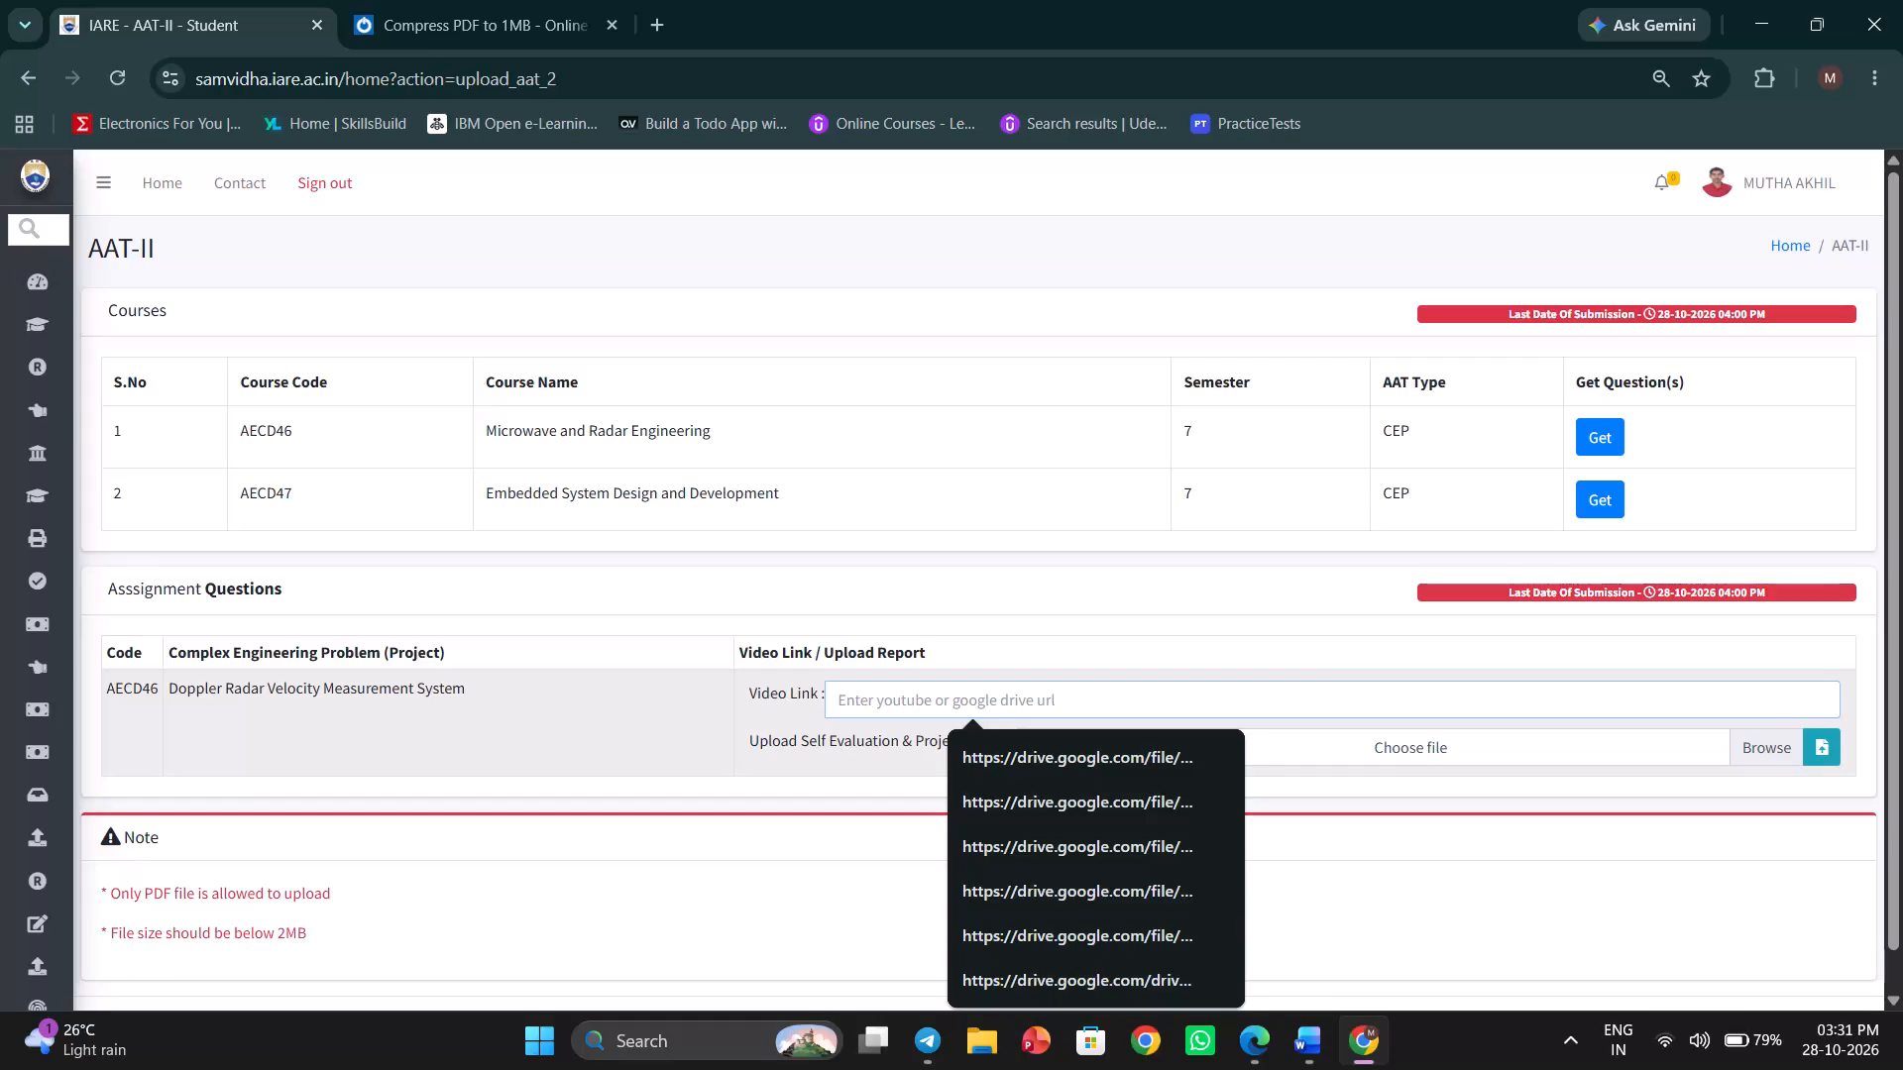
Submit the AECD46 Doppler Radar Velocity Measurement System answer with the copied Google Drive folder link as video link and MRE- CMP.pdf as report.
{"action": "key", "text": "ctrl+v"}
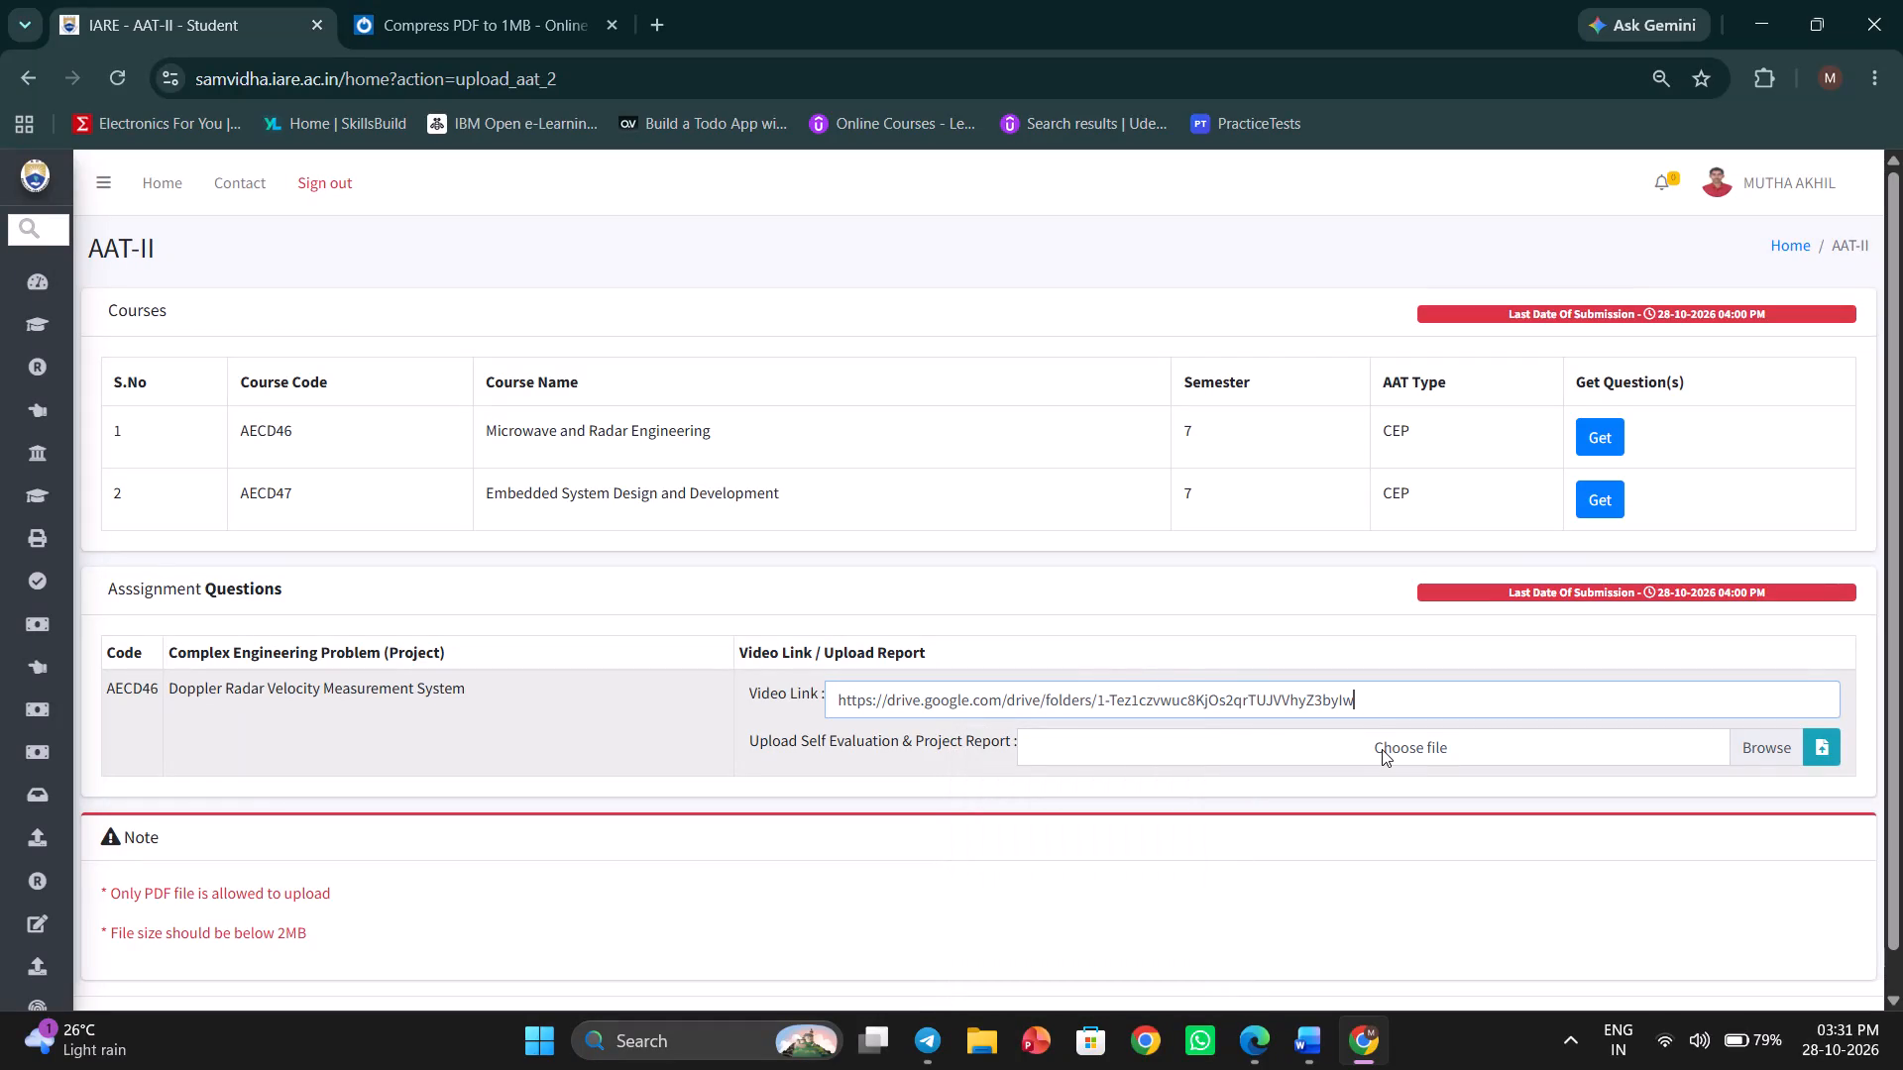
{"action": "left_click", "coordinate": [1382, 749]}
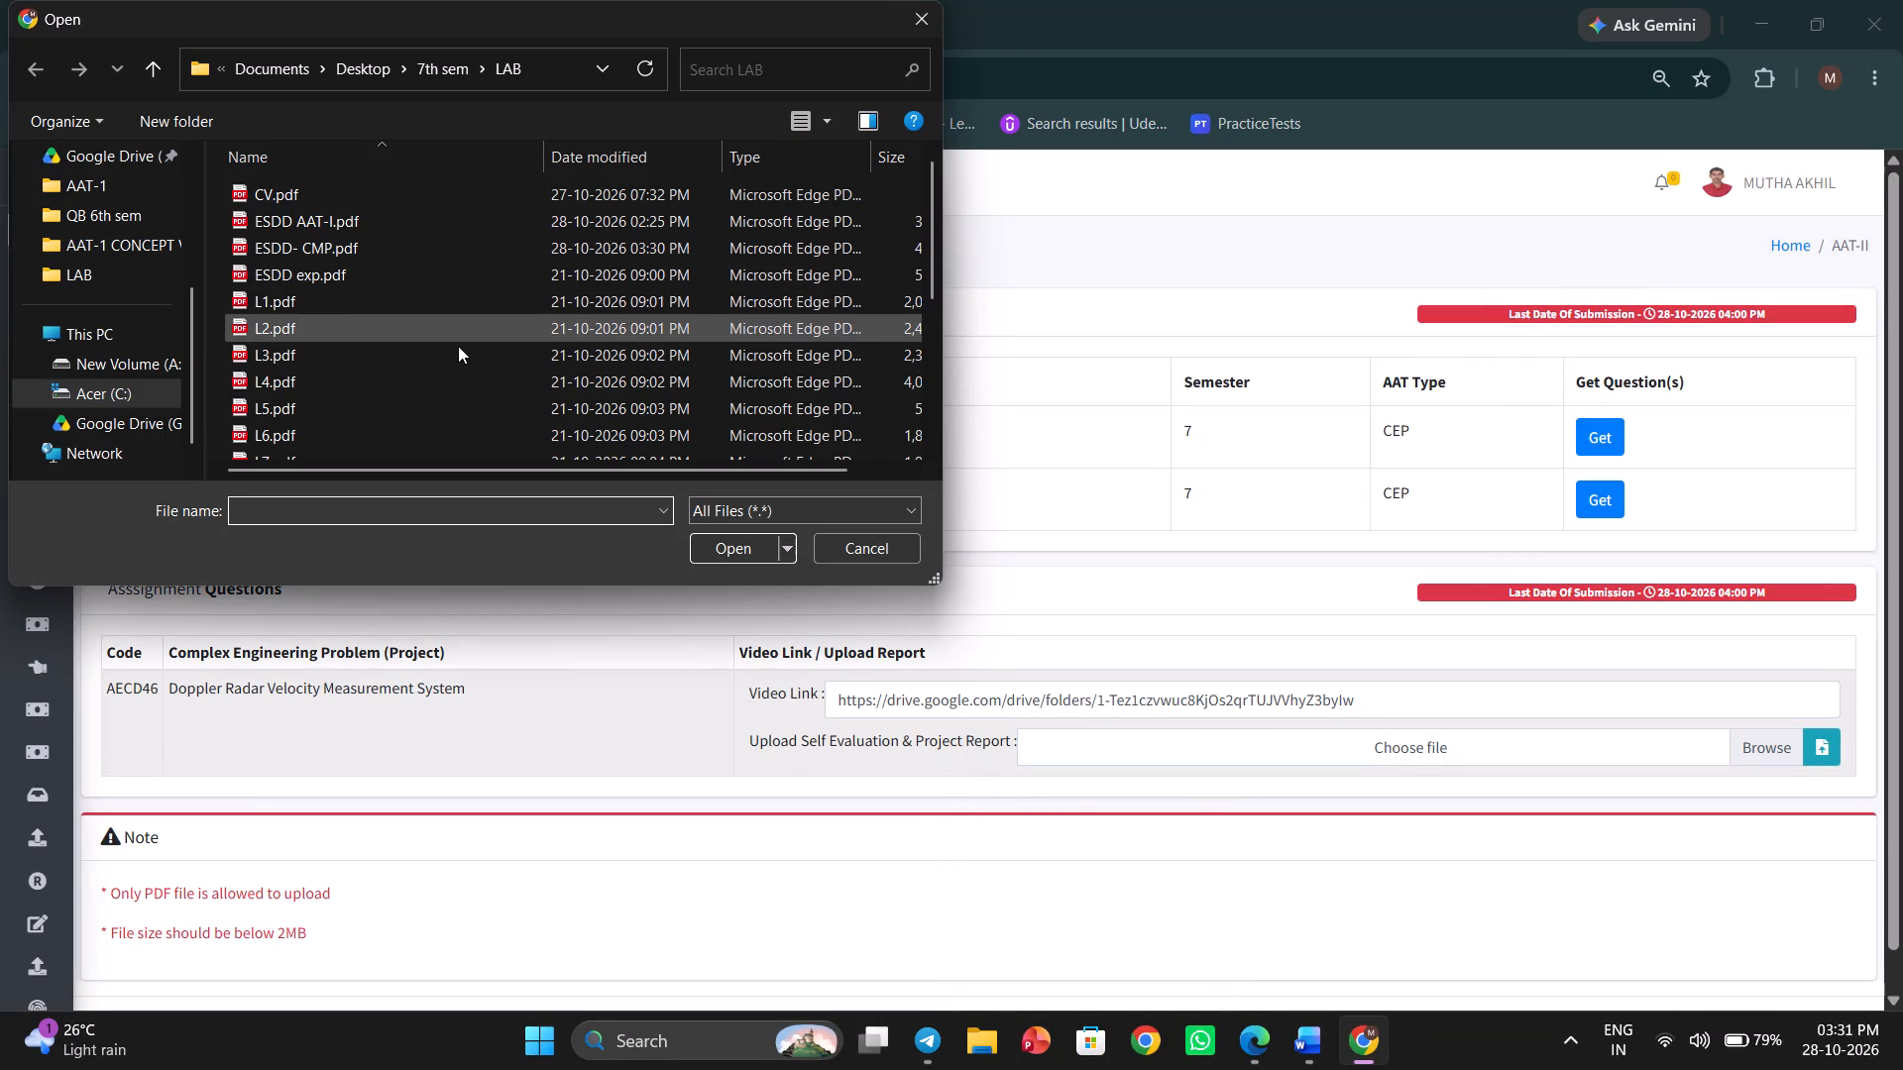
{"action": "scroll", "coordinate": [458, 346], "scroll_direction": "down", "scroll_amount": 1}
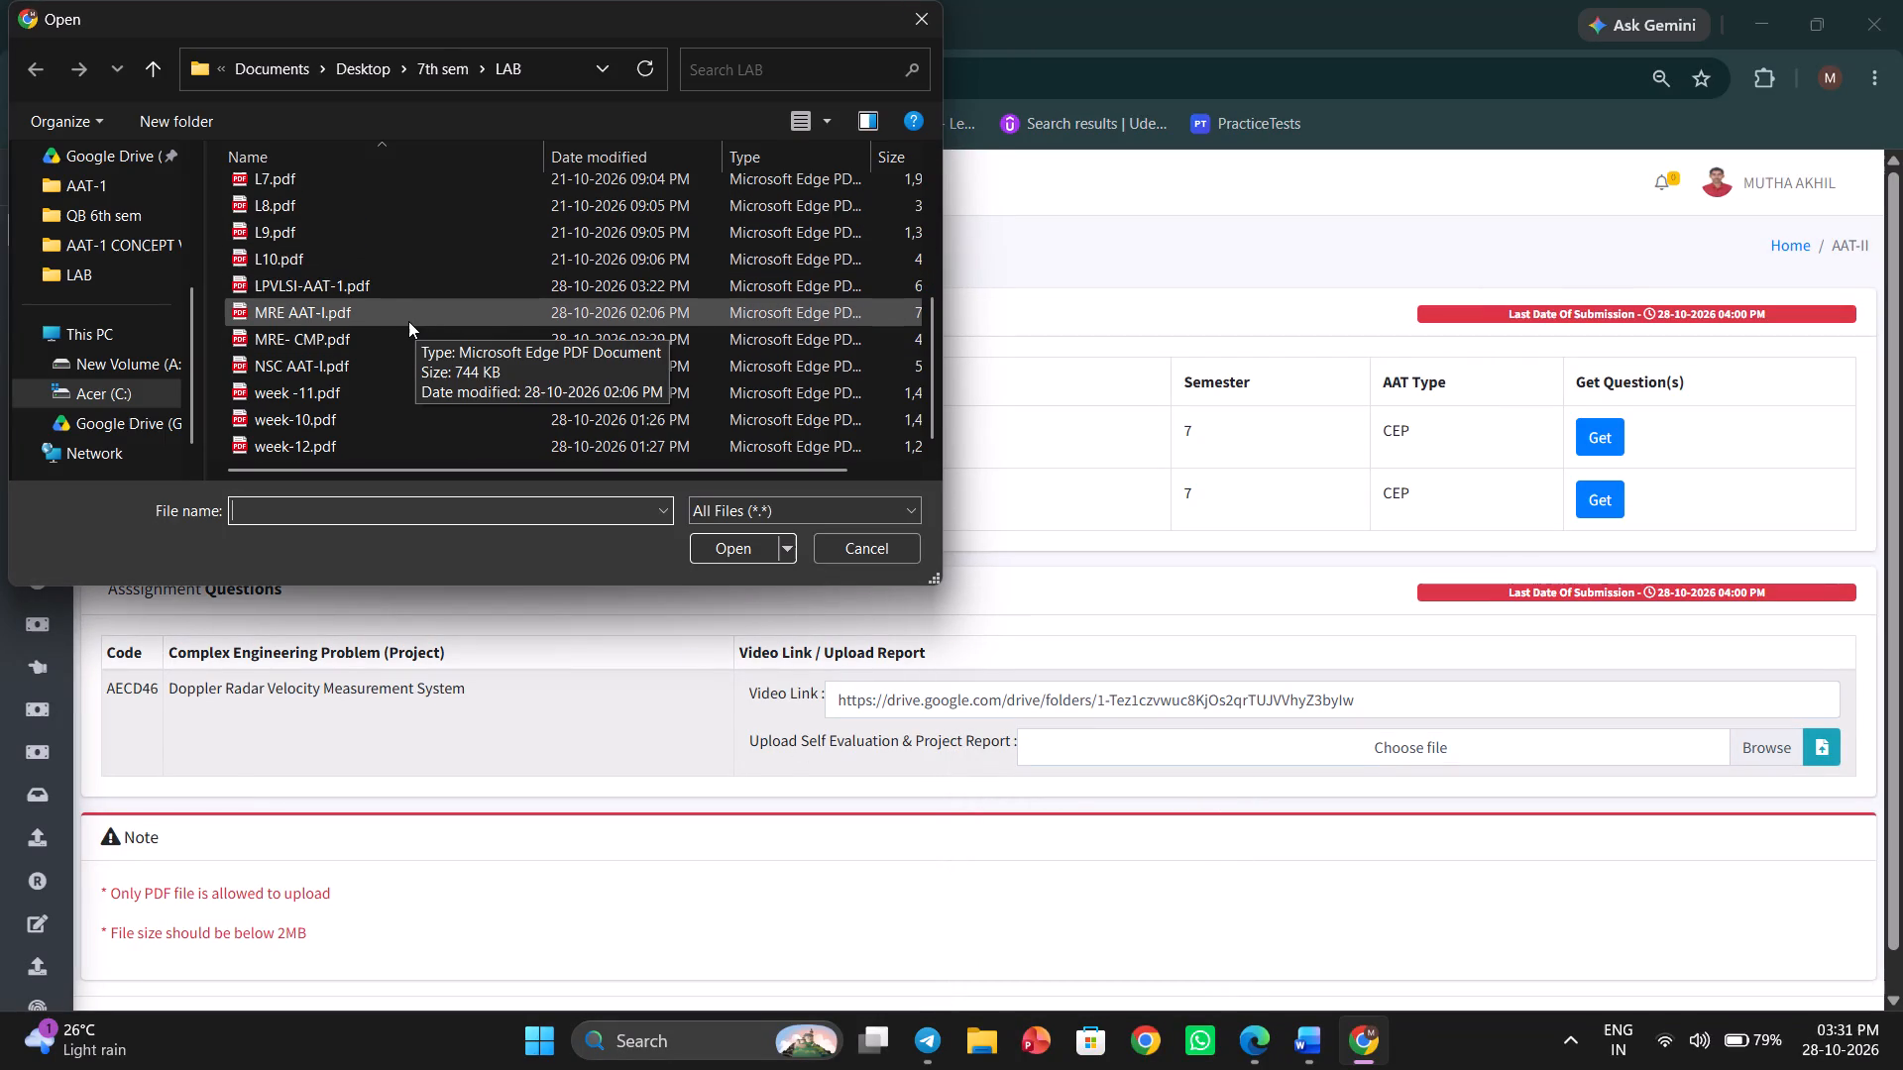
{"action": "double_click", "coordinate": [392, 336]}
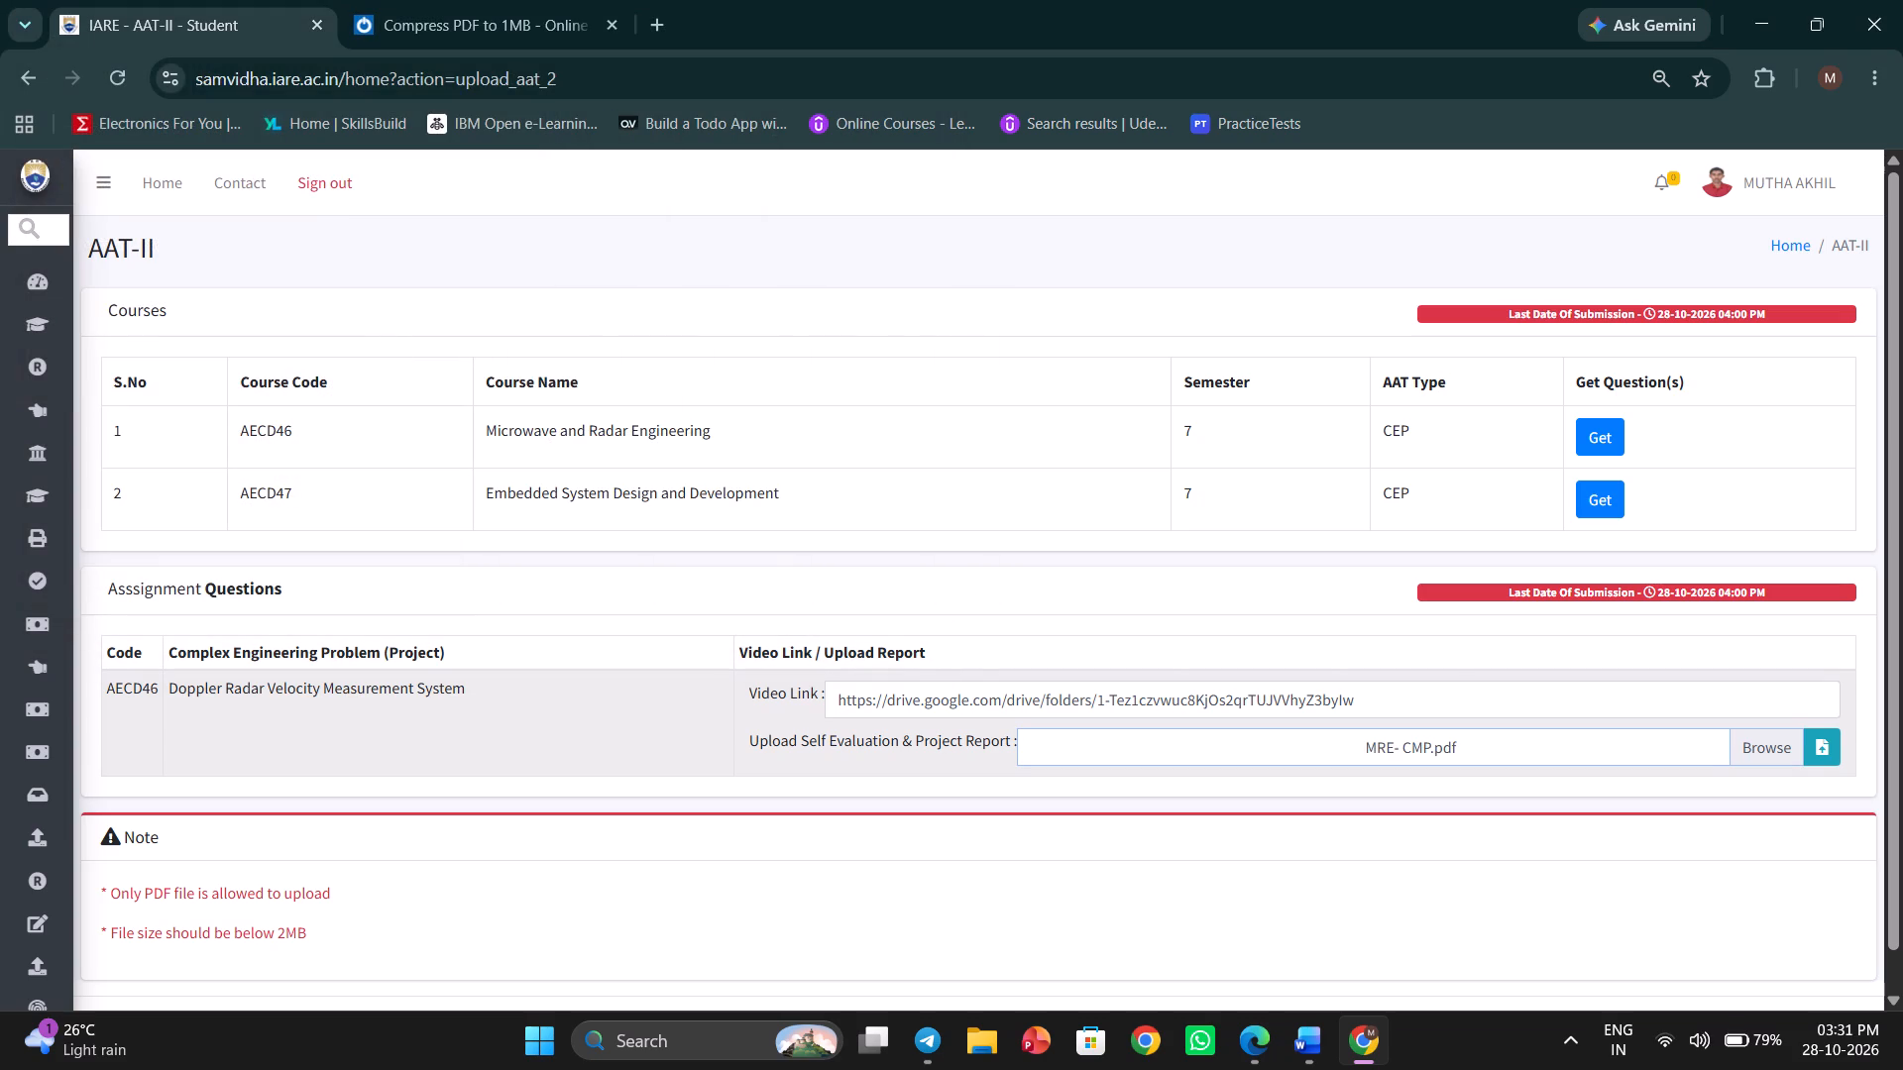
{"action": "left_click", "coordinate": [1833, 741]}
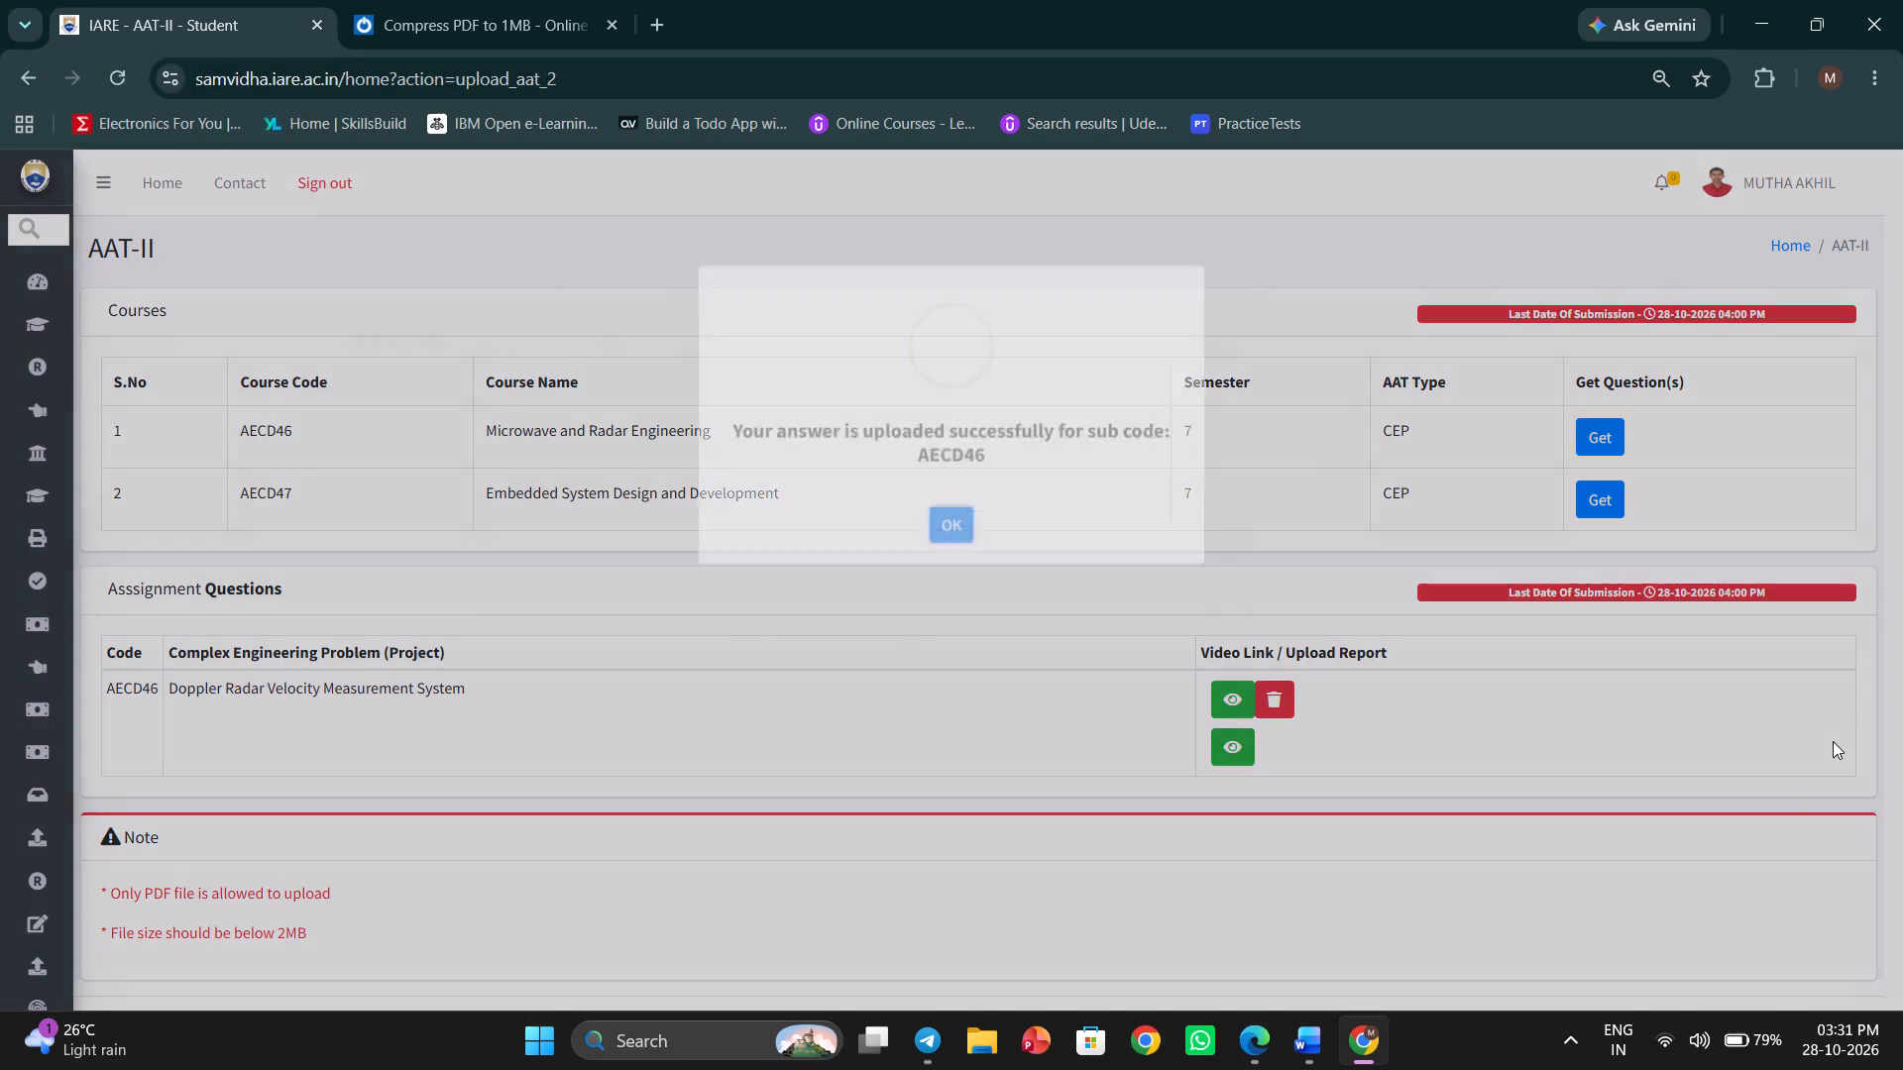
{"action": "left_click", "coordinate": [952, 695]}
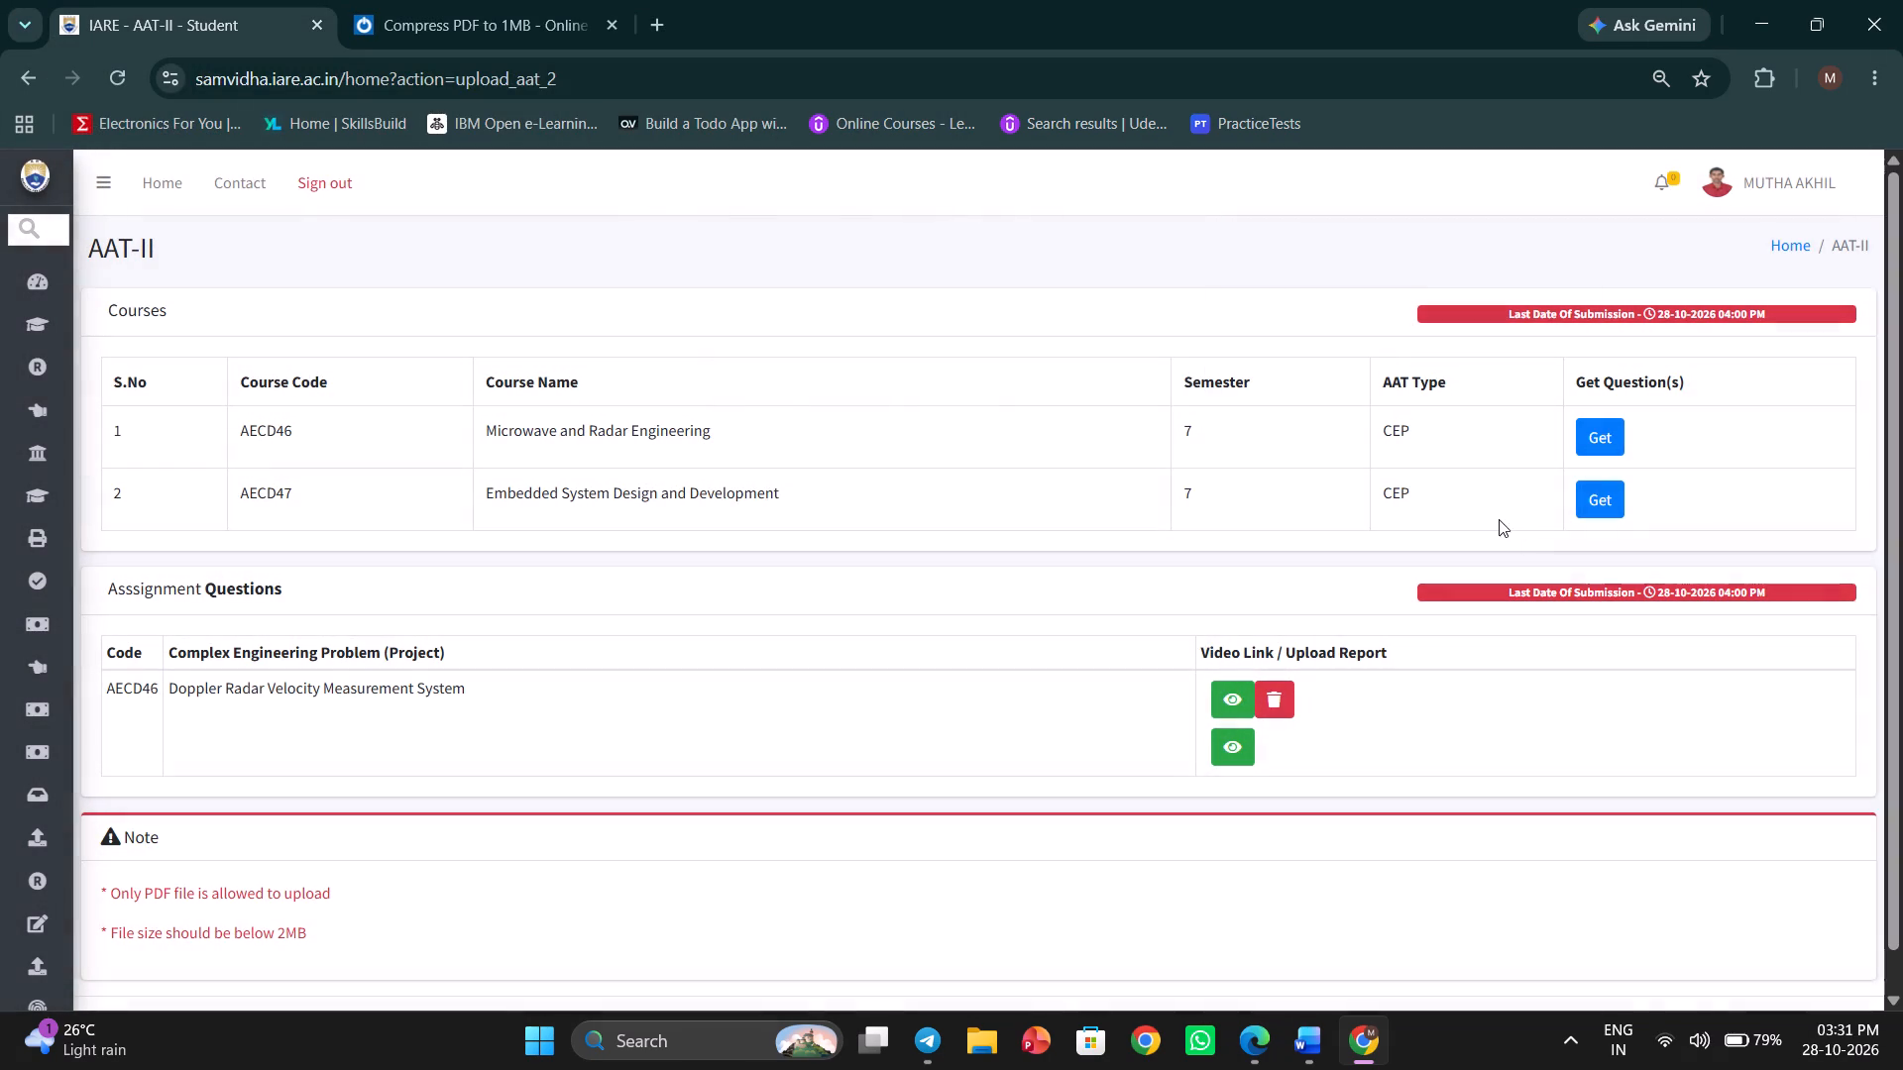
Get the assigned AAT-II question for AECD47 Embedded System Design and Development and dismiss the notice to reach its upload form.
{"action": "left_click", "coordinate": [1581, 496]}
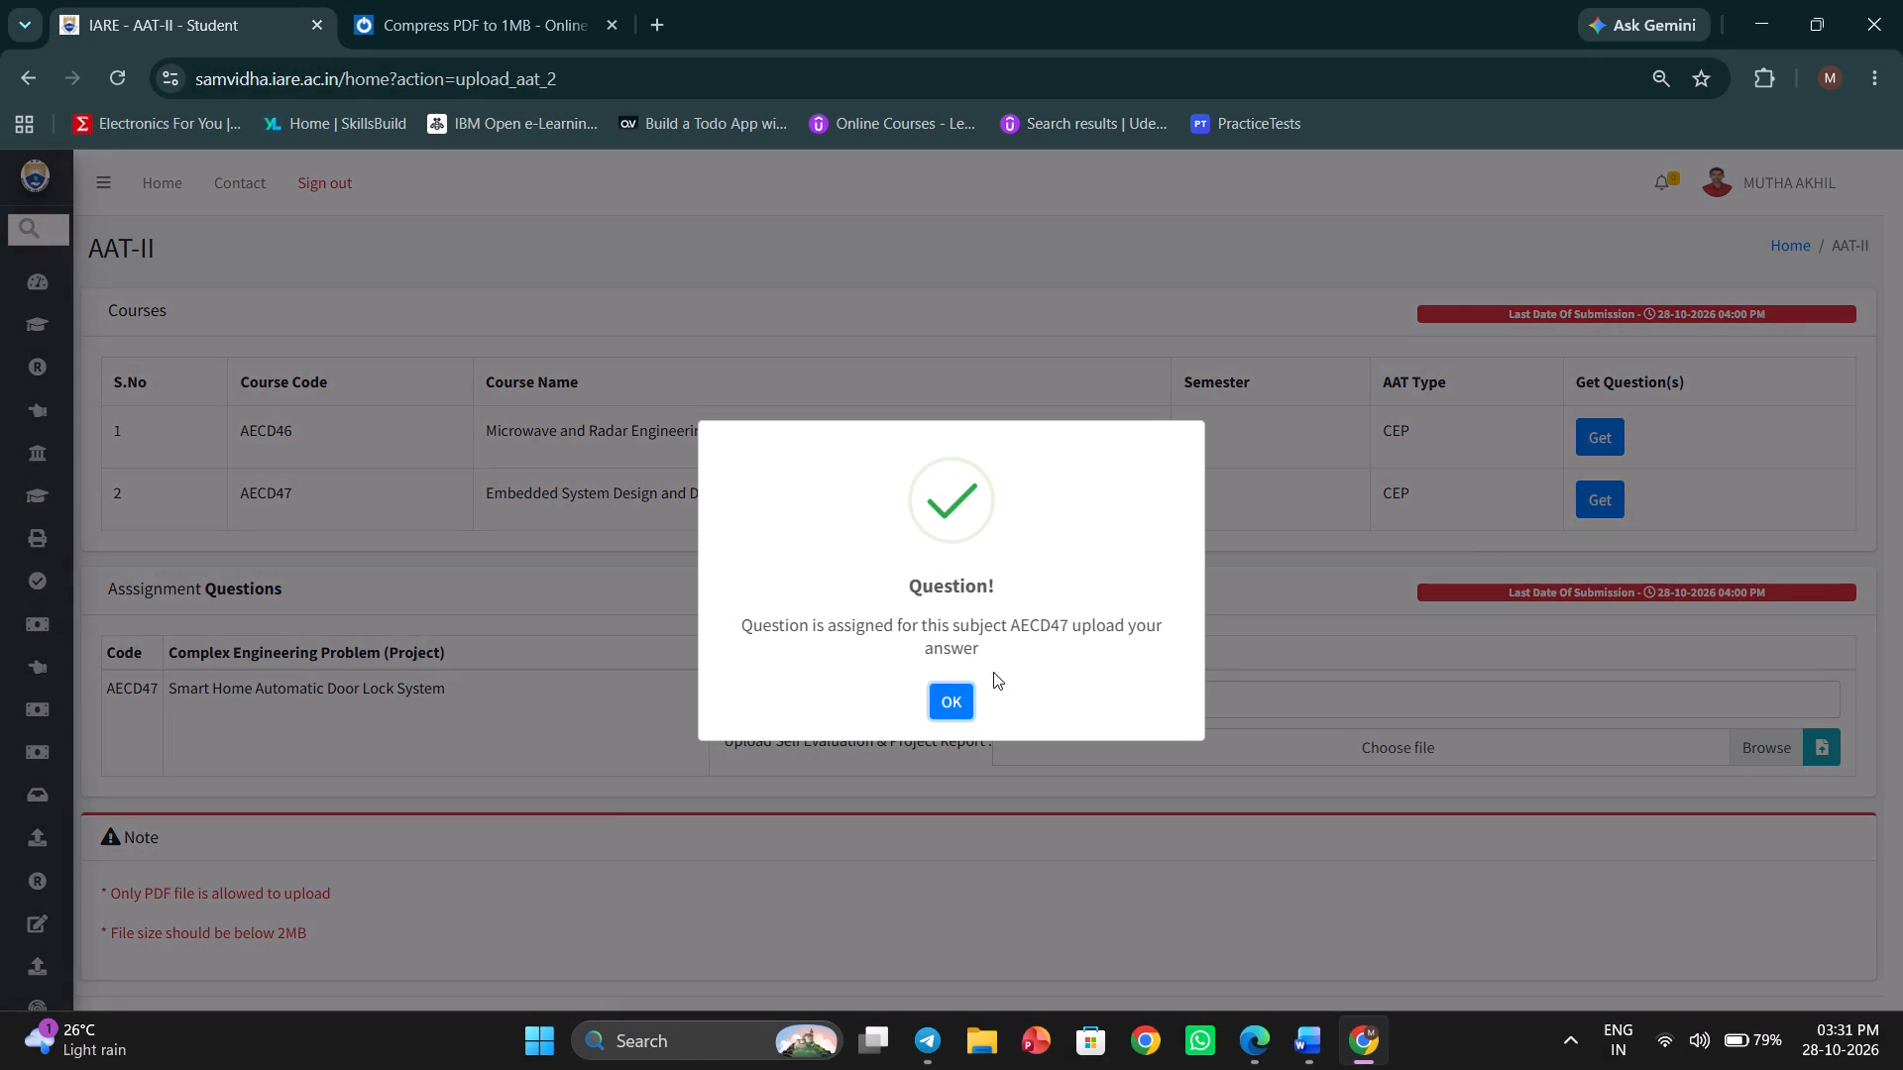
{"action": "left_click", "coordinate": [970, 688]}
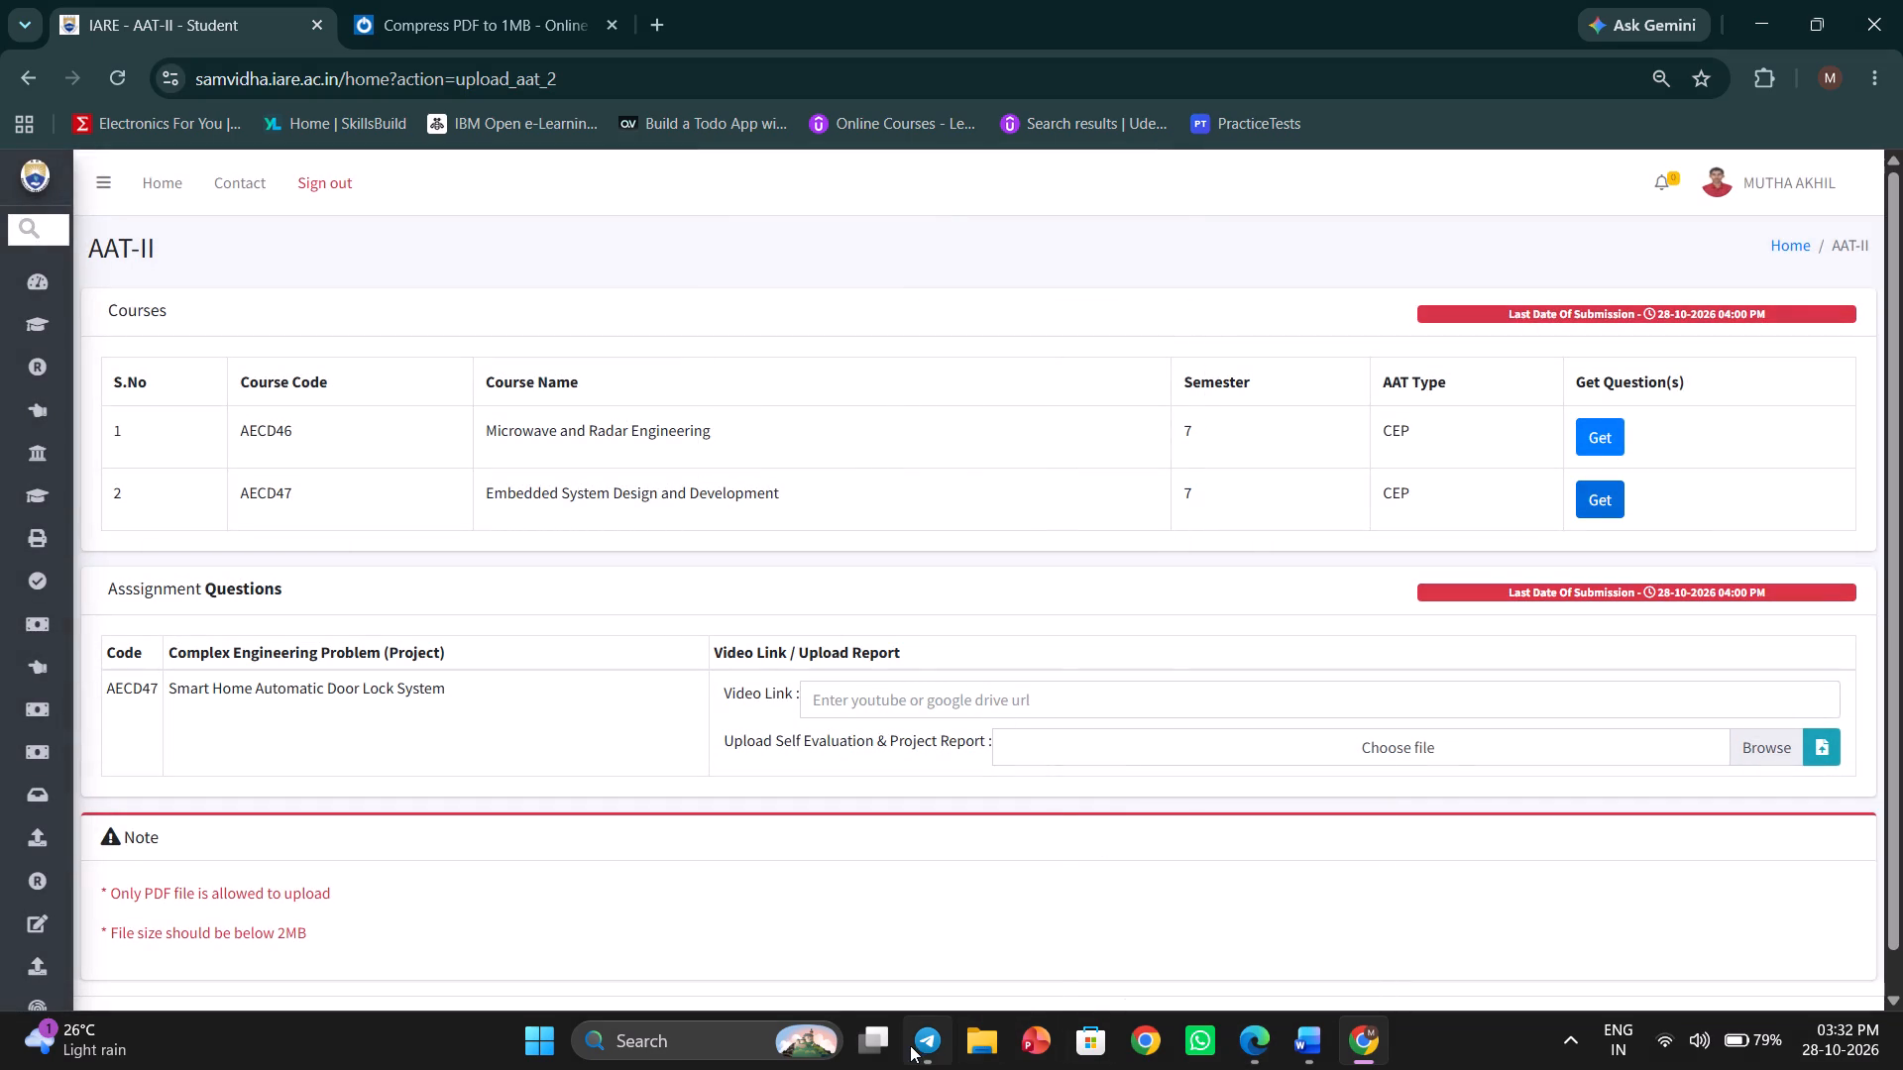
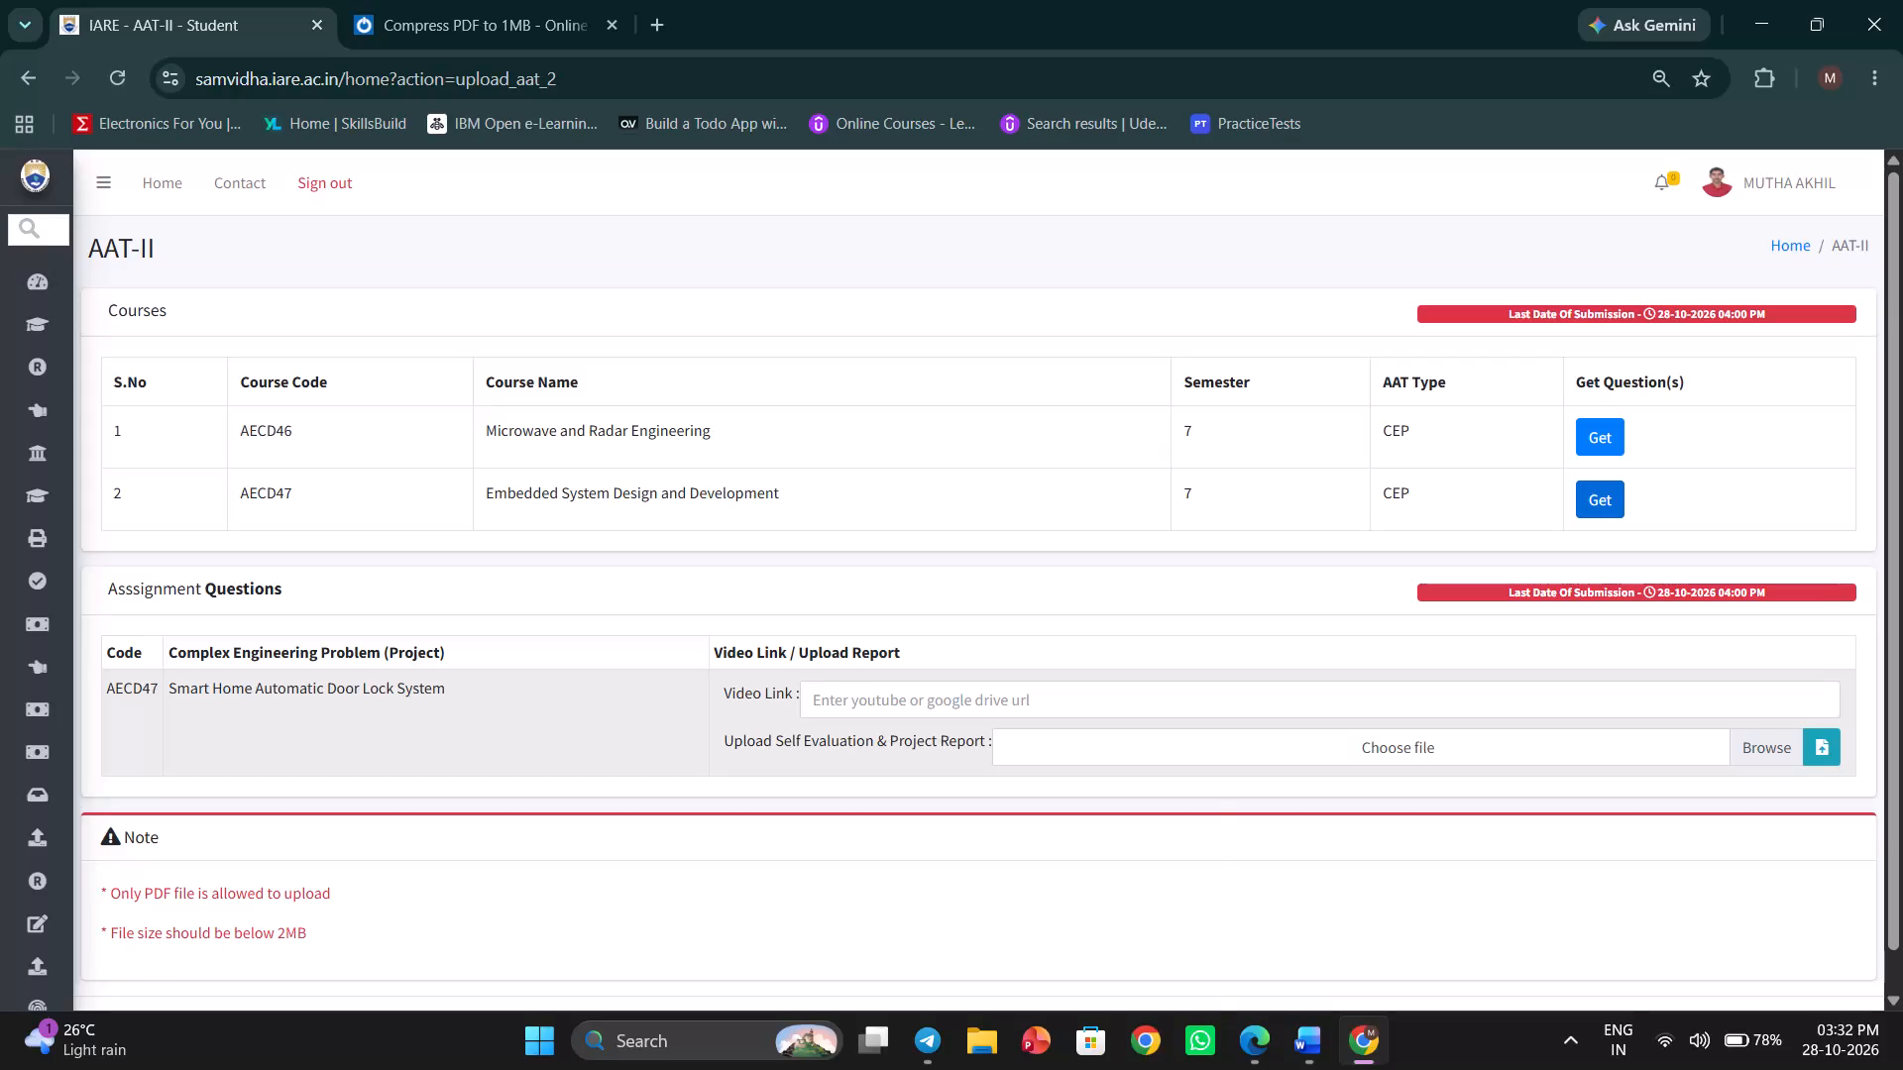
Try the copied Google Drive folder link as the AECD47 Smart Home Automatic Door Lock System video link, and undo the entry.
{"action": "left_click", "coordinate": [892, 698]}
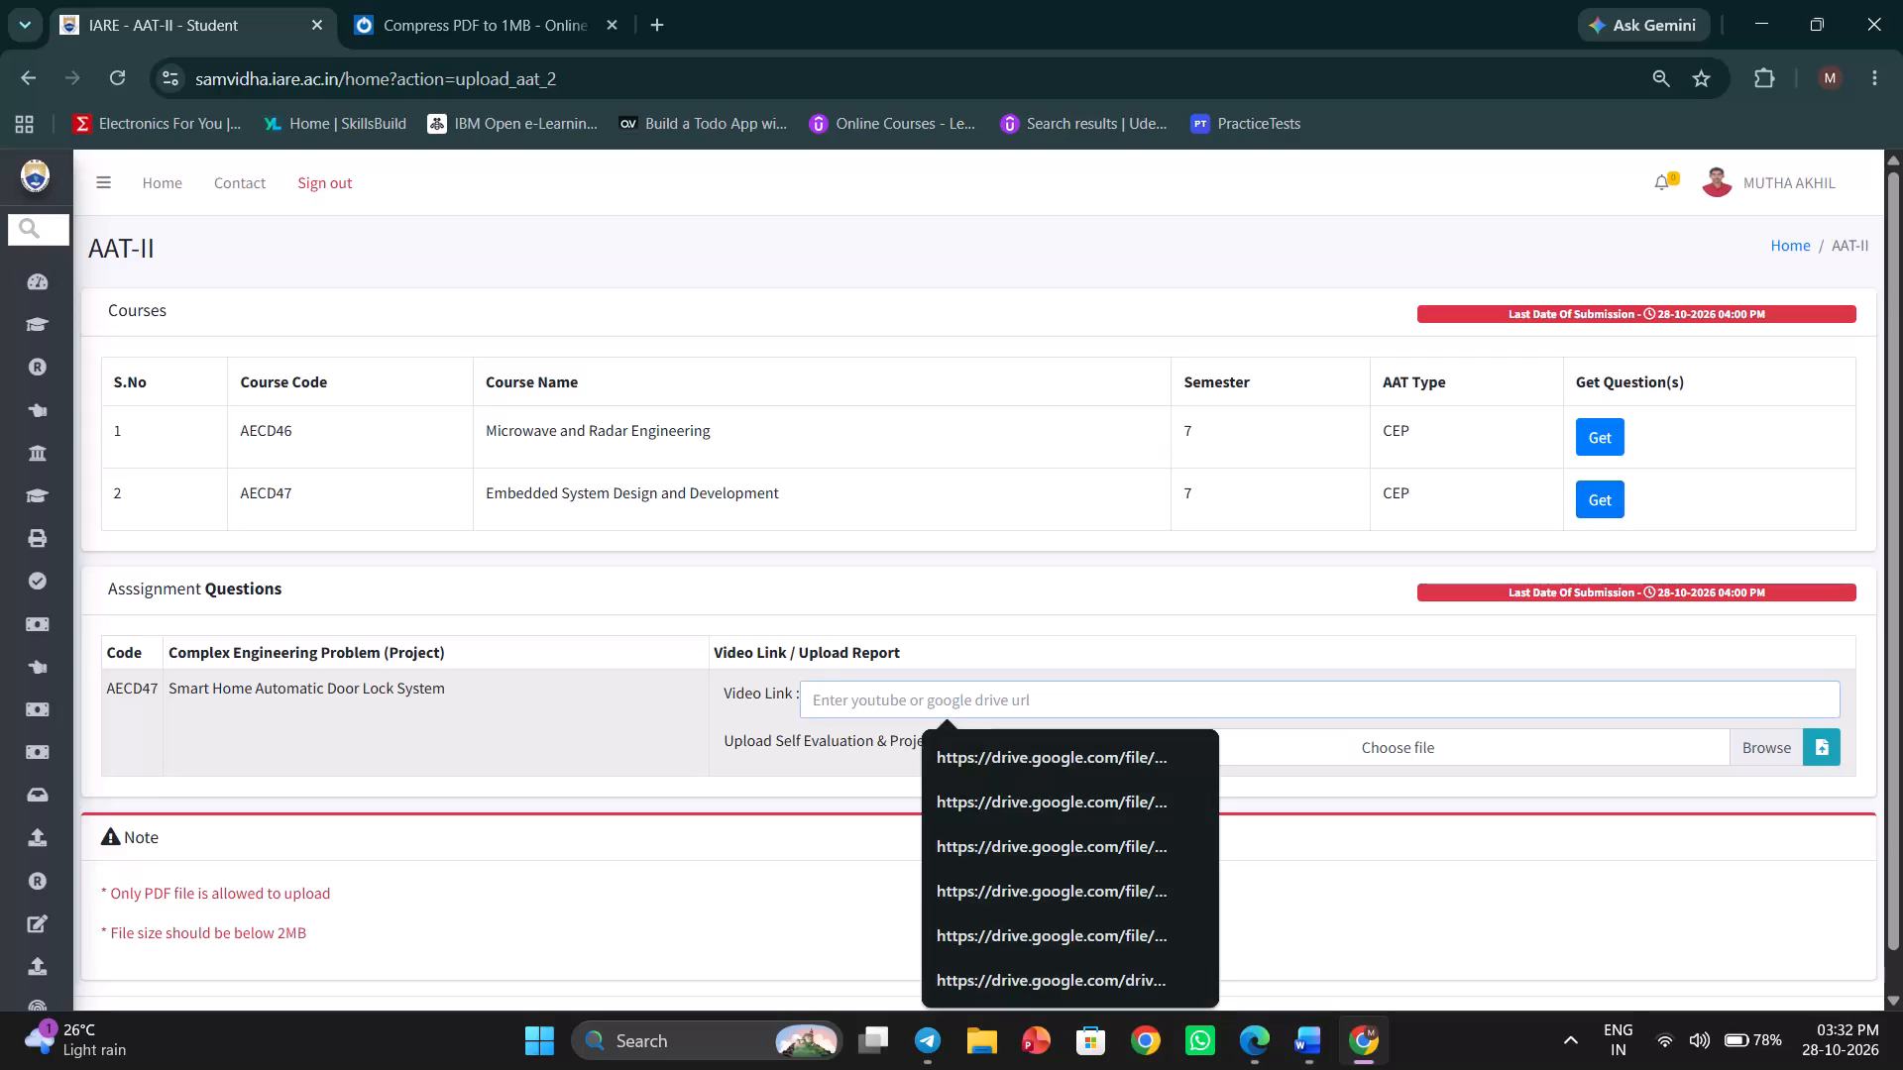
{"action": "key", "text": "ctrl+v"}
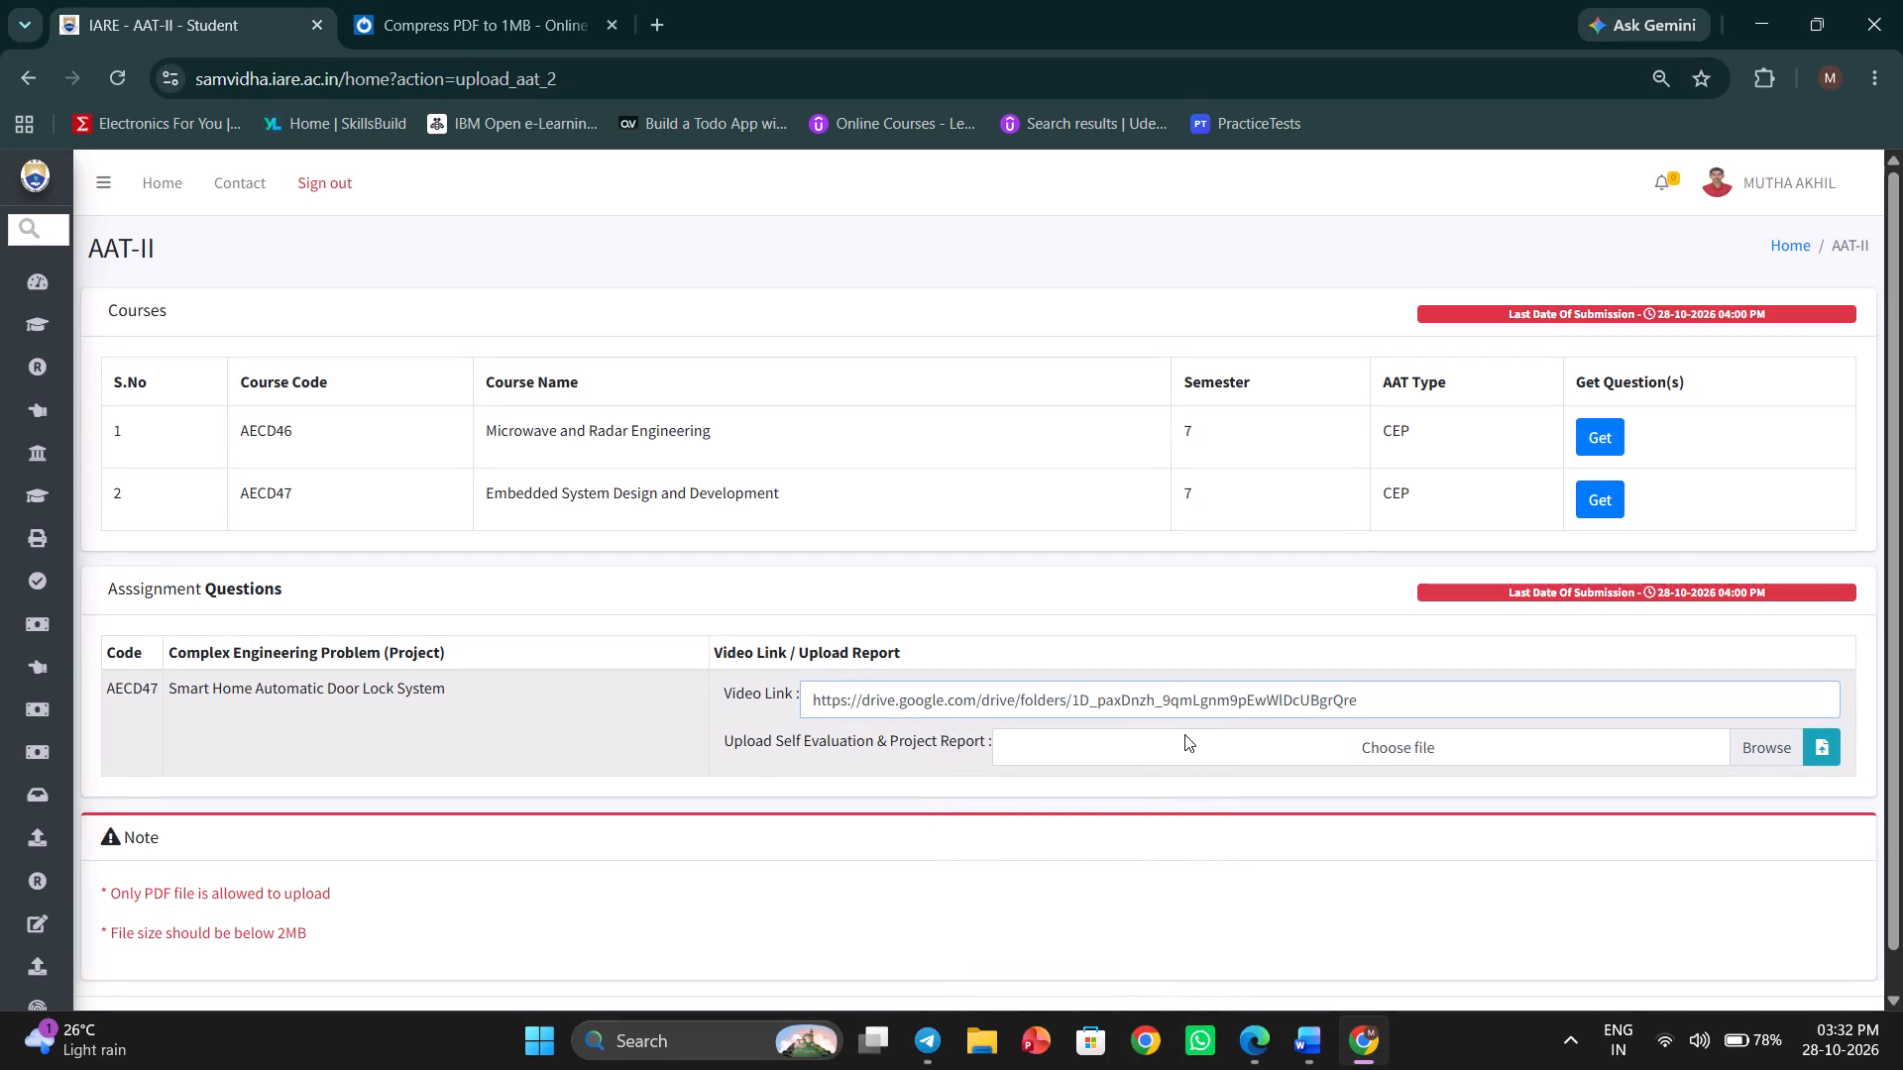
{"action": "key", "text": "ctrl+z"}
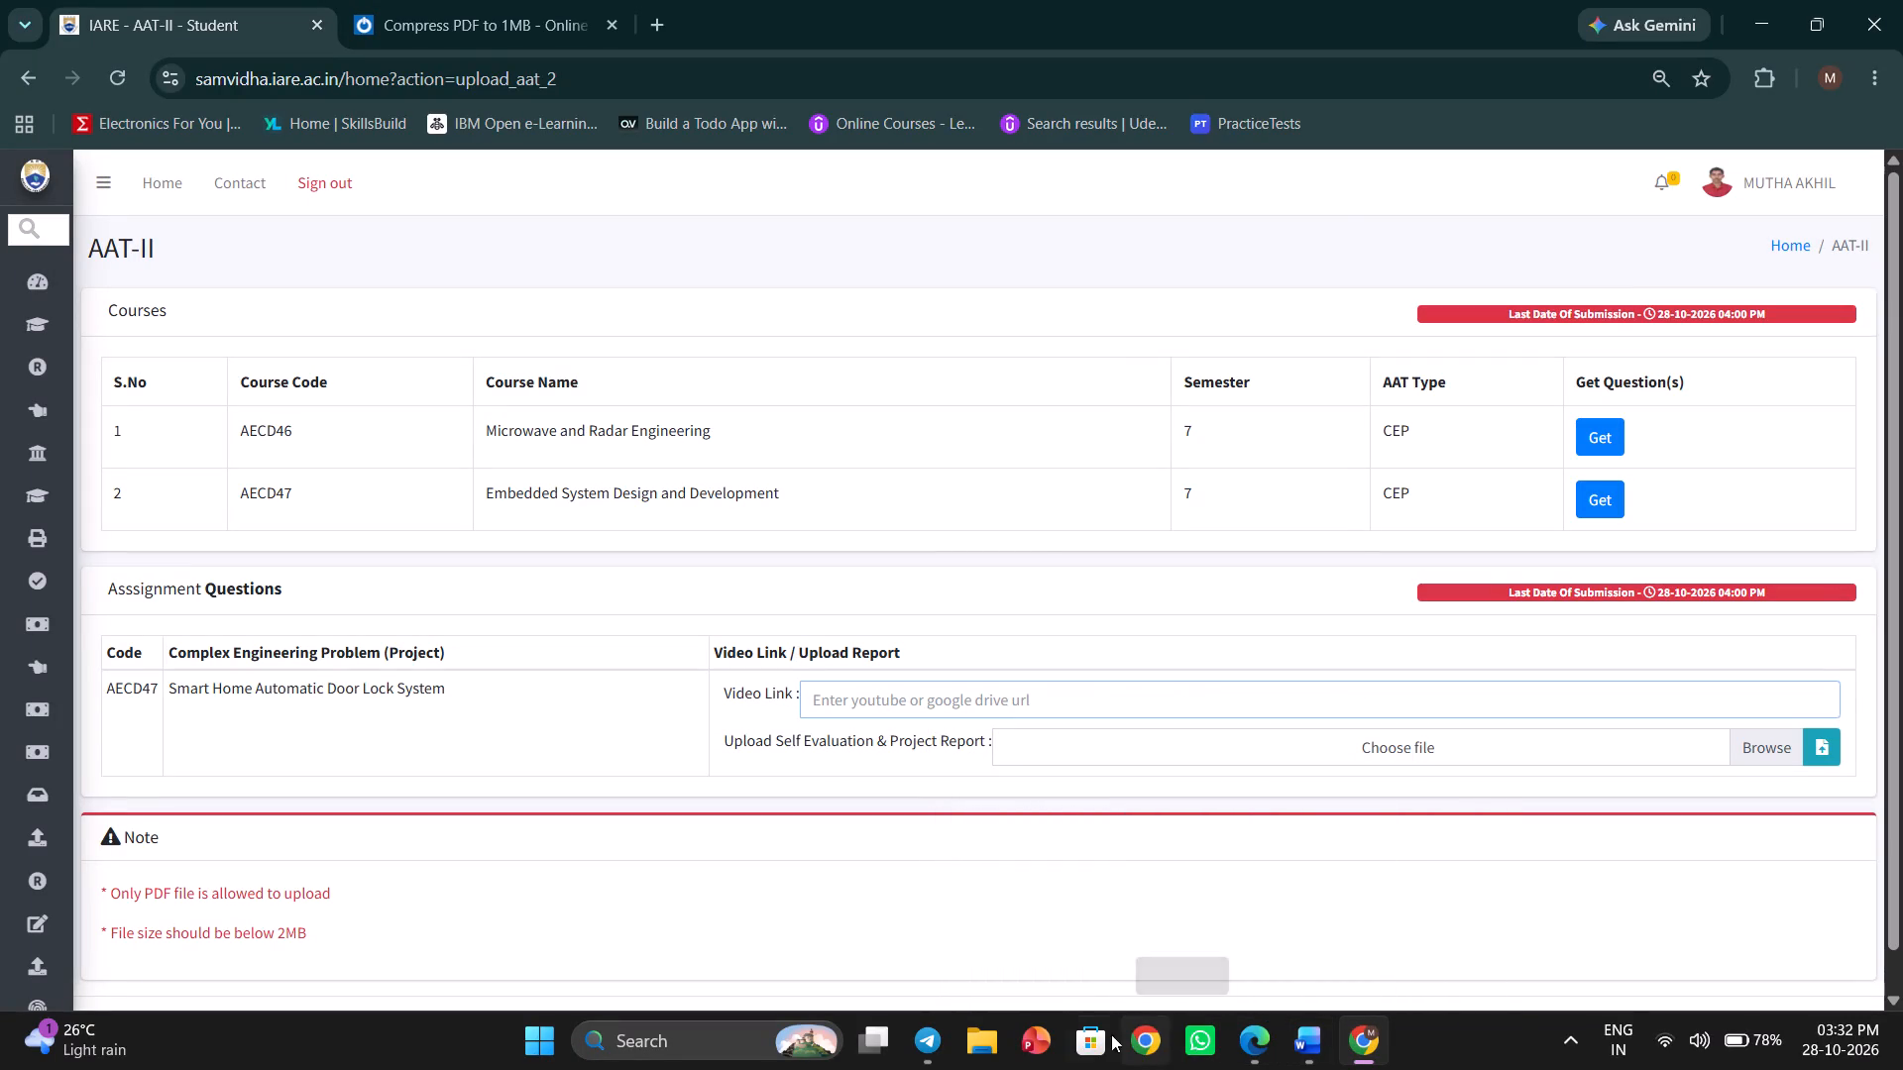